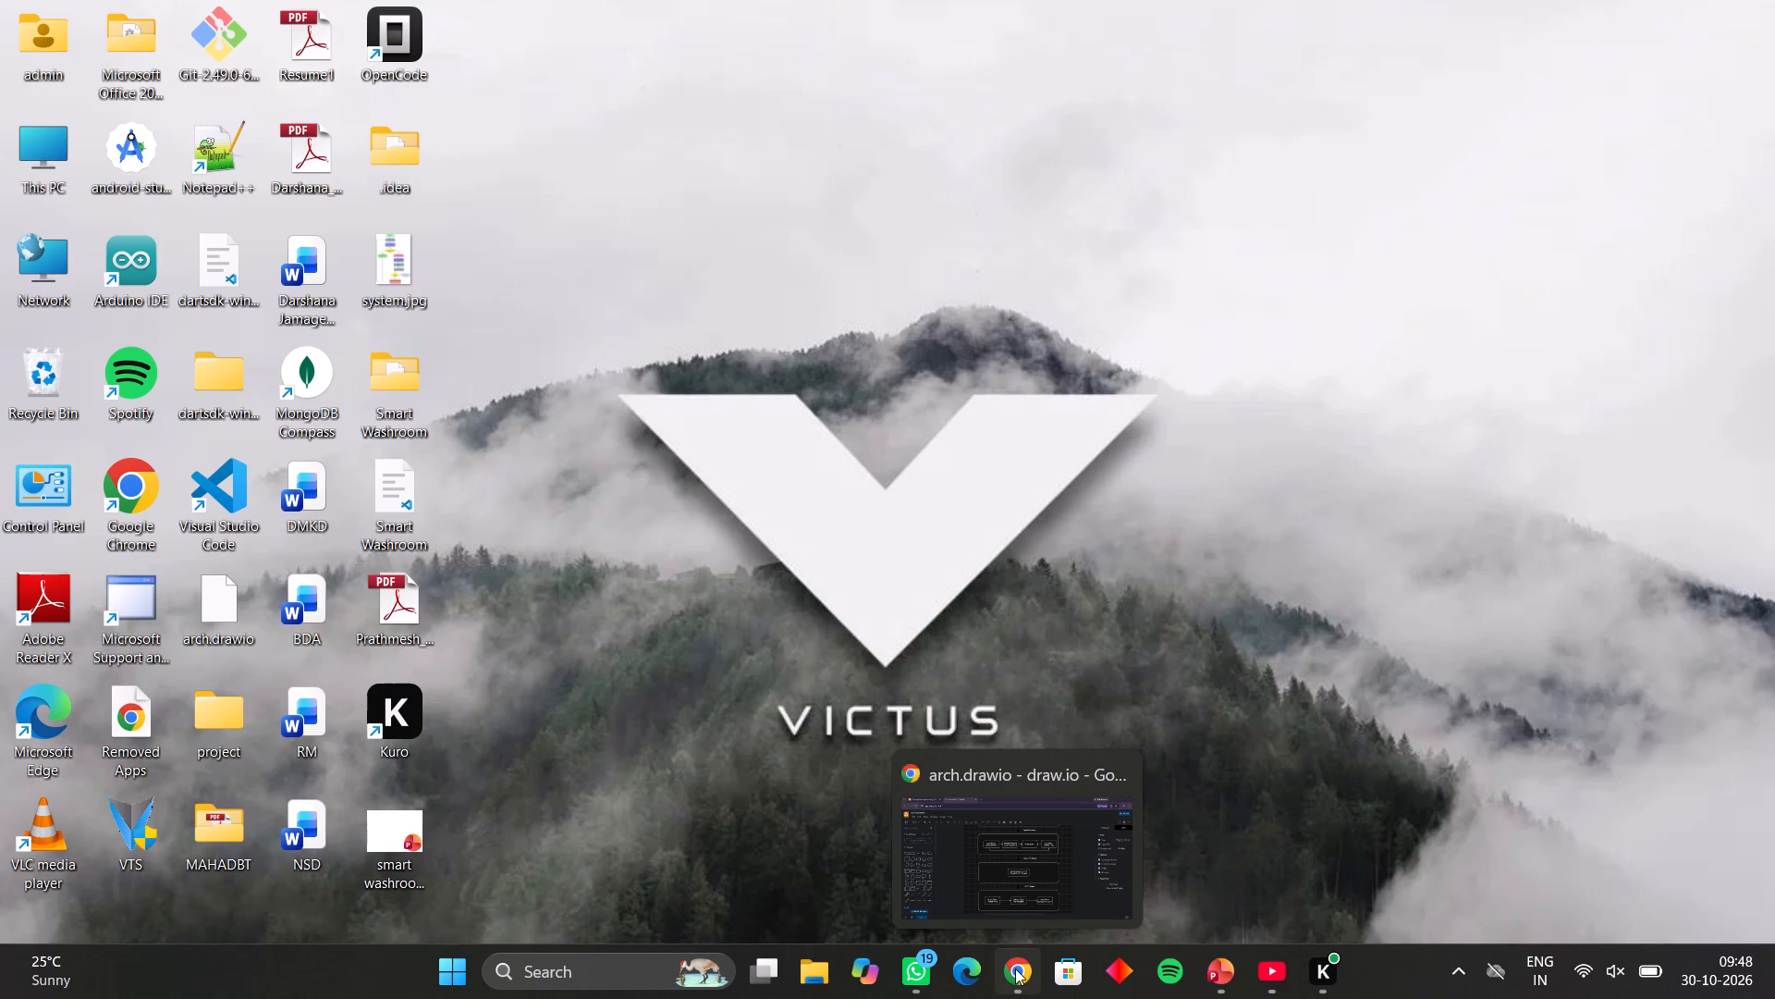
Switch to the arch.drawio diagram in Google Chrome and review its blocks up to the Bathroom Occupant container.
click(1015, 968)
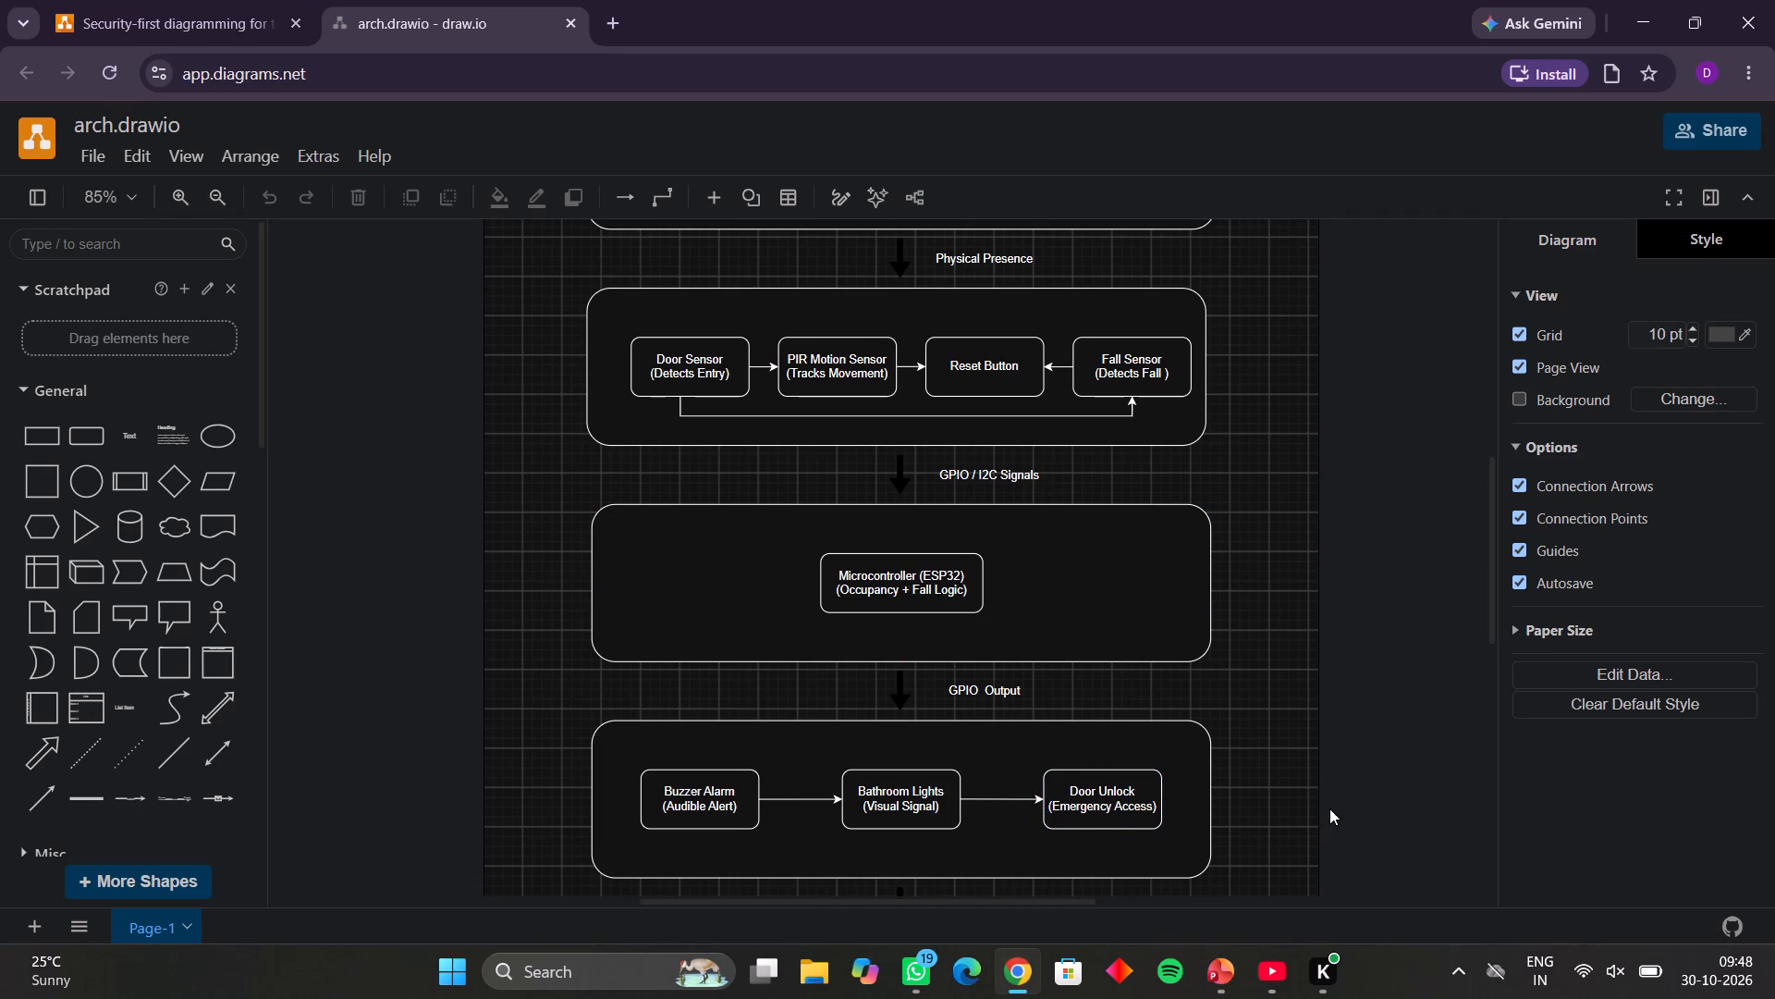
scroll(1344, 711, up, 1)
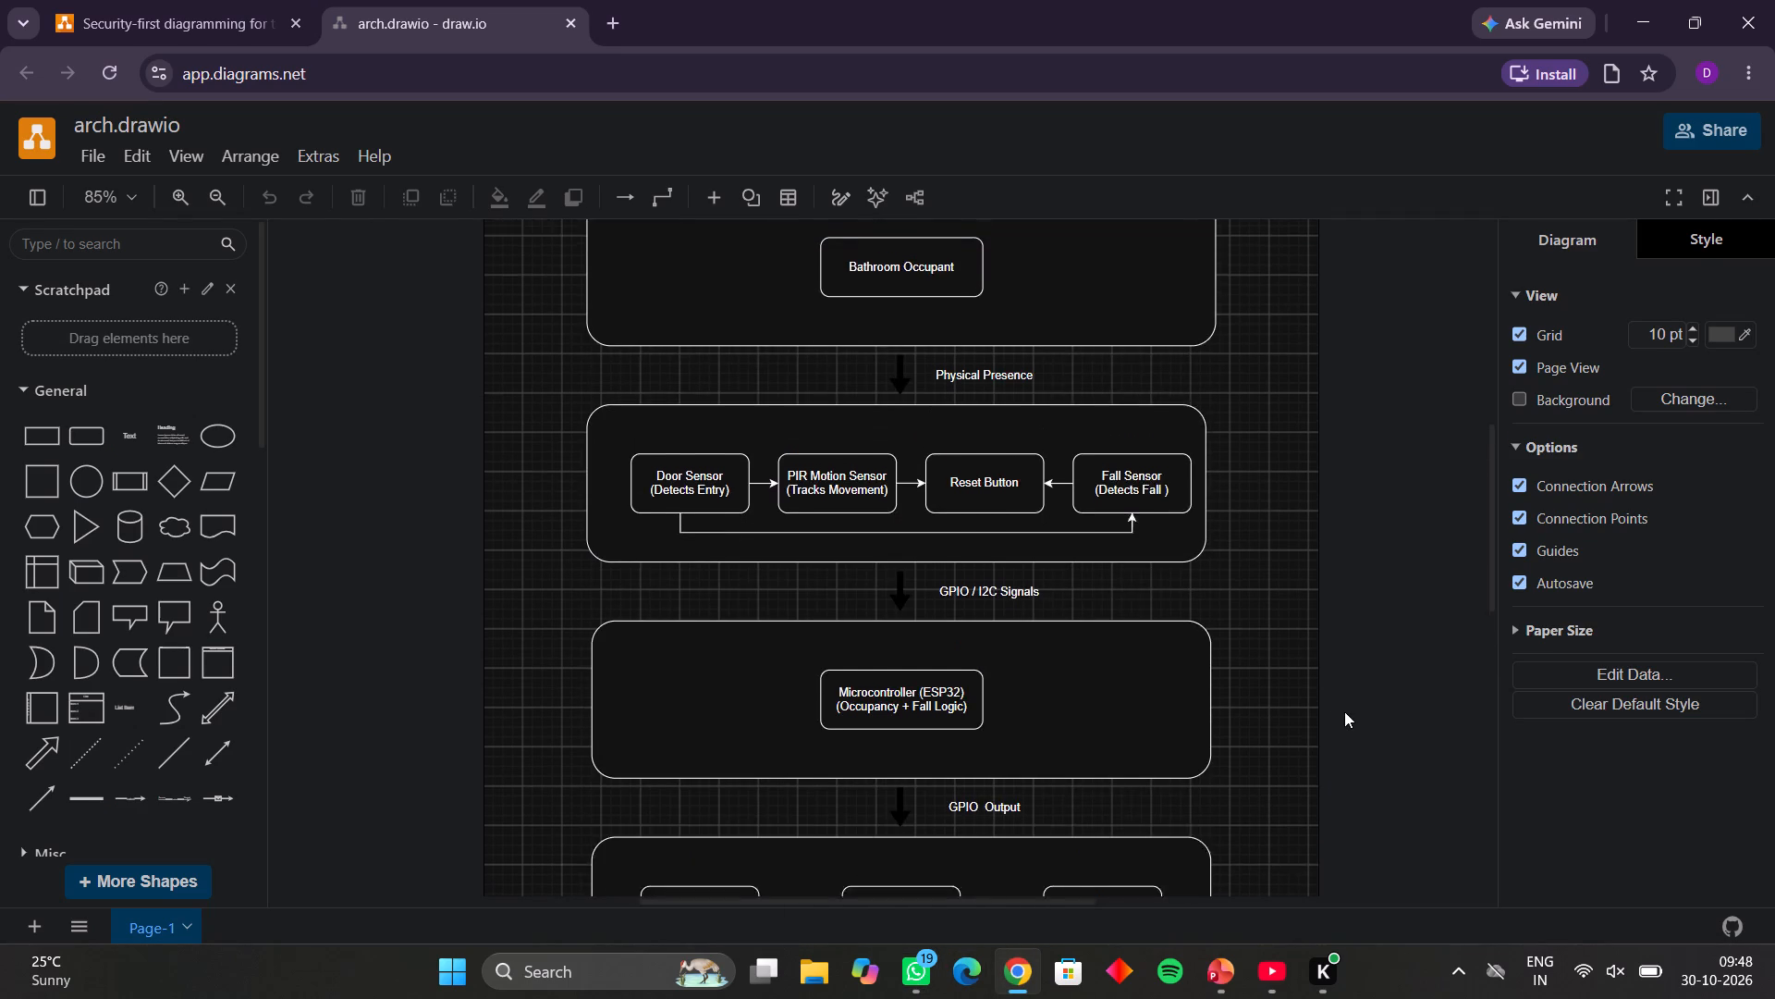
scroll(1344, 711, up, 2)
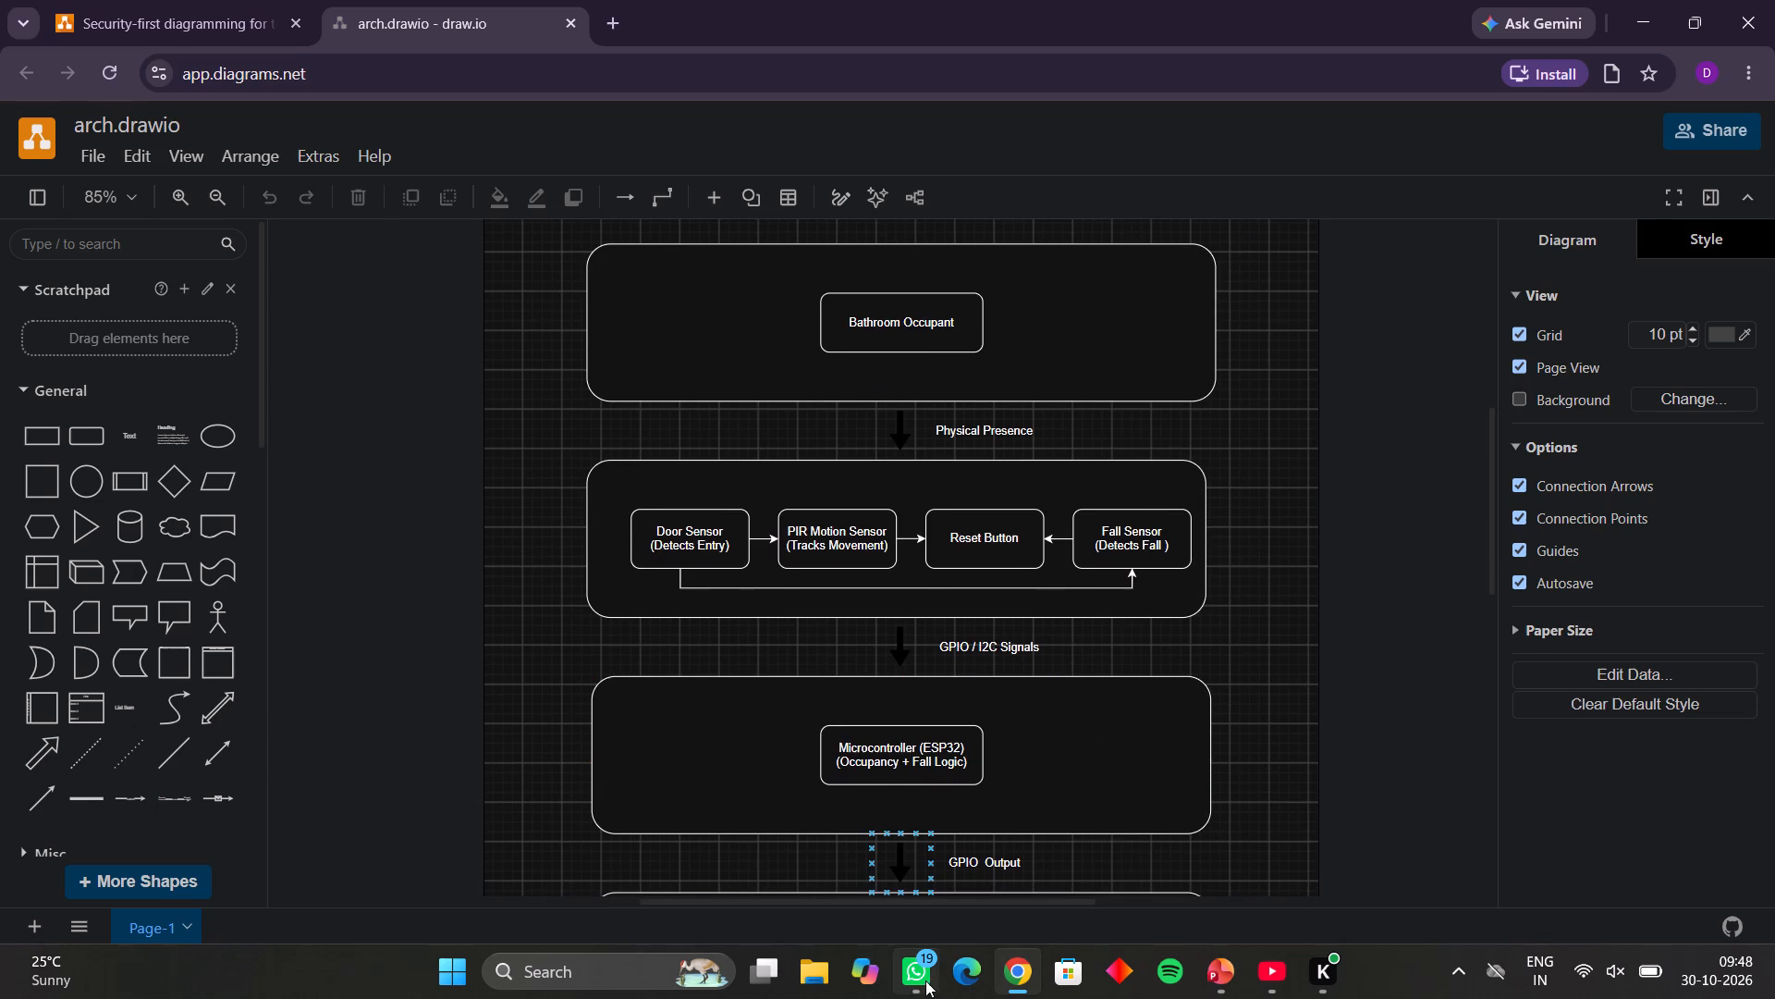
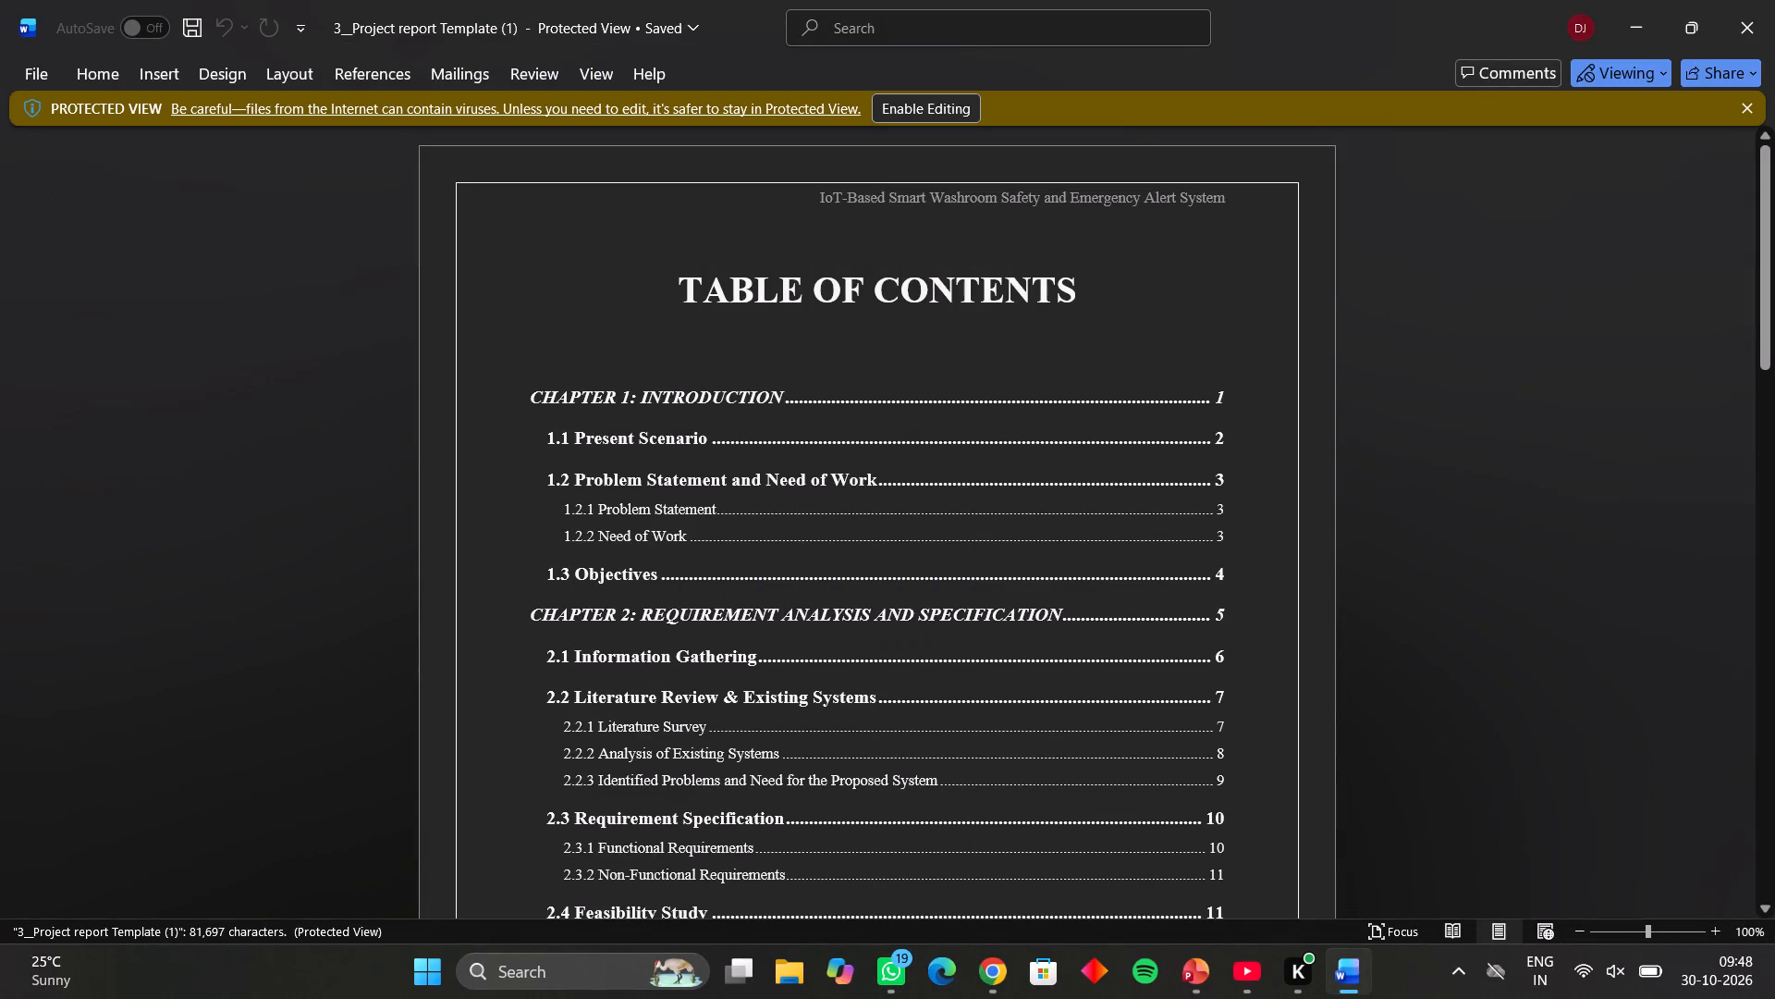
Enable editing for the protected project report template document in Microsoft Word.
scroll(1114, 479, down, 1)
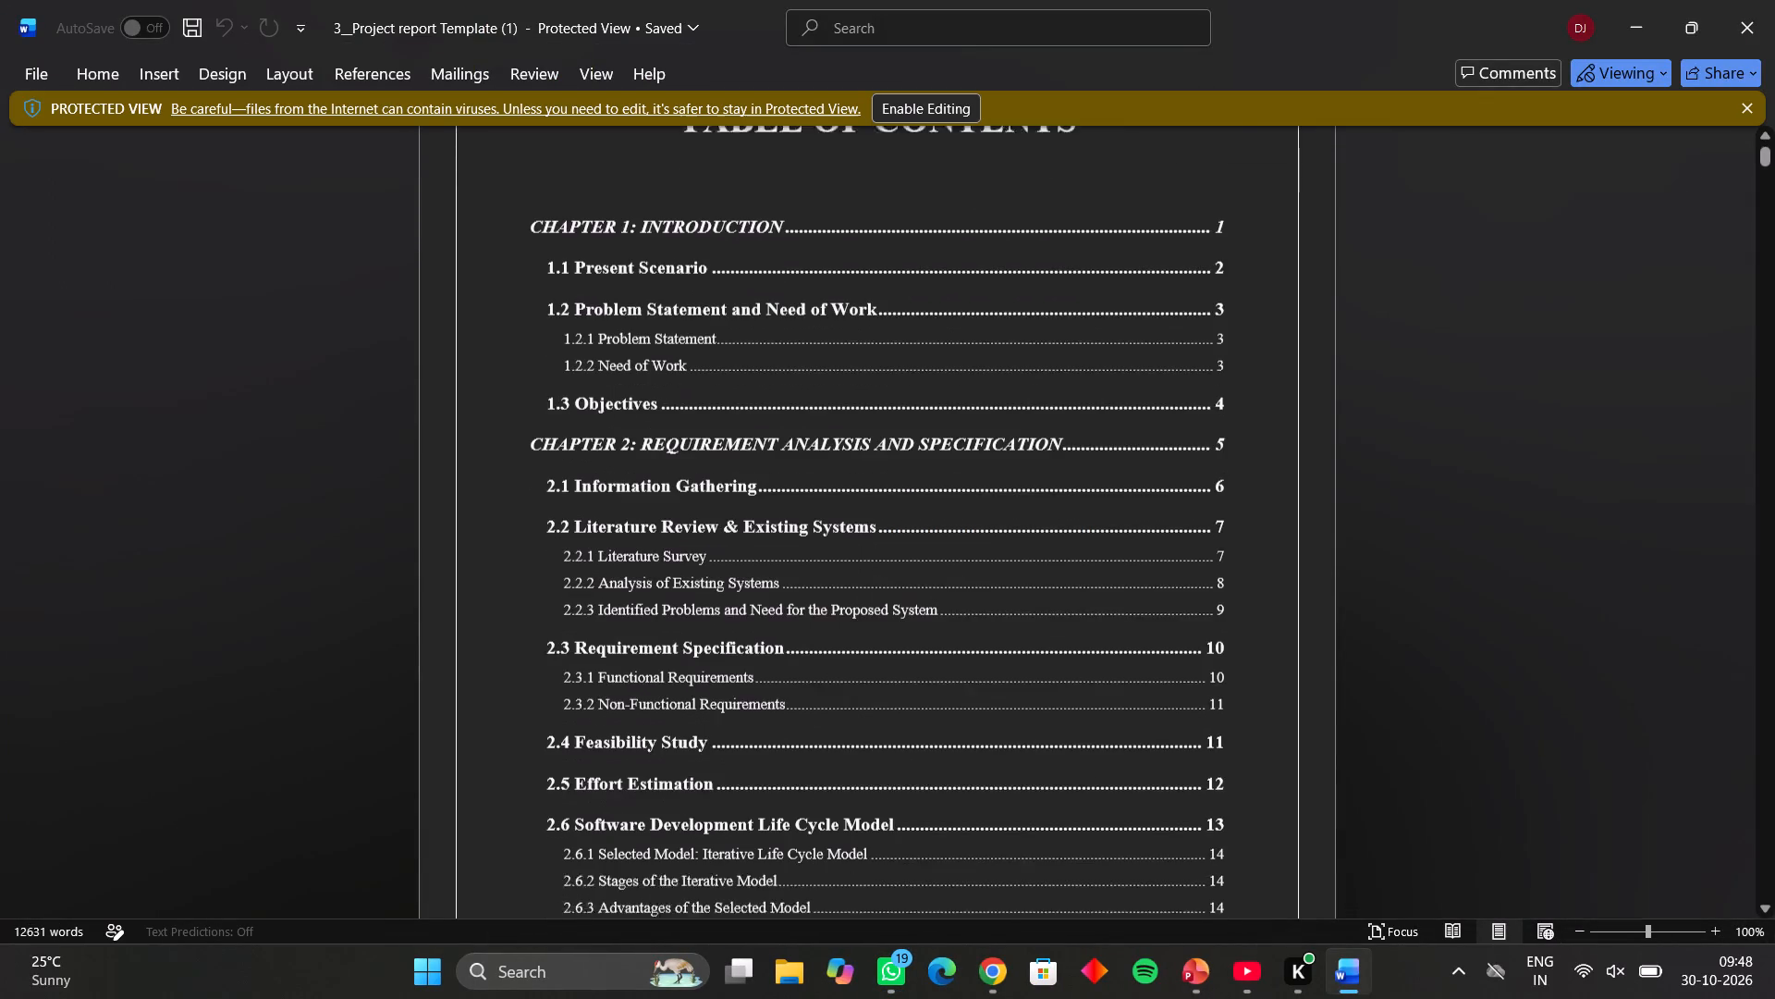
scroll(1114, 479, down, 1)
click(905, 113)
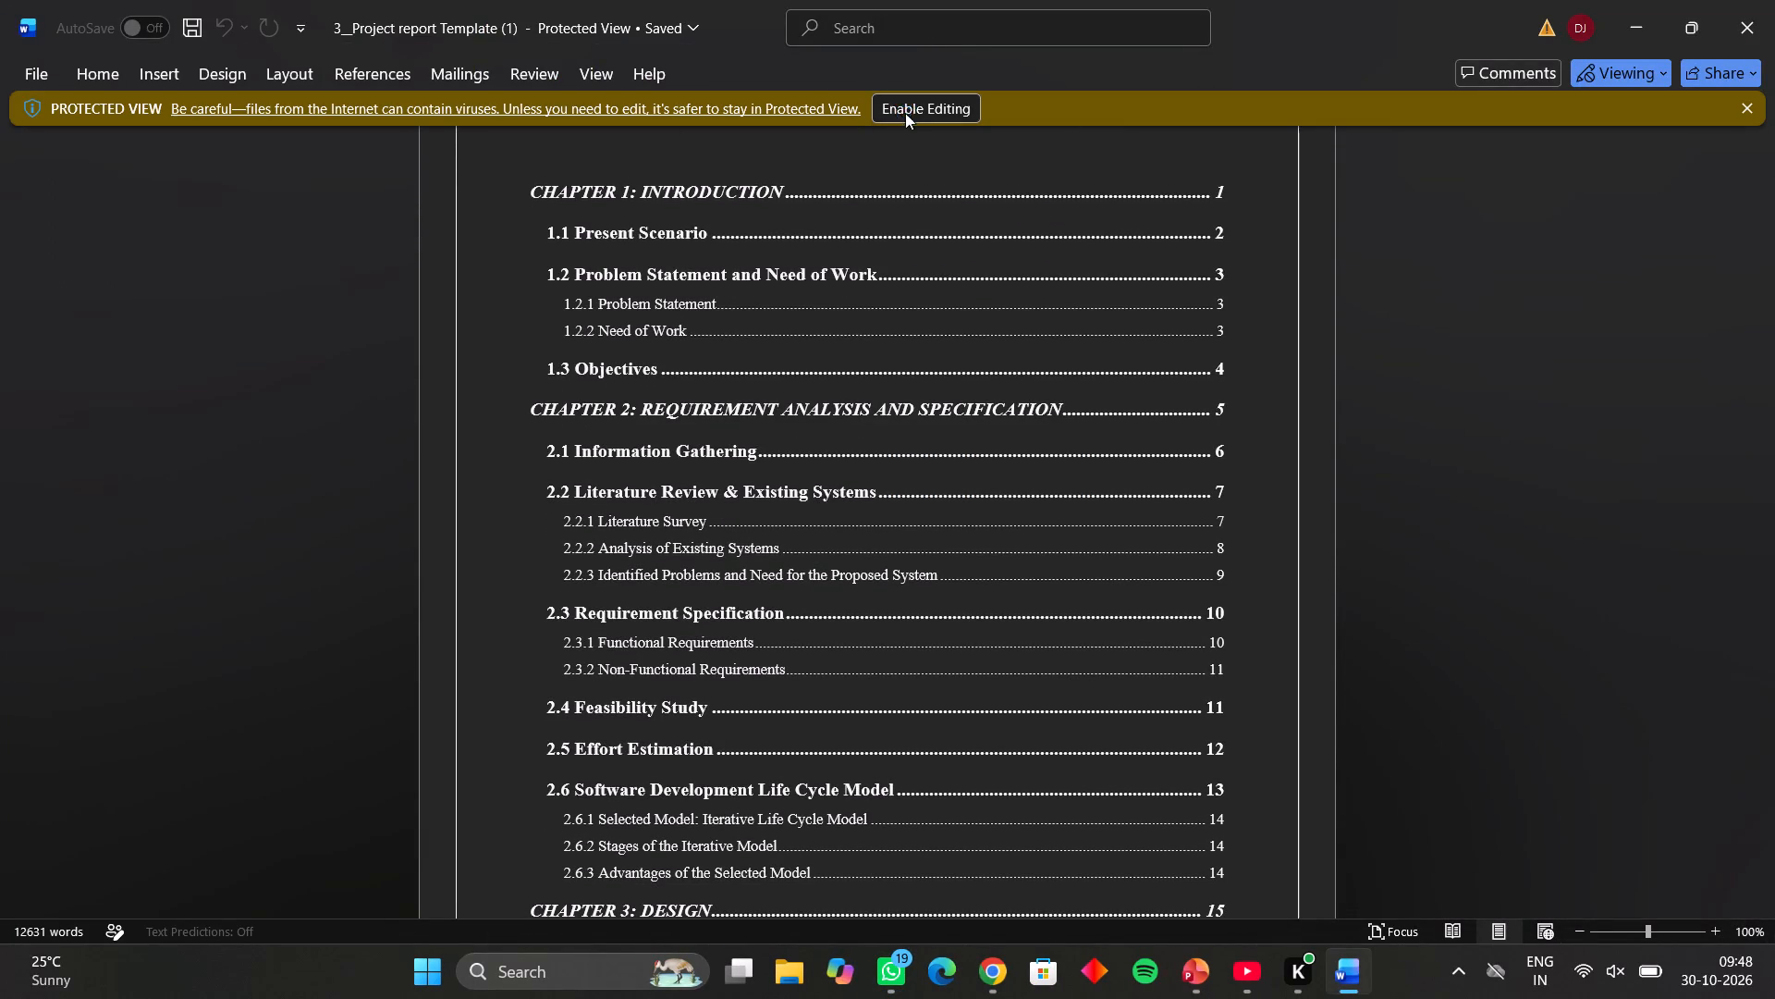
Look through the report up to the Chapter 3 design text that leads into section 3.1.1 System Architecture Diagram.
scroll(1023, 384, down, 20)
scroll(1023, 384, down, 20)
scroll(1023, 384, down, 4)
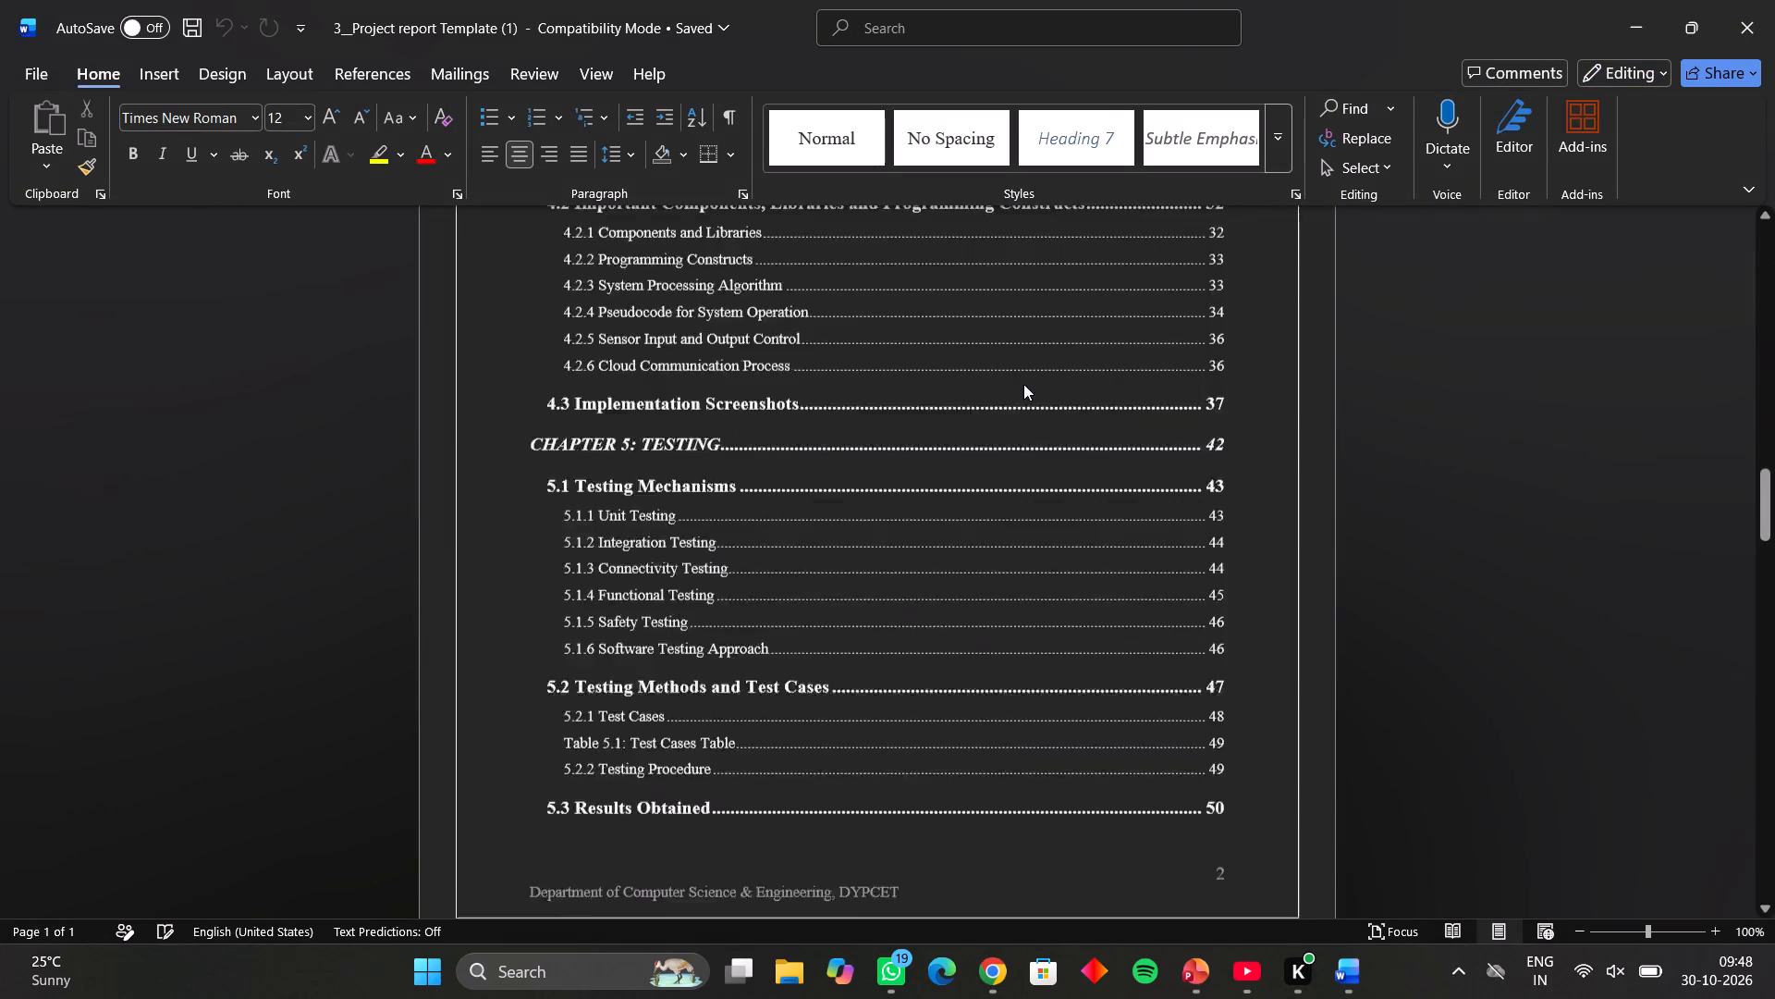
scroll(1023, 384, down, 20)
scroll(1023, 384, down, 18)
scroll(1023, 384, down, 5)
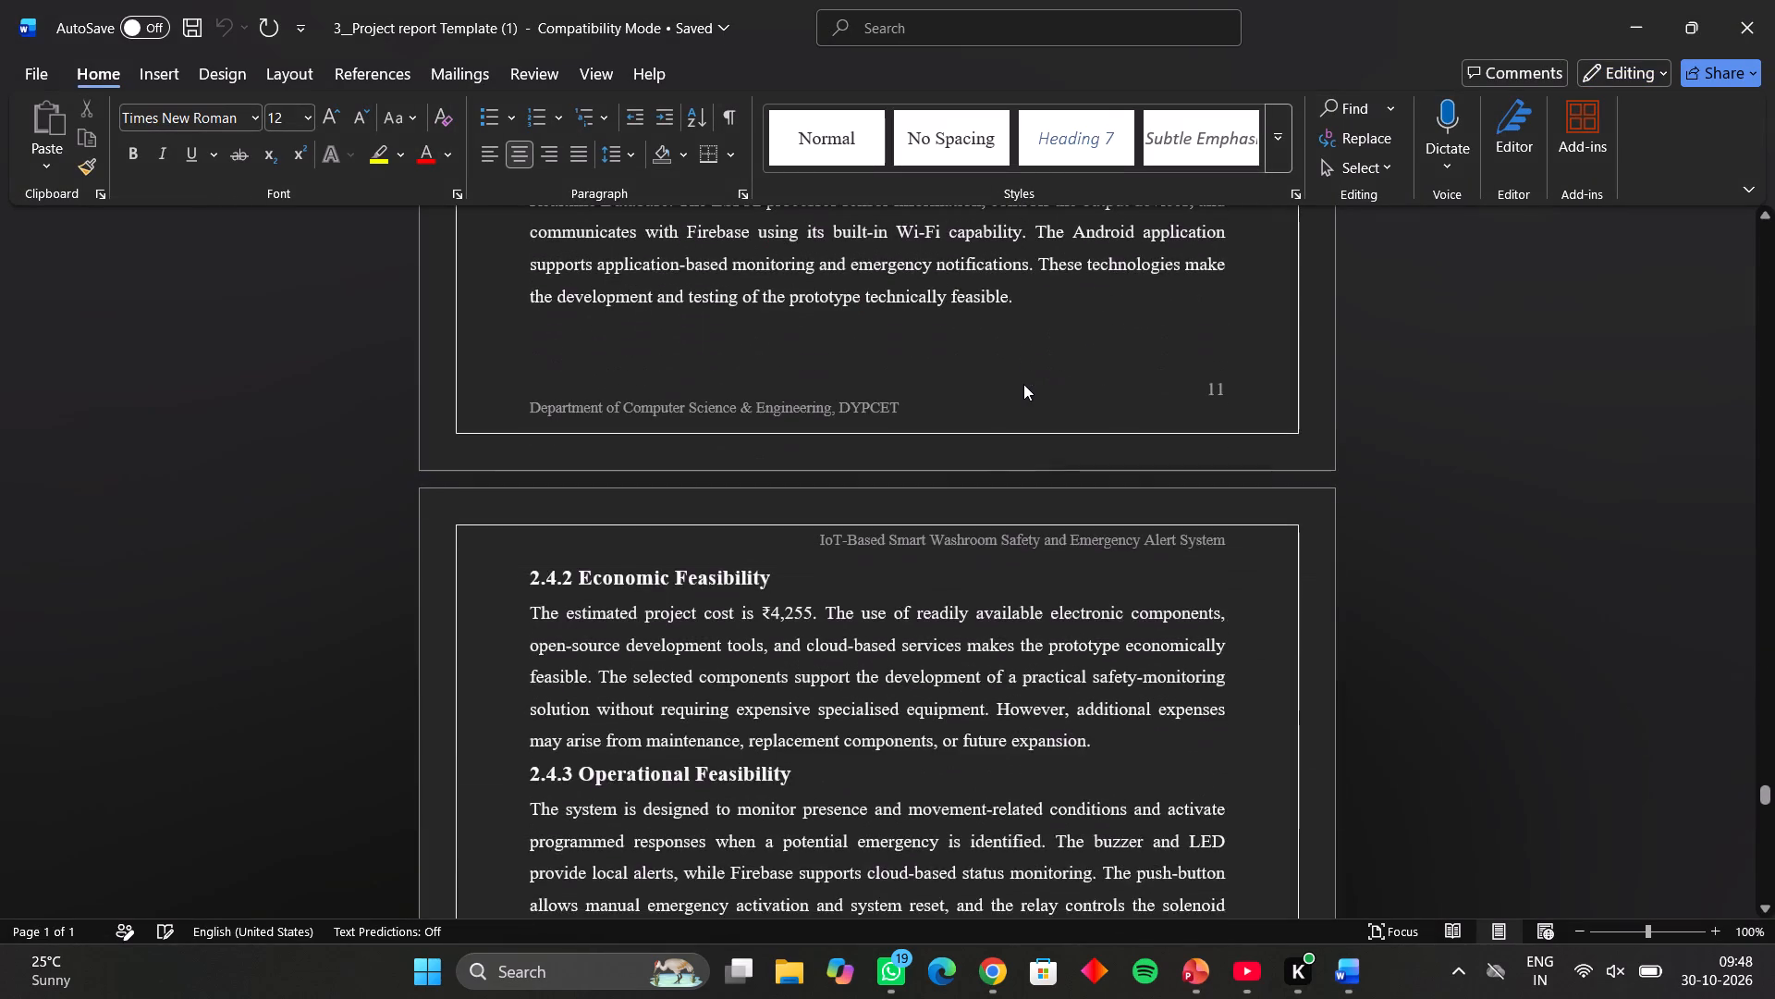
scroll(1023, 384, down, 16)
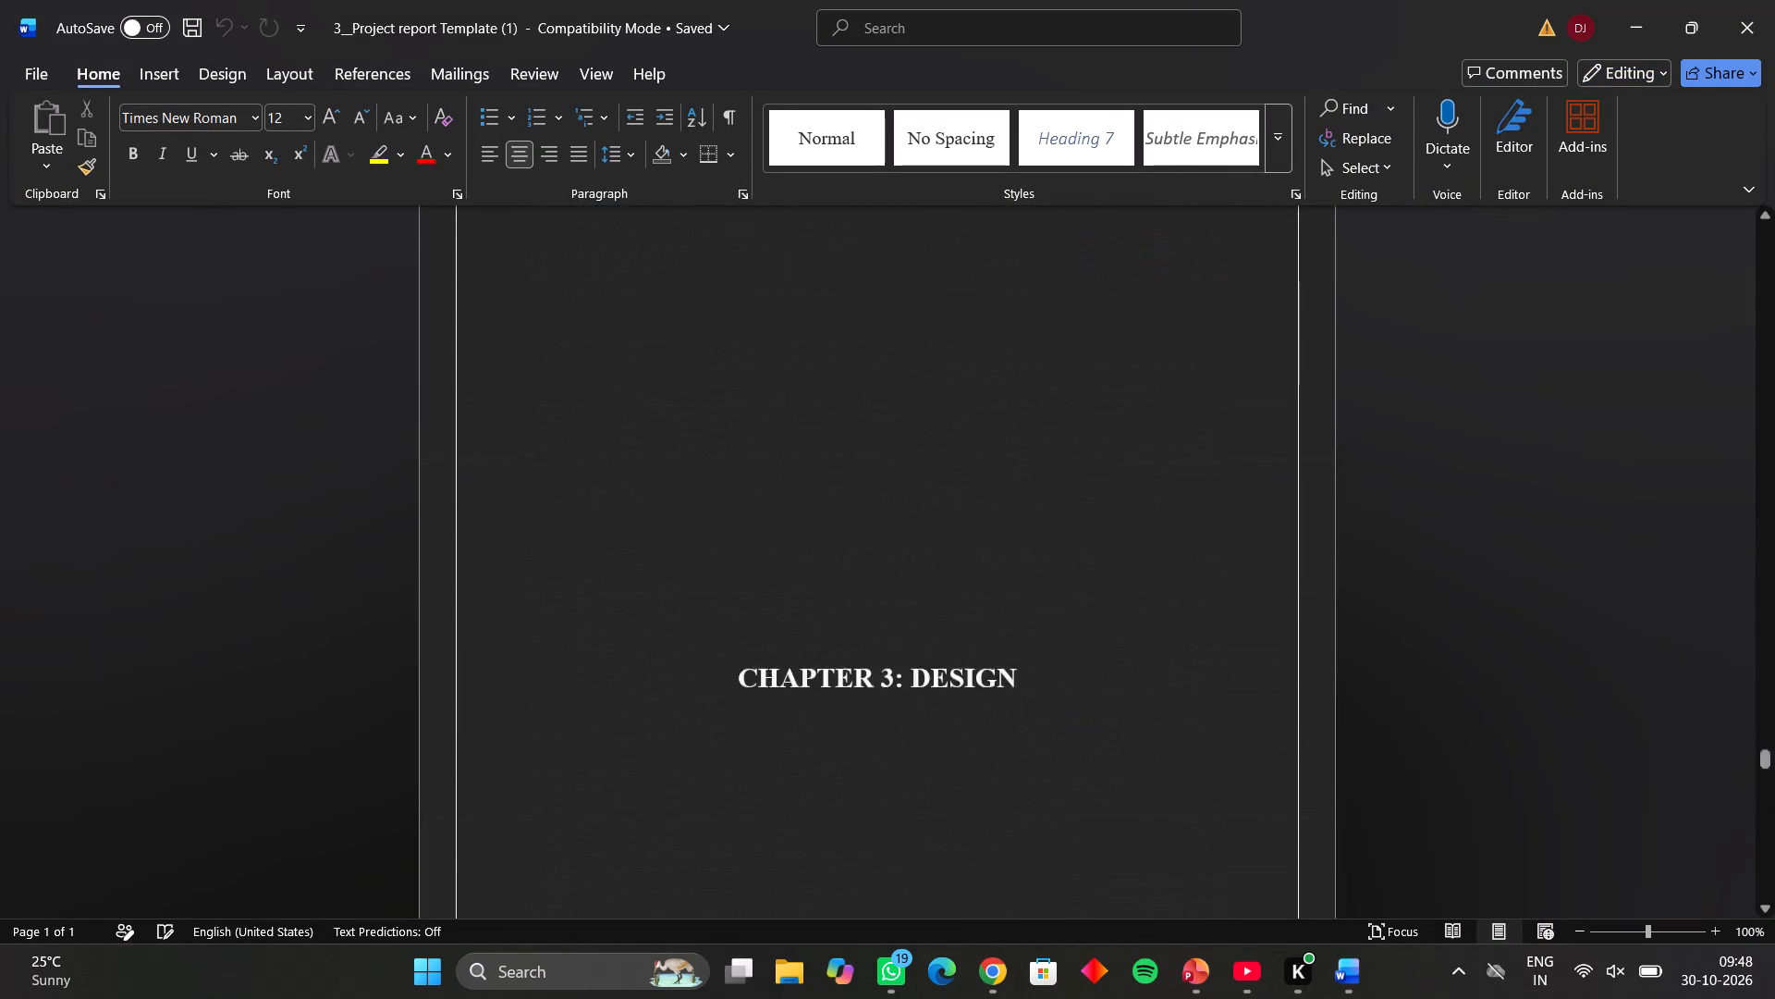
scroll(1023, 384, down, 1)
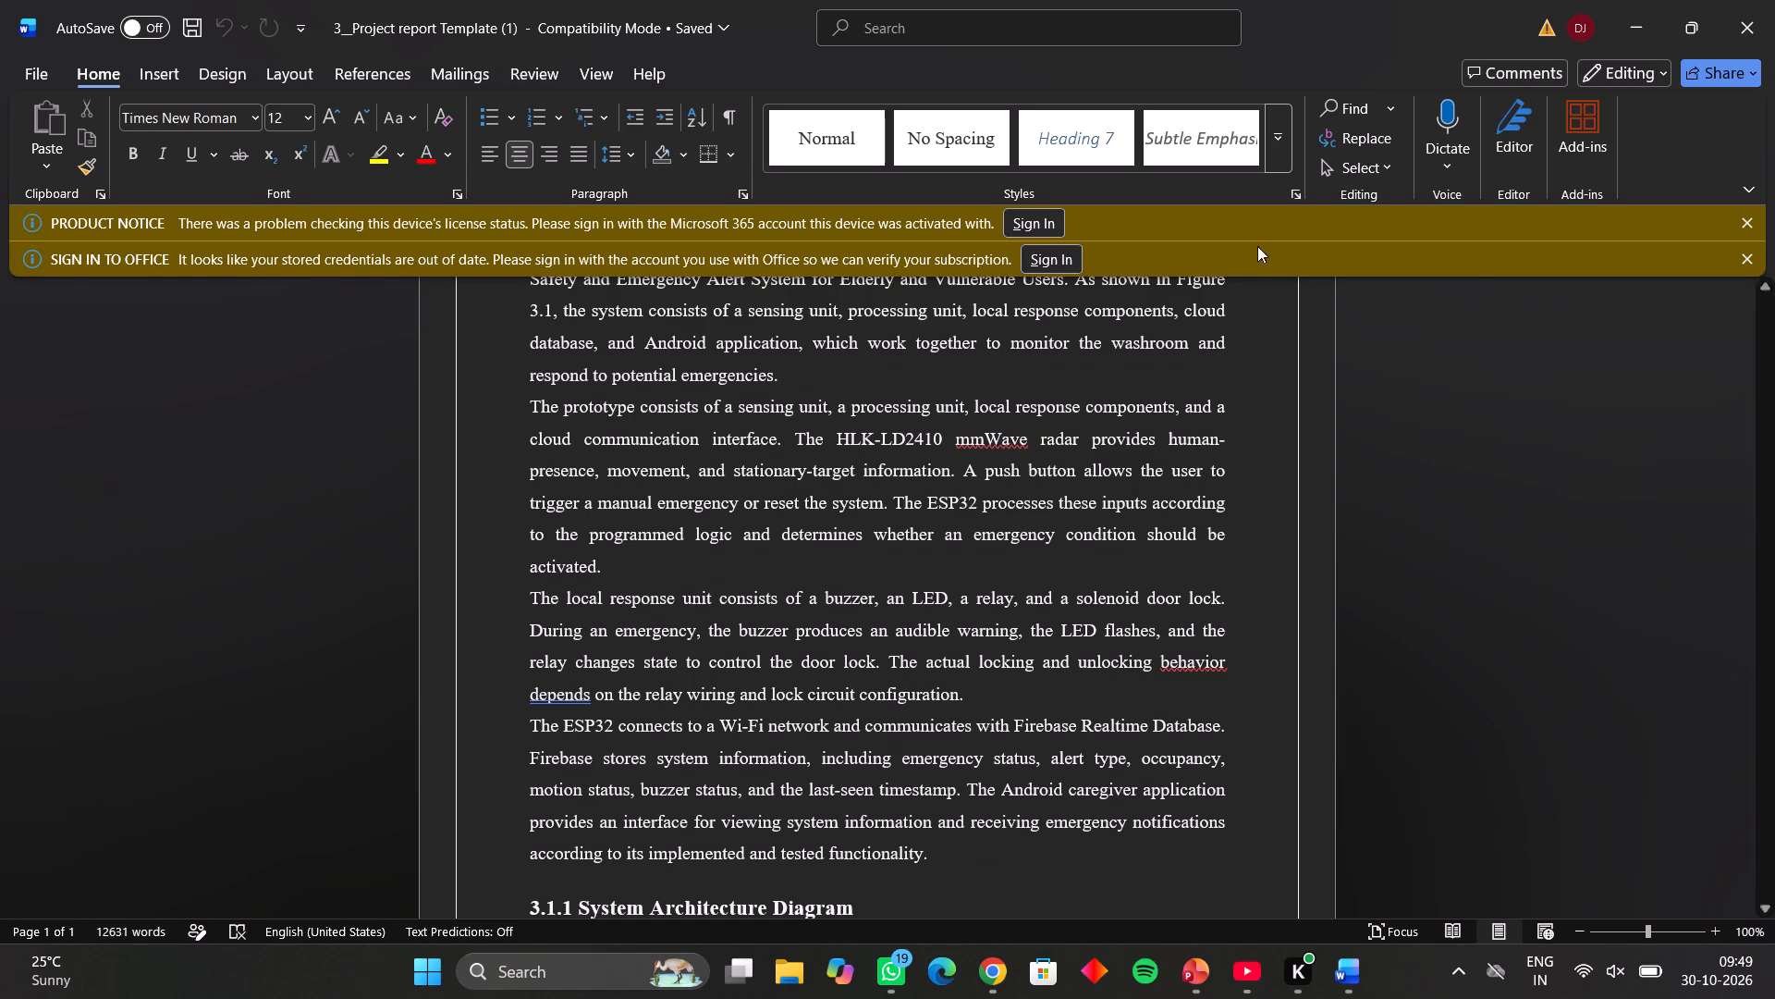
Dismiss the product notice and the Office sign-in notice above the report.
double_click(1744, 221)
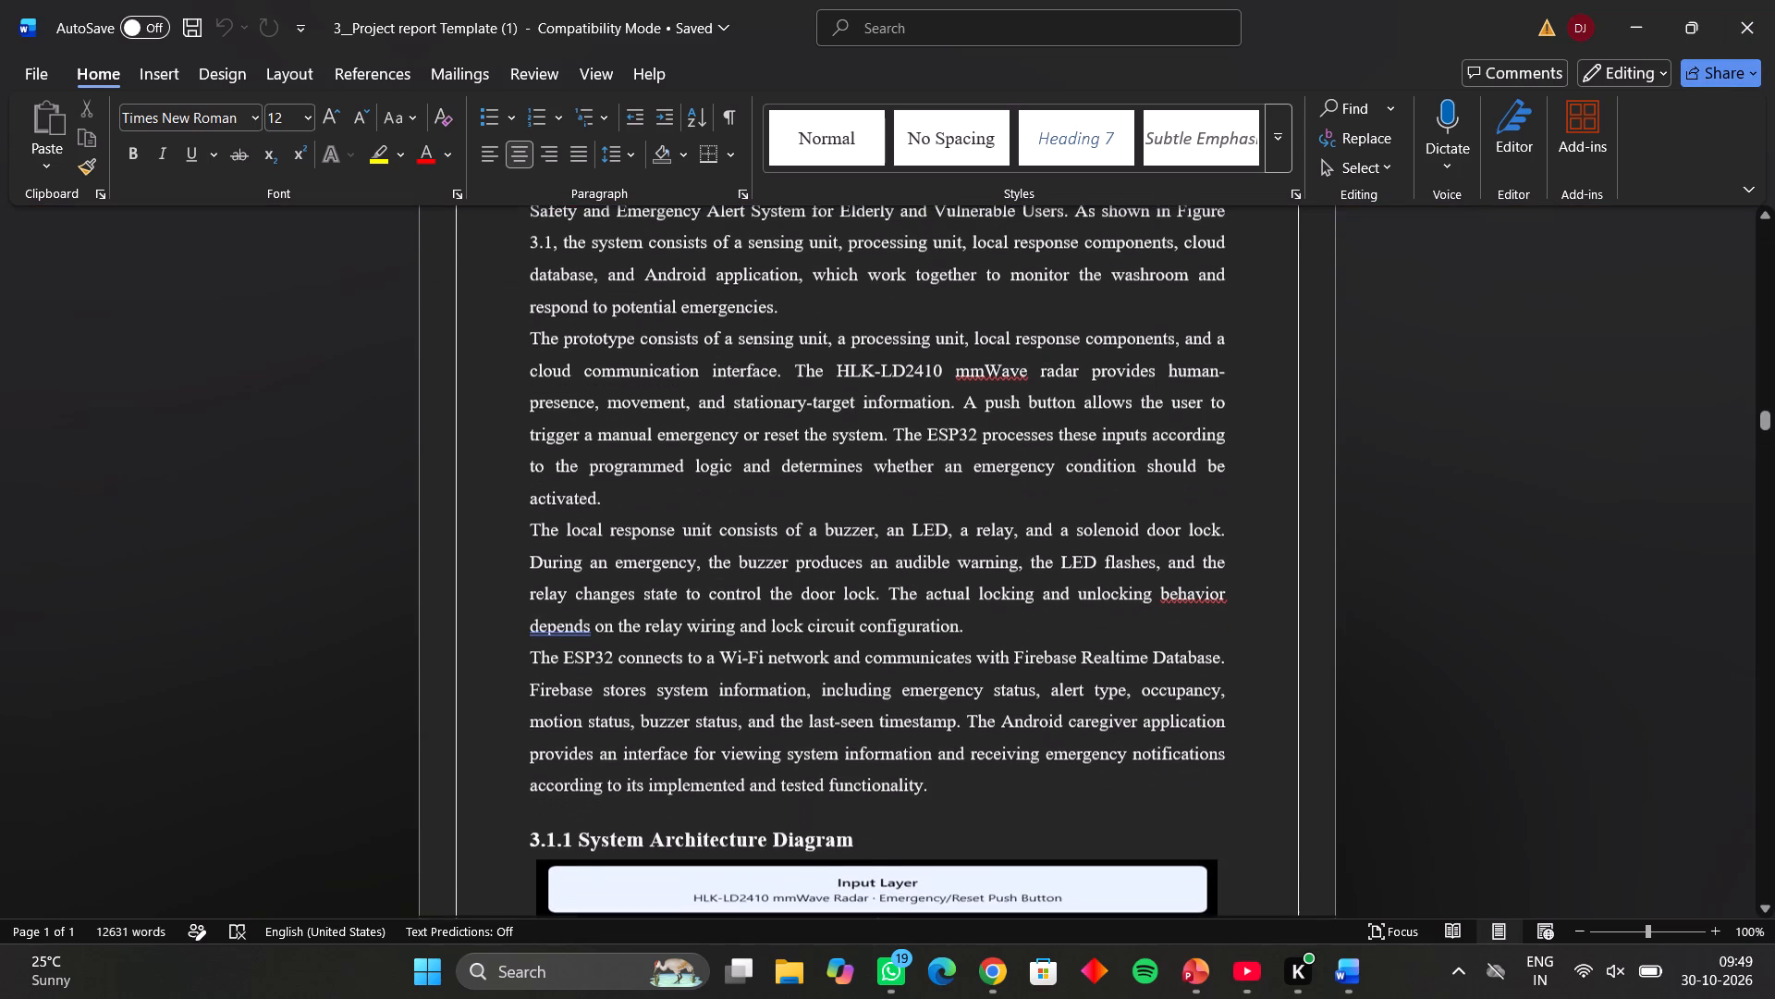
Look through the project report from section 3.1 onward for the description of the hardware prototype in Figure 5.3.
scroll(1009, 494, down, 4)
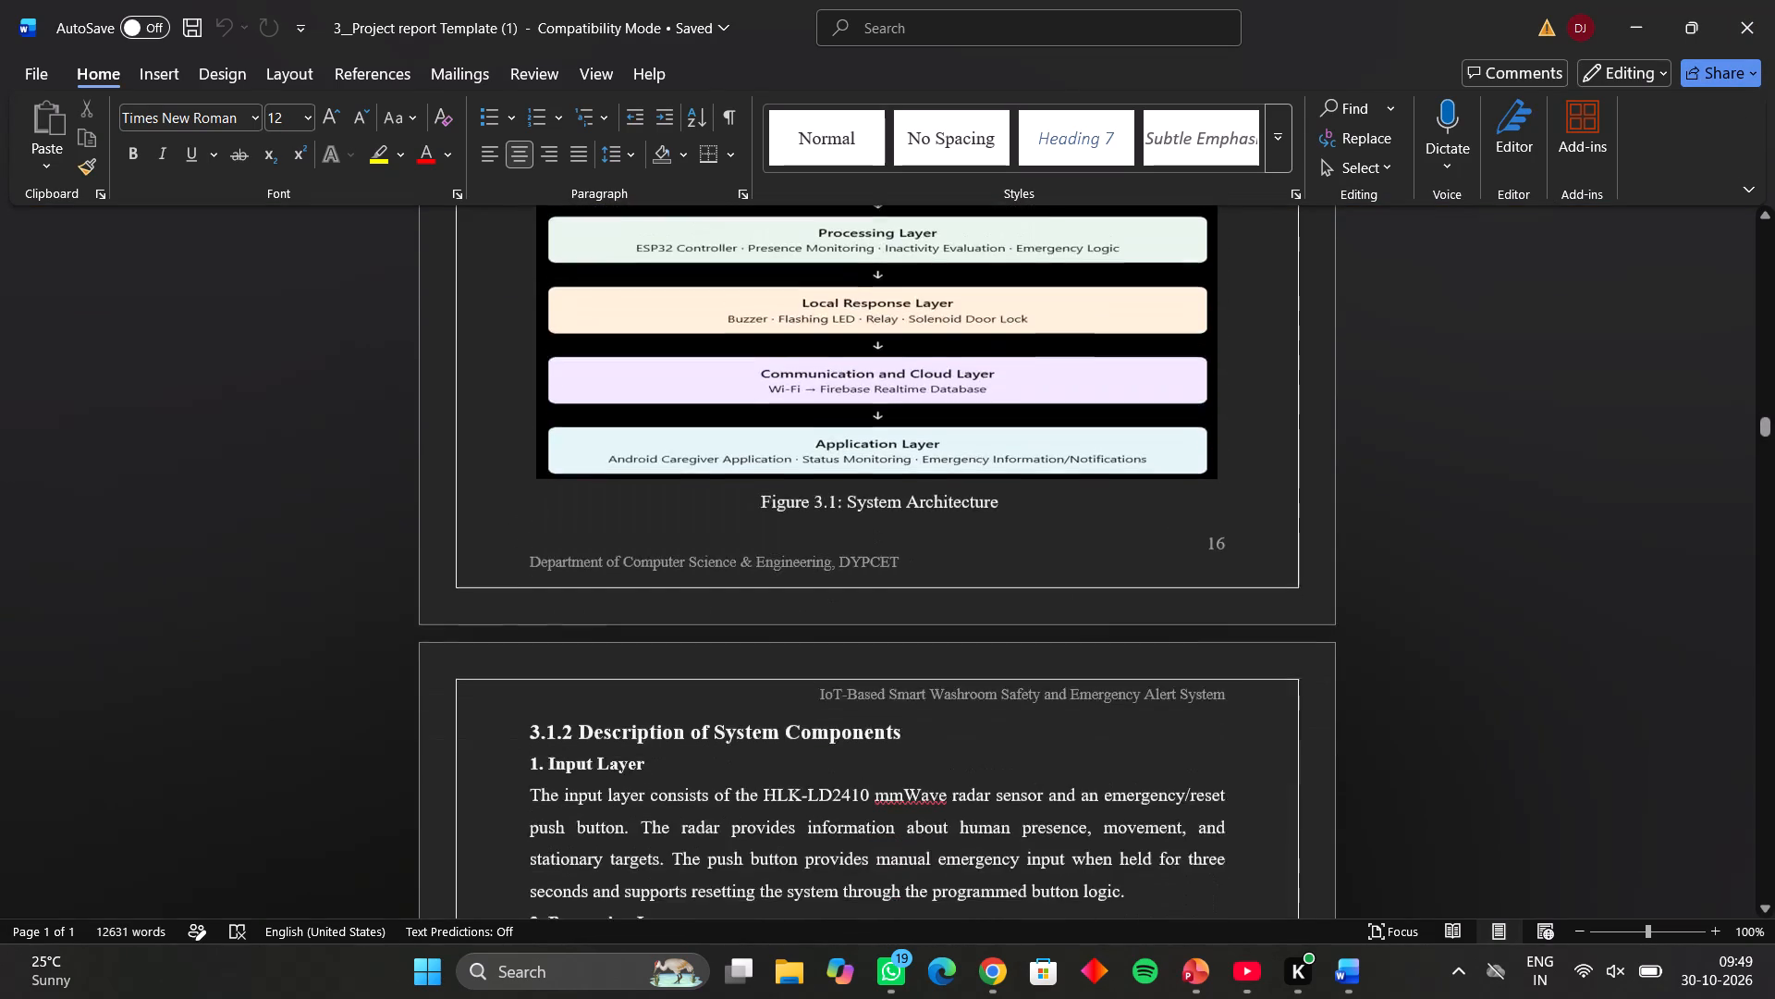
scroll(1009, 494, down, 13)
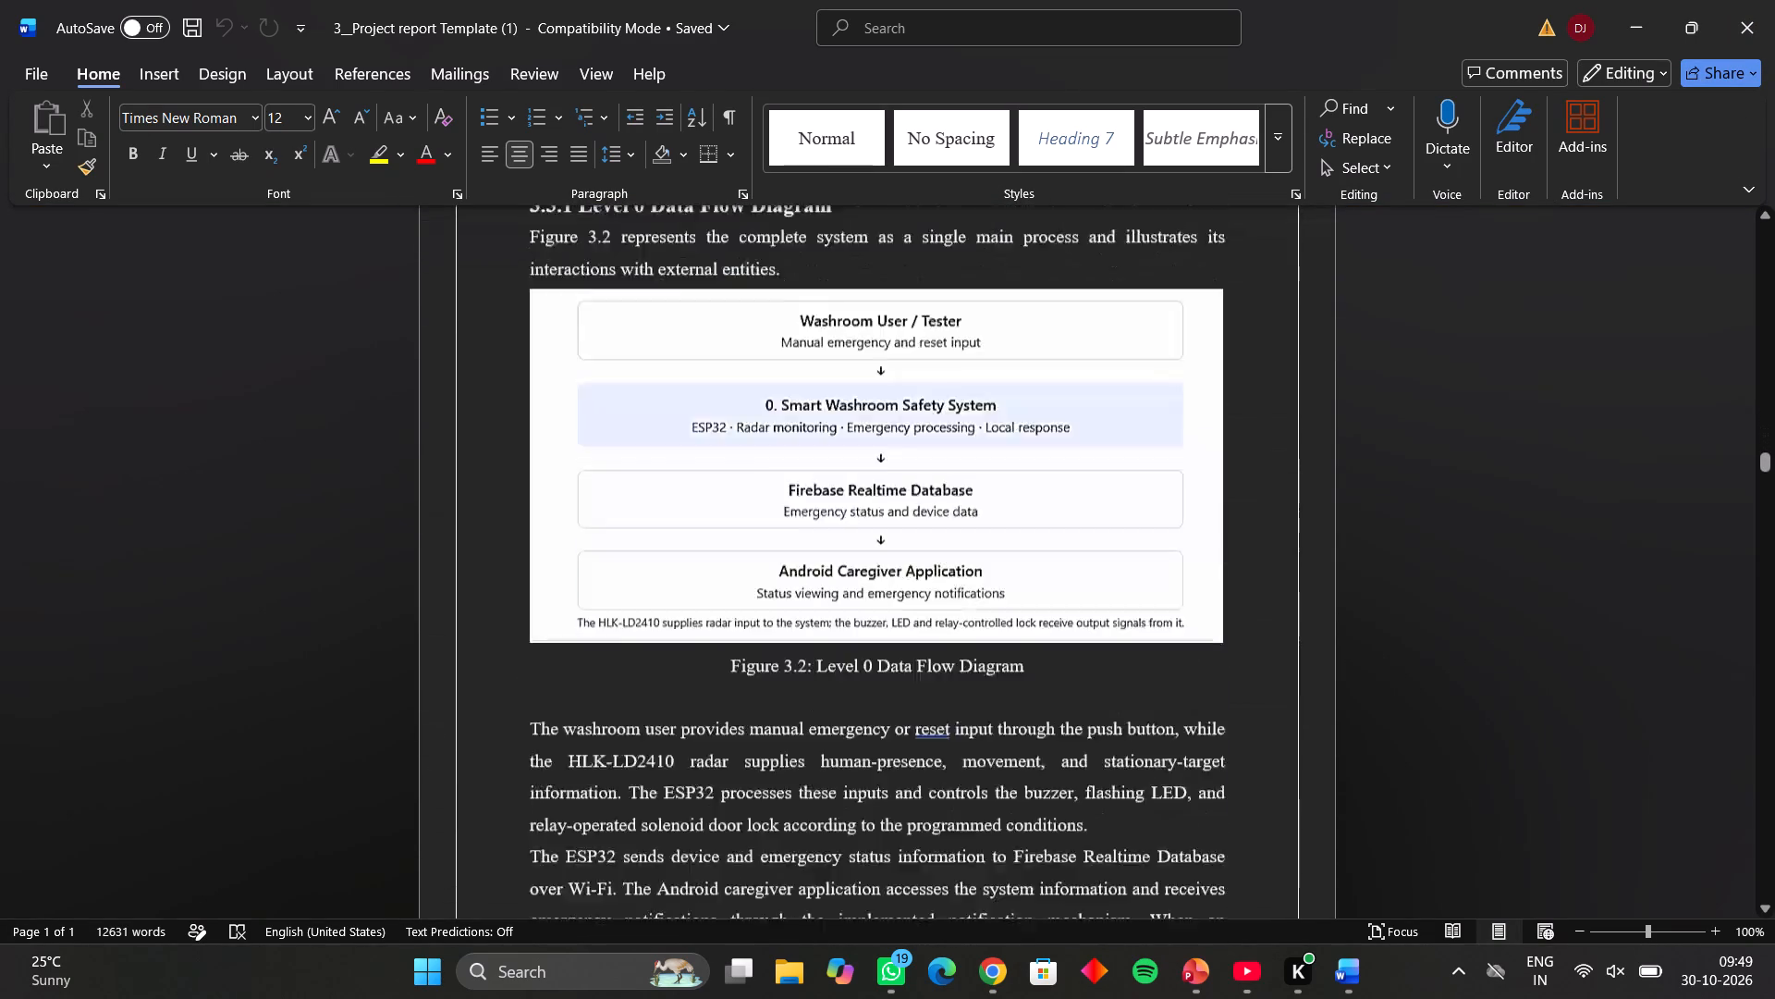
scroll(1009, 494, down, 9)
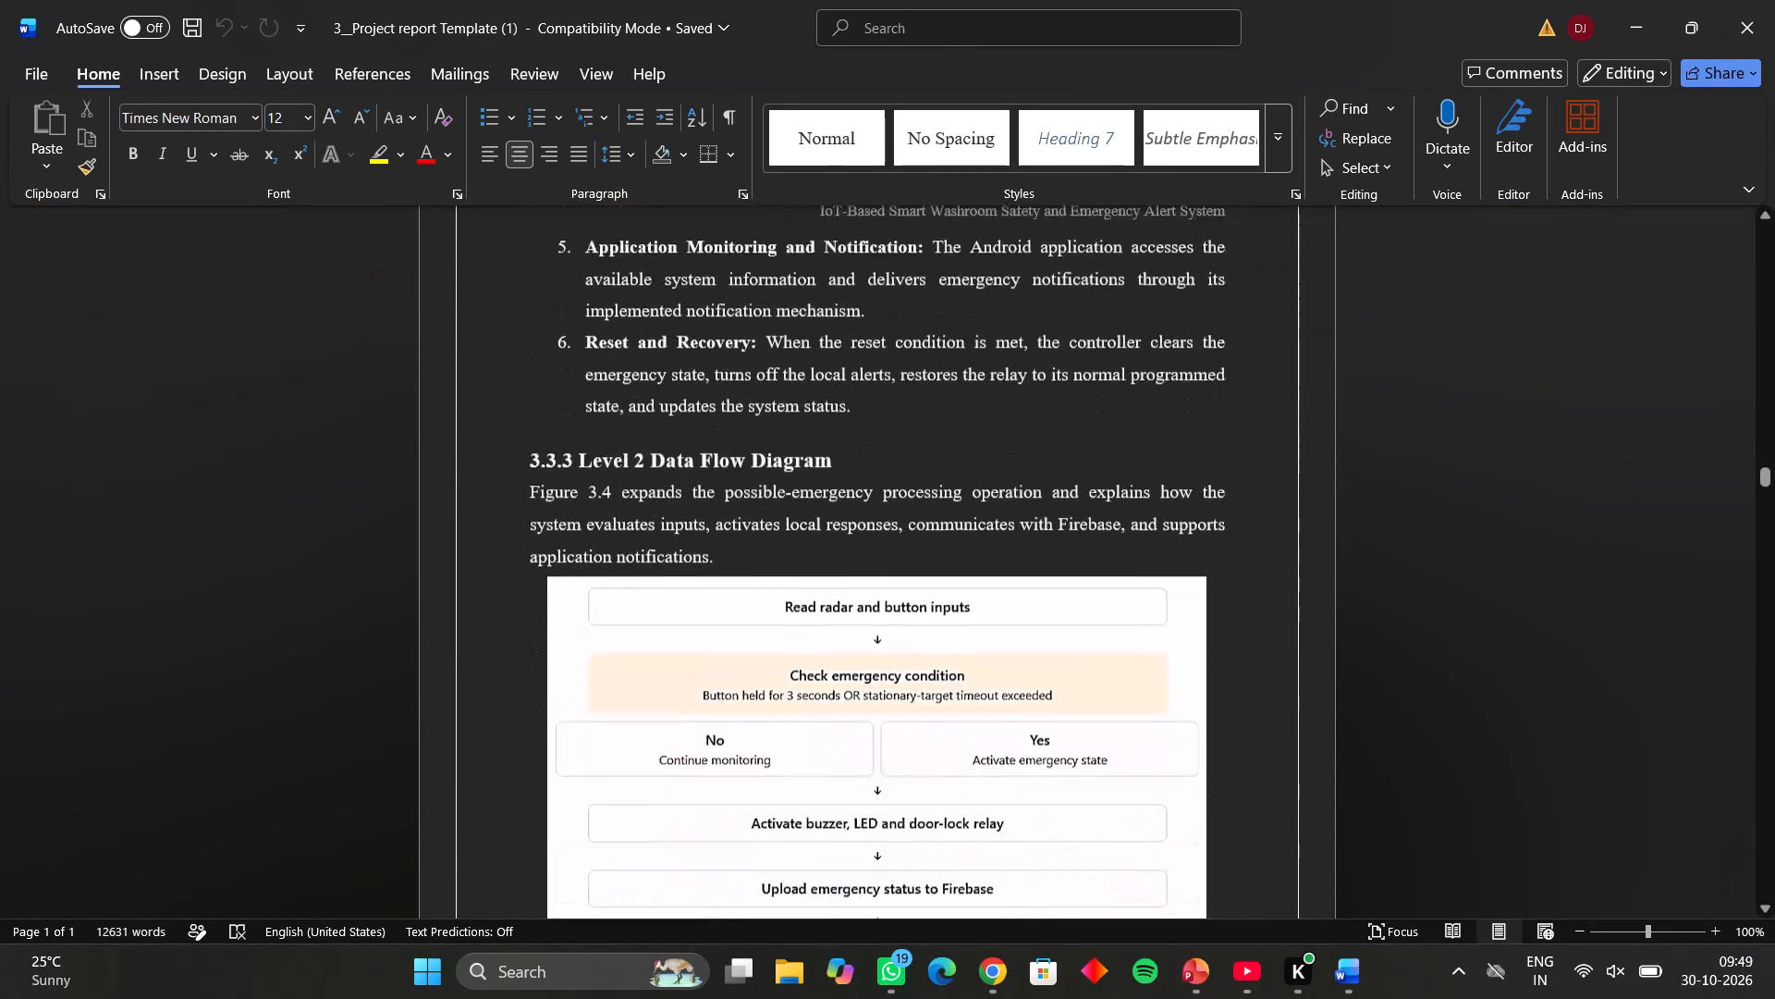
scroll(1009, 494, down, 8)
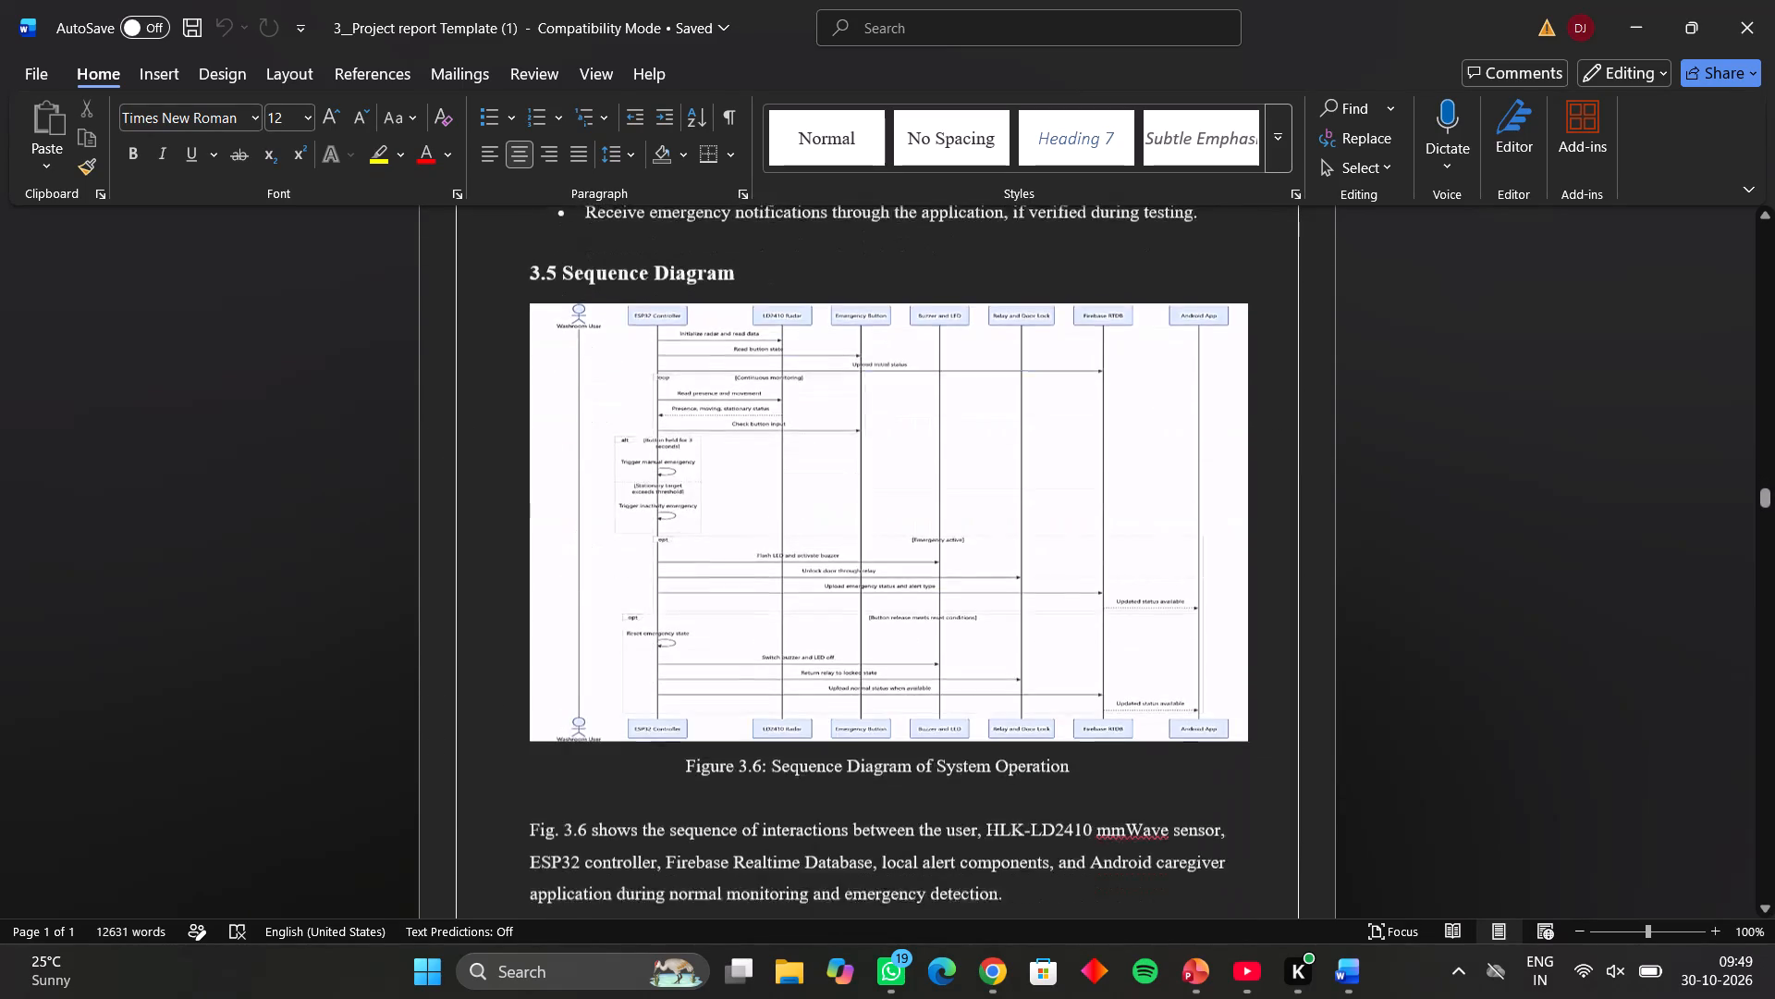
scroll(1009, 494, down, 4)
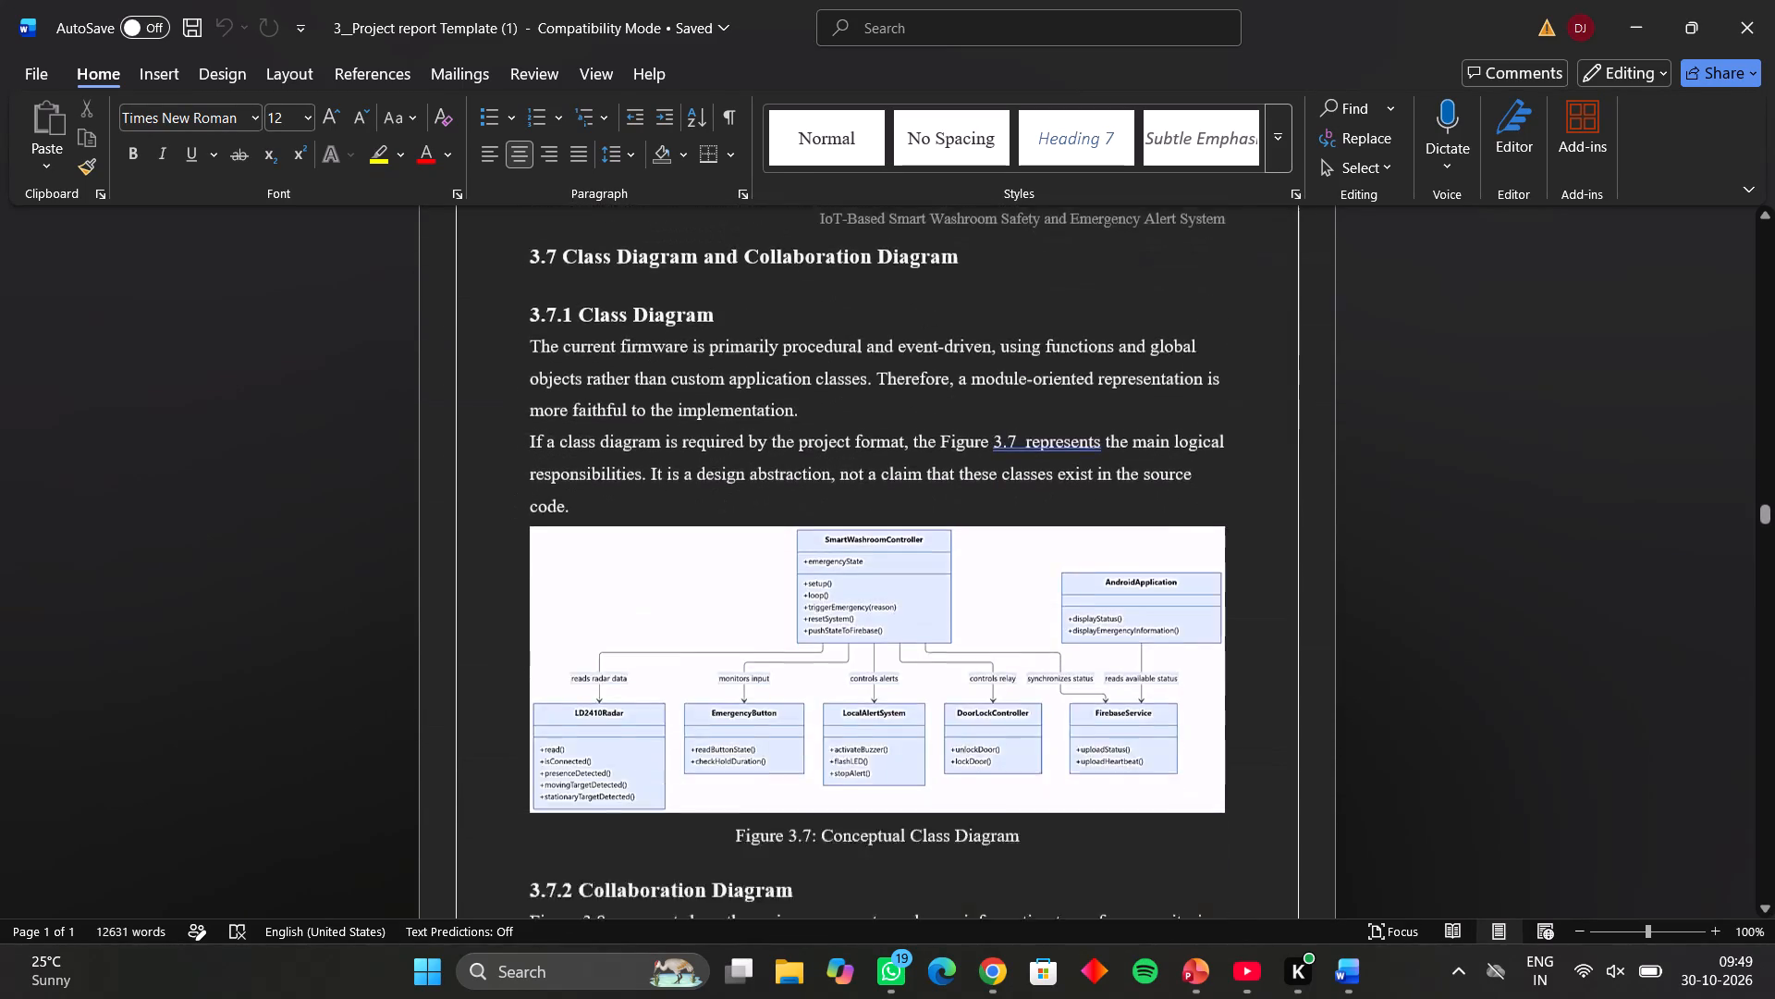
scroll(1009, 494, down, 2)
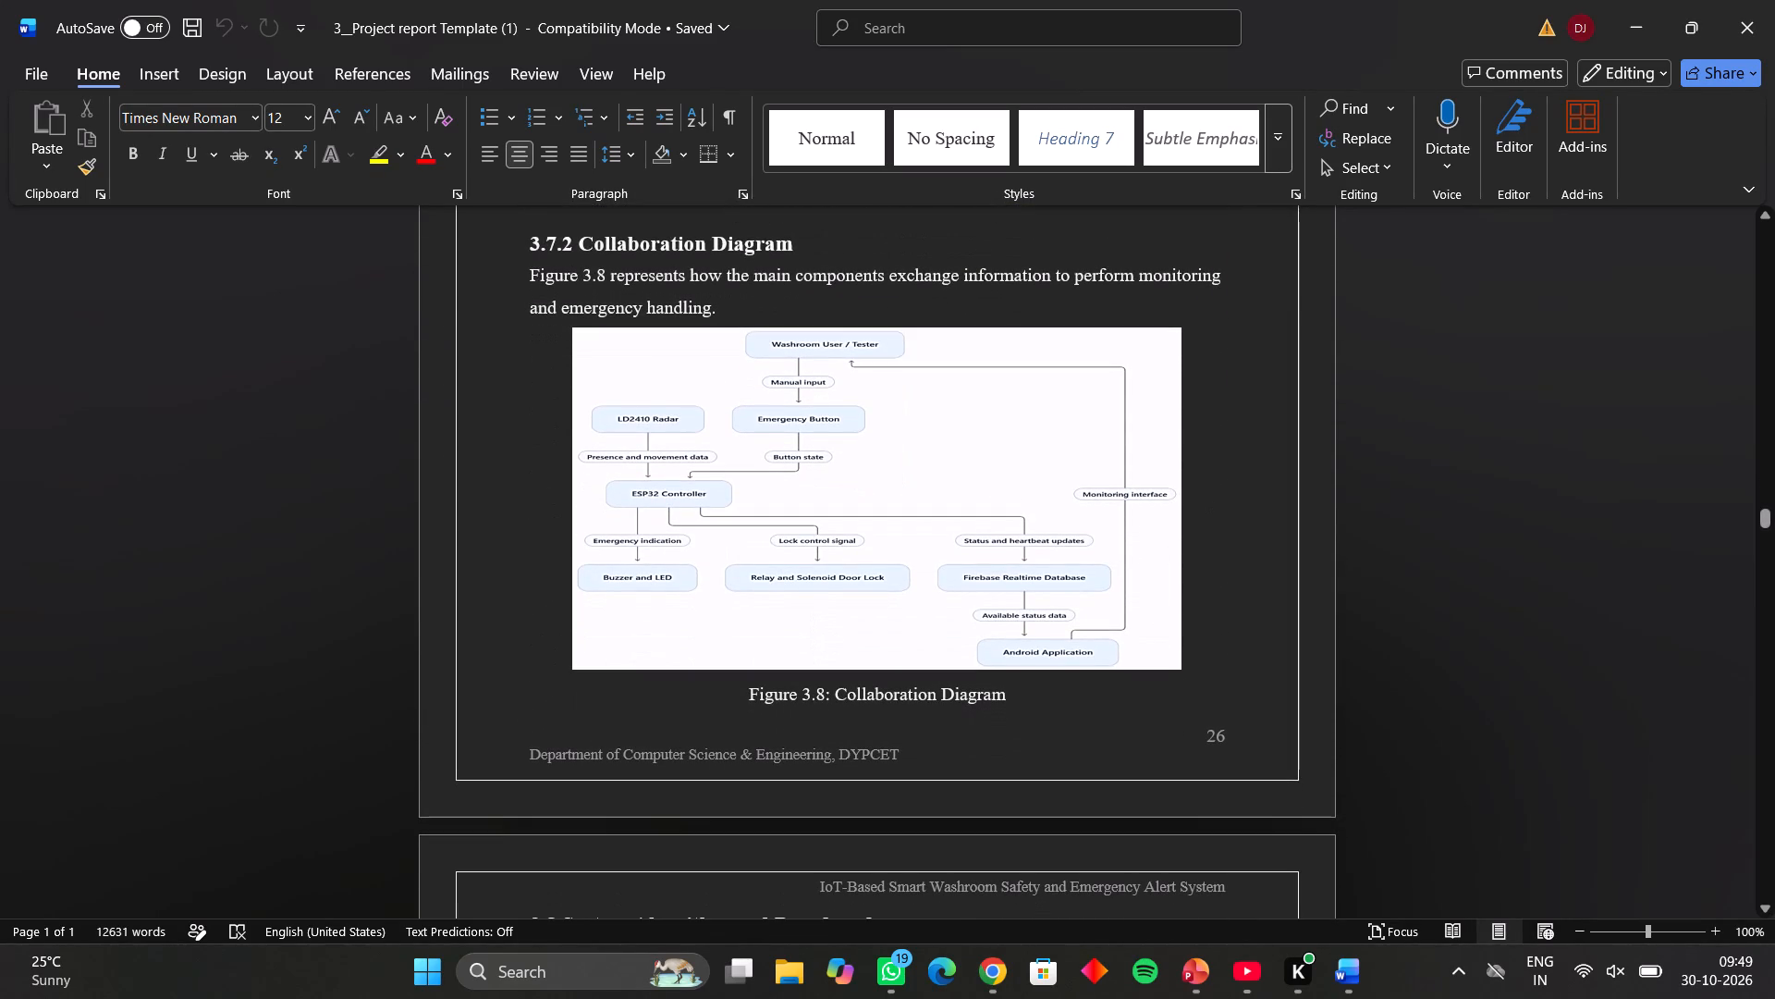
scroll(1009, 494, down, 3)
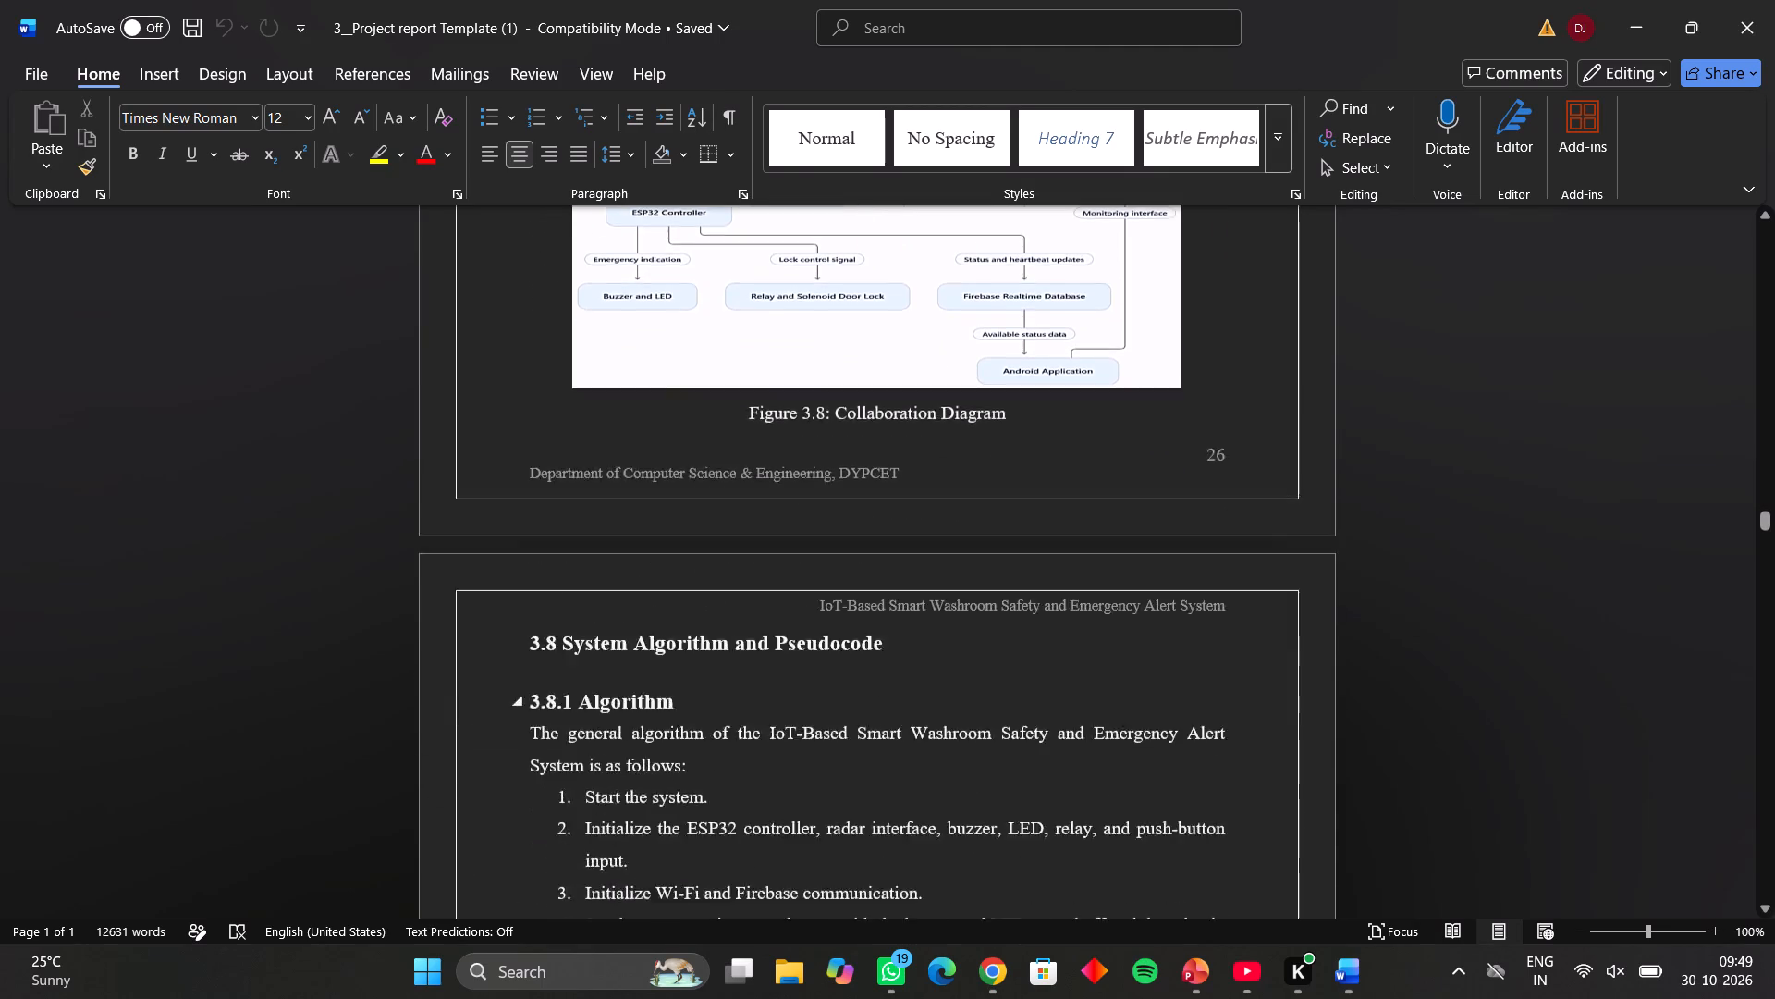
scroll(1009, 494, down, 8)
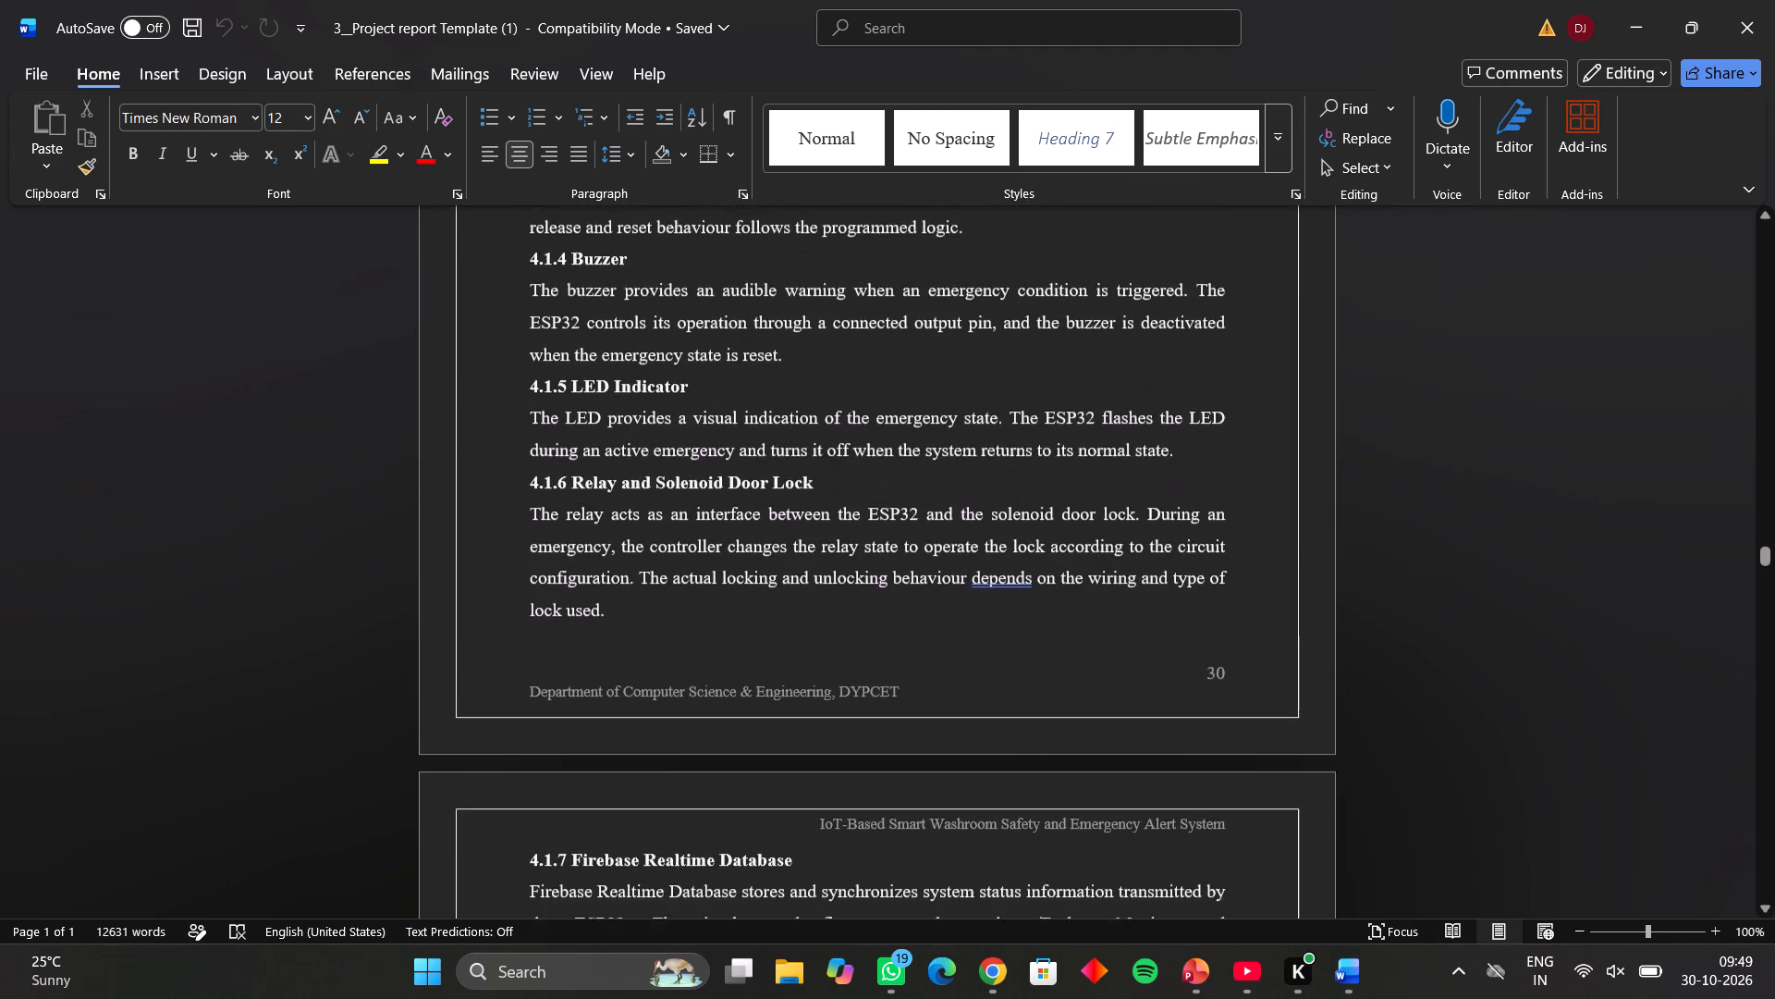
scroll(1009, 494, down, 3)
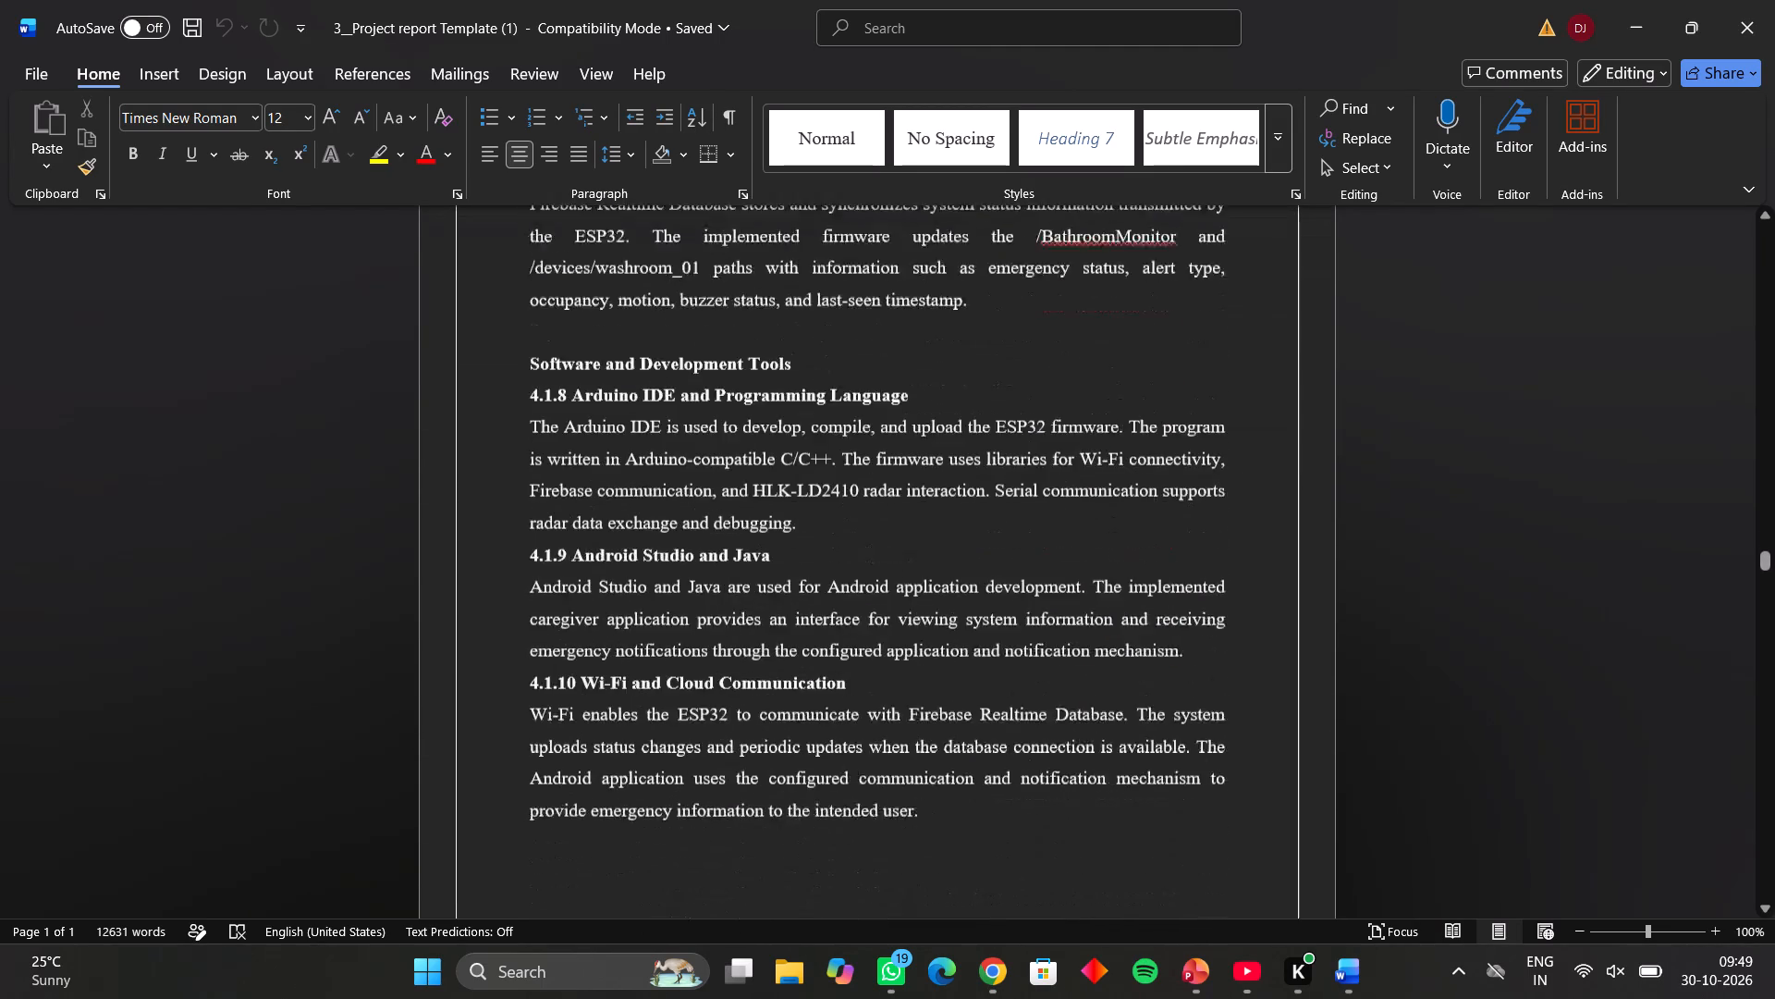
scroll(1009, 494, down, 7)
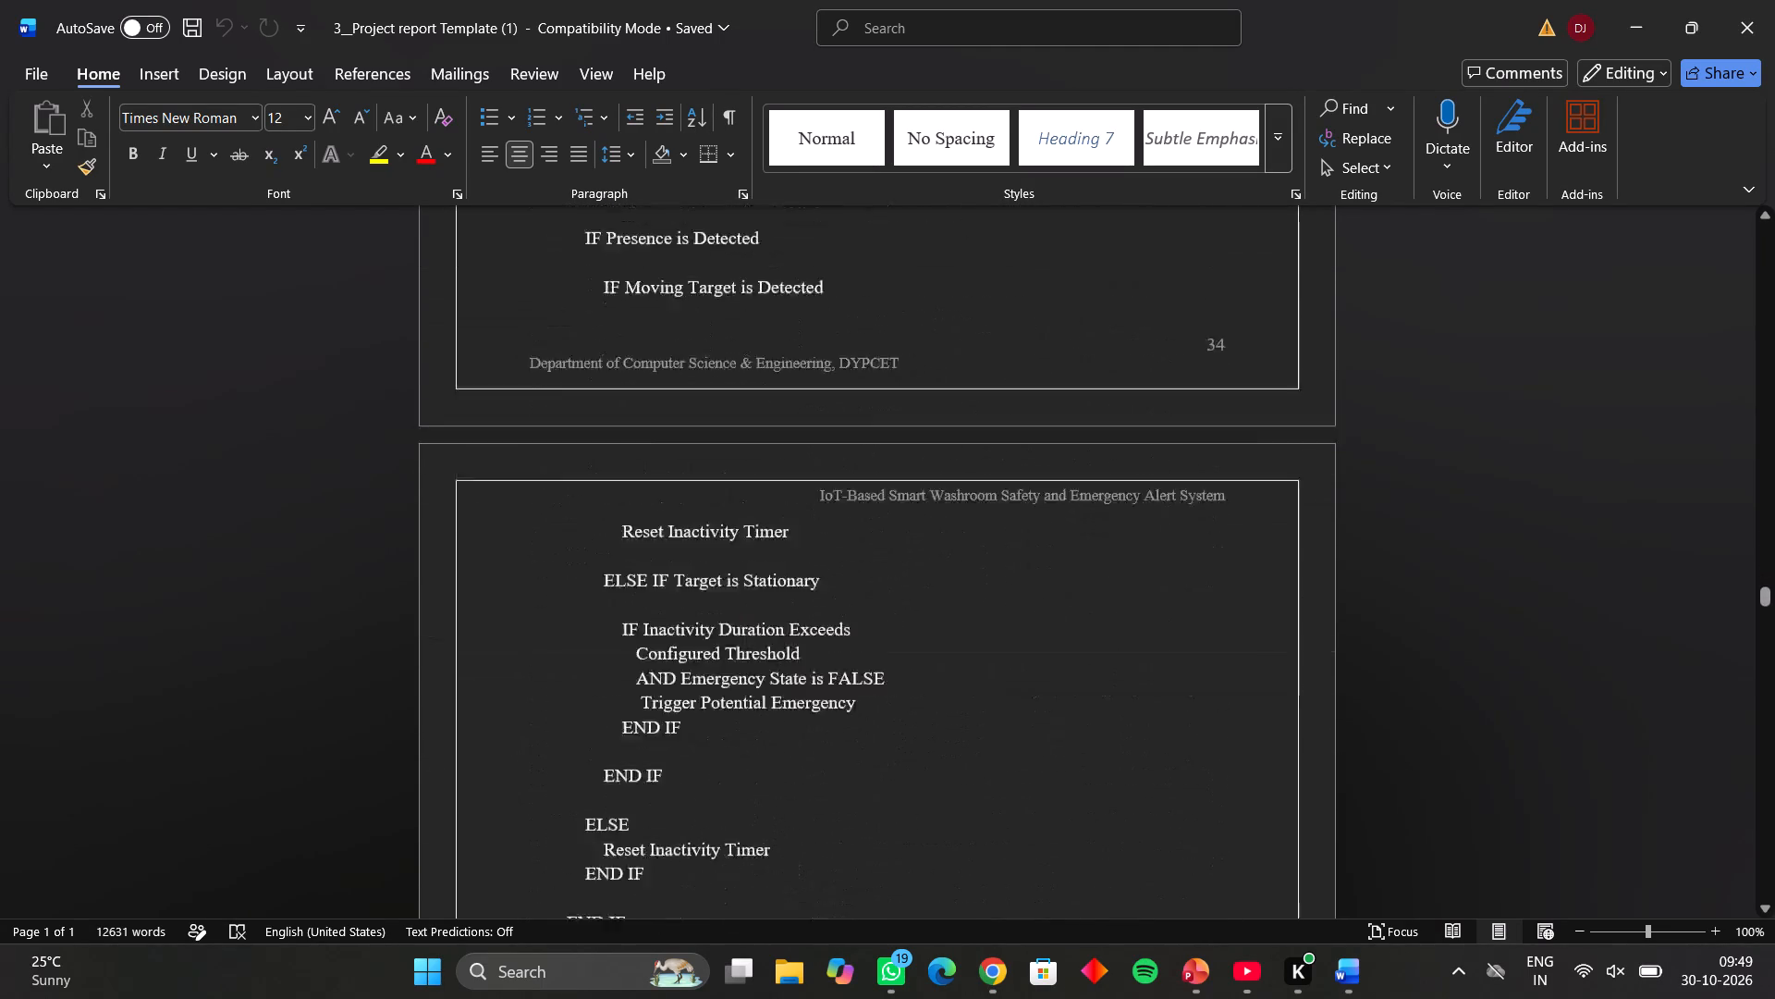
scroll(1009, 494, down, 6)
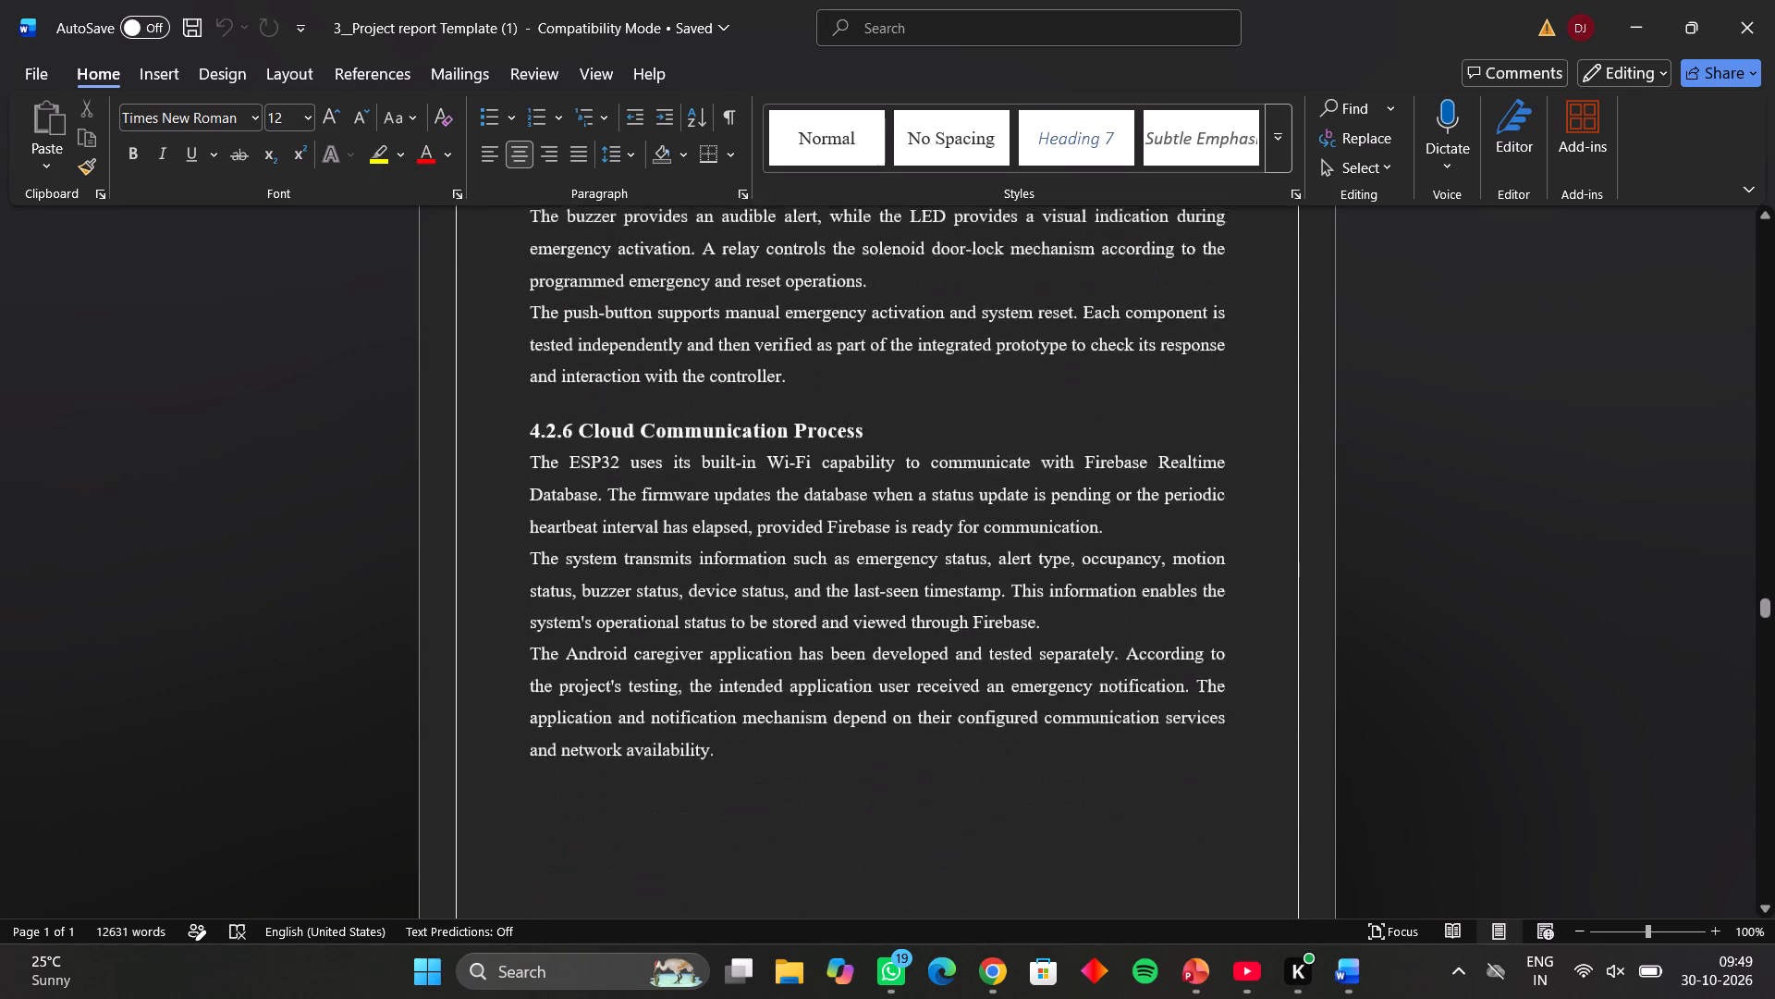
scroll(1009, 494, down, 6)
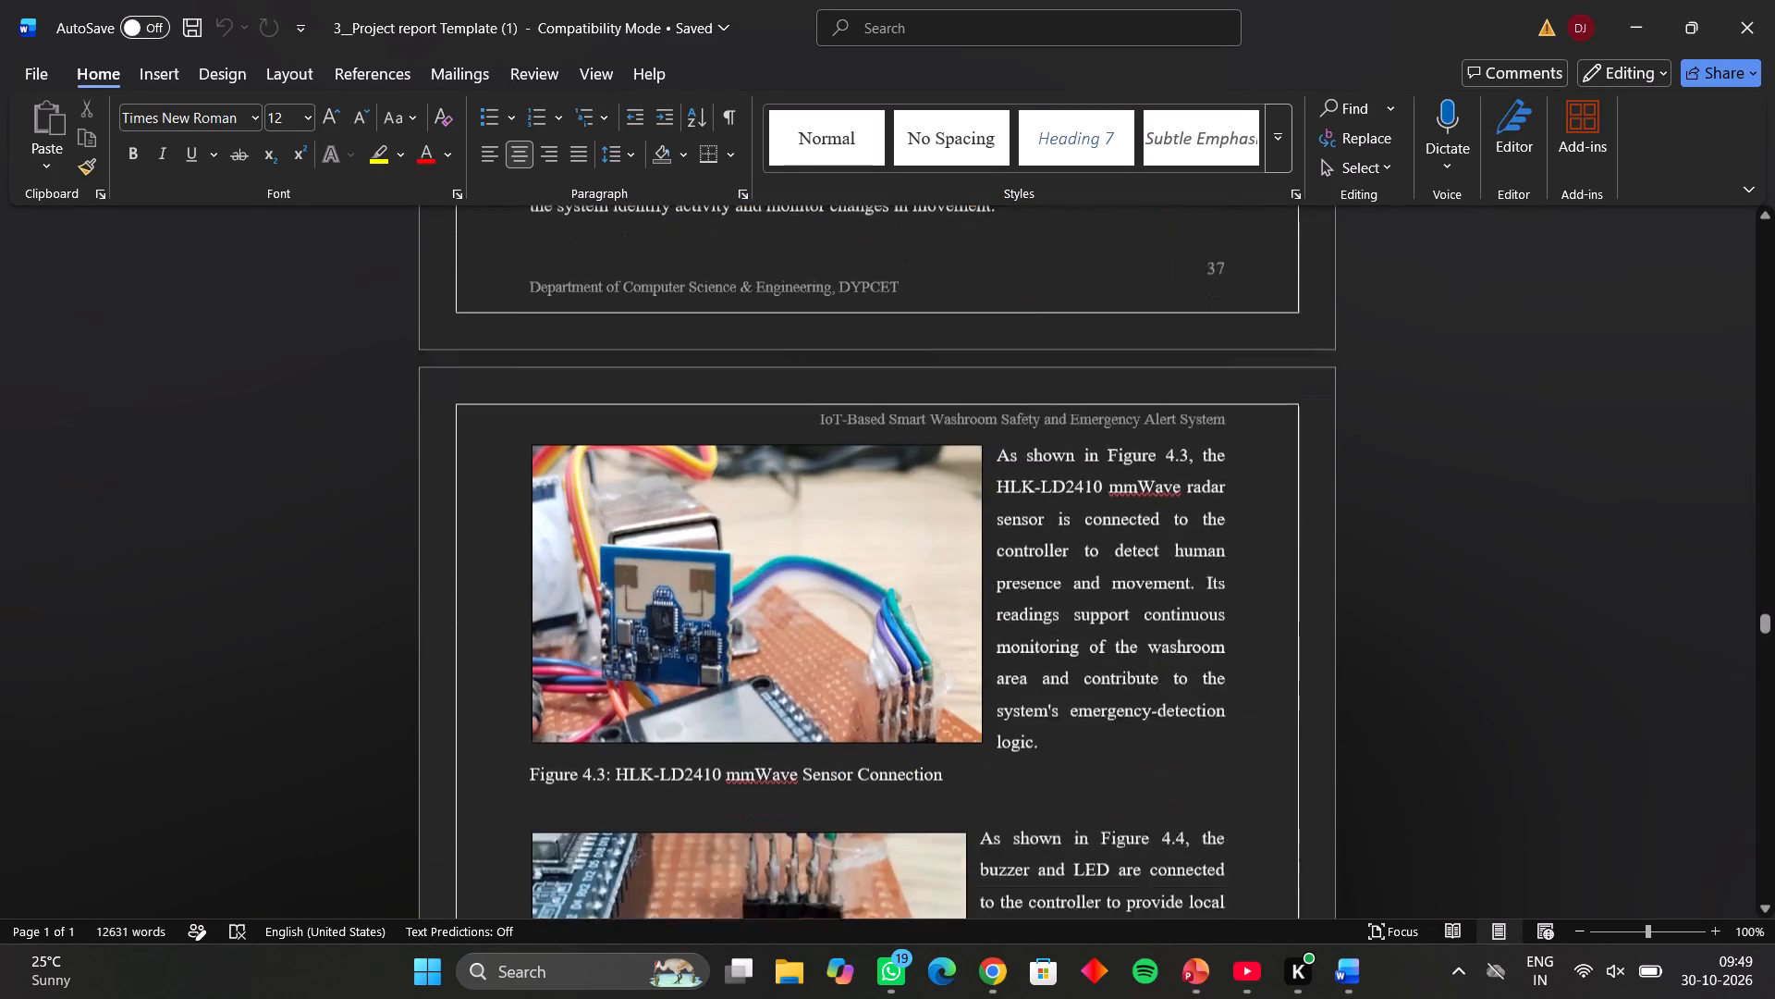
scroll(1009, 494, down, 6)
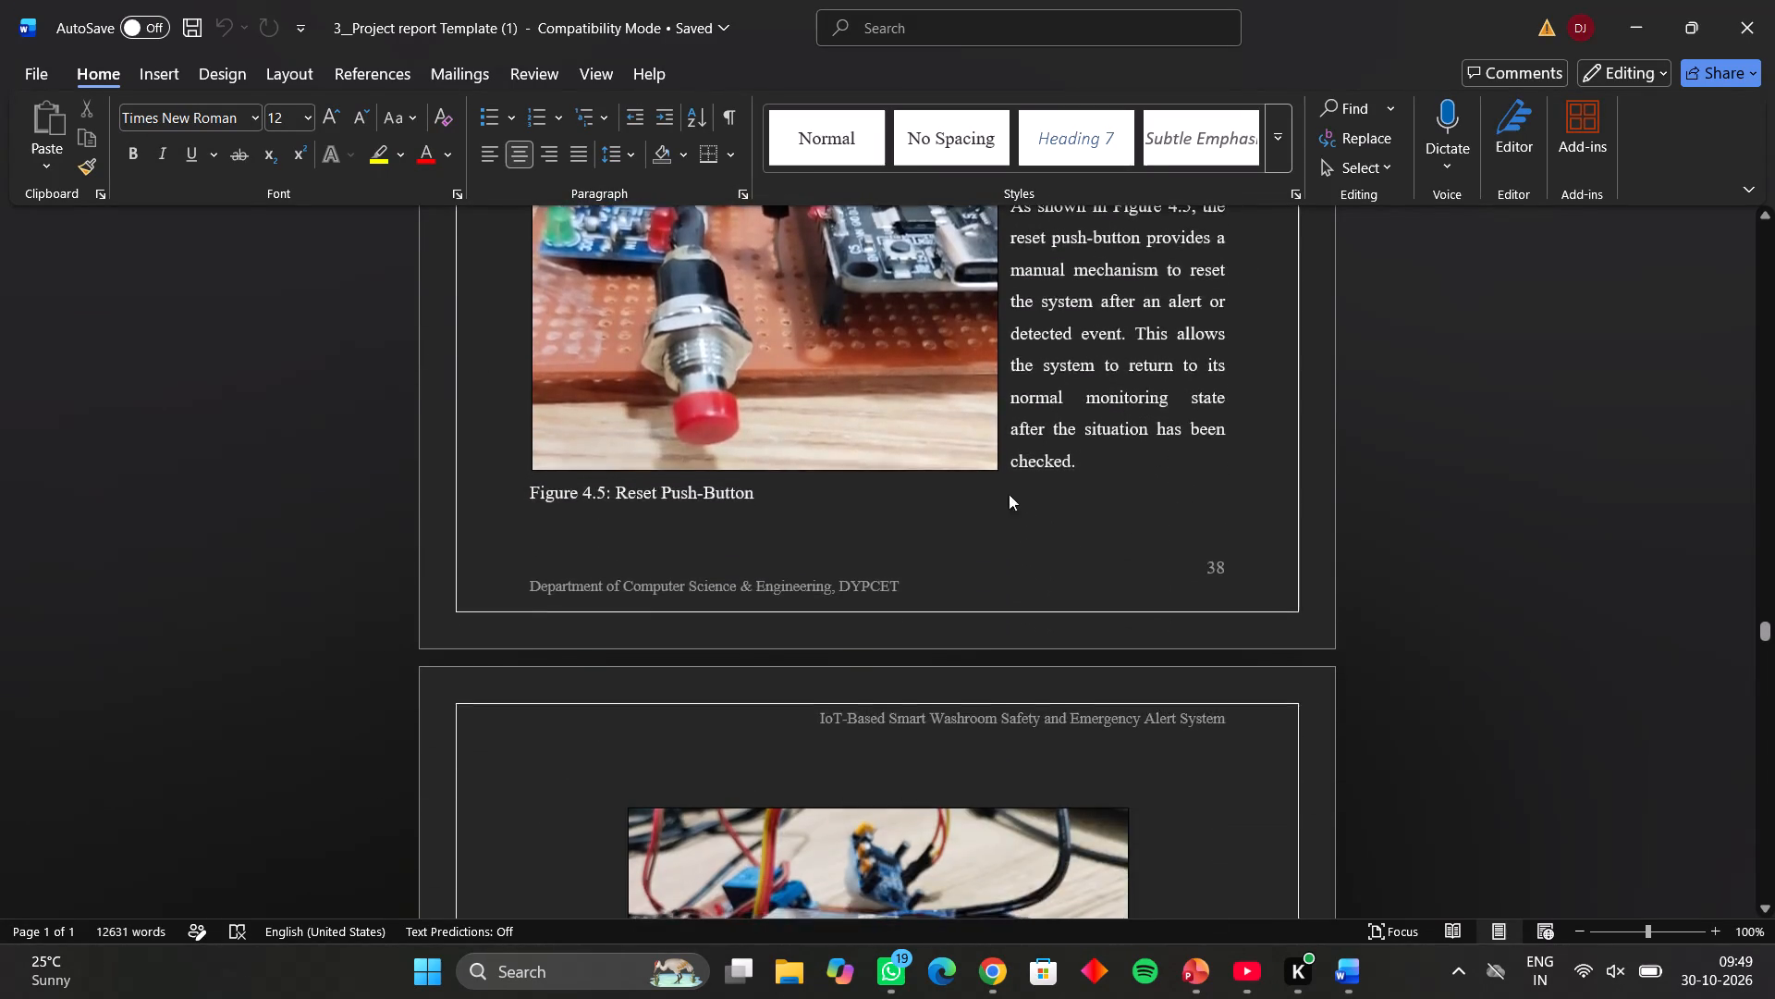
scroll(1009, 494, down, 5)
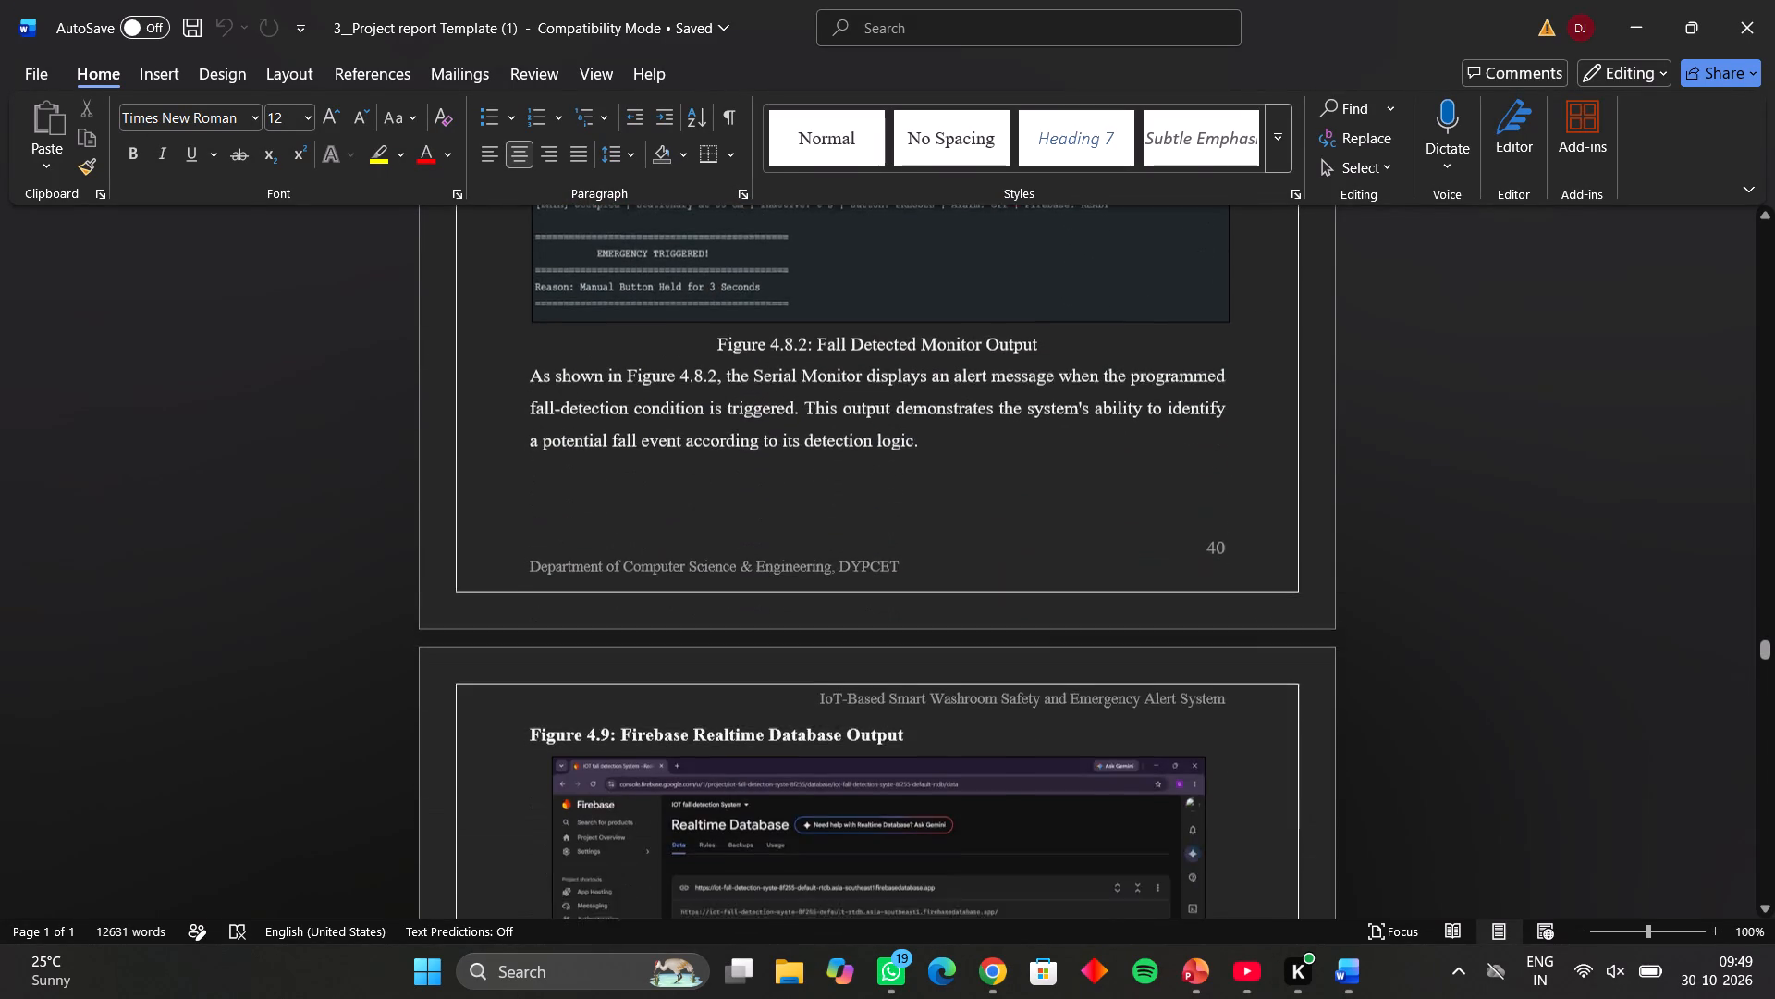
scroll(1009, 494, down, 7)
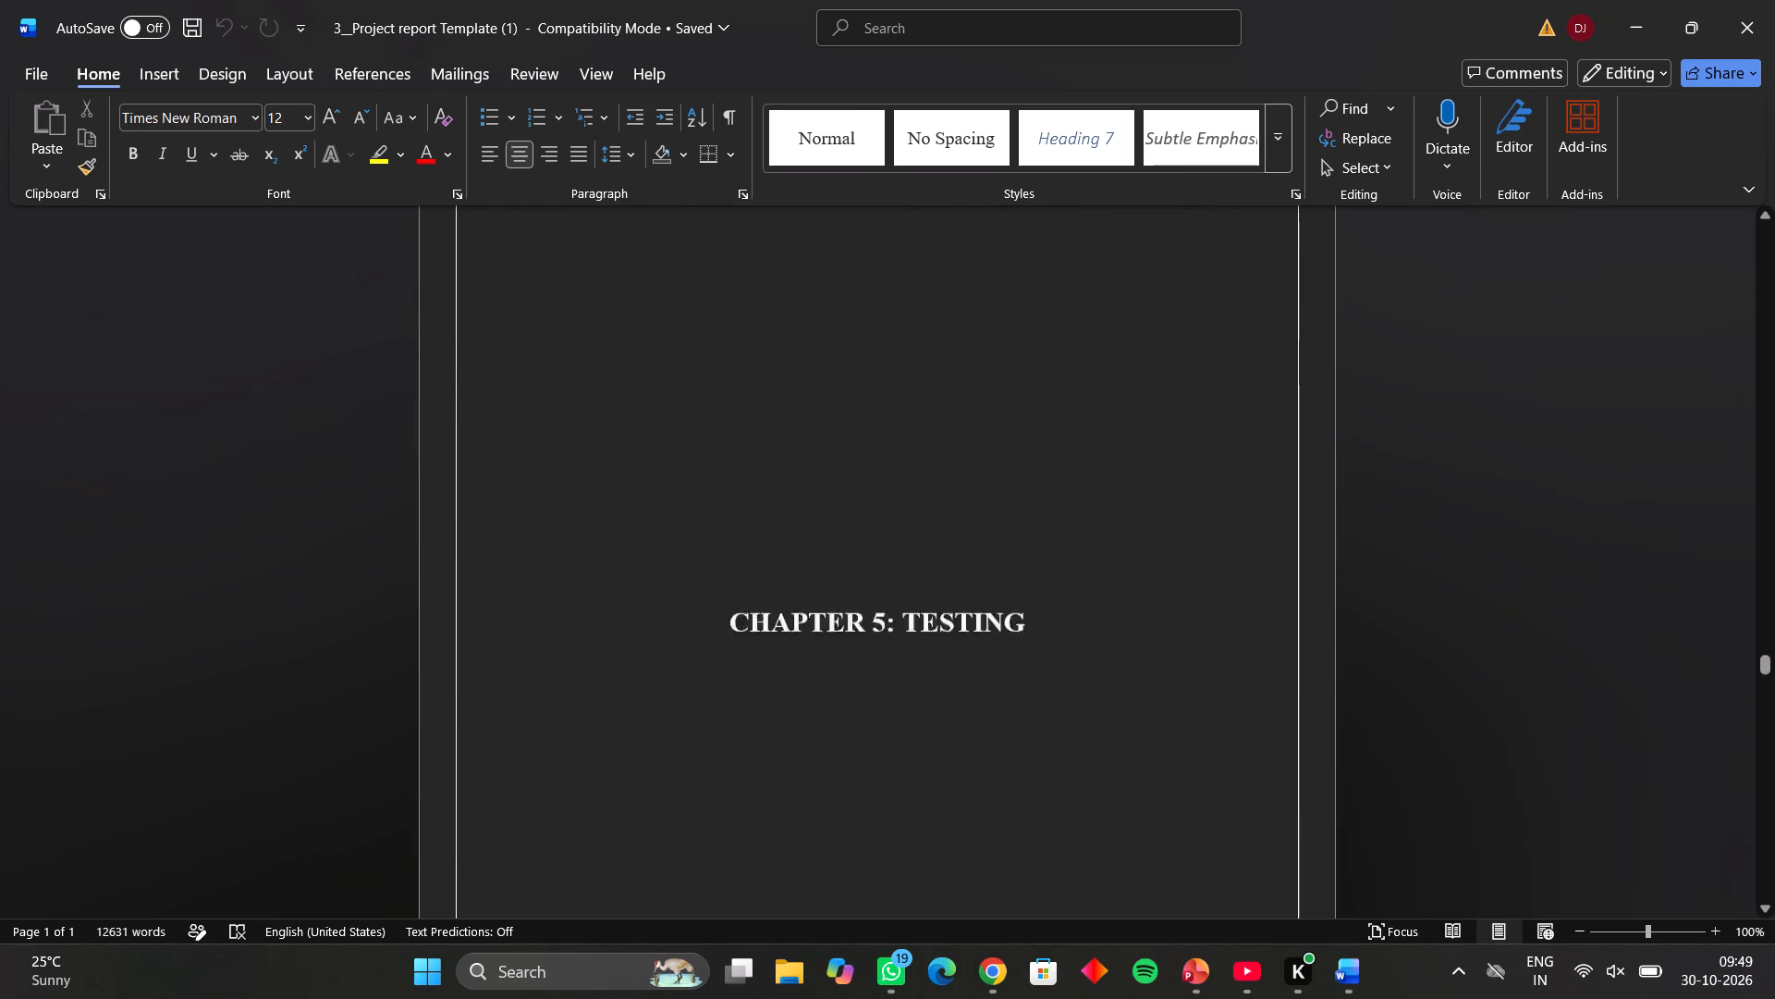
scroll(1009, 494, down, 7)
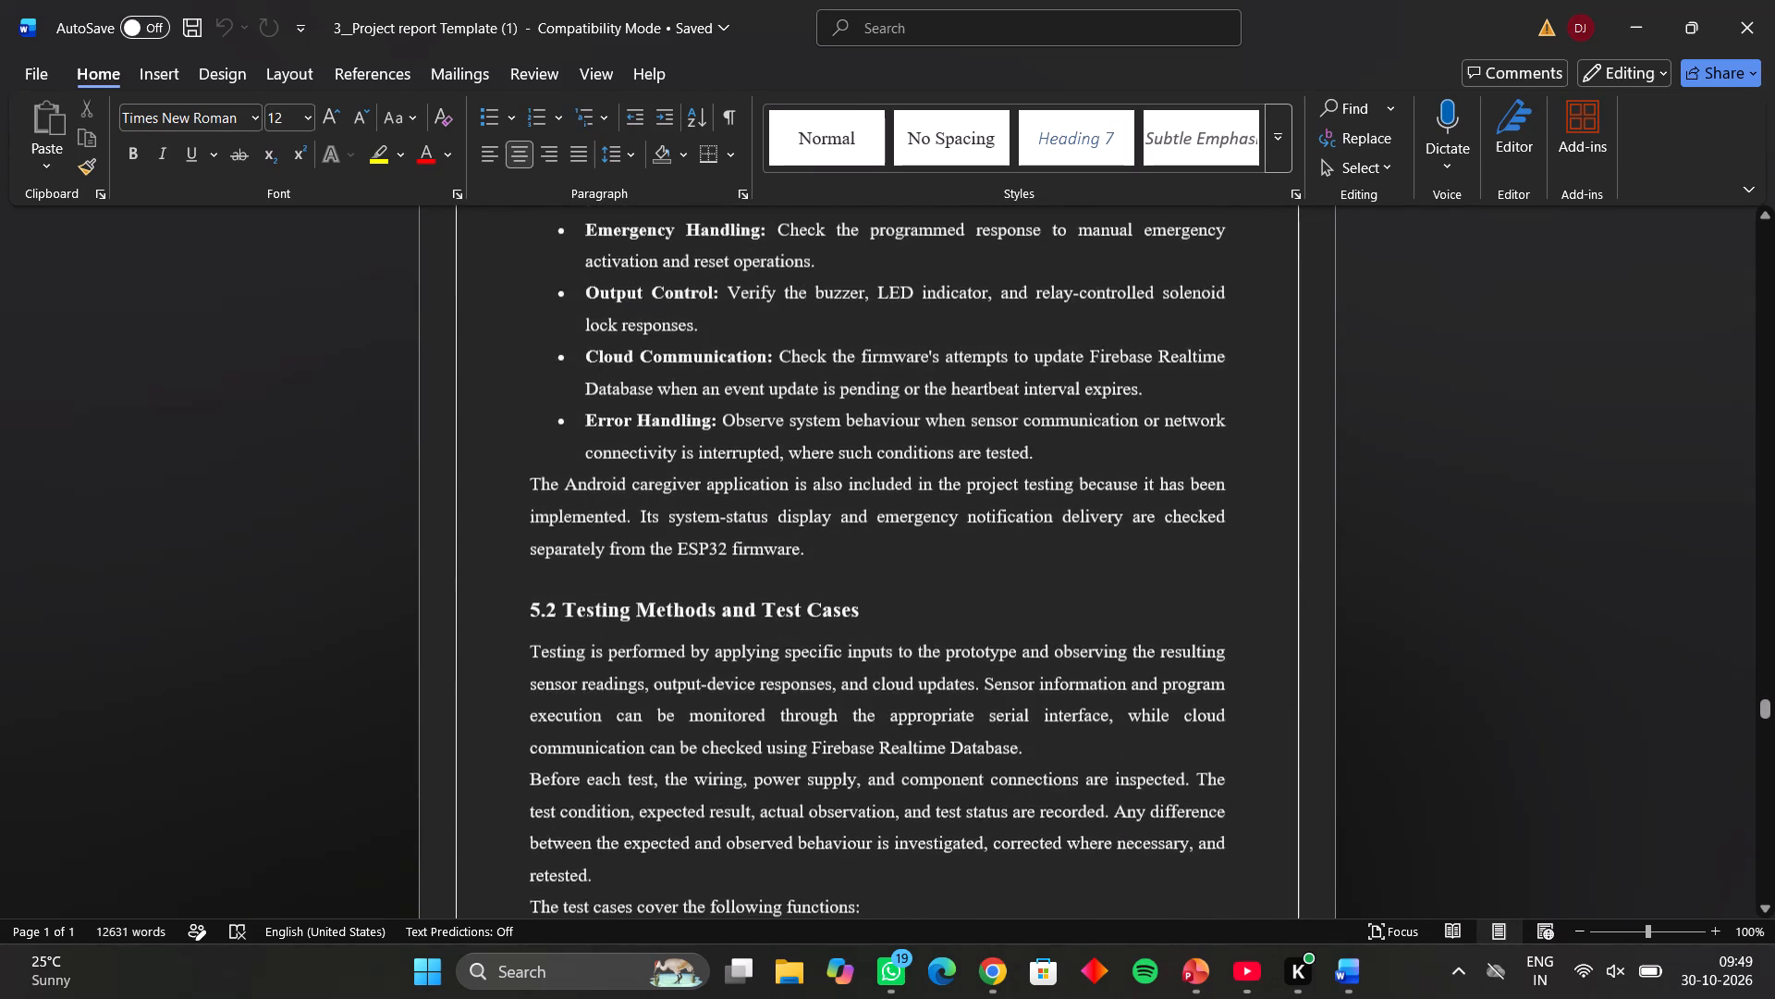
scroll(1009, 494, down, 6)
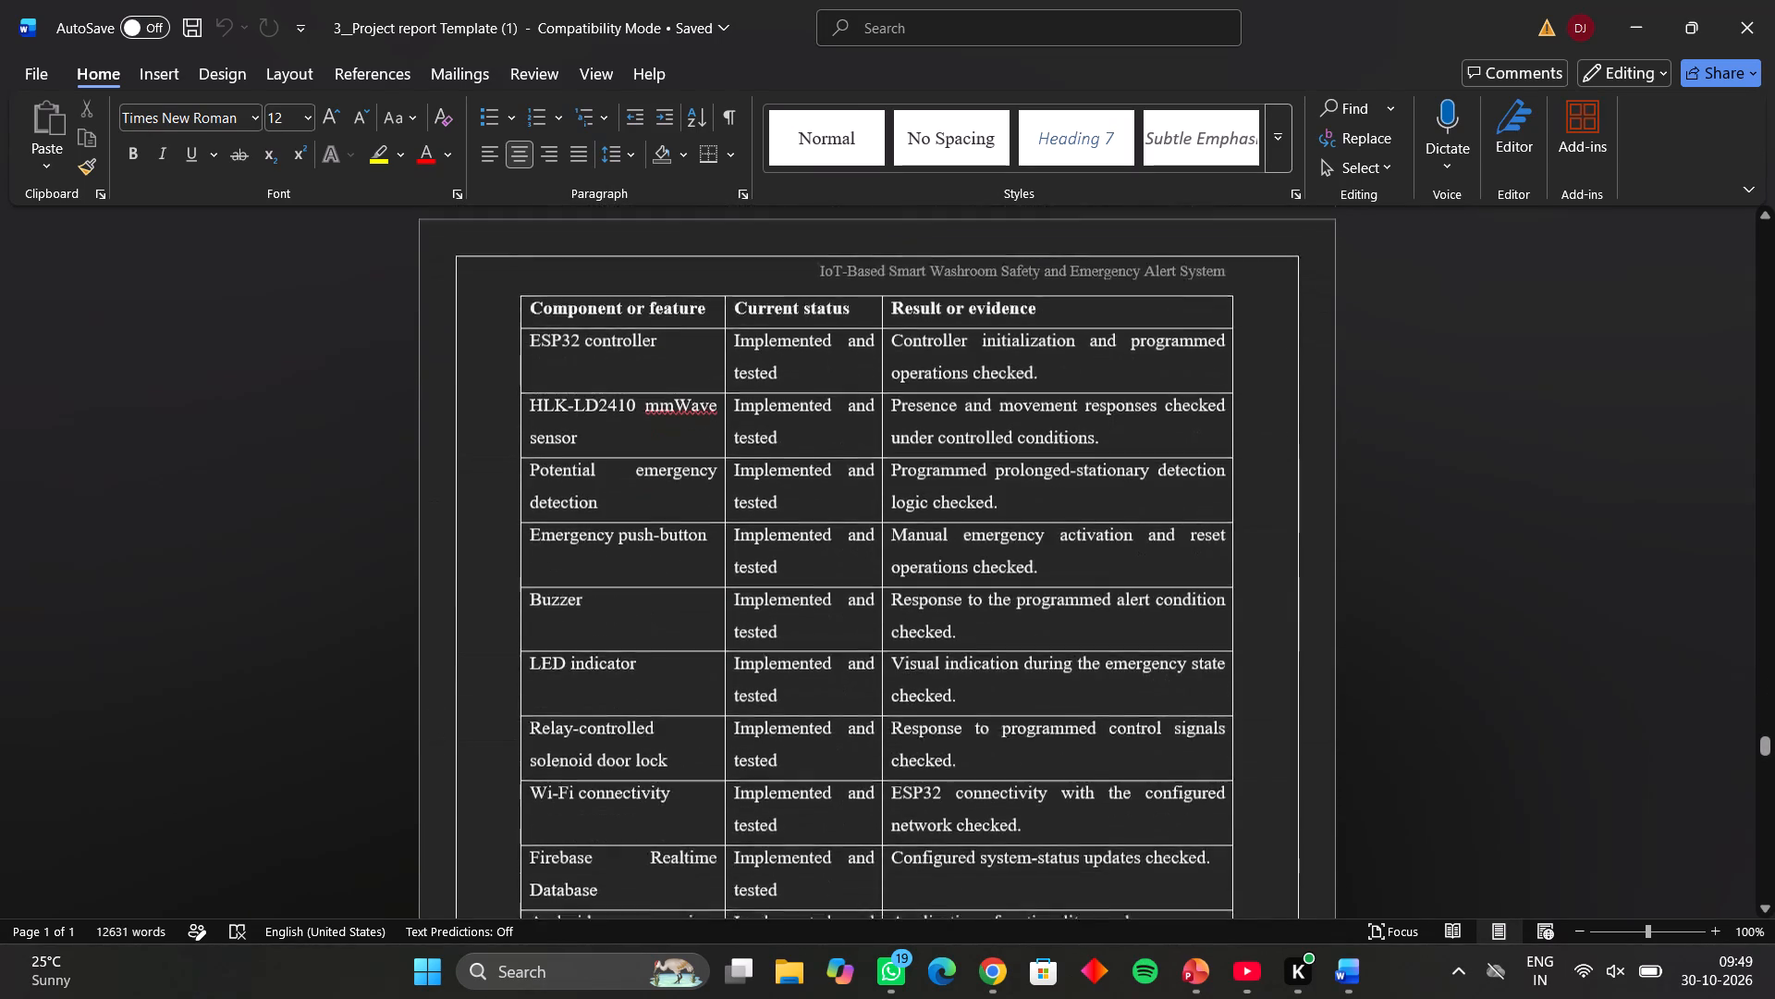
scroll(1009, 494, down, 8)
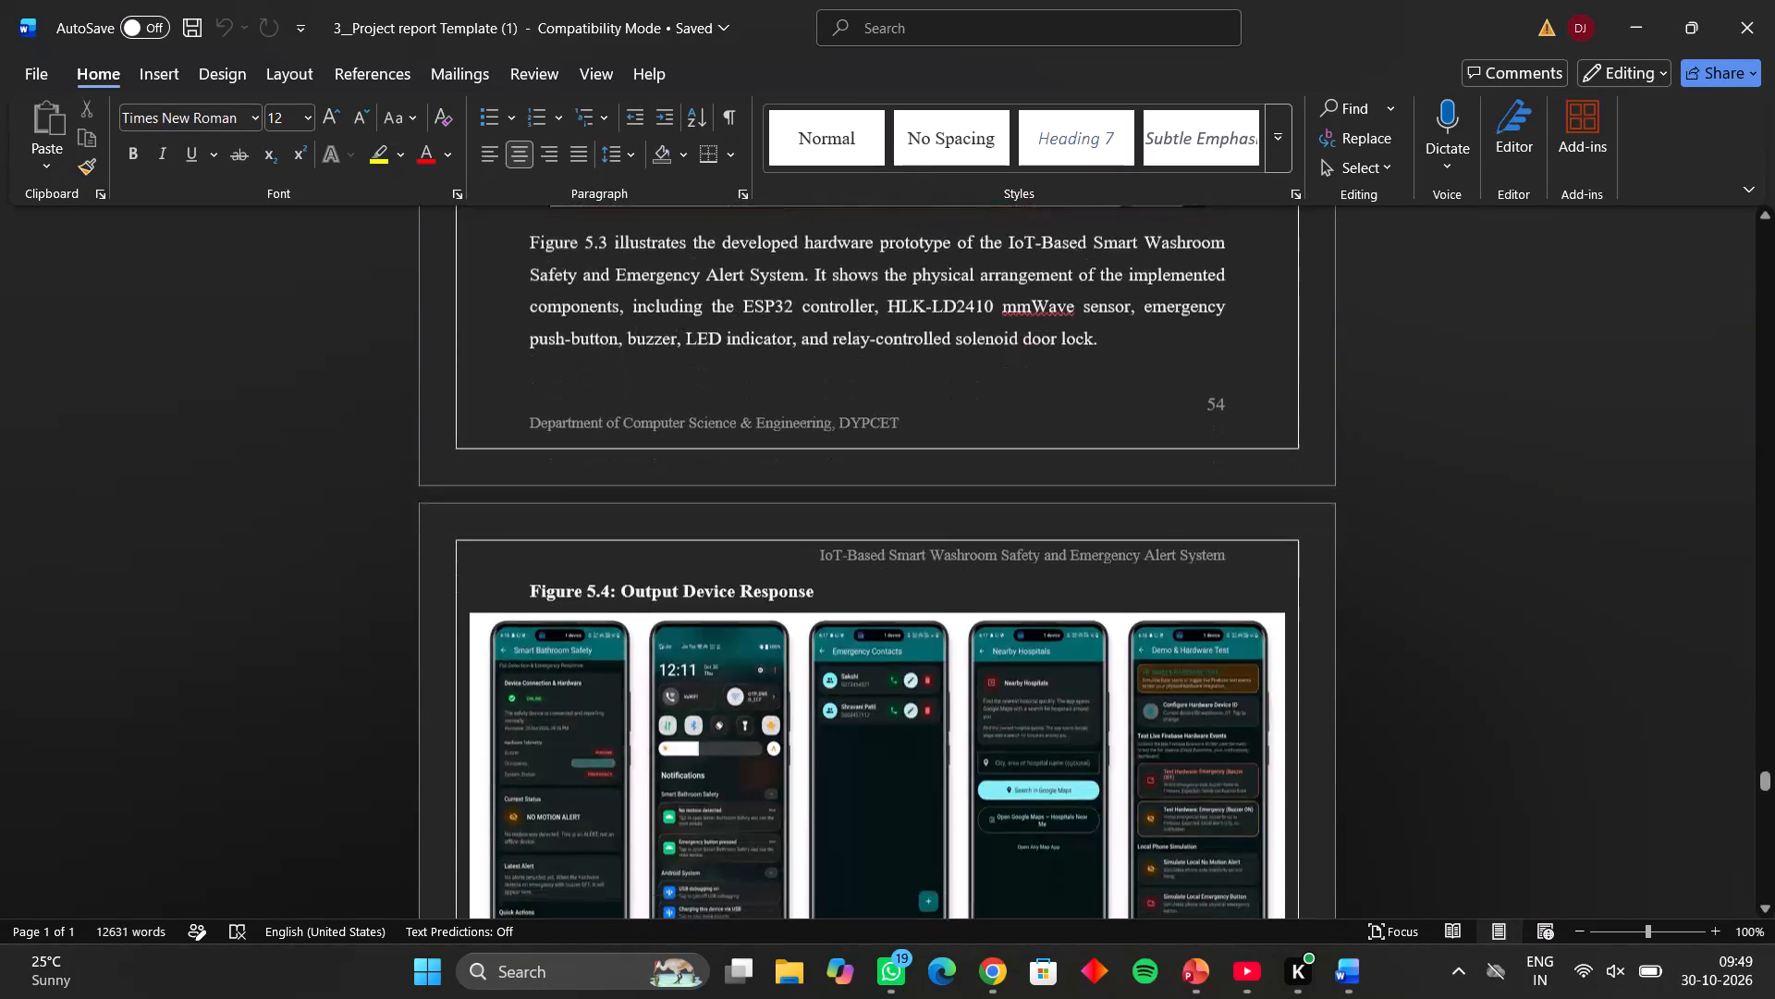
scroll(1009, 494, up, 2)
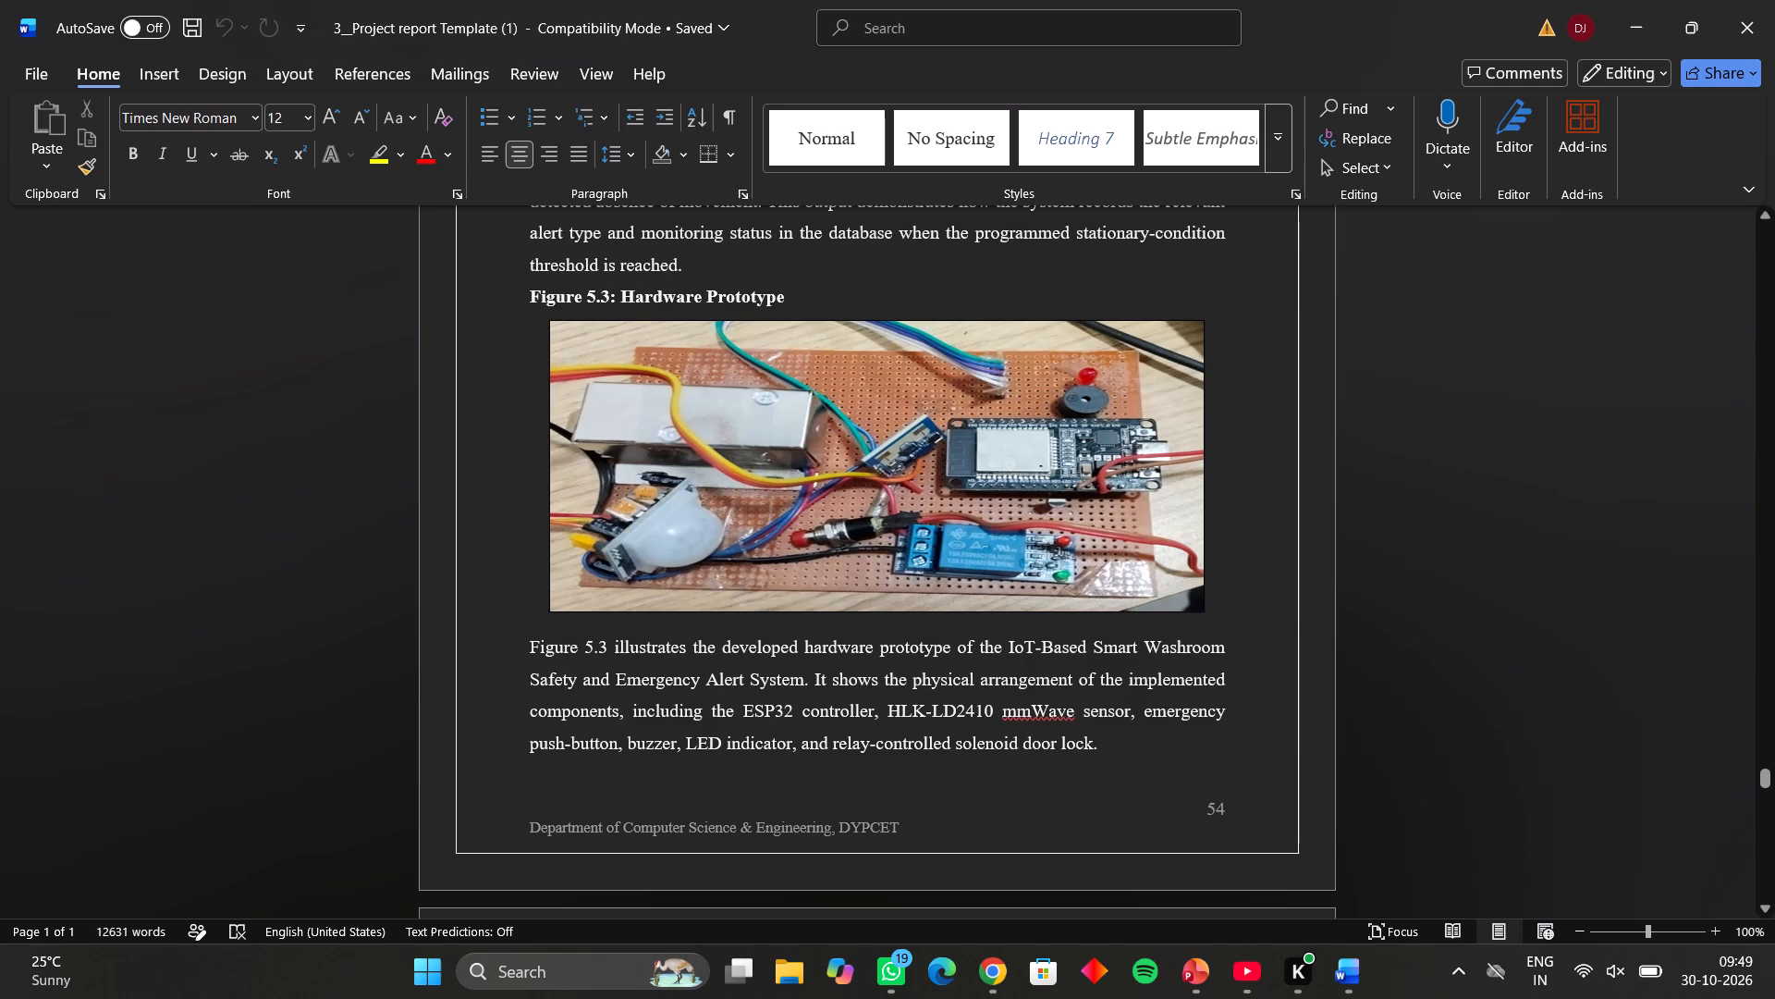
Copy the whole paragraph below Figure 5.3 that describes the hardware prototype.
drag(615, 645, 1016, 713)
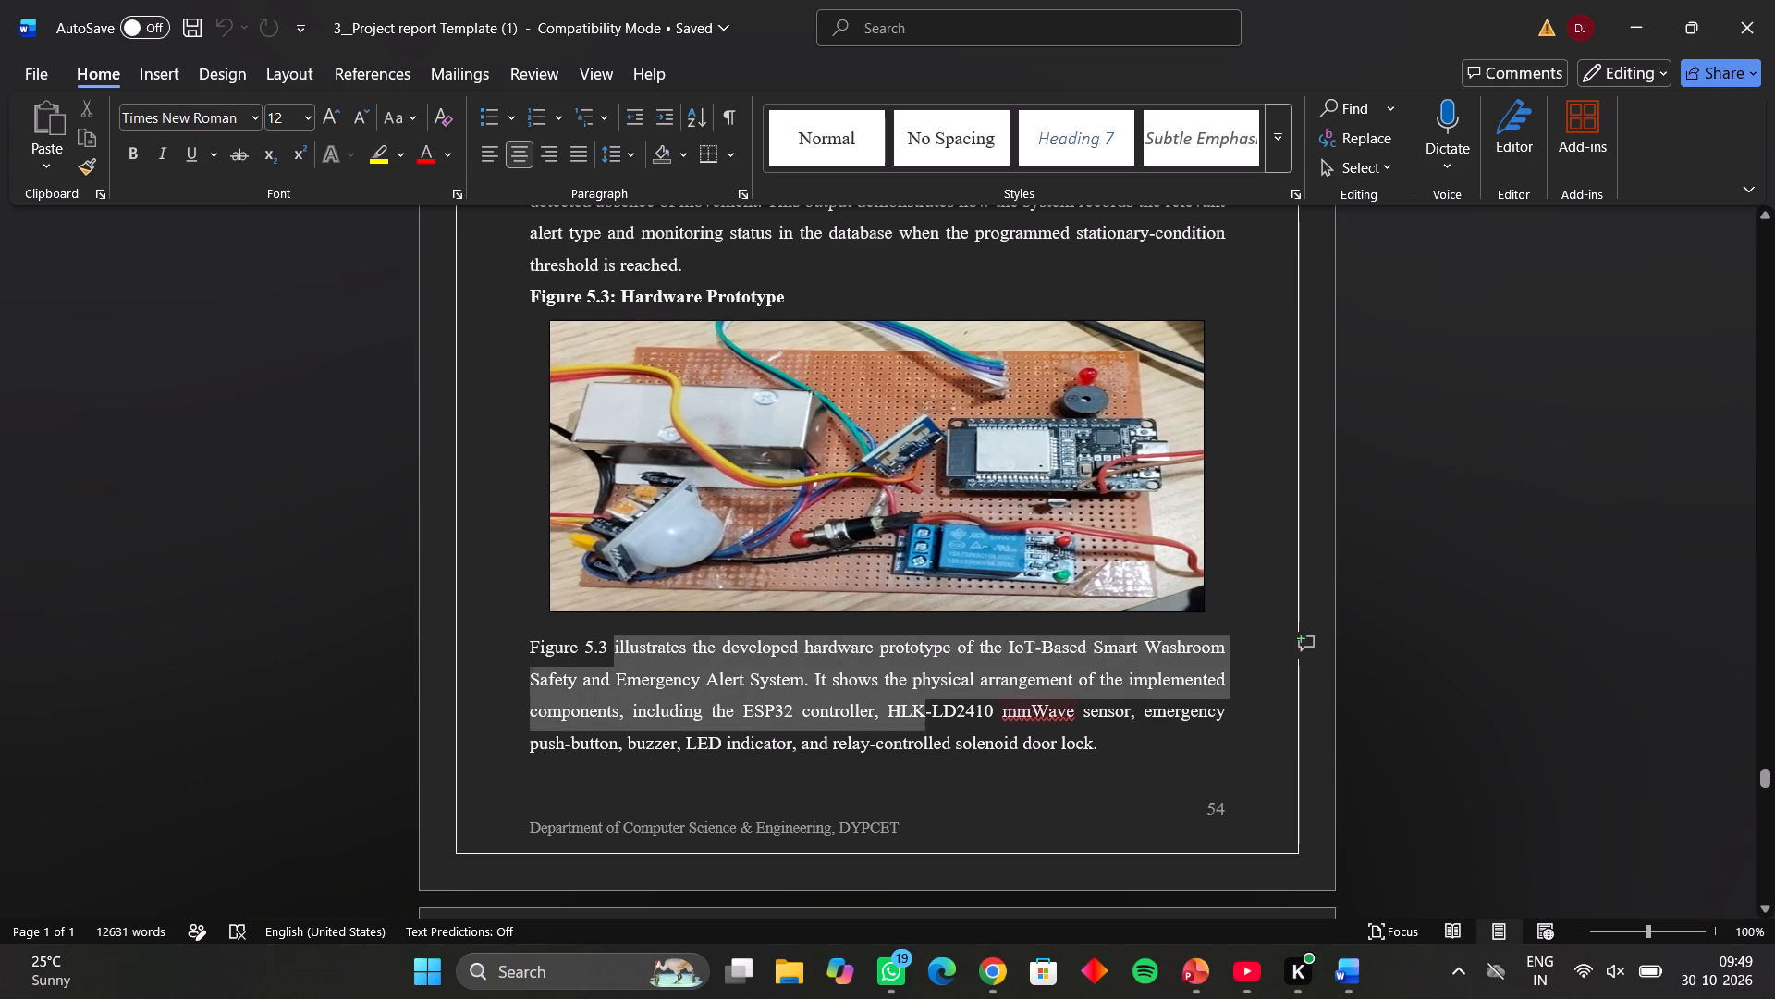
drag(1016, 713, 1098, 754)
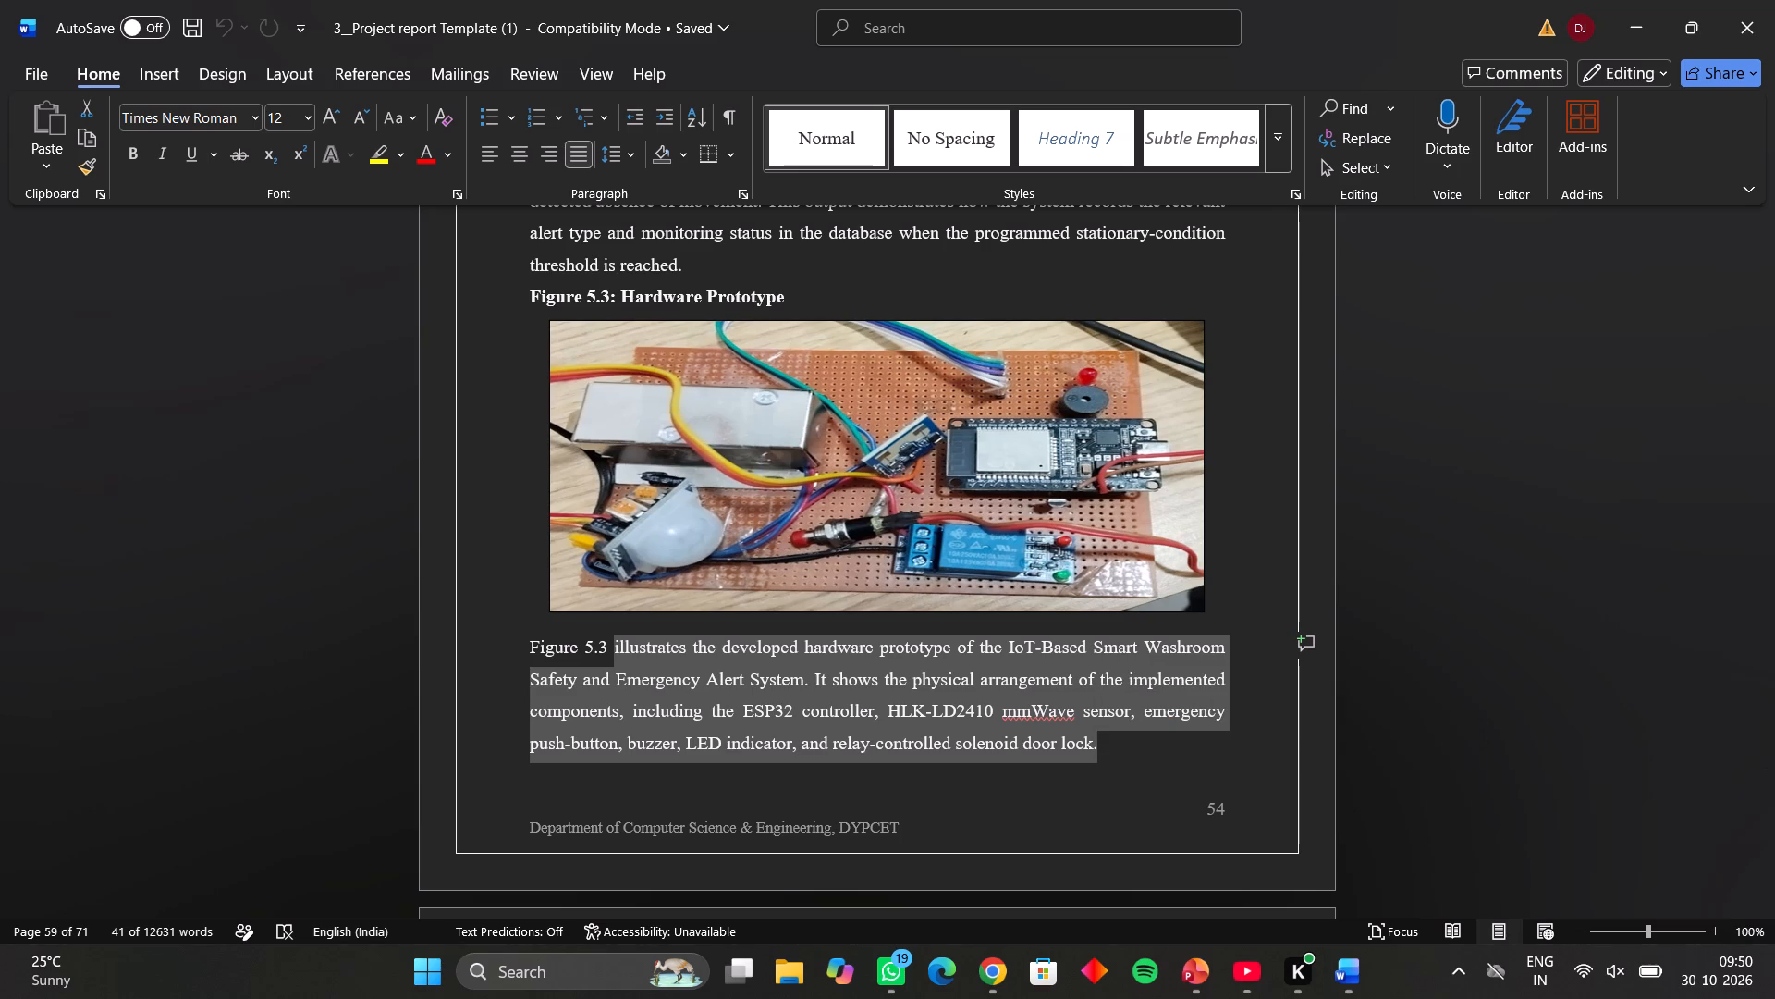
key(ctrl+c)
click(531, 642)
drag(531, 642, 1198, 771)
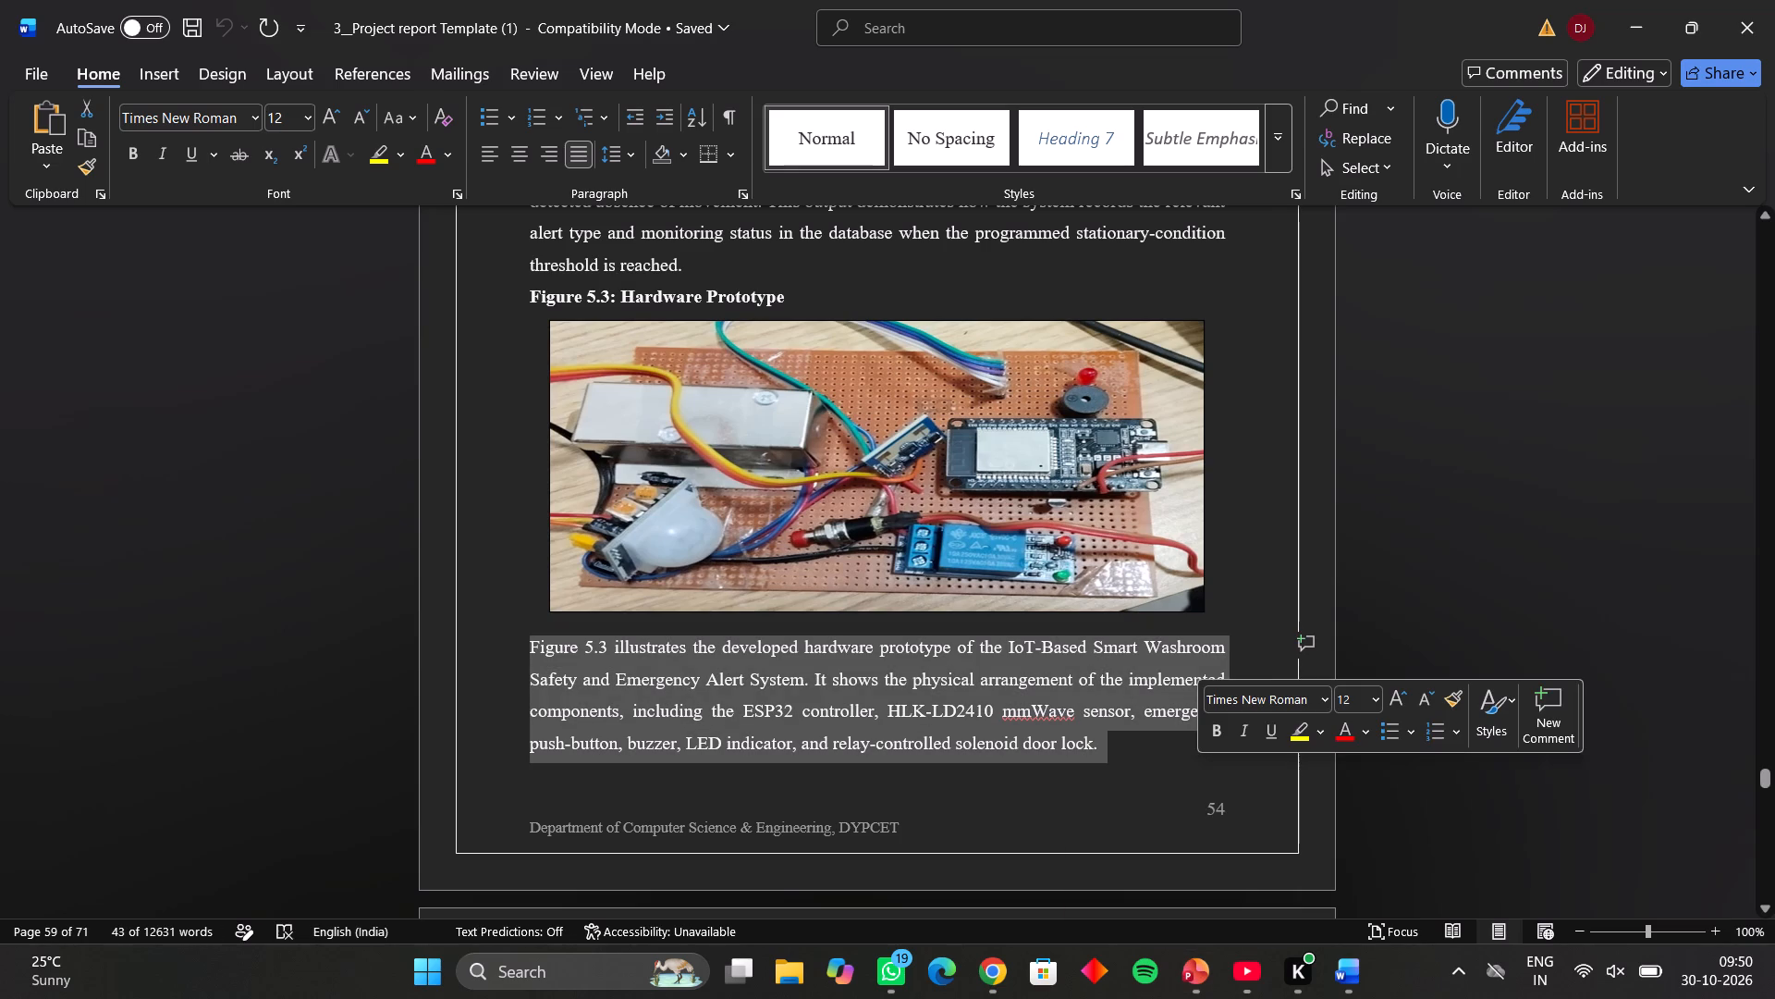
key(ctrl+c)
Switch to the PowerPoint presentation and replace the caption under the photo on the Hardware Modules slide with the copied paragraph.
click(1206, 979)
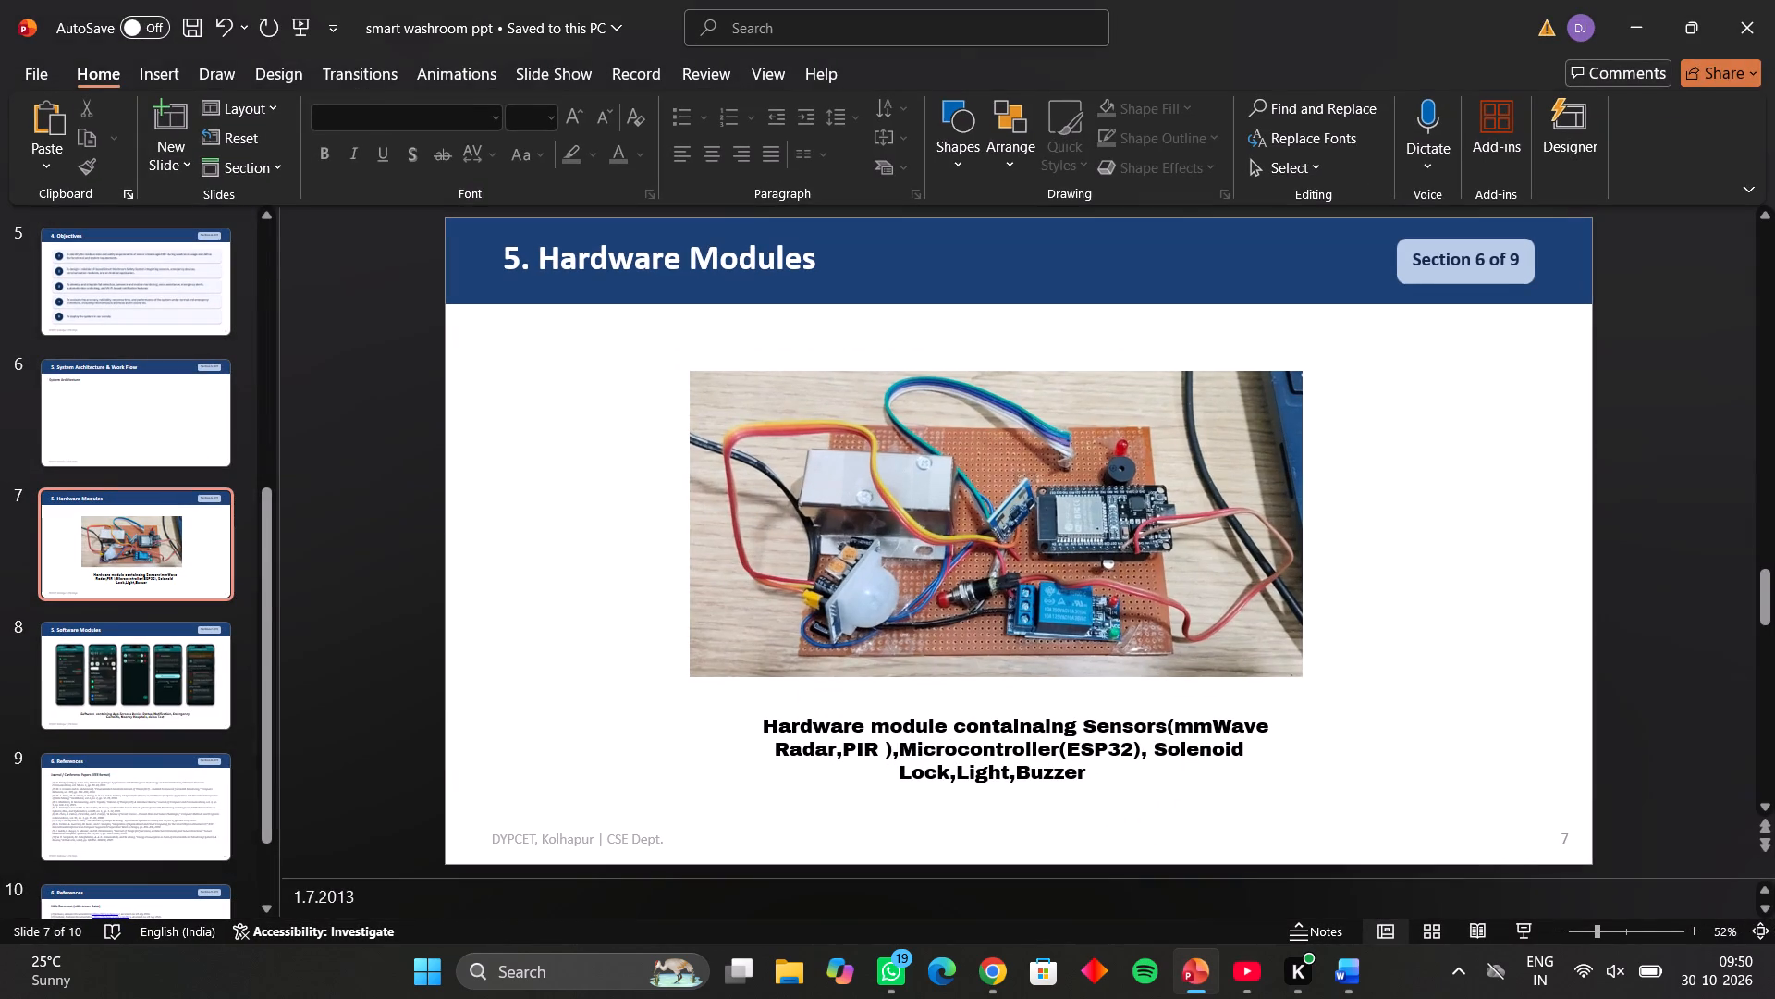
drag(763, 726, 1080, 781)
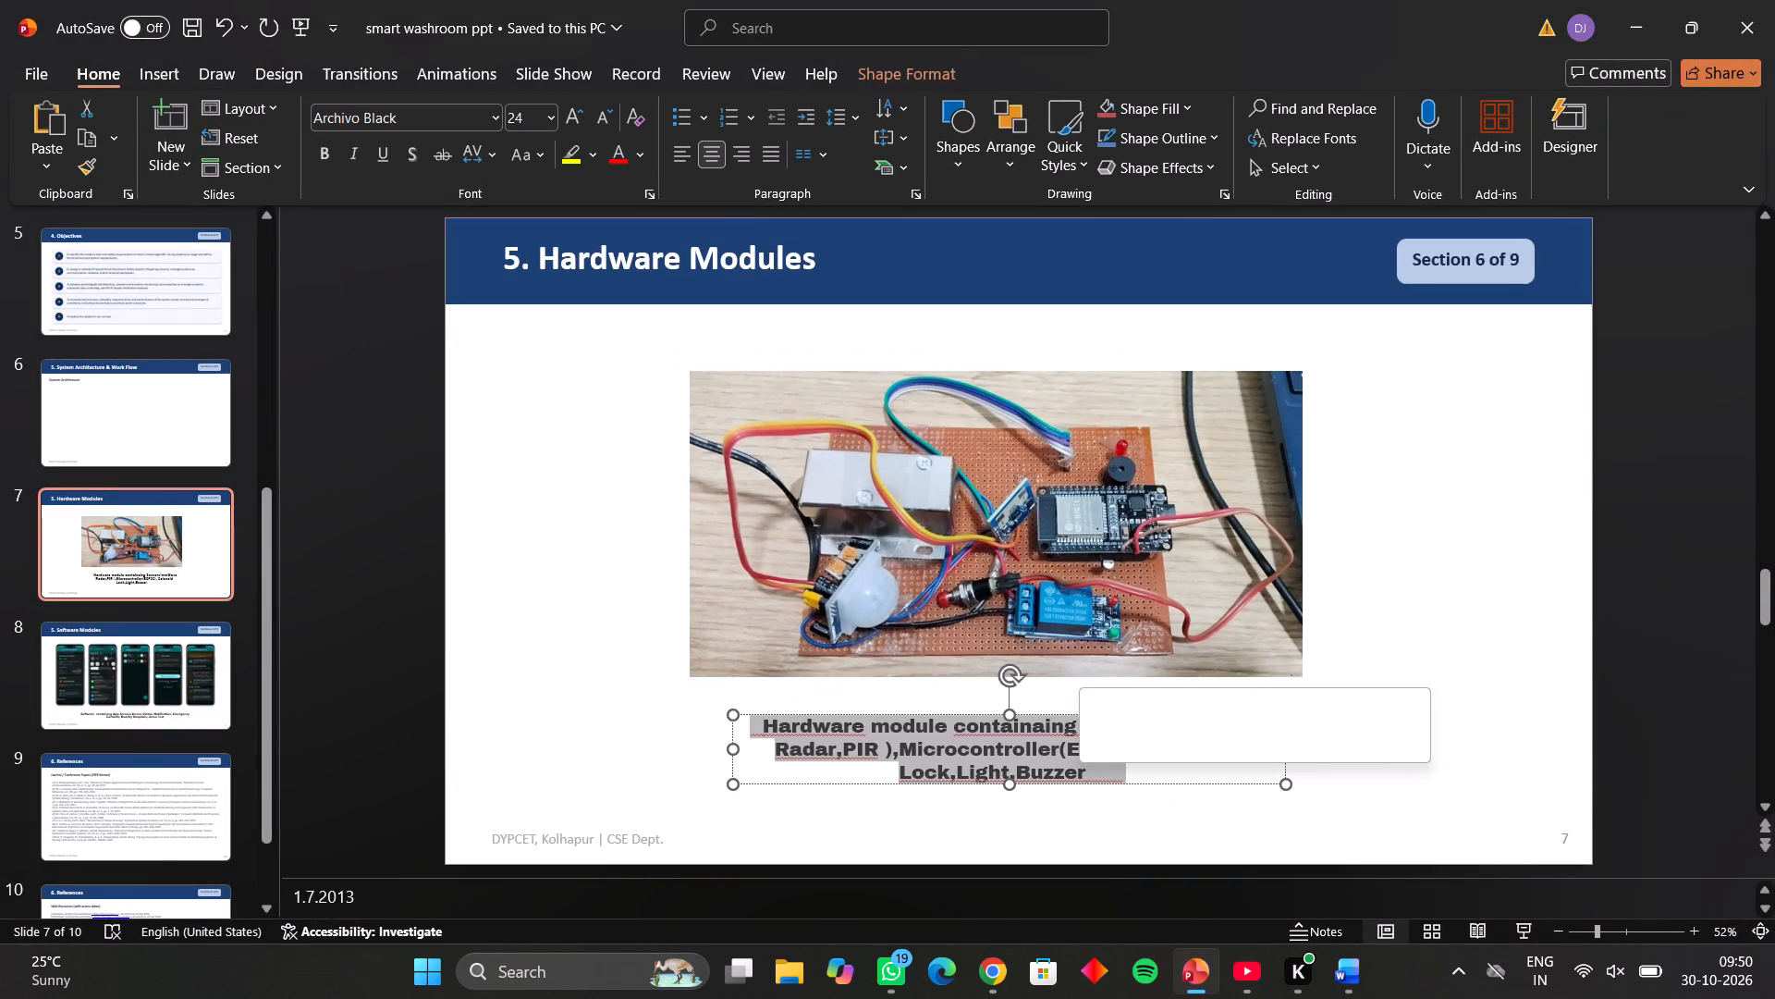
key(ctrl+v)
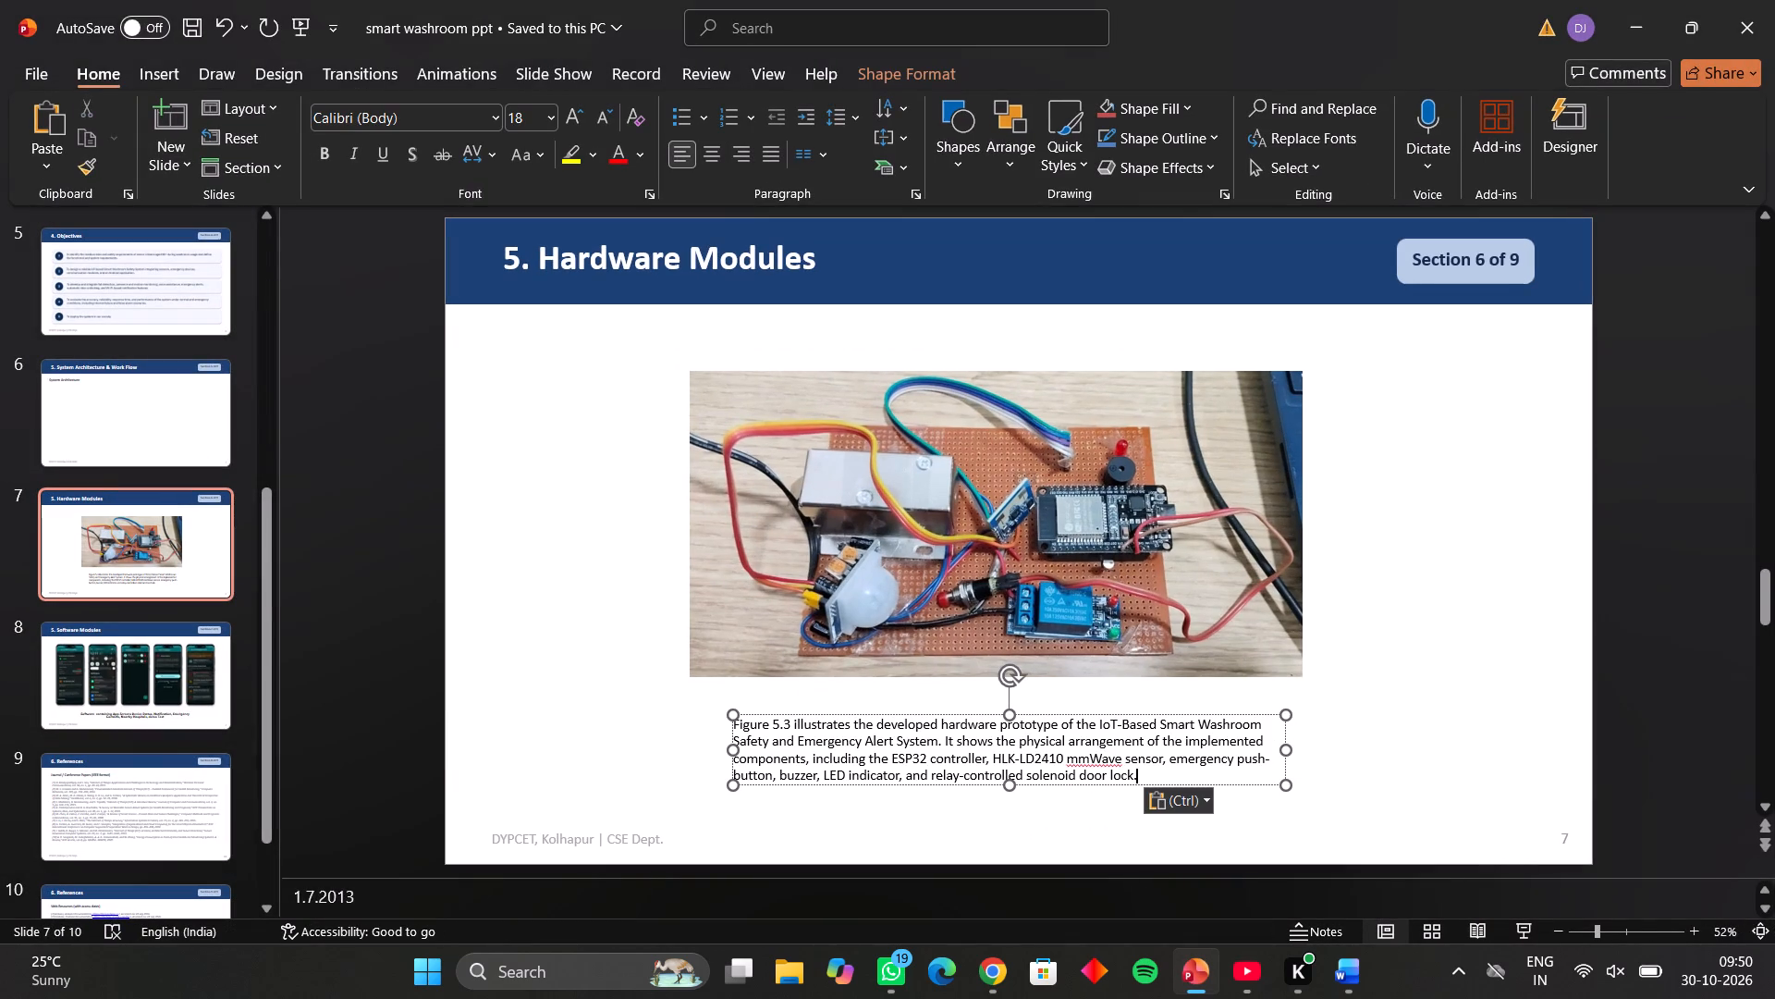
Widen the caption text box to about the photo's width and place it just below the photo, shifted slightly to the right.
drag(734, 711, 686, 701)
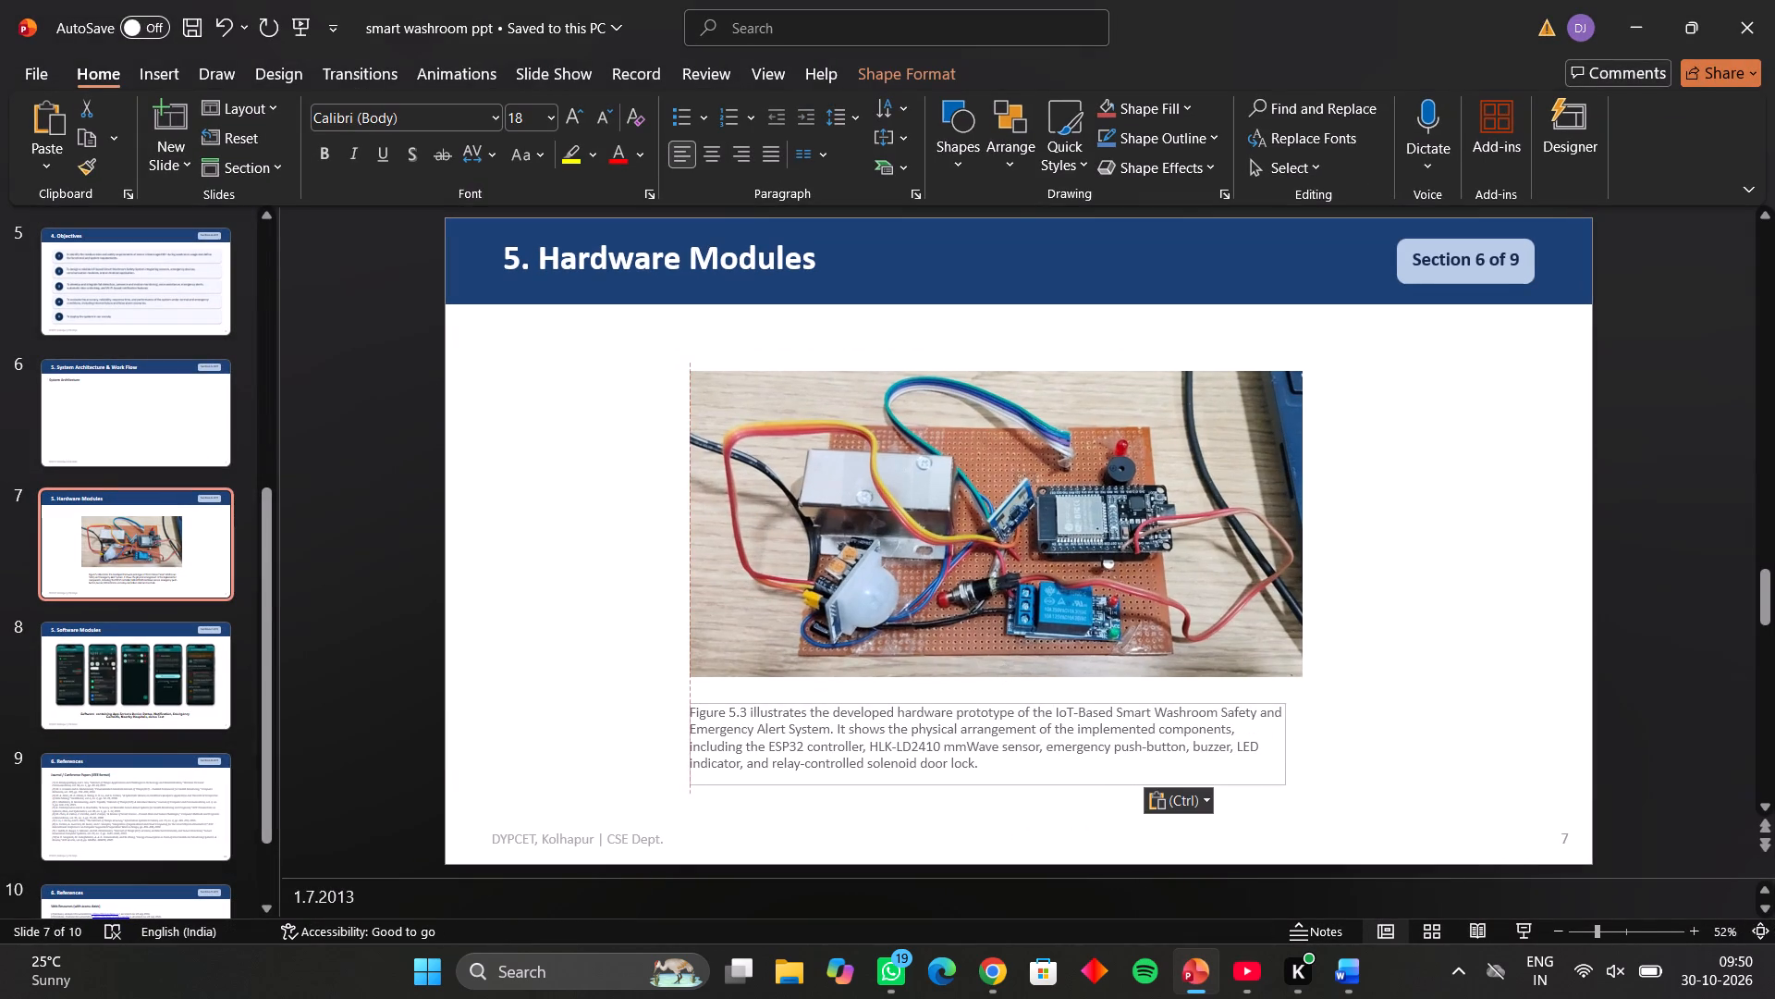
drag(686, 701, 673, 694)
drag(964, 730, 1003, 730)
click(1003, 730)
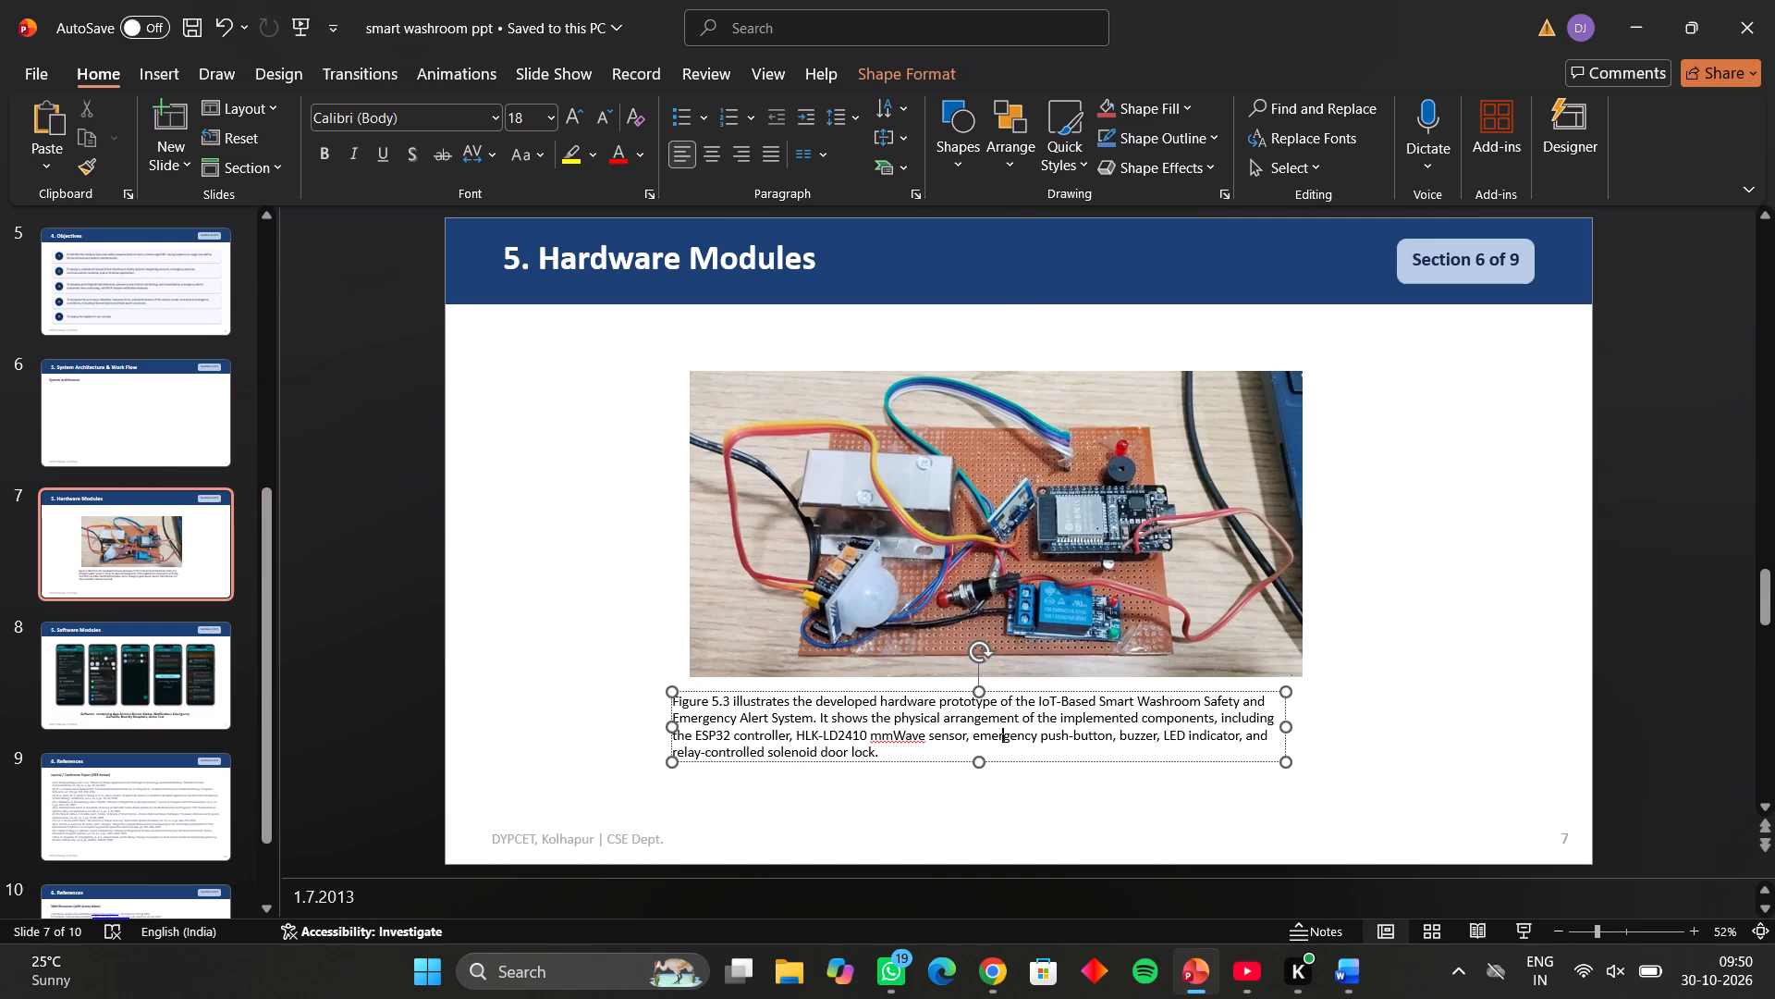
drag(959, 692, 985, 695)
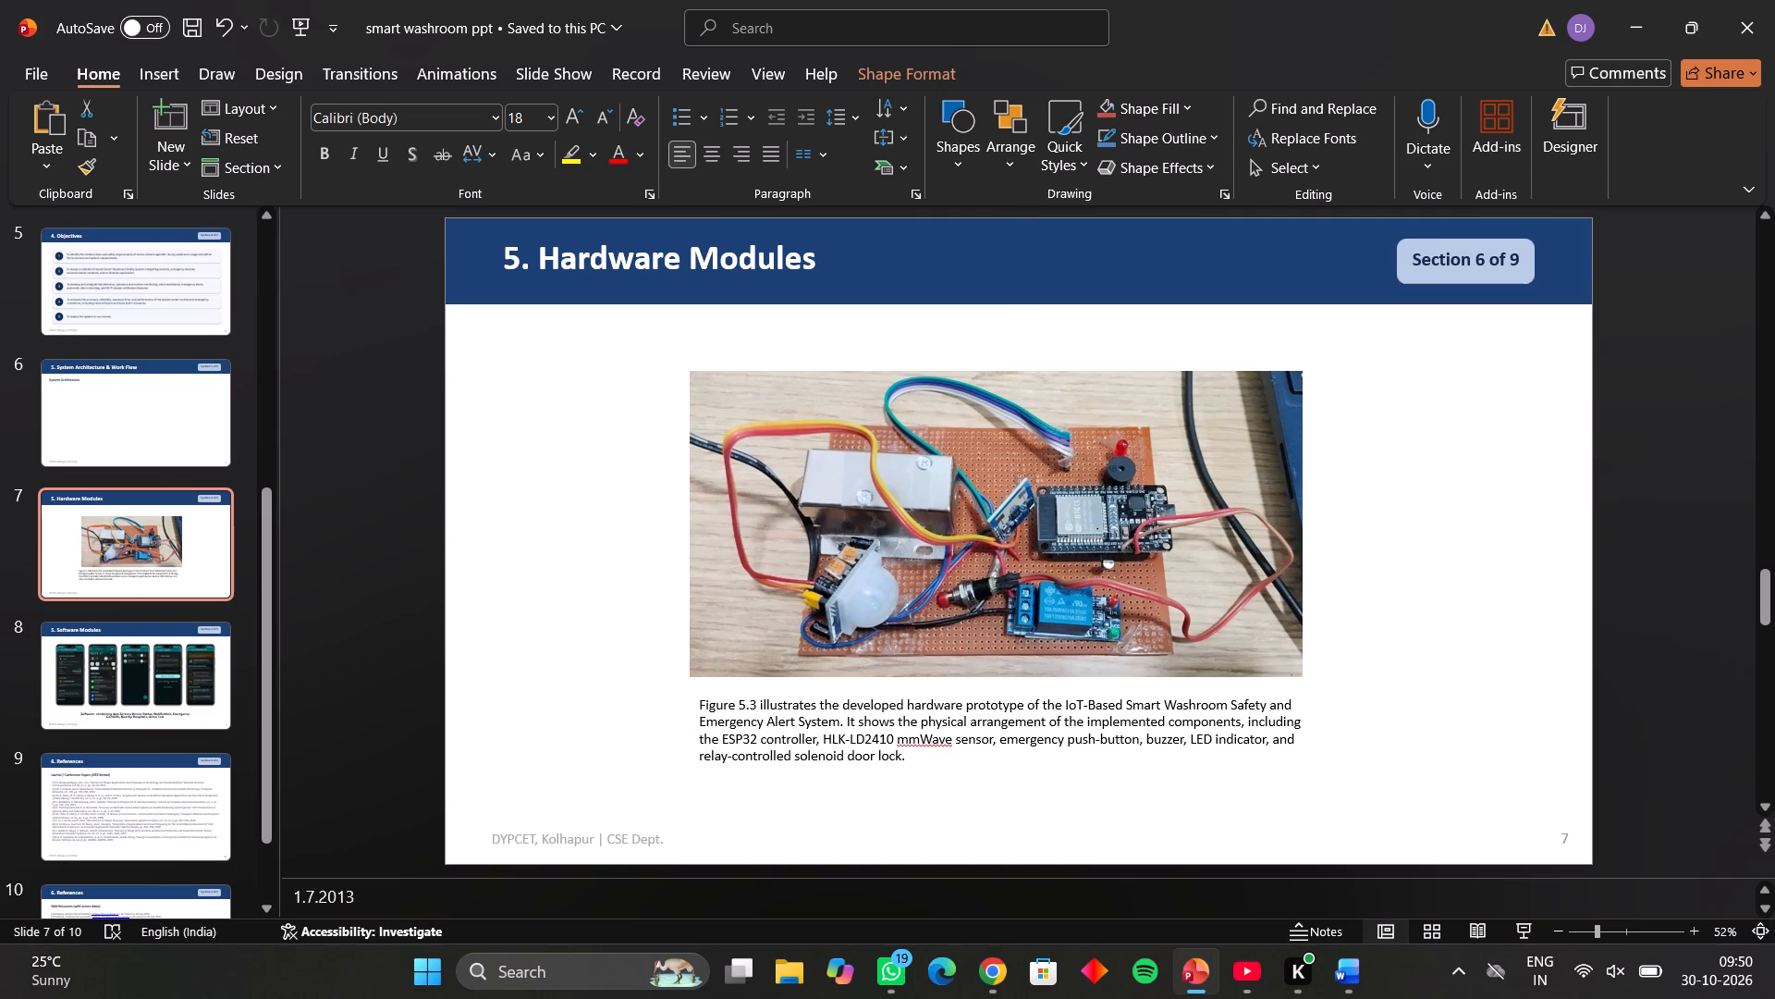
drag(985, 695, 1001, 696)
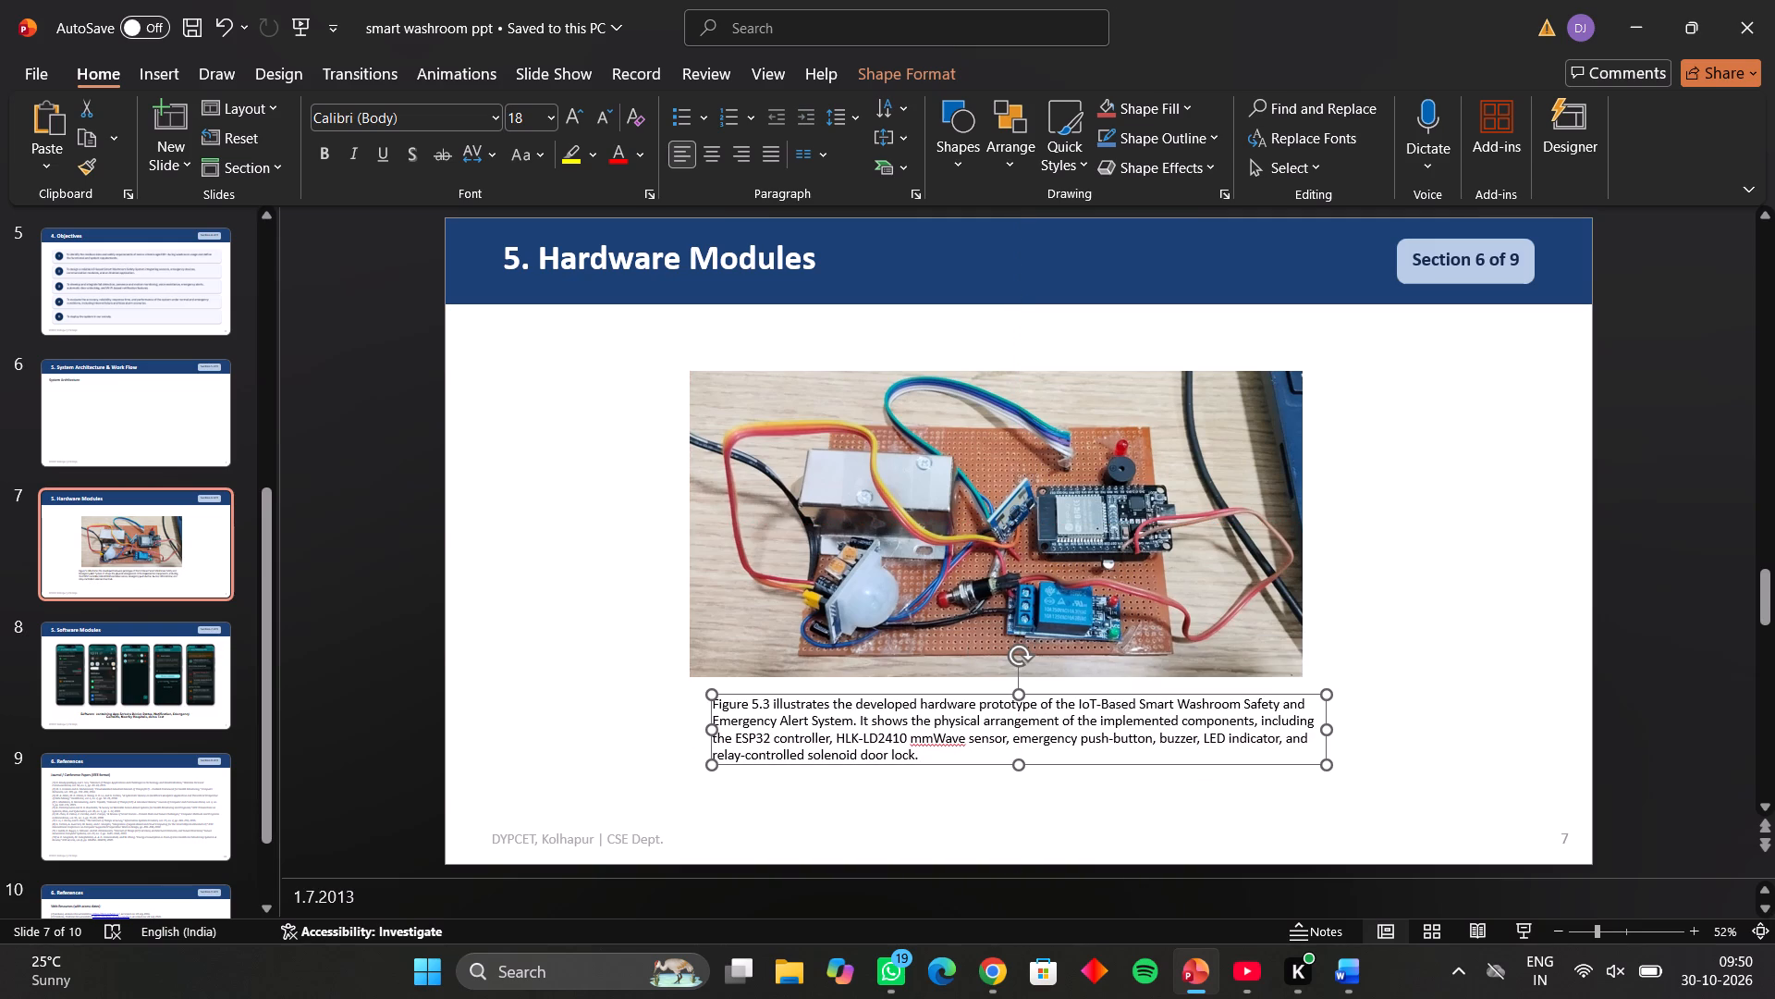
Move the hardware photo so its side edges line up with the caption text box, leaving a small gap above the text.
click(980, 549)
drag(980, 549, 997, 549)
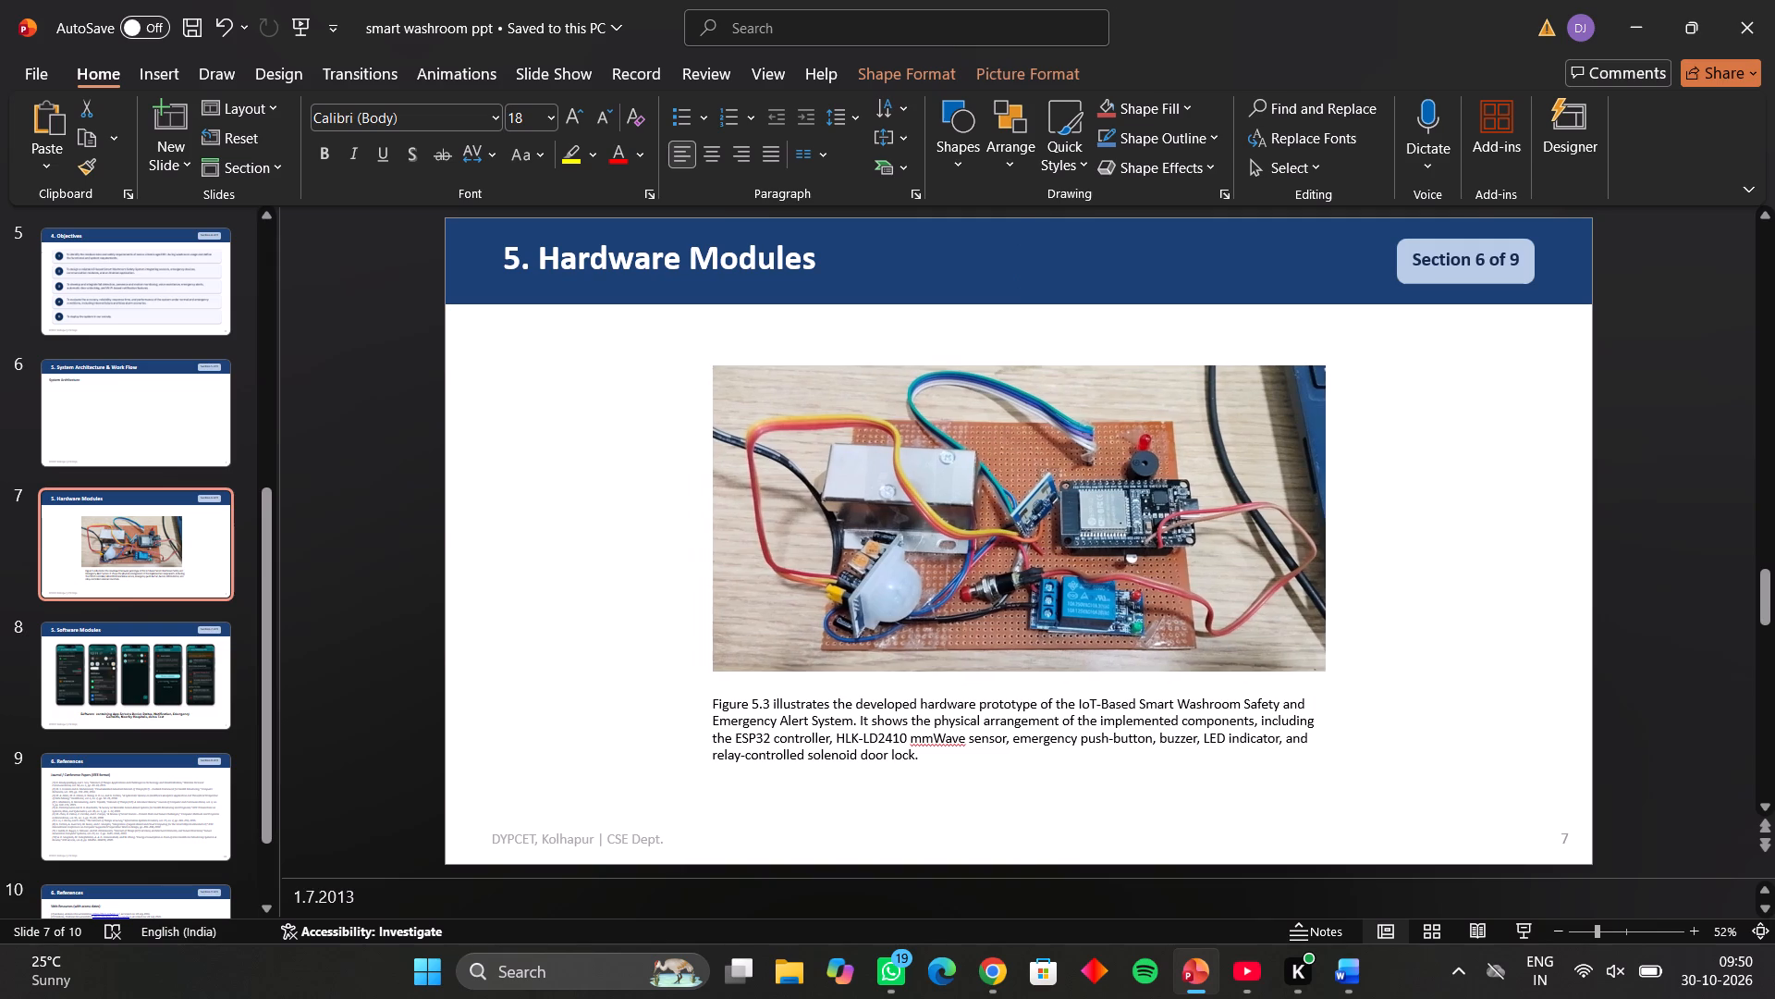
drag(997, 549, 998, 549)
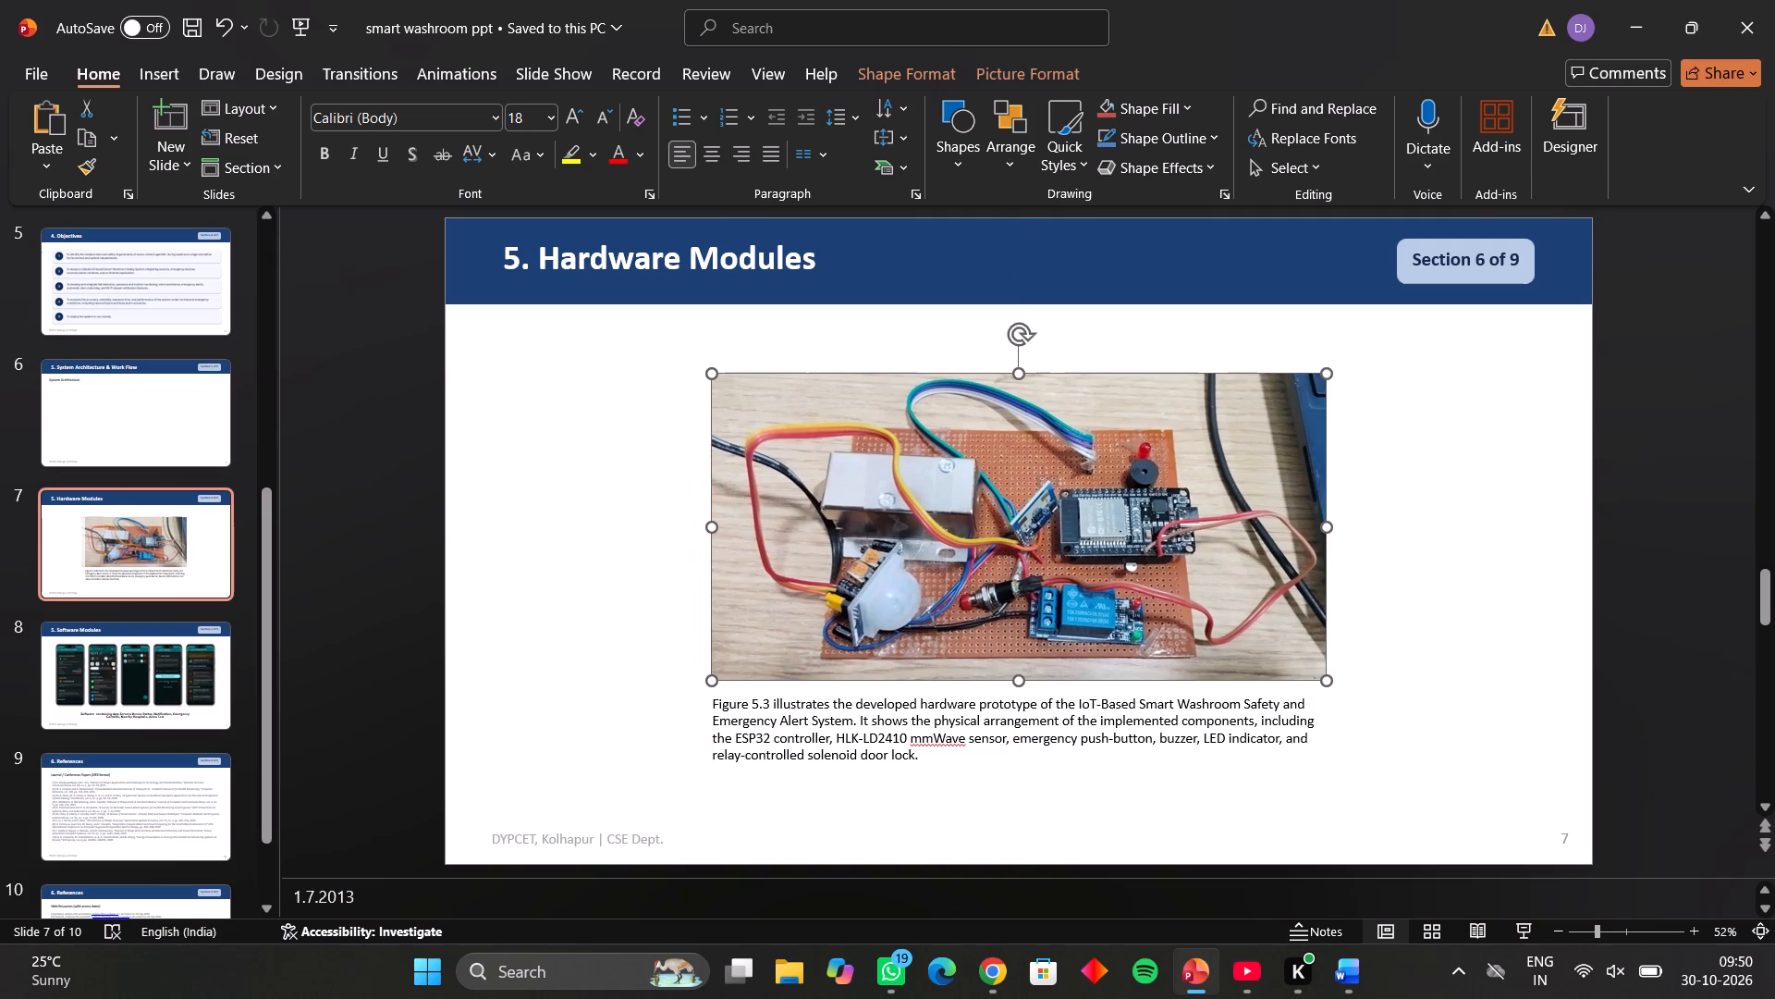
drag(998, 549, 998, 536)
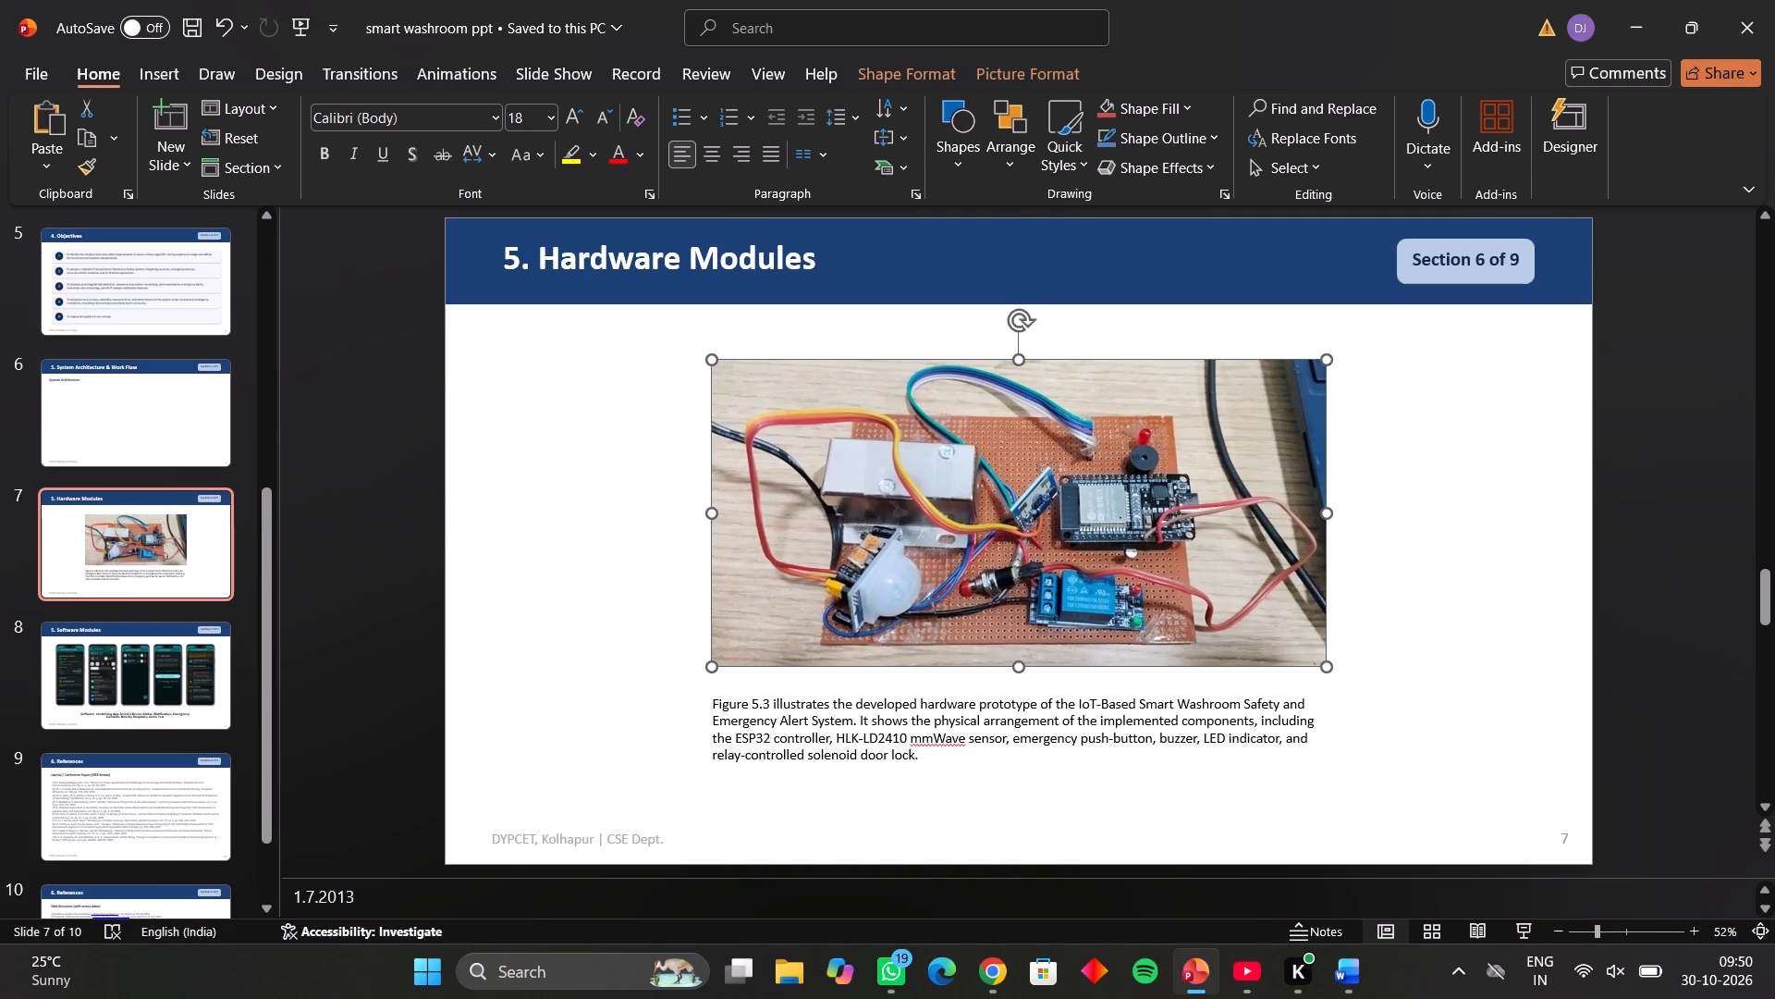
Widen the caption text box so it extends past the photo's right edge, and move it closer beneath the photo.
click(1012, 716)
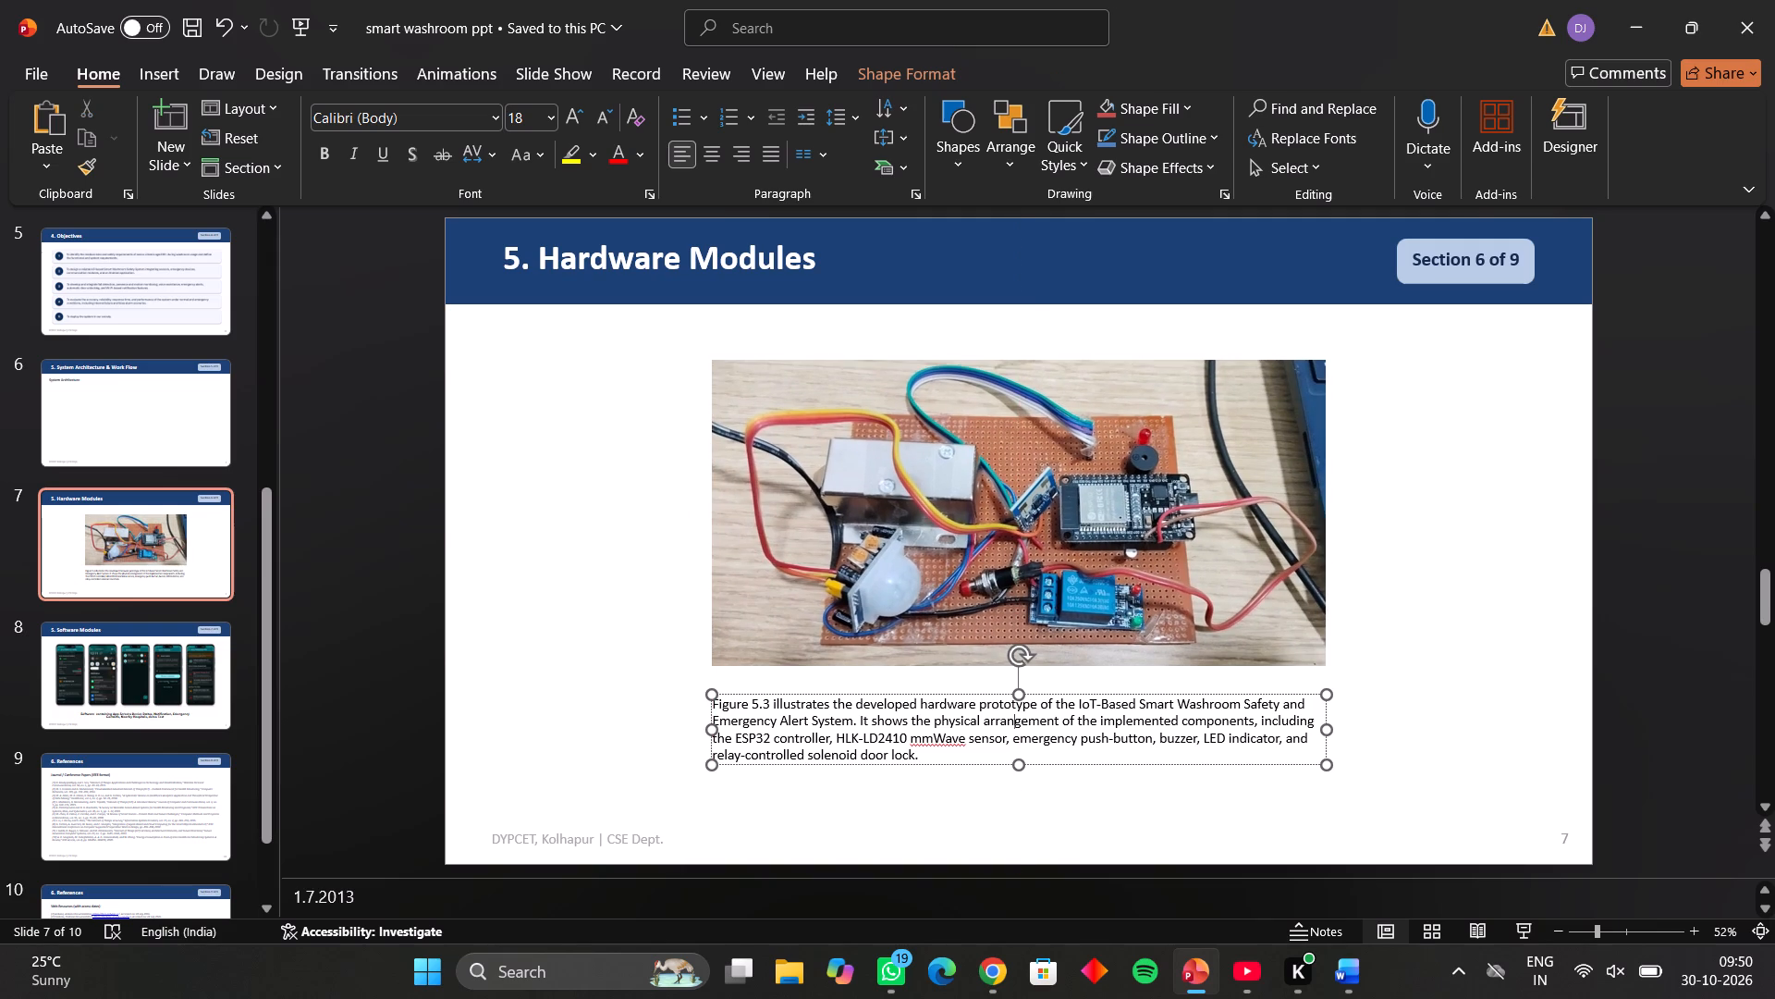
click(1007, 695)
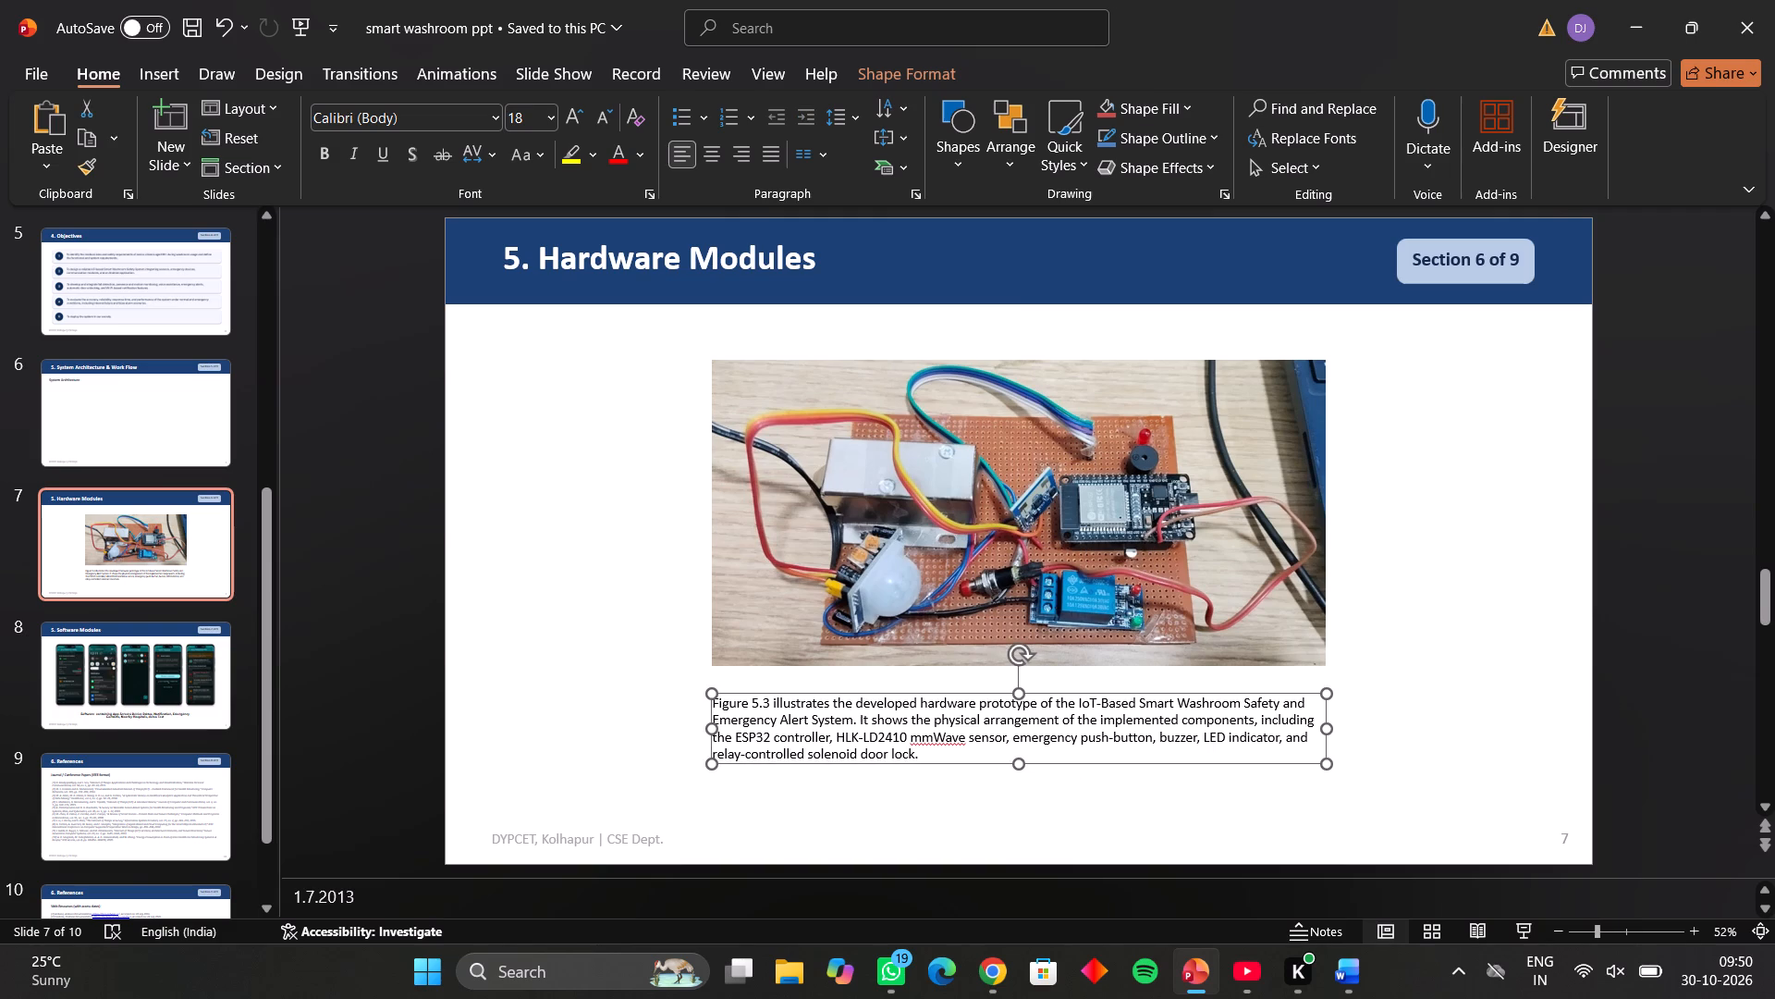
drag(1329, 766, 1399, 791)
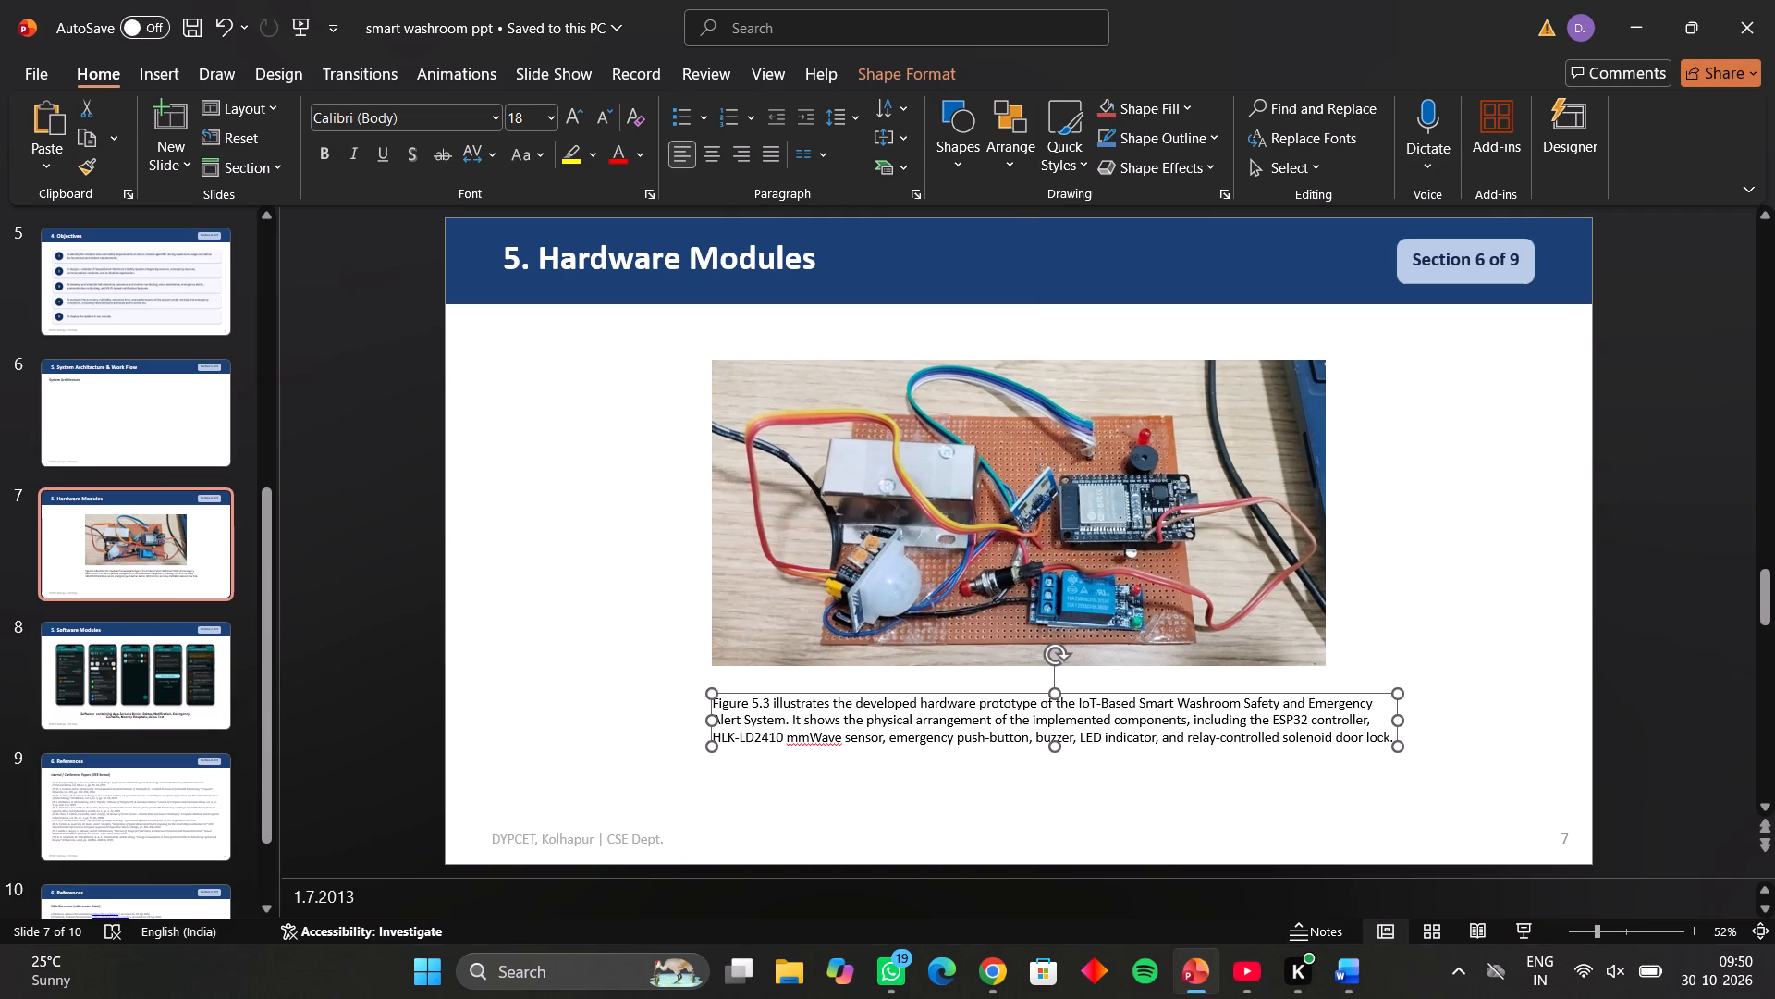
drag(714, 705, 747, 710)
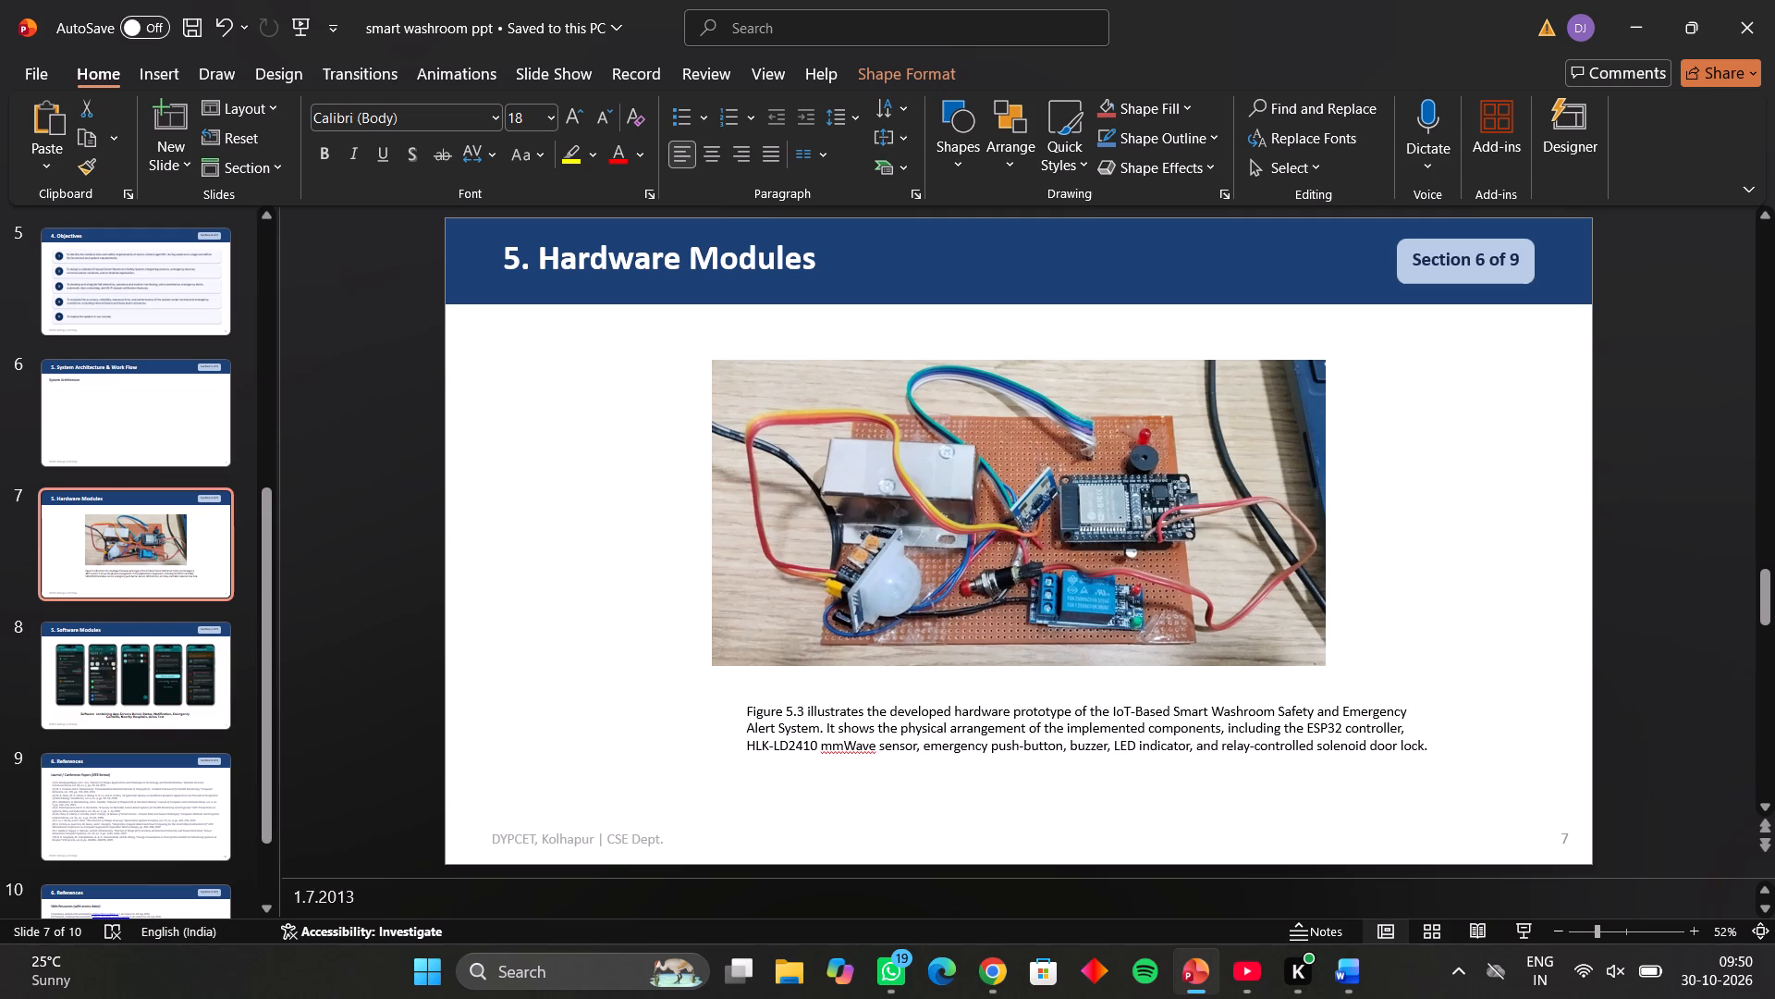
drag(747, 710, 724, 697)
Justify the whole caption paragraph on the Hardware Modules slide and set its font size to 28.
click(778, 703)
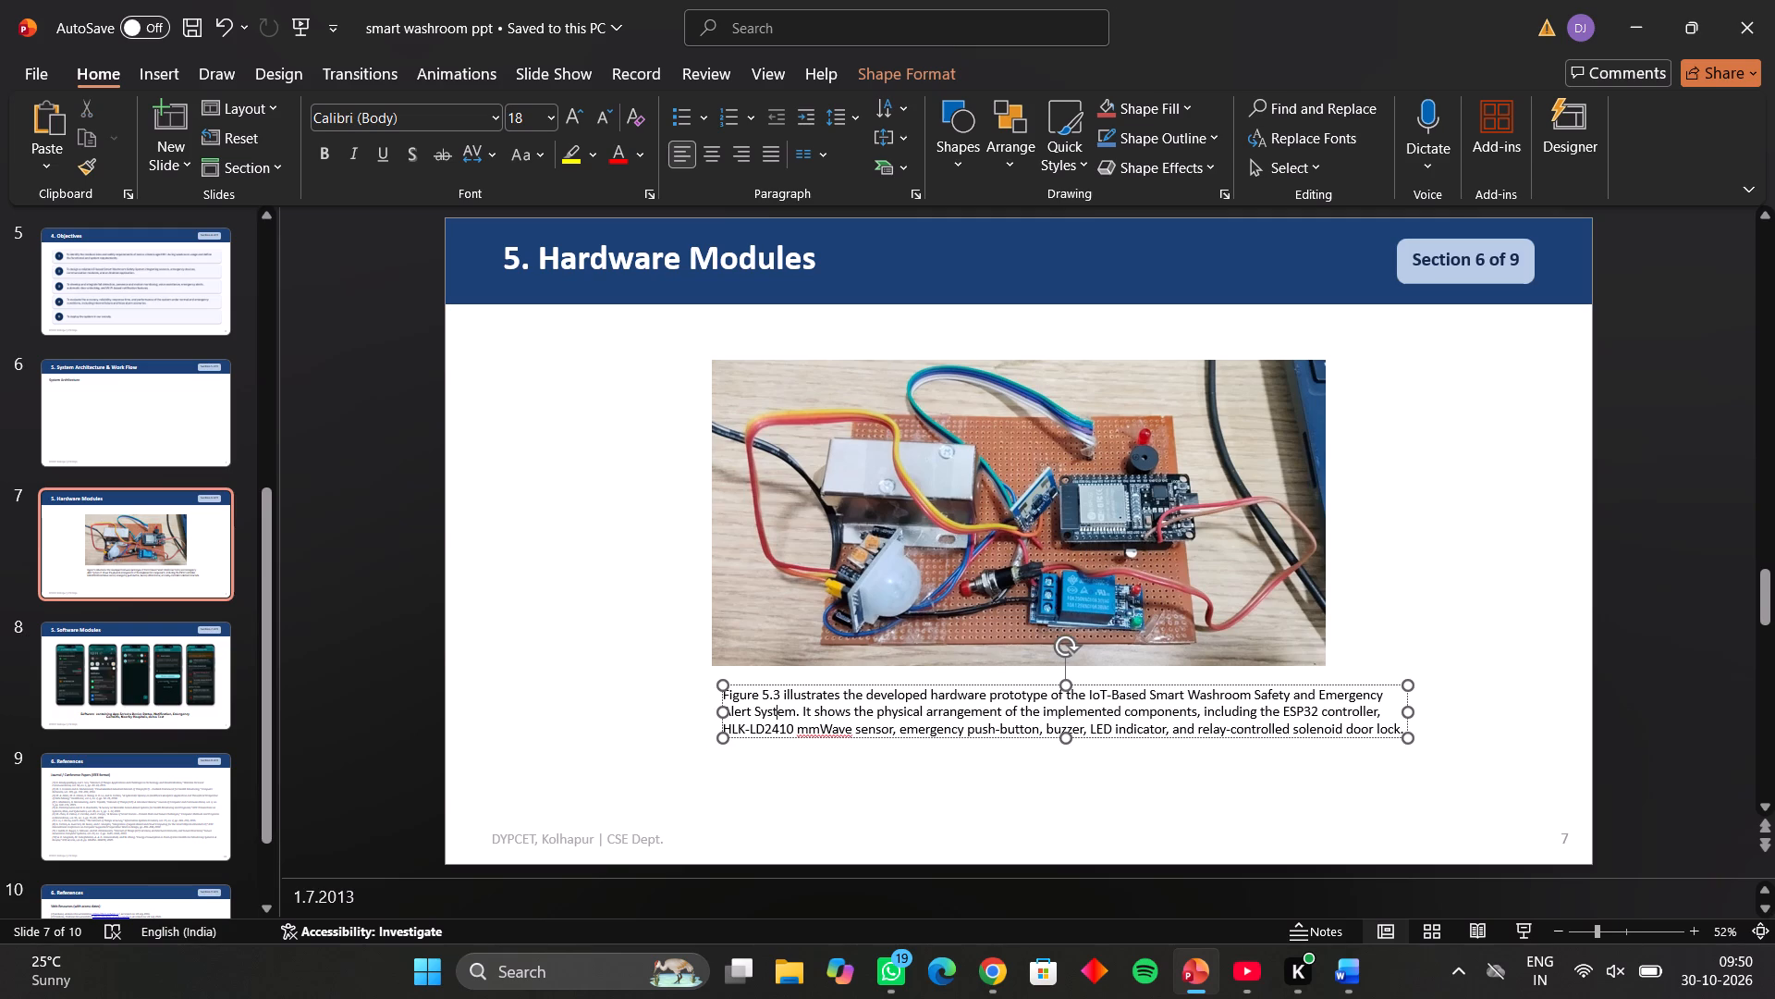
key(ctrl+a)
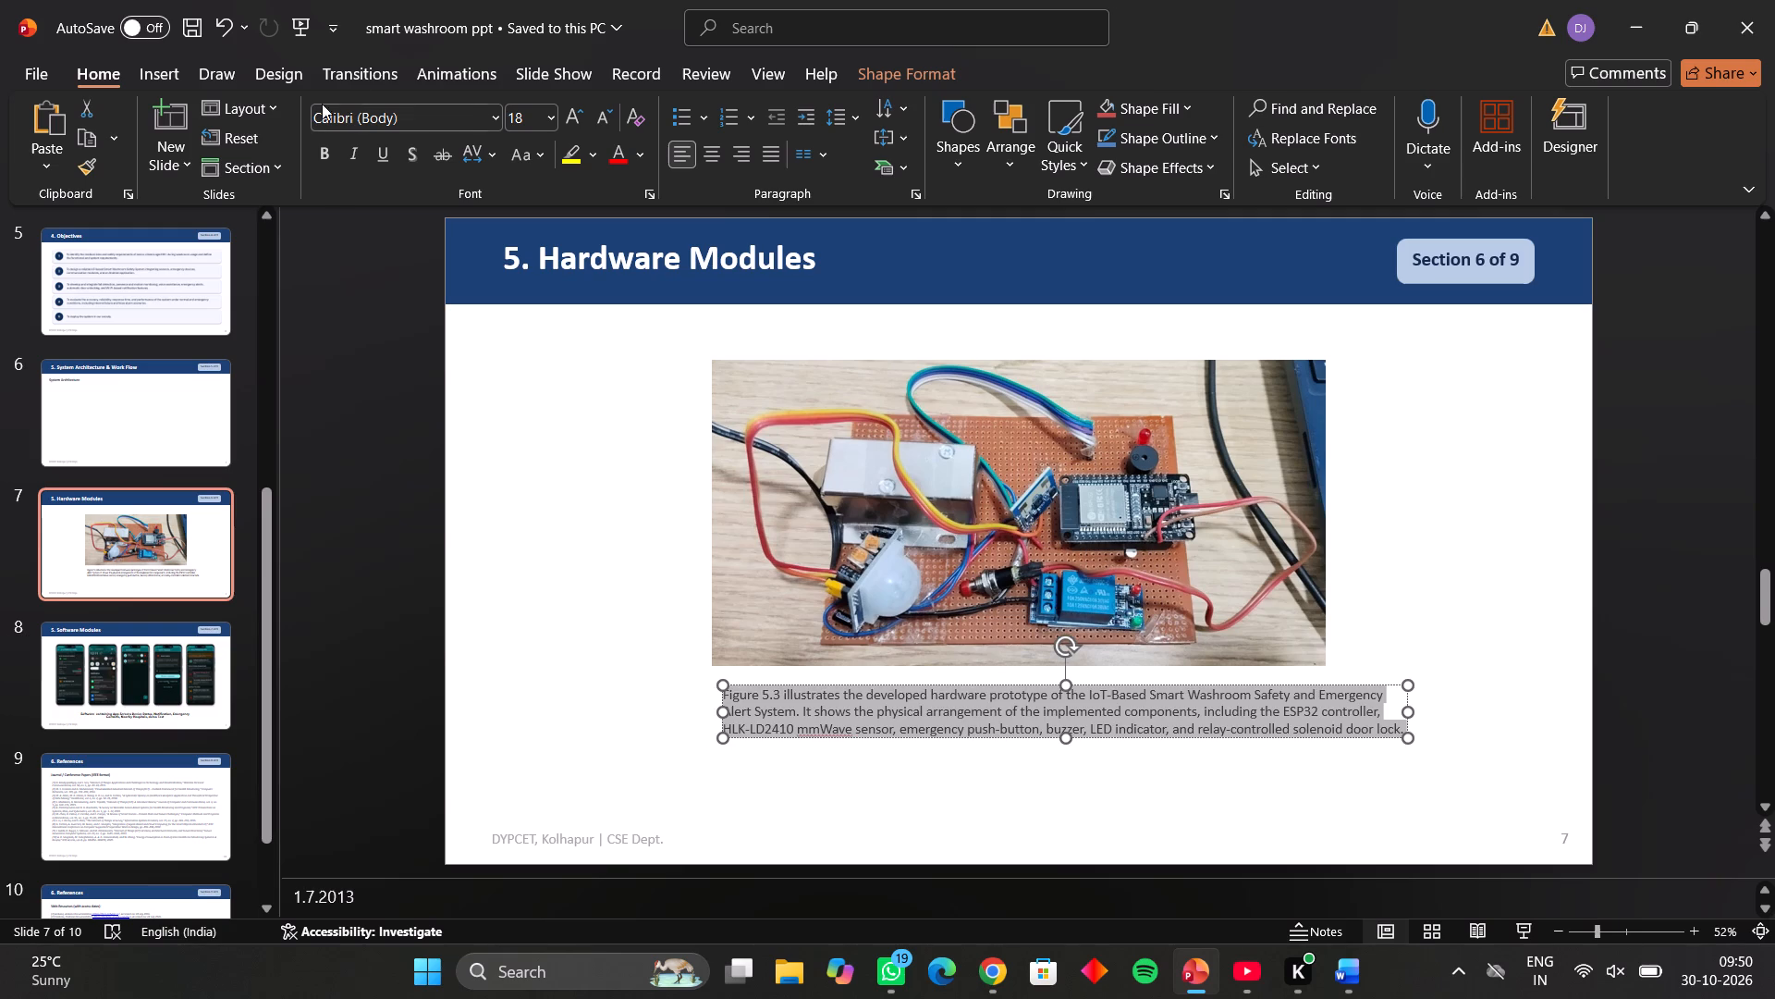
click(549, 118)
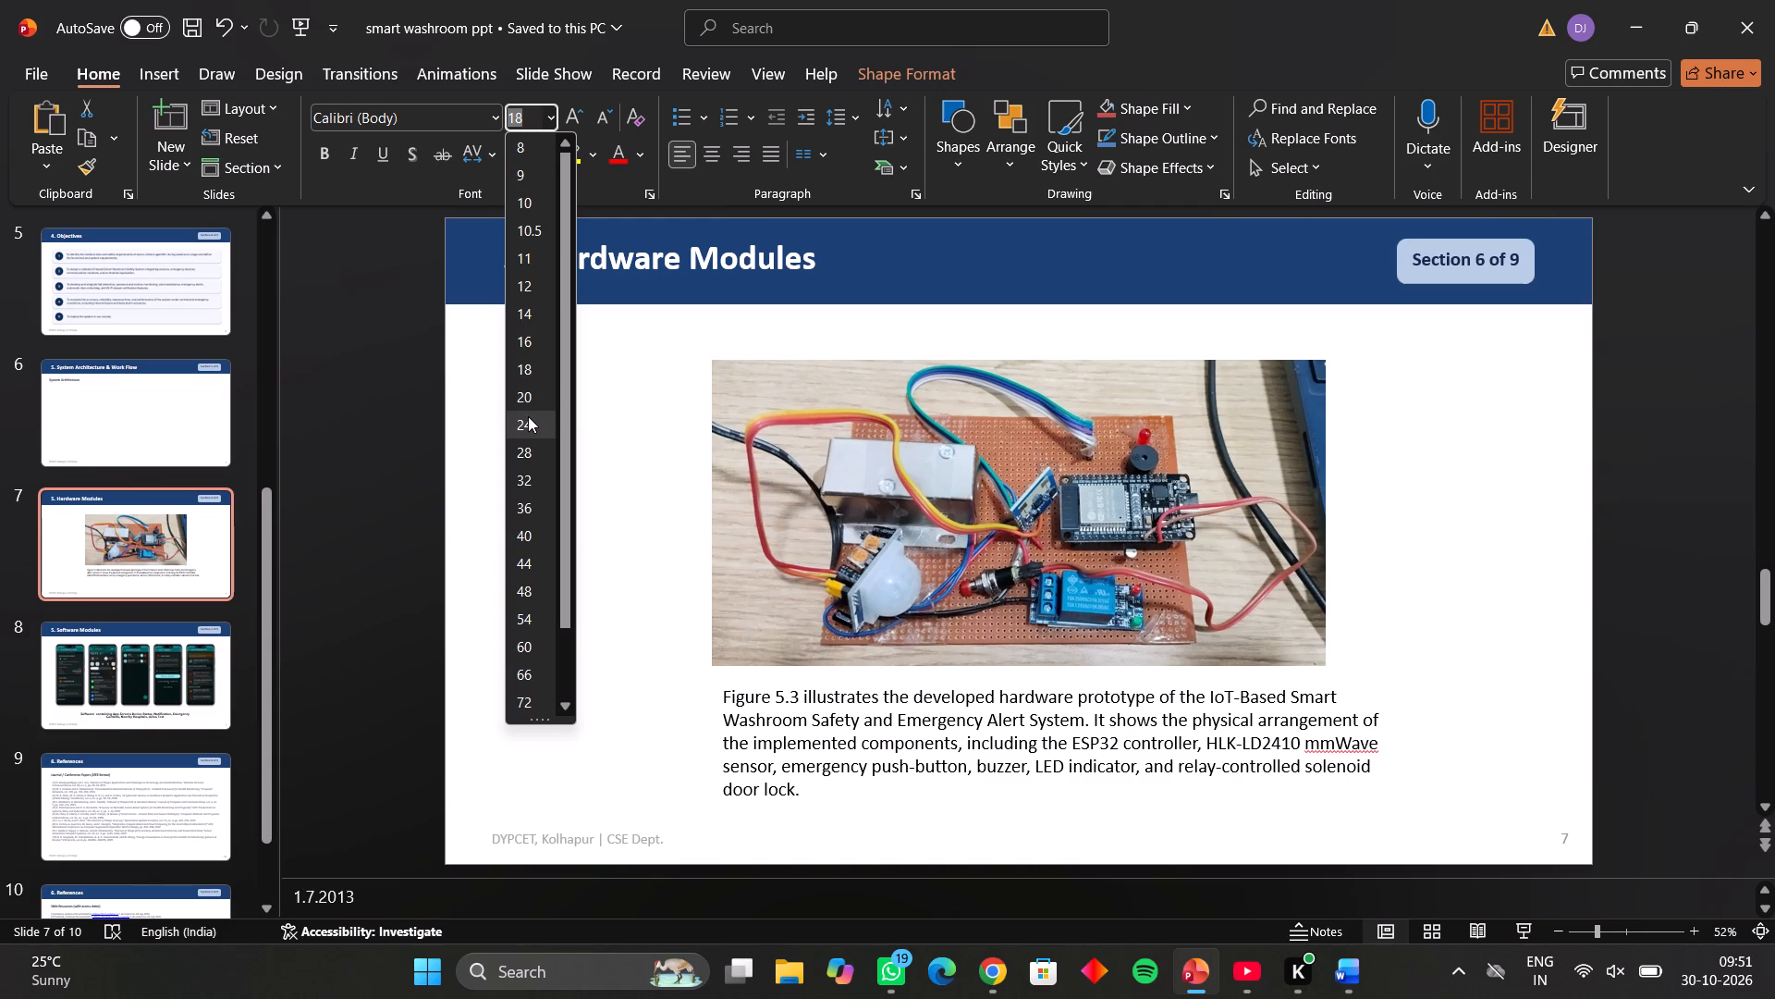
click(528, 415)
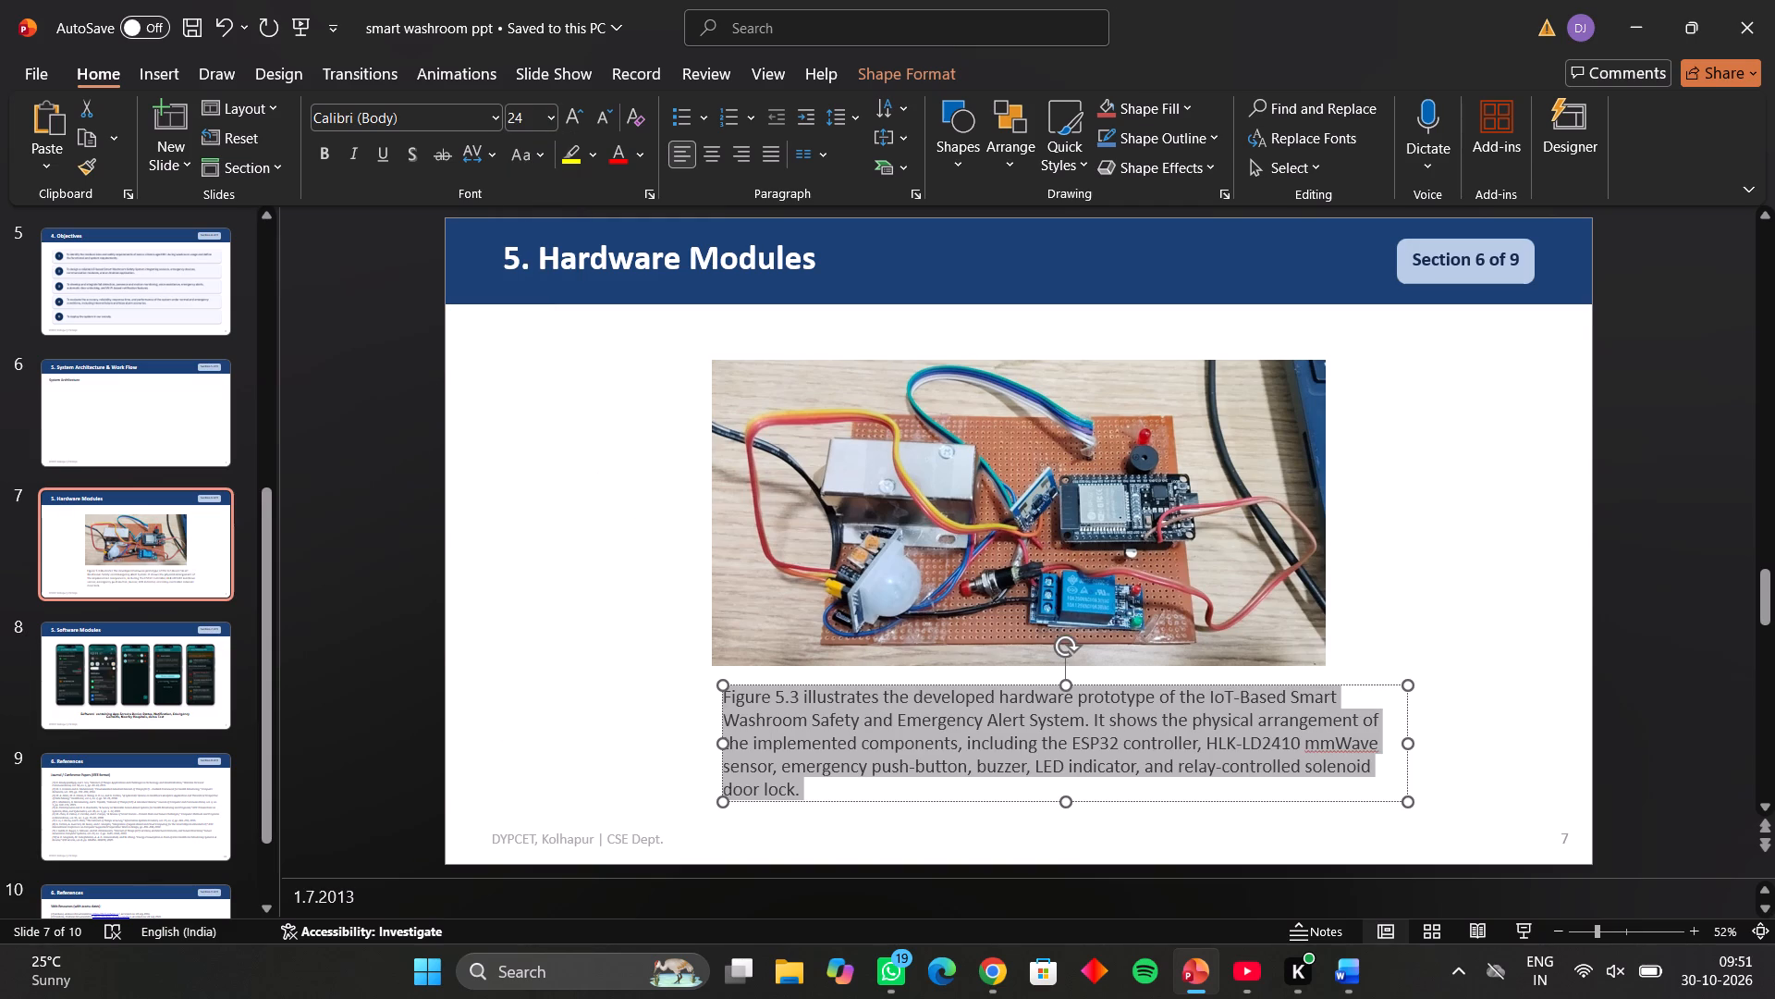
click(769, 153)
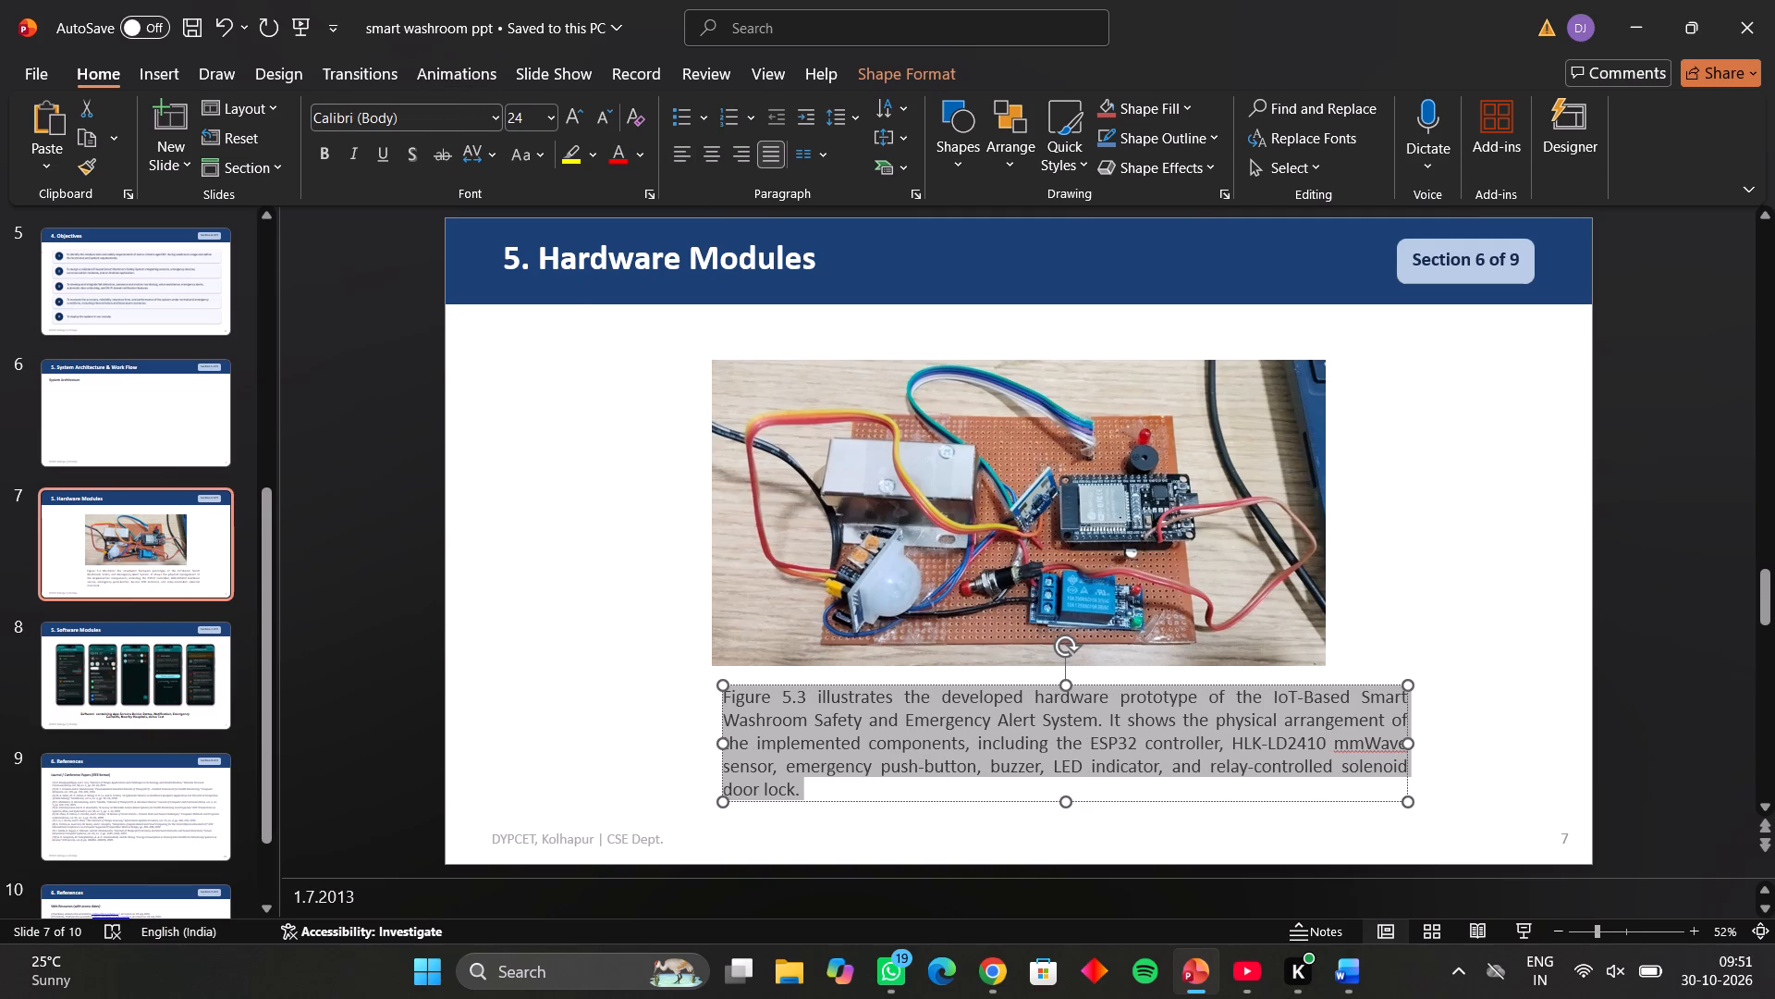
click(546, 114)
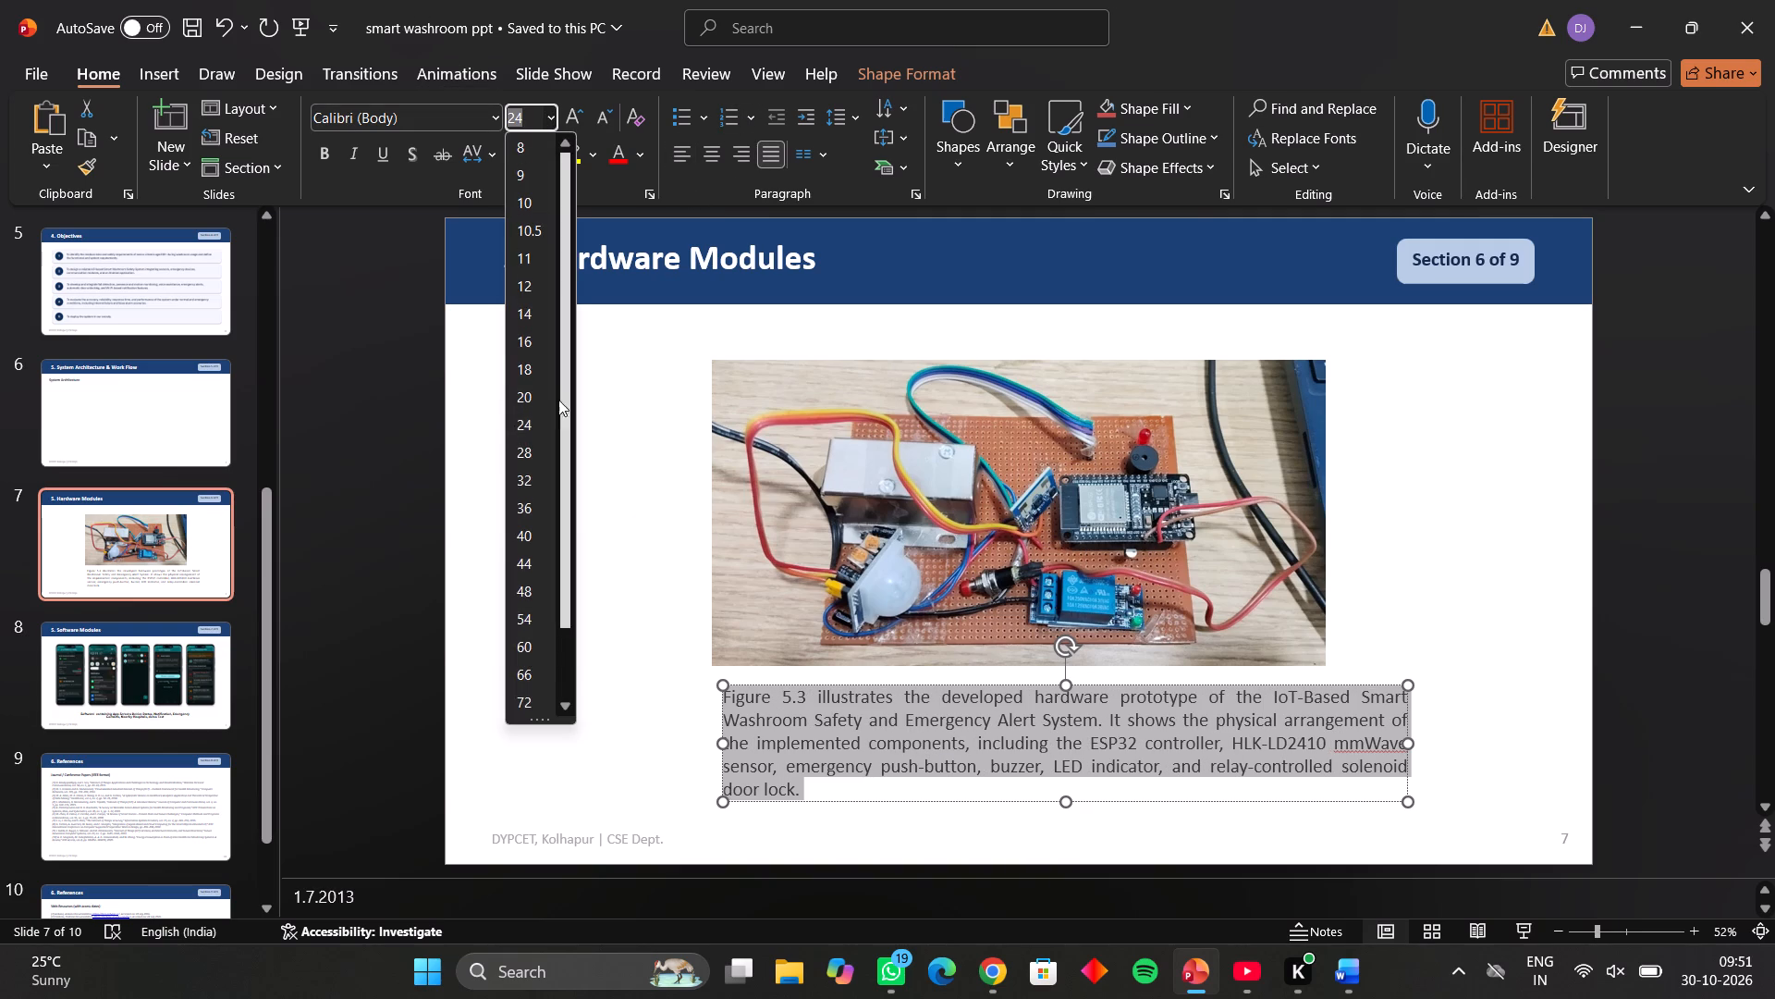
click(521, 446)
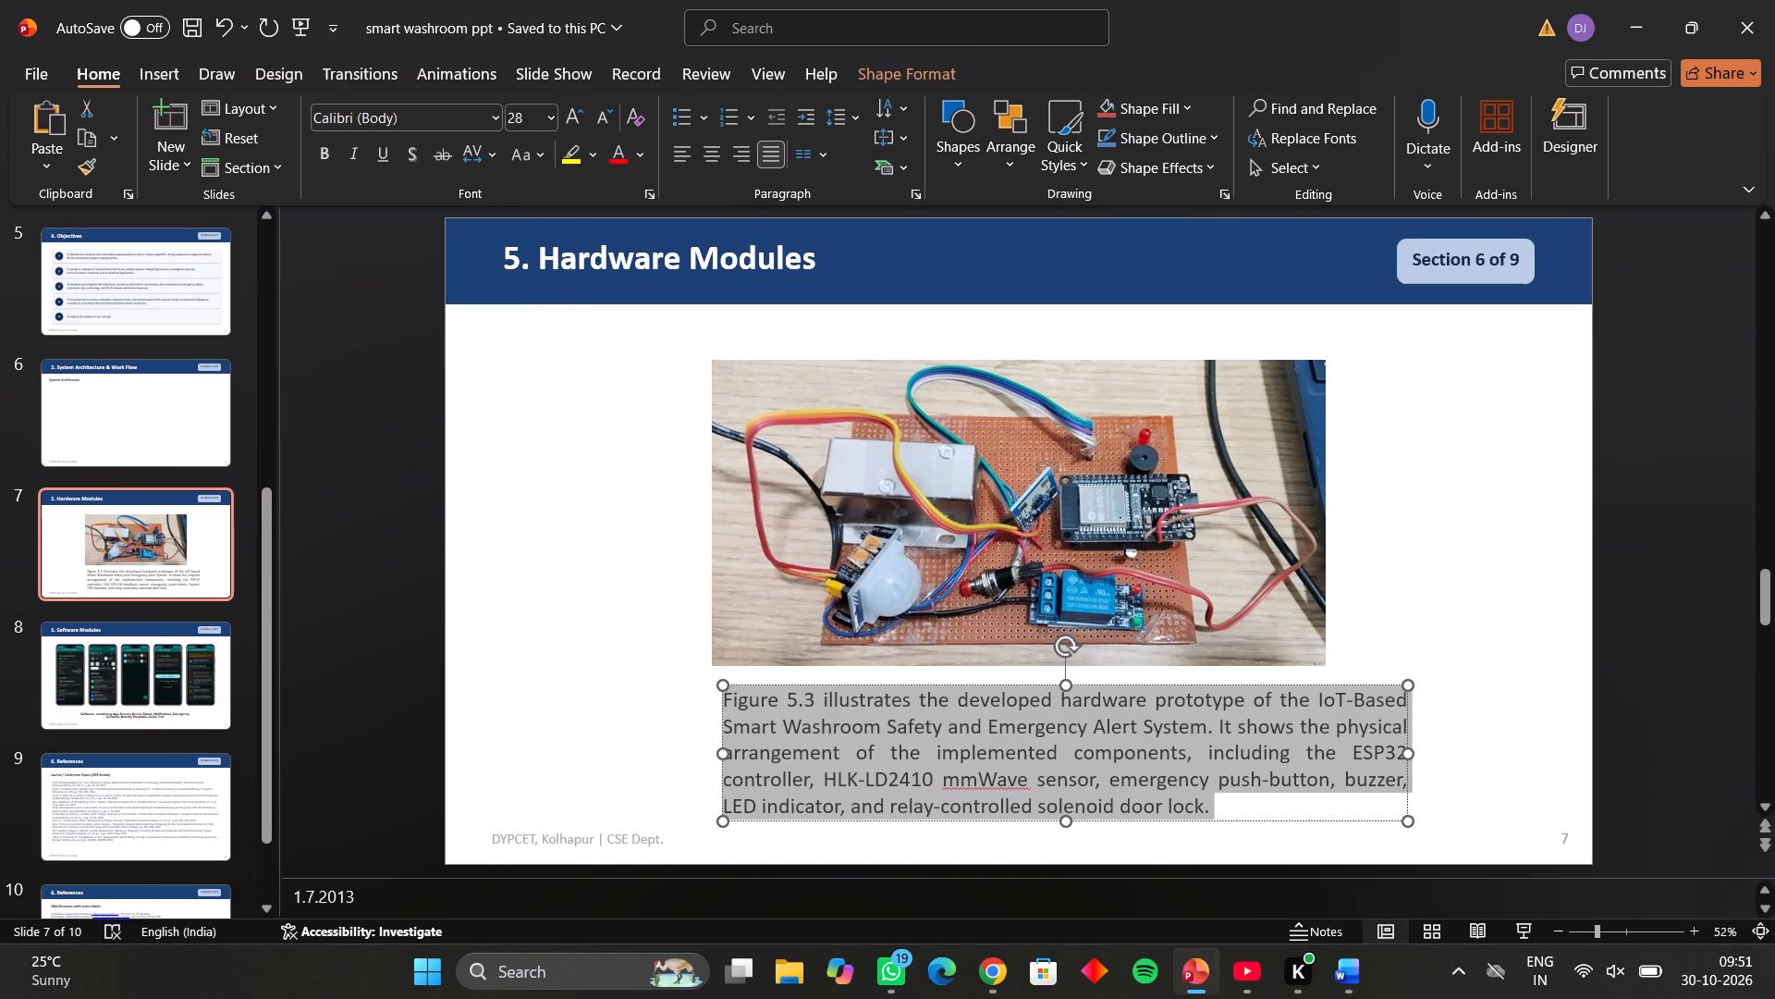
Centre the enlarged caption text box horizontally under the hardware photo, directly below its bottom edge.
drag(1045, 685, 1007, 686)
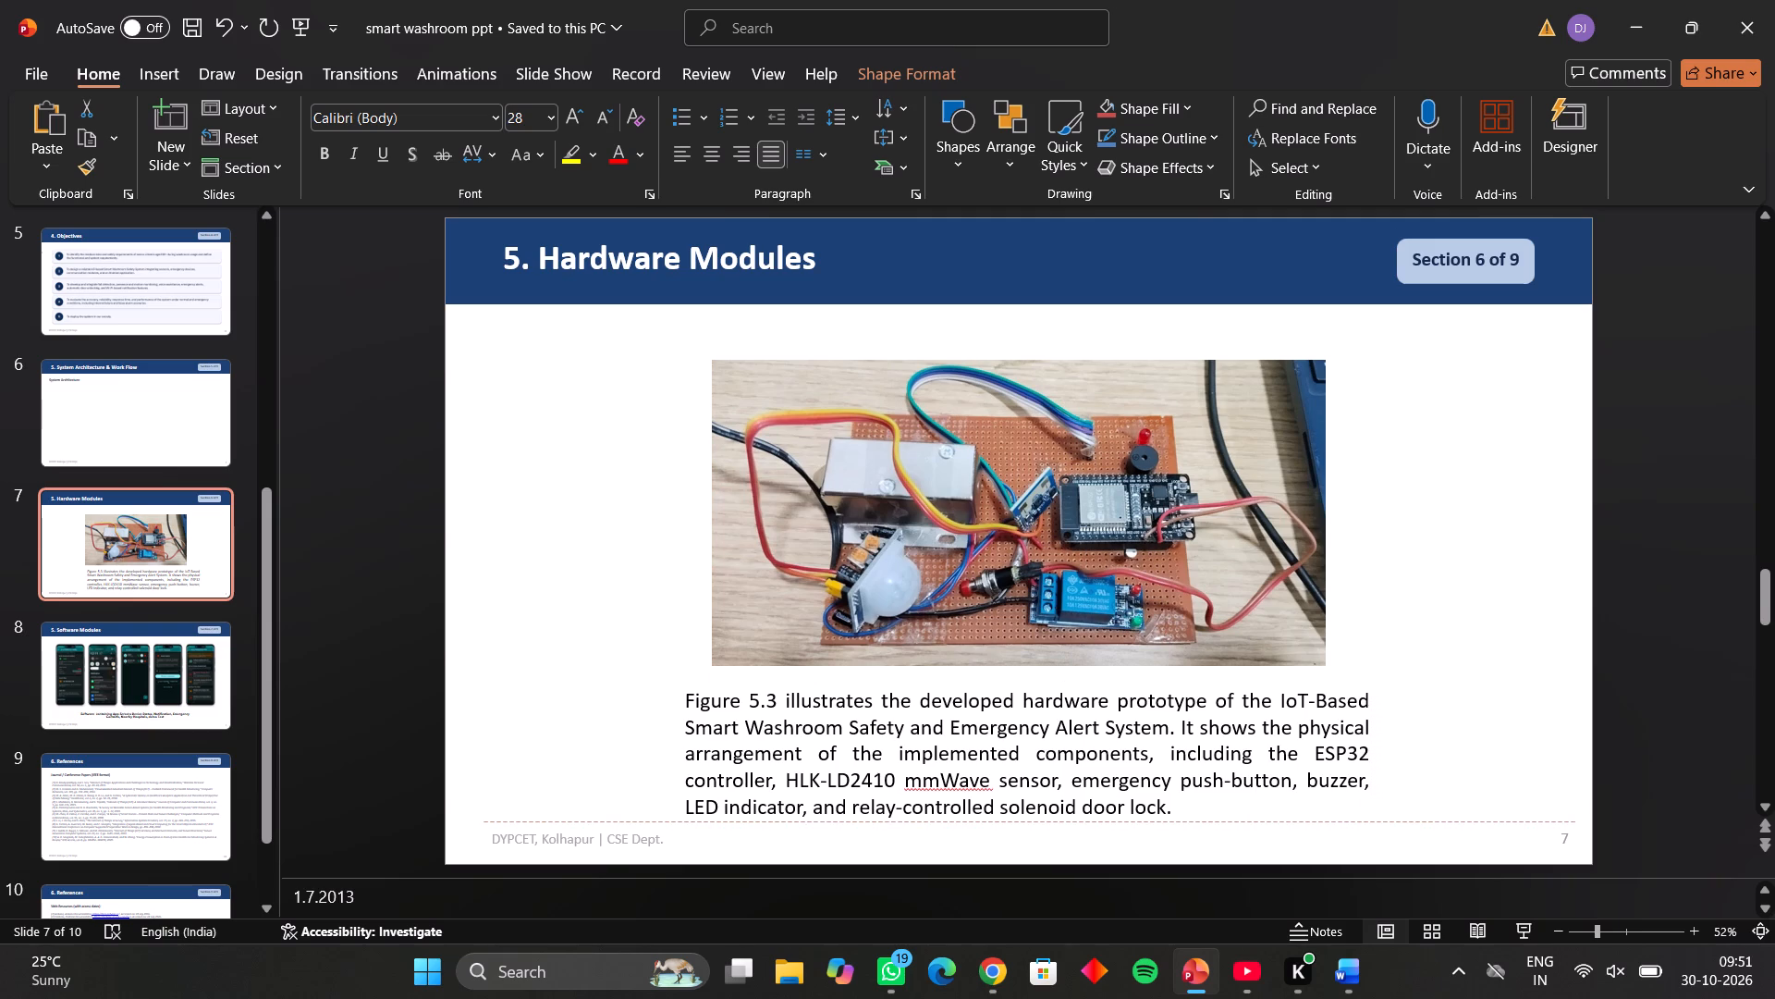
drag(1007, 686, 1010, 677)
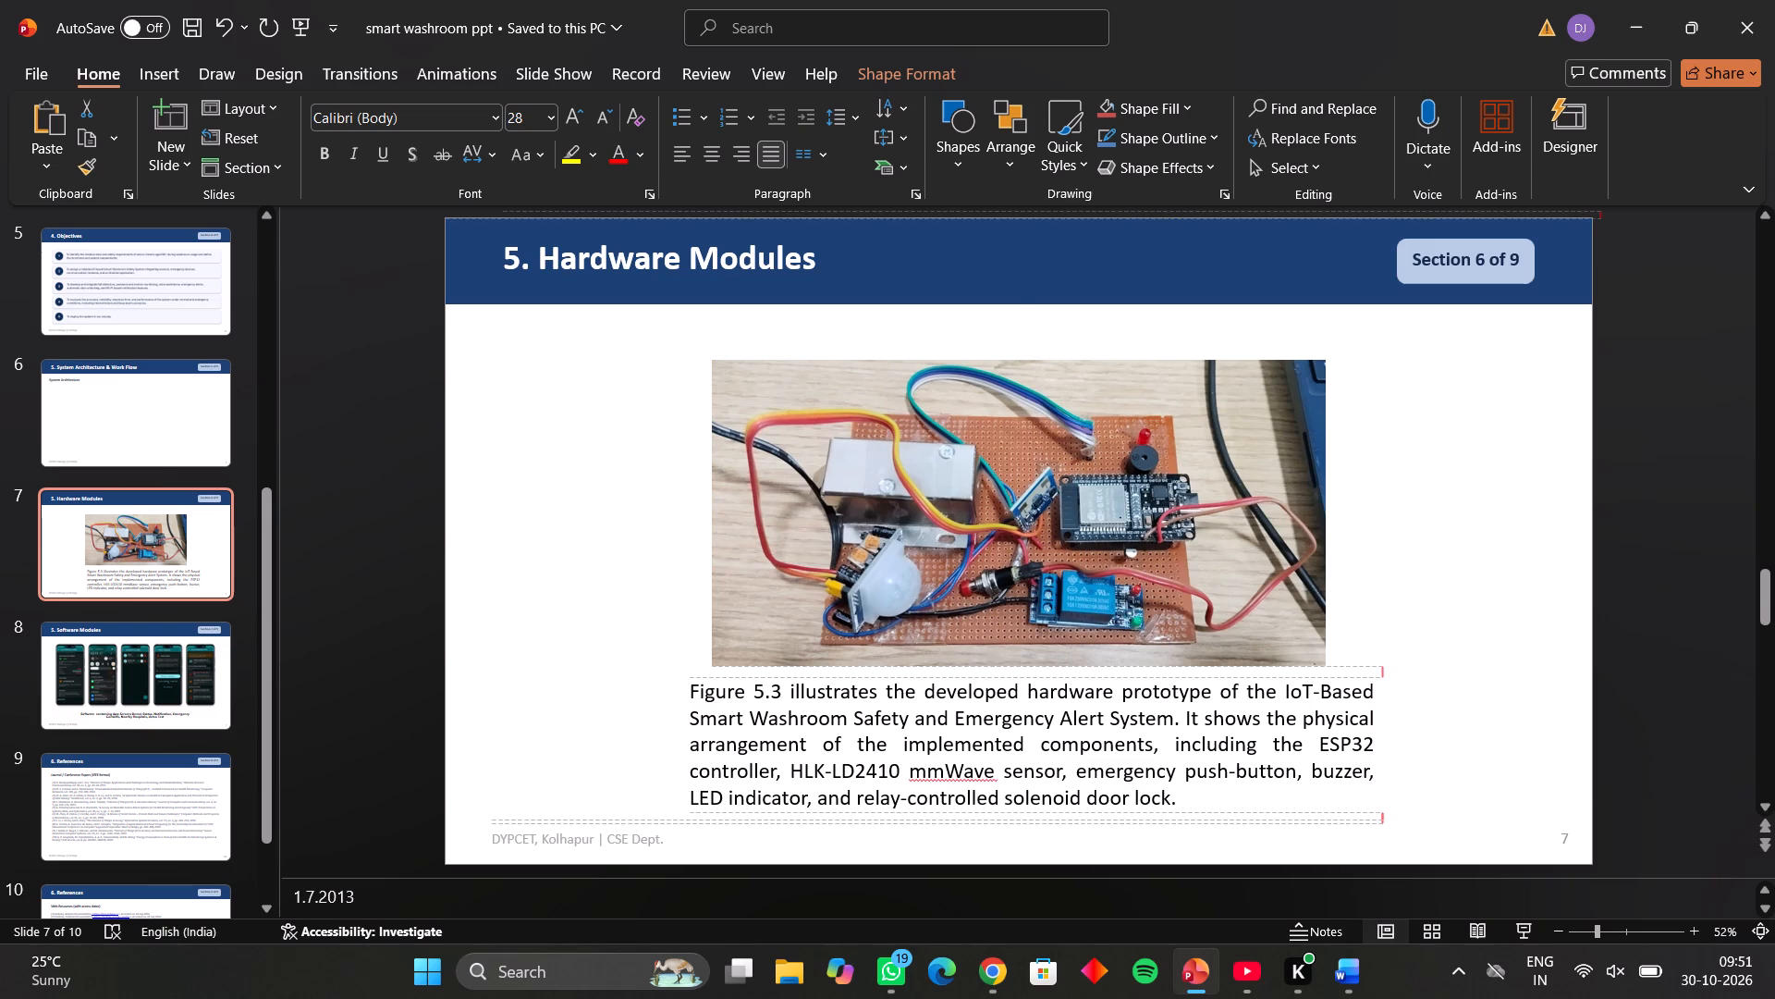
drag(1010, 677, 1003, 678)
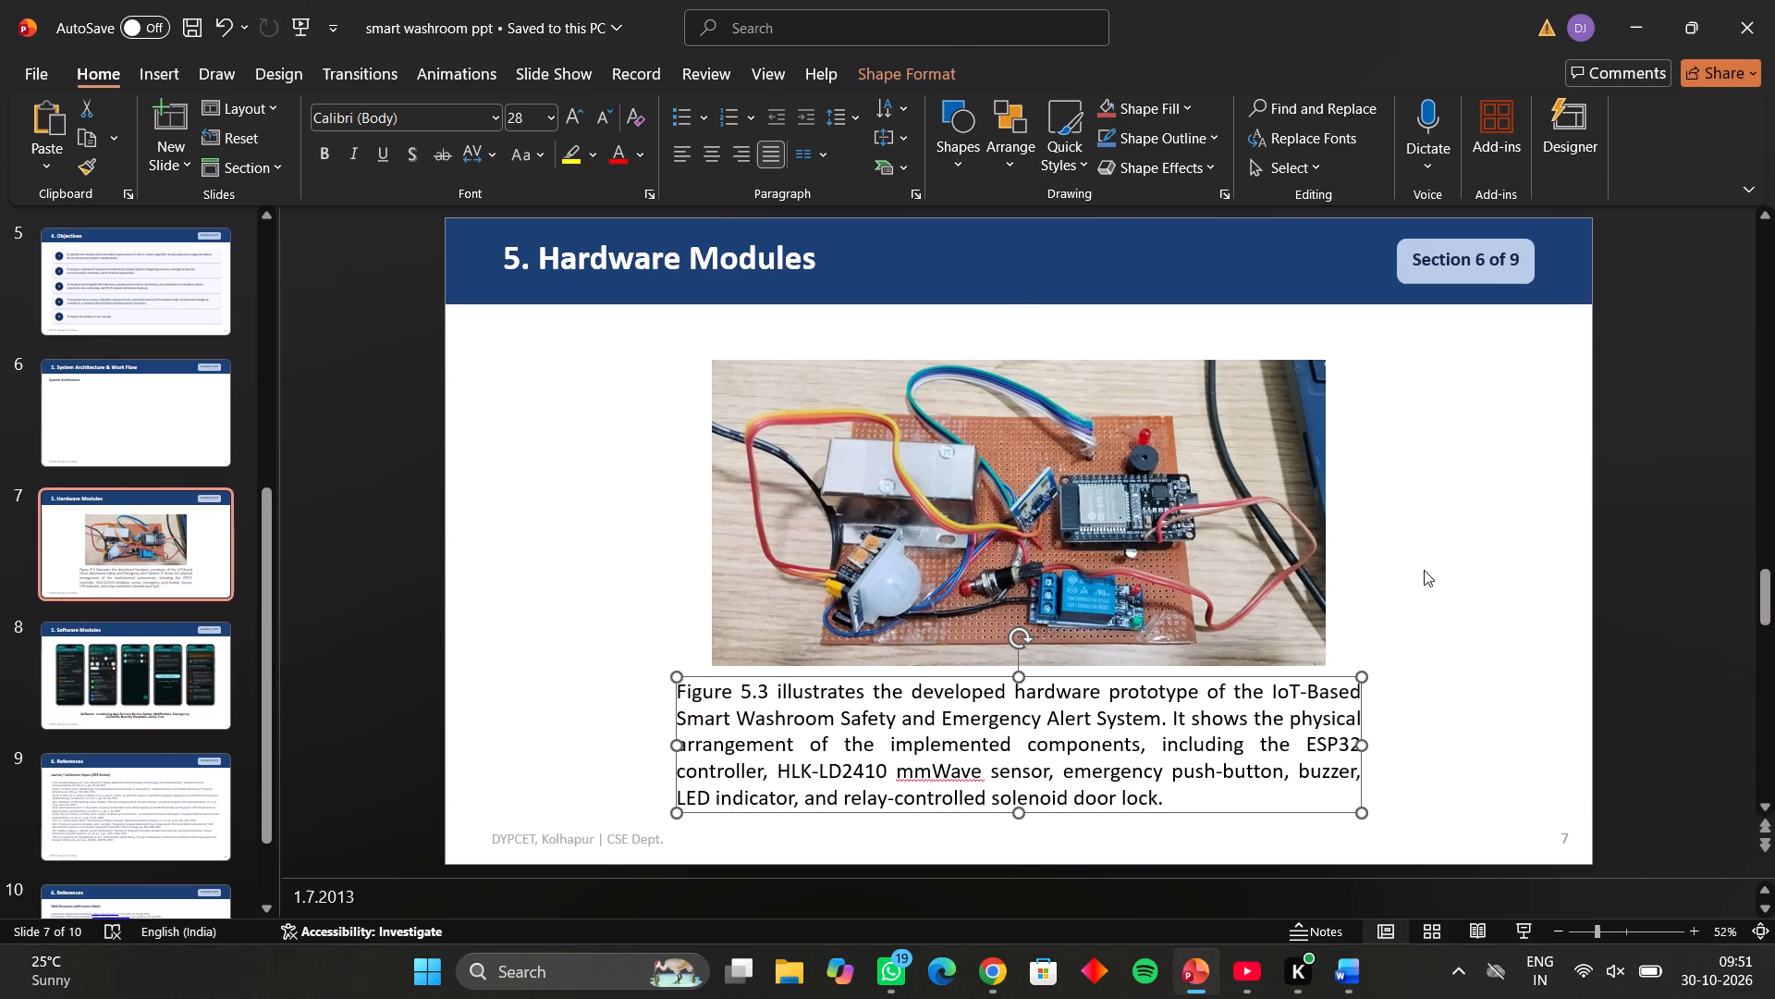
click(1470, 559)
Change the figure number at the start of the hardware caption so it reads "Figure 2".
click(761, 693)
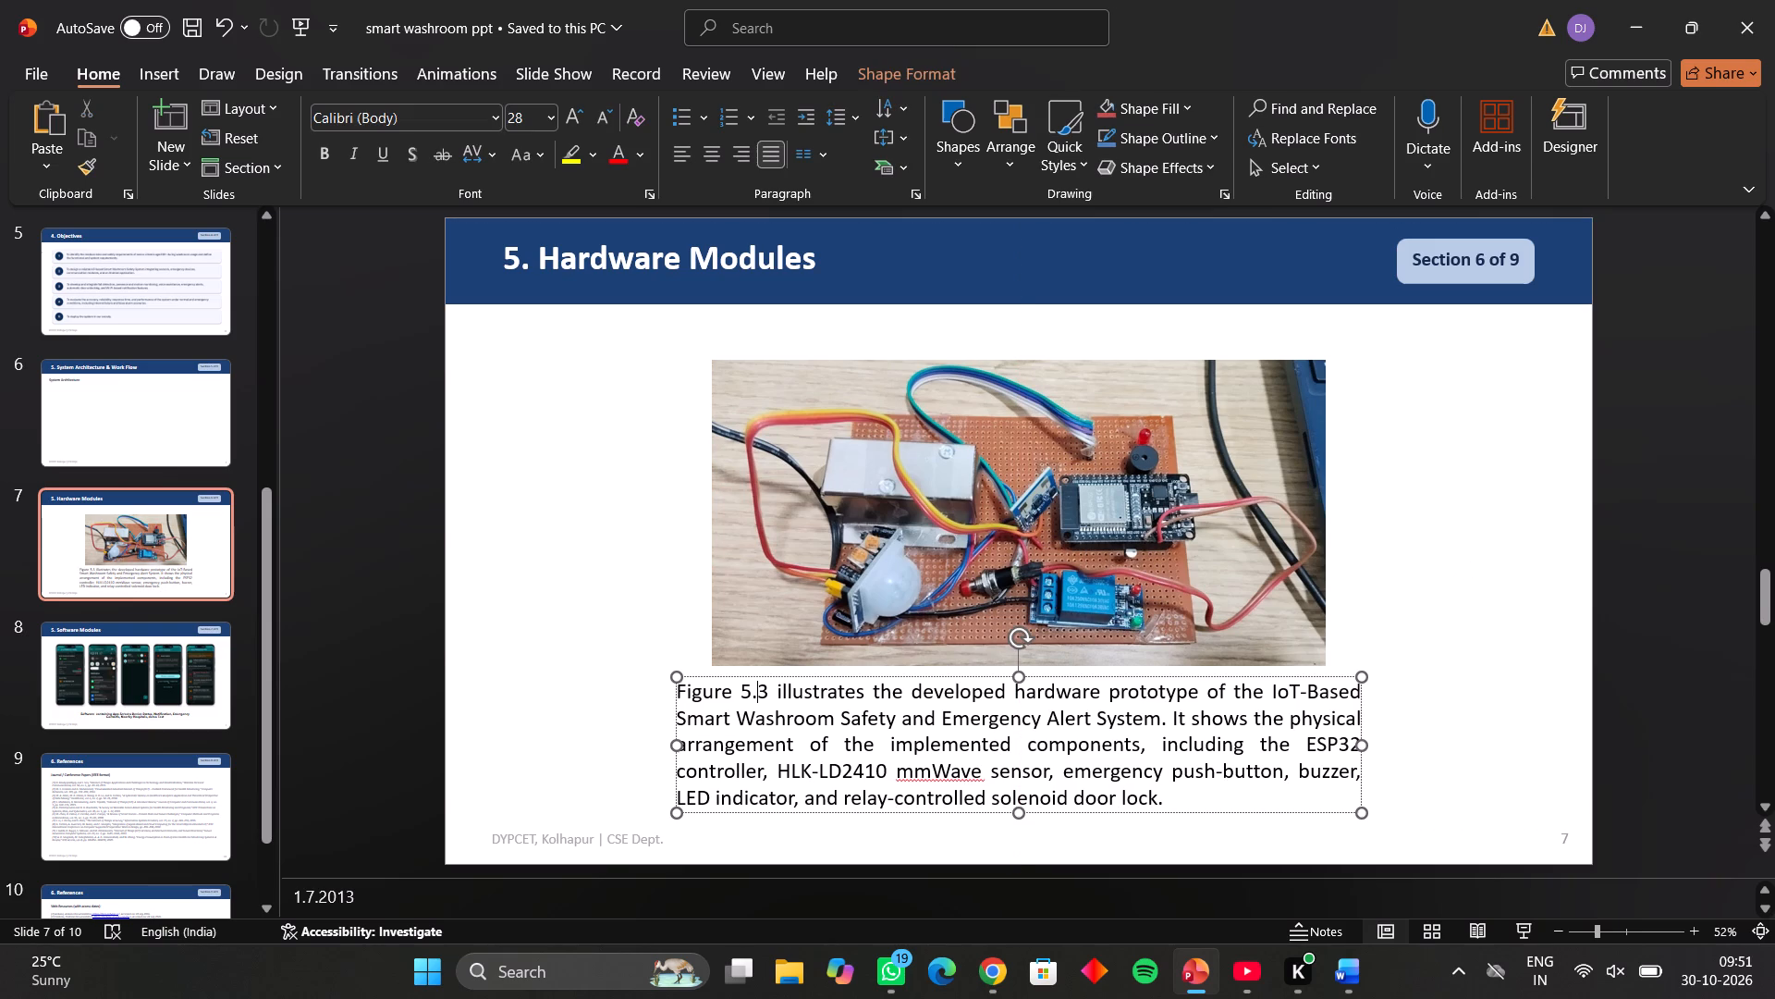
key(Right)
key(BackSpace)
key(BackSpace)
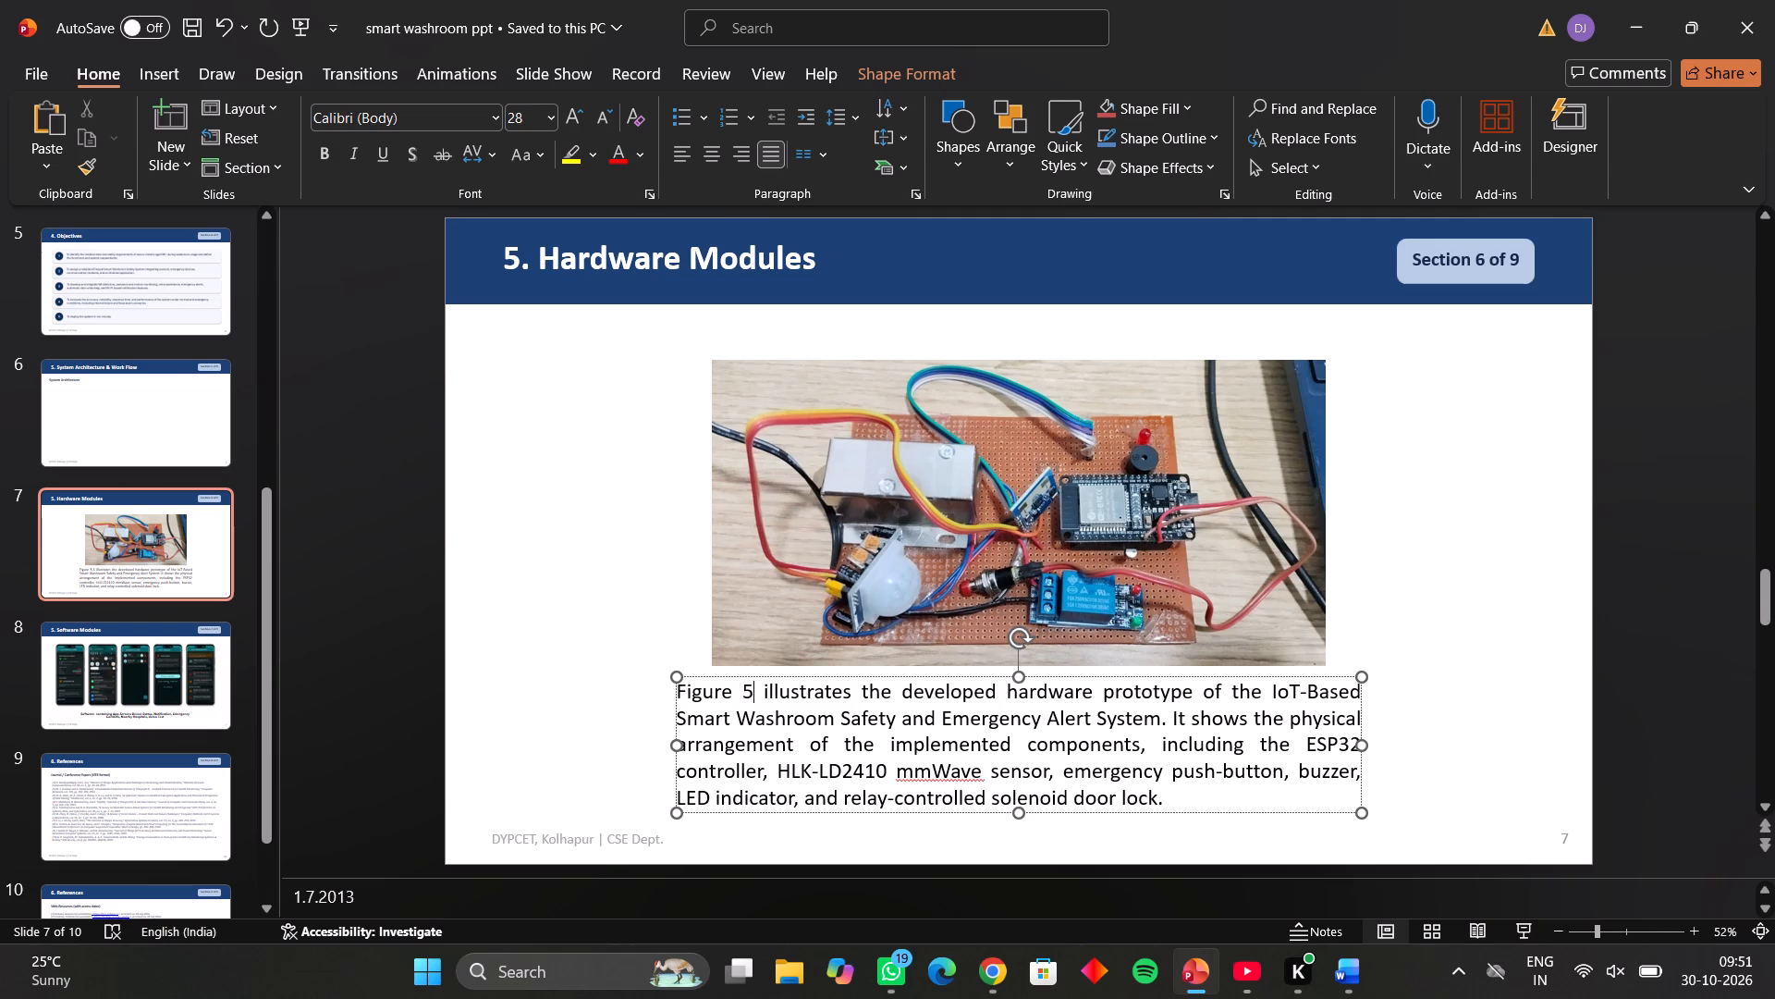
key(BackSpace)
key(BackSpace)
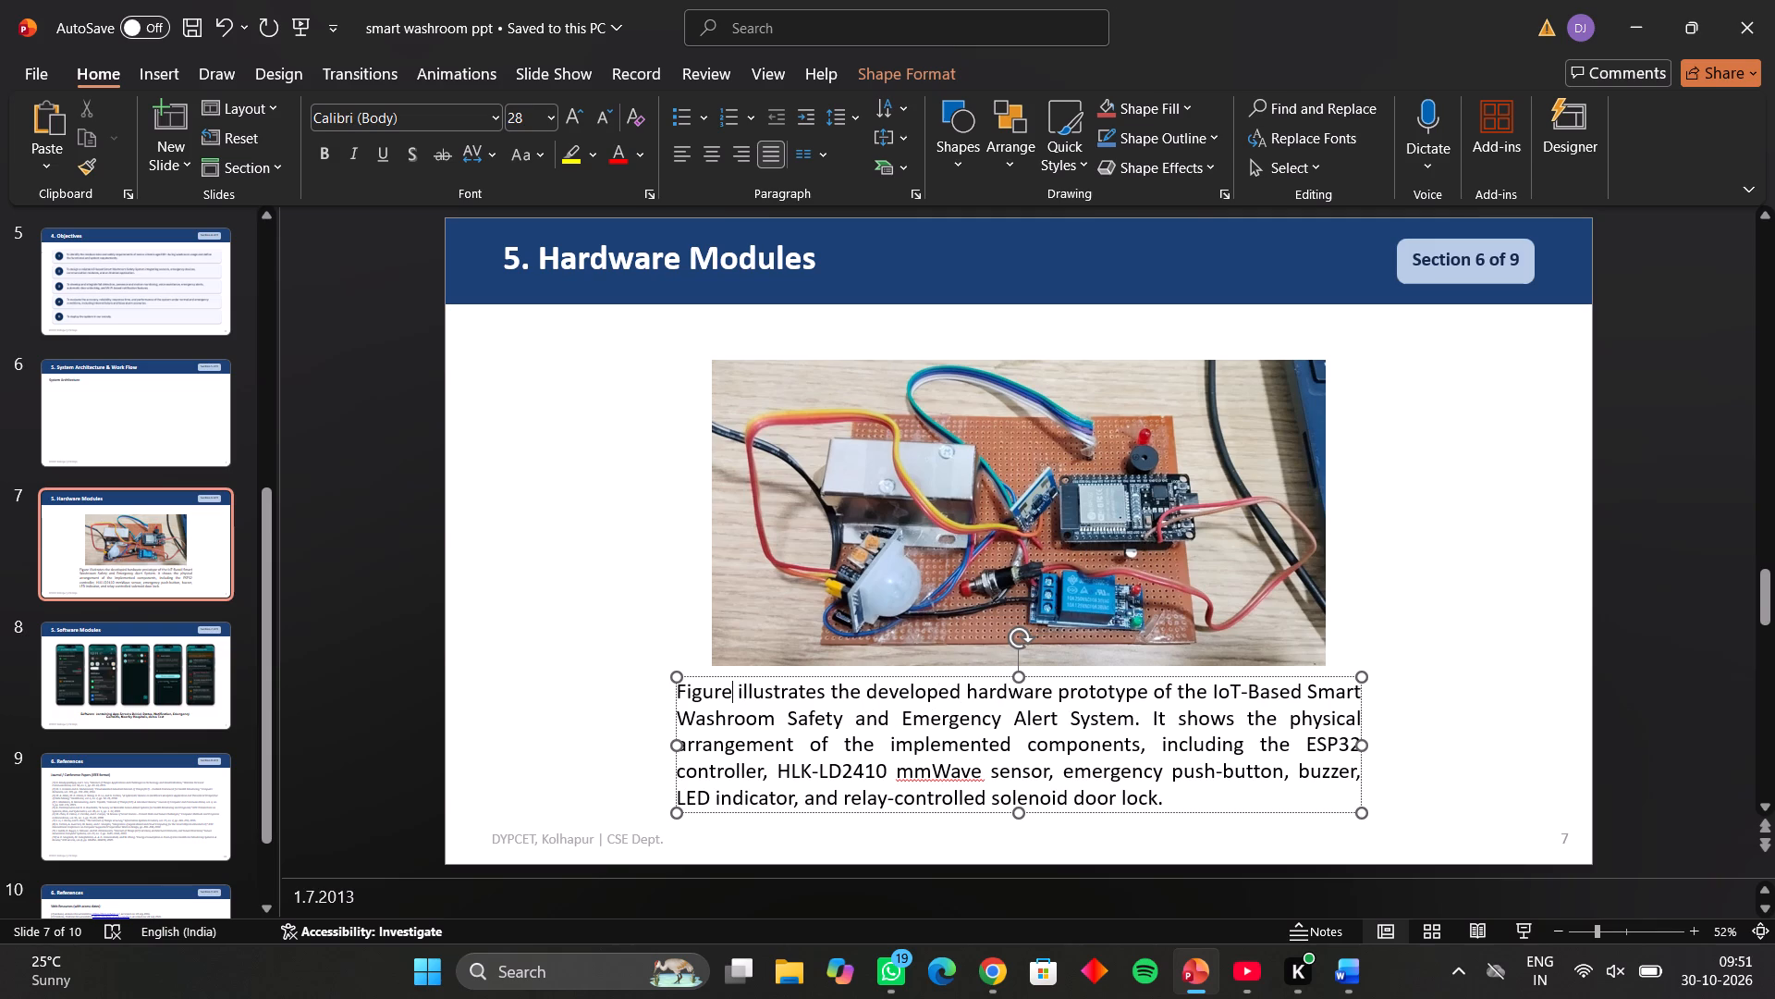
key(space)
text(1)
key(BackSpace)
key(2)
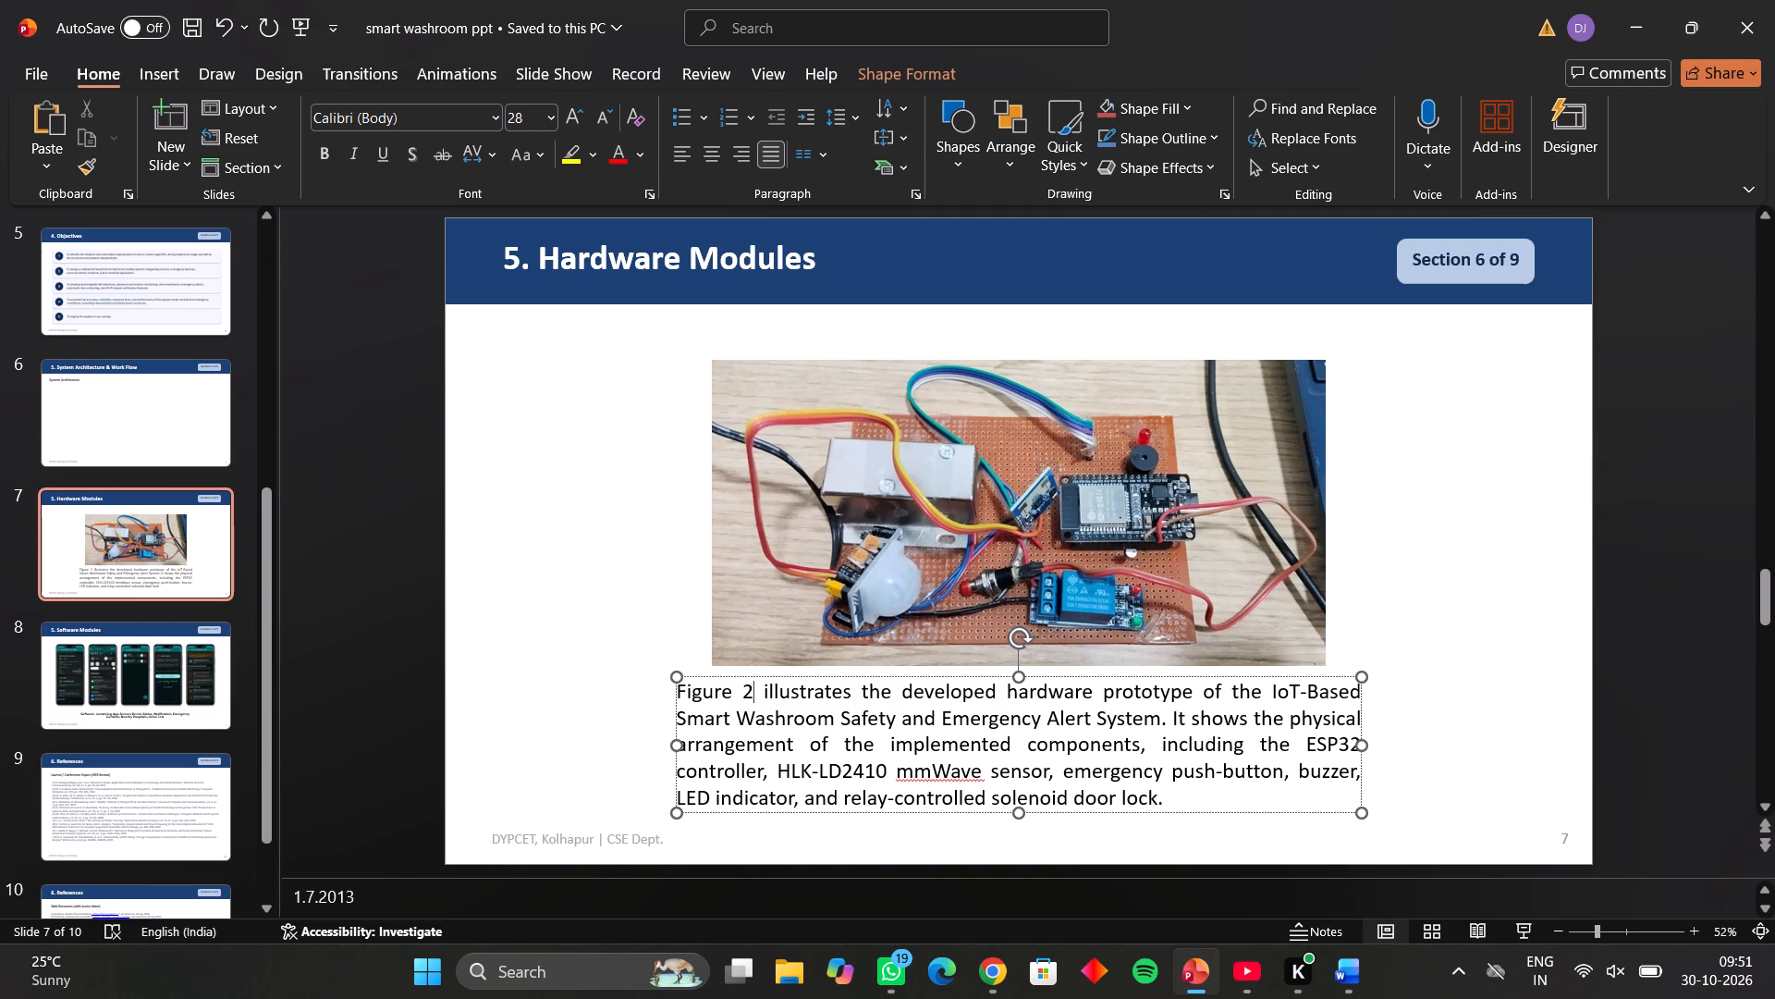
key(Left)
key(BackSpace)
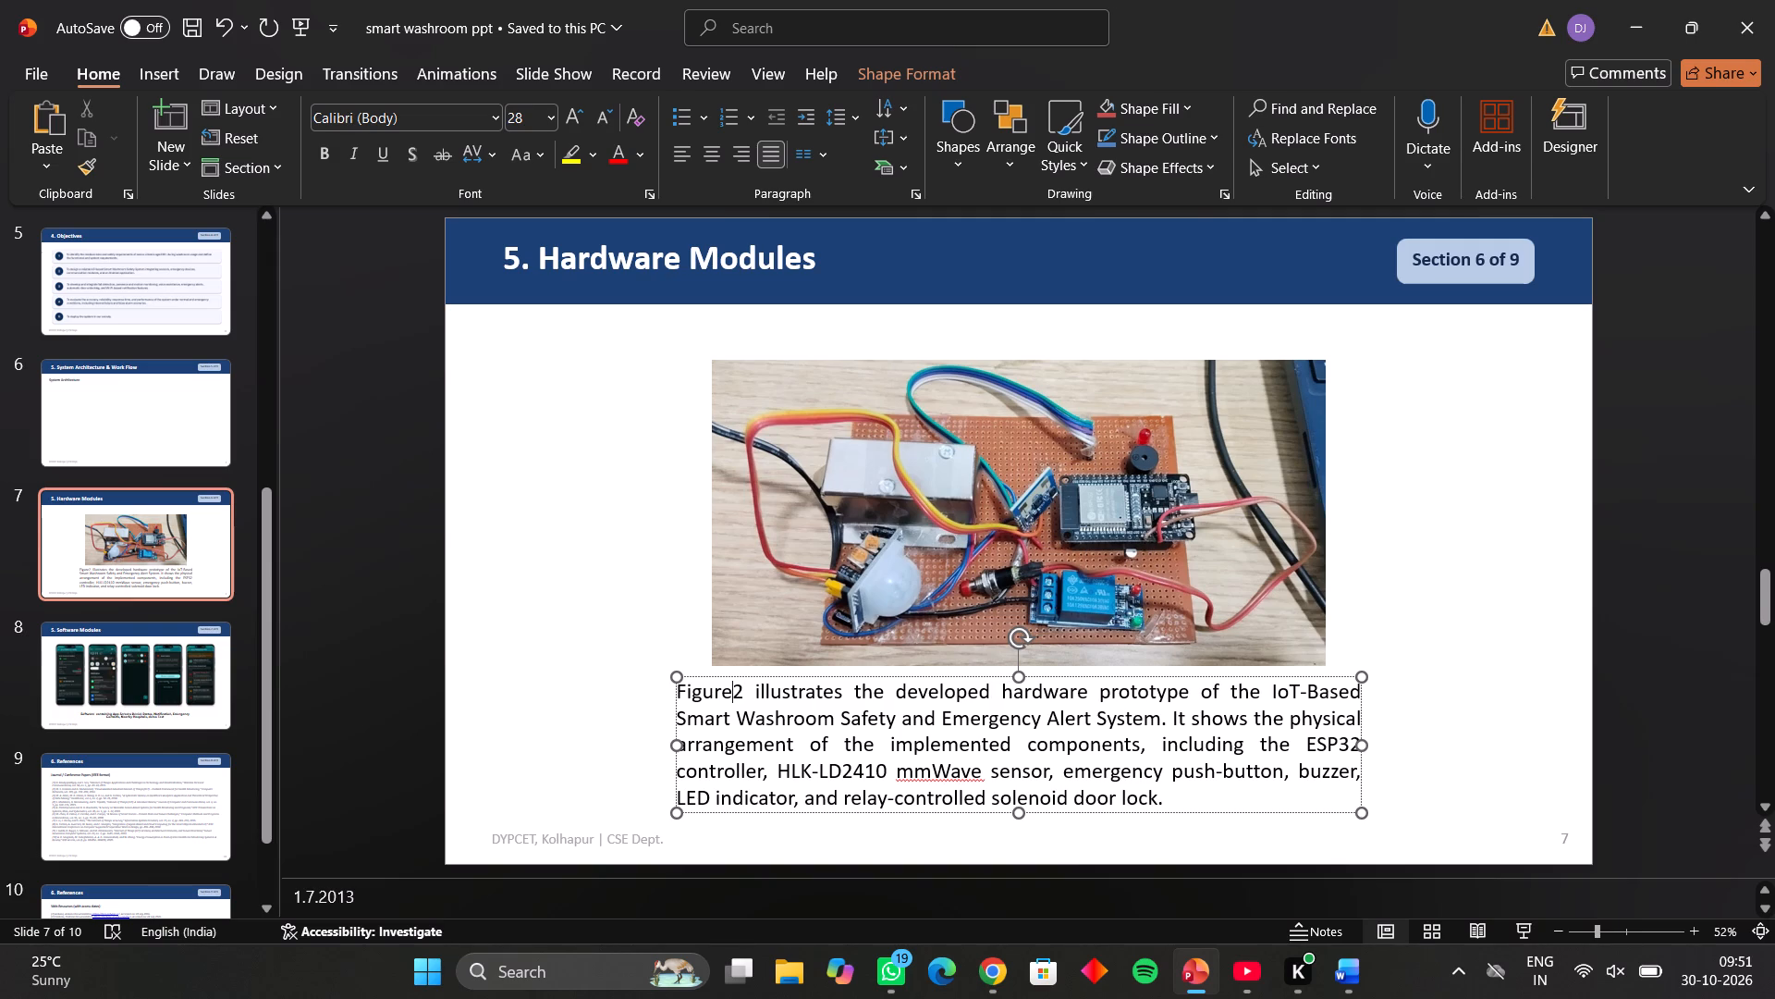
key(space)
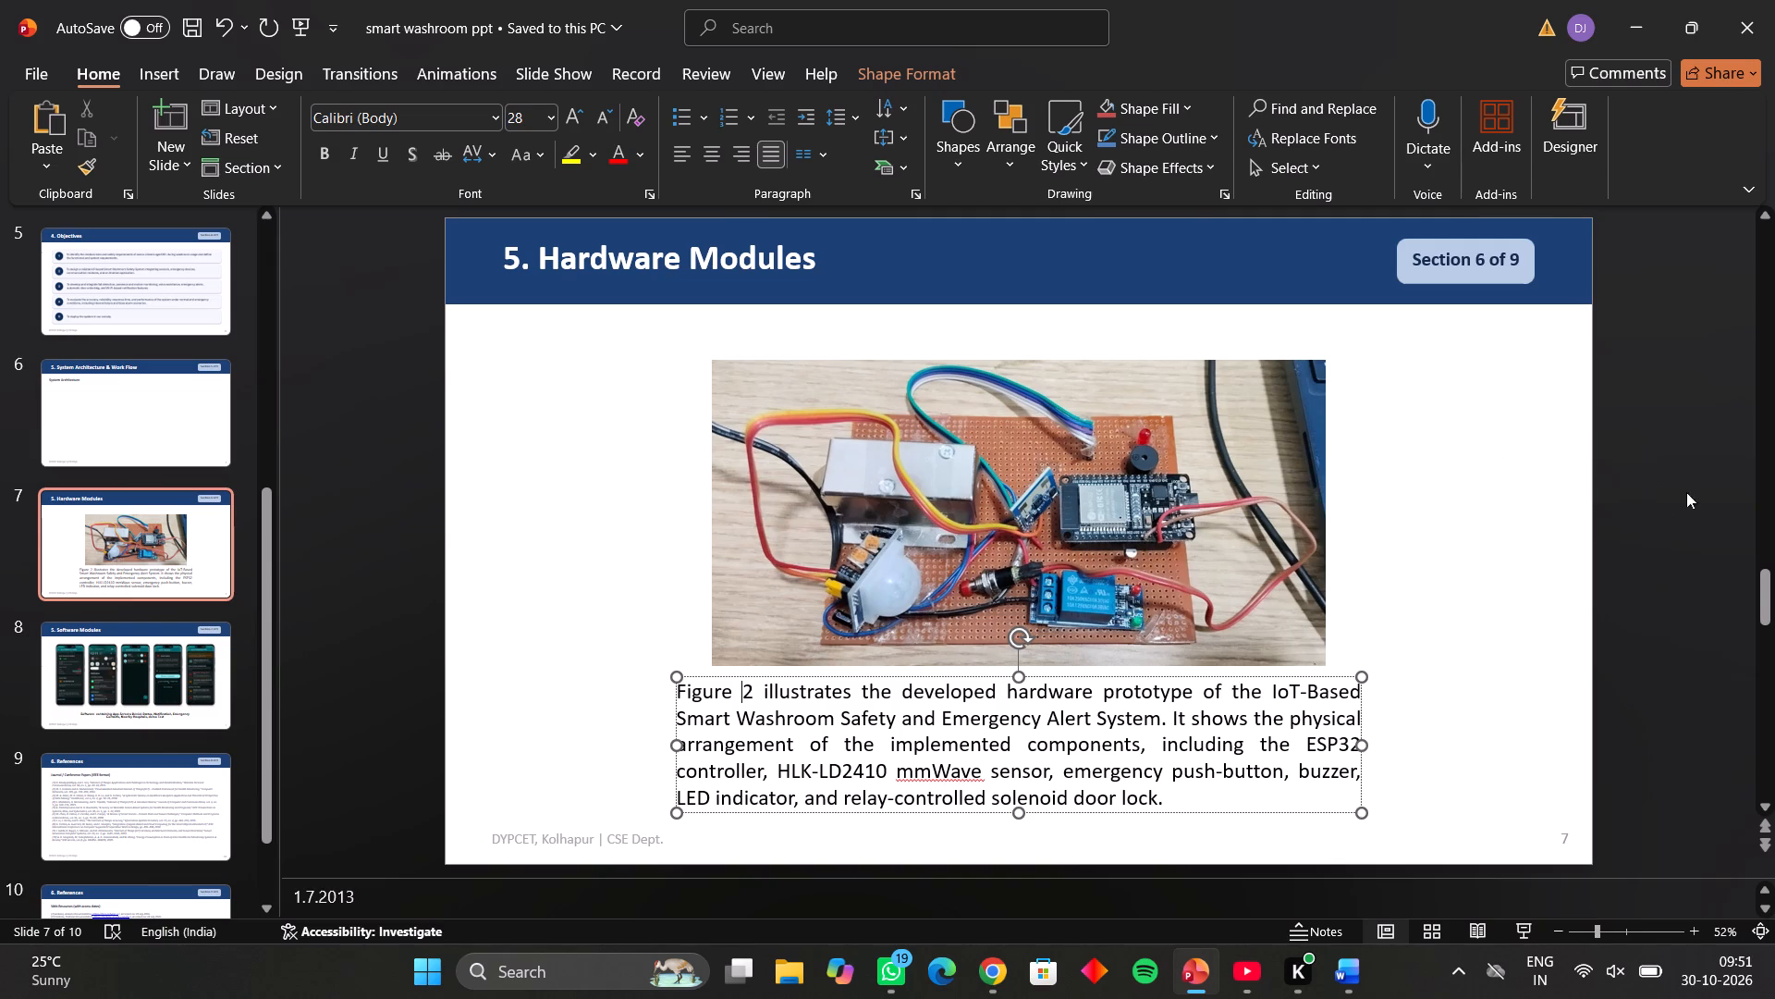
click(1472, 585)
Review the slides from the title slide through to the Software Modules slide, checking their content and layout.
key(Up)
key(Up)
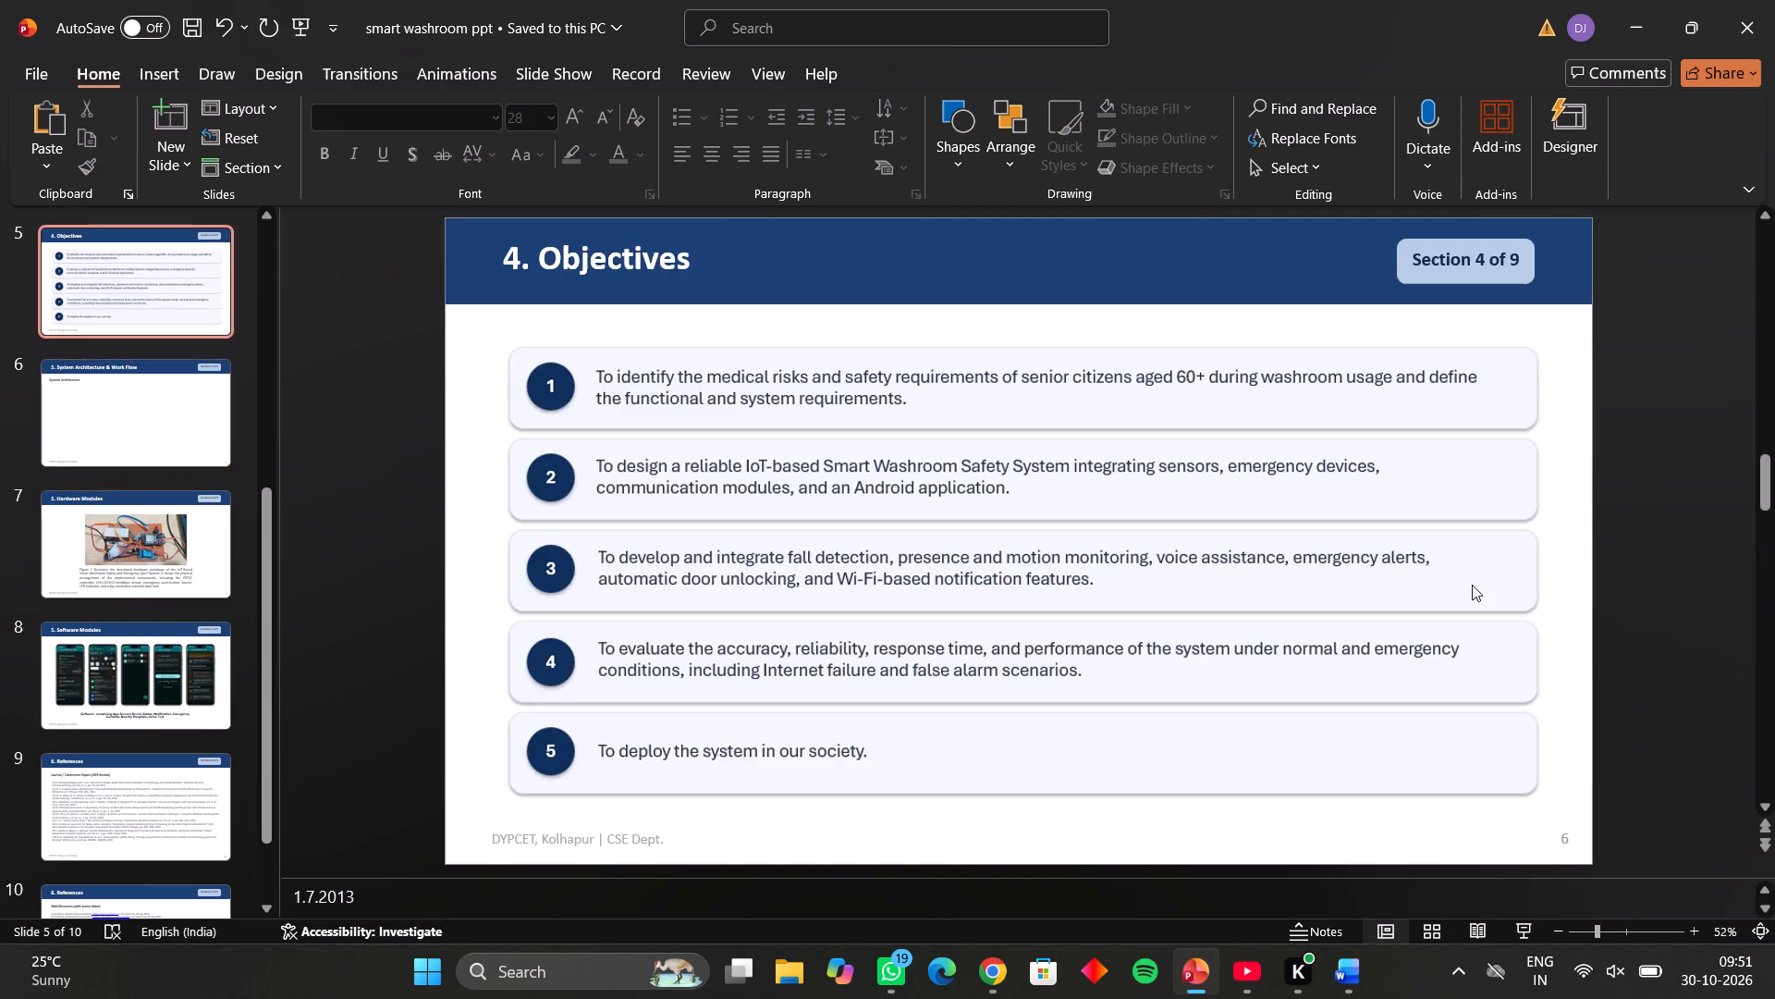
key(Up)
key(Up)
key(Up)
key(Up)
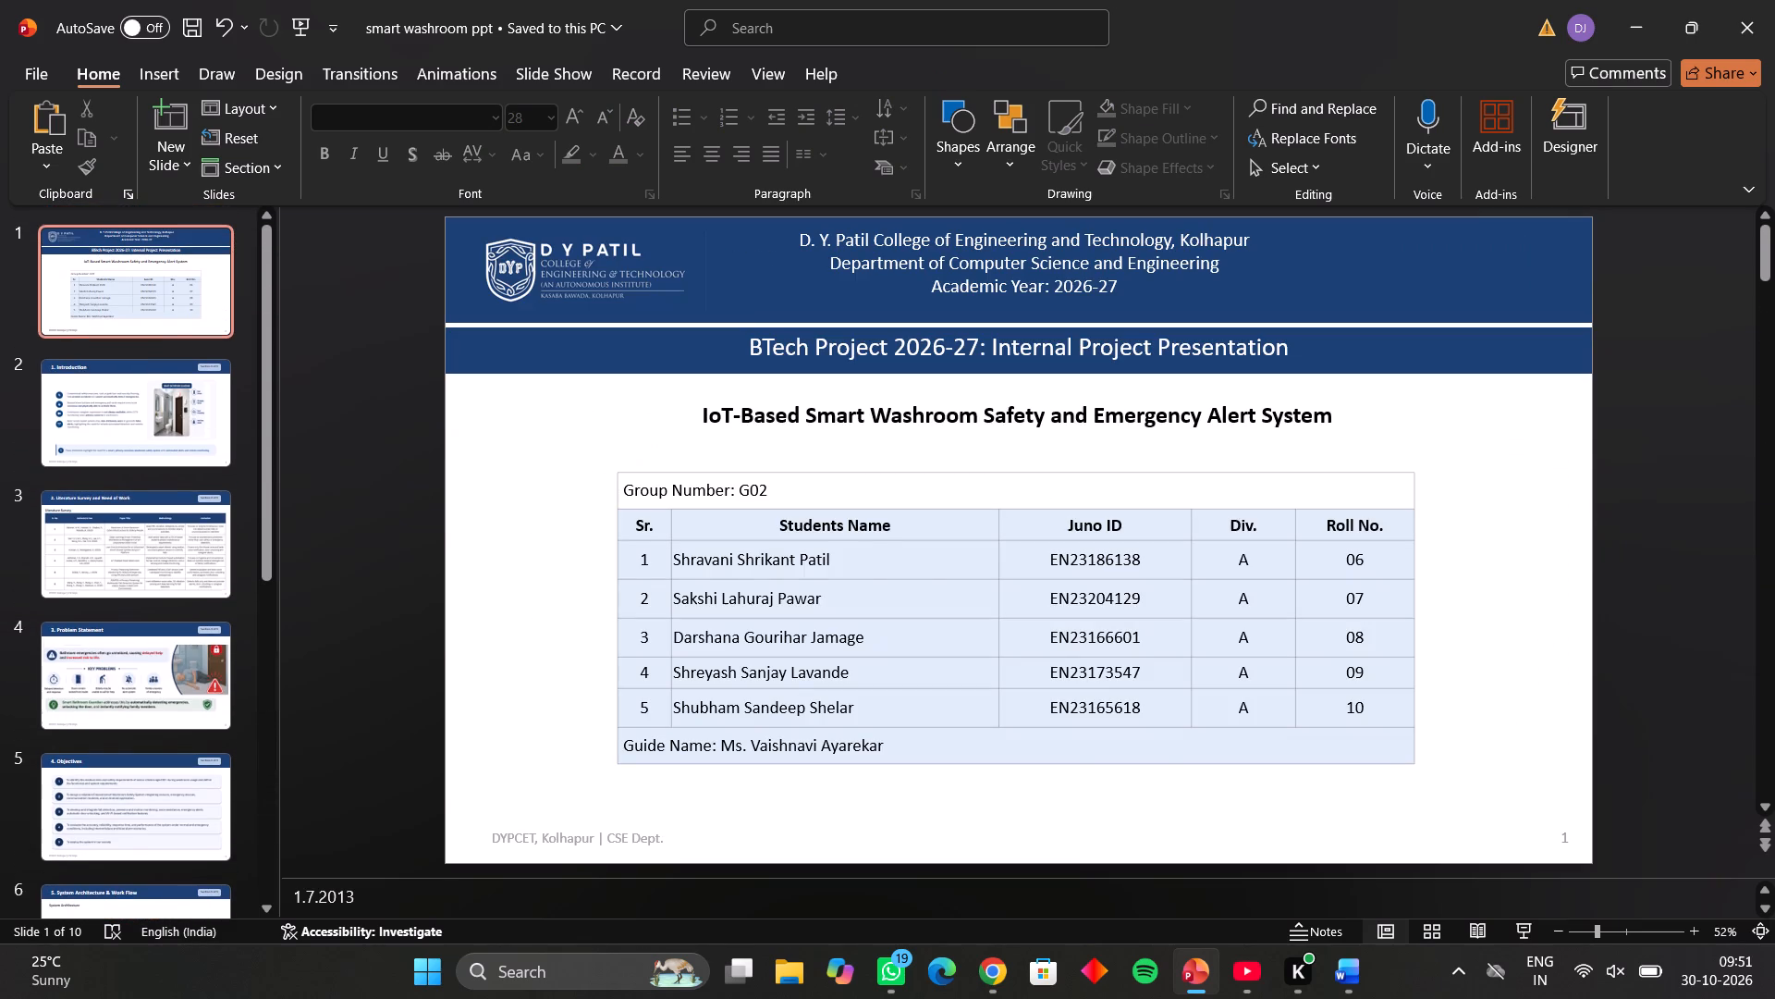
key(Up)
key(Down)
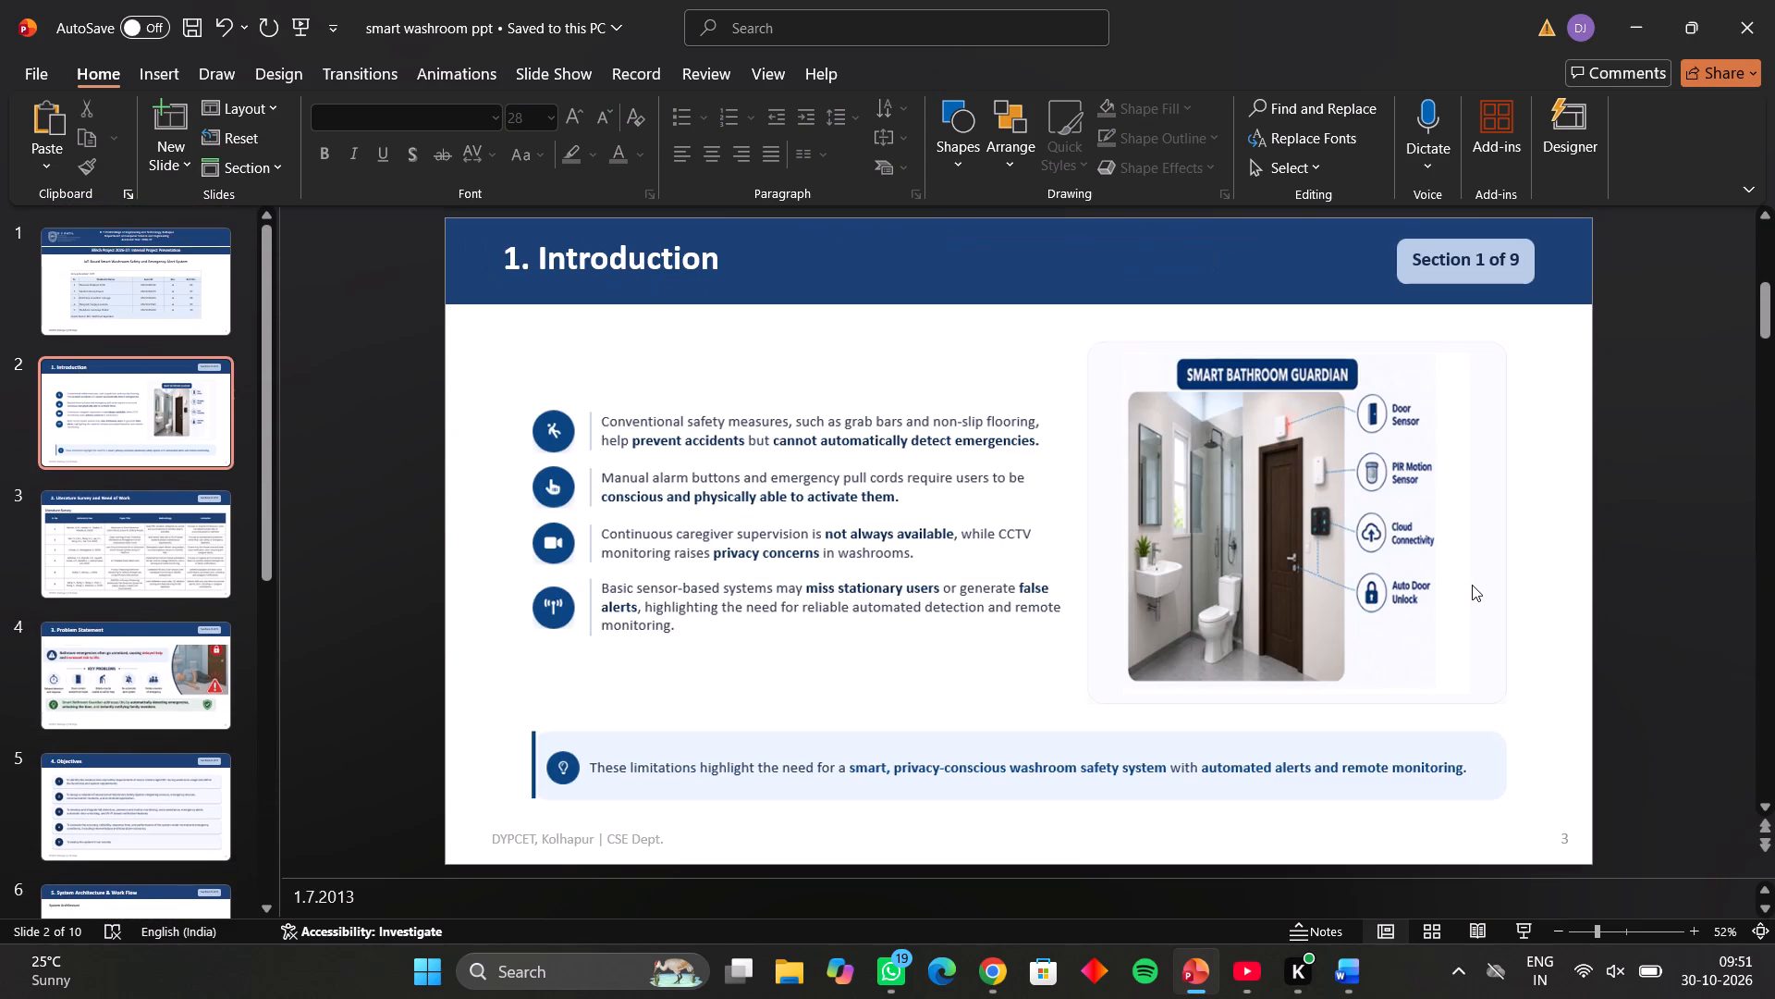
key(Down)
key(Down)
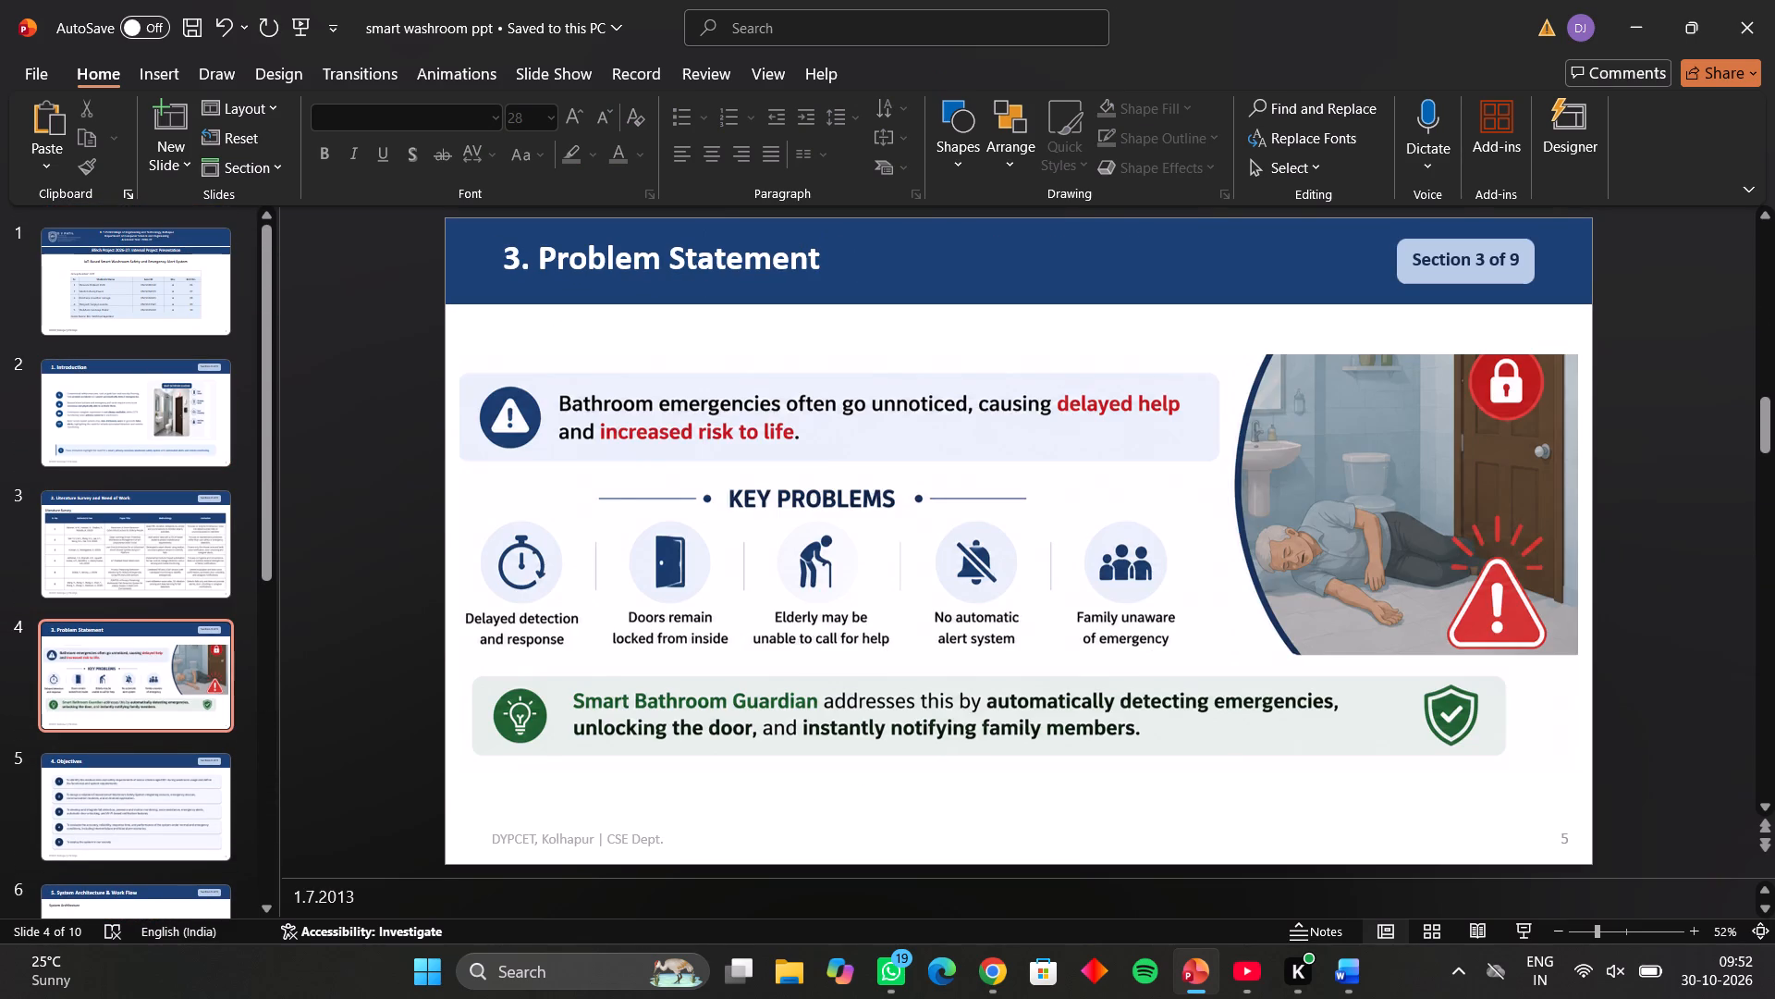
key(Down)
key(Down)
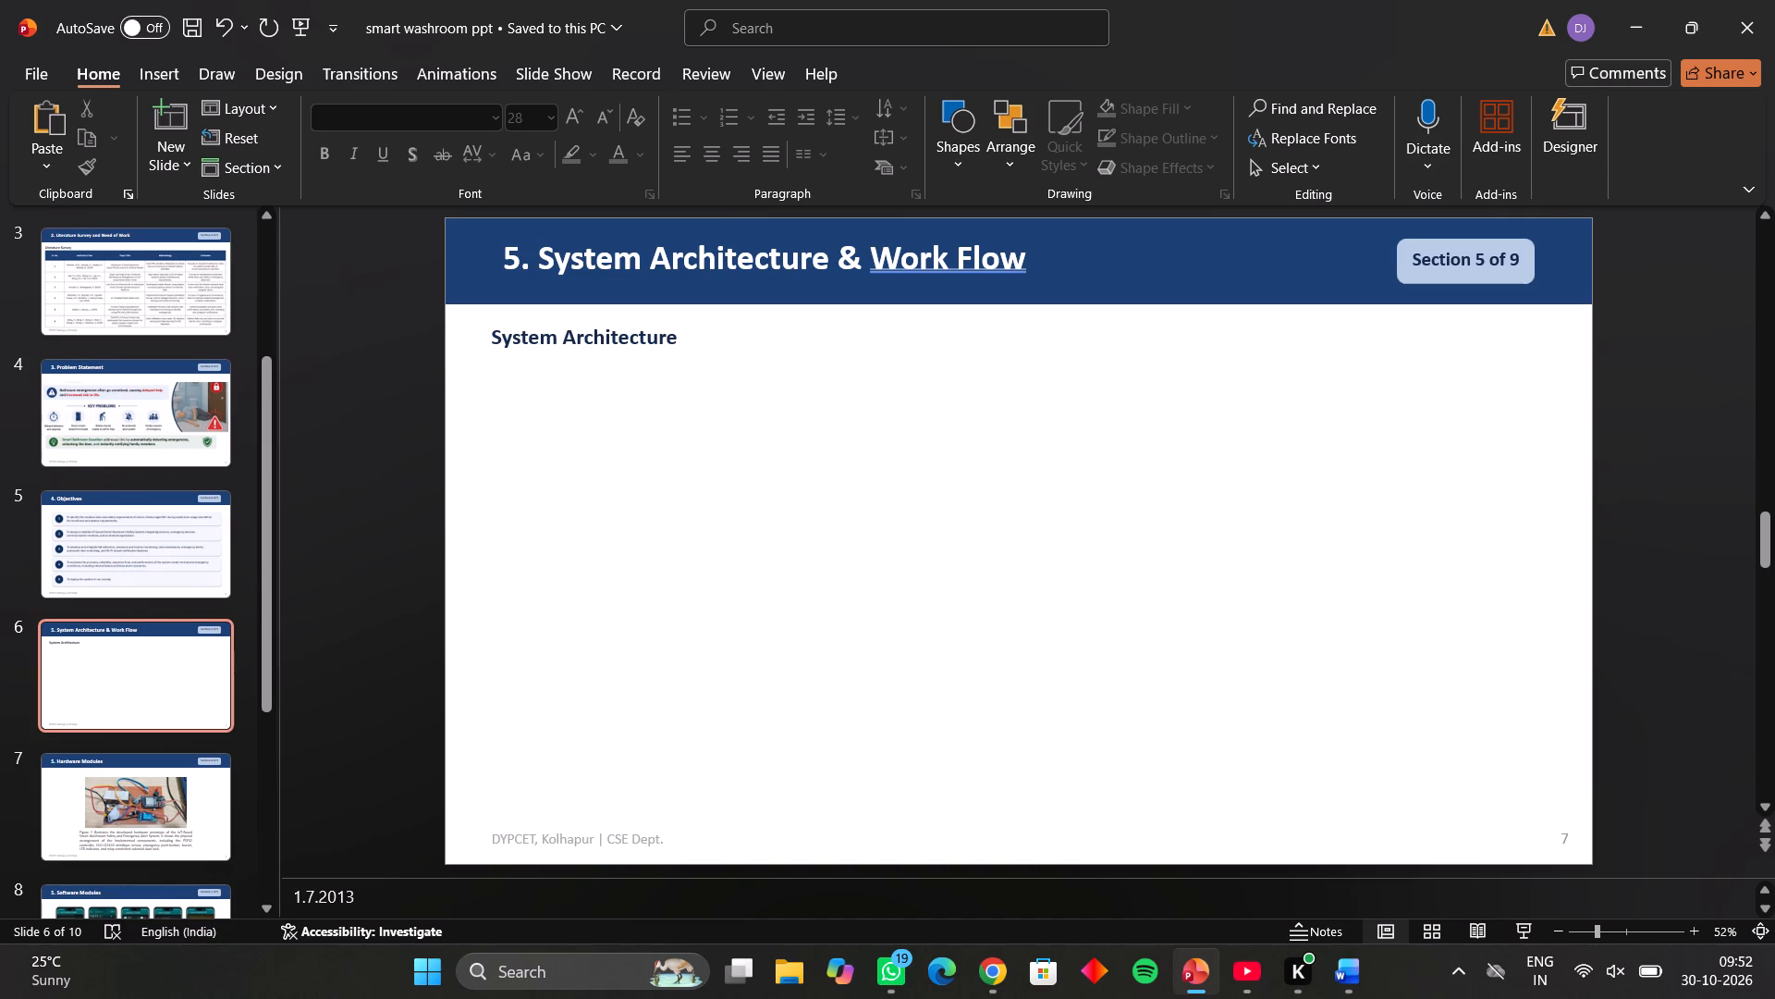
key(Down)
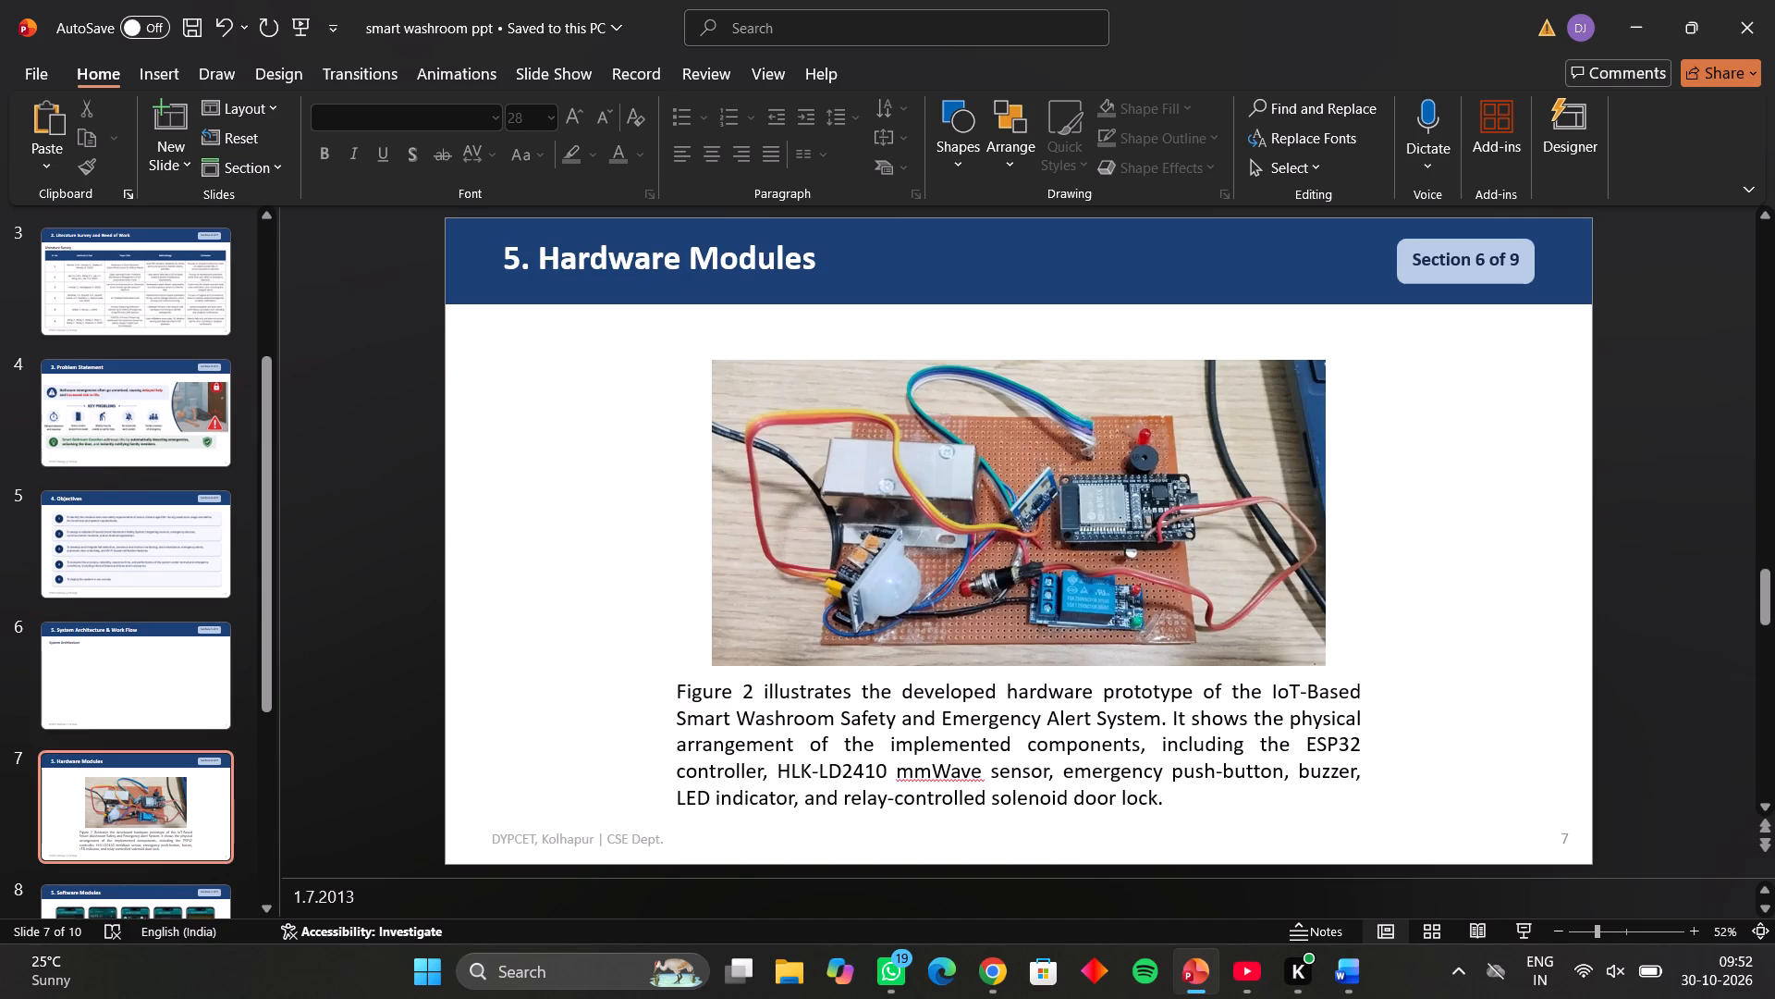
key(Down)
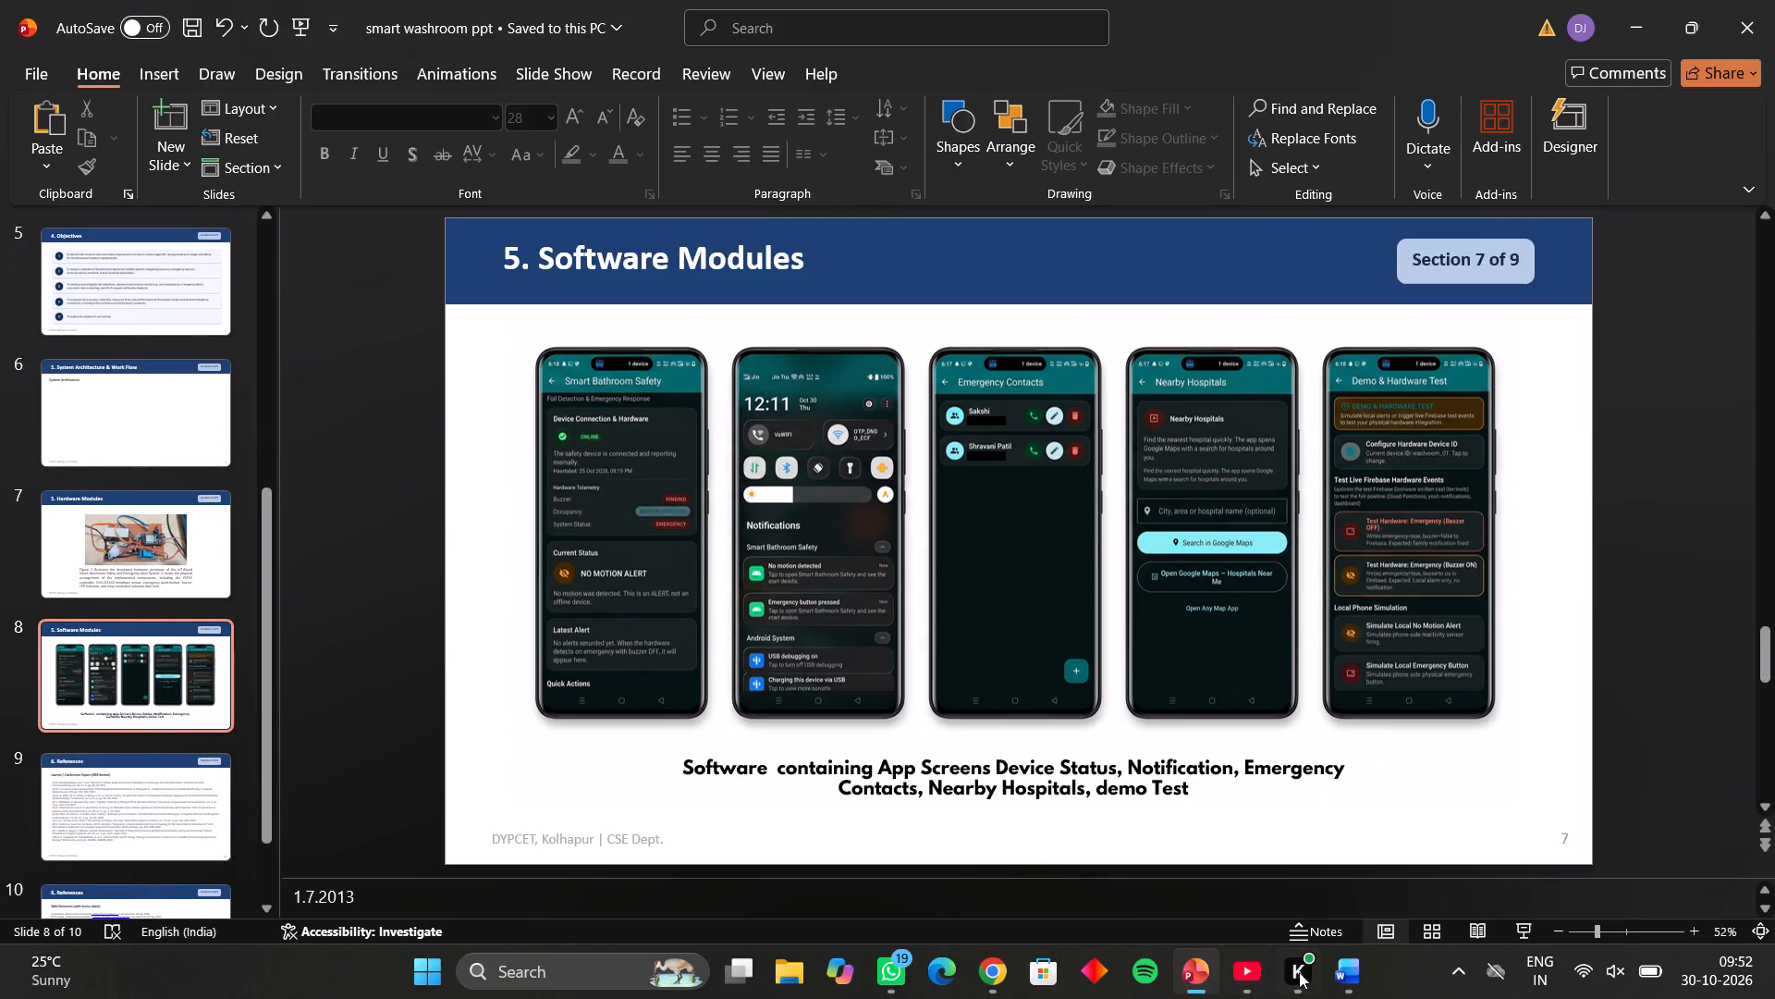
Switch to the Word project report and copy the paragraph under Figure 5.4 that describes the Android caregiver application.
click(1377, 976)
click(1344, 963)
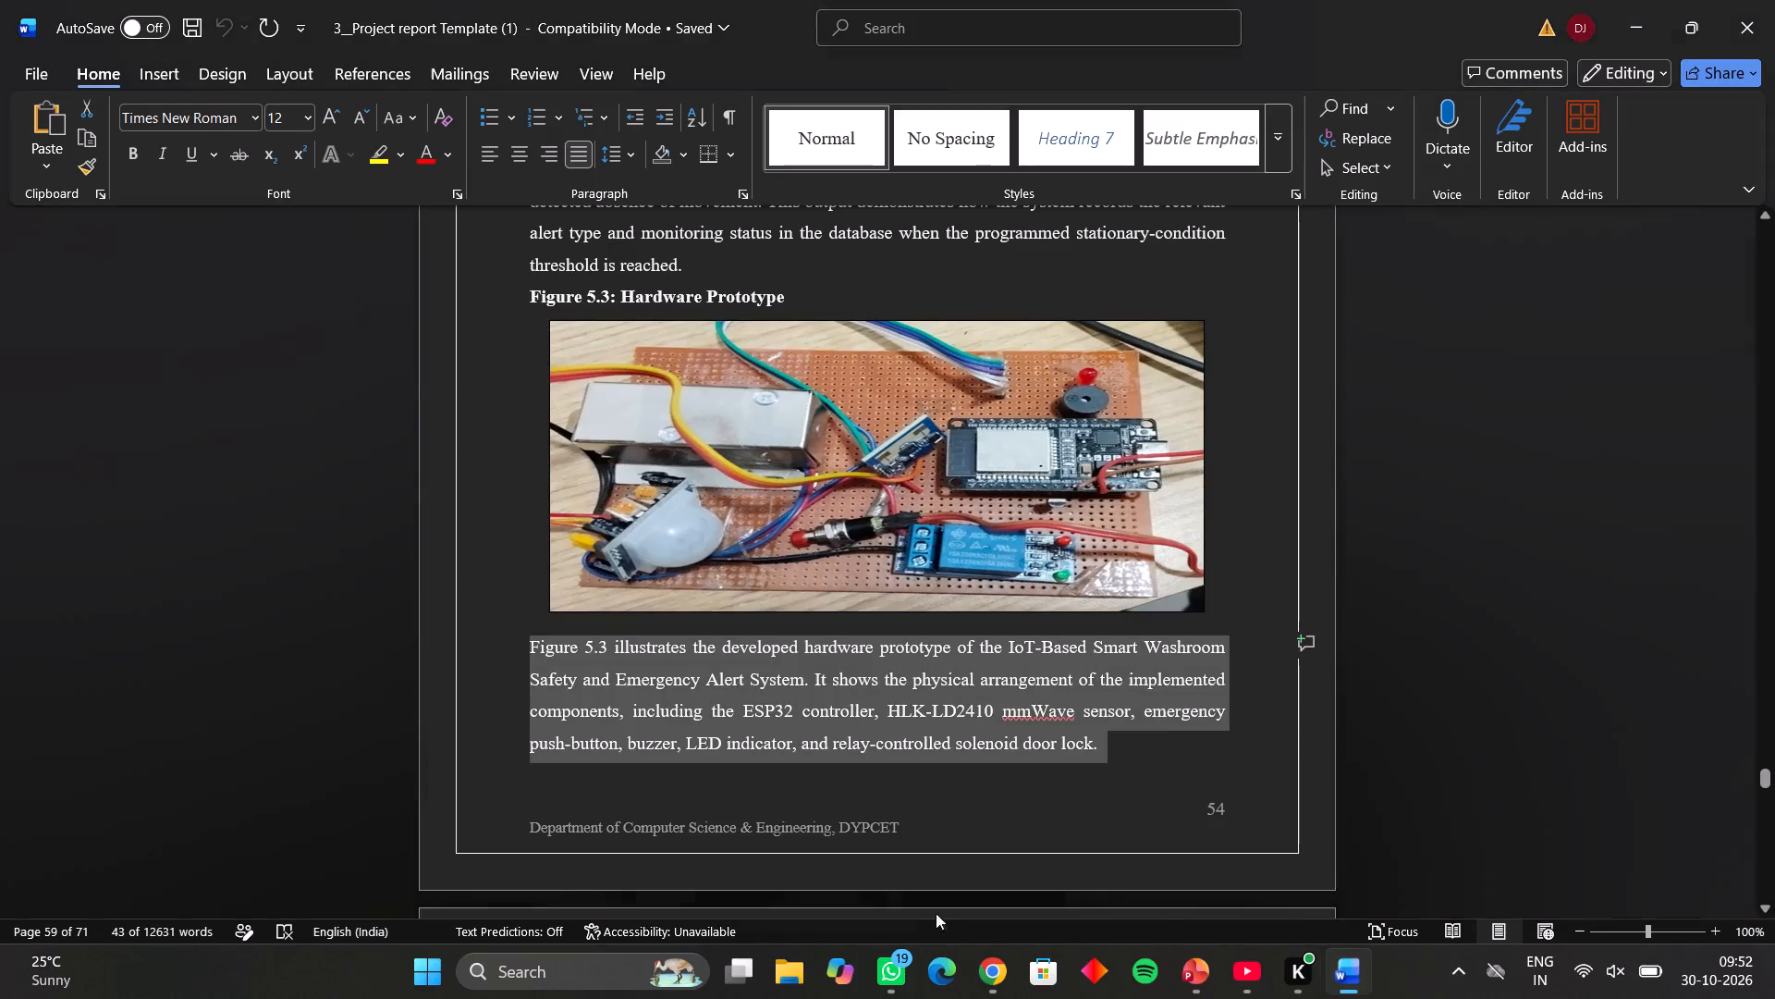
scroll(755, 702, down, 4)
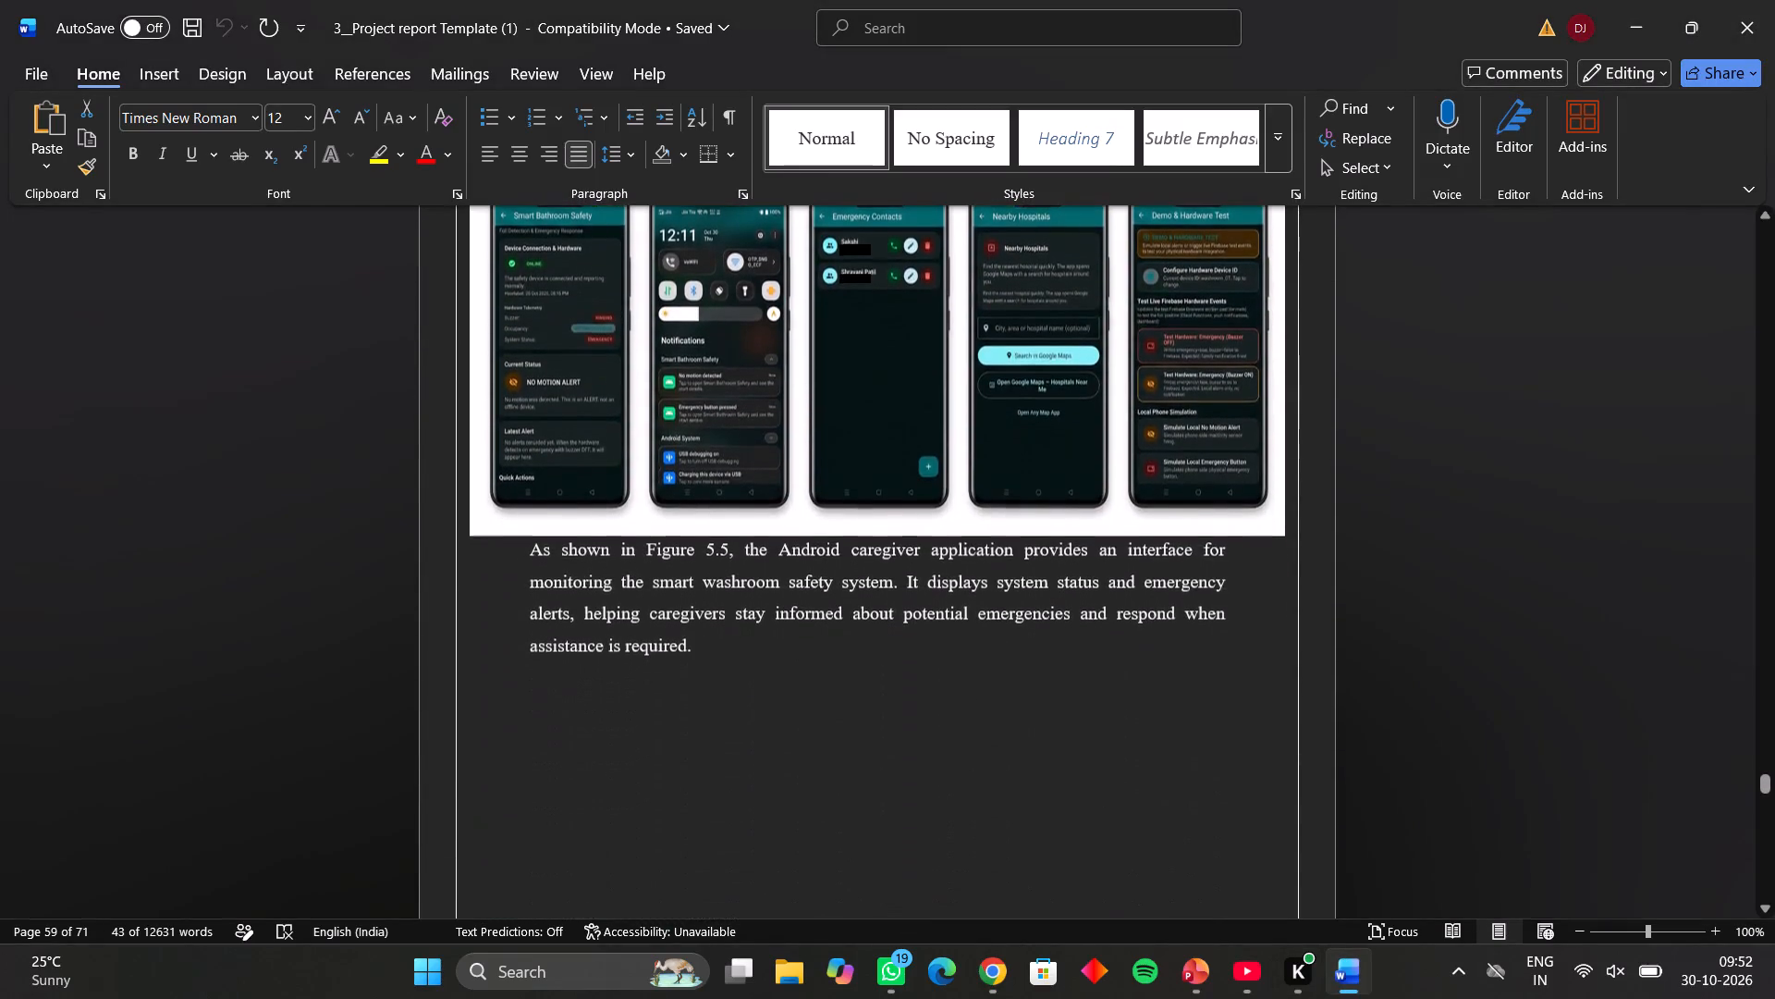
drag(528, 550, 693, 639)
key(ctrl+c)
scroll(938, 533, up, 1)
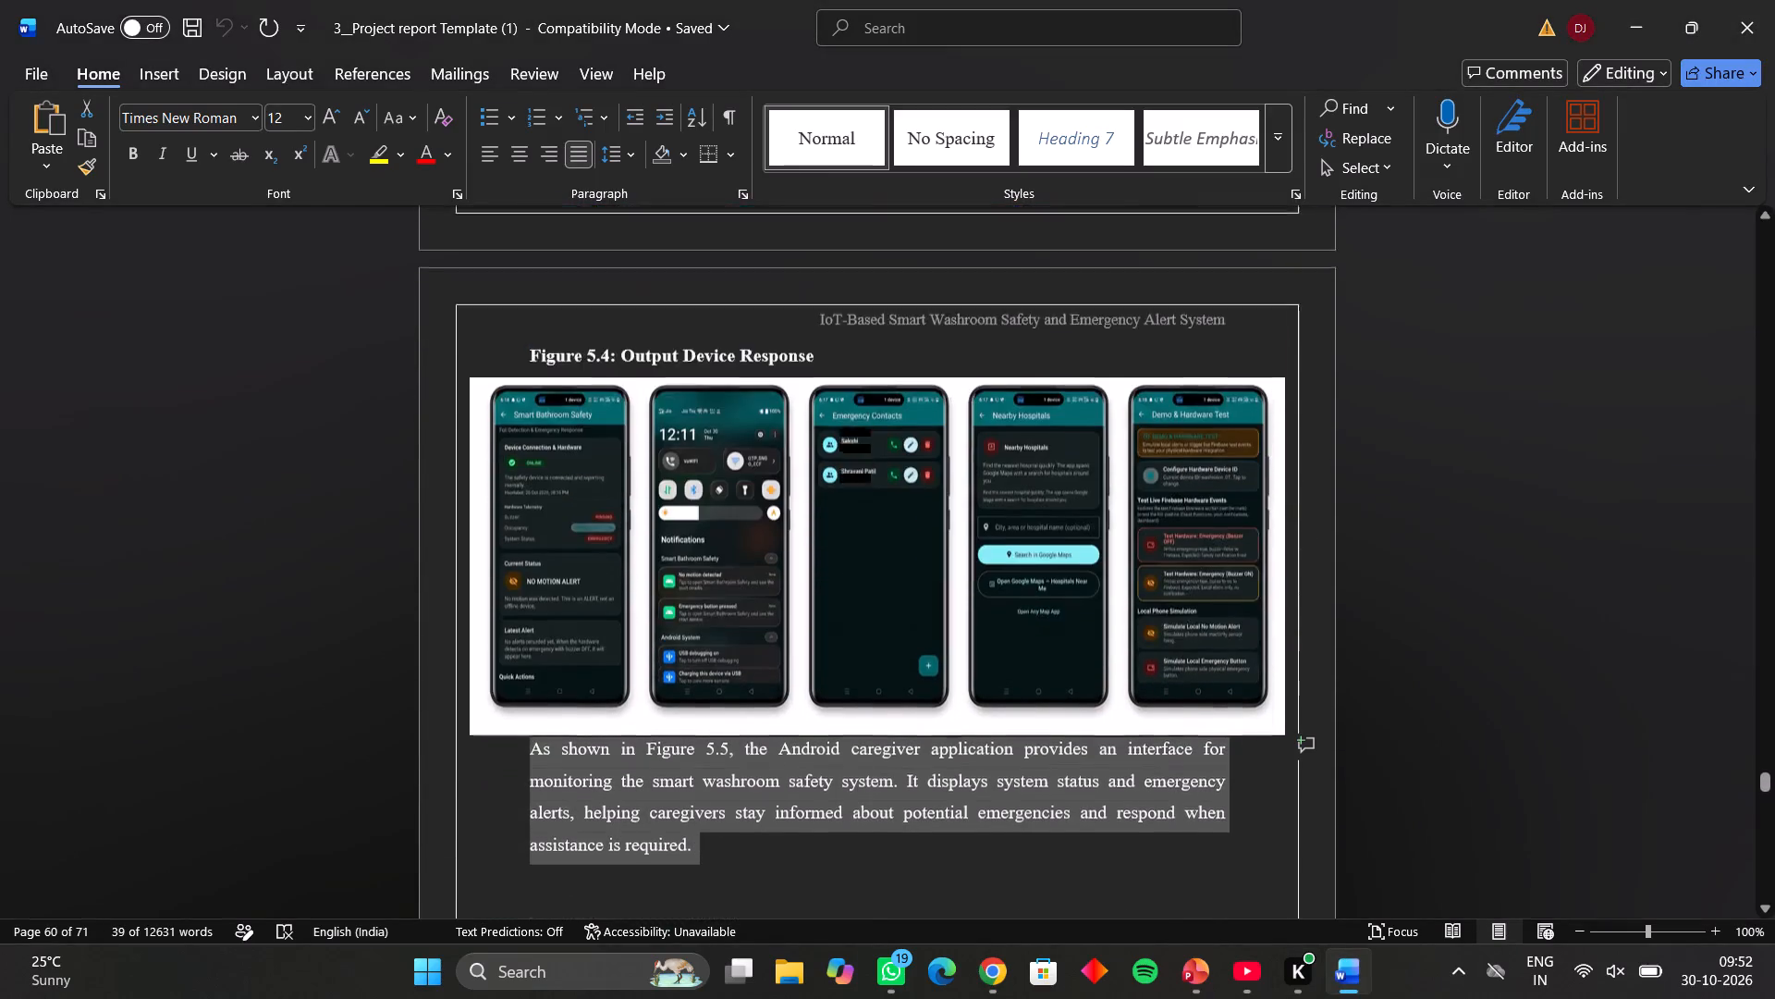
scroll(938, 533, up, 1)
scroll(938, 533, down, 1)
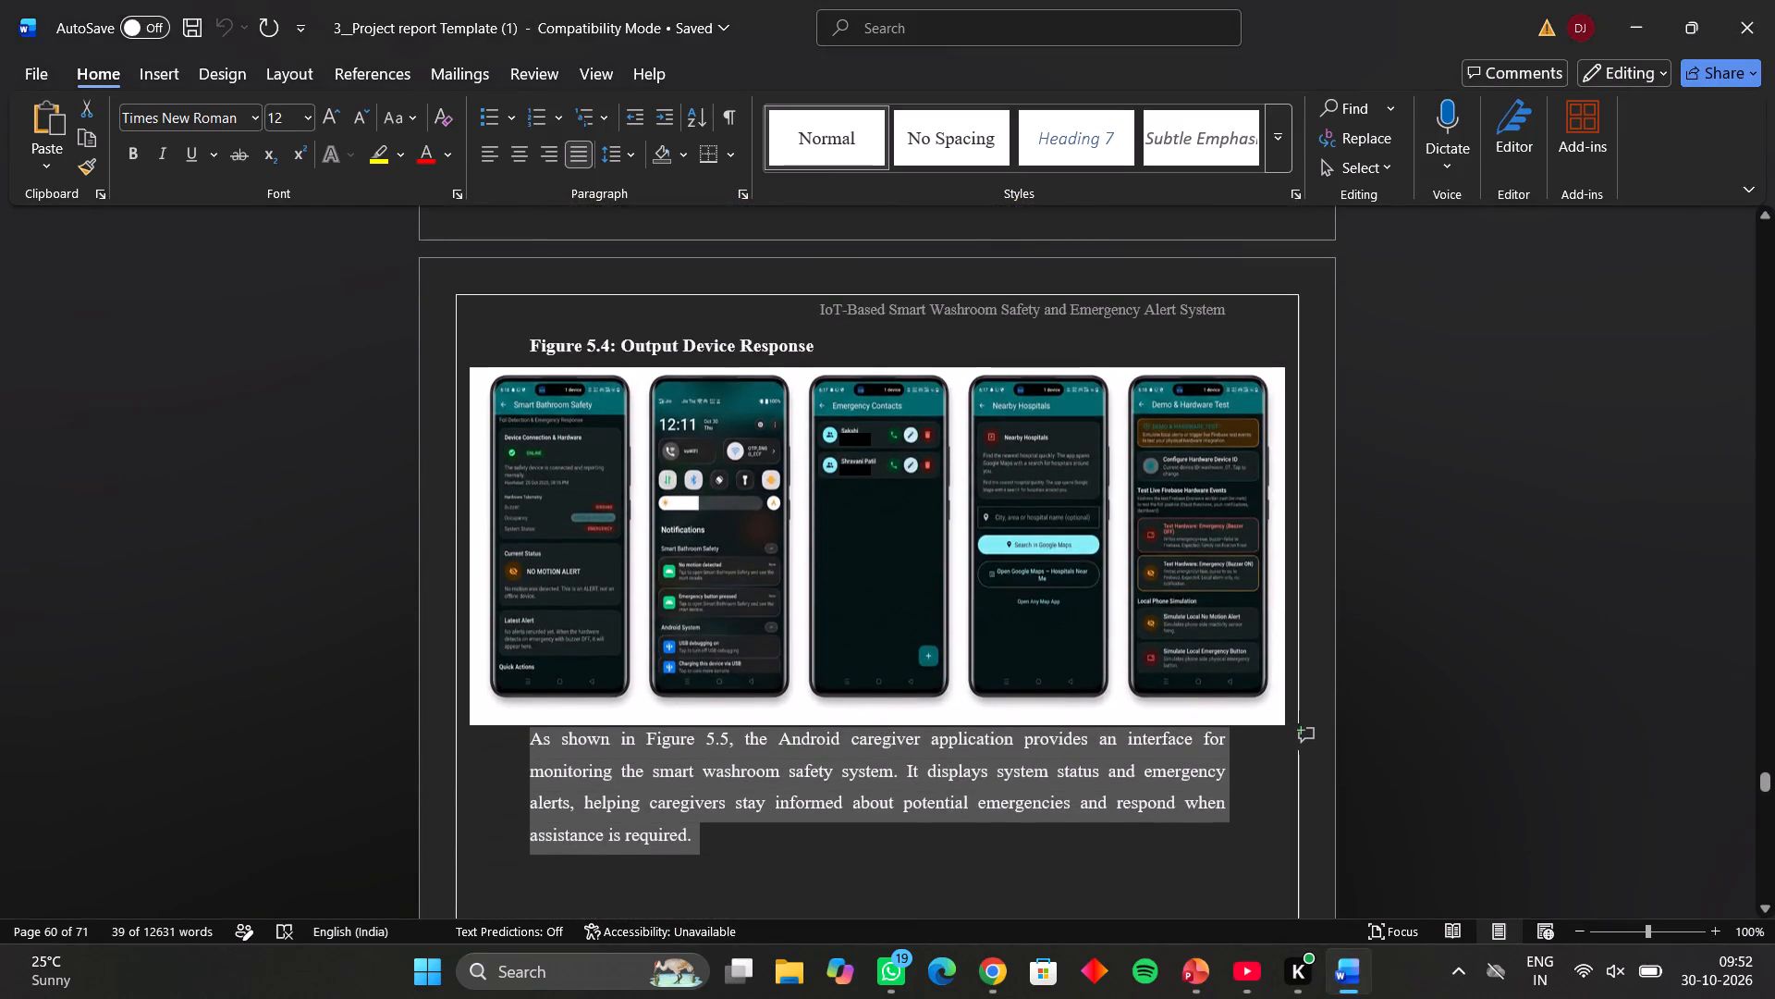
Switch to the PowerPoint presentation and replace the caption under the app screens on the Software Modules slide with the copied paragraph.
click(1192, 972)
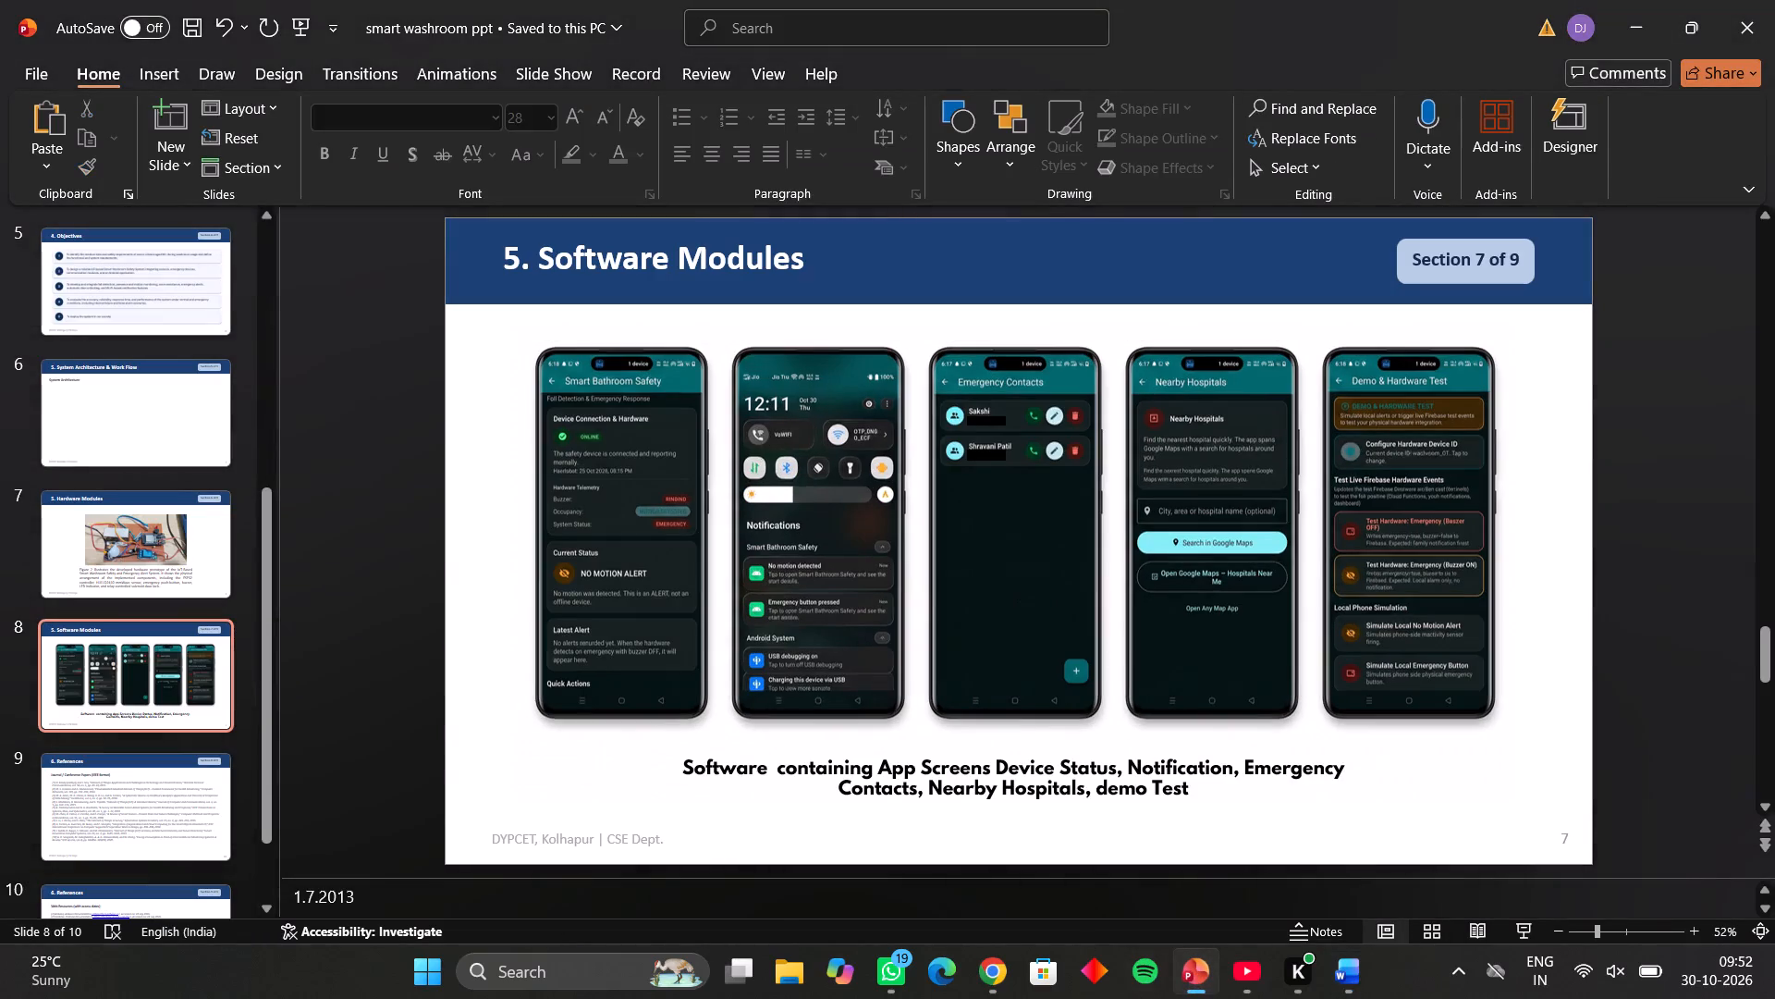
click(686, 762)
drag(686, 762, 1056, 803)
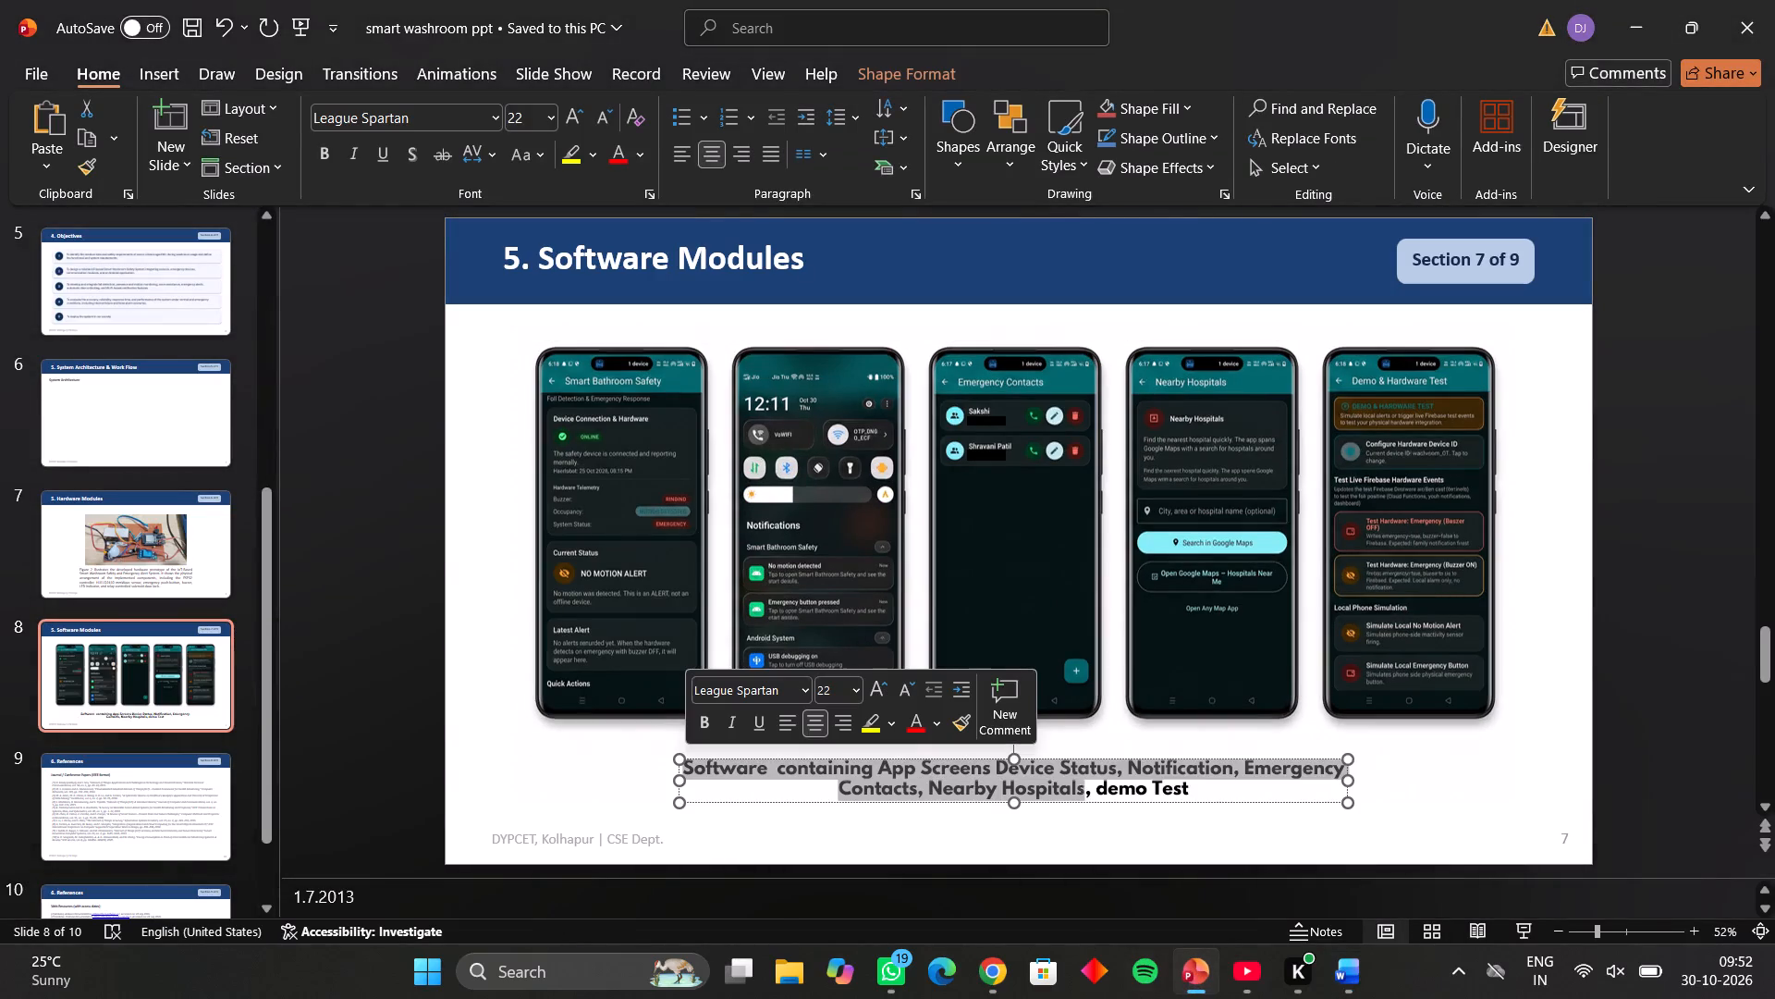
drag(1056, 803, 1279, 797)
key(ctrl+v)
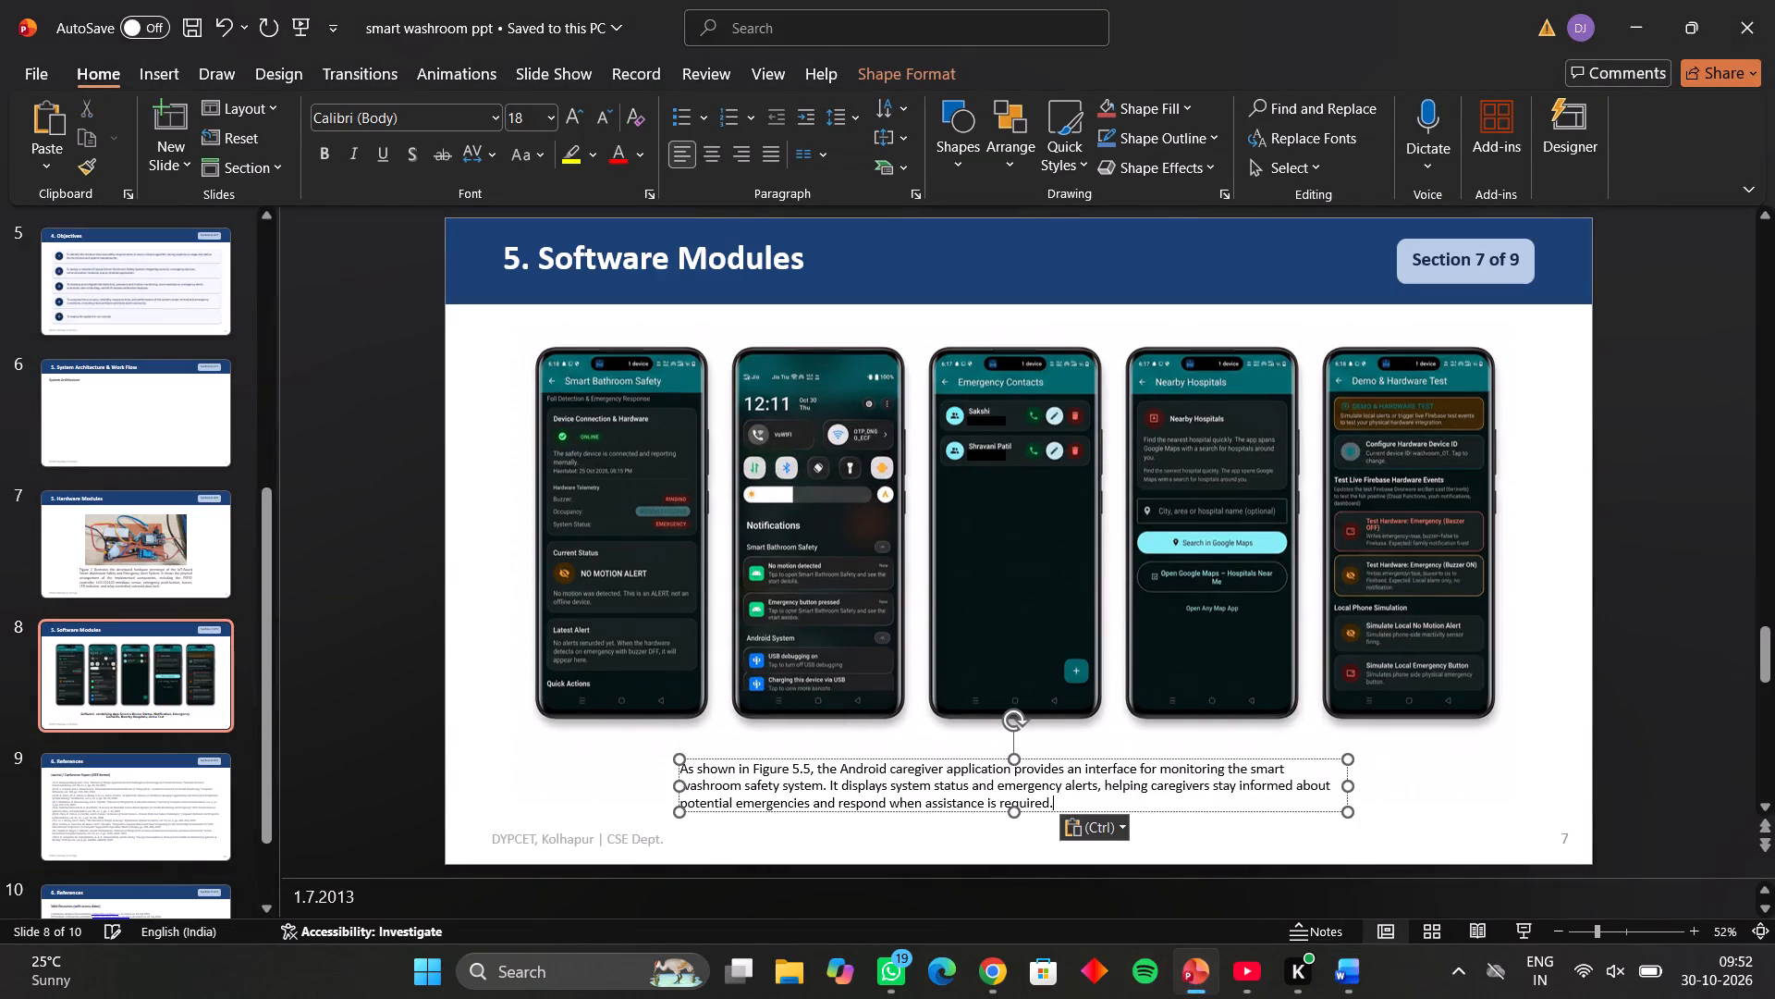
Set the whole caption under the app screens on the Software Modules slide to font size 28 and justify it.
click(545, 119)
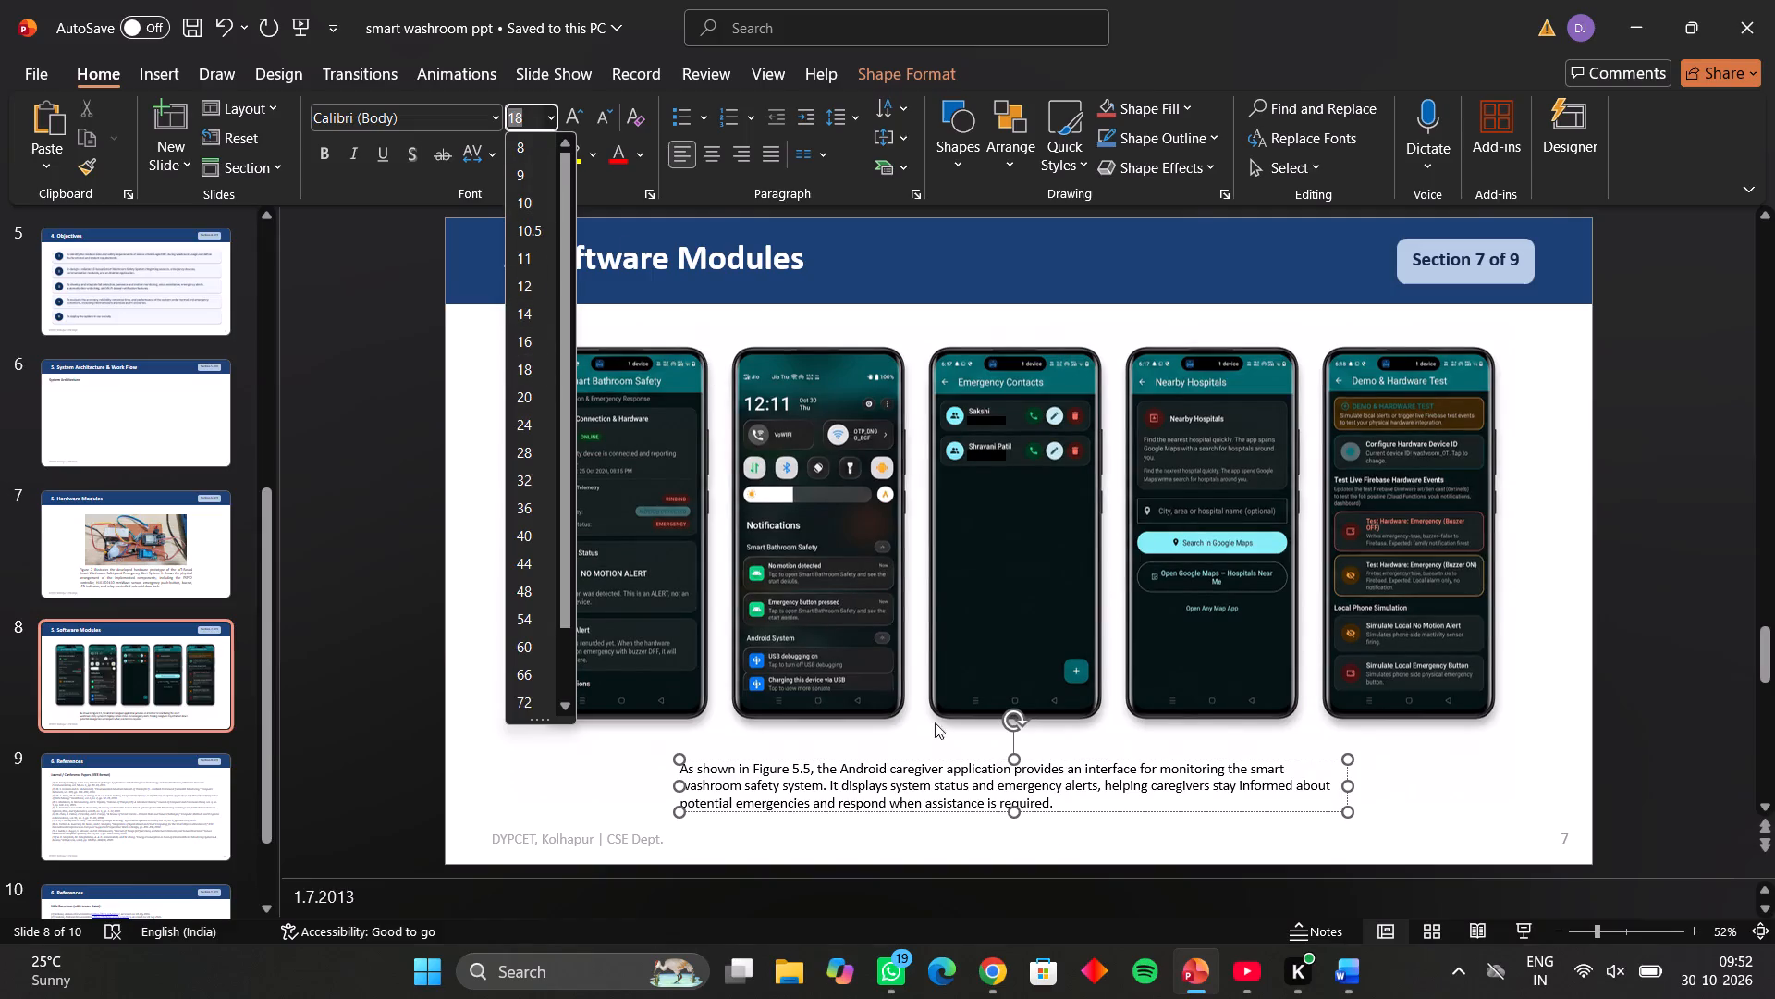
click(712, 757)
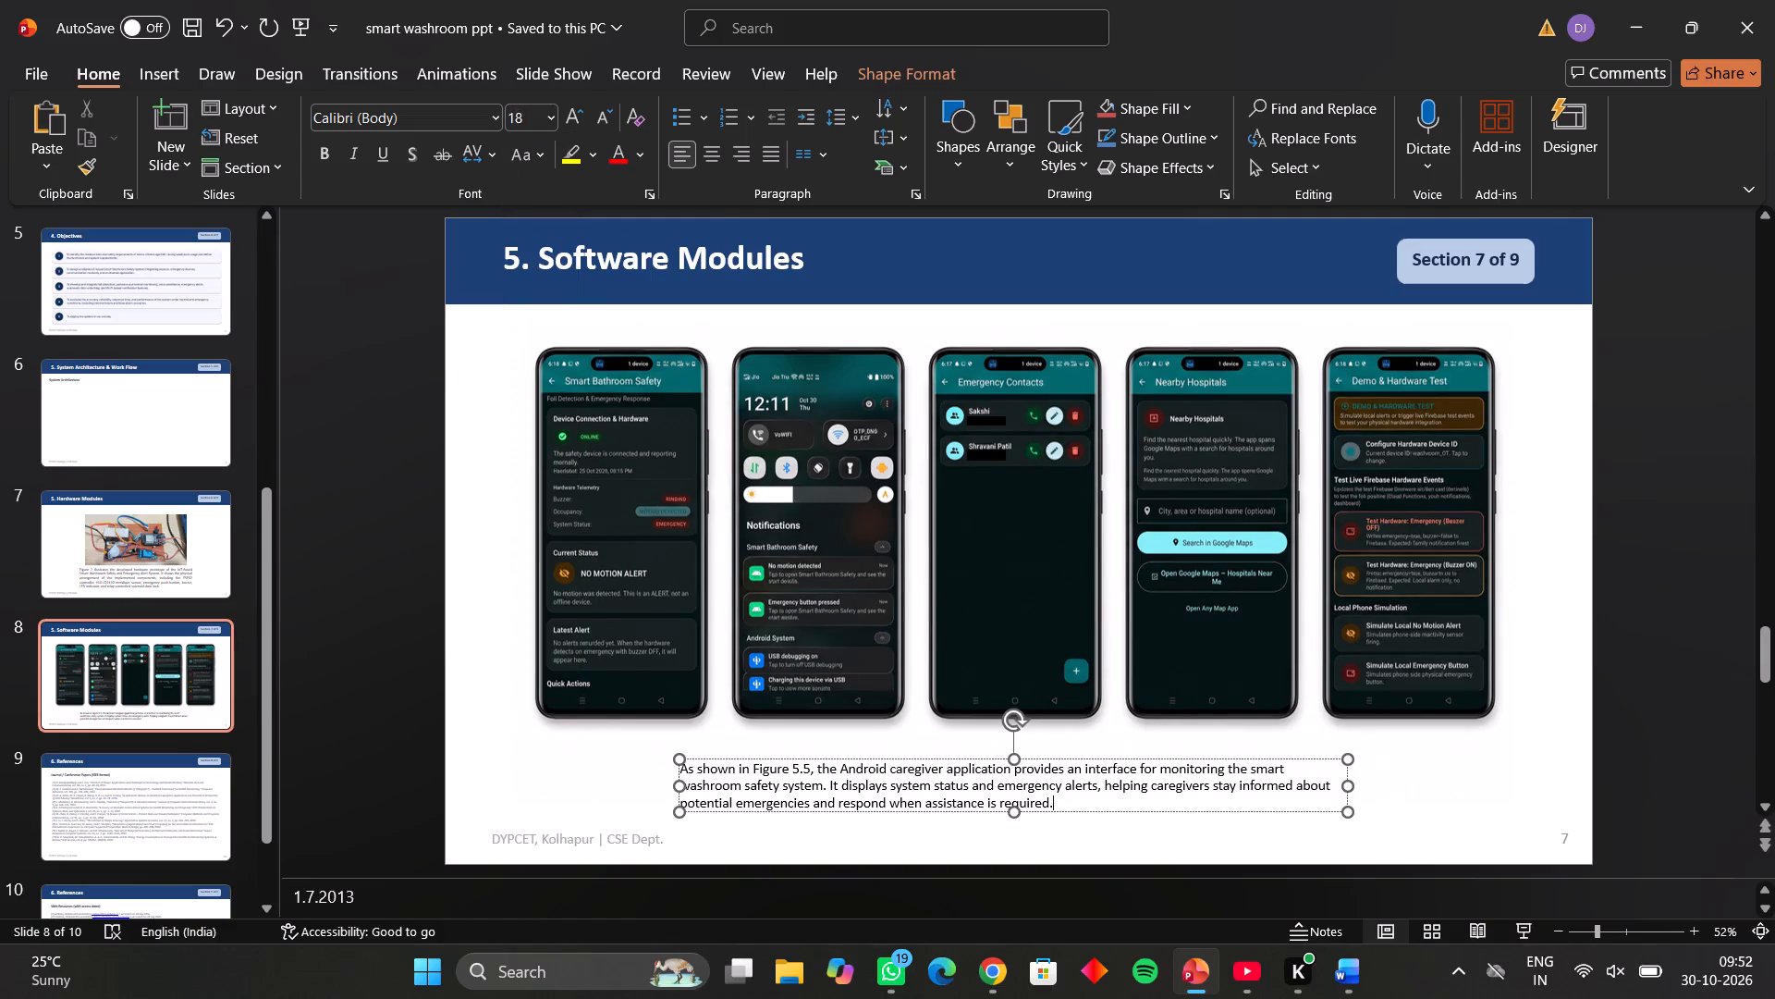
click(712, 784)
key(ctrl+a)
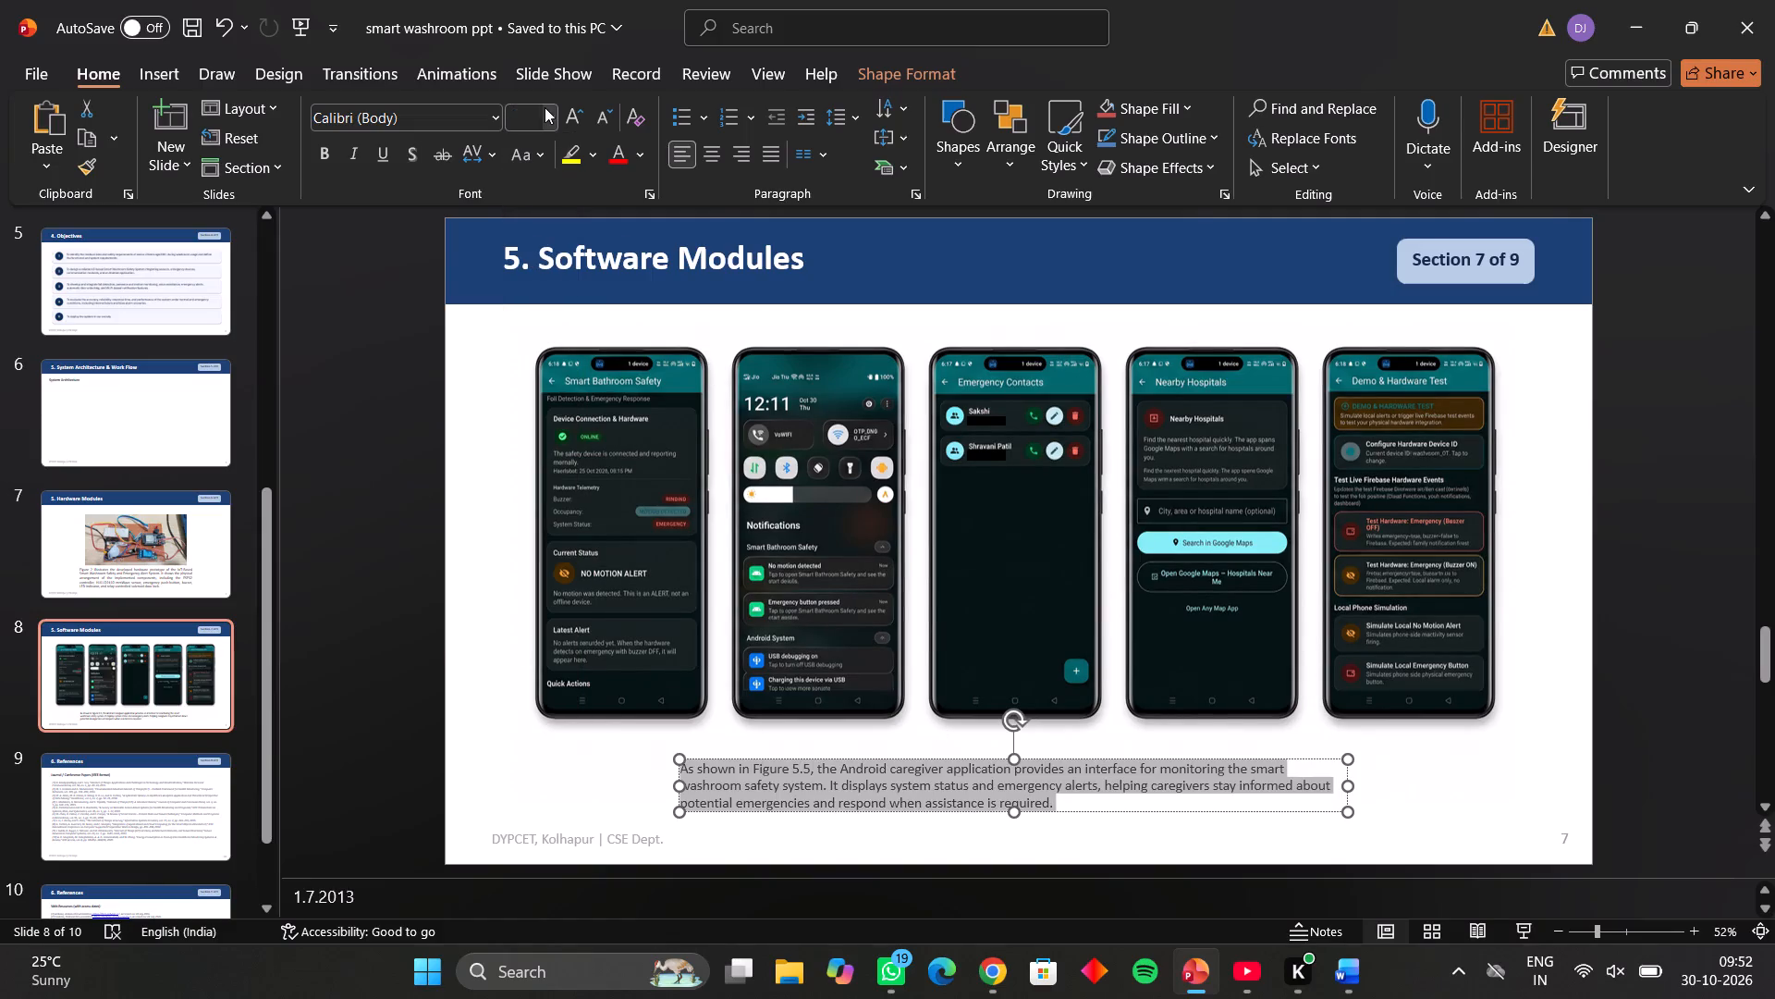
click(545, 117)
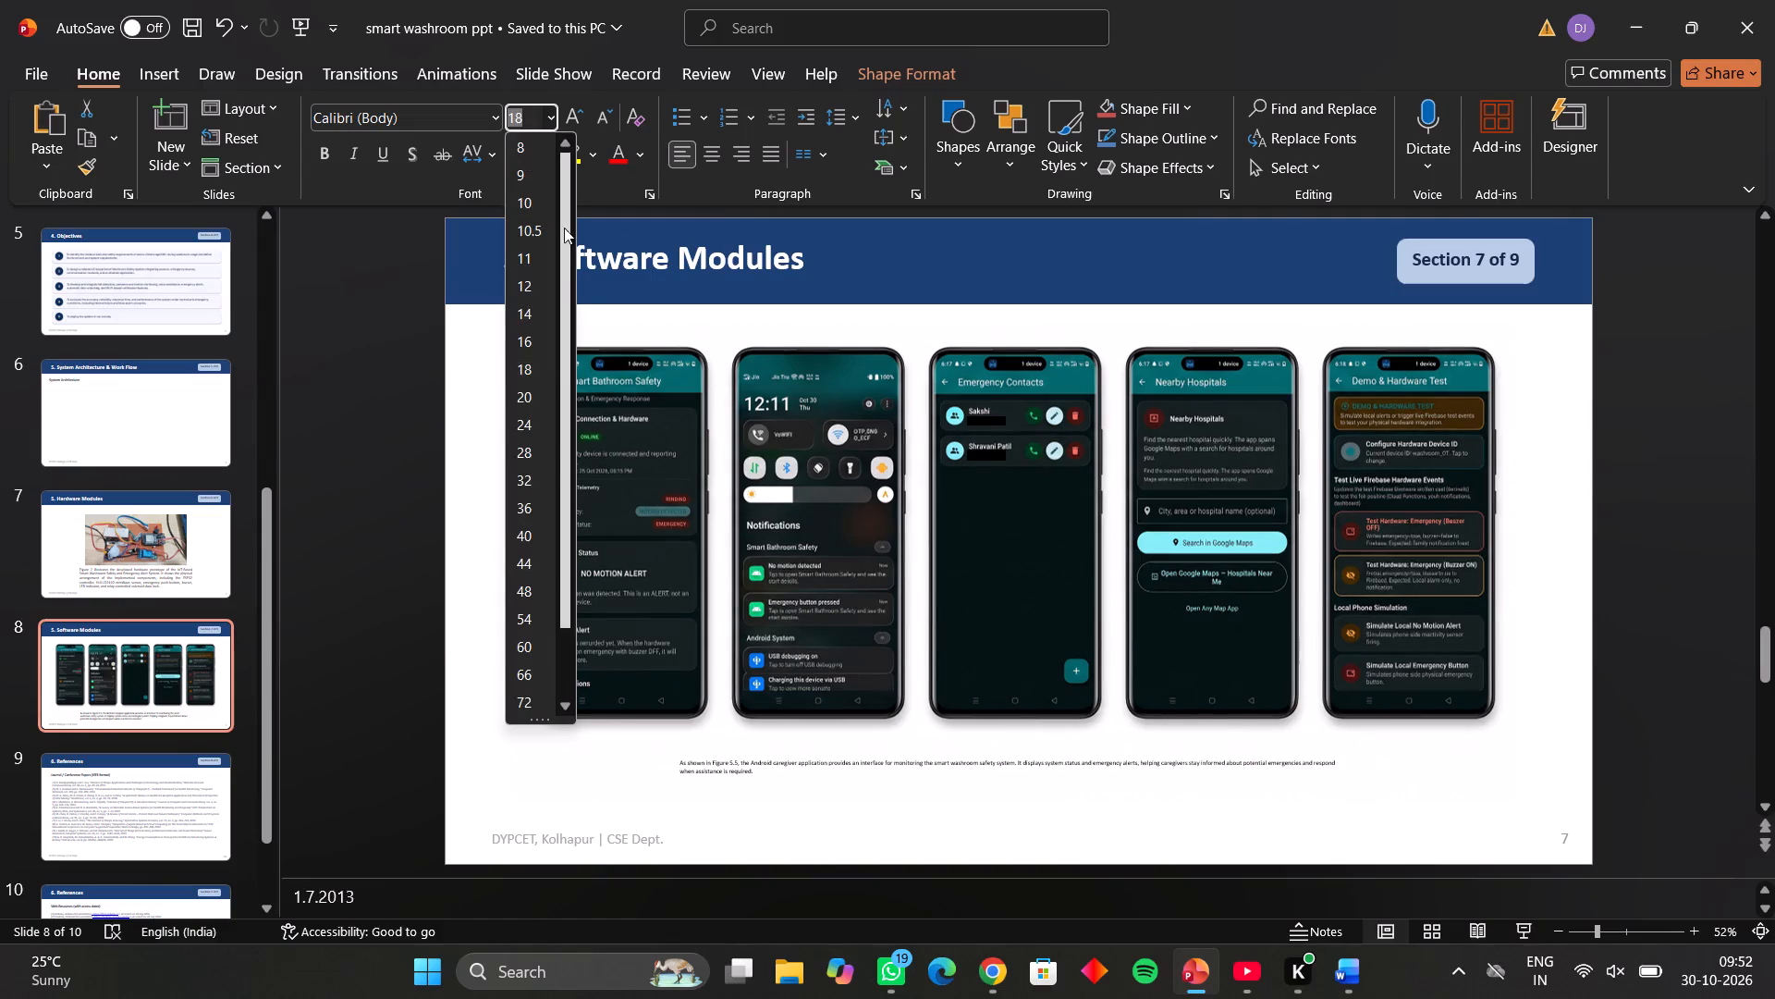
click(527, 446)
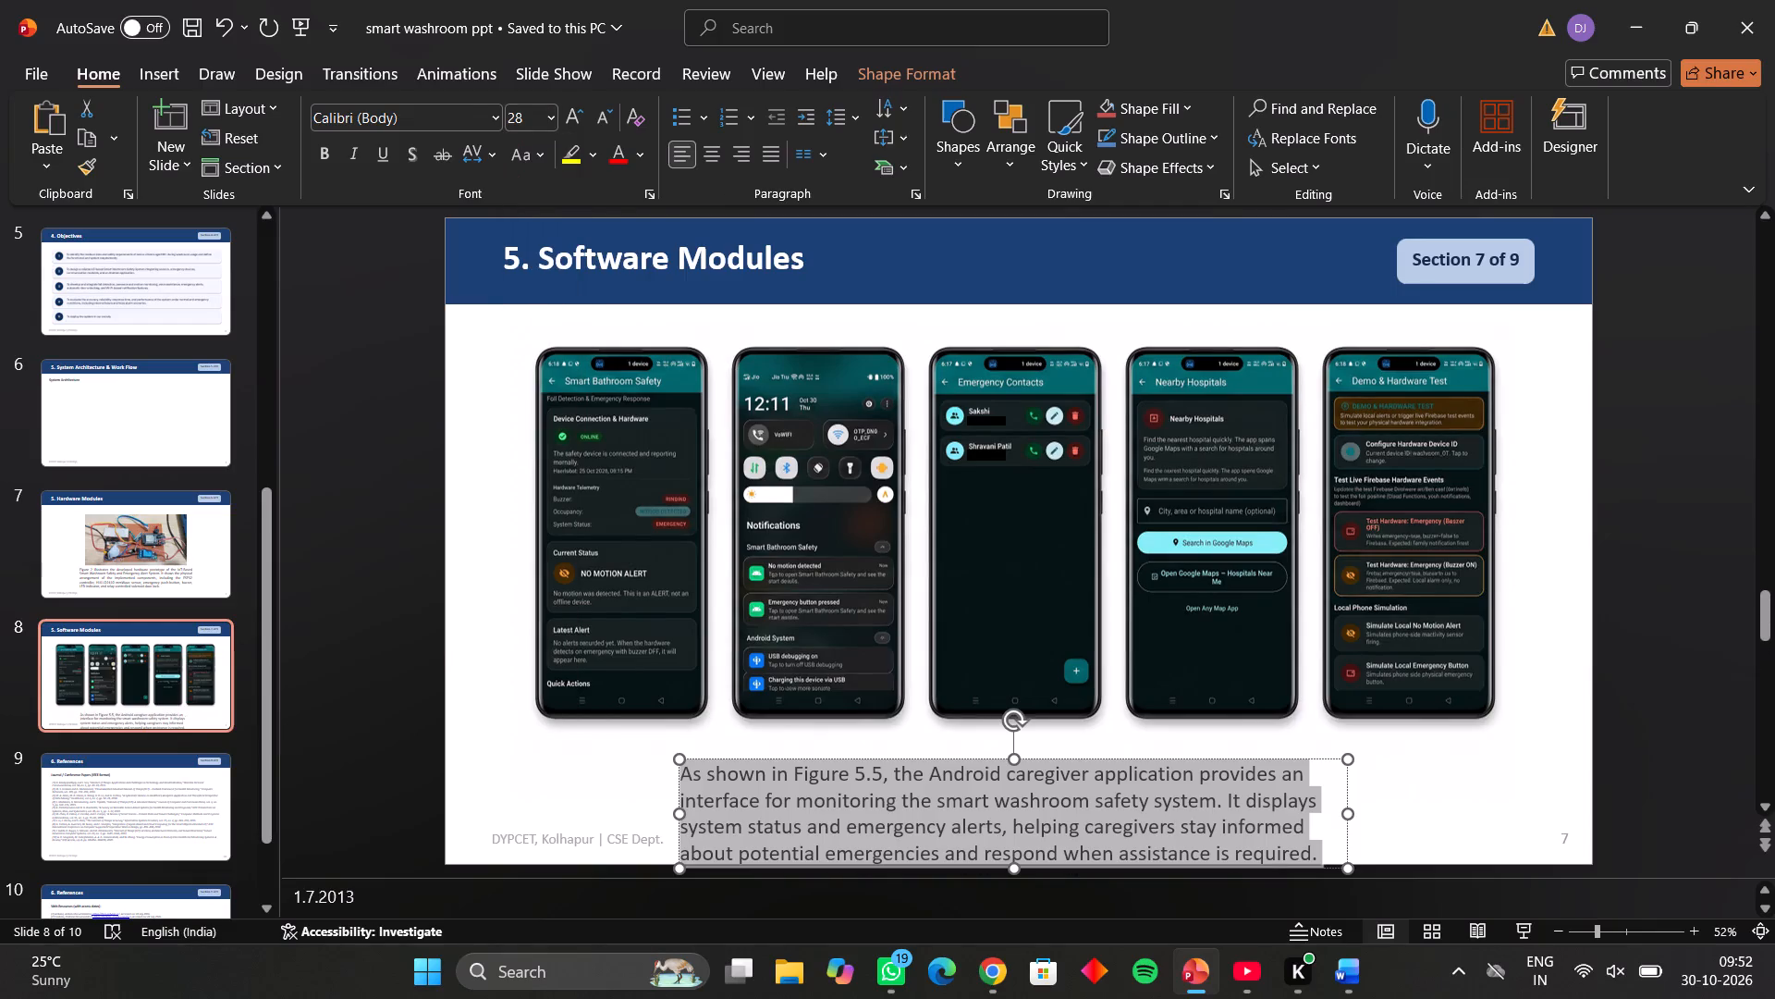
click(763, 147)
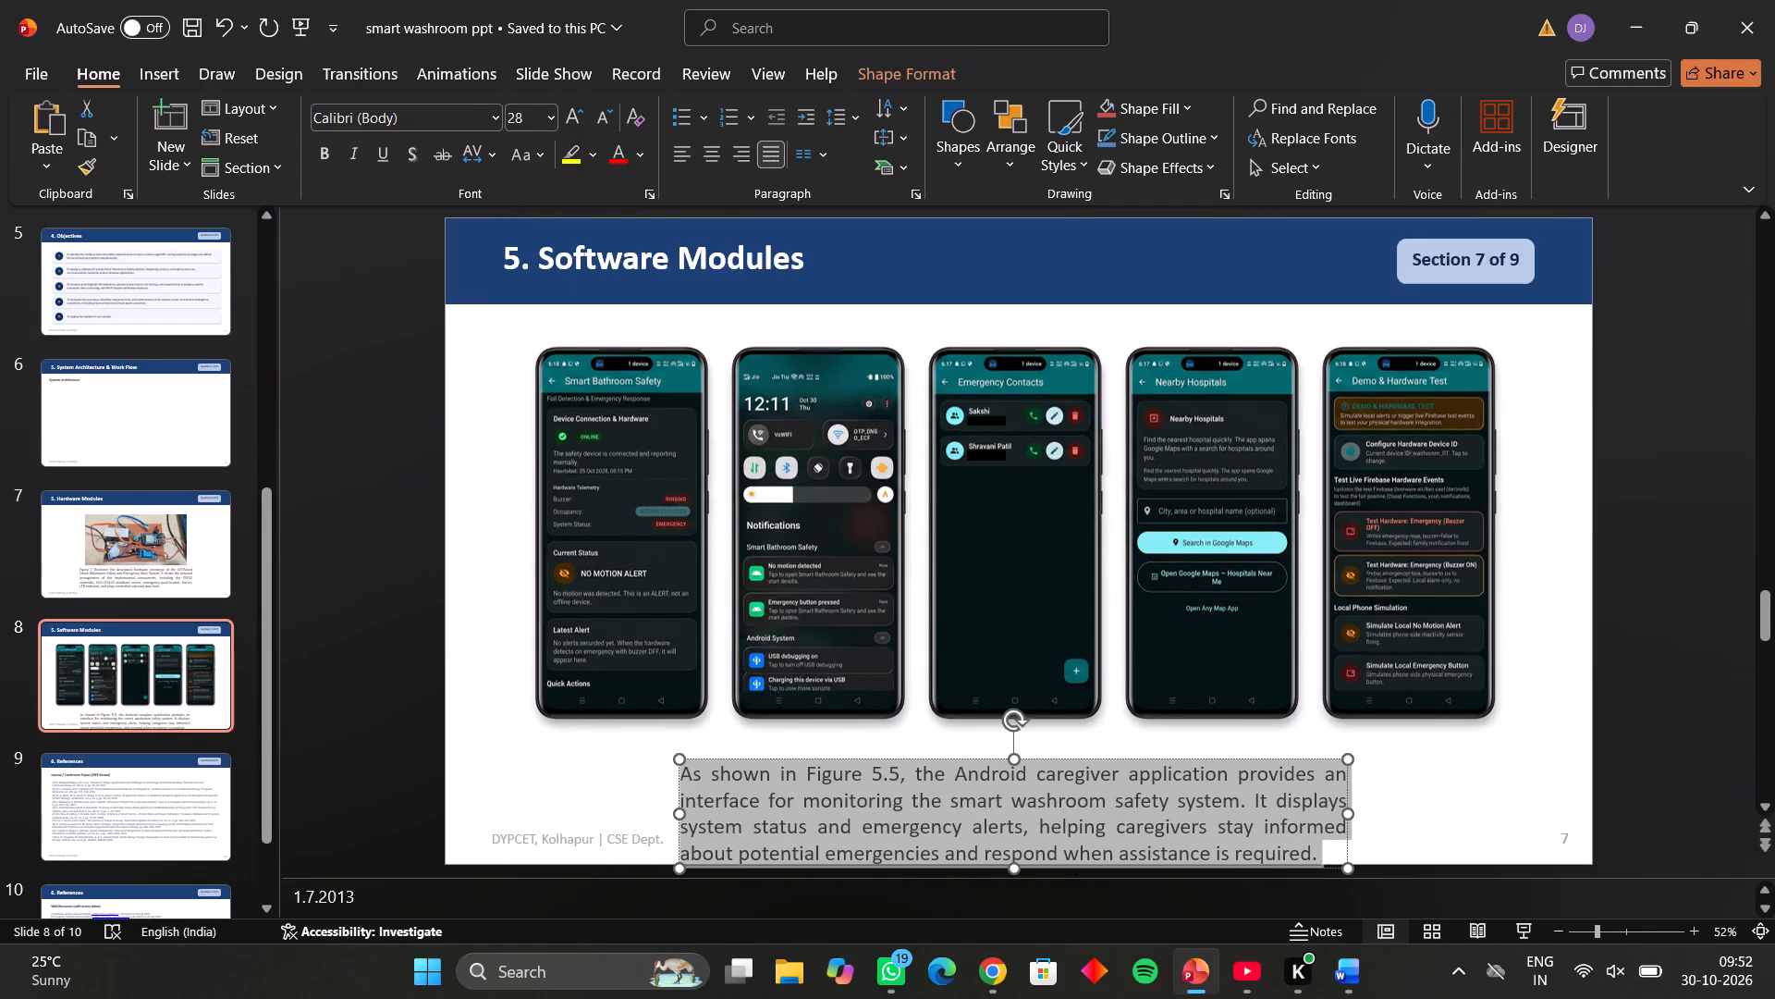
Move the app screens picture slightly higher, closer to the slide's title bar.
drag(988, 755, 985, 748)
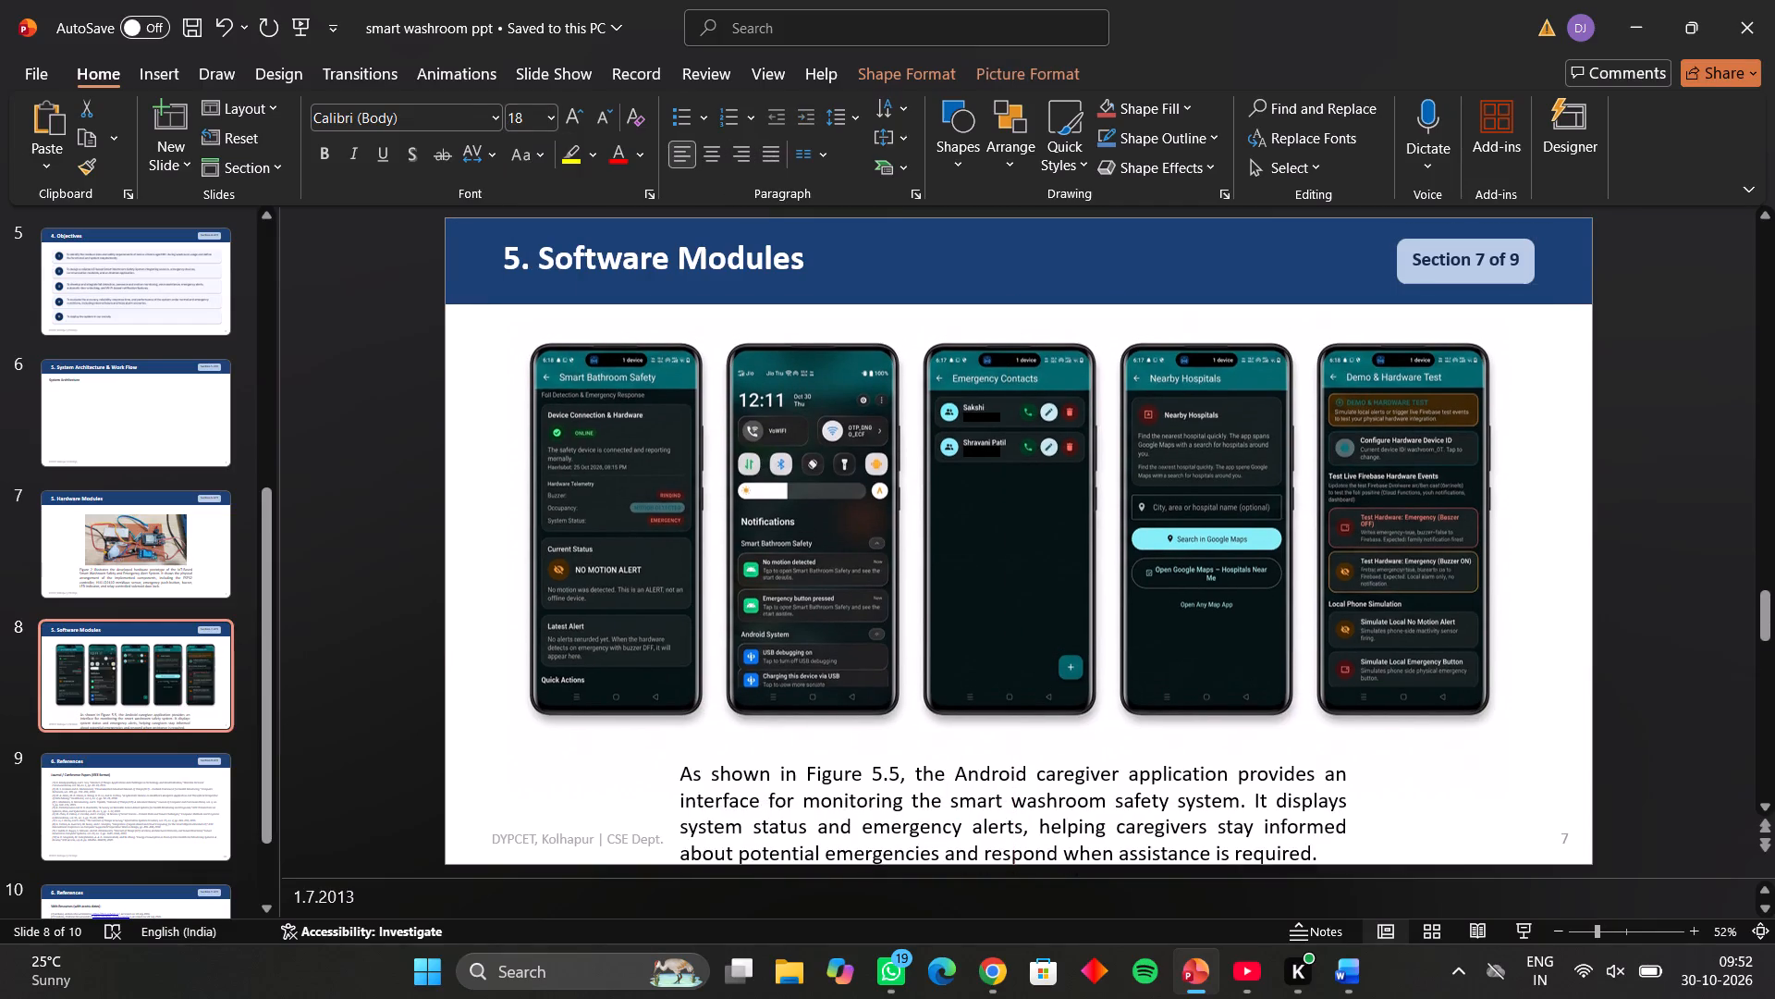
drag(985, 748, 994, 742)
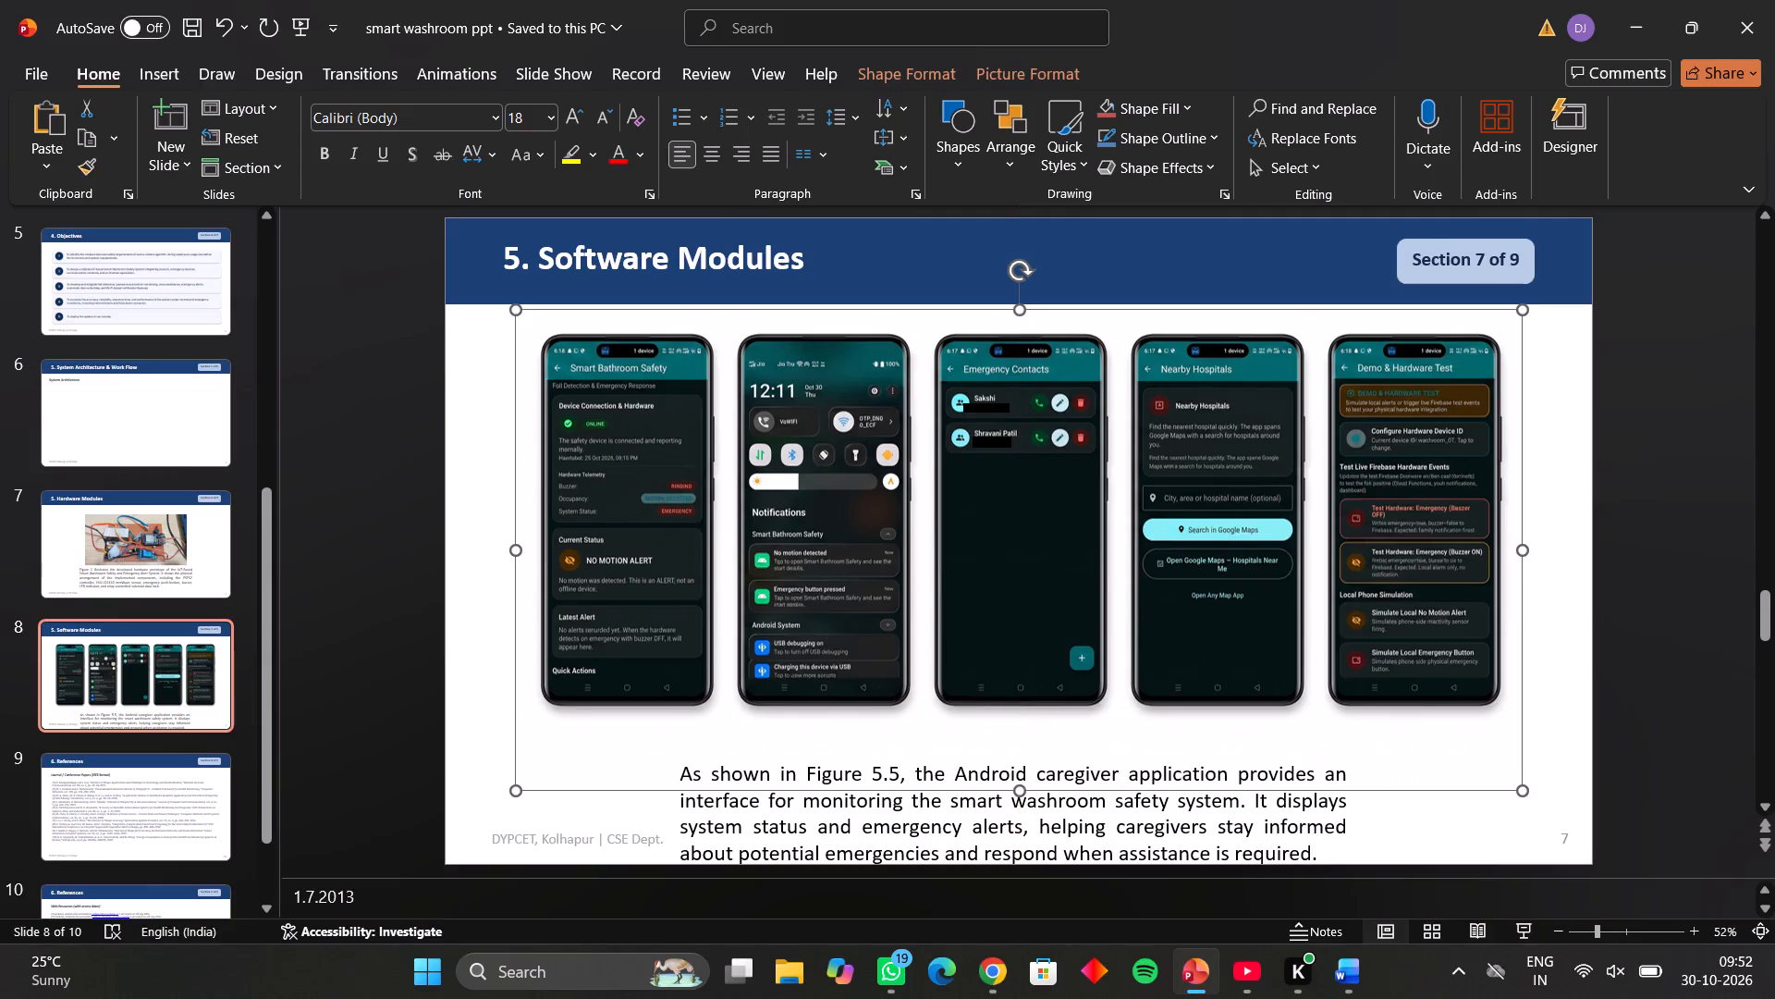
Move the caption text box up directly beneath the app screens picture, centred on the slide and clear of the footer.
click(965, 819)
drag(965, 819, 964, 808)
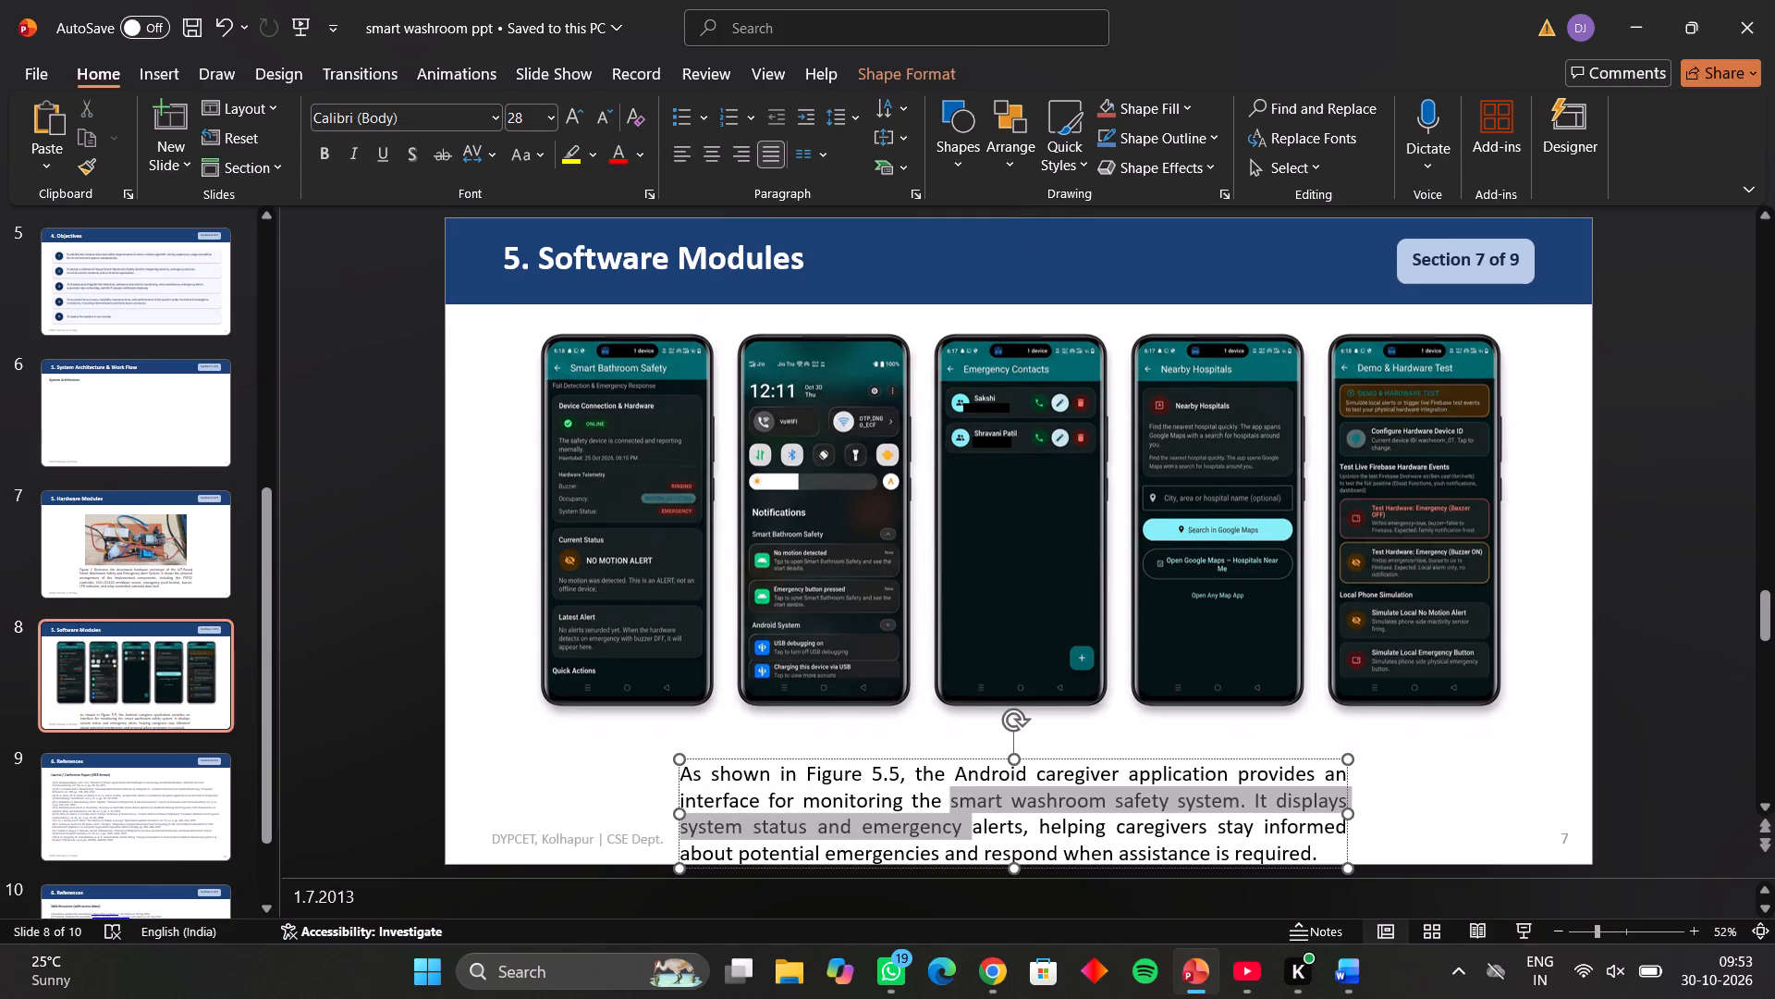
drag(964, 808, 964, 795)
click(964, 795)
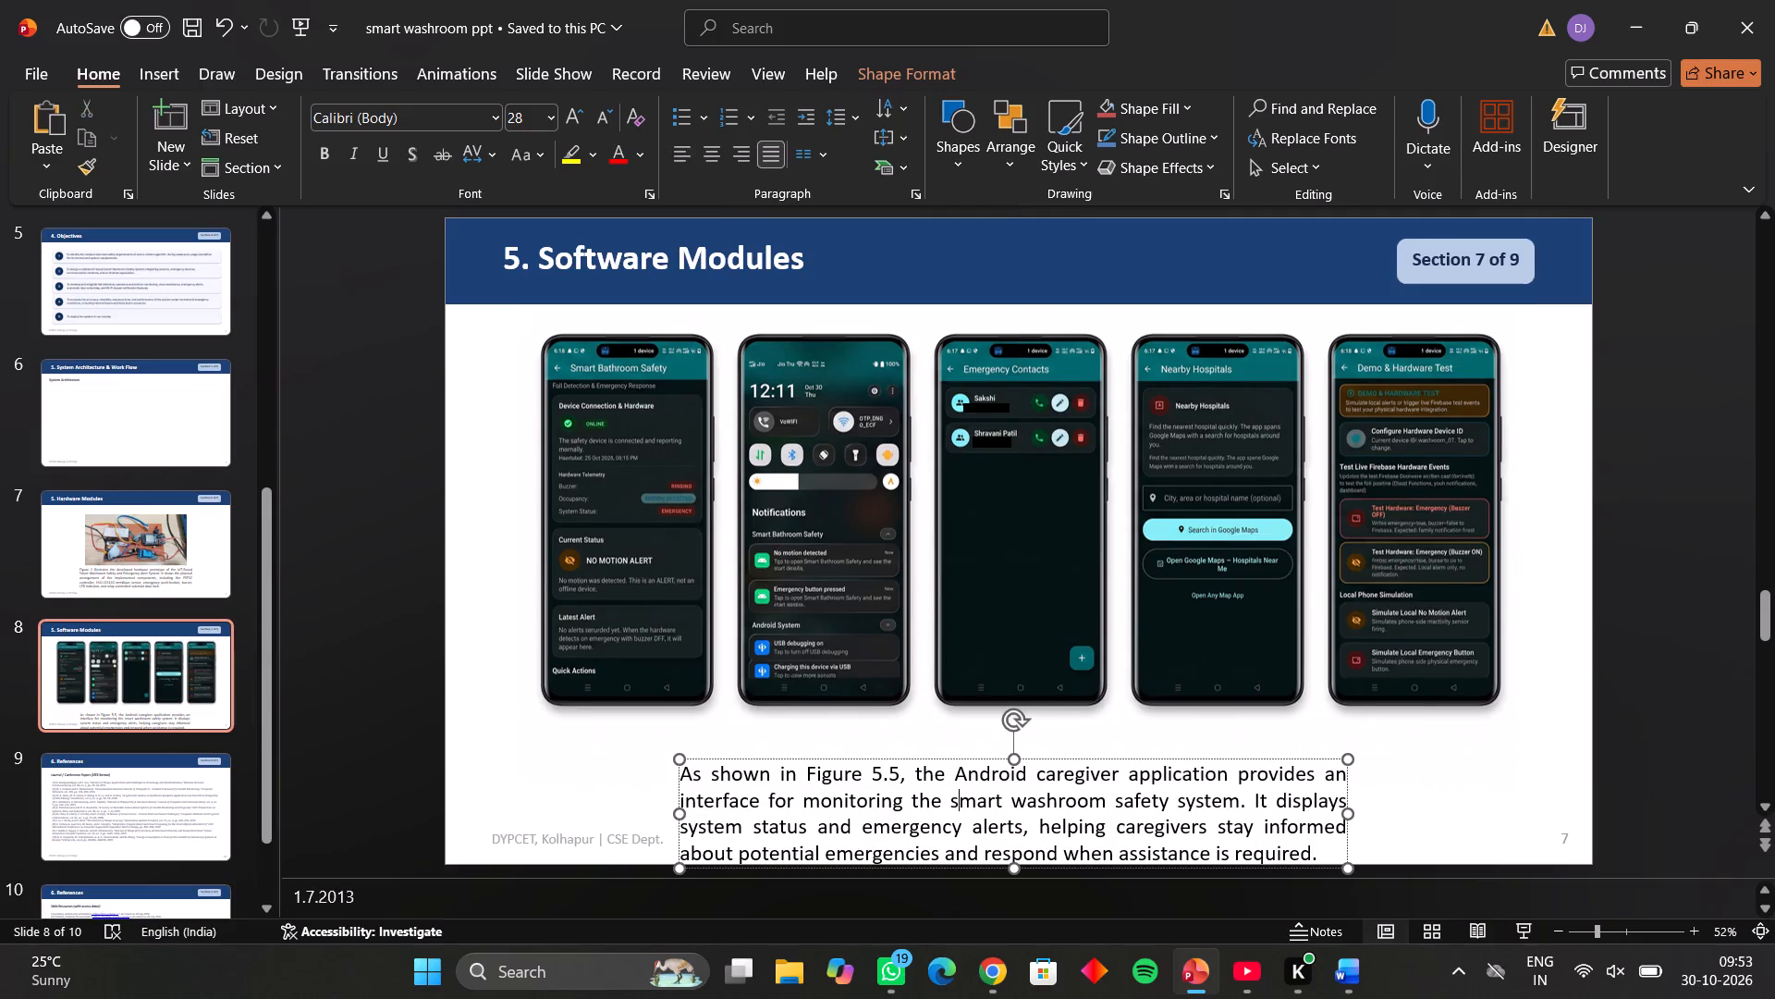
drag(992, 761, 967, 731)
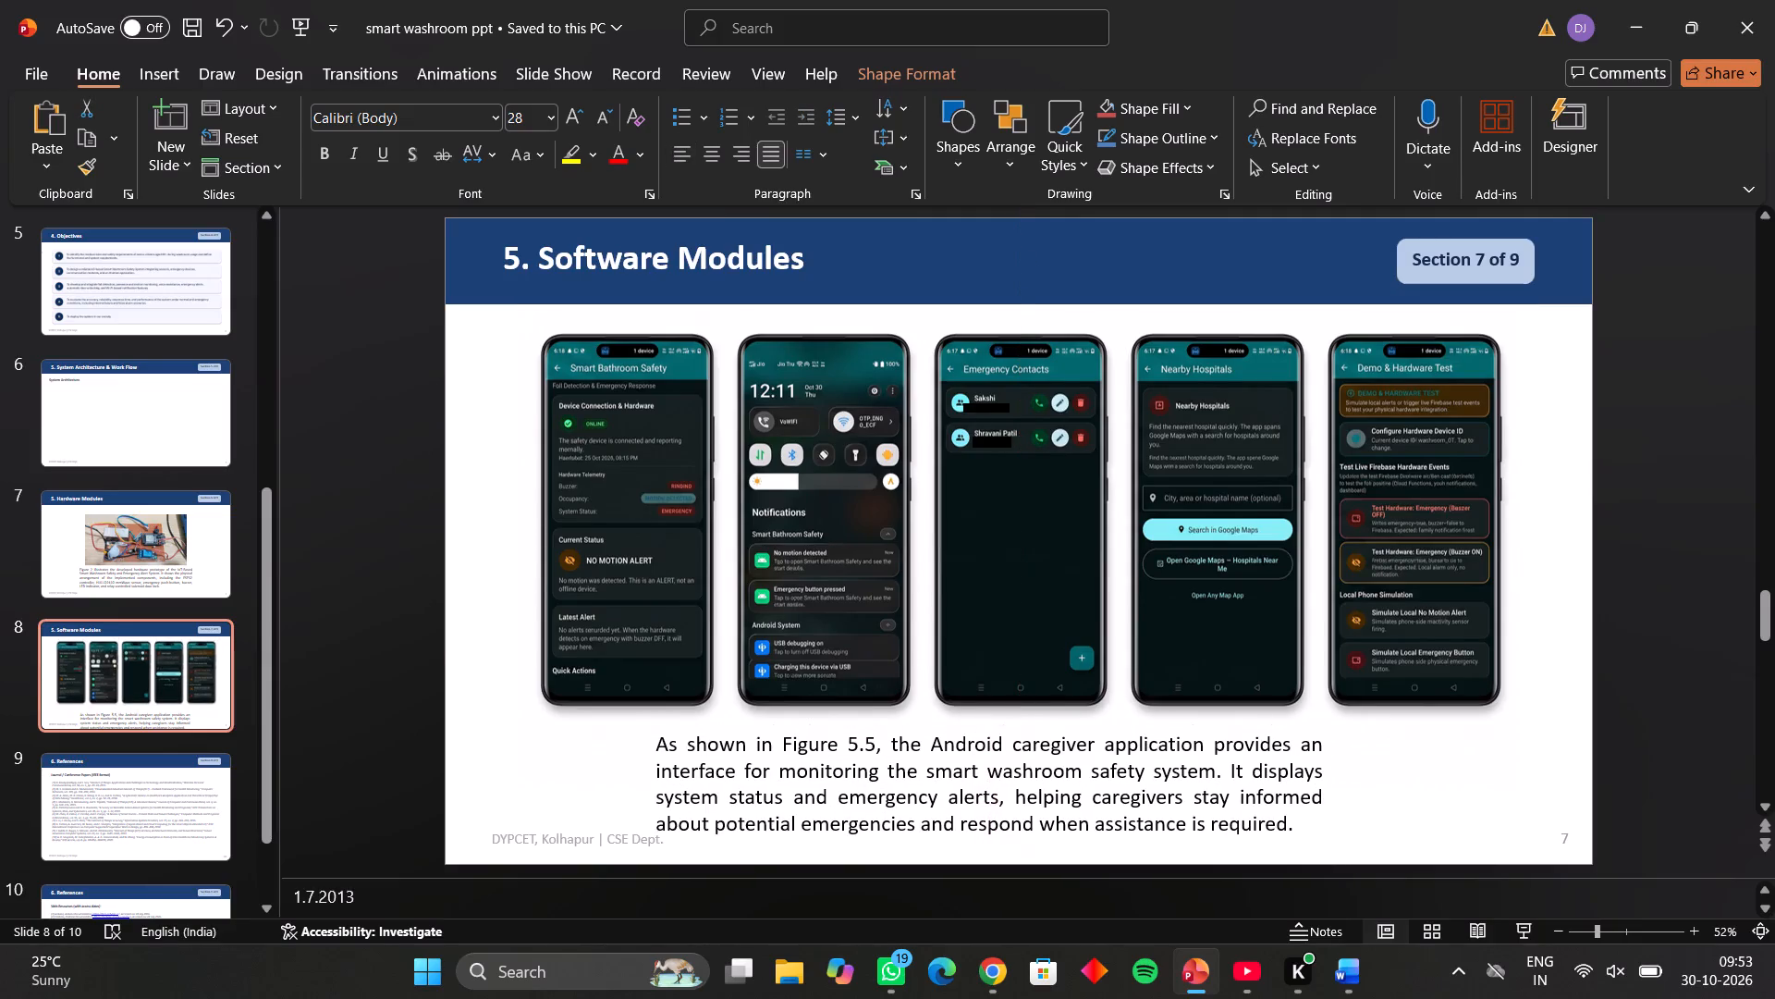
drag(967, 731, 996, 727)
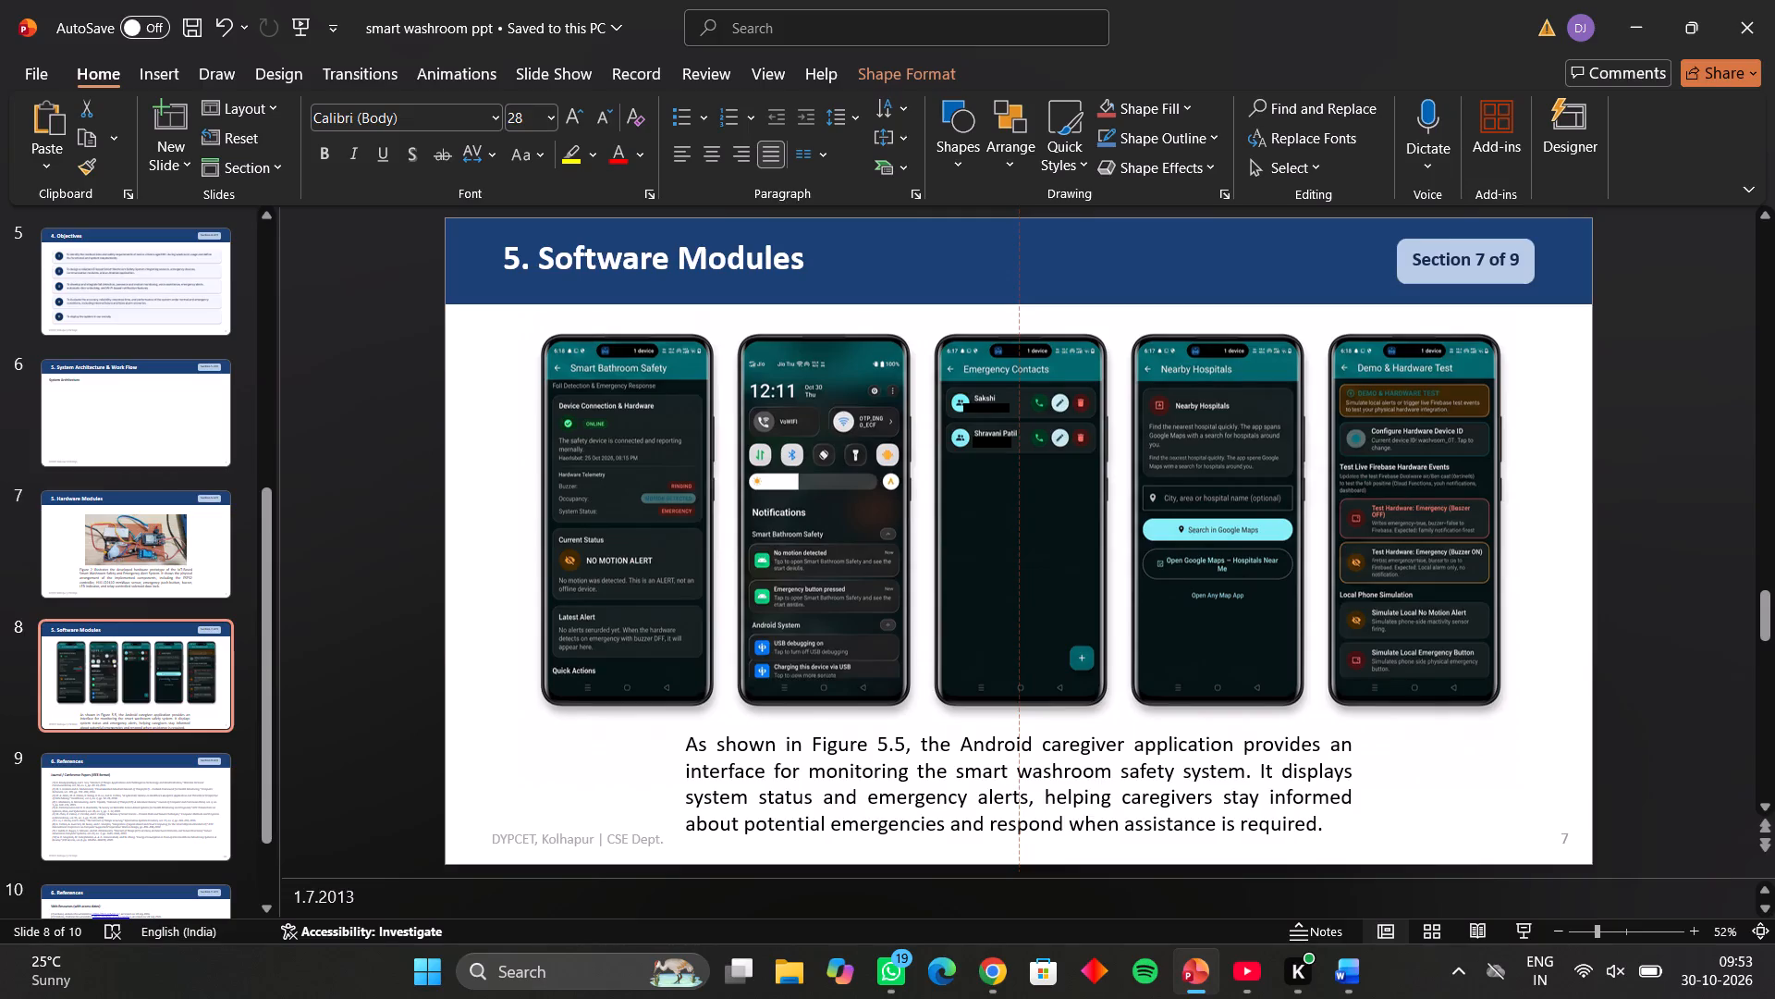
drag(996, 727, 996, 722)
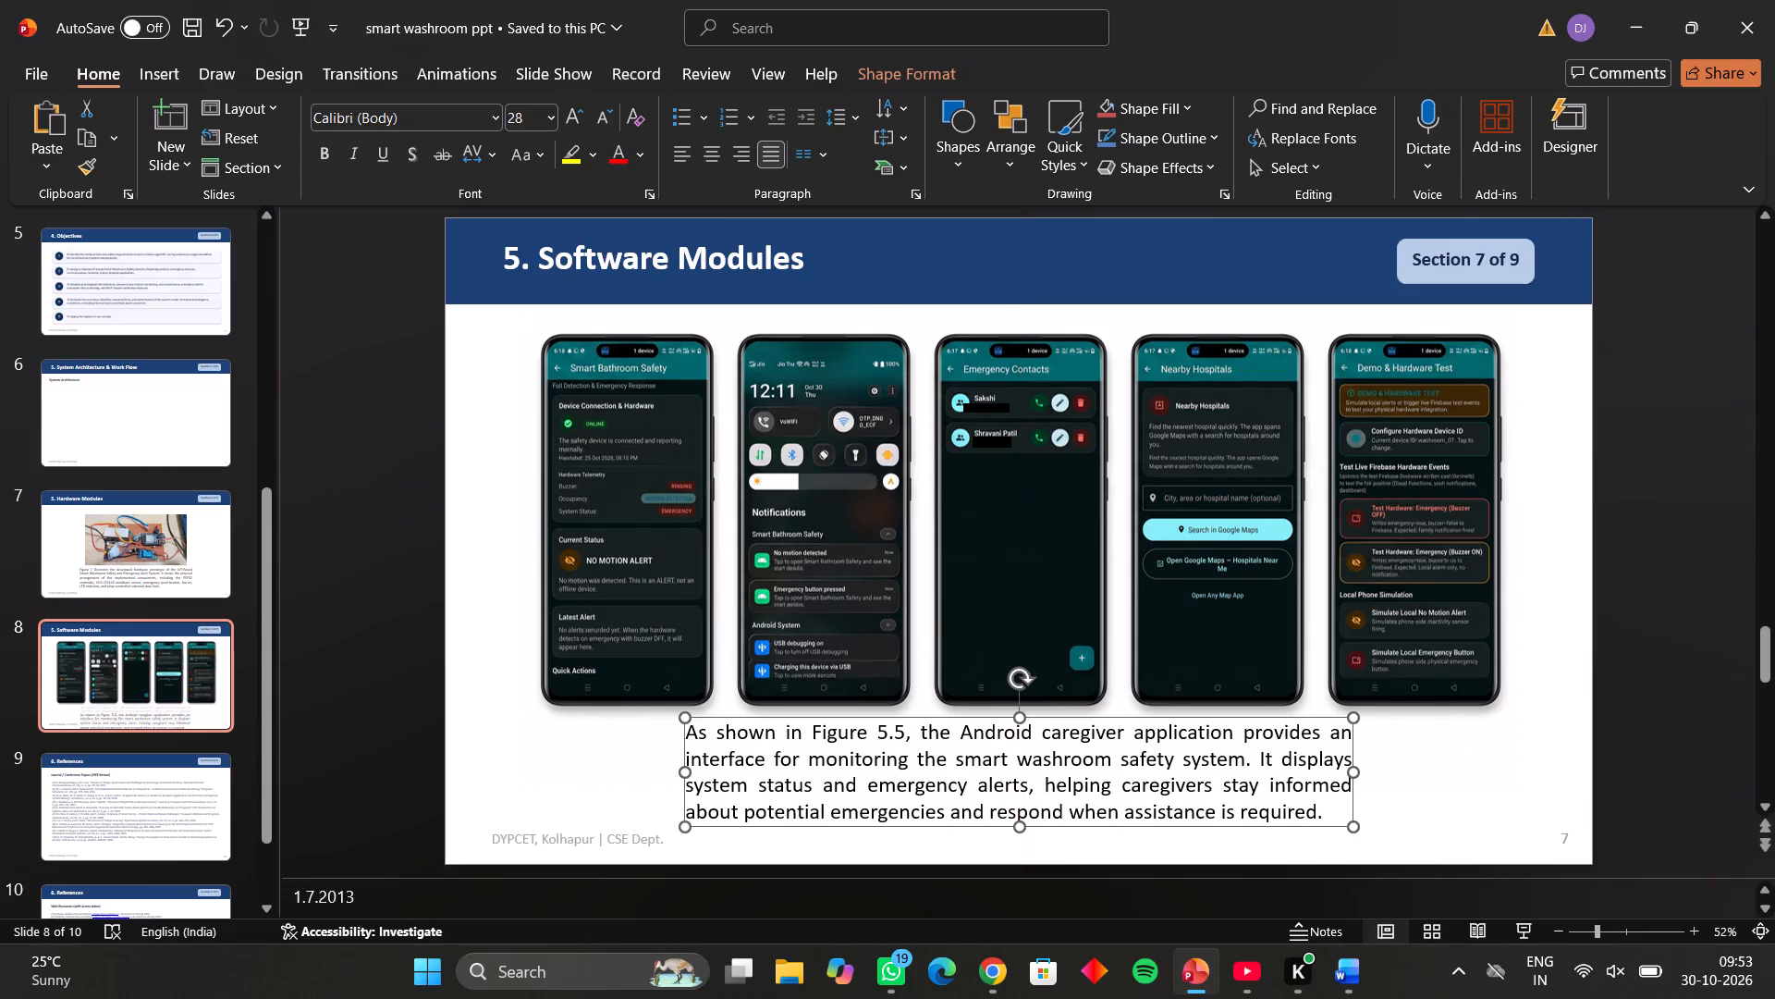
click(1439, 757)
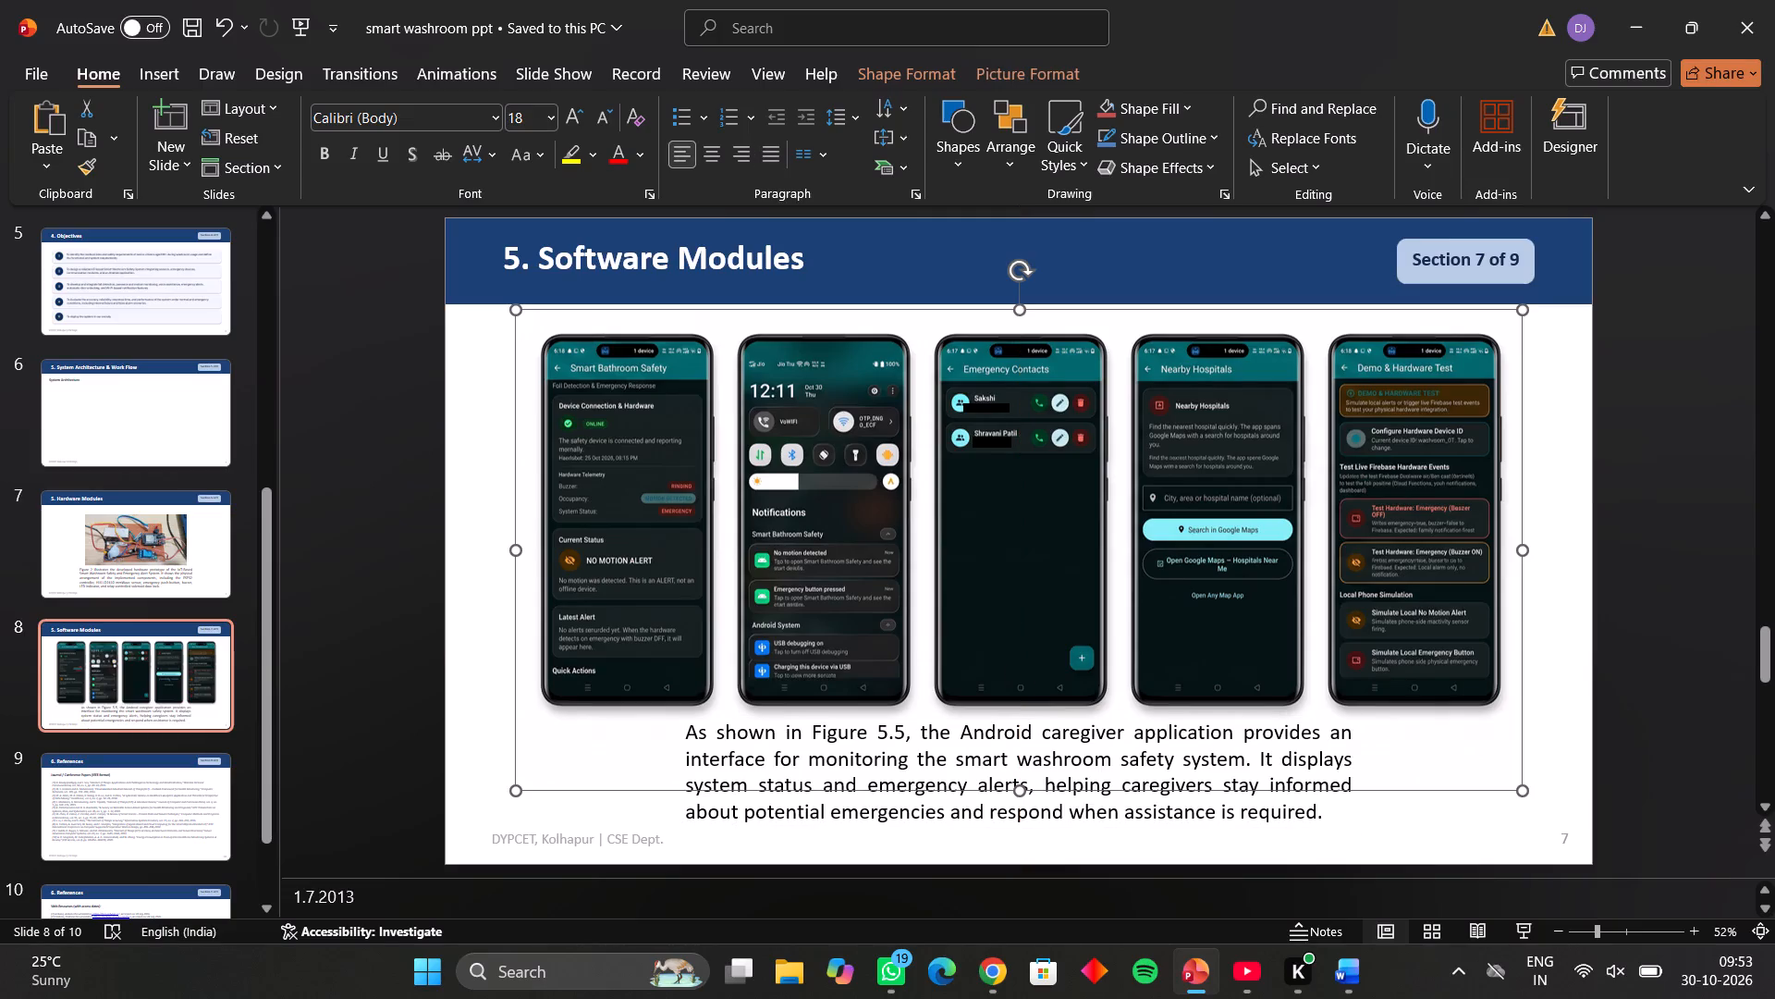
Change the figure number in the Software Modules caption so it reads "Figure 3".
click(906, 728)
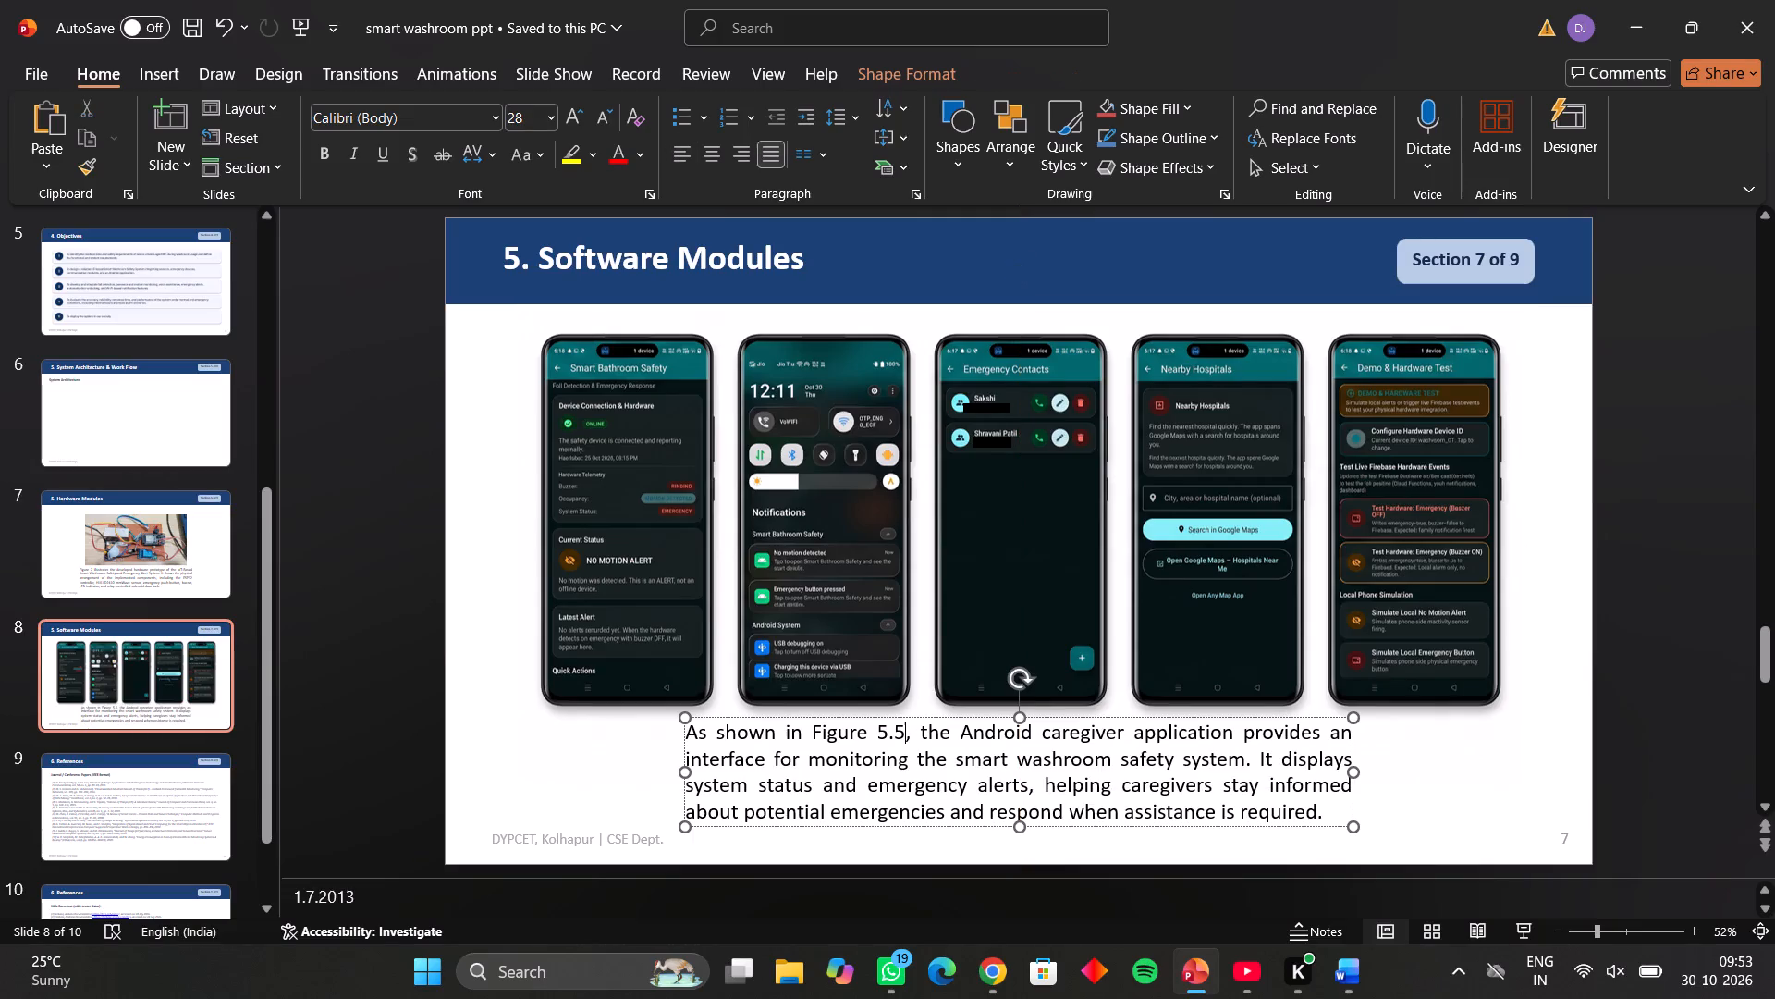
key(BackSpace)
key(BackSpace)
key(BackSpace)
key(BackSpace)
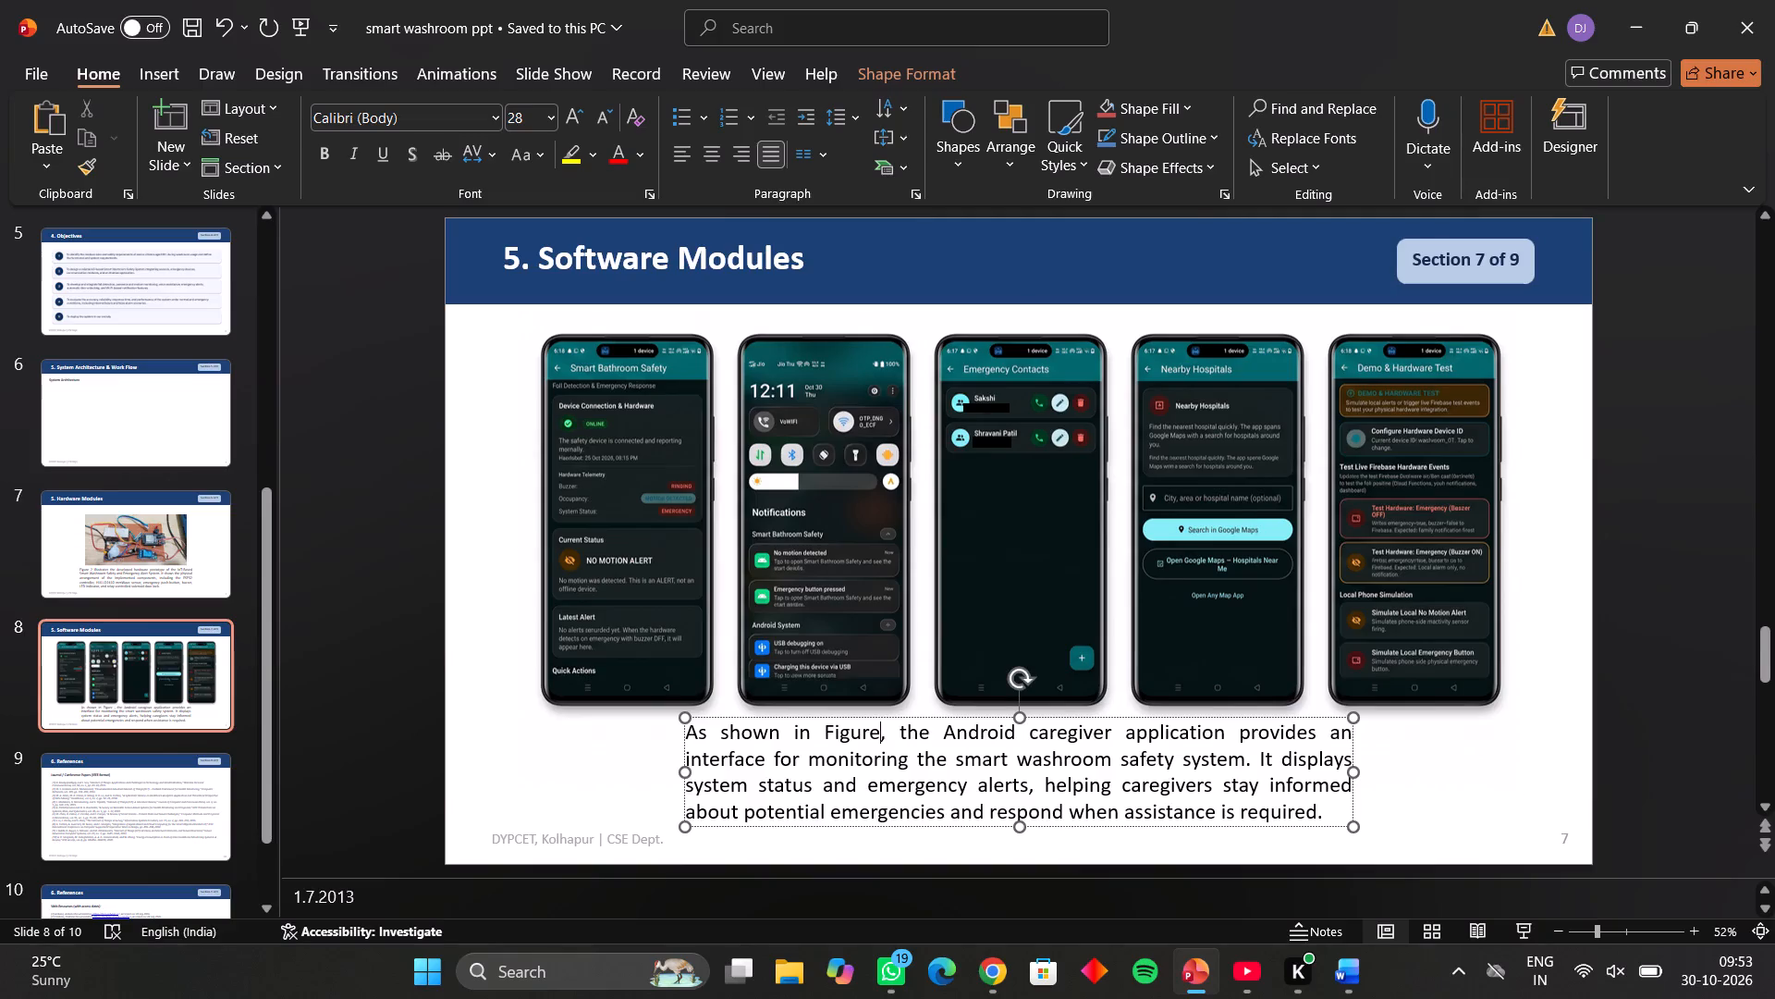
key(3)
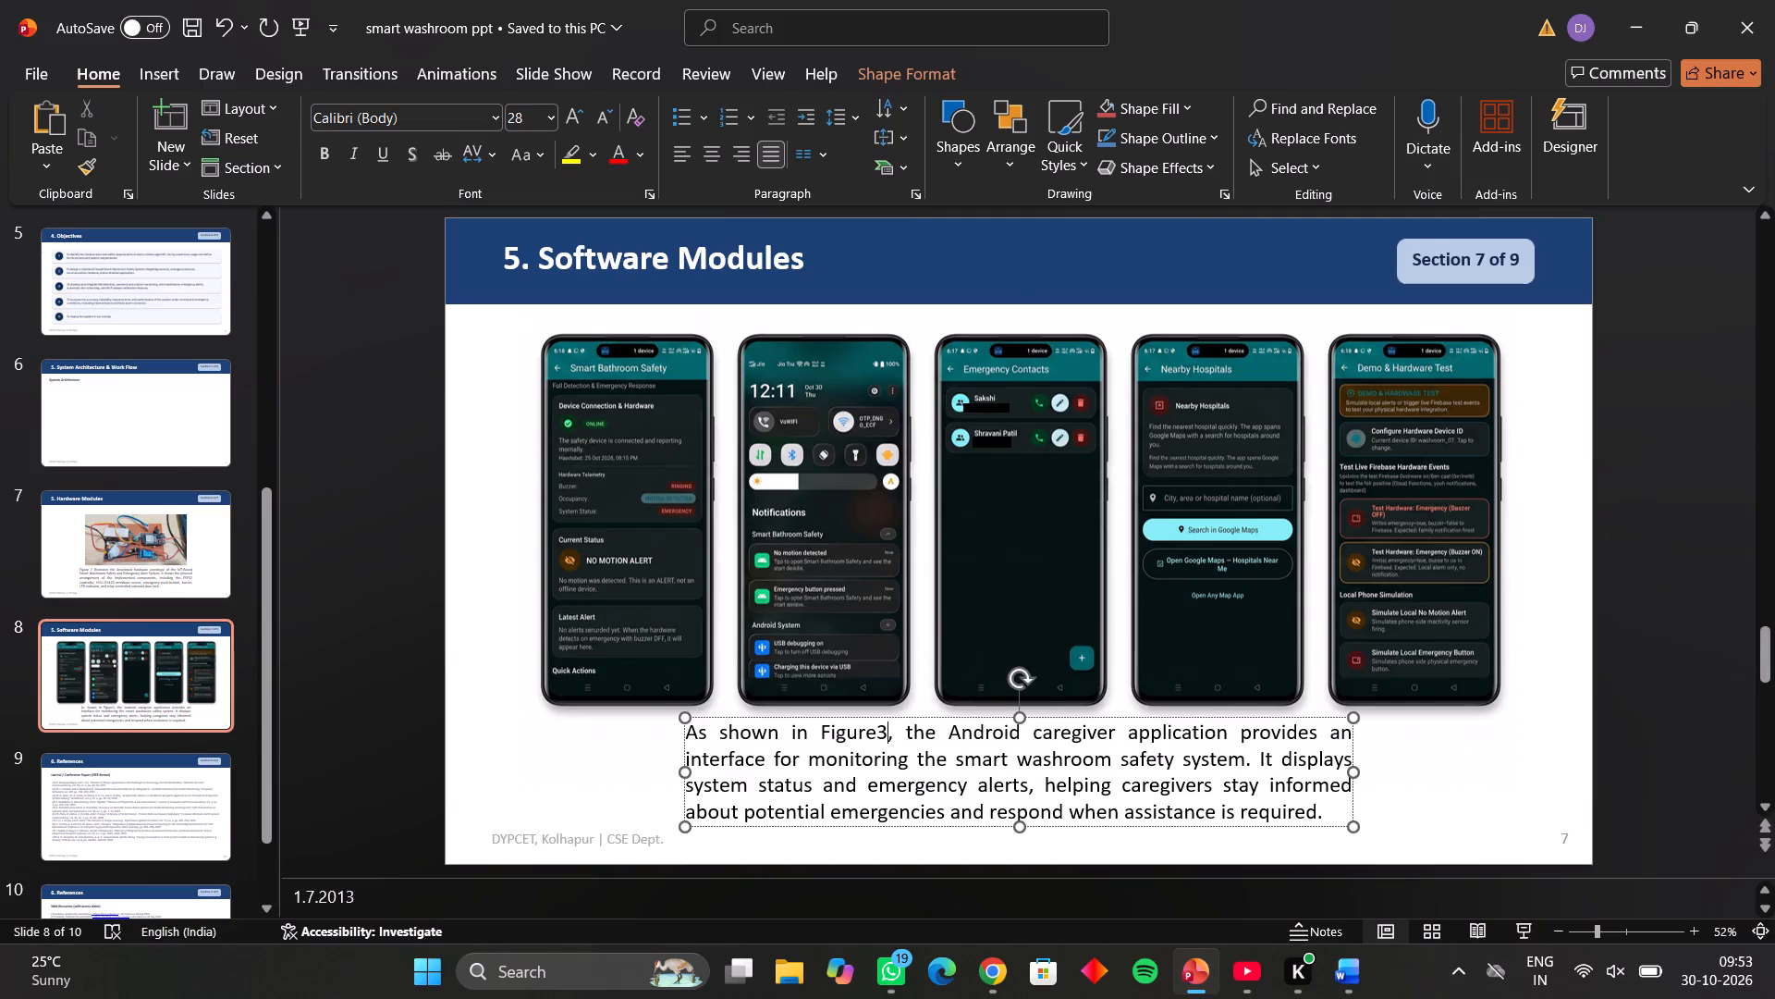
key(BackSpace)
key(space)
text(3)
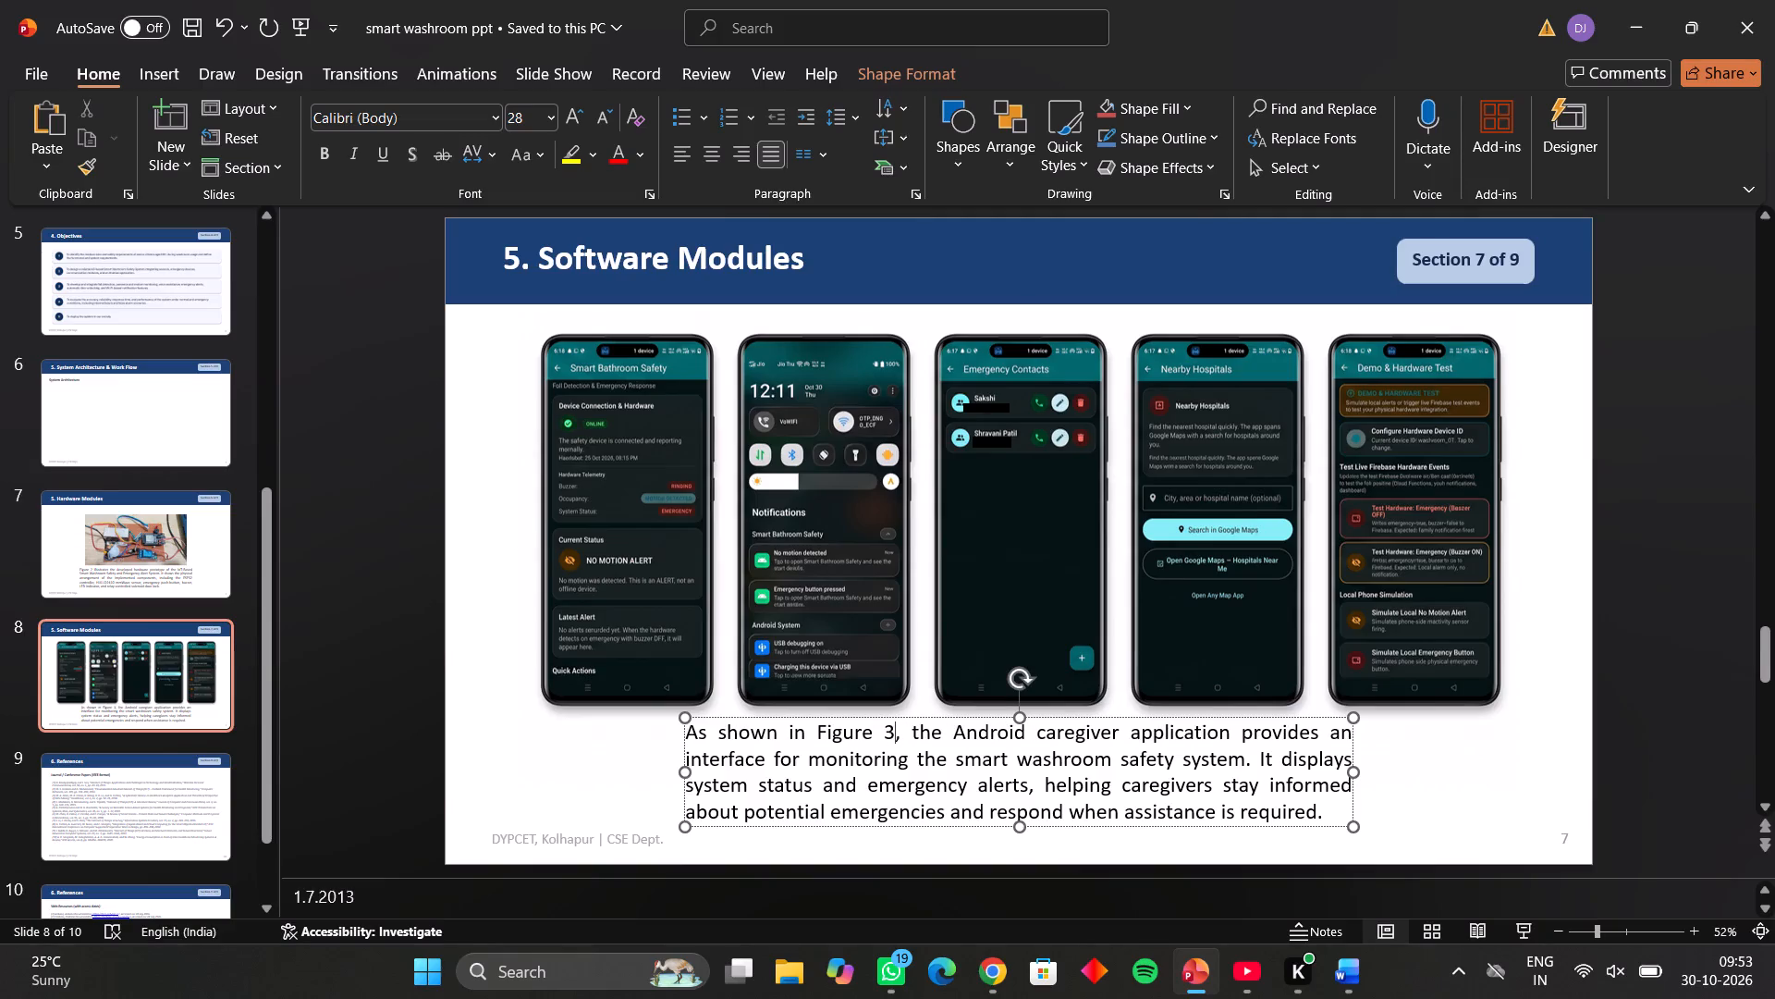
Delete the words "As shown in" so the Software Modules caption starts with "Figure 3,".
click(812, 726)
key(BackSpace)
key(BackSpace)
key(BackSpace)
key(BackSpace)
key(BackSpace)
key(BackSpace)
key(BackSpace)
key(BackSpace)
key(BackSpace)
key(BackSpace)
key(BackSpace)
key(BackSpace)
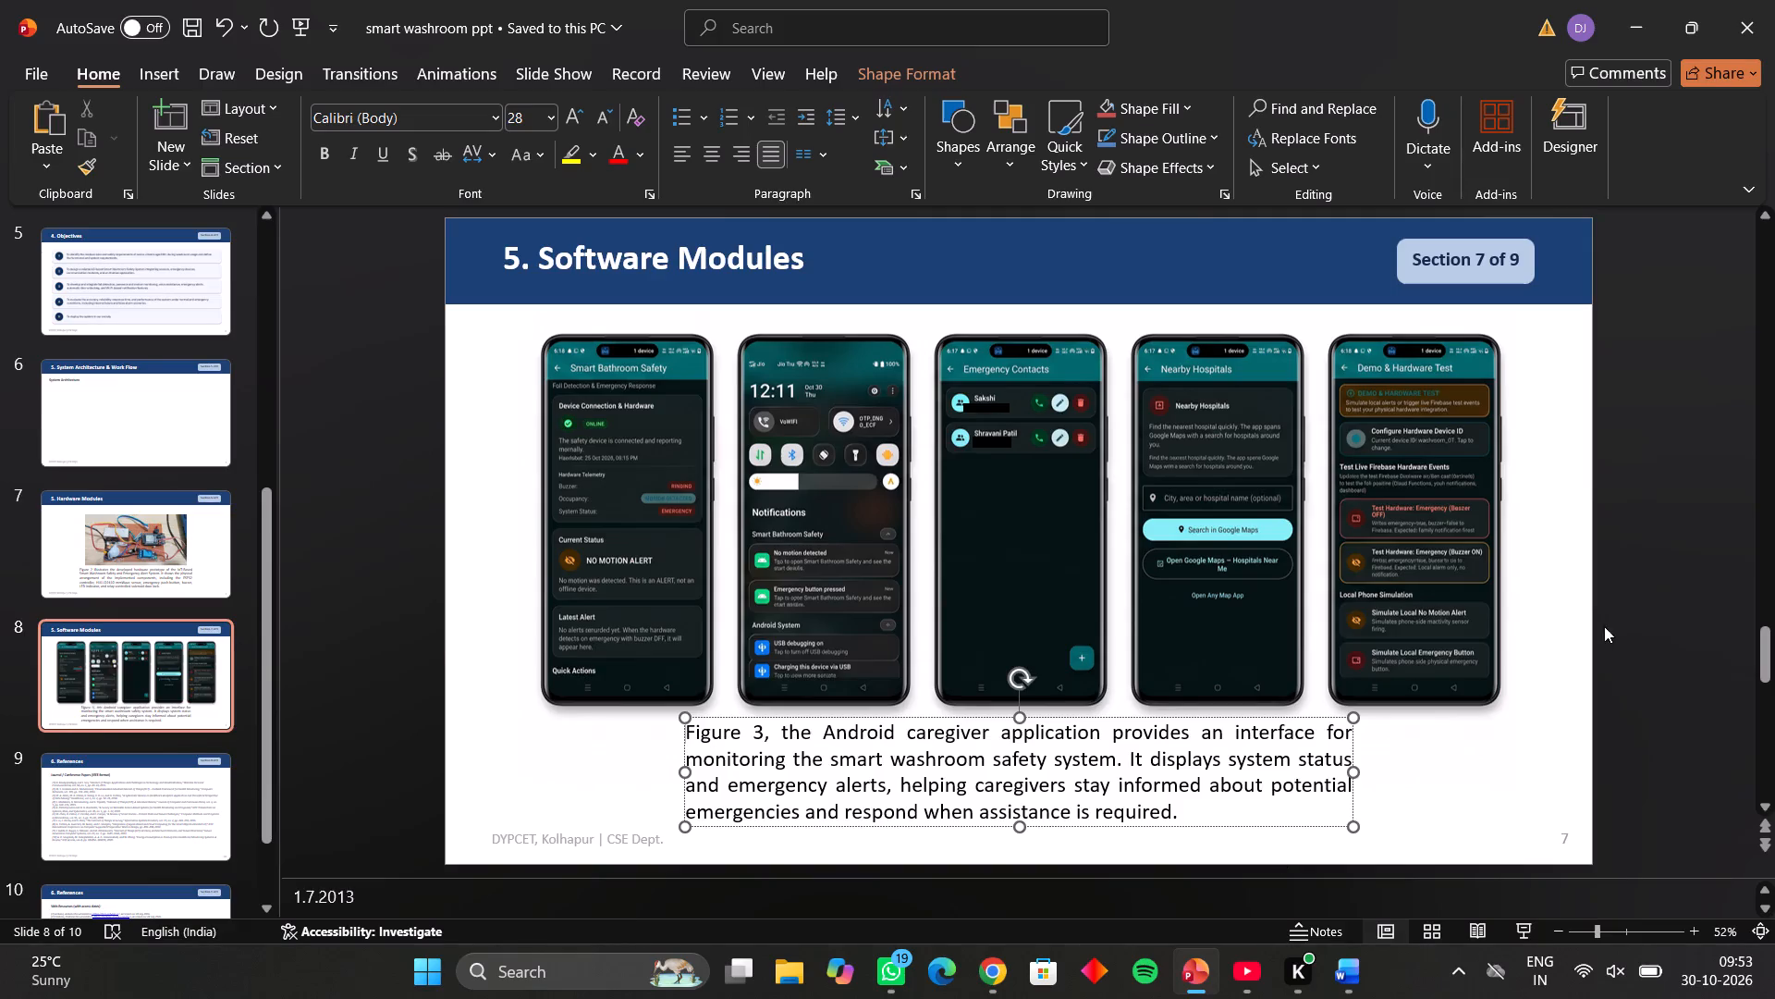
Insert a comma after "Figure 2" in the caption on the Hardware Modules slide.
click(1713, 690)
key(Up)
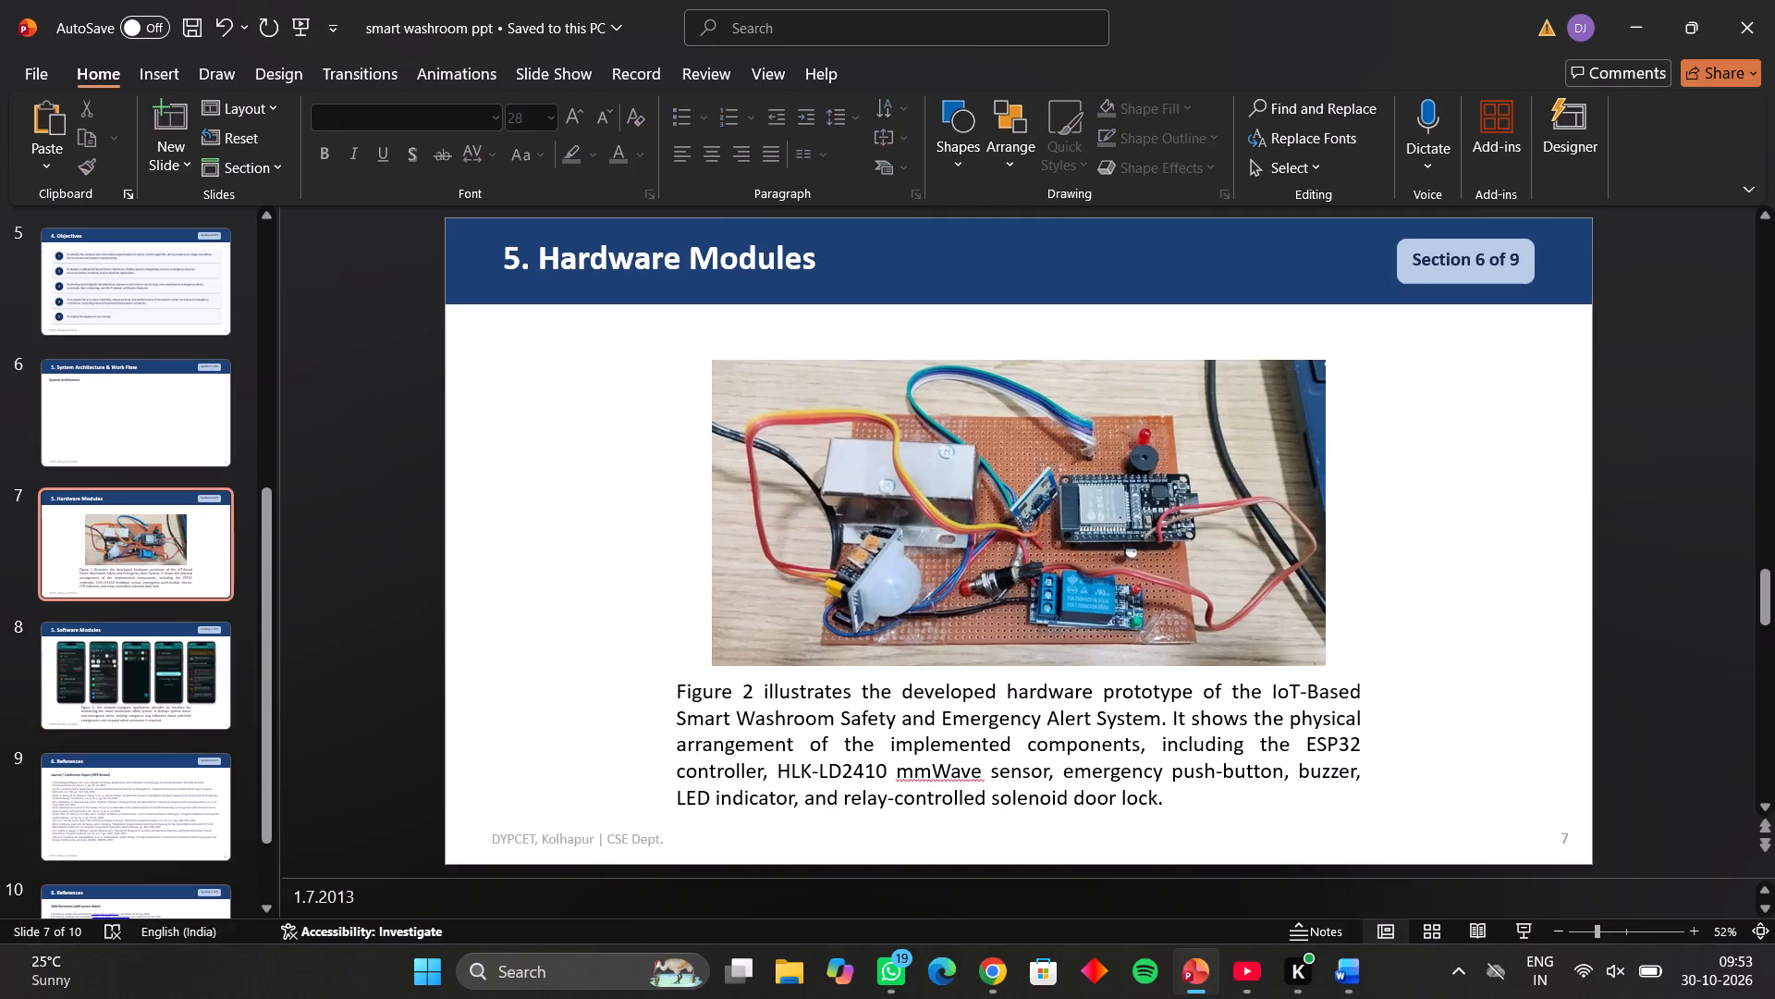
click(752, 692)
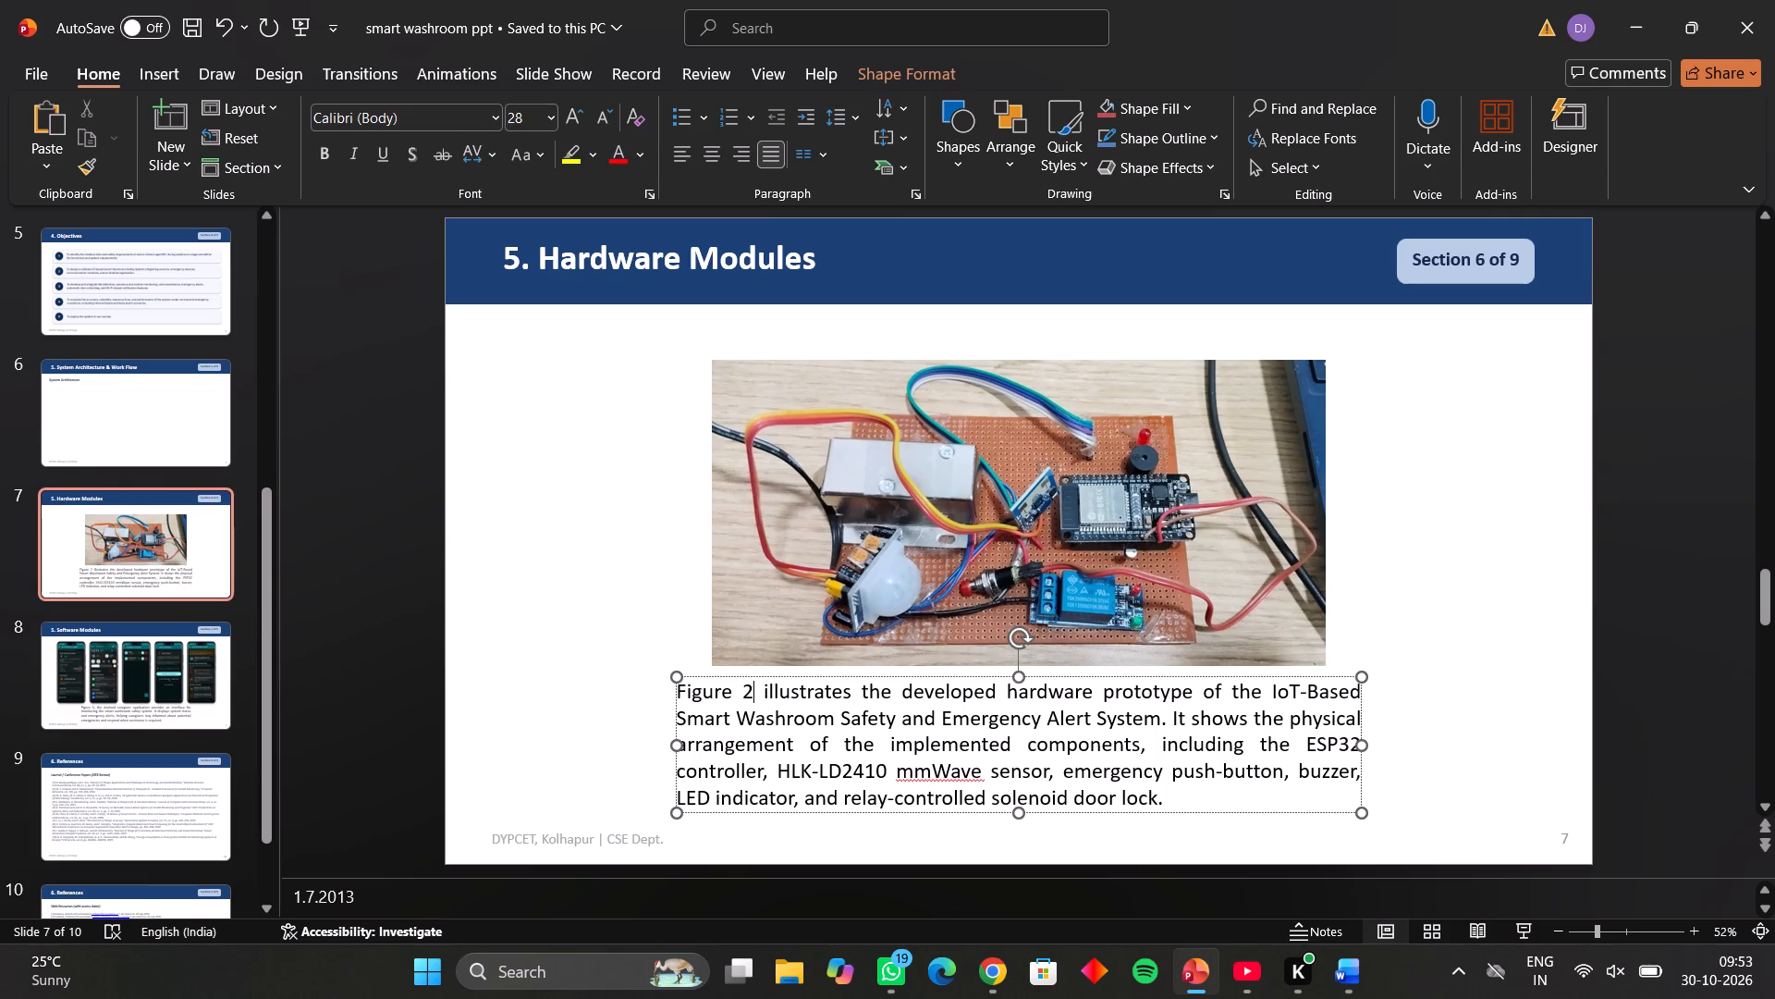
key(comma)
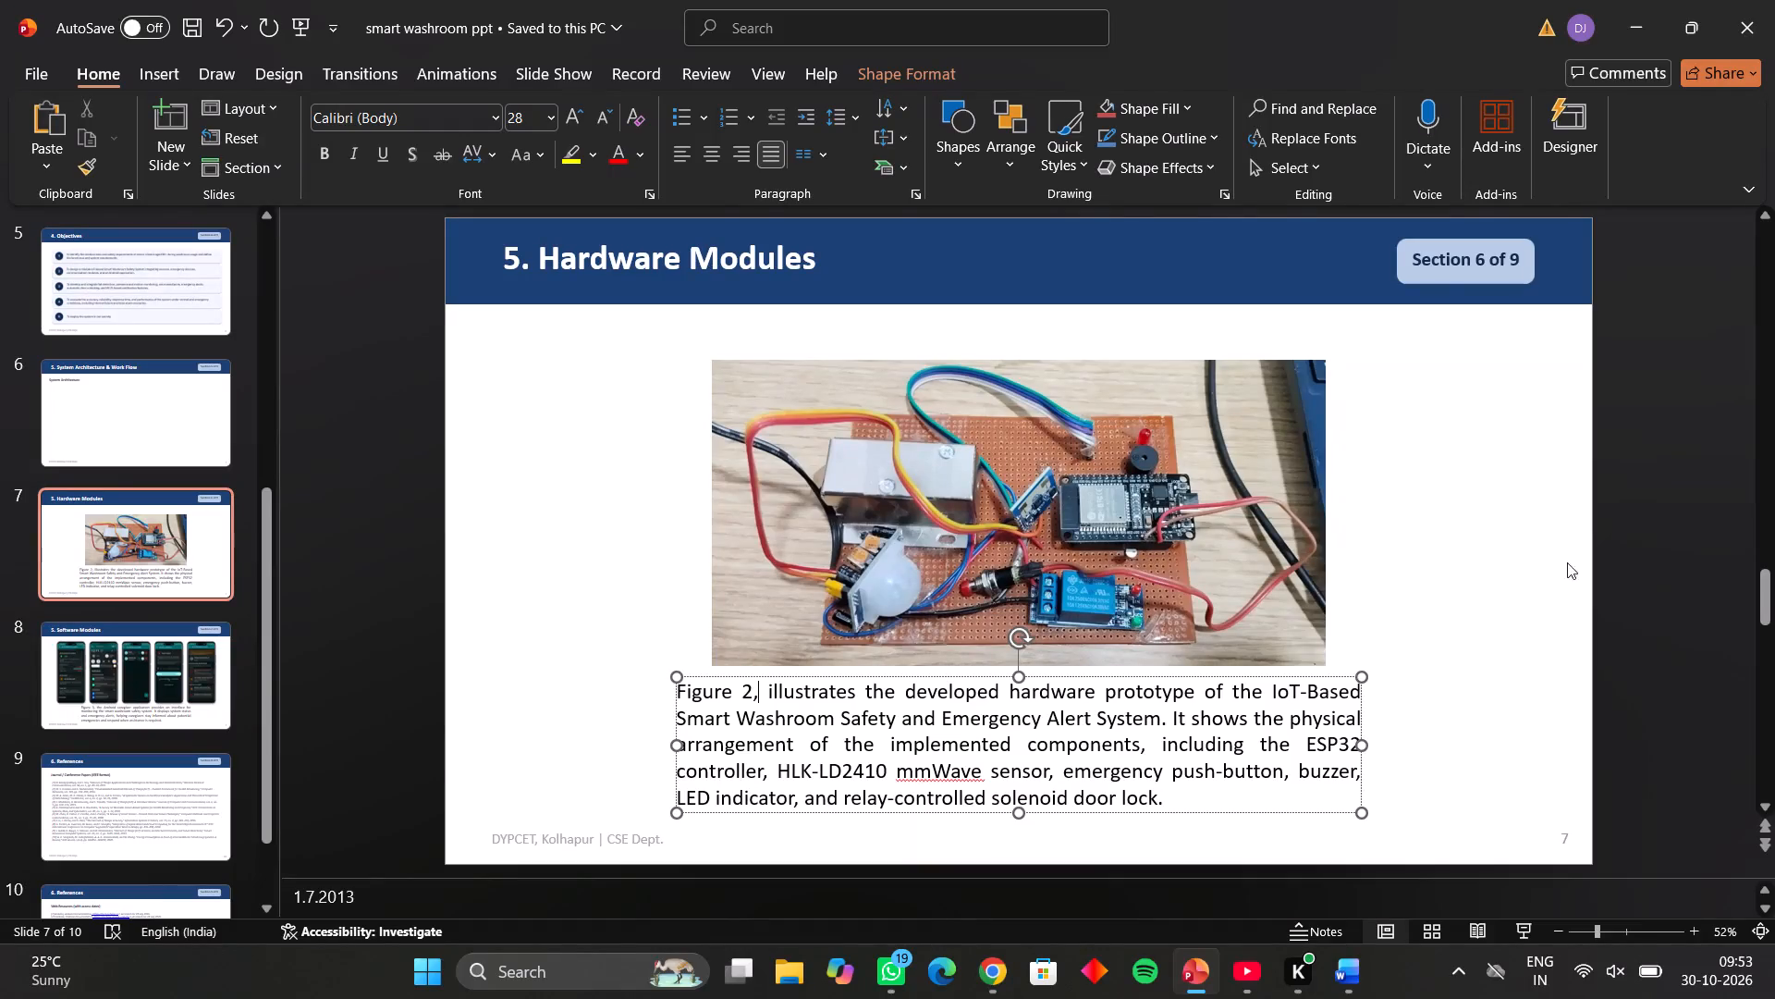
click(1696, 554)
Review the slides from Software Modules through the final References slide, returning to Software Modules.
key(Down)
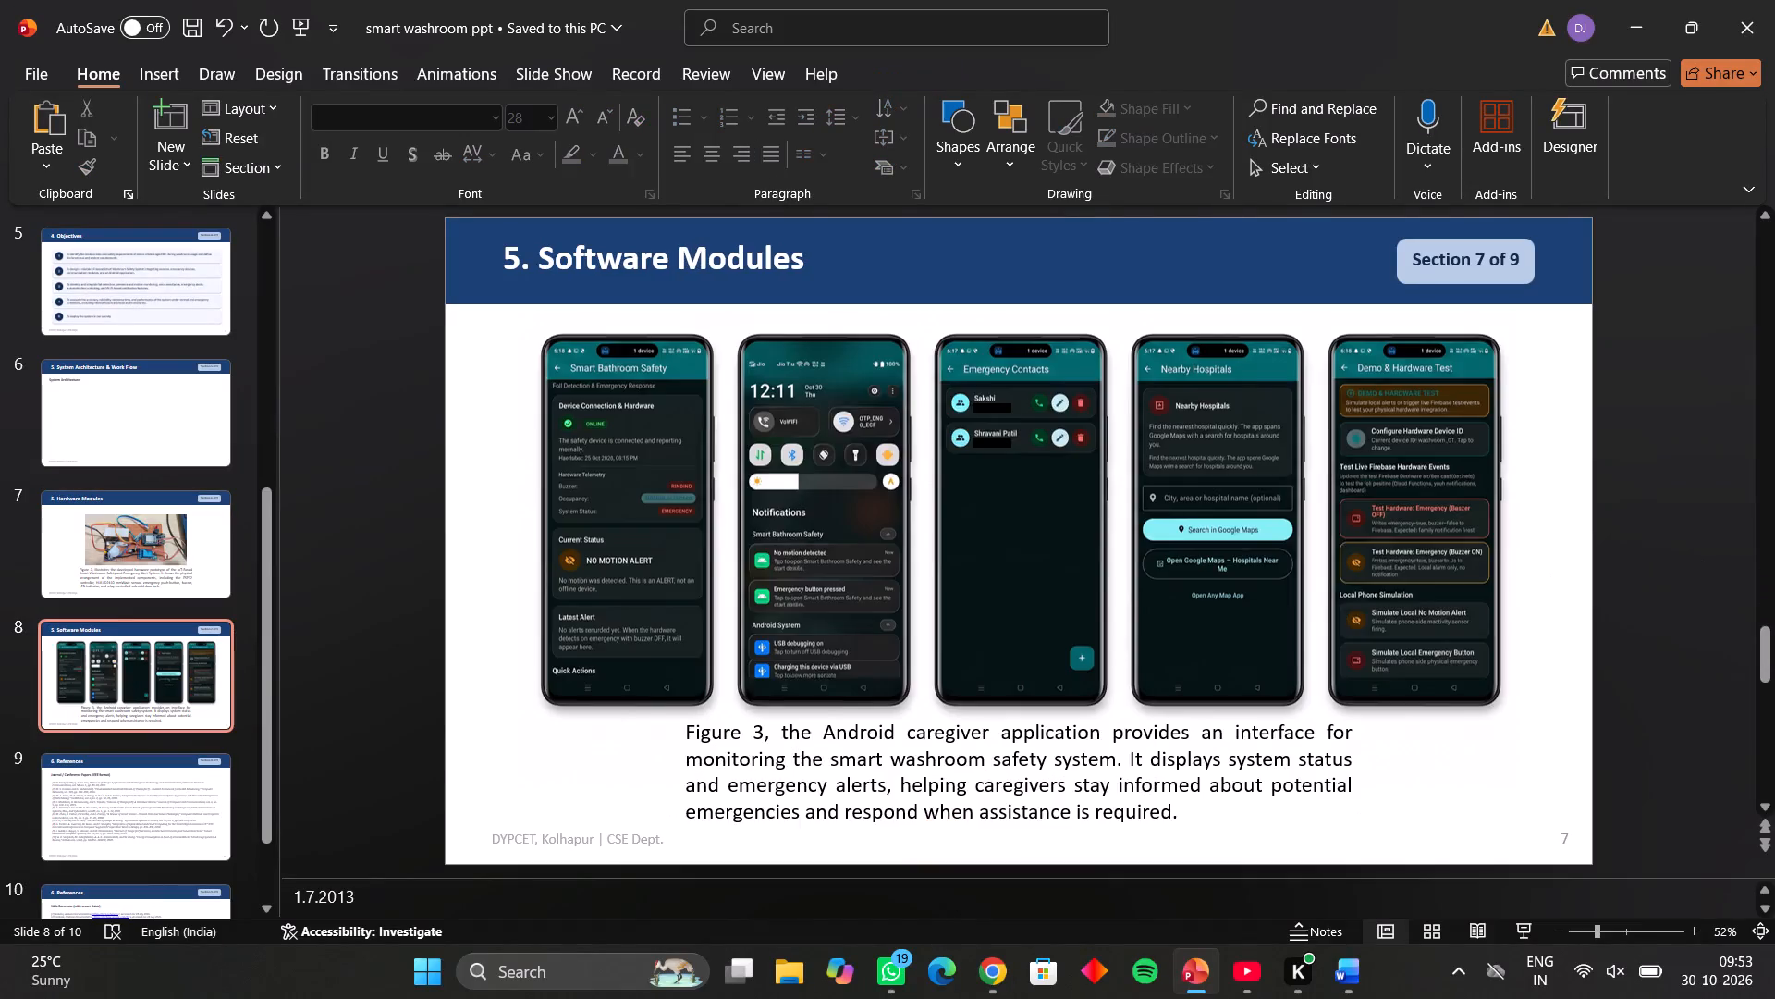
key(Down)
key(Up)
key(Down)
key(Down)
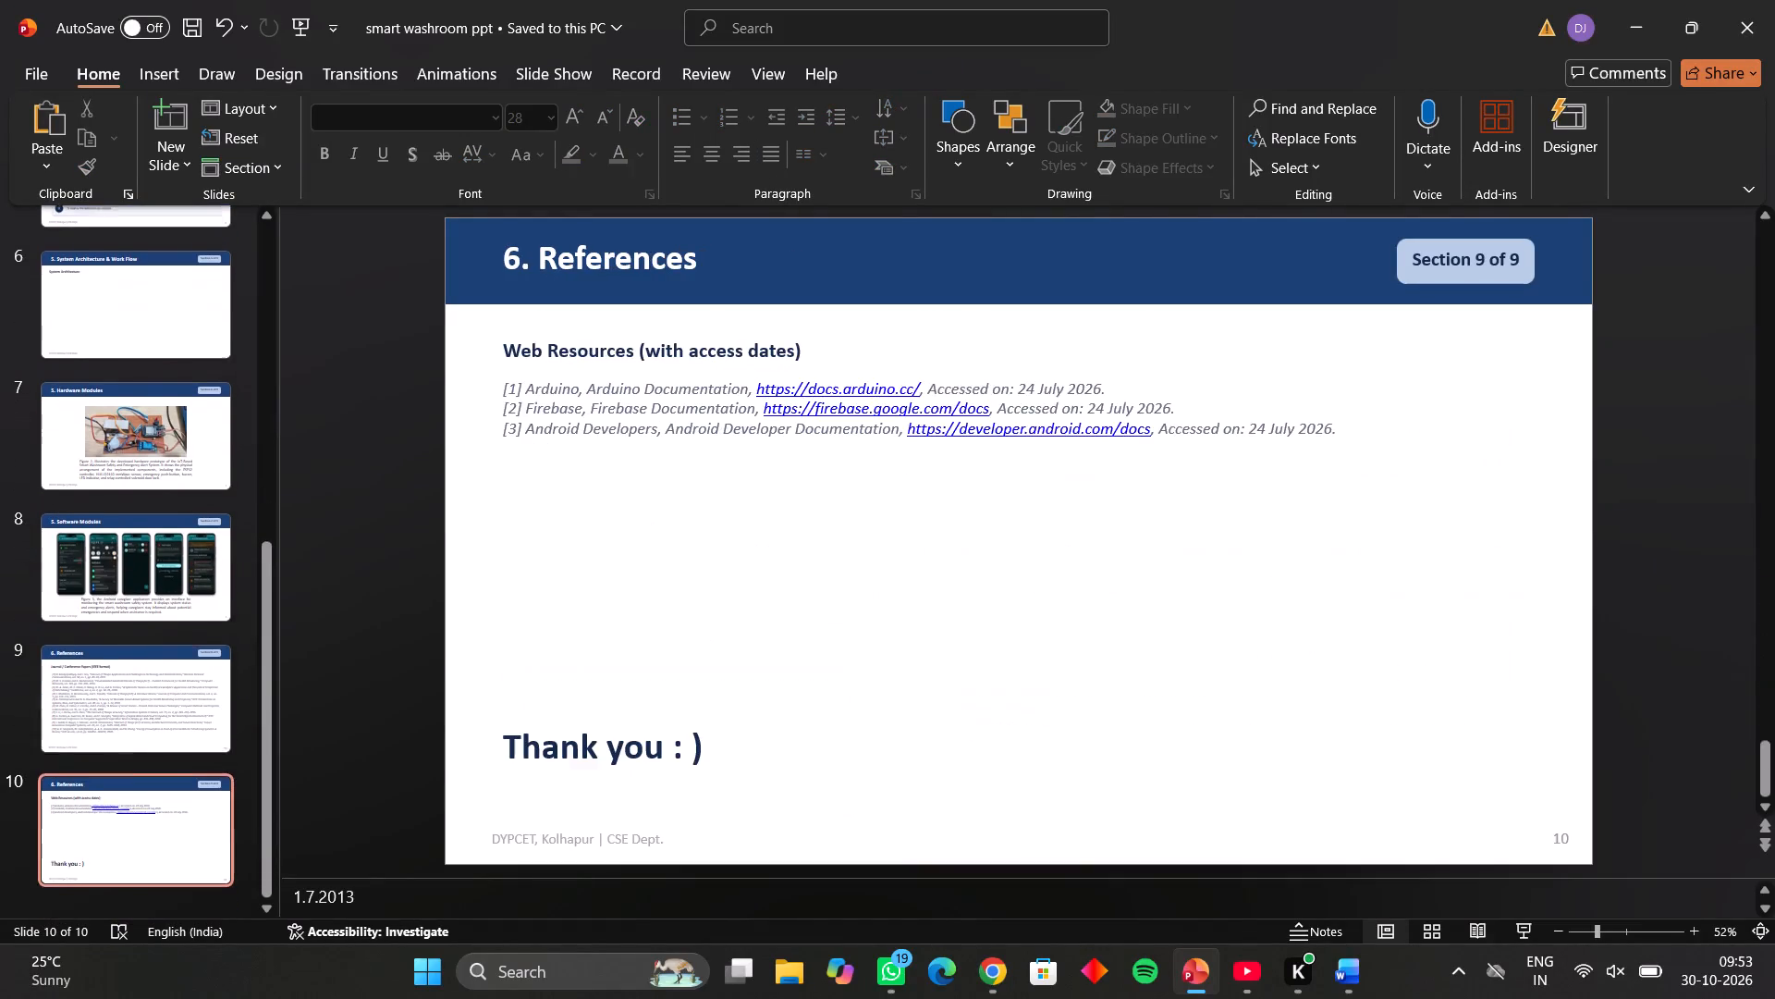
key(Up)
key(Up)
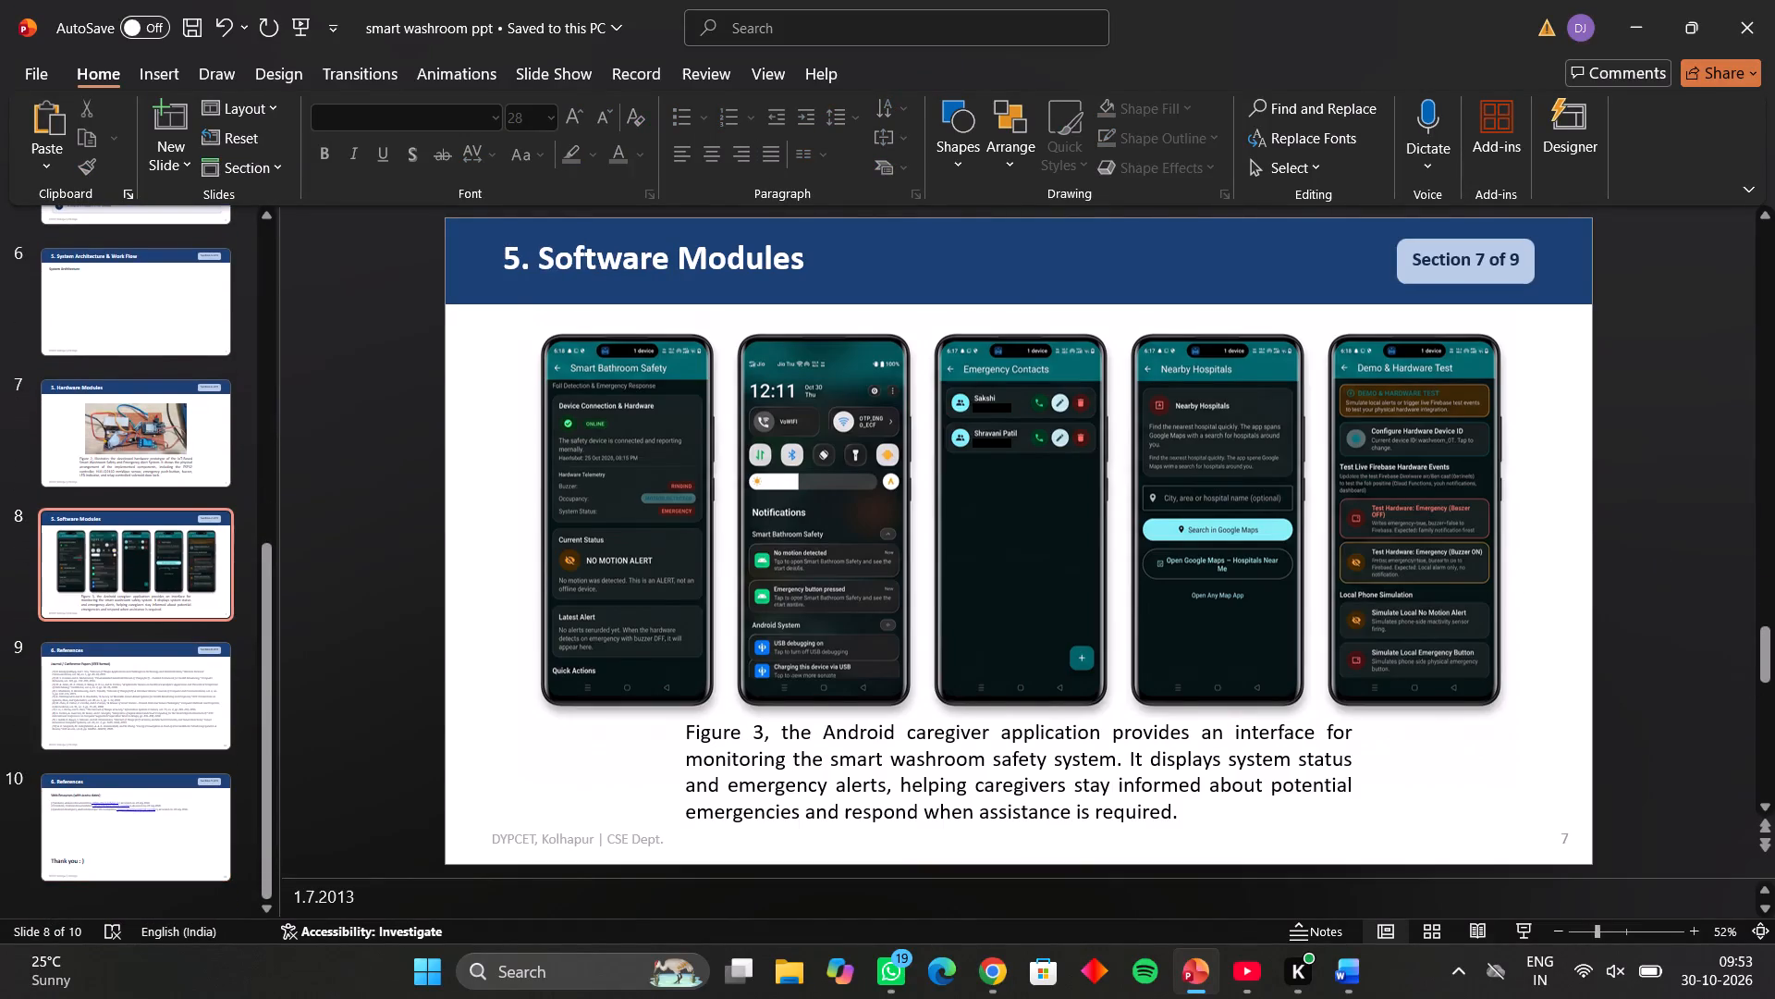
click(1513, 729)
click(1719, 758)
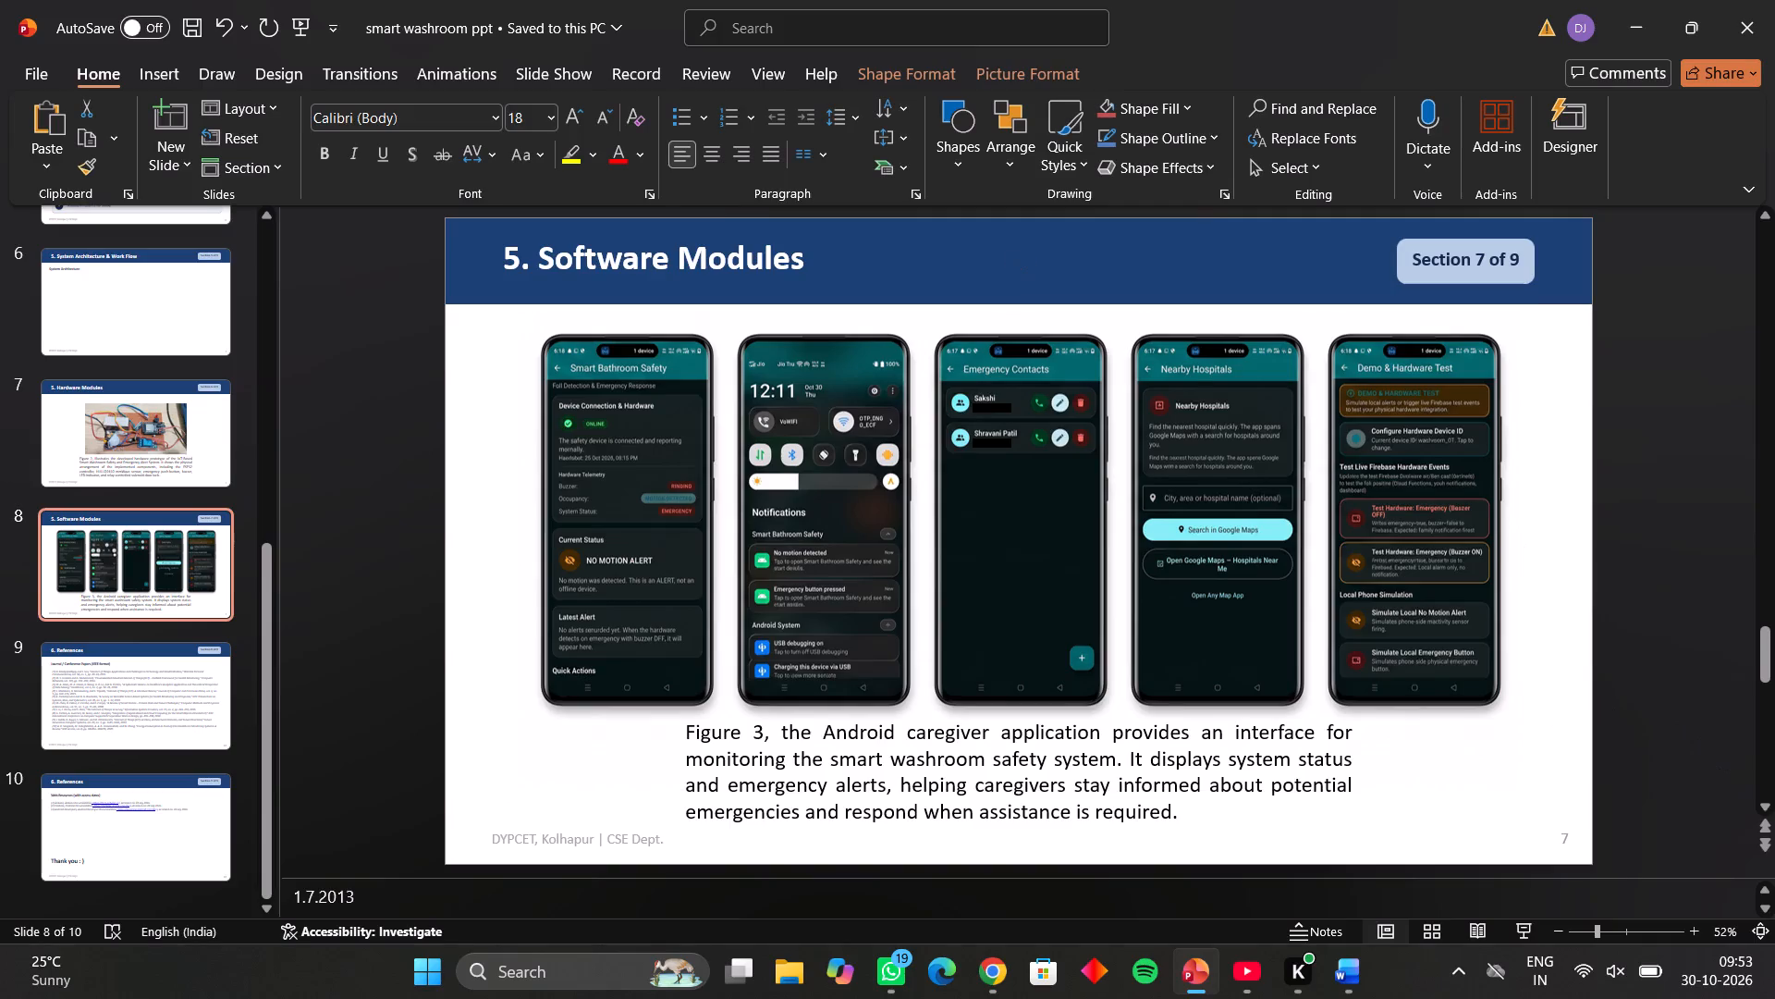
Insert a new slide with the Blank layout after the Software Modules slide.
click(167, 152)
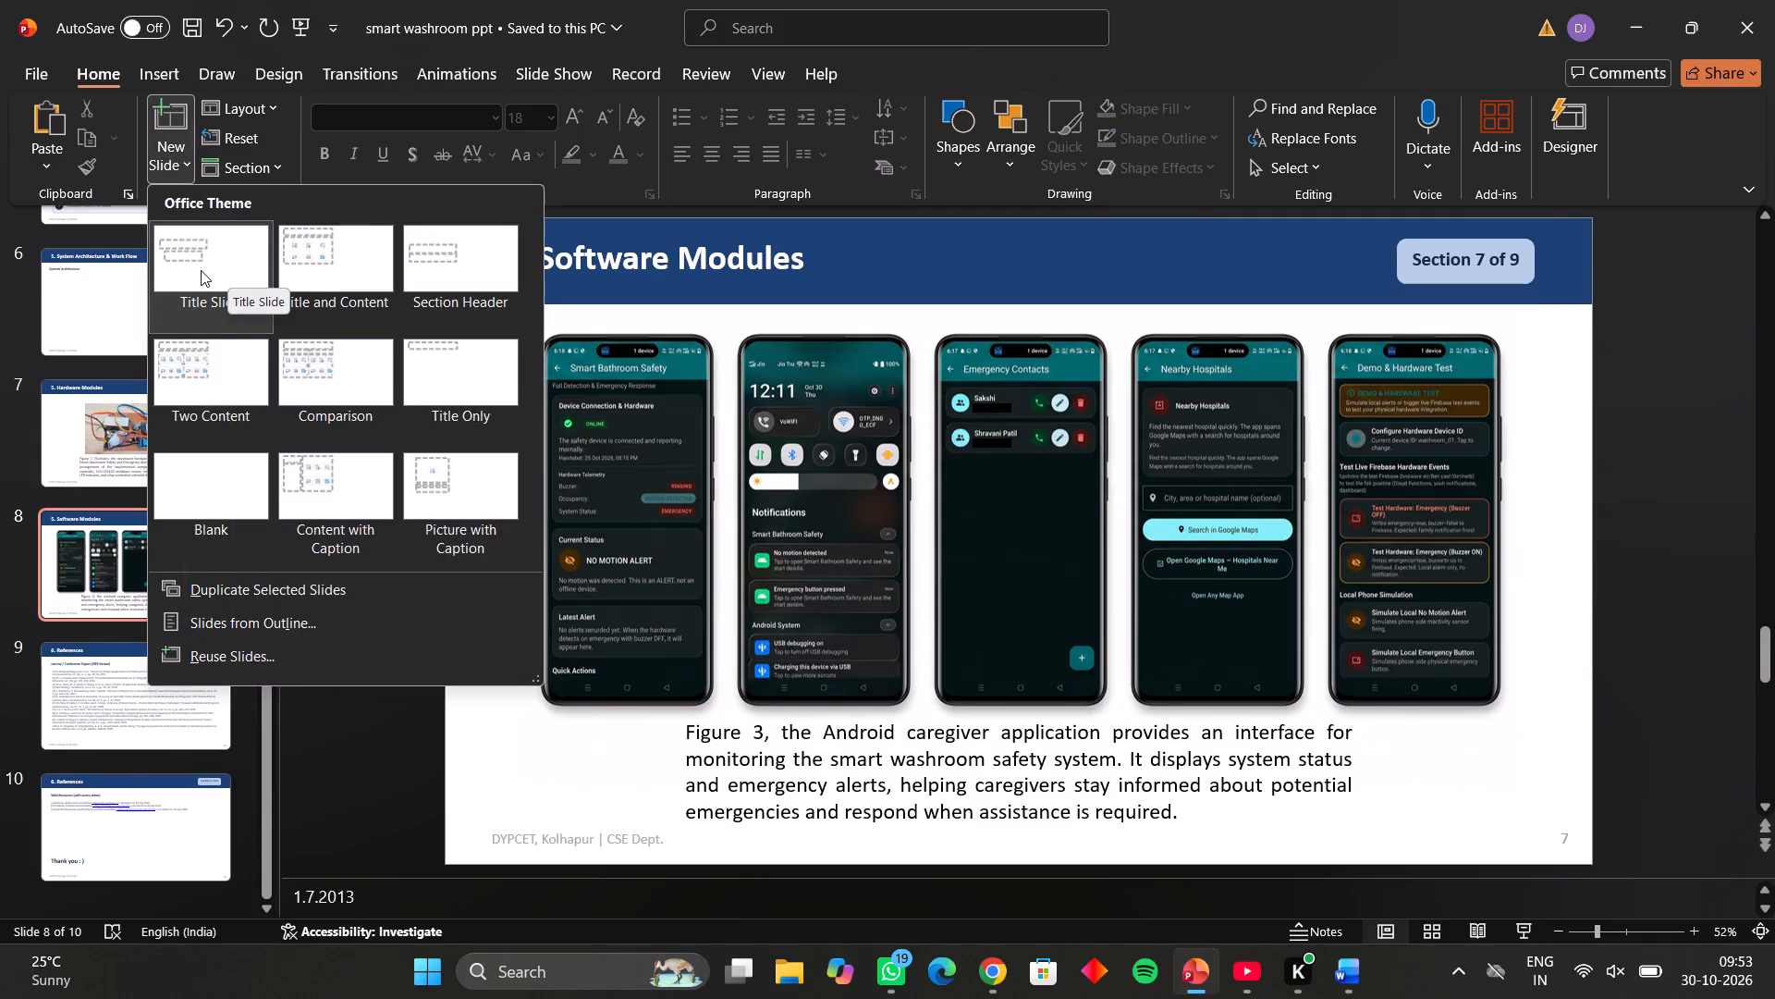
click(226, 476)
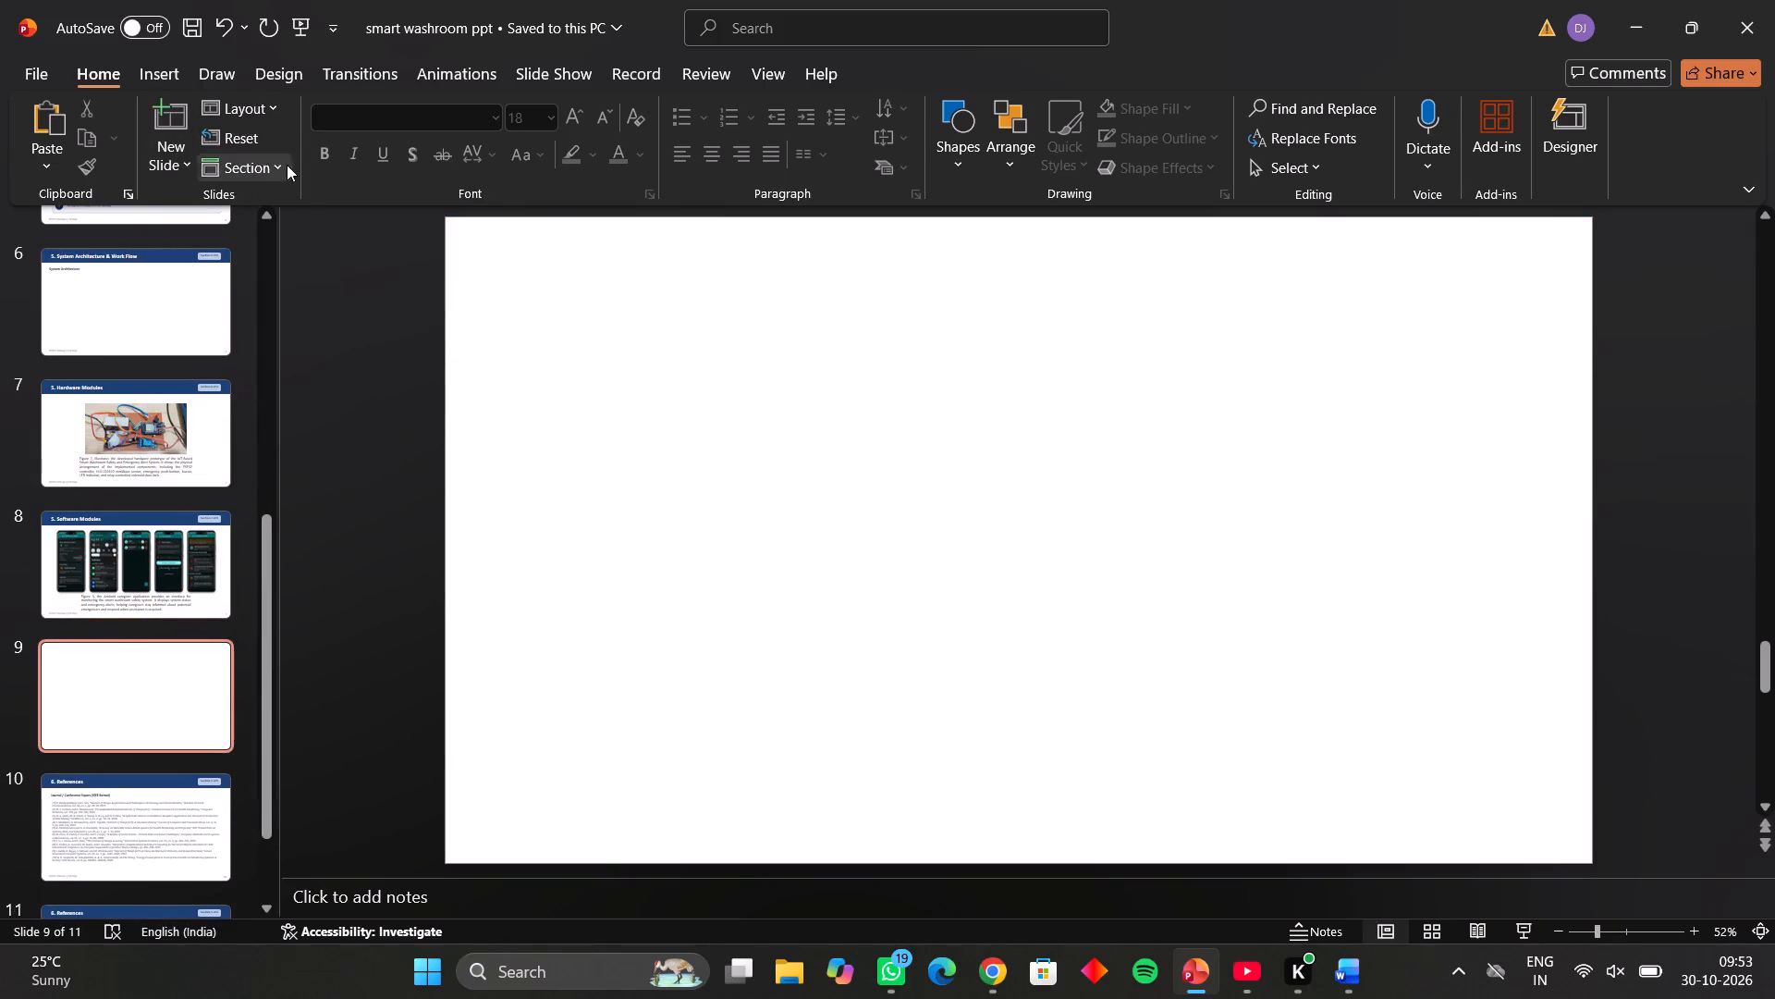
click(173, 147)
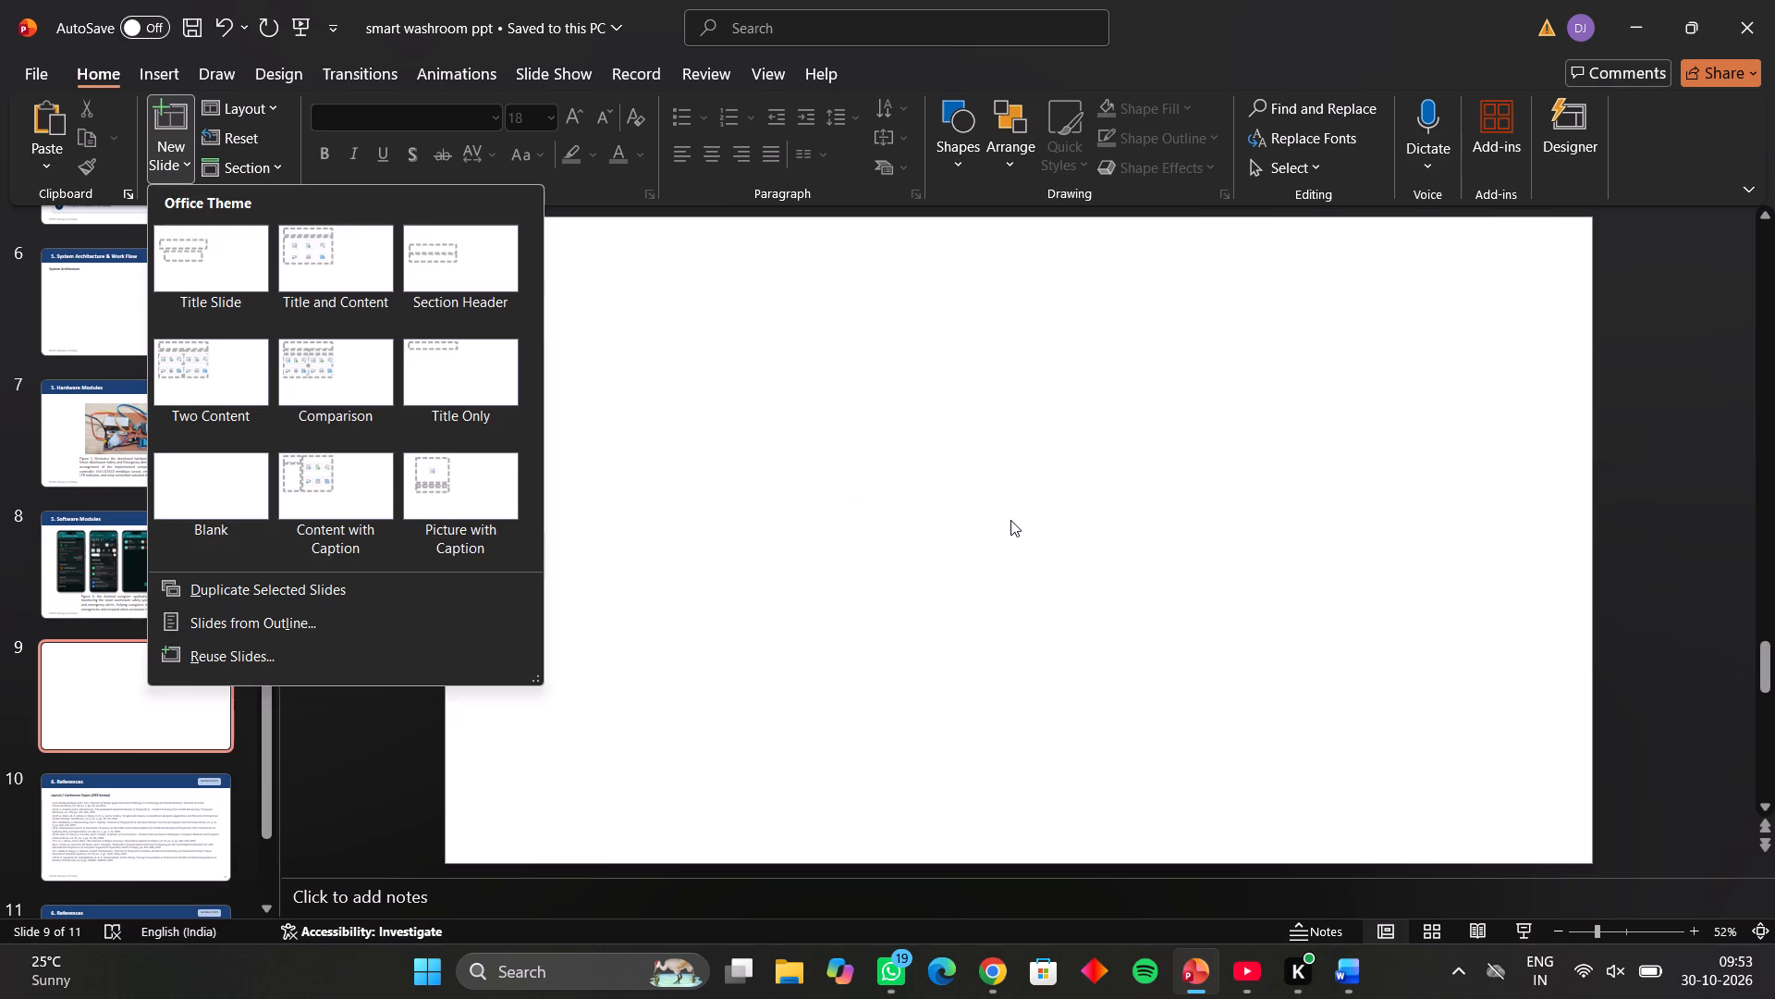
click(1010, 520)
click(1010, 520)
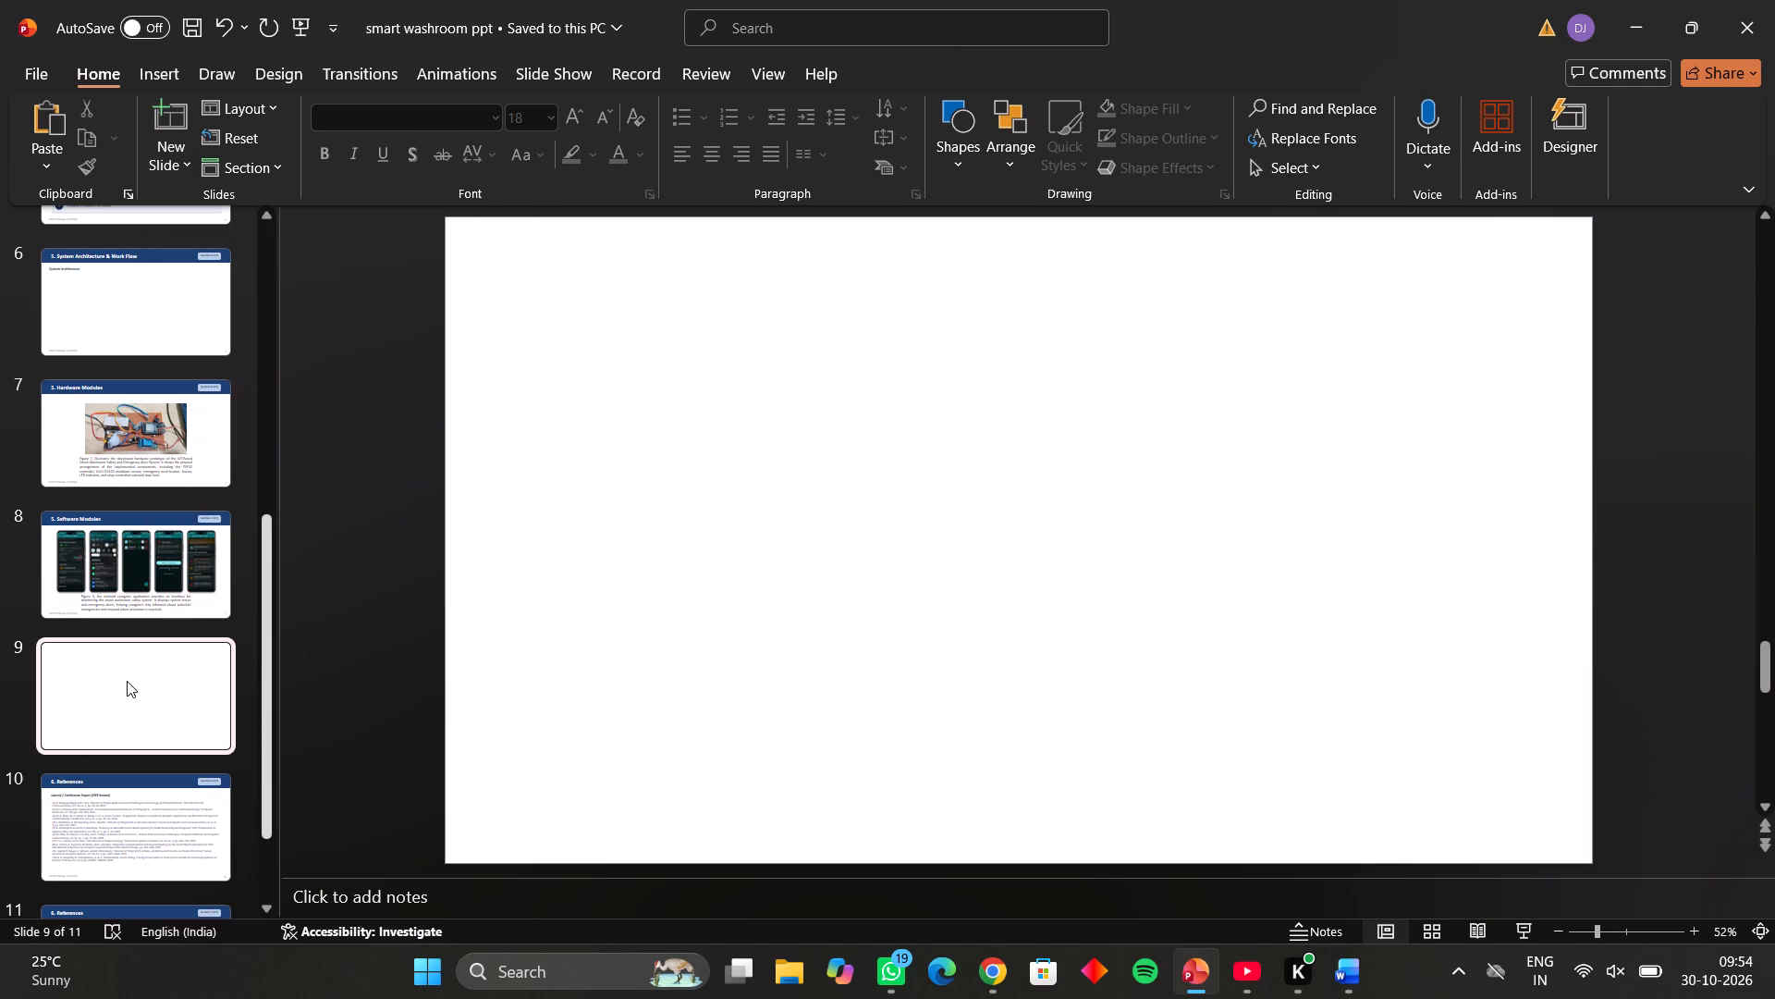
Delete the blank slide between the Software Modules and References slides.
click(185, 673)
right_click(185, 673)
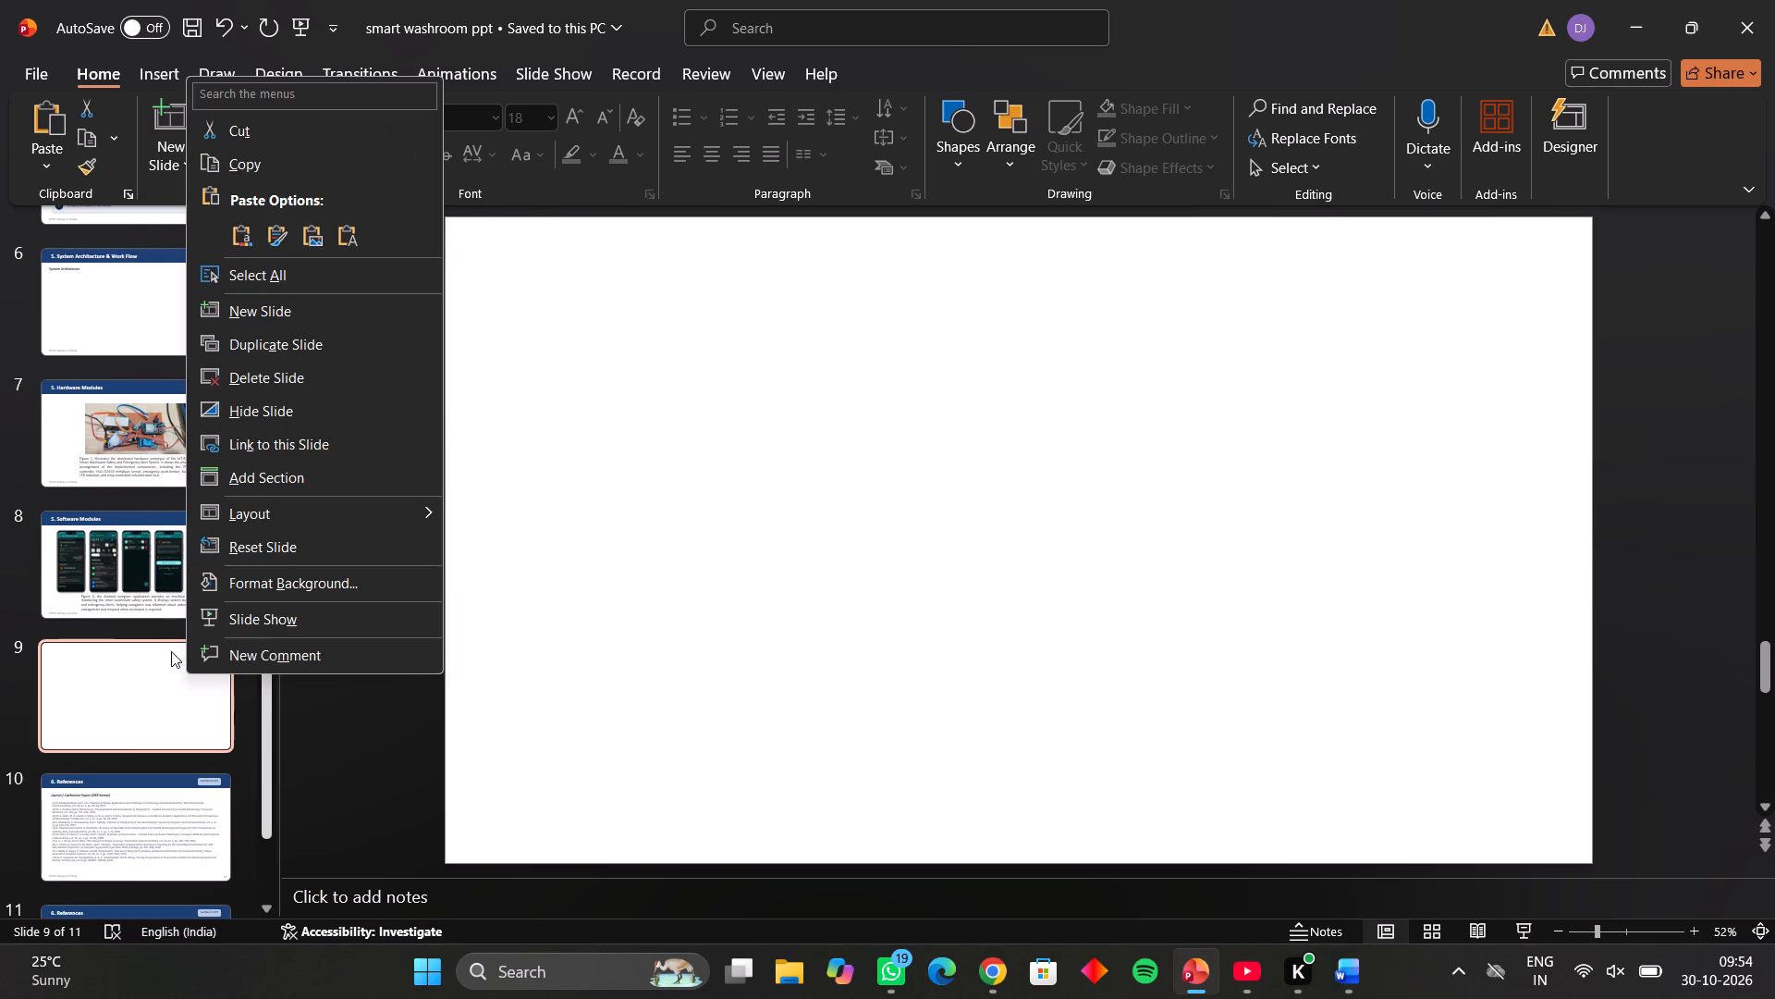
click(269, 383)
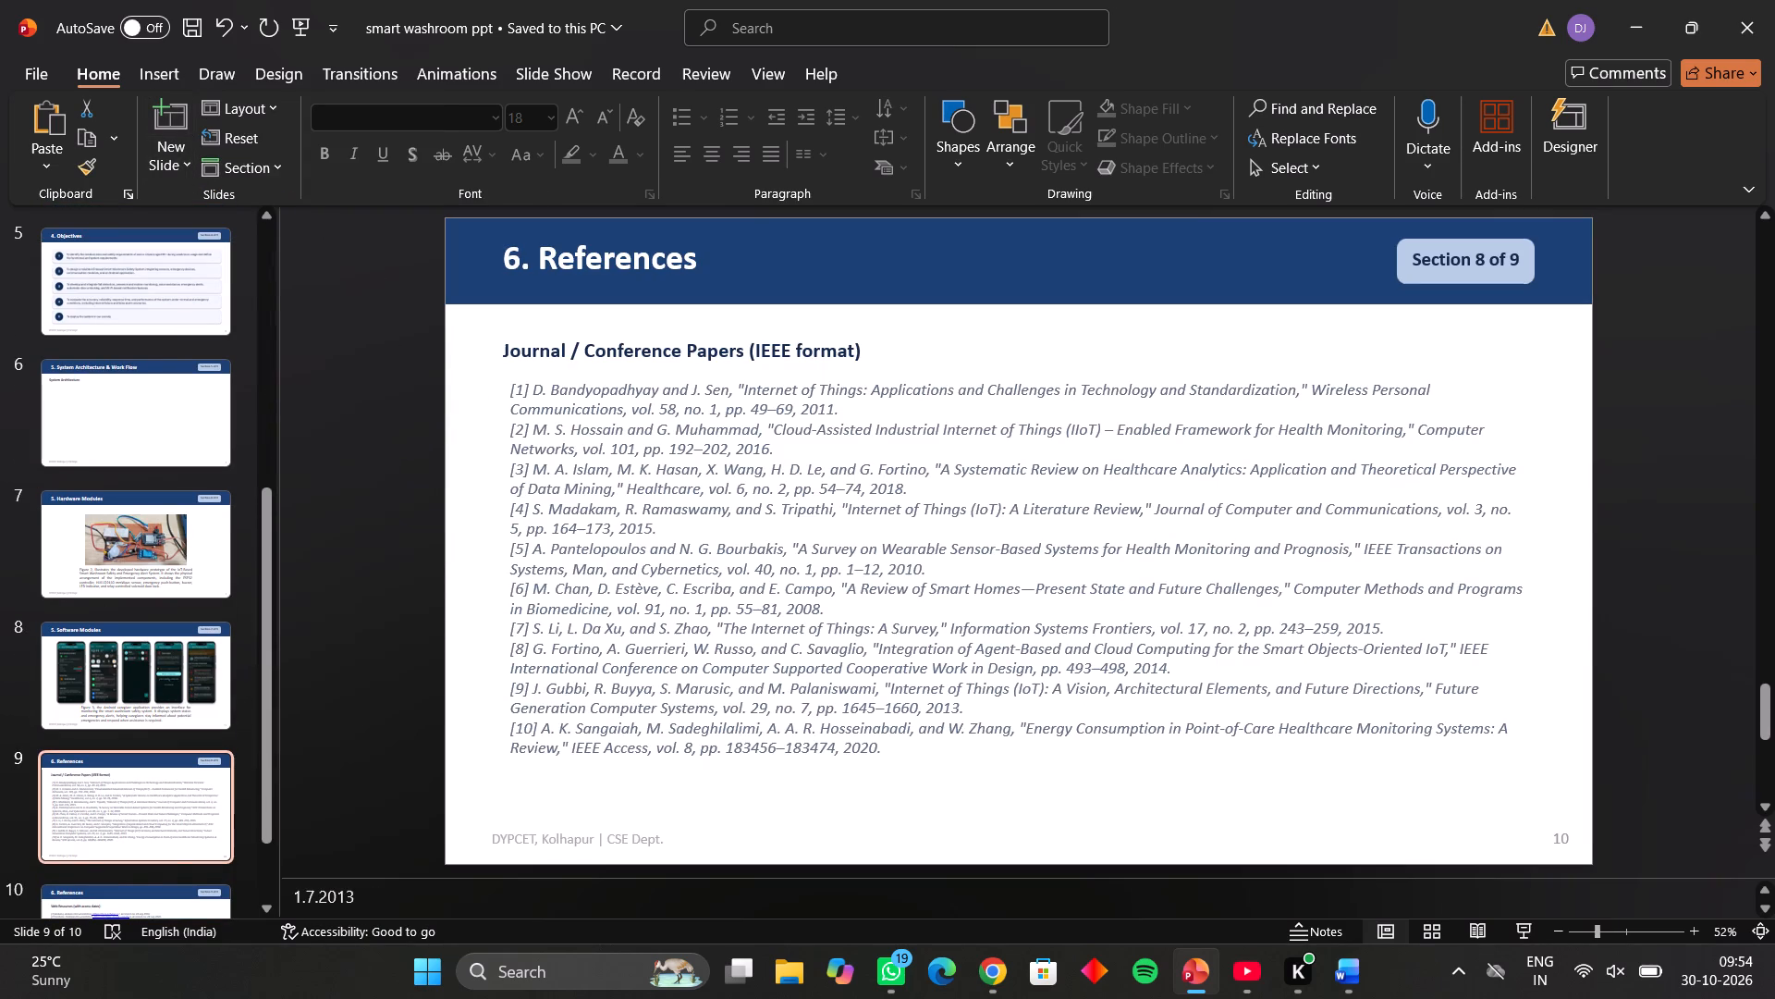
Add a new blank slide directly after the Software Modules slide.
key(Up)
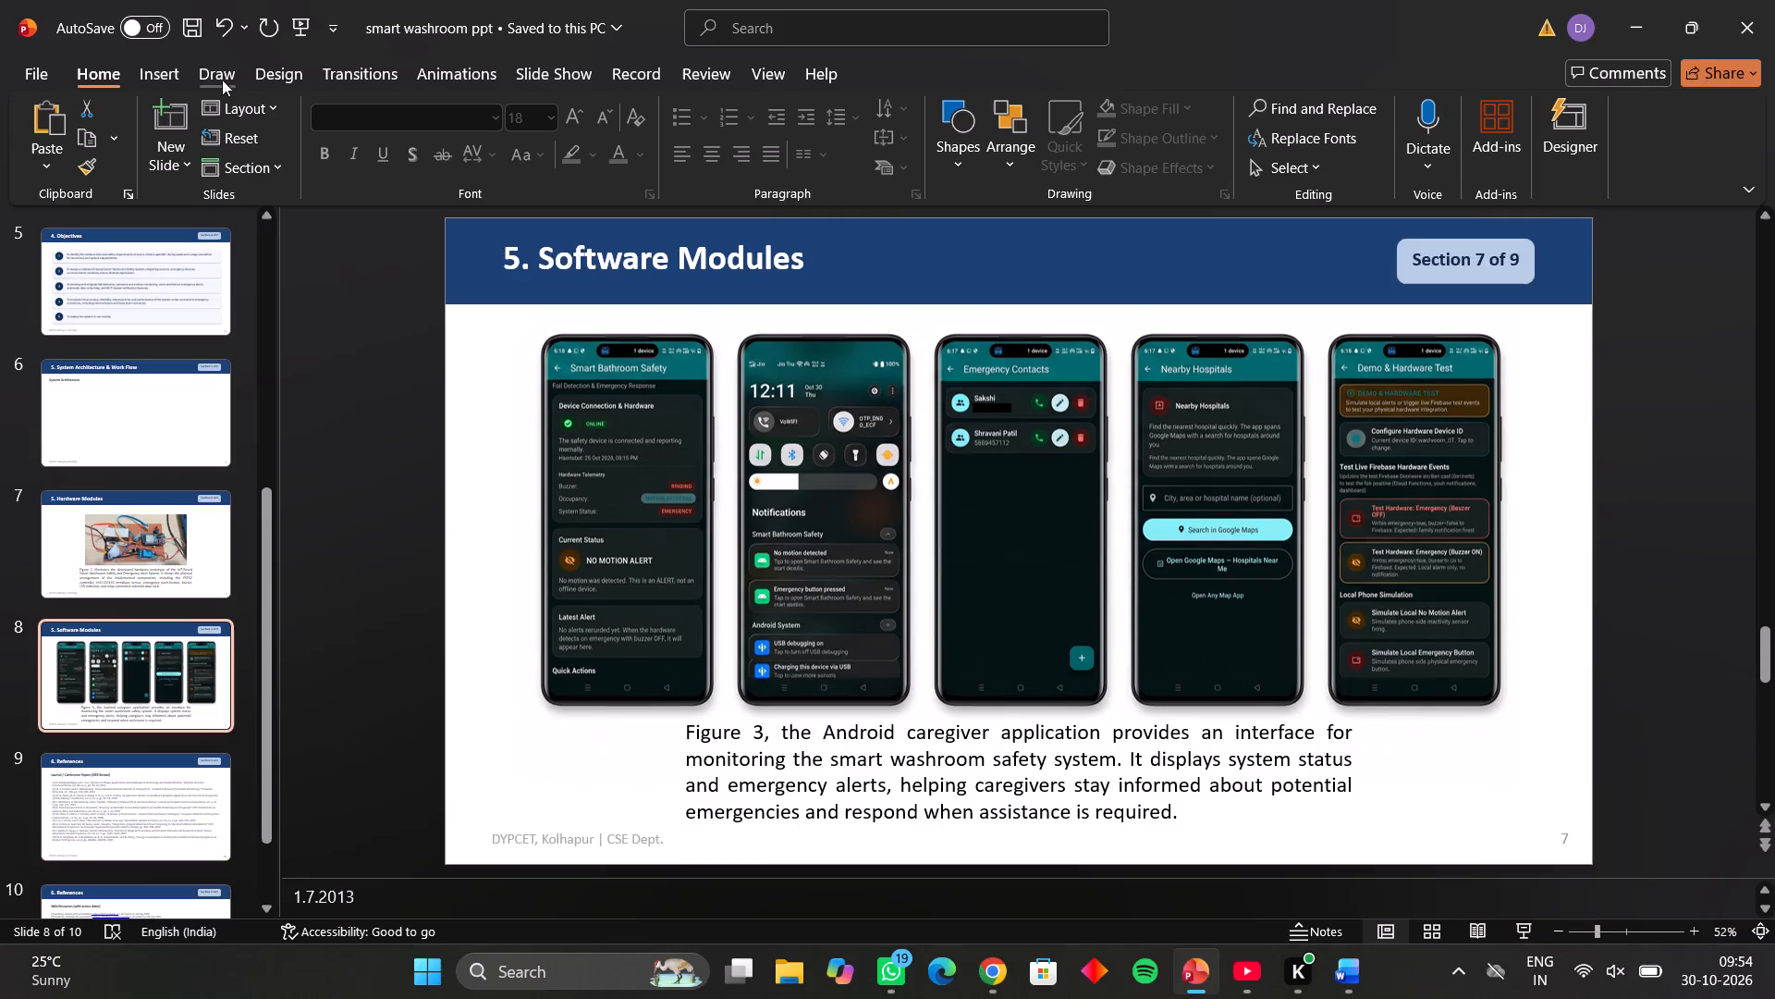
click(182, 127)
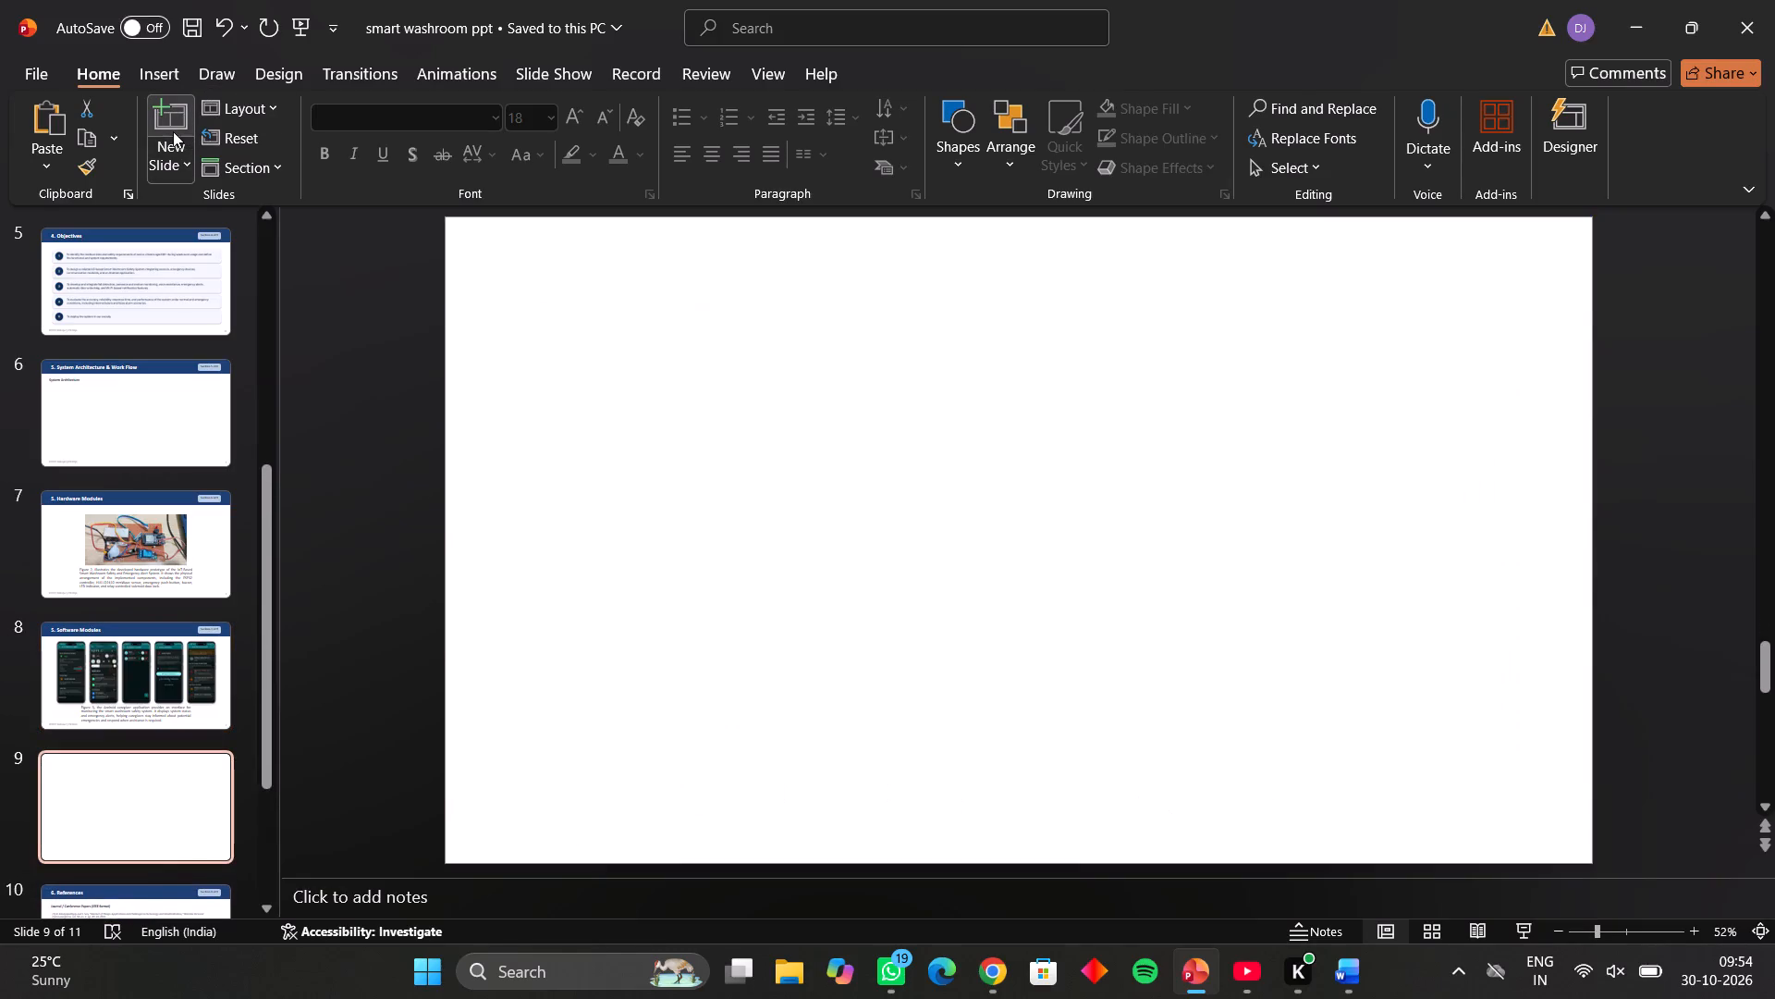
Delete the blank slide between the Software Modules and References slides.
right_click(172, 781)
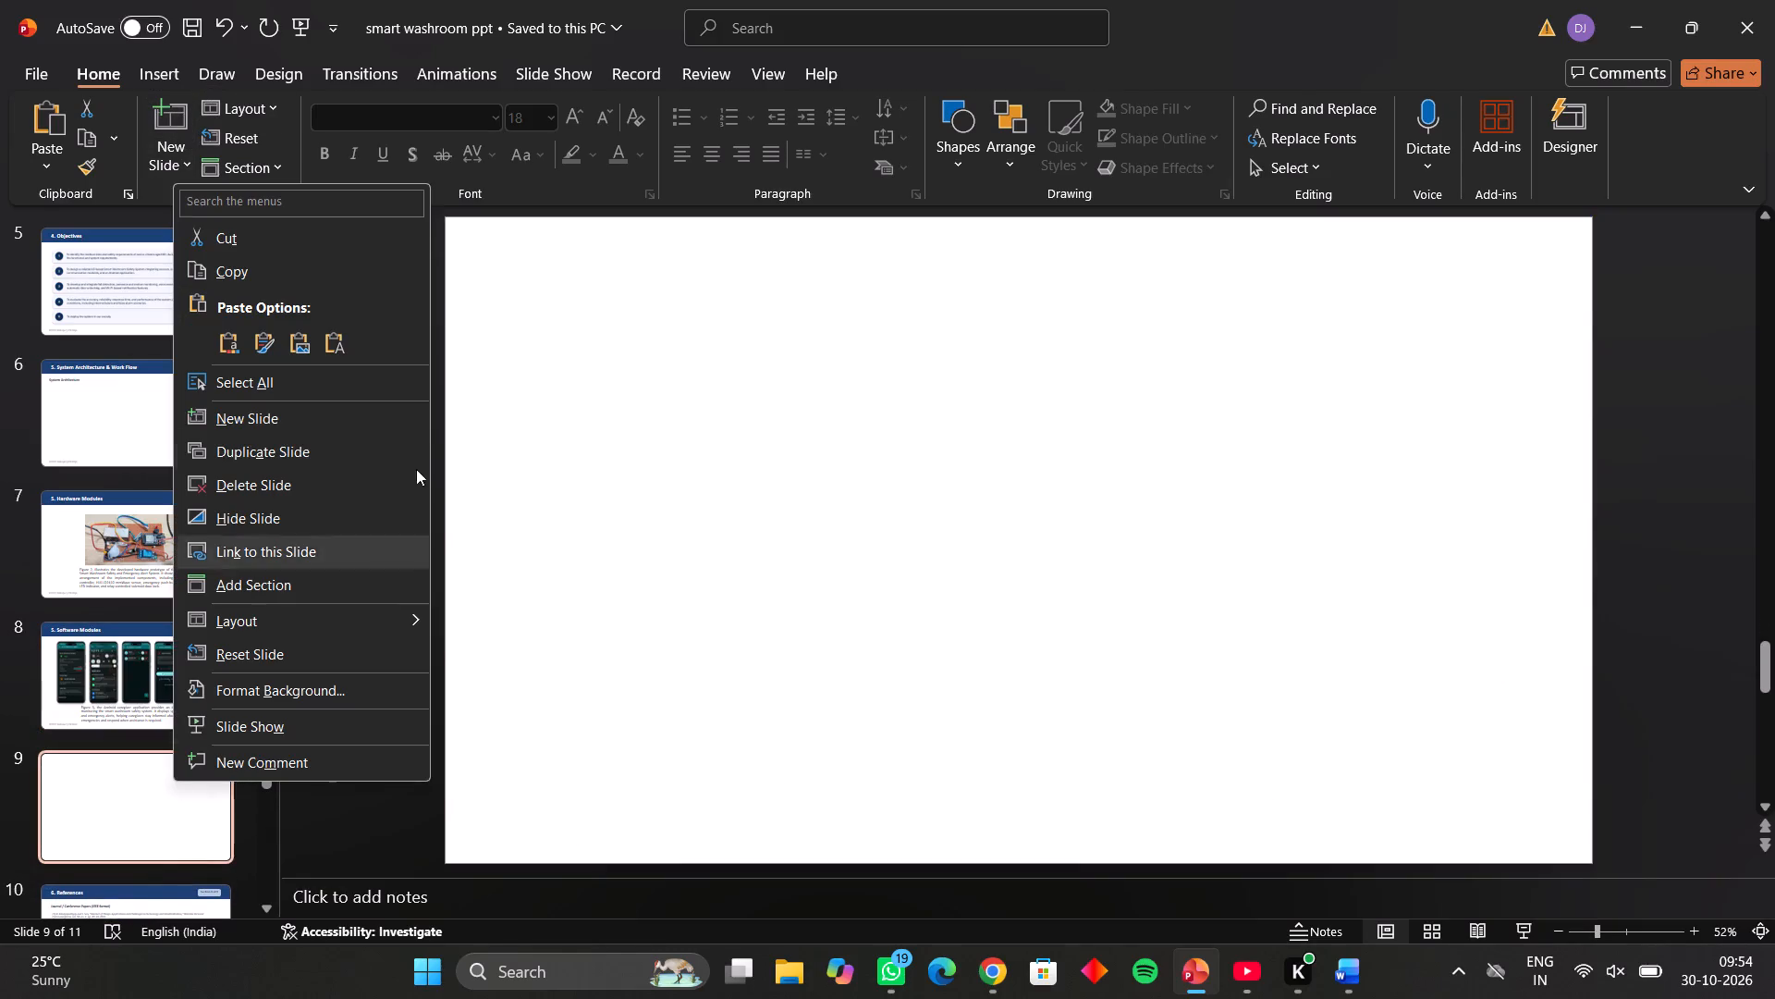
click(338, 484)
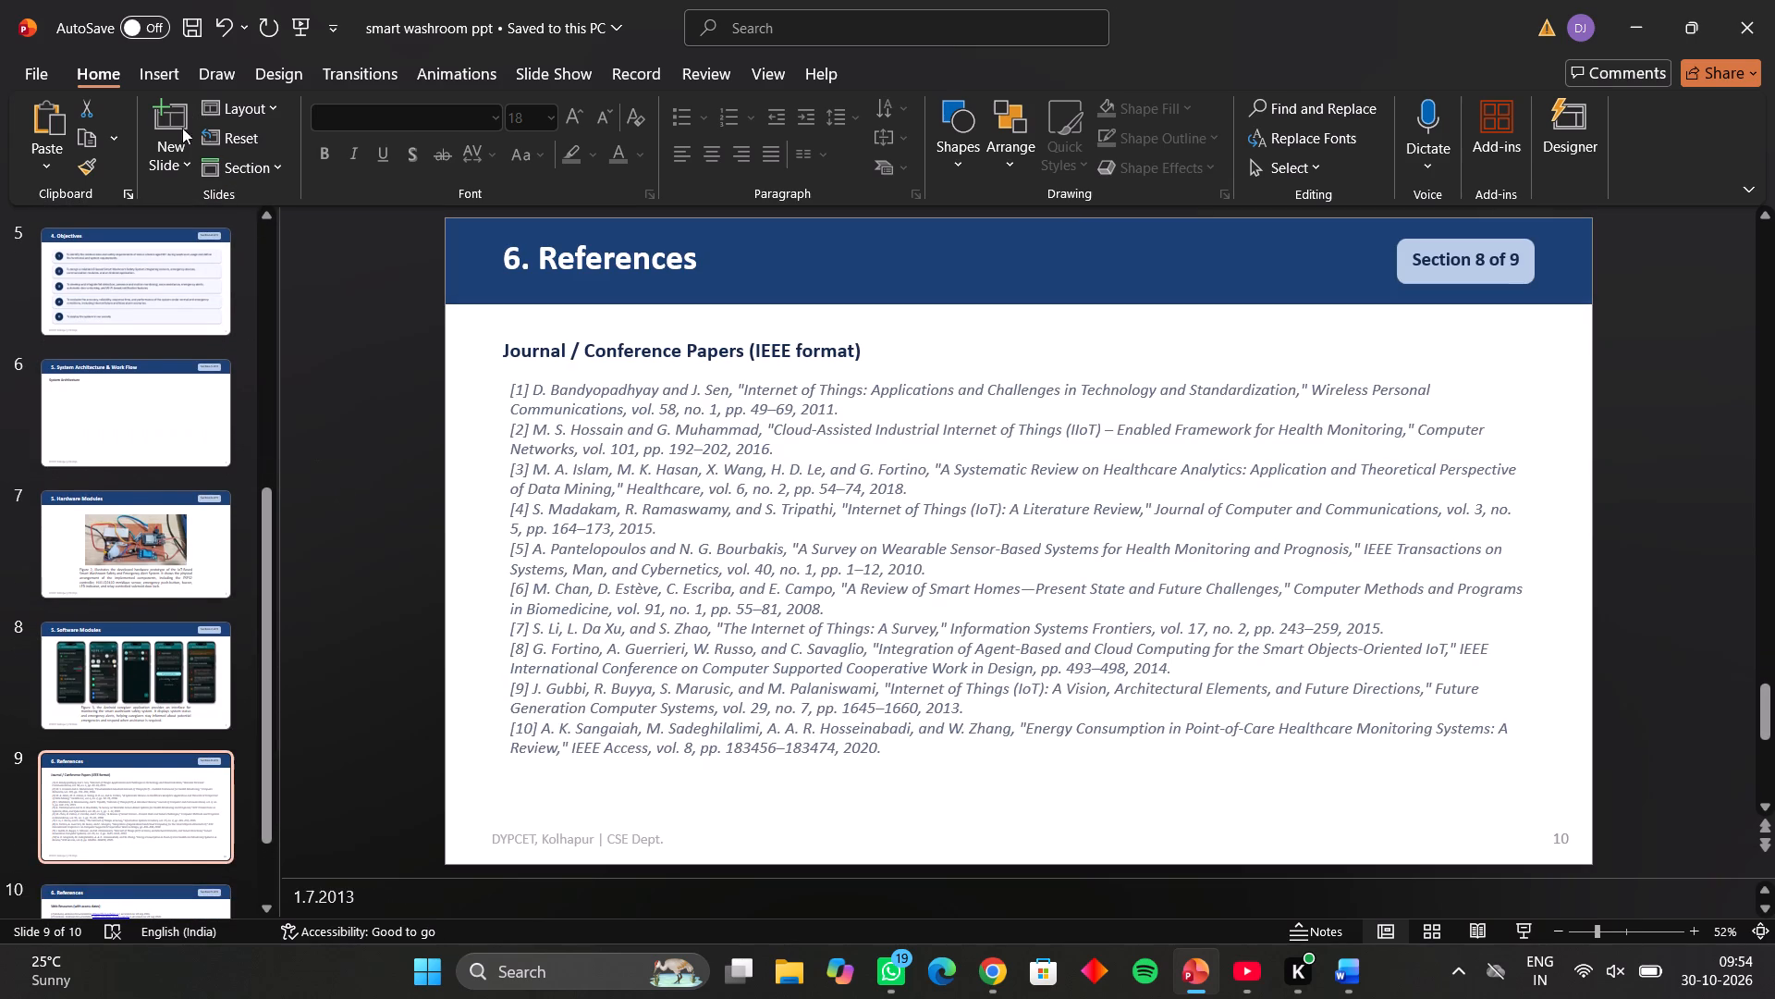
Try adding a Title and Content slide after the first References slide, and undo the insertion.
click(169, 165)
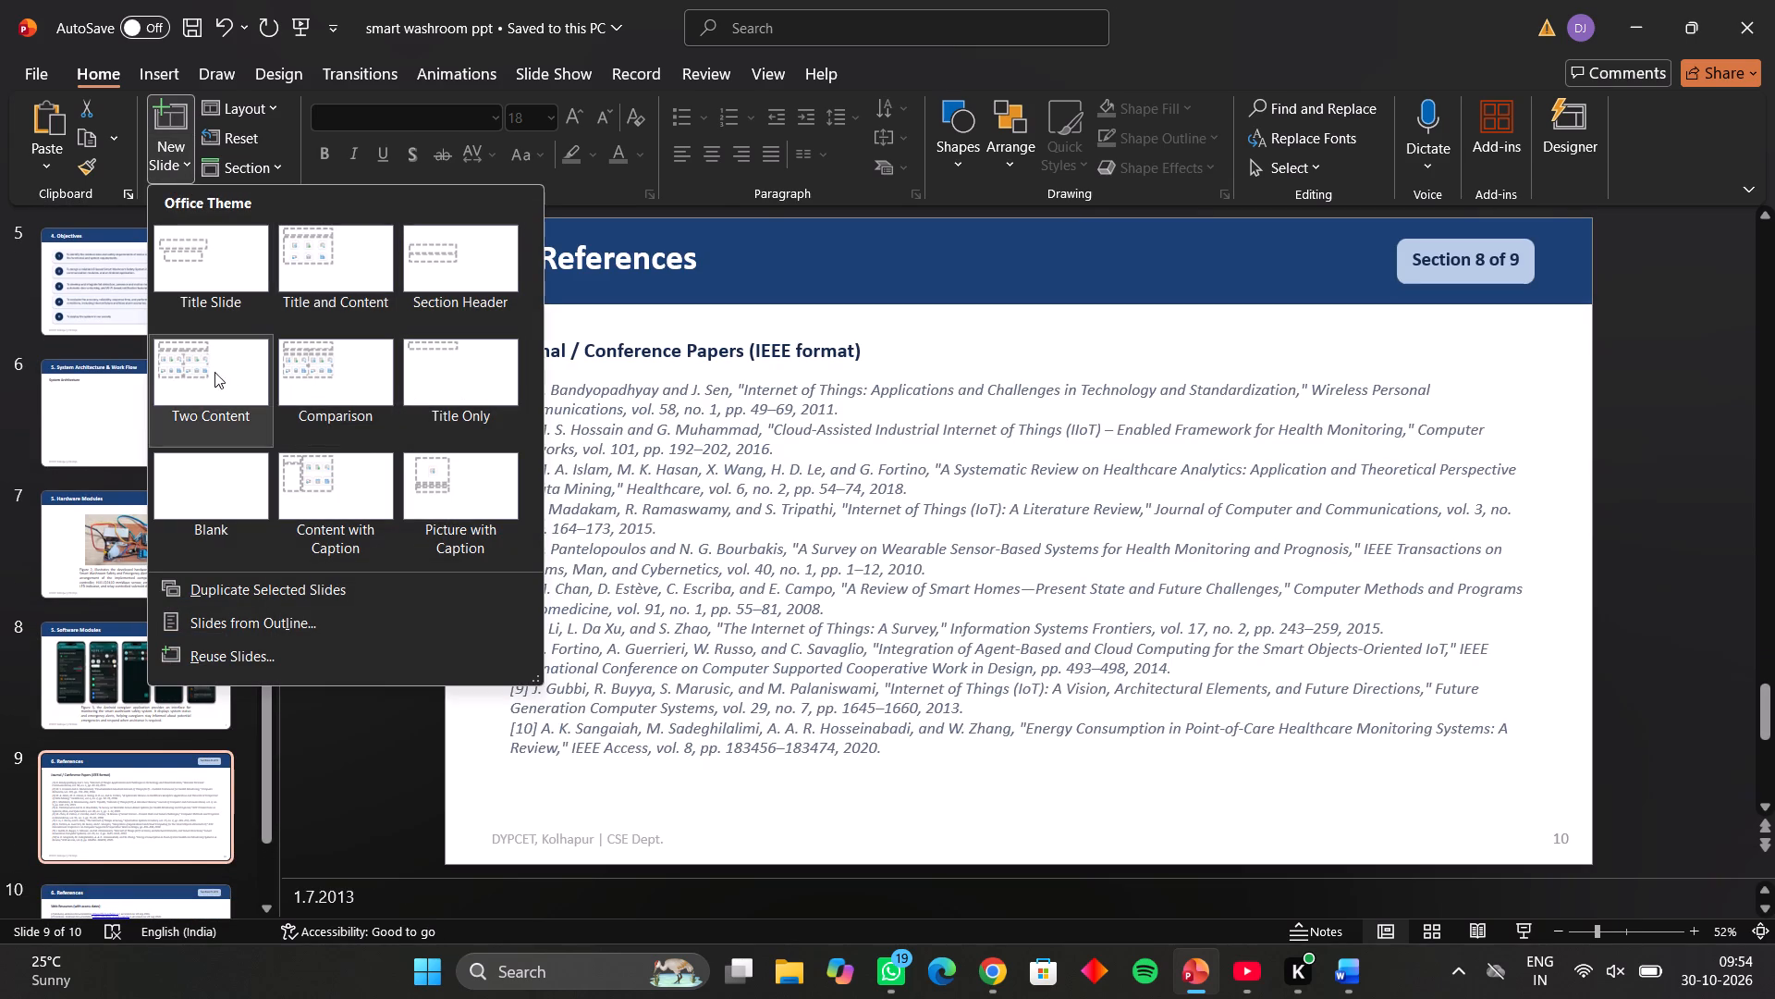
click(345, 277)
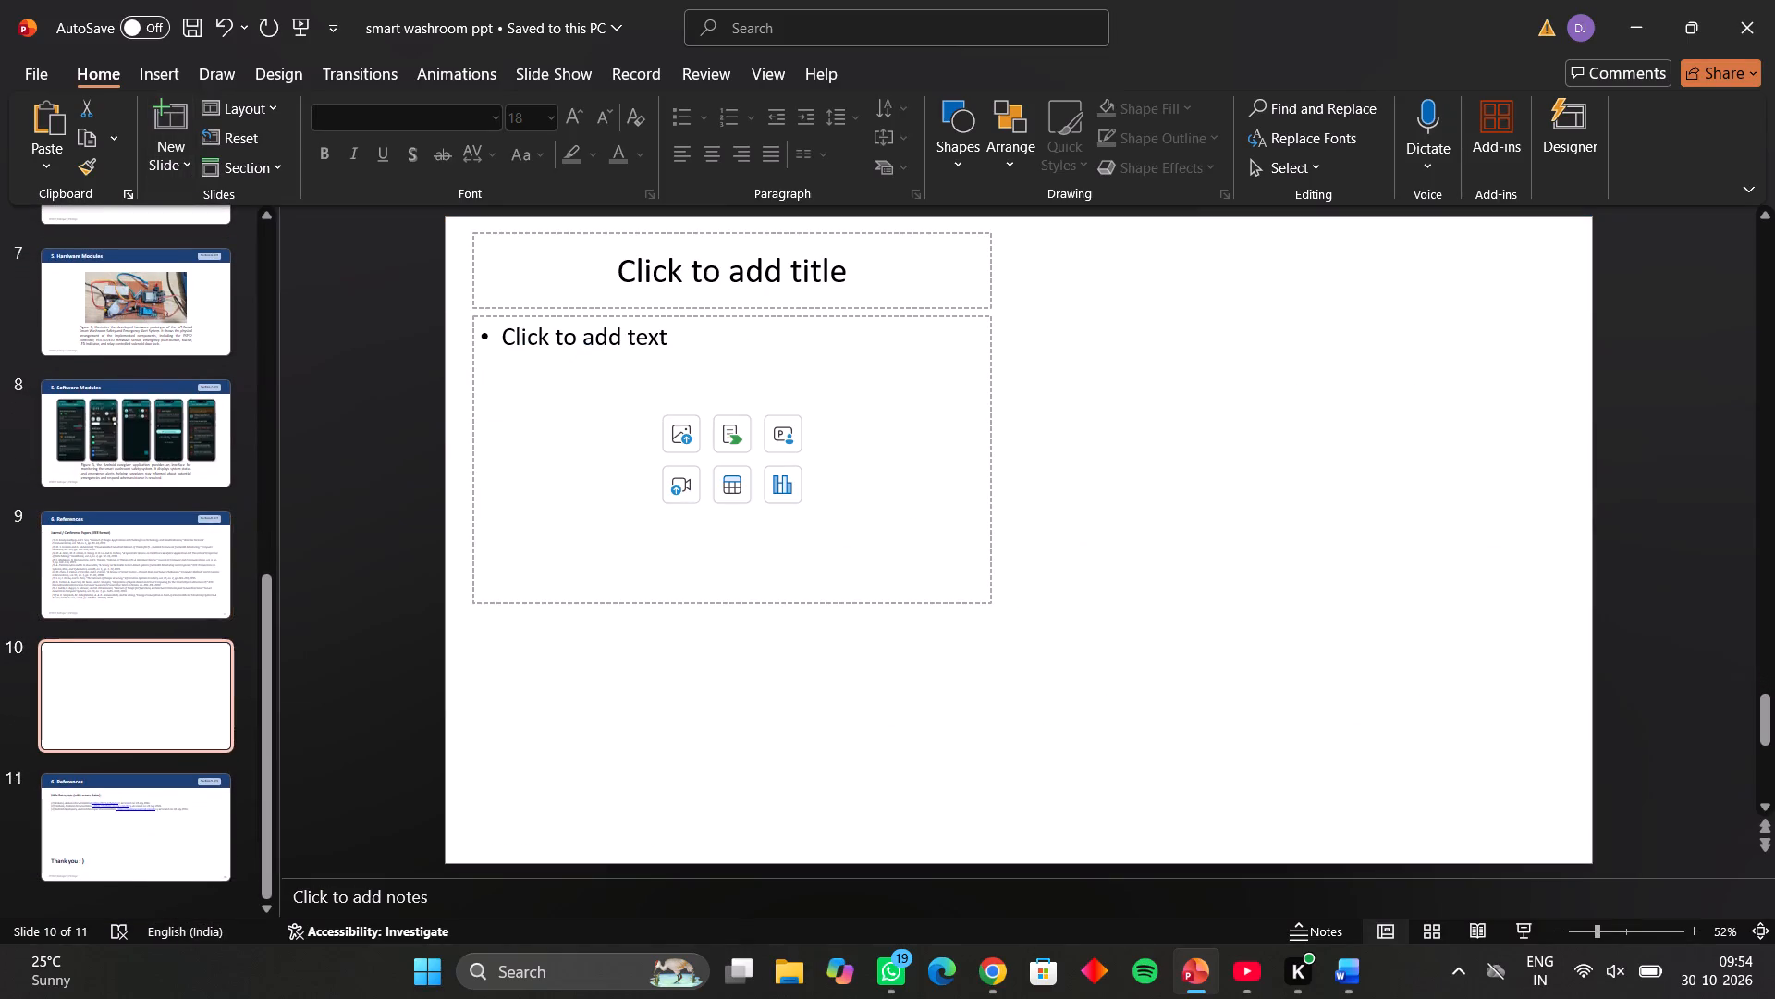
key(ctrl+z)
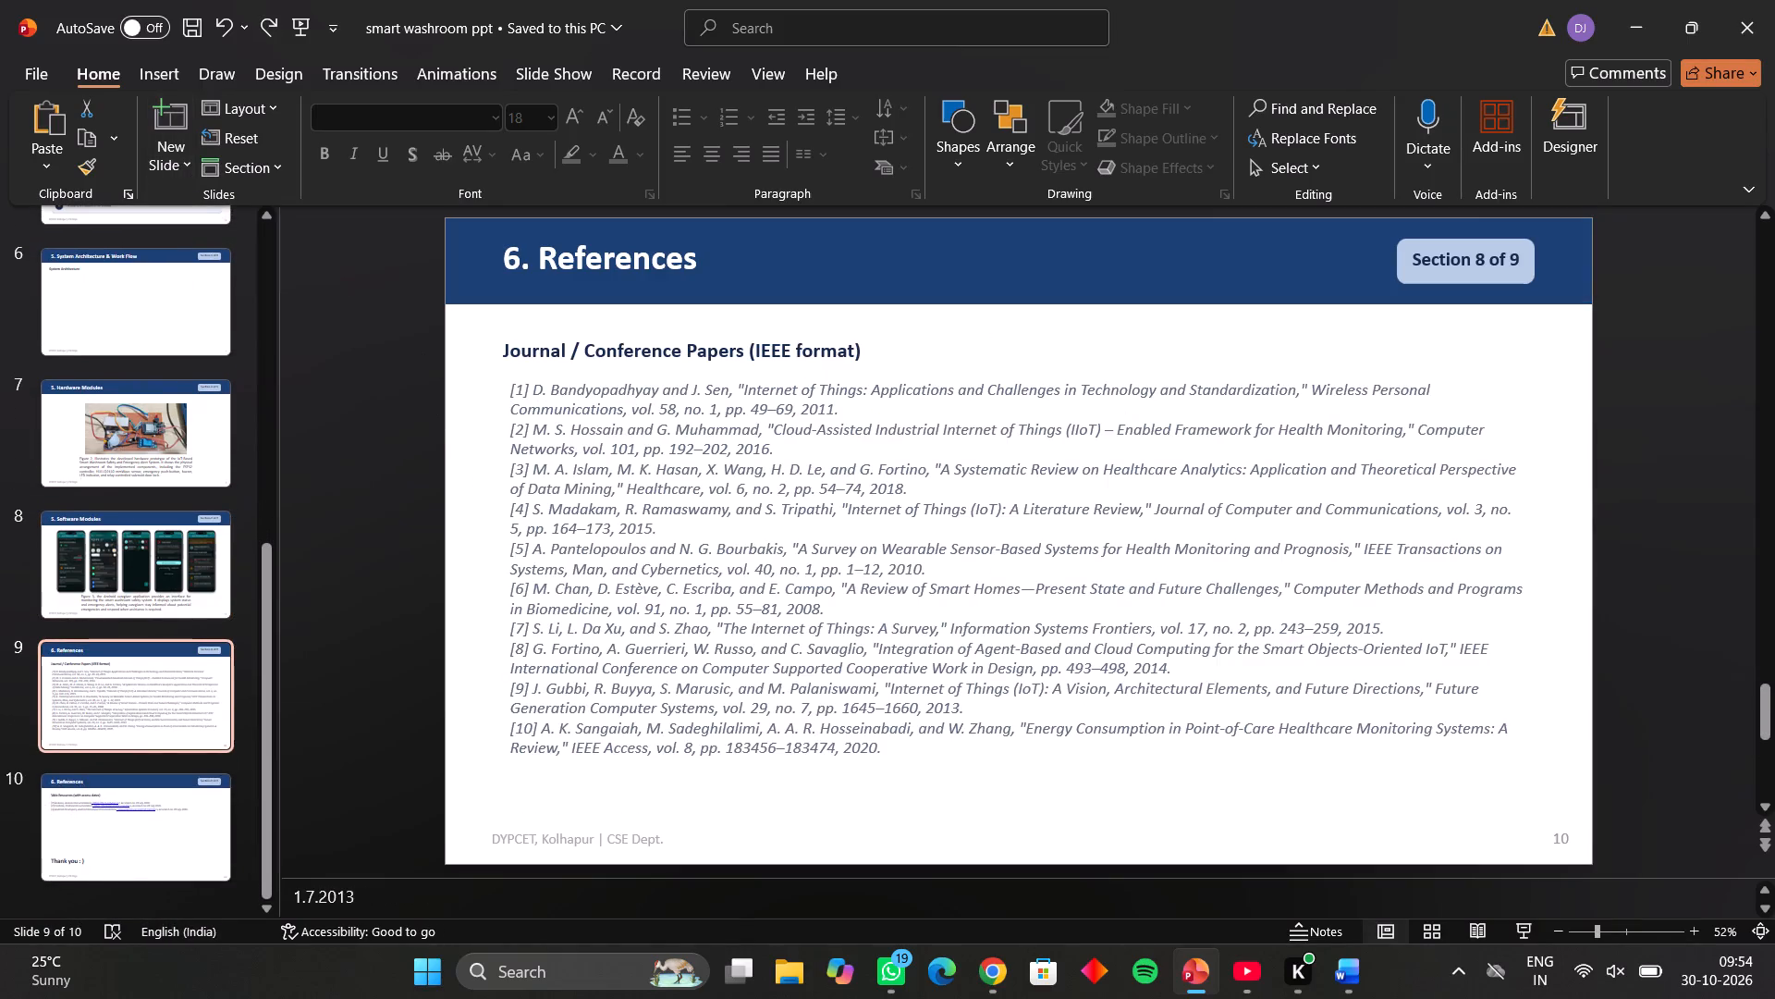
Add a new blank slide directly after the Software Modules slide.
key(Up)
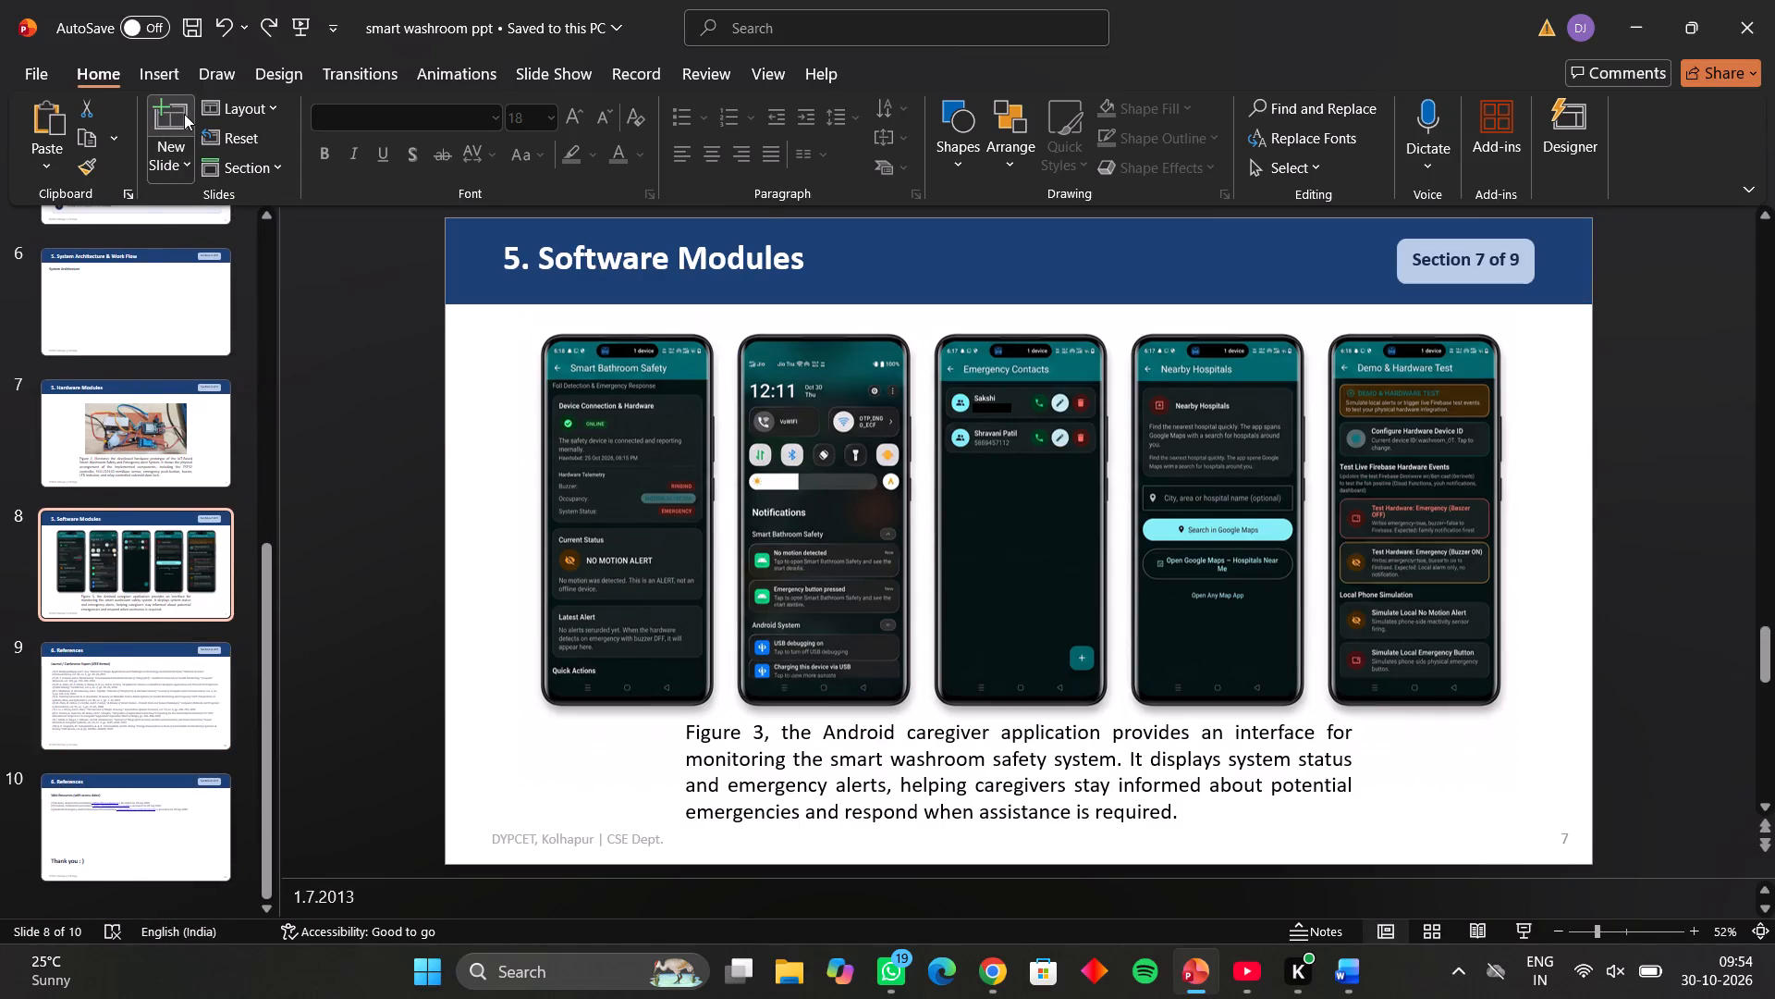
click(184, 114)
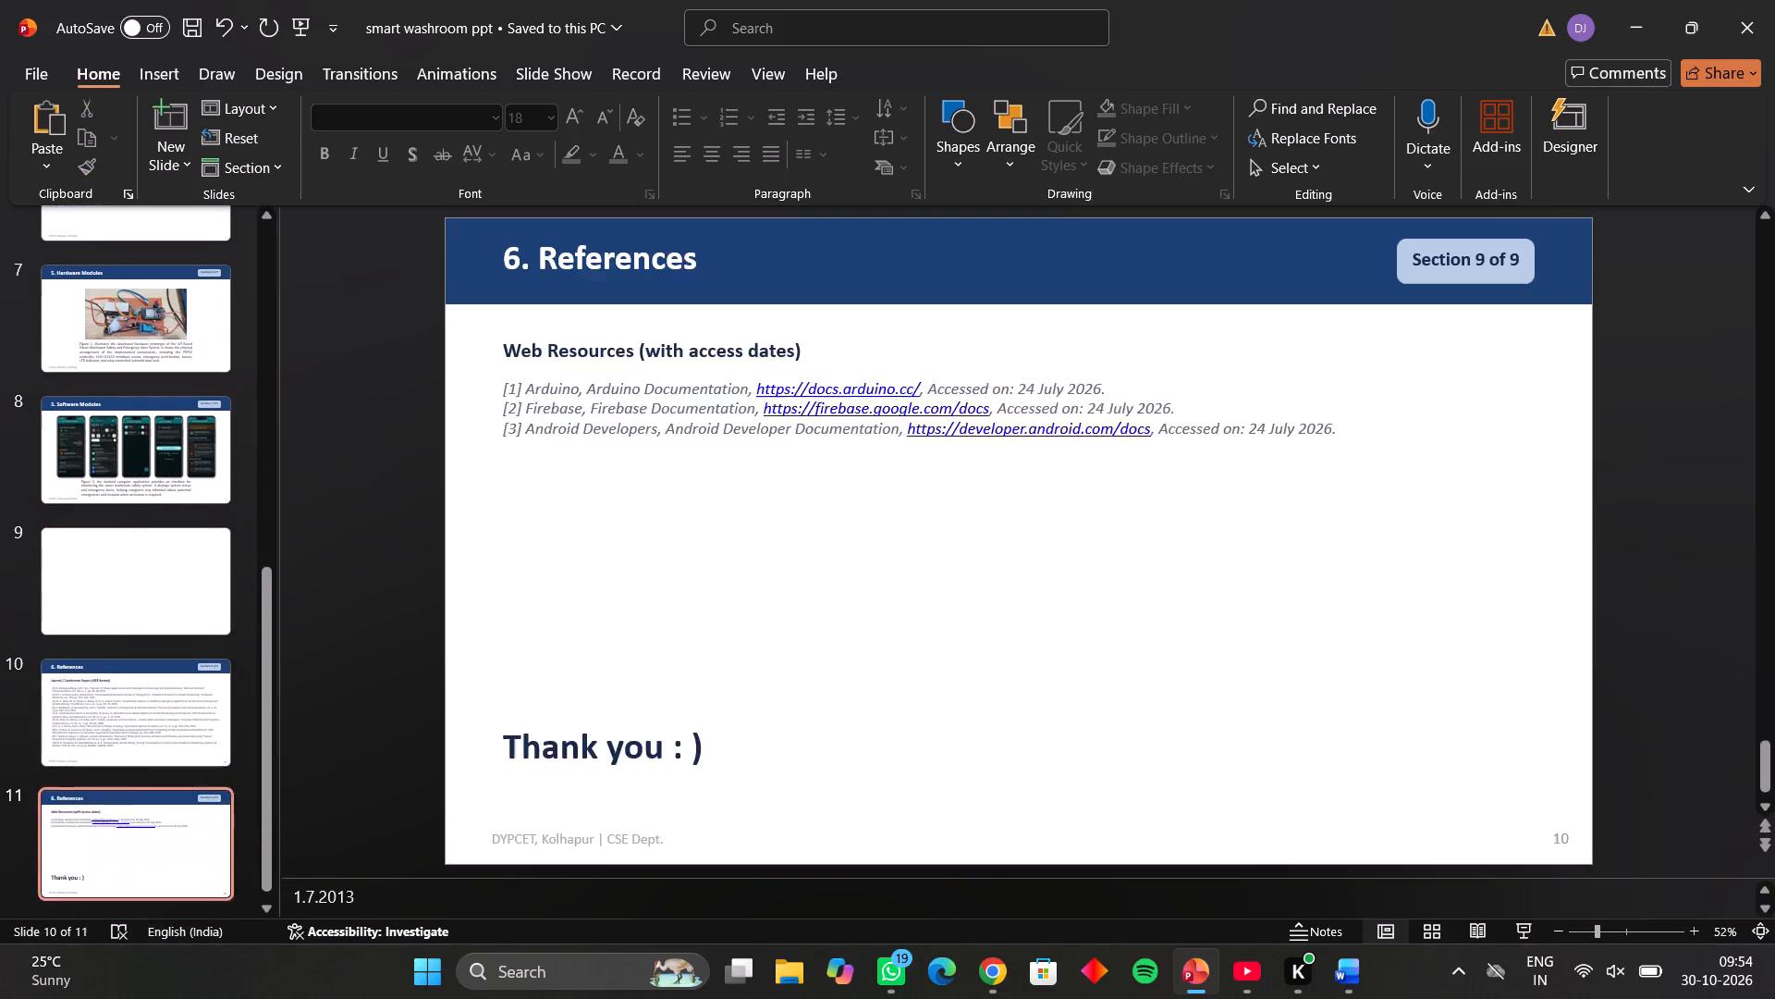
key(Down)
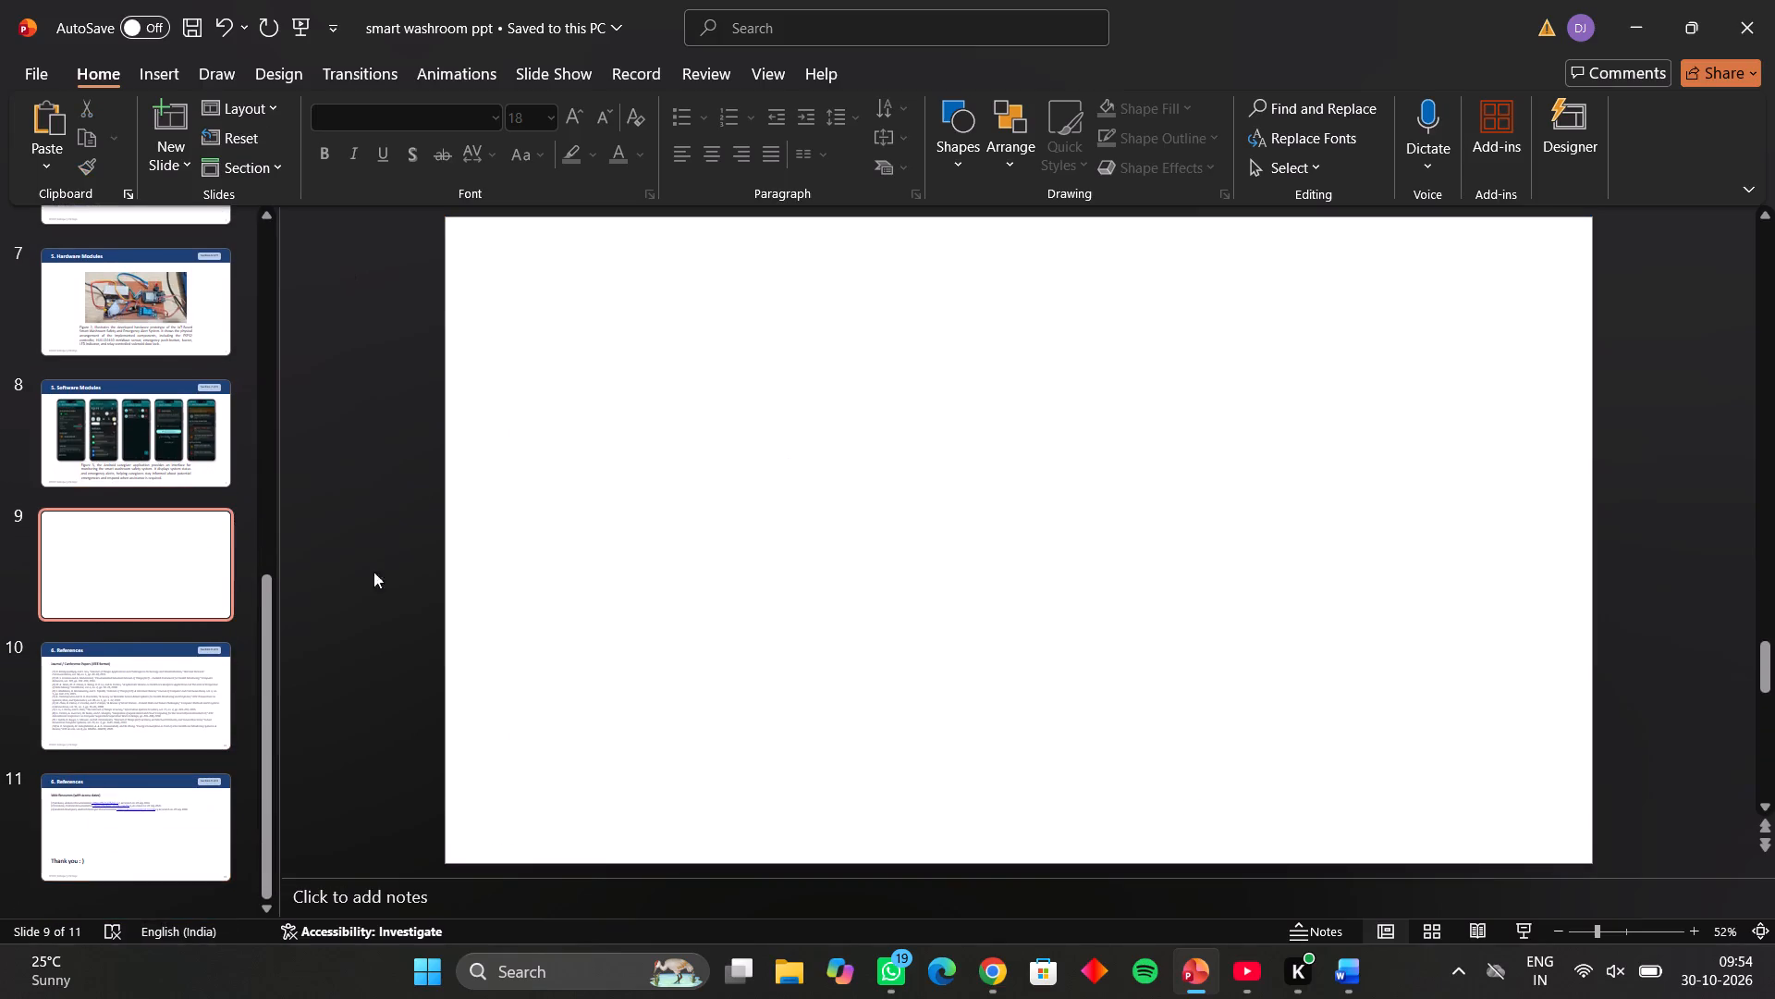
Copy all the objects on the Software Modules slide and paste them onto the blank slide after it.
key(Up)
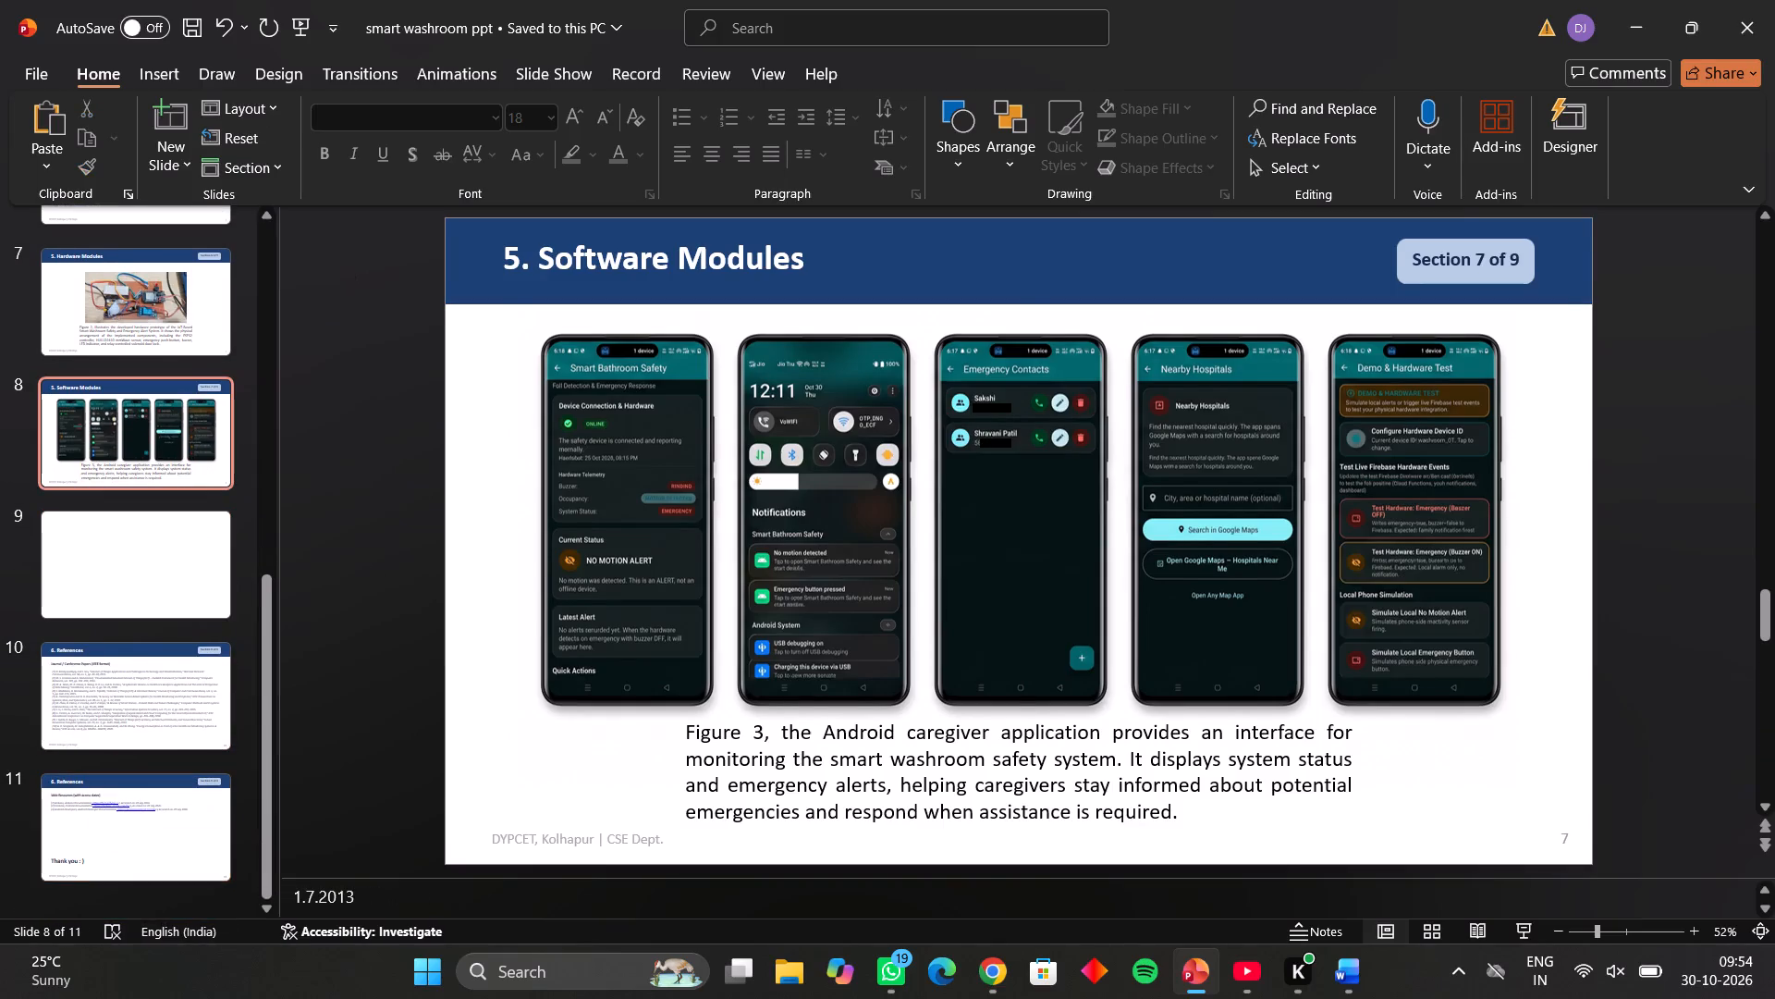
click(615, 280)
click(373, 293)
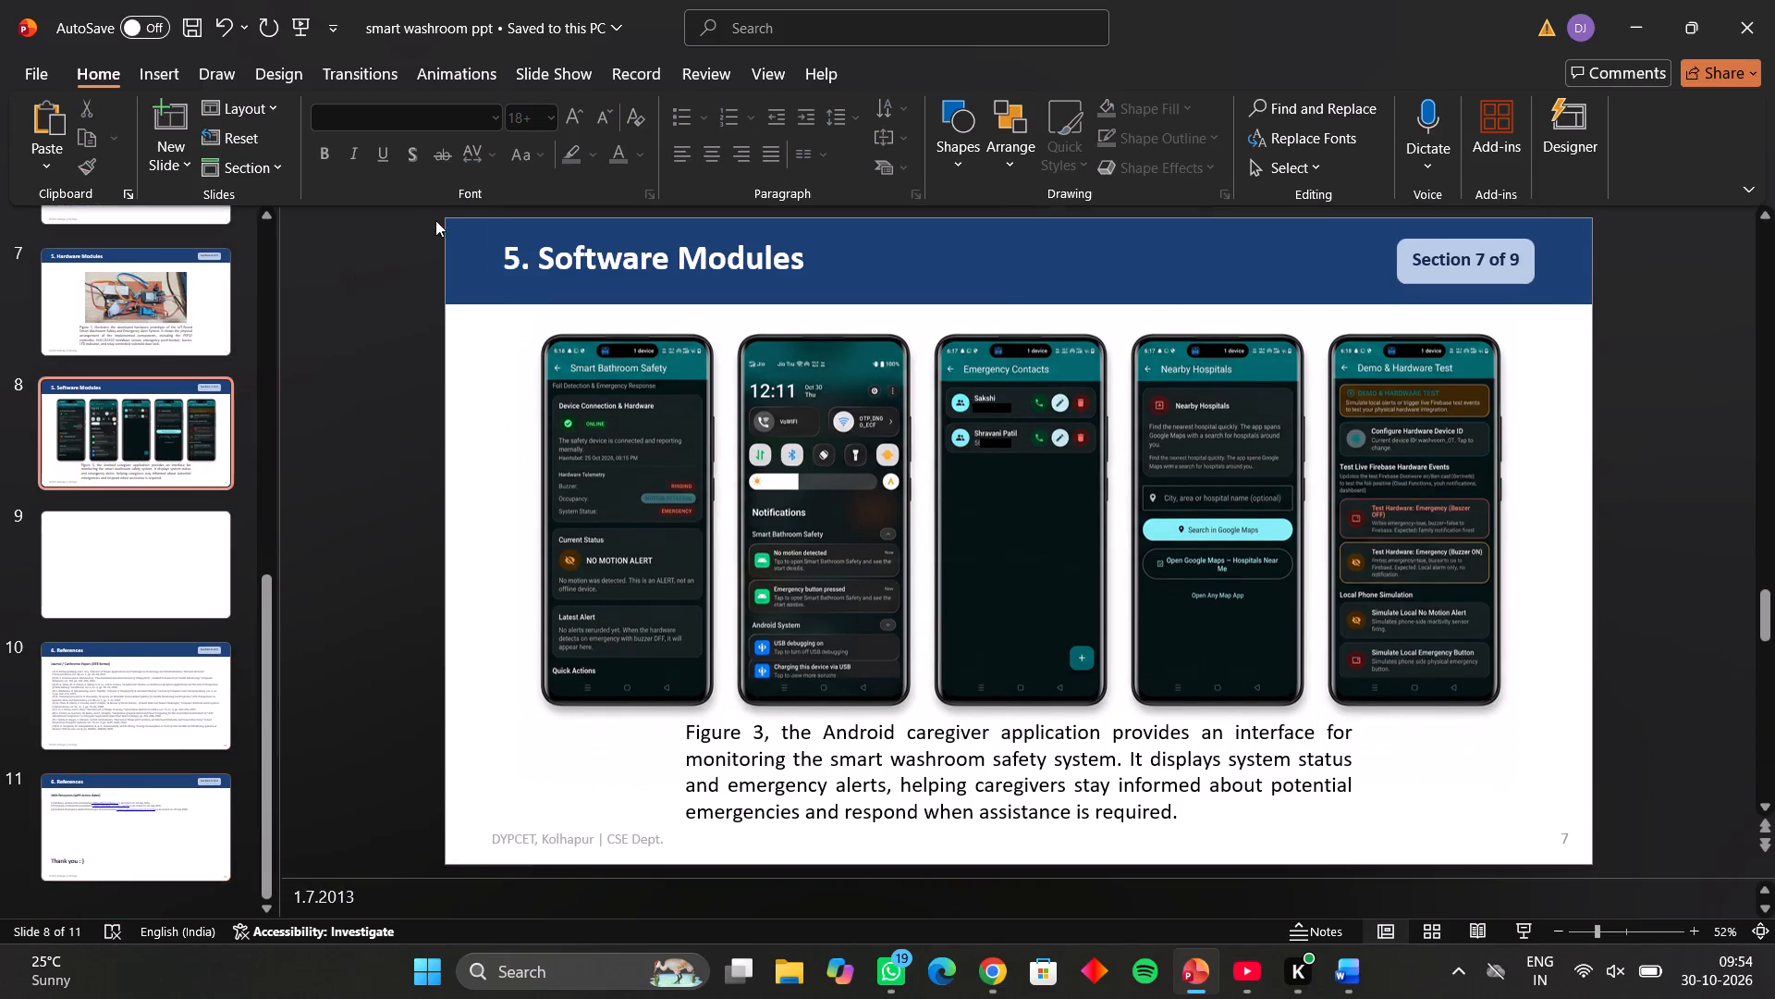
drag(436, 216, 994, 723)
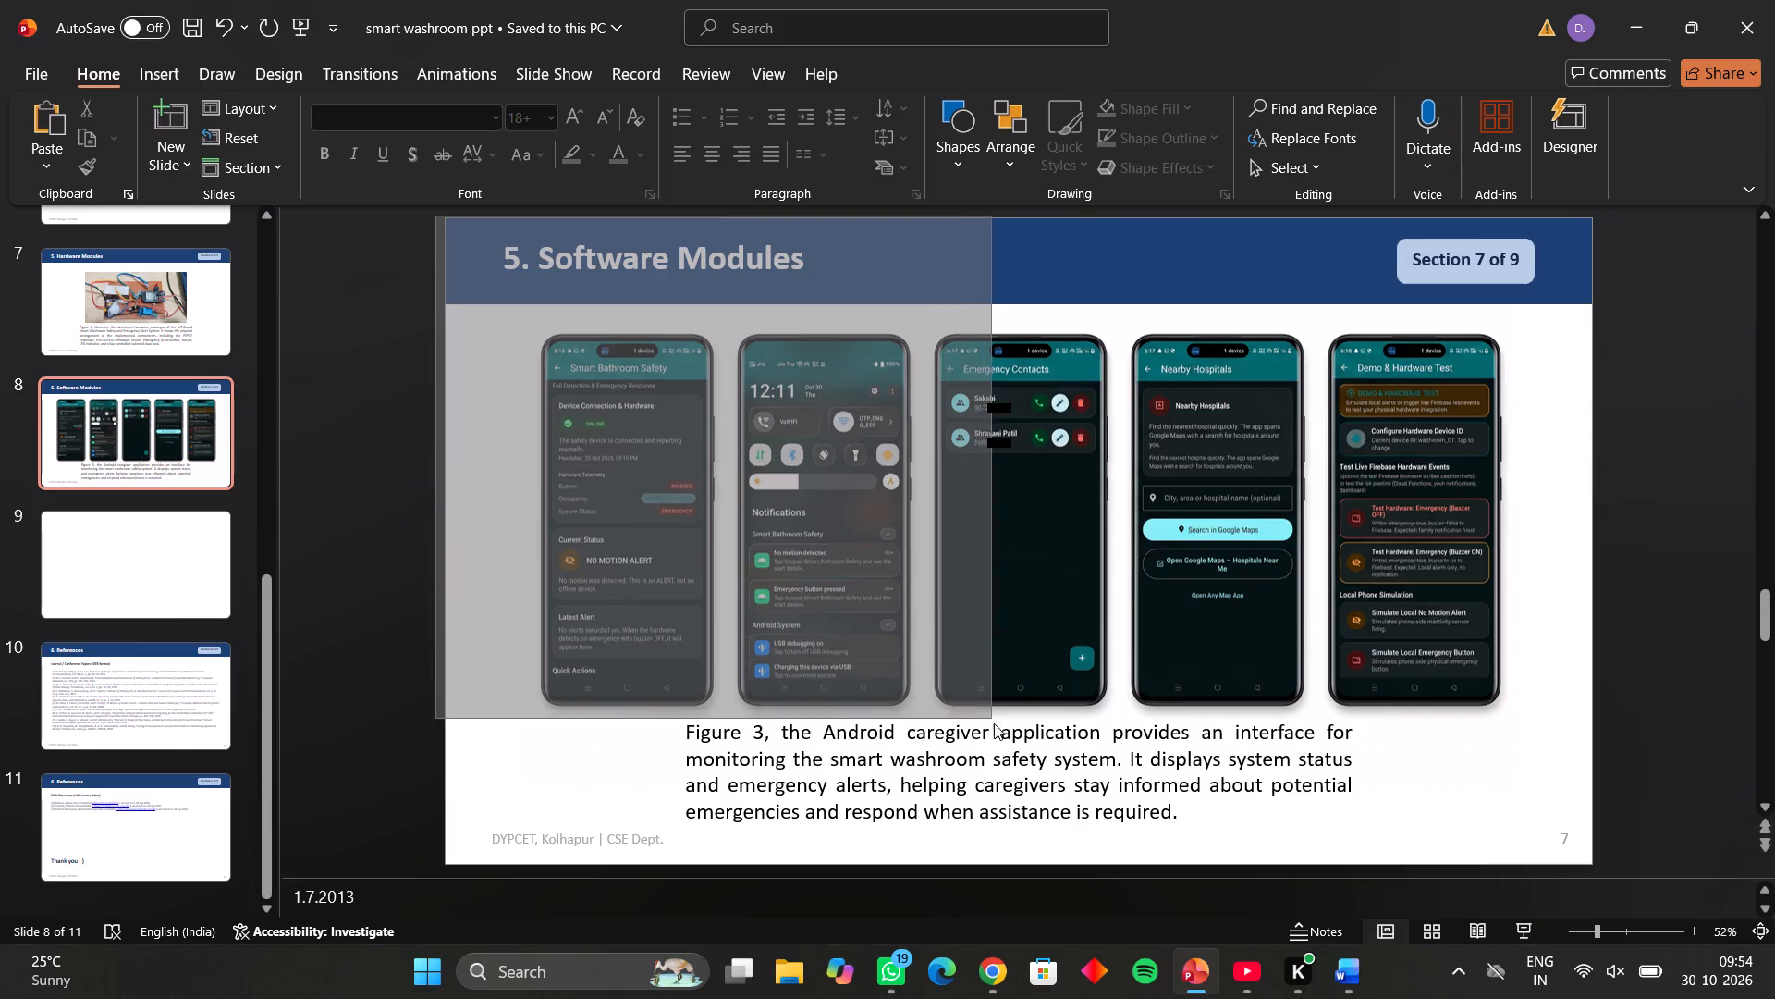
drag(994, 723, 1352, 882)
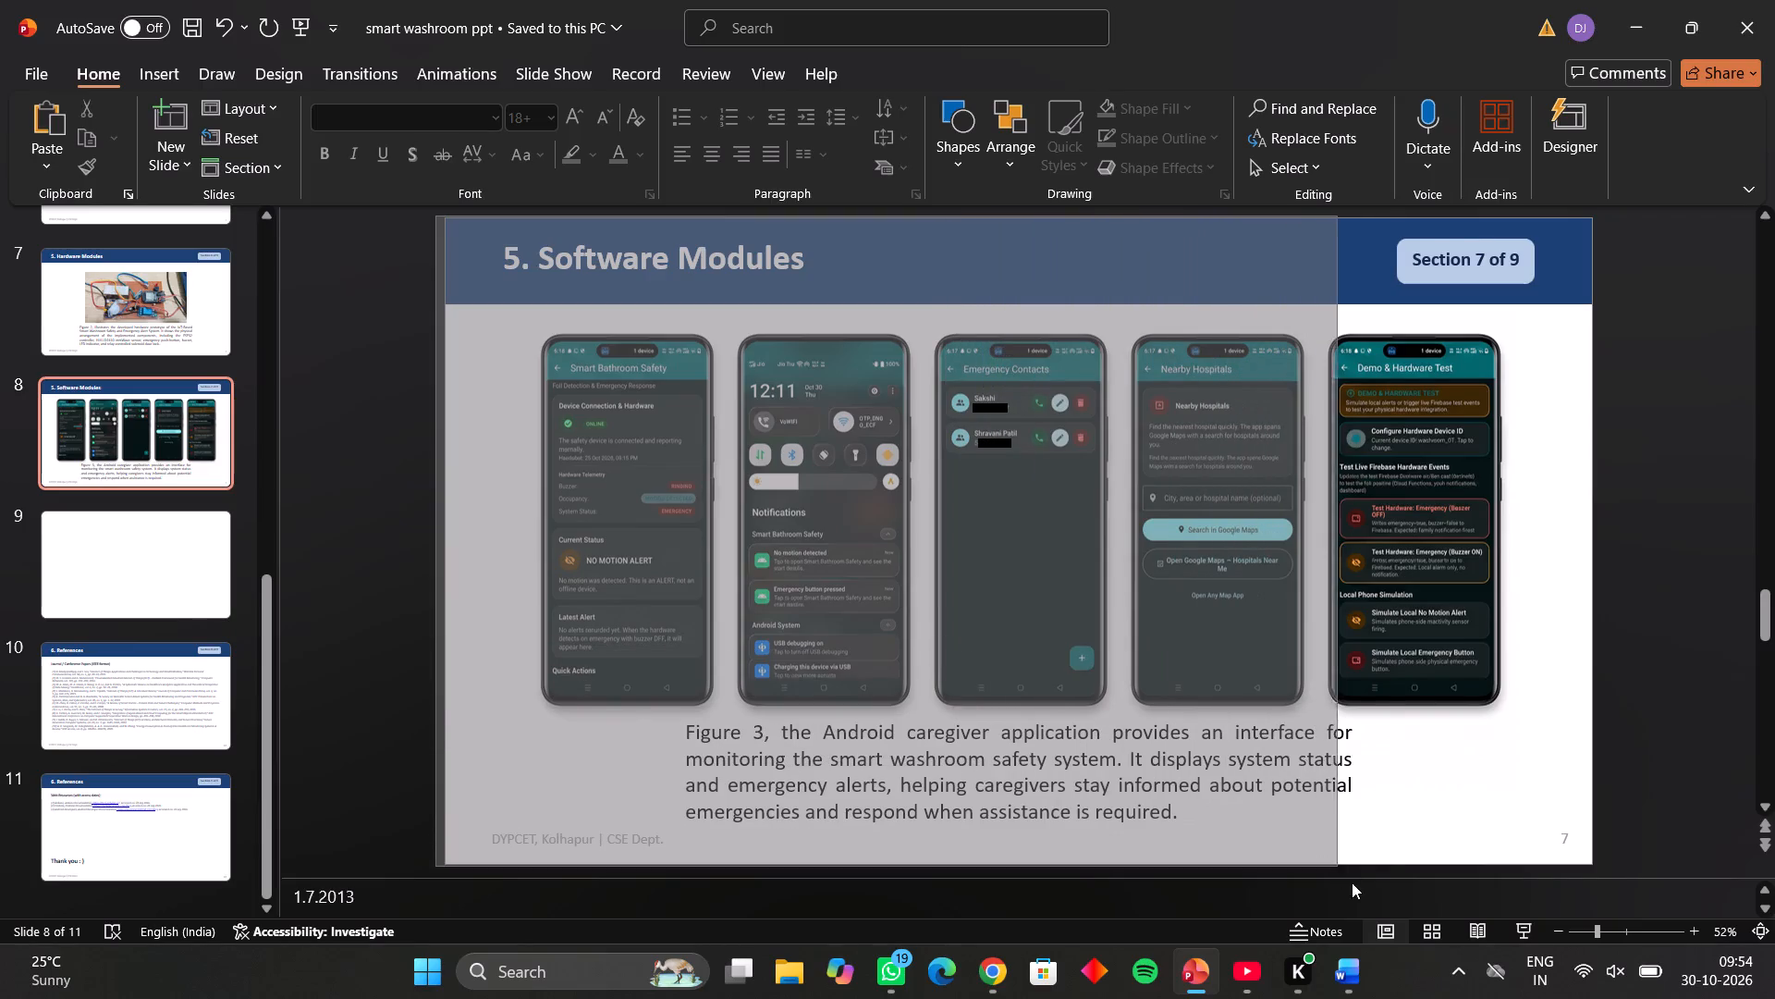
drag(1352, 882, 1544, 867)
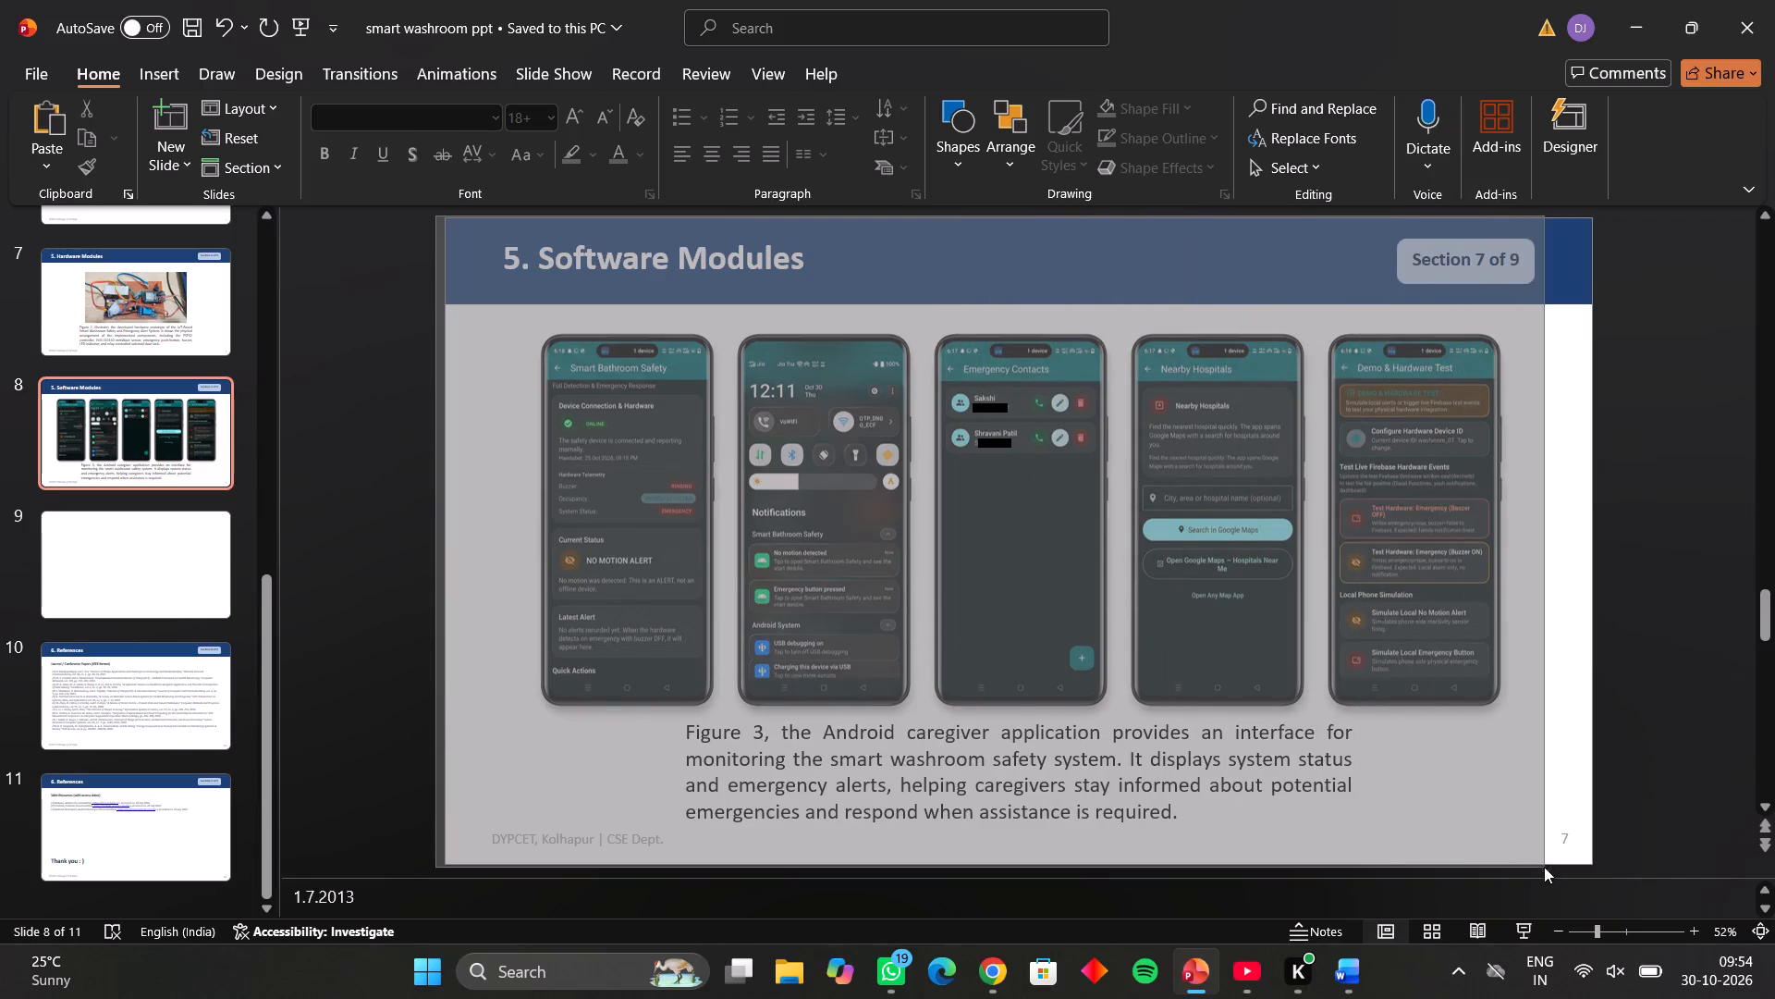
drag(1544, 867, 1634, 880)
key(ctrl+c)
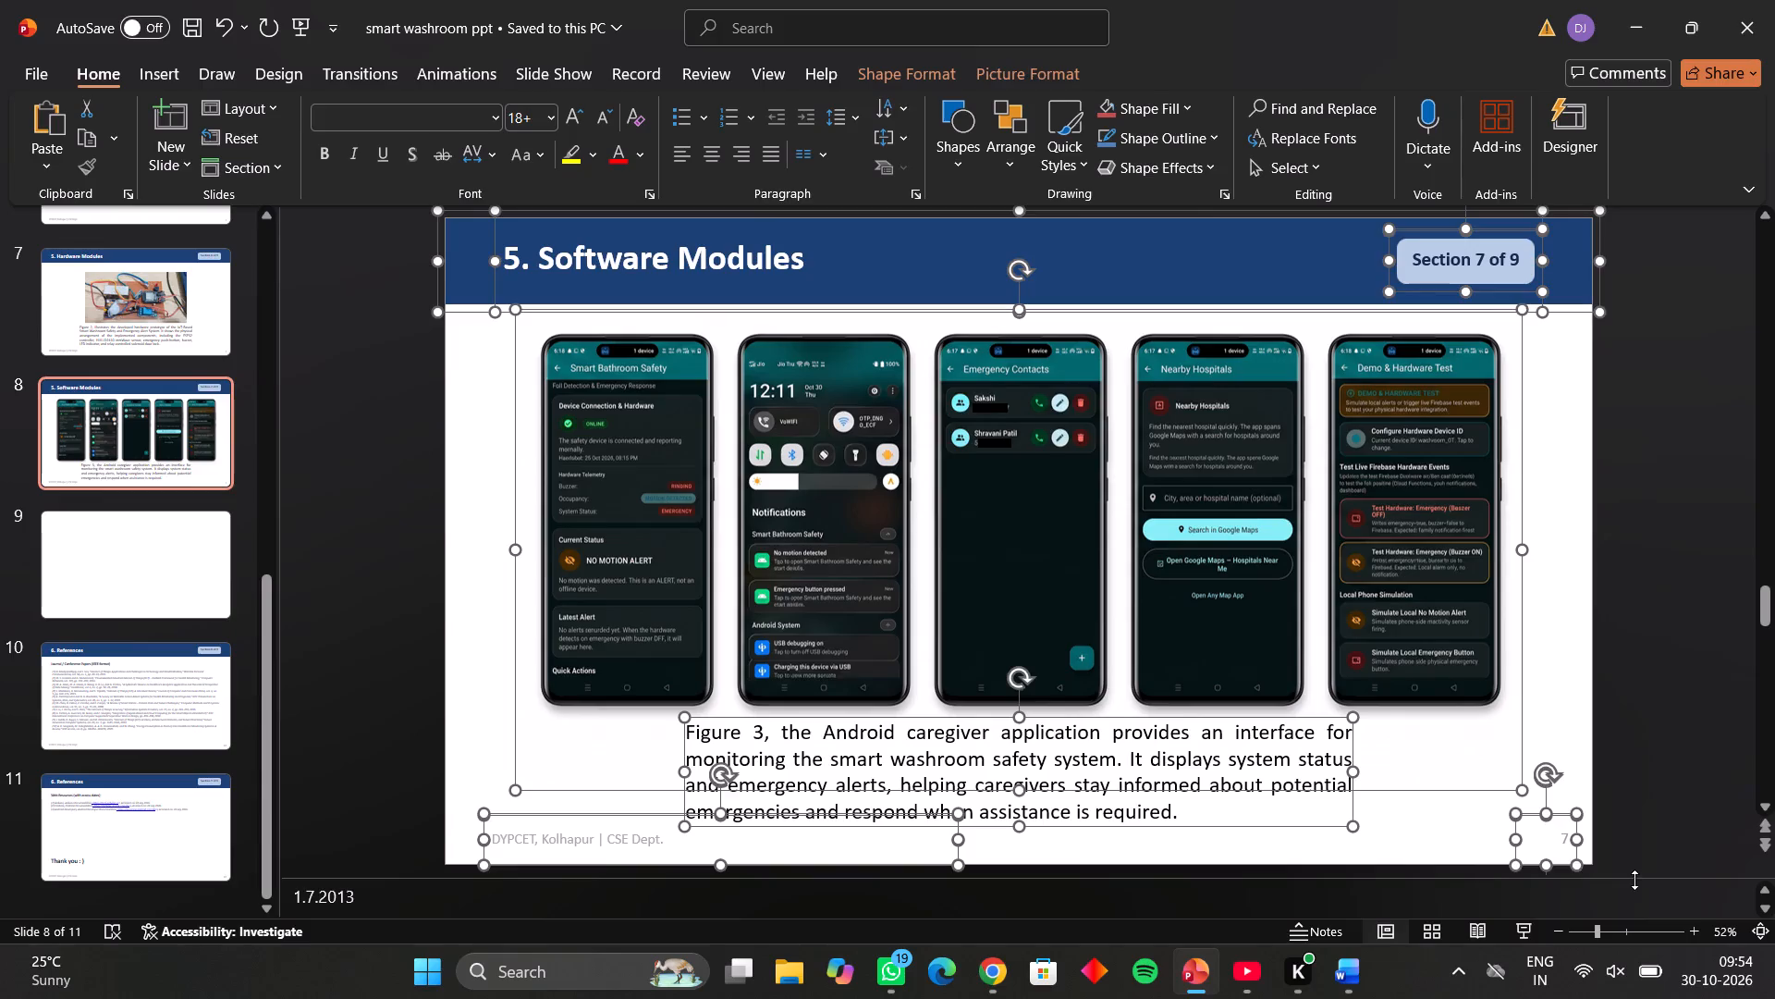
click(160, 559)
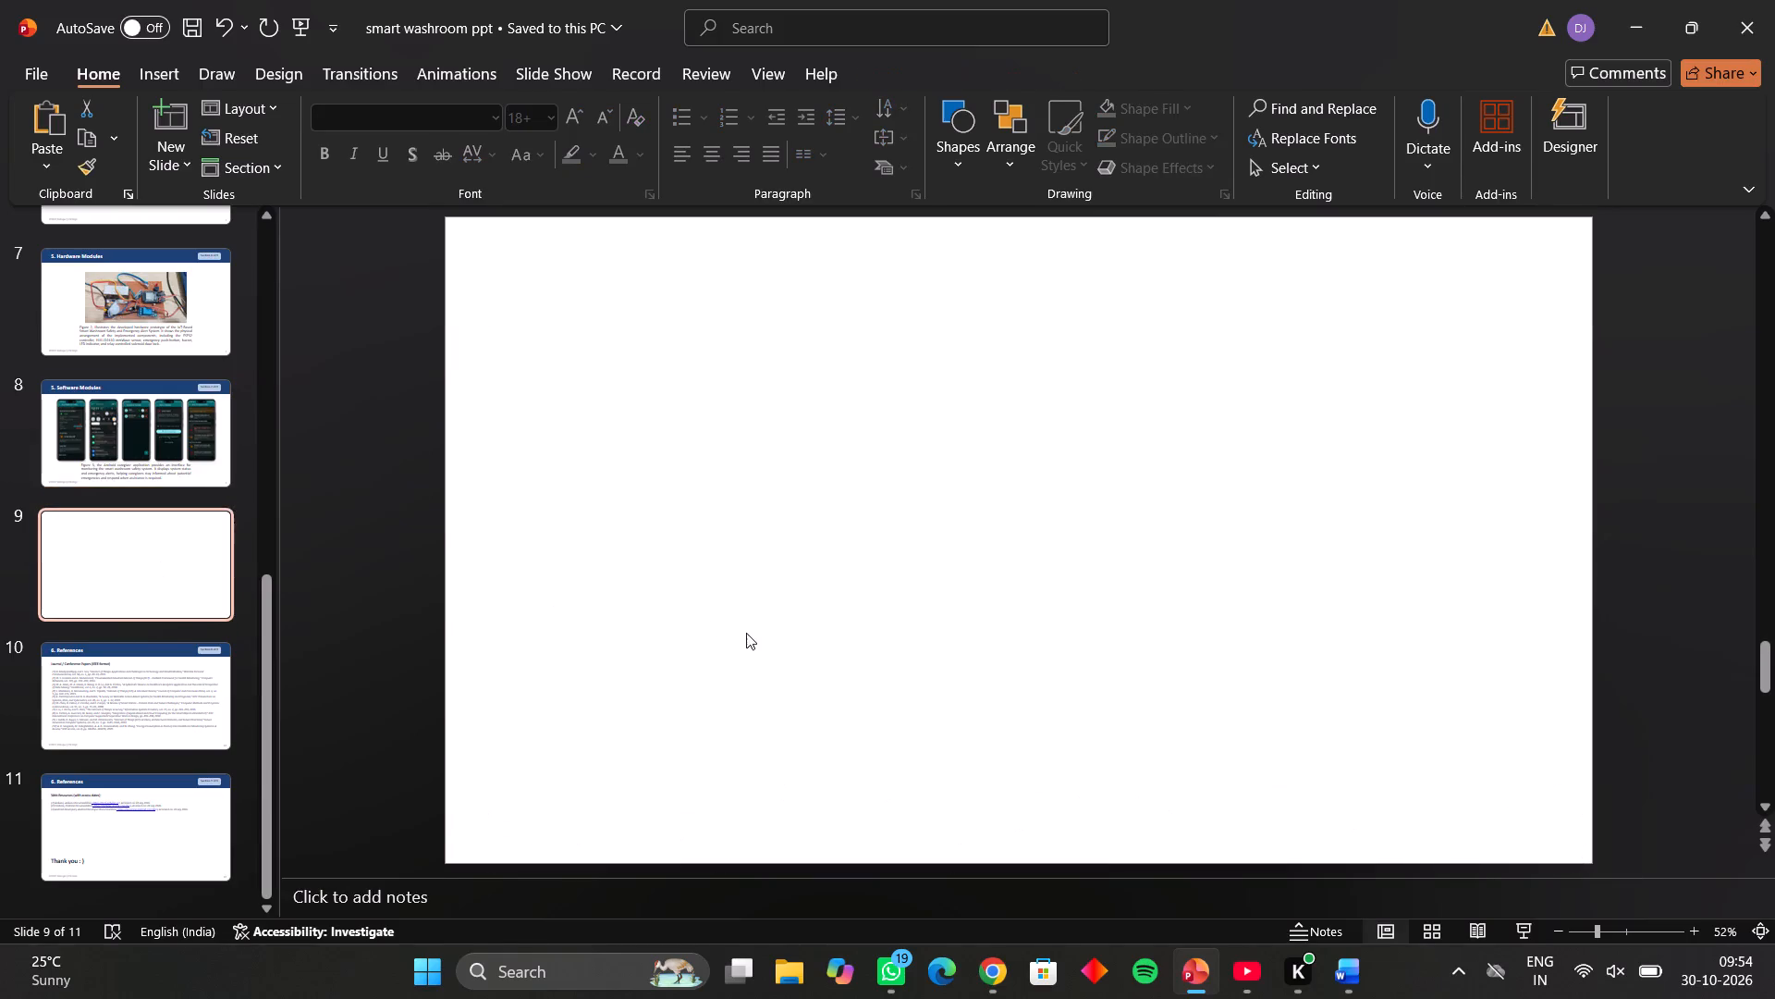
click(751, 631)
key(ctrl+v)
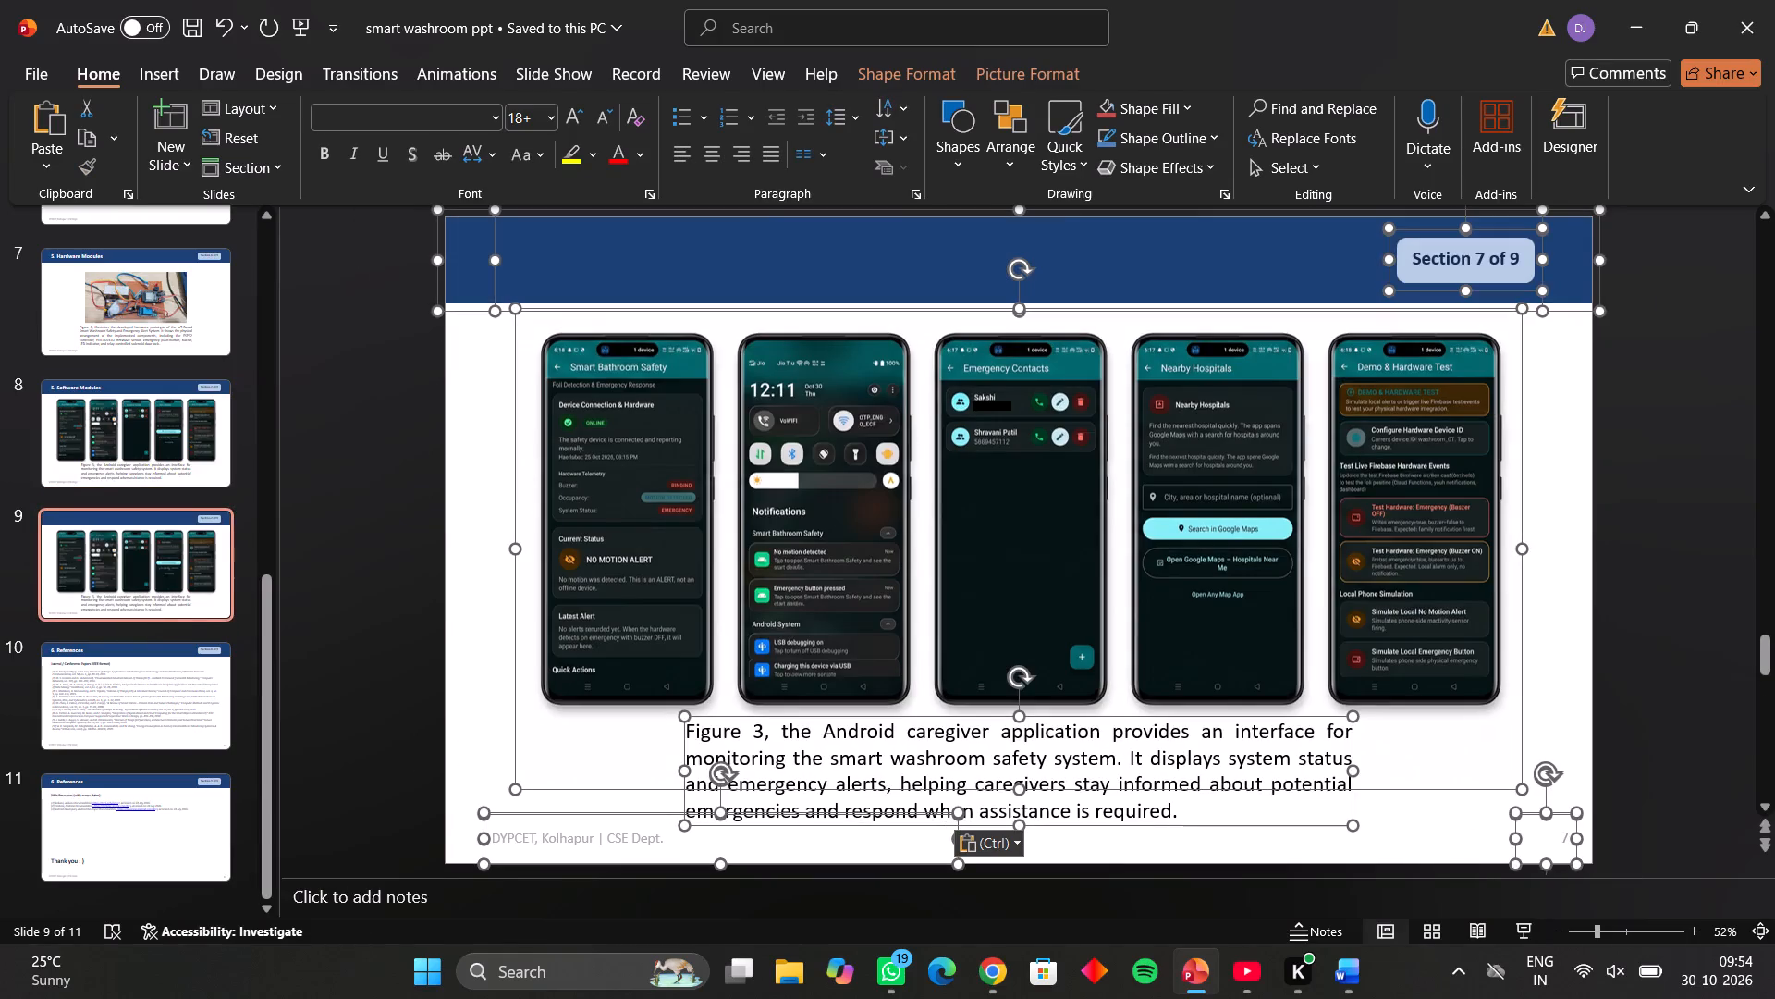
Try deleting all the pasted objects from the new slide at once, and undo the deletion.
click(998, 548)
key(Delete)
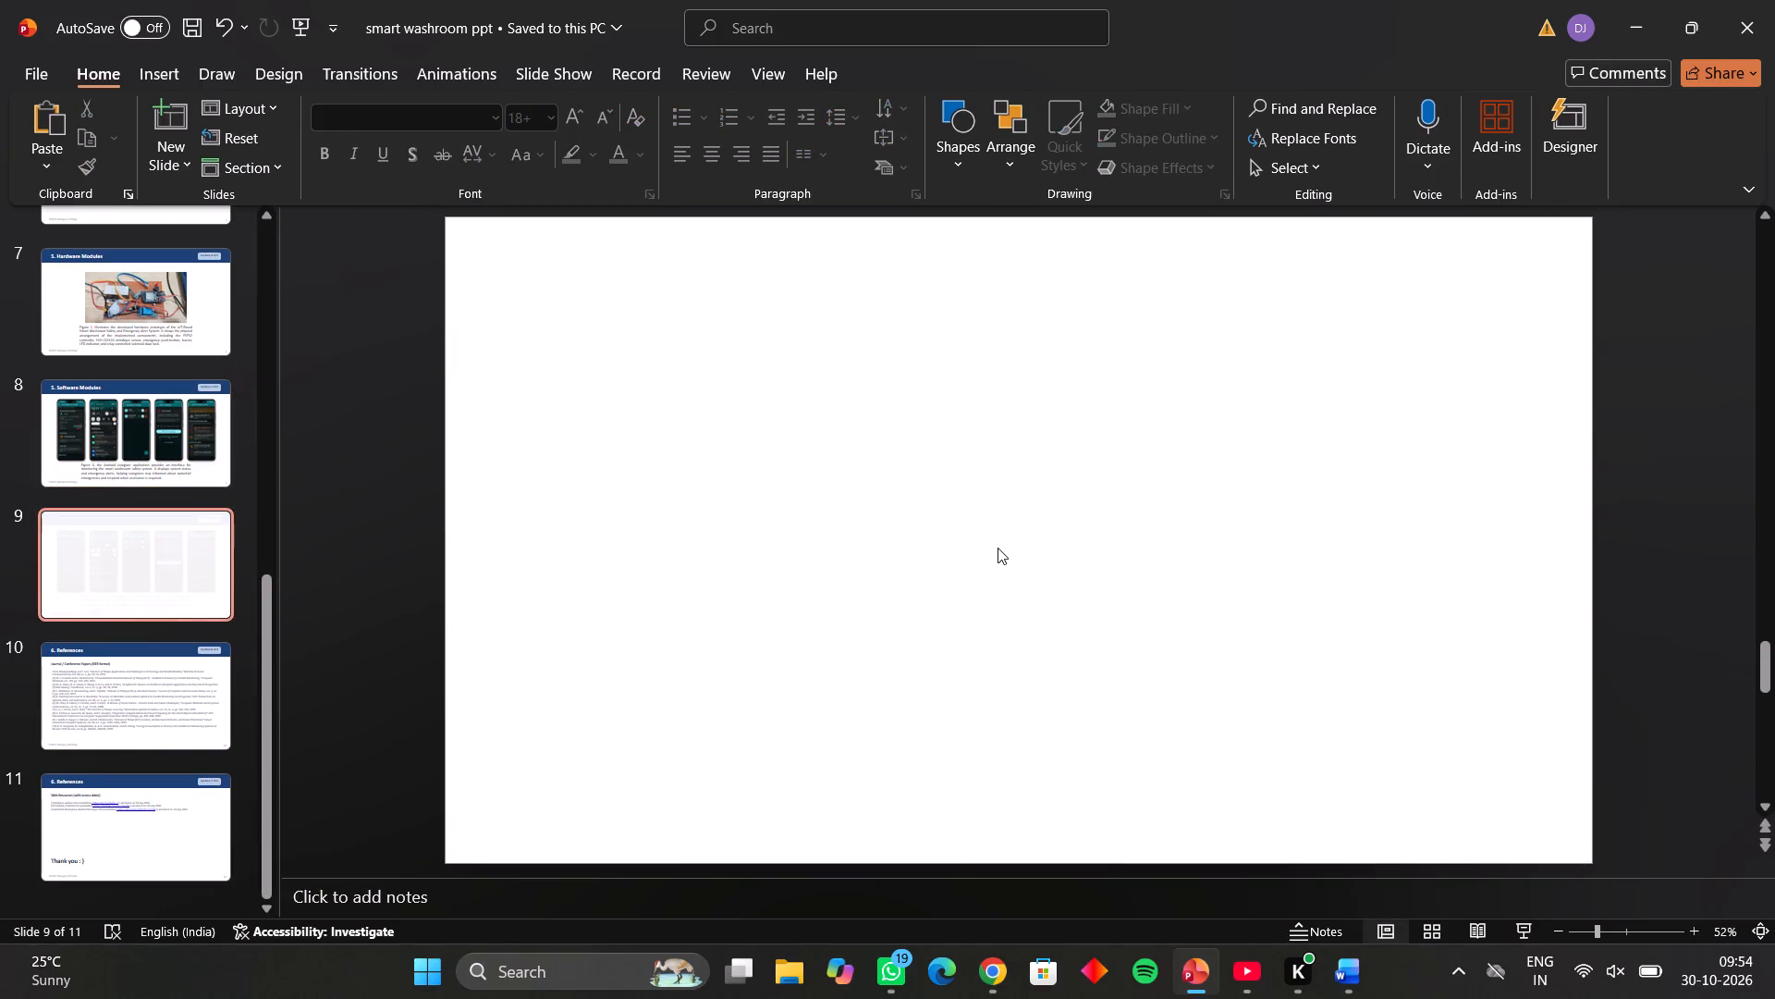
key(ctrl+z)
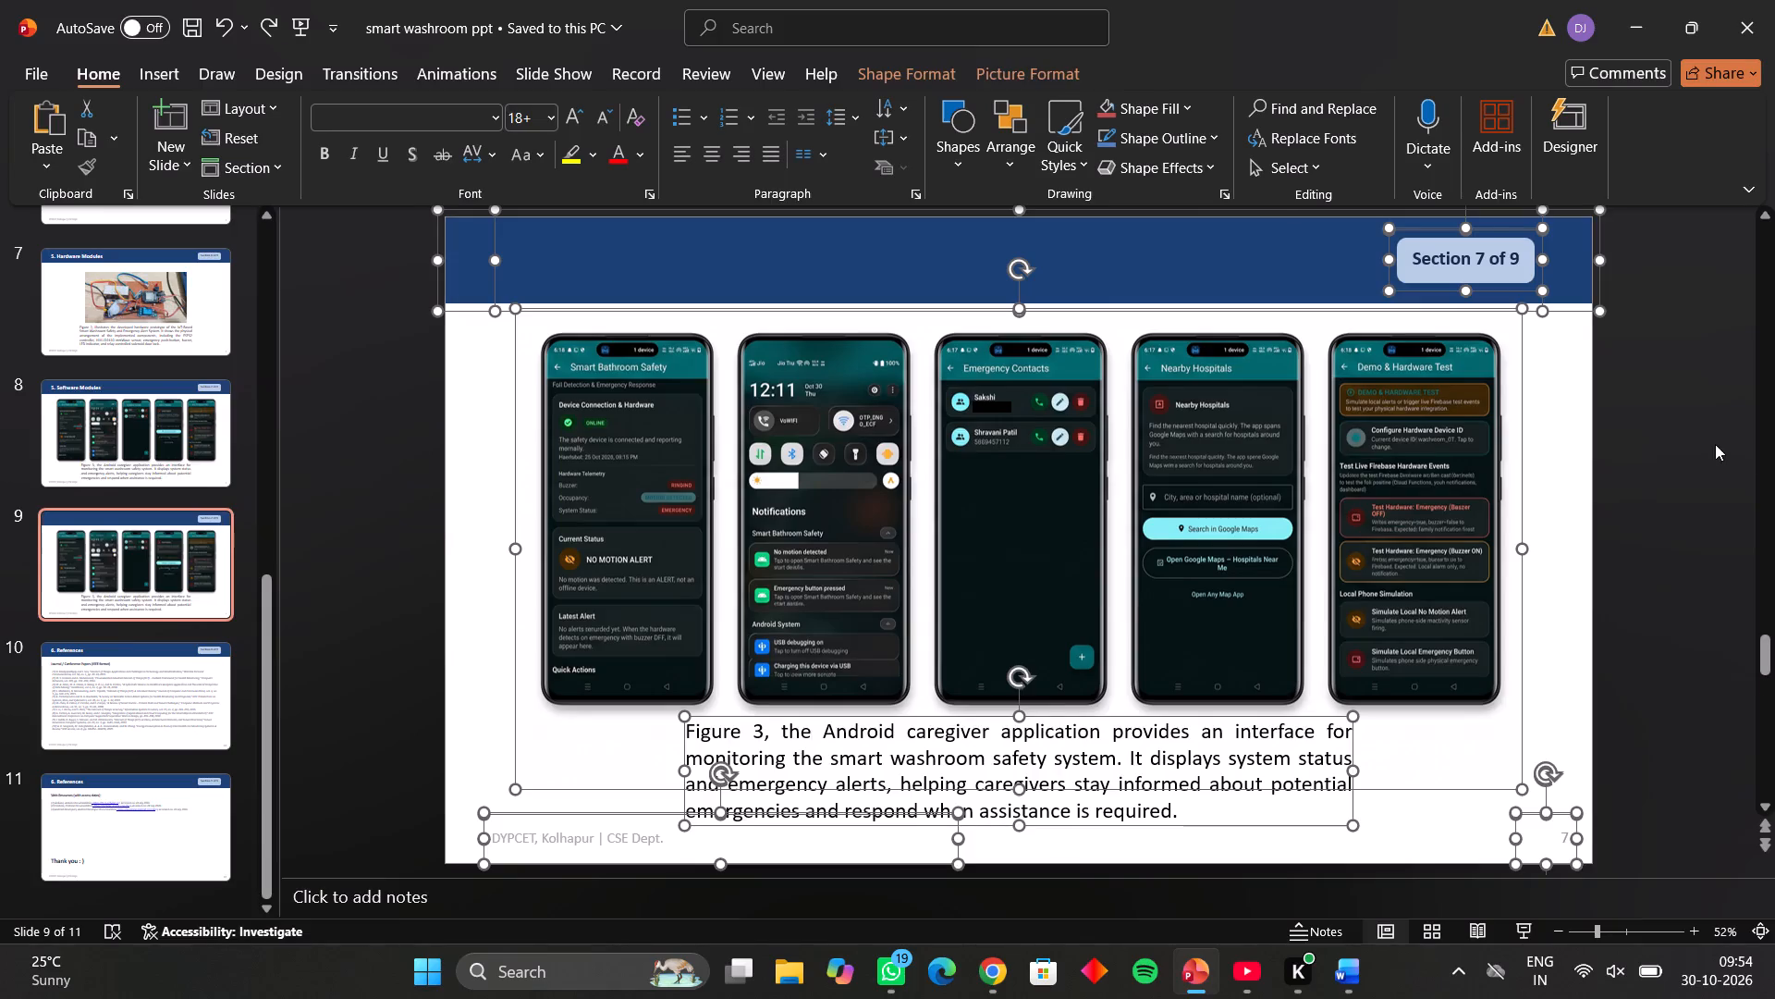
Delete the picture of the phone app screens from the new slide, keeping the header and footer elements.
click(1769, 446)
click(1660, 512)
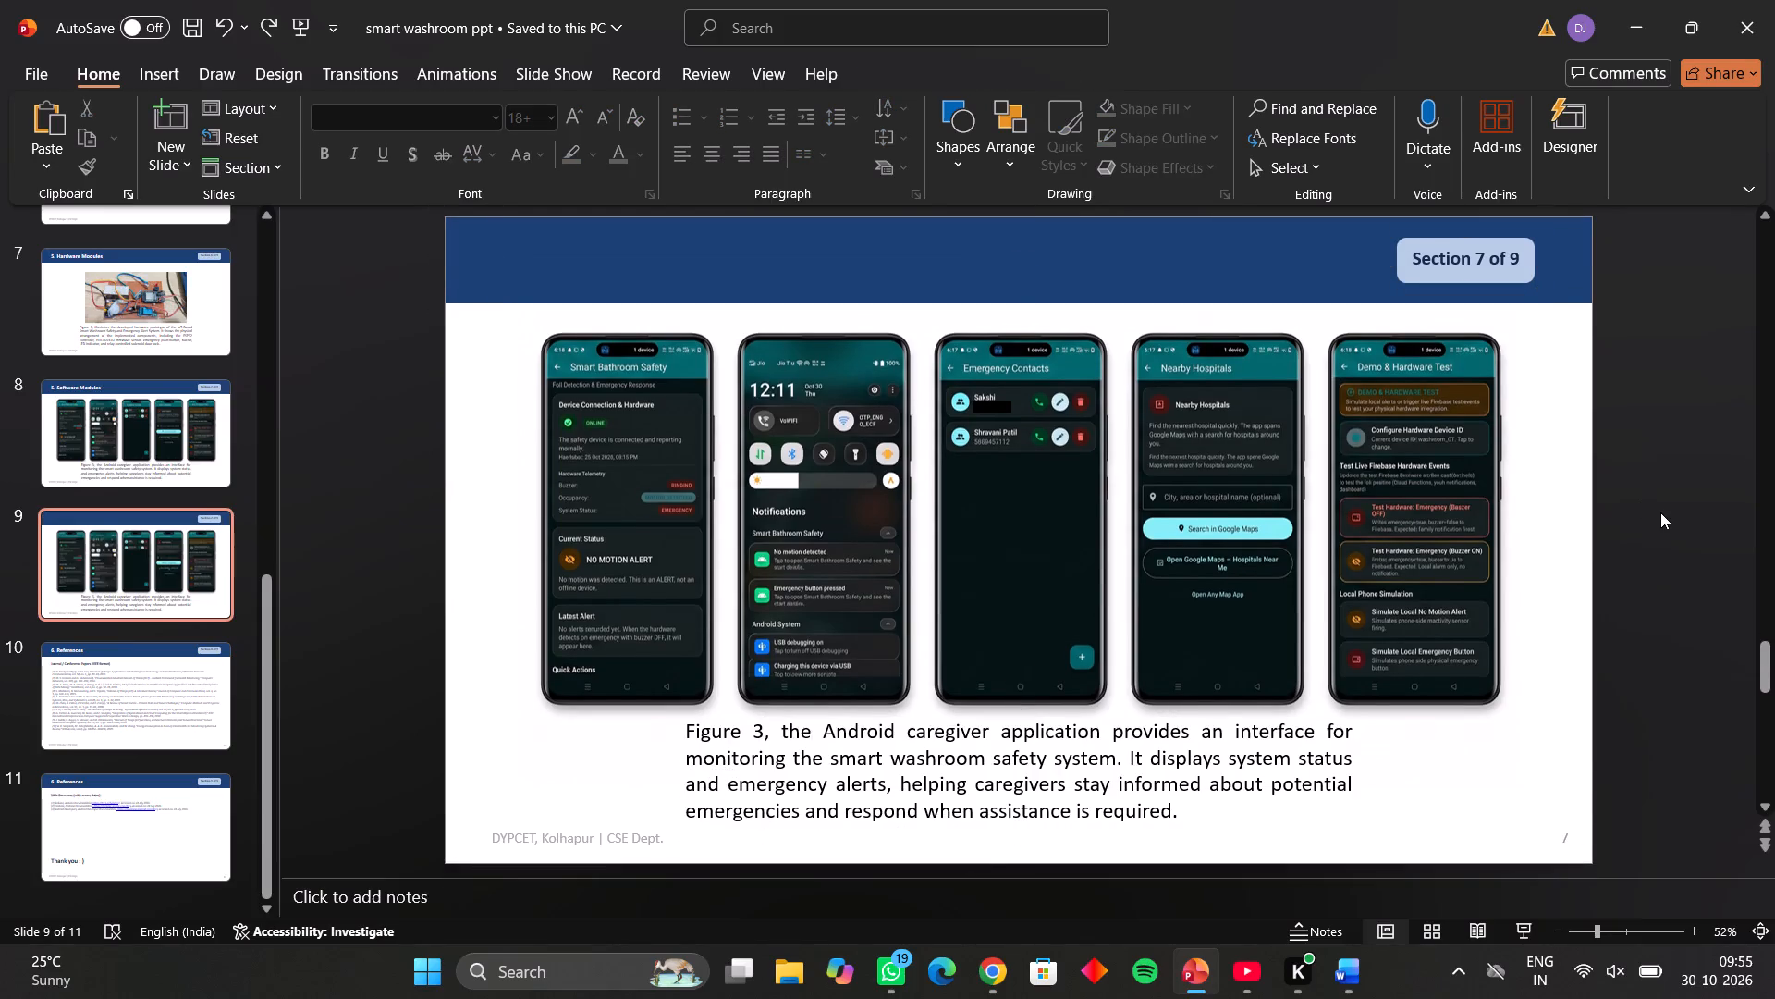
click(1050, 486)
key(Delete)
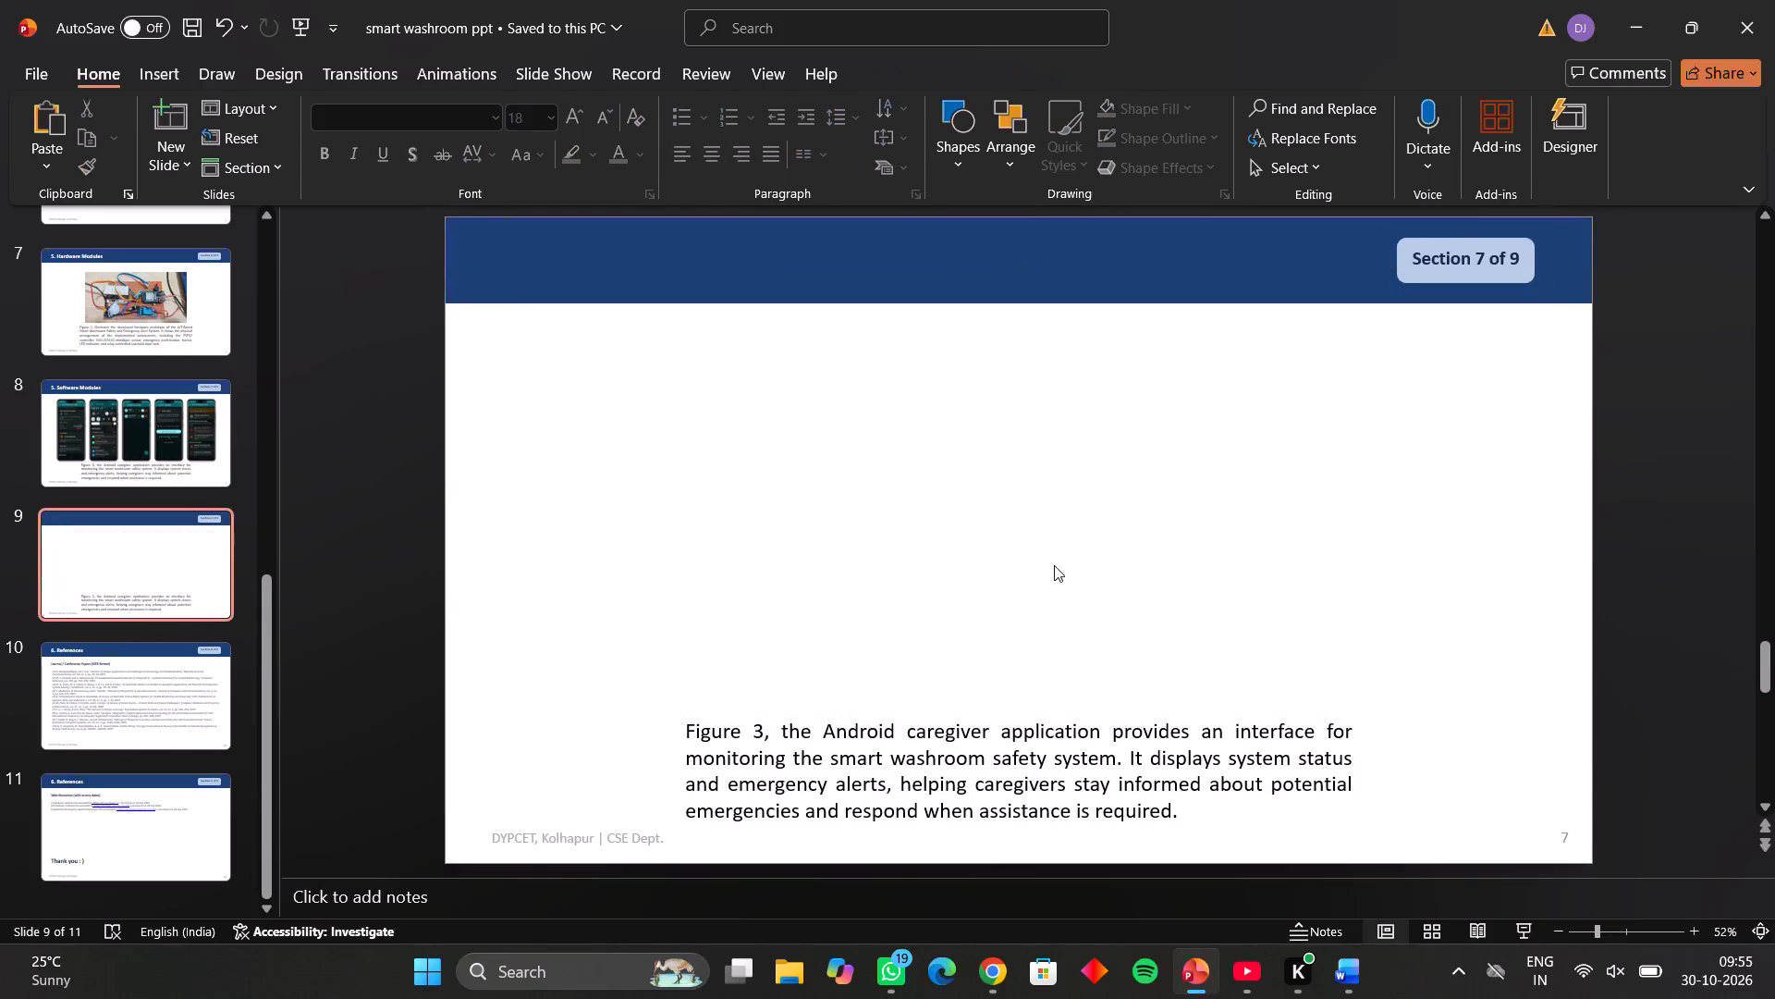
Clear all of the Figure 3 caption text from the new slide.
click(930, 800)
key(Delete)
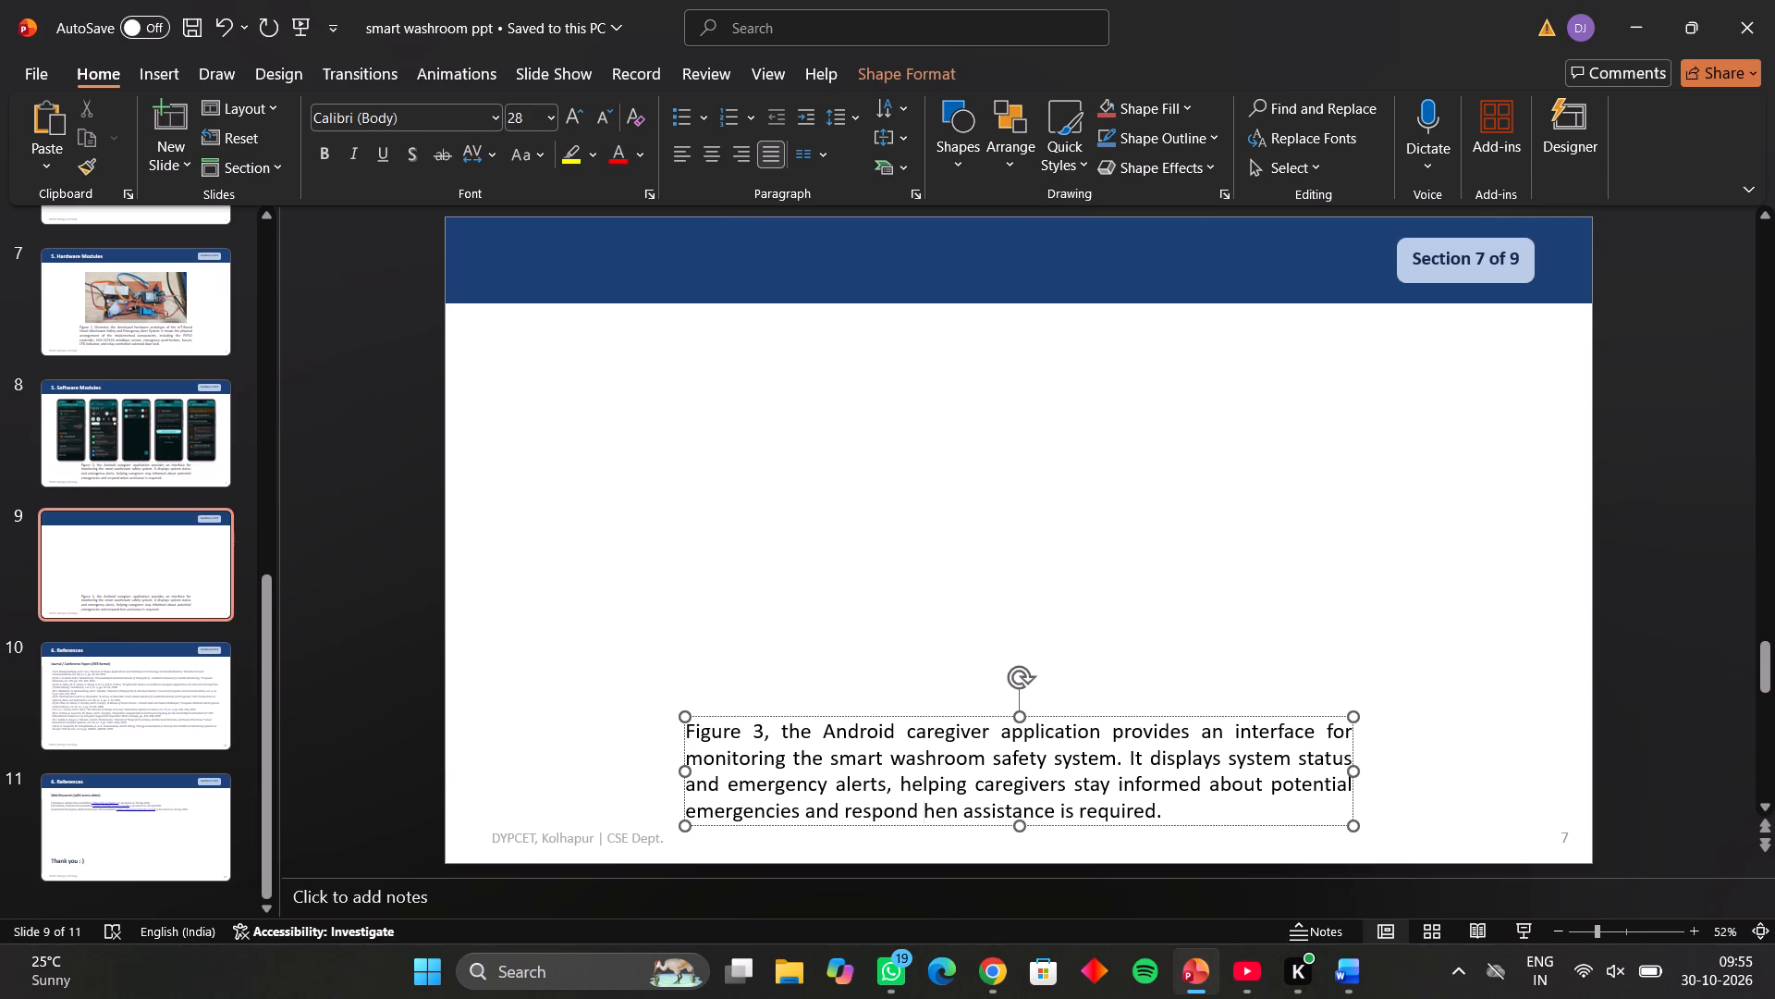
click(716, 727)
key(ctrl+a)
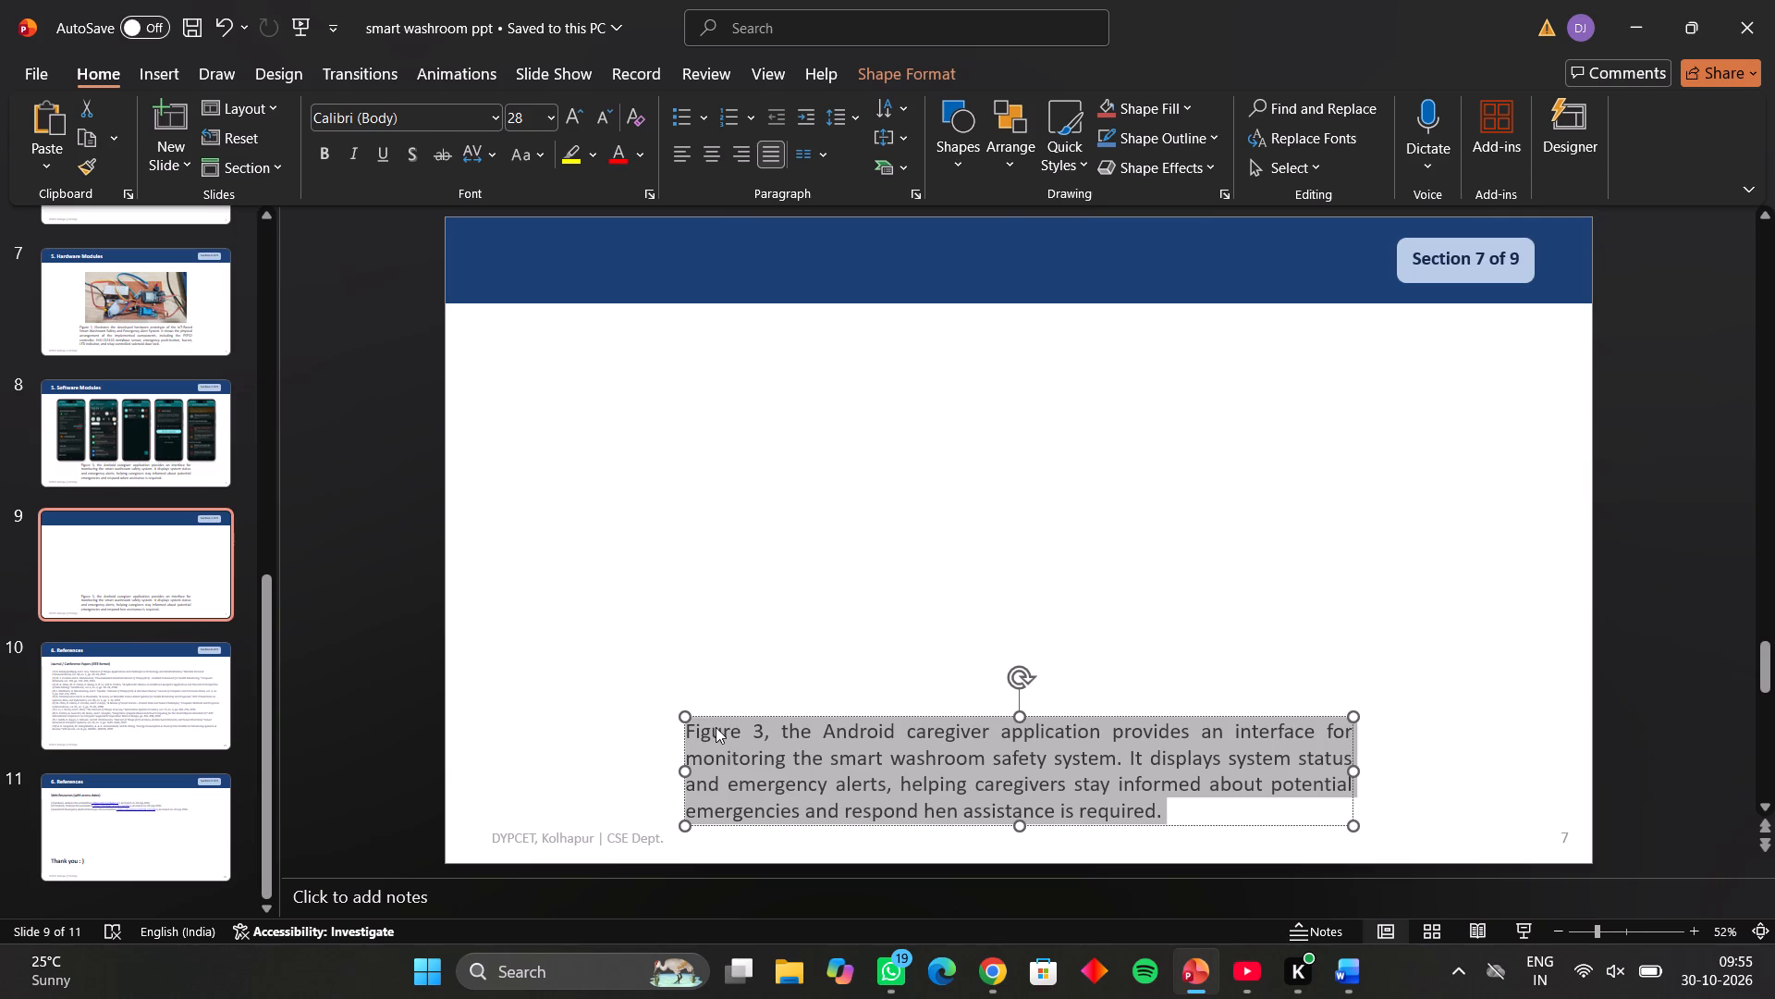
key(Delete)
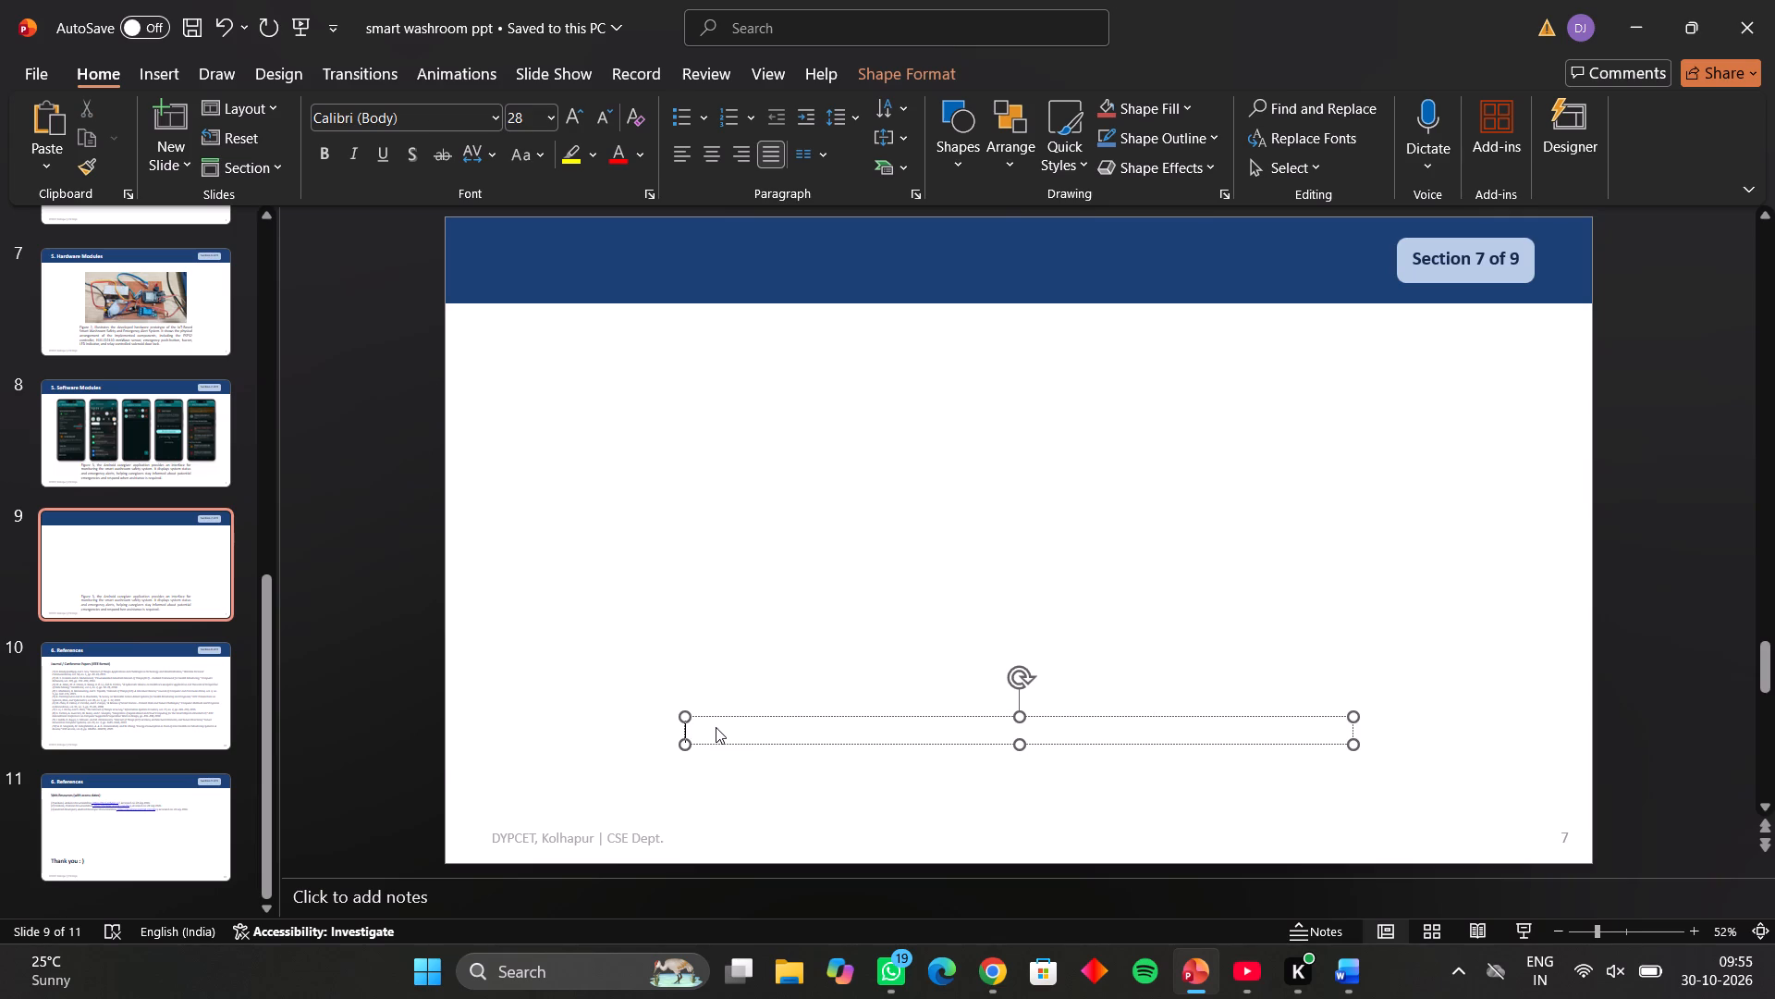
key(BackSpace)
key(BackSpace)
Change the section badge in the new slide's header to "Section 8 of 9".
click(1483, 261)
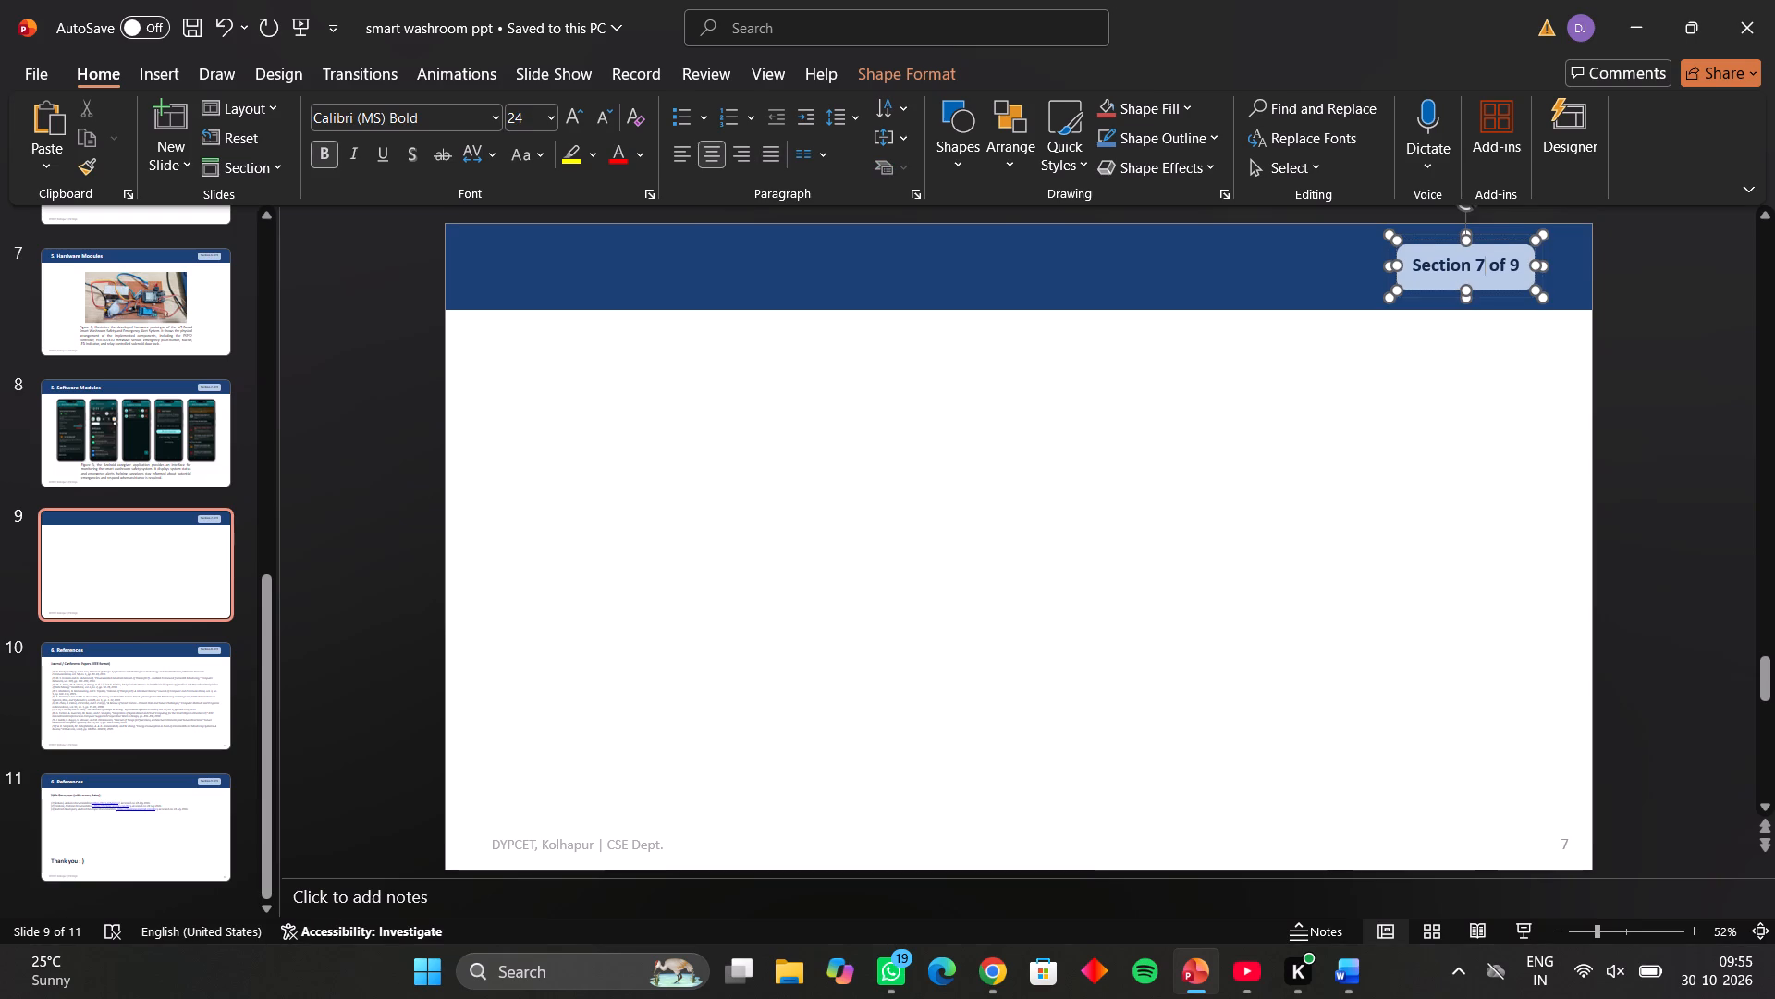
key(Up)
key(Up)
key(Down)
click(1667, 417)
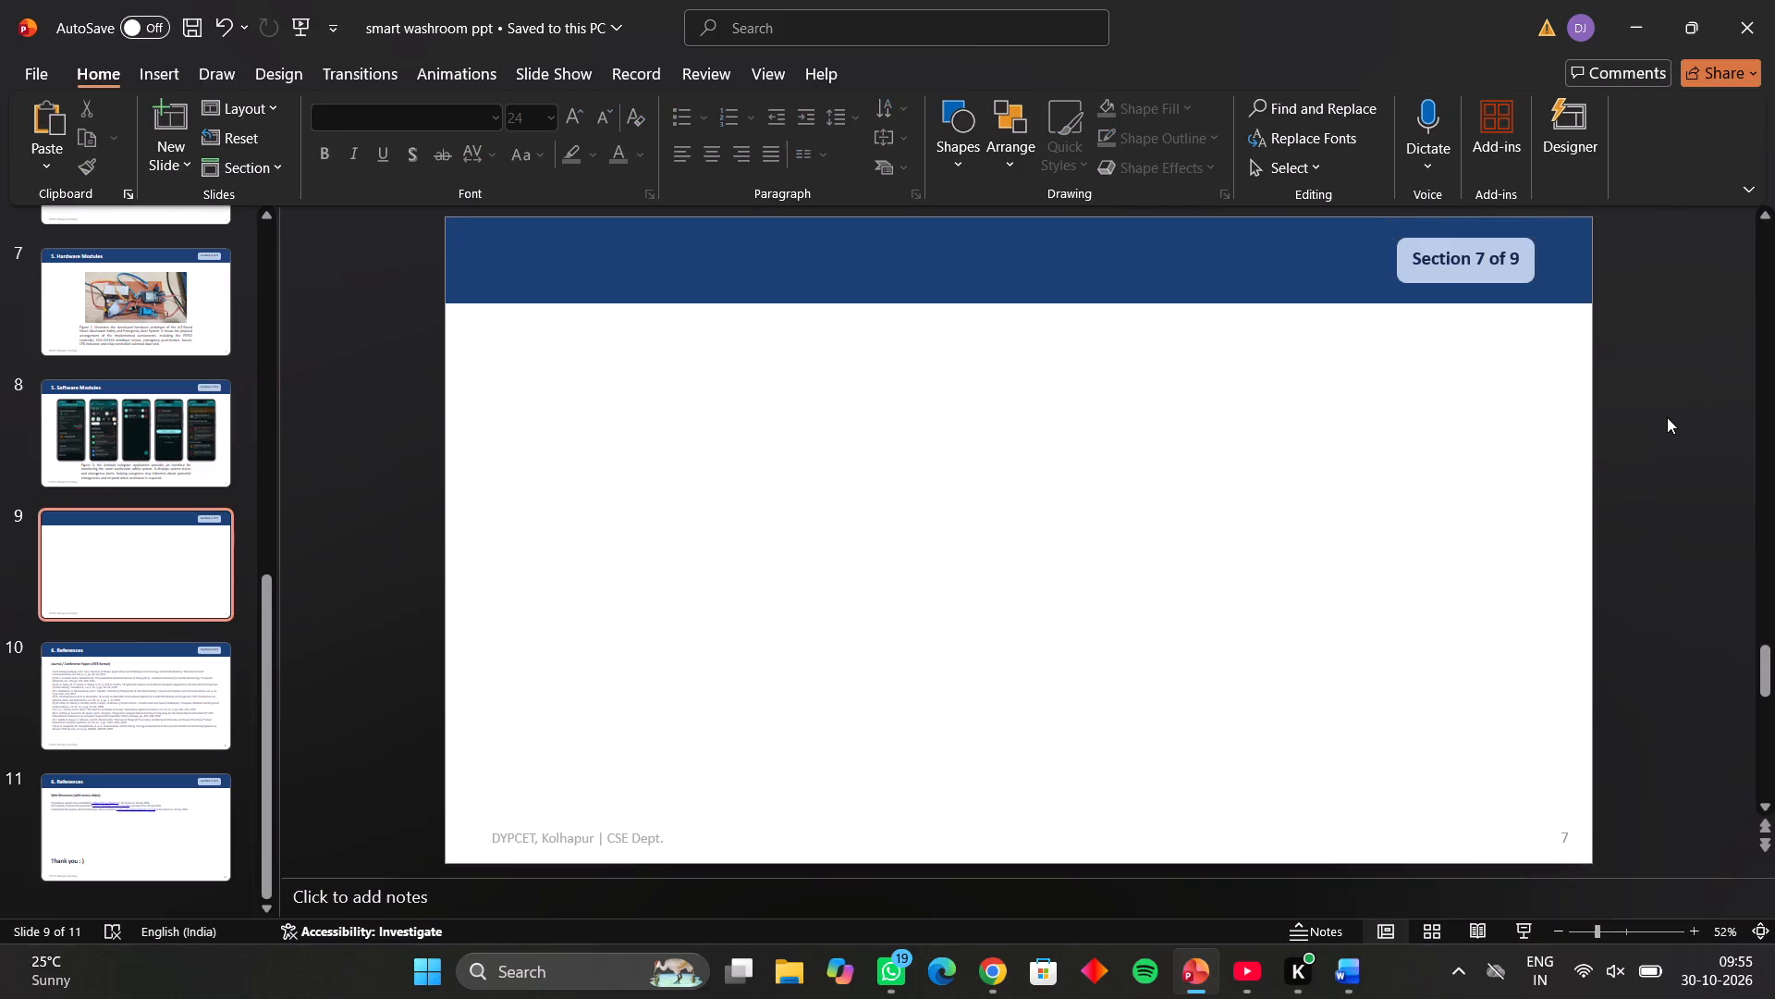
key(Up)
key(Down)
click(1487, 265)
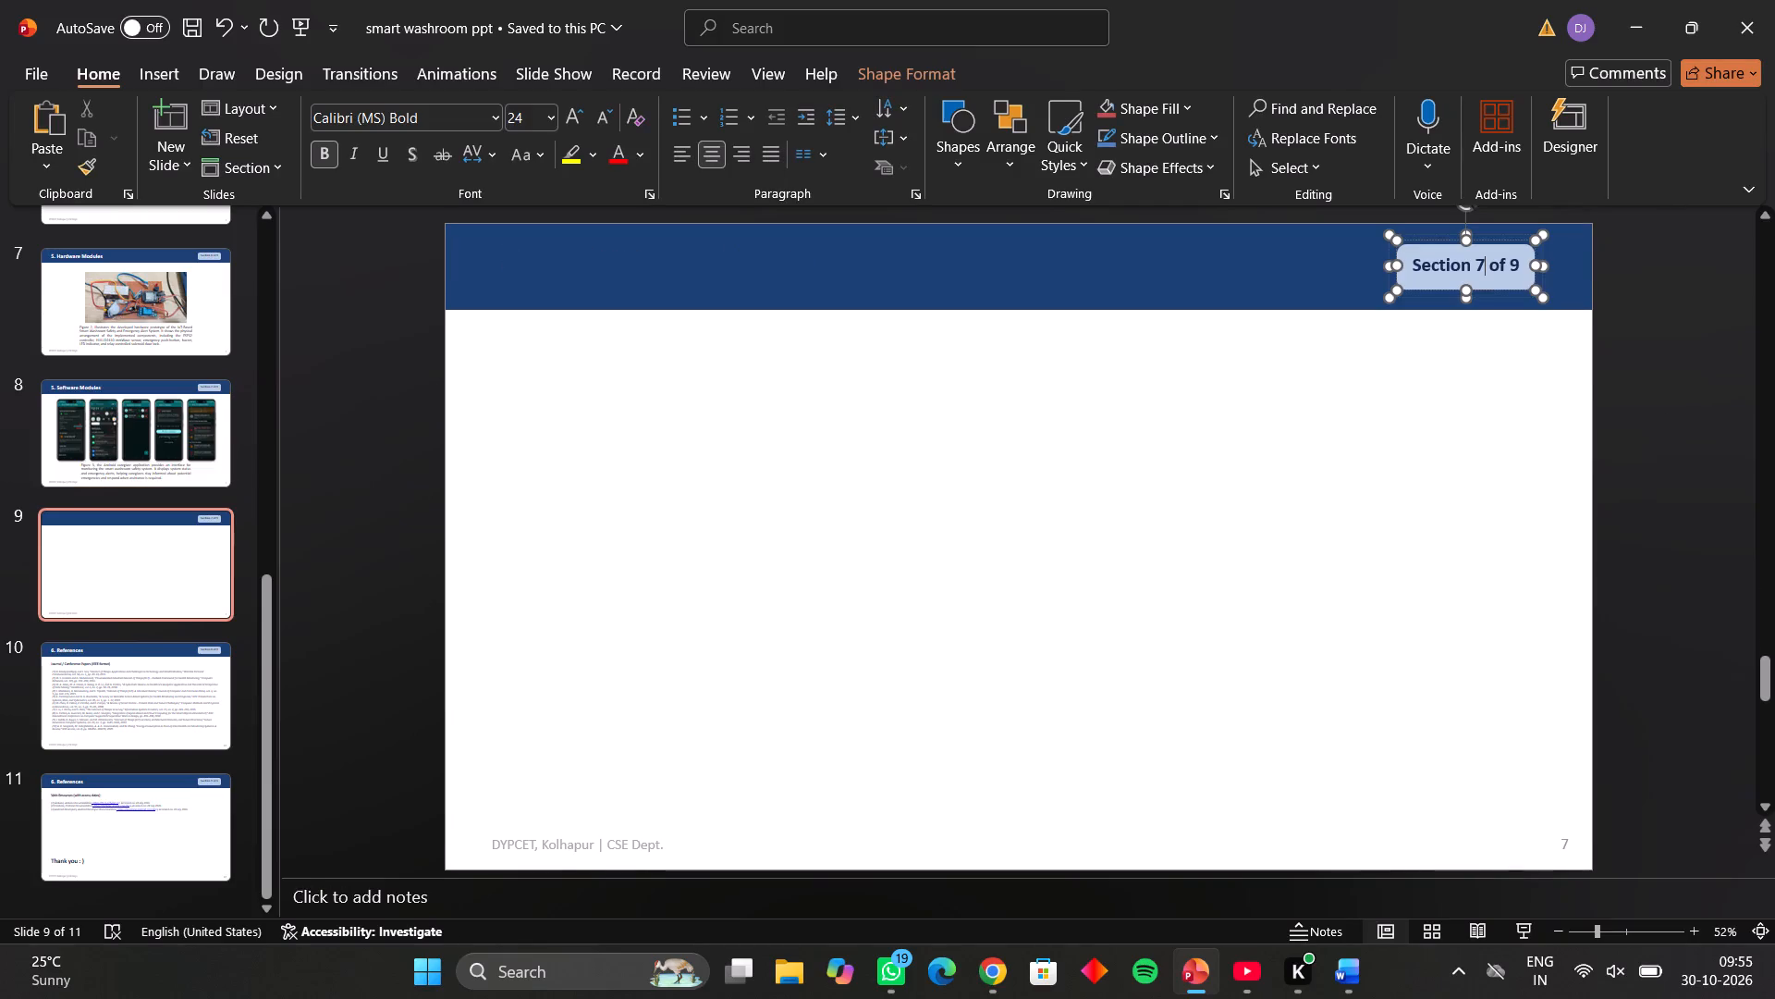
key(BackSpace)
key(8)
key(Down)
key(Up)
key(Down)
click(1668, 368)
Change the section badge on the Journal / Conference Papers References slide to "Section 9 of 9".
key(Down)
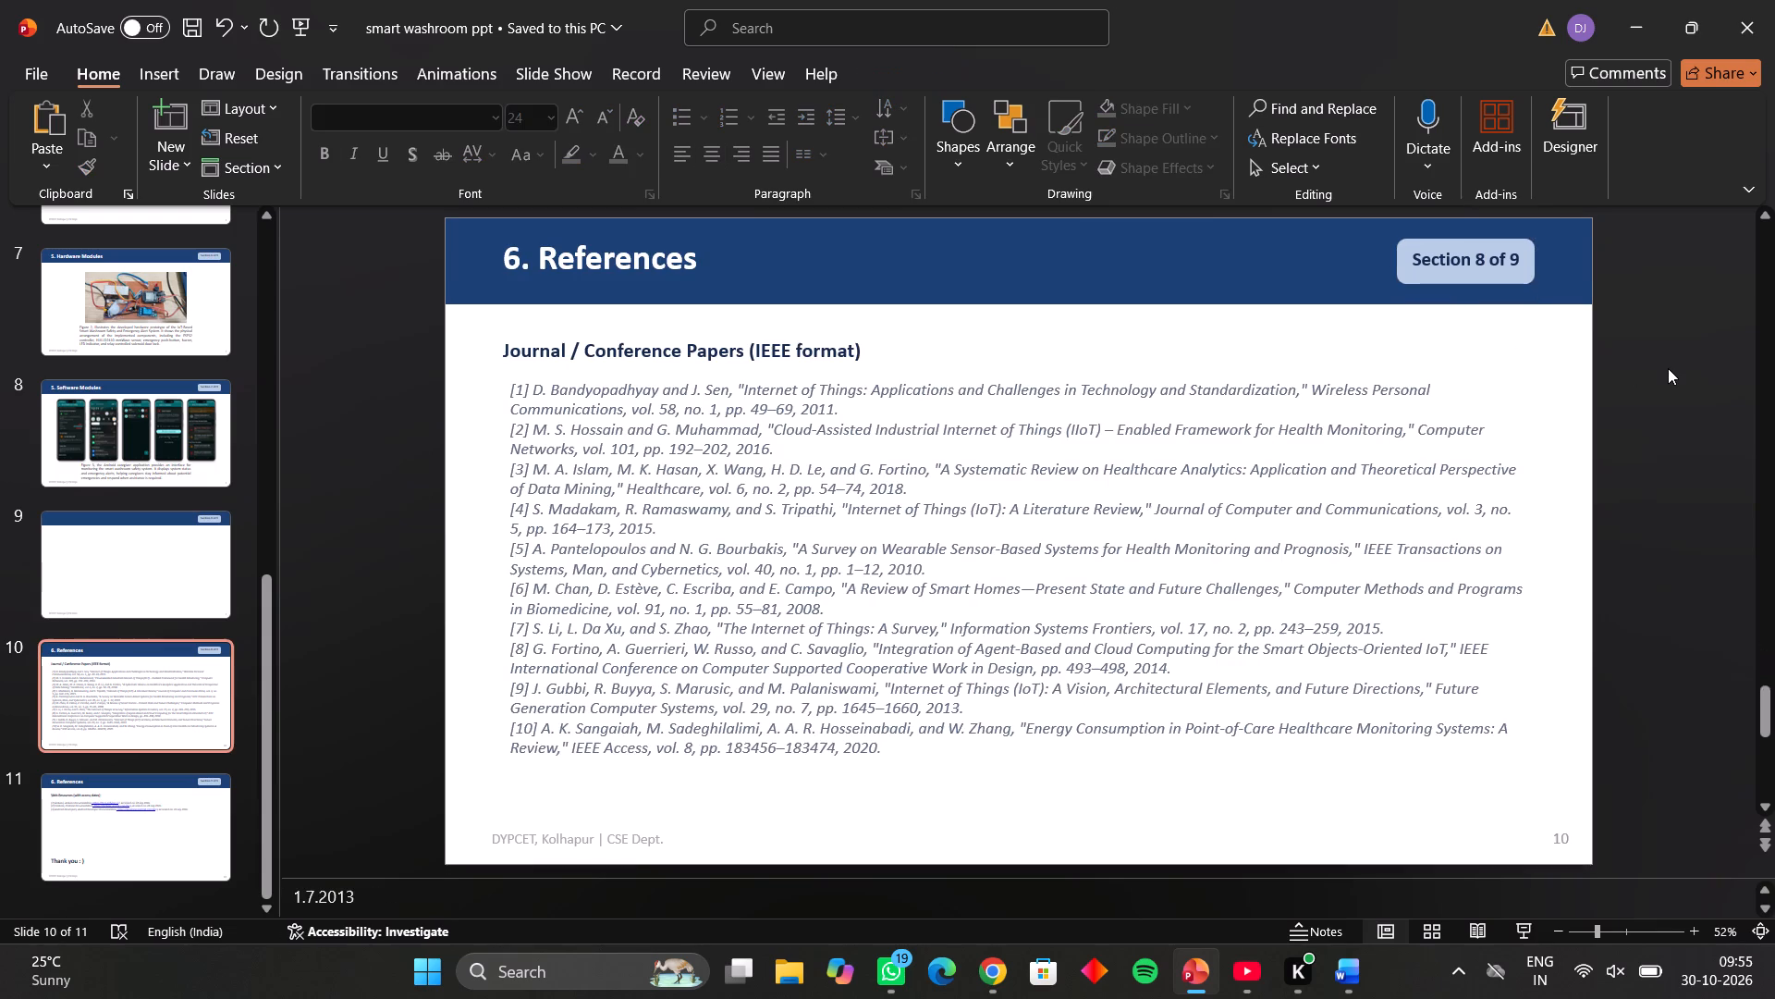
click(1487, 262)
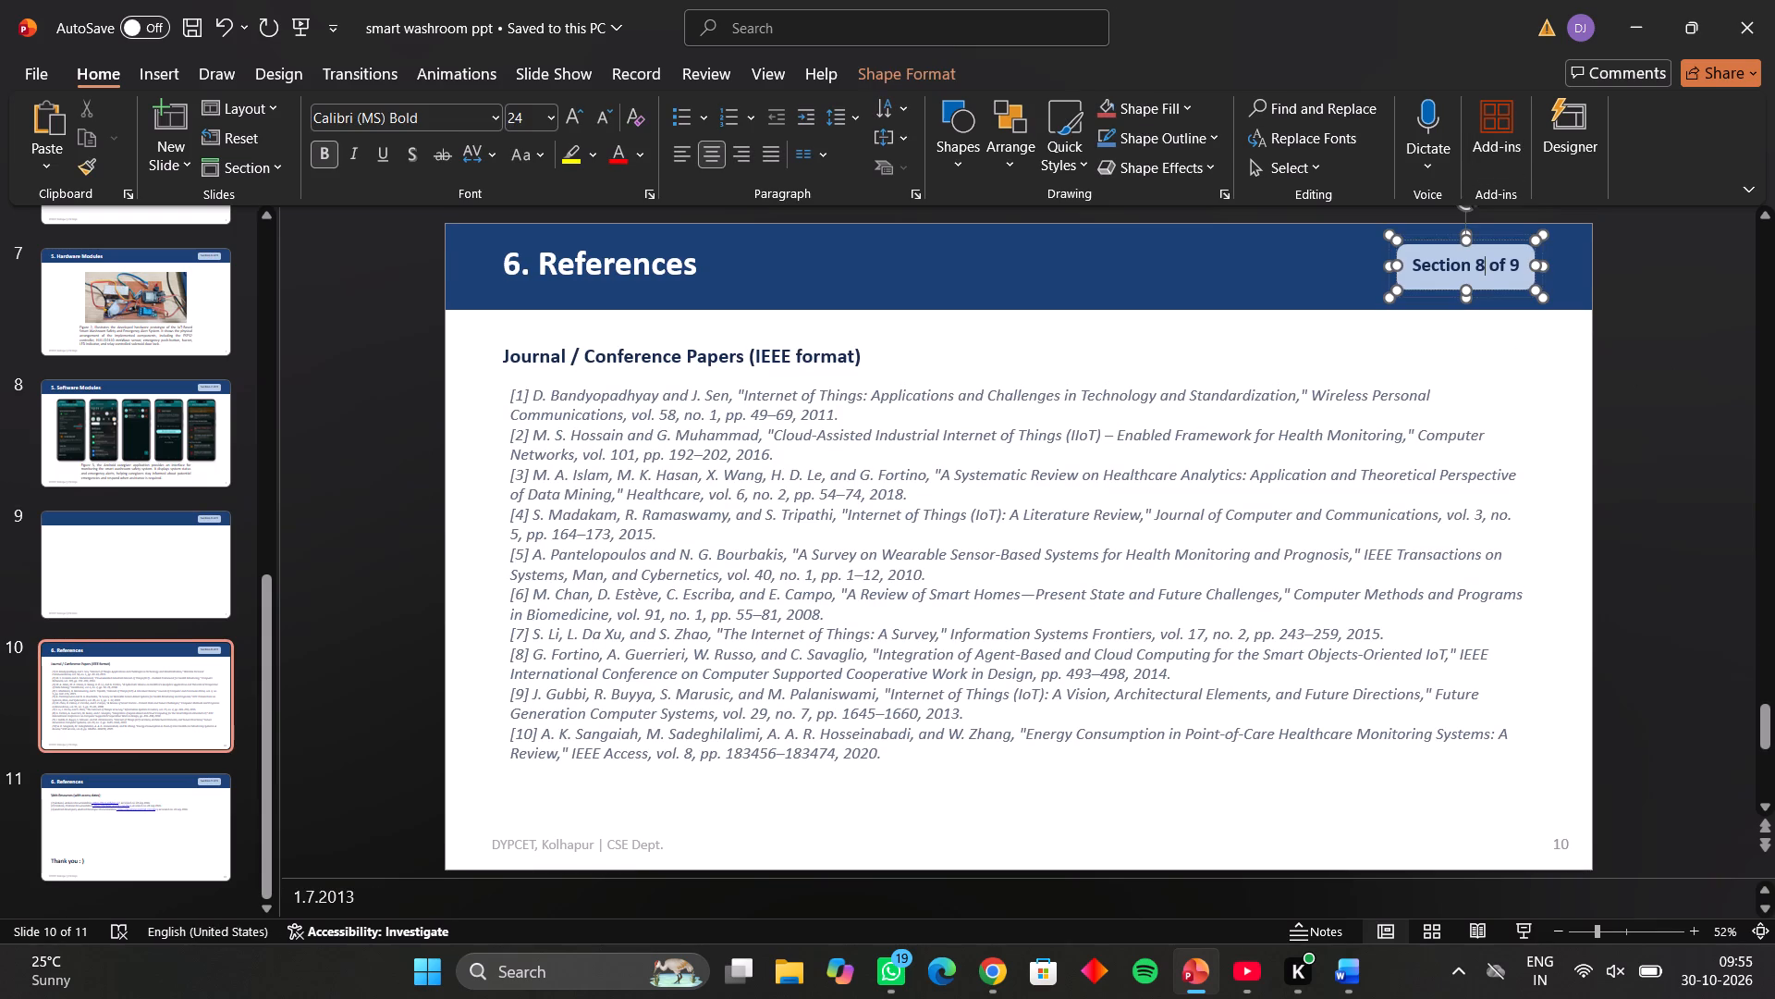
key(BackSpace)
key(9)
key(Down)
click(1684, 344)
key(Down)
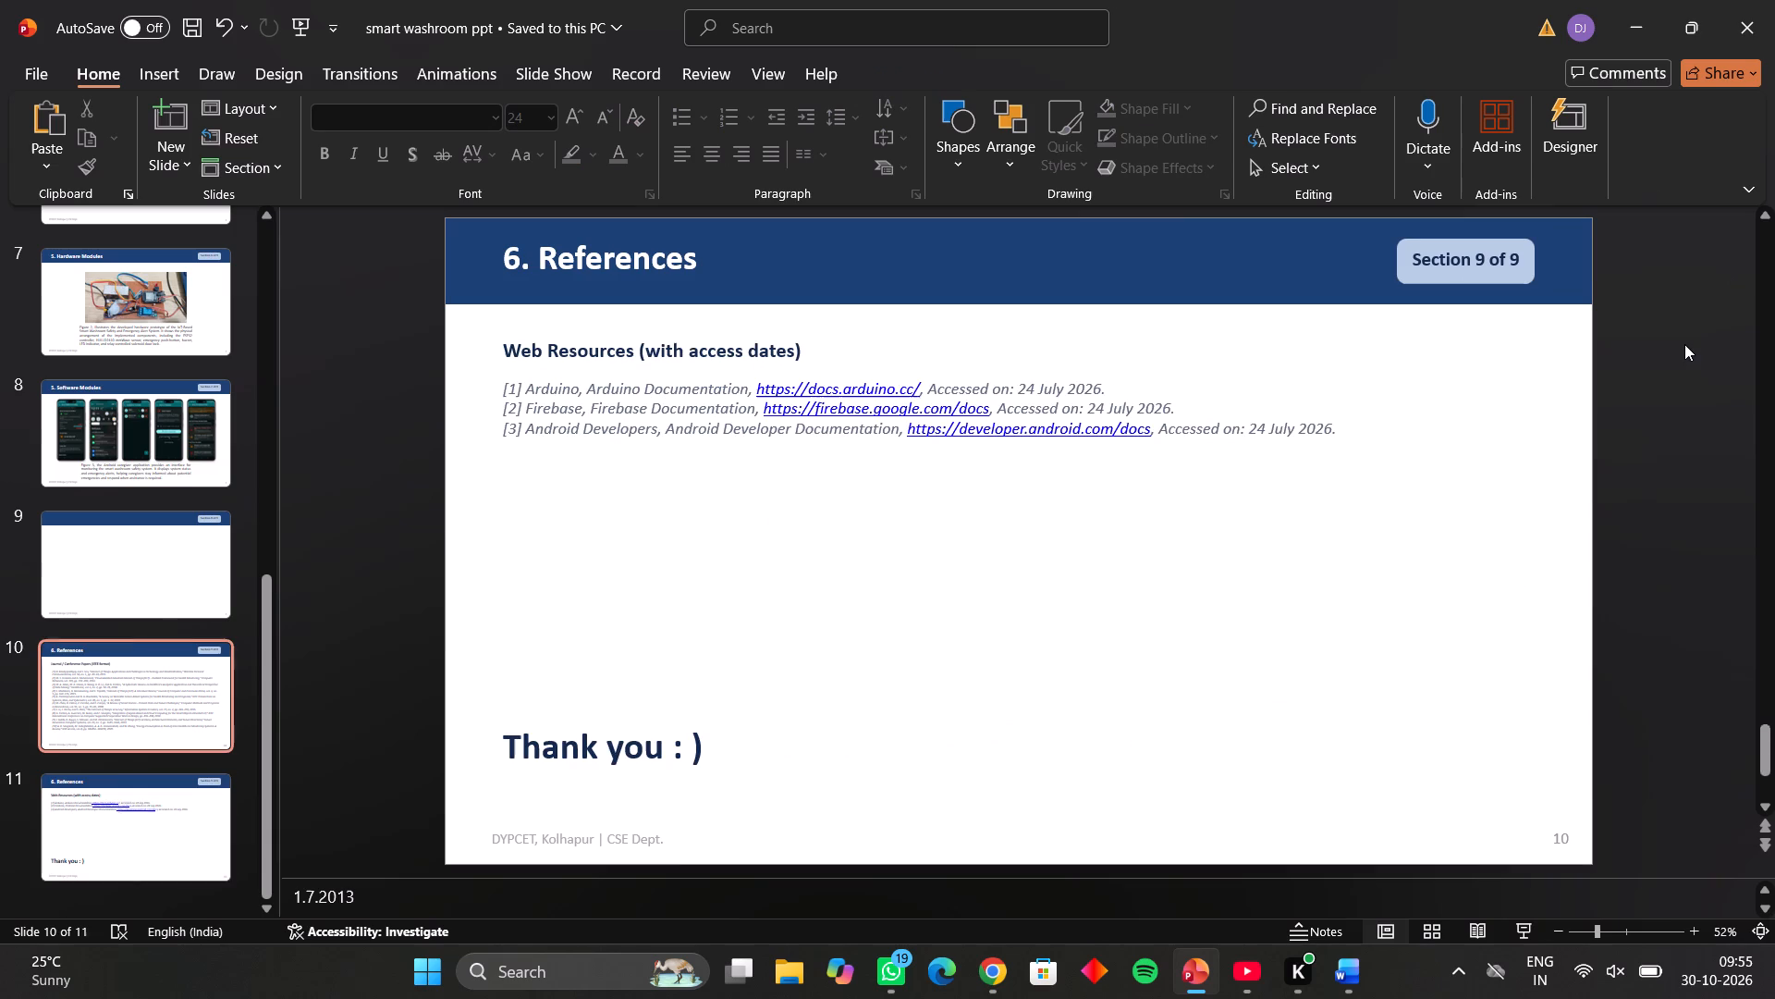
Change the section badge on the Web Resources References slide to "Section 10 of 10".
click(1486, 255)
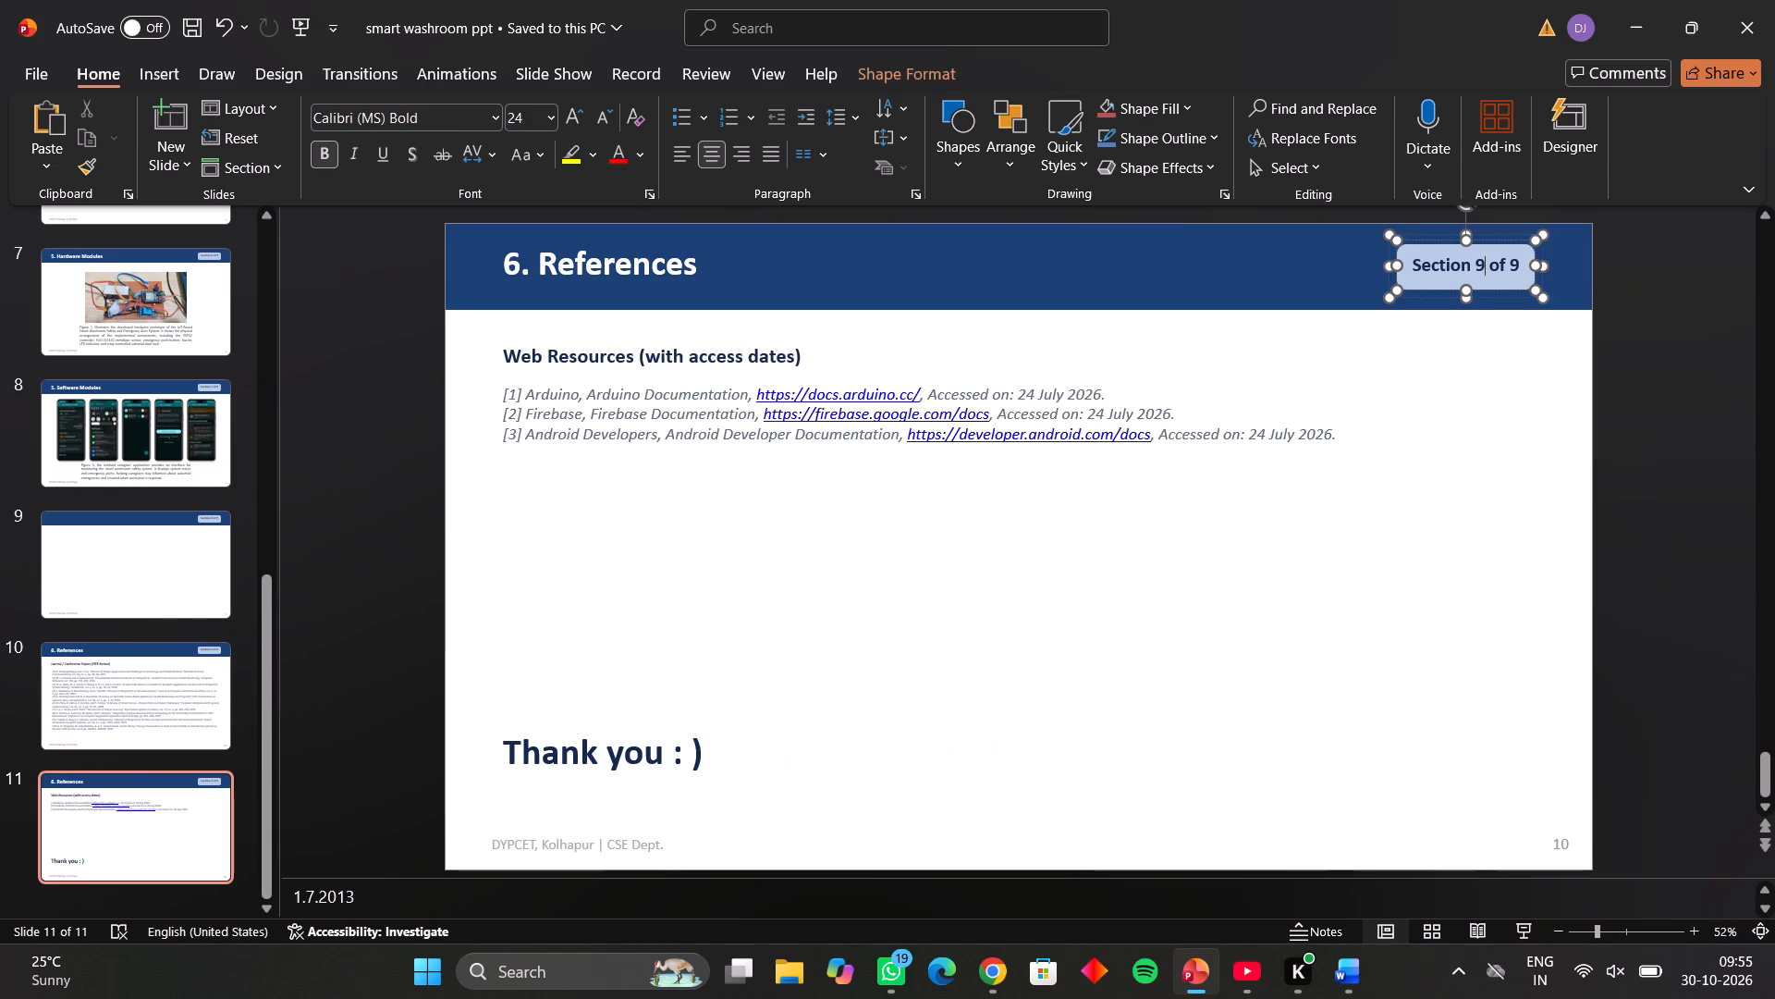
key(BackSpace)
text(10)
click(1693, 398)
key(Down)
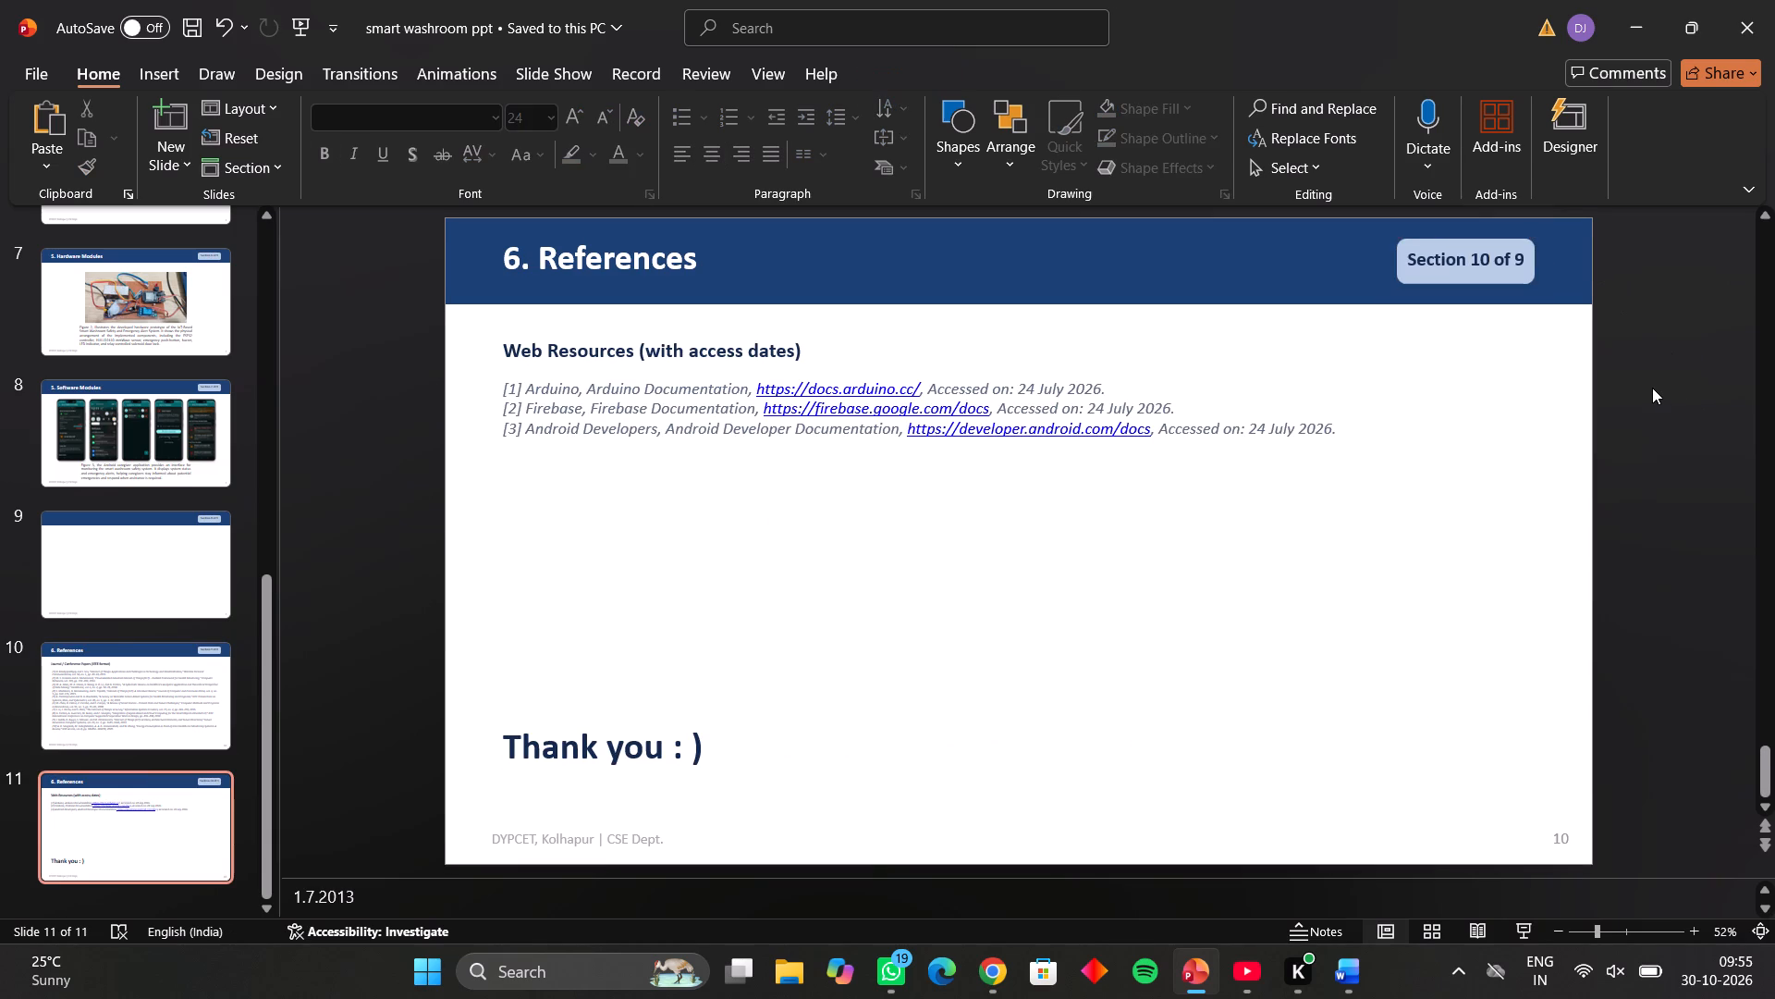
key(Down)
click(1524, 255)
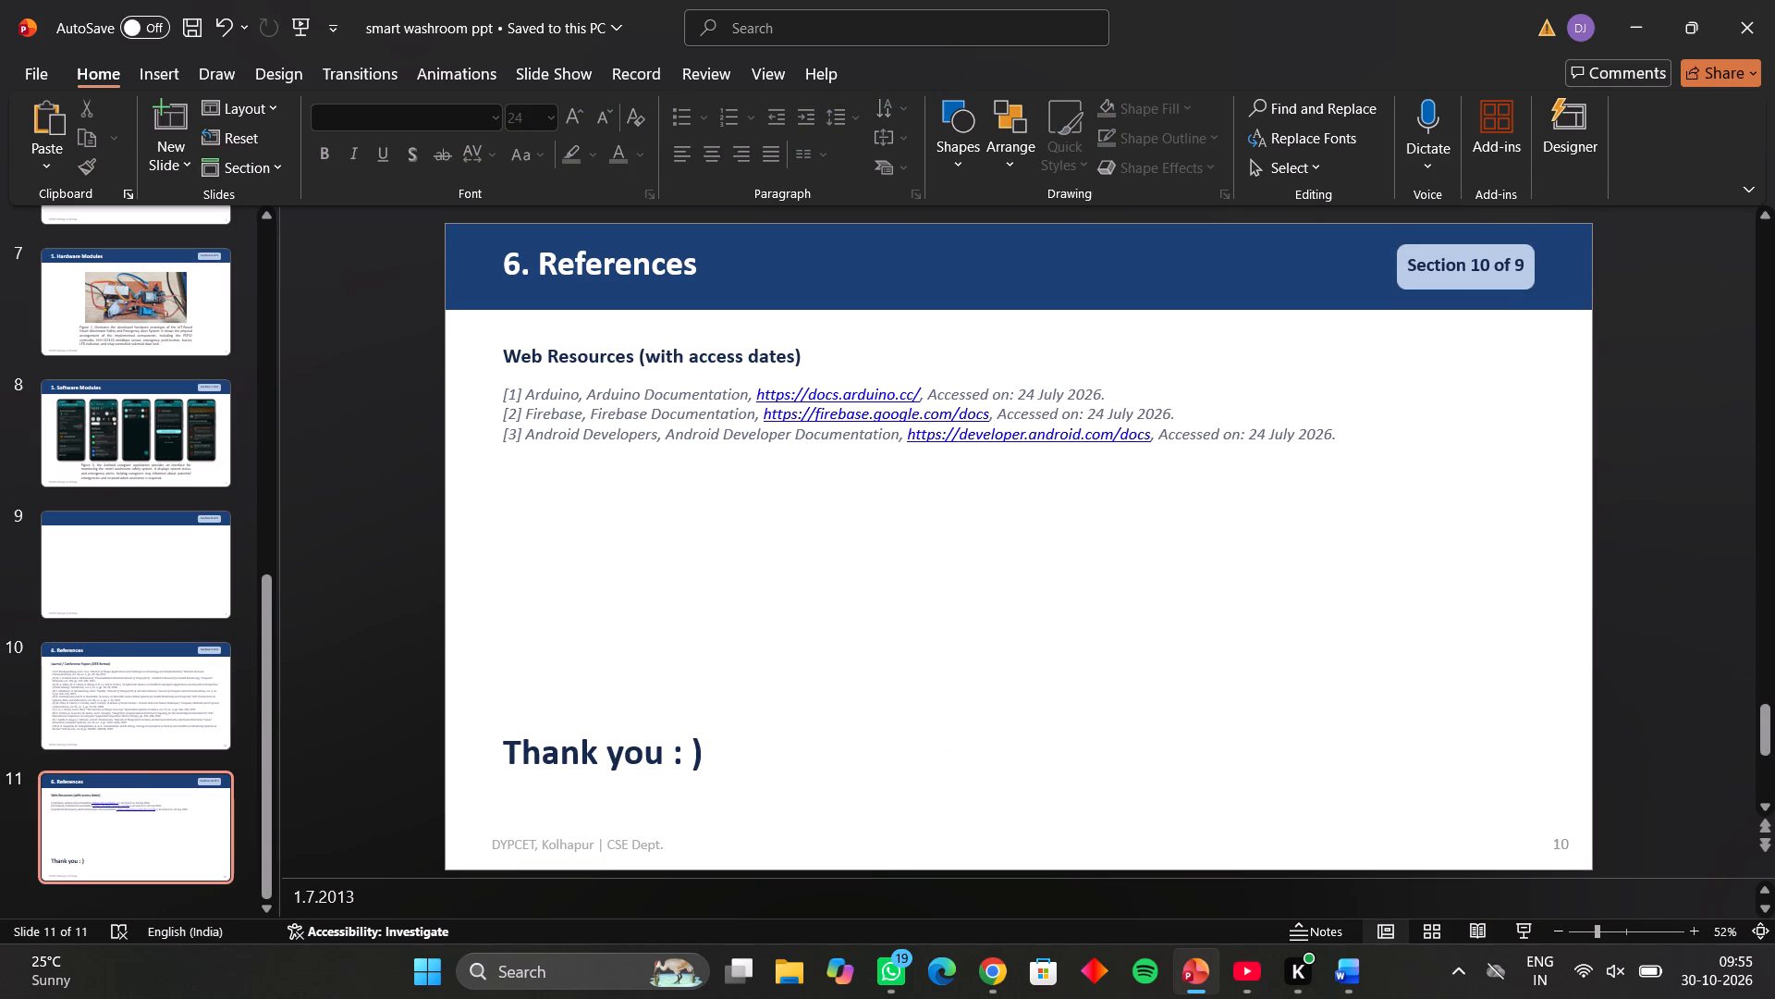
click(1519, 264)
key(Right)
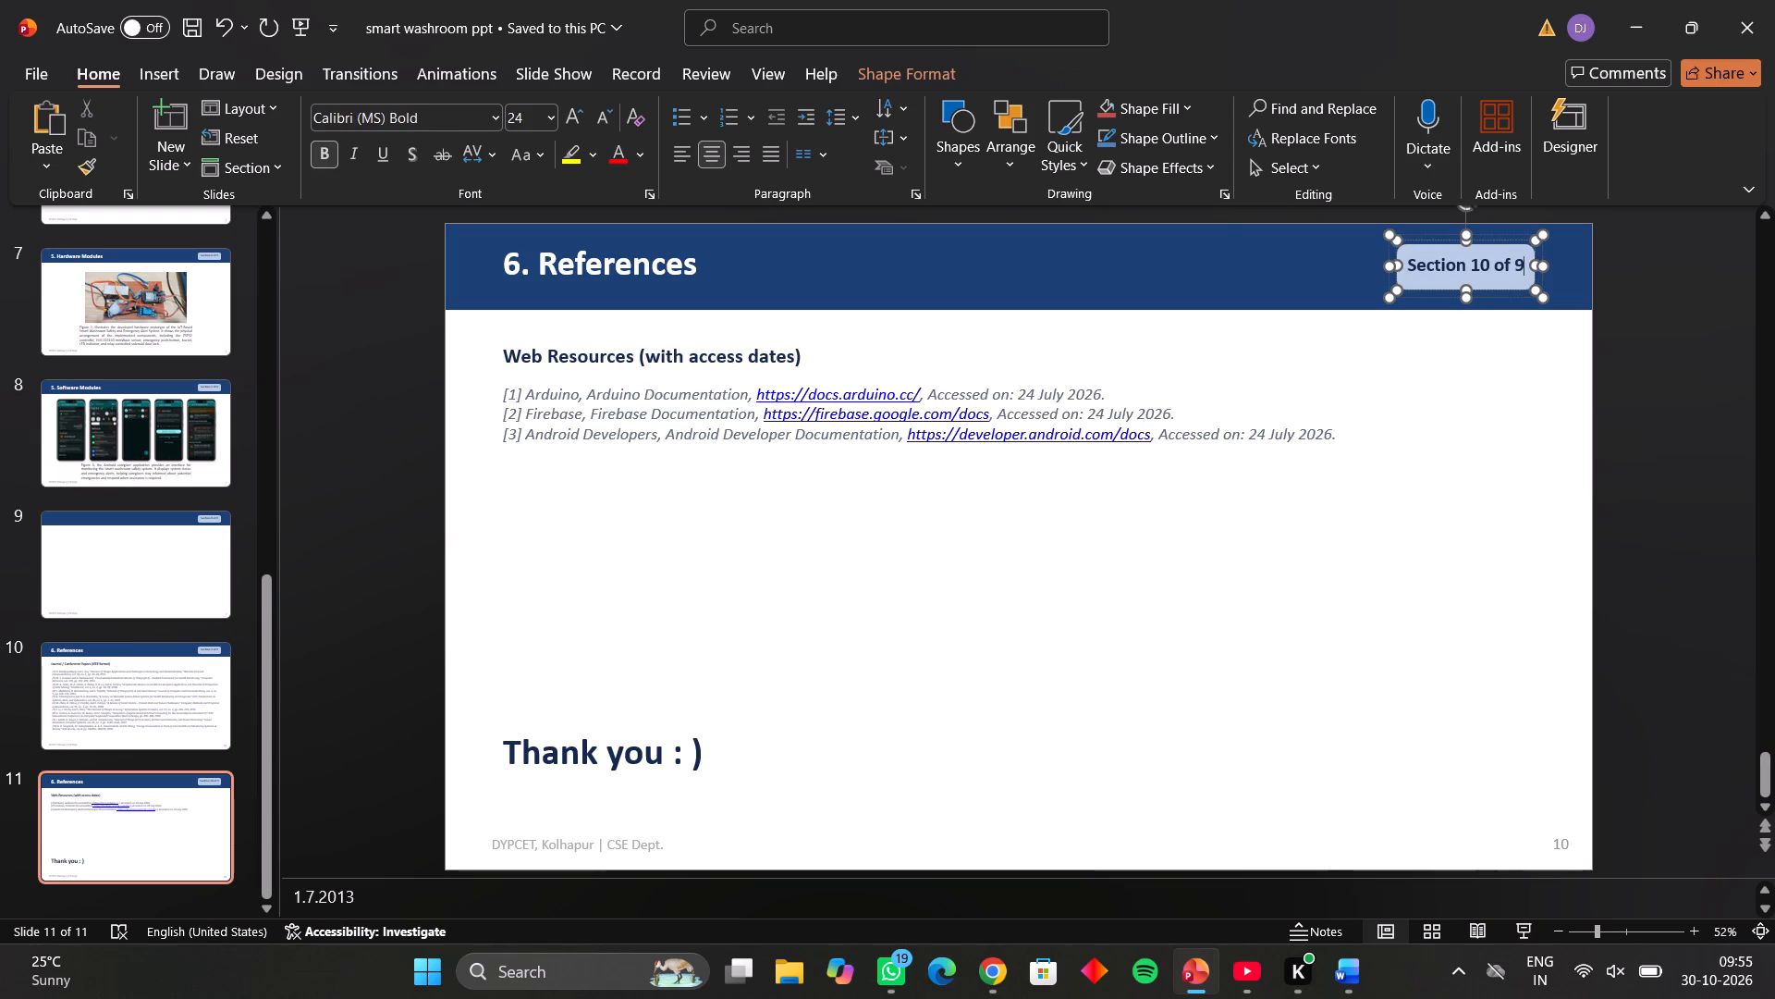
key(BackSpace)
text(10)
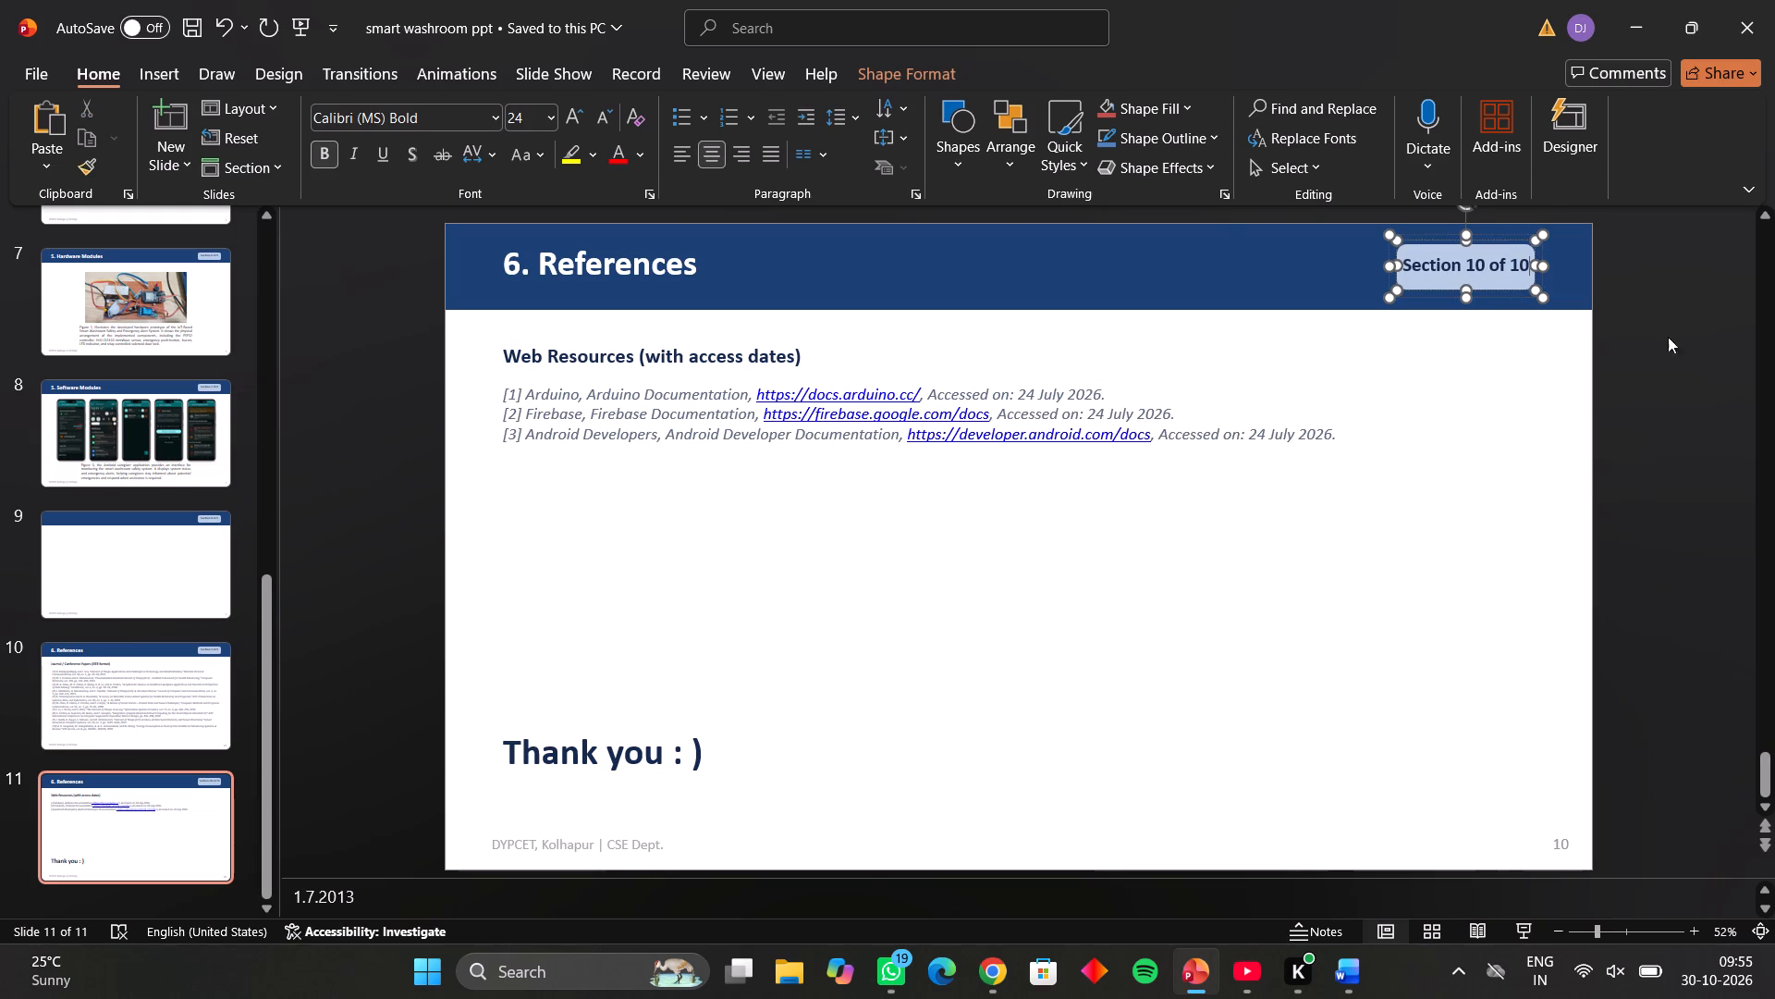
click(1683, 350)
Change the section badge on the Journal / Conference Papers References slide to "Section 9 of 10".
key(Up)
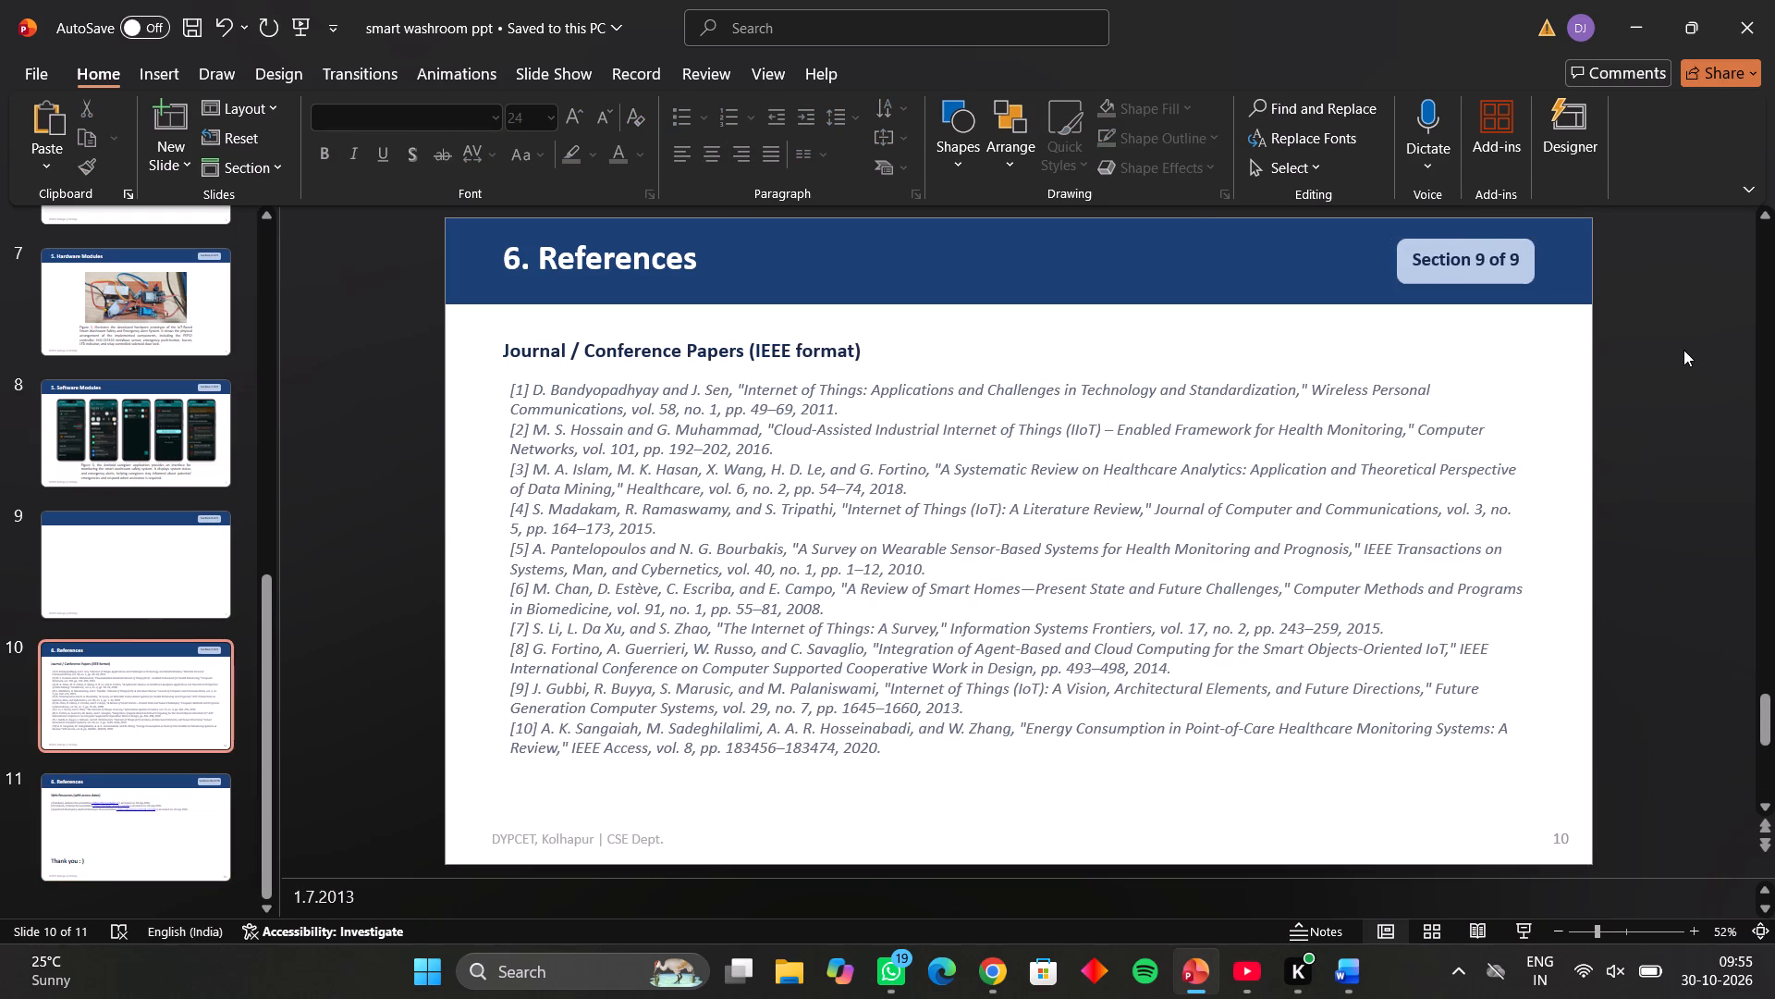
click(1521, 263)
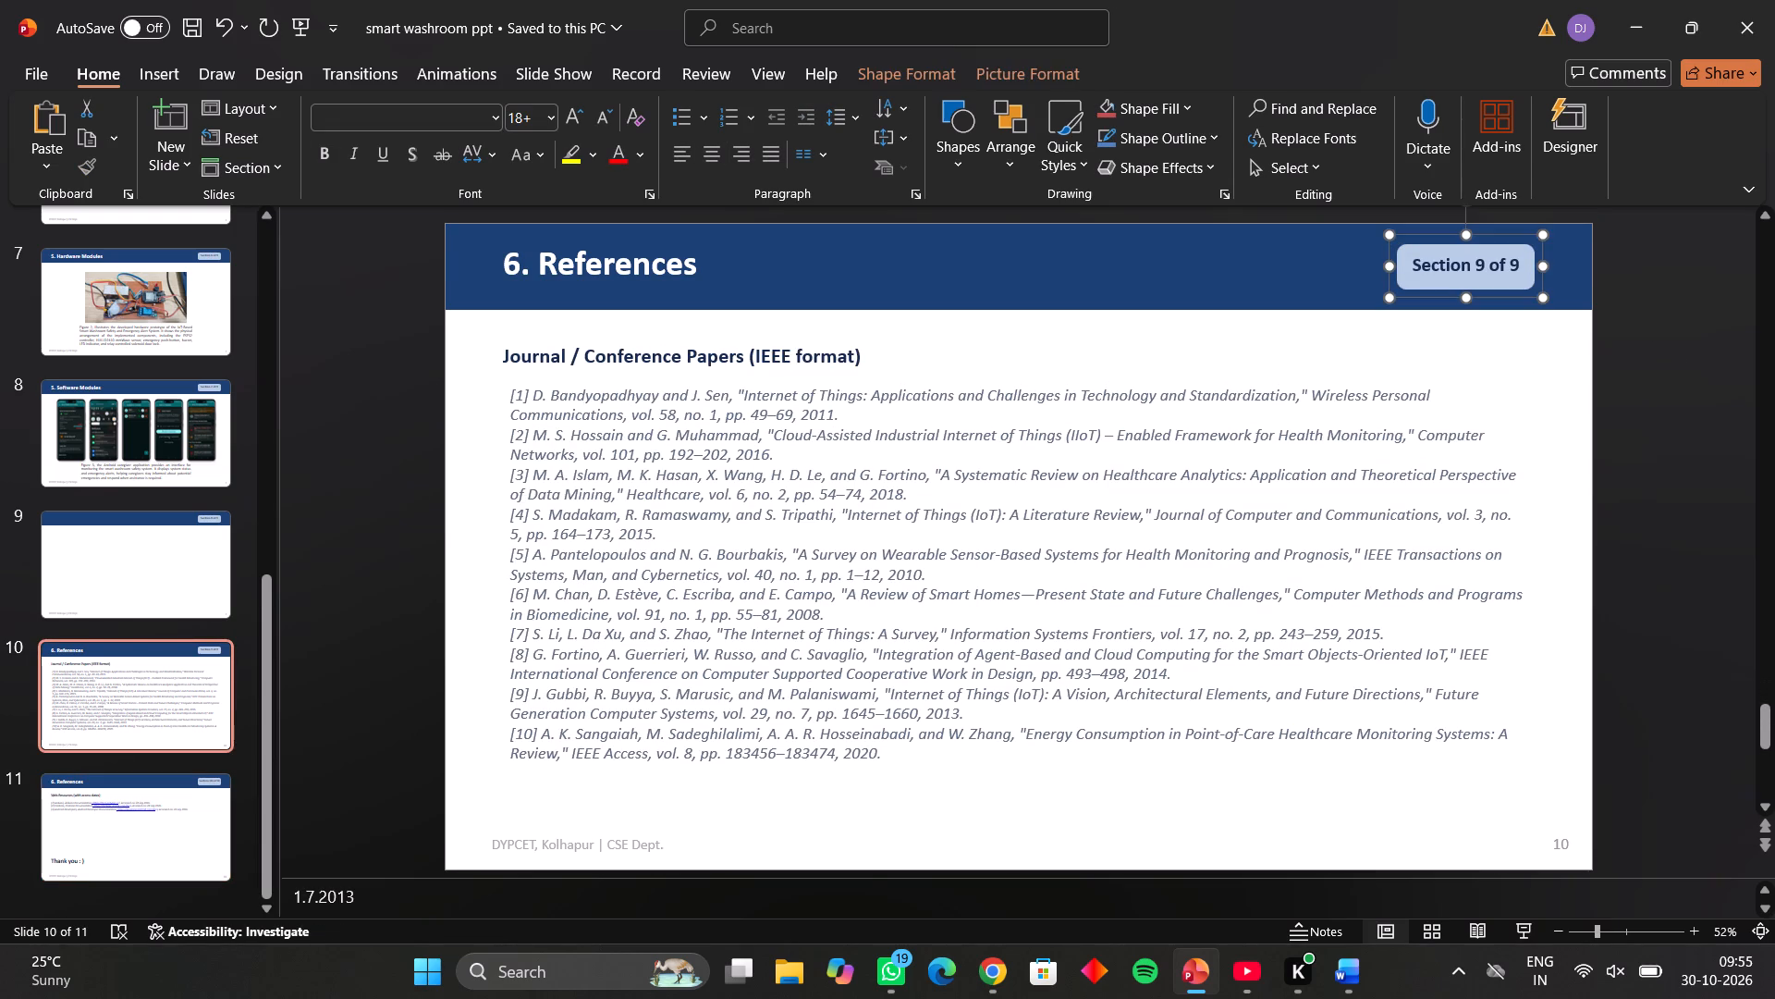
click(1518, 262)
key(BackSpace)
text(10)
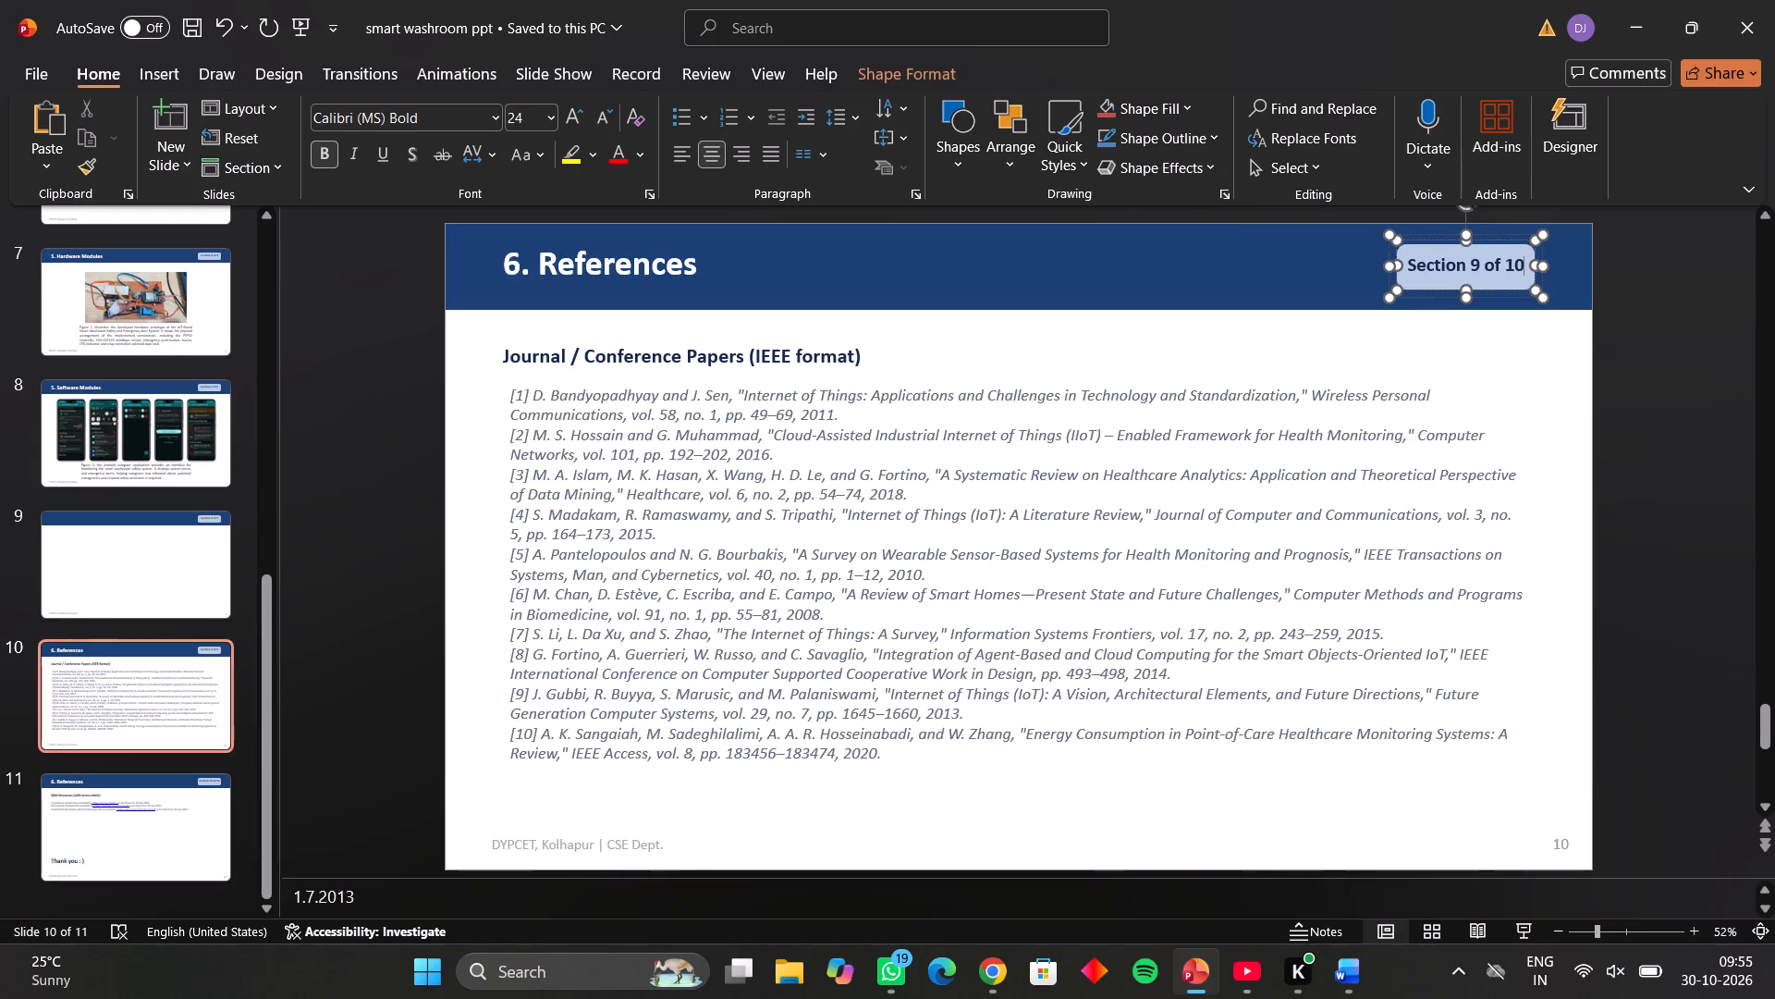
click(1732, 379)
Change the section badge on the blank new slide before the References to "Section 8 of 10".
key(Up)
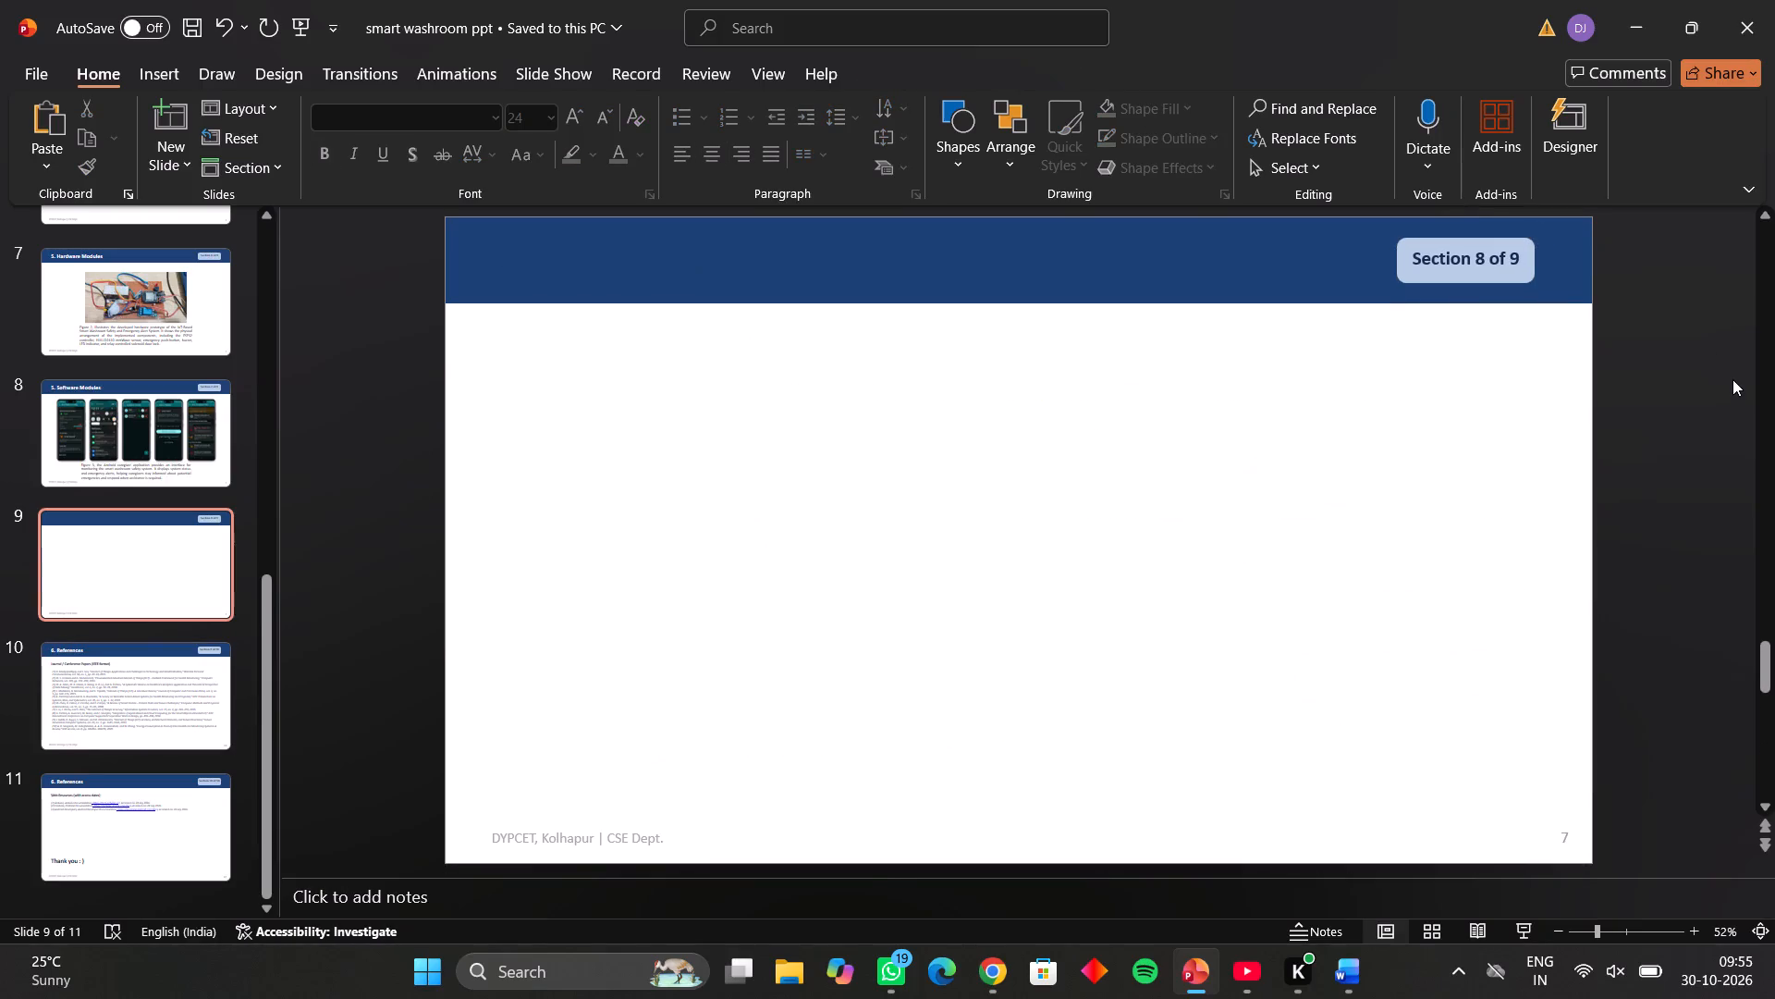
click(1512, 263)
key(Right)
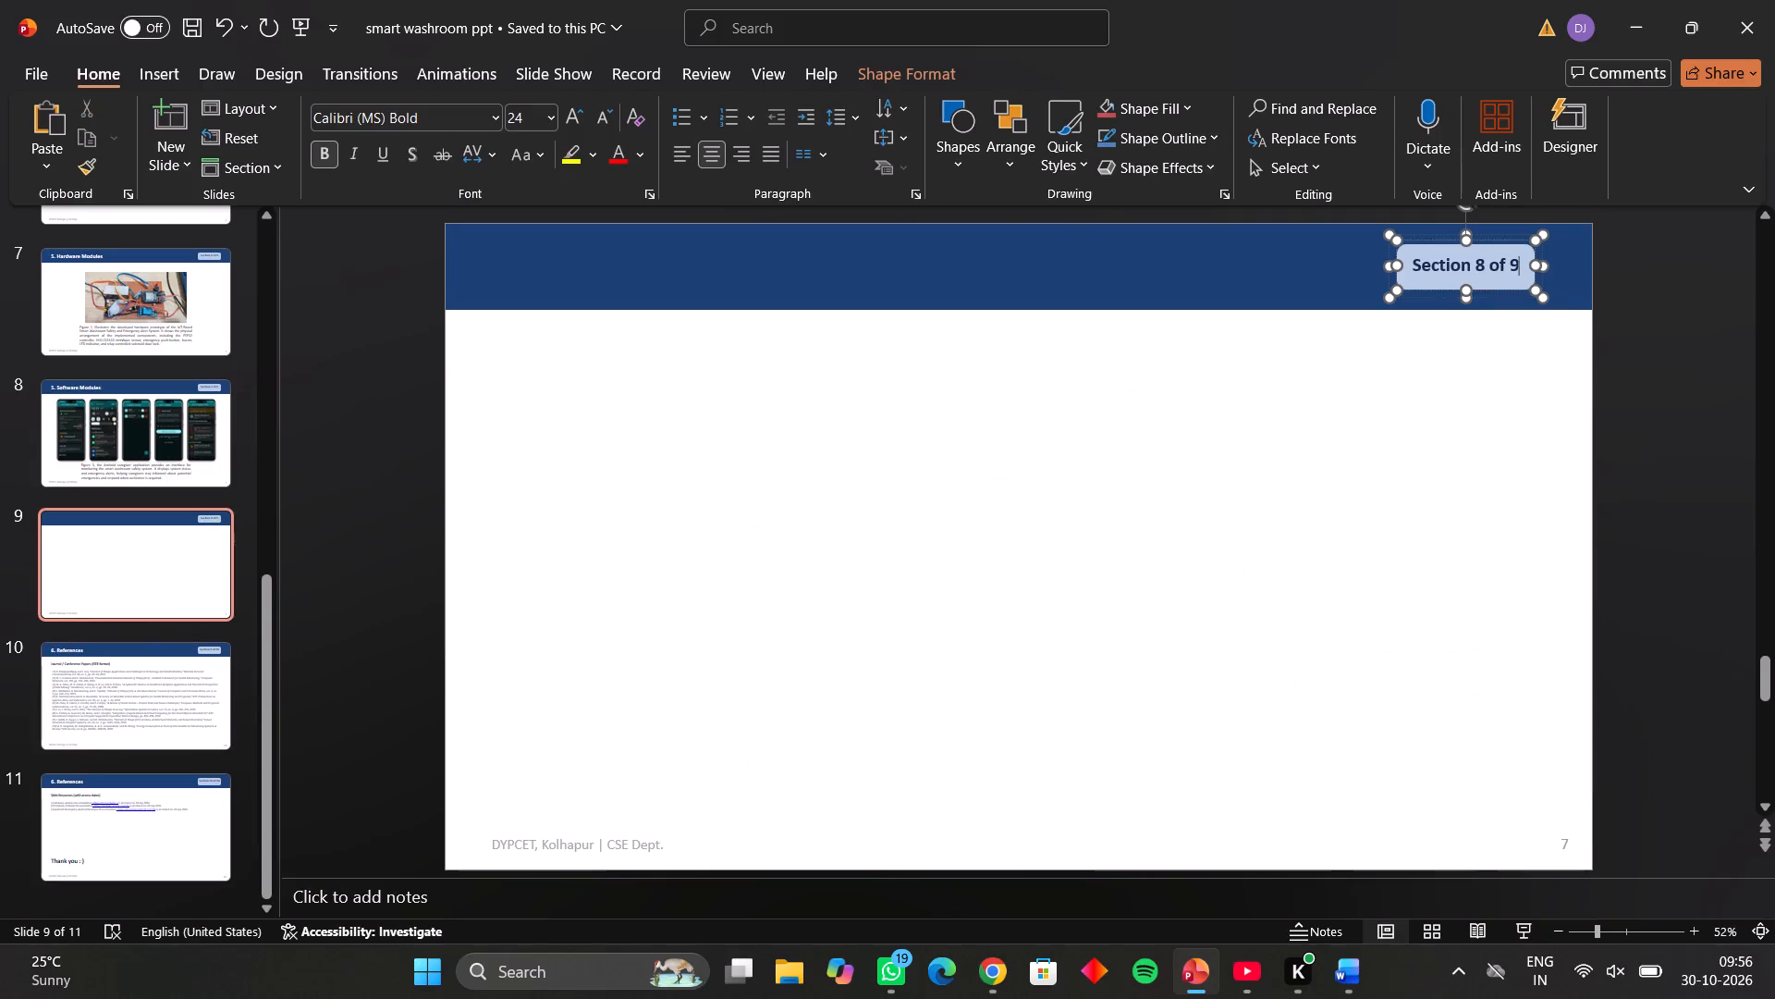
key(BackSpace)
text(10)
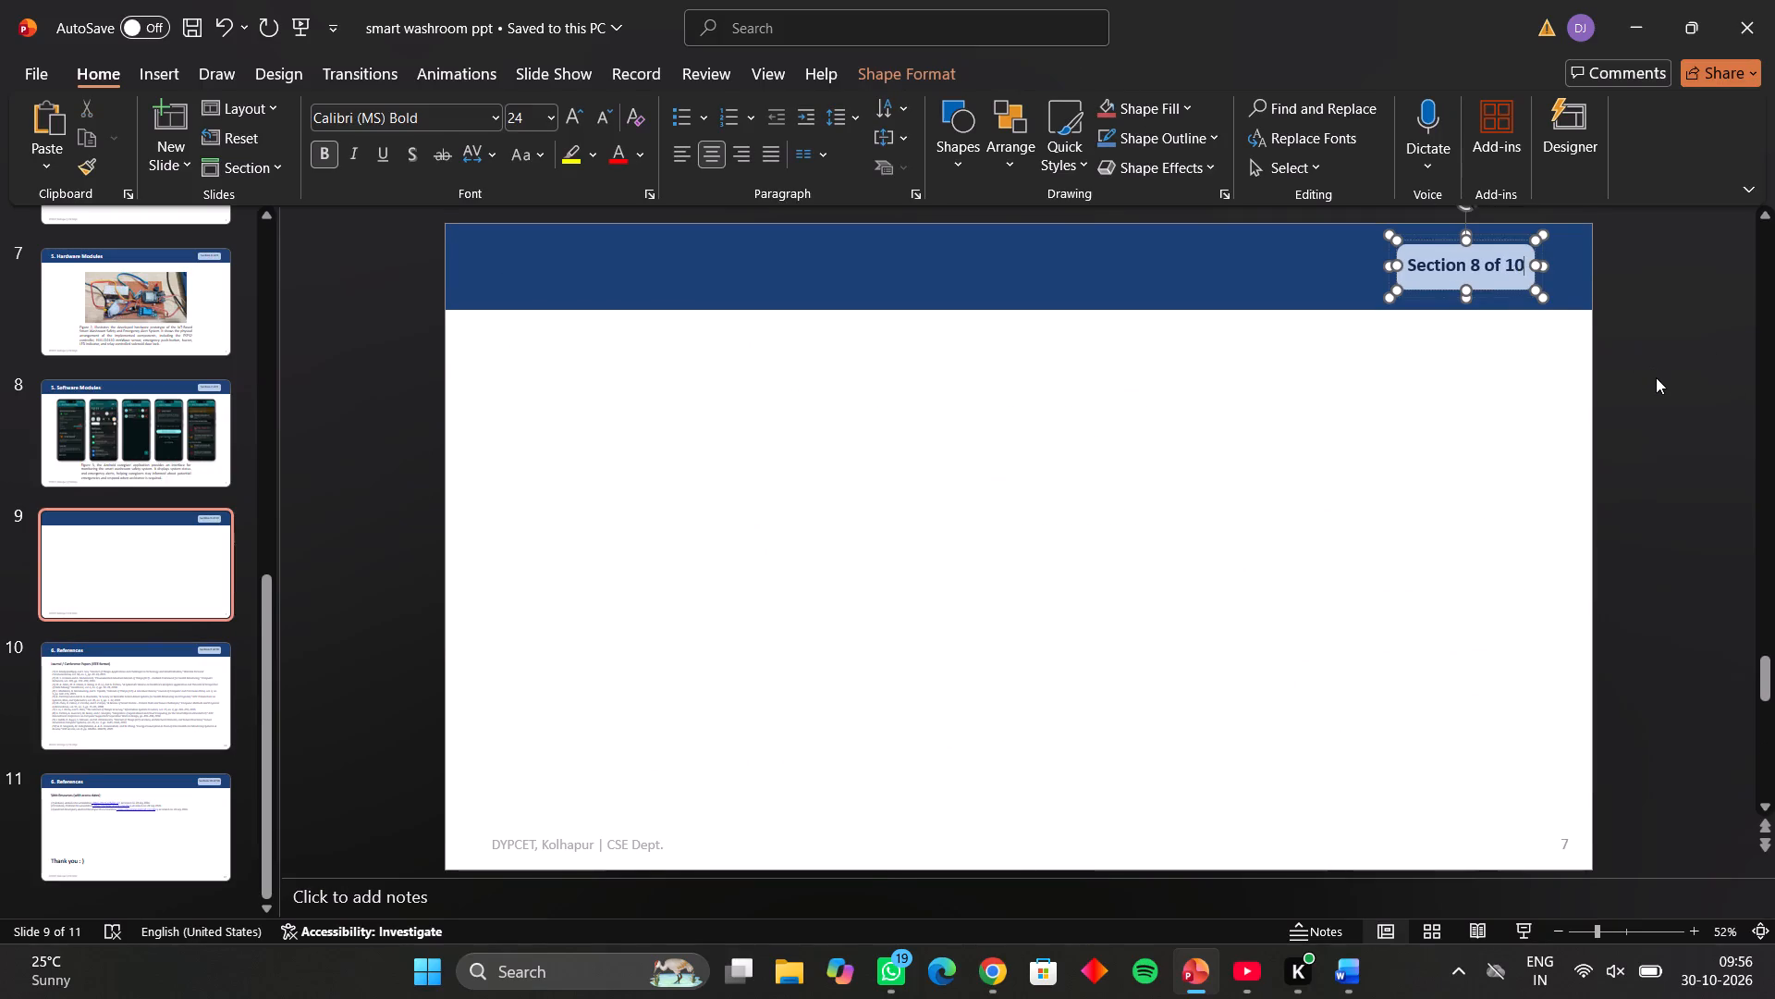
click(1656, 377)
Change the section badge on the Software Modules slide to "Section 7 of 10".
key(Up)
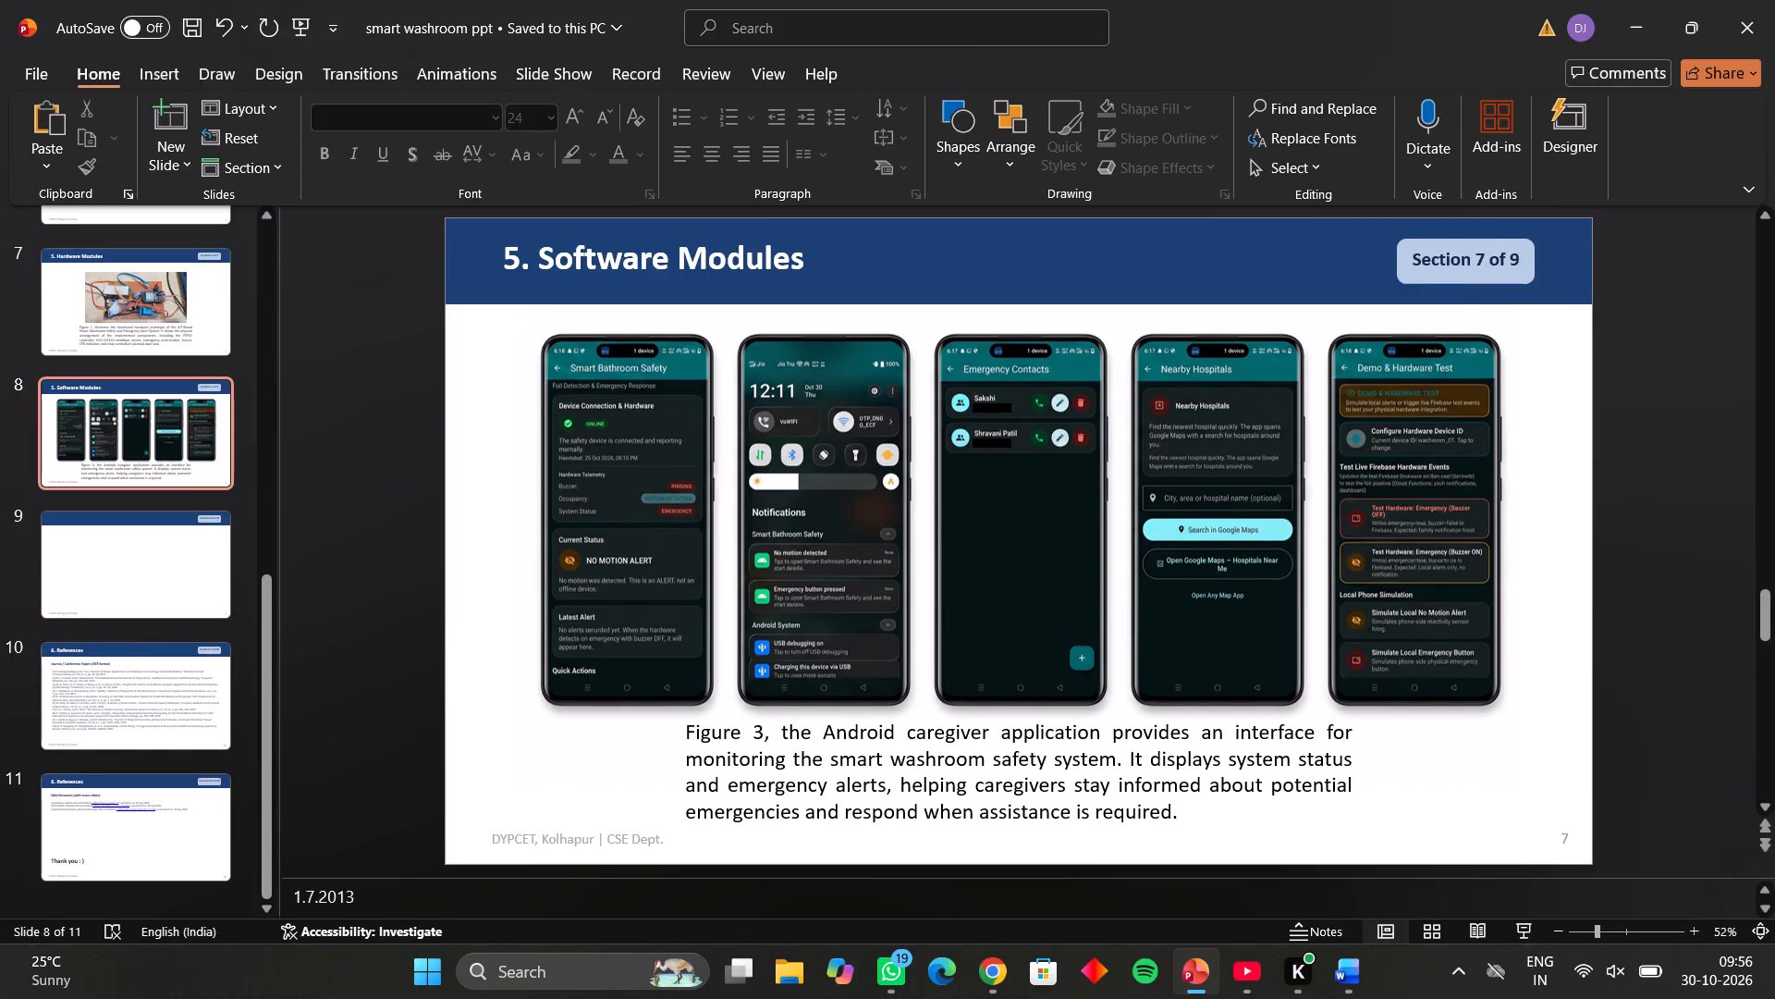
click(1517, 264)
key(BackSpace)
text(10)
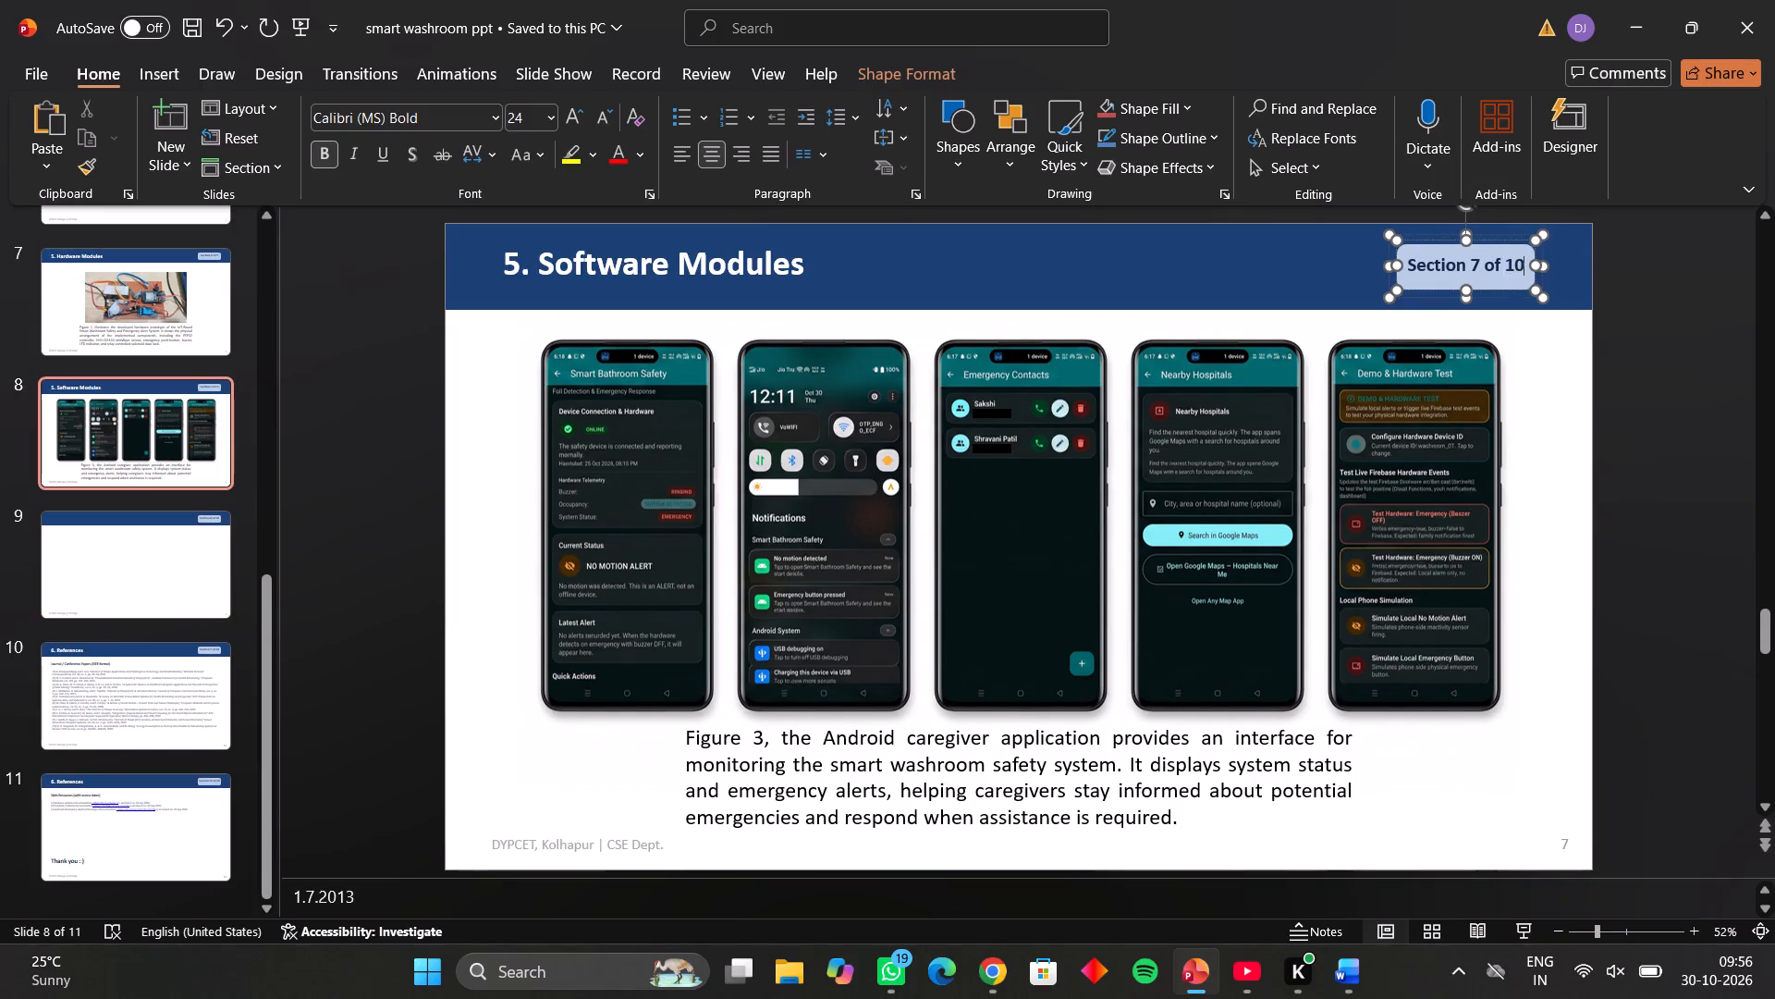
click(1701, 403)
Change the section badge on the Hardware Modules slide to "Section 6 of 10".
scroll(1701, 403, up, 1)
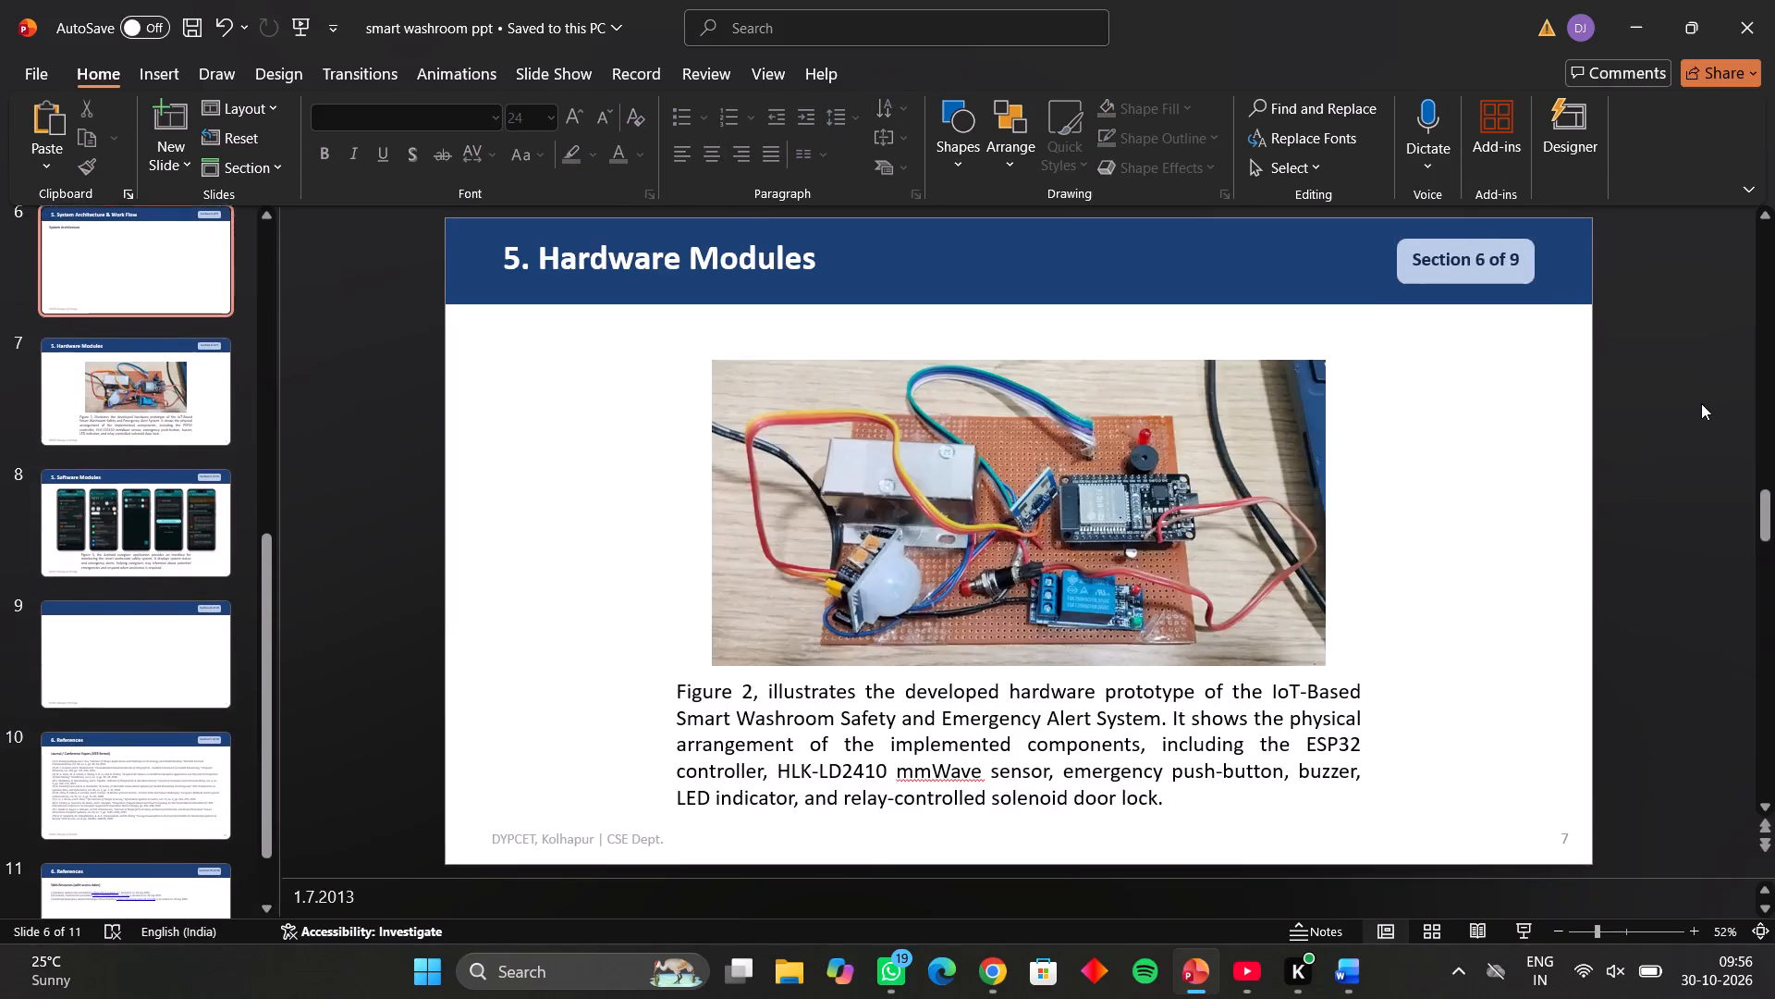
key(Up)
key(Down)
key(Down)
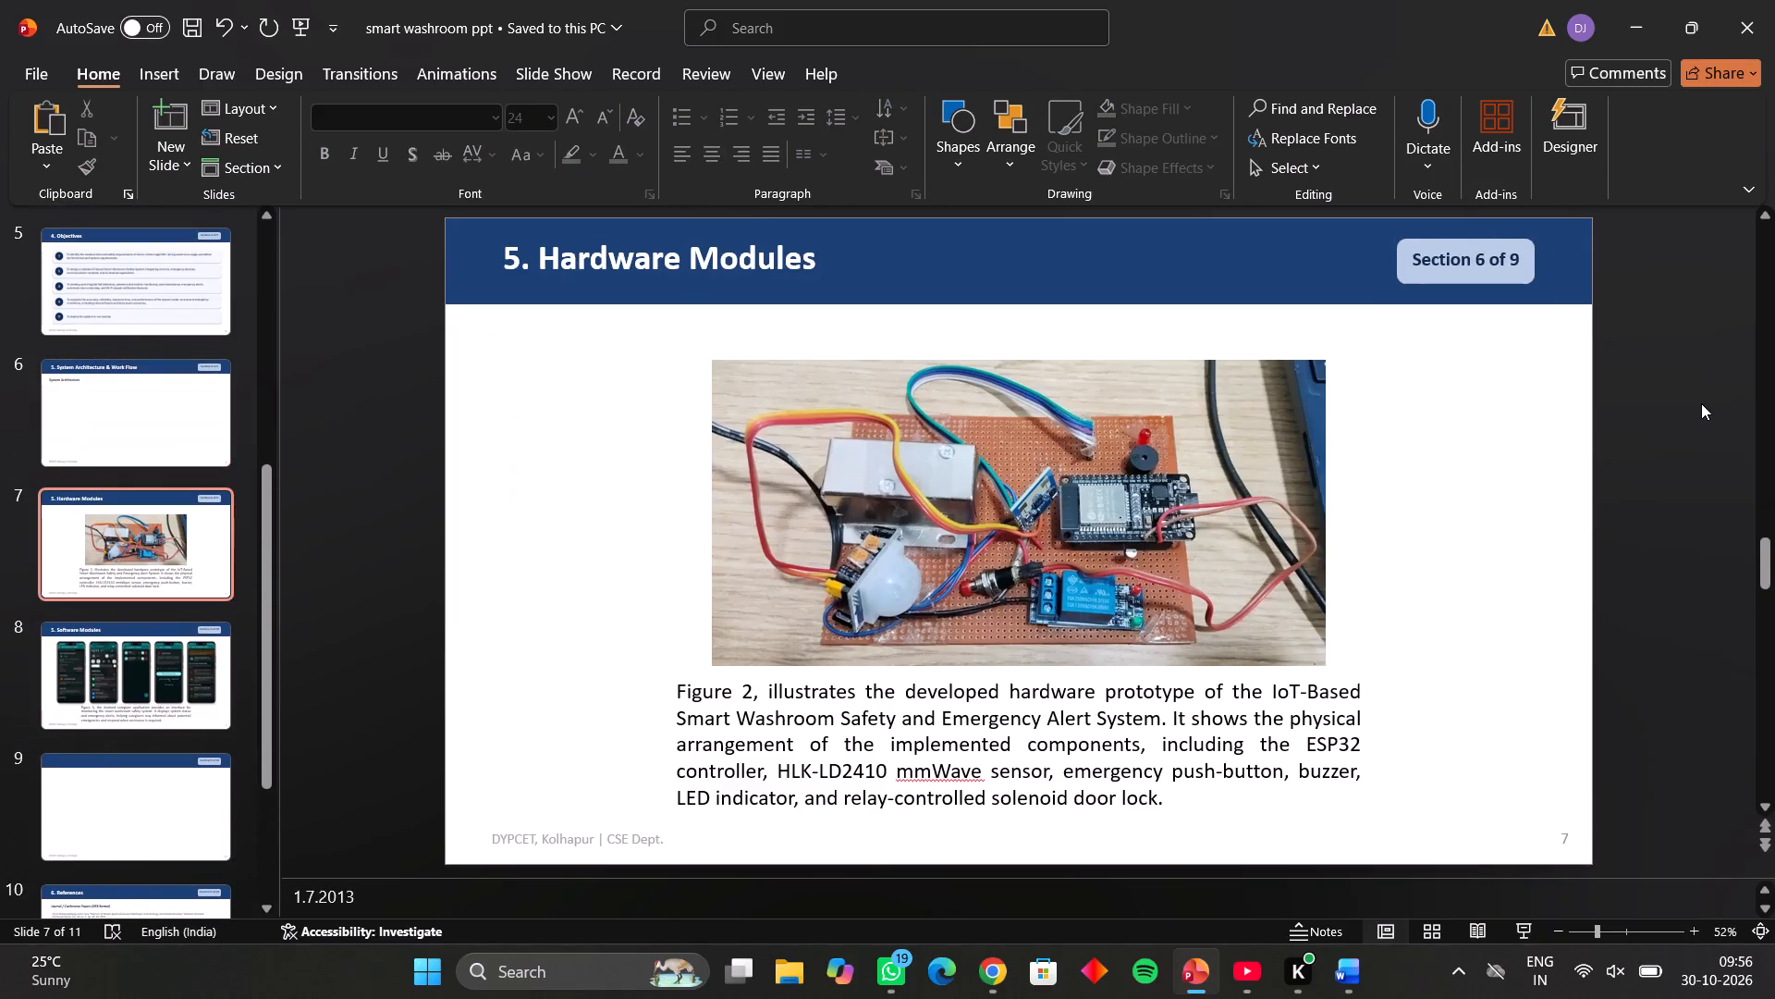
key(Down)
key(Up)
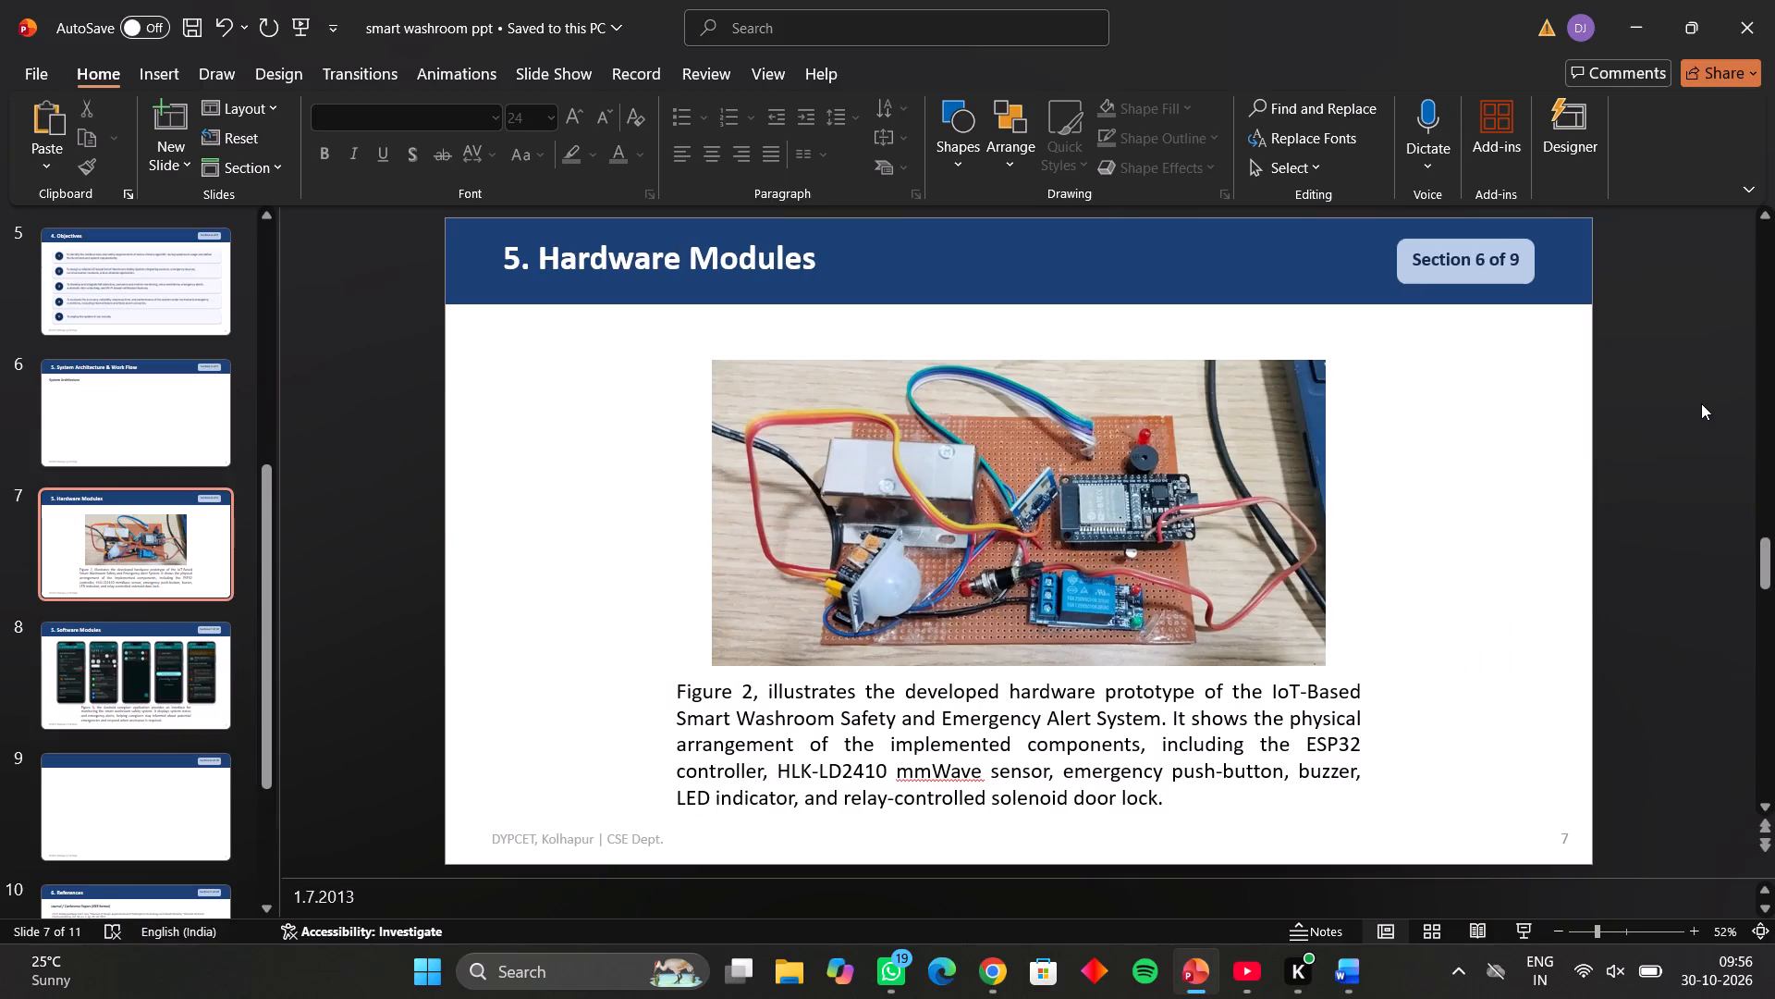
click(1515, 257)
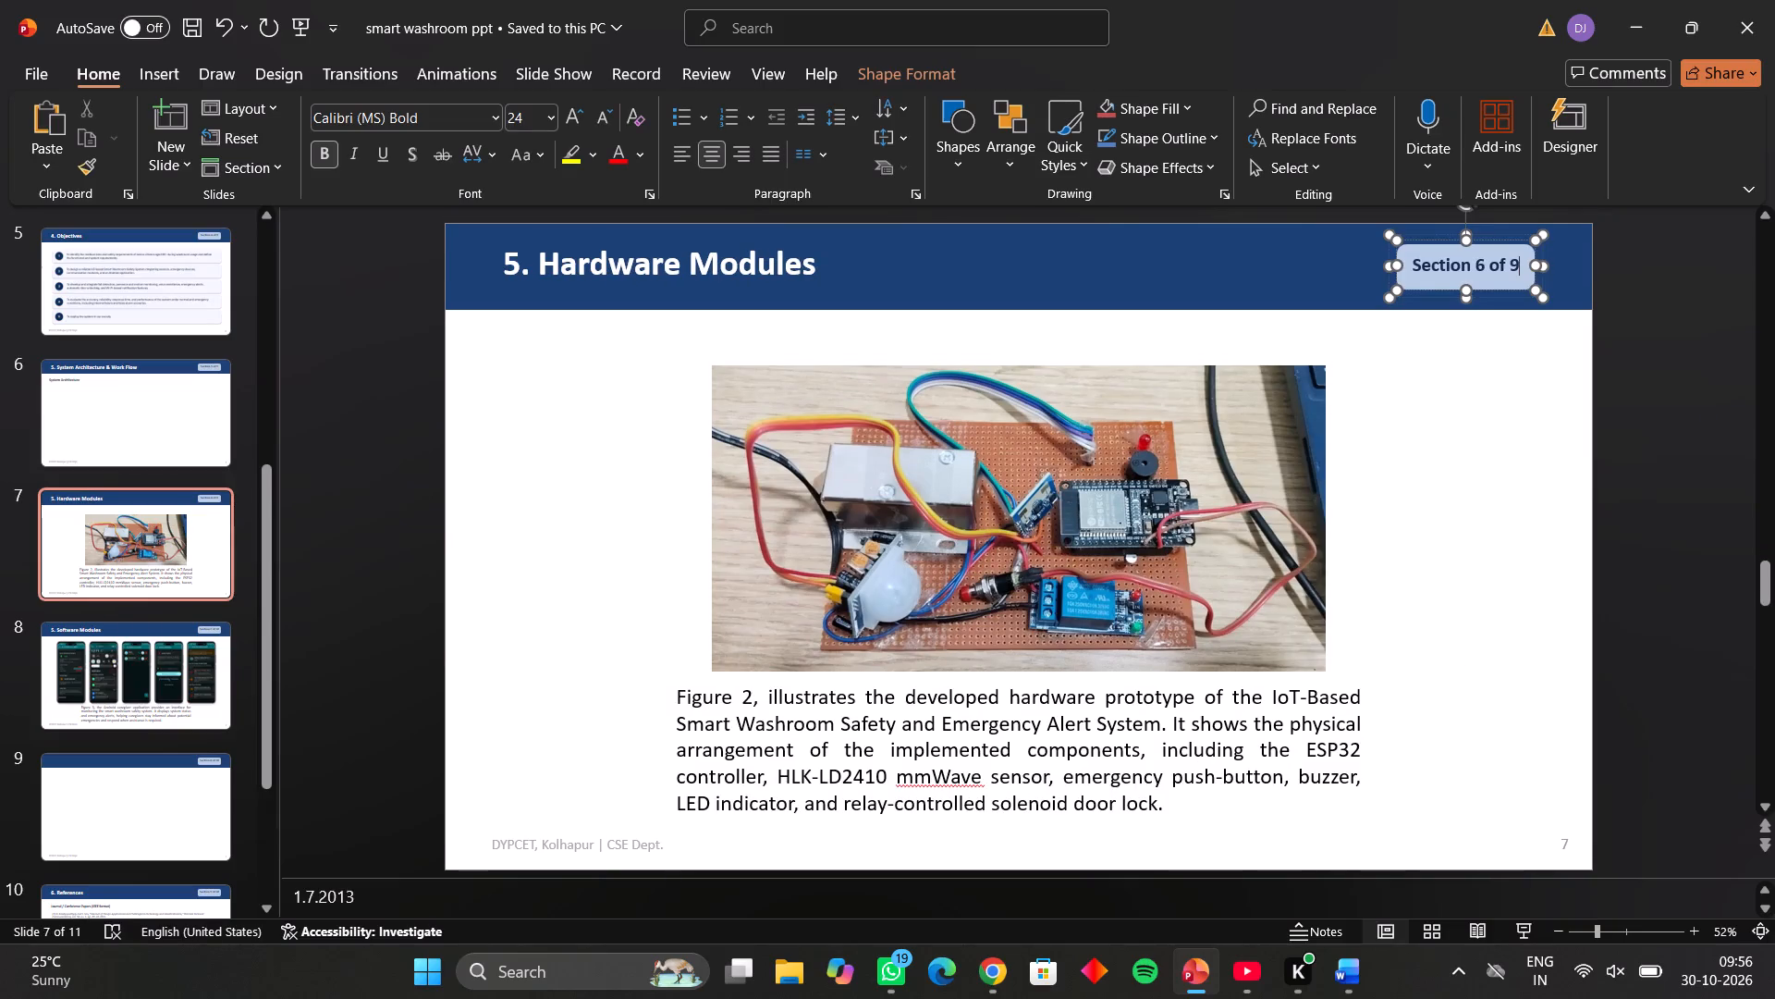
key(BackSpace)
text(10)
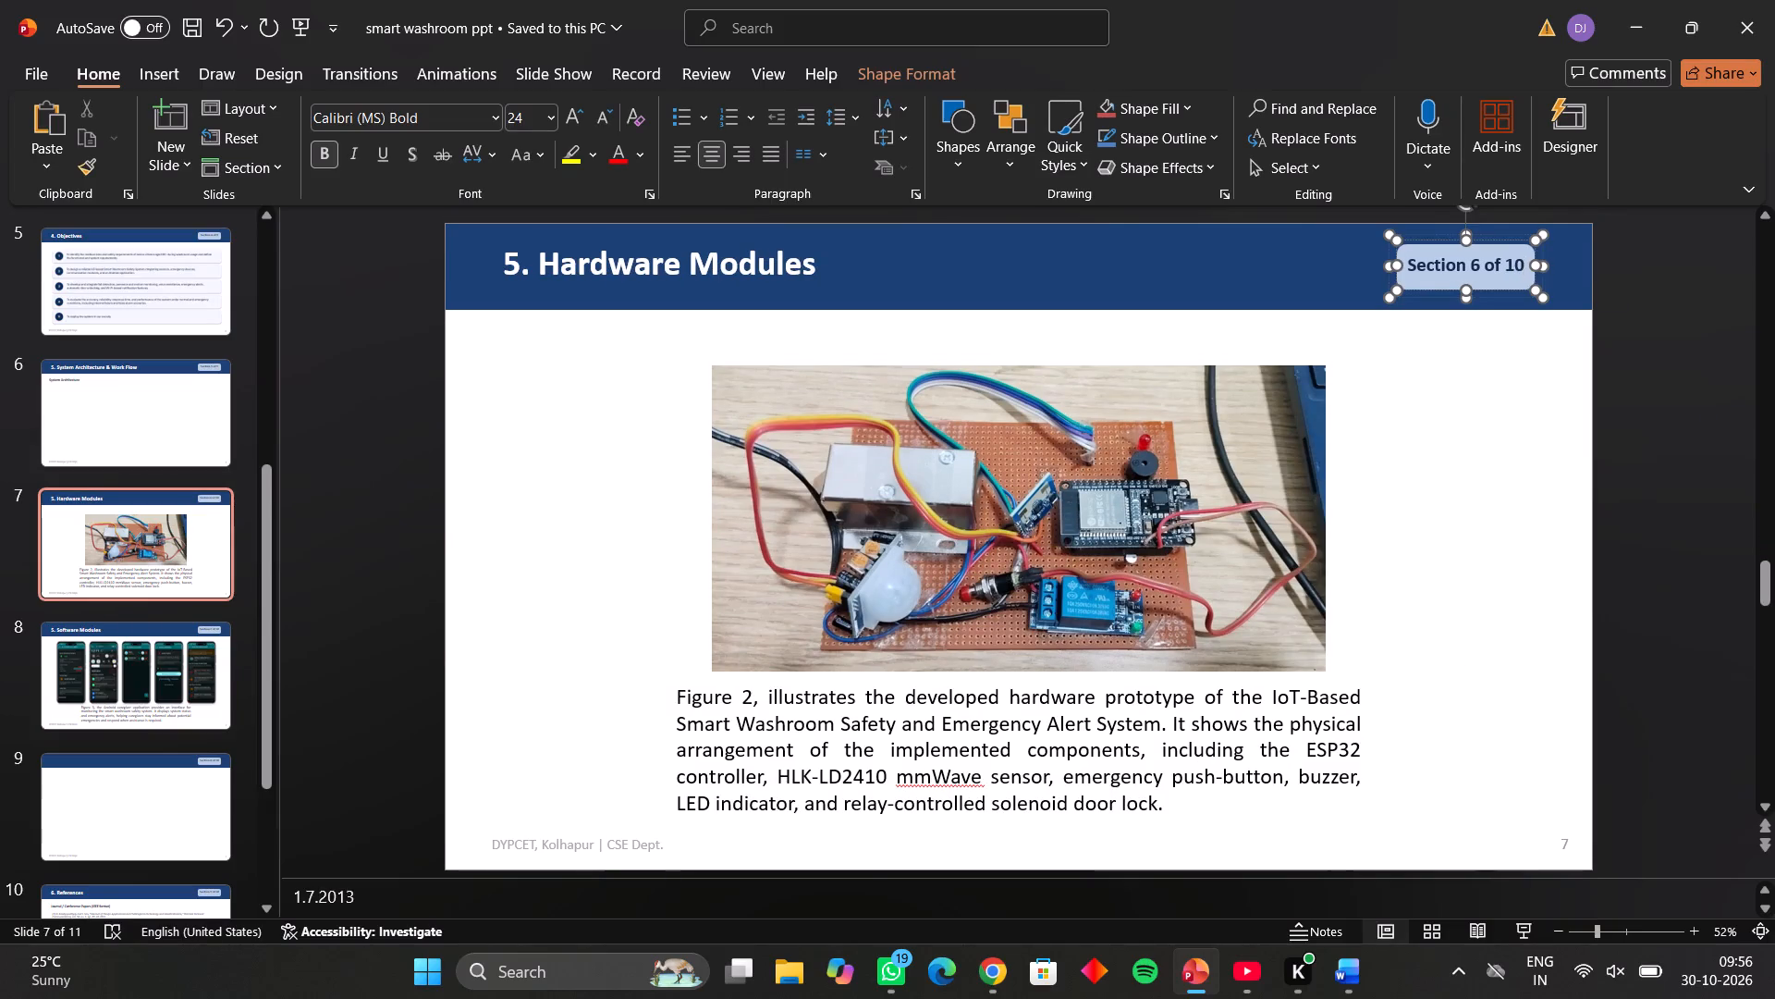
click(1653, 333)
Change the section badge on the System Architecture & Work Flow slide to "Section 5 of 10".
key(Up)
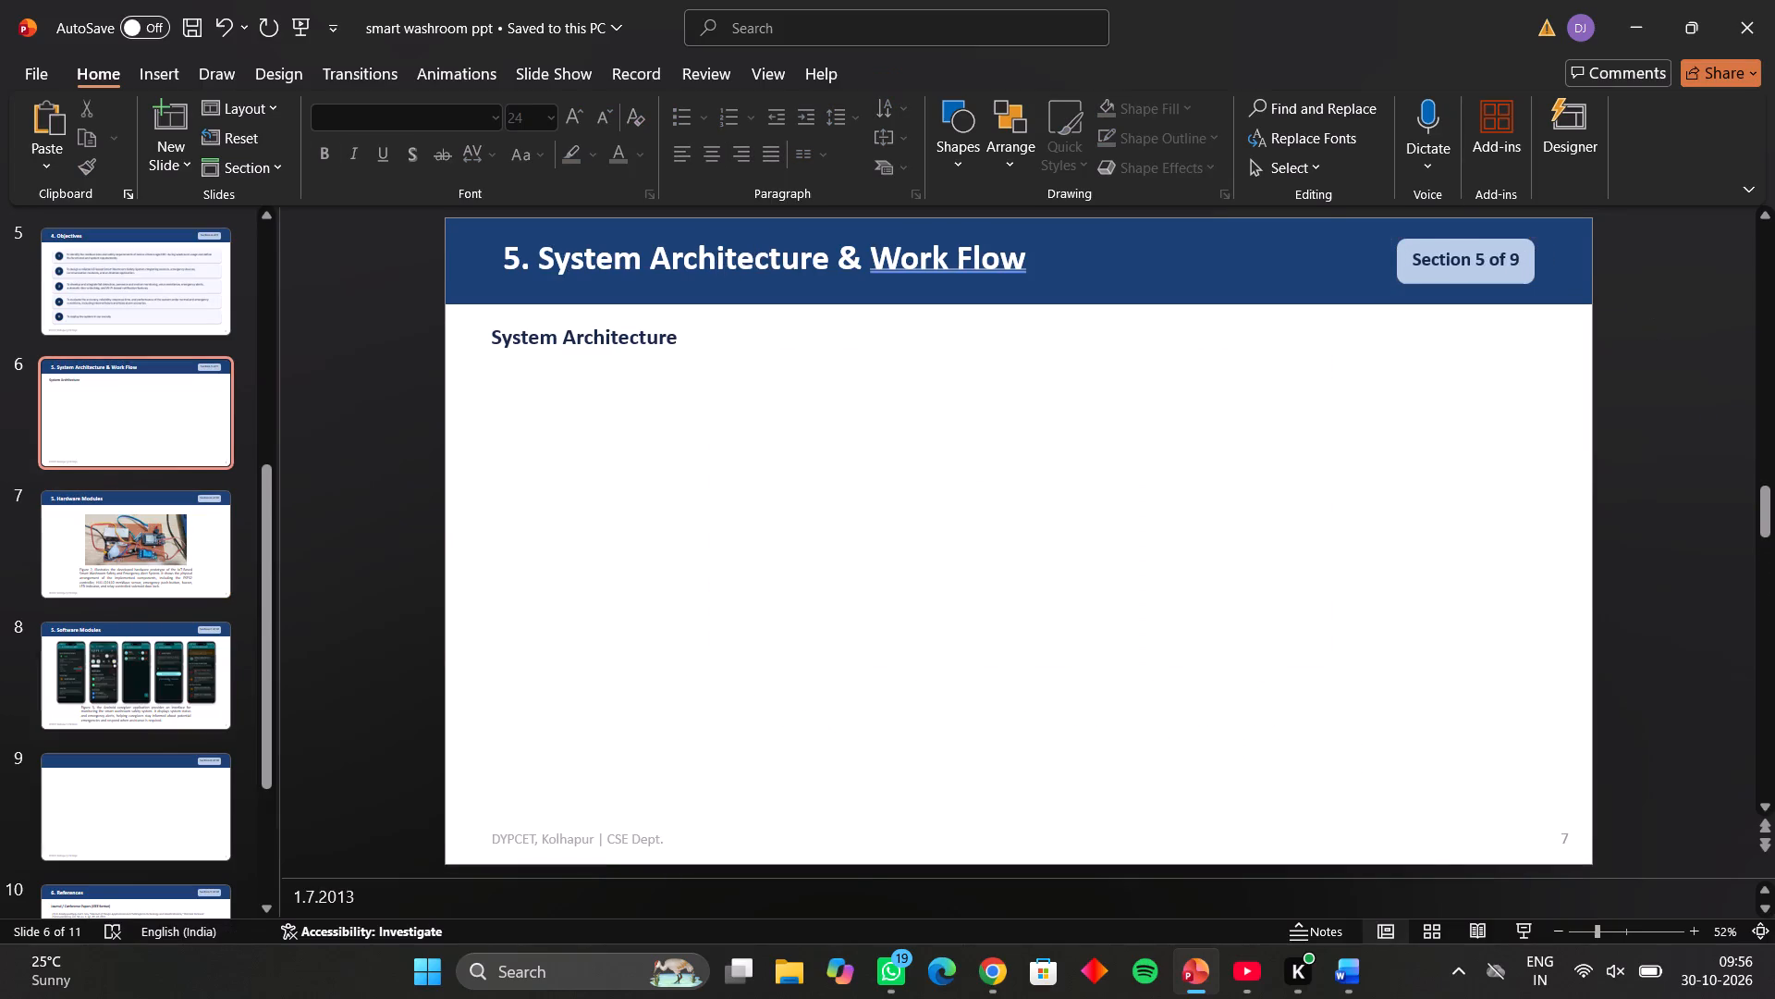
click(1514, 262)
key(Right)
key(BackSpace)
text(10)
click(1690, 350)
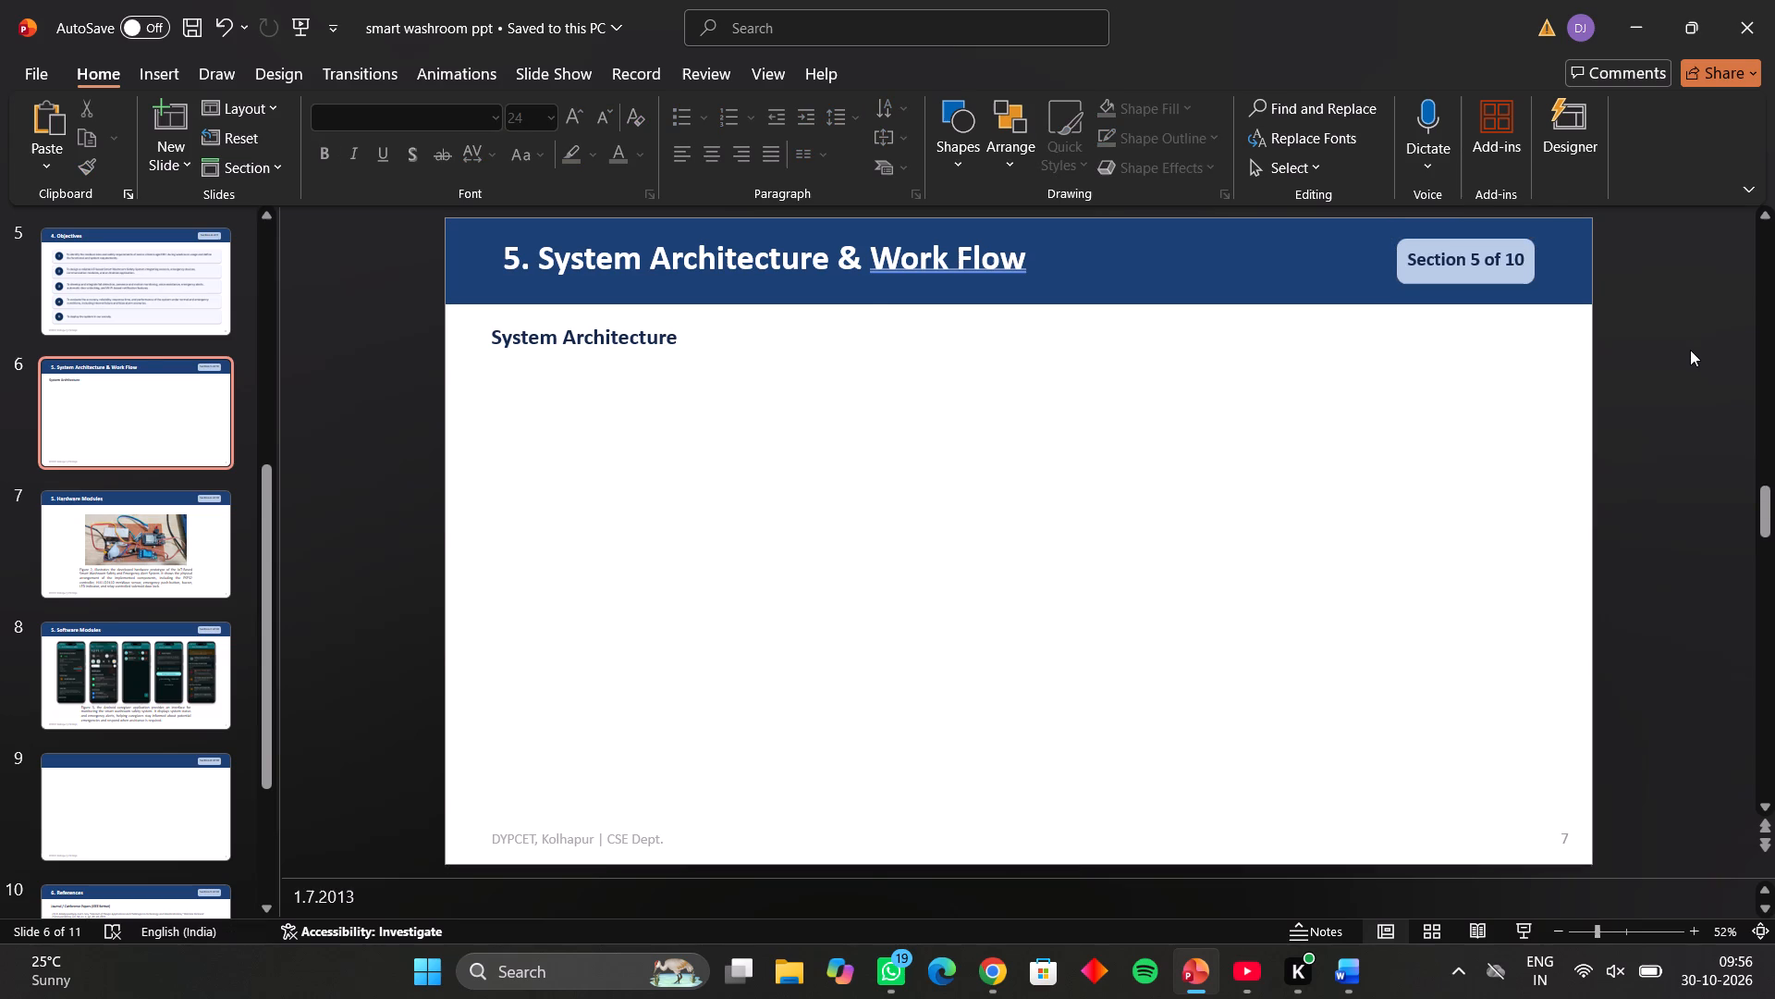
Change the section badge on the Objectives slide to "Section 4 of 10".
key(Up)
click(1518, 260)
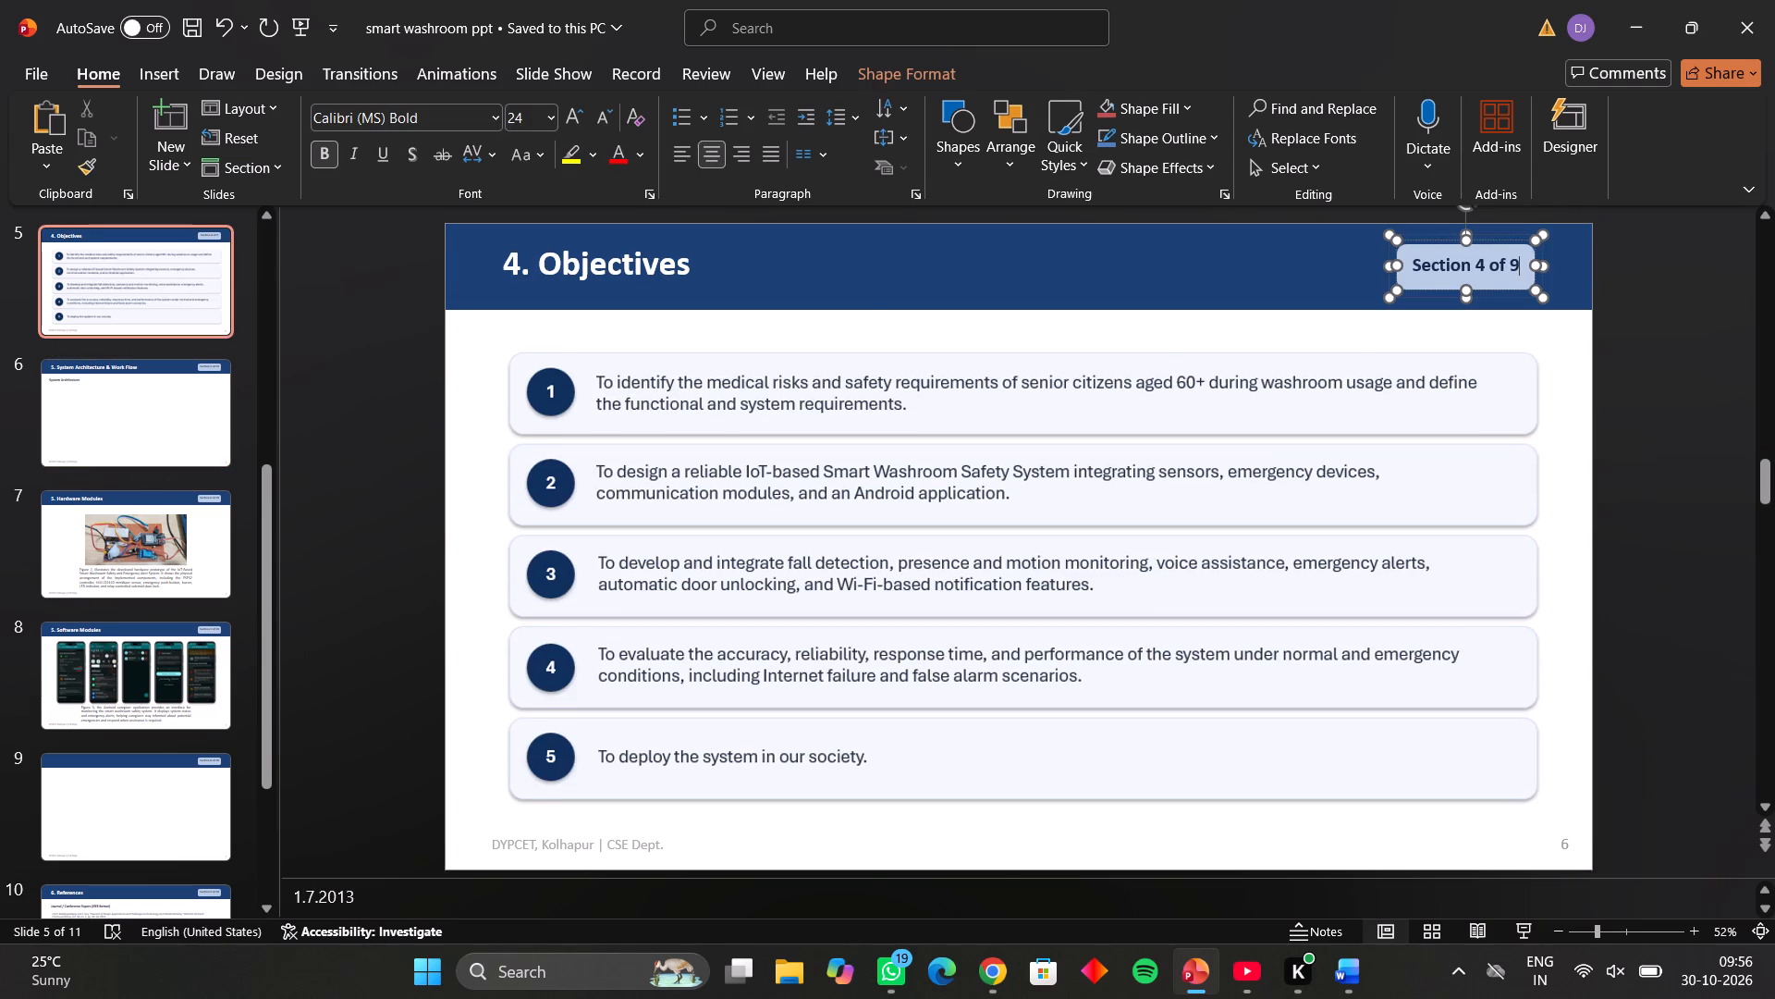
key(BackSpace)
text(10)
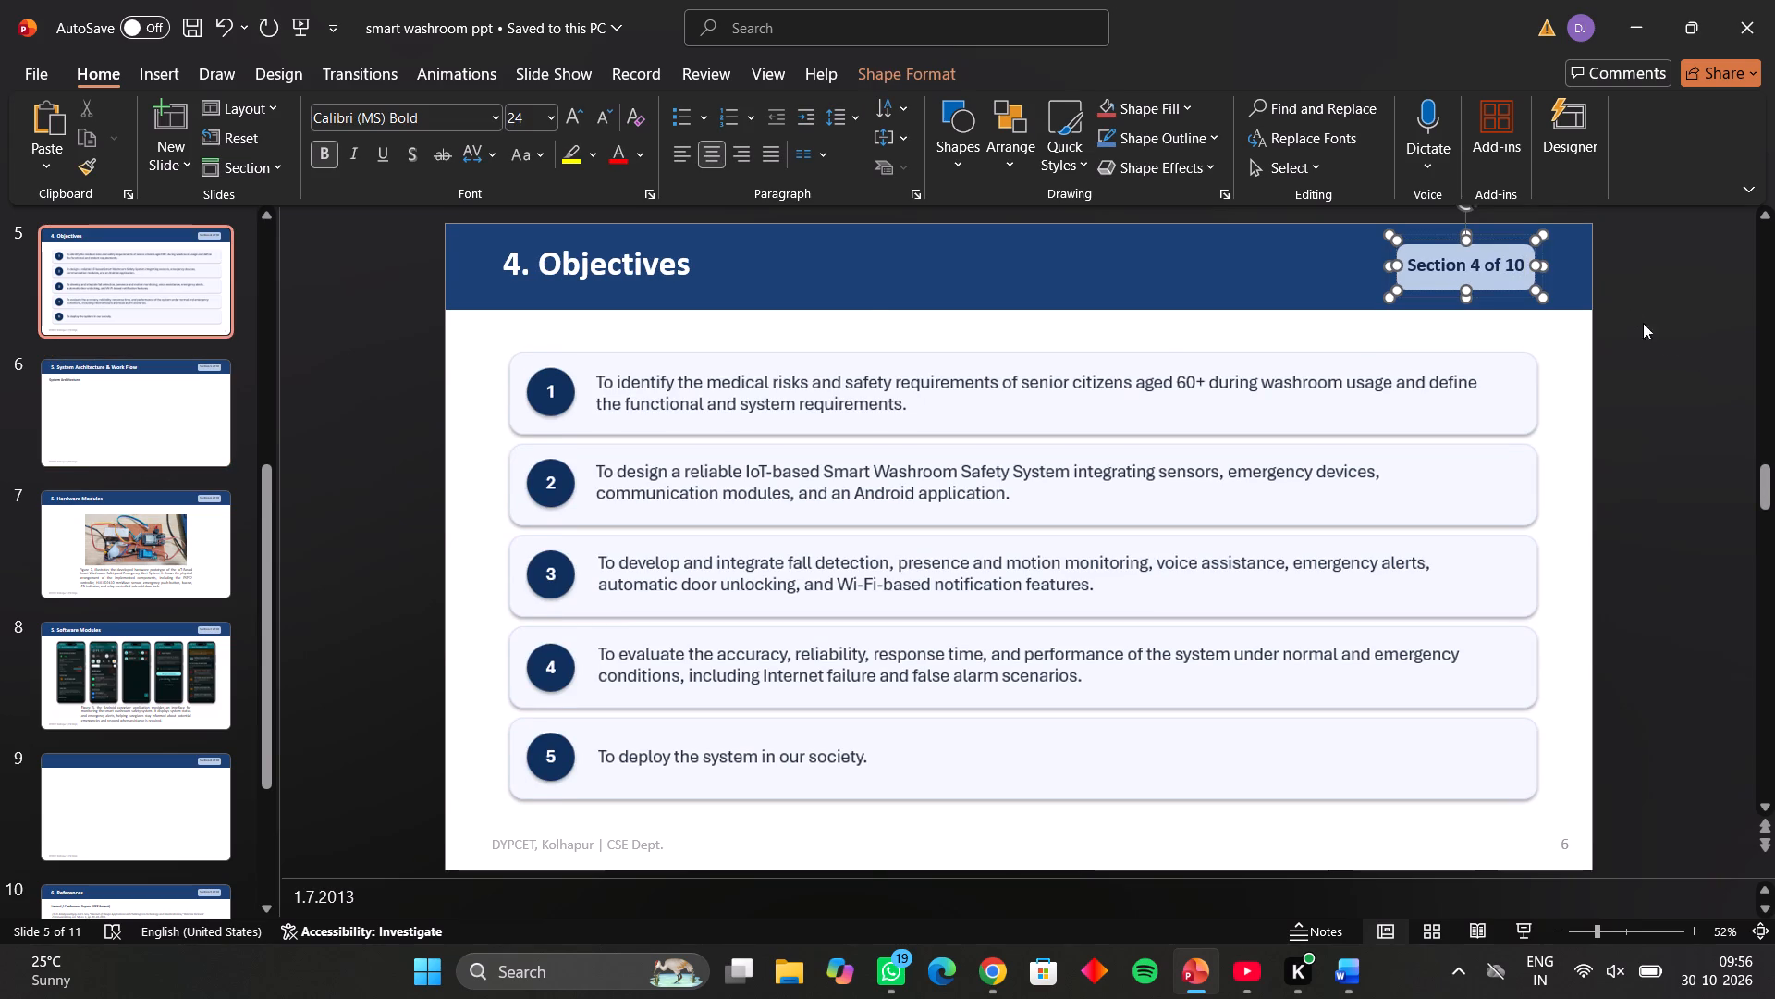
click(1665, 338)
Change the section badge on the Problem Statement slide to "Section 3 of 10".
key(Up)
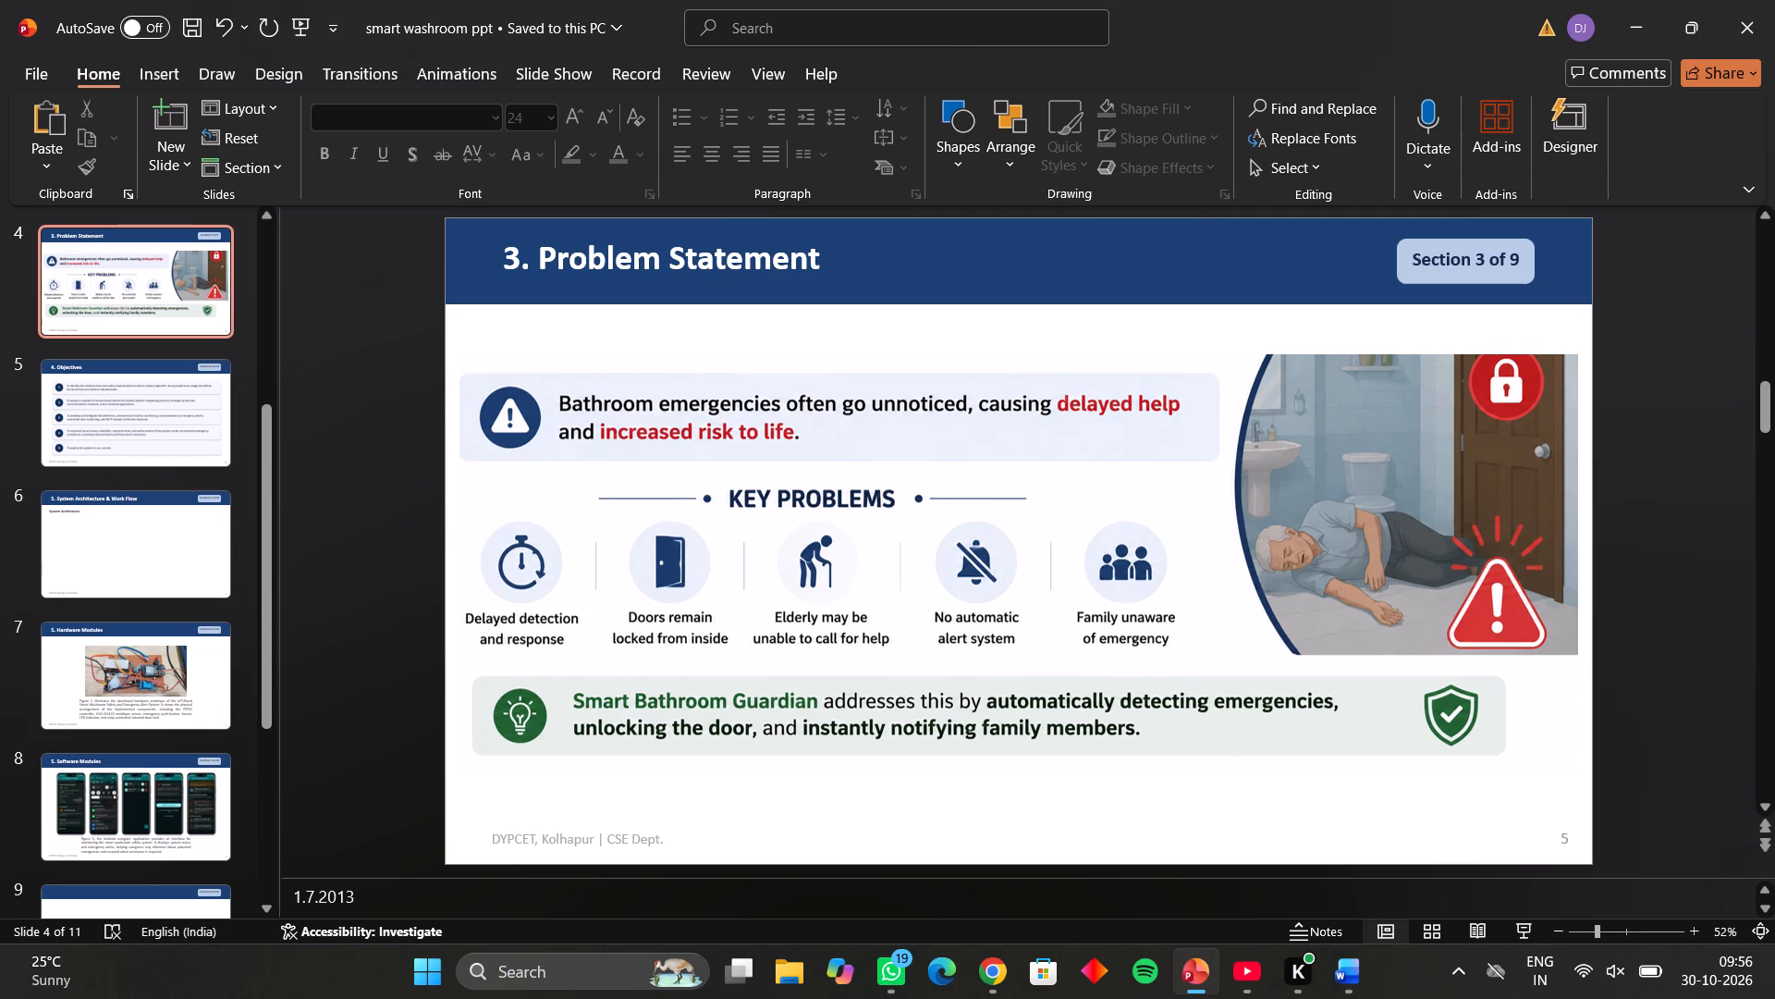
click(1515, 258)
key(BackSpace)
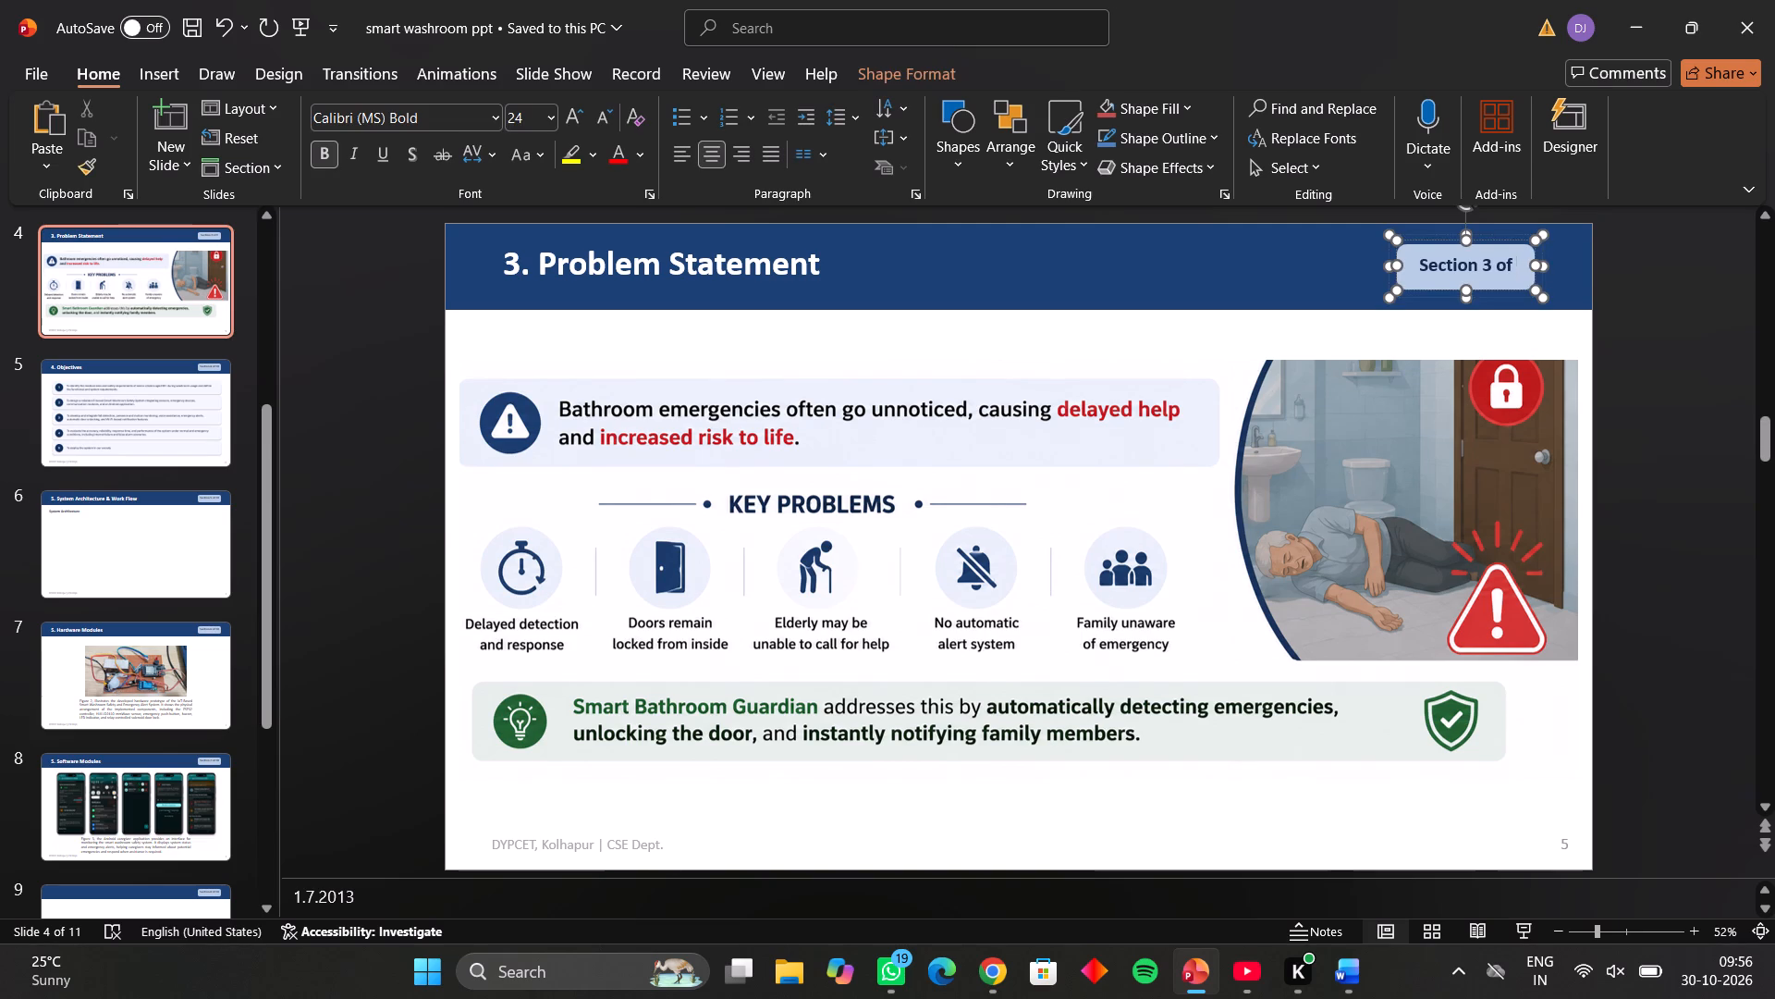
key(0)
key(BackSpace)
text(10)
click(1682, 351)
Change the section badge on the Literature Survey and Need of Work slide to "Section 2 of 10".
key(Up)
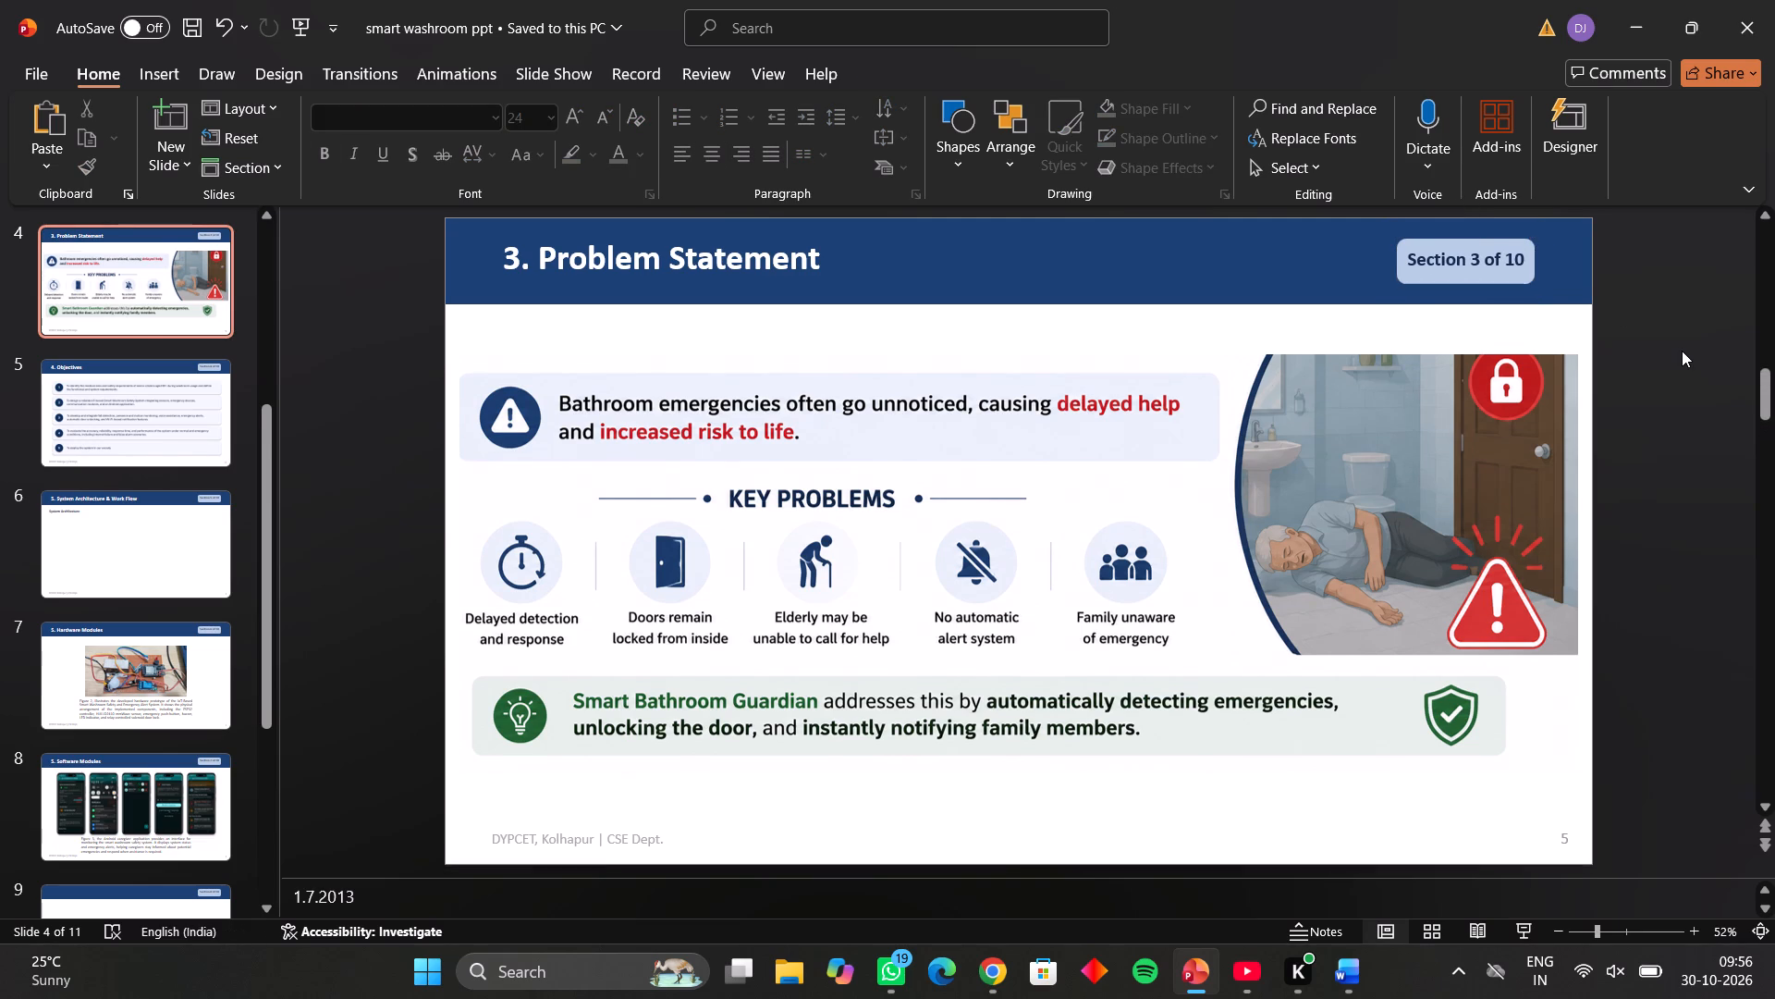
click(1519, 261)
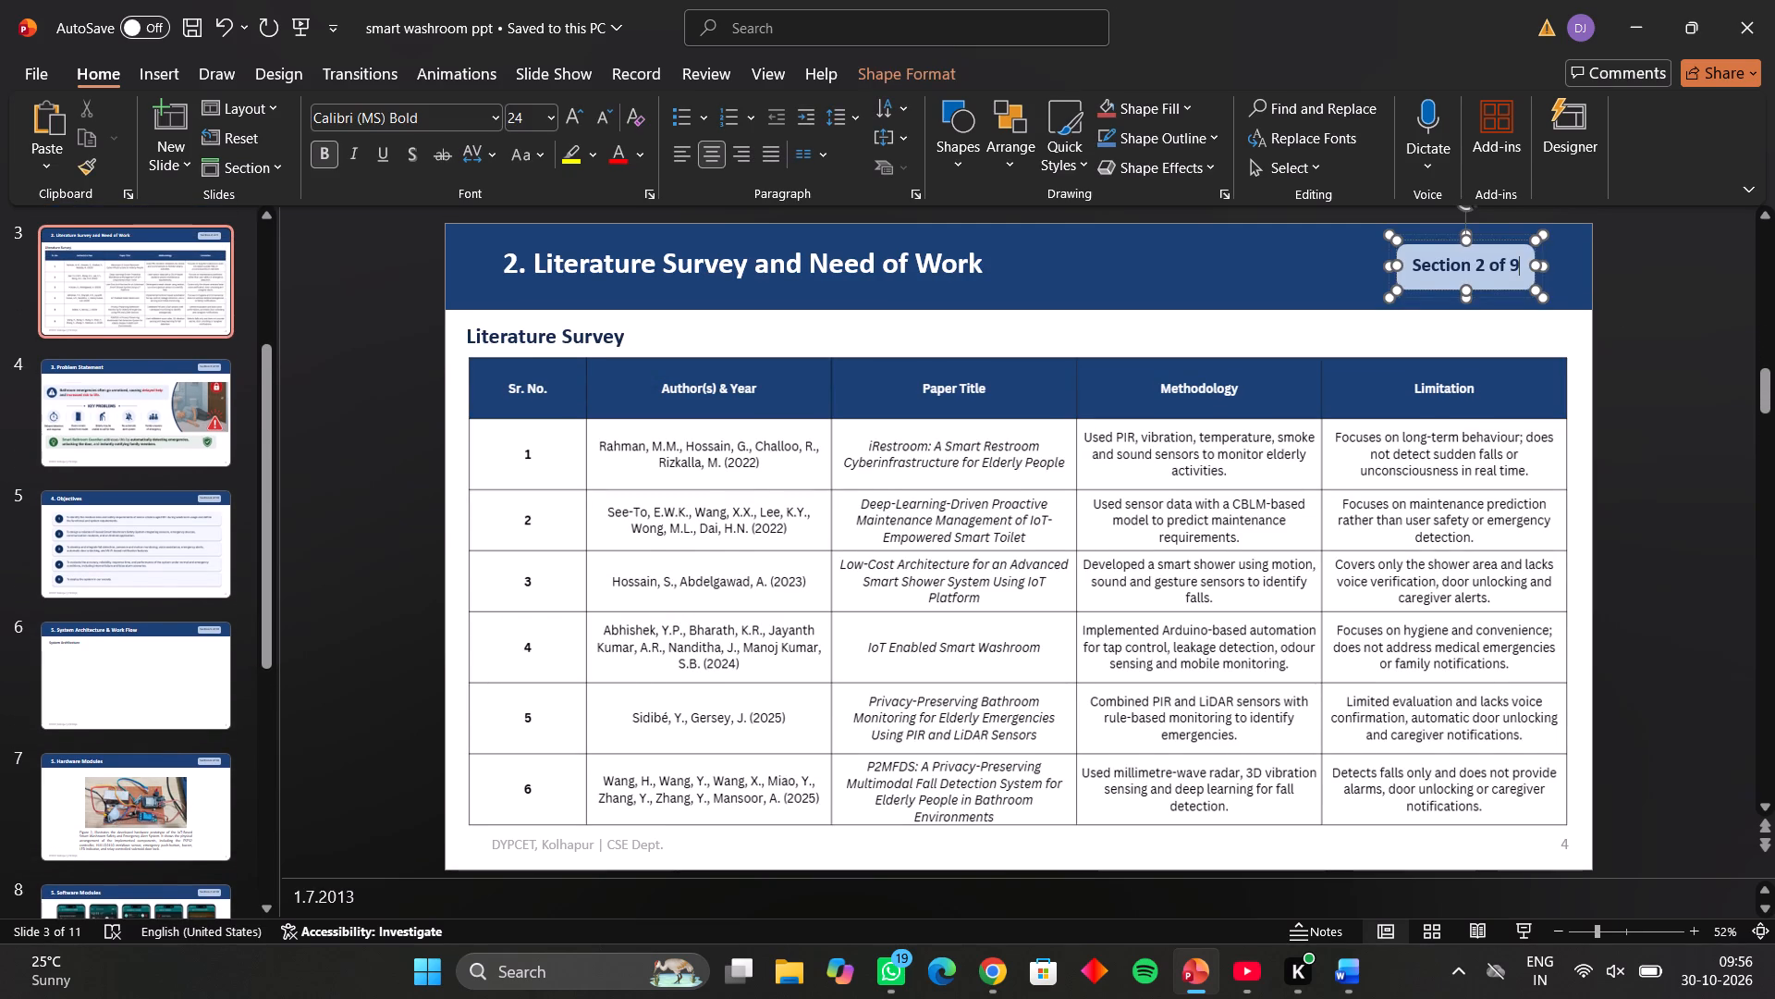
key(BackSpace)
text(10)
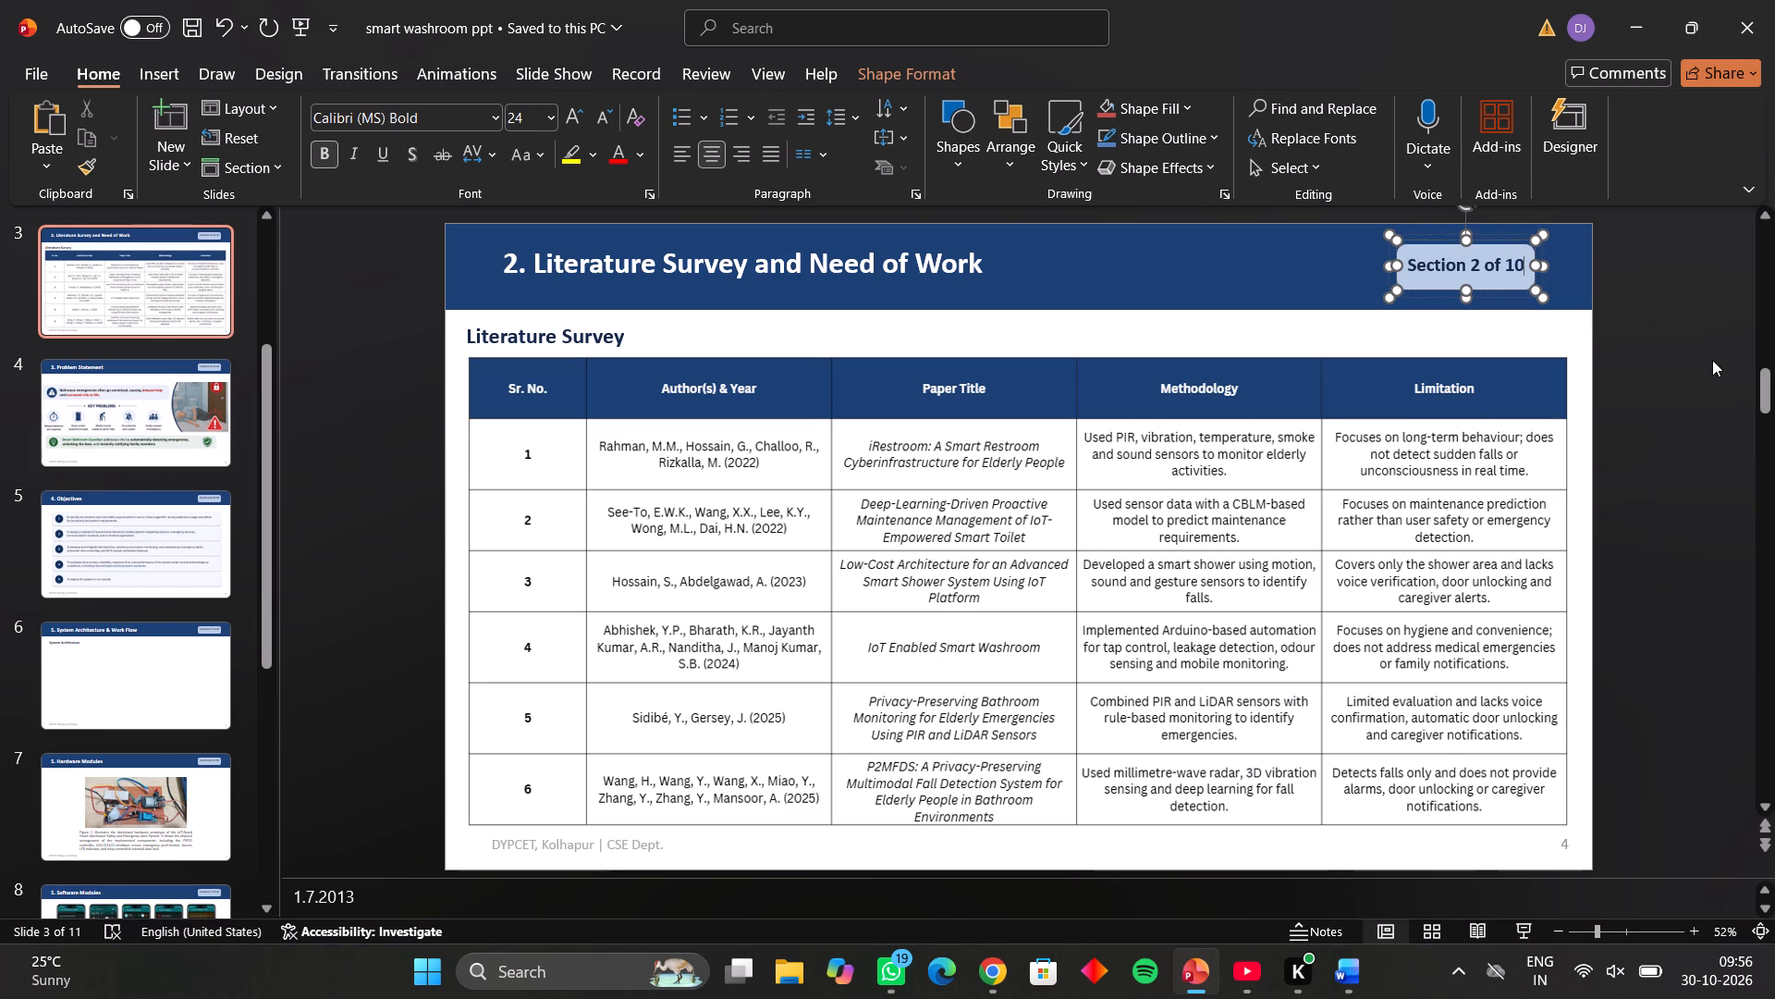
click(1712, 360)
Change the section badge on the Introduction slide to "Section 1 of 10".
key(Up)
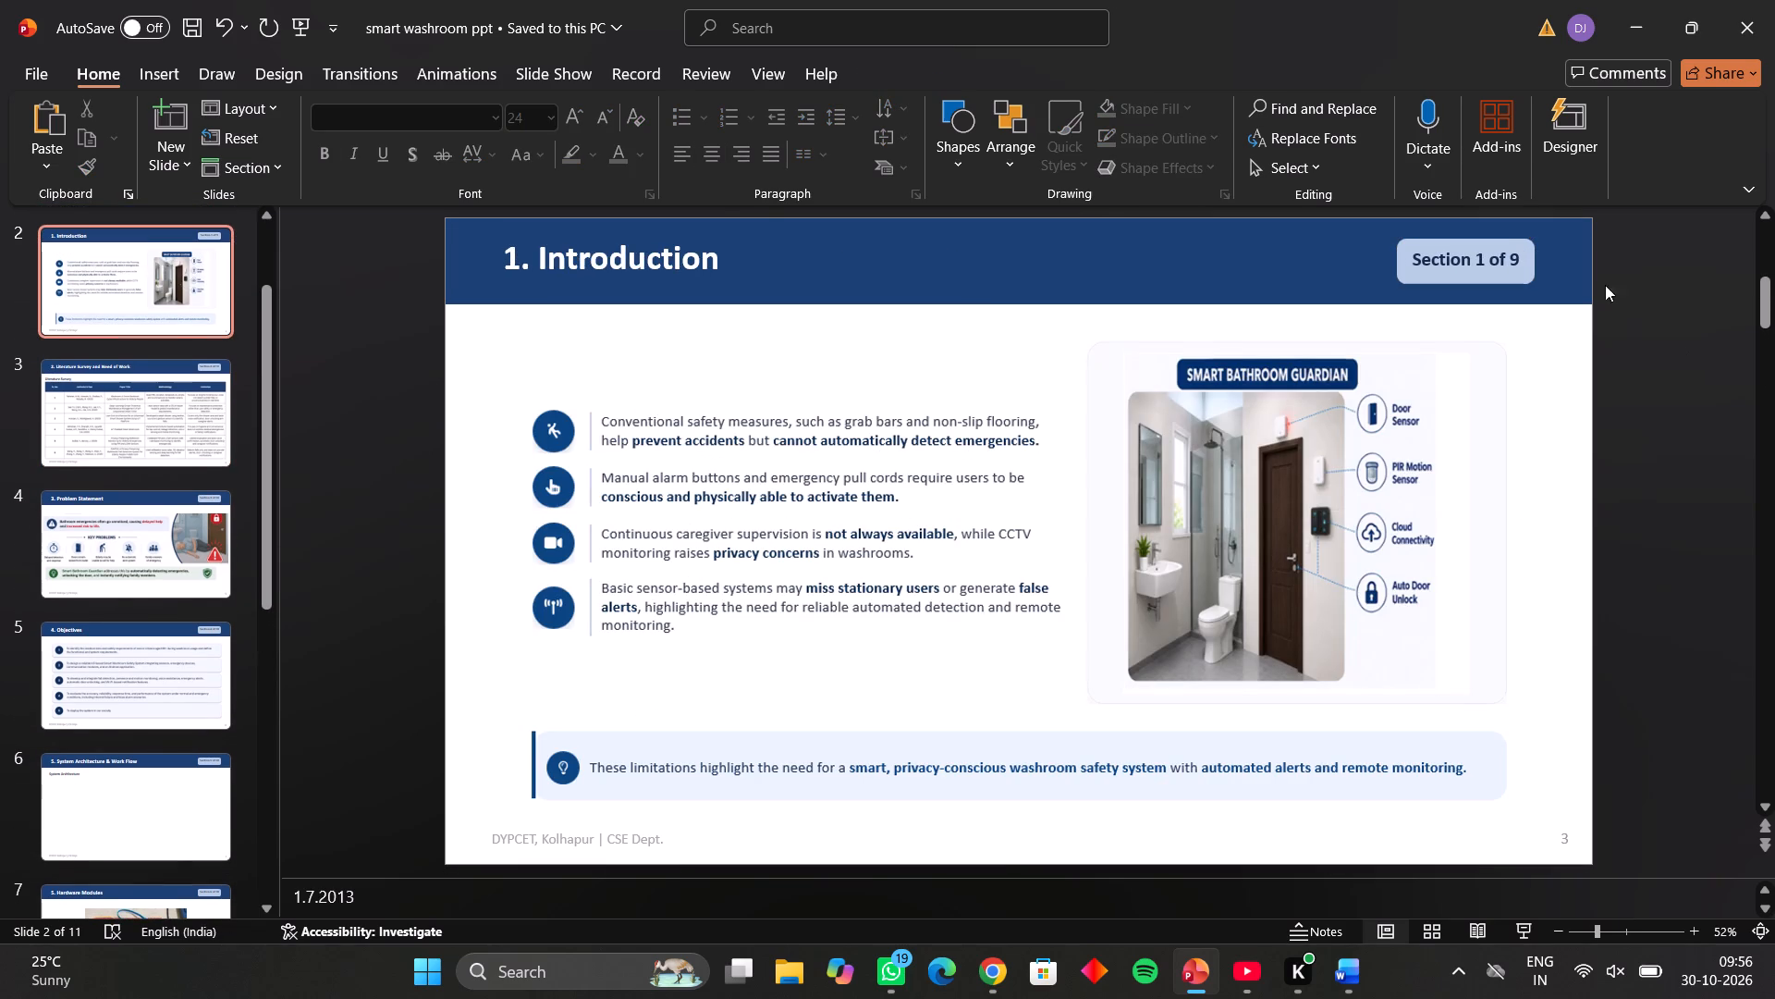
click(1519, 257)
key(BackSpace)
text(10)
click(1649, 314)
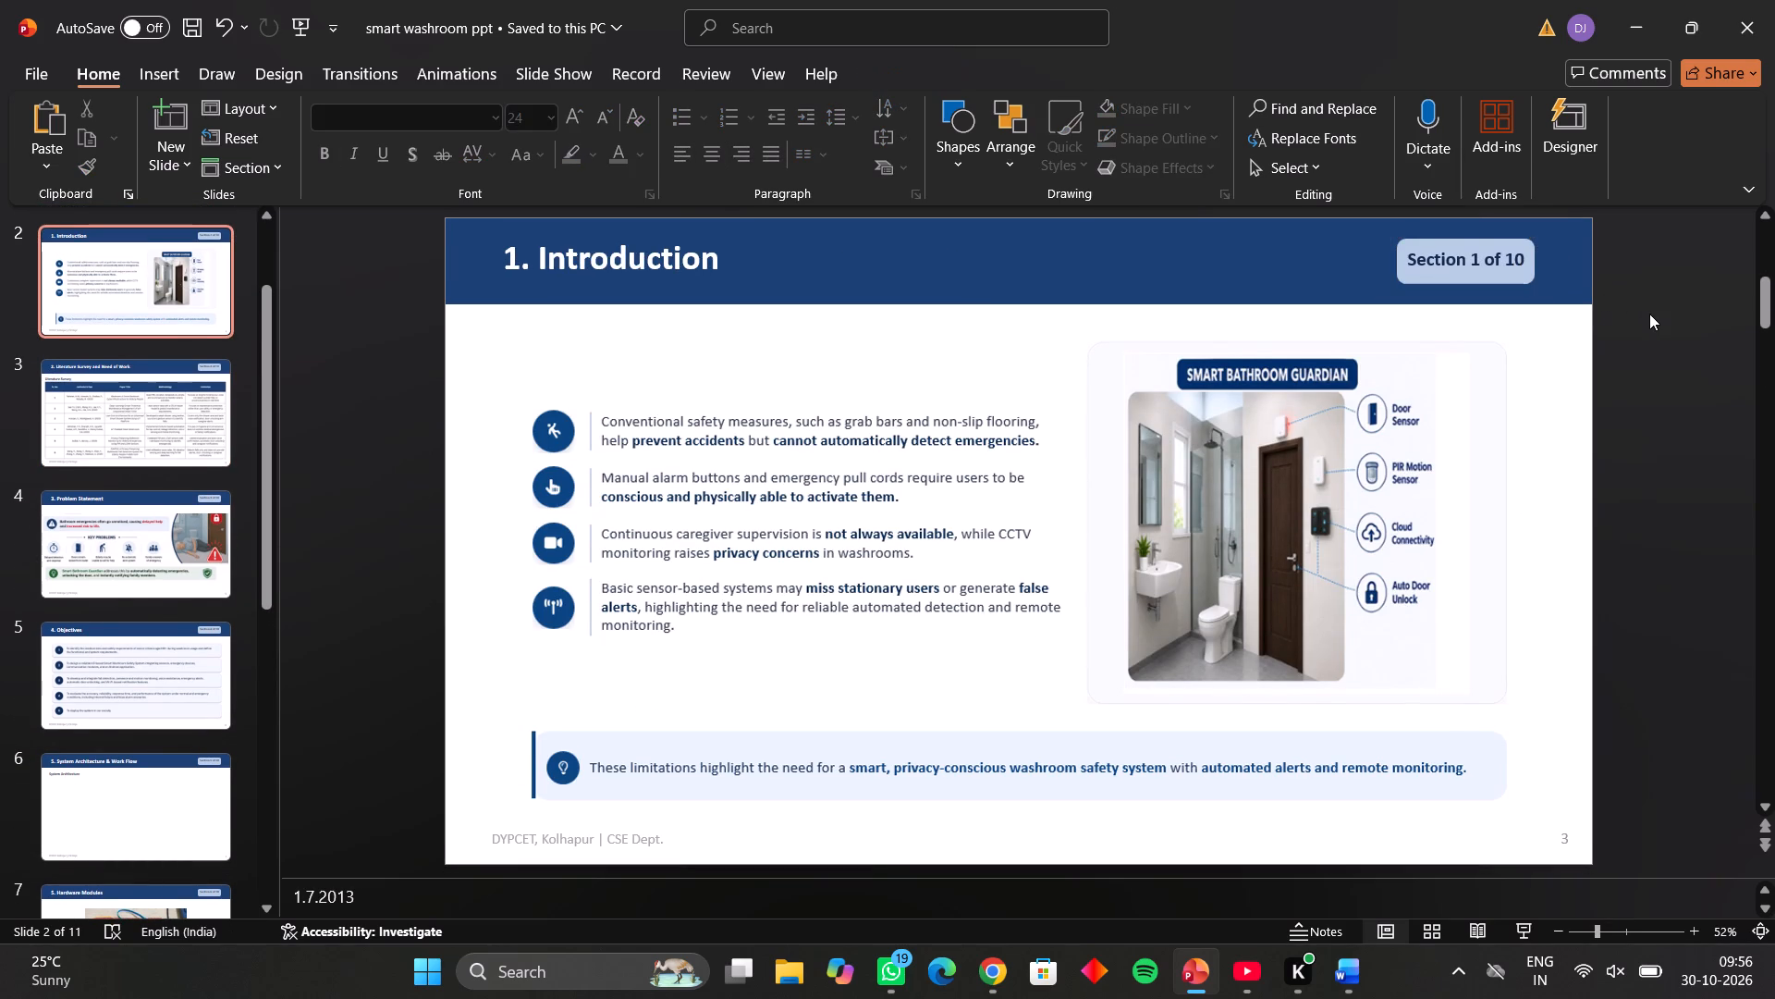
Check the section badge numbering slide by slide, from the title slide to the blank slide before the References.
key(Up)
key(Down)
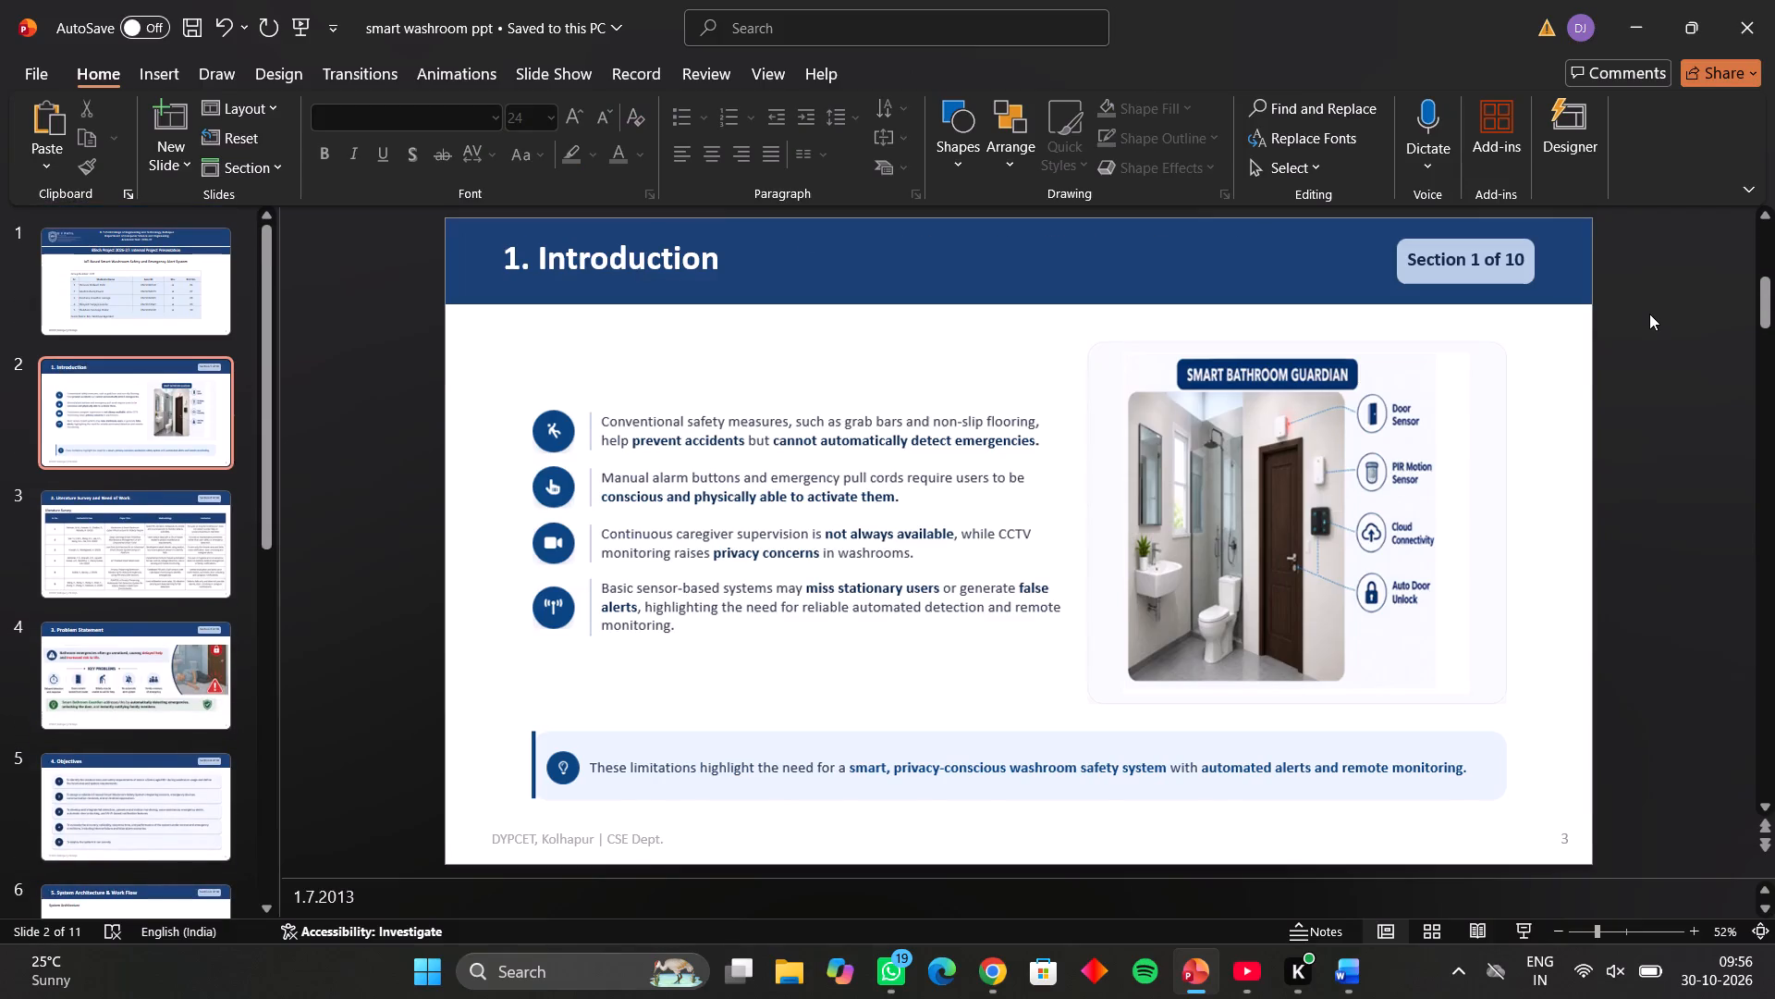
key(Down)
key(Down)
key(Down)
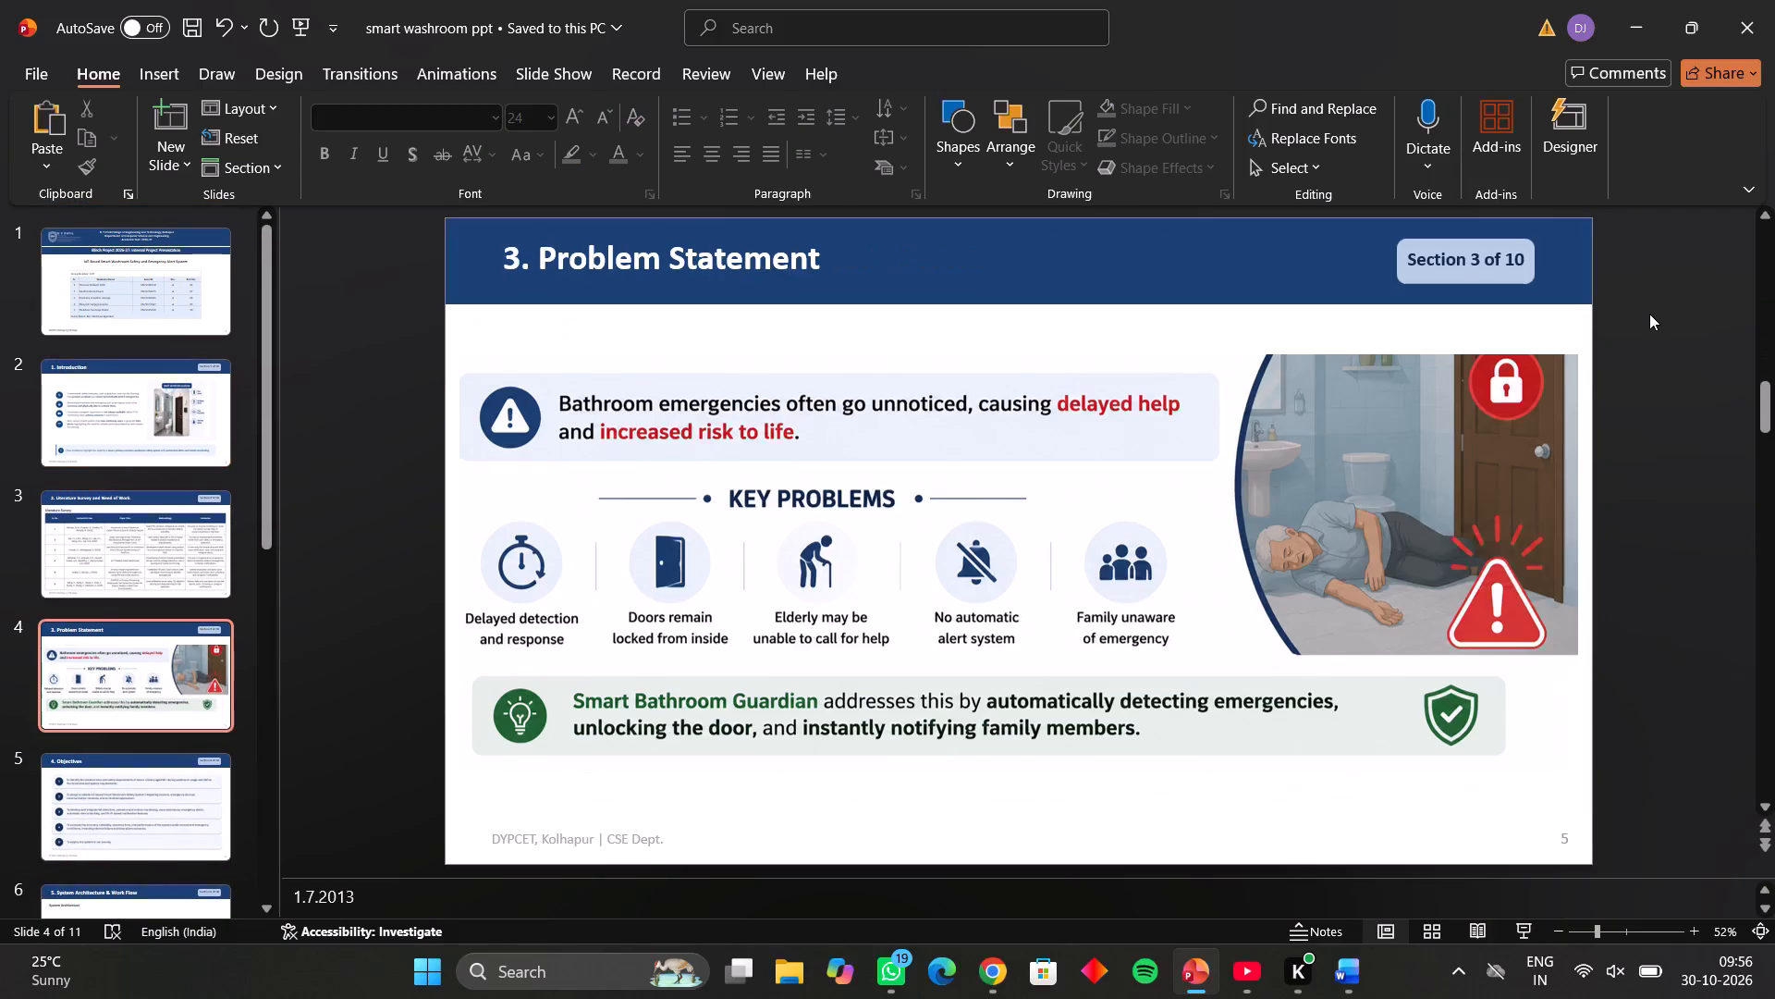
key(Down)
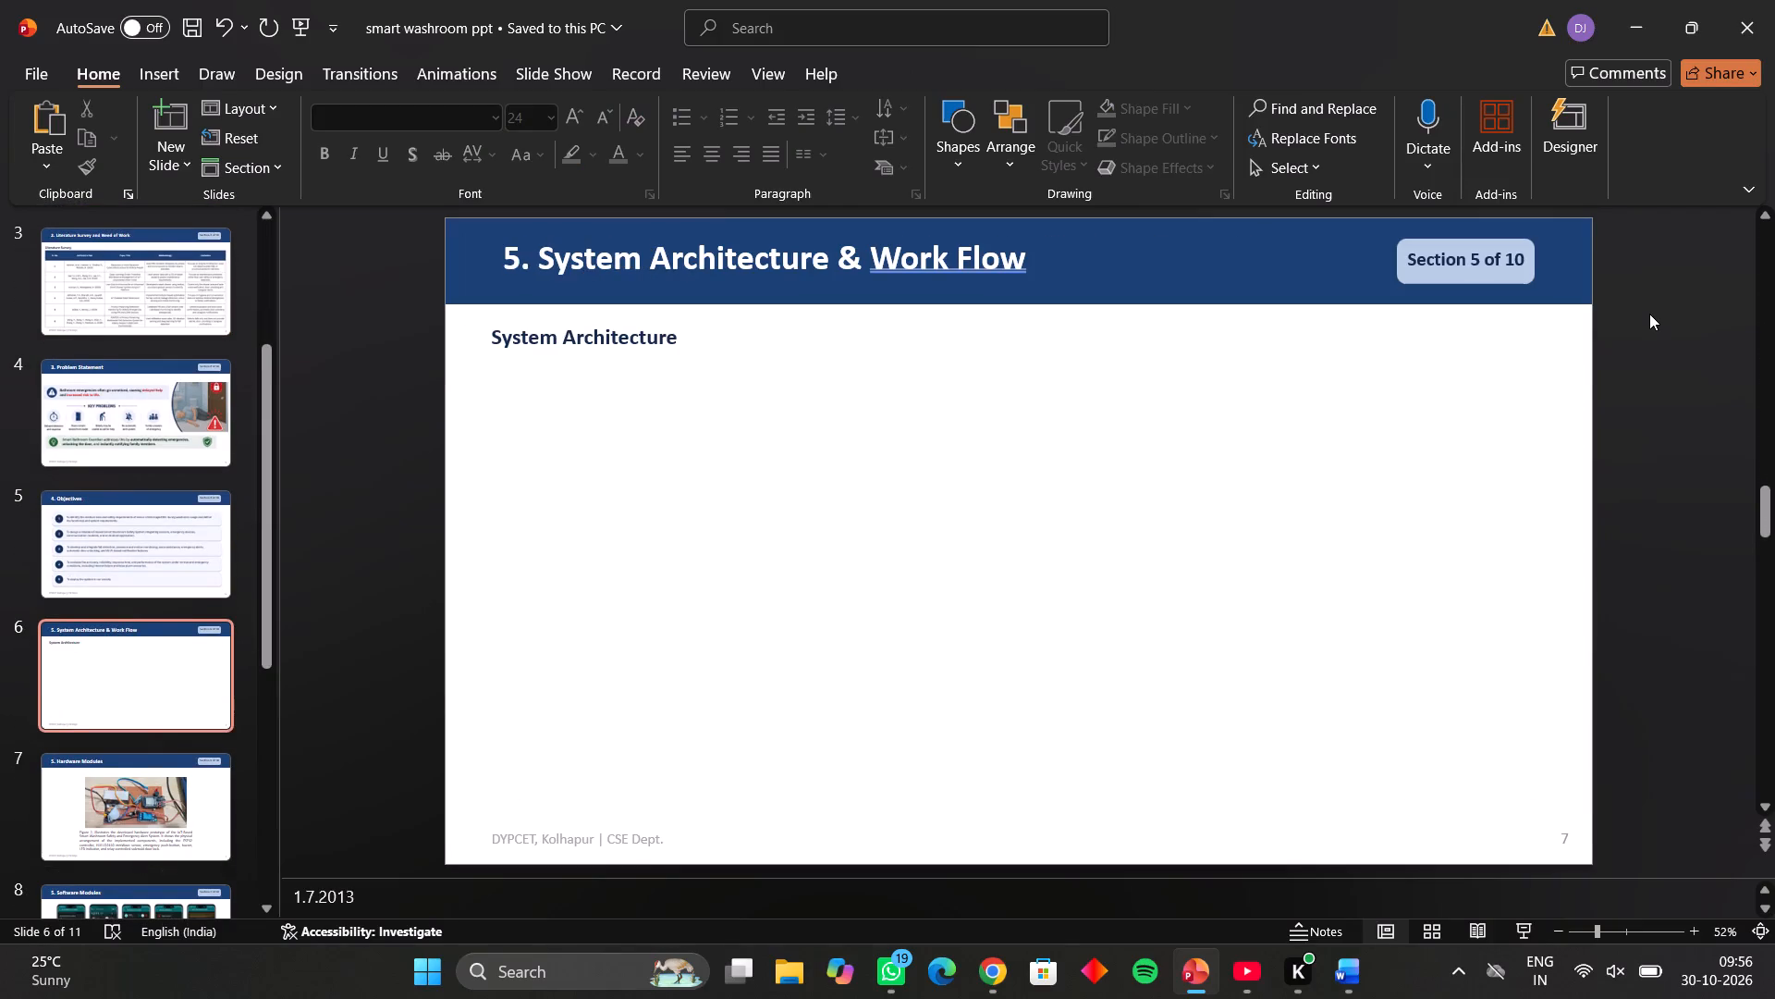
key(Down)
key(Down)
key(Down)
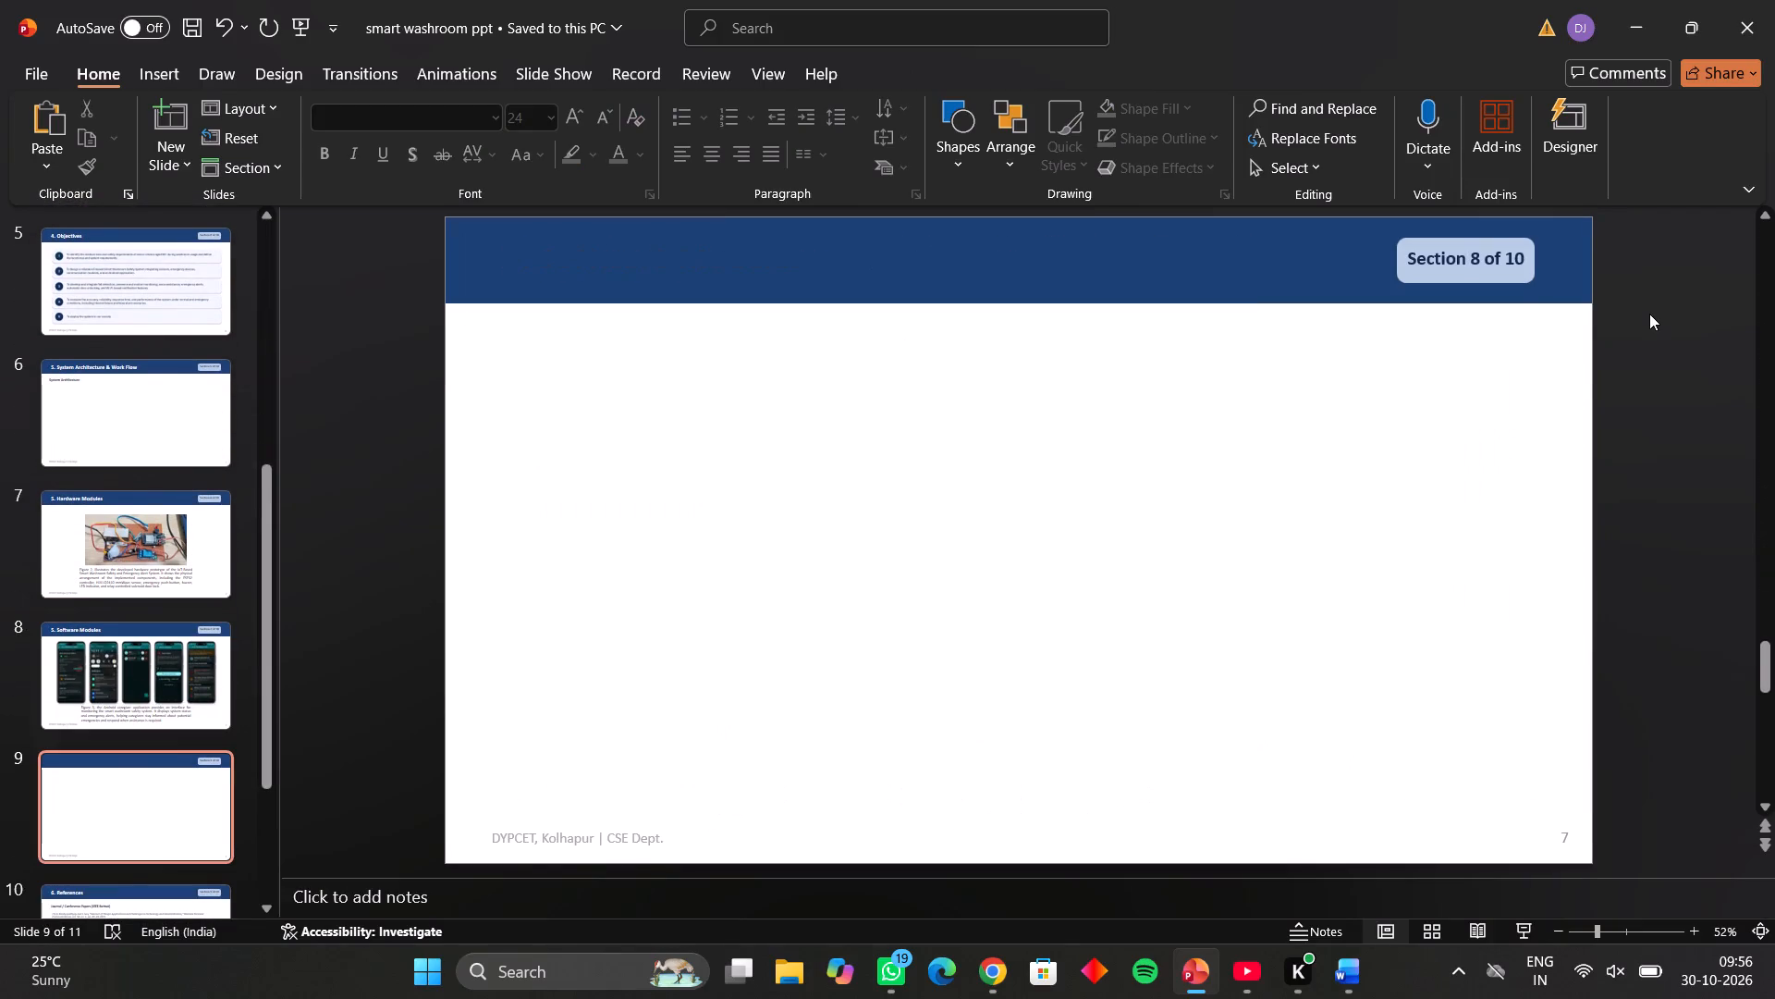
Check the headings and section badges on the References, blank and Software Modules slides.
key(Down)
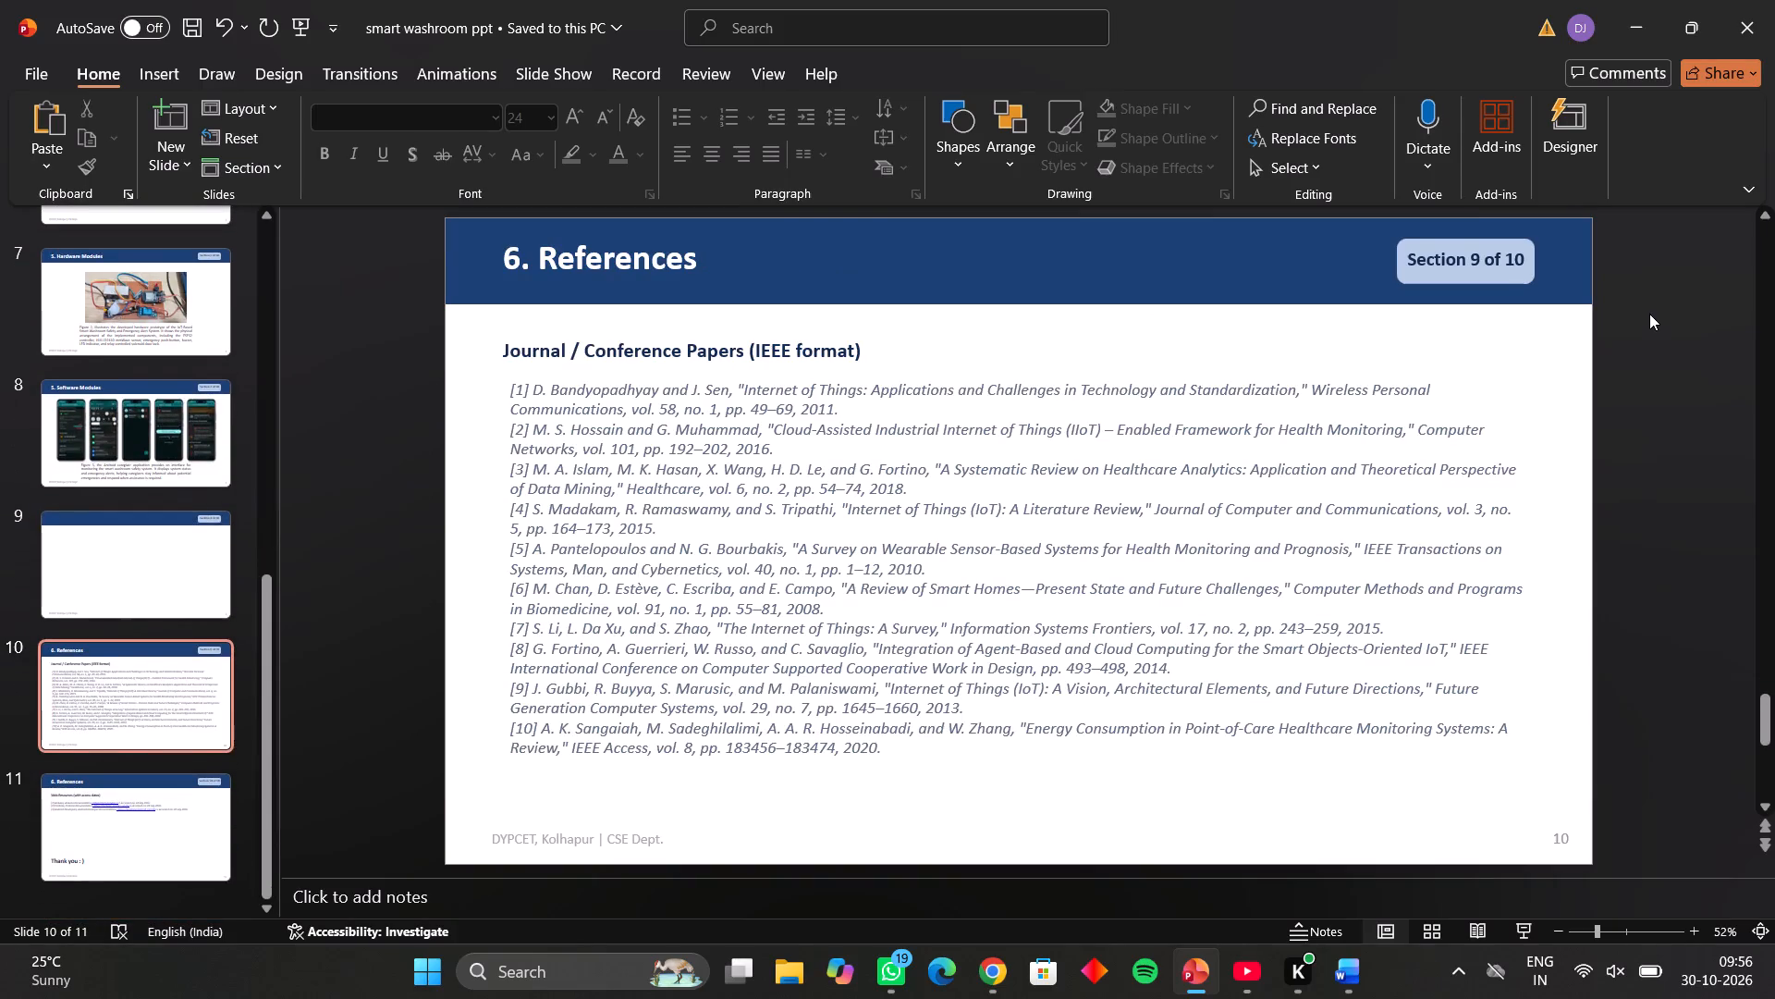
key(Down)
key(Up)
key(Up)
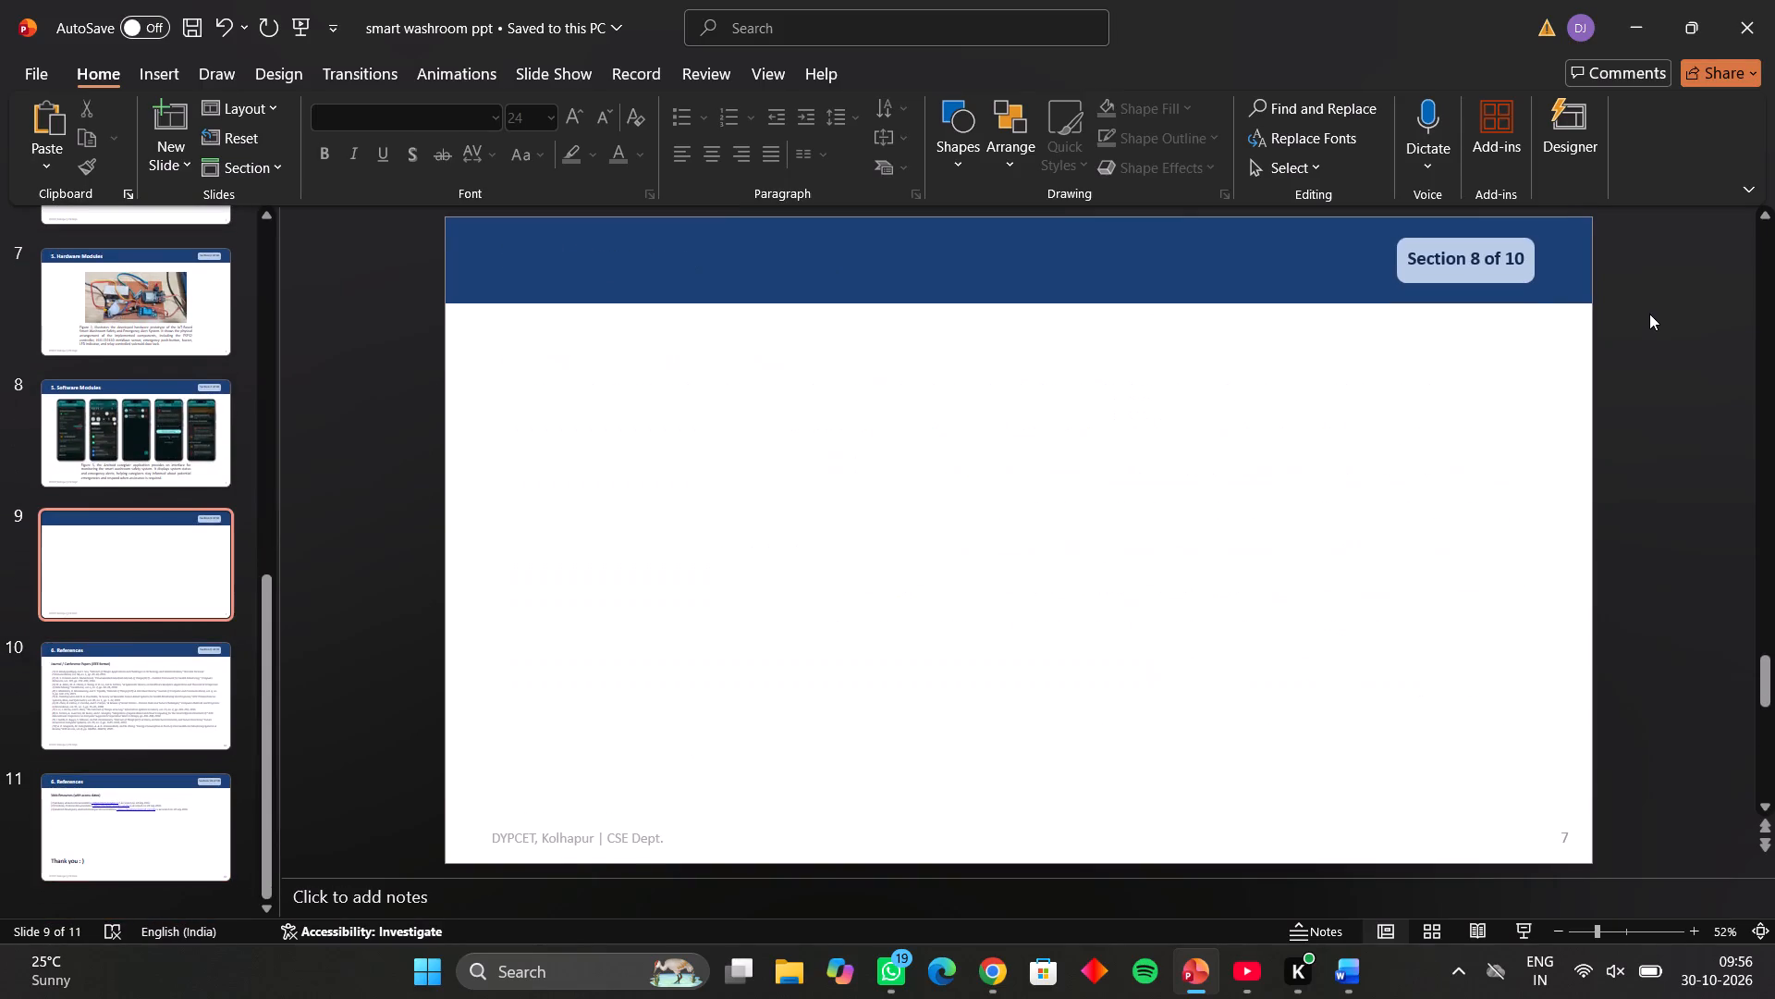
key(Up)
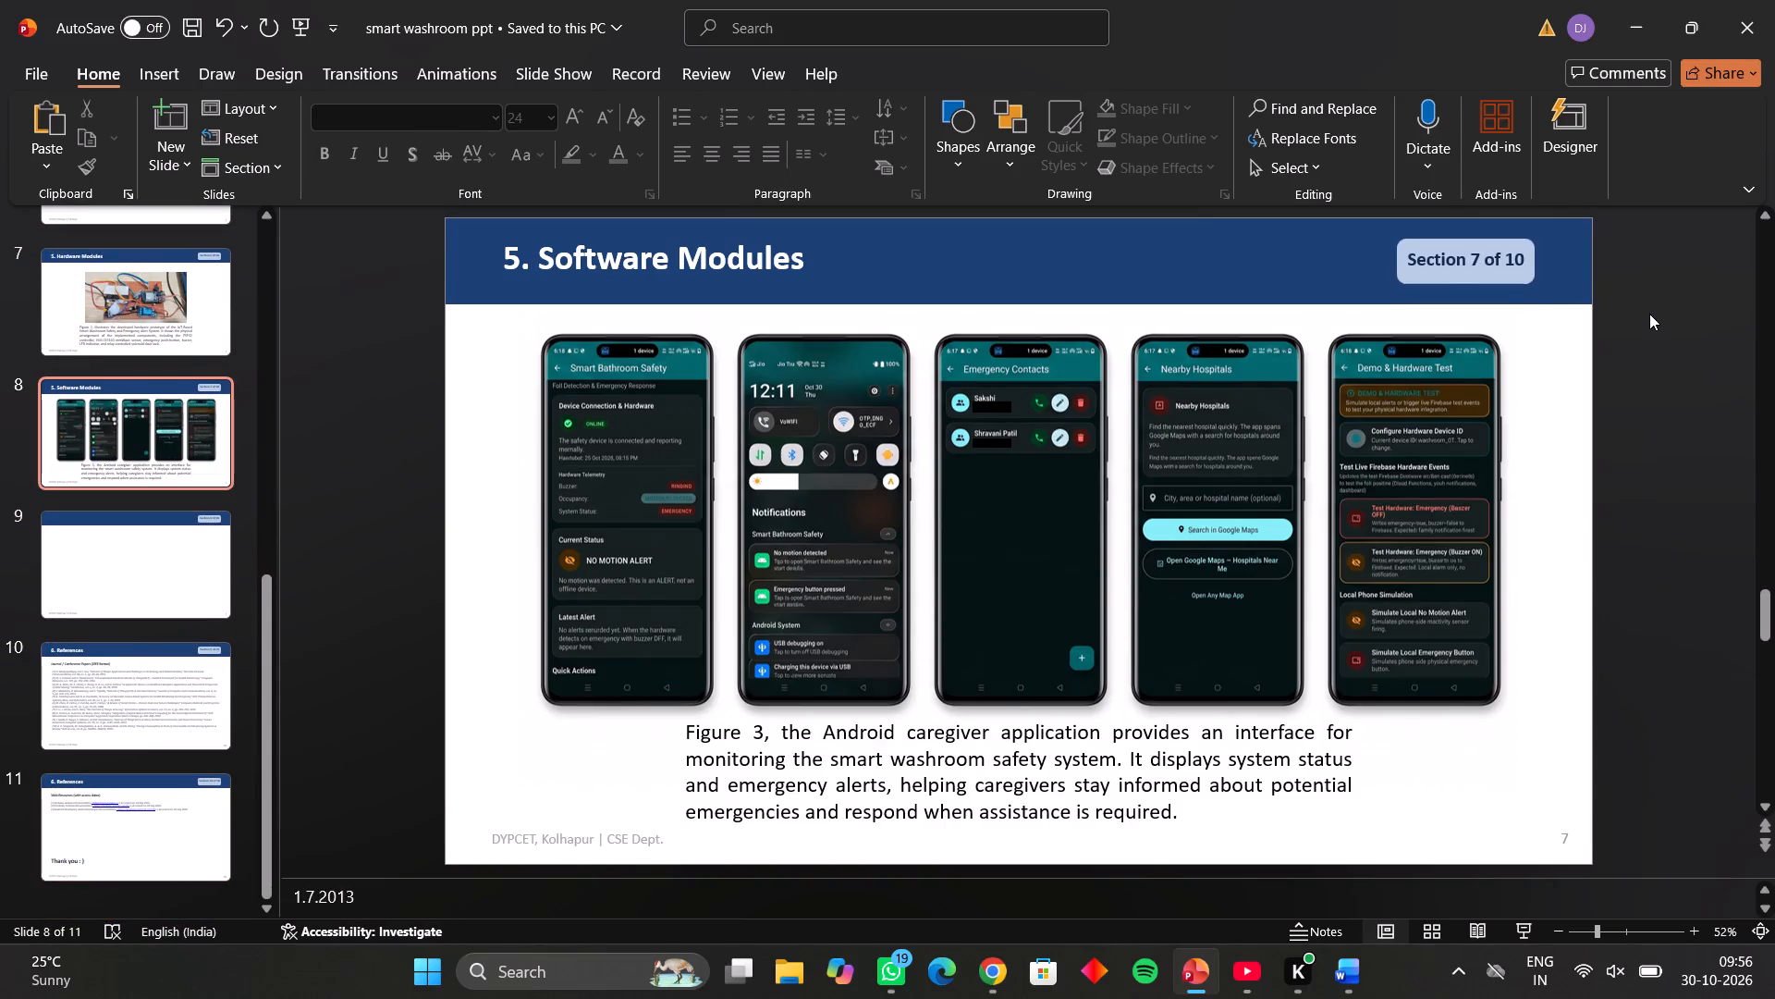
key(Down)
key(Up)
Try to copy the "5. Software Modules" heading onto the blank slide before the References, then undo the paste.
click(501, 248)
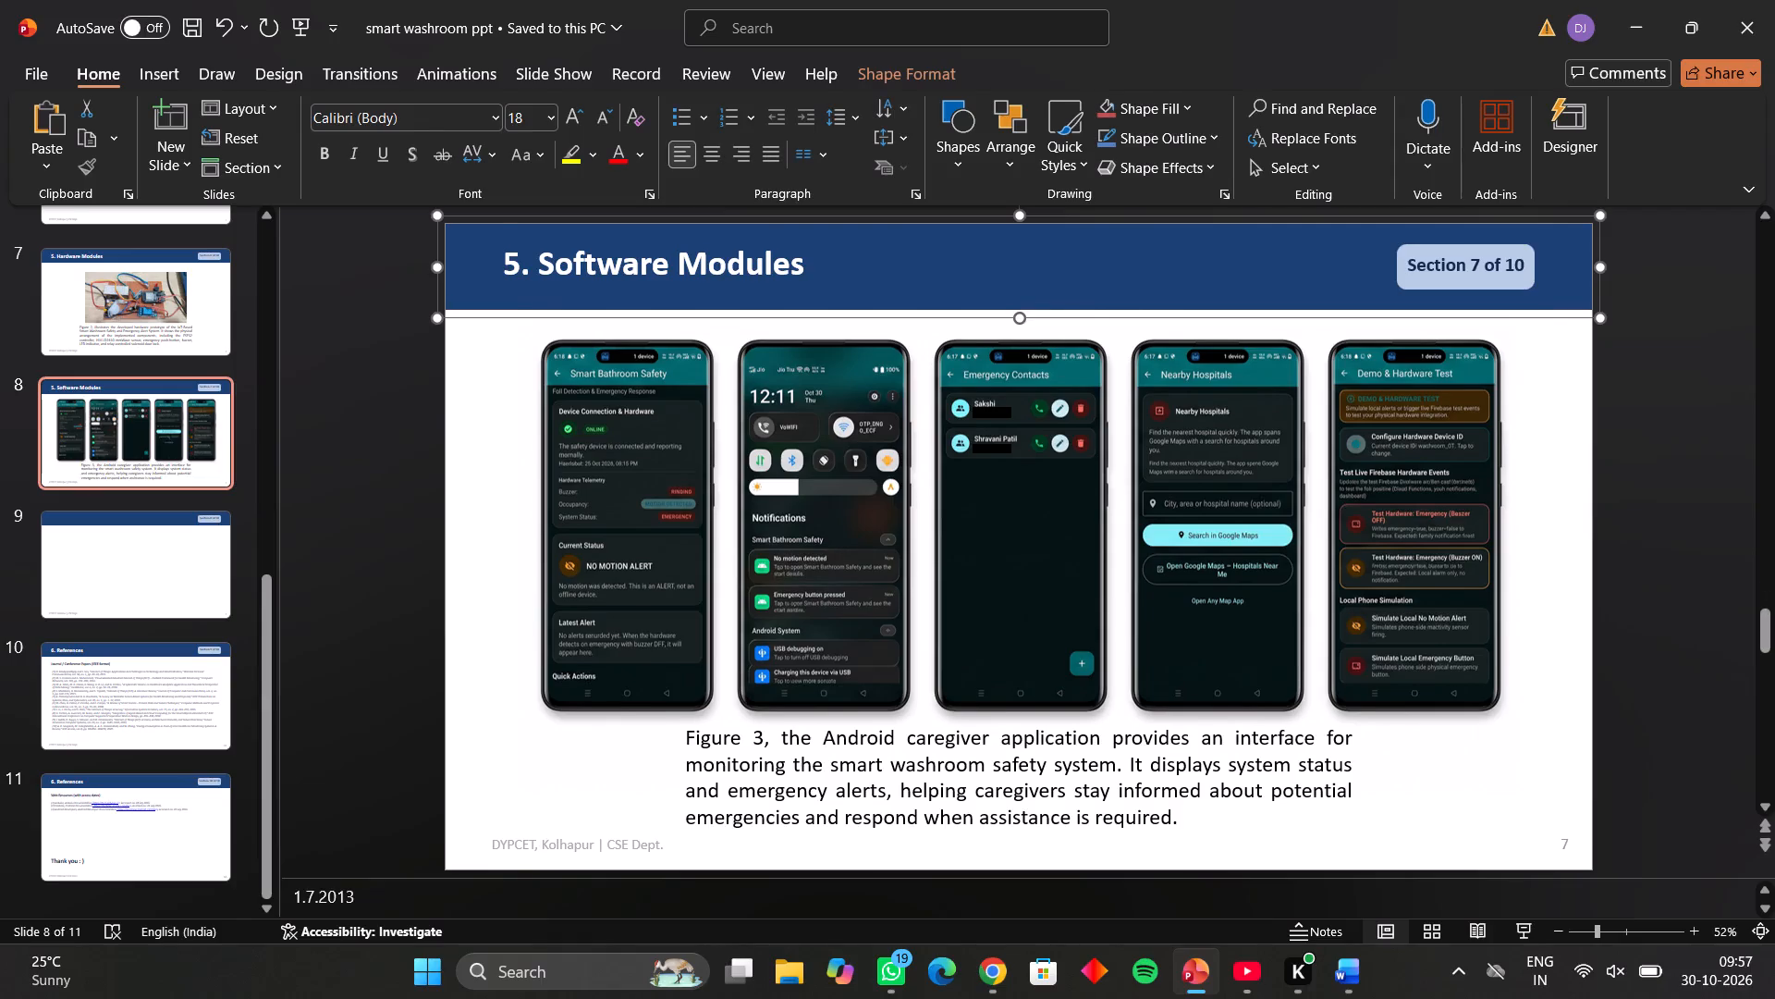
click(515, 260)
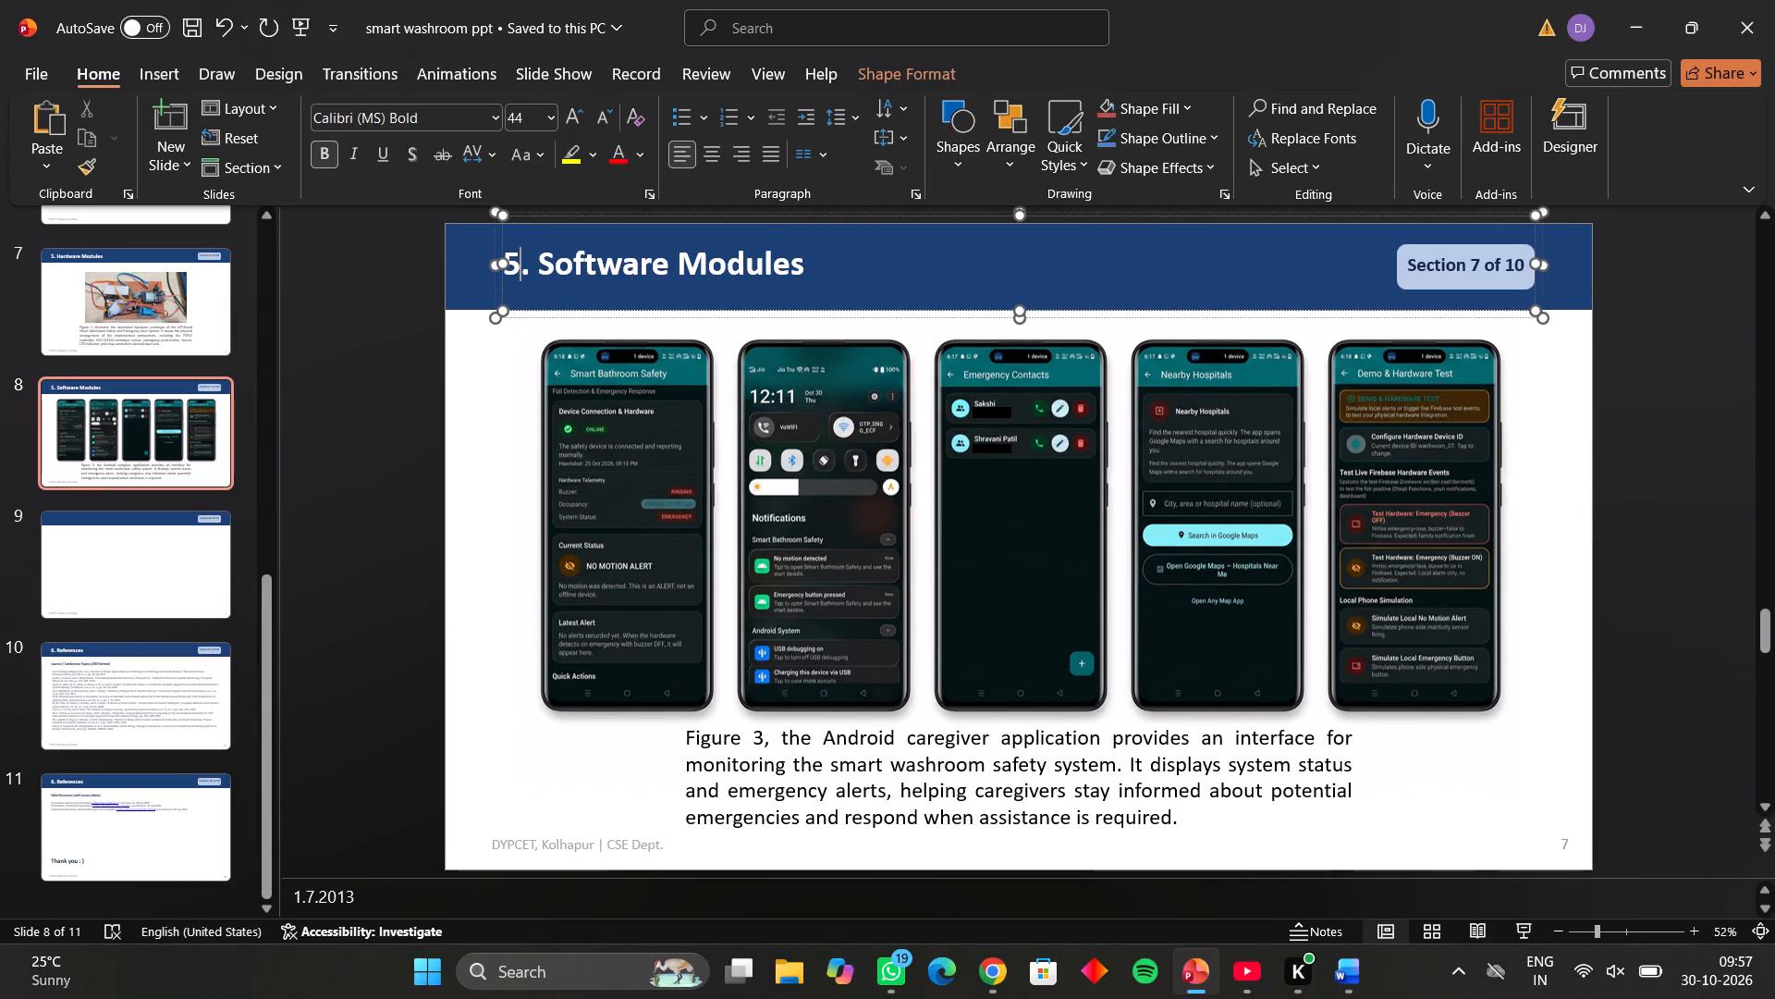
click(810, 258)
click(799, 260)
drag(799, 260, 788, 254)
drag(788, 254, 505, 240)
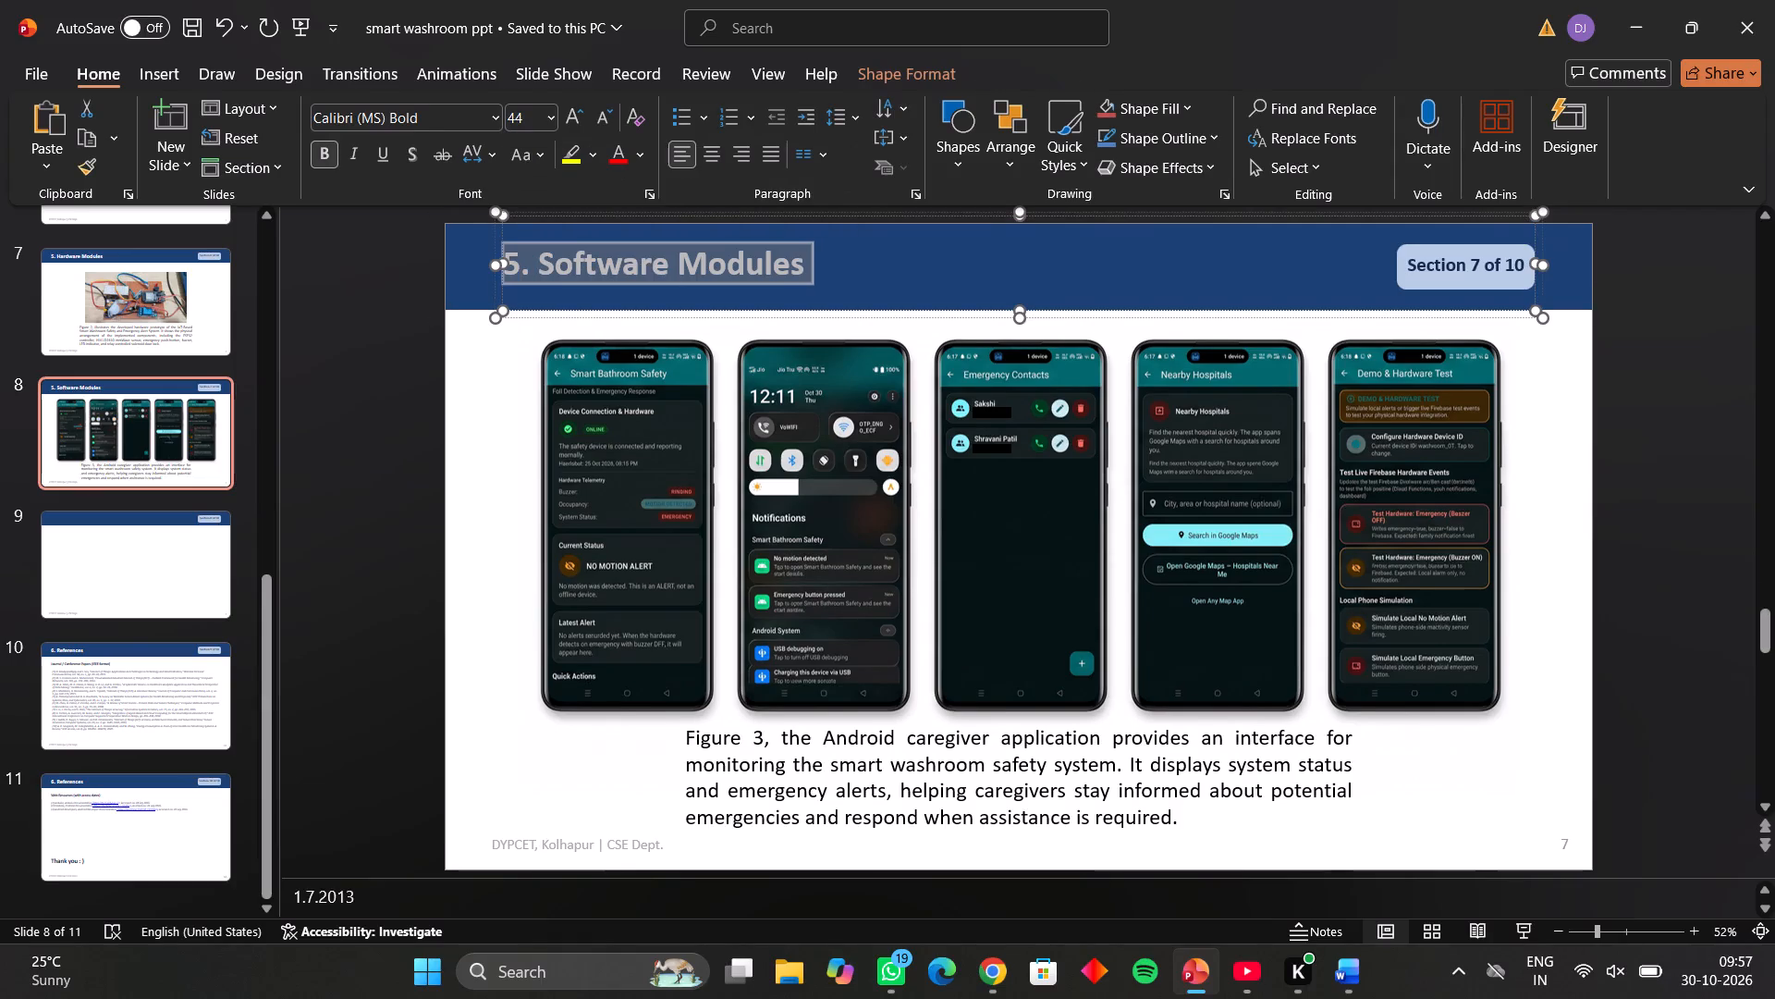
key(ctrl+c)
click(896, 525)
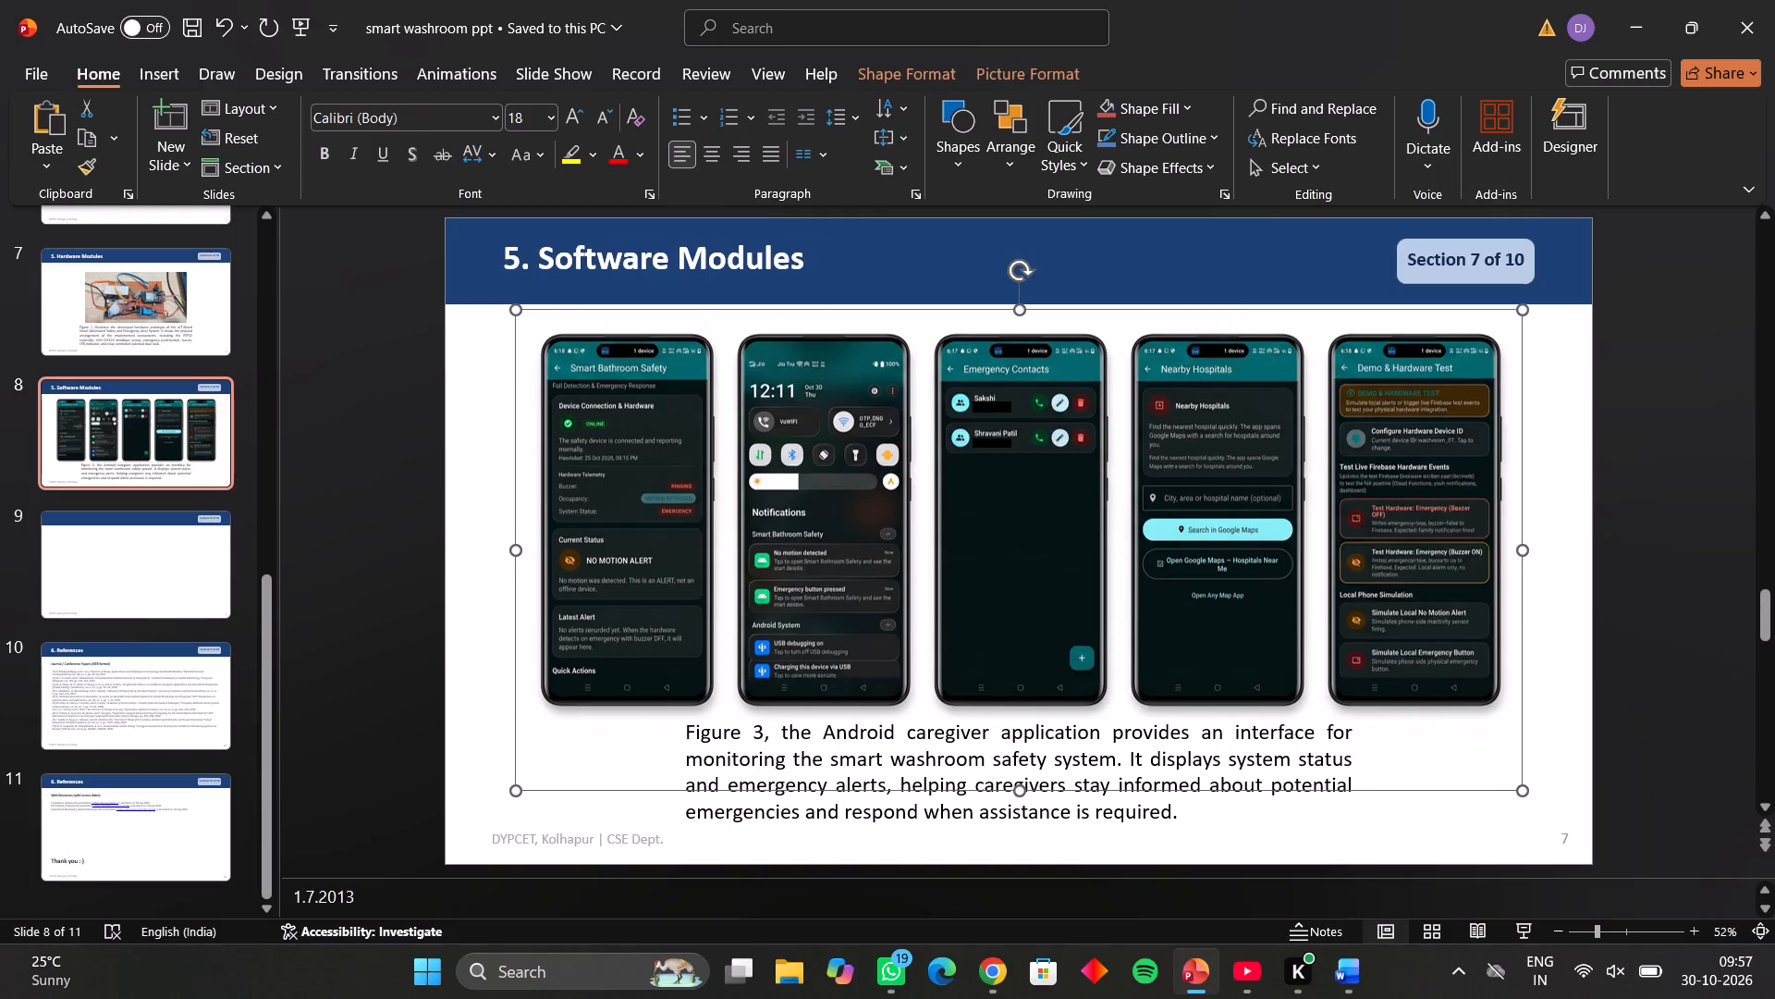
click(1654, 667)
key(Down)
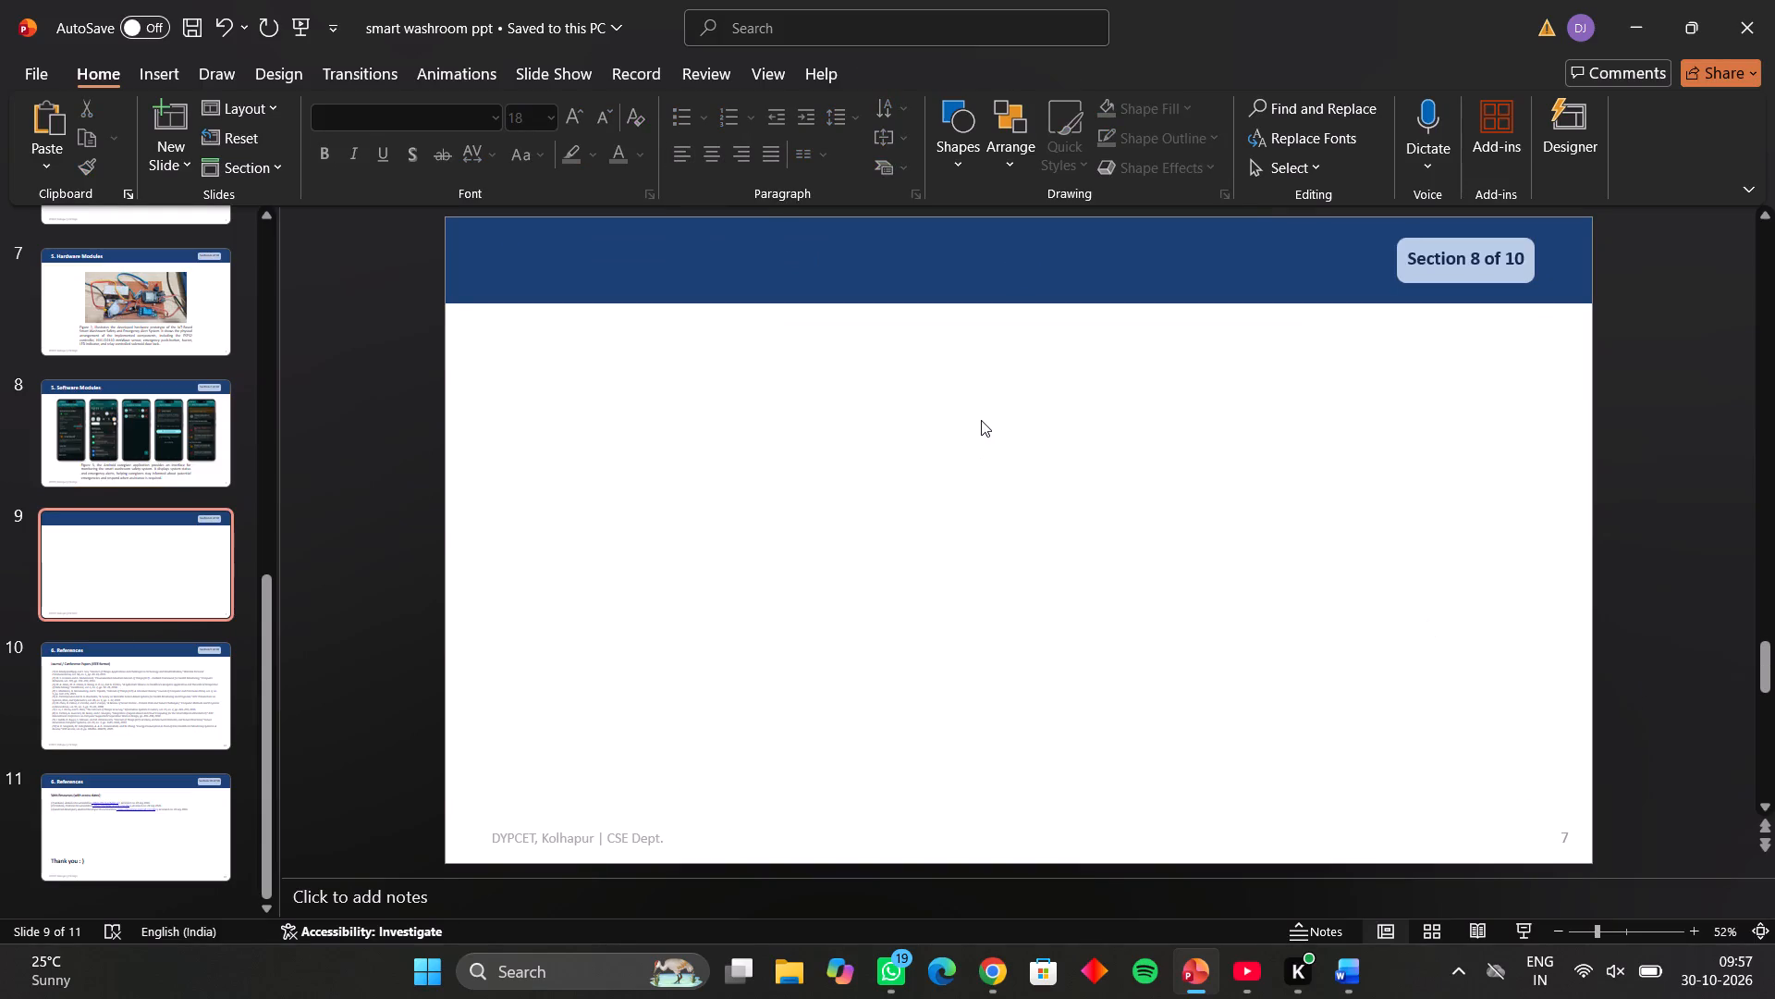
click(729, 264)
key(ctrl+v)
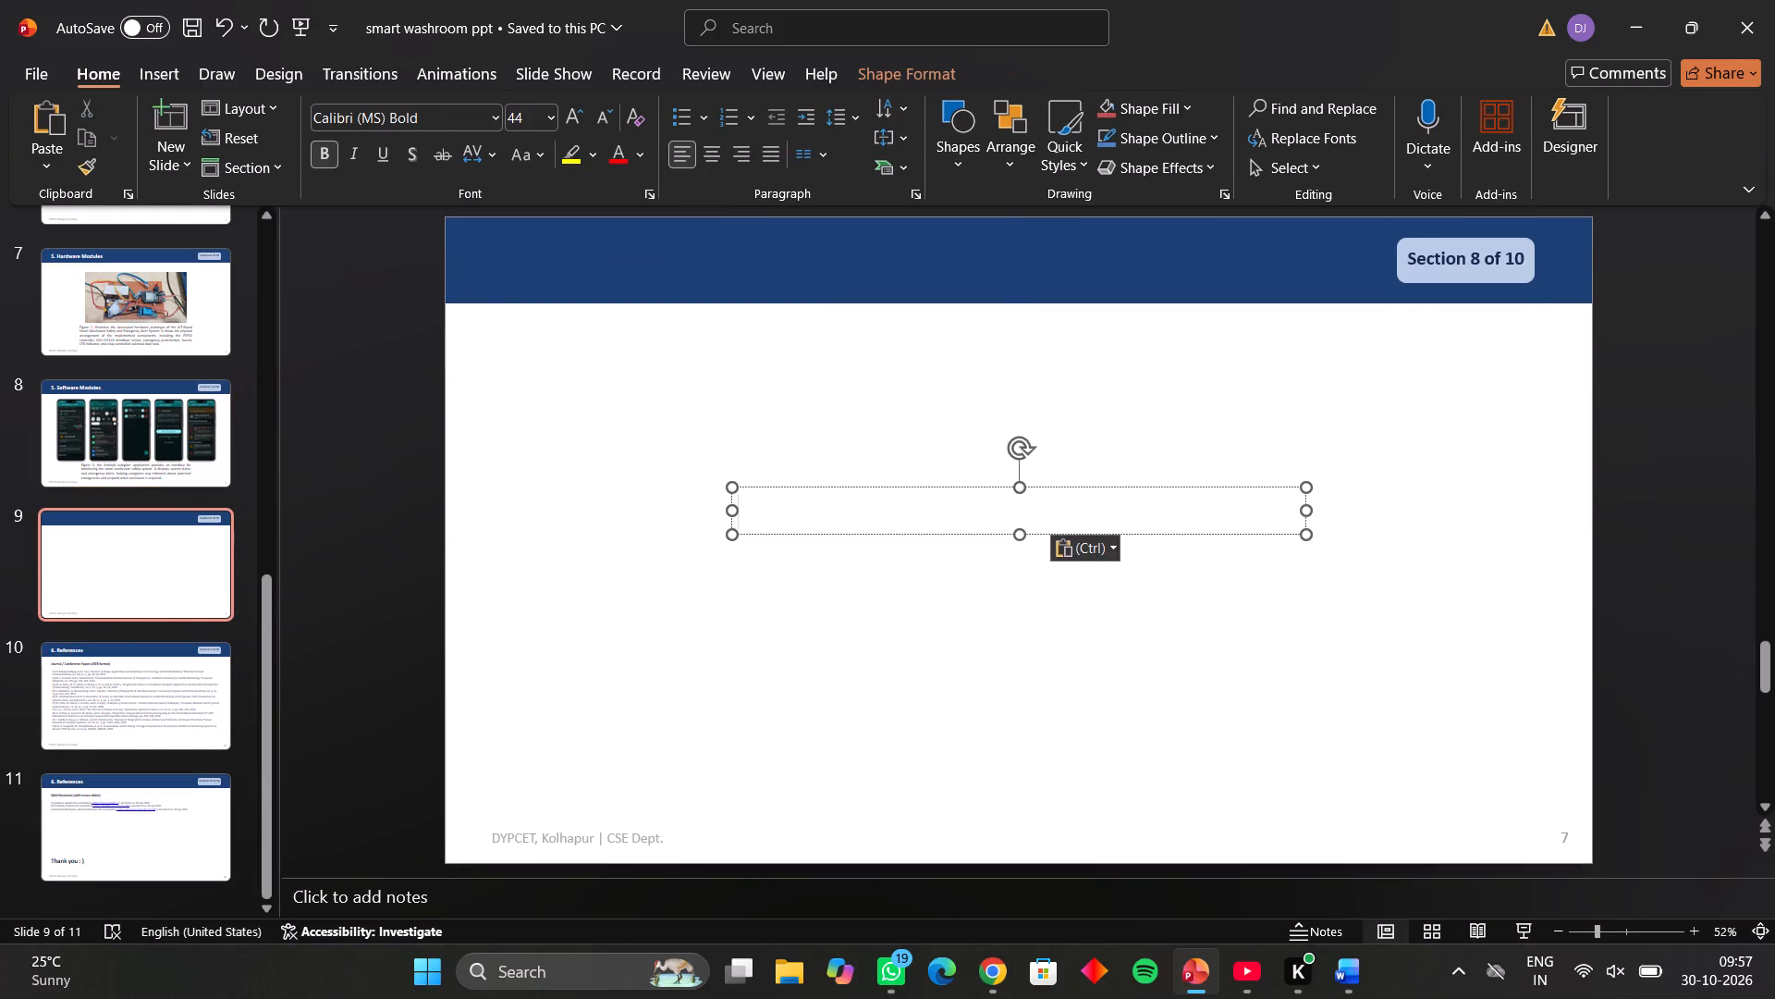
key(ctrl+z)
Start the heading in the blue header of the blank slide before the References with the number "5.".
click(635, 270)
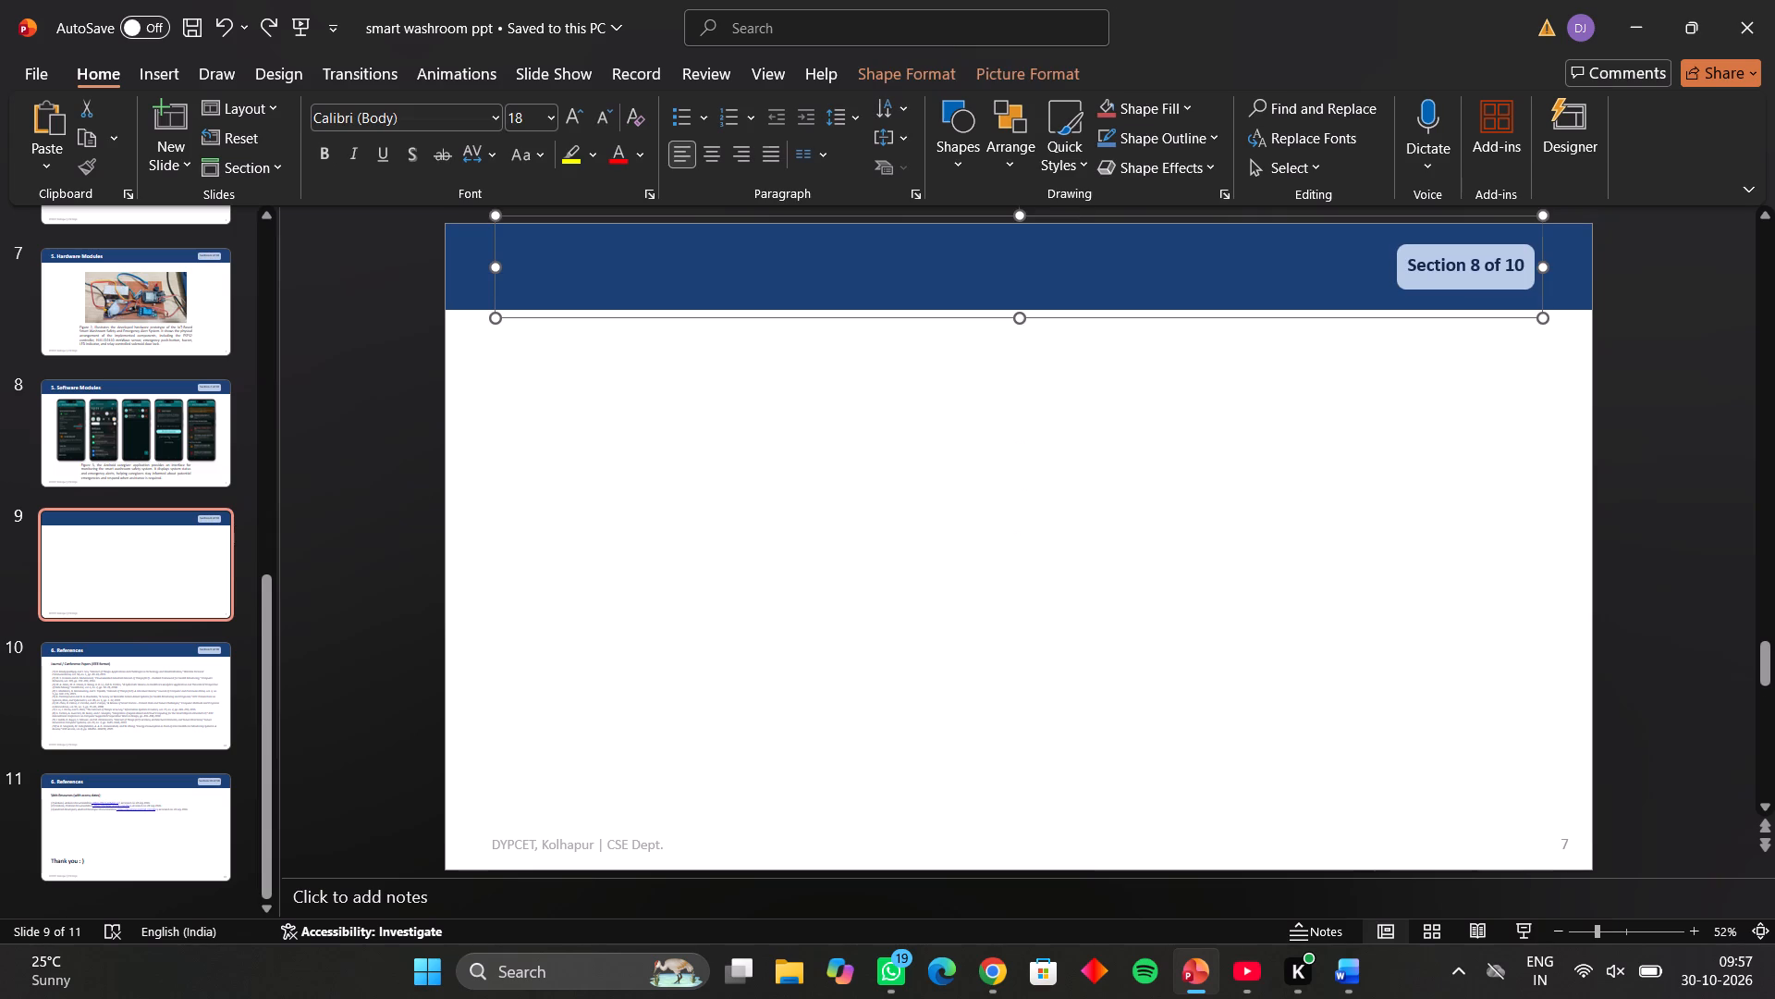
click(674, 256)
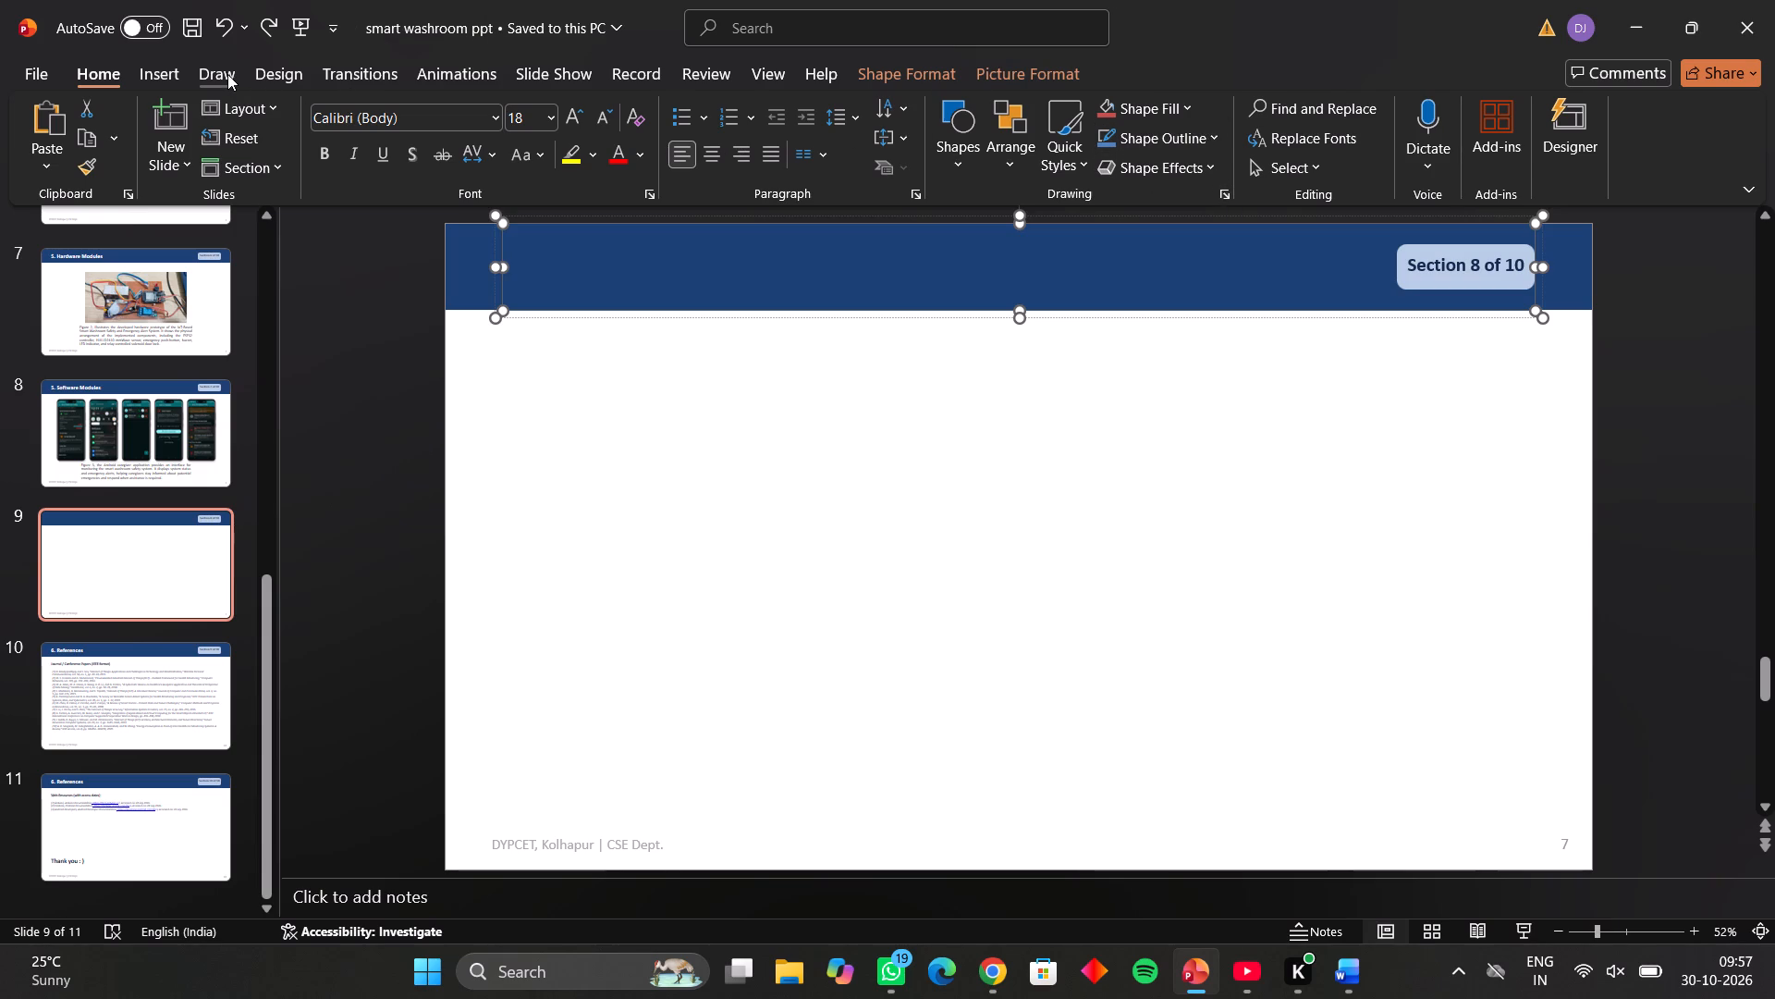
click(284, 79)
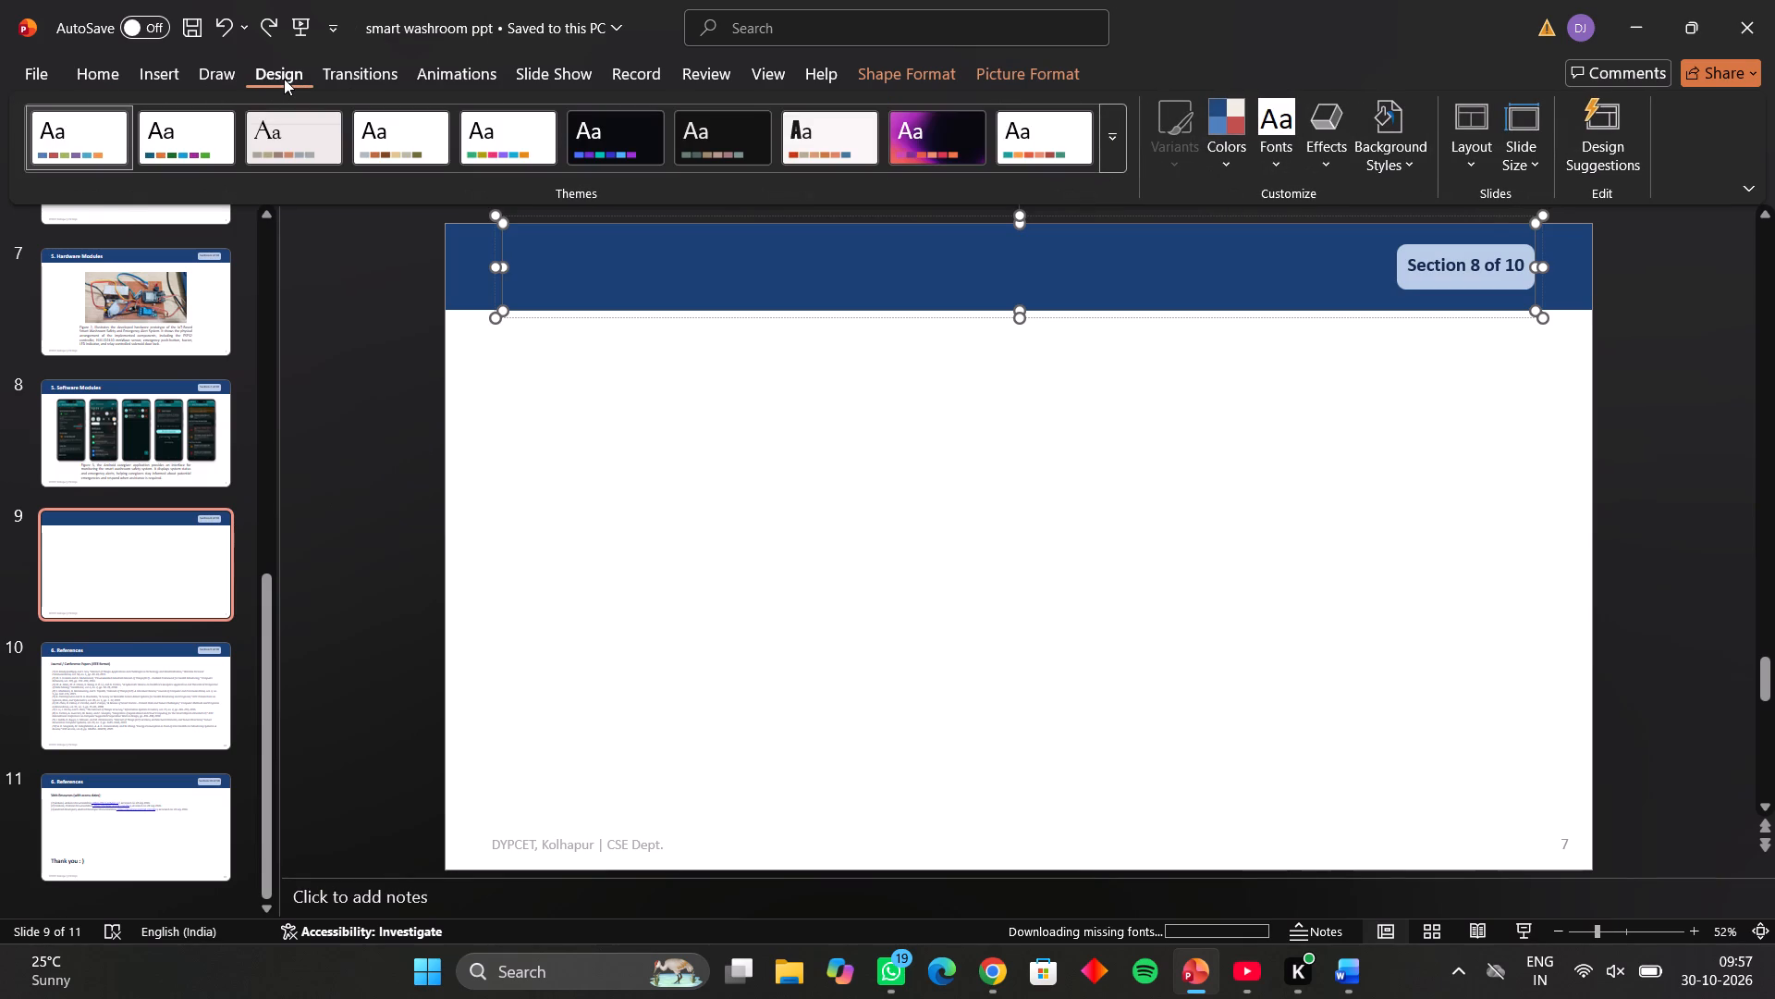
click(148, 68)
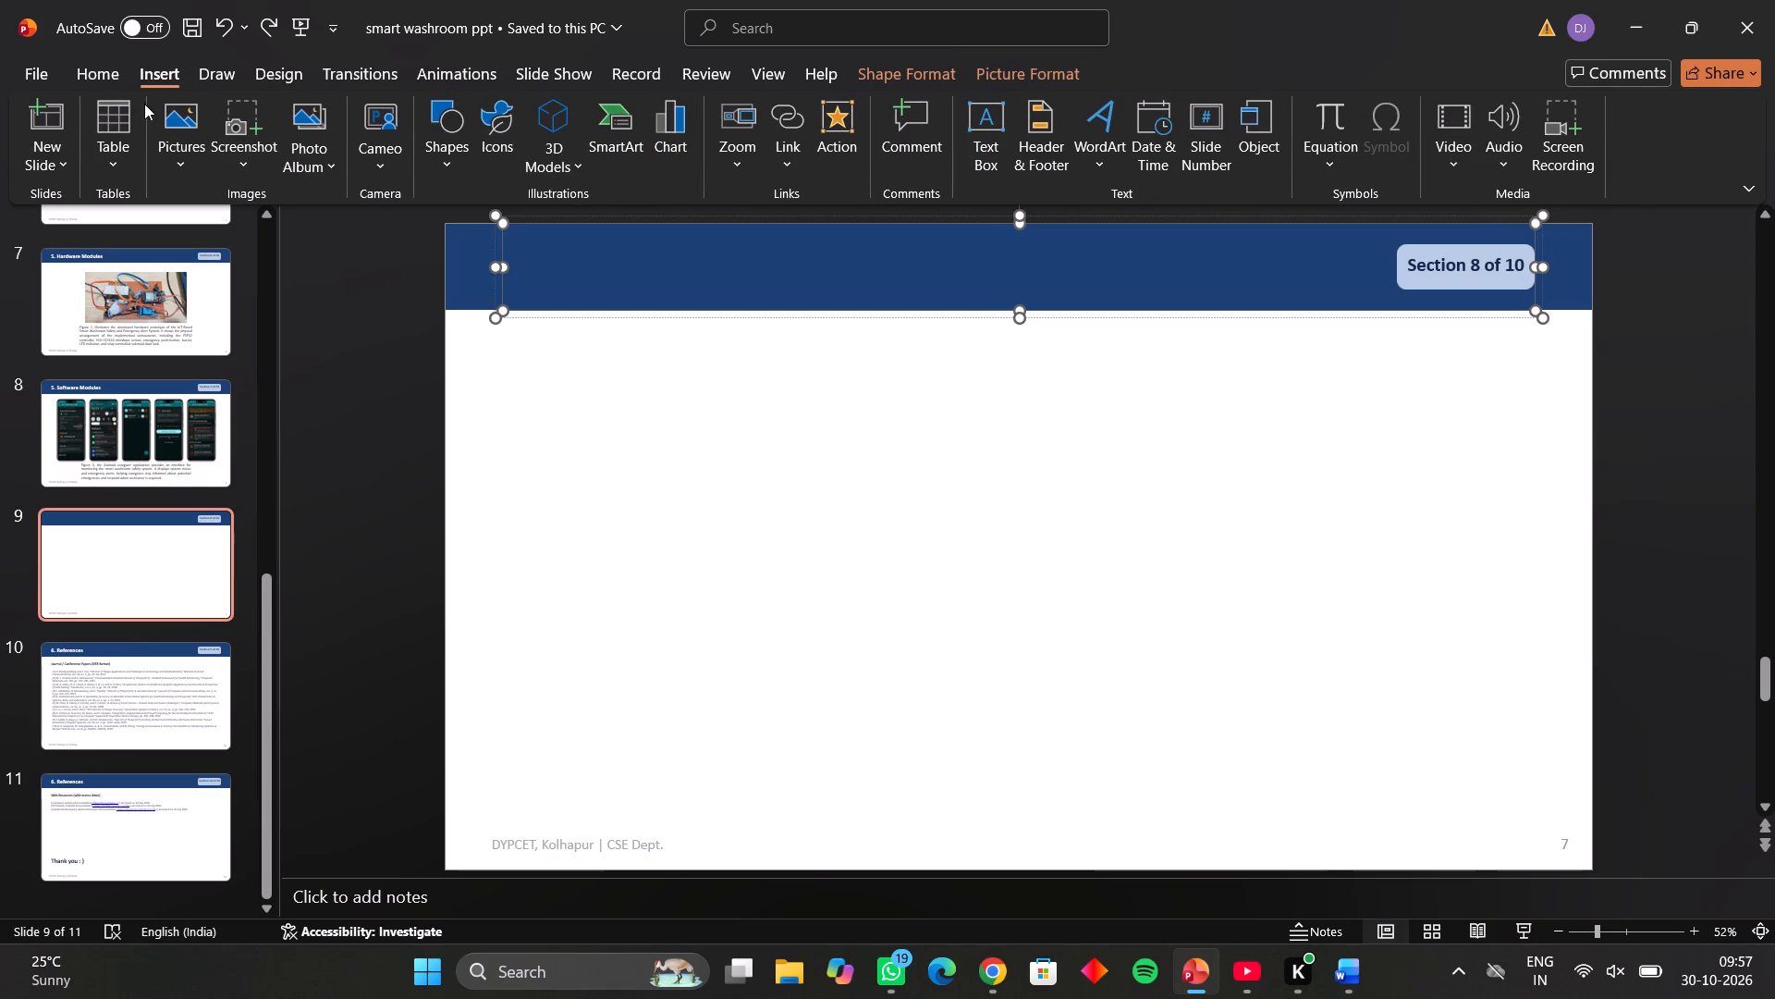
click(111, 80)
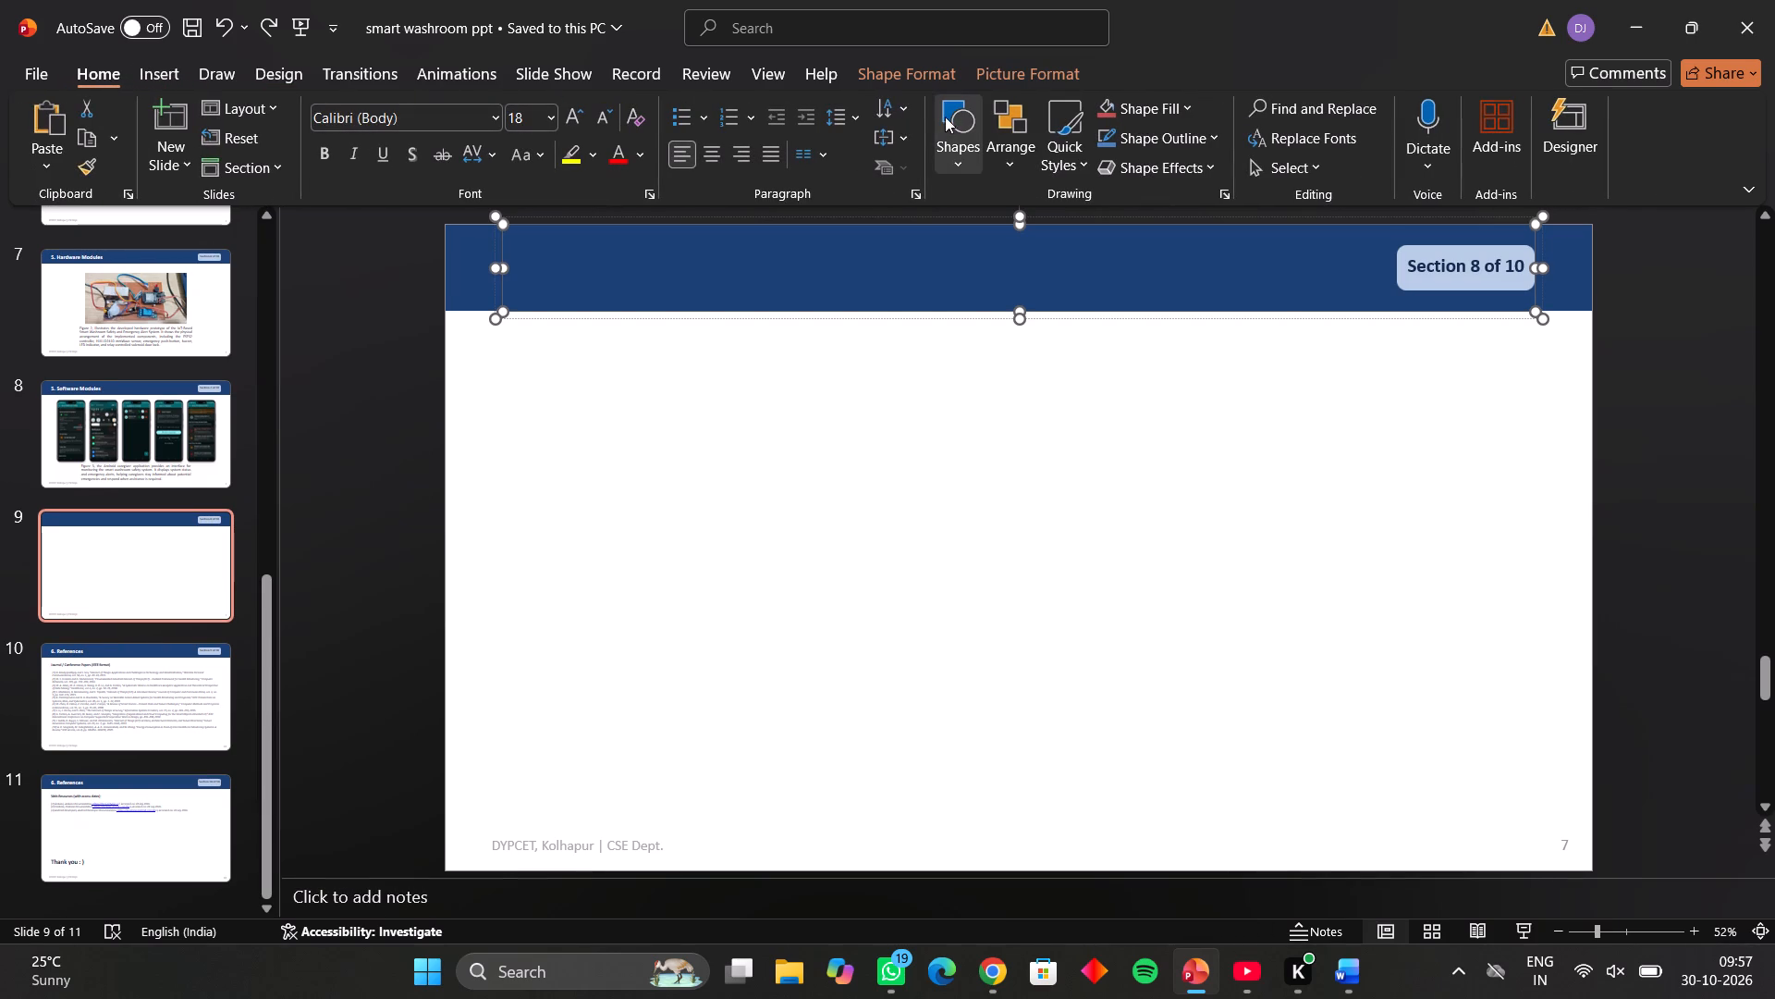
click(952, 114)
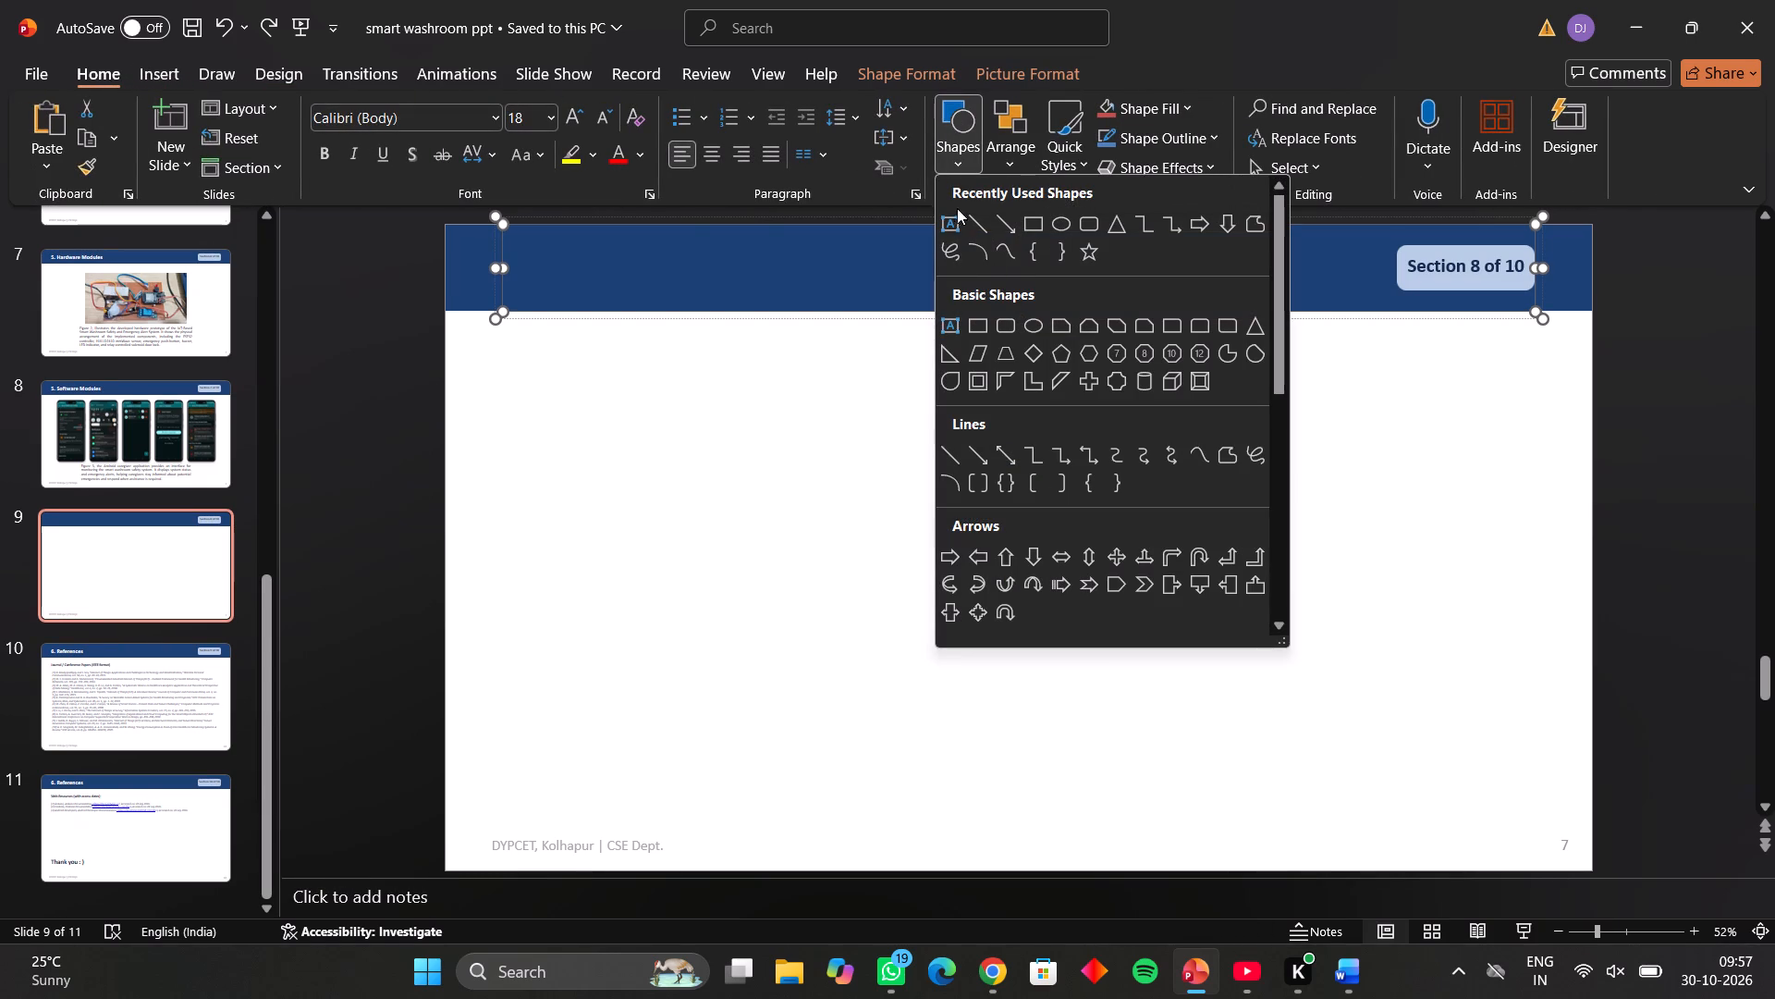
click(954, 215)
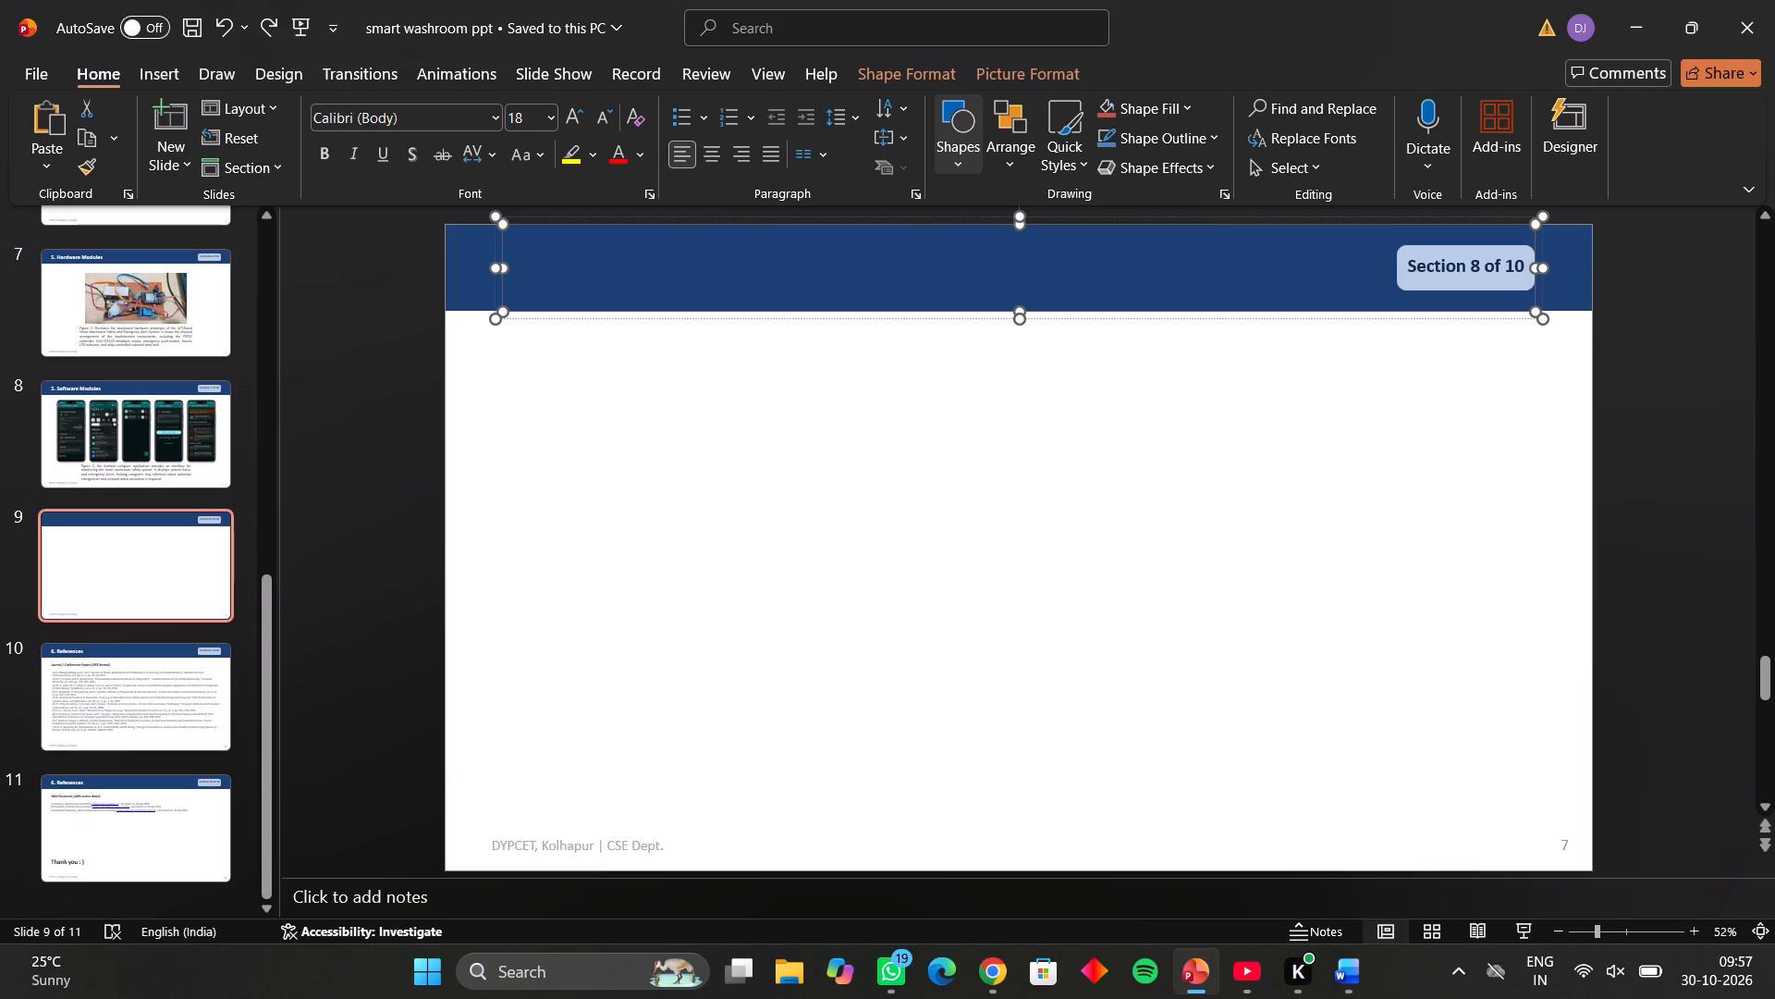
click(890, 243)
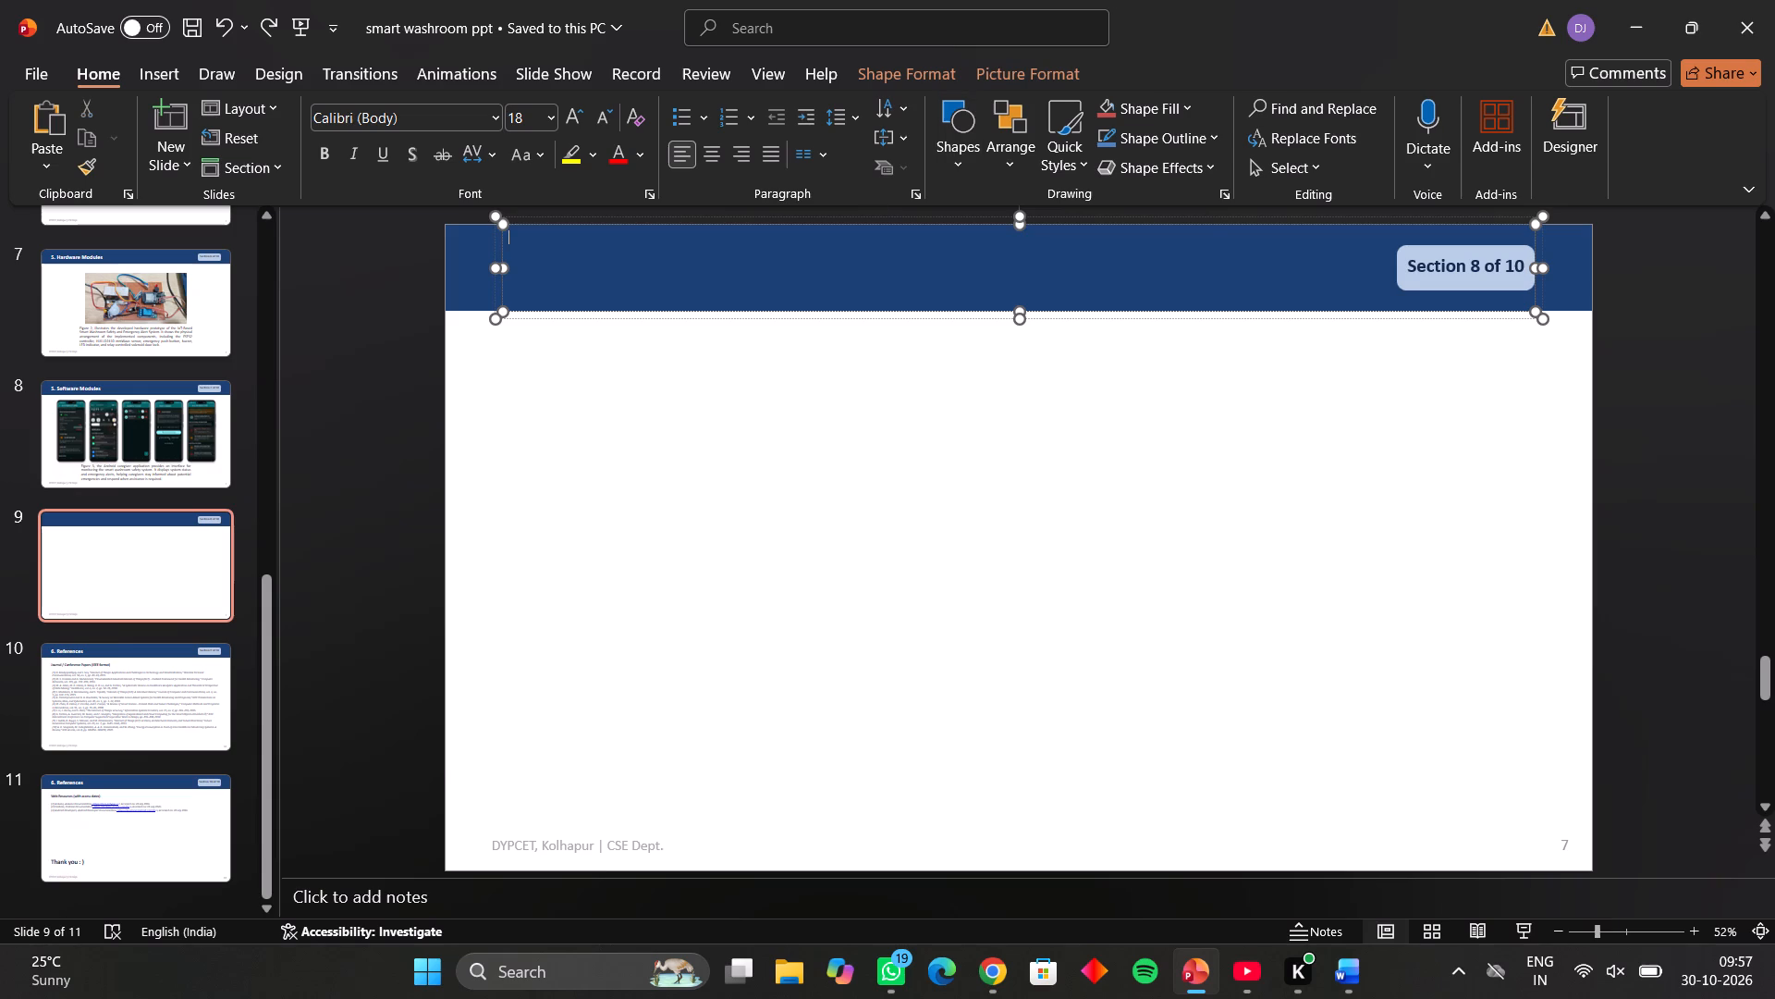
click(560, 250)
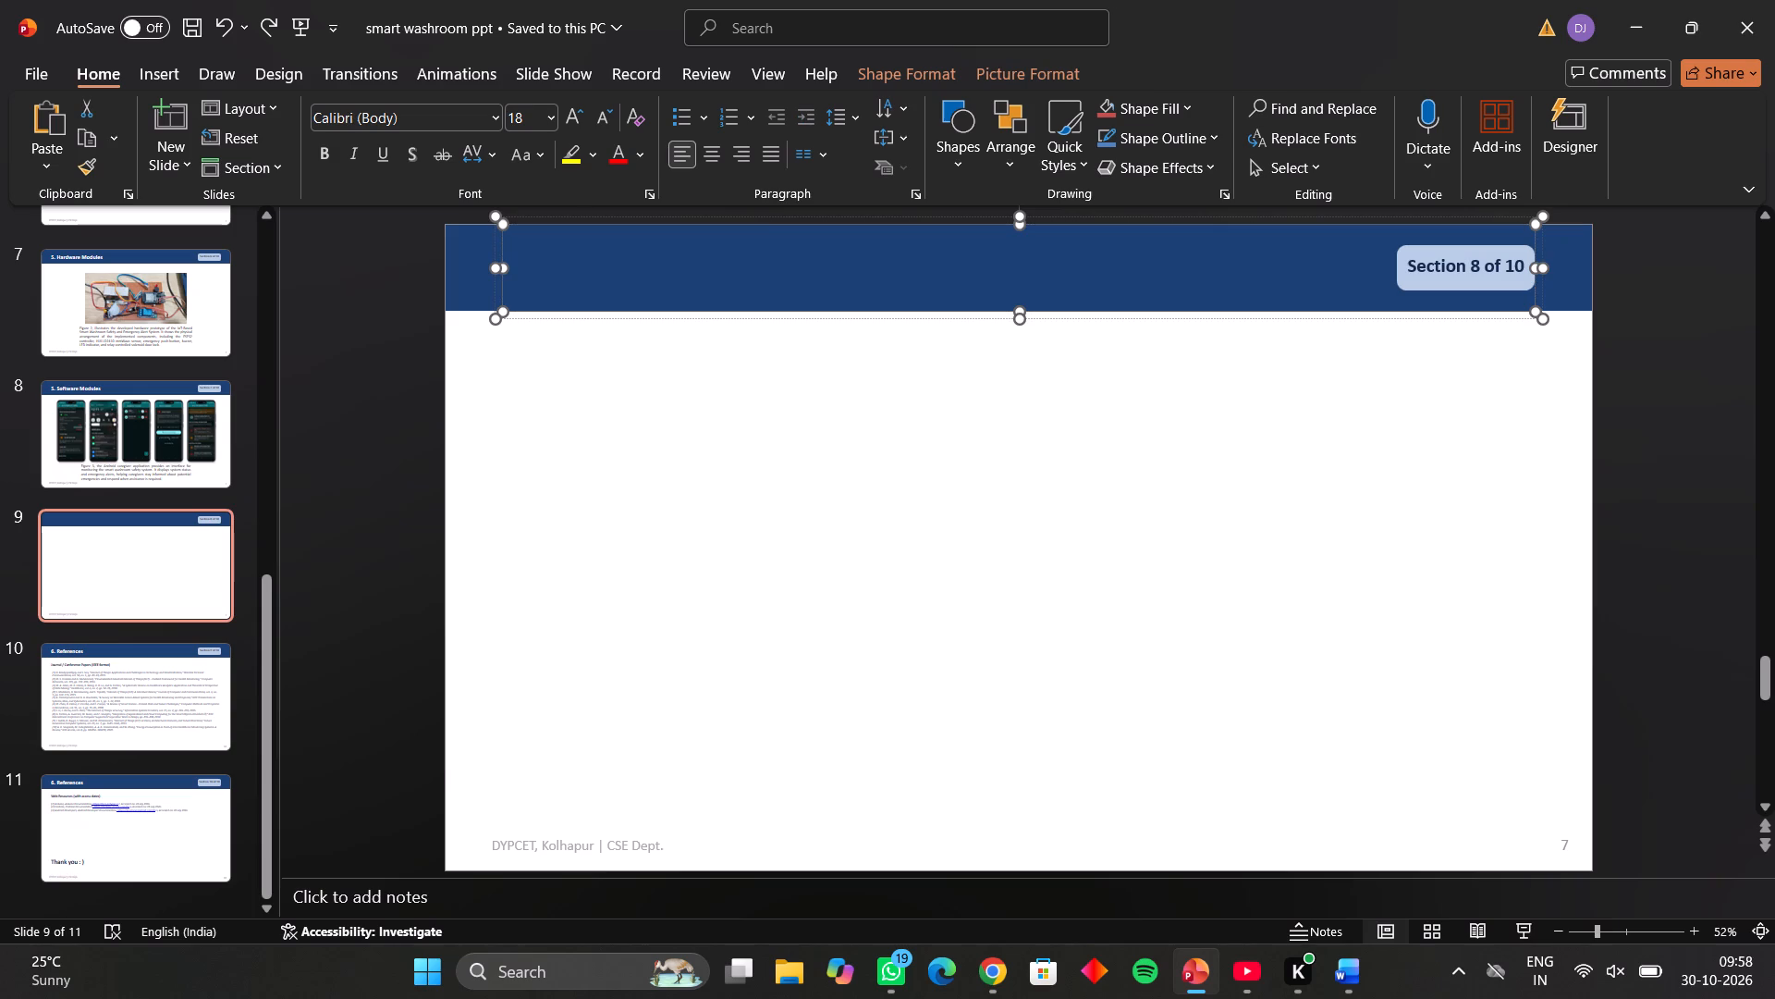
key(5)
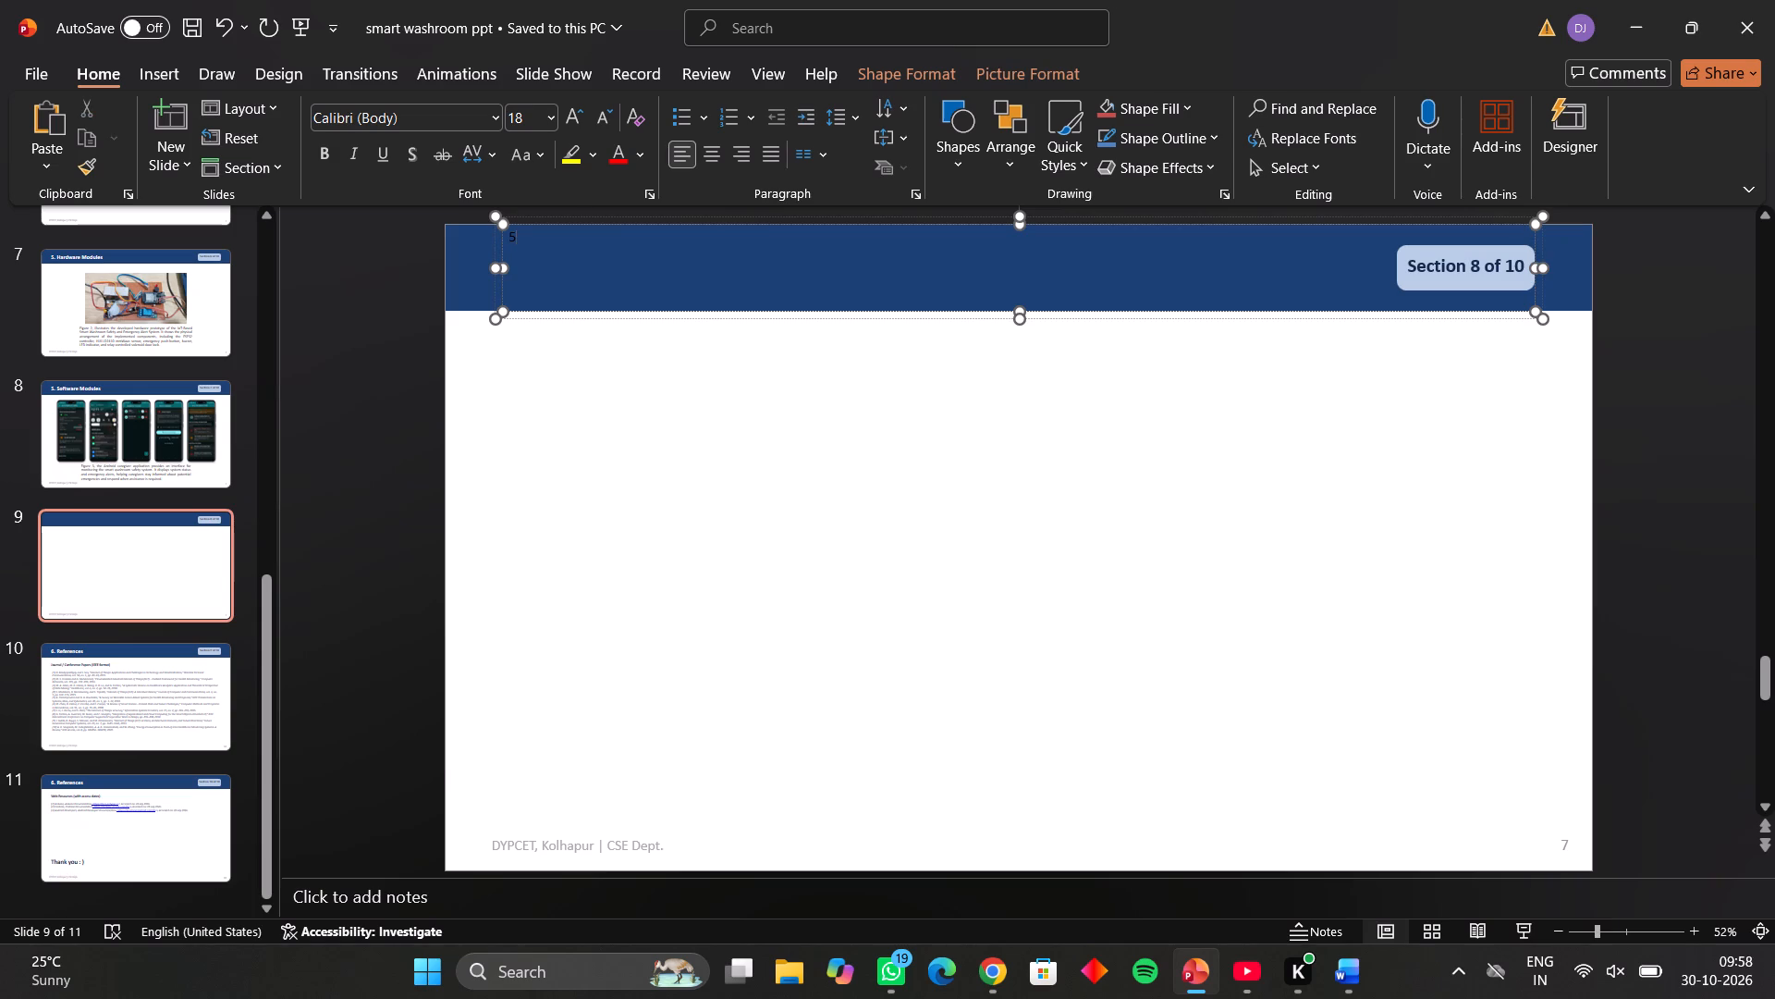
key(period)
key(shift+s)
key(o)
key(BackSpace)
key(BackSpace)
Complete the heading on the blank slide before the References as "5.Screenshots", after consulting the Software Modules slide's heading.
key(Up)
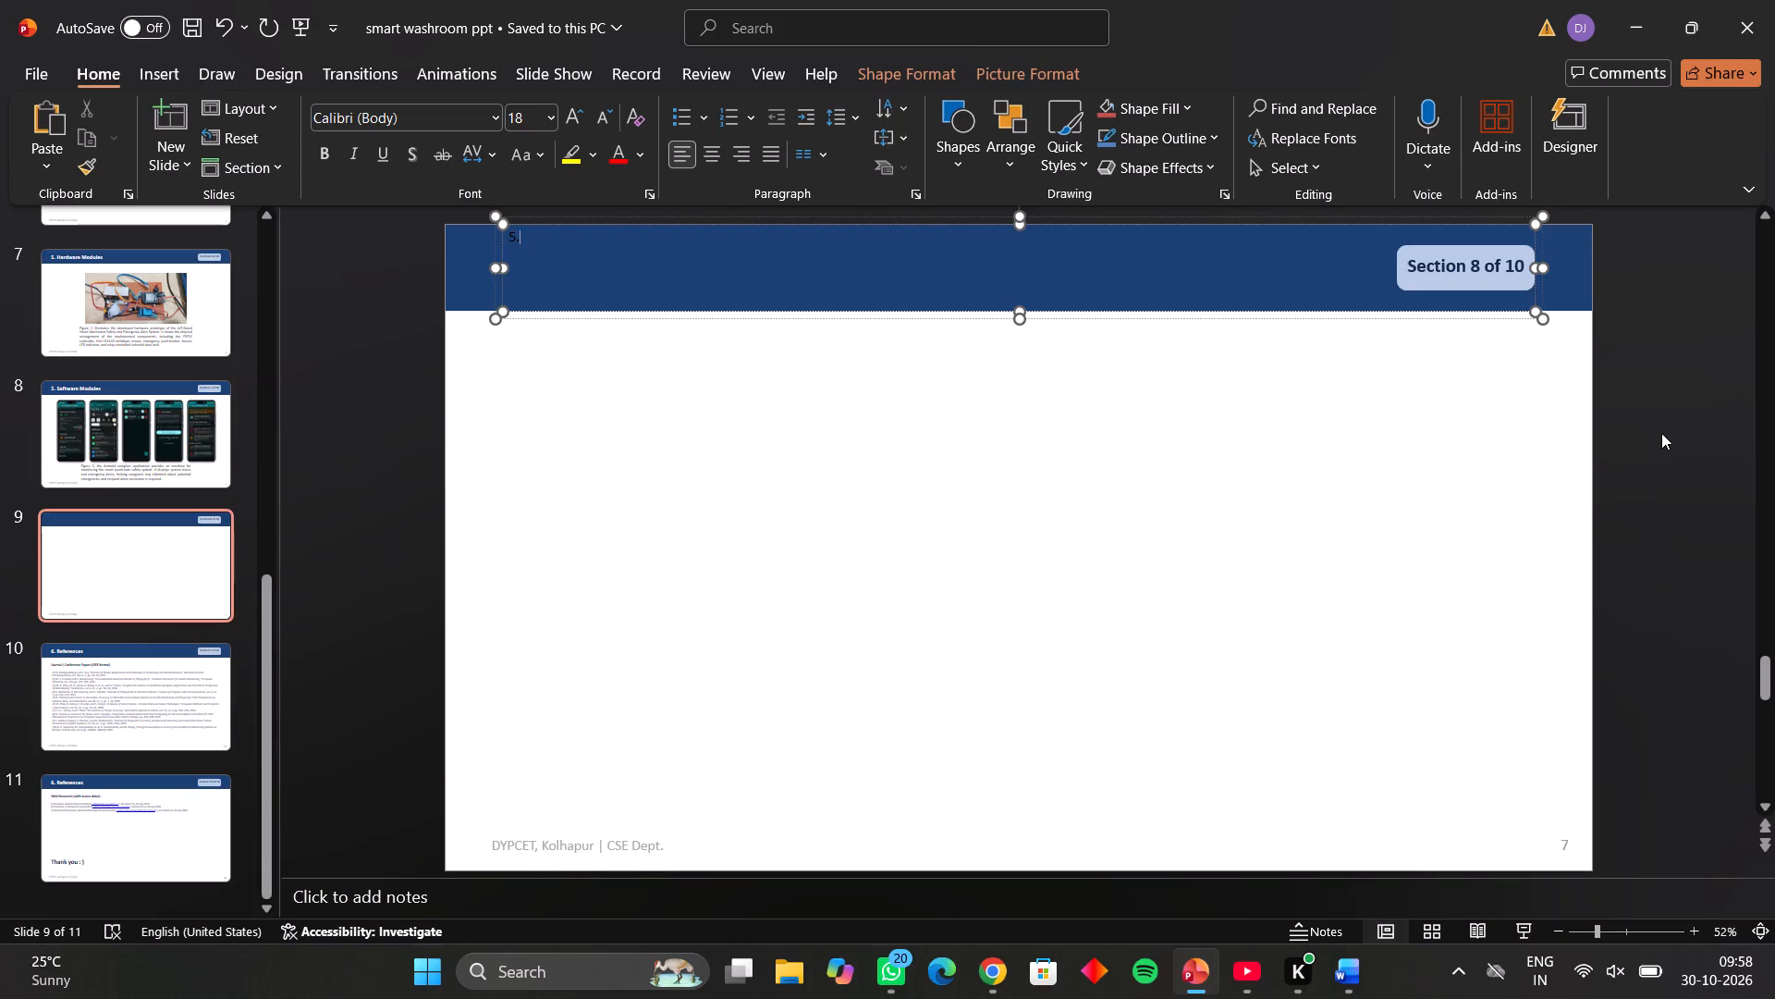
click(1661, 433)
key(Up)
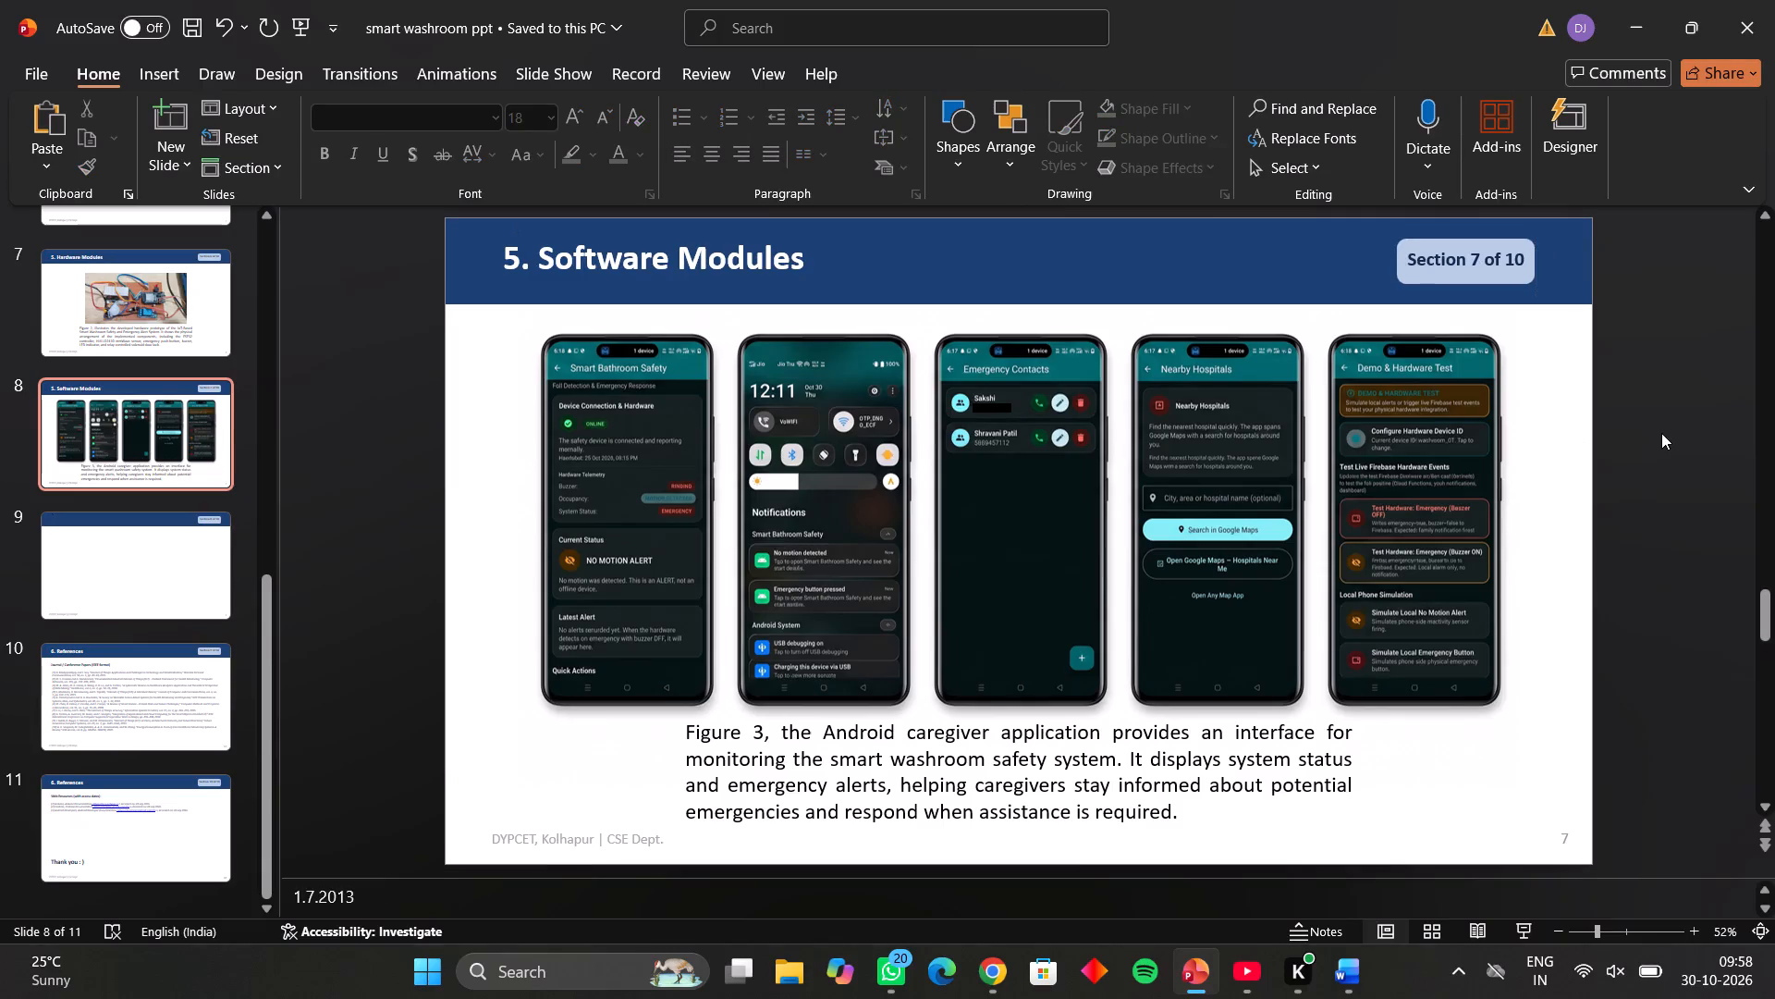
key(Down)
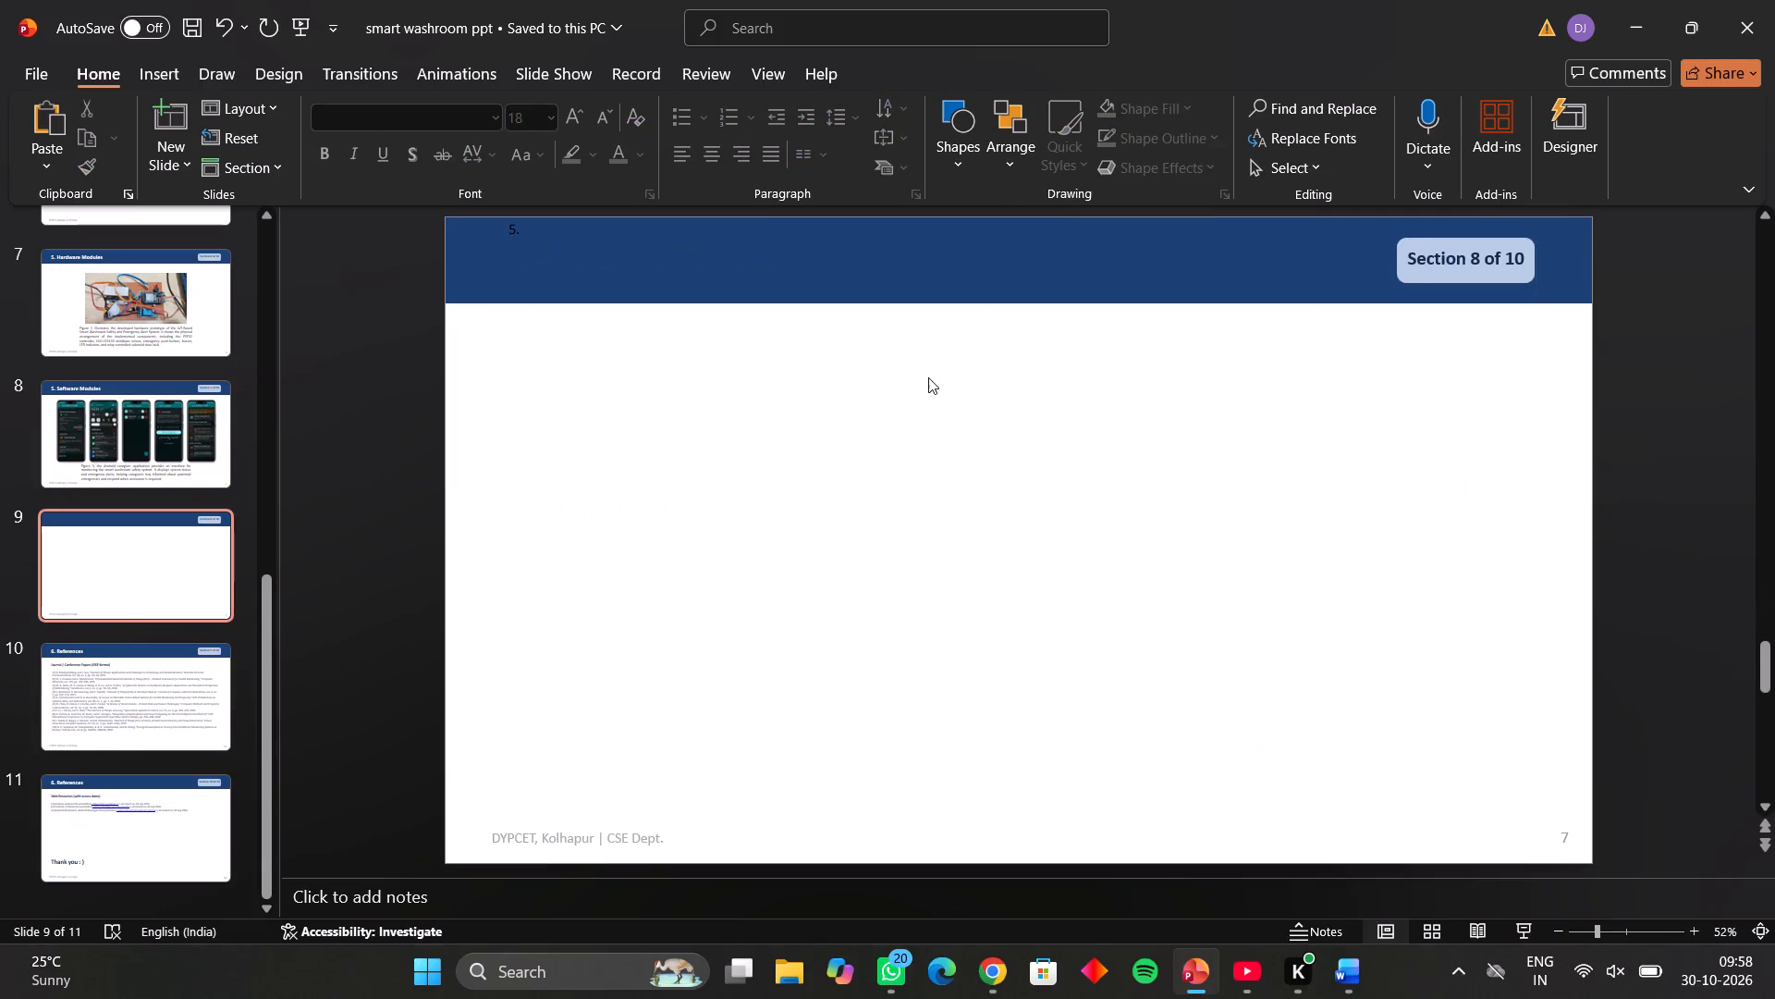
click(696, 259)
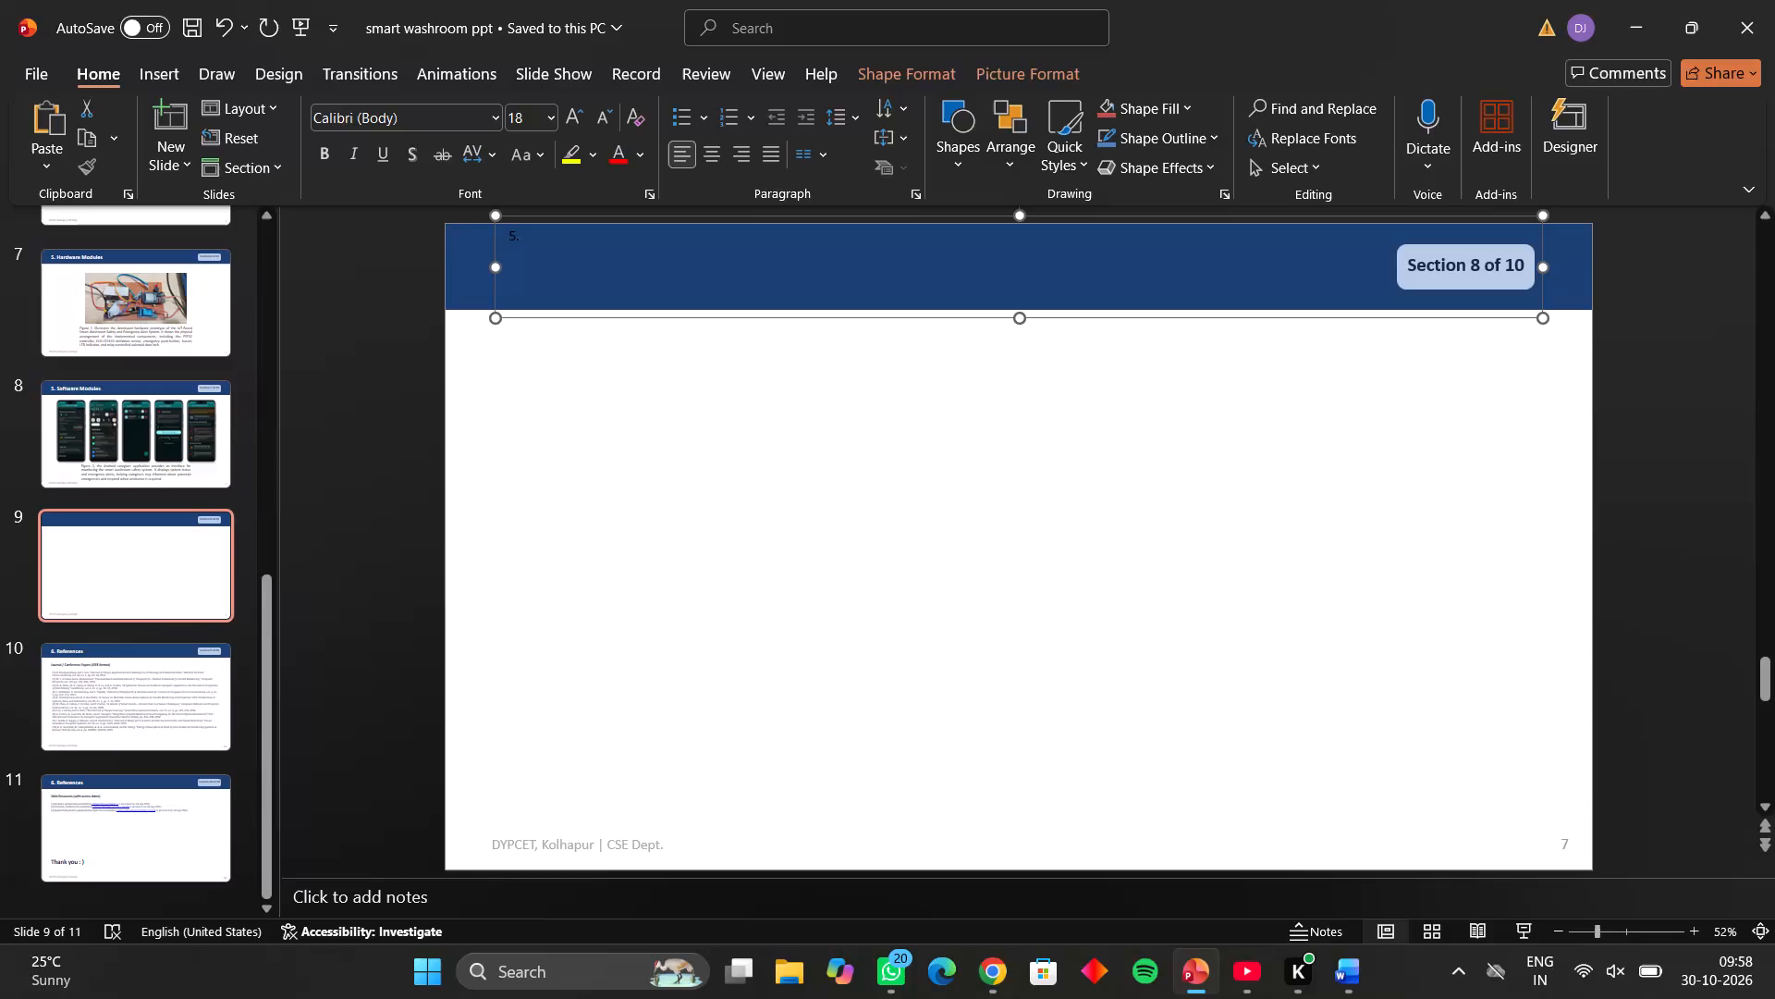
text(Screen)
click(696, 259)
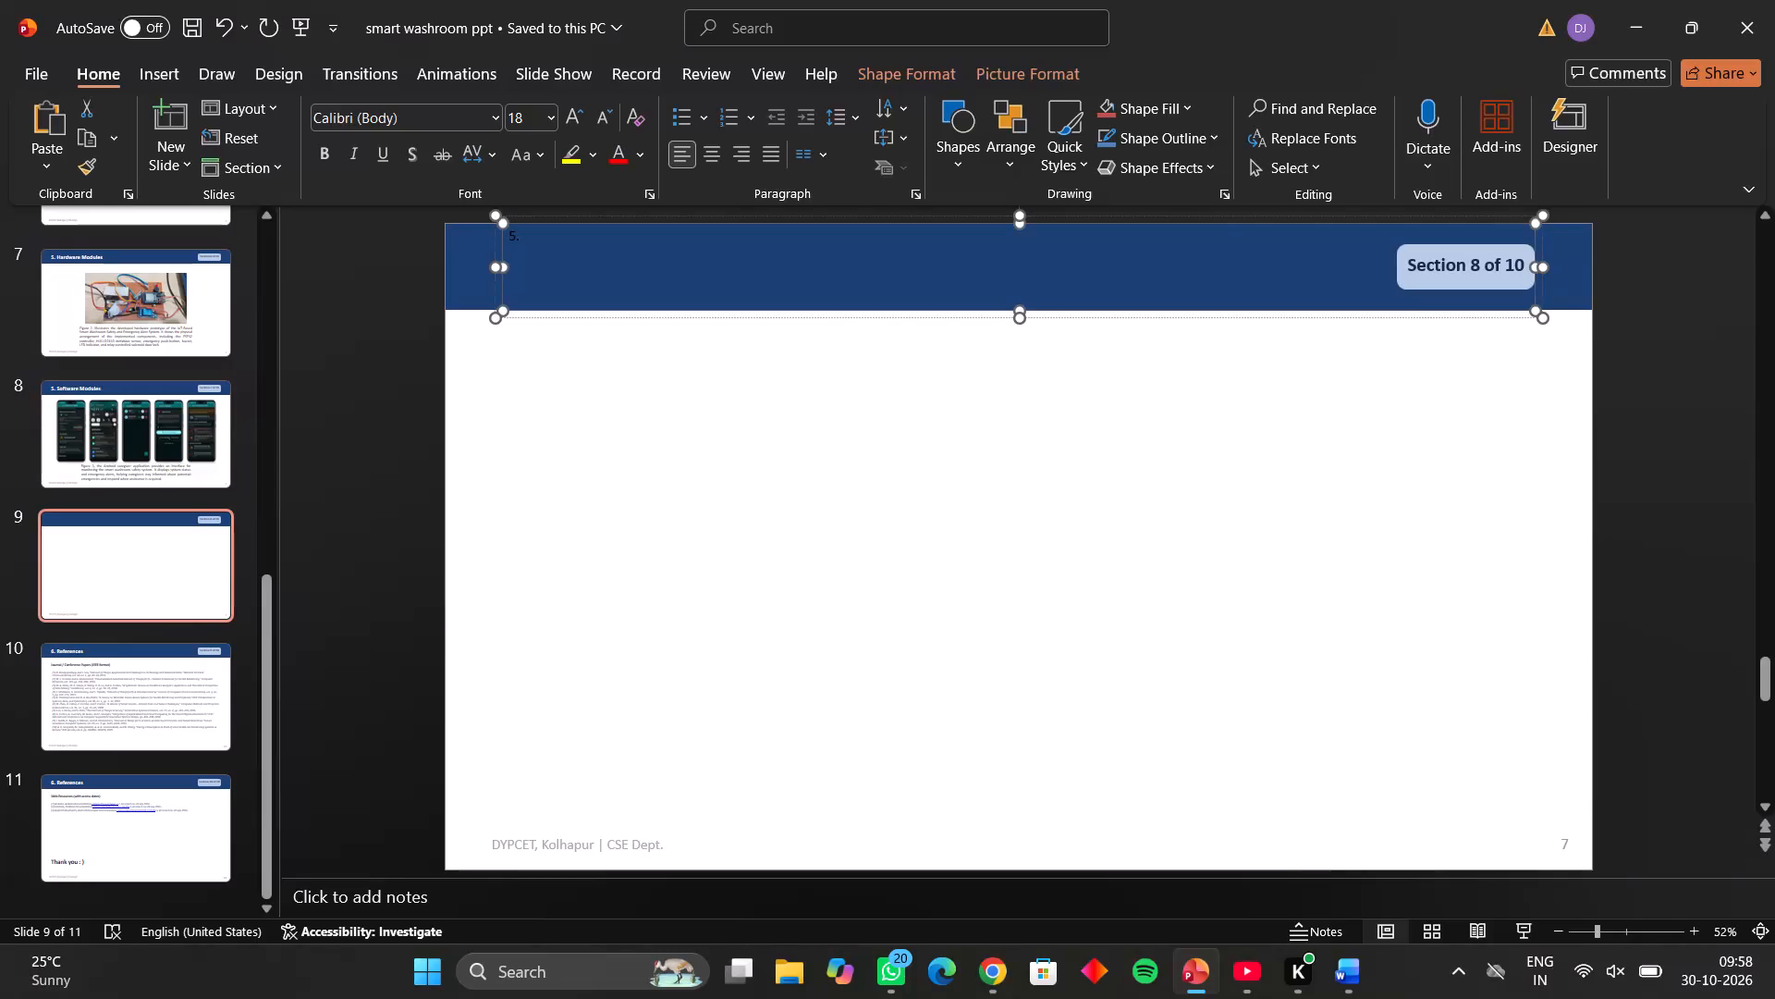
click(517, 235)
key(Right)
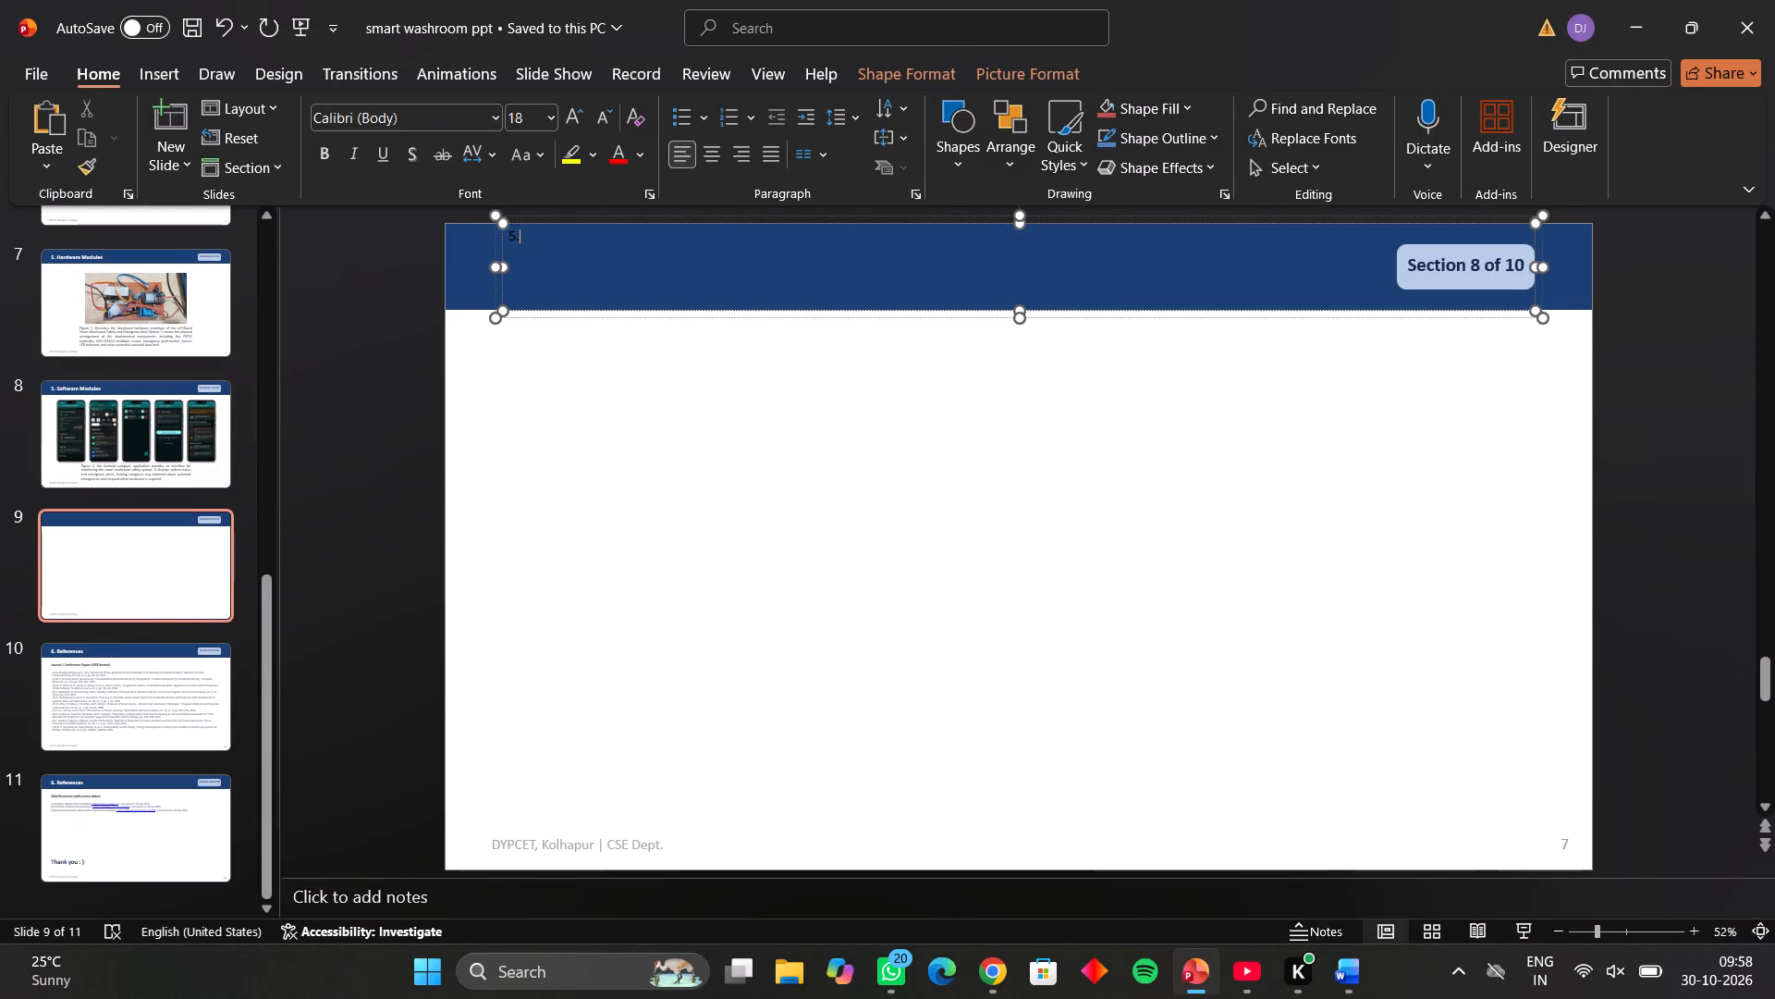
key(Right)
text(Screenshots)
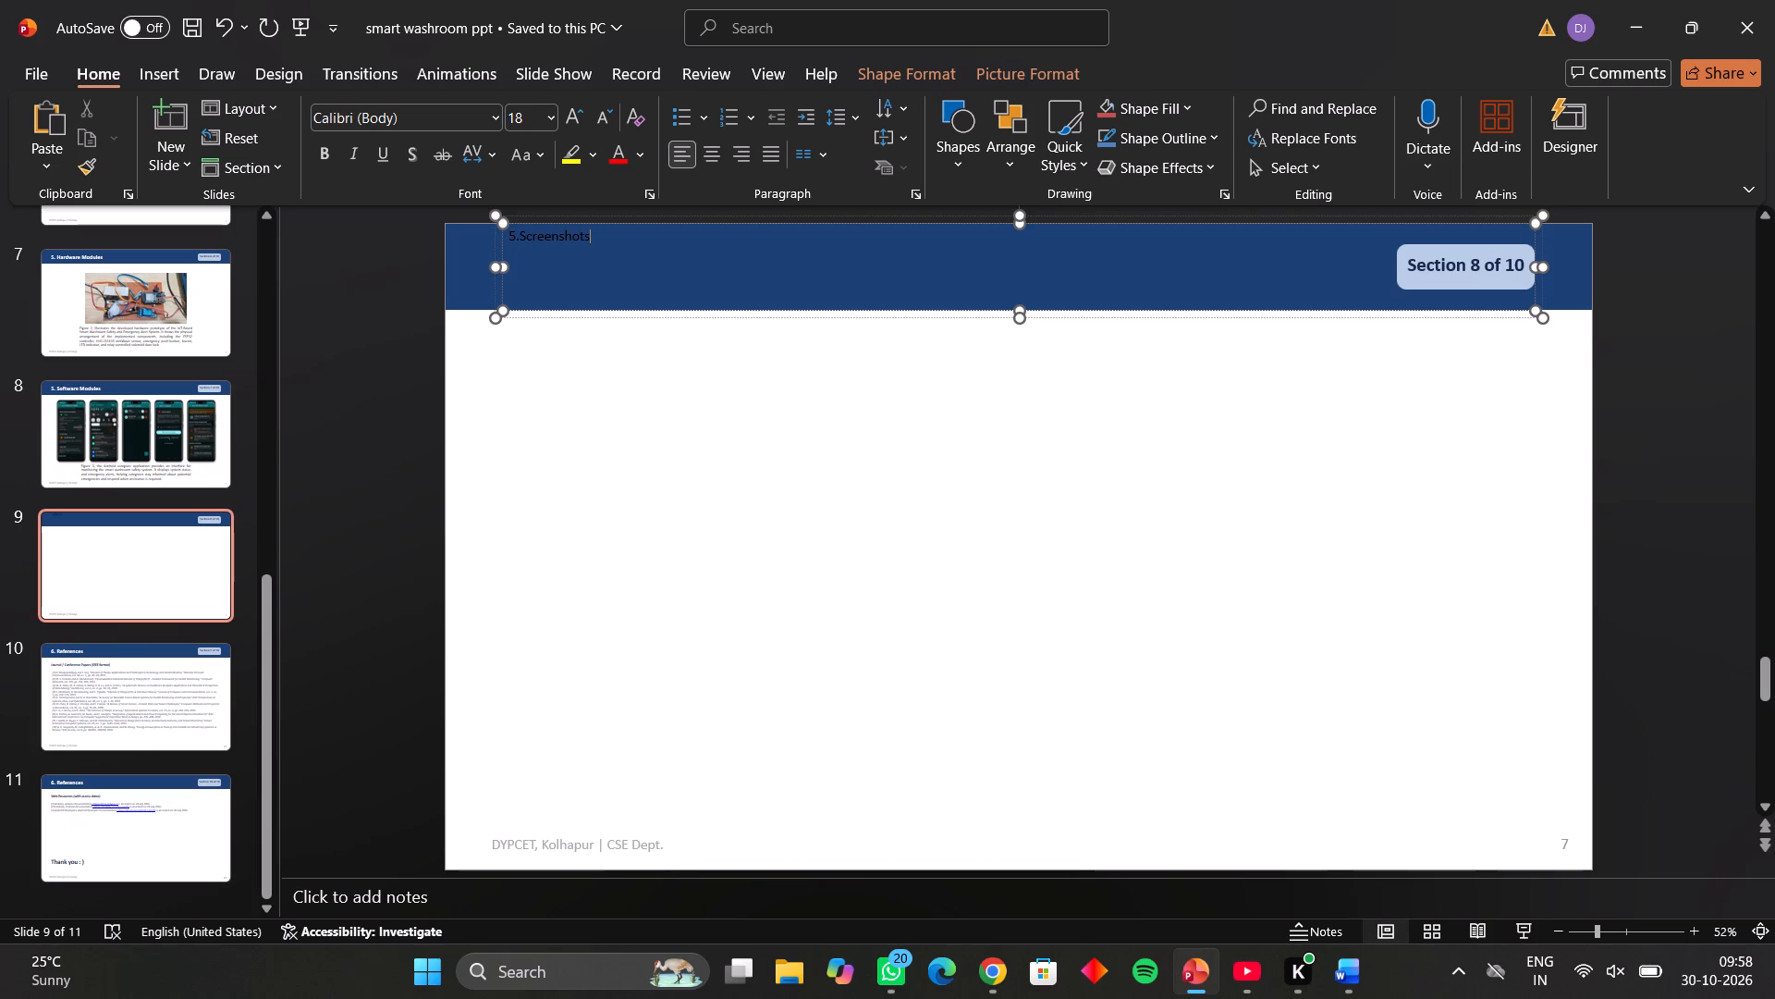
Set the "5.Screenshots" heading in the blue header to font size 54 and colour it white.
click(590, 235)
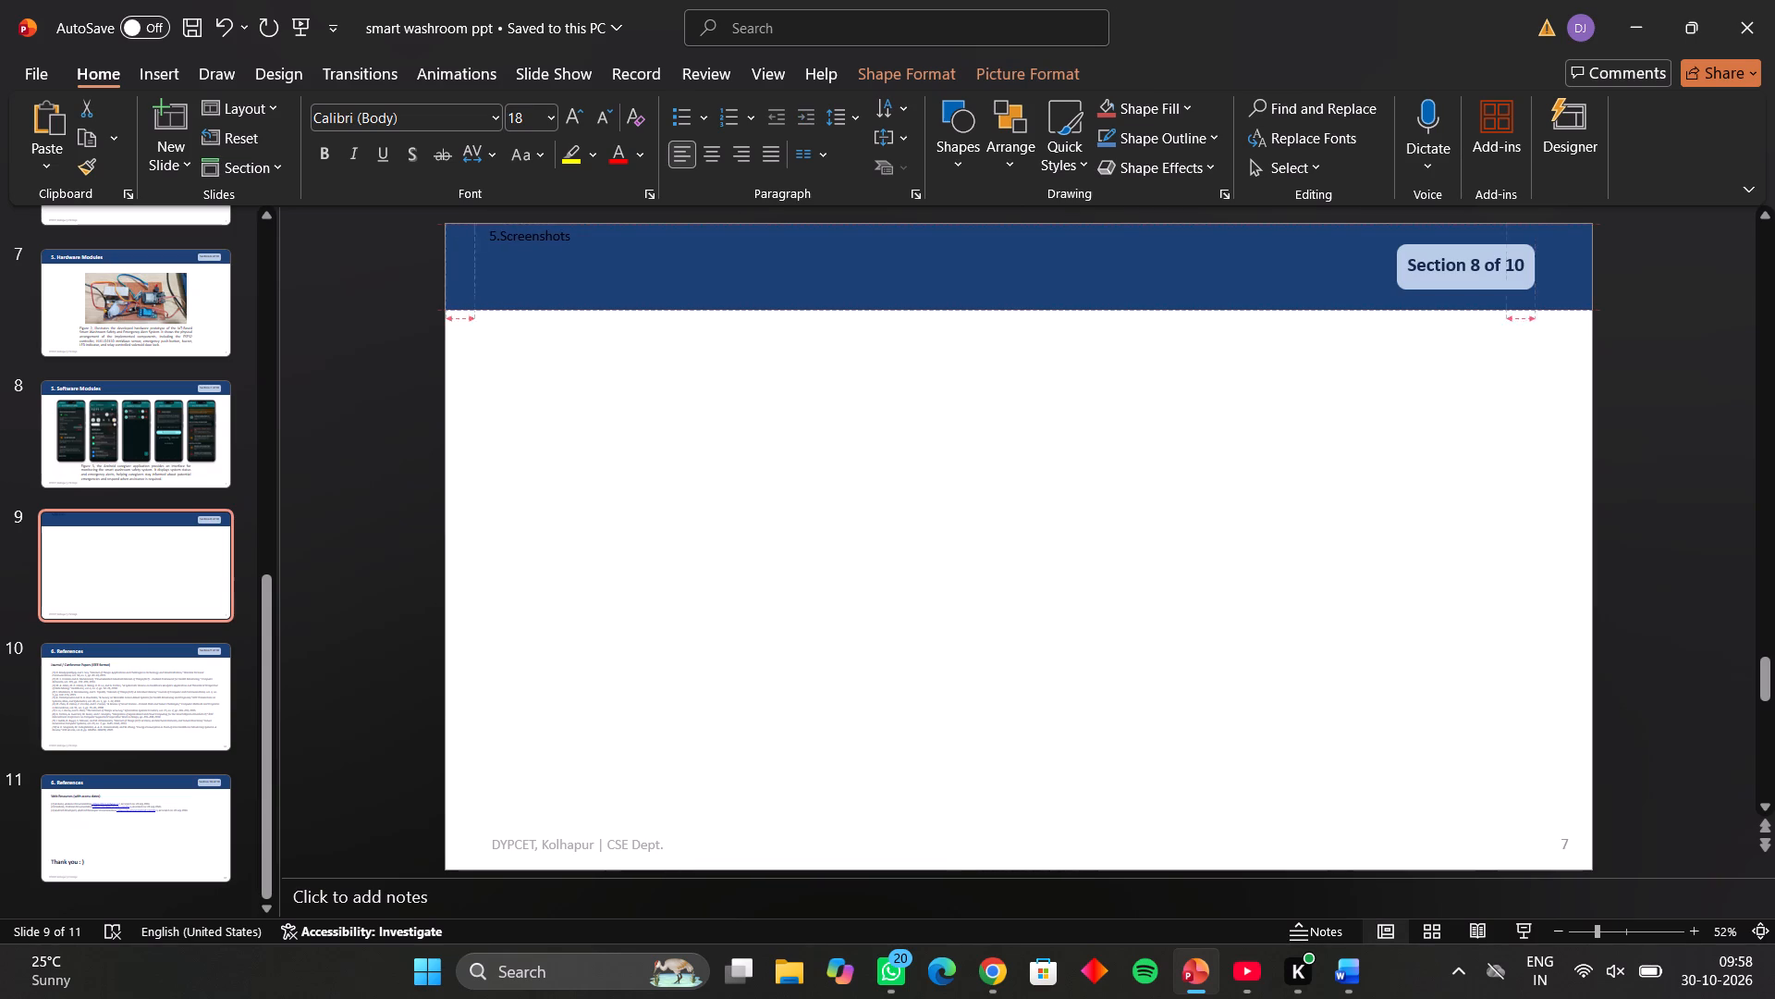
drag(586, 240, 571, 240)
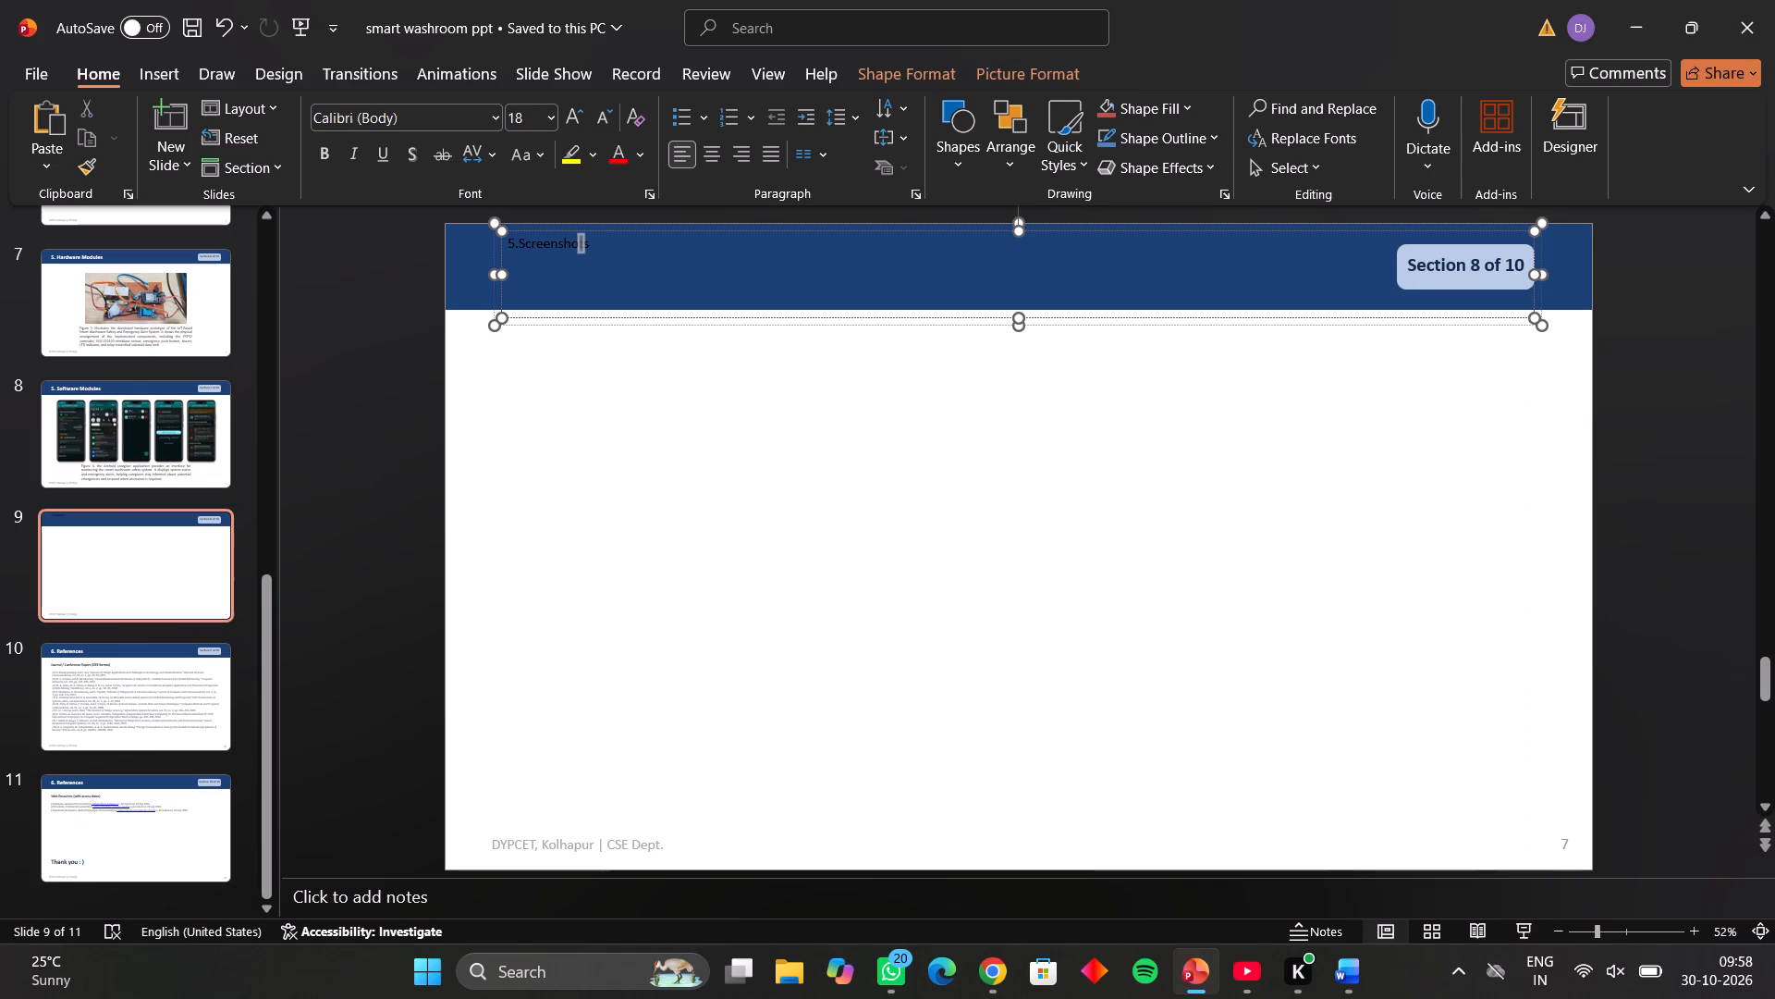
drag(571, 240, 505, 234)
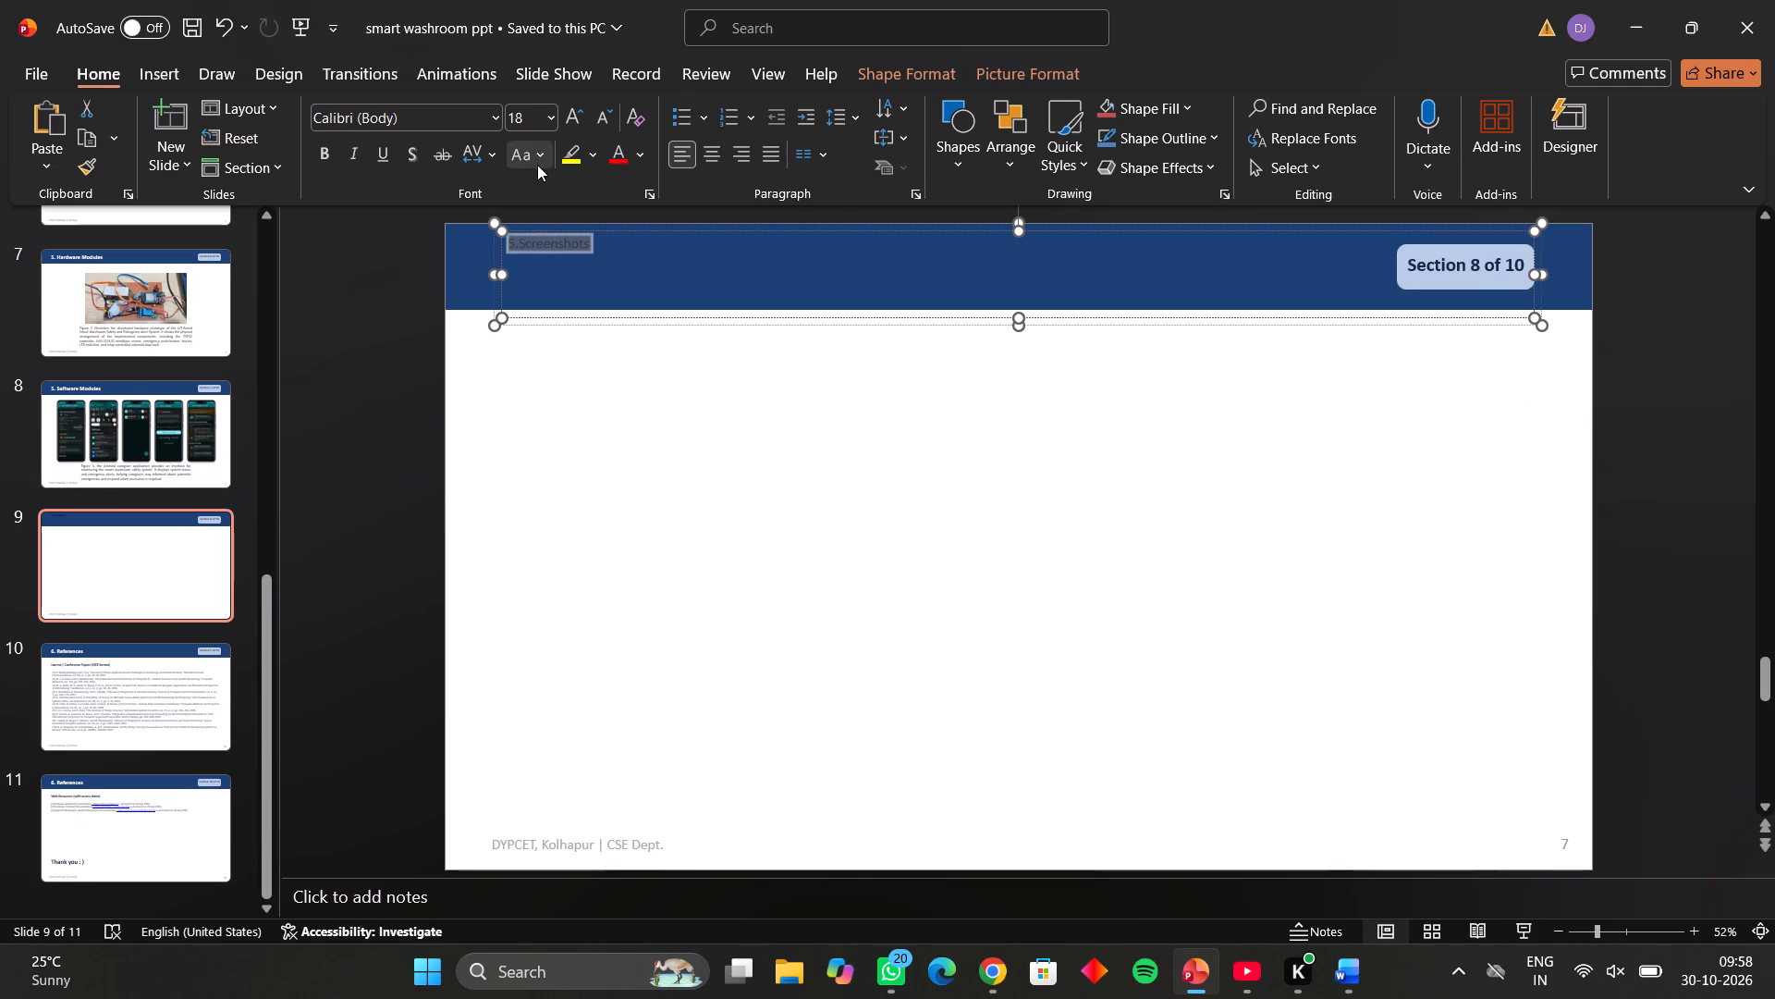
click(546, 108)
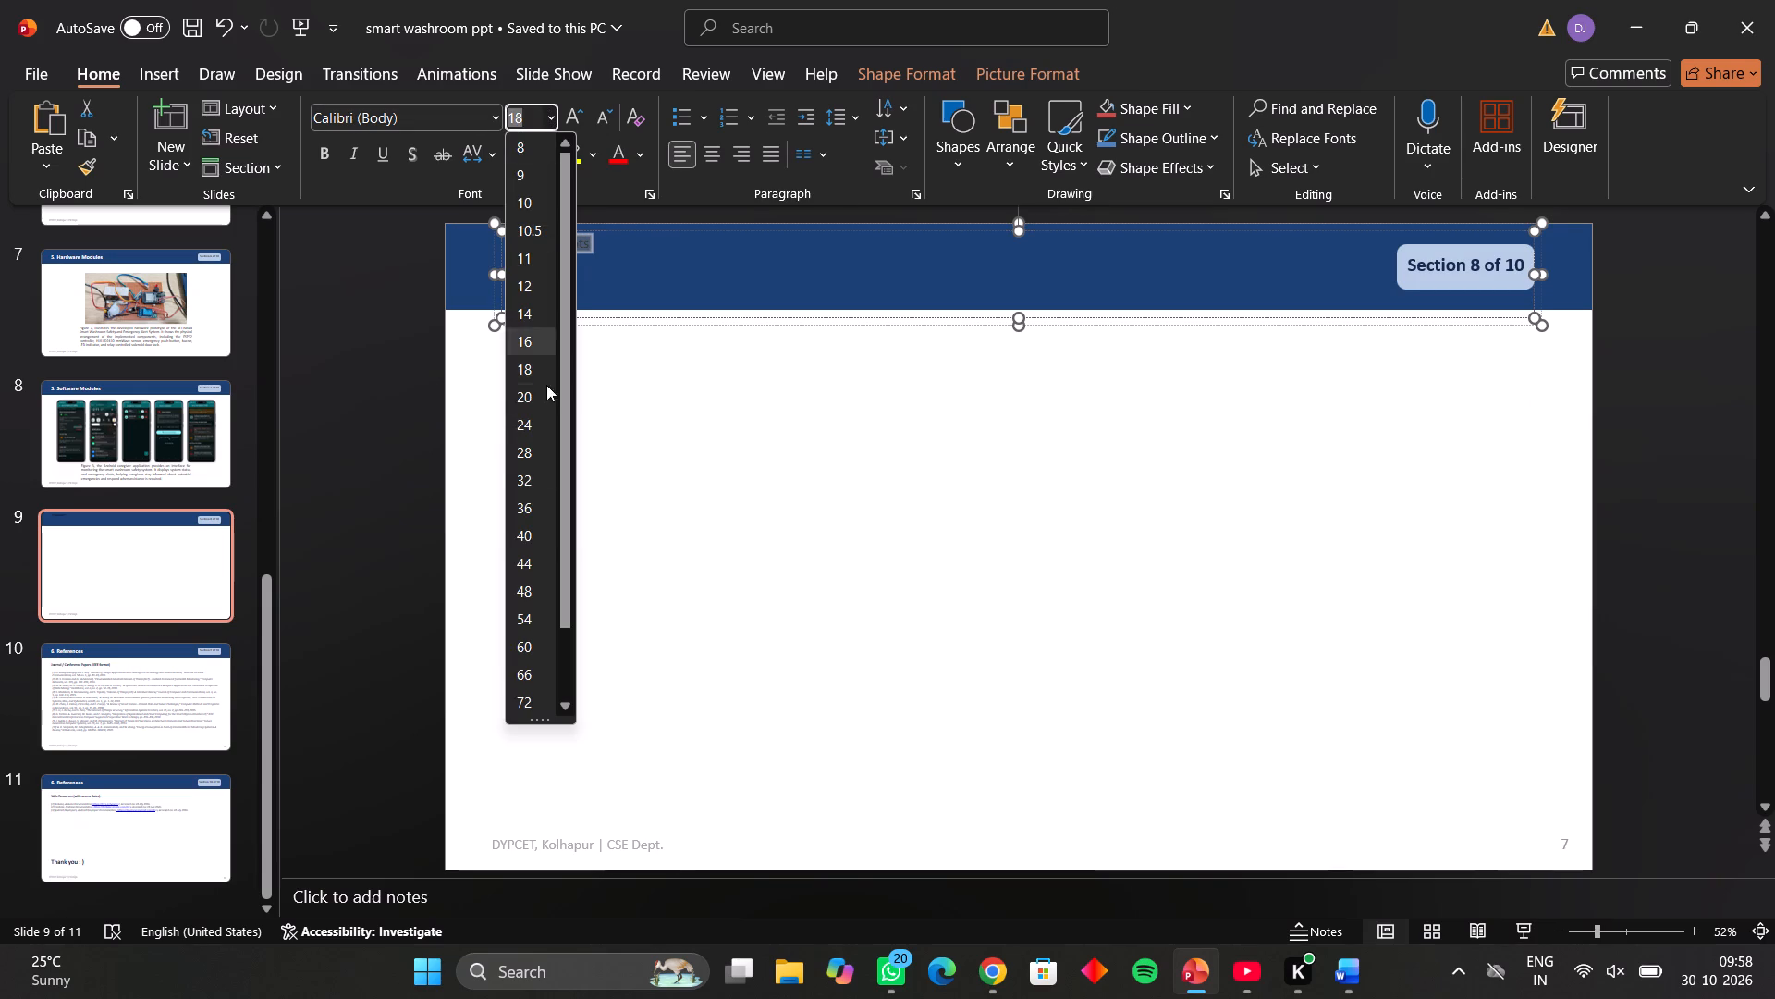
click(527, 618)
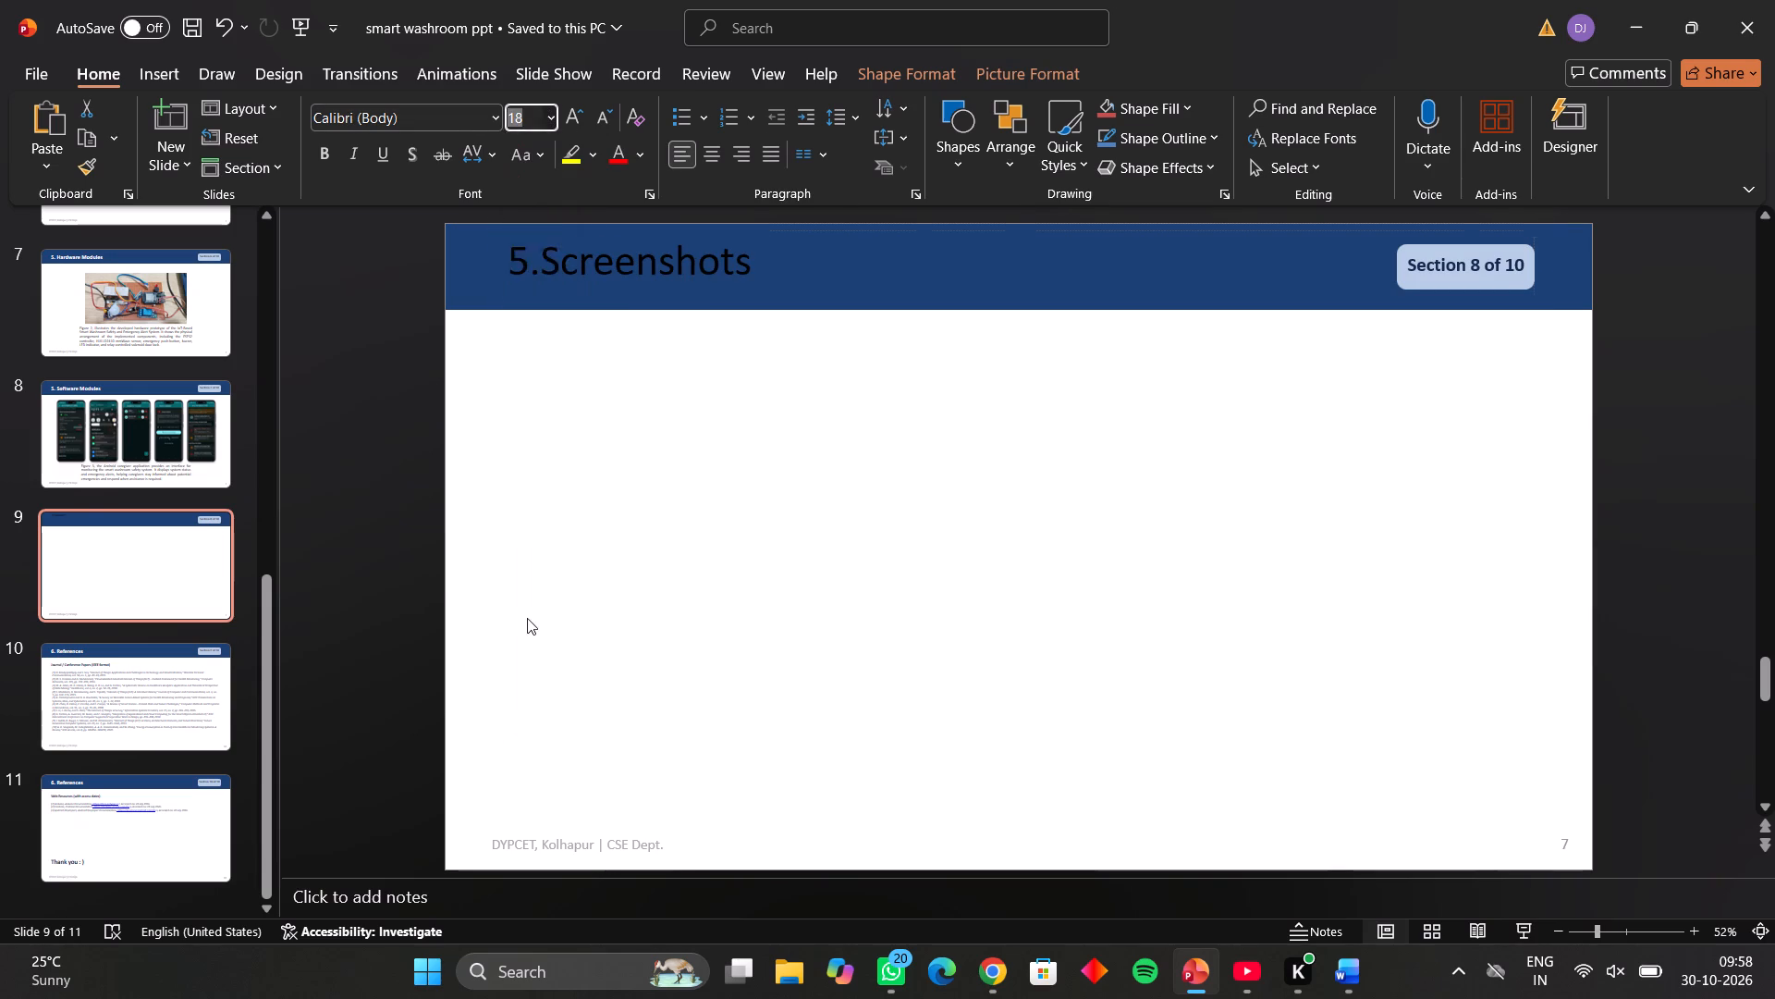
click(639, 155)
click(618, 267)
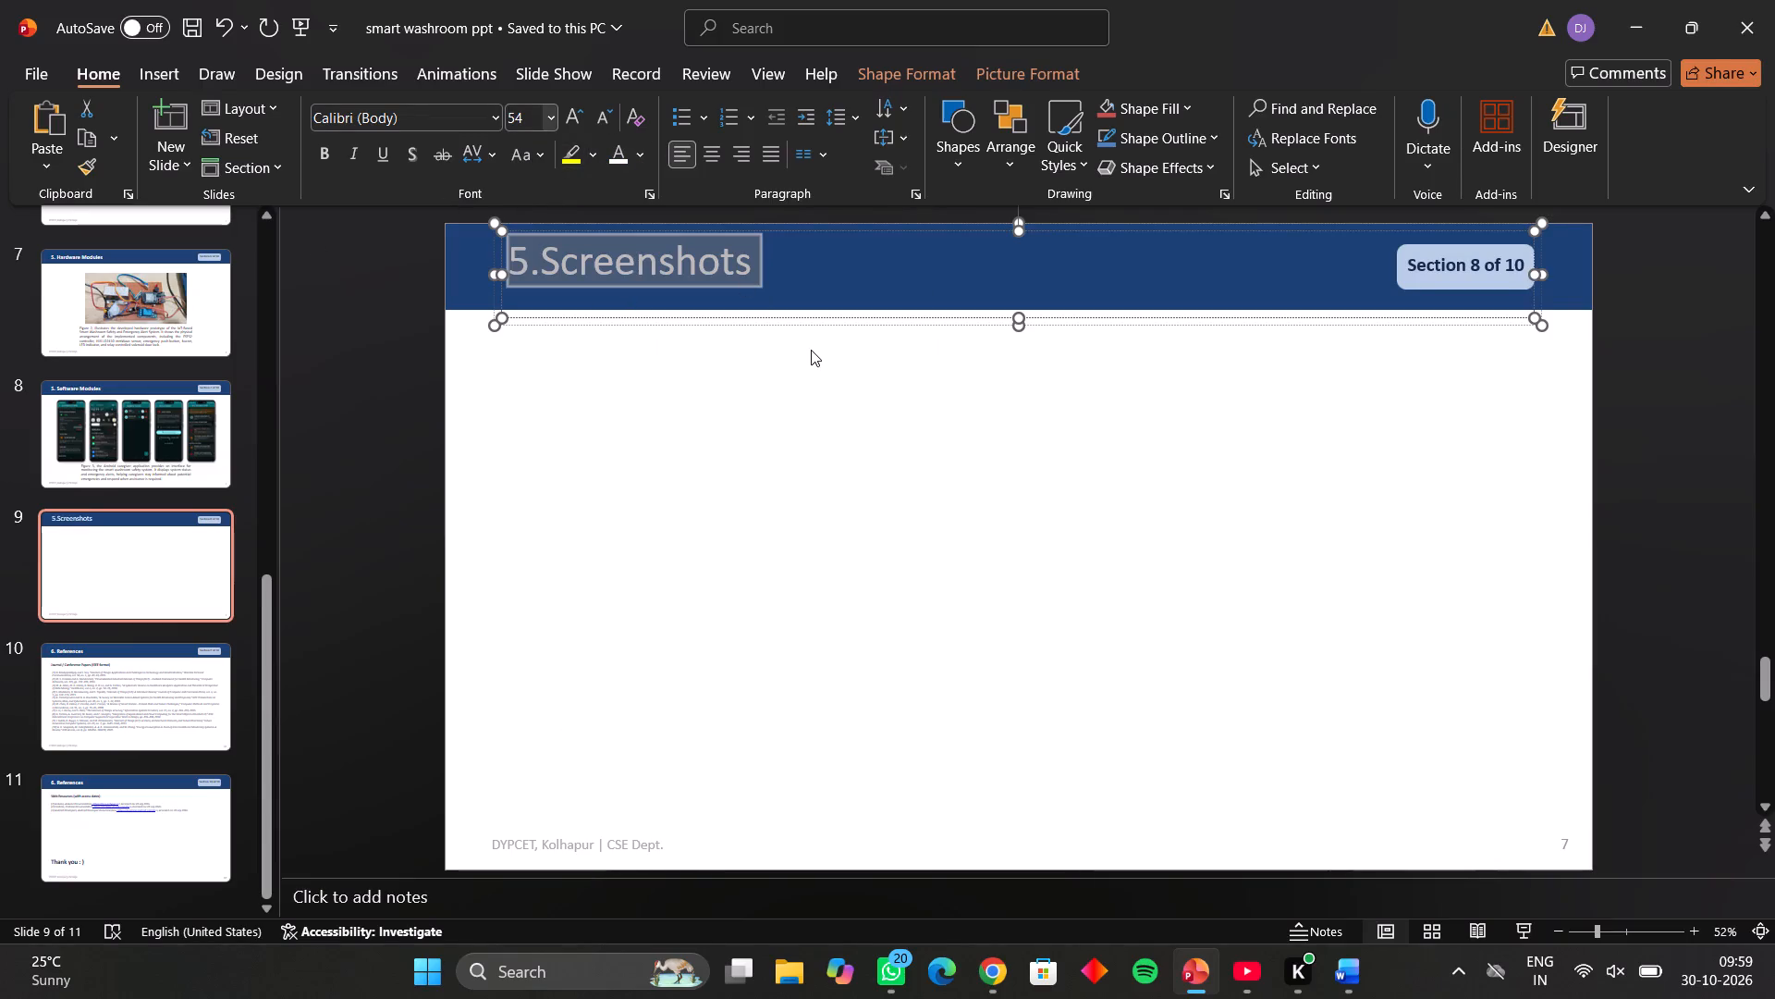
Set the "5.Screenshots" heading to size 44 and bold, after consulting the formatting of the Software Modules slide's heading.
click(1663, 393)
key(Up)
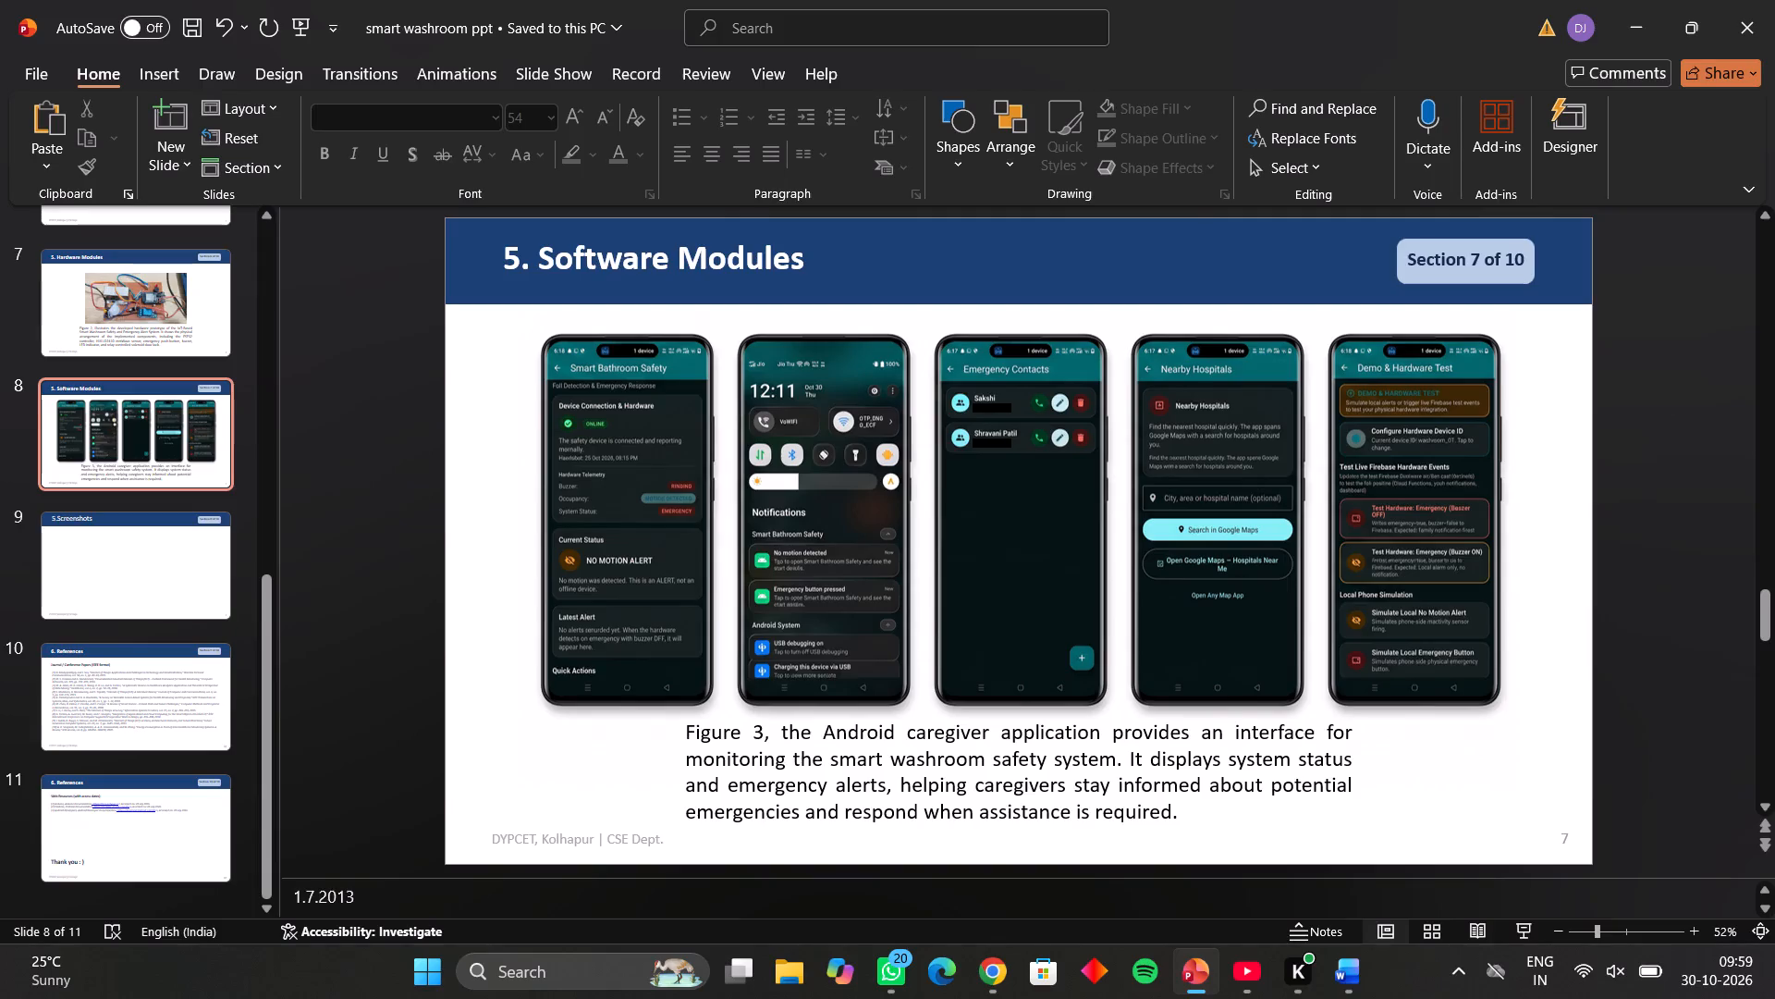
drag(801, 260, 510, 281)
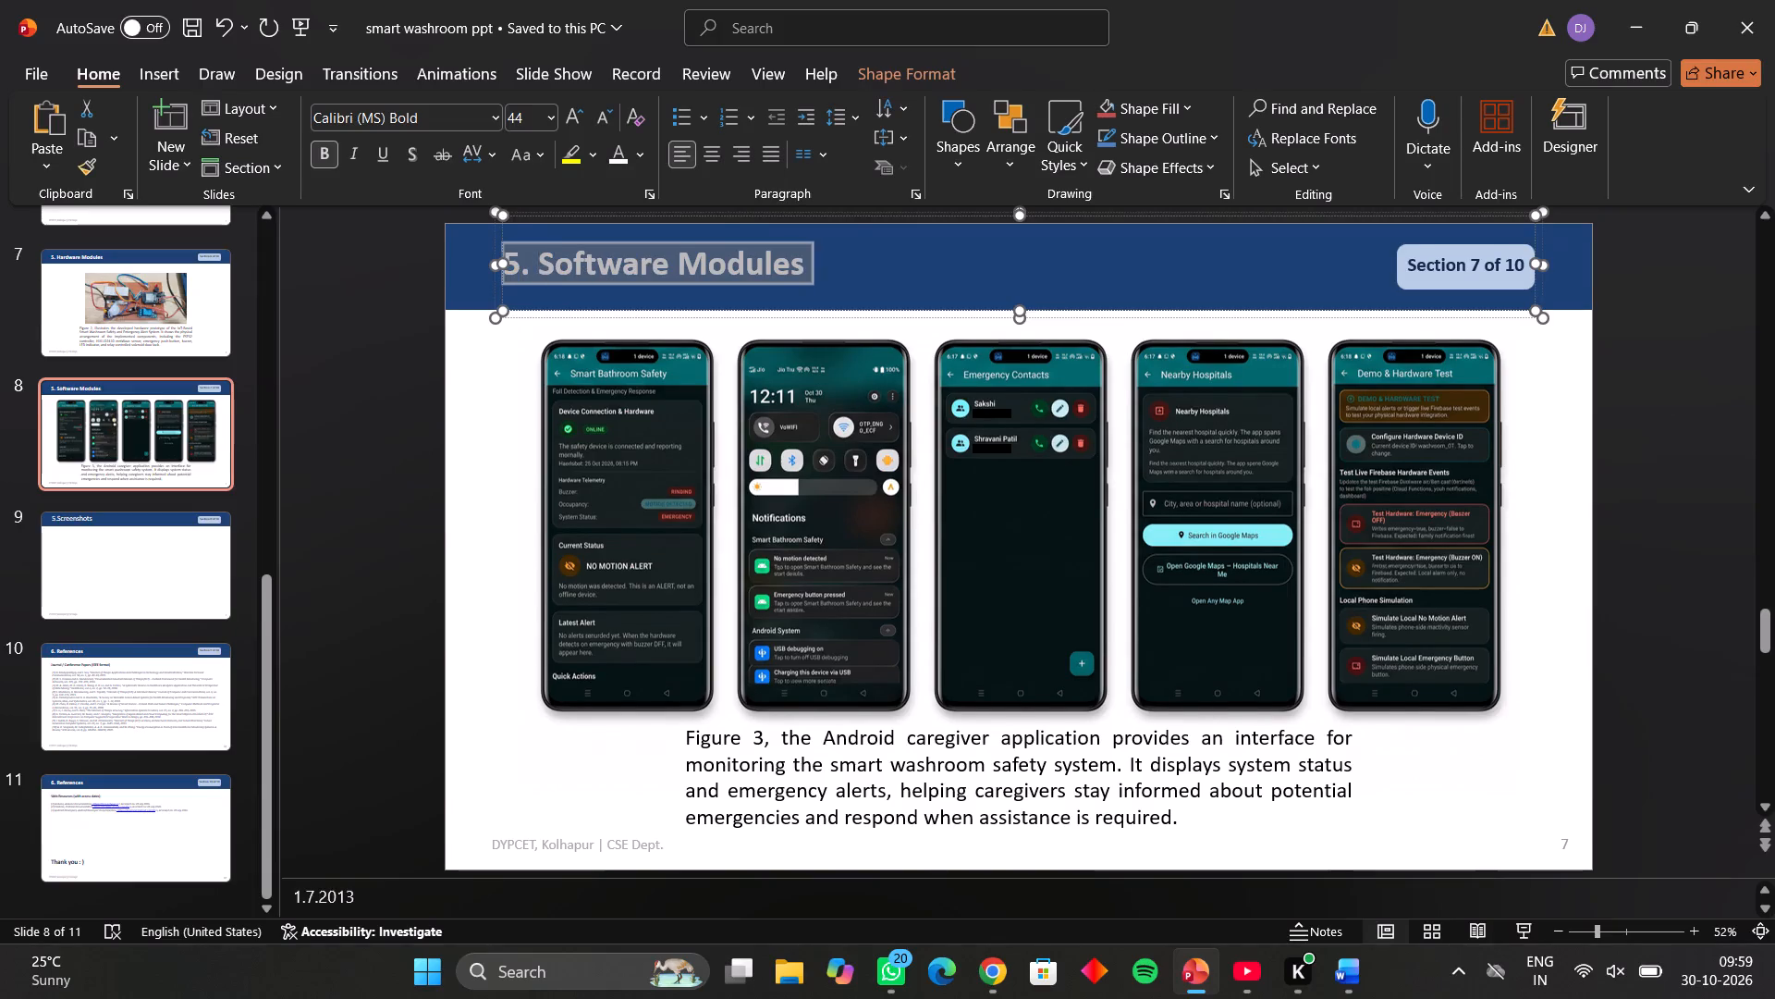
drag(510, 281, 503, 278)
click(1667, 522)
key(Down)
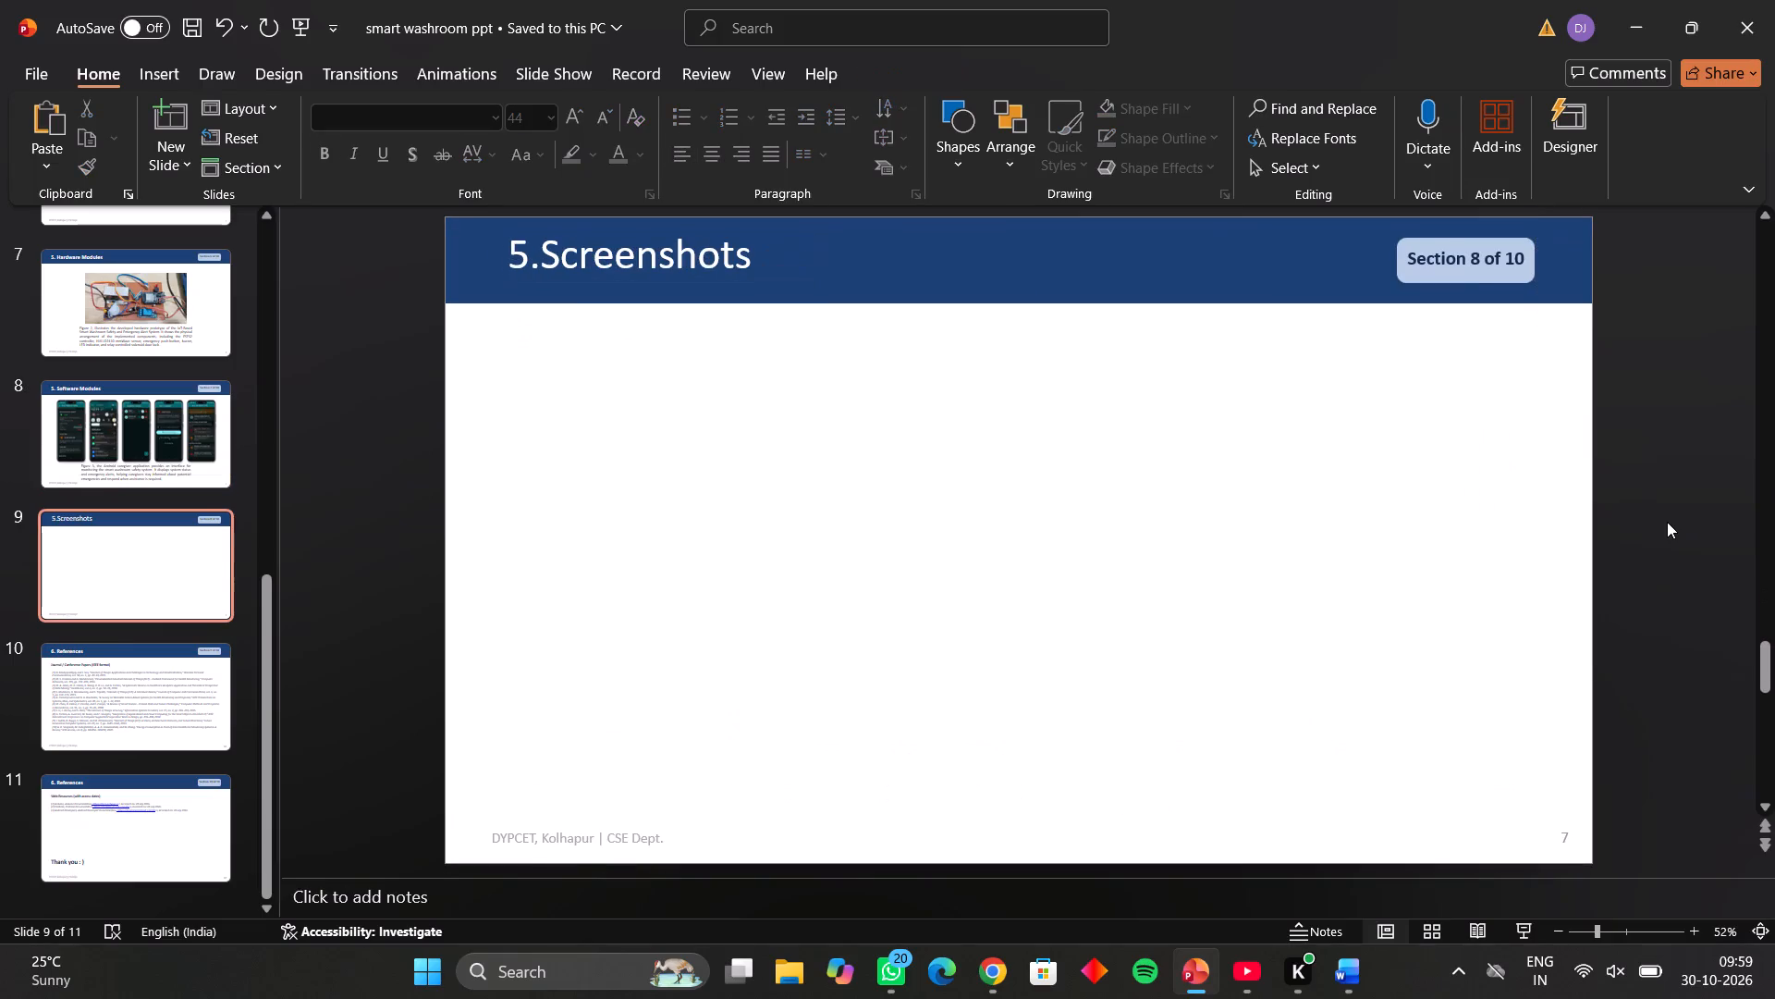
drag(746, 253, 585, 247)
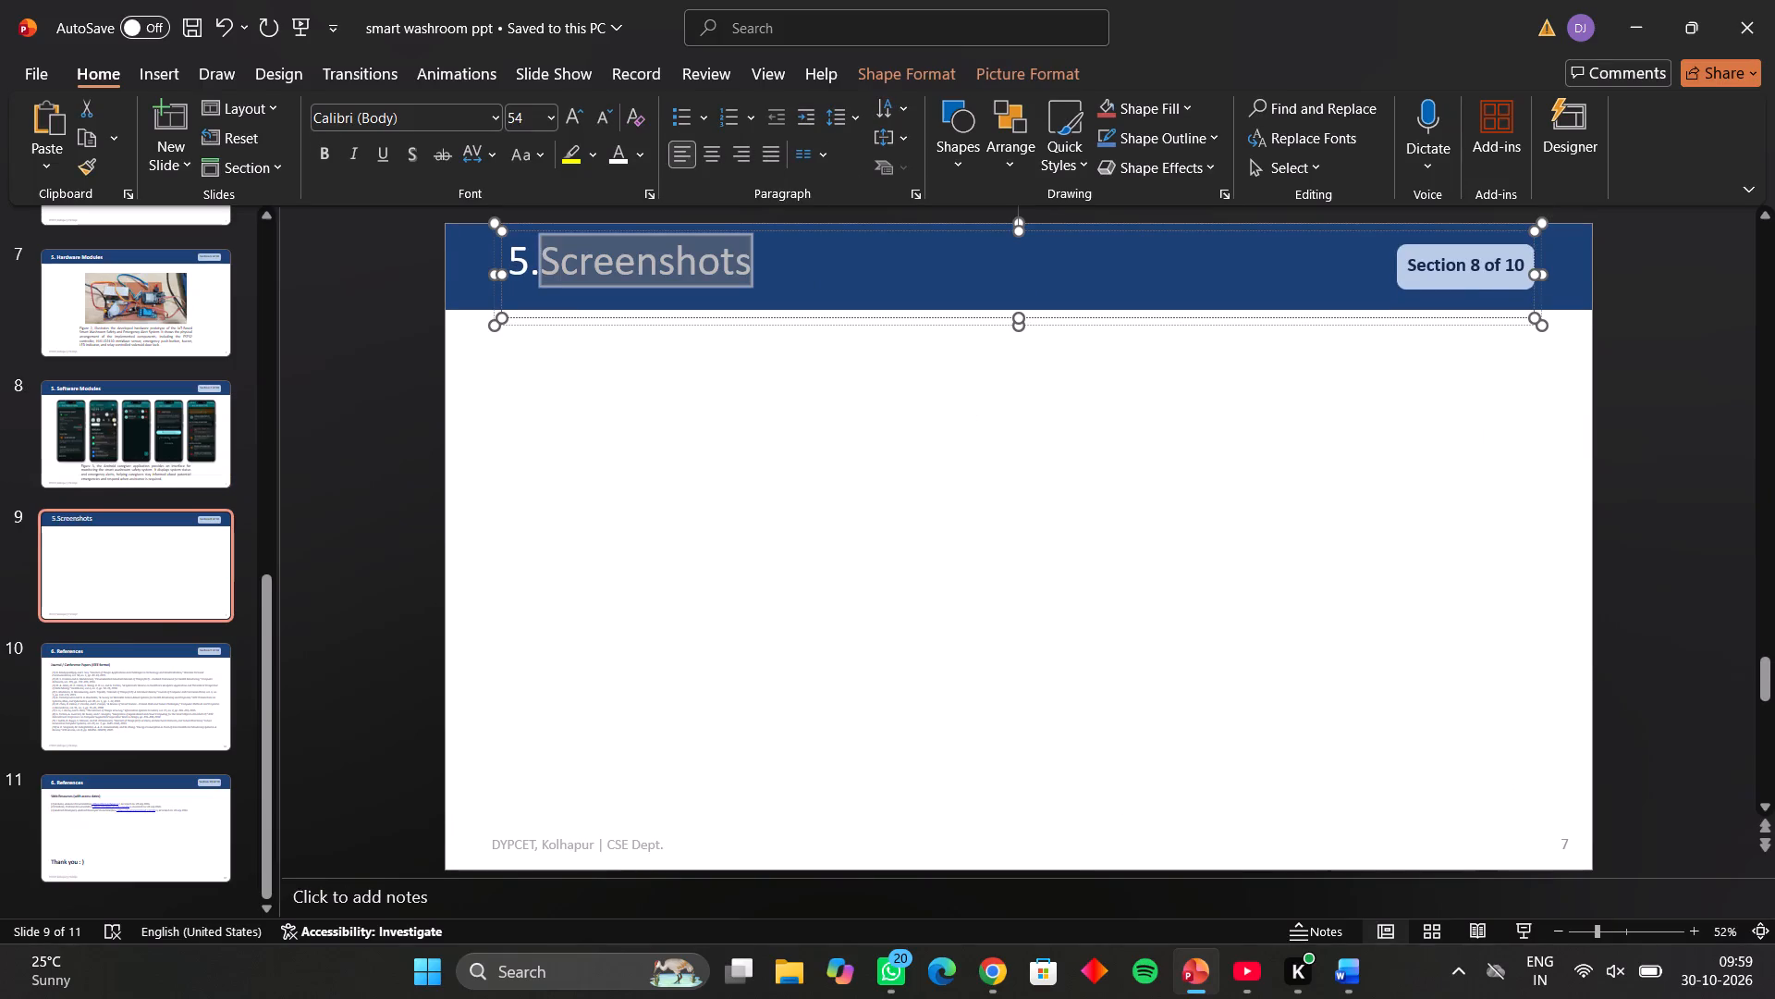
drag(585, 247, 516, 249)
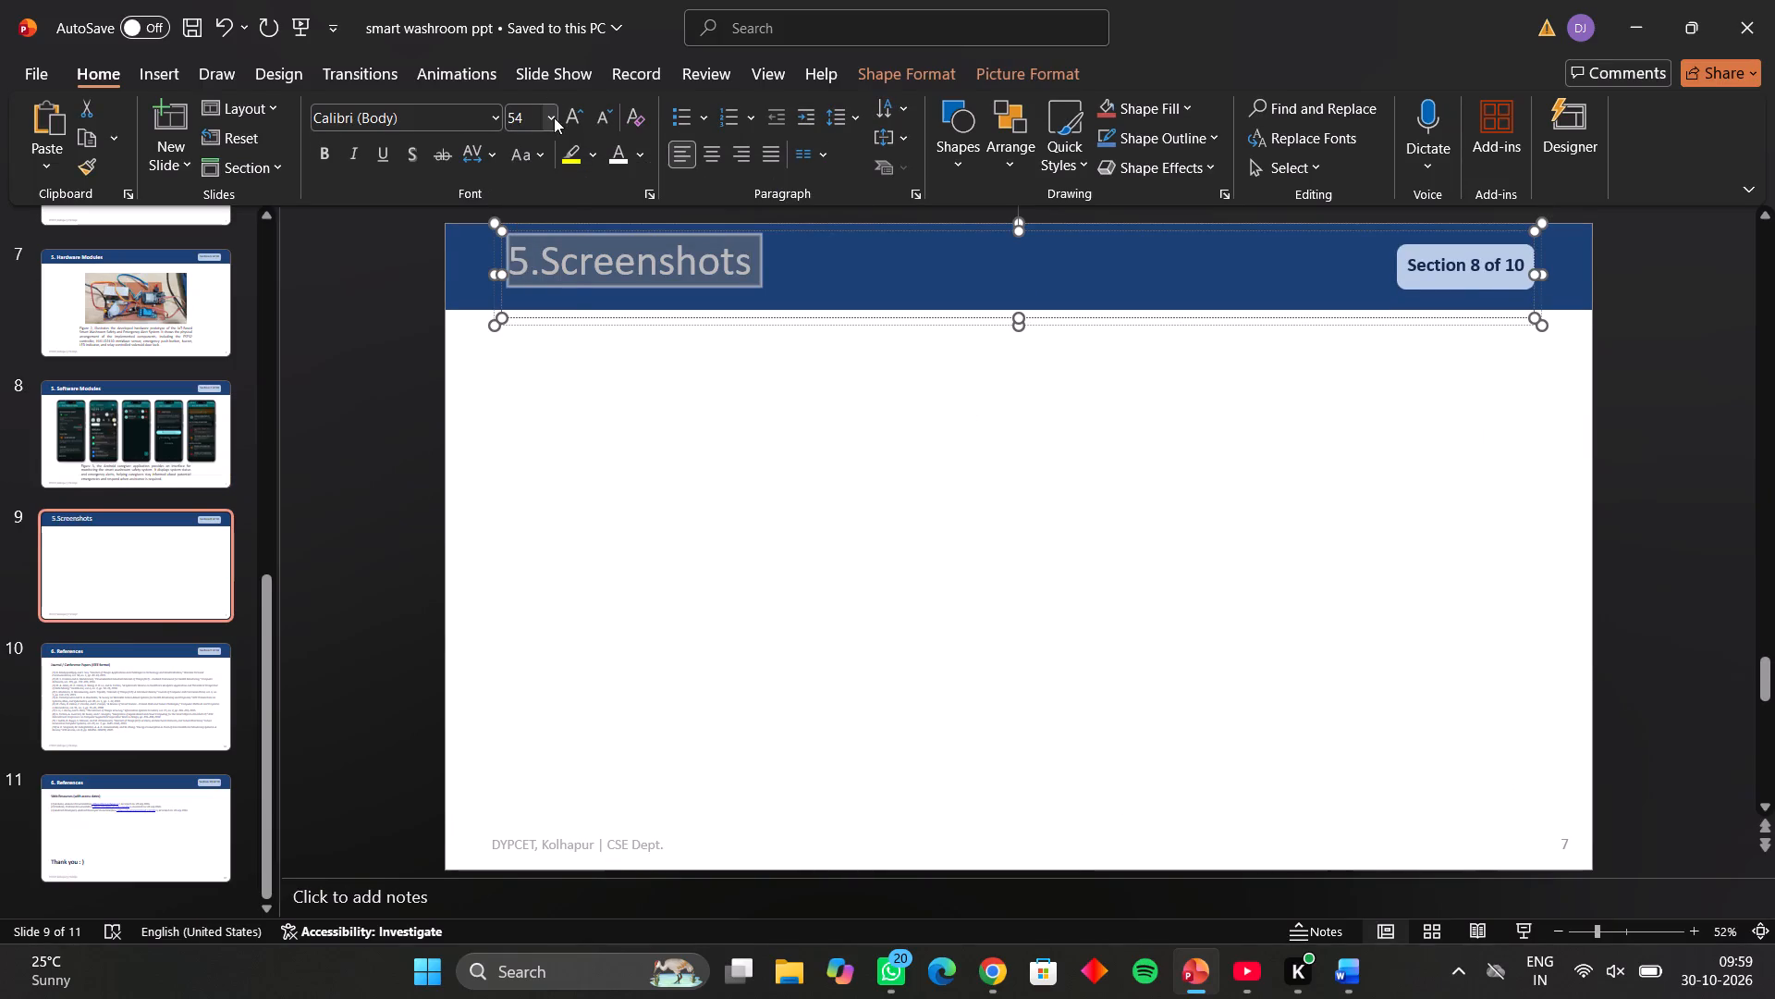
click(554, 117)
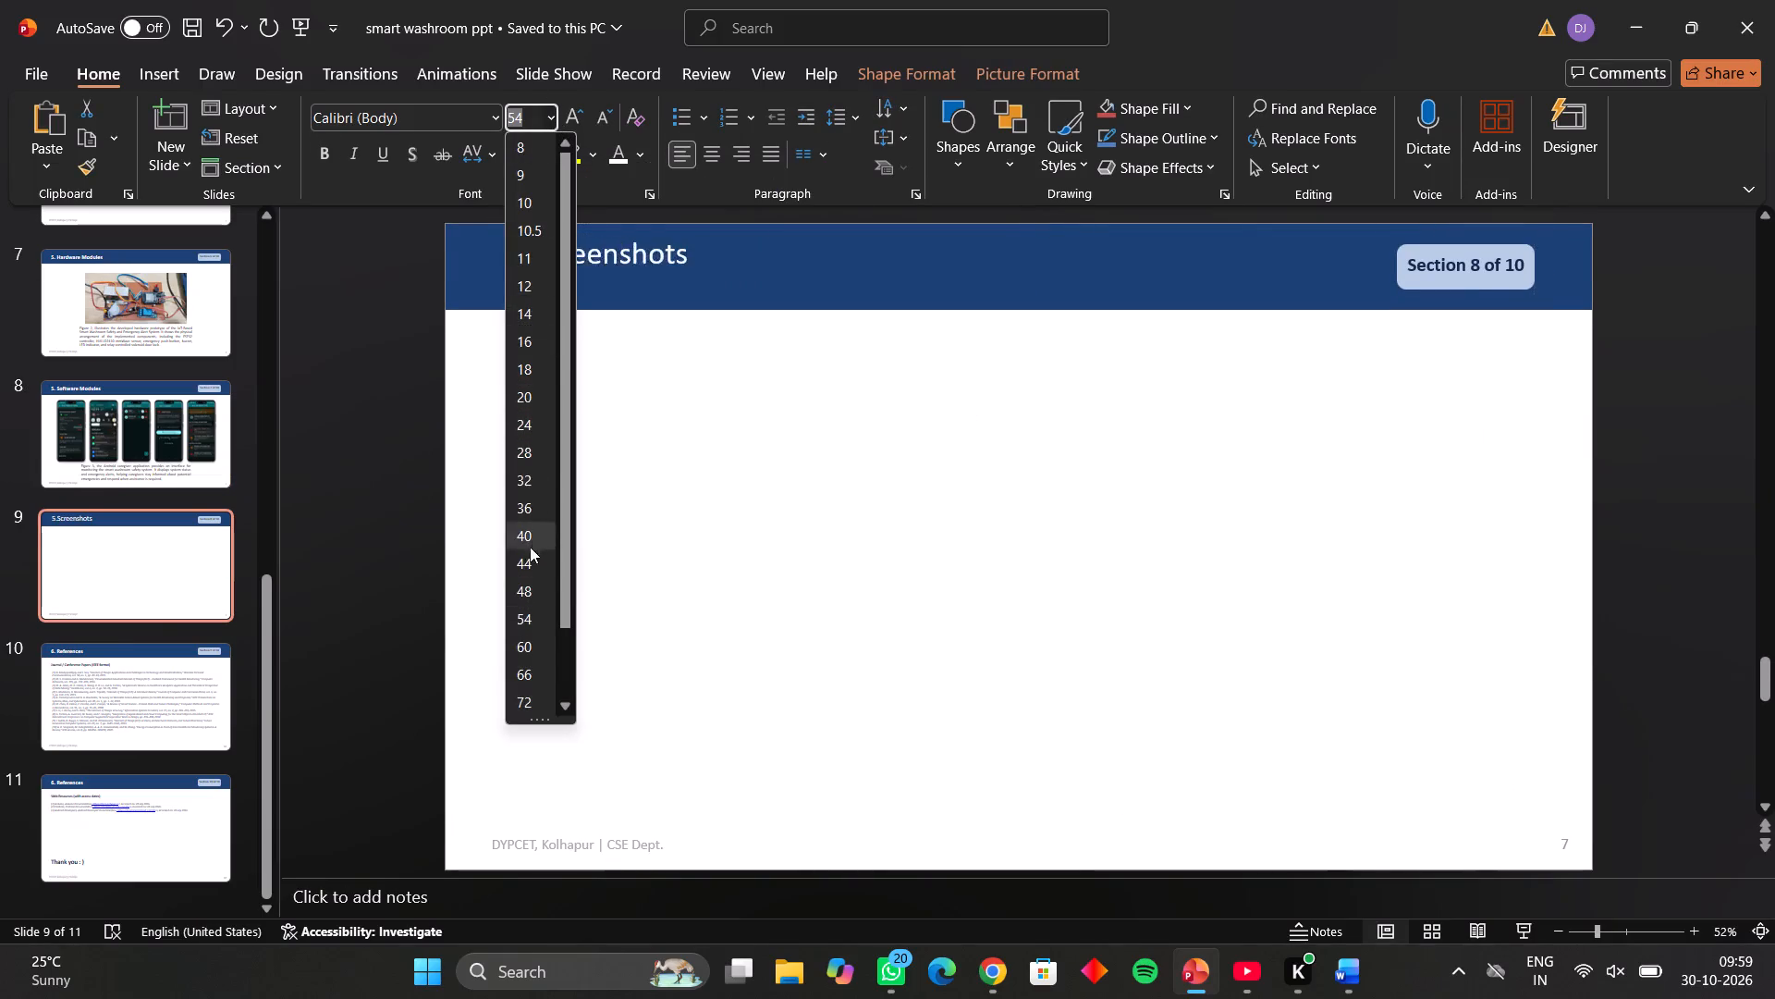
click(519, 558)
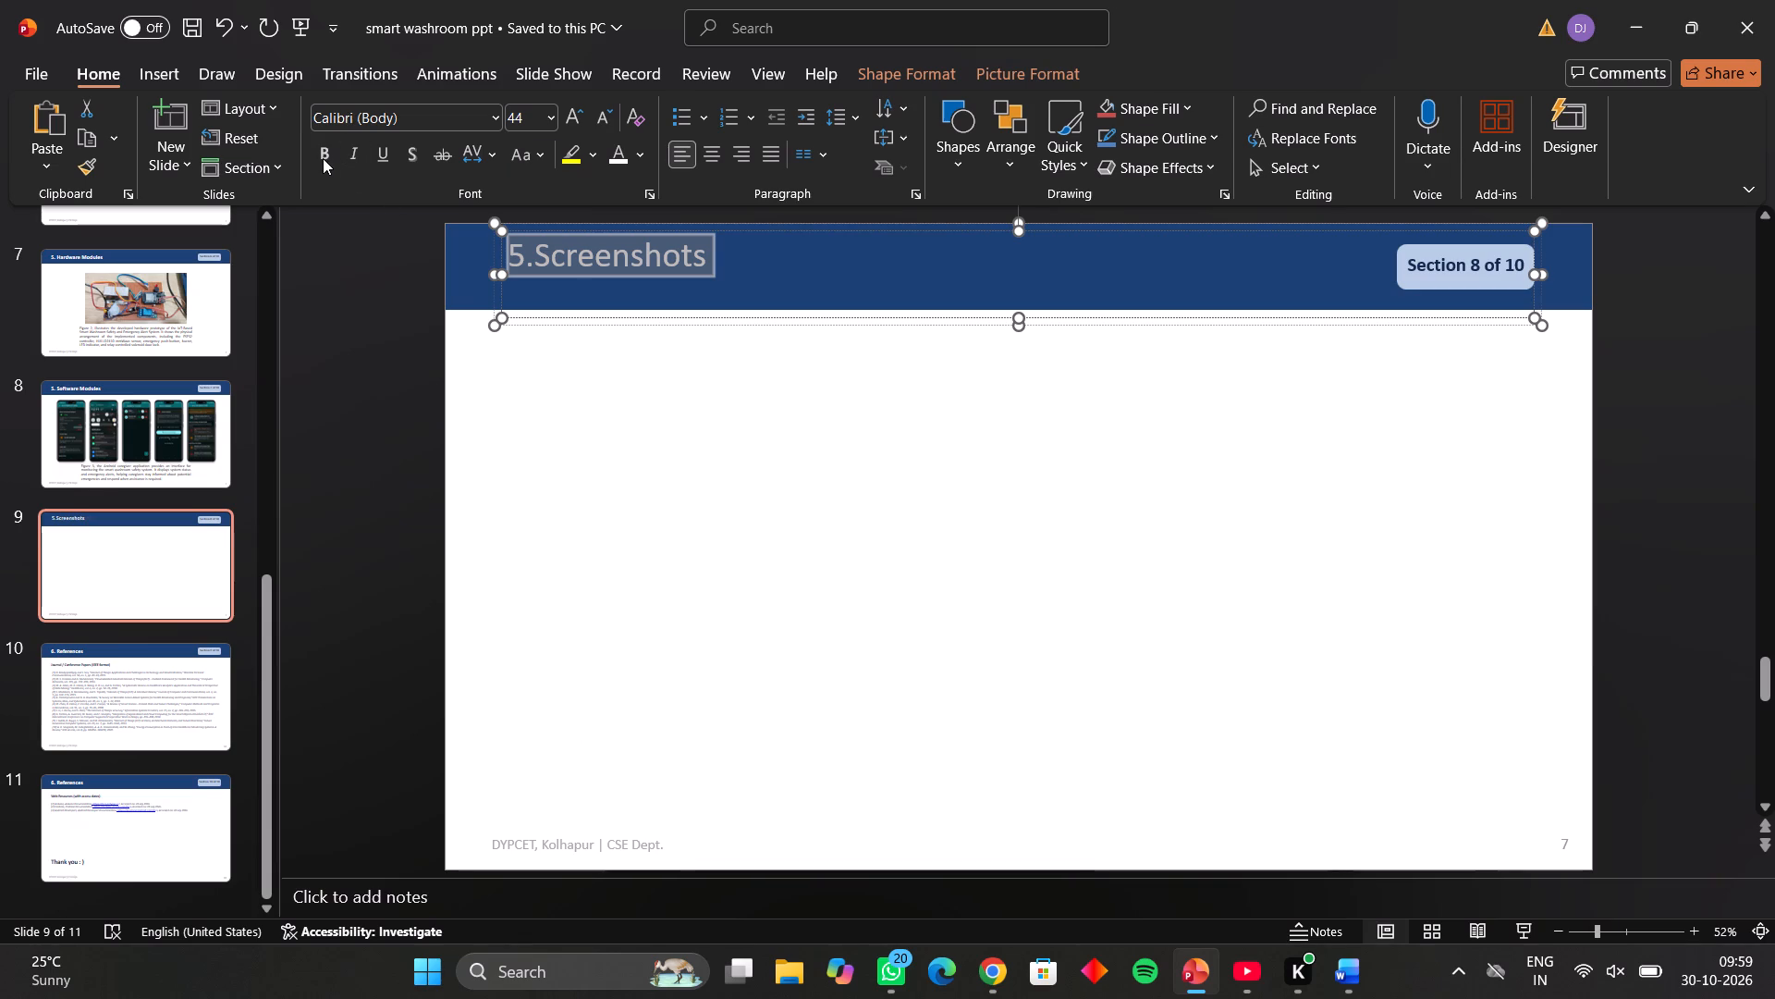
click(321, 158)
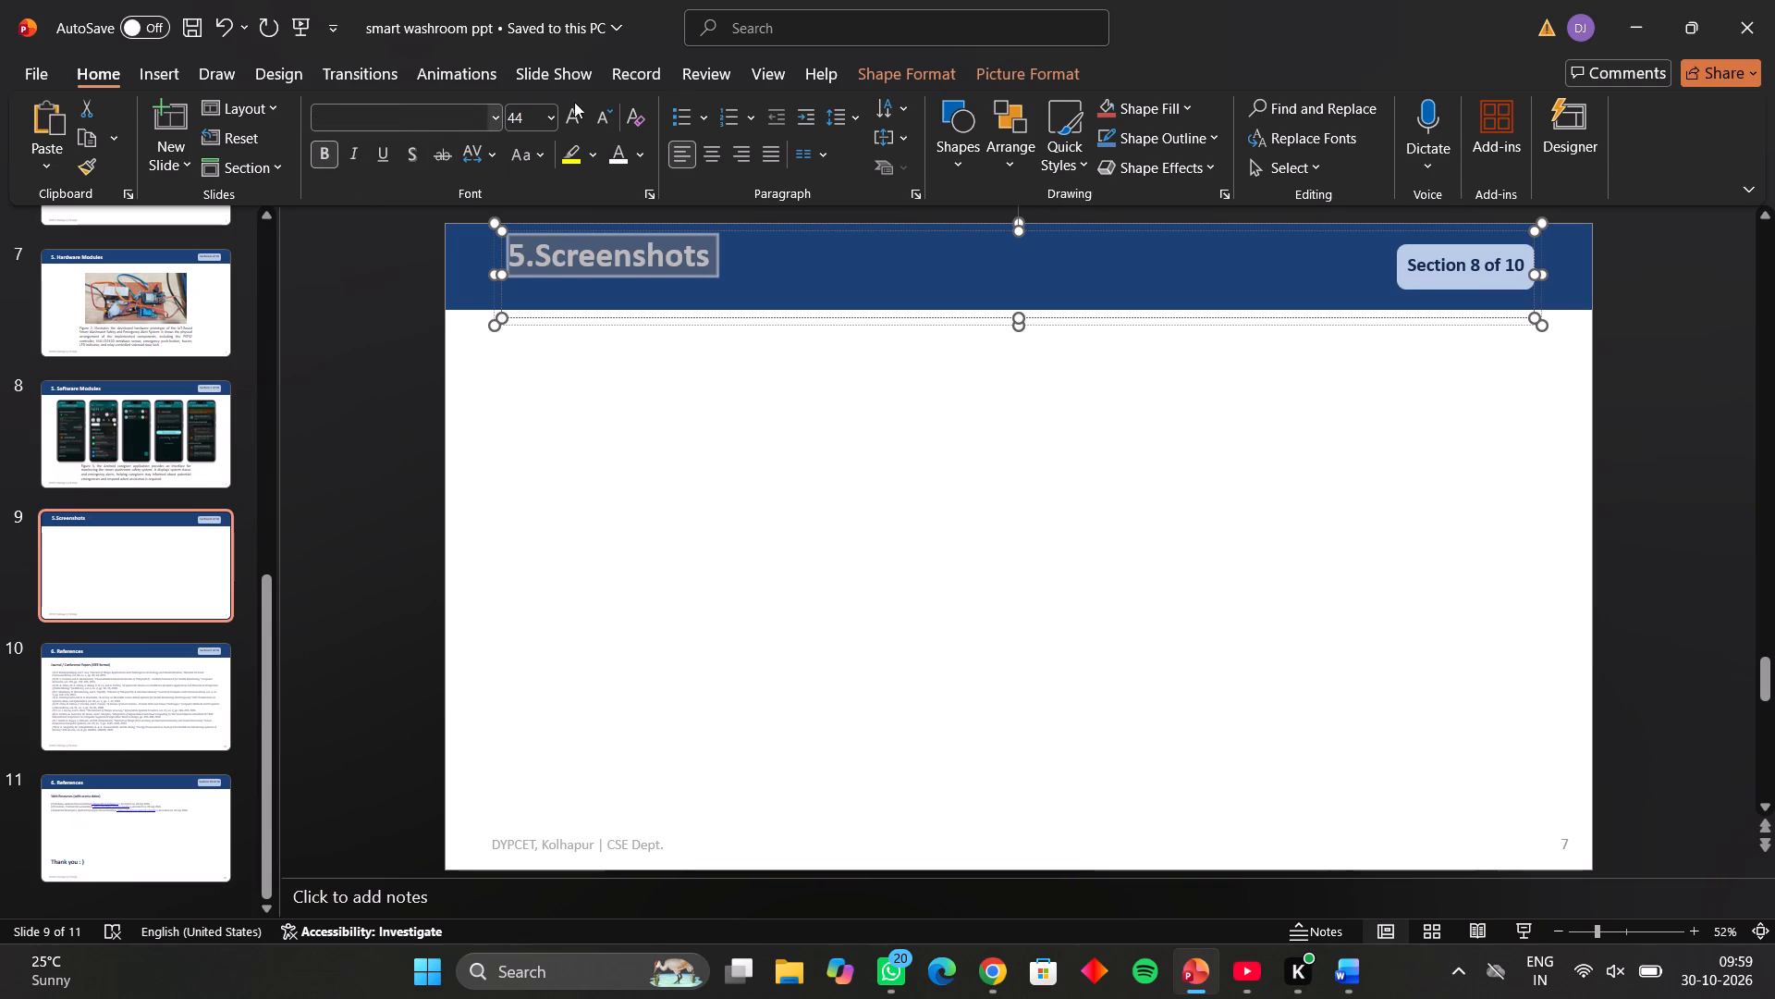
Set the "5.Screenshots" heading to font size 48 and compare it with the Software Modules slide's heading.
click(548, 123)
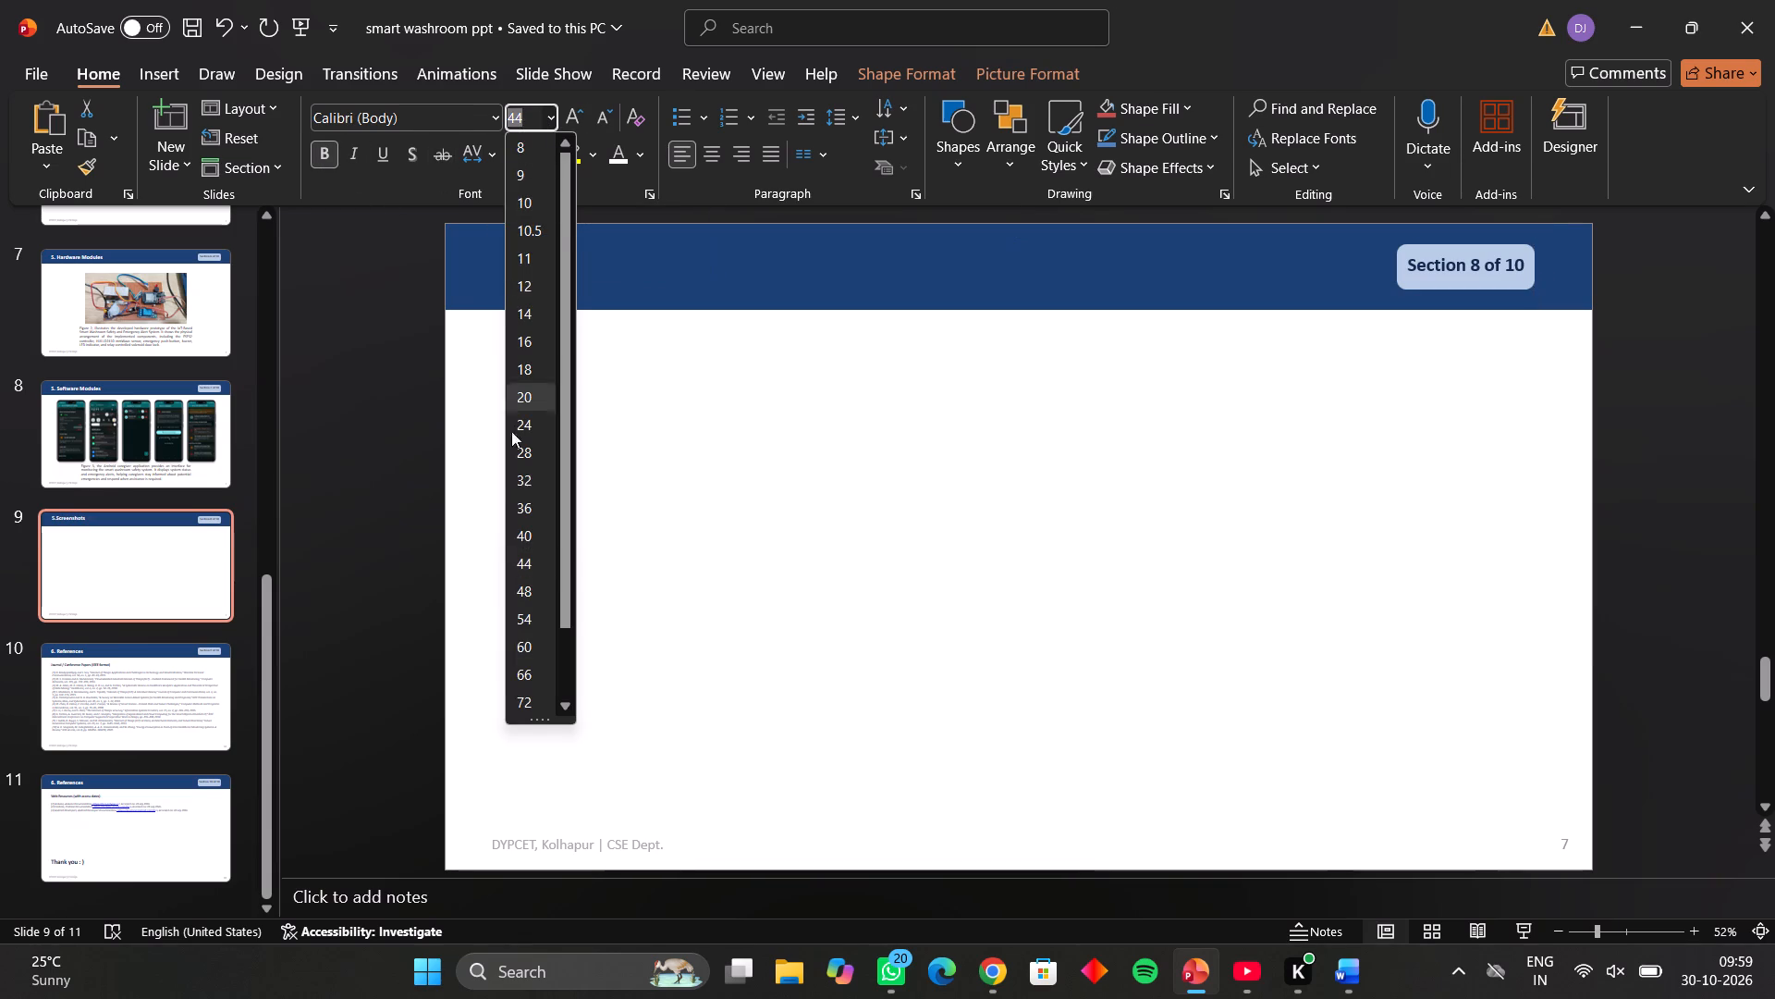
click(528, 586)
click(1687, 491)
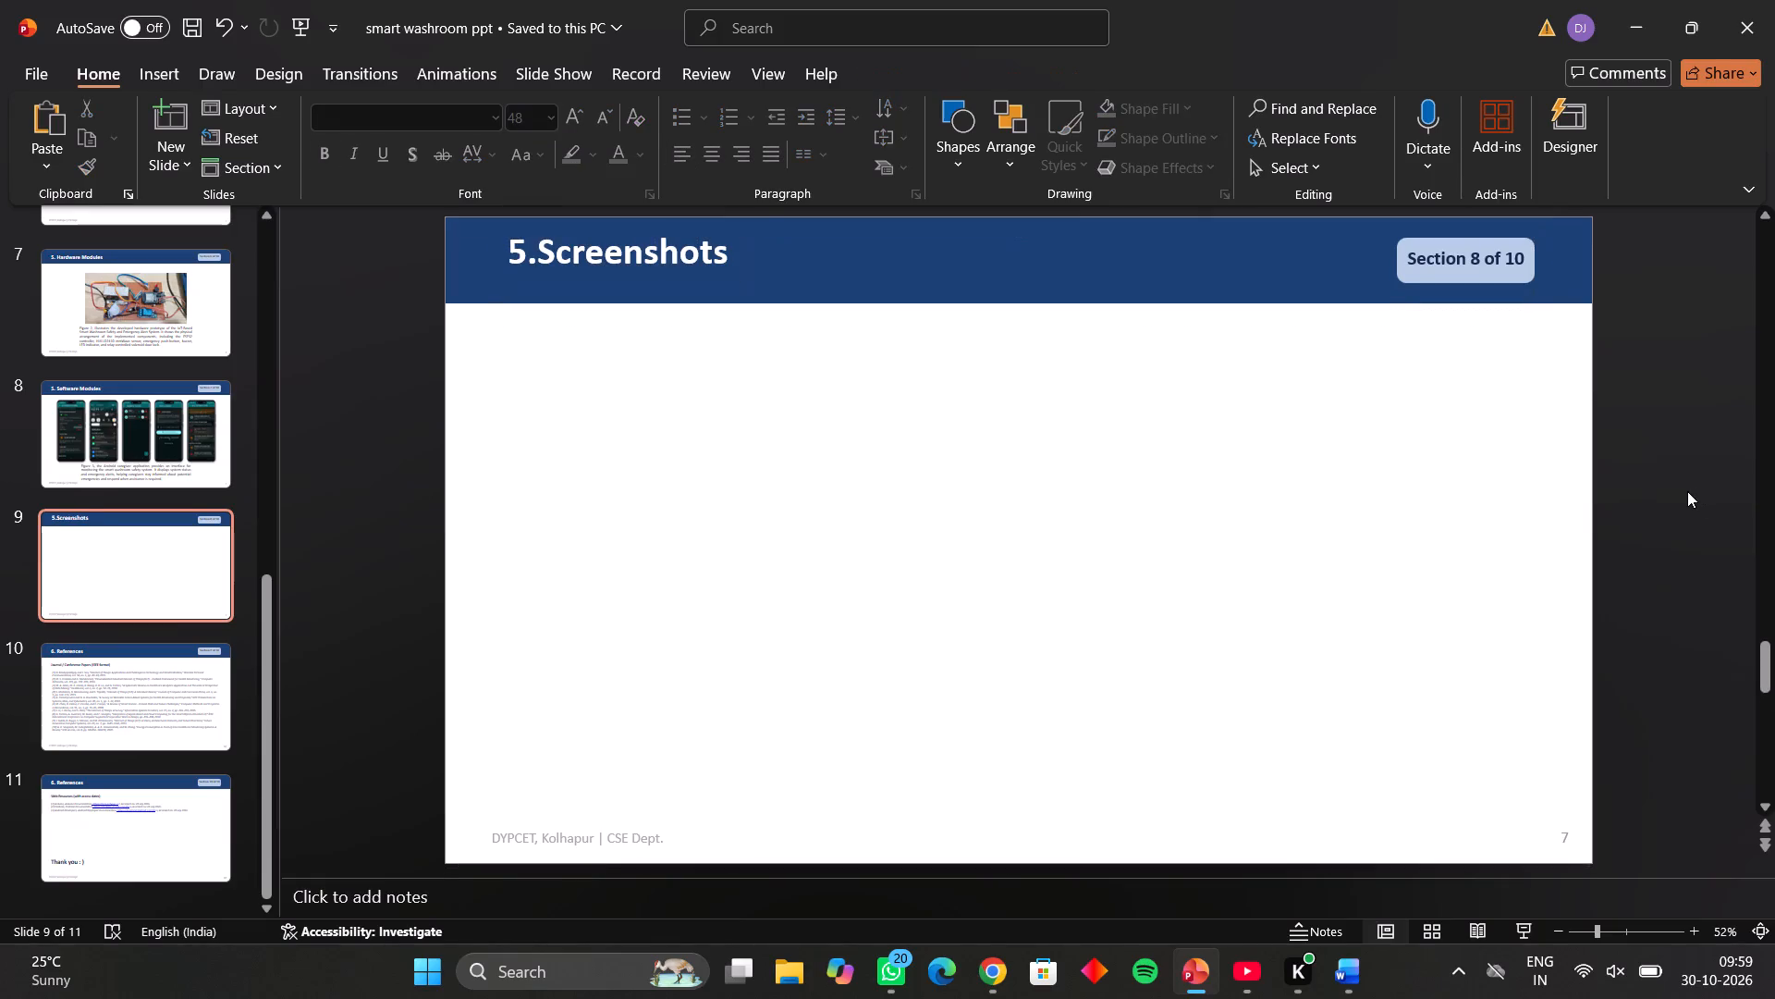
key(Up)
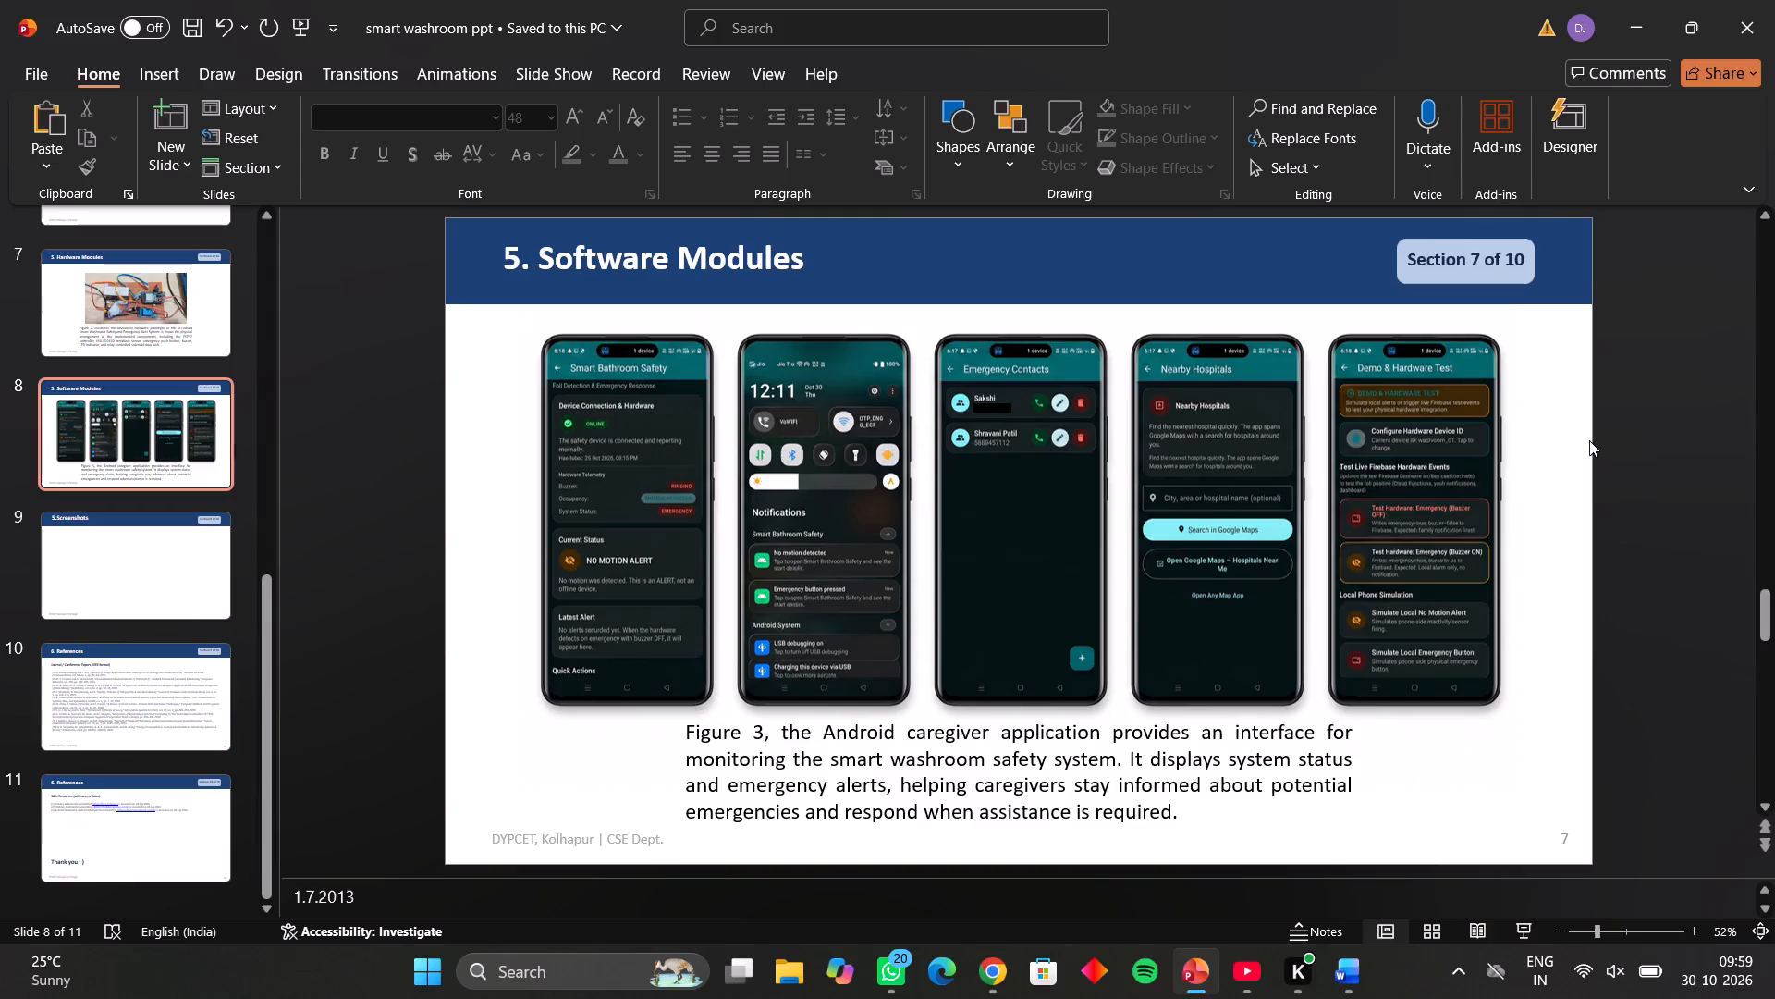
key(Down)
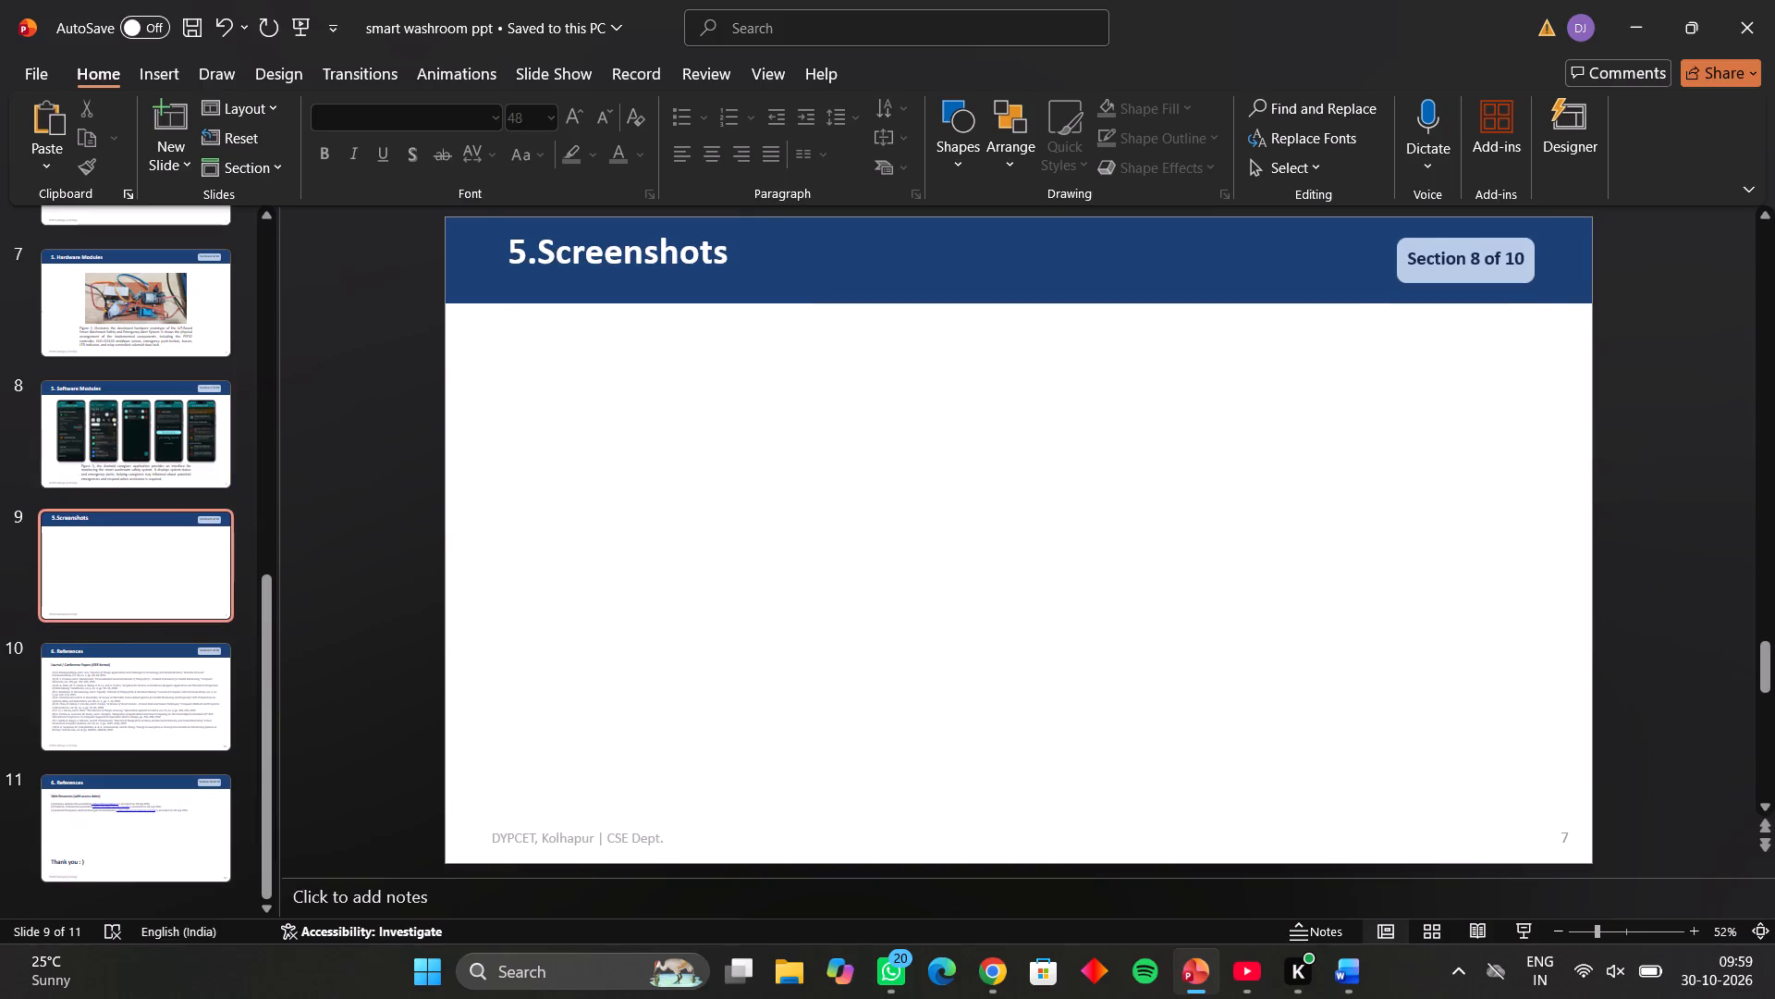
Nudge the "5.Screenshots" heading's text box slightly down in the blue header to line up with the Software Modules slide's heading.
click(560, 254)
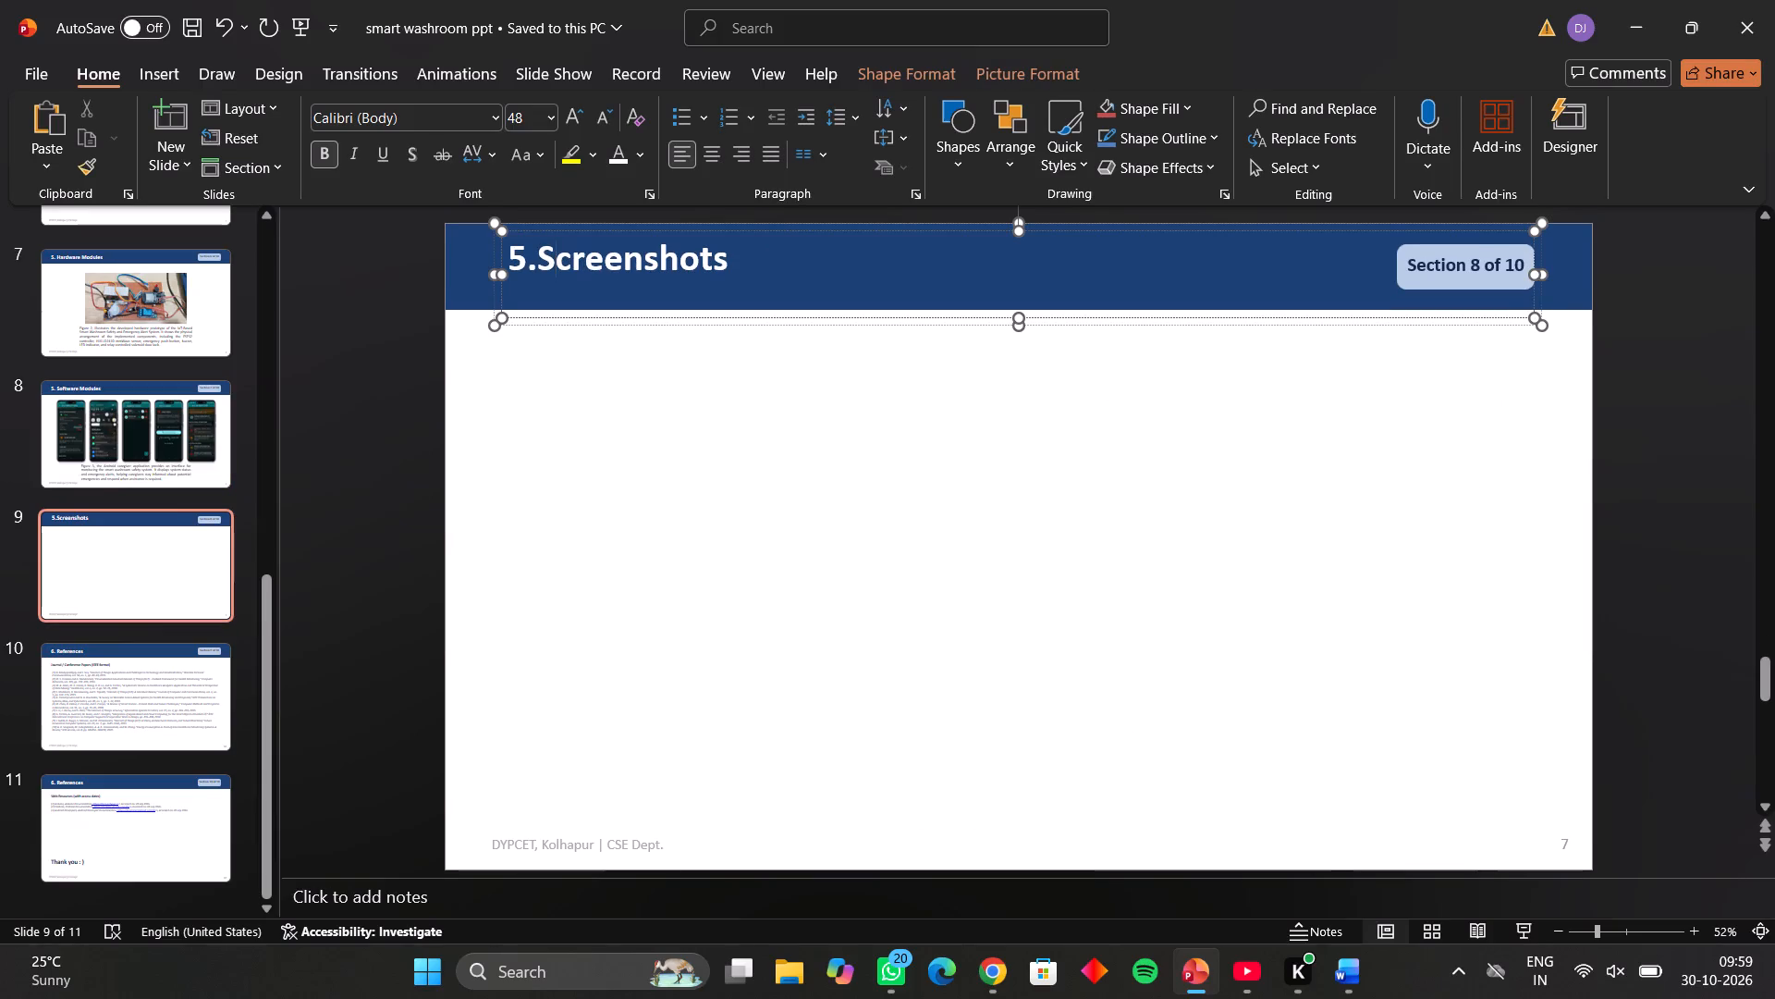
click(545, 252)
click(675, 226)
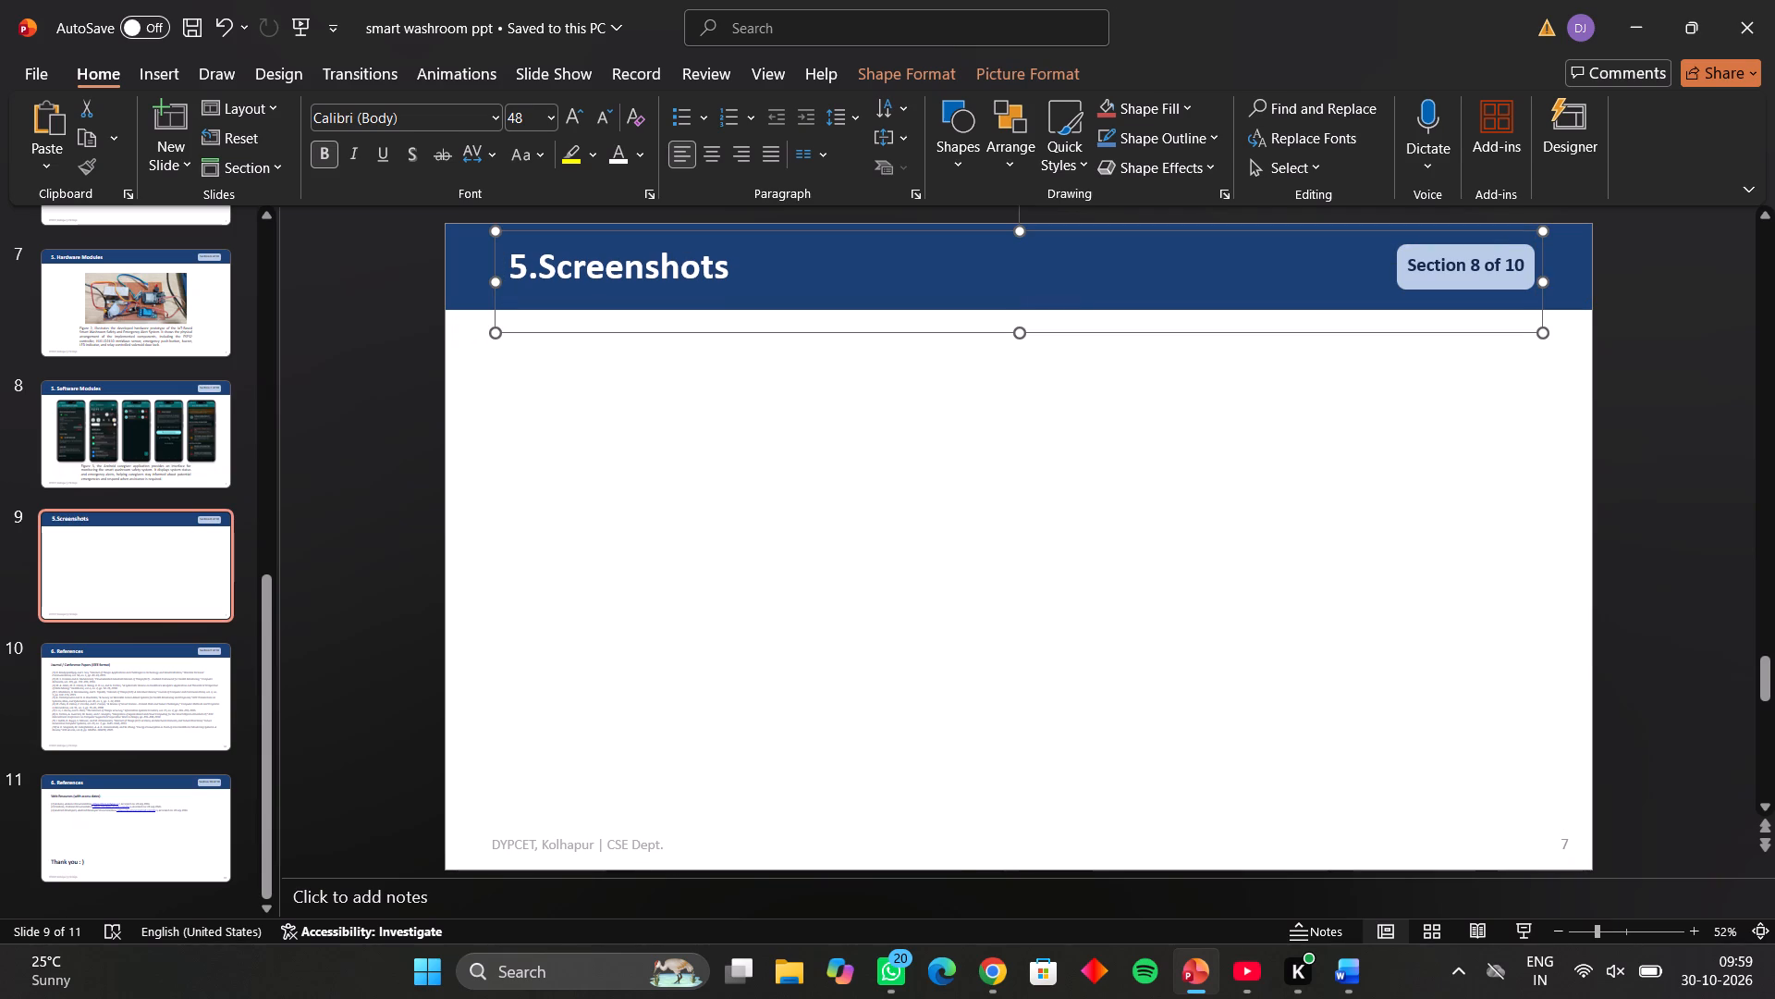
key(Up)
key(Down)
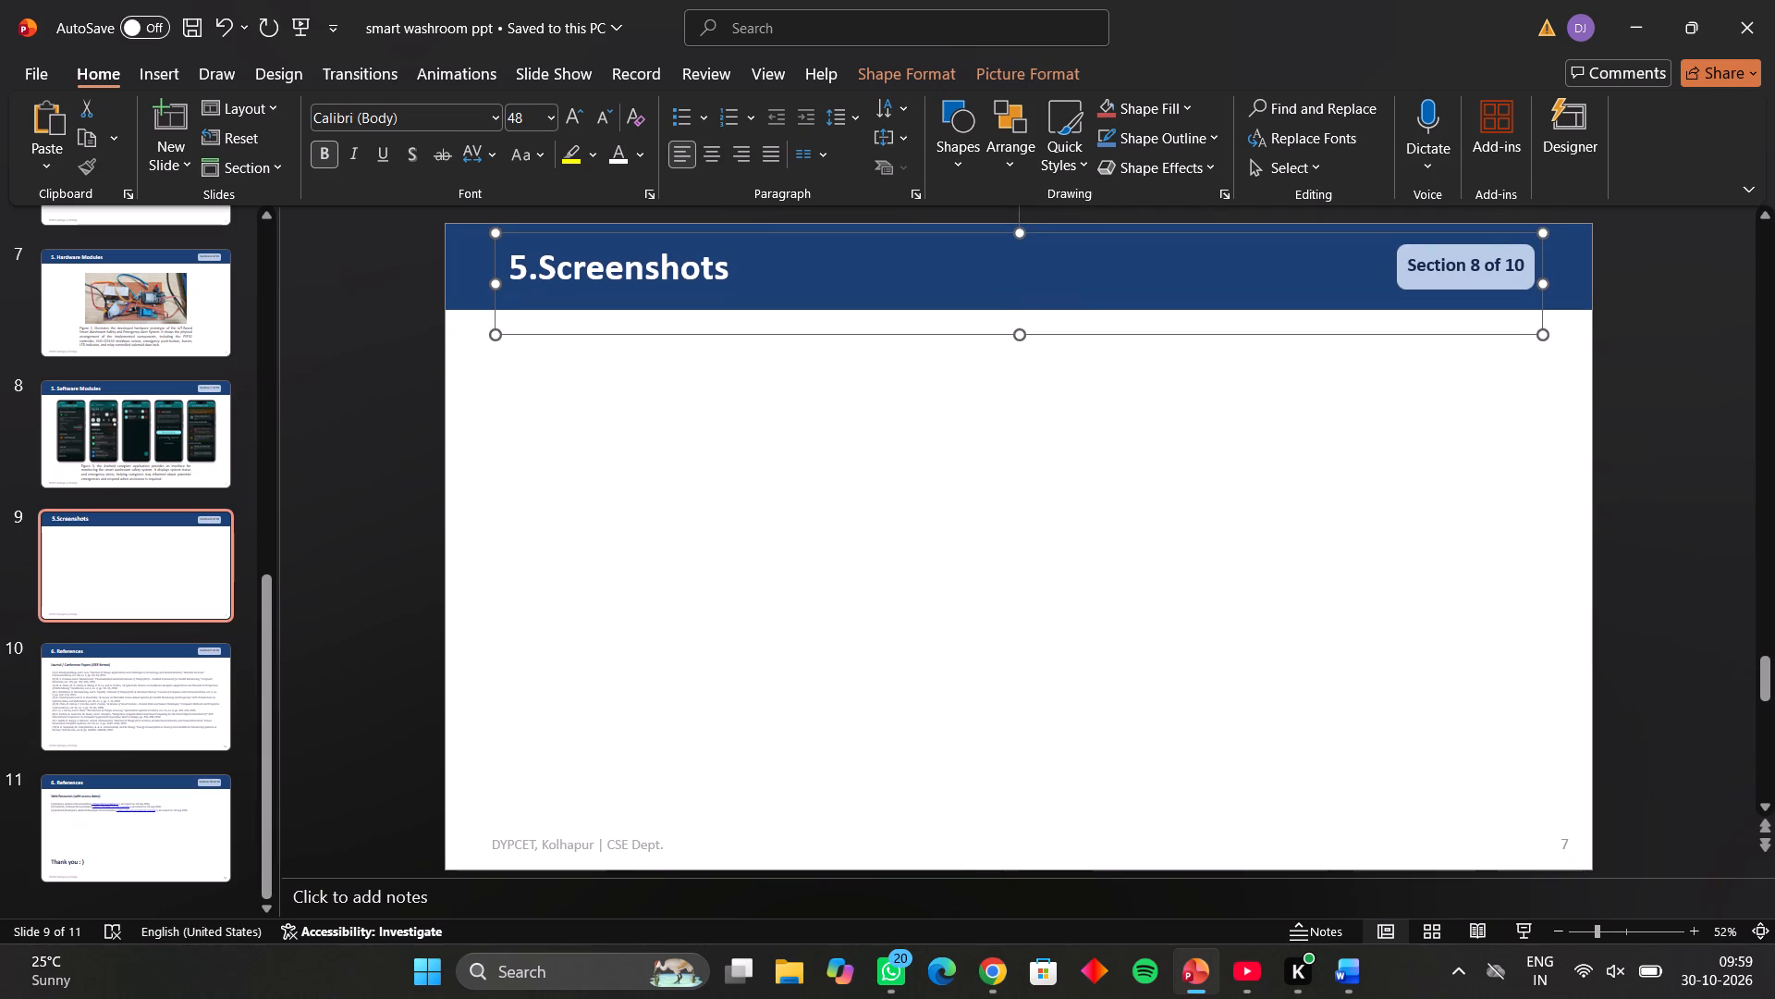
click(1639, 415)
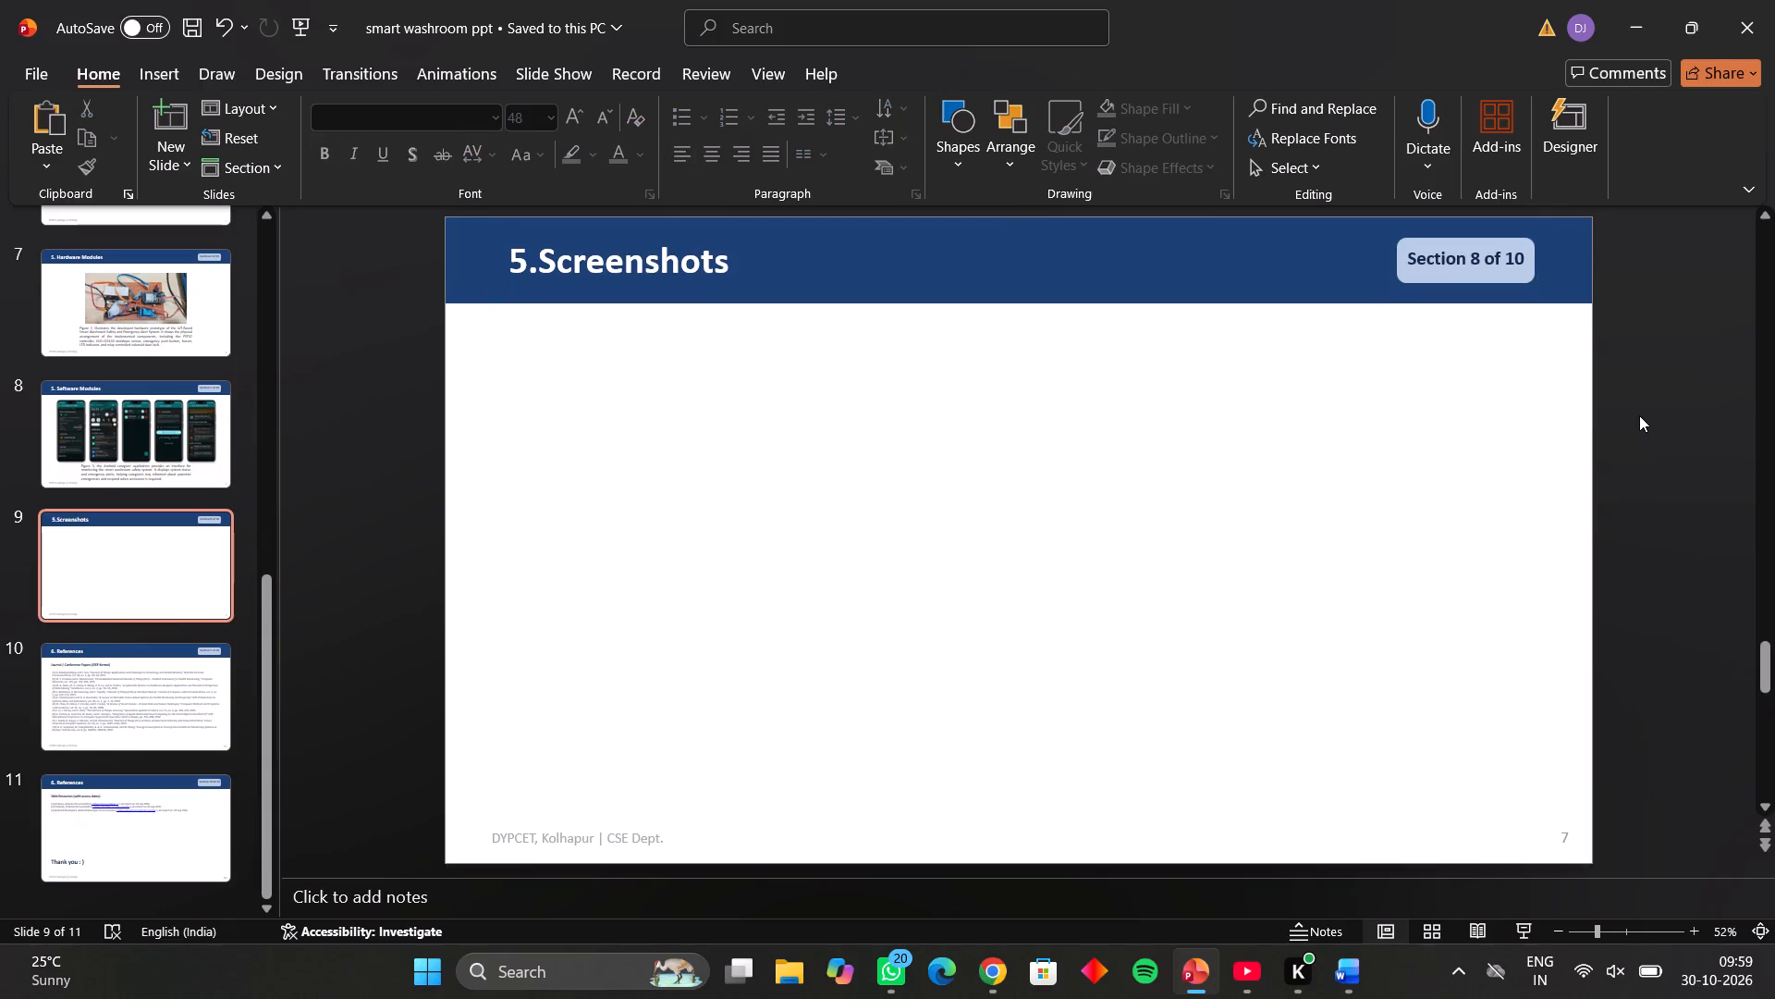
key(Up)
key(Down)
Check the headings and content of the slides from System Architecture & Work Flow through Screenshots.
key(Up)
key(Up)
key(Up)
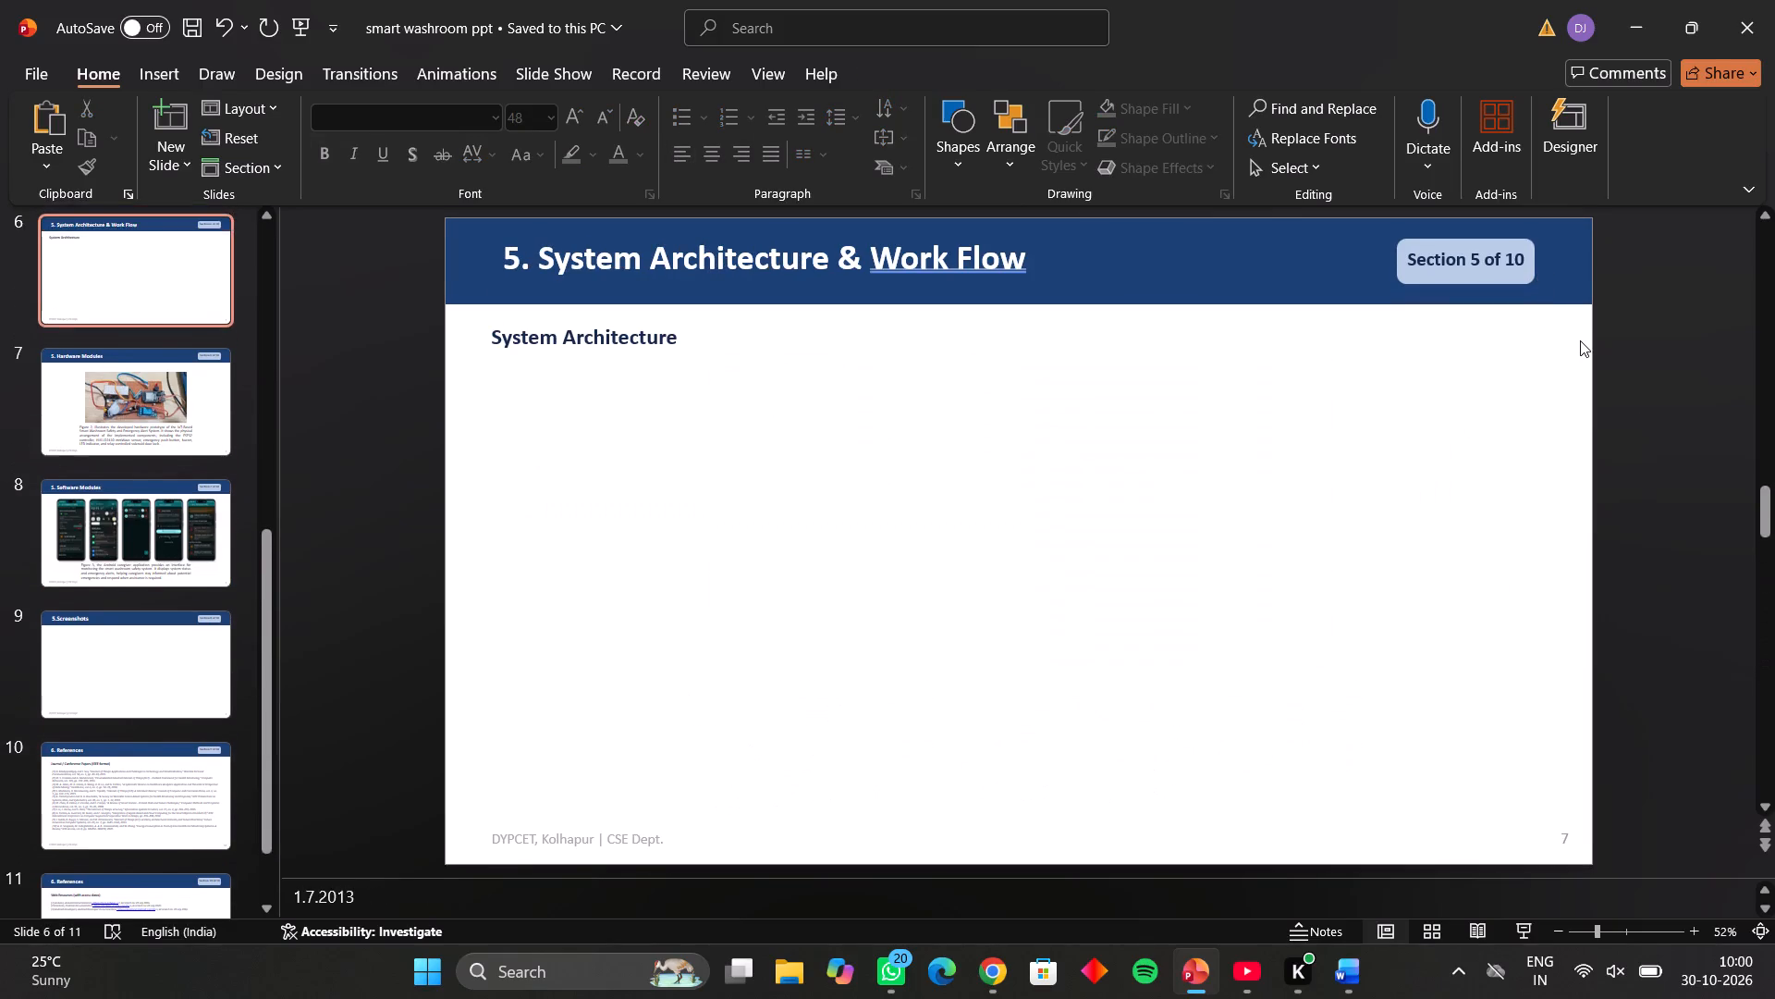
key(Up)
key(Down)
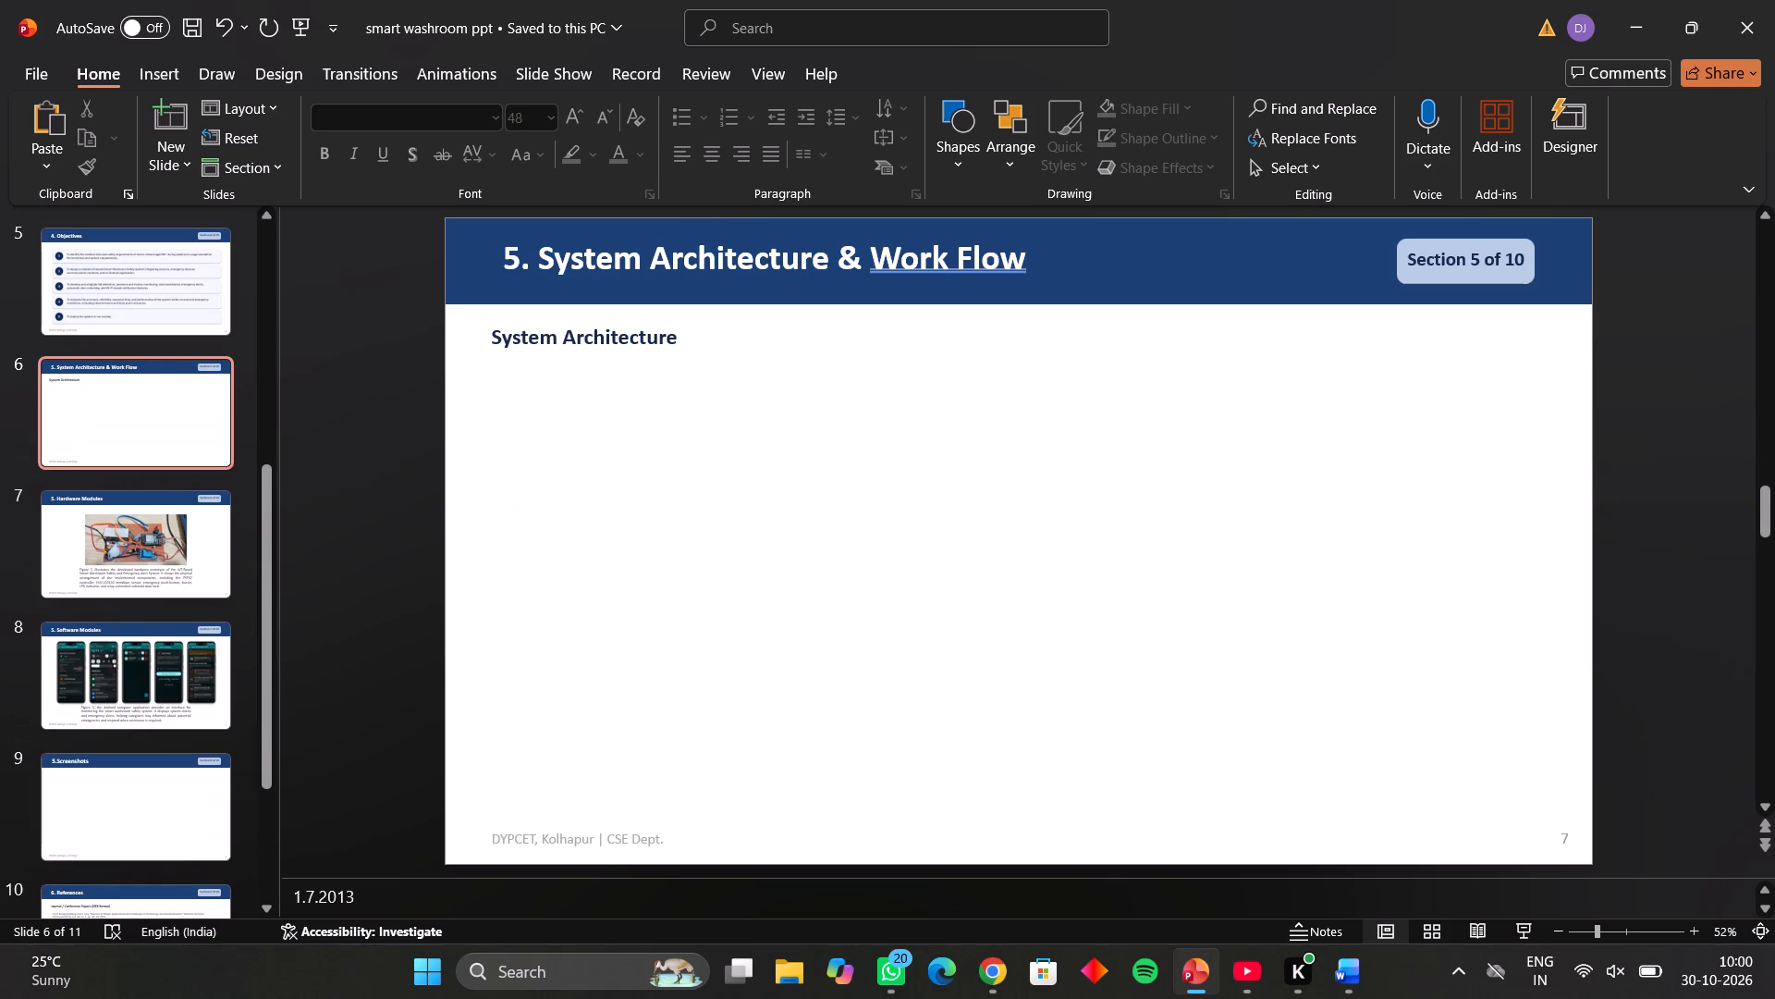
key(Down)
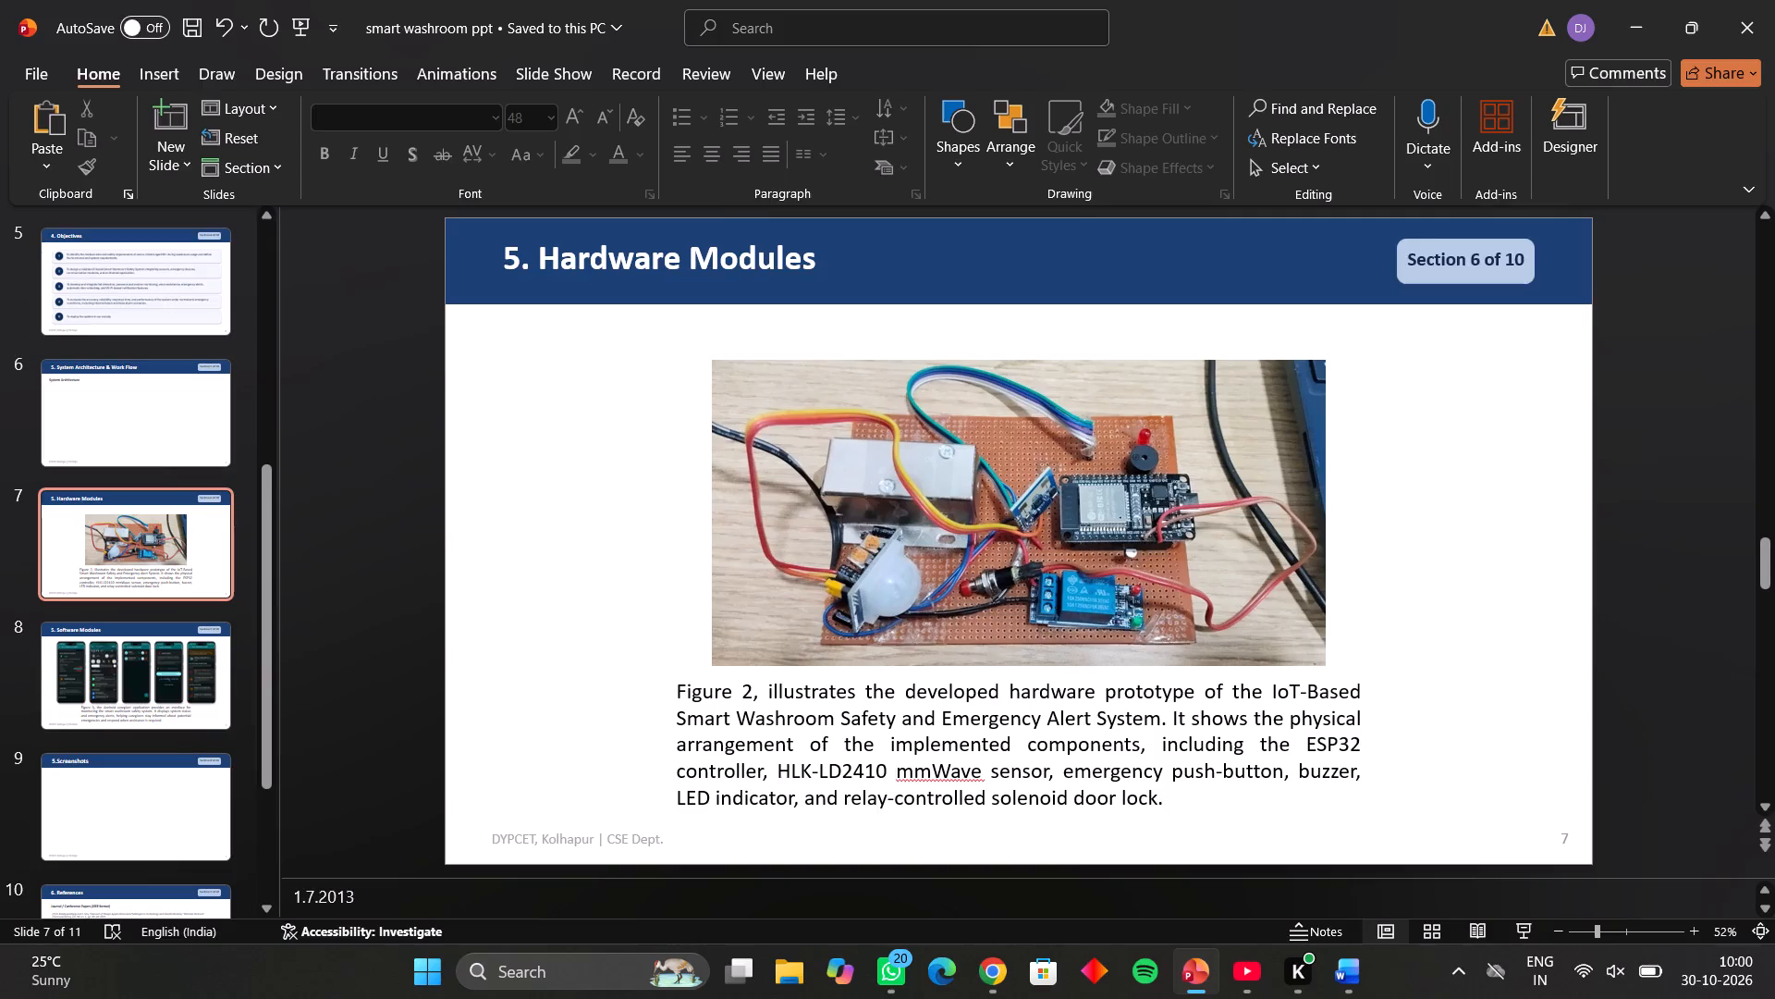
key(Down)
key(Down)
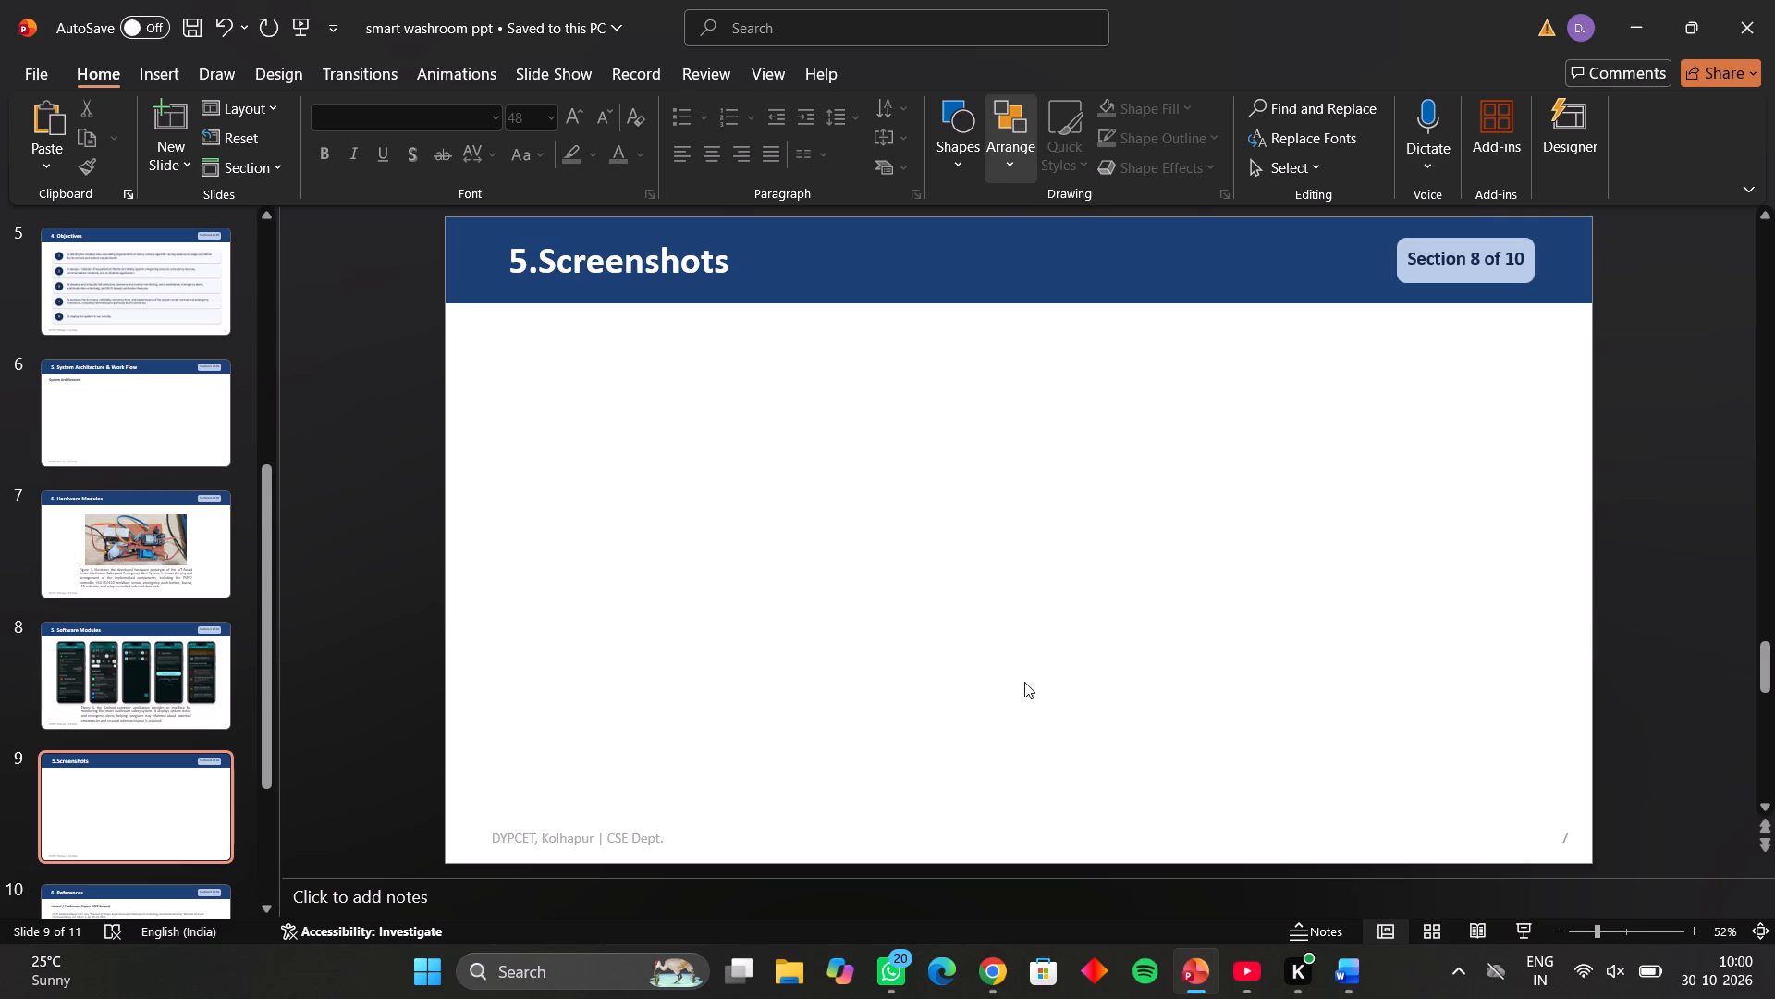
click(1004, 473)
click(785, 978)
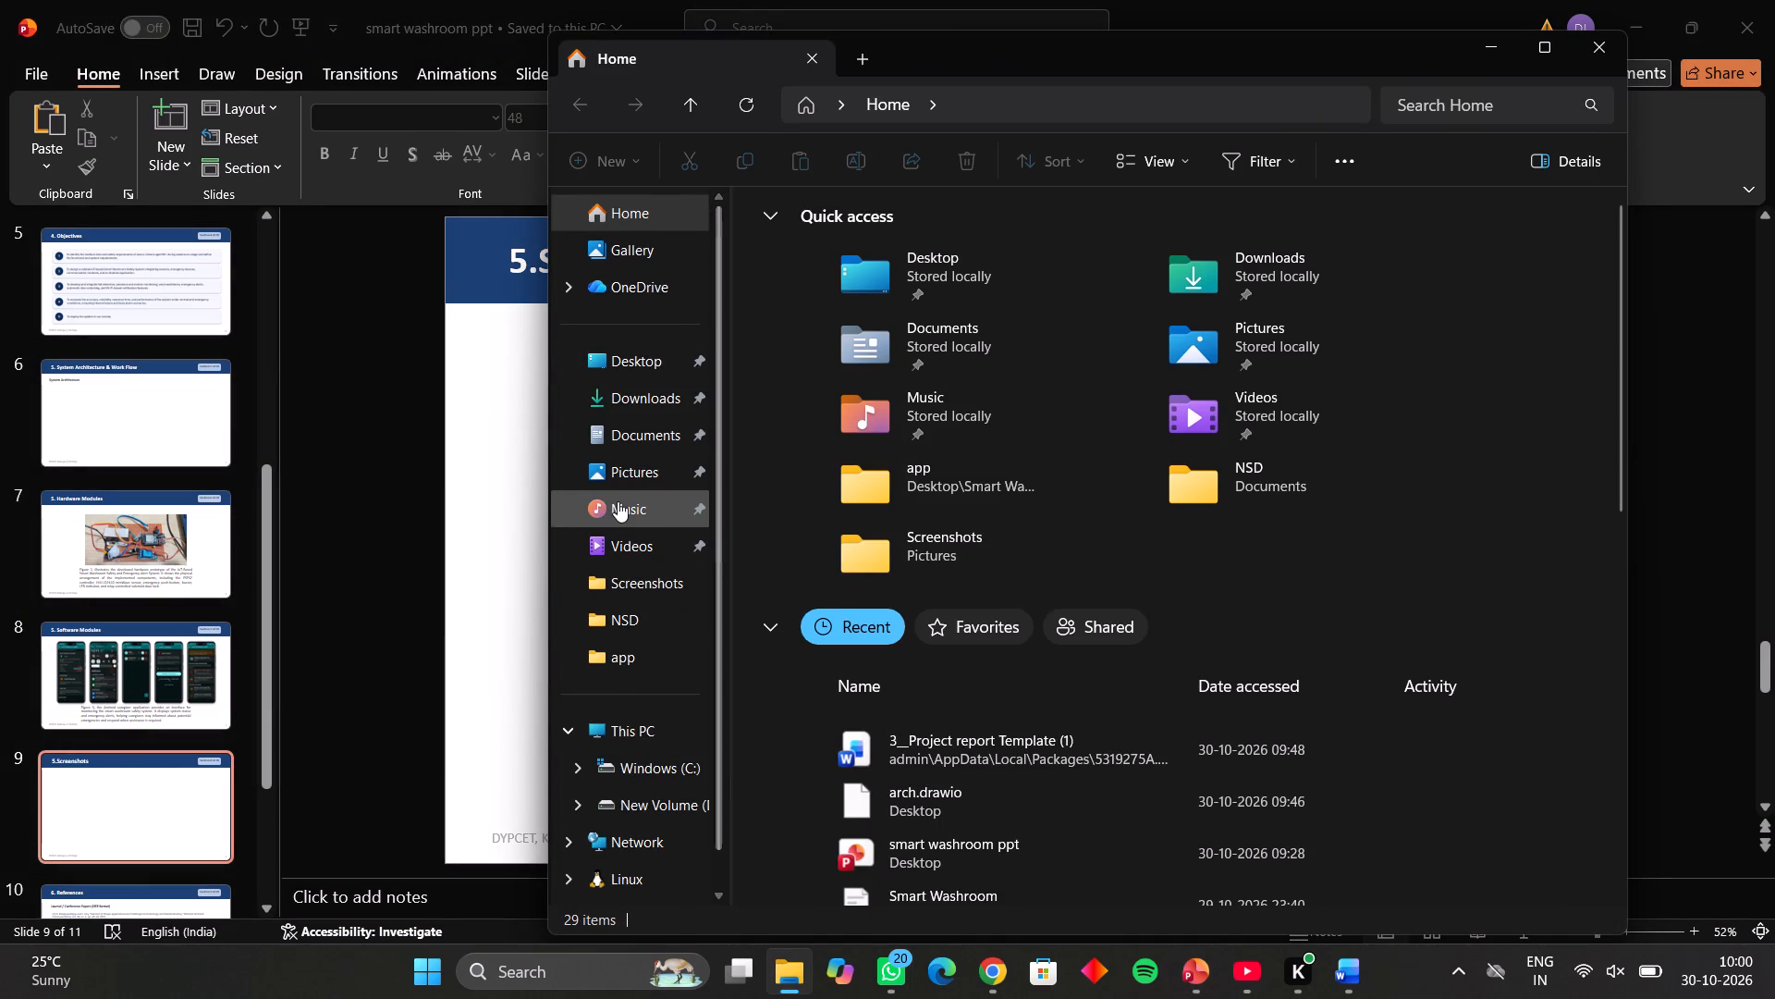
click(624, 475)
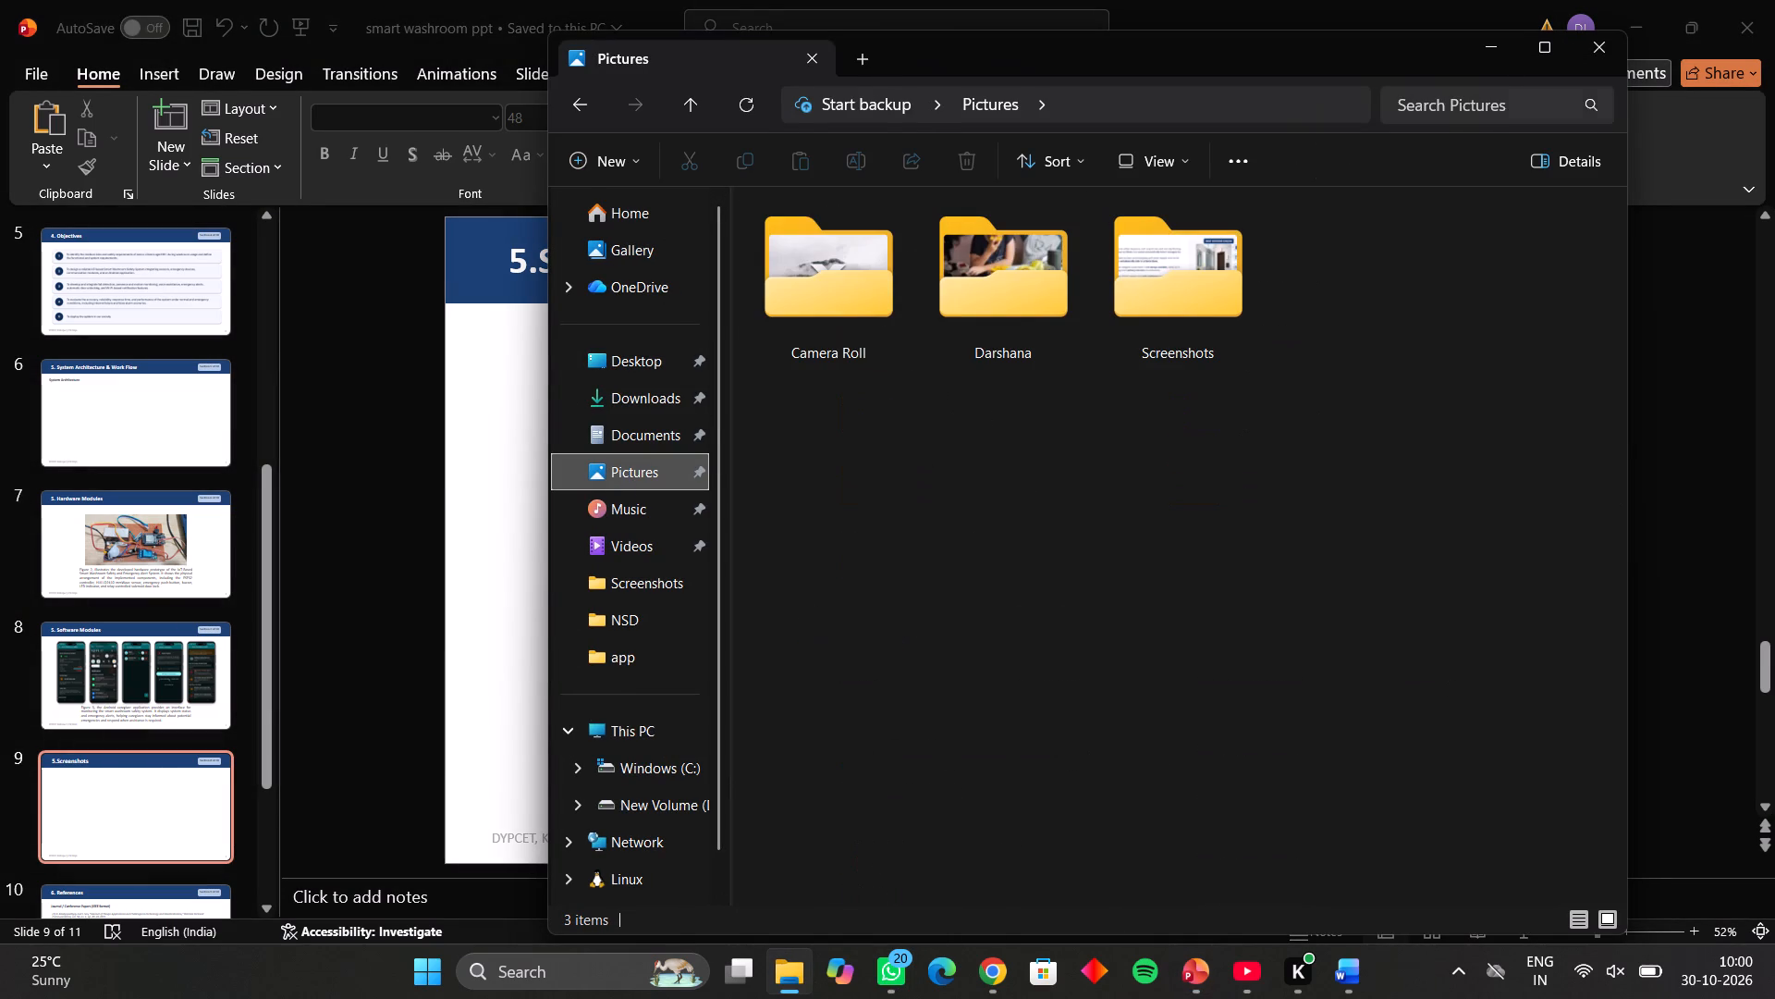
double_click(1186, 280)
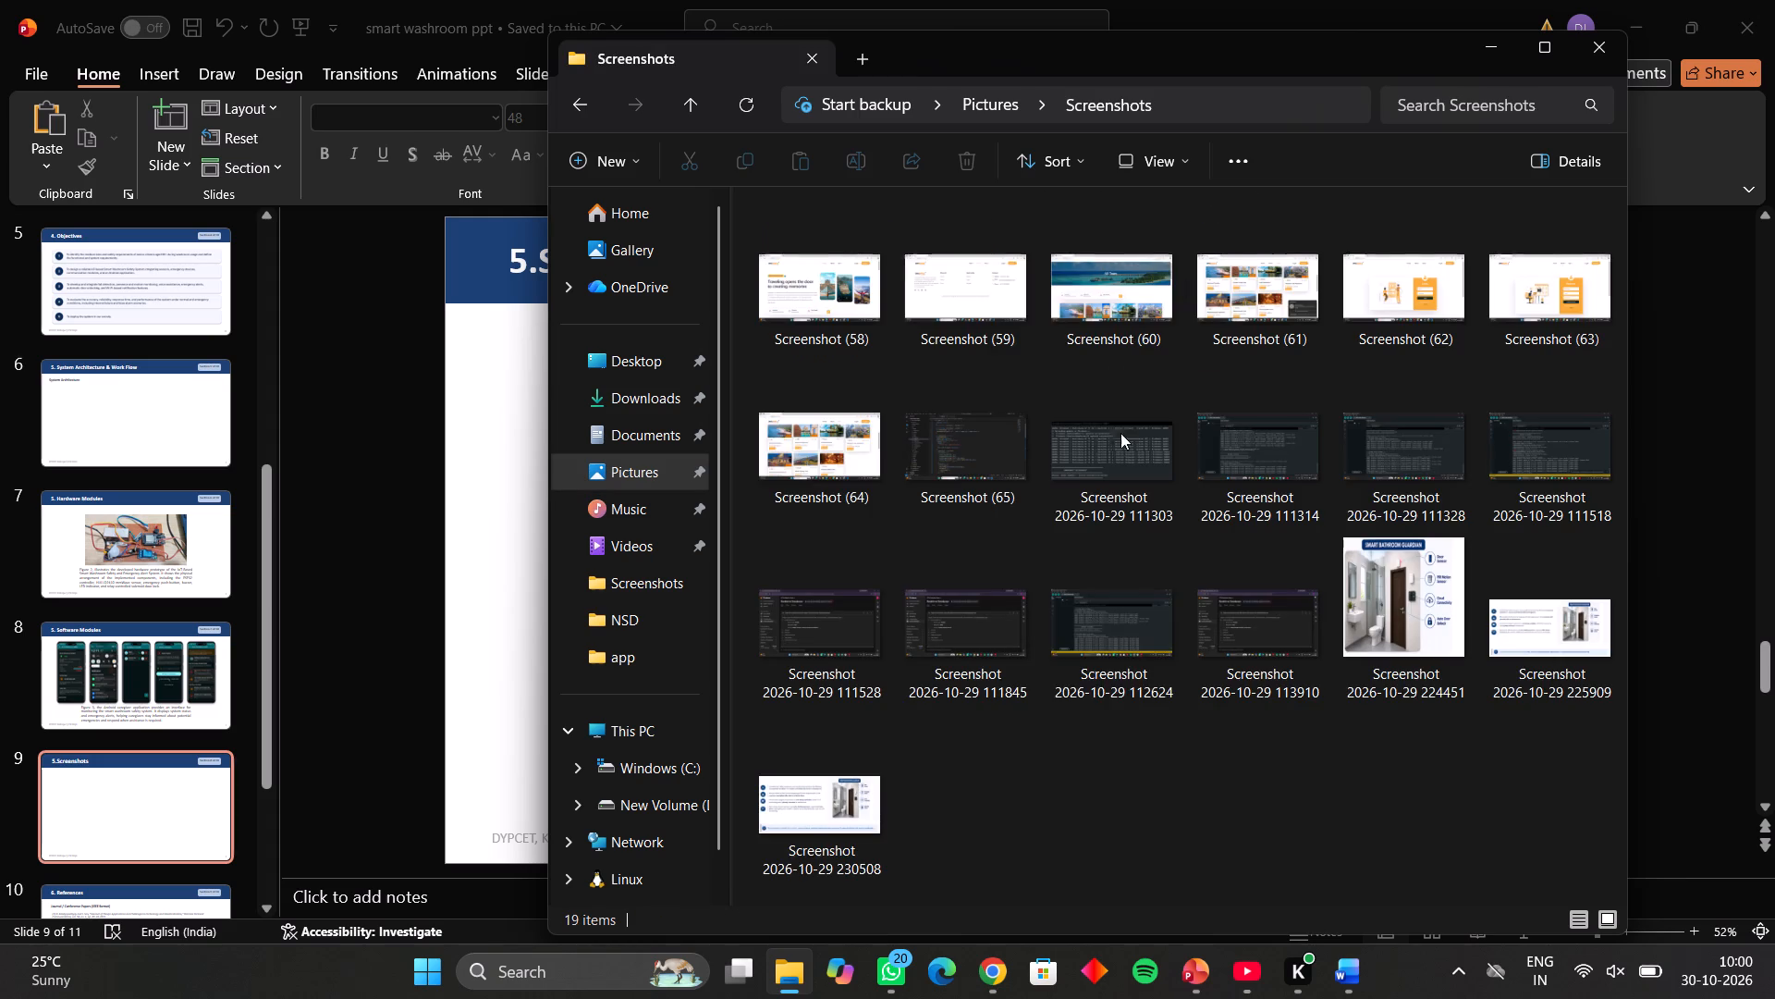
click(1456, 563)
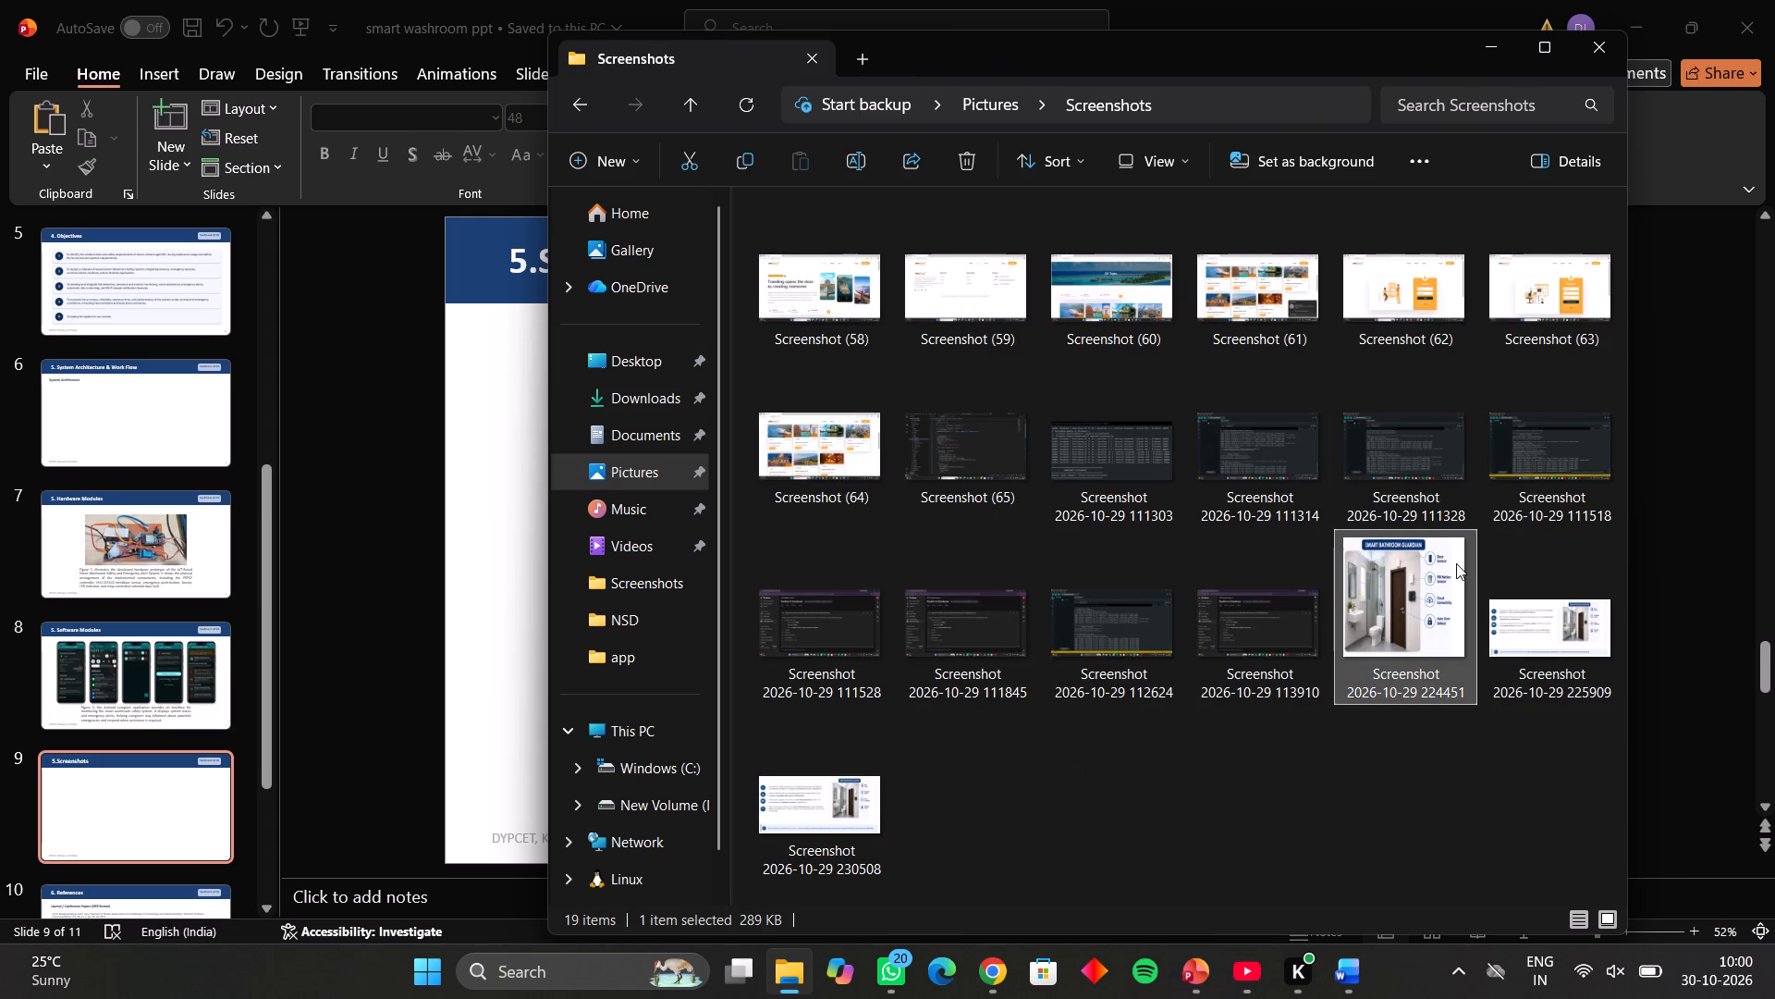
shift+click(814, 791)
key(Delete)
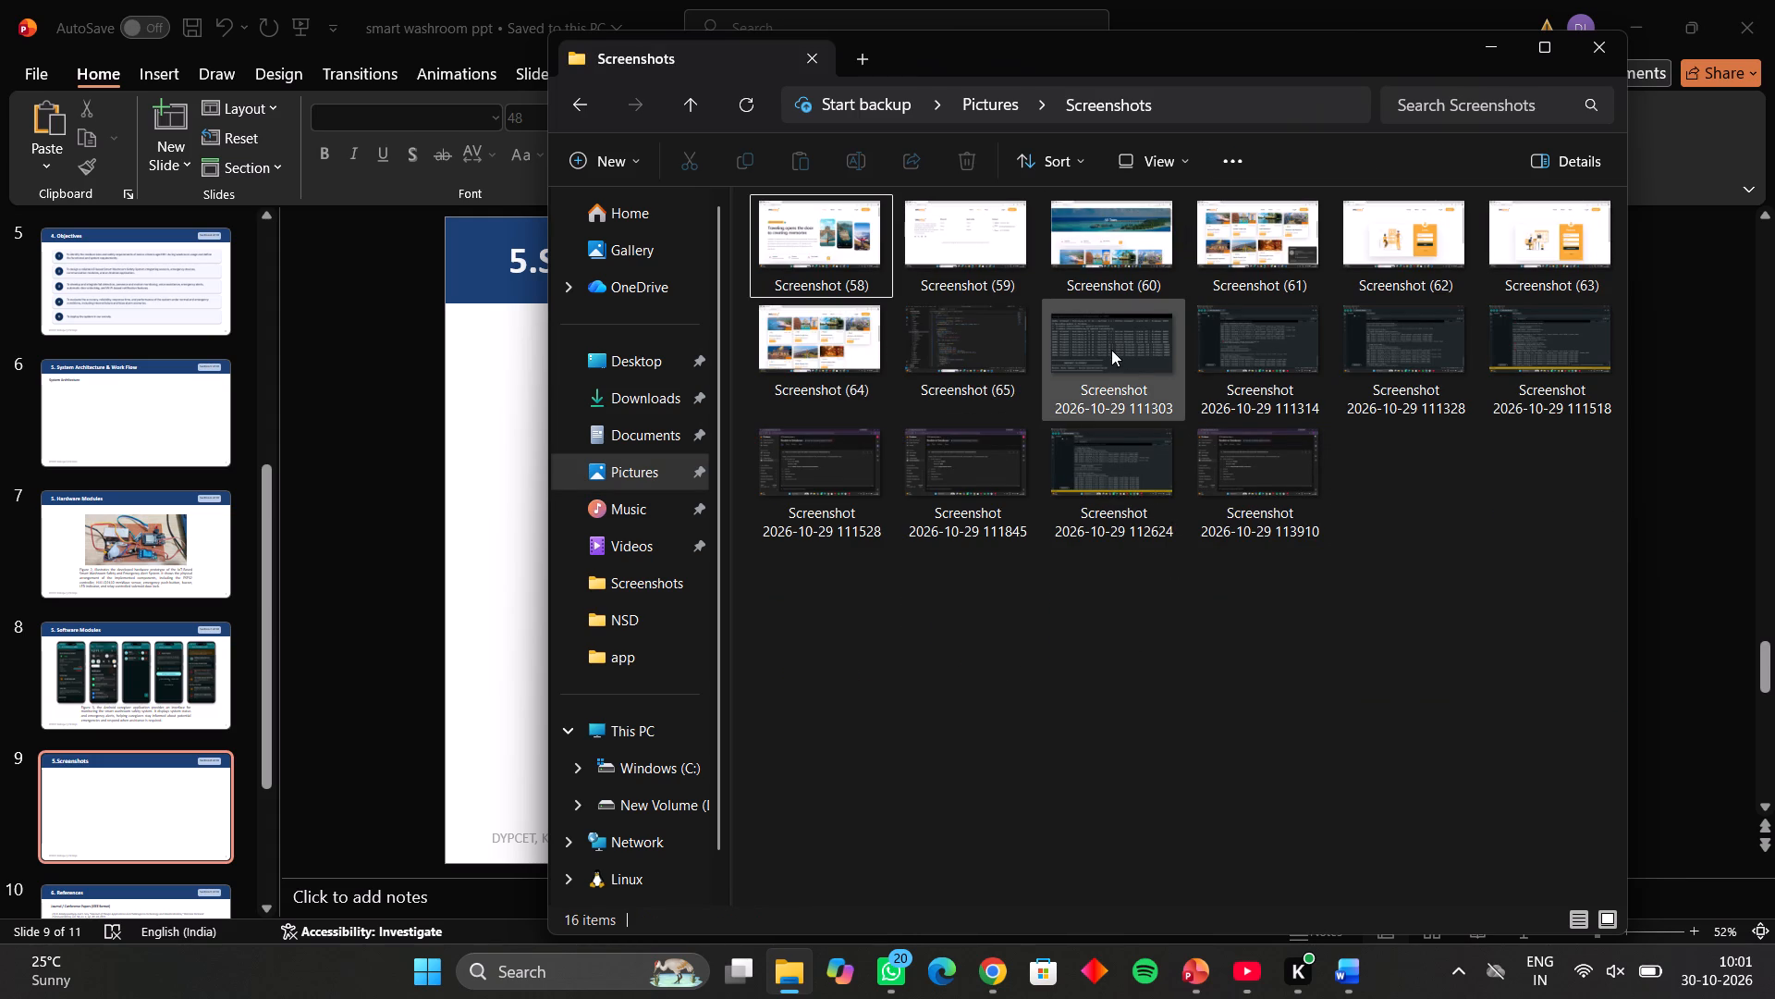
double_click(1111, 350)
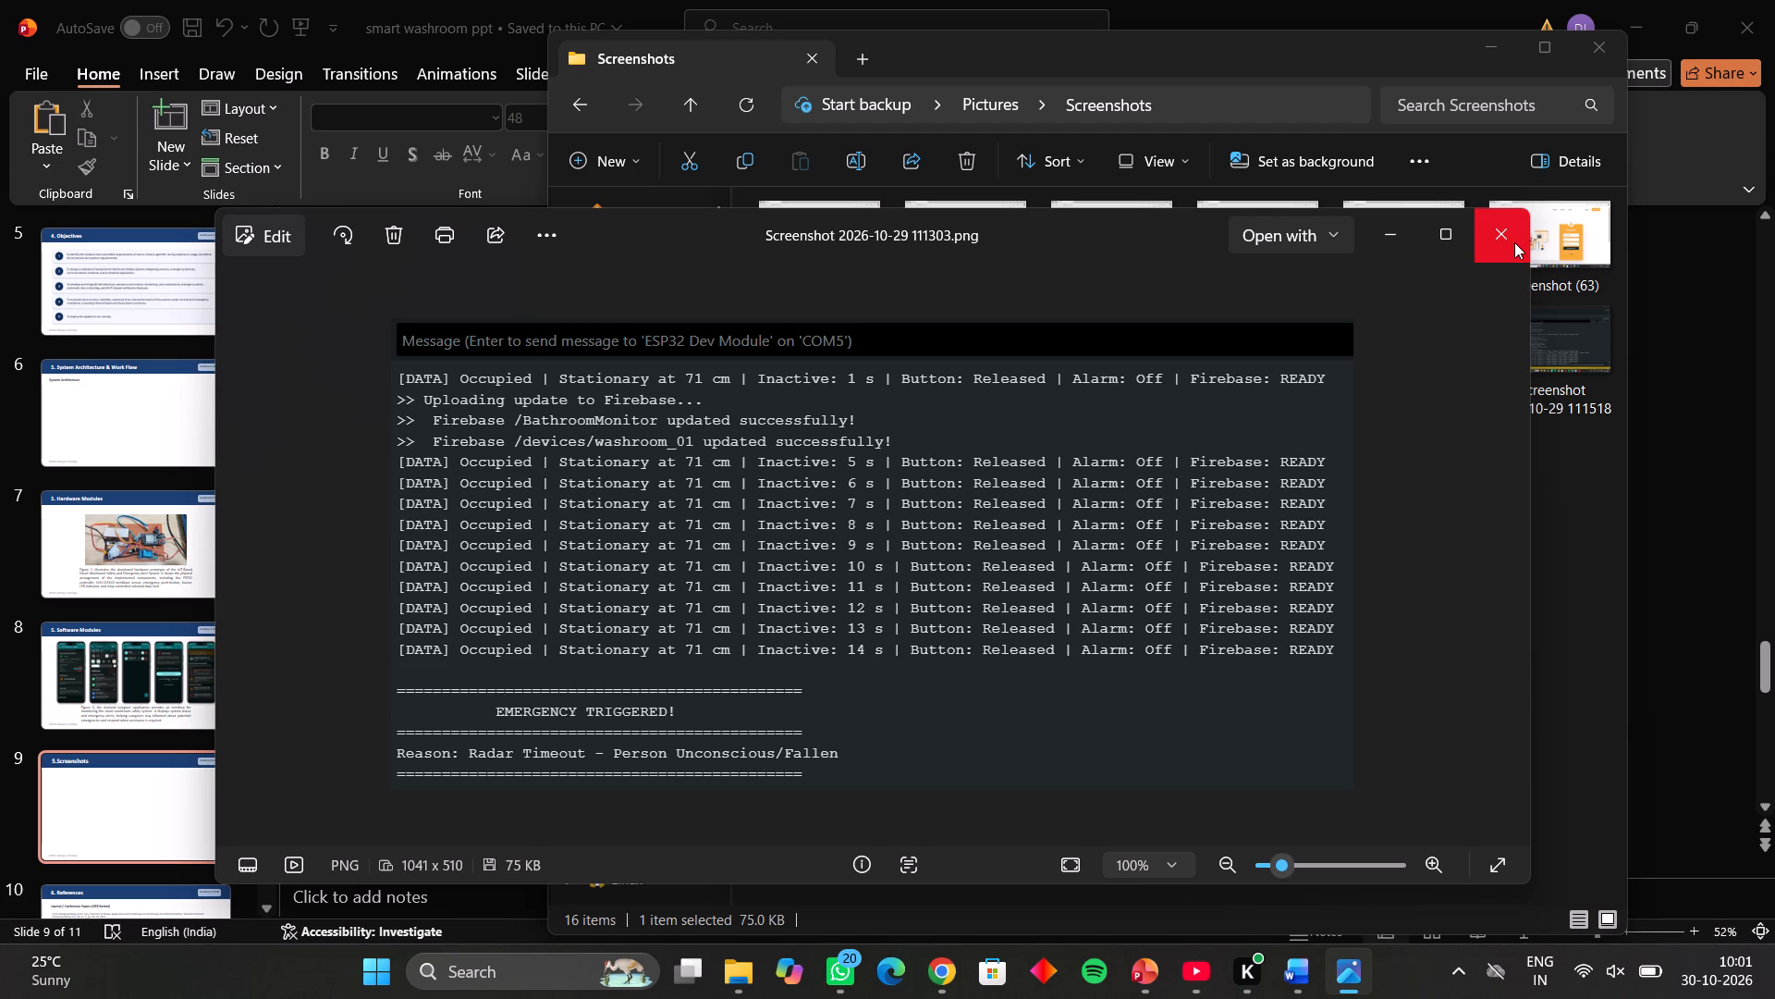
click(1495, 227)
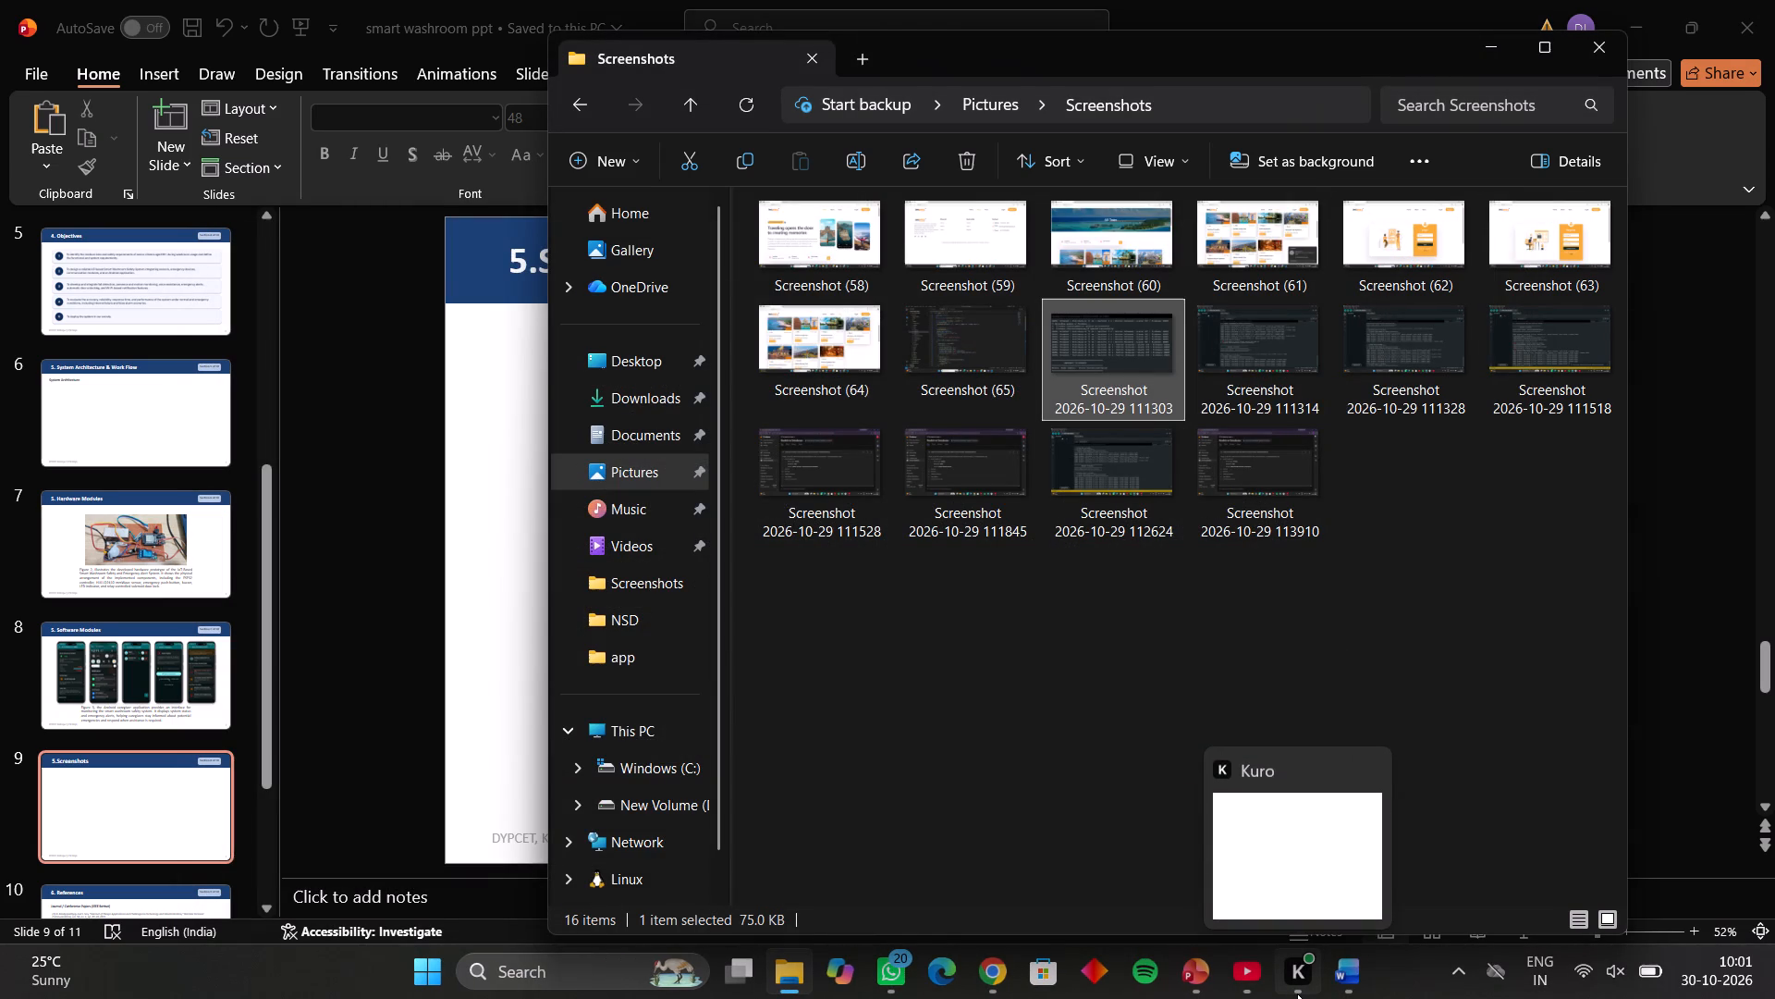
Switch to the project report in Word and examine its figures from Figure 5.4 back to the Firebase database outputs.
click(1195, 981)
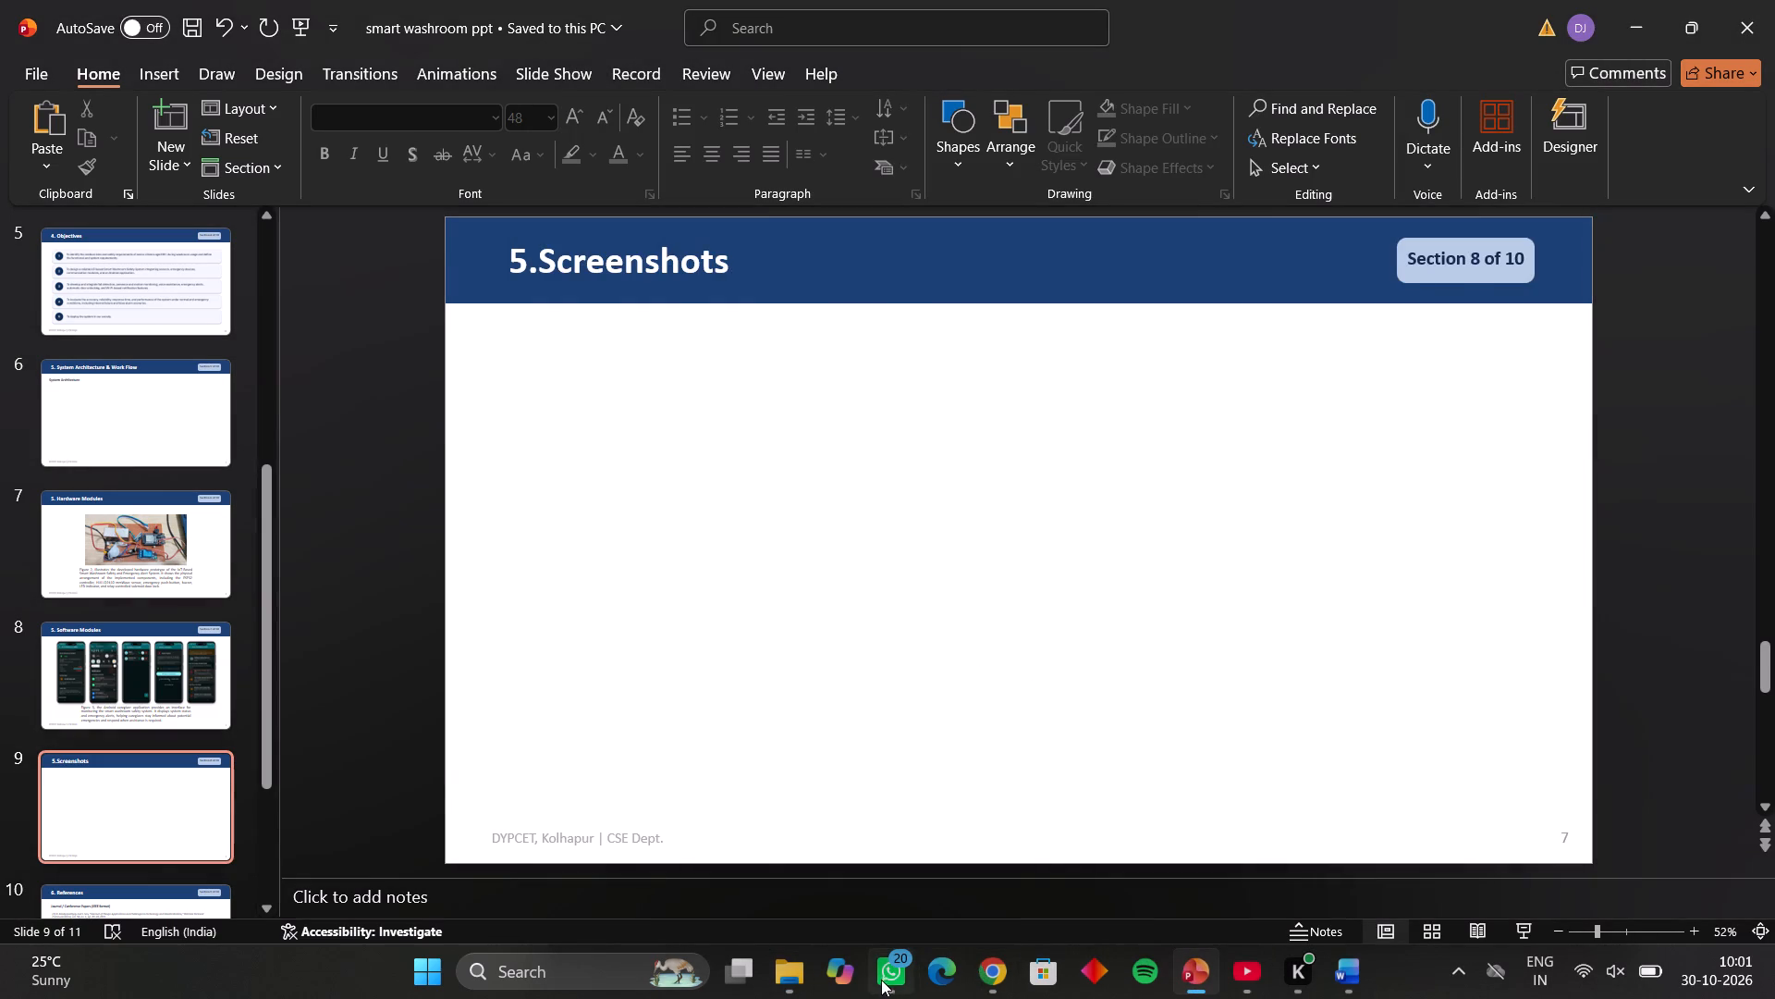
click(1350, 976)
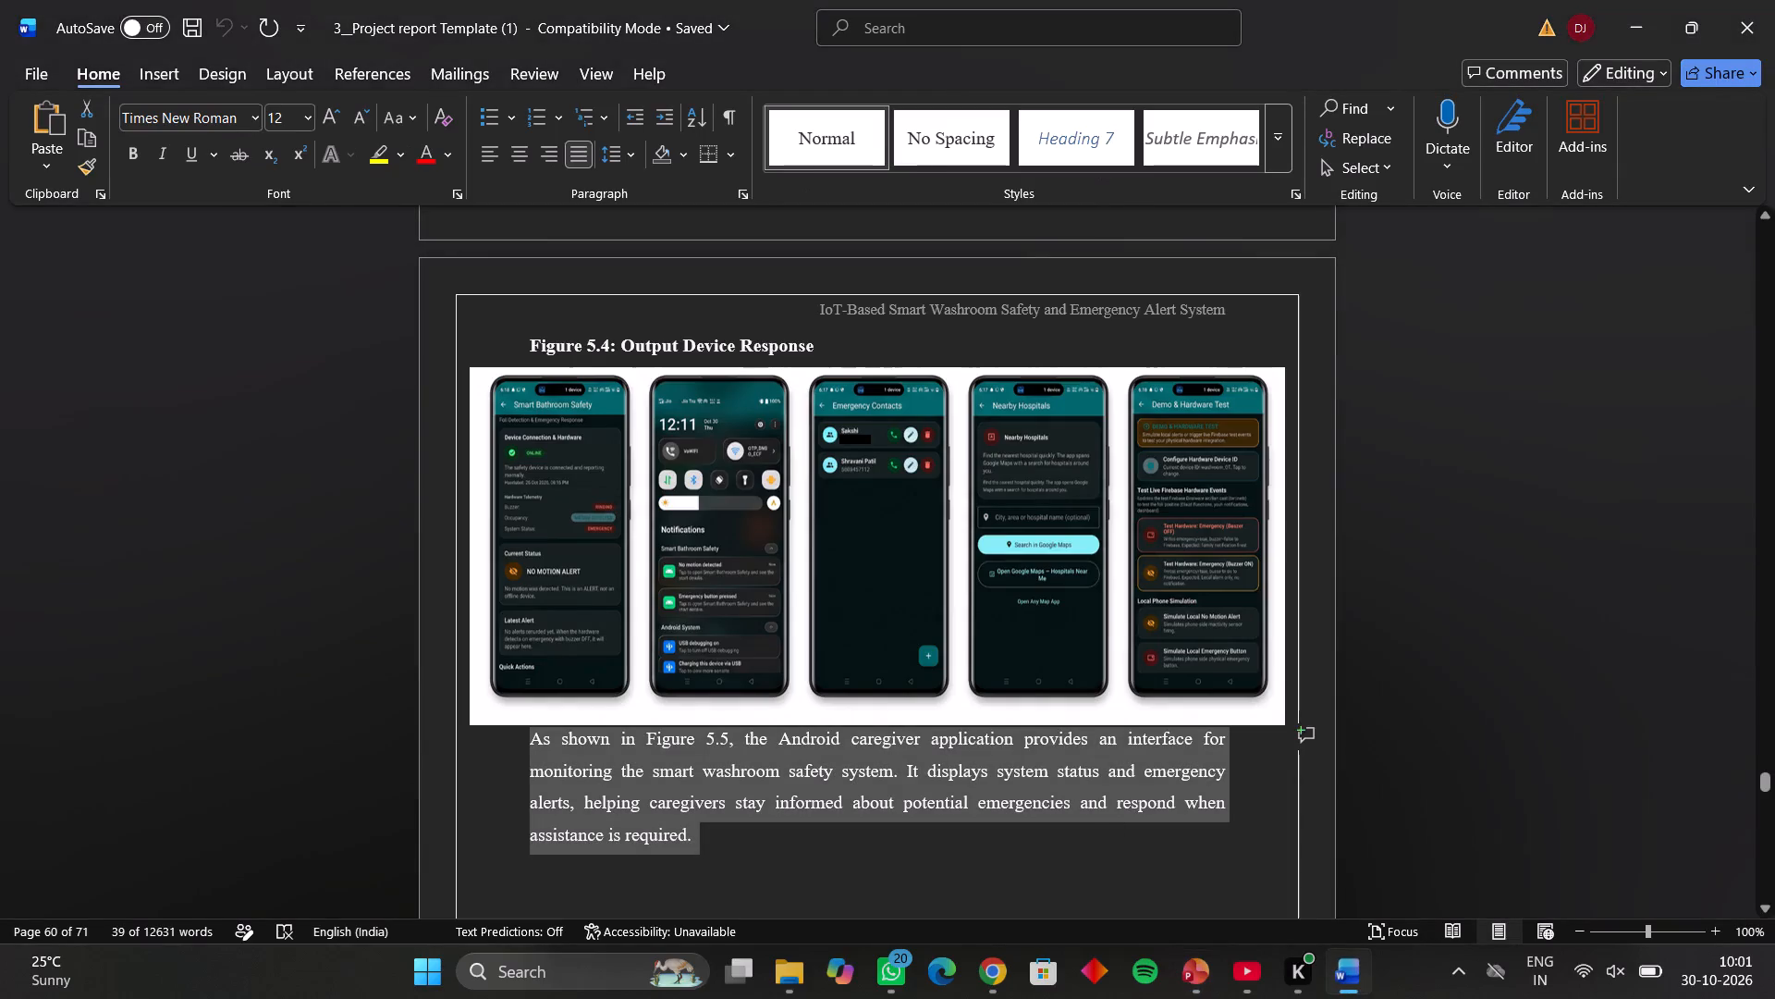
click(1444, 599)
key(Down)
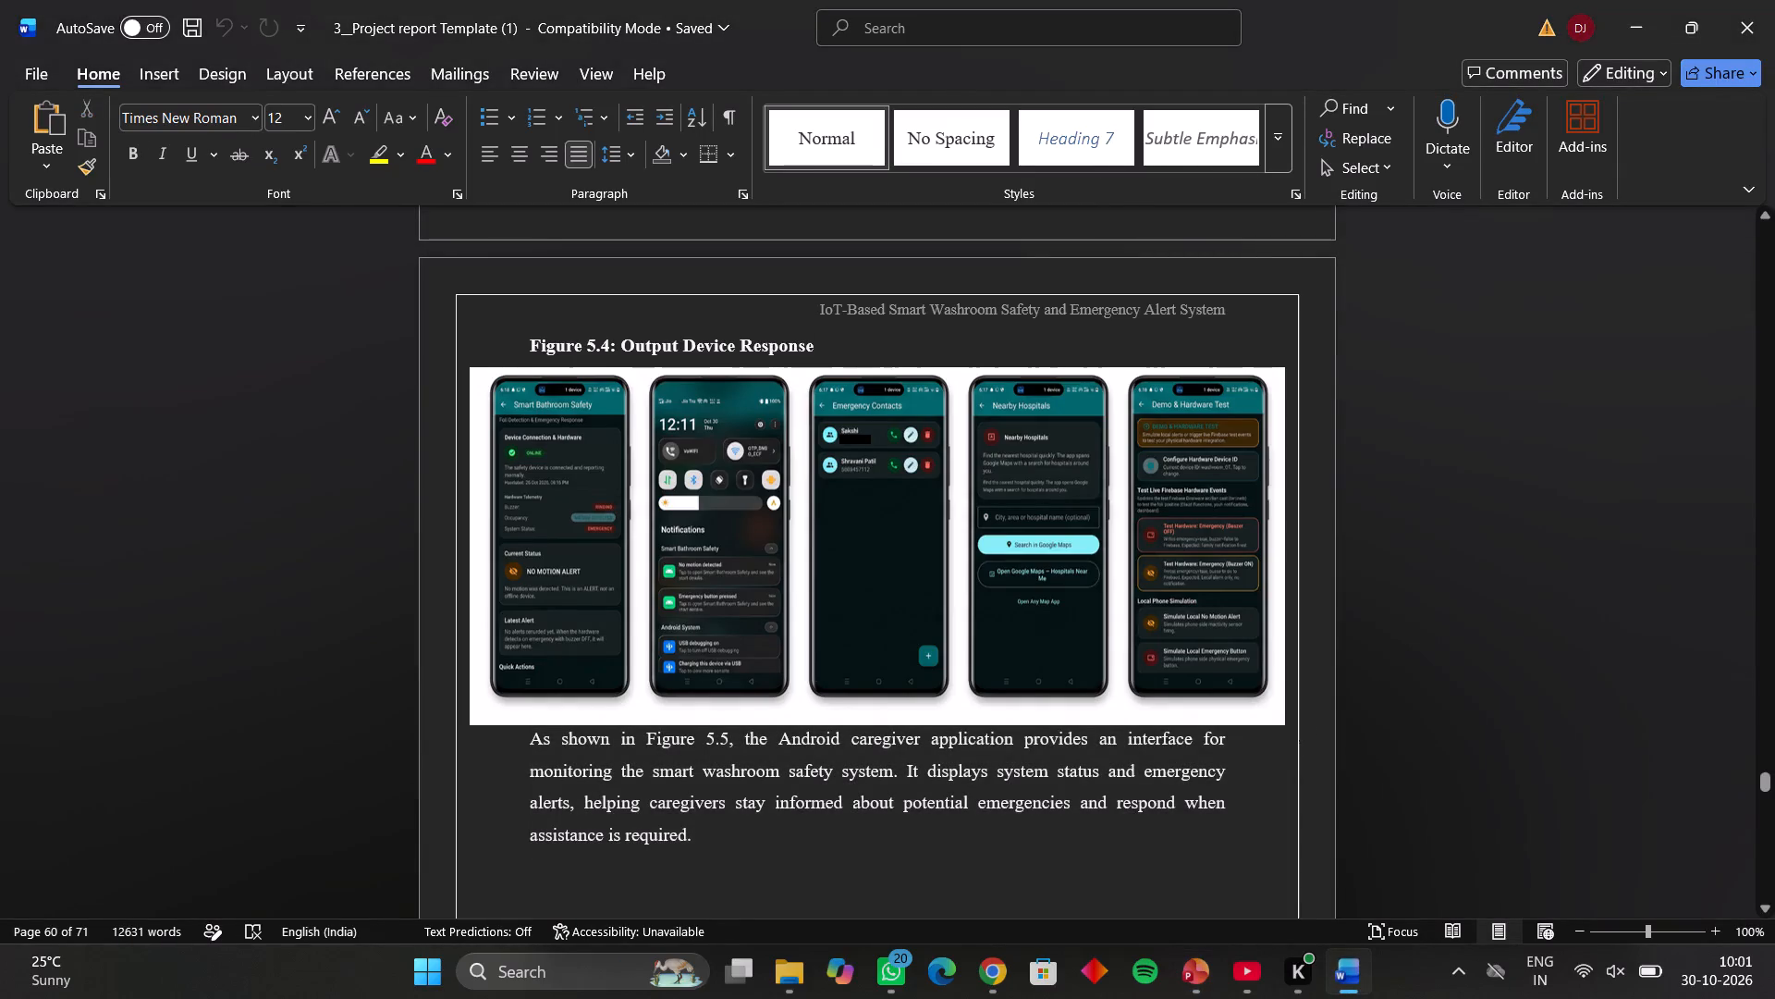
key(Up)
key(Up)
click(1629, 642)
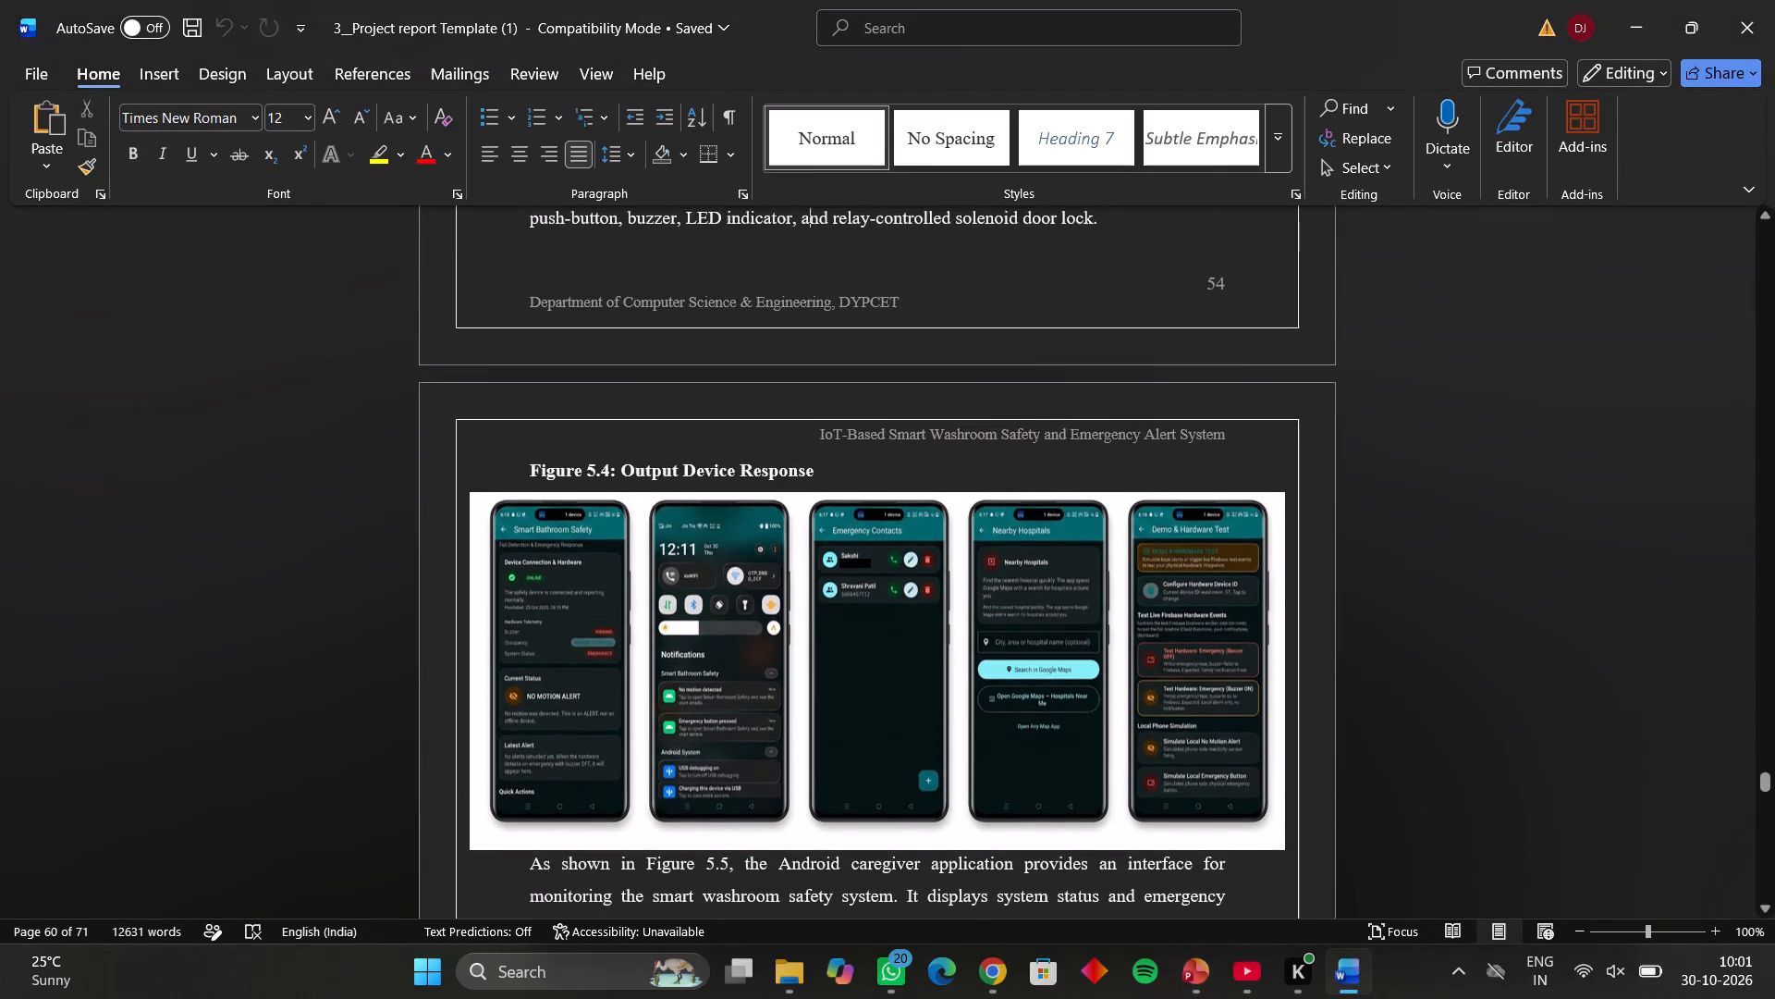
key(Up)
key(Up)
key(Up)
key(Up)
key(Up)
key(Up)
key(Up)
key(Up)
key(Up)
key(Up)
key(Up)
key(Up)
key(Up)
key(Up)
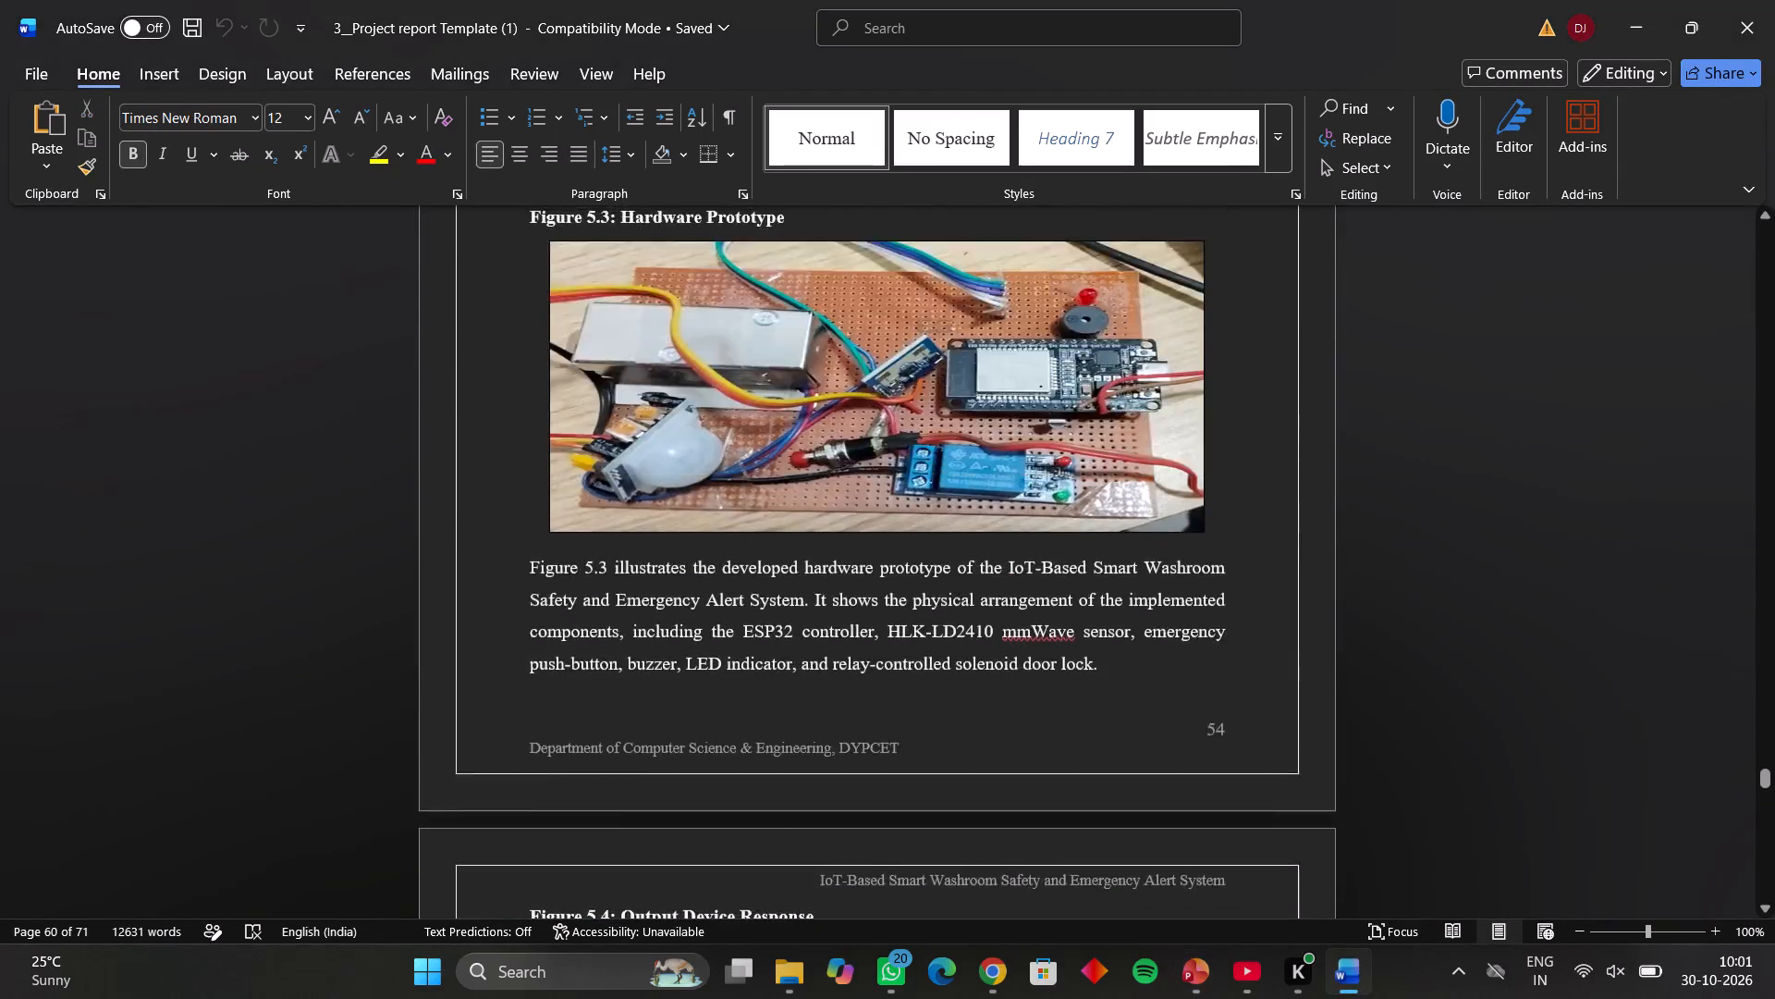
key(Up)
key(Up)
key(Up)
key(Up)
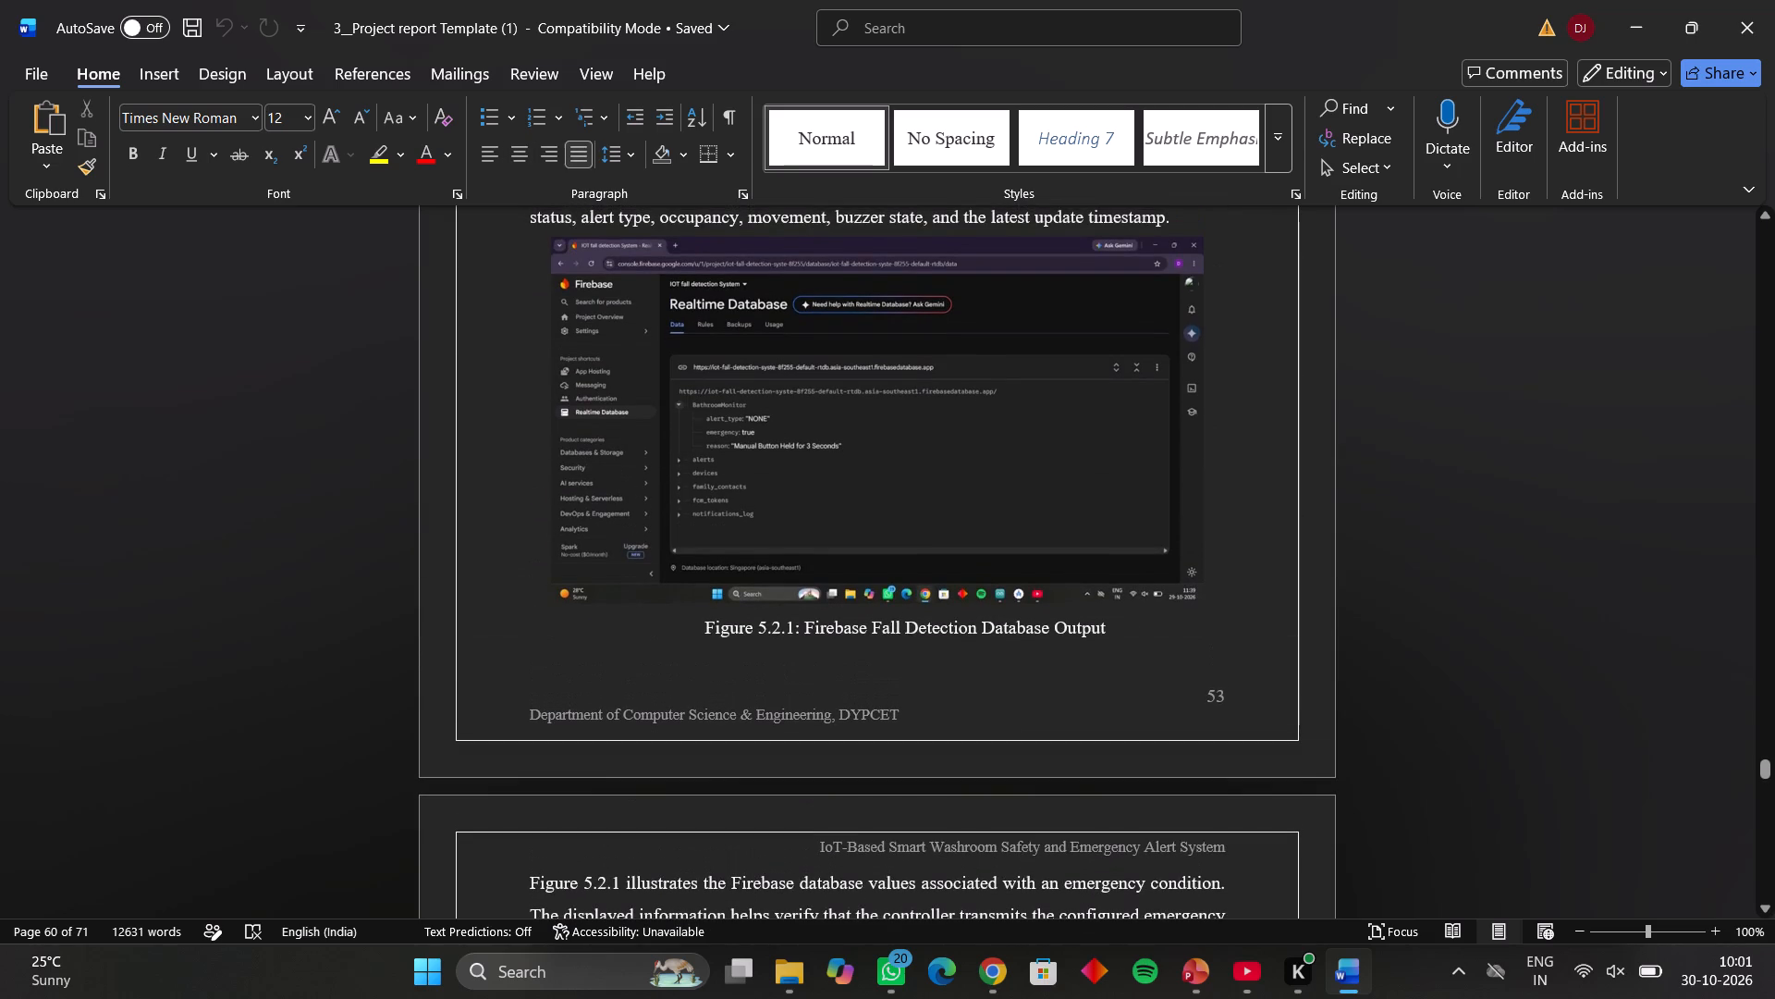
key(Down)
key(Down)
key(Down)
key(Down)
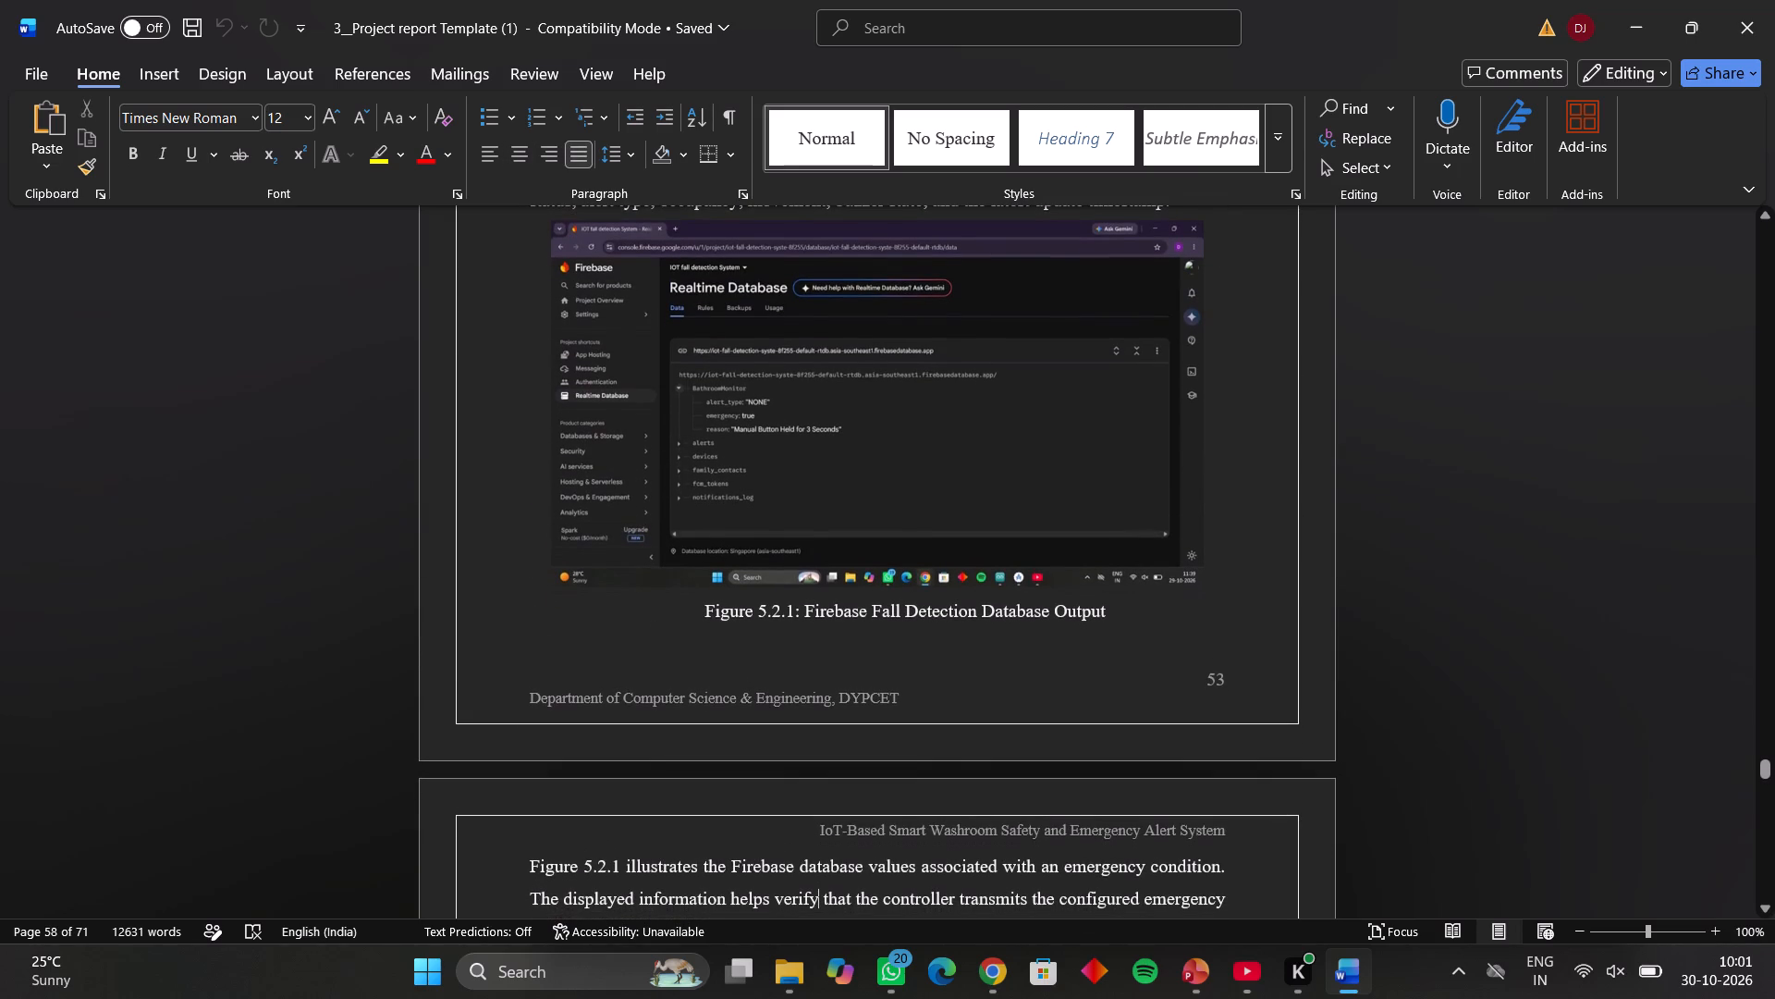
key(Down)
key(Down)
key(Down)
key(Down)
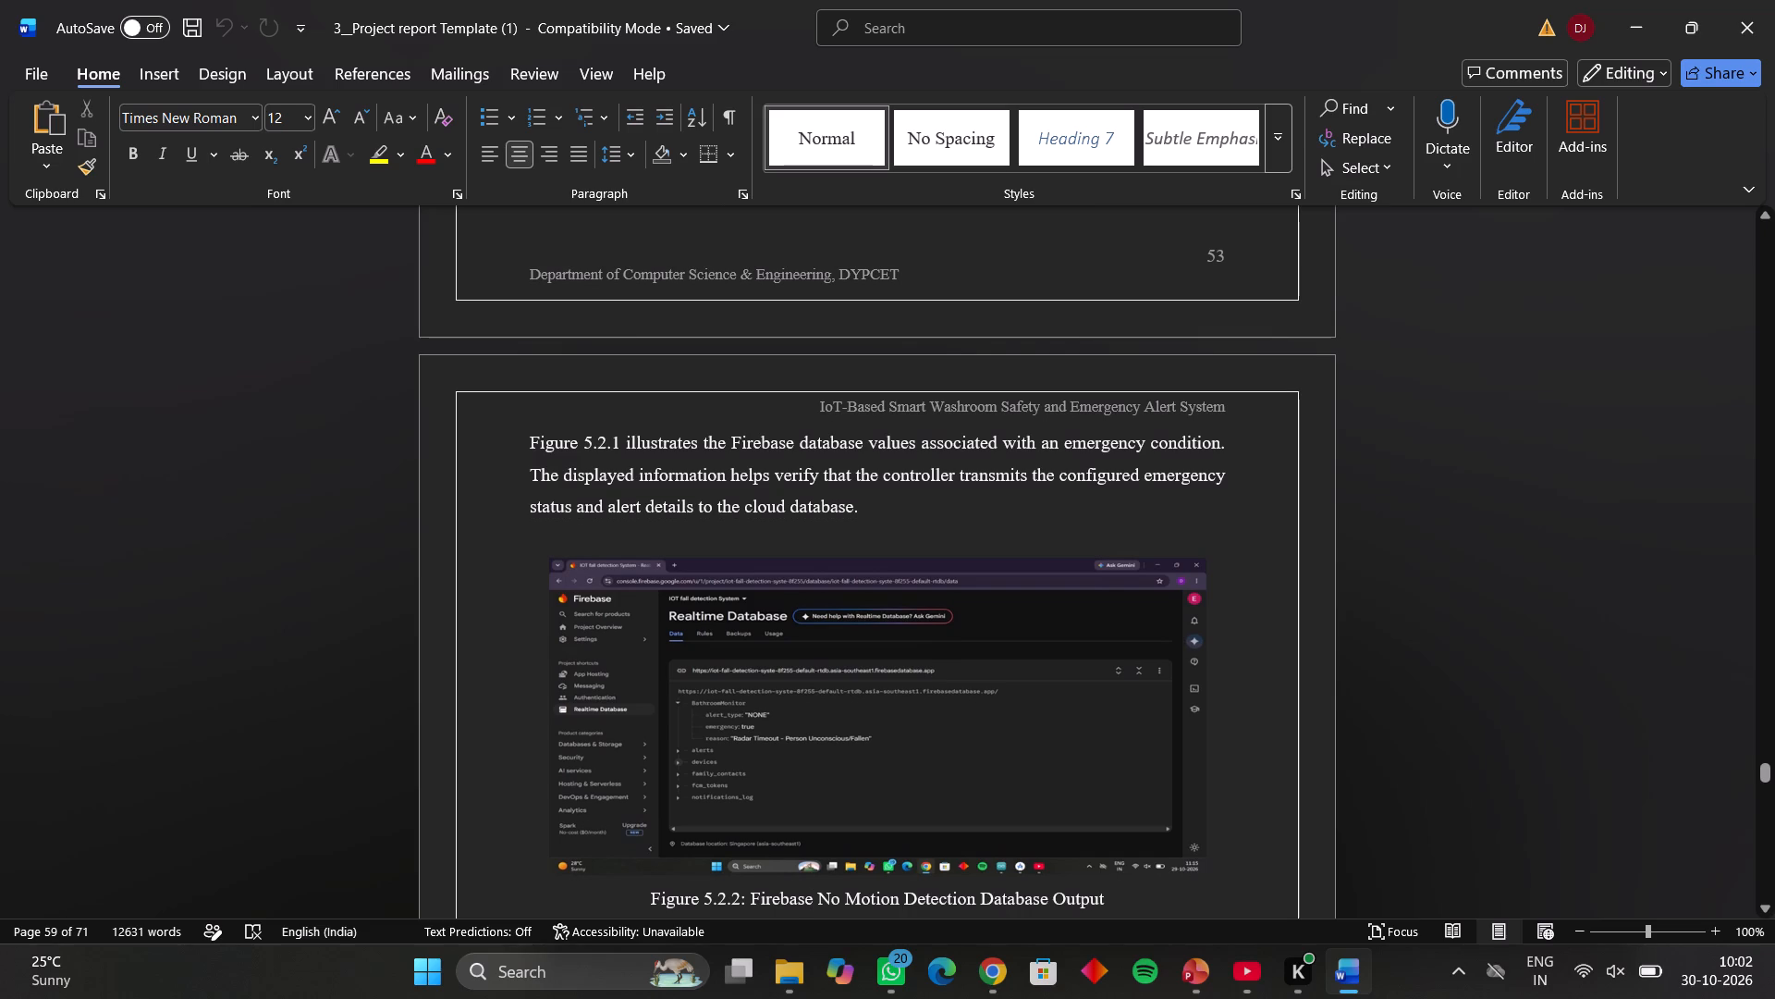
Examine the Arduino IDE serial monitor outputs under 5.3.3 Output Screenshots, including Figures 5.1.1 and 5.1.2.
scroll(1228, 610, up, 1)
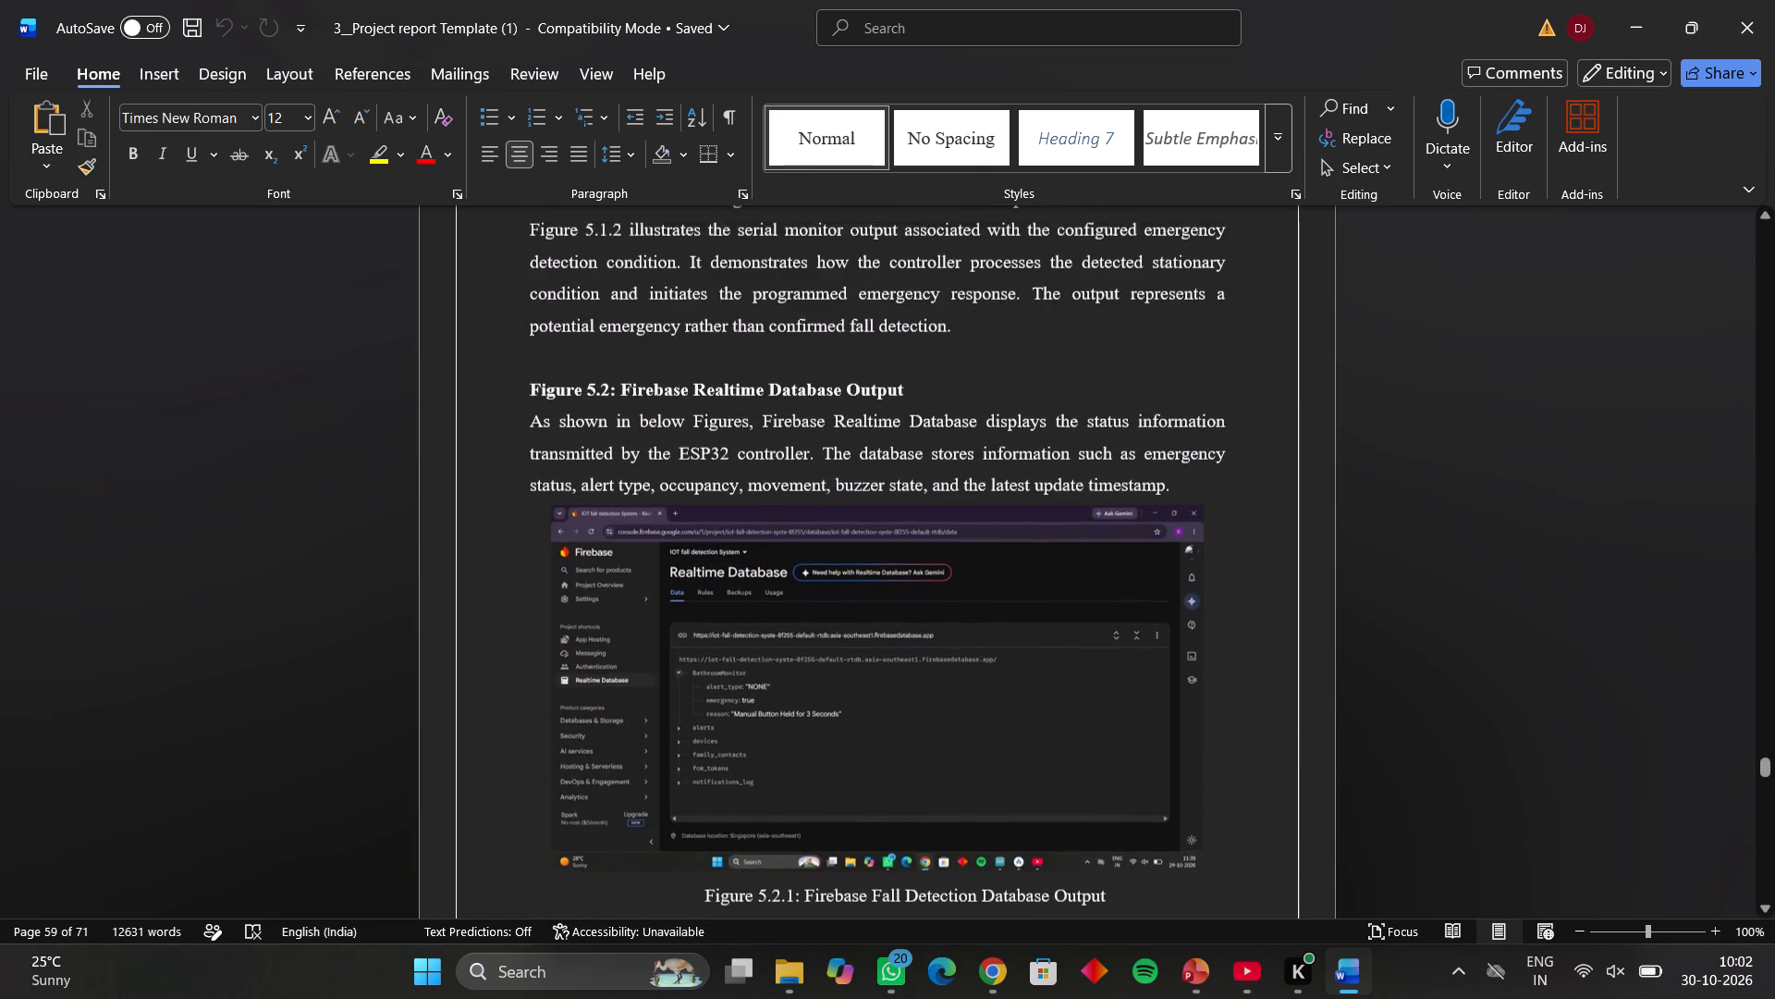
scroll(1228, 610, up, 1)
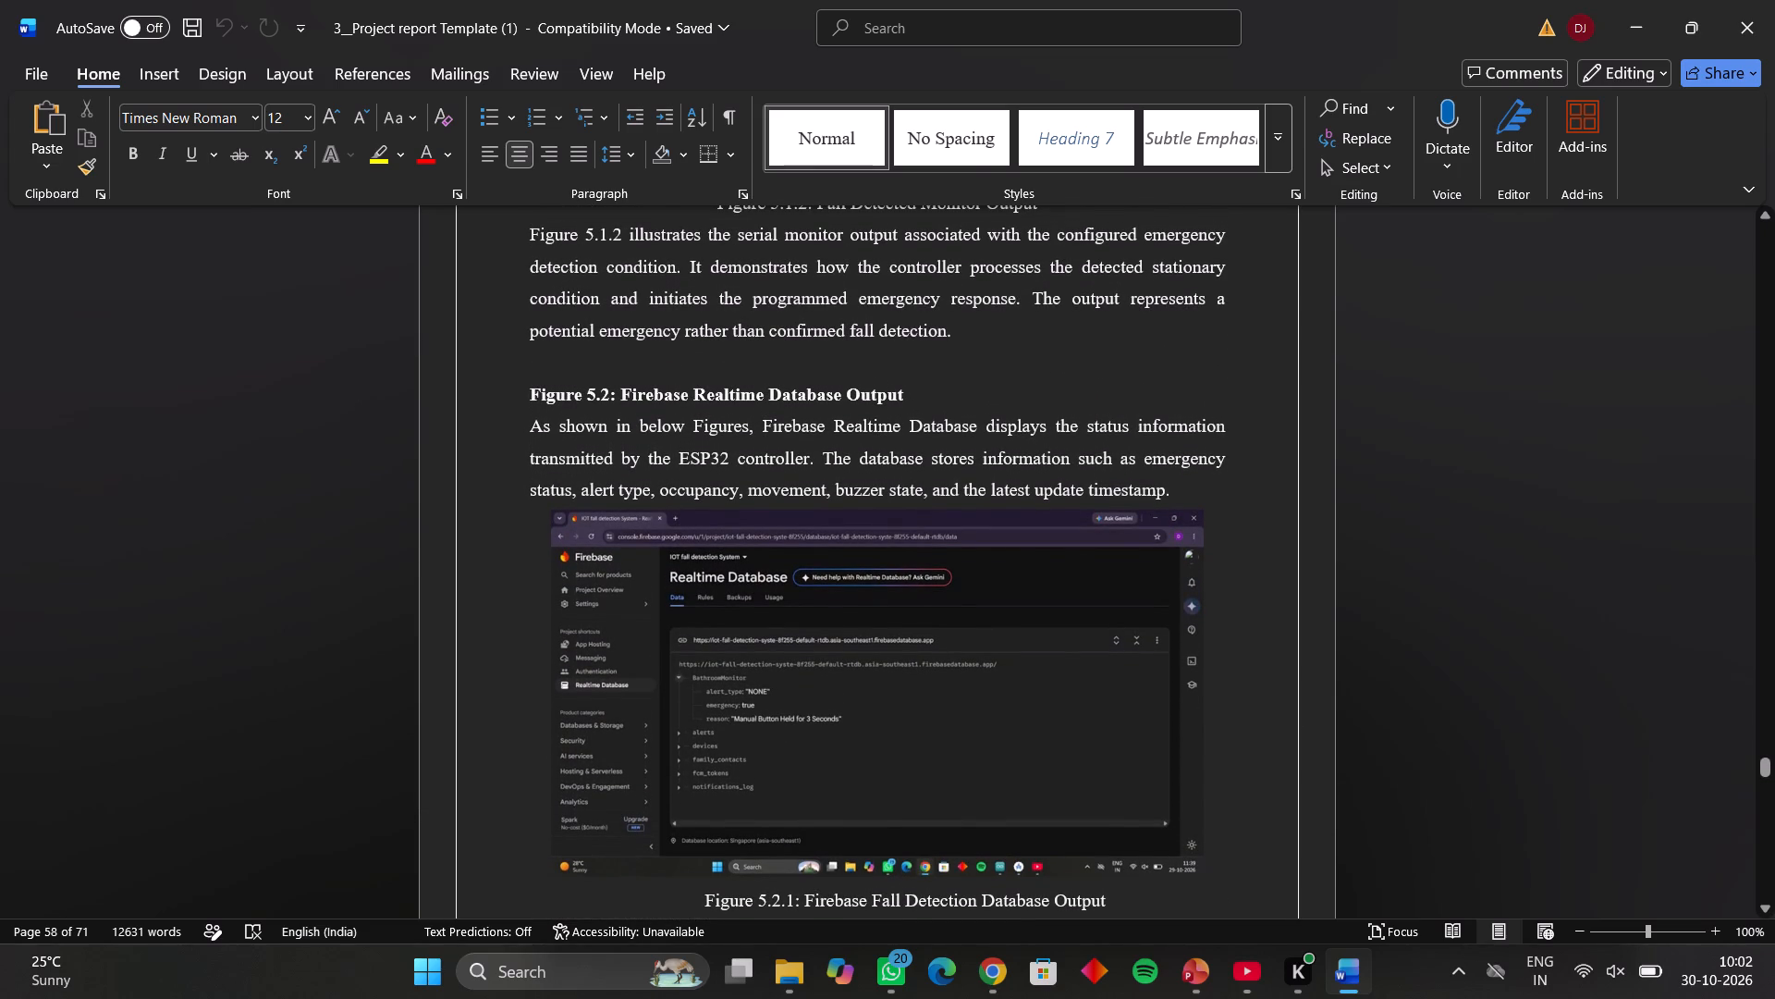
scroll(658, 573, up, 3)
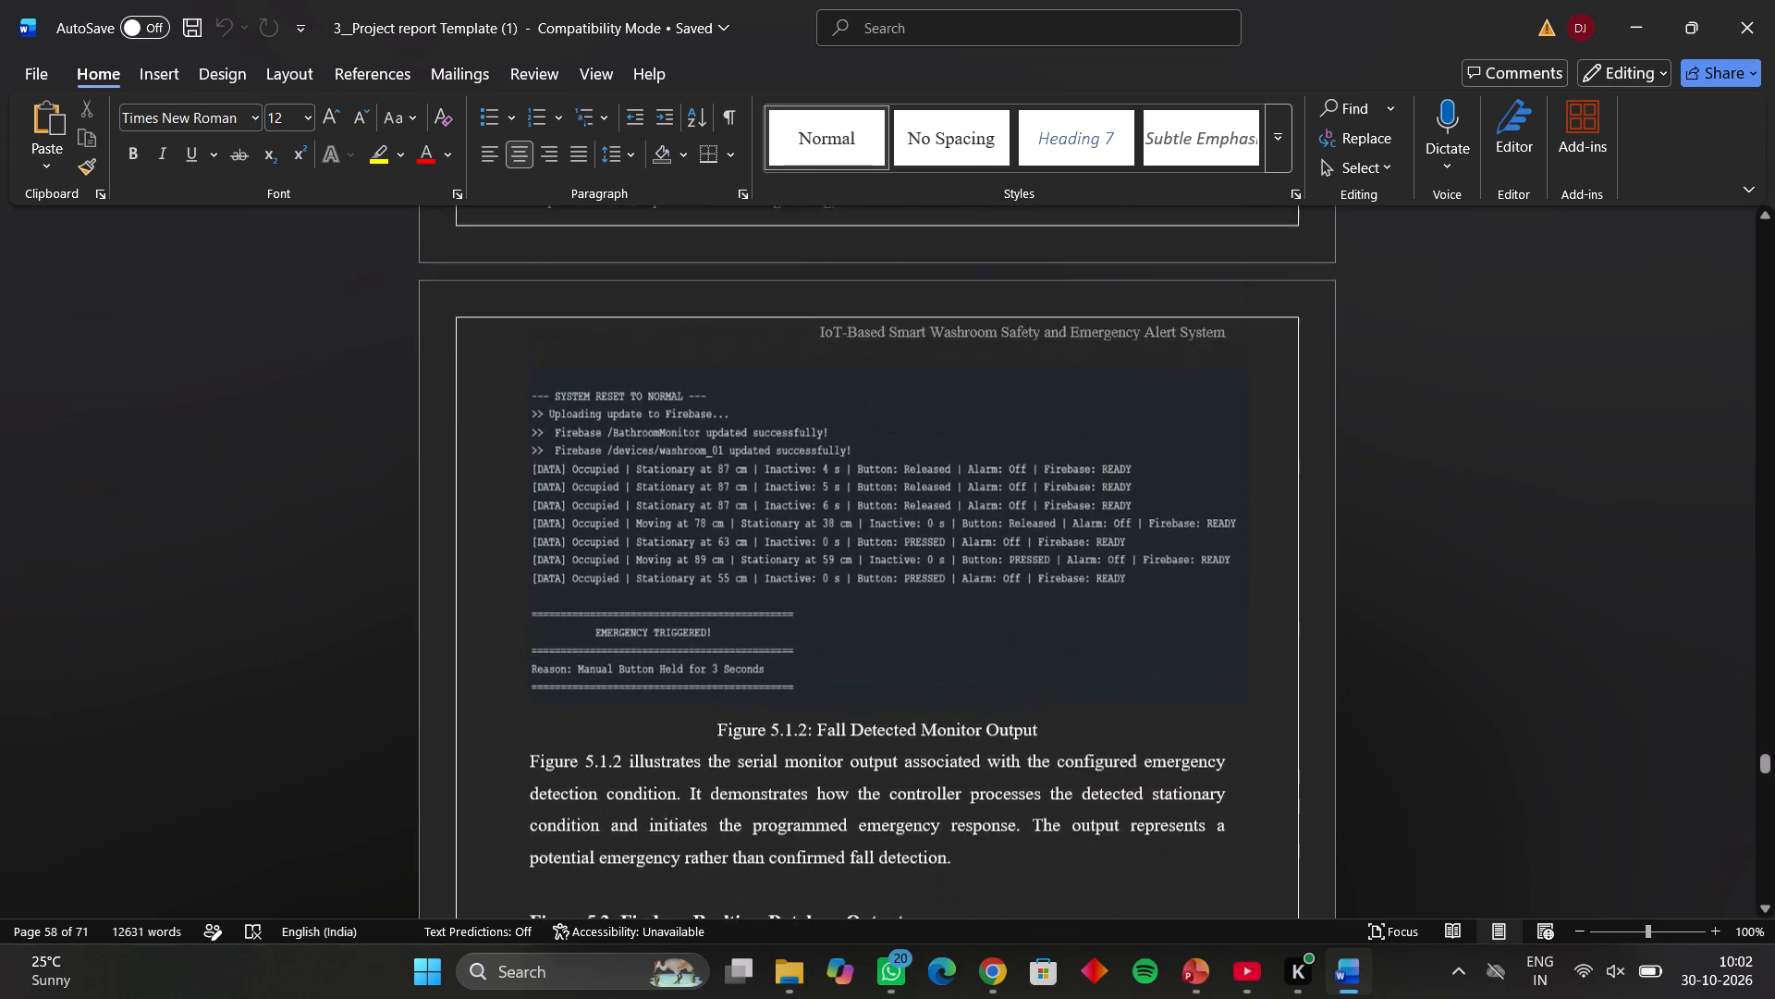
scroll(658, 573, up, 4)
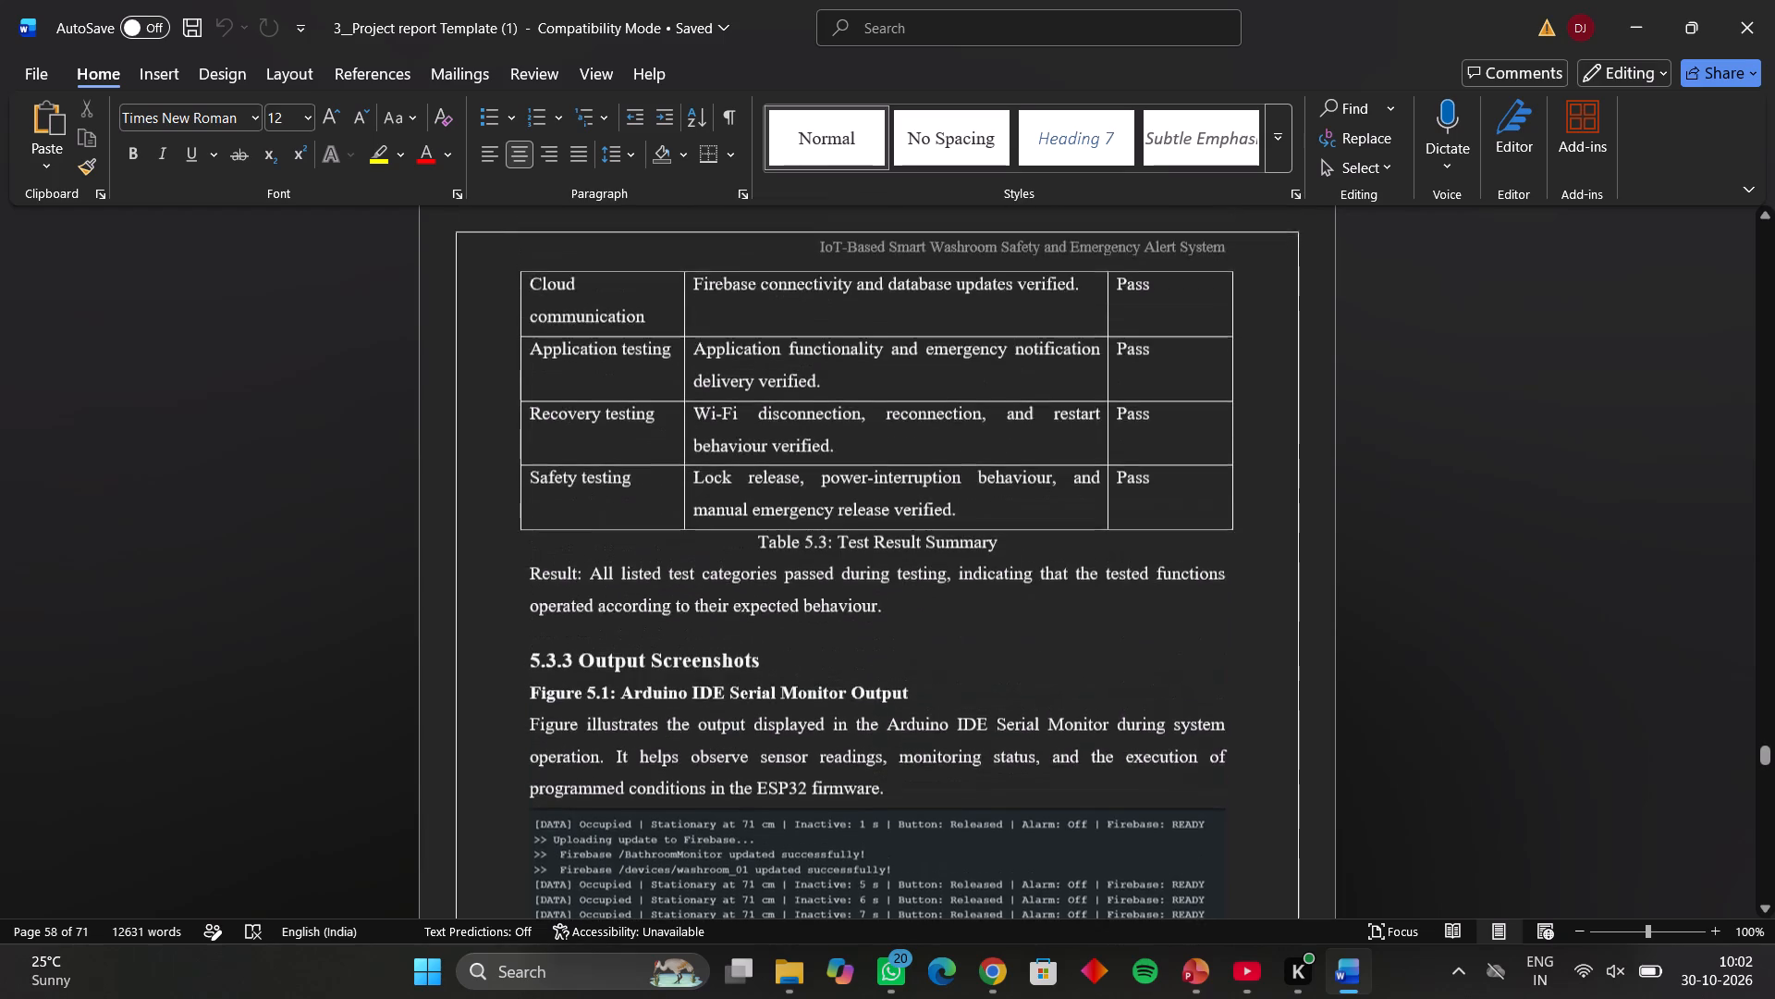
scroll(658, 573, down, 3)
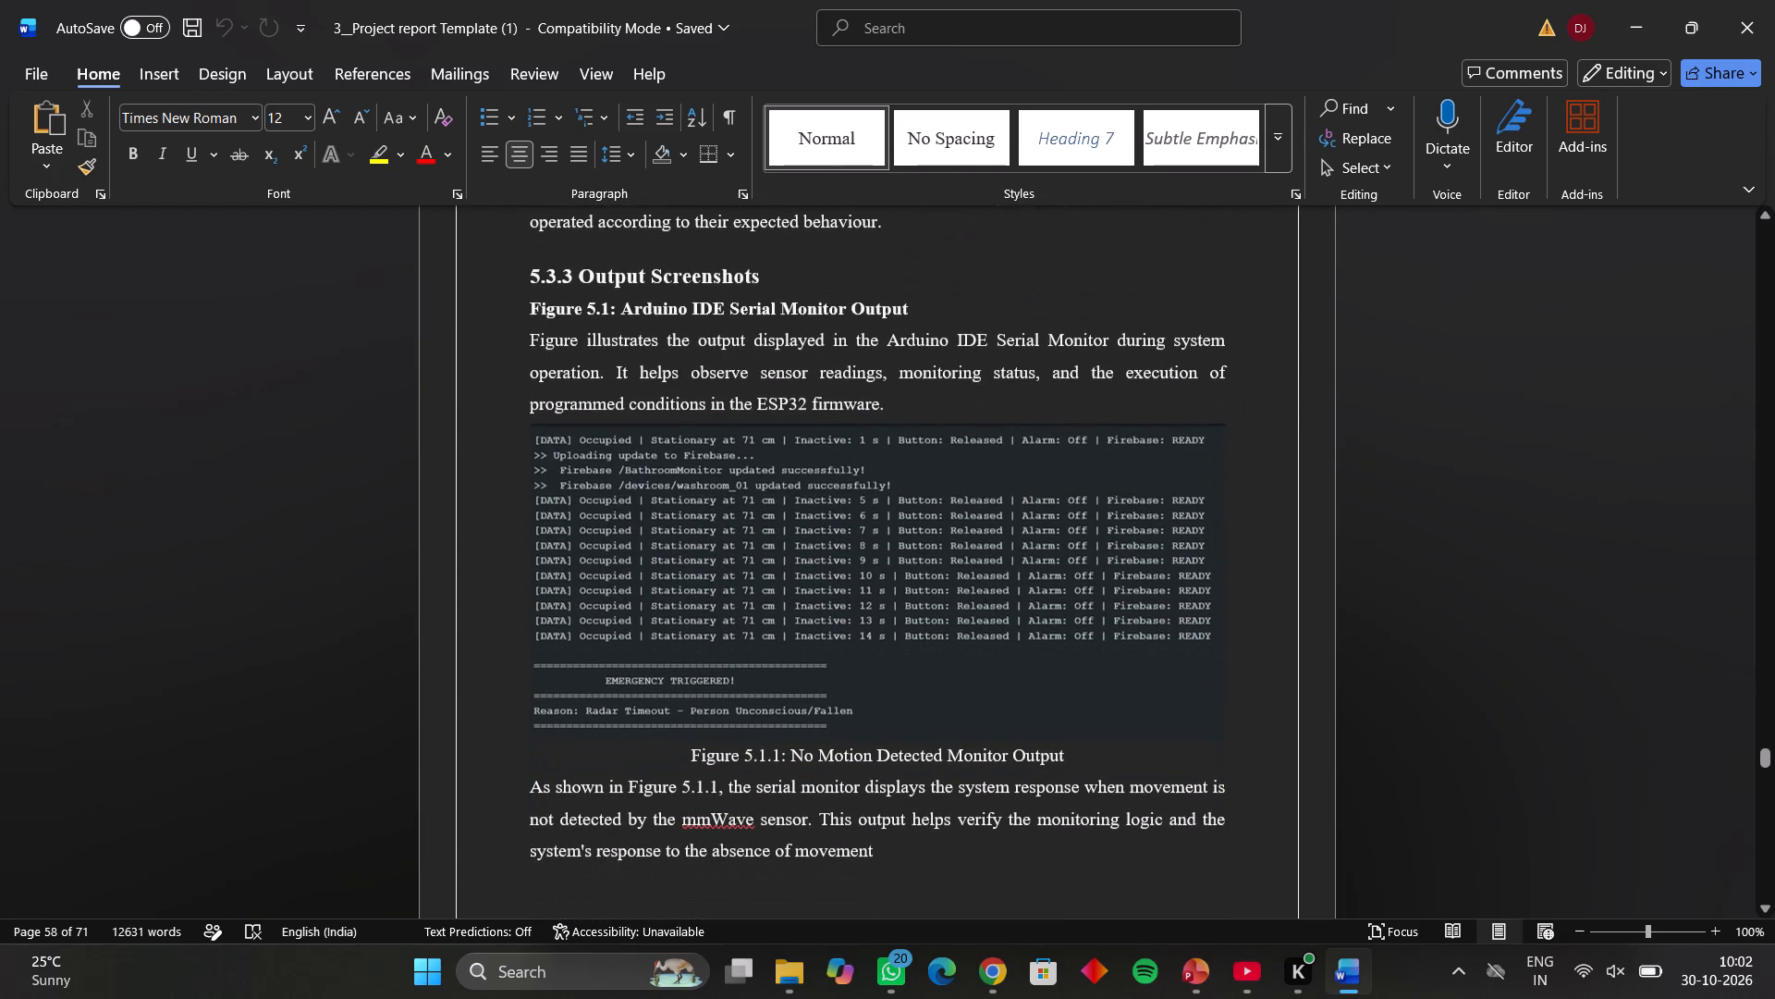
click(658, 573)
scroll(658, 573, down, 2)
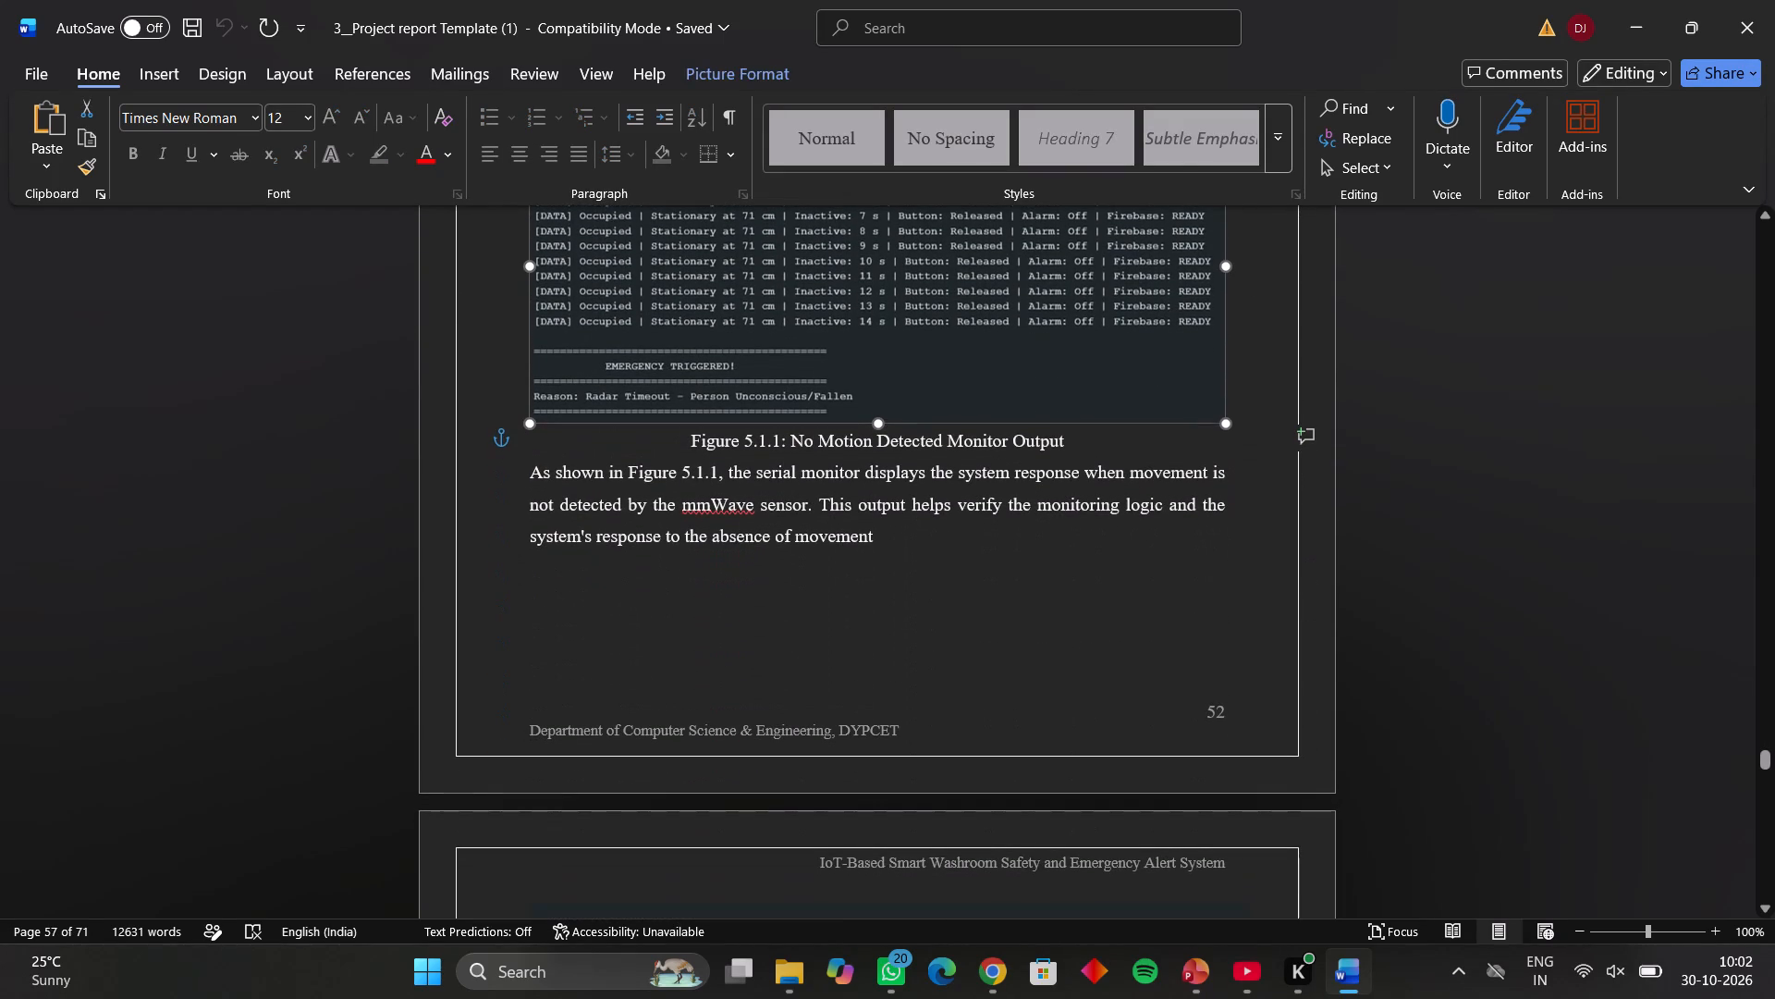
click(874, 656)
scroll(874, 656, up, 1)
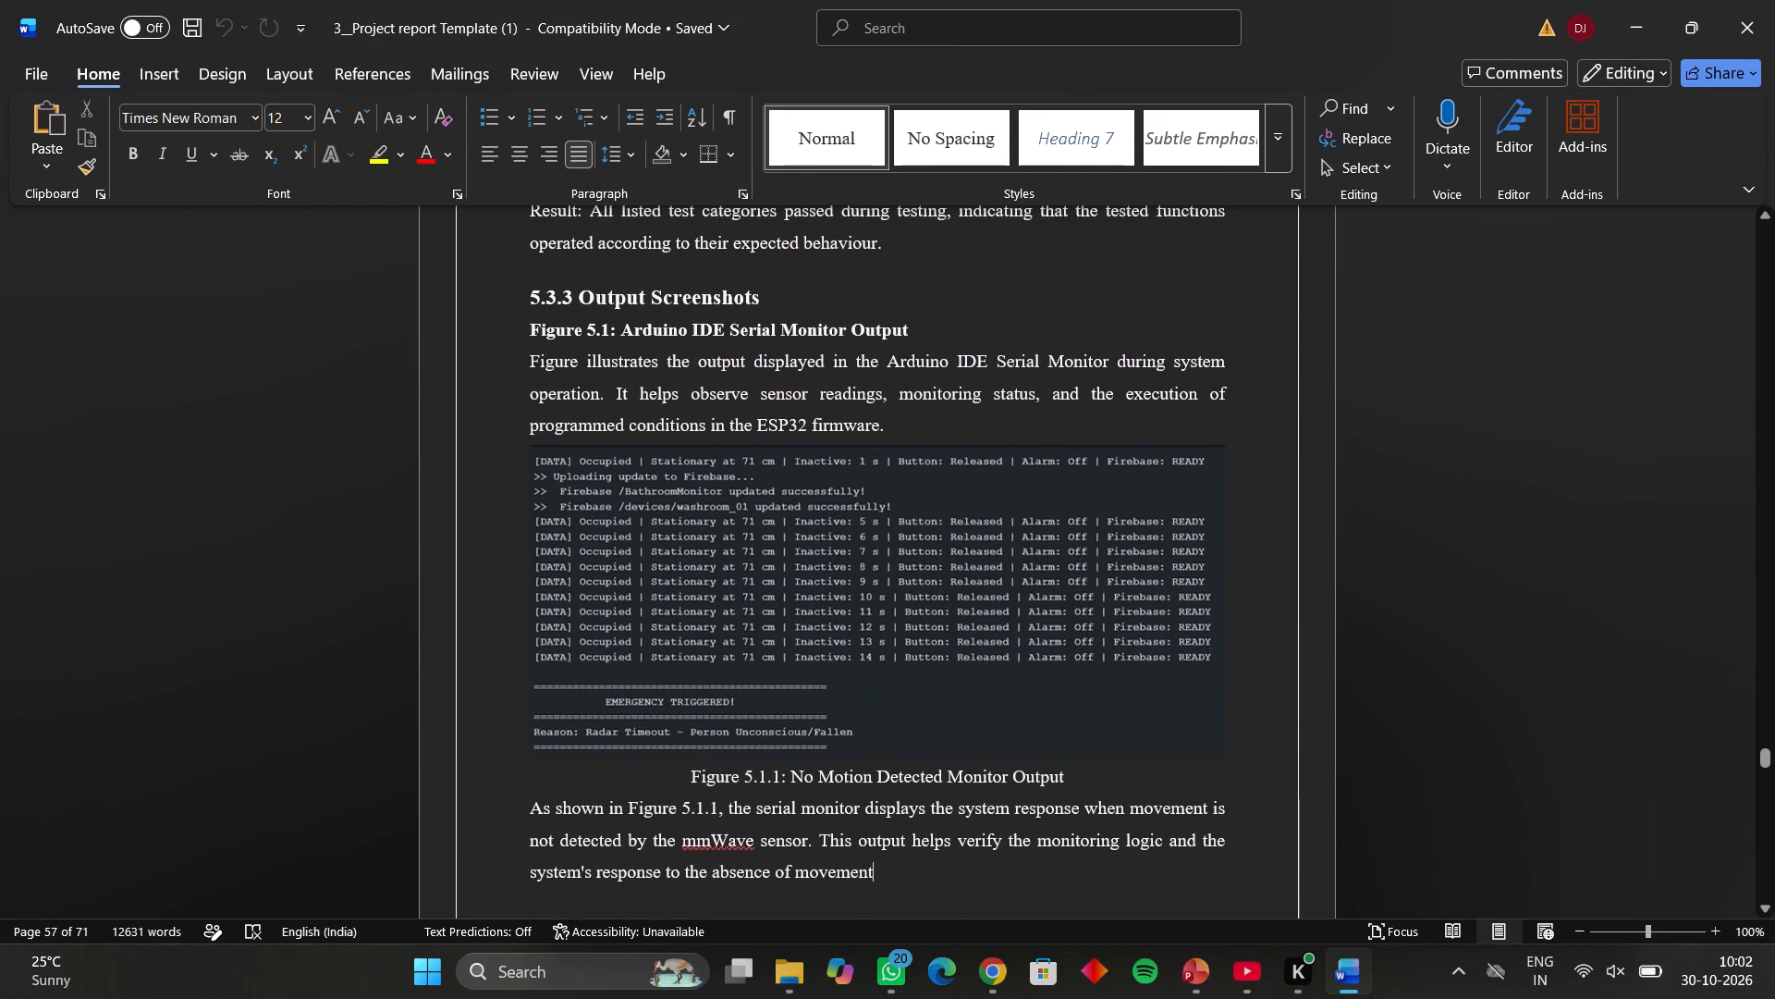
Review the Firebase Realtime Database outputs in Figures 5.2.1 and 5.2.2 of the report.
scroll(874, 656, down, 6)
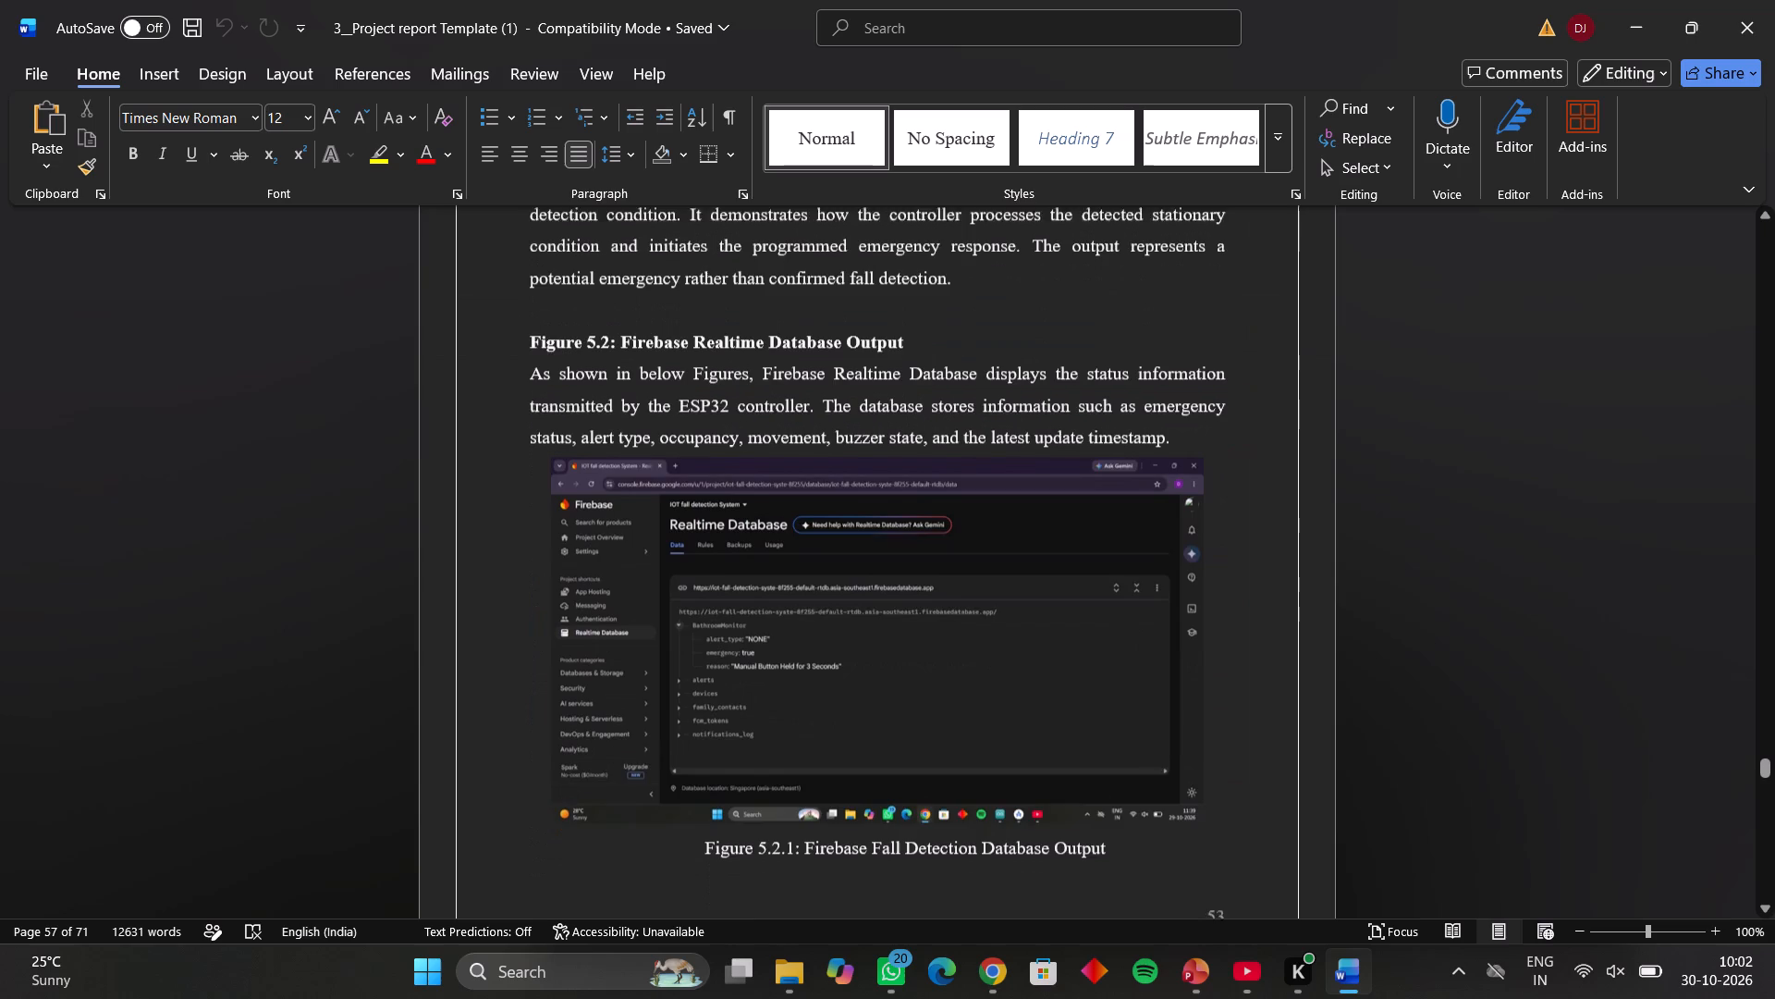
scroll(874, 656, down, 3)
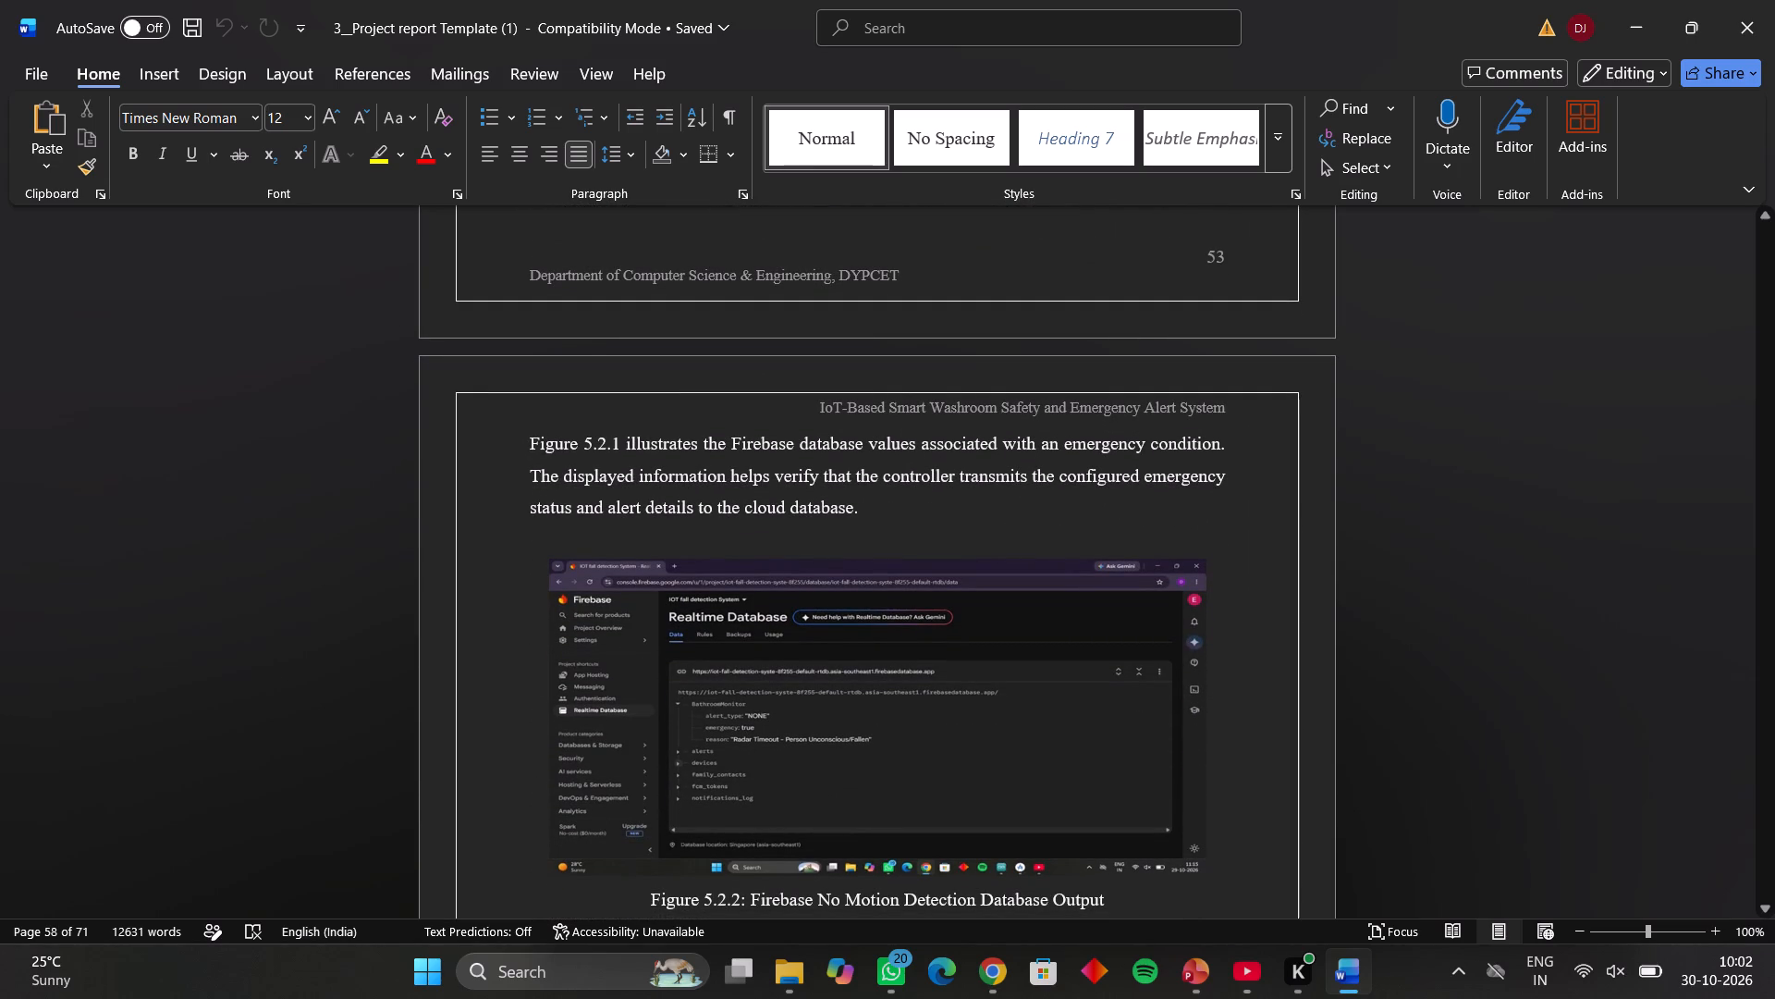
scroll(962, 585, up, 2)
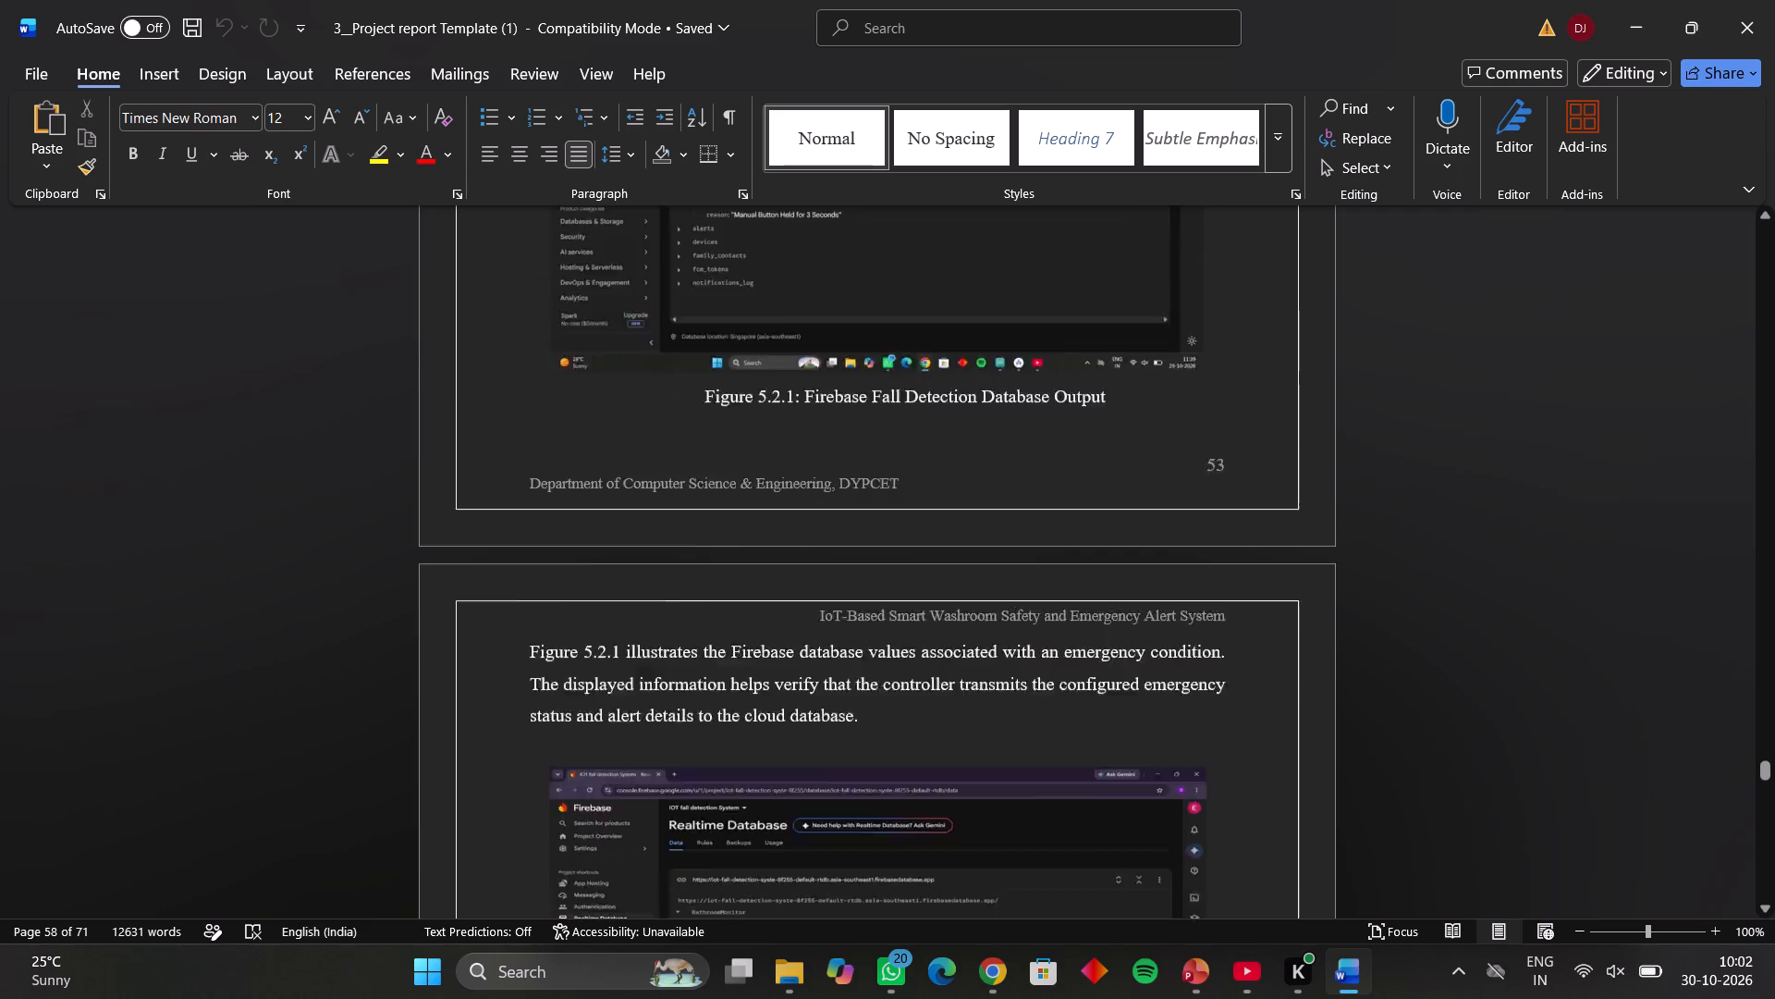
scroll(962, 585, up, 2)
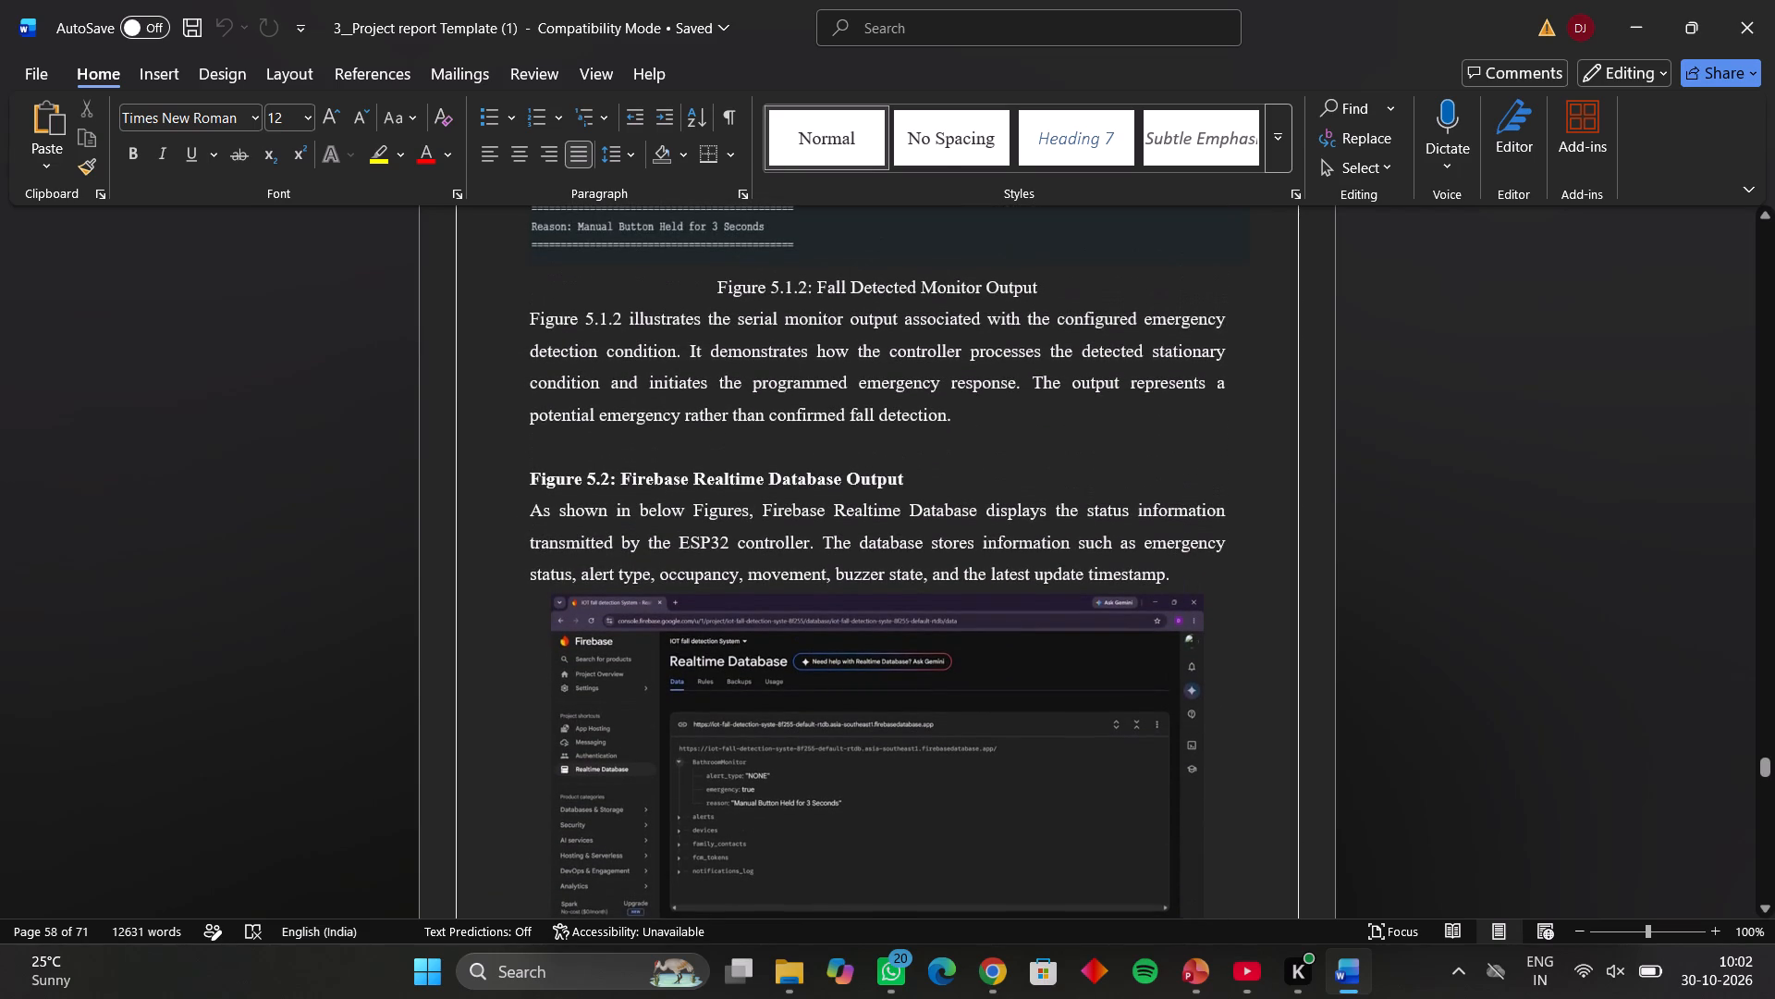
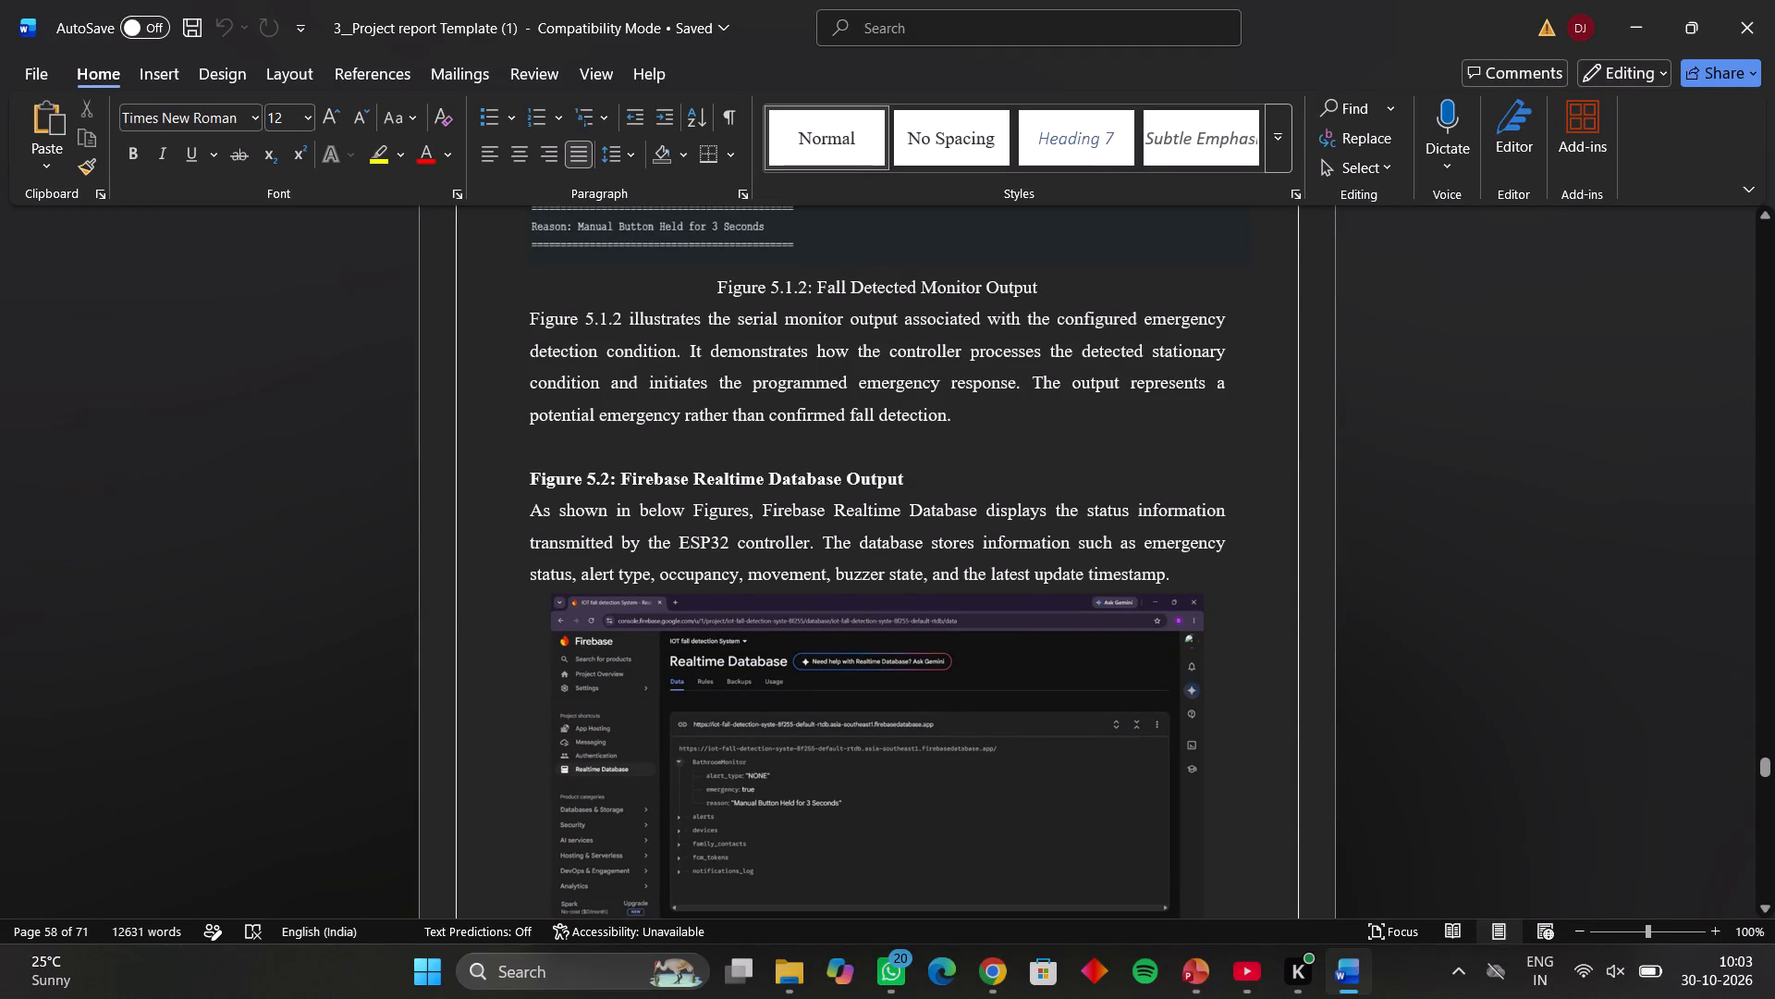
Examine the serial monitor outputs in Figures 5.1.2 and 5.1.1 and the surrounding text of section 5.3.3 Output Screenshots.
scroll(1161, 614, up, 1)
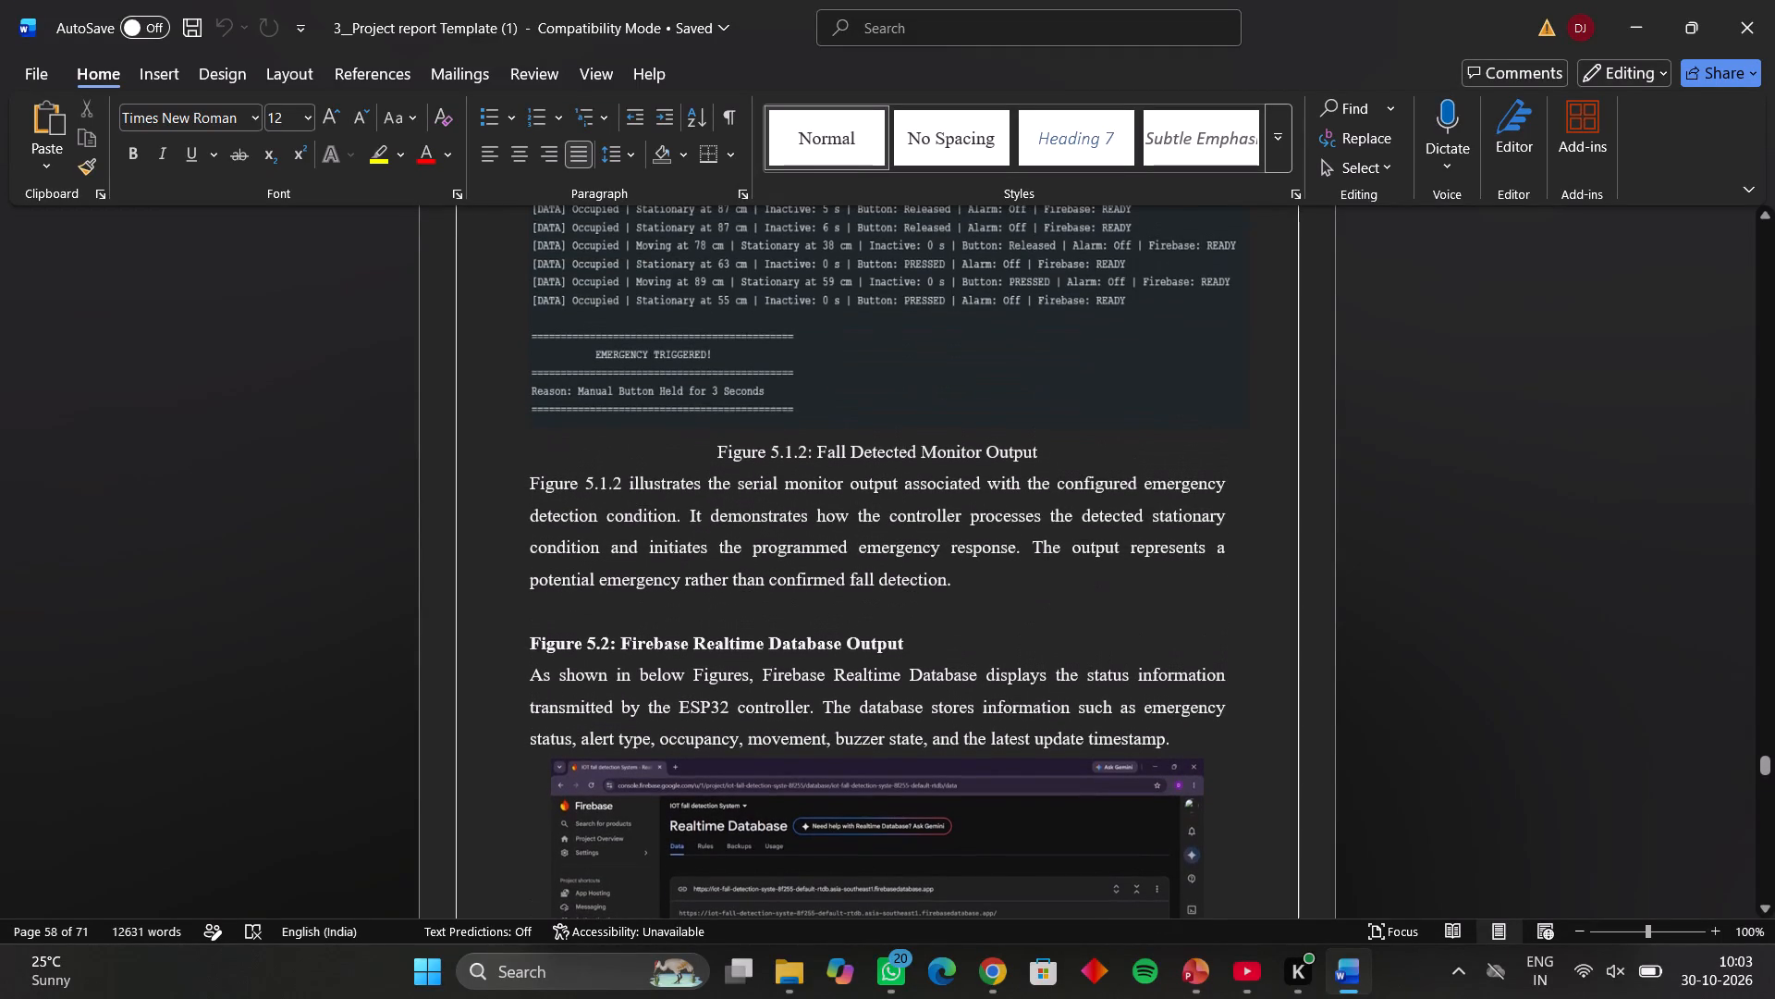
scroll(1161, 614, up, 3)
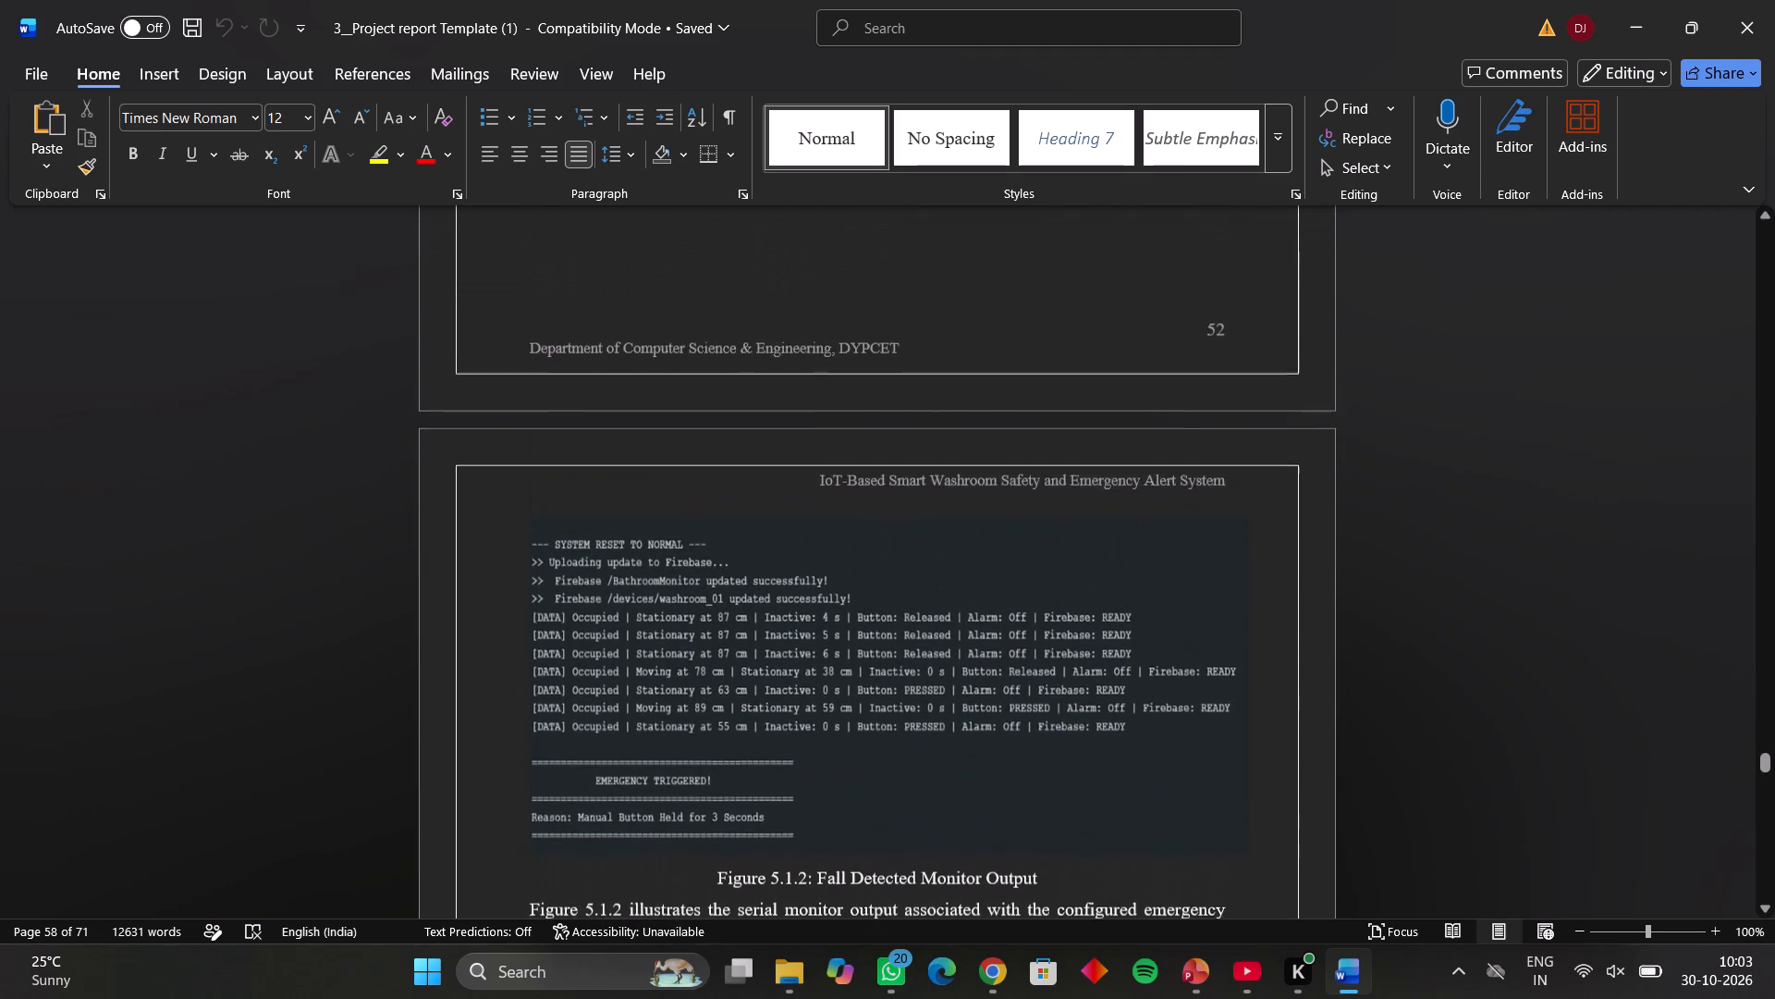
scroll(1161, 614, up, 2)
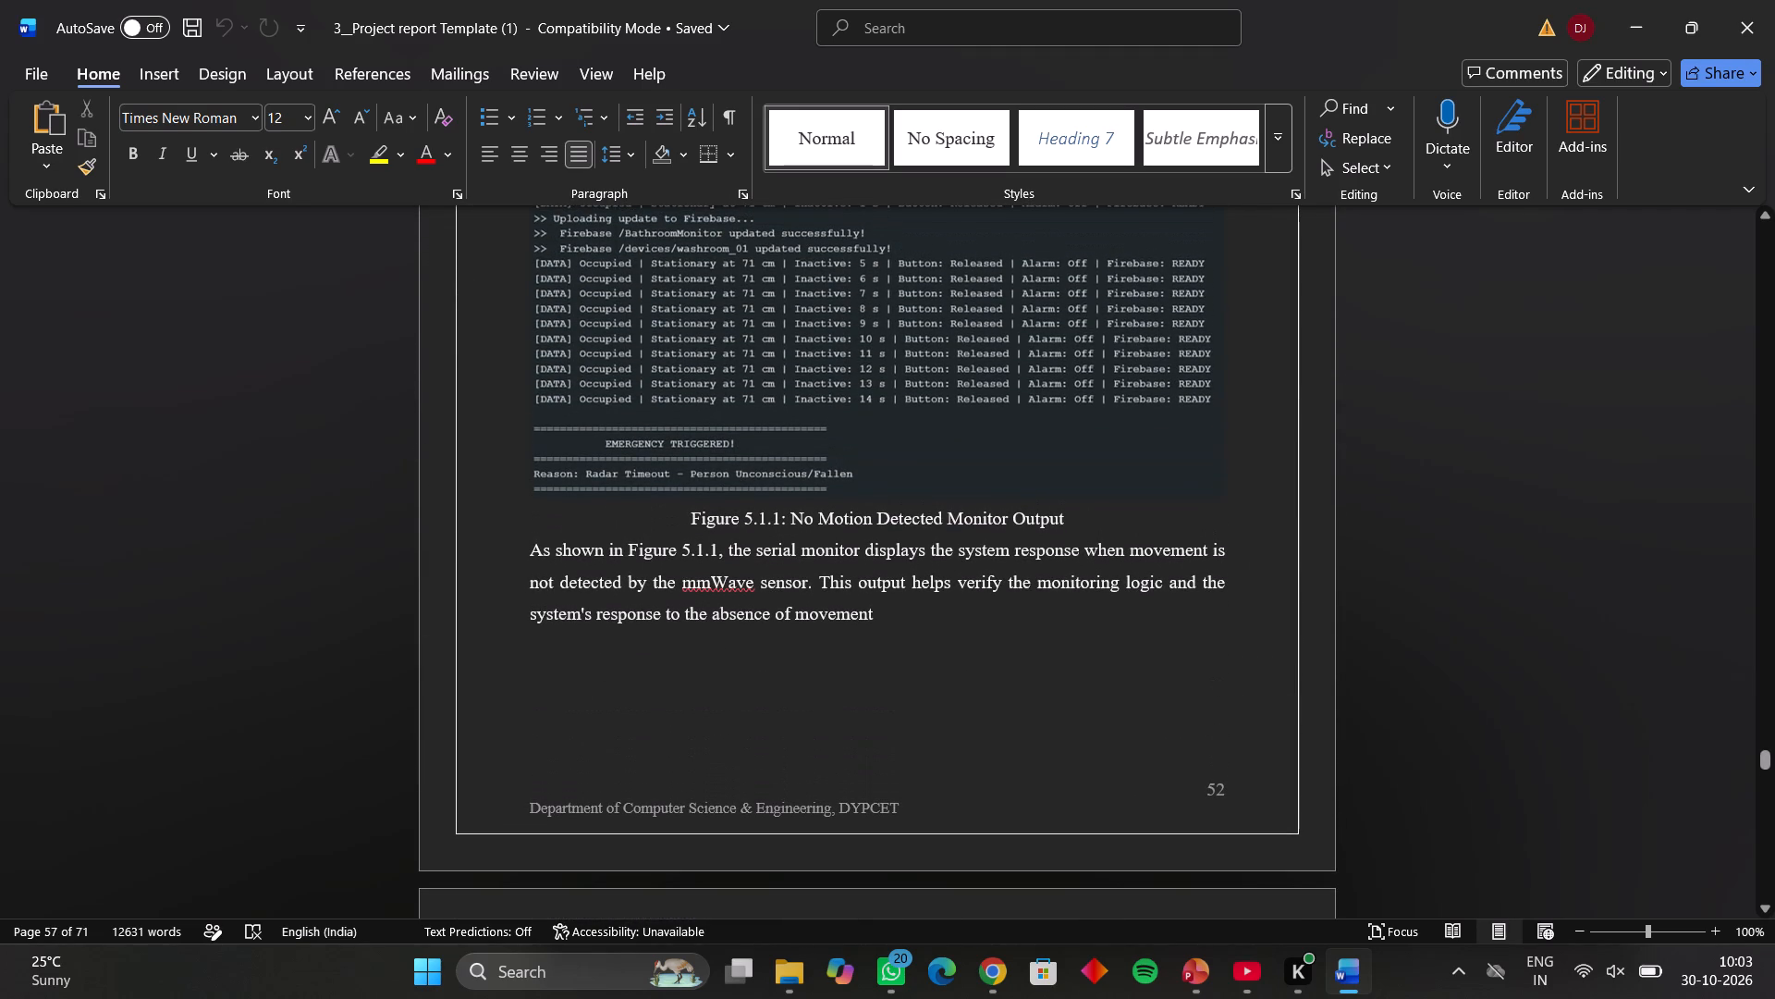
scroll(1161, 614, up, 1)
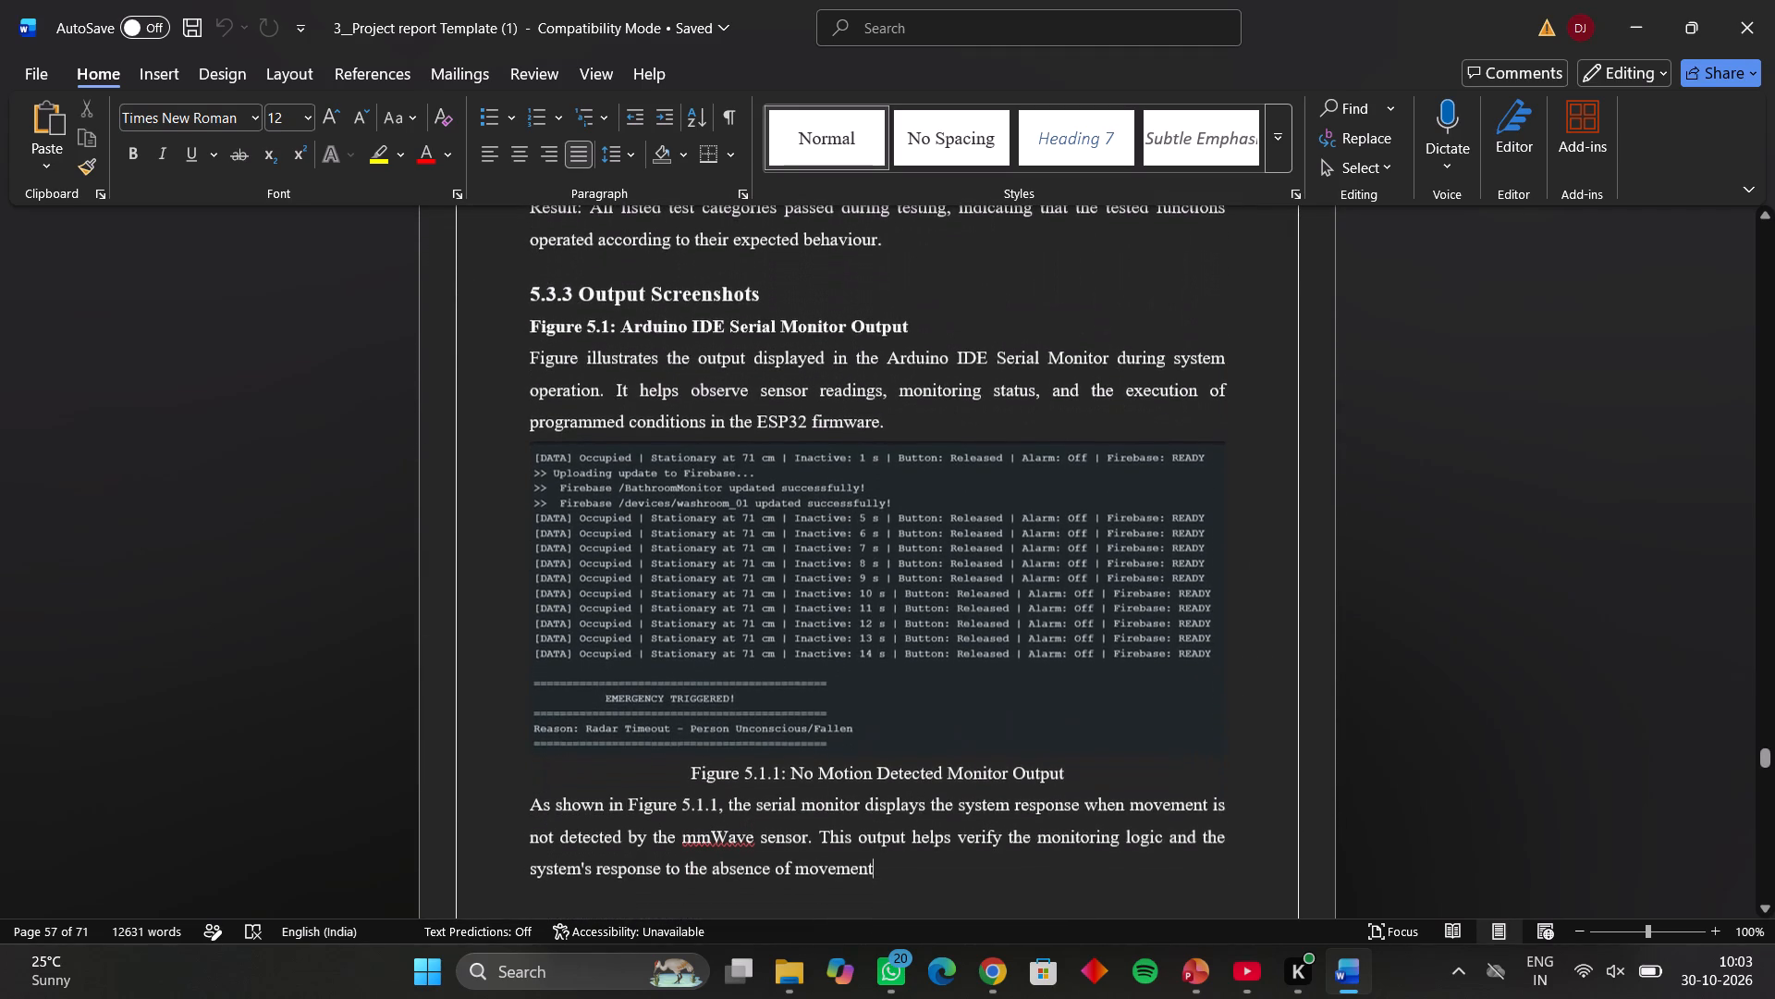
scroll(1161, 614, down, 1)
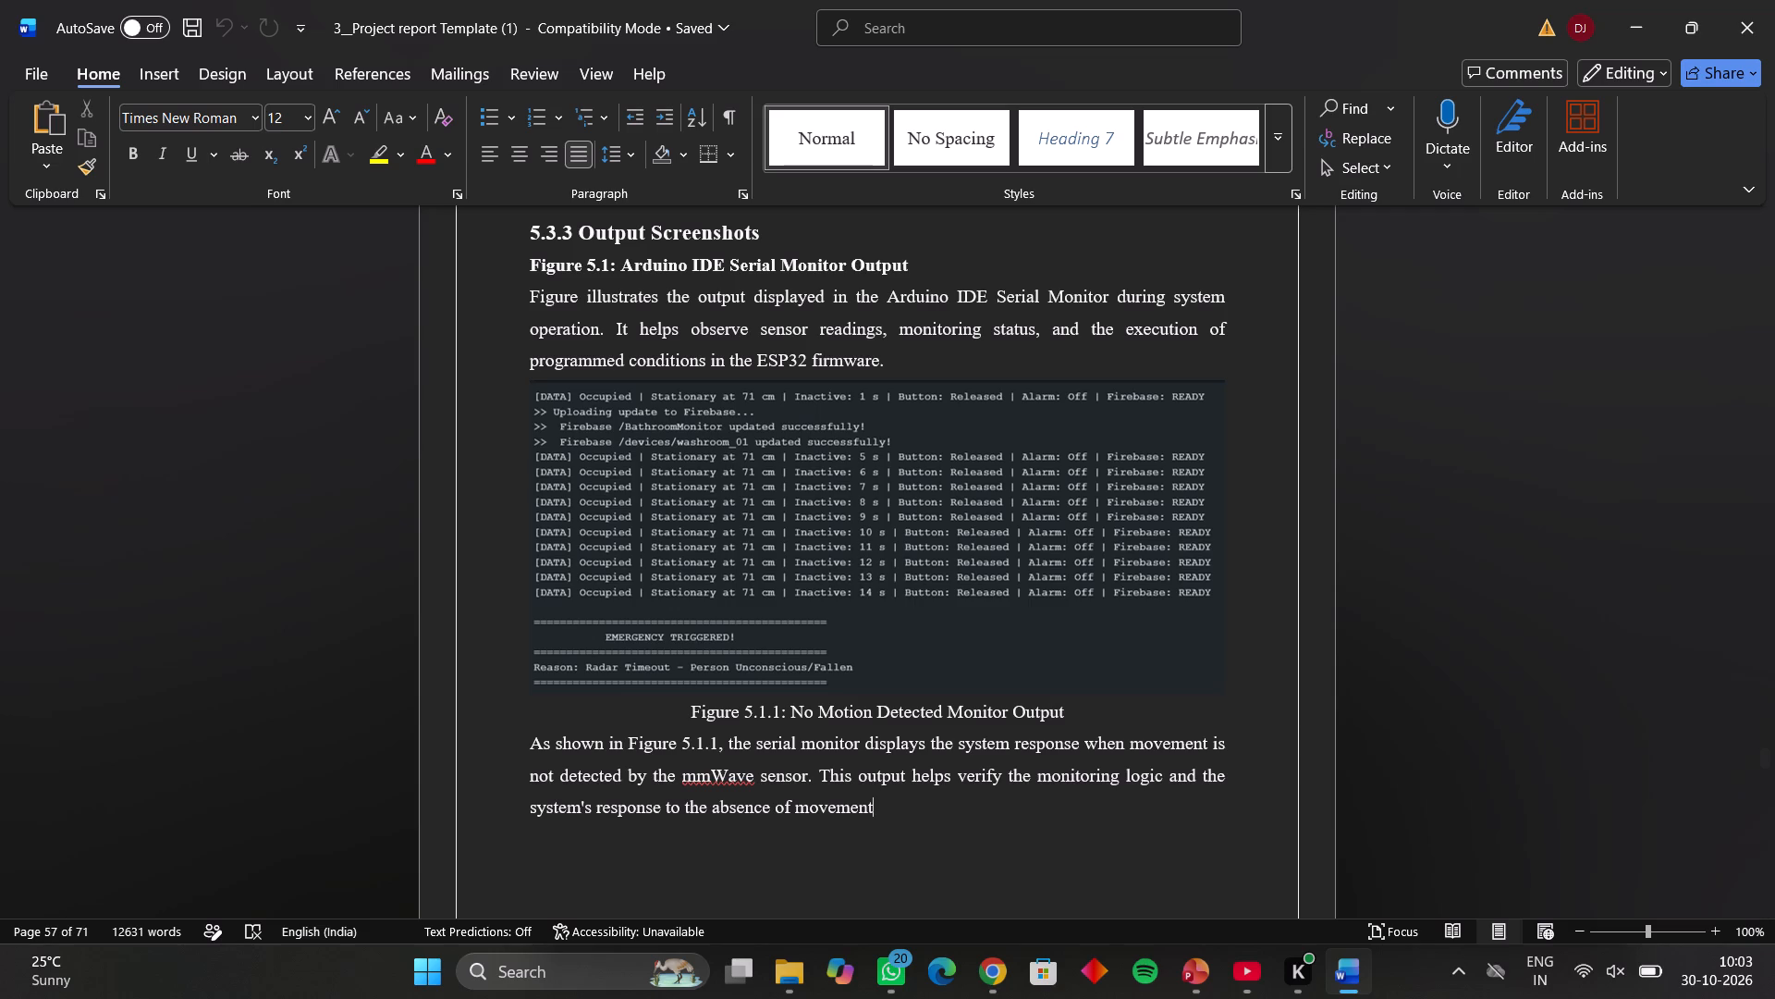
scroll(615, 275, up, 2)
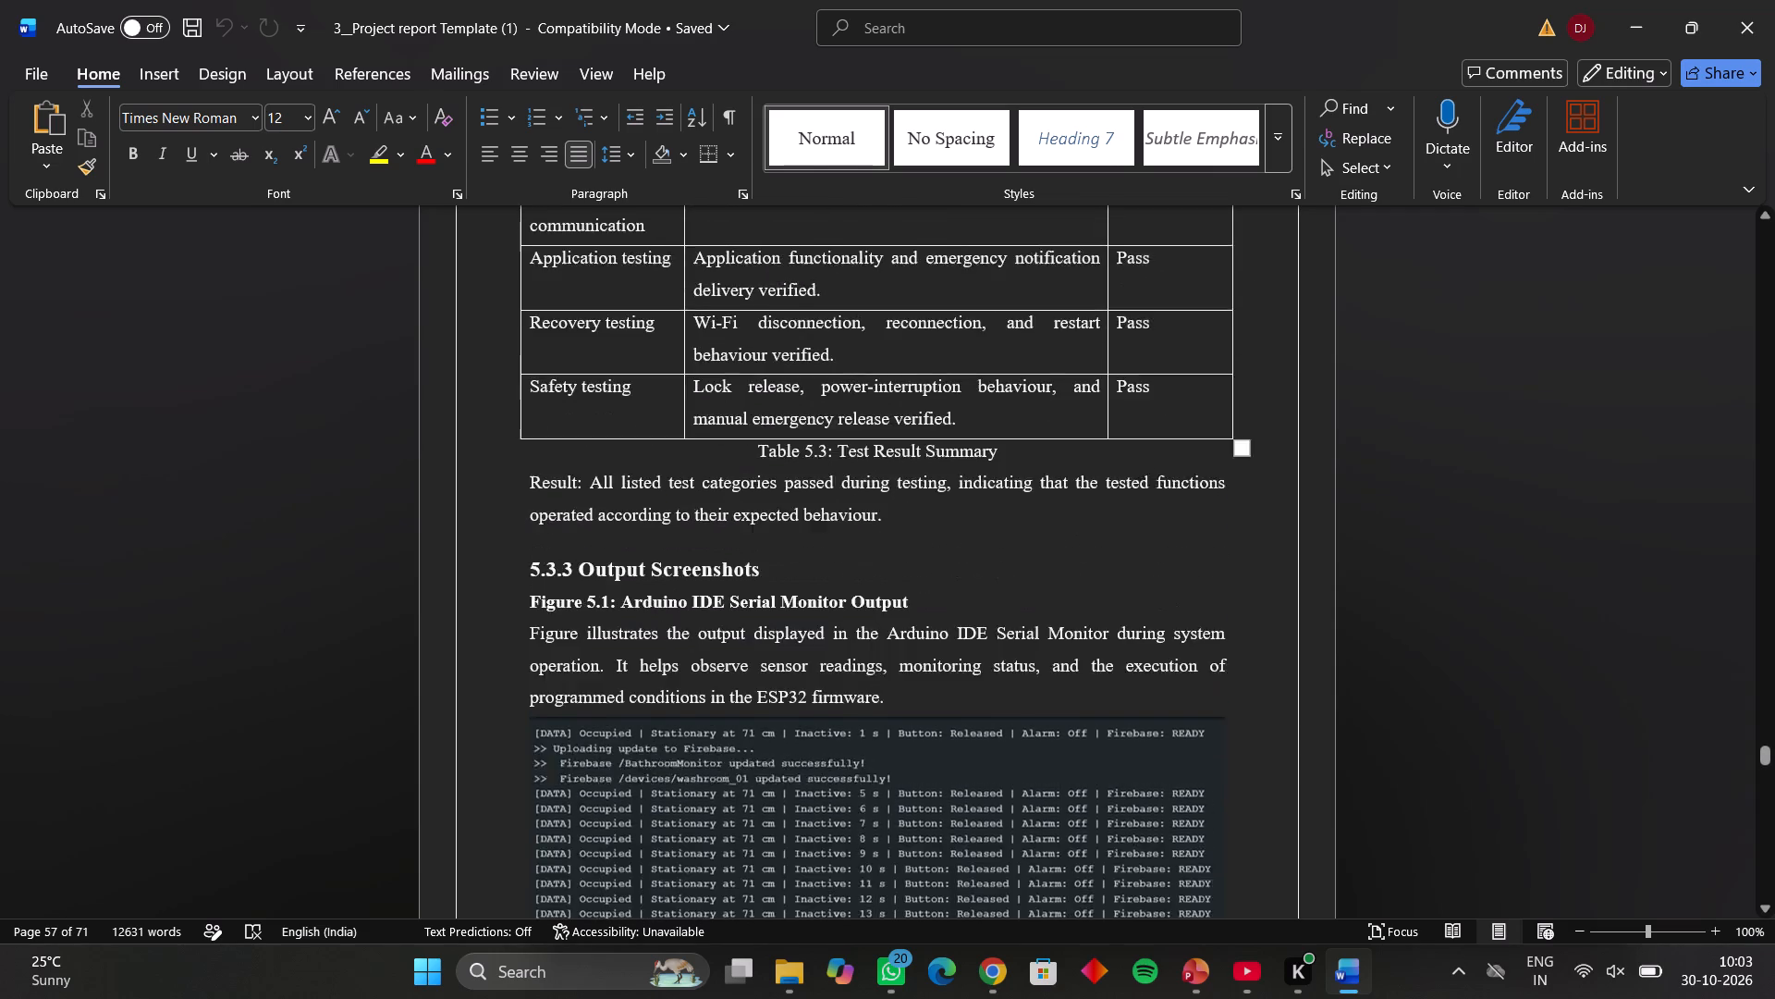
scroll(615, 275, up, 1)
scroll(615, 275, down, 2)
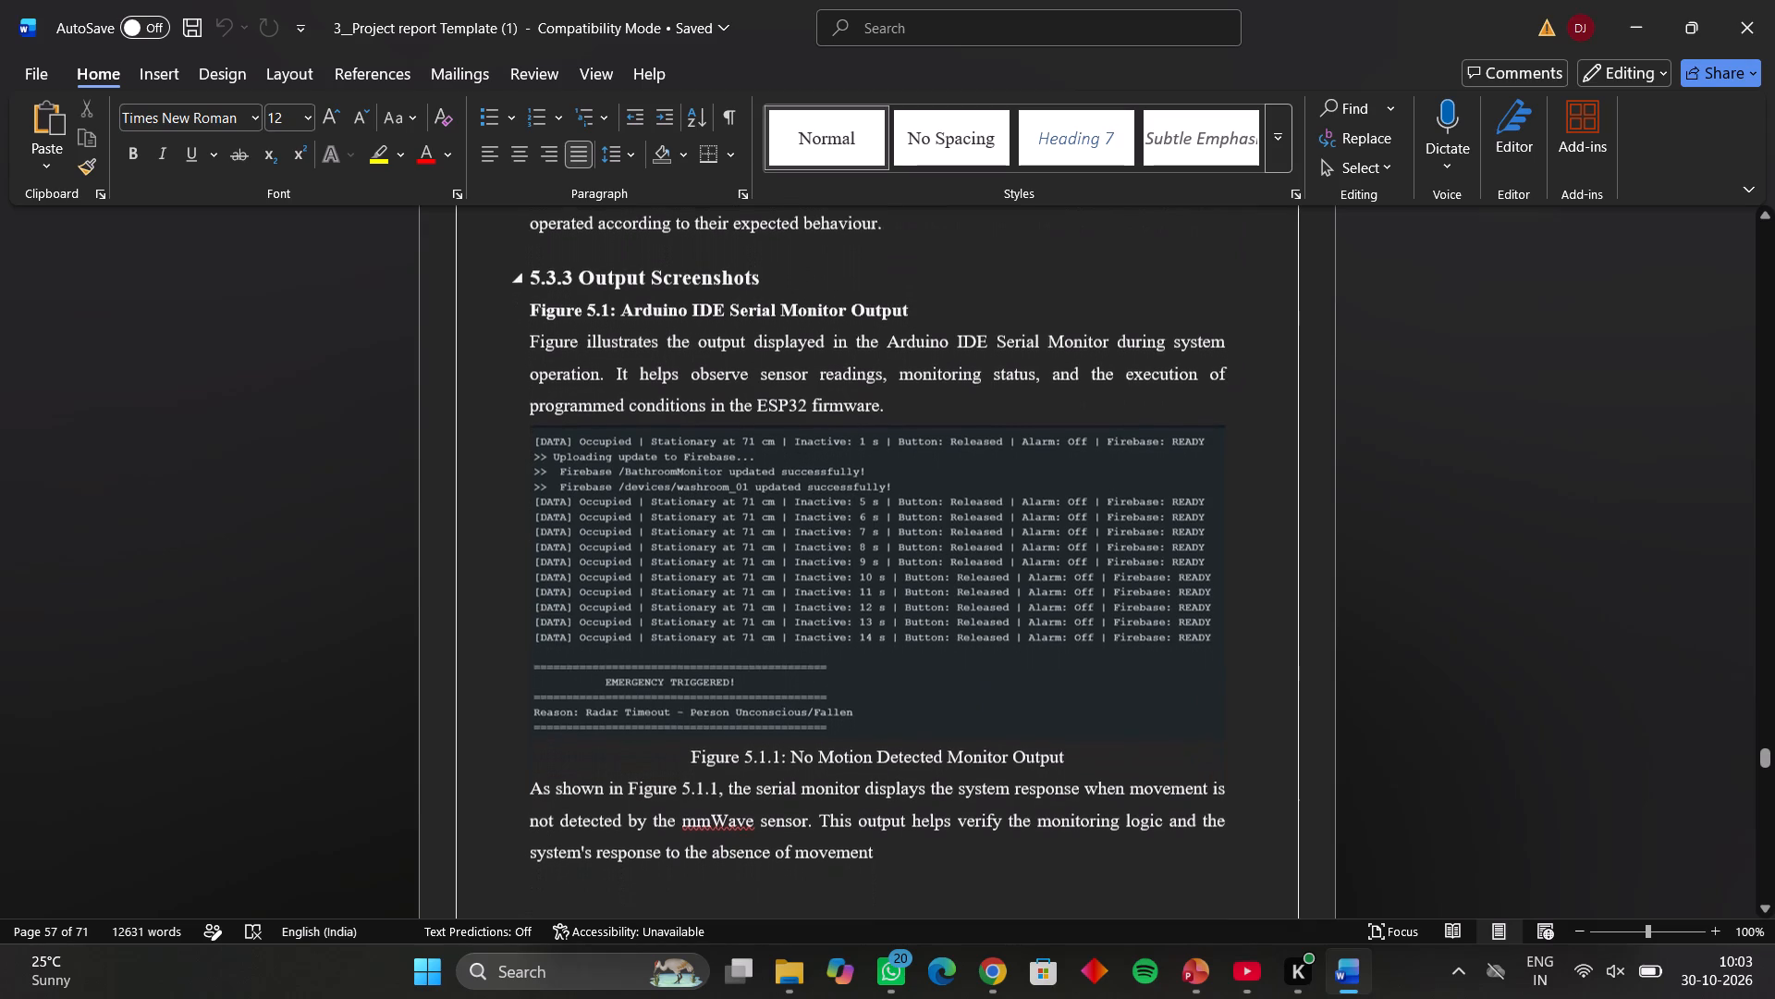
scroll(615, 275, down, 1)
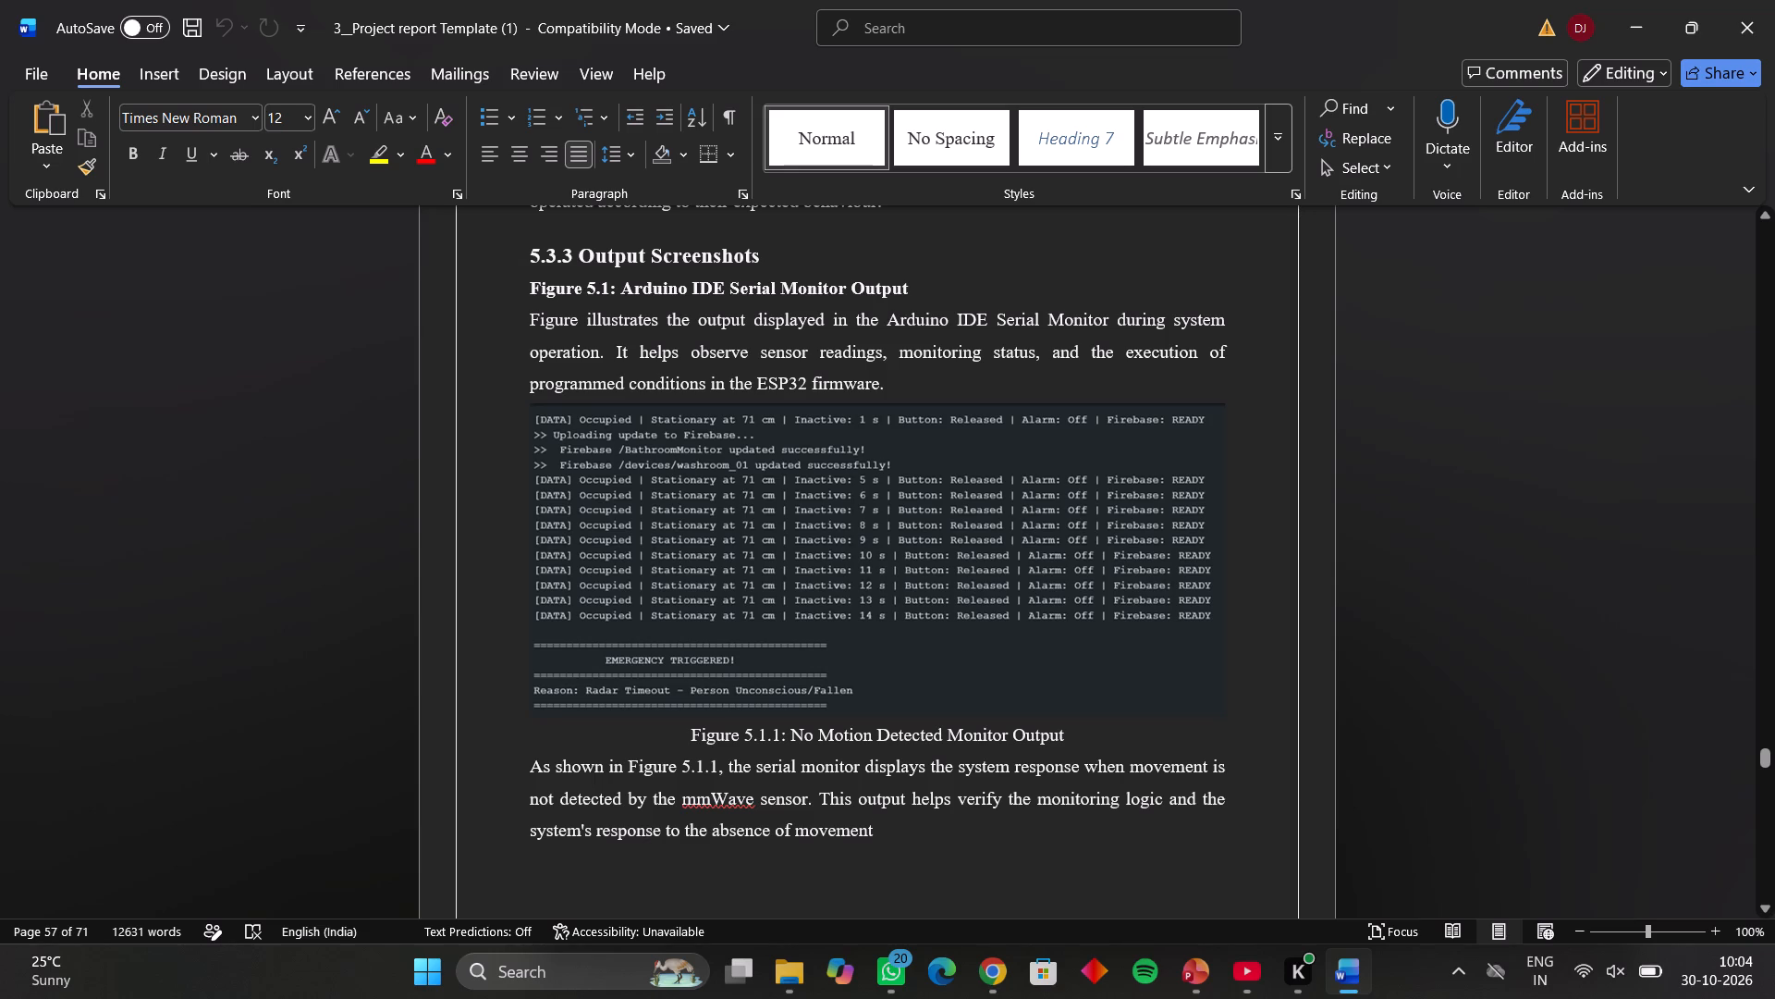
scroll(533, 286, down, 2)
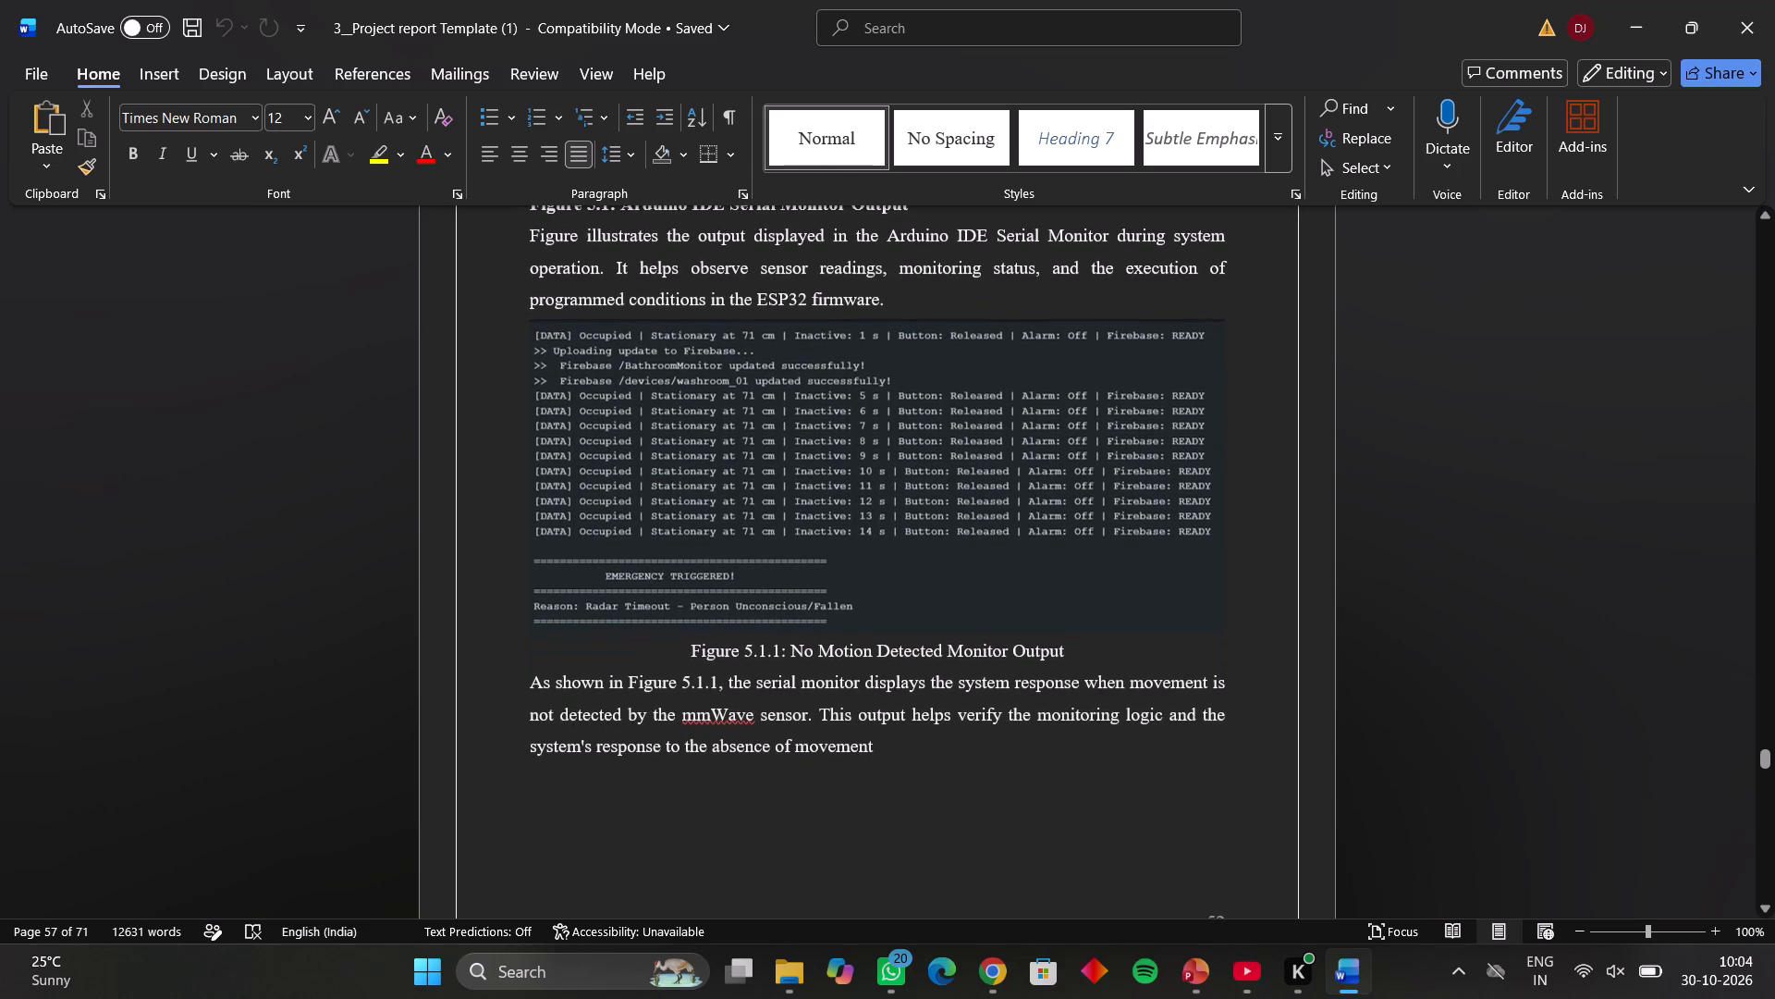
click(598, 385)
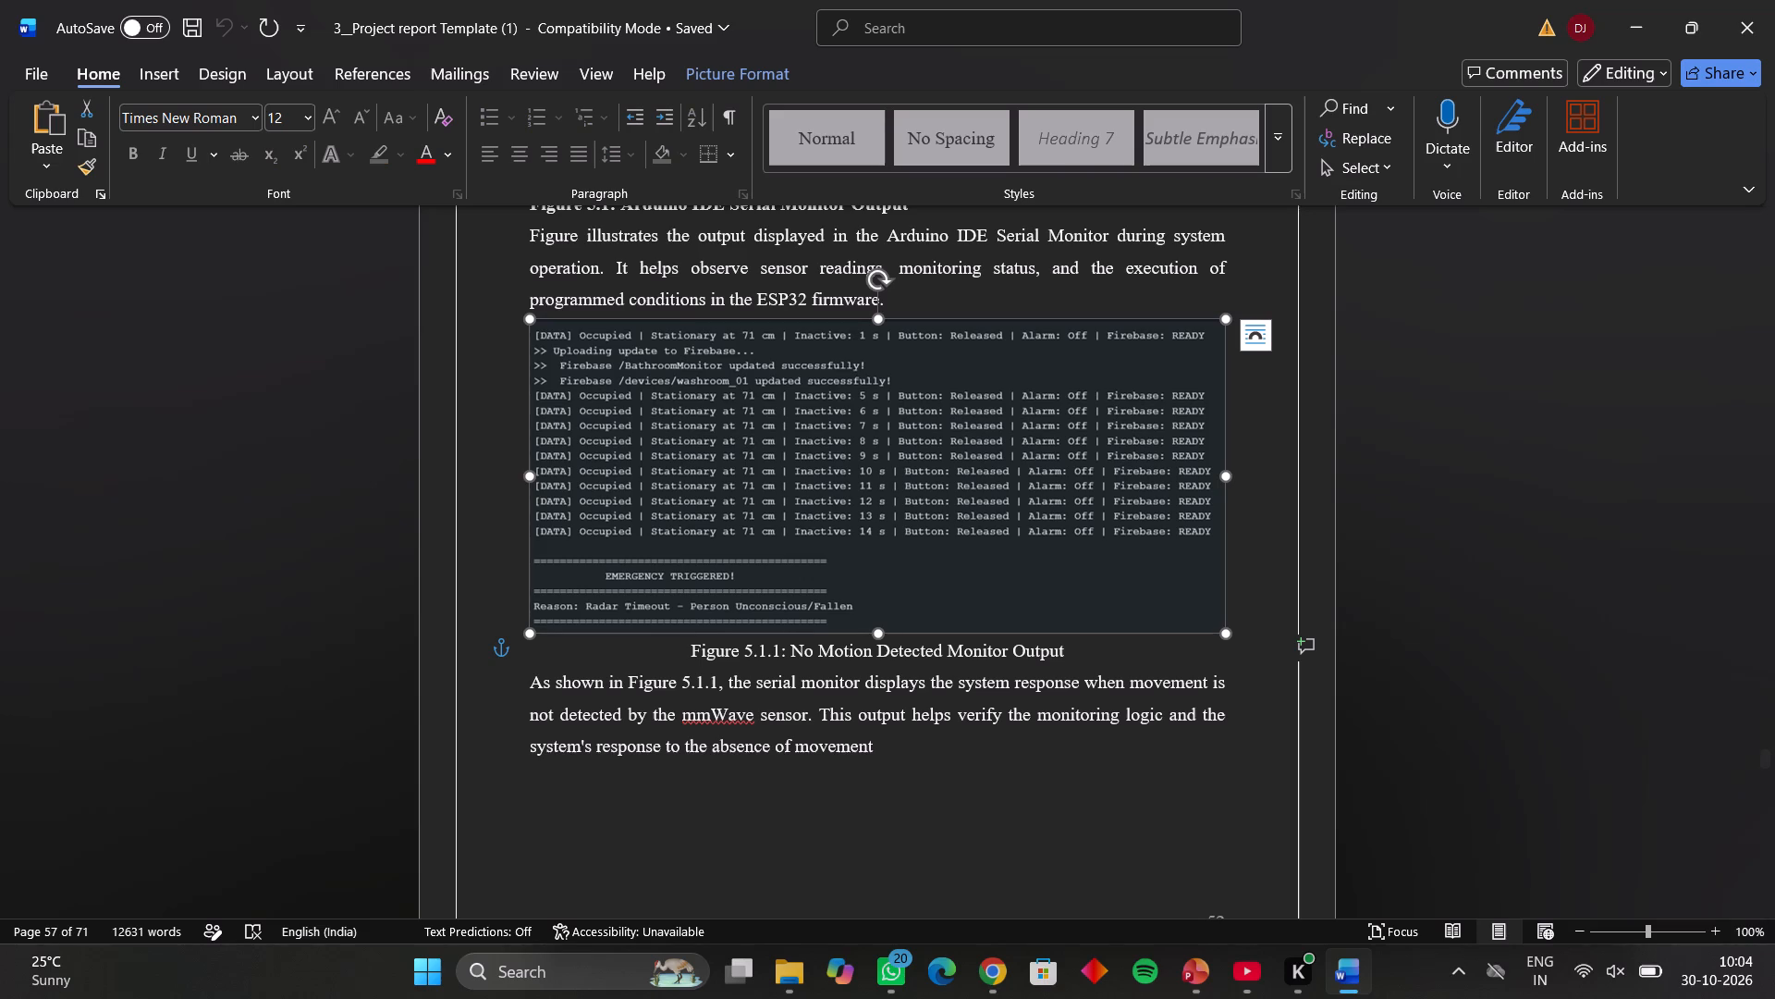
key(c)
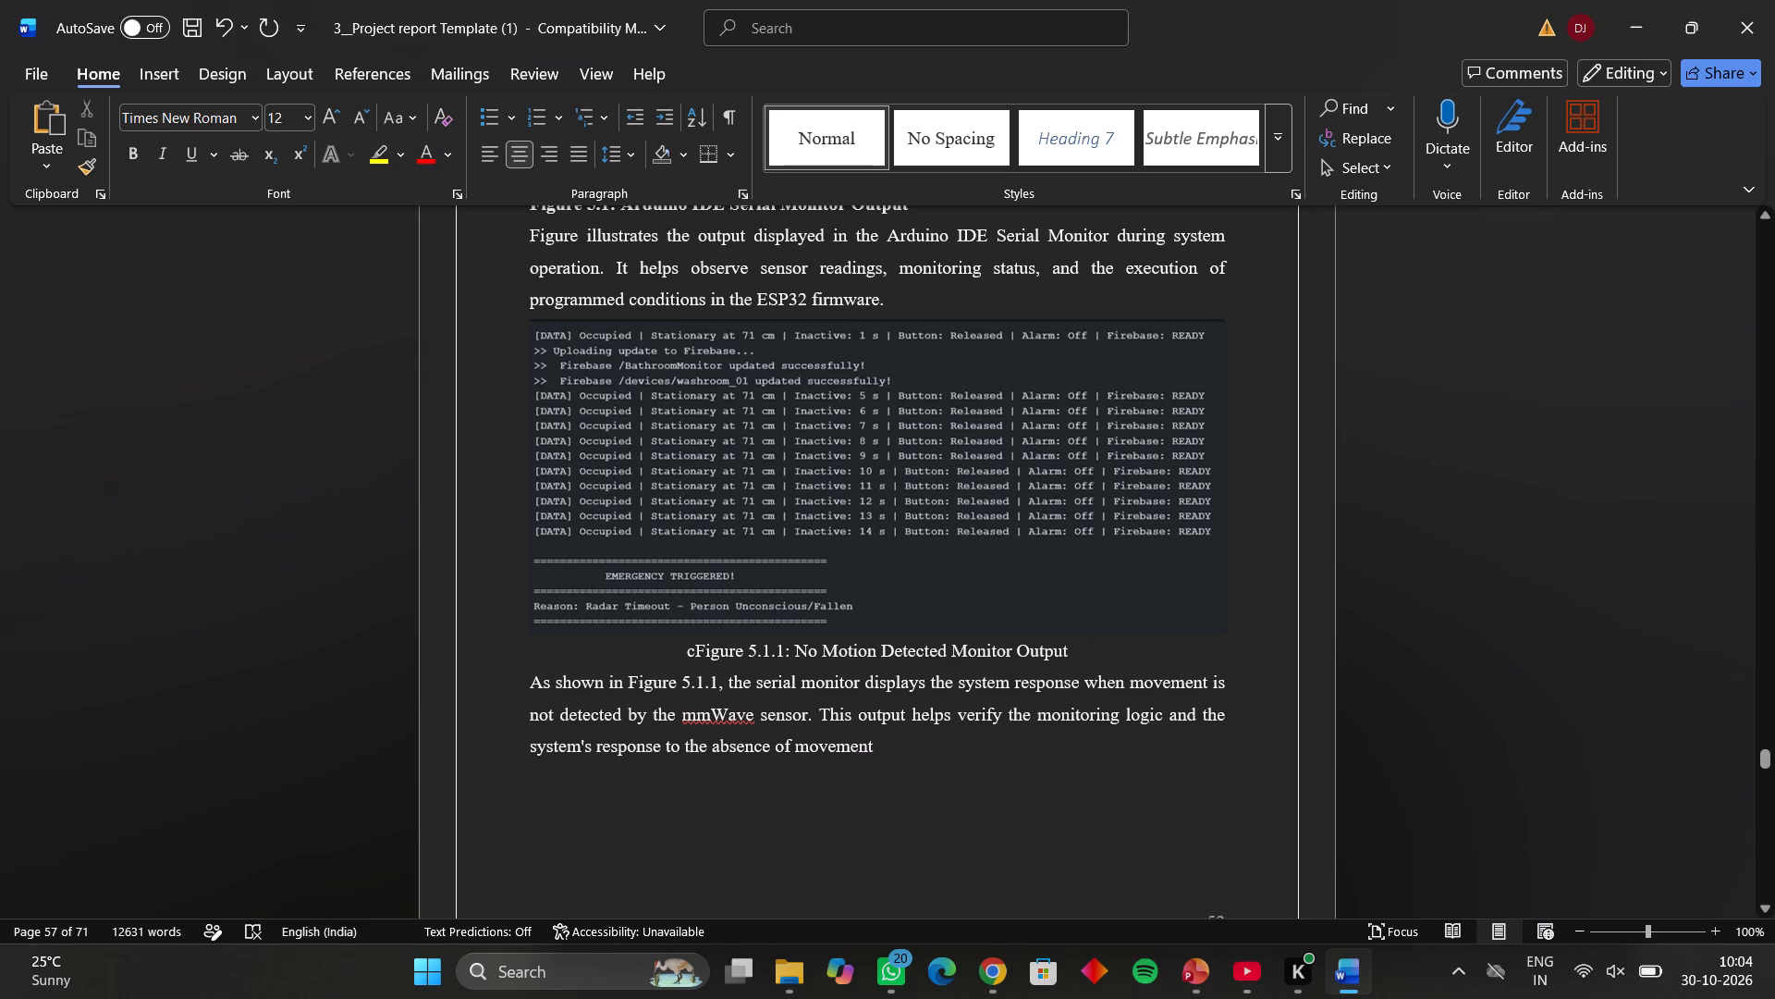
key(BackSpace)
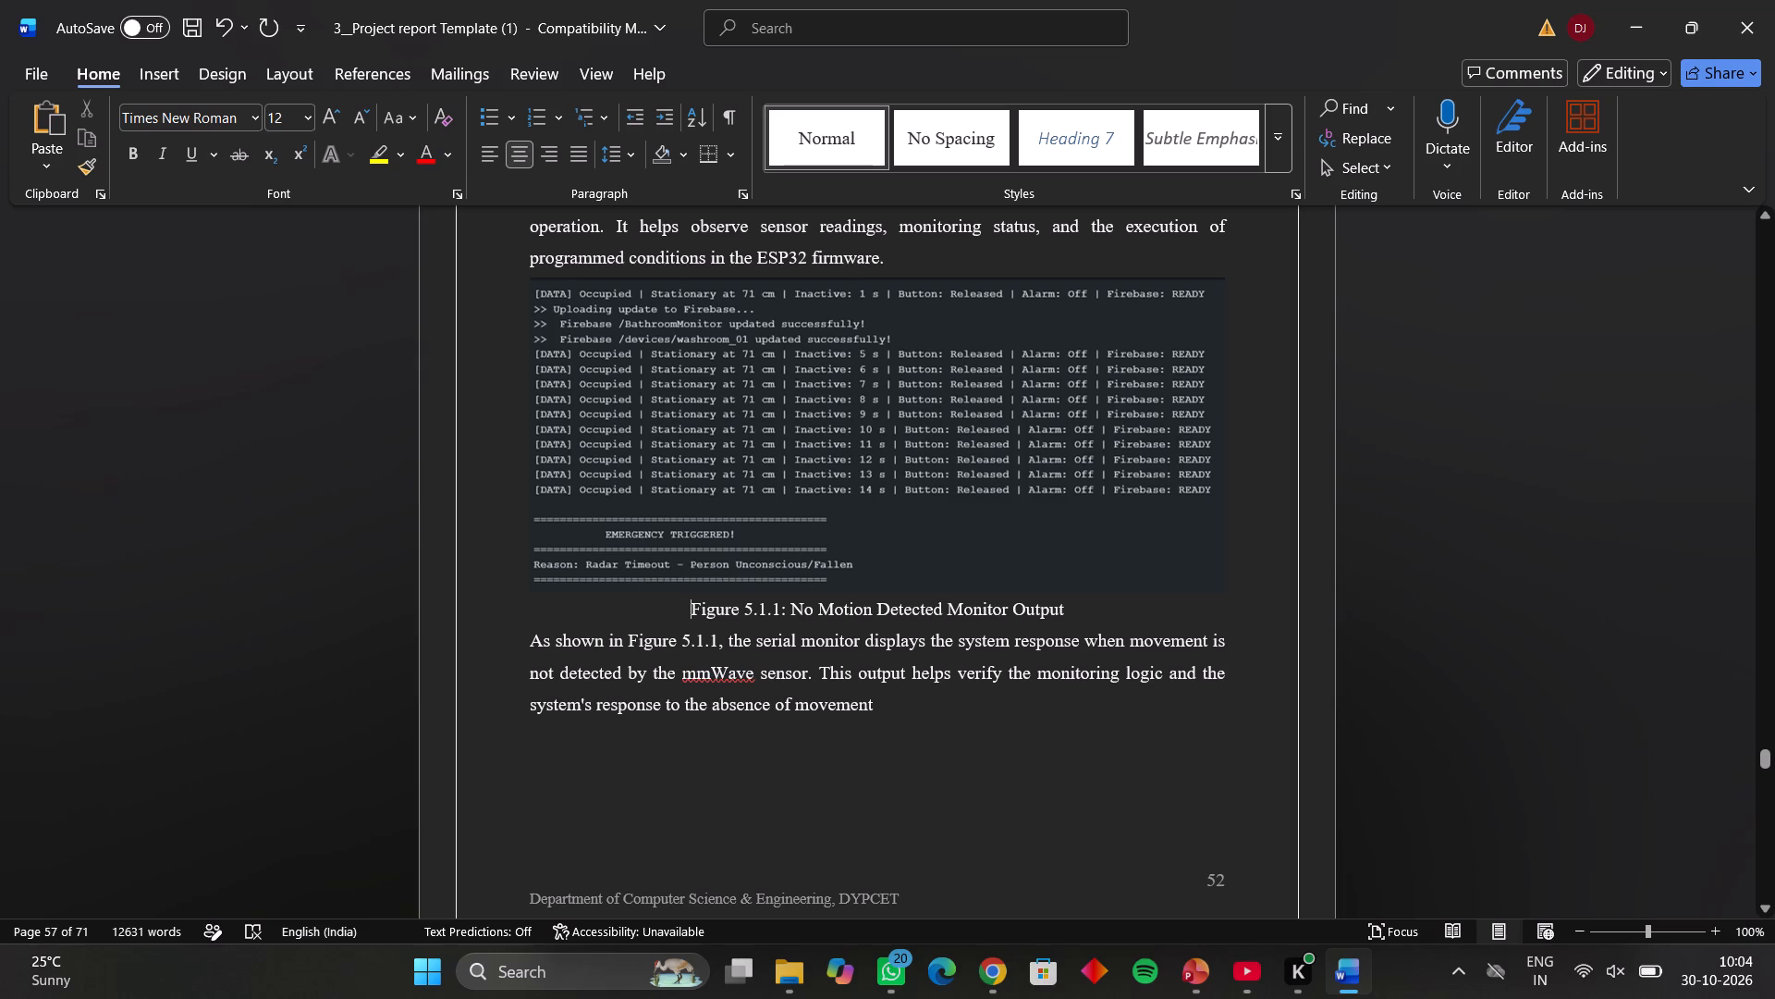
Copy the serial monitor image of Figure 5.1.1, No Motion Detected Monitor Output, from the report.
scroll(792, 655, down, 2)
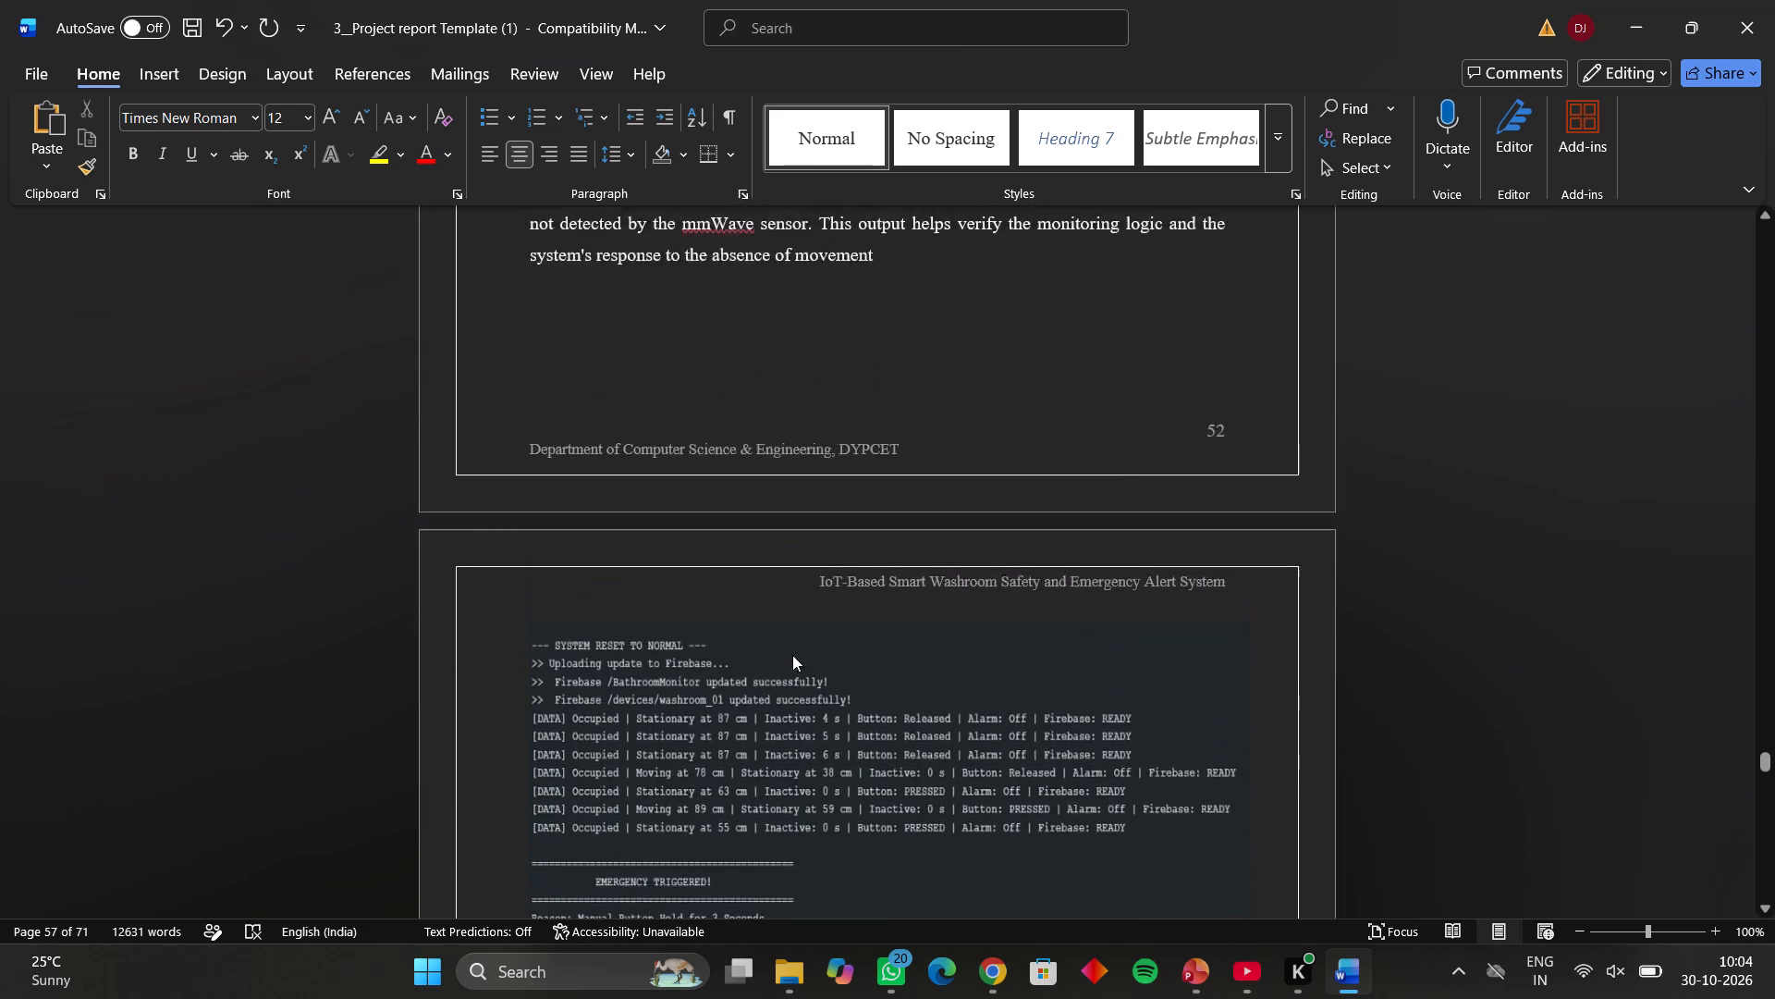
scroll(792, 655, down, 1)
scroll(792, 655, up, 2)
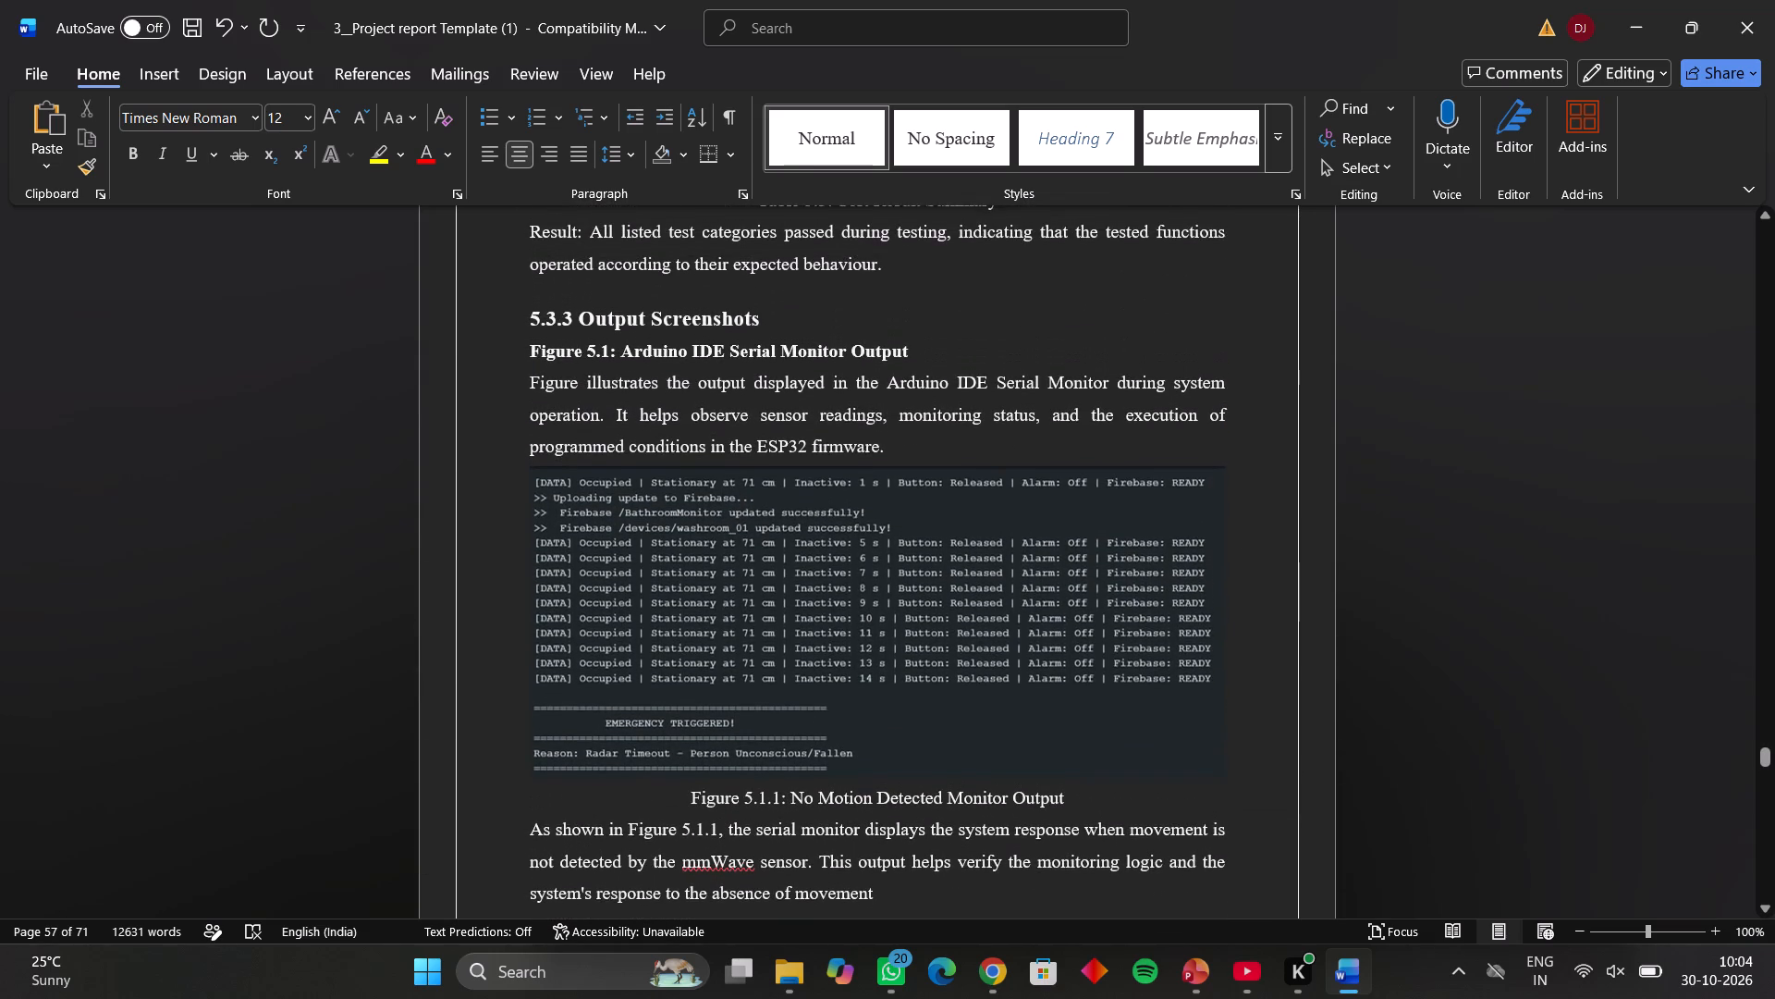
scroll(792, 655, down, 1)
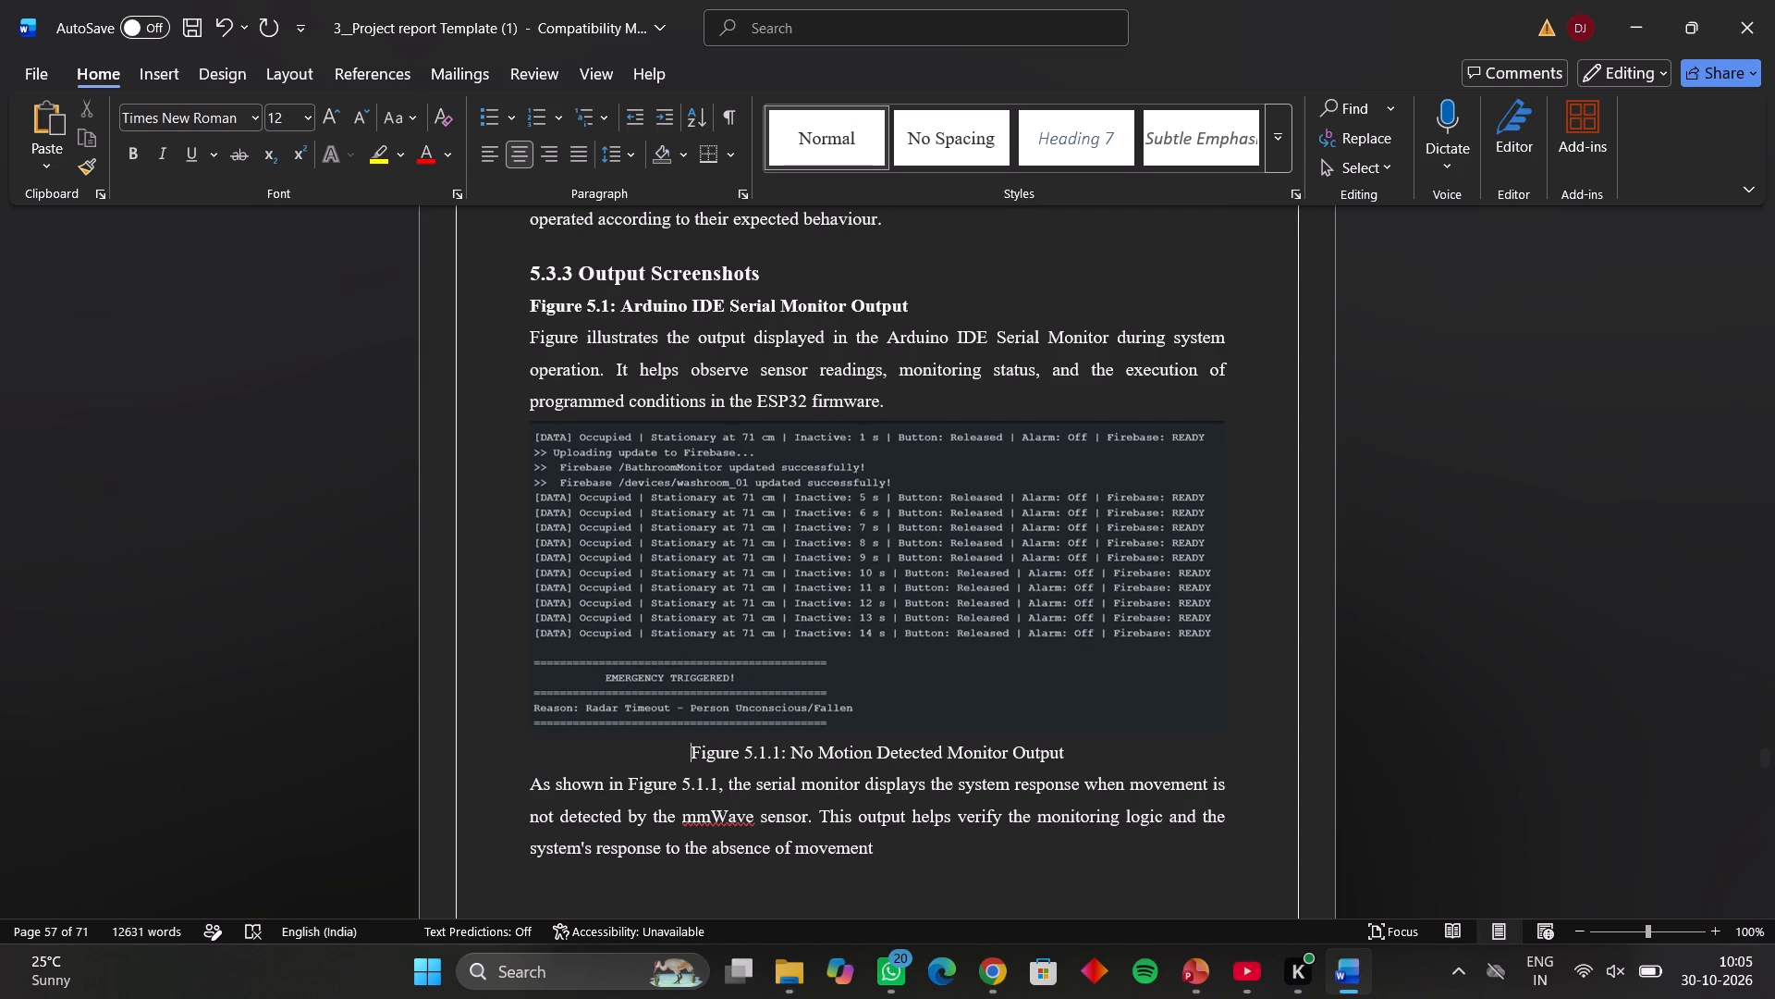
click(890, 587)
scroll(890, 587, up, 2)
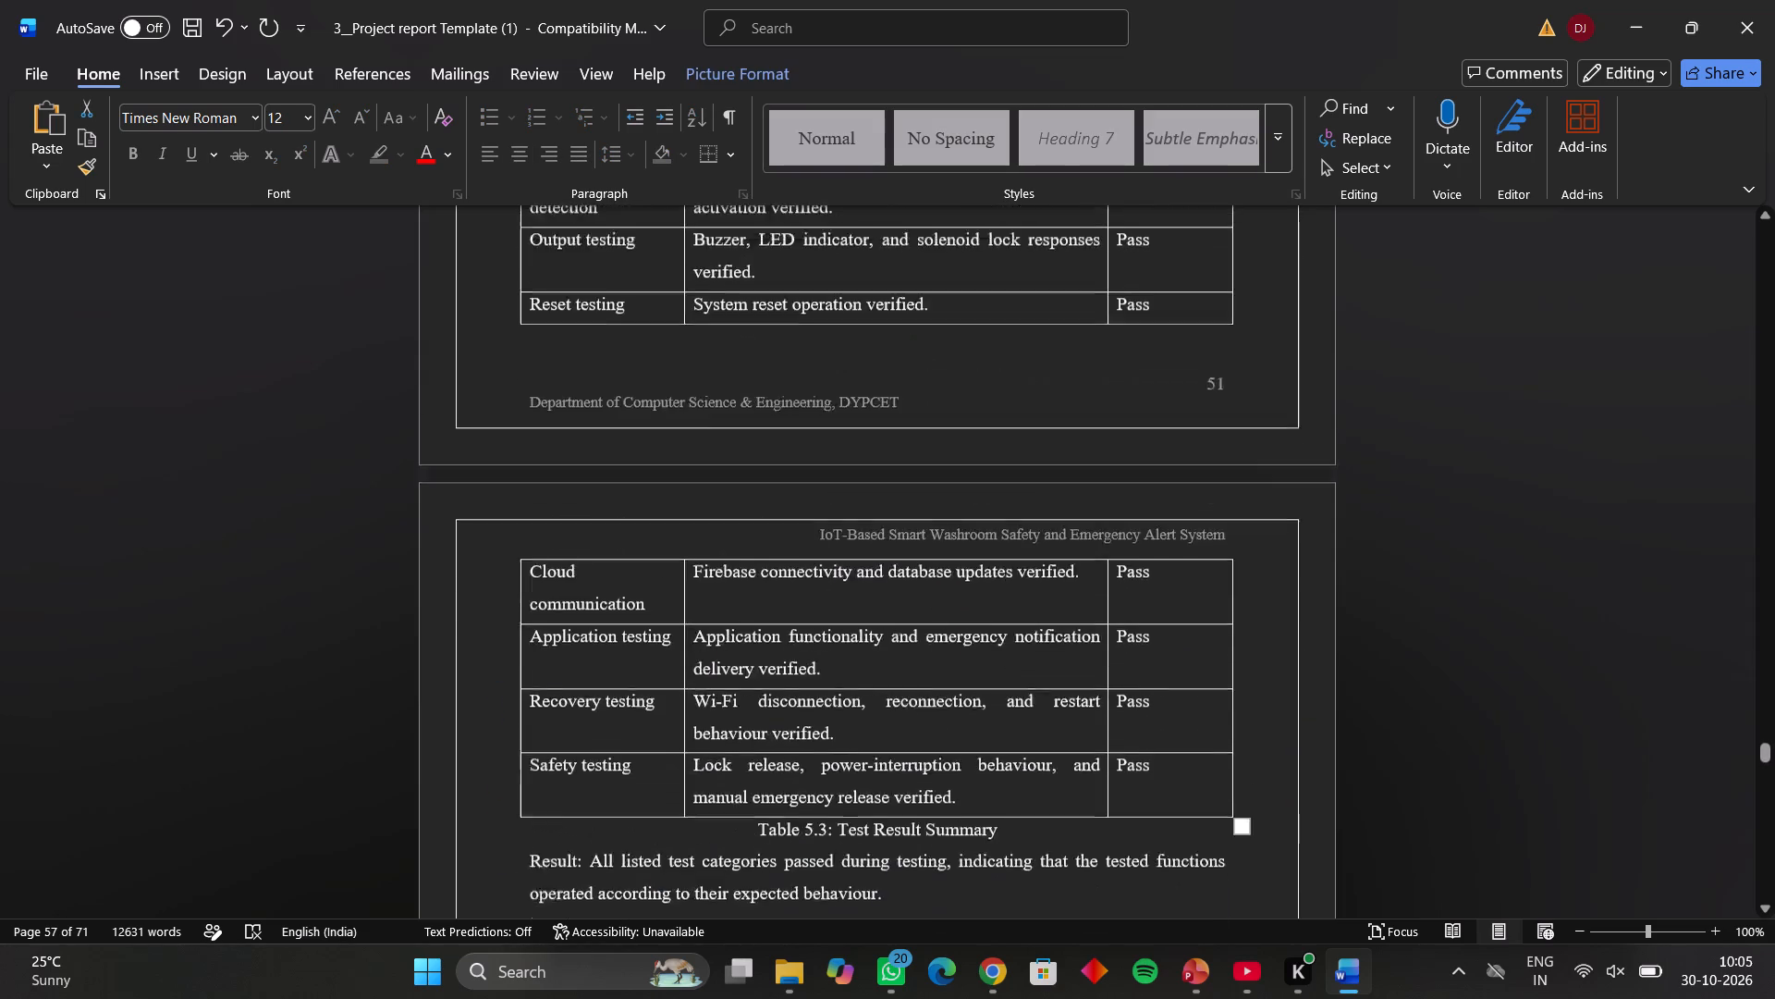
scroll(890, 587, up, 1)
scroll(890, 587, down, 4)
click(890, 587)
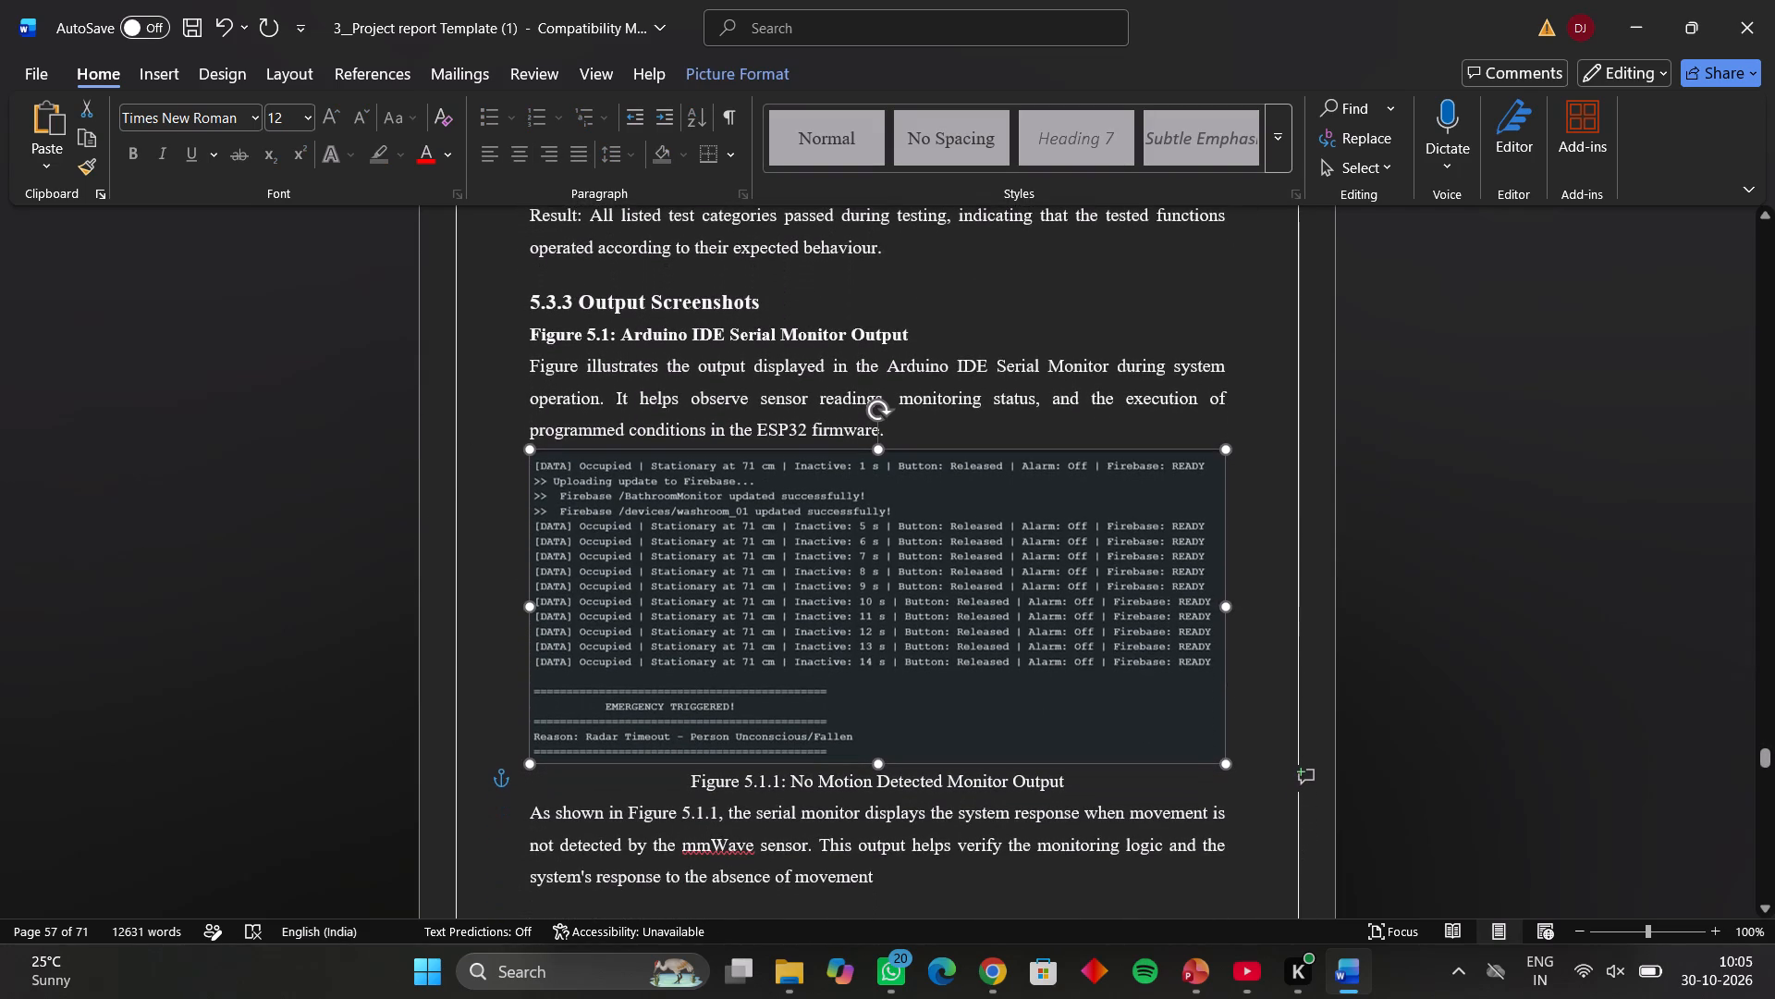
key(ctrl+c)
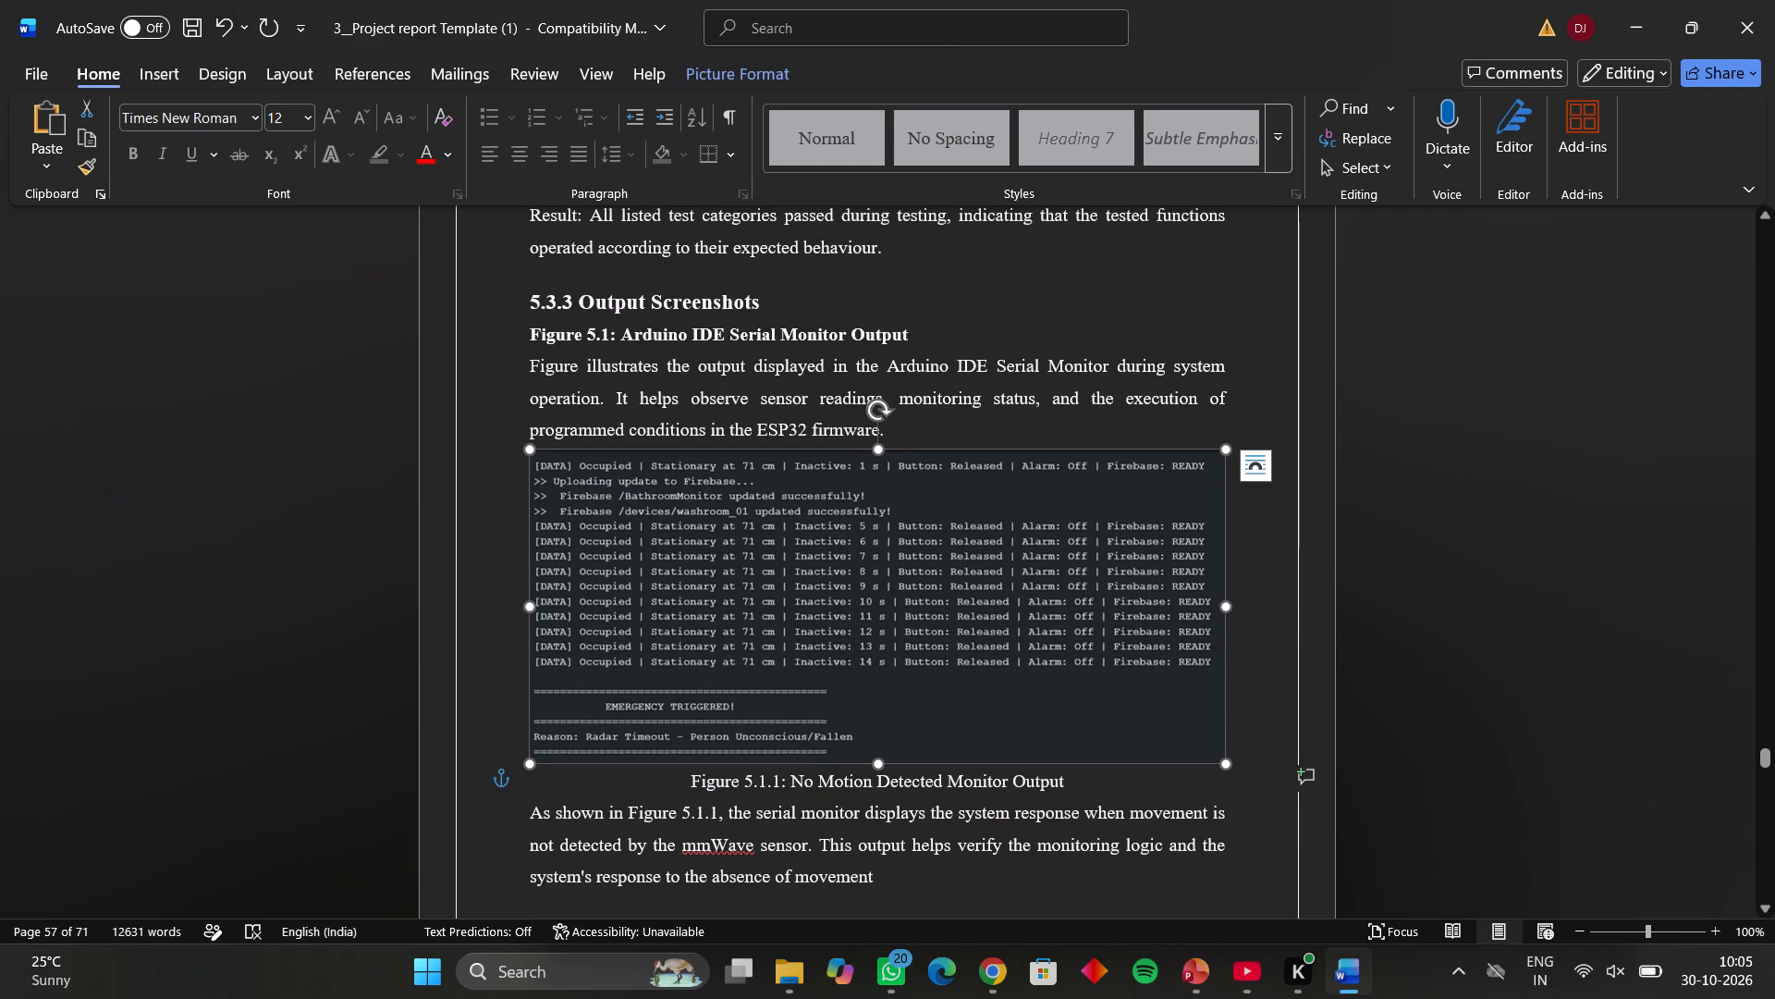
key(ctrl+c)
key(ctrl+c)
key(ctrl+c)
key(ctrl+c)
Switch to PowerPoint, paste the copied image onto the Screenshots slide, enlarge it and place it in the slide's upper-left area below the title.
click(1188, 970)
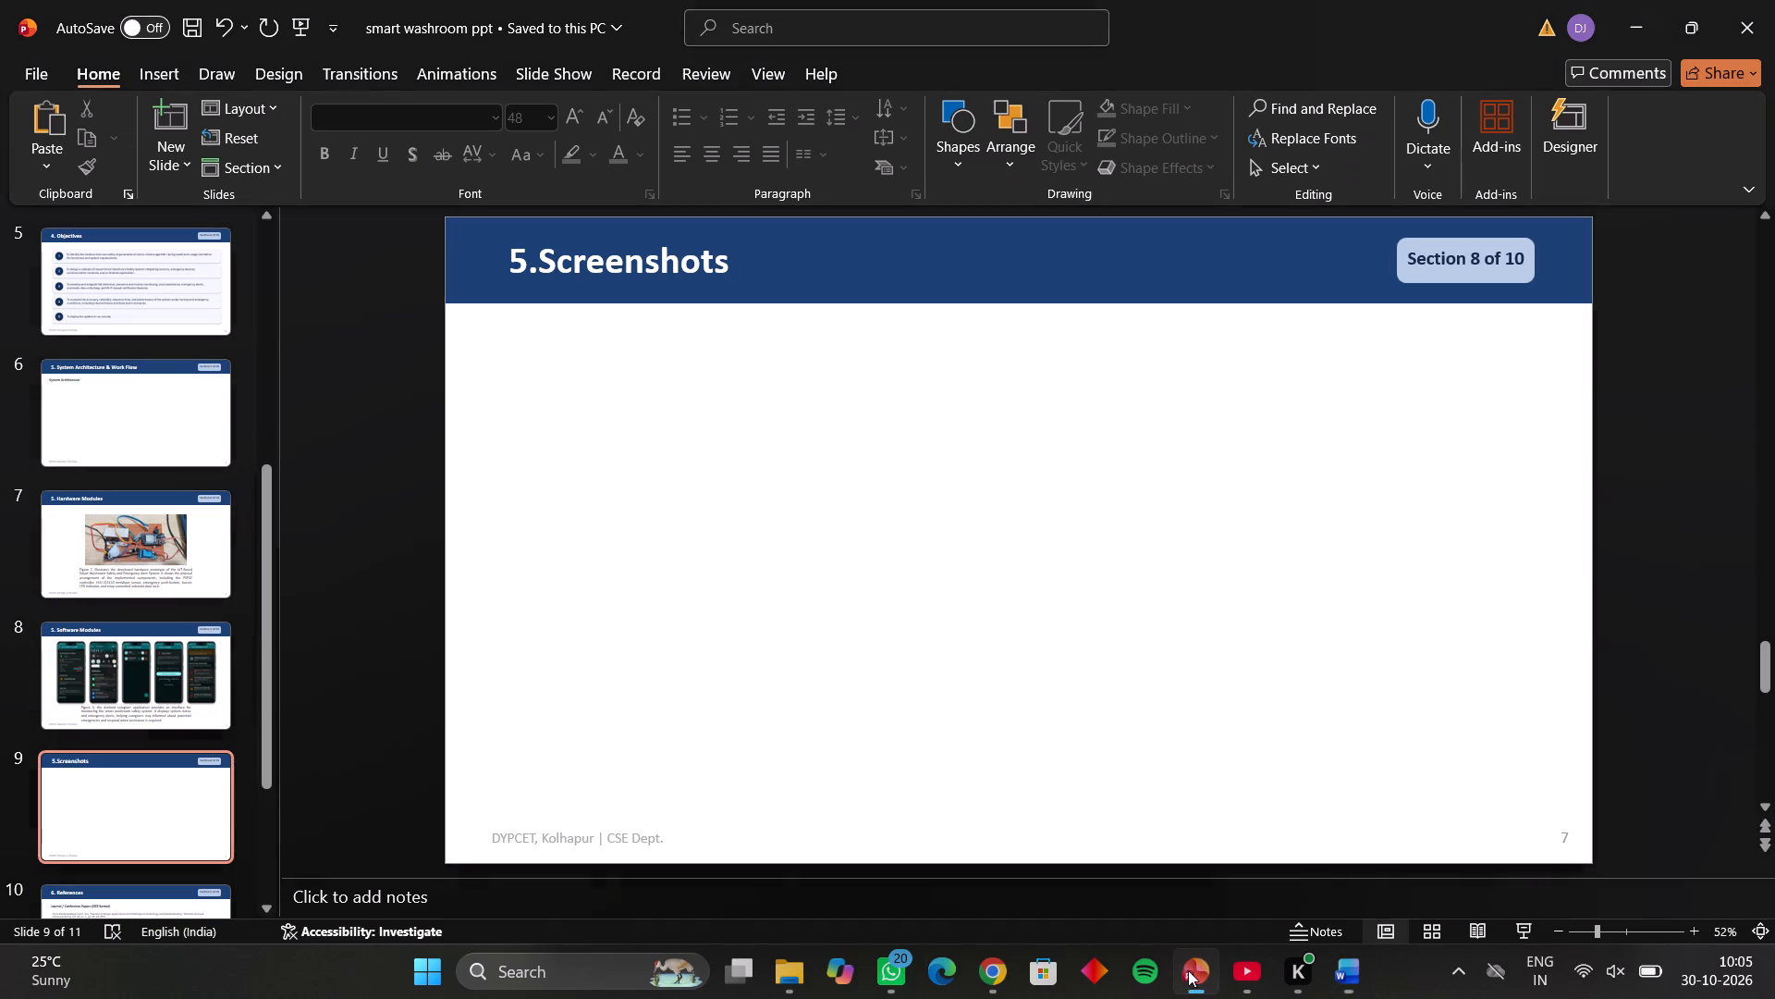
click(827, 605)
key(ctrl+v)
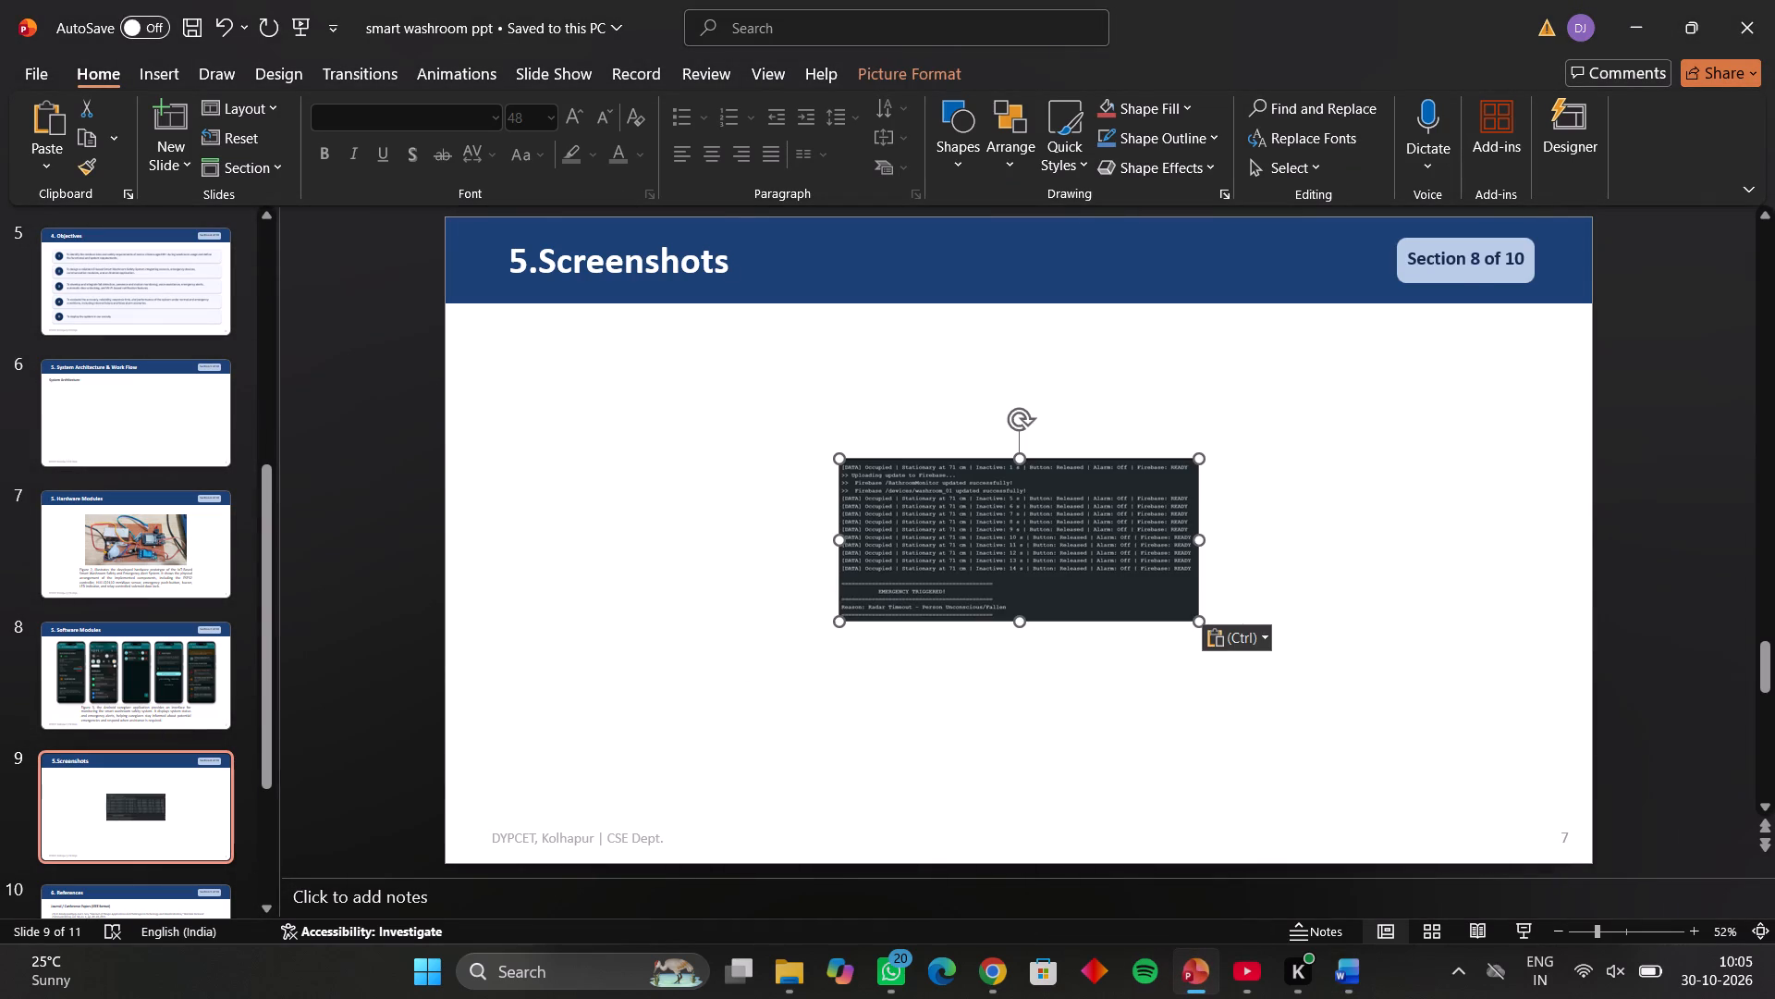
drag(1201, 621, 1346, 729)
drag(1116, 595, 767, 492)
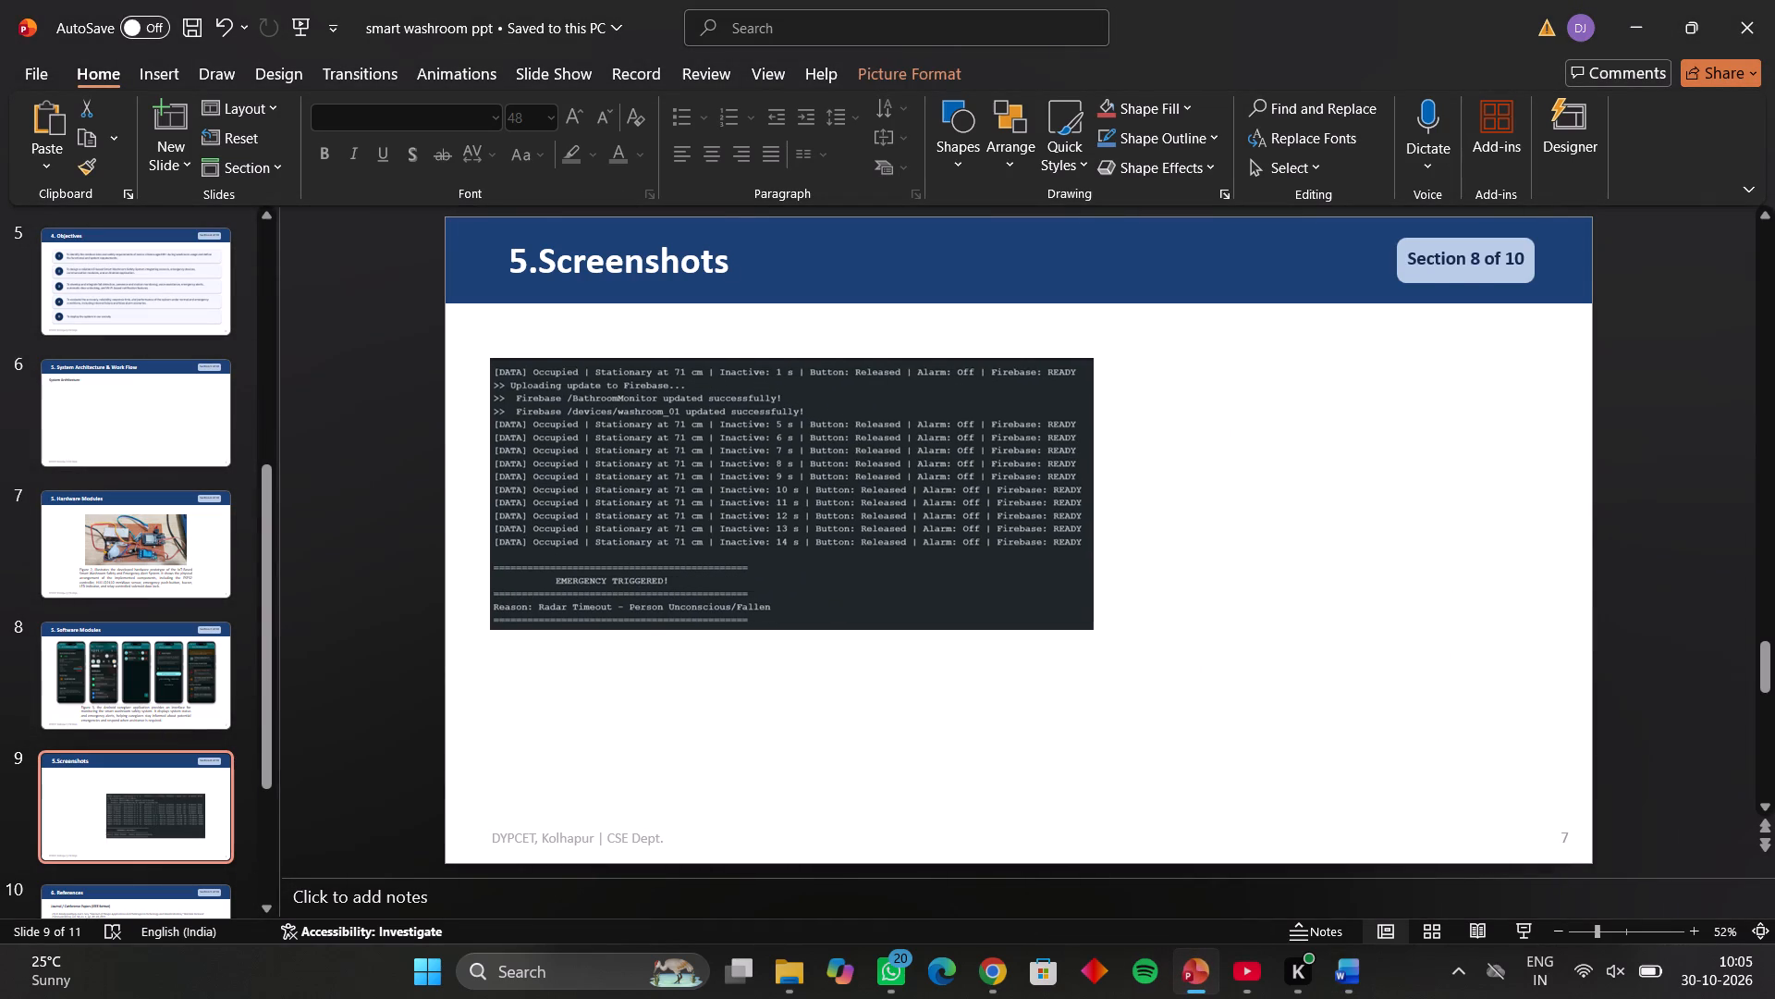
drag(767, 492, 752, 504)
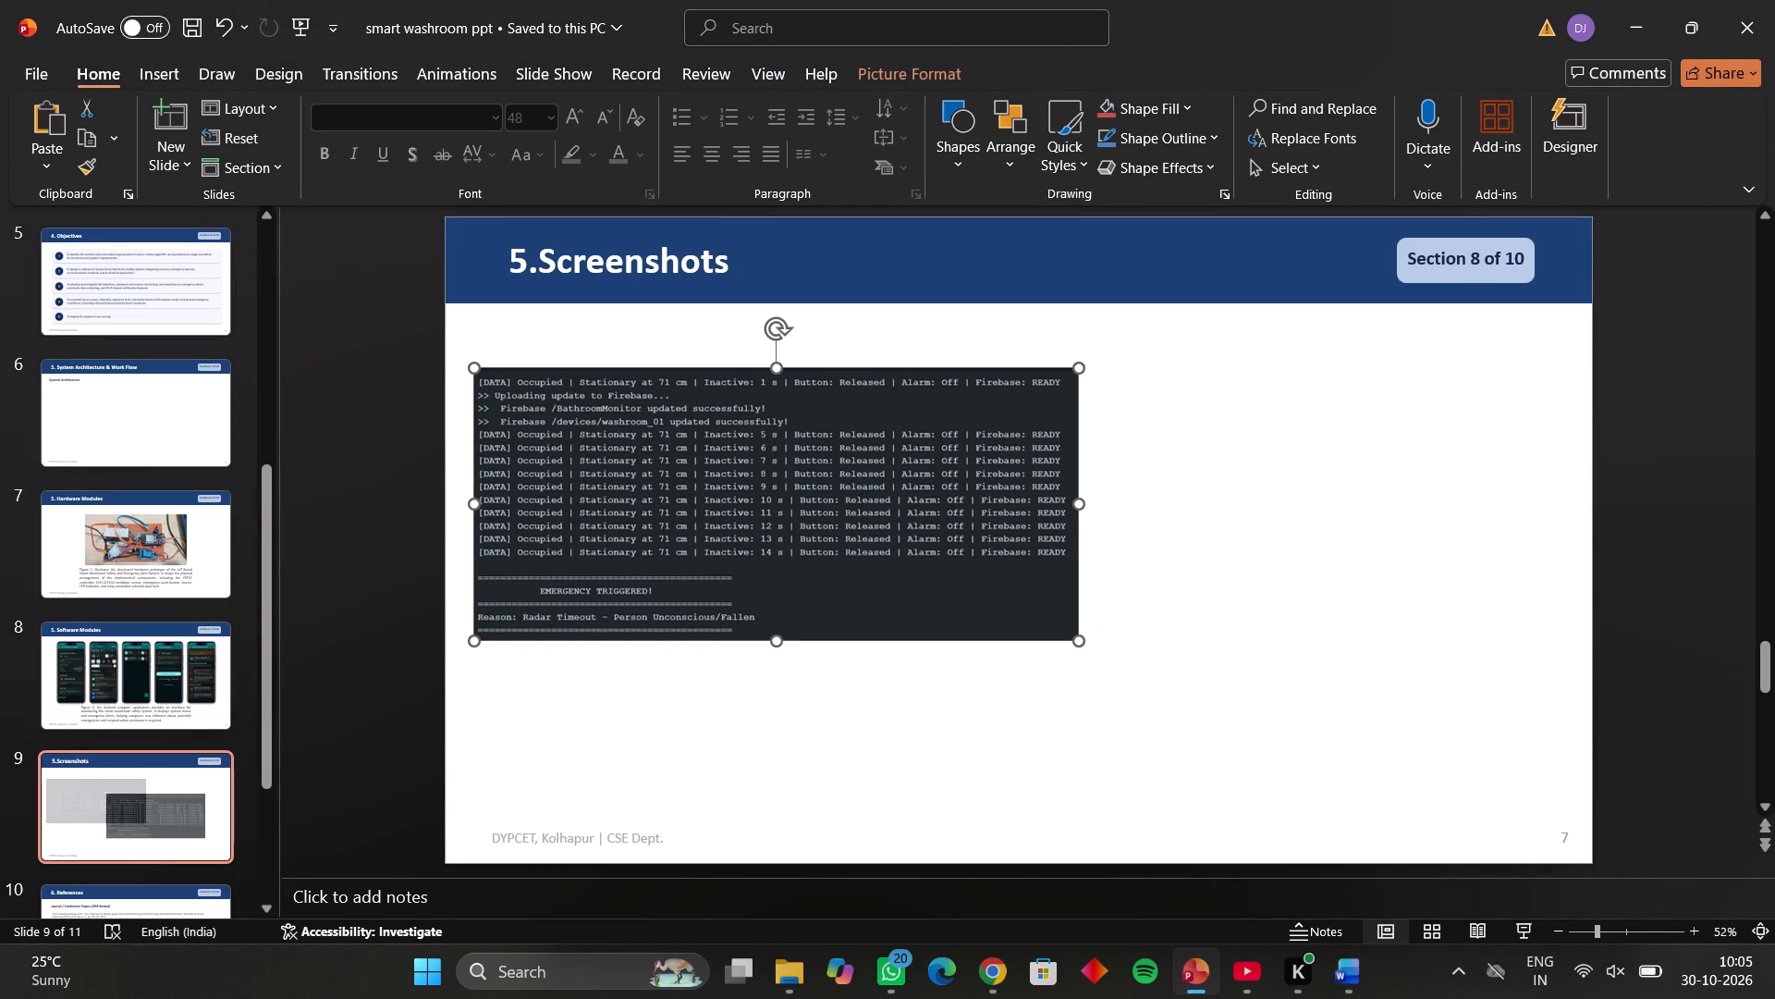
drag(1074, 639, 953, 610)
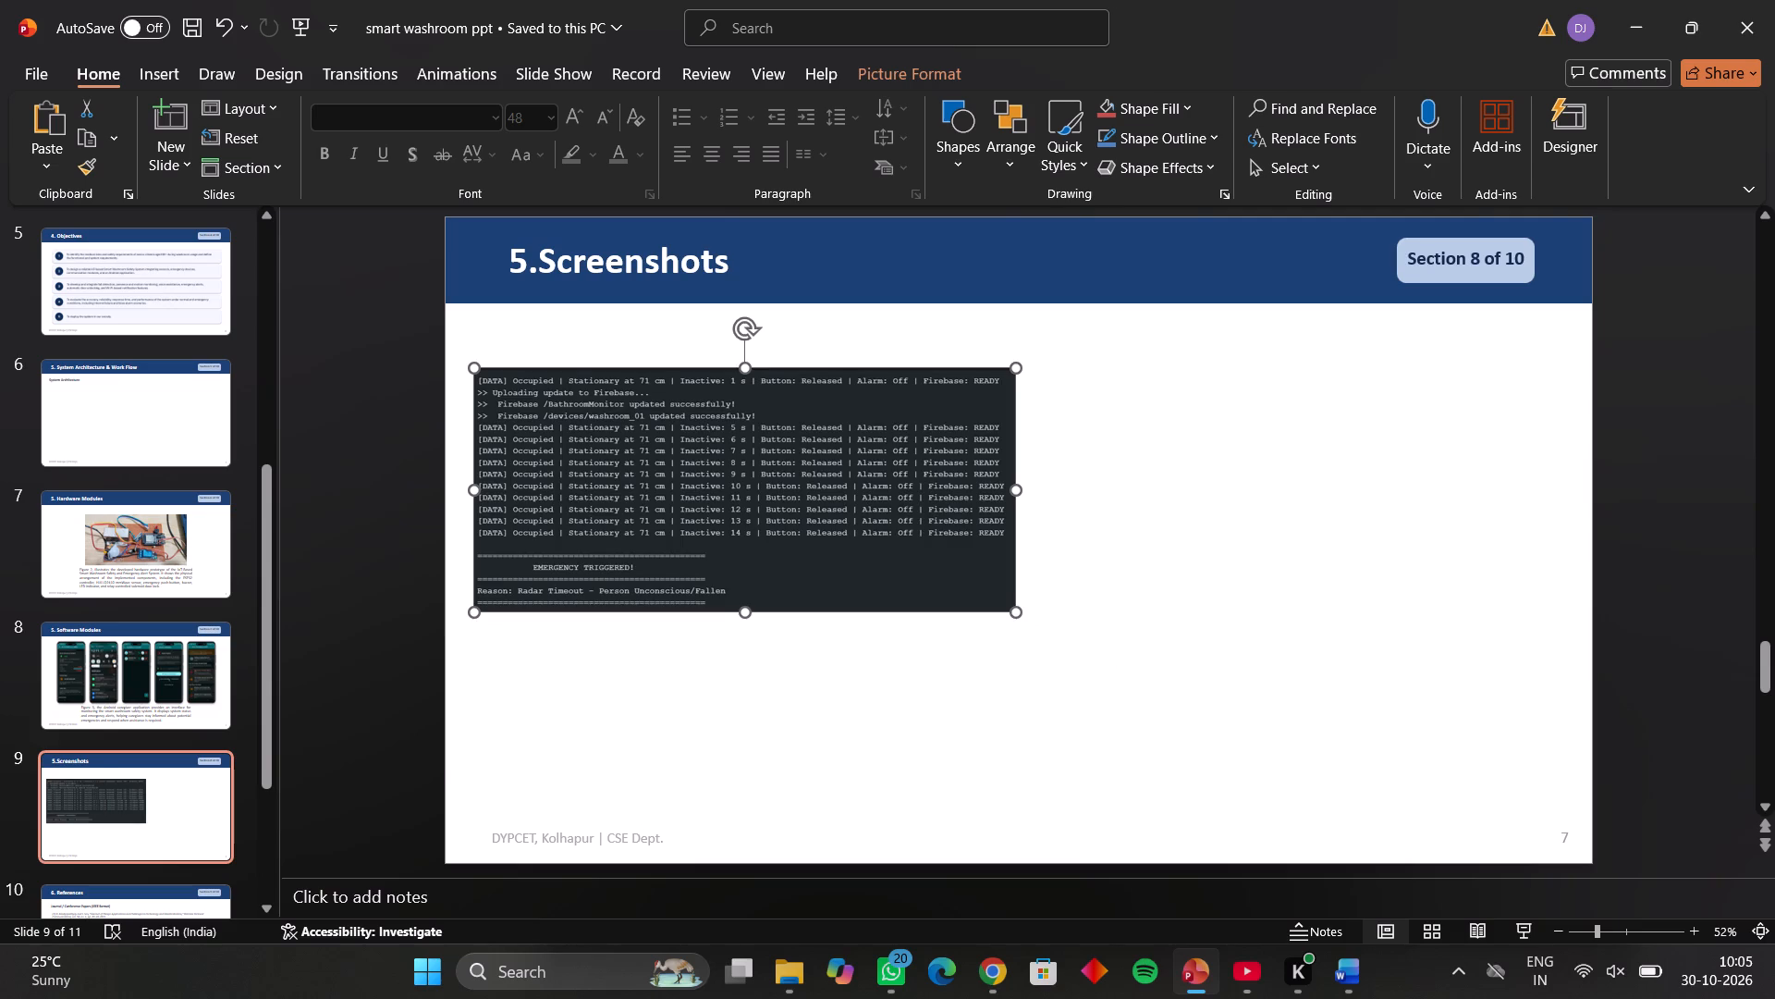
drag(786, 492, 800, 465)
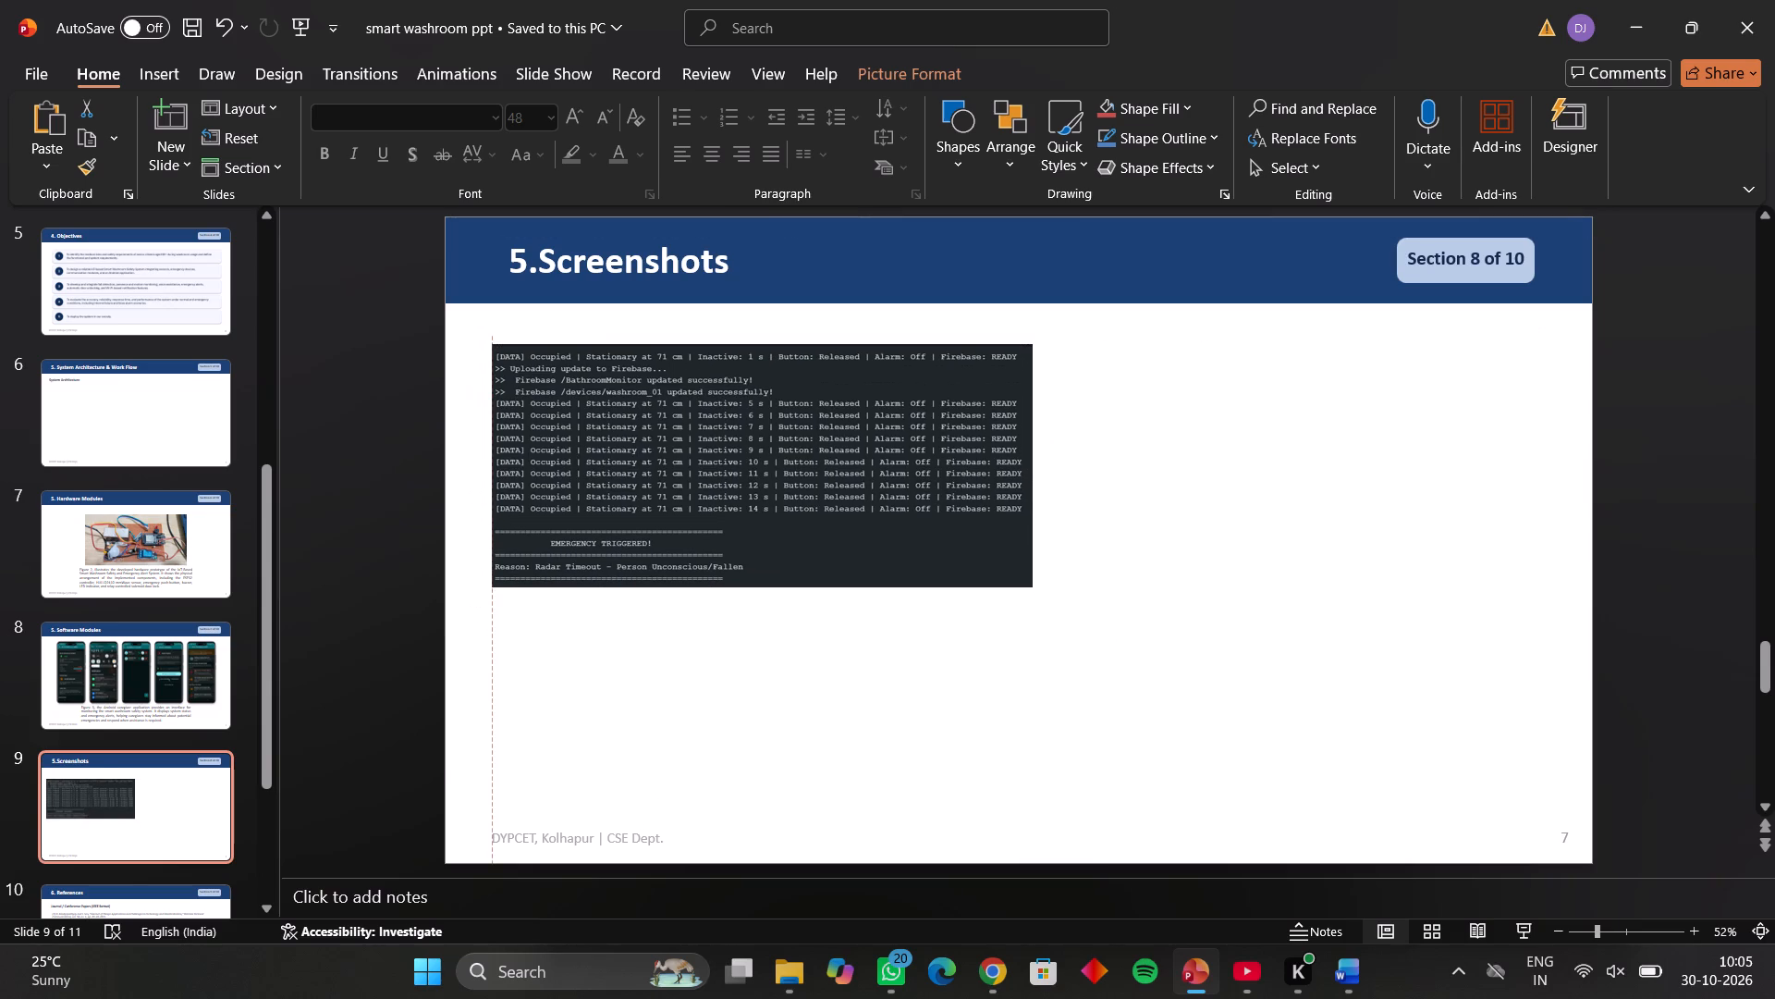
drag(800, 465, 800, 468)
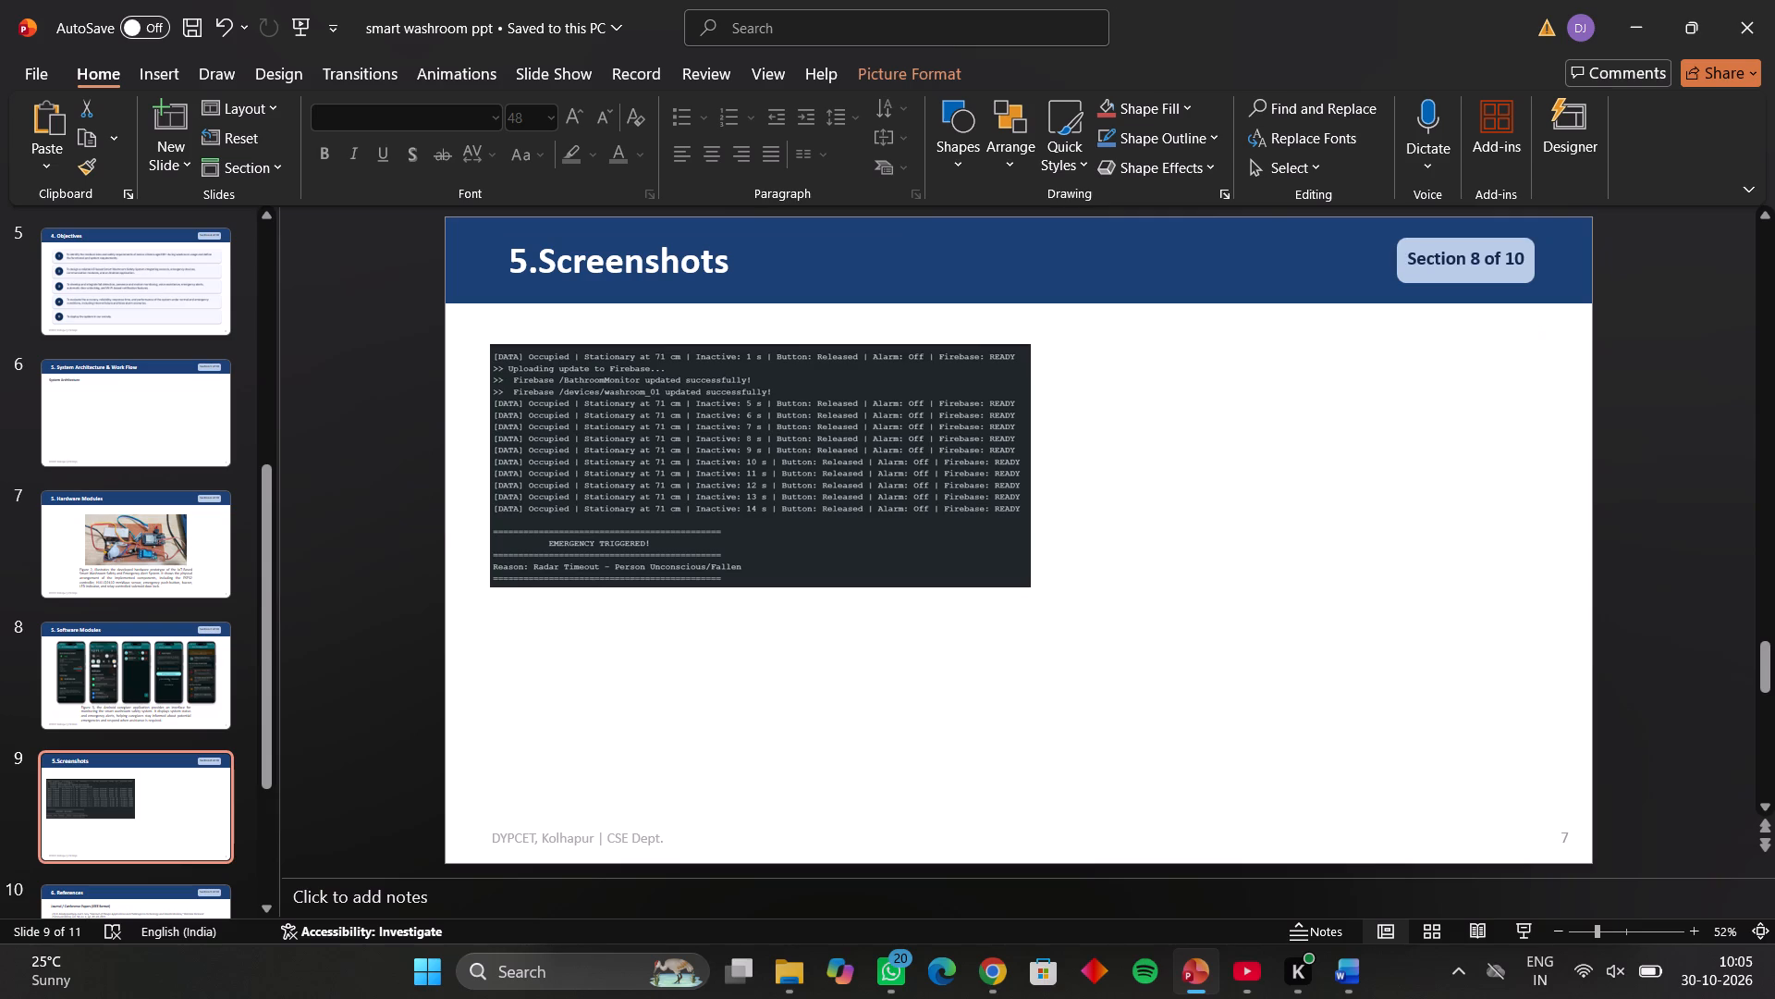
drag(800, 468, 799, 468)
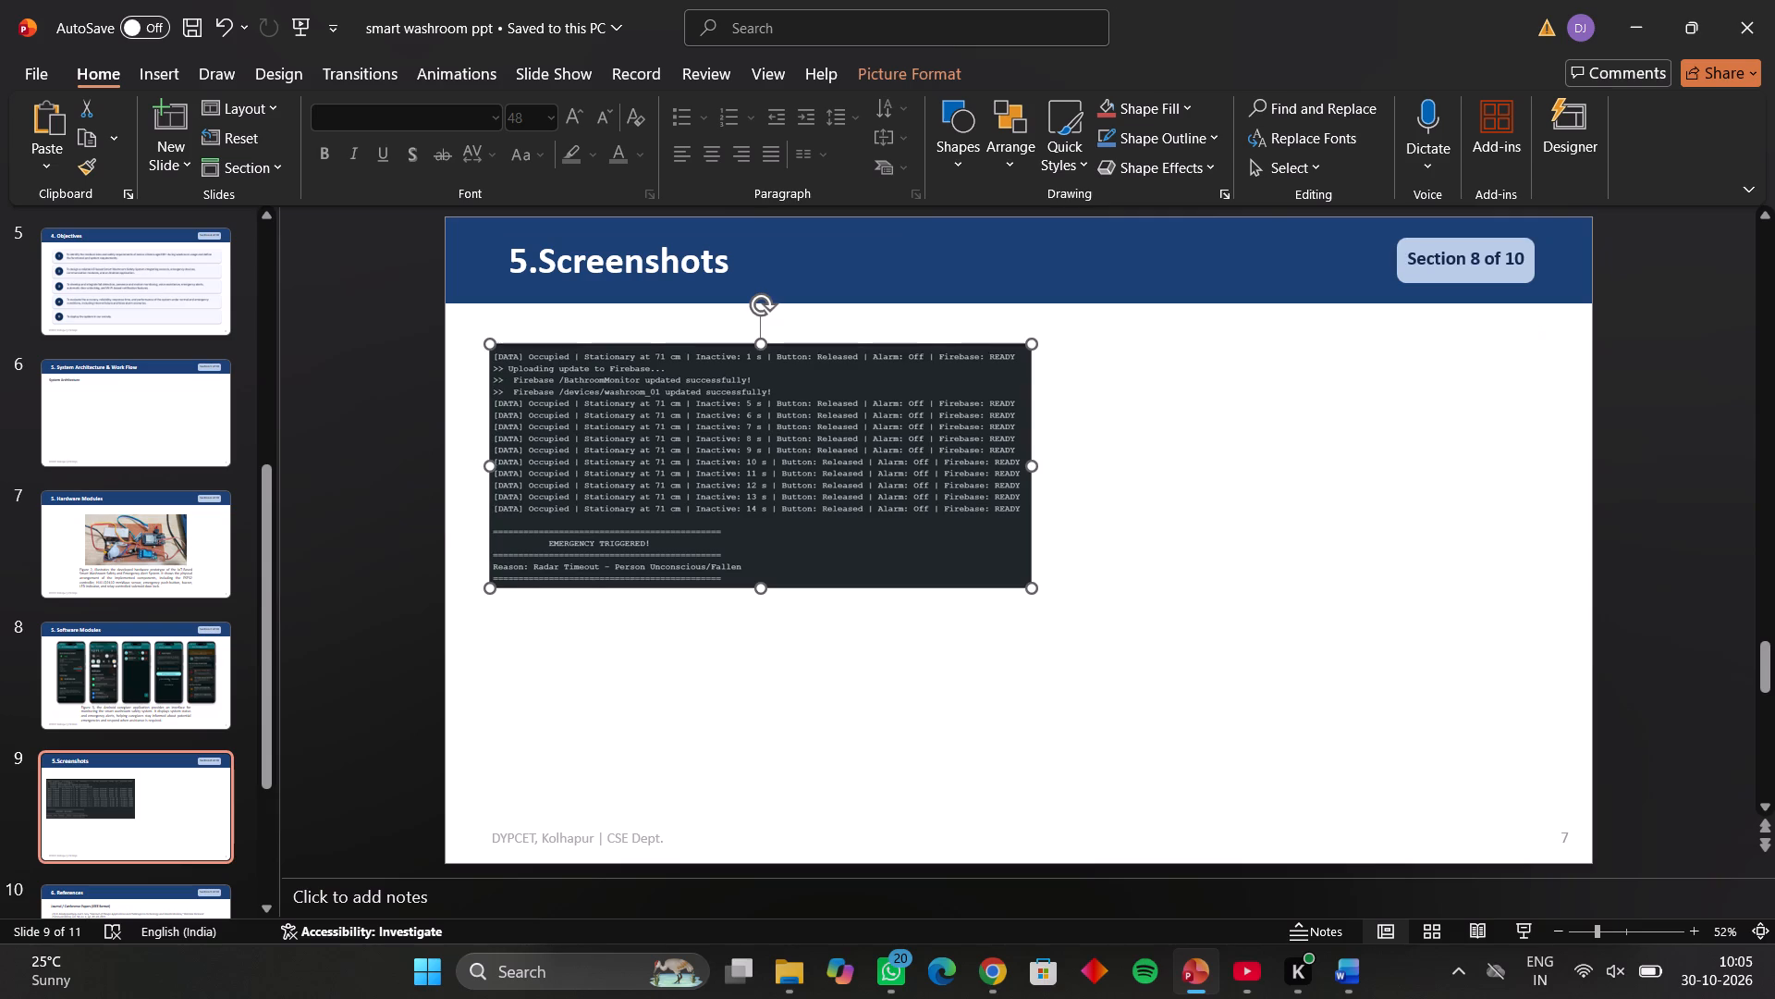
Run the slide show from the beginning through to the Screenshots slide to check how the pasted image looks, and exit the show.
click(293, 27)
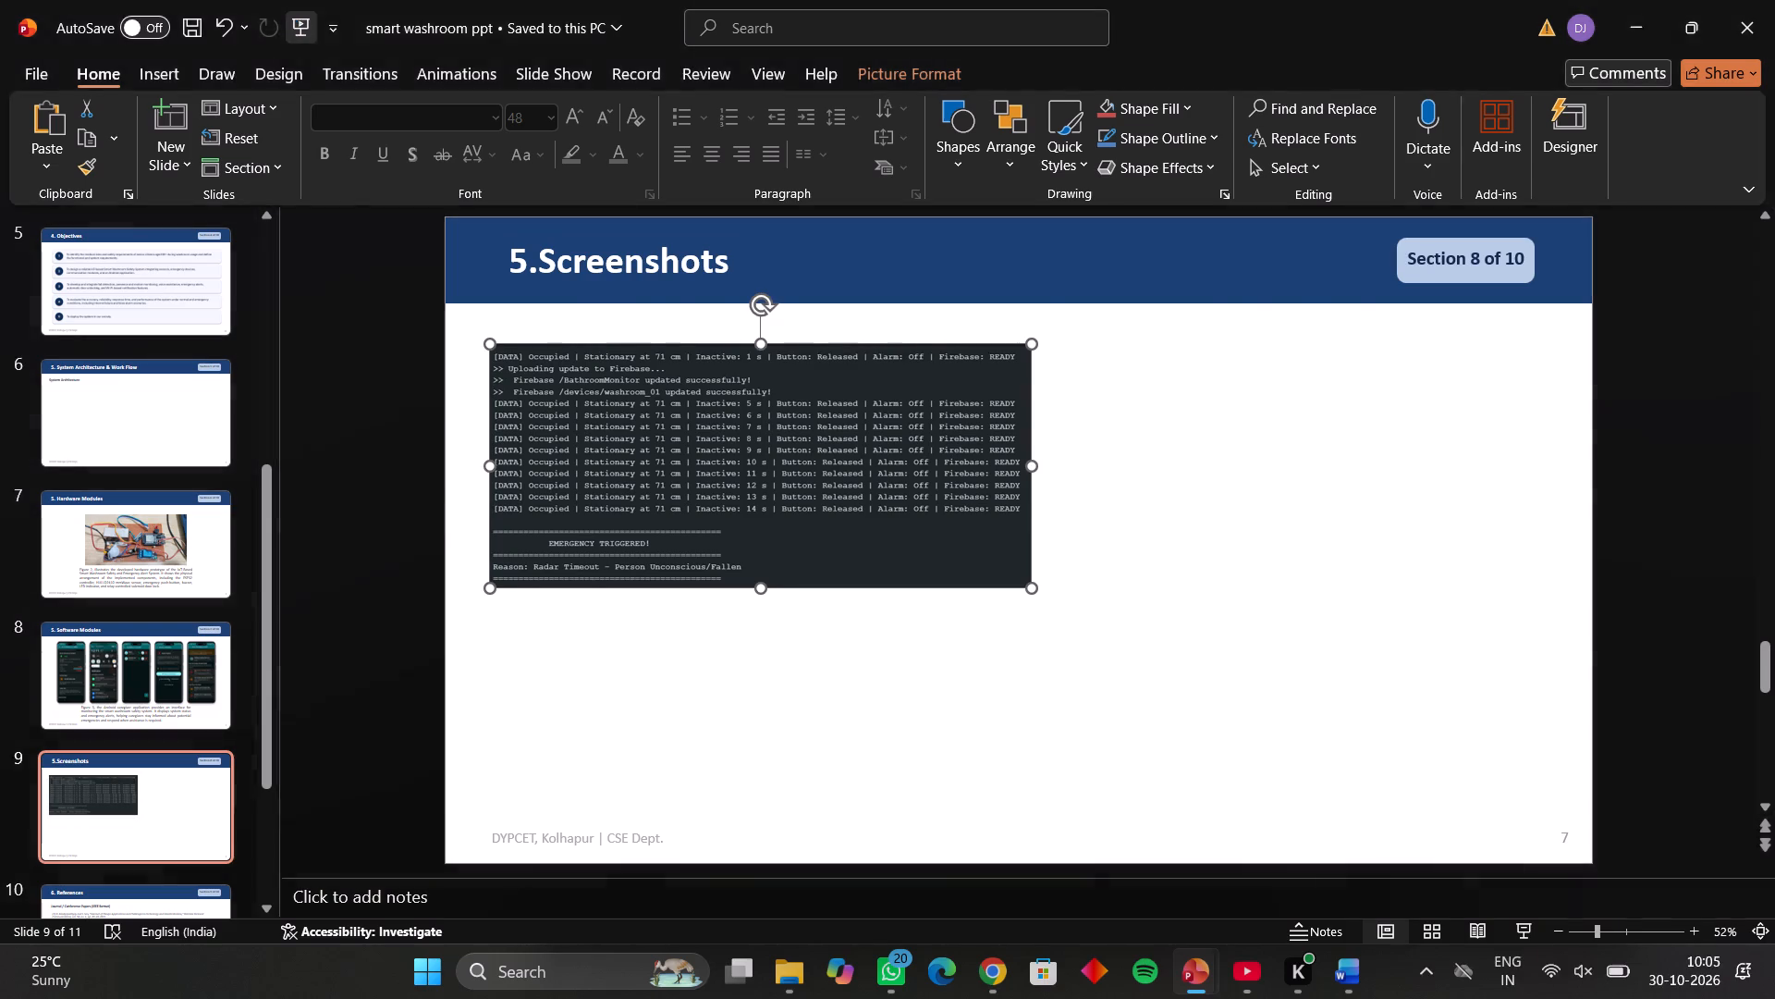
key(Right)
key(Right)
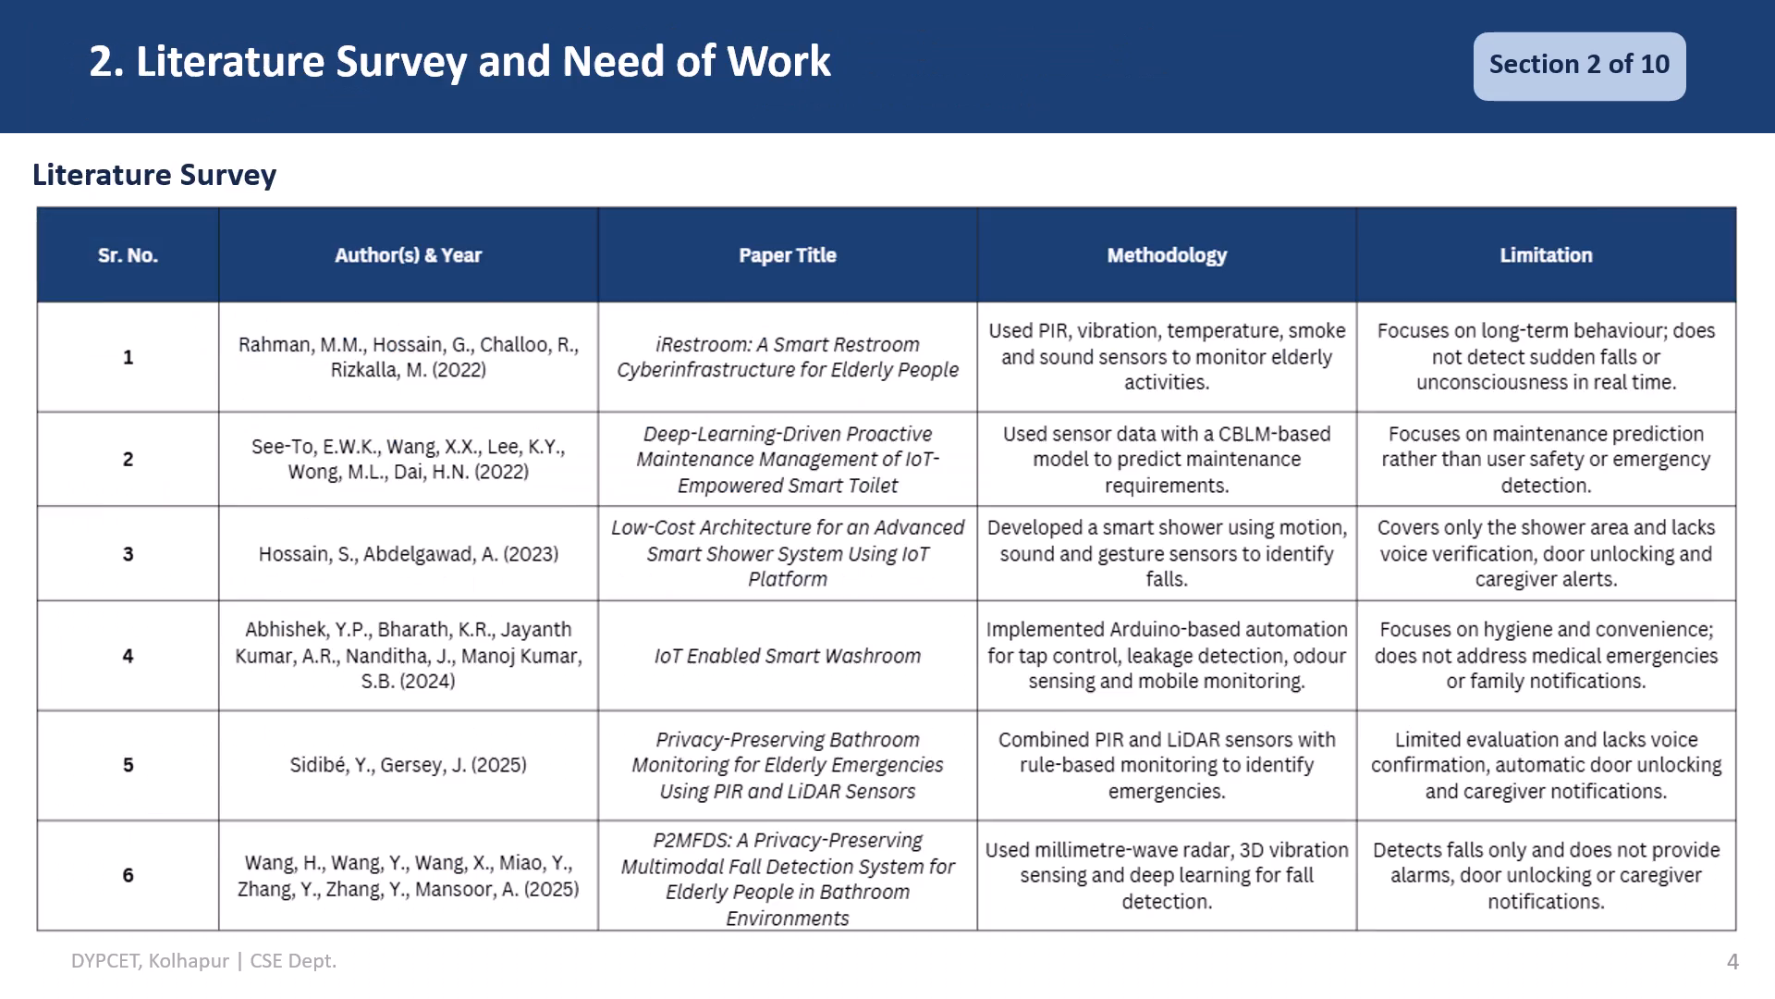
key(Right)
key(Right)
key(Right)
key(Right)
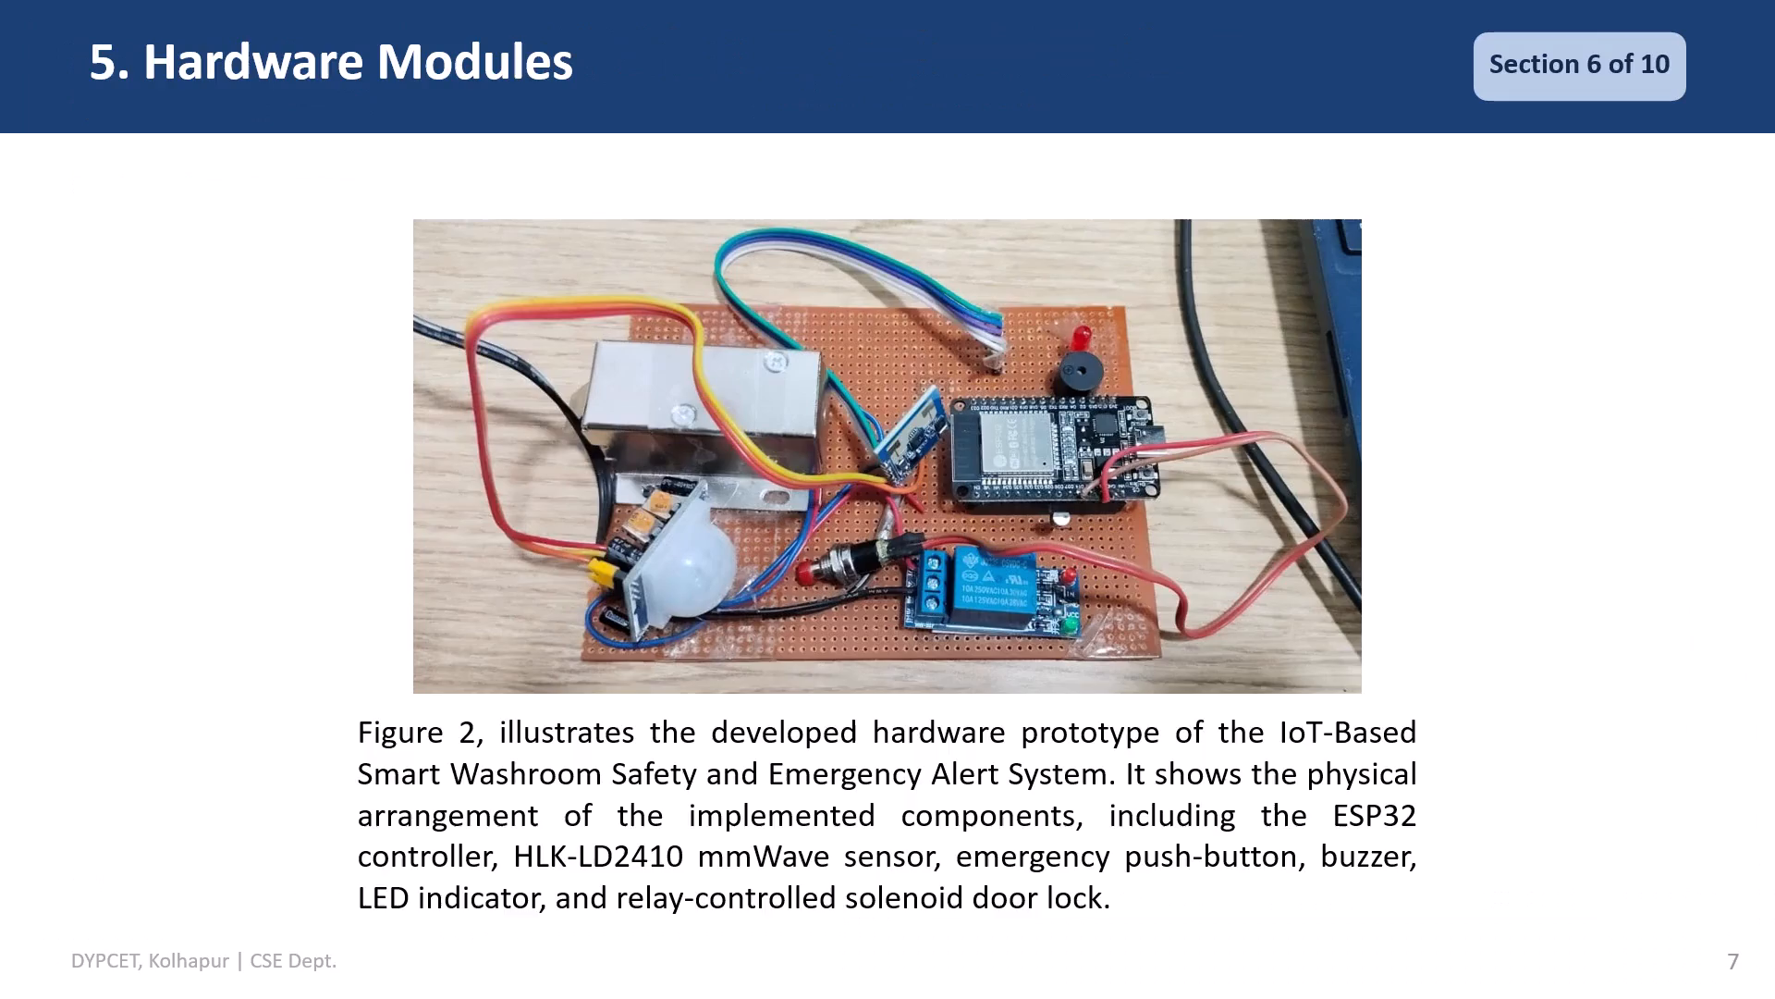
key(Right)
key(Right)
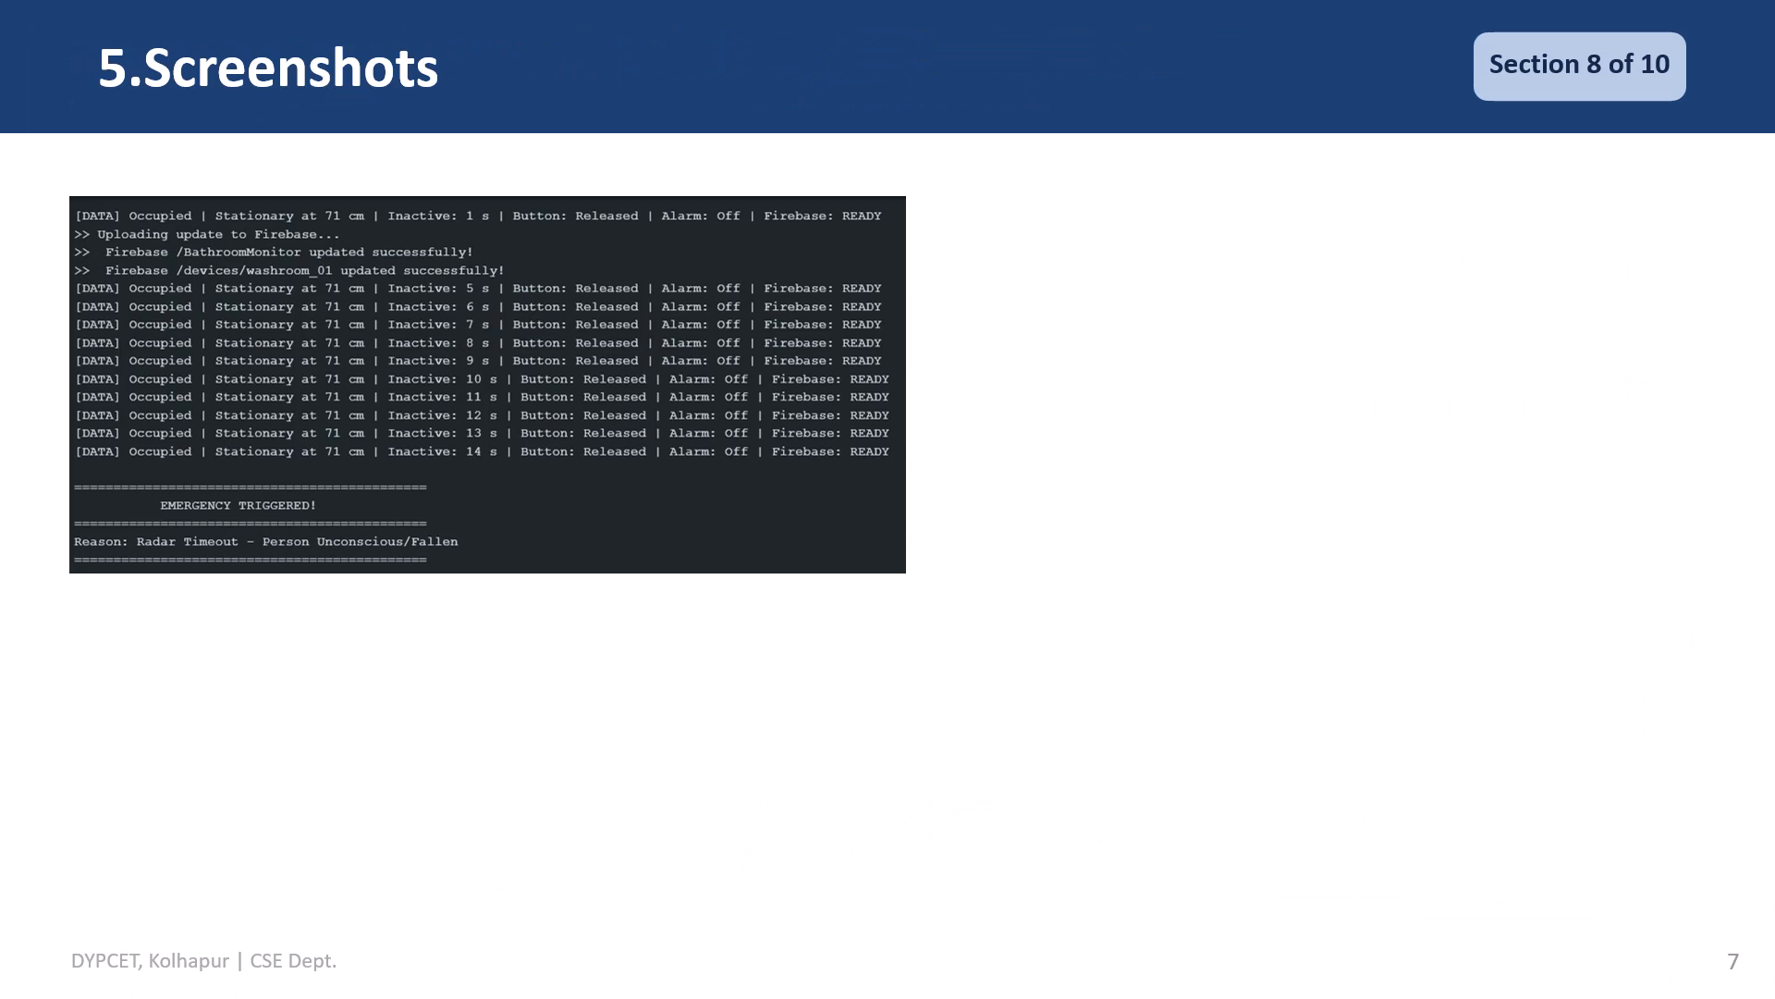
key(Escape)
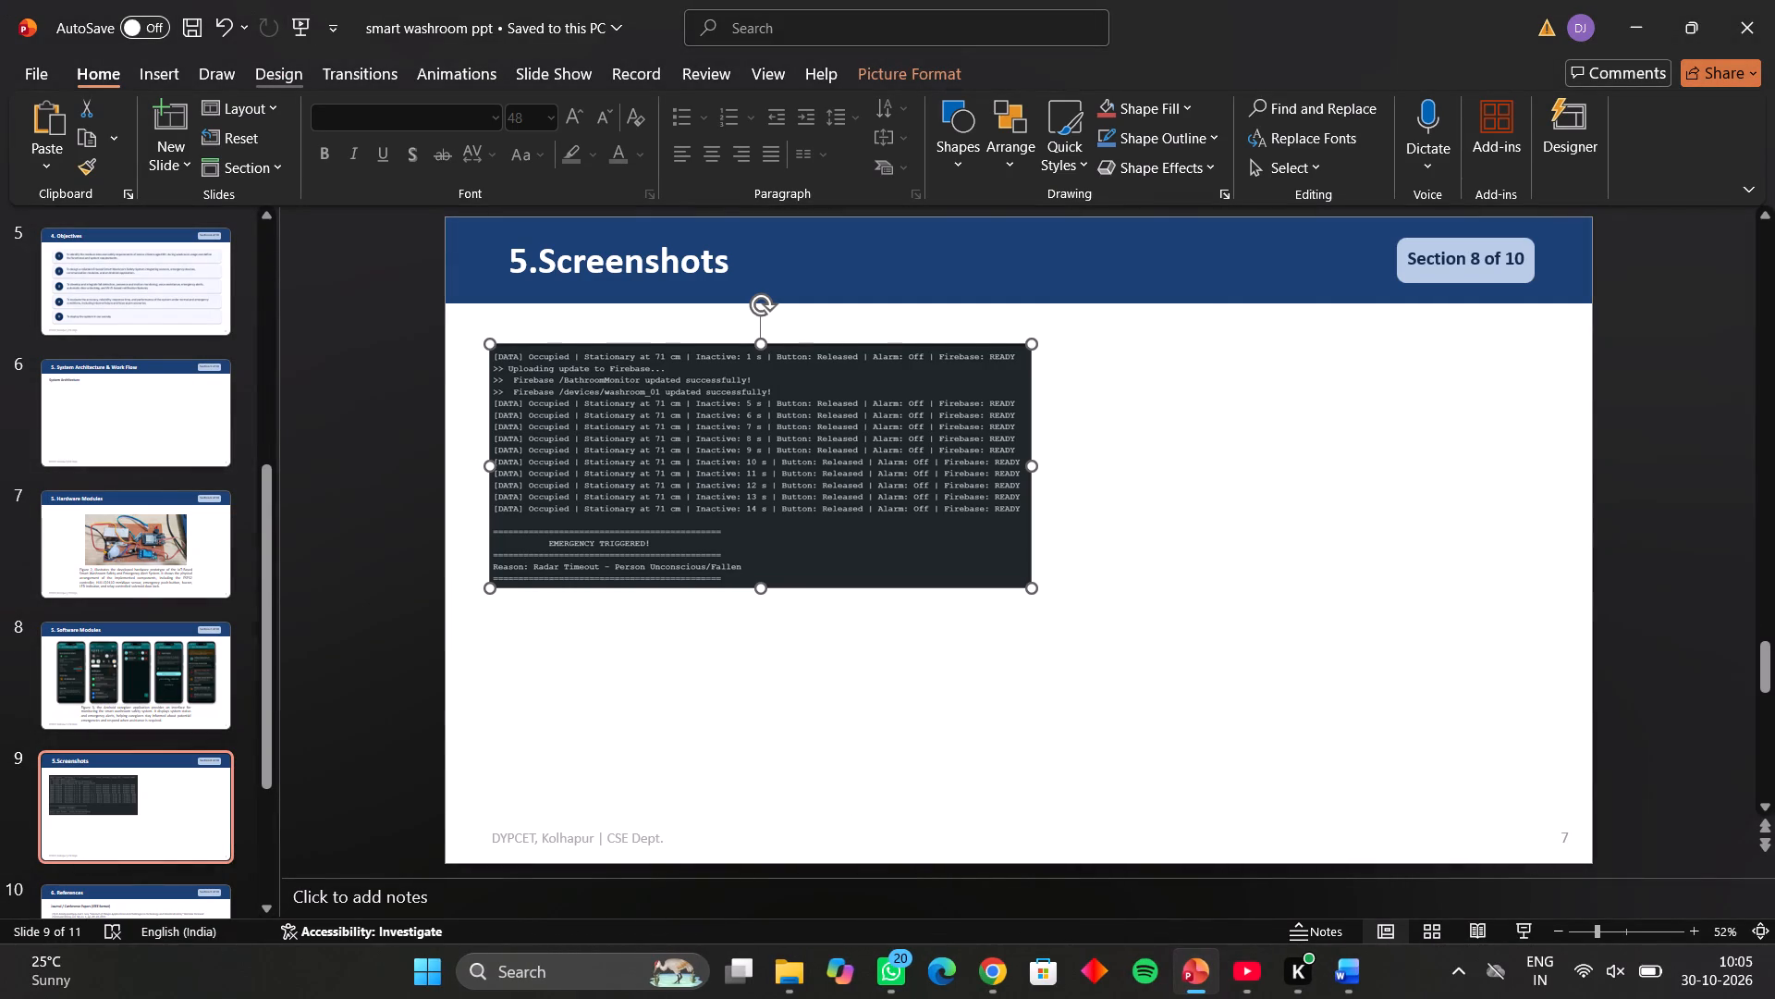
Move the serial monitor image closer to the slide's title bar and left edge, and stretch it slightly taller from its bottom edge.
drag(852, 471, 808, 454)
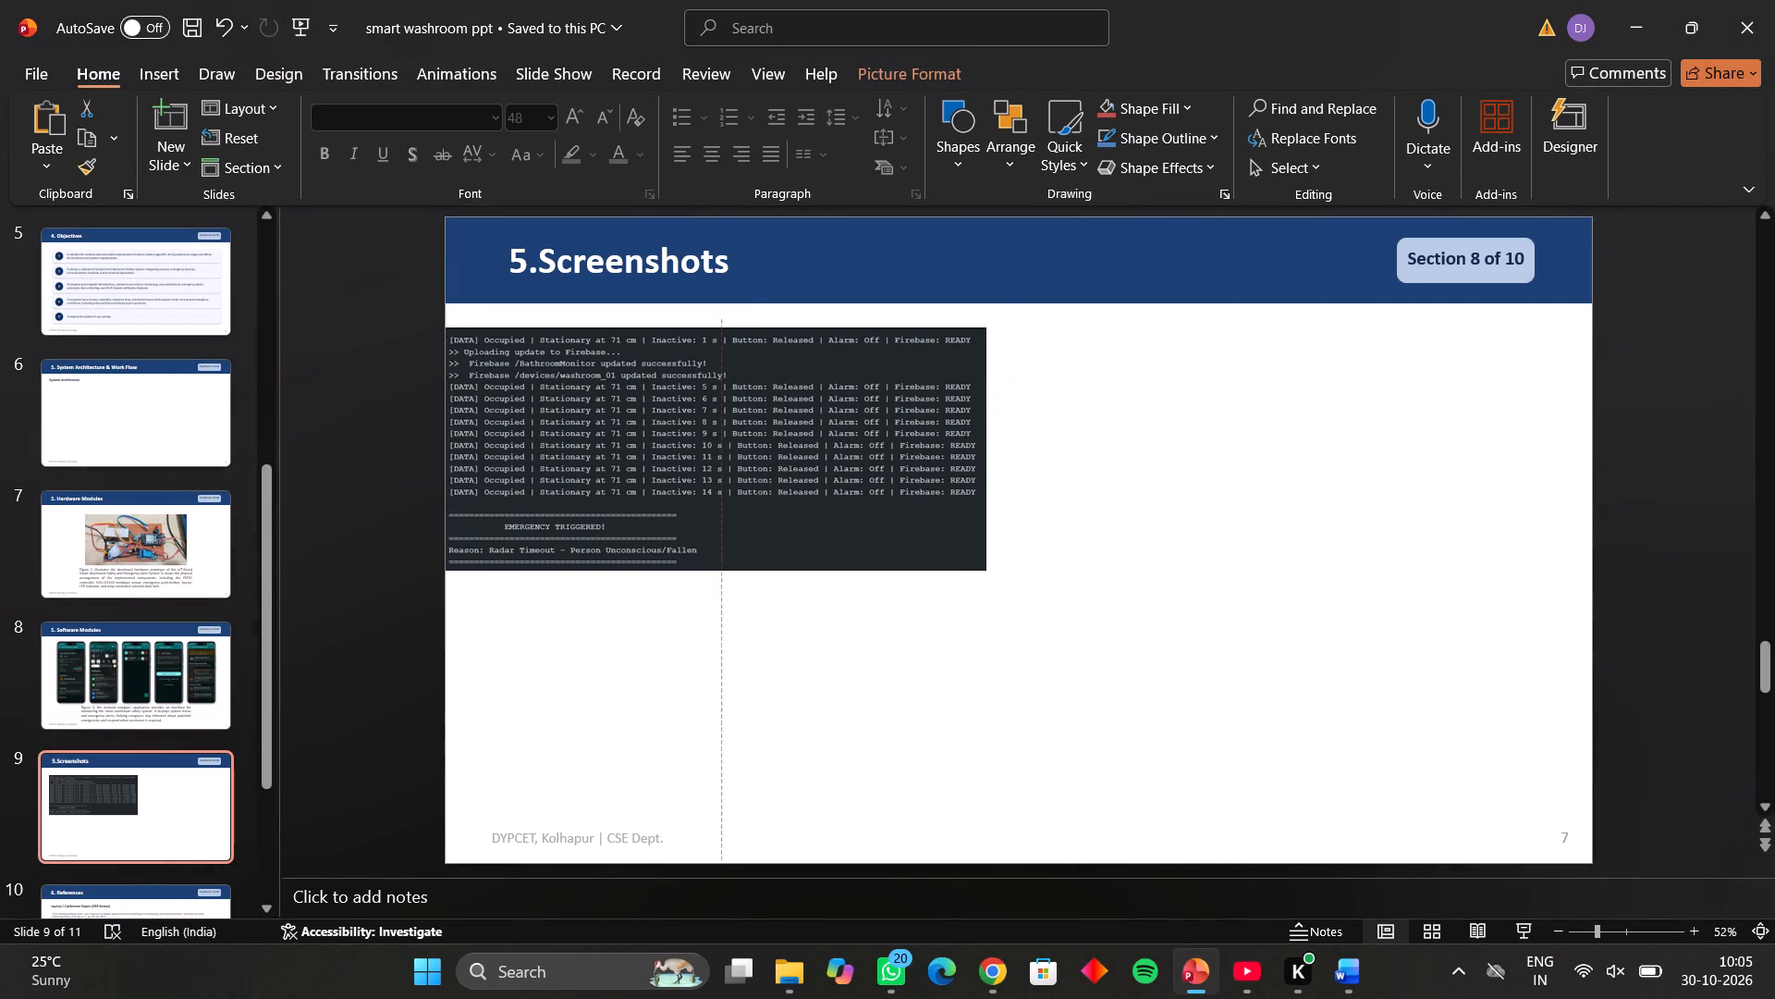
drag(808, 454, 828, 451)
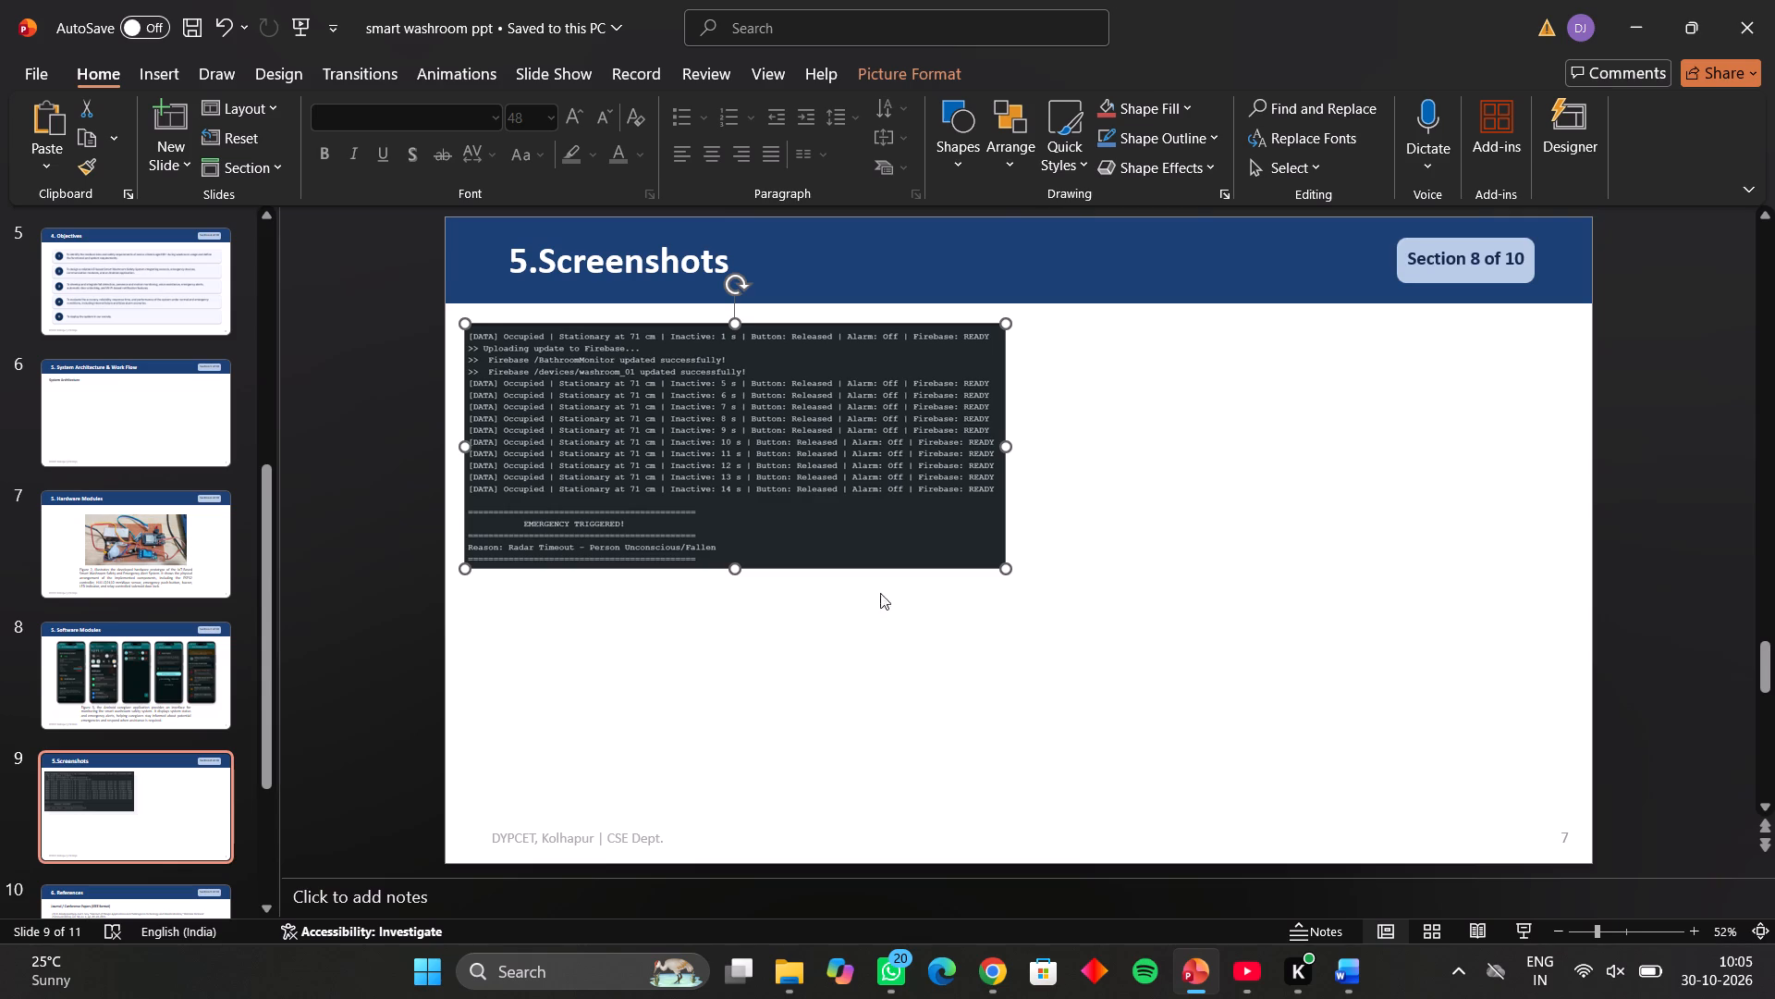
drag(730, 570, 731, 602)
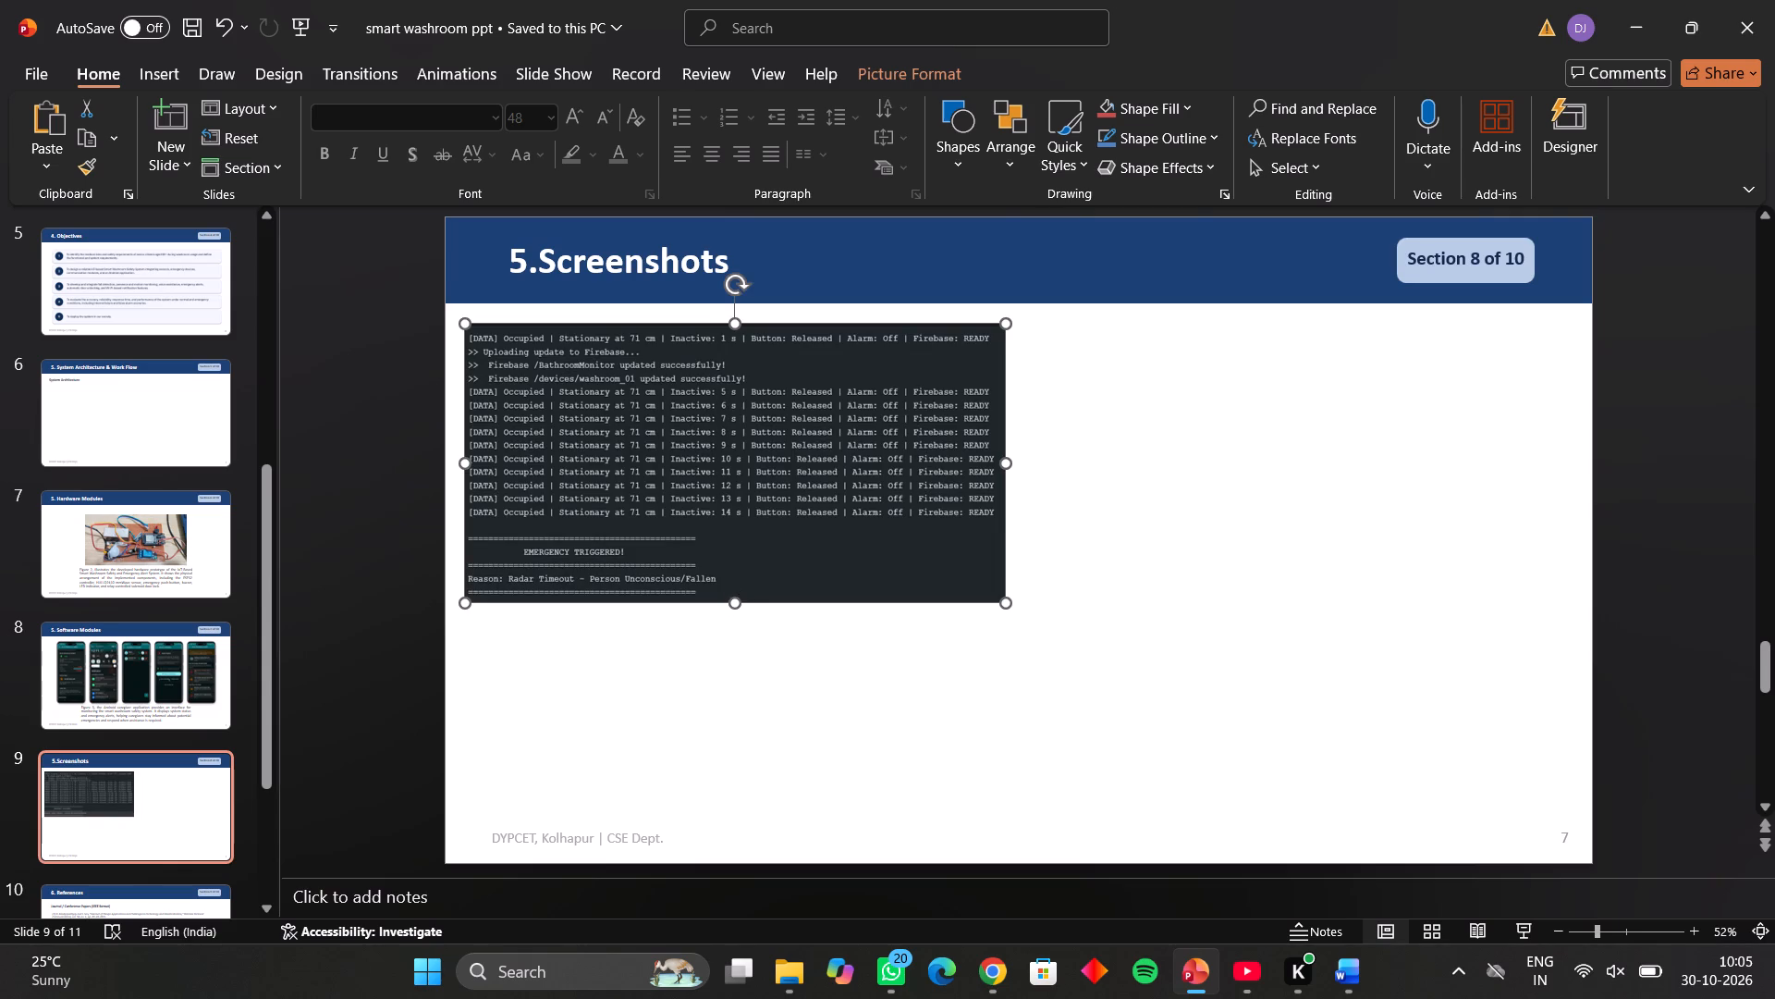
Nudge the serial monitor image on the Screenshots slide slightly to the right and up.
click(907, 658)
click(962, 508)
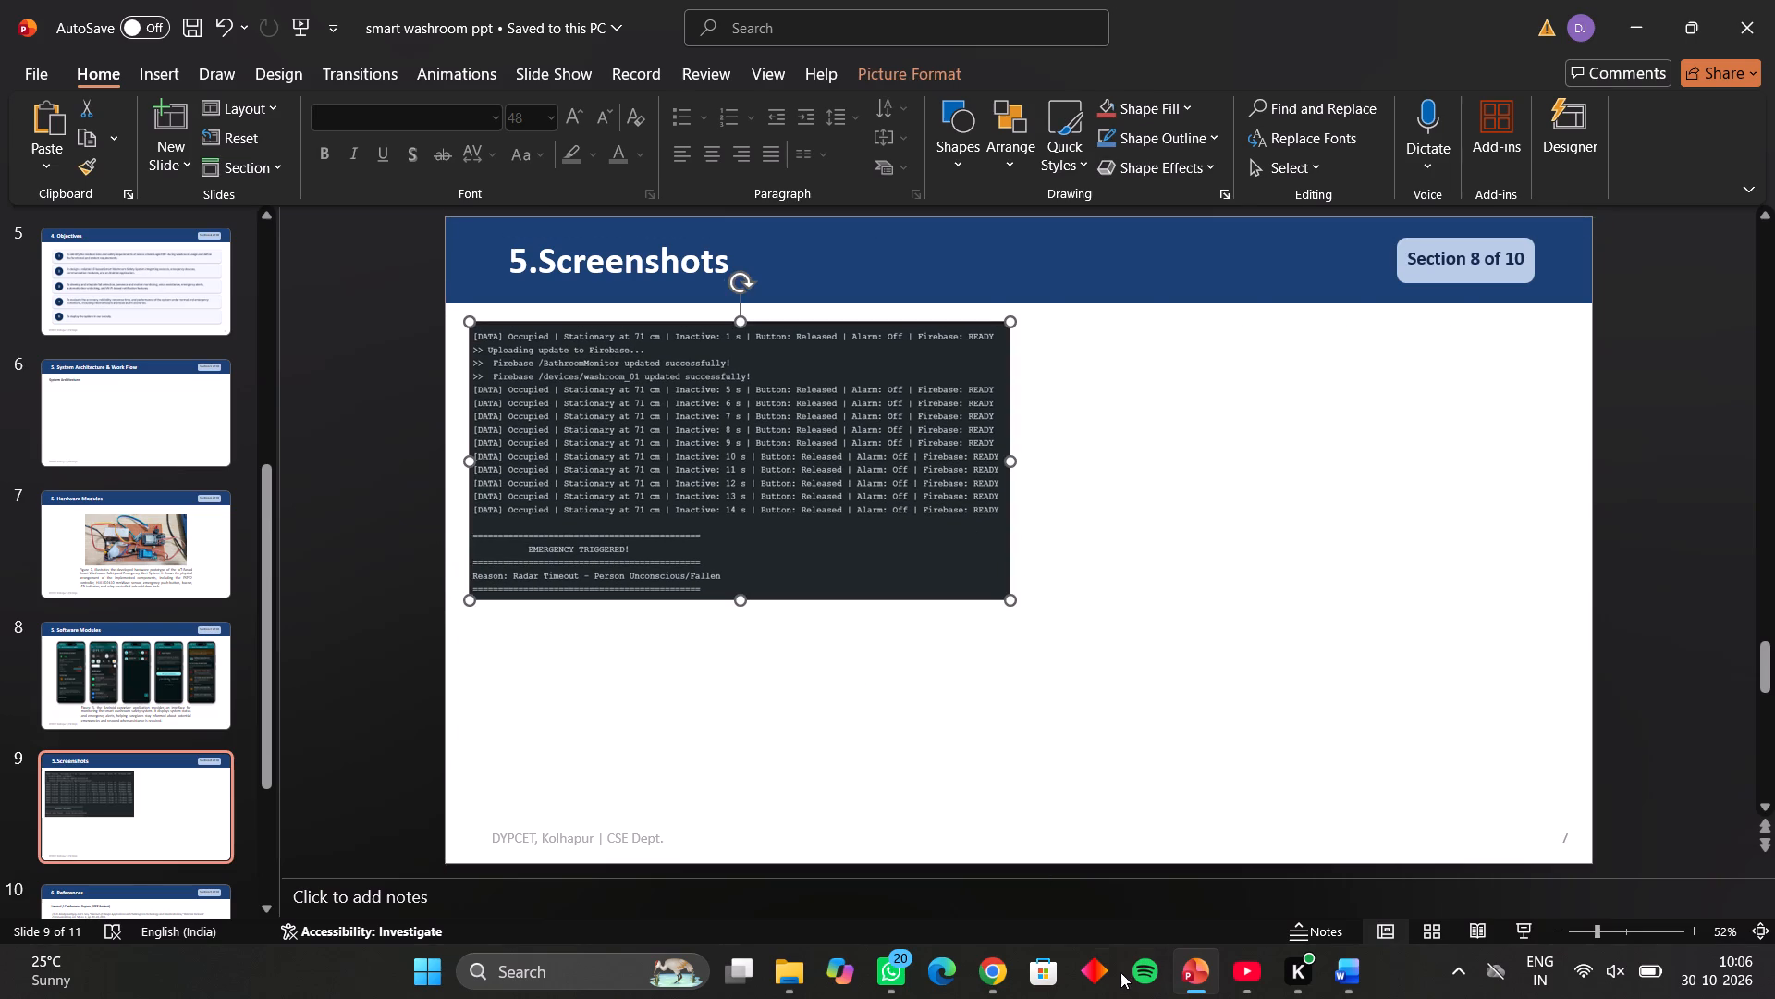
Switch to the Word report and copy the image of Figure 5.1.2, Fall Detected Monitor Output.
click(1330, 977)
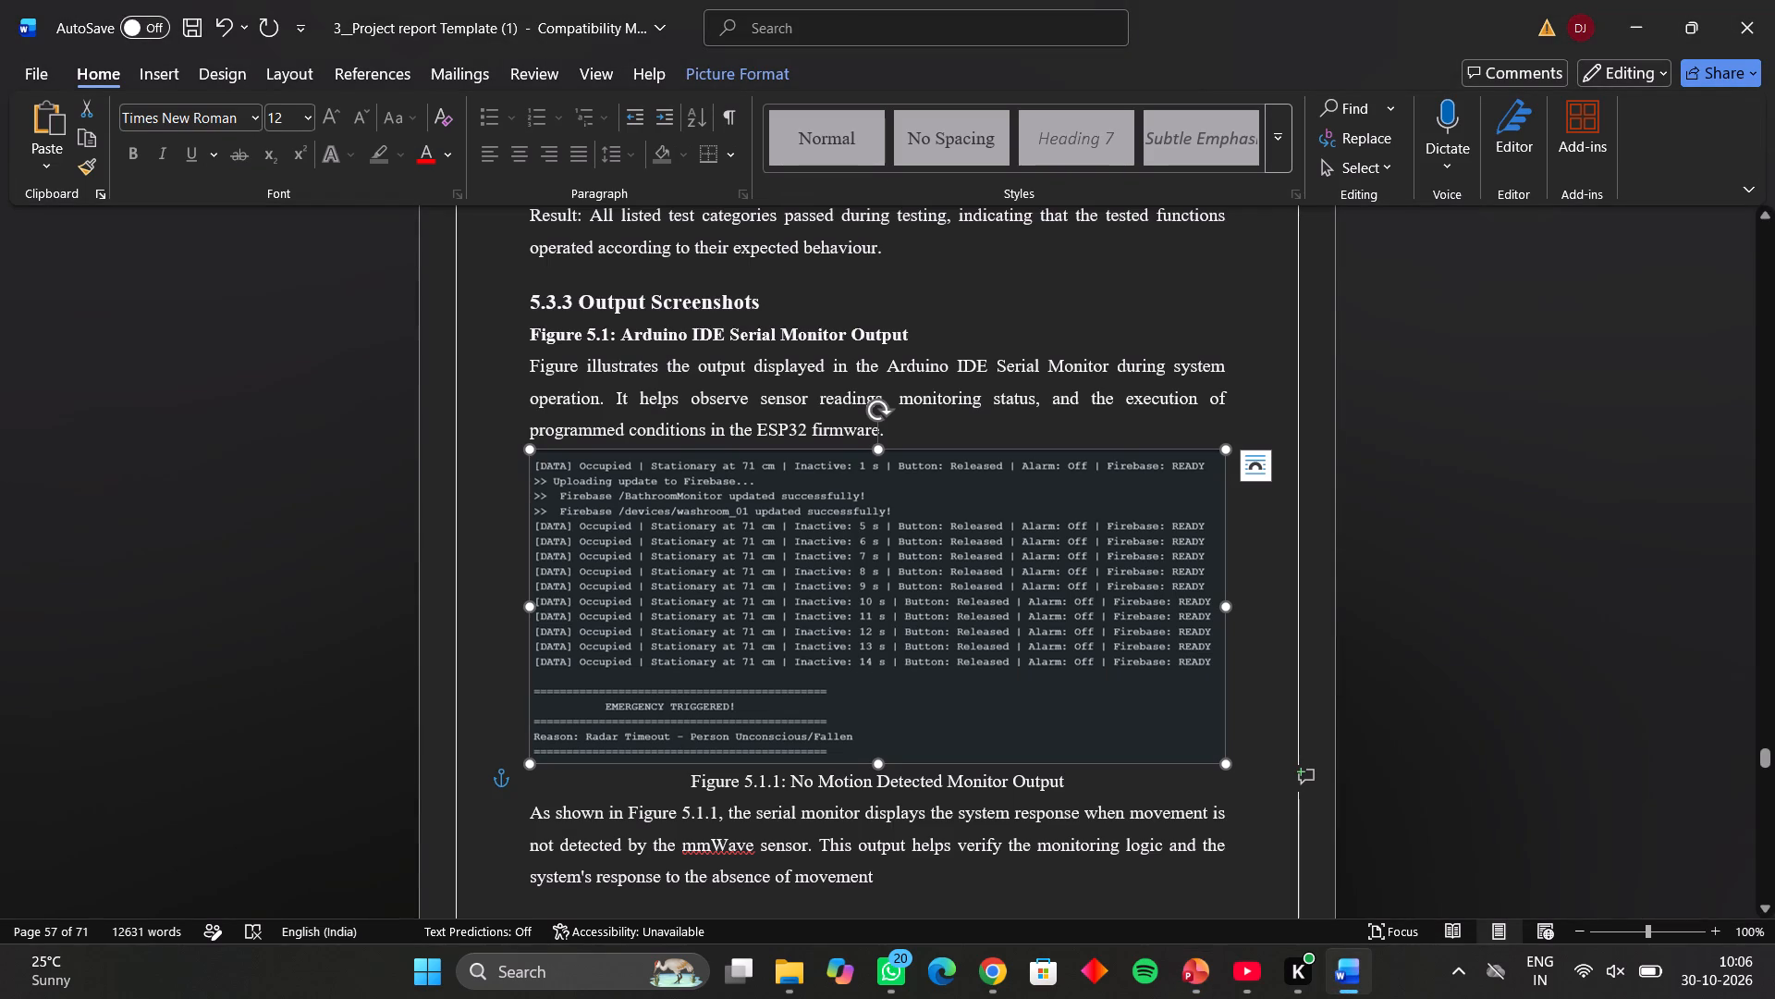
click(1475, 630)
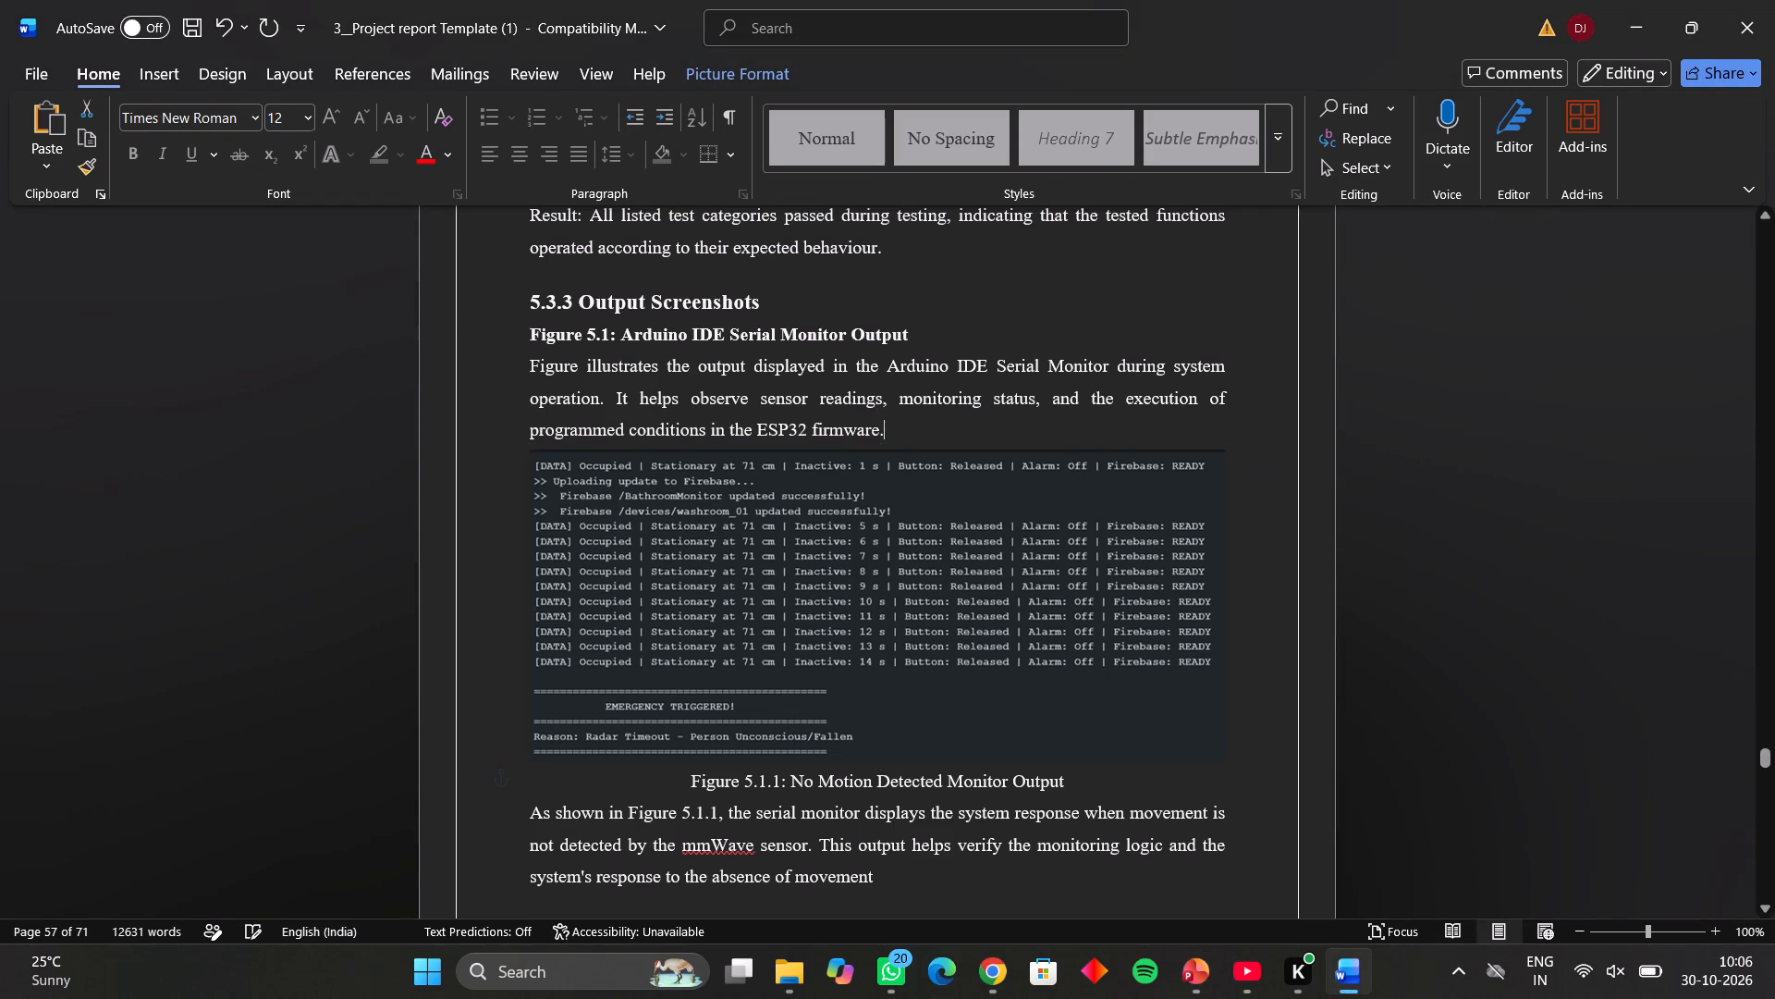
scroll(1387, 419, up, 1)
scroll(1387, 419, right, 1)
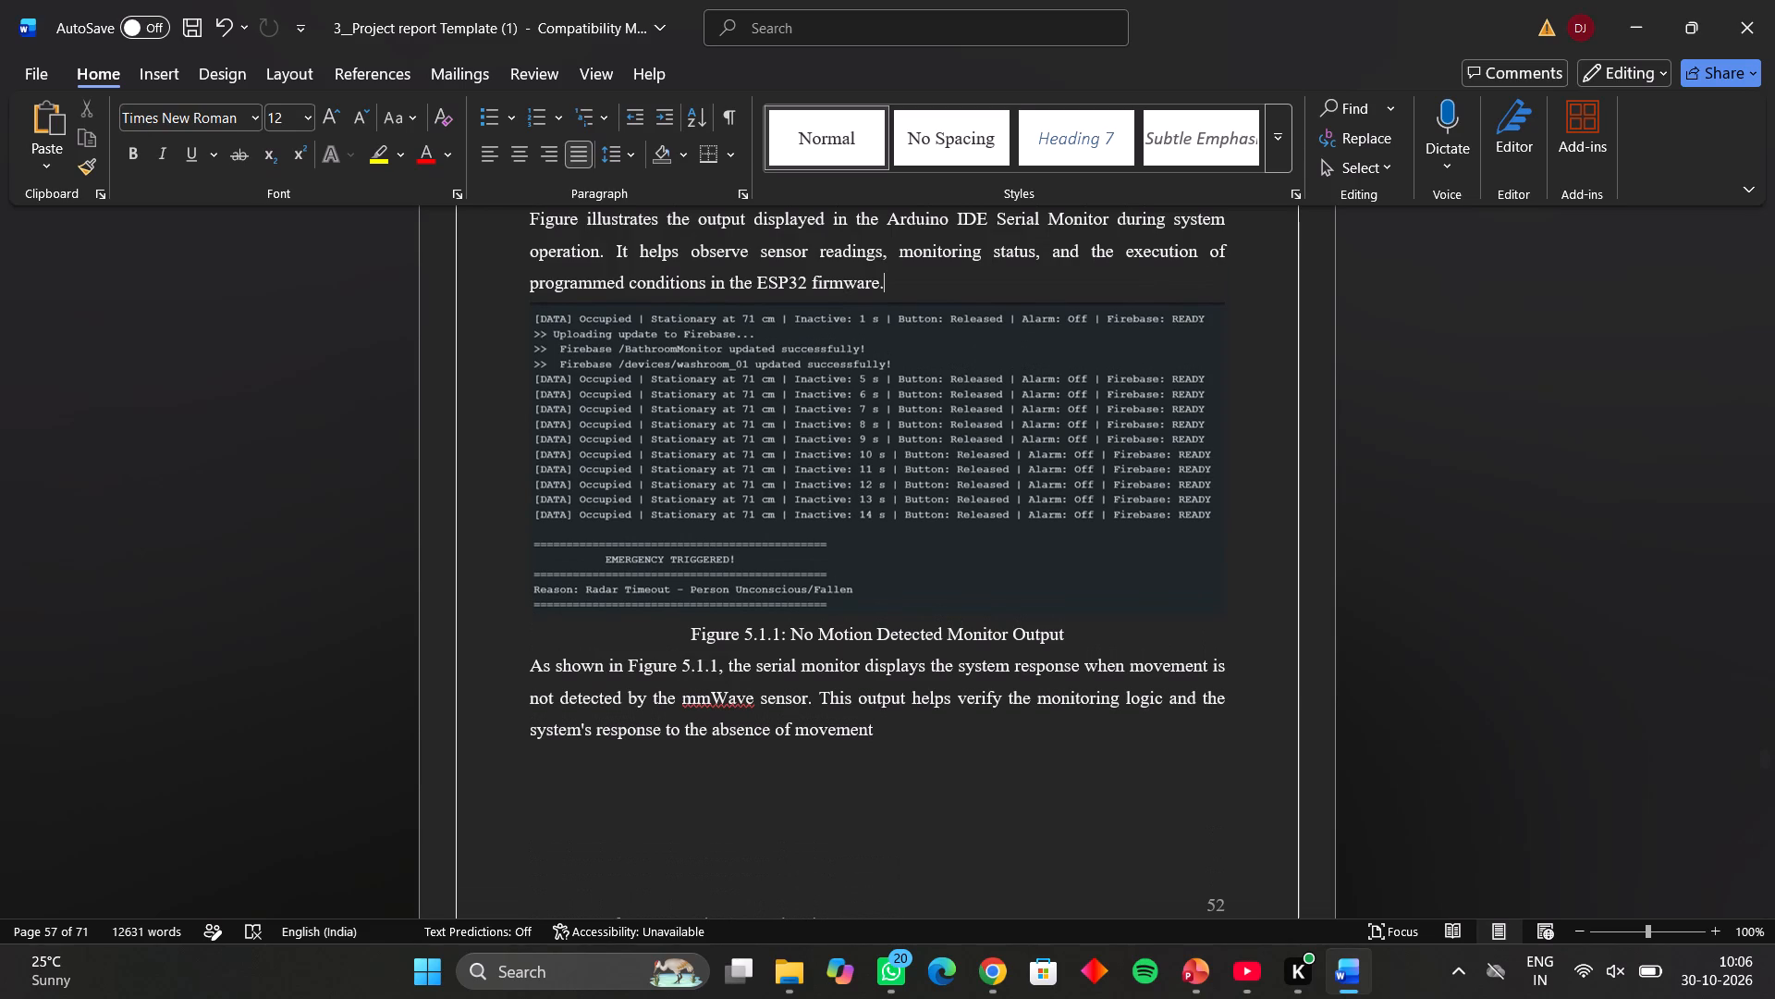
key(Down)
key(Down)
key(Down)
key(Down)
scroll(1387, 419, down, 4)
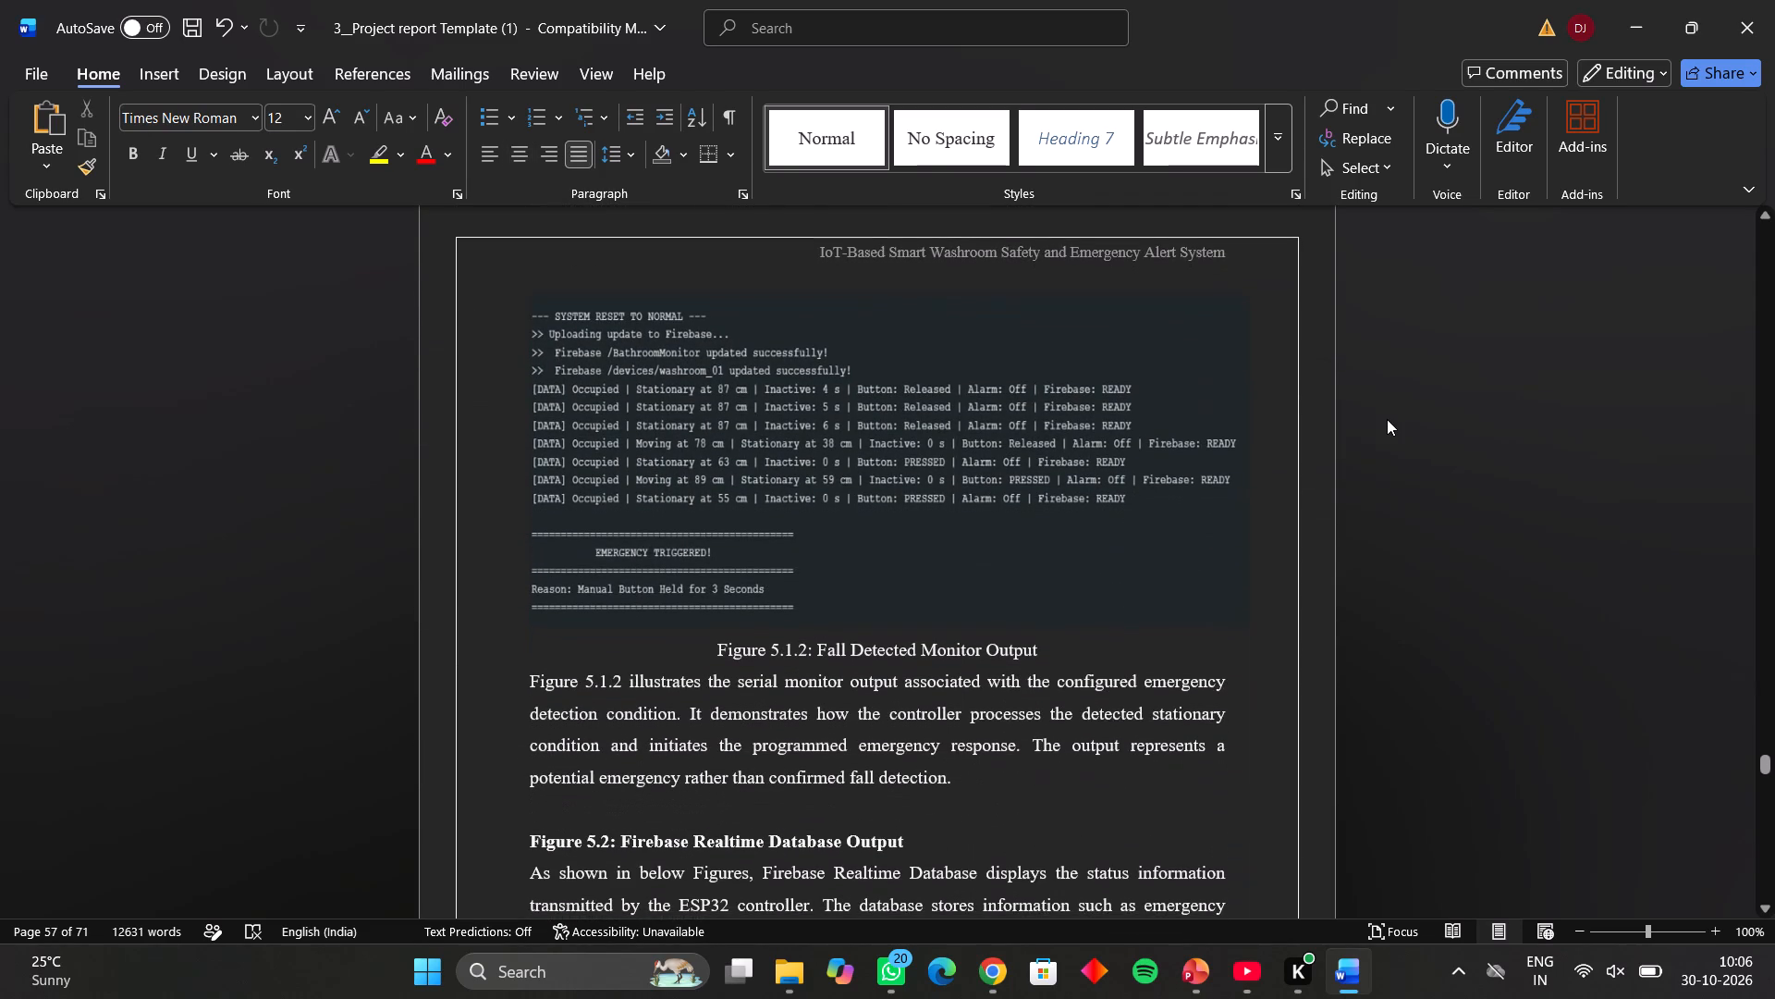
click(942, 438)
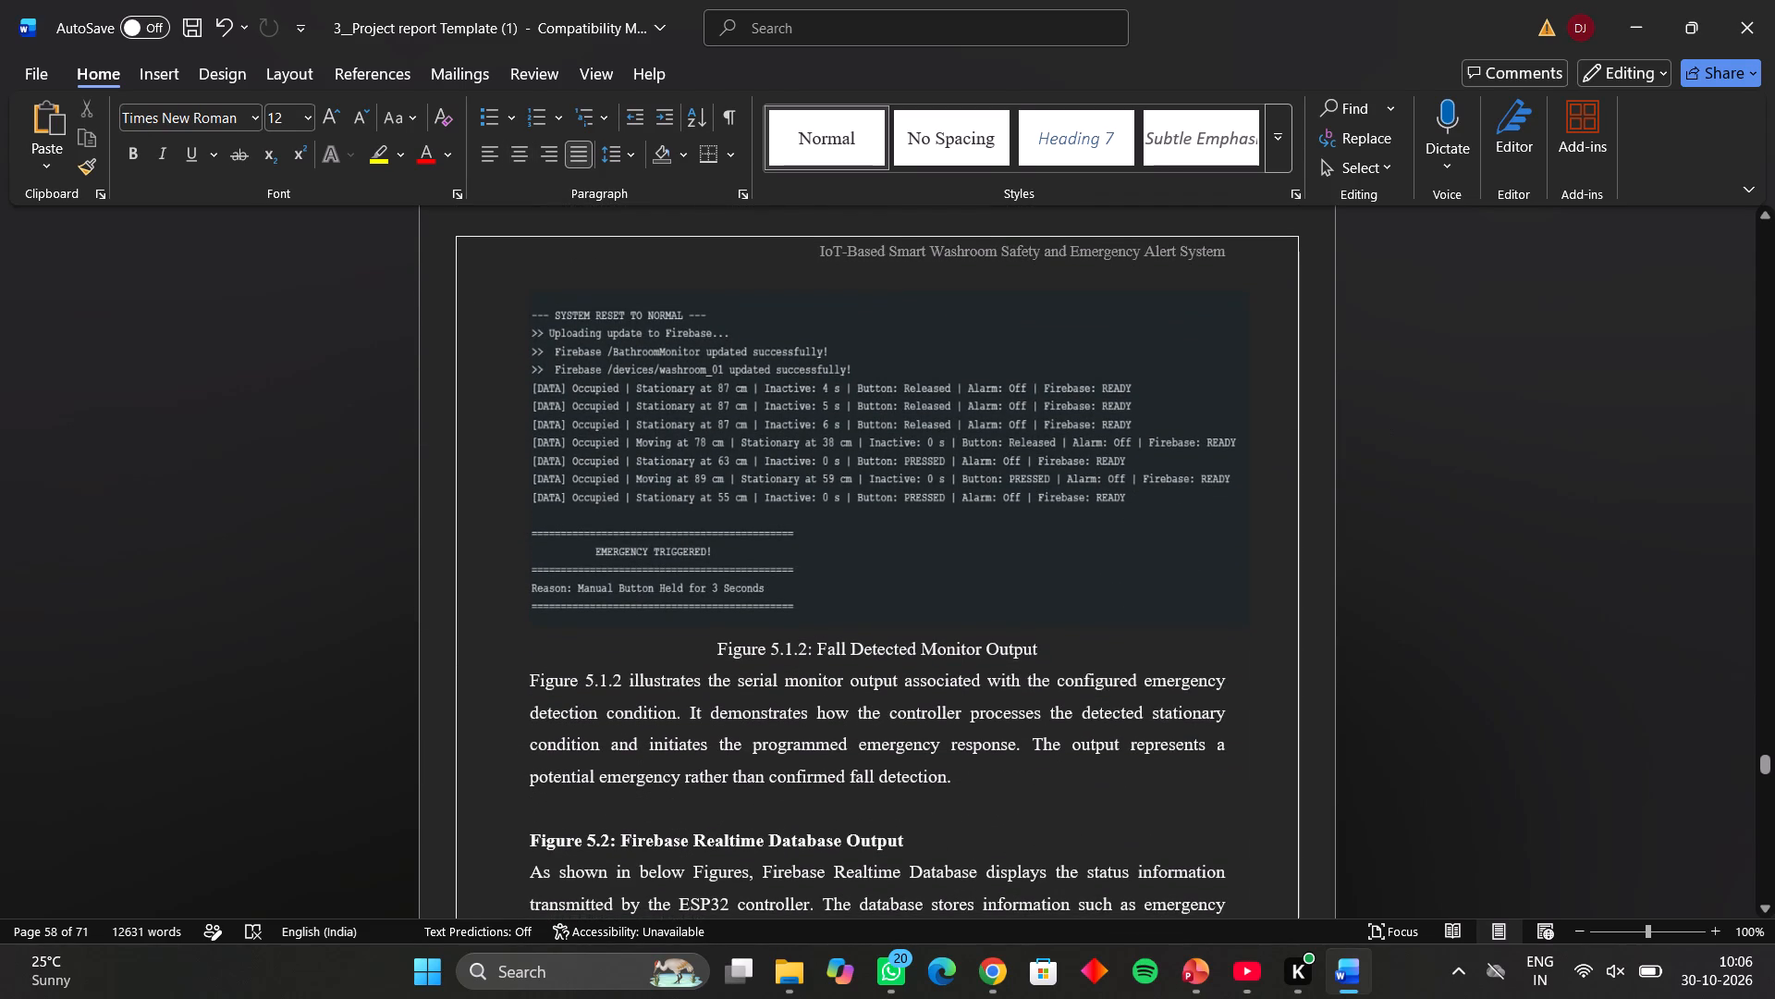
key(ctrl+c)
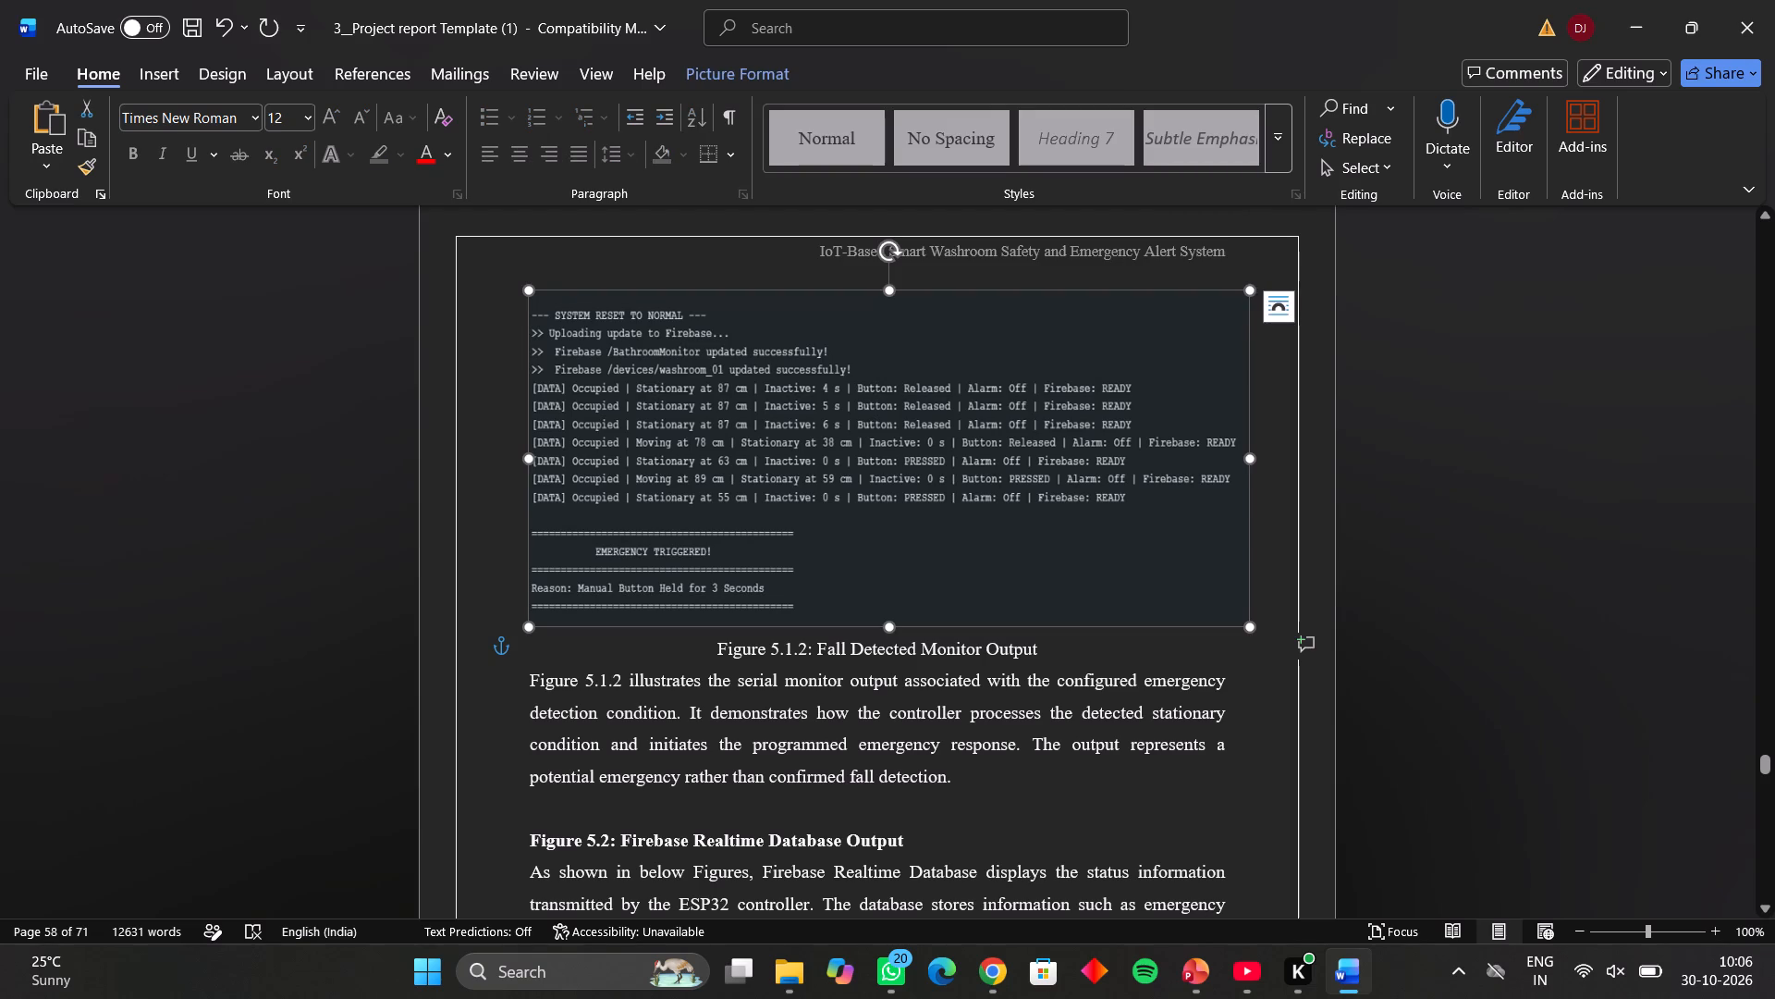
Switch to PowerPoint, paste the copied image onto the Screenshots slide and place it right of the first image, level with its top.
click(1191, 982)
click(1215, 473)
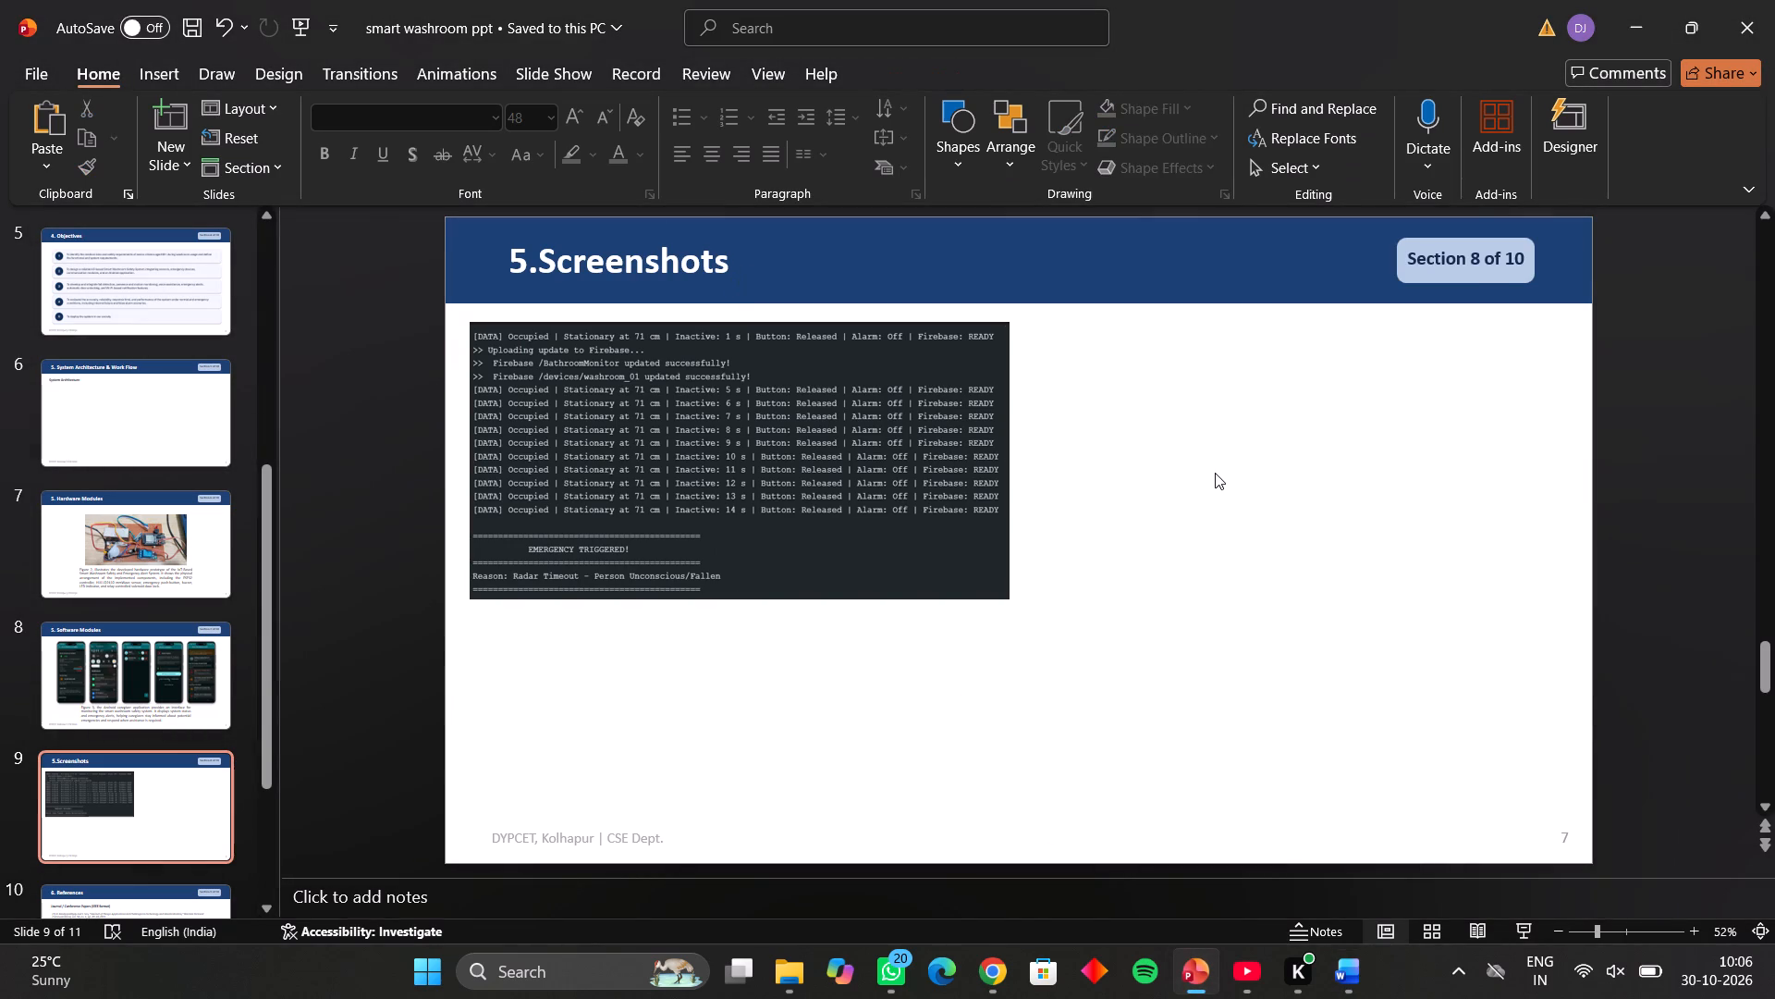
key(ctrl+v)
drag(981, 554, 1264, 416)
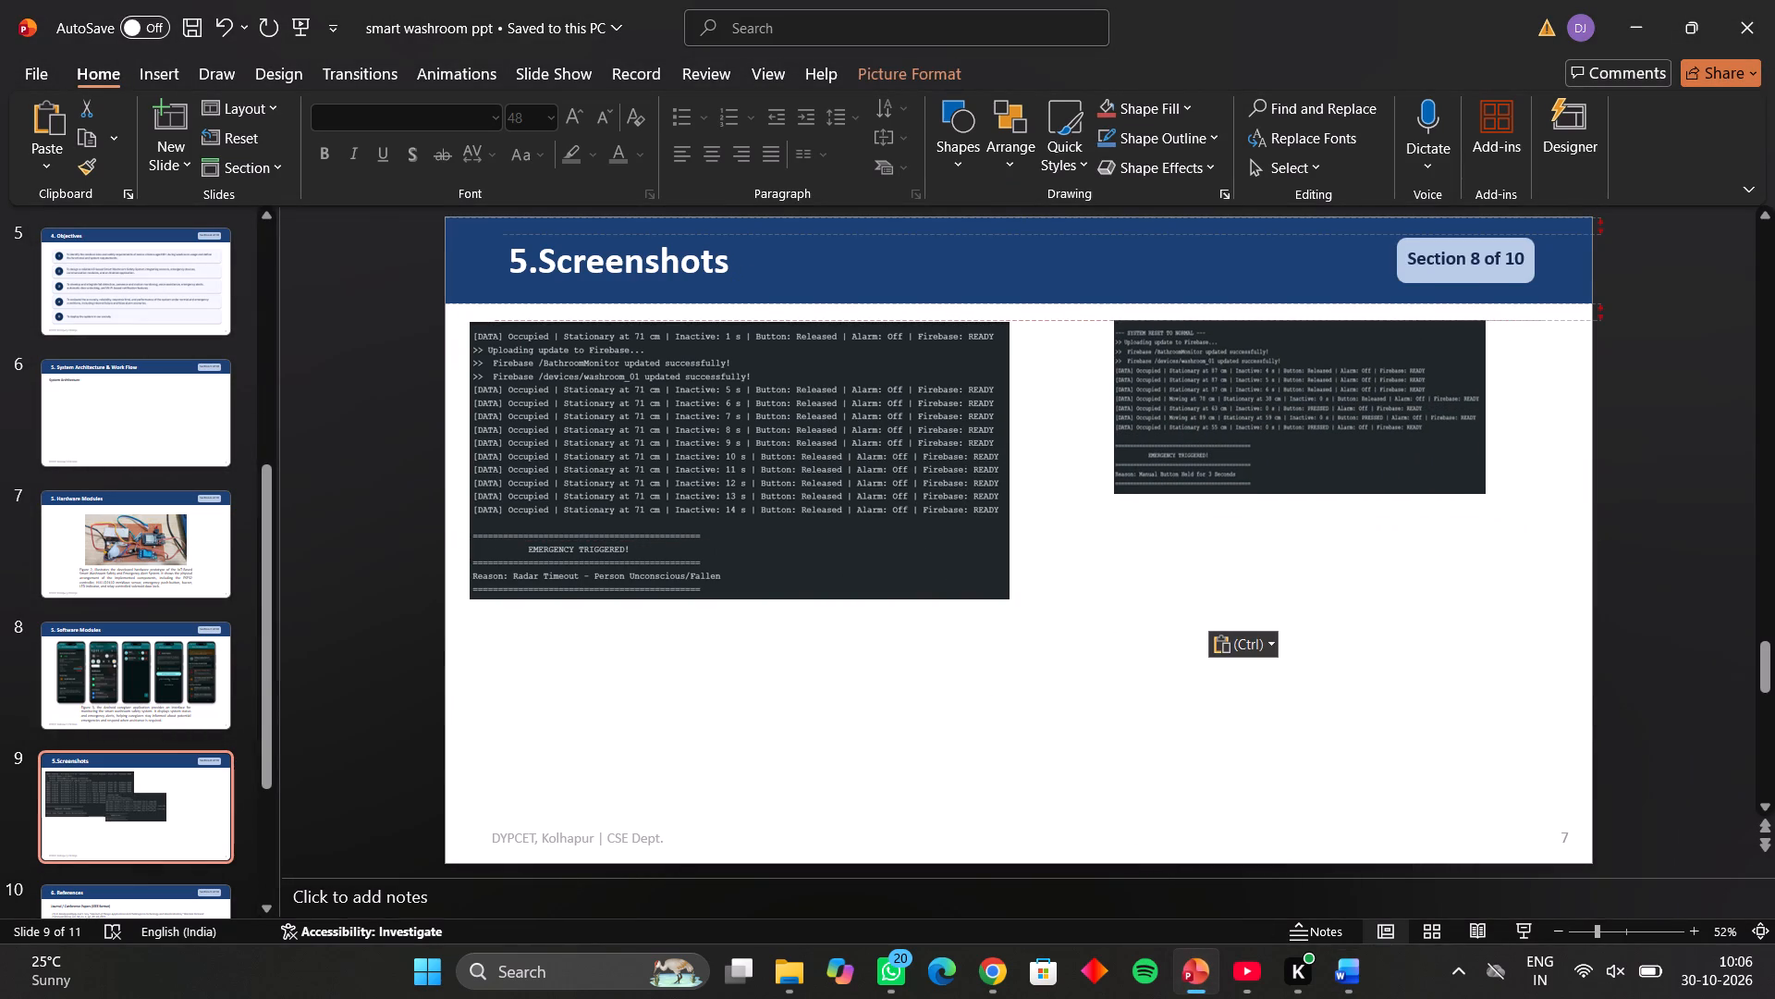
drag(1264, 416, 1264, 424)
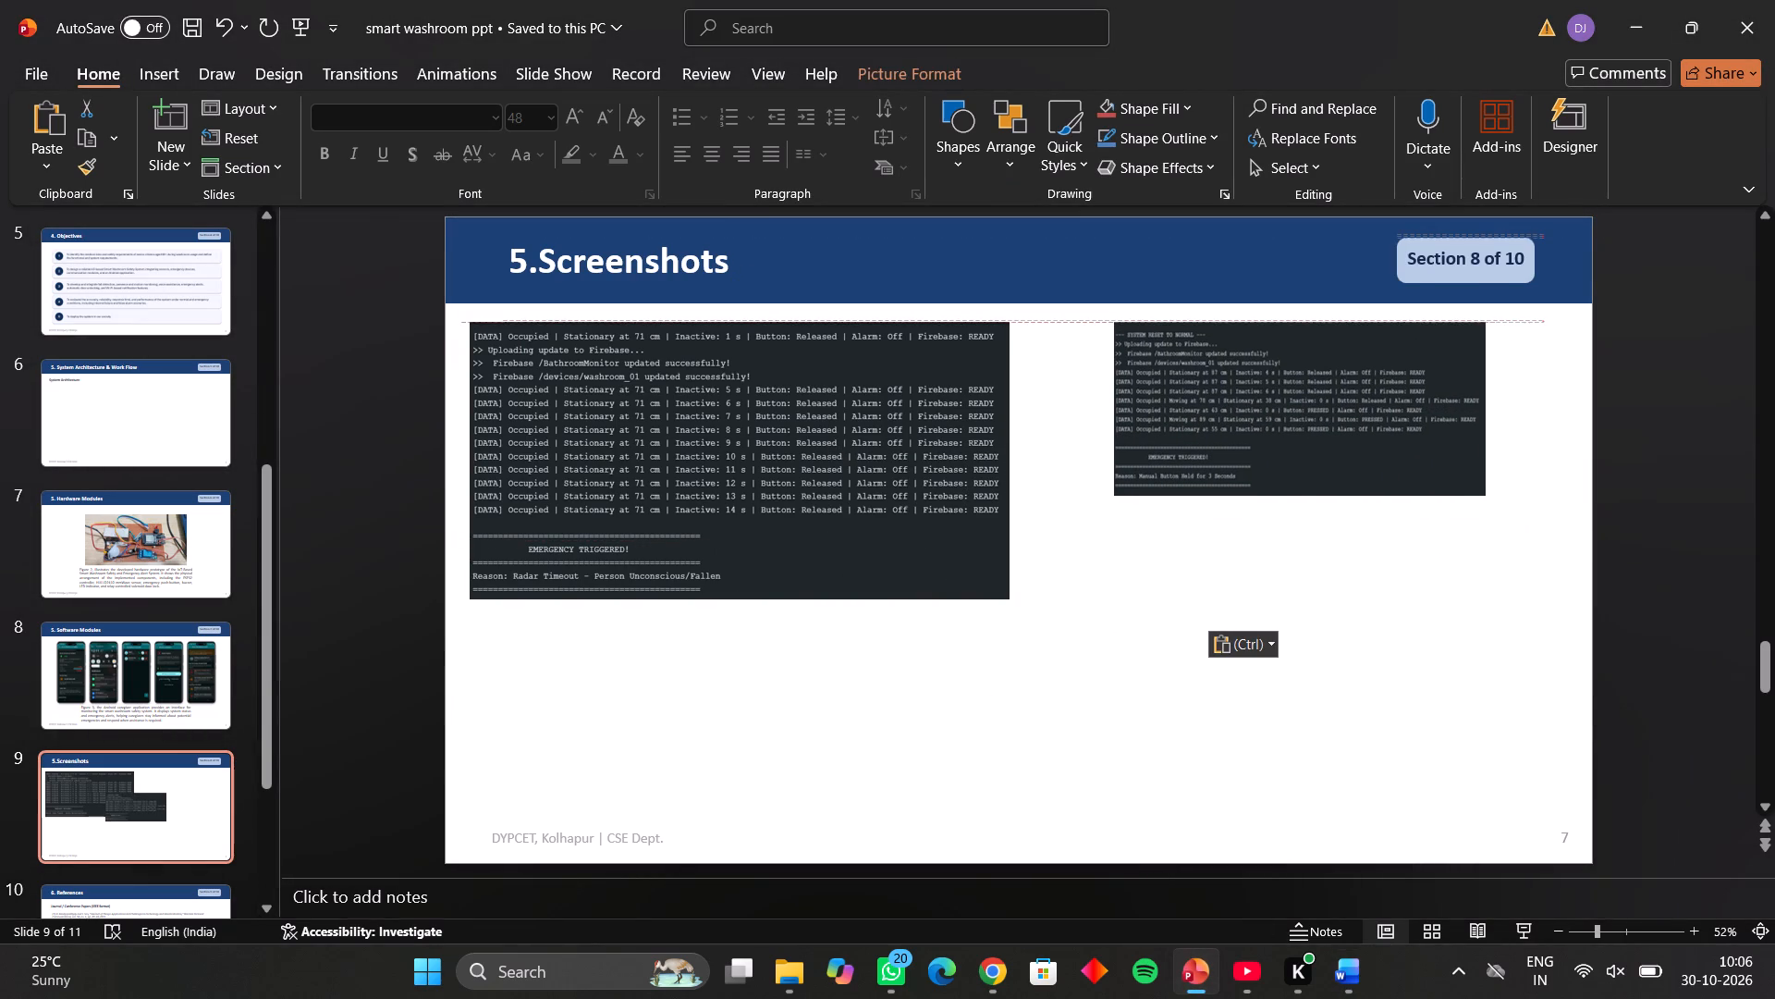
drag(1264, 424, 1265, 422)
click(1283, 432)
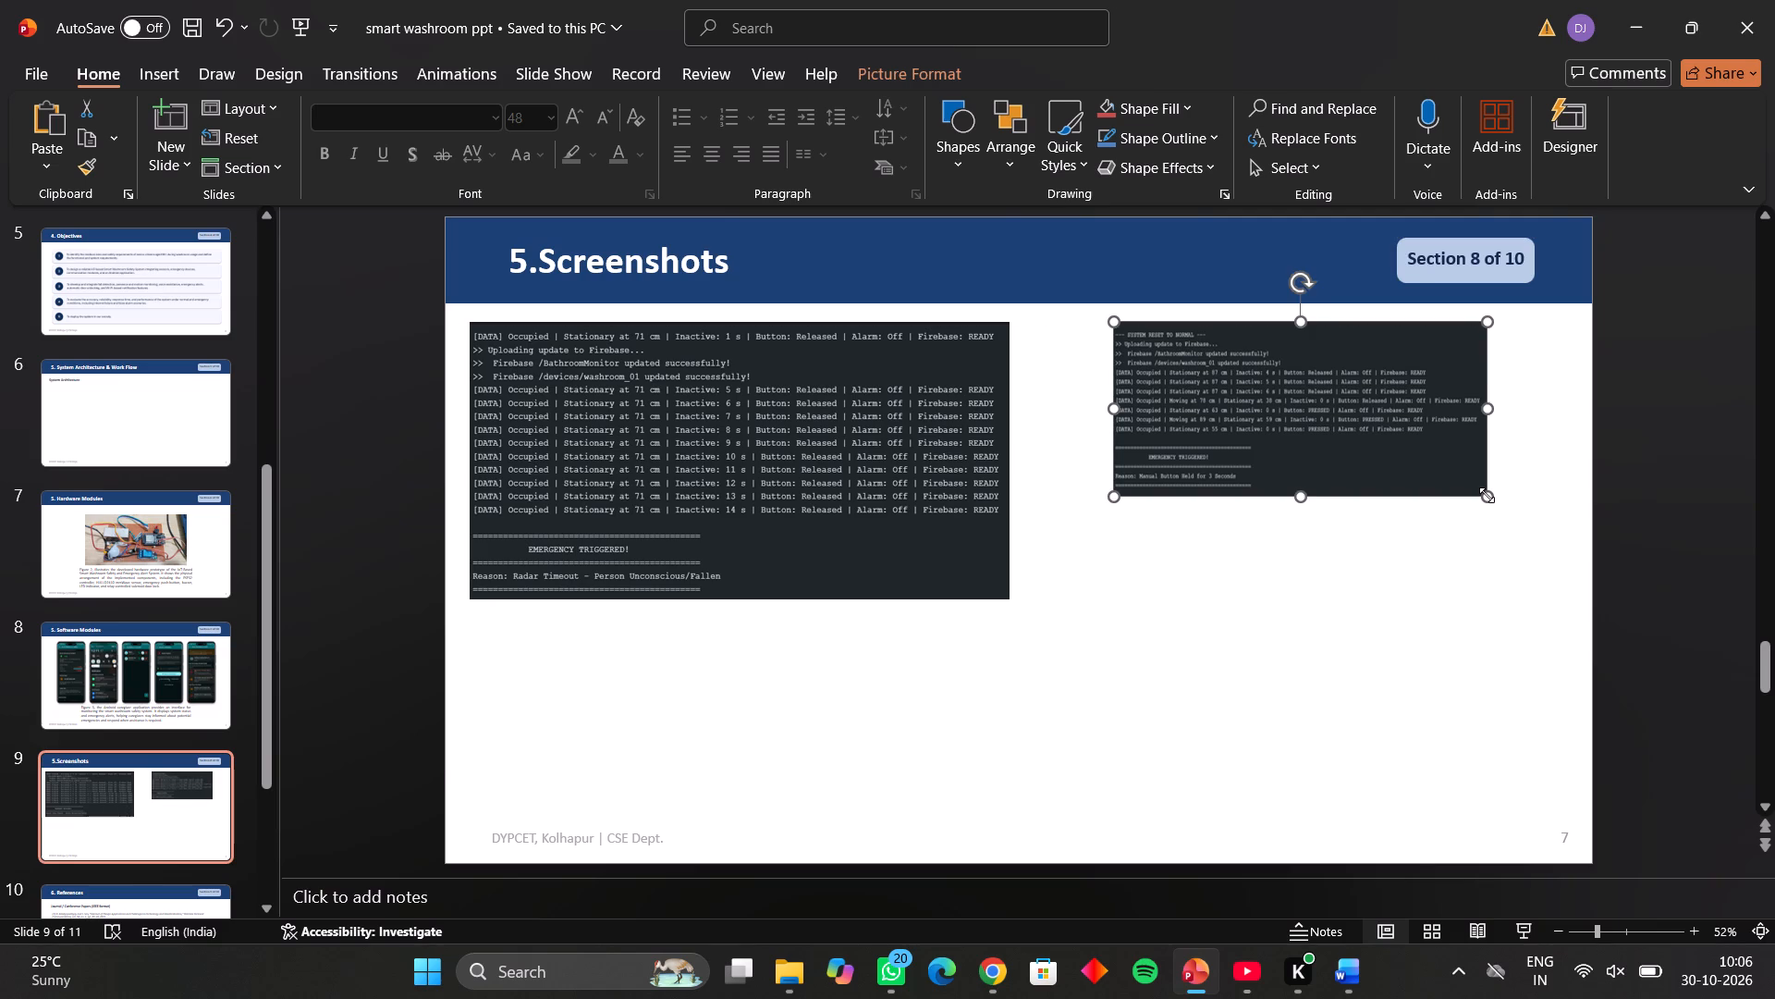
Enlarge the second image to about the first one's height, move it closer to the first and narrow it to fit inside the slide.
drag(1487, 495, 1532, 611)
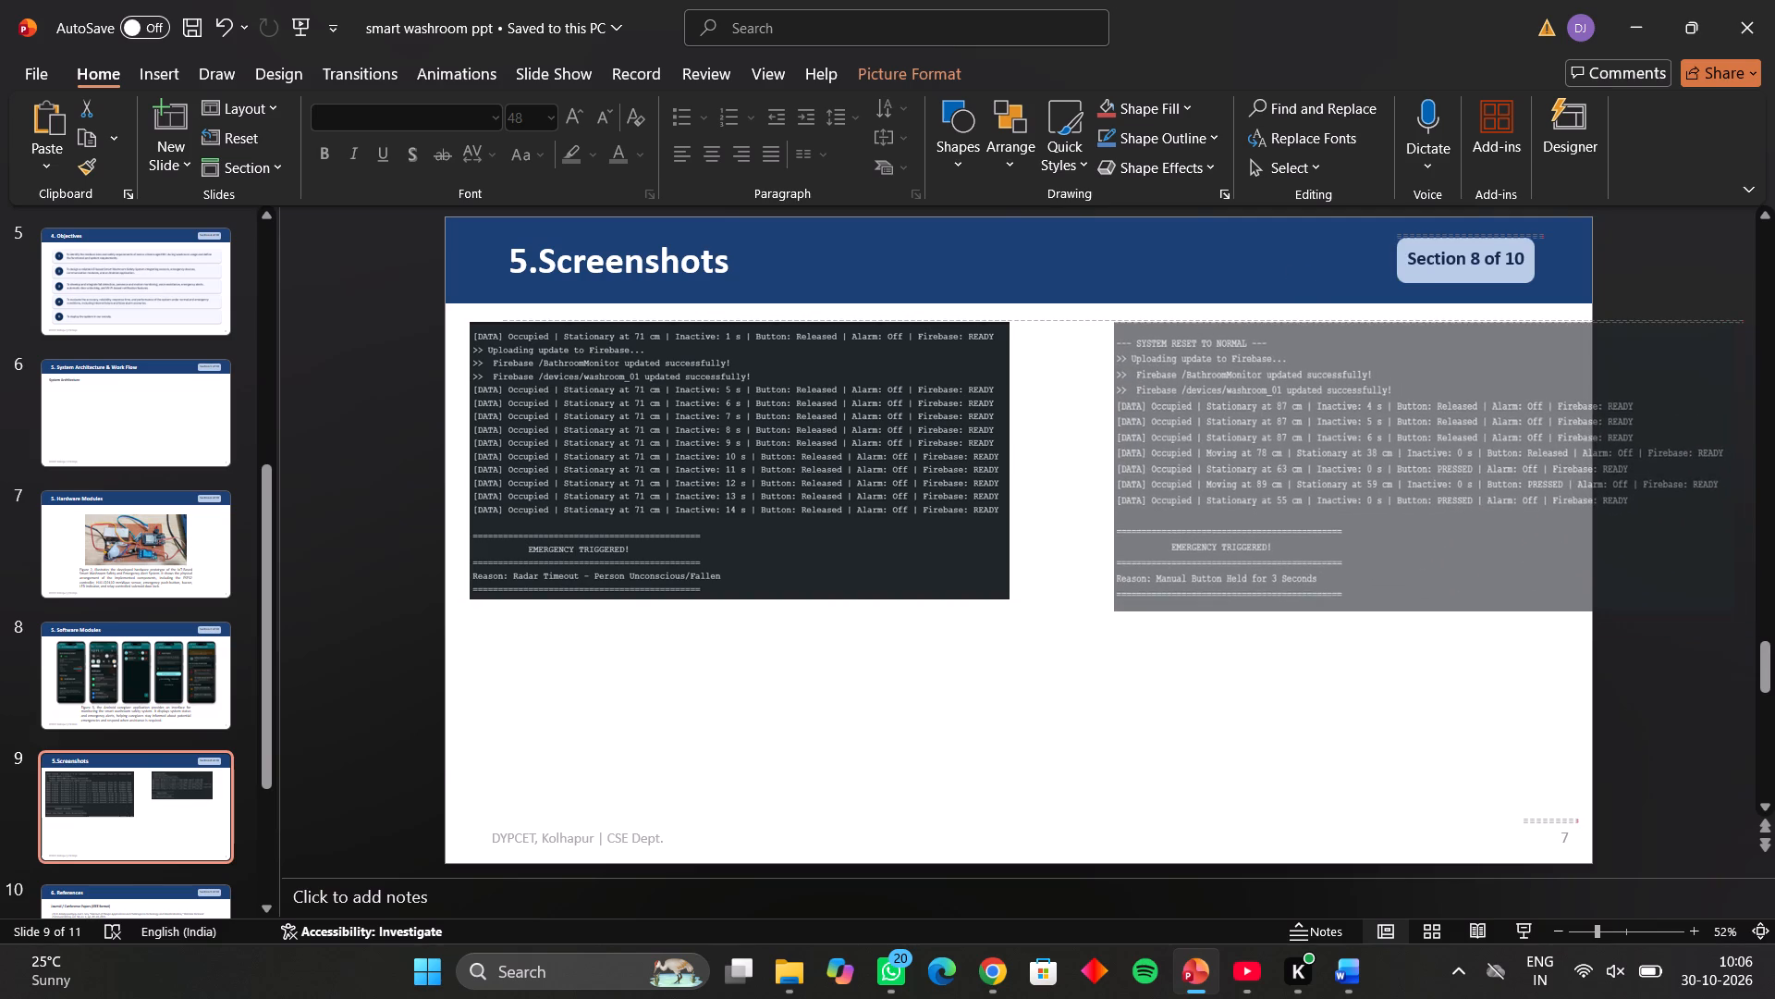
drag(1532, 611, 1518, 601)
drag(1444, 495, 1363, 497)
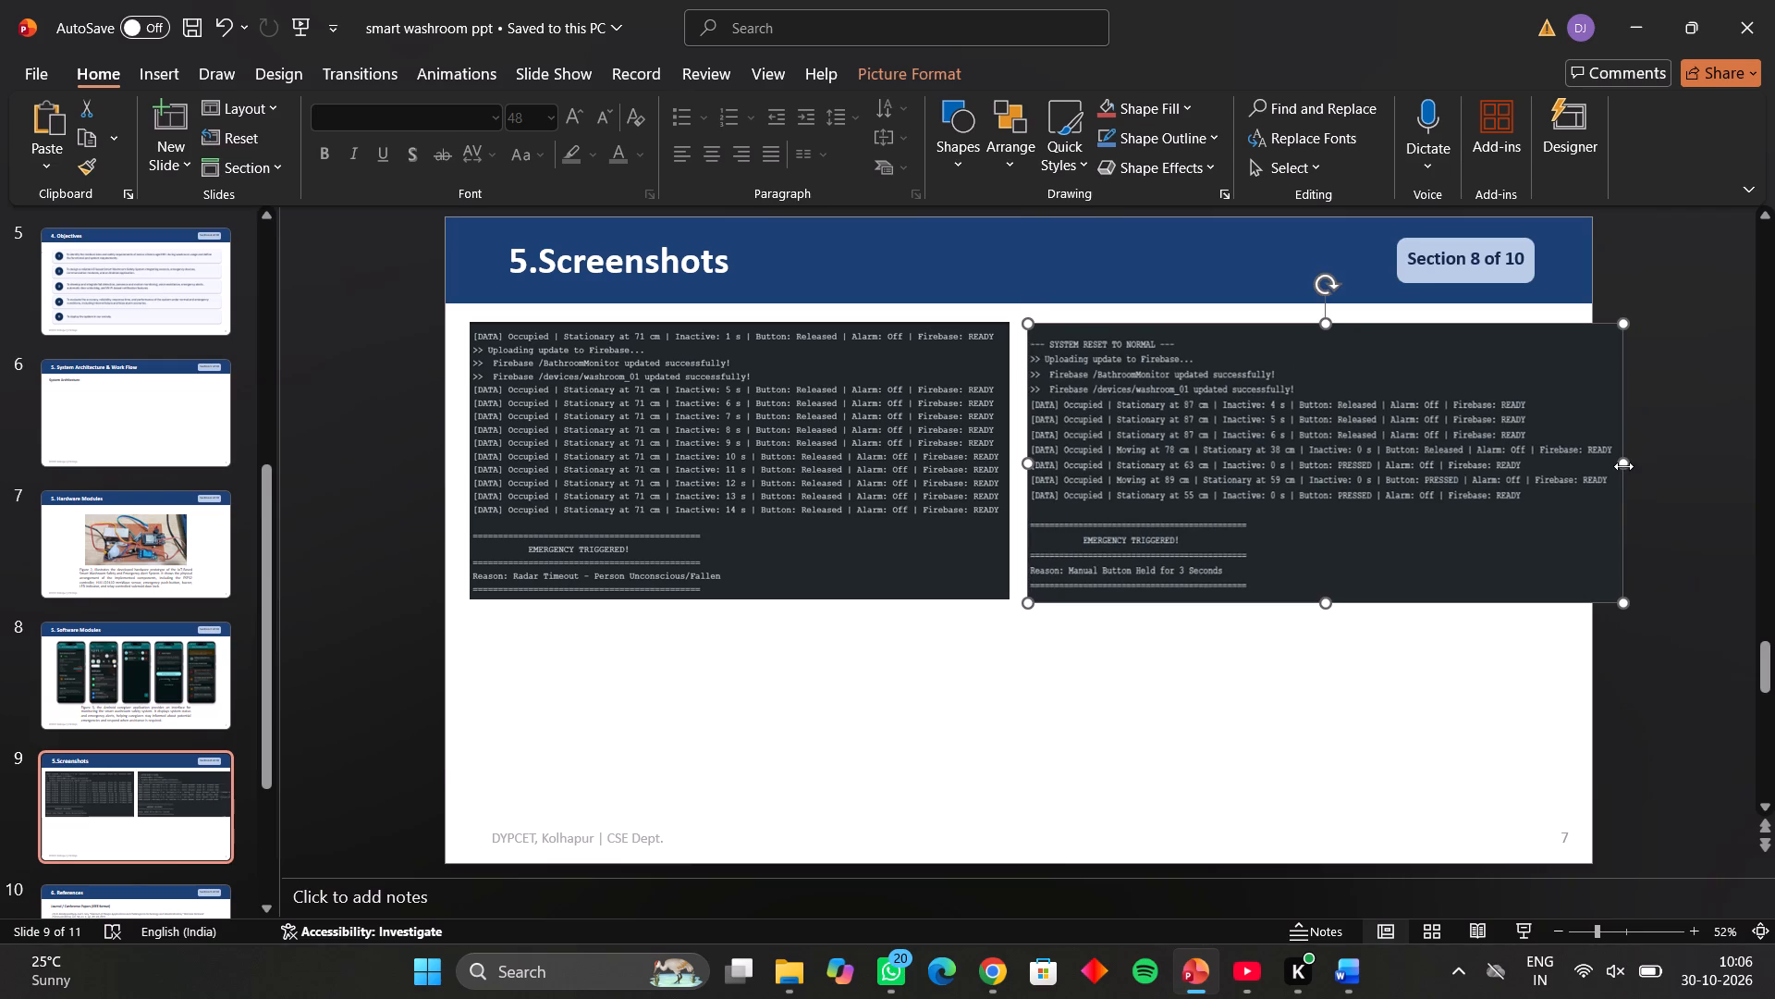
drag(1623, 466, 1560, 468)
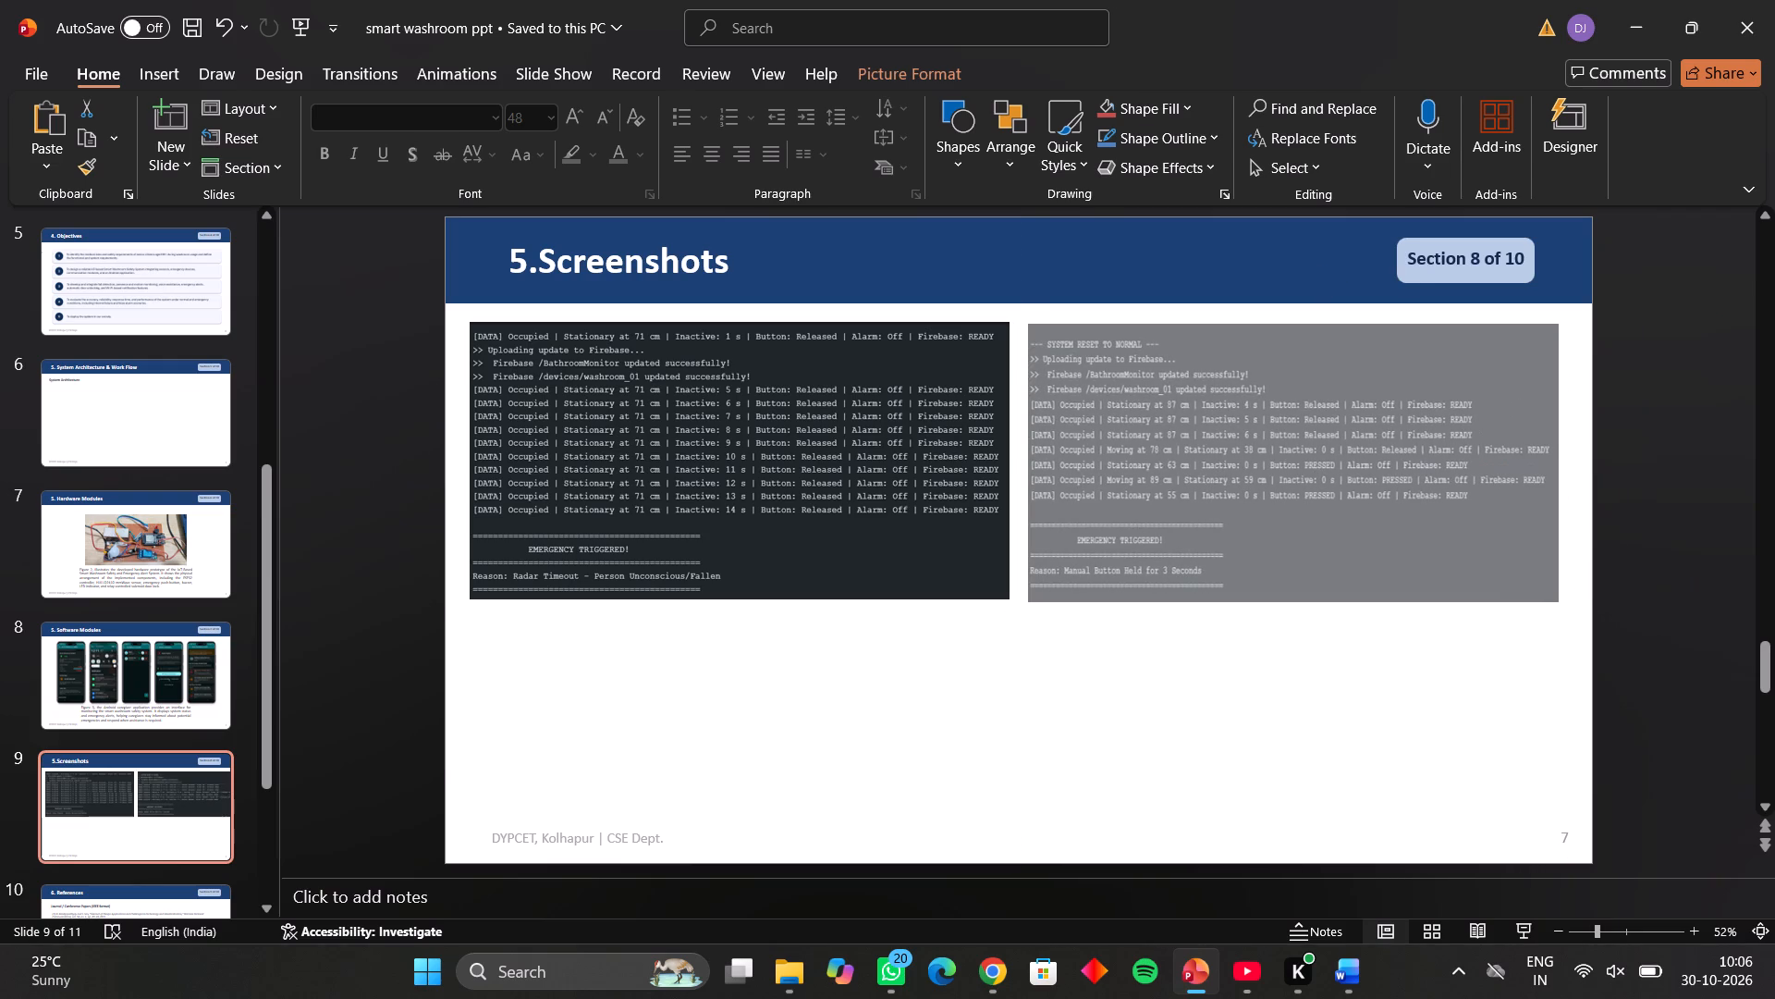
drag(1560, 468, 1574, 469)
Move the second image directly below the first and adjust its side edges to match the first image's width.
drag(1412, 449, 845, 742)
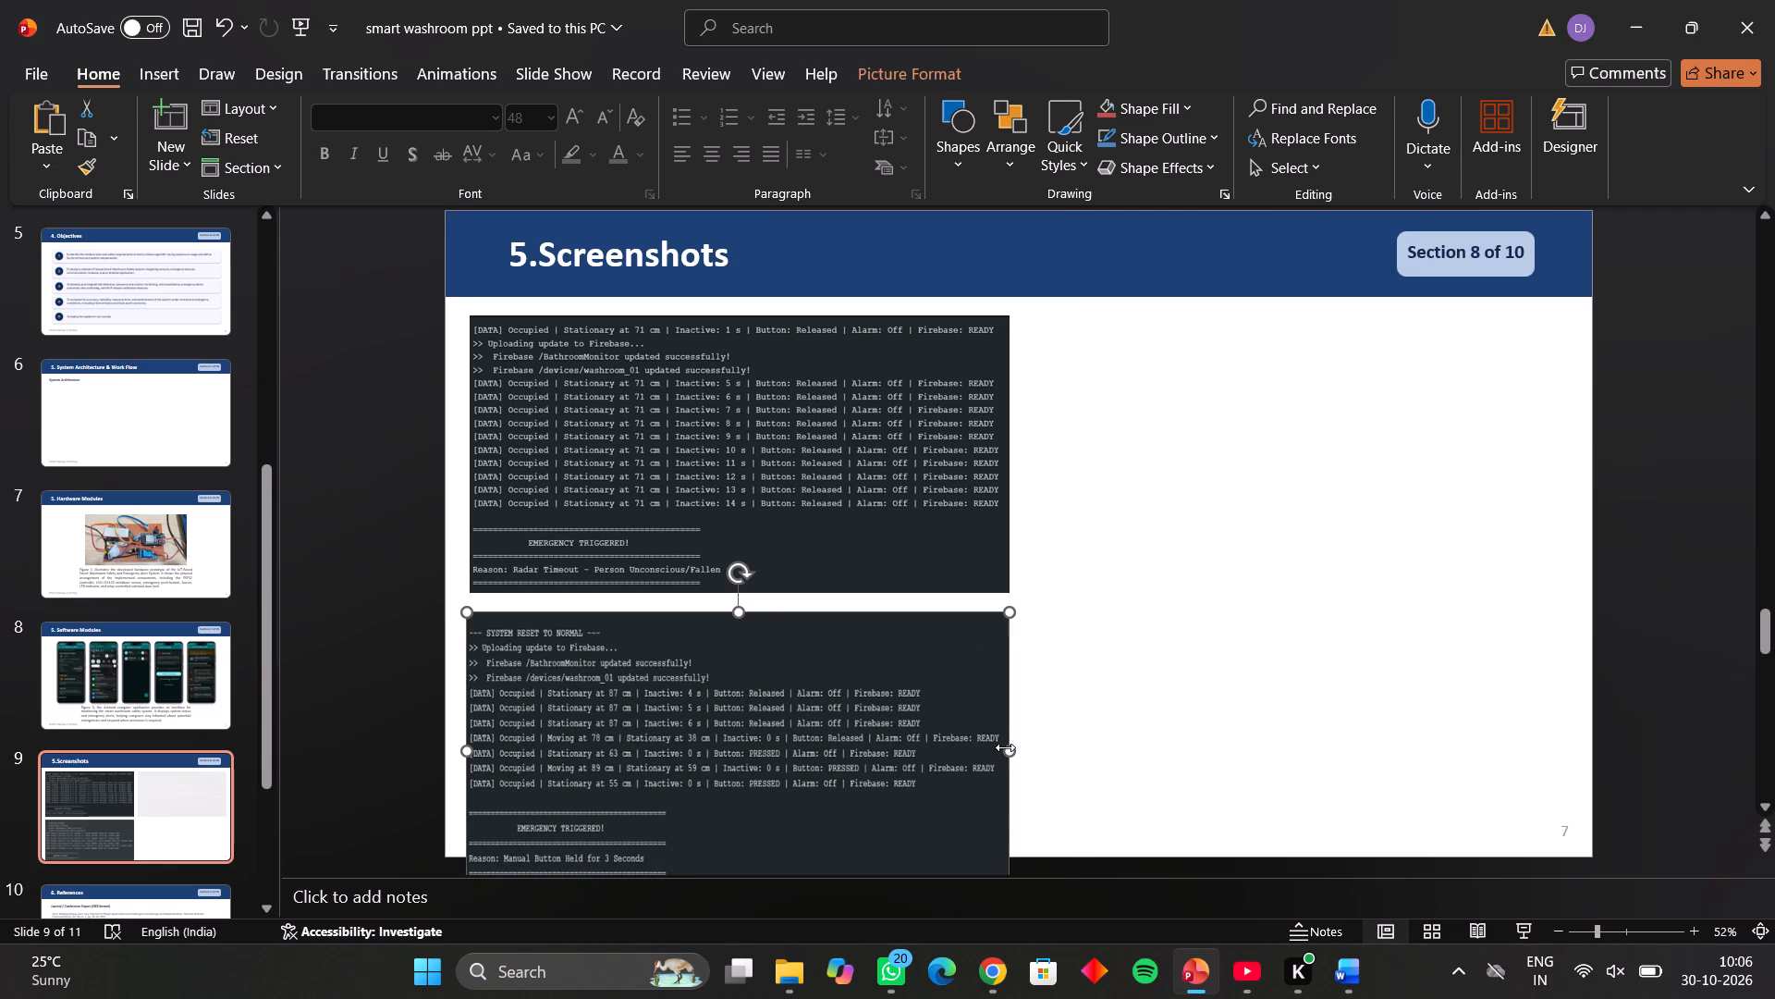
click(1009, 748)
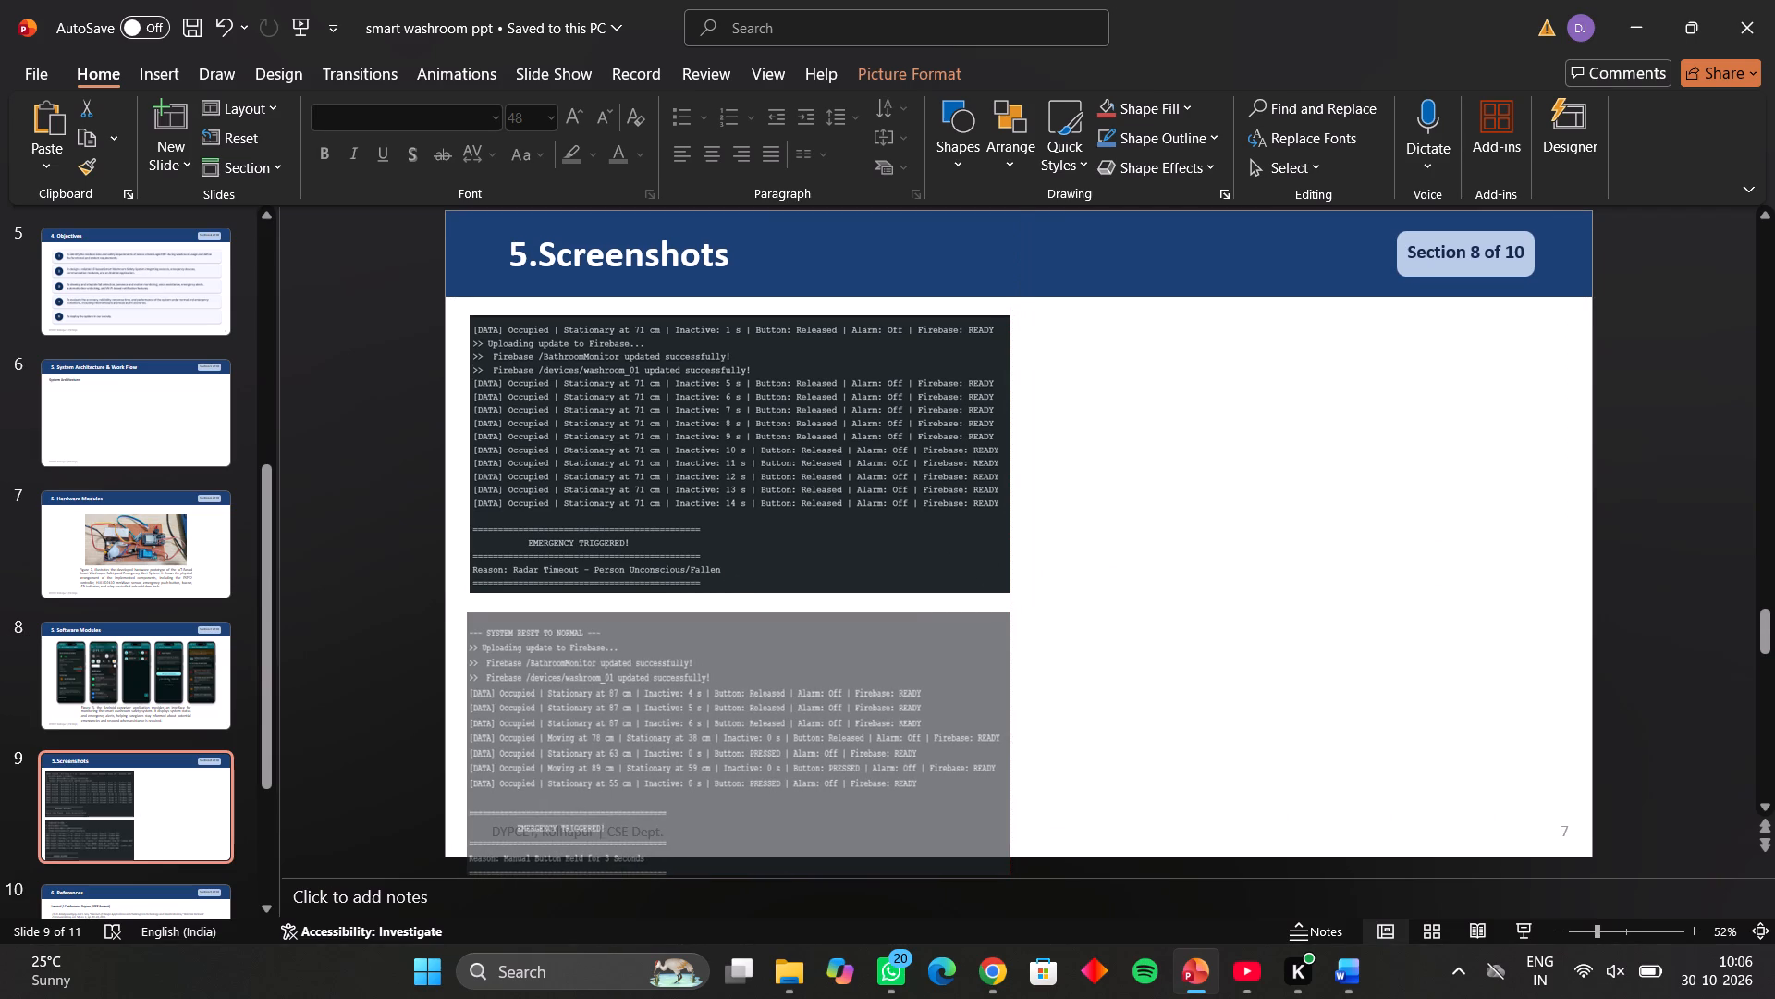
click(469, 754)
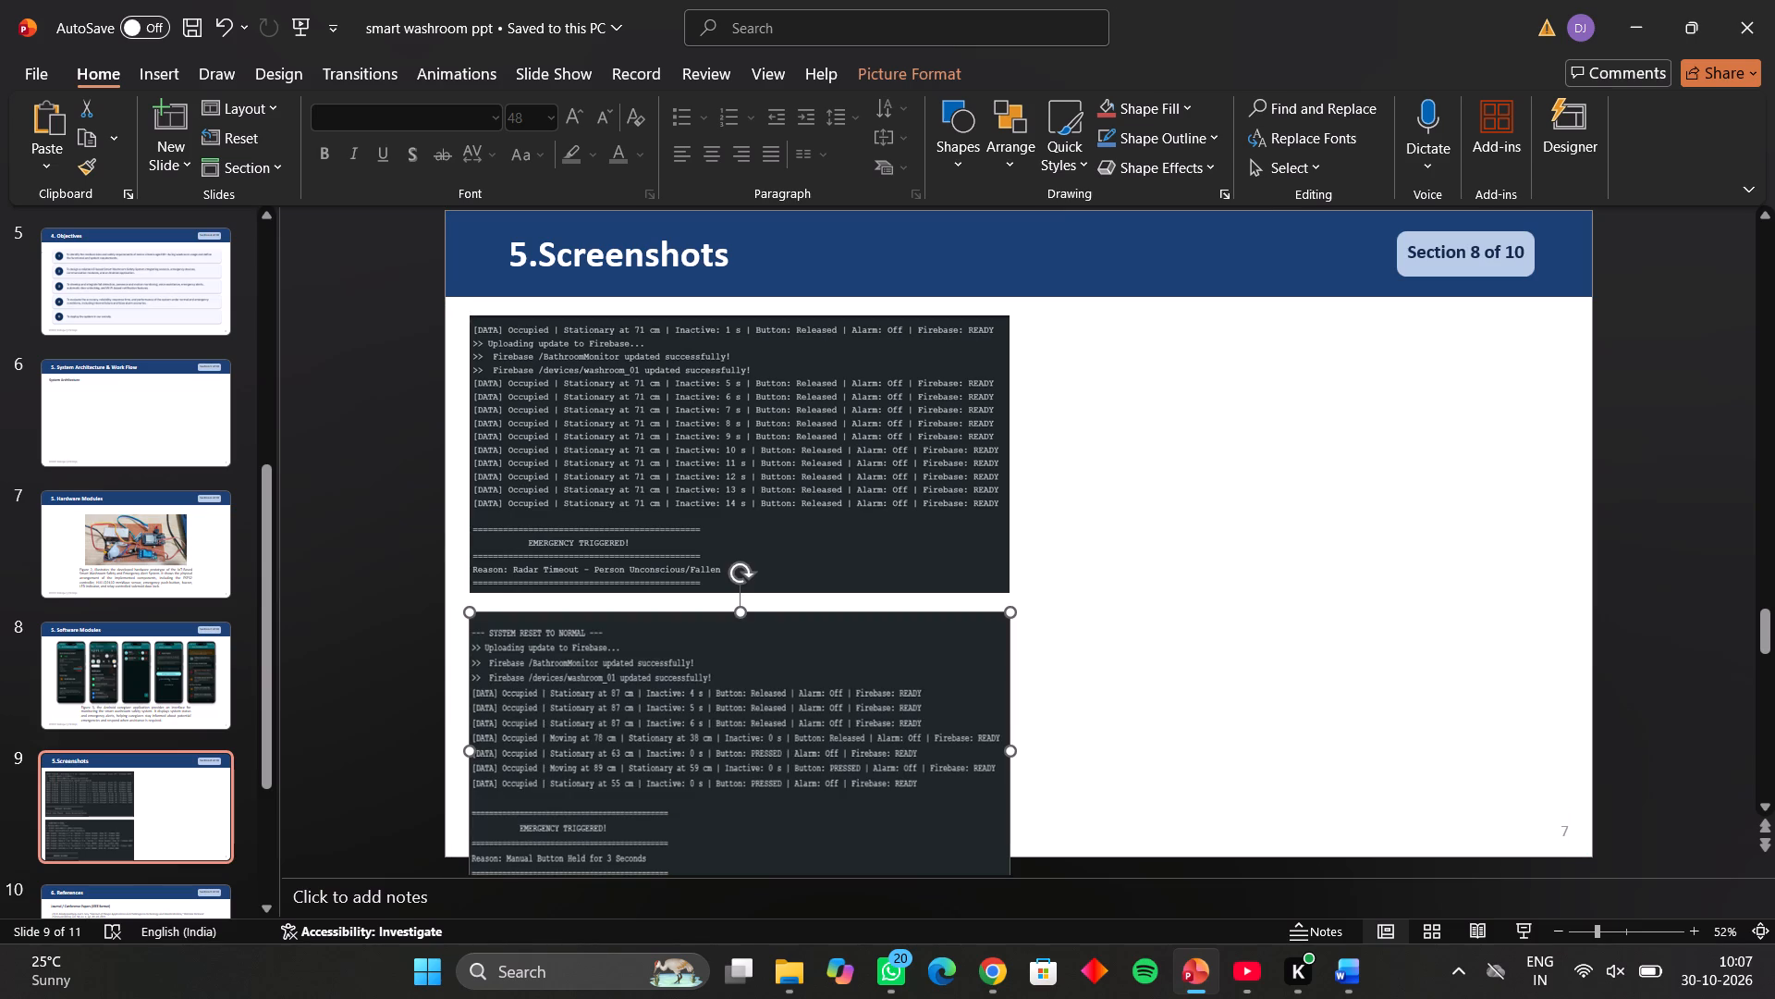
Move the second image back beside the first, with level top edges and matching side margins on the slide.
drag(656, 747, 1214, 482)
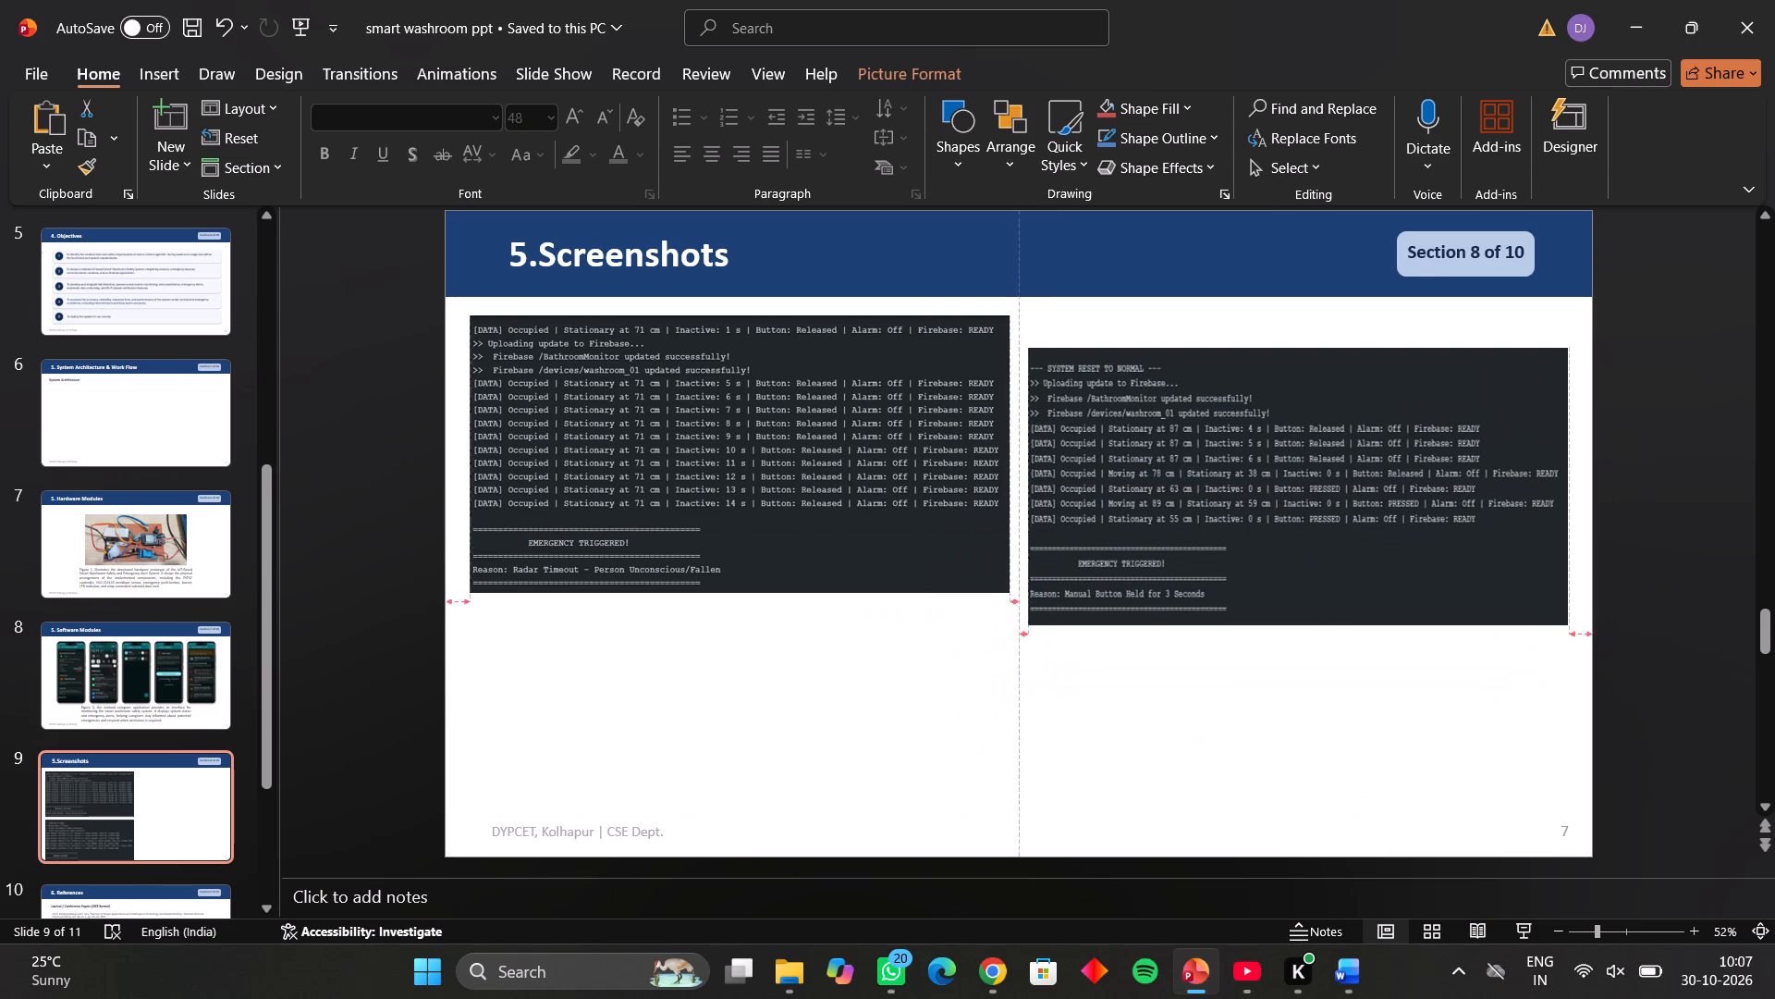
drag(1214, 482, 1218, 446)
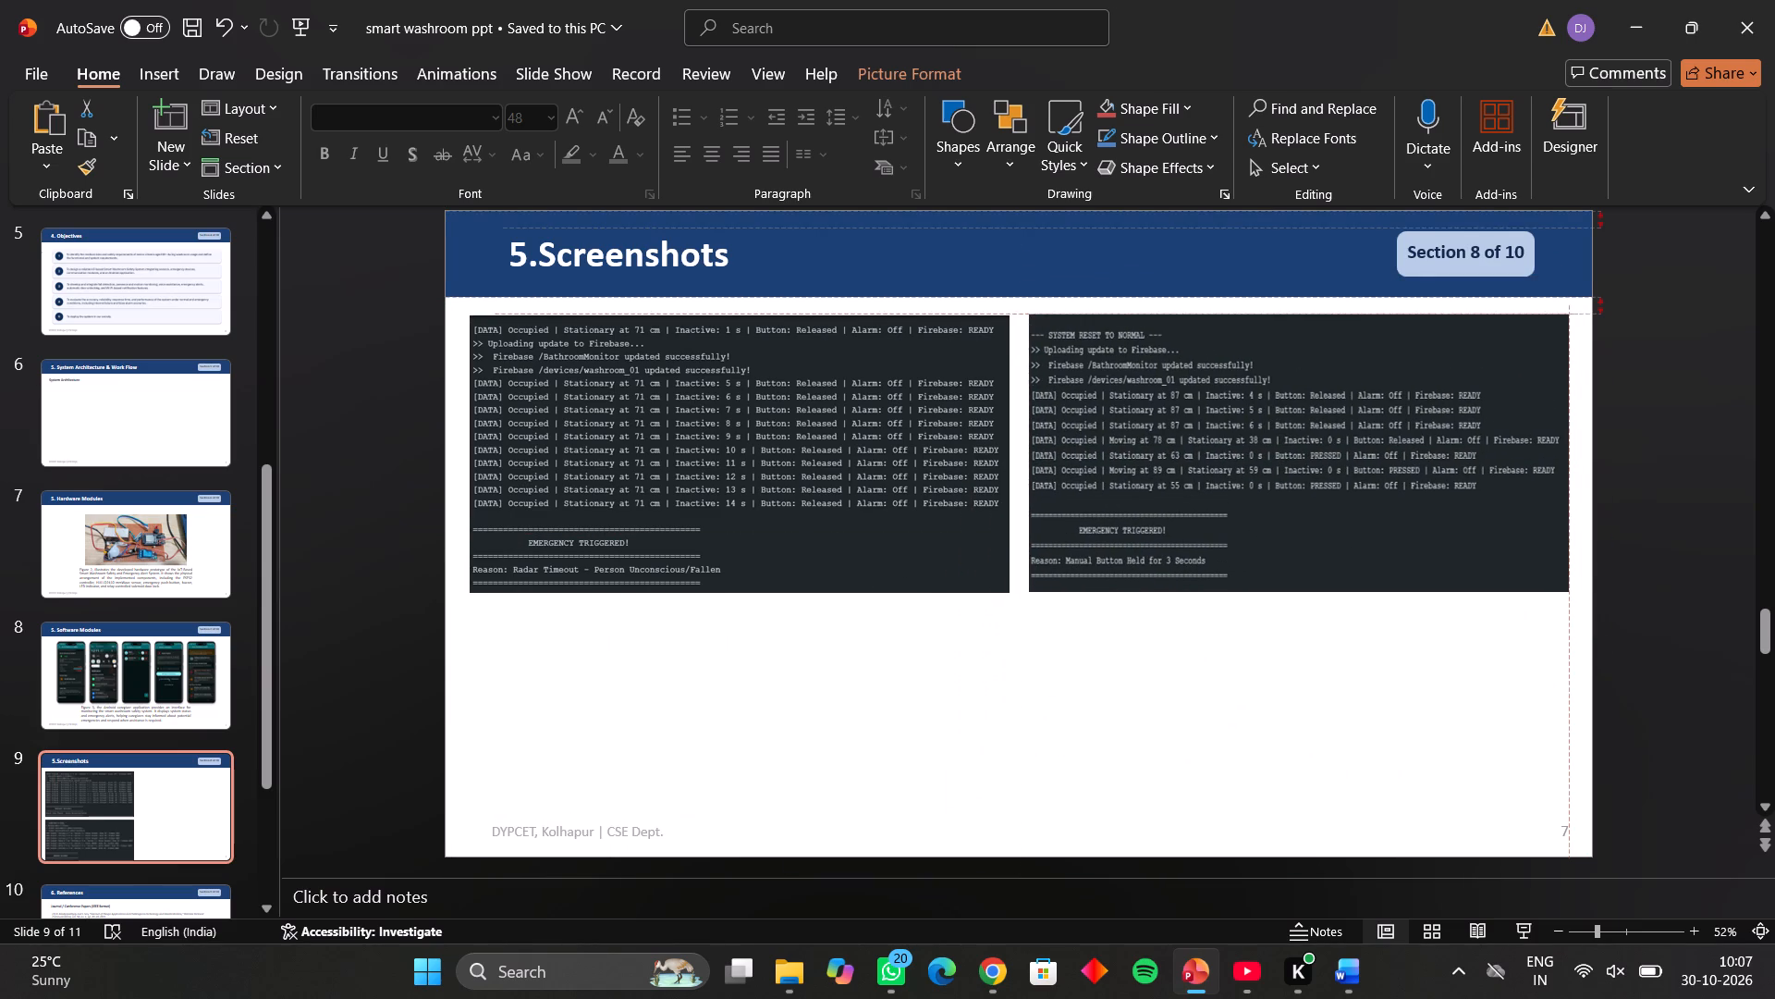
drag(1218, 446, 1217, 454)
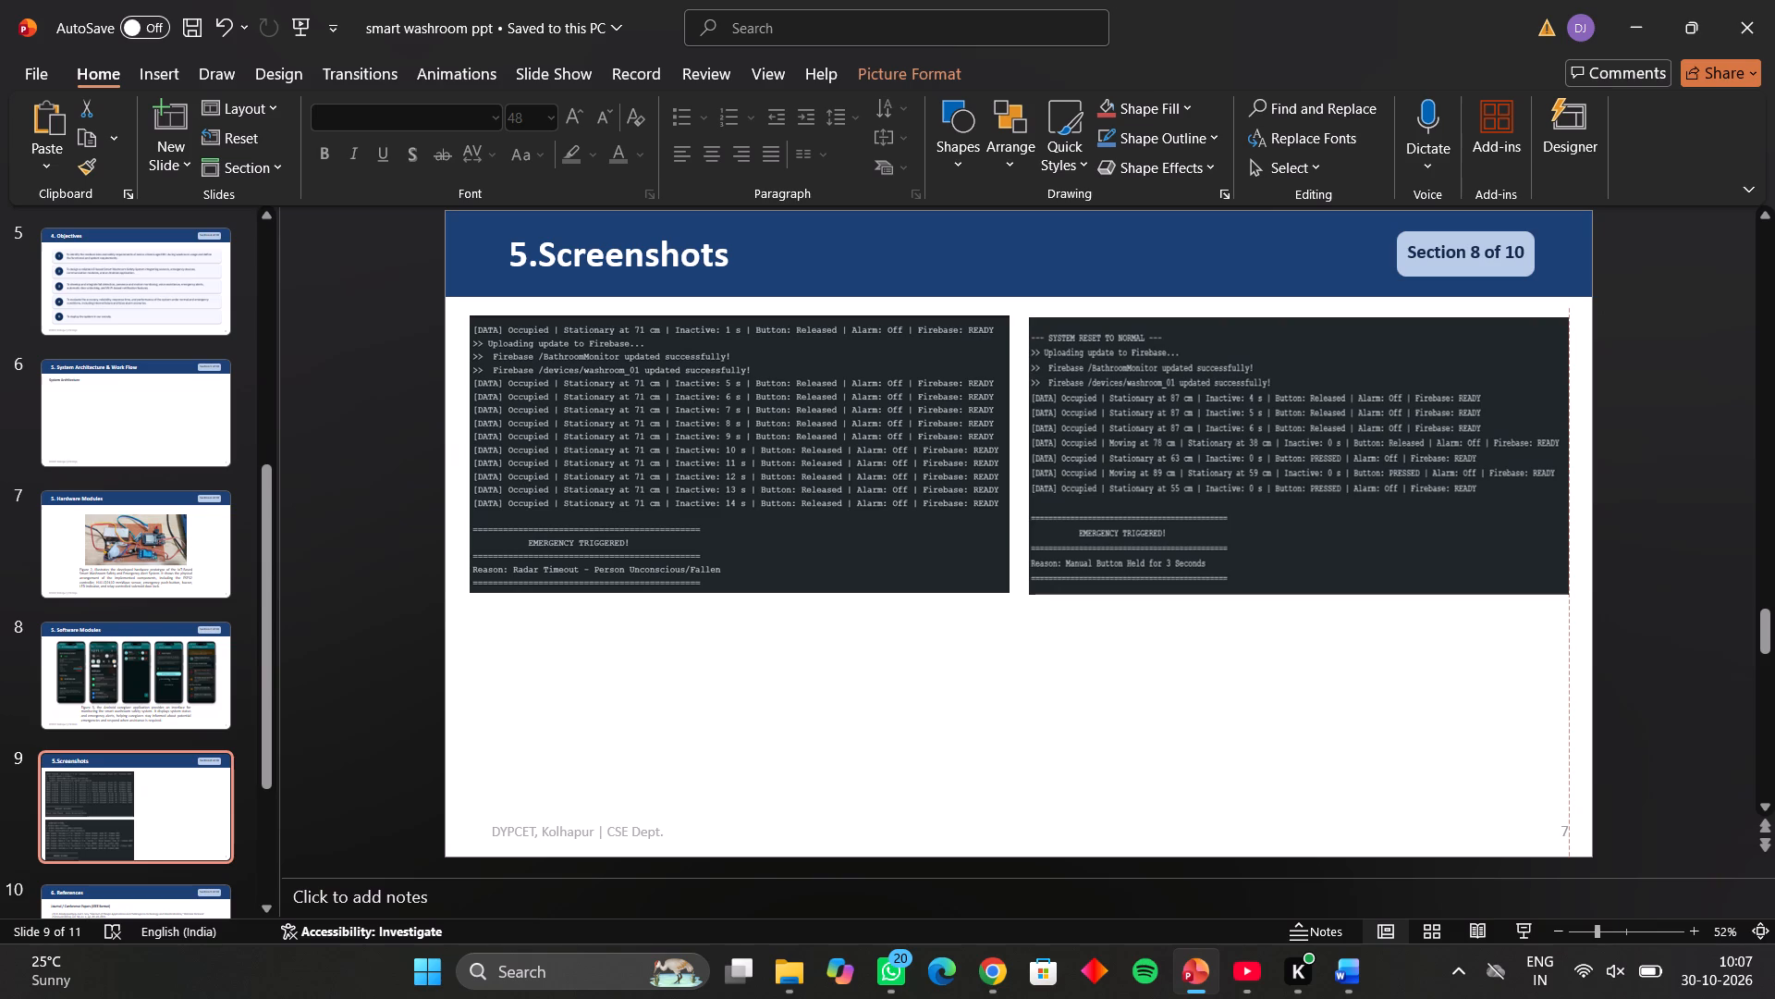
drag(1217, 454, 1217, 448)
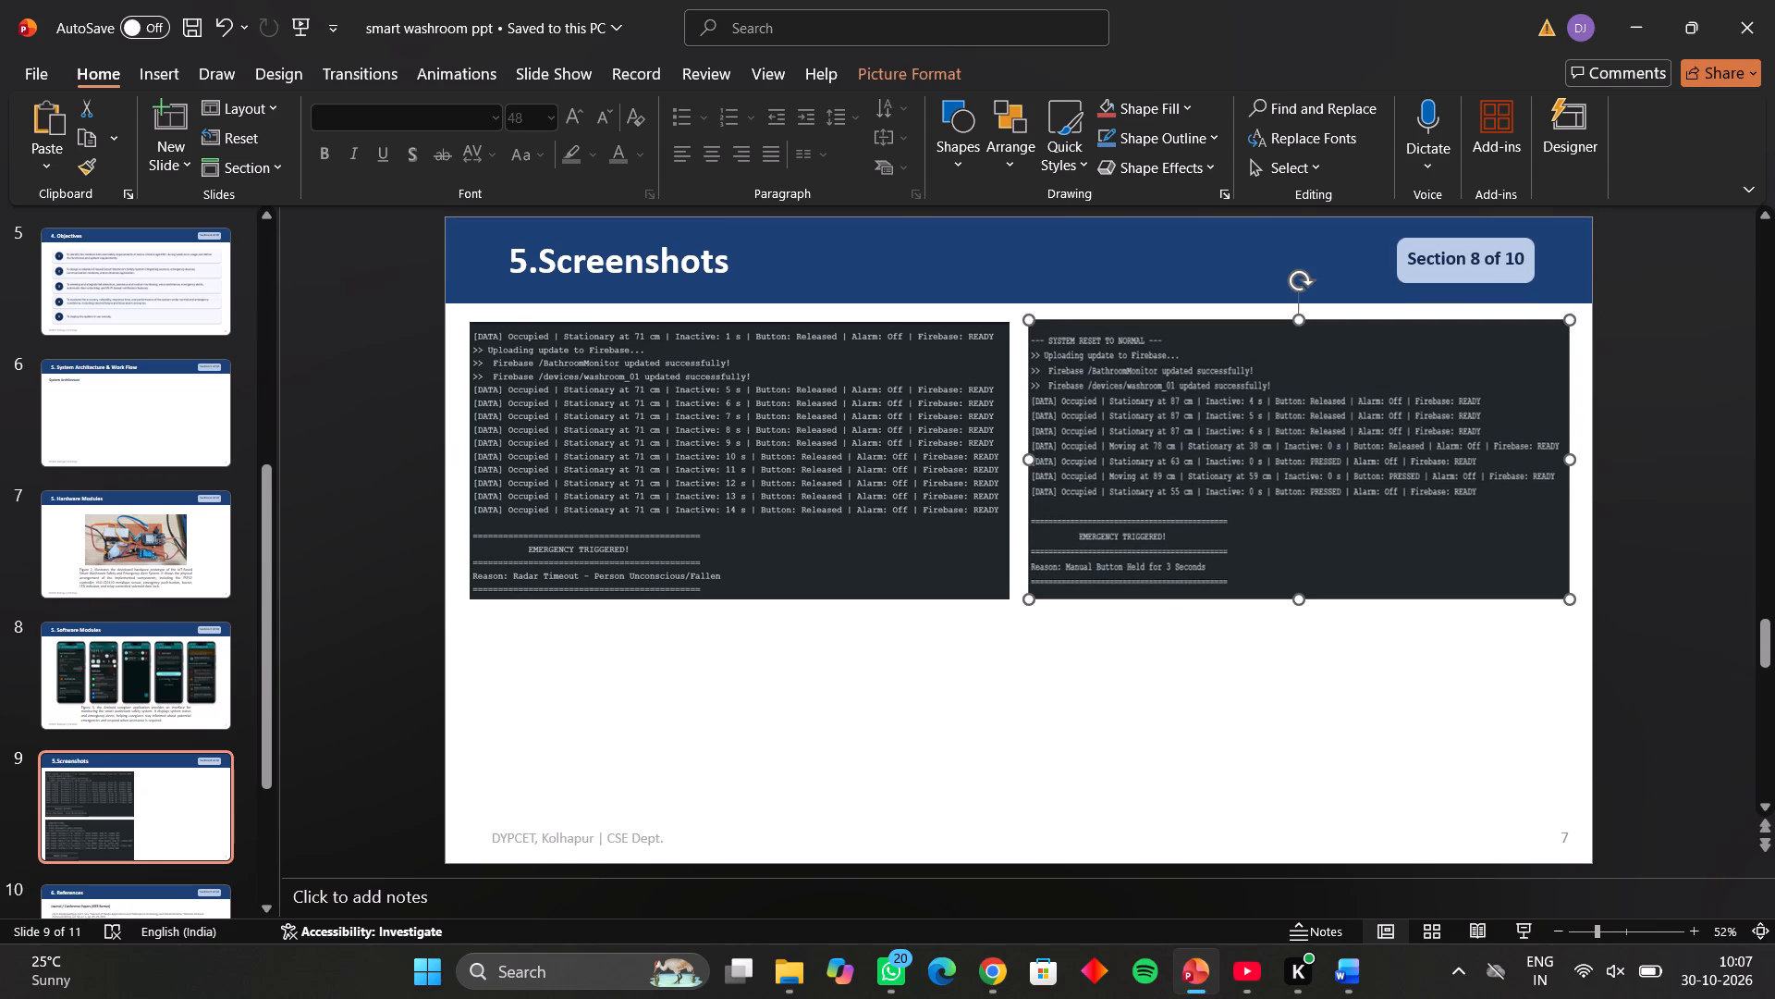
click(1292, 642)
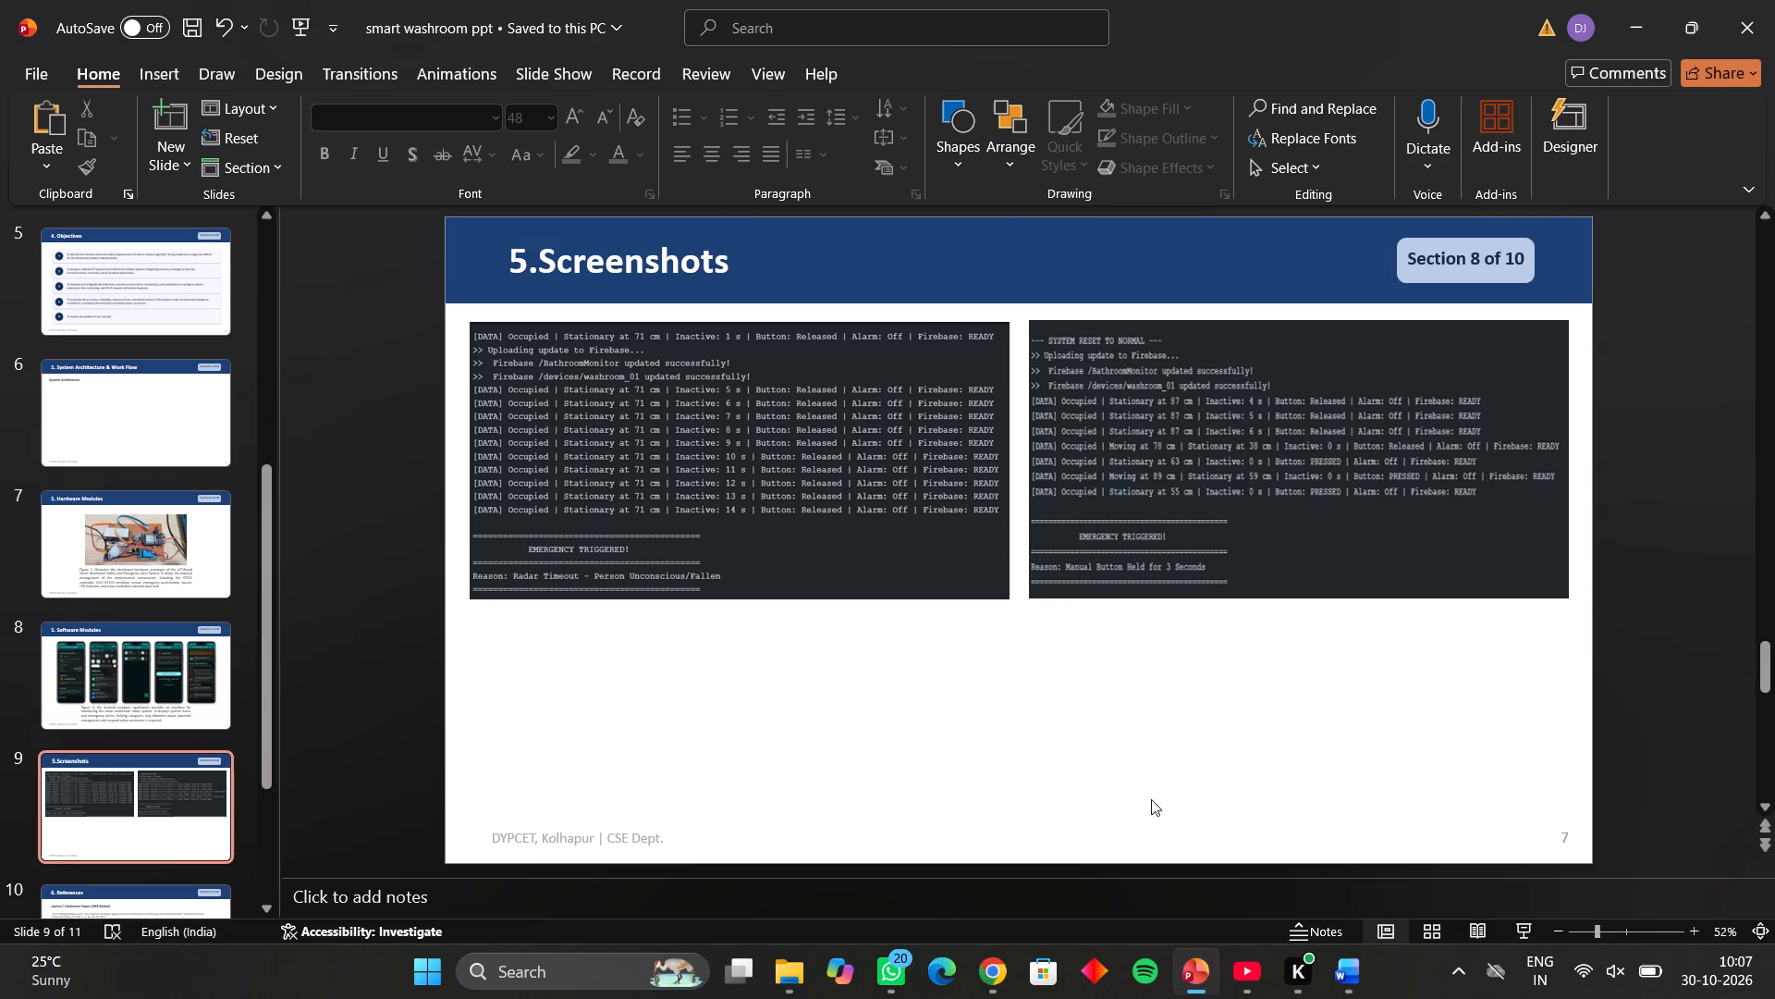
Lower the second image's top edge slightly so it lines up with the first image's top.
click(1208, 475)
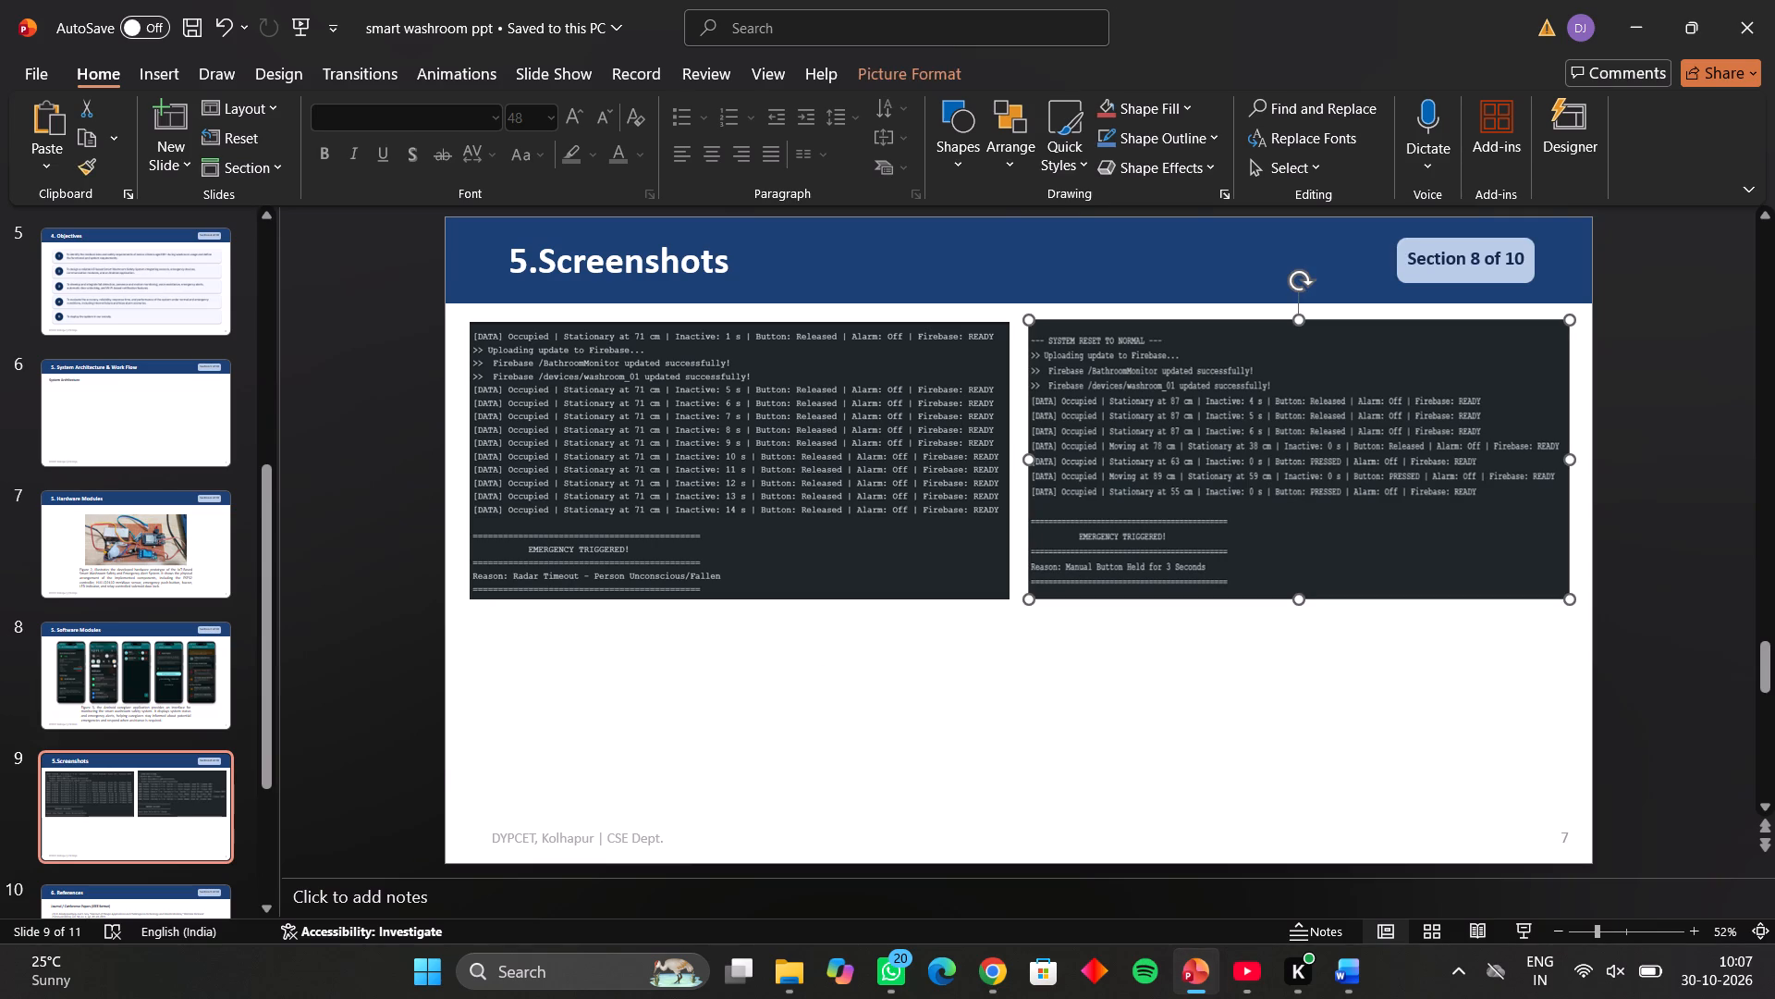
click(1302, 320)
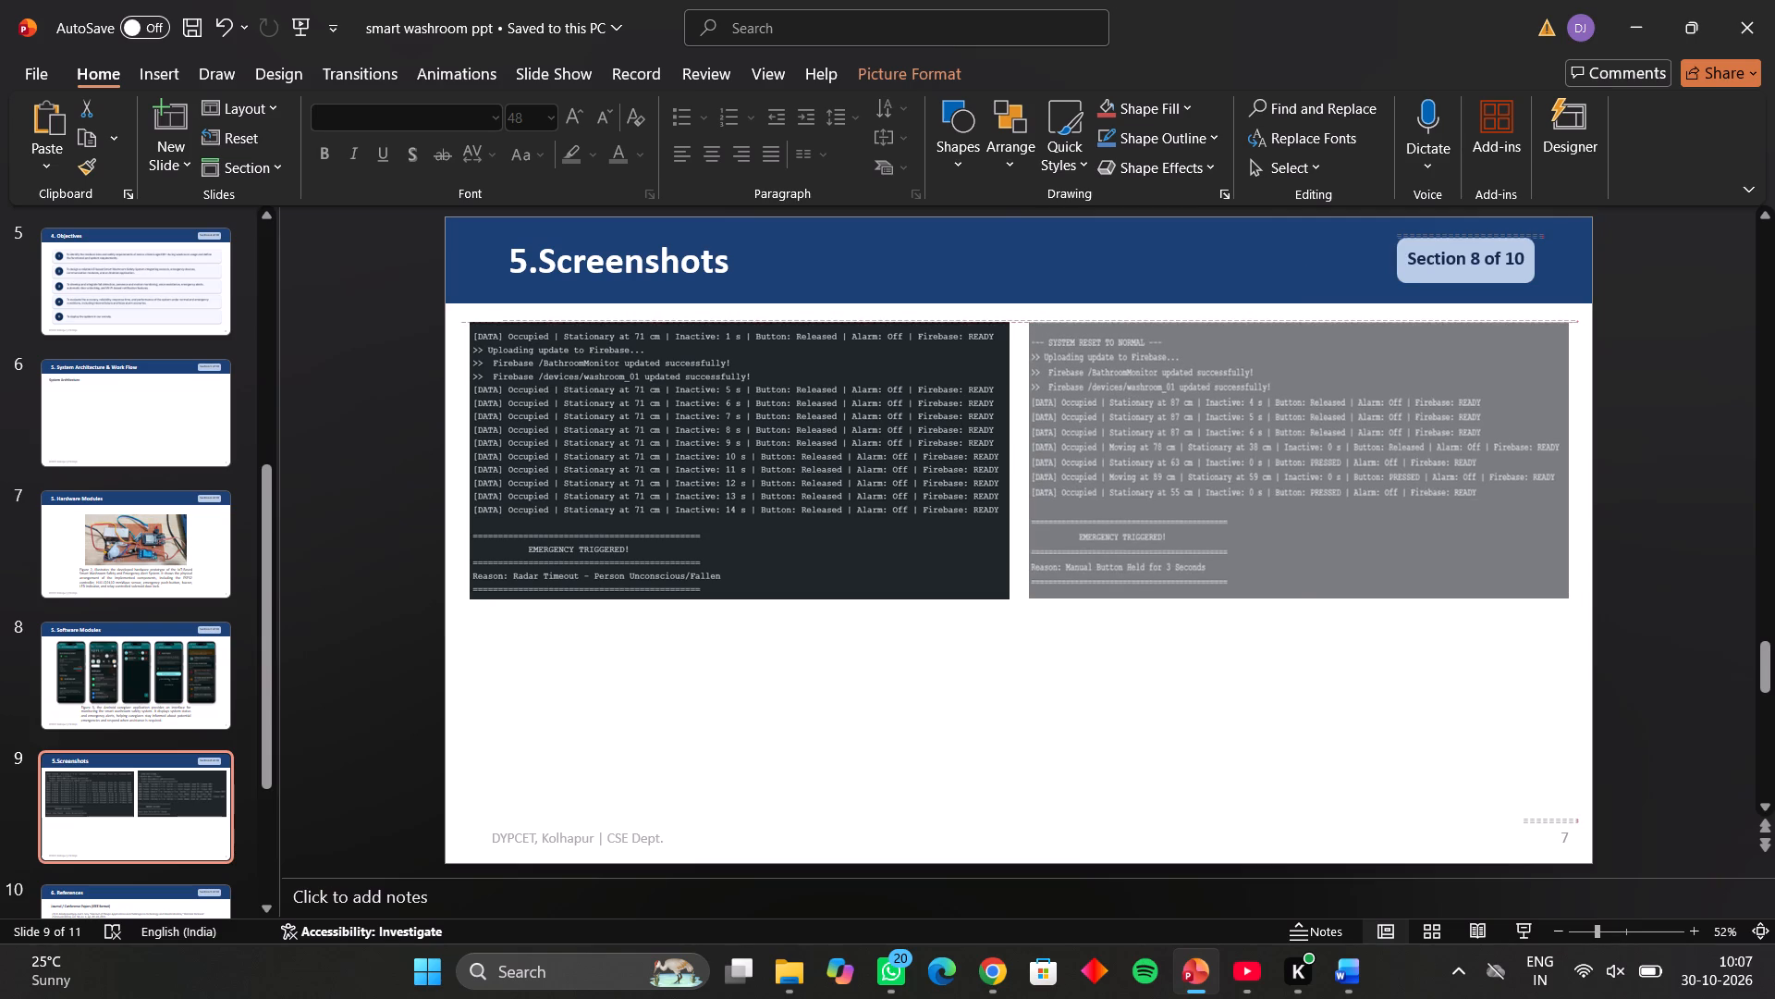
click(1311, 650)
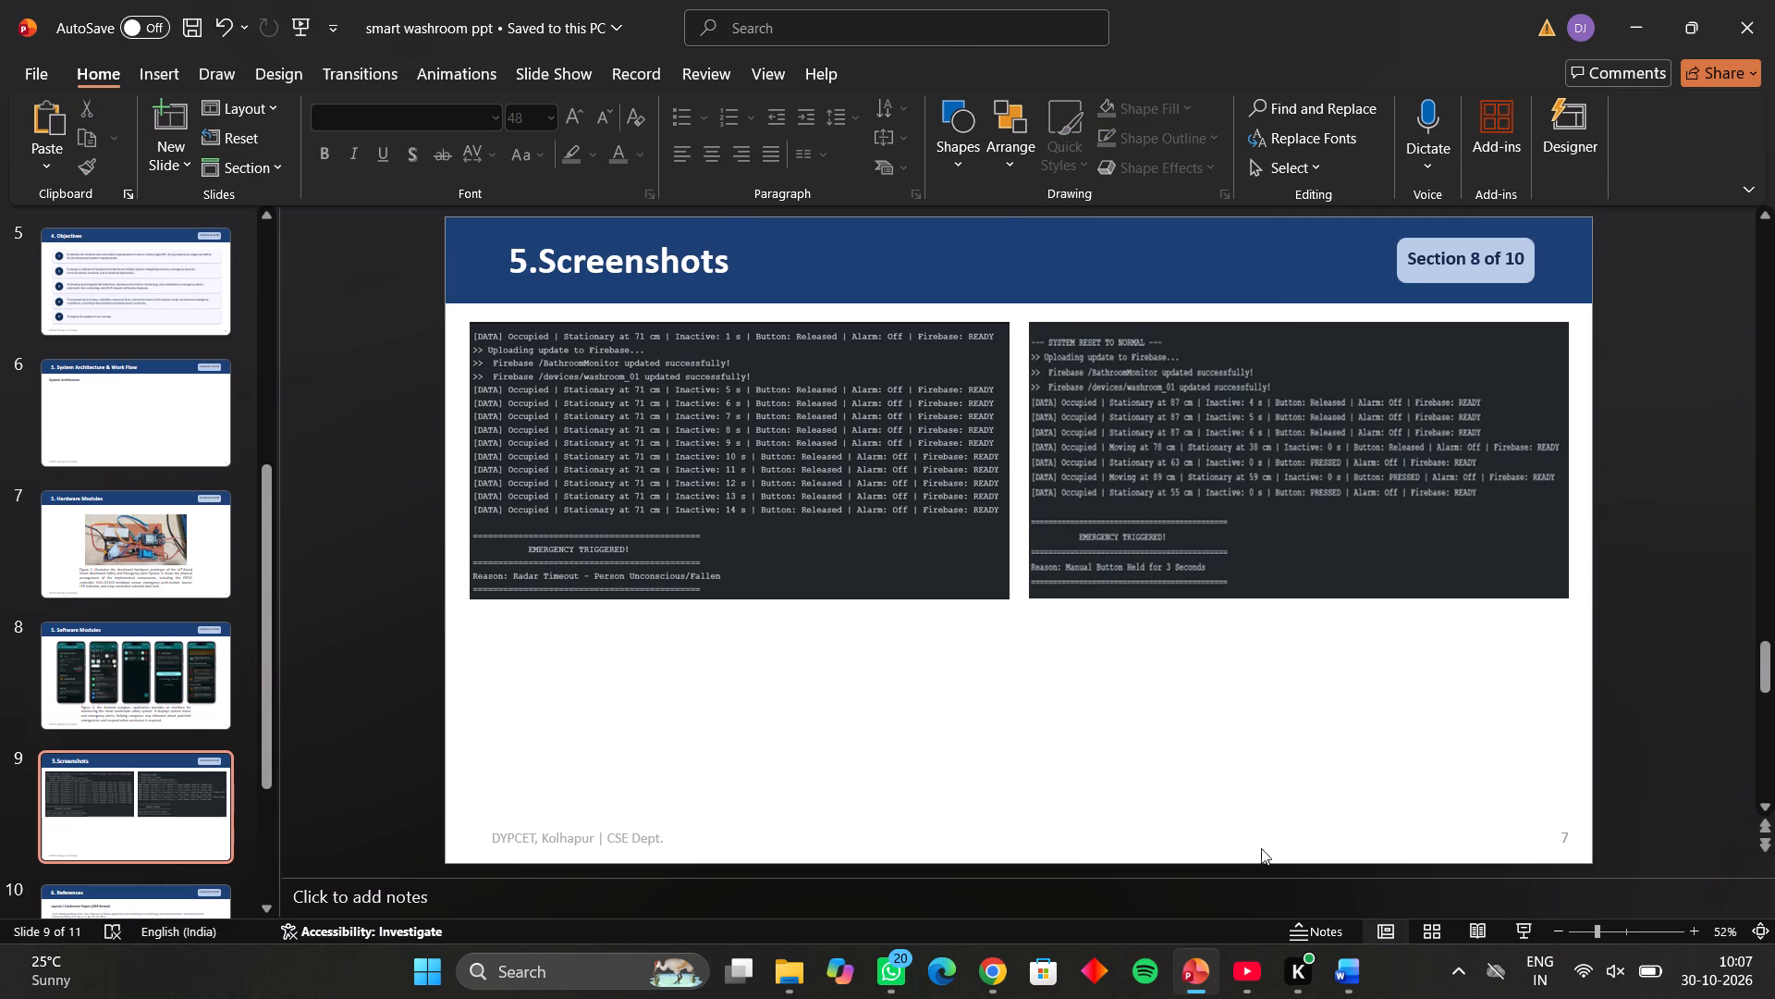
click(808, 670)
Draw a thin text box below the first serial monitor image, spanning nearly the image's full width.
click(174, 76)
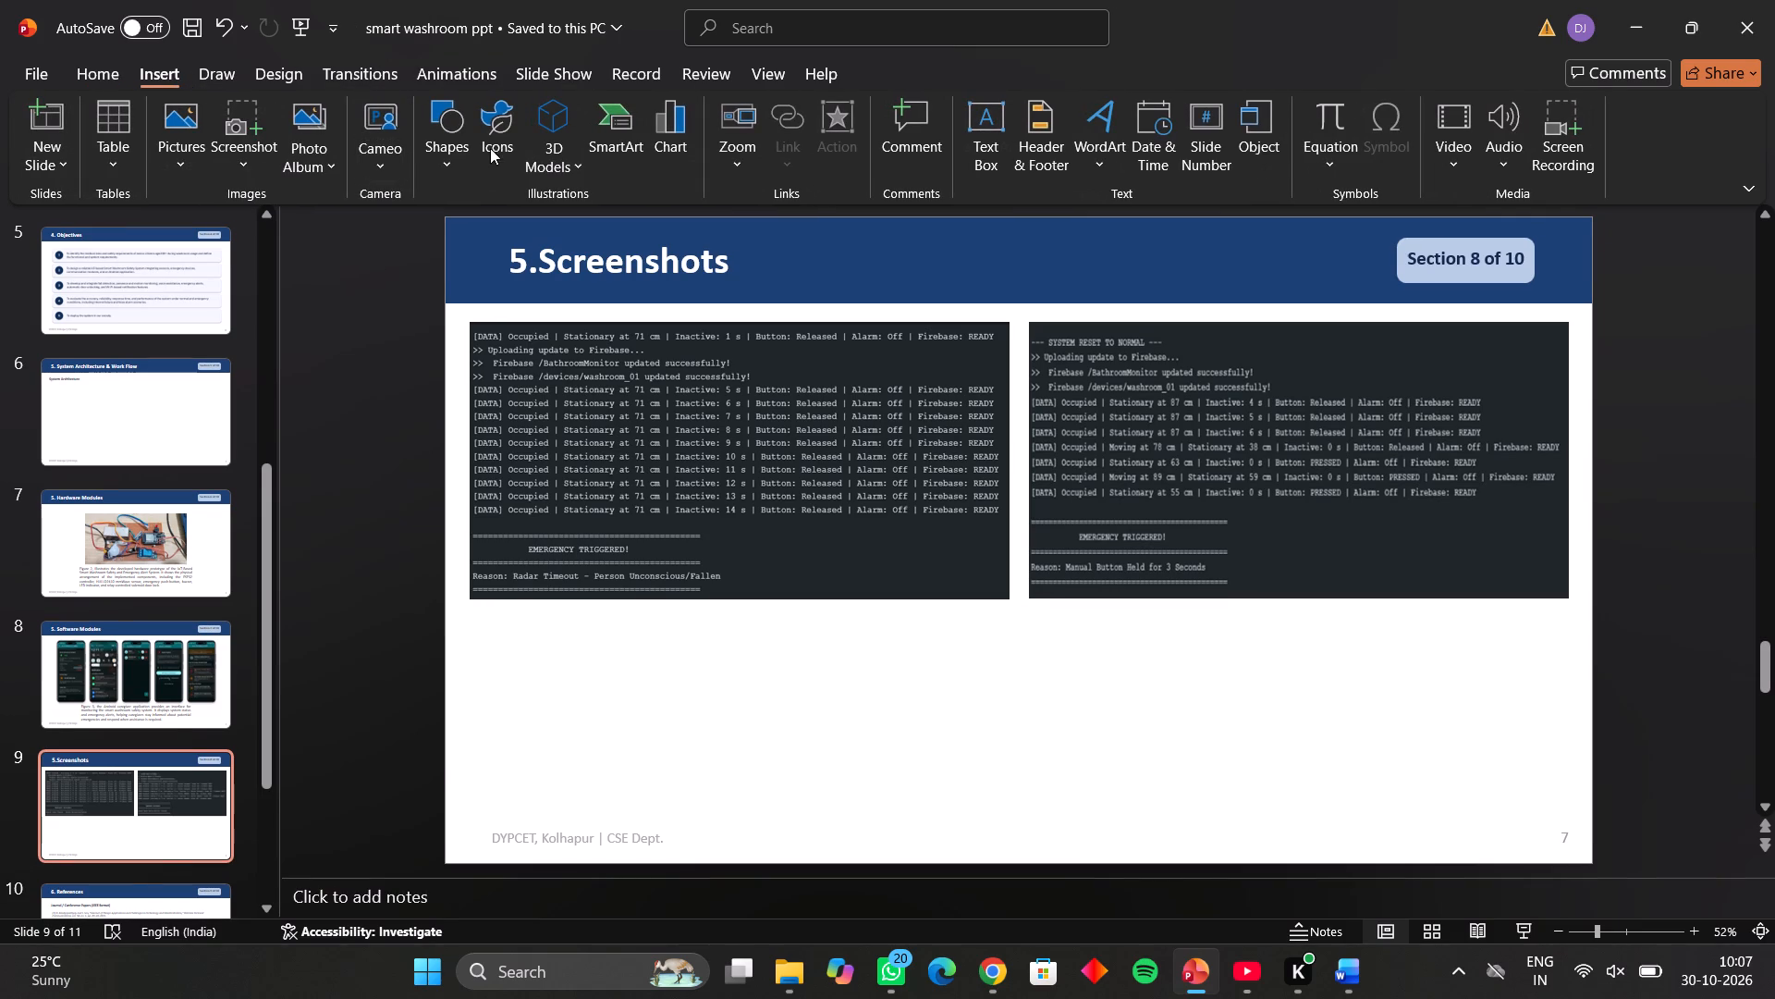
click(102, 68)
click(957, 164)
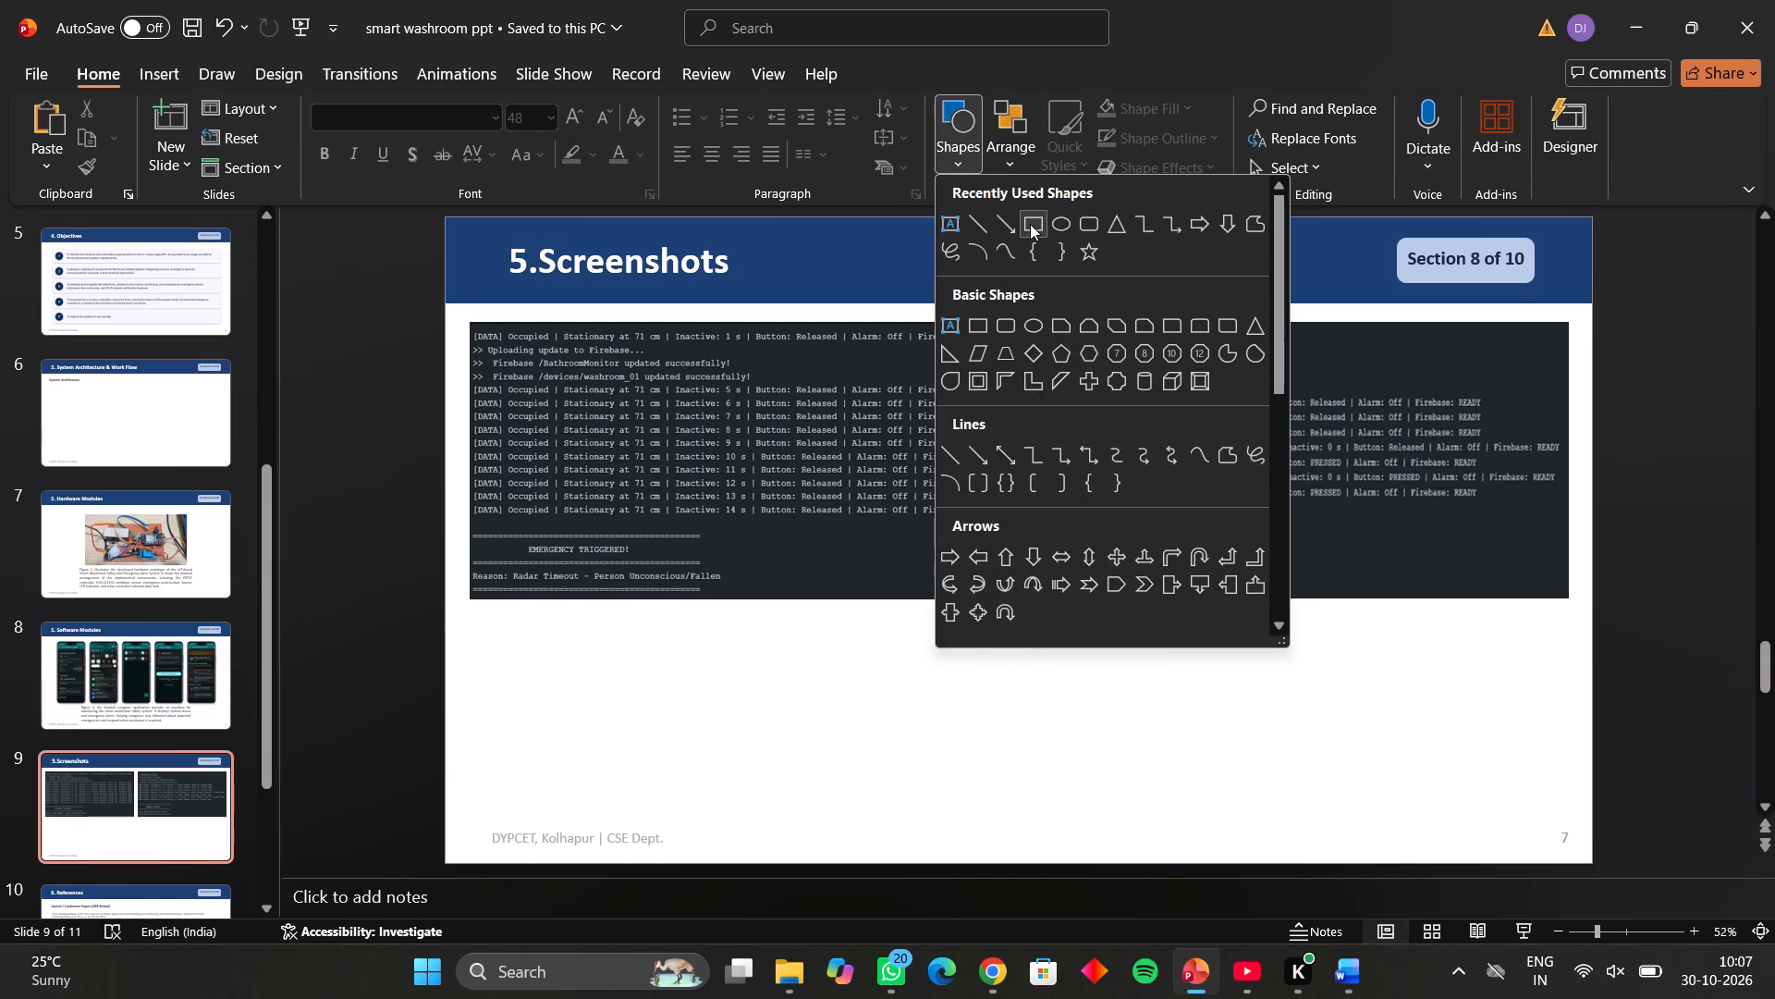
scroll(1023, 475, down, 3)
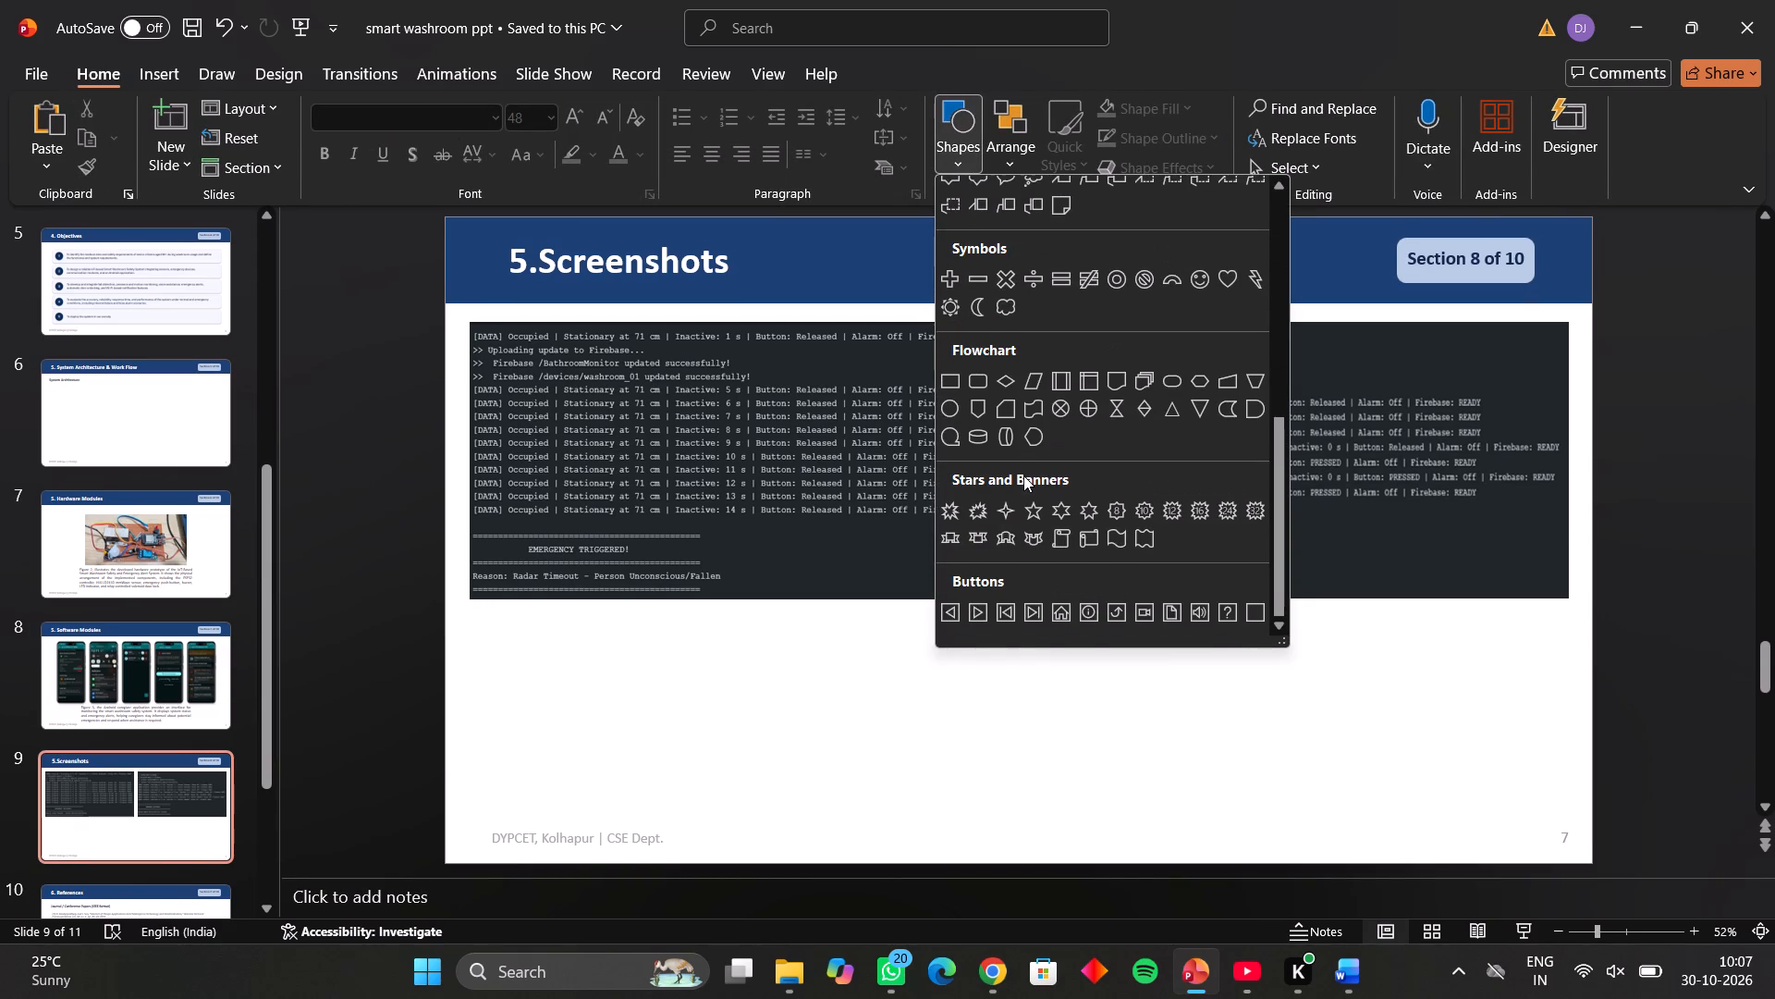
scroll(1023, 475, down, 3)
scroll(1023, 475, up, 5)
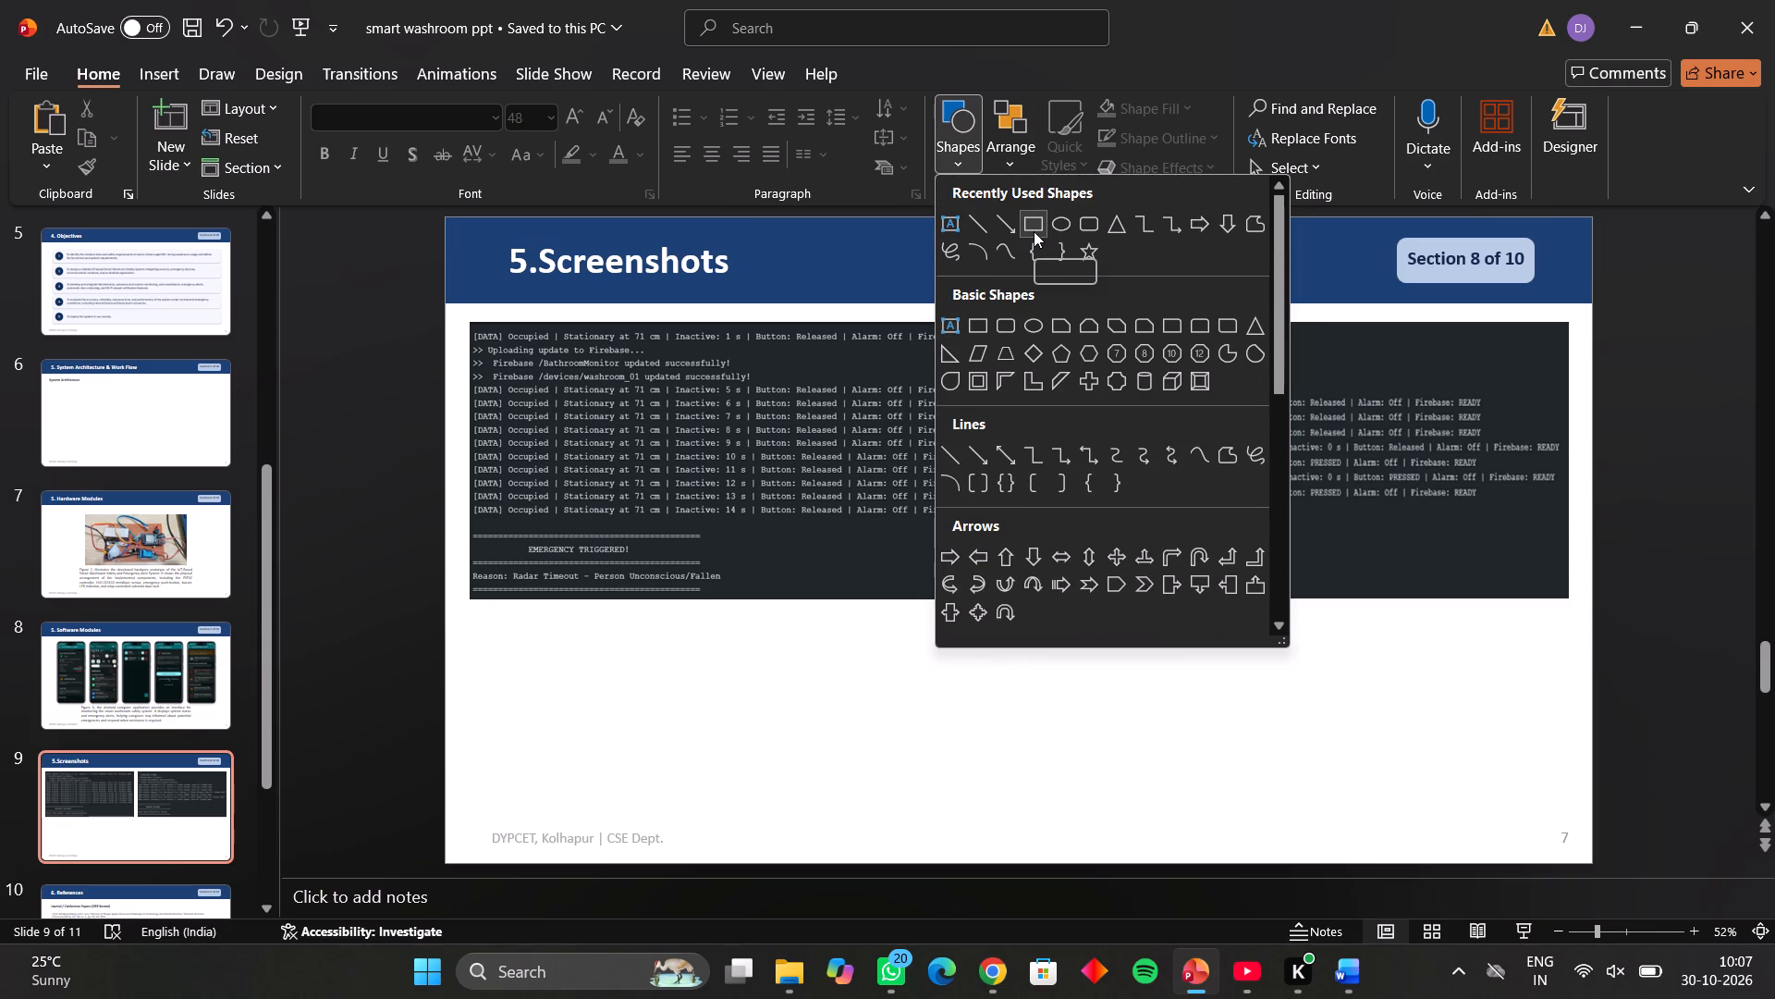
click(948, 227)
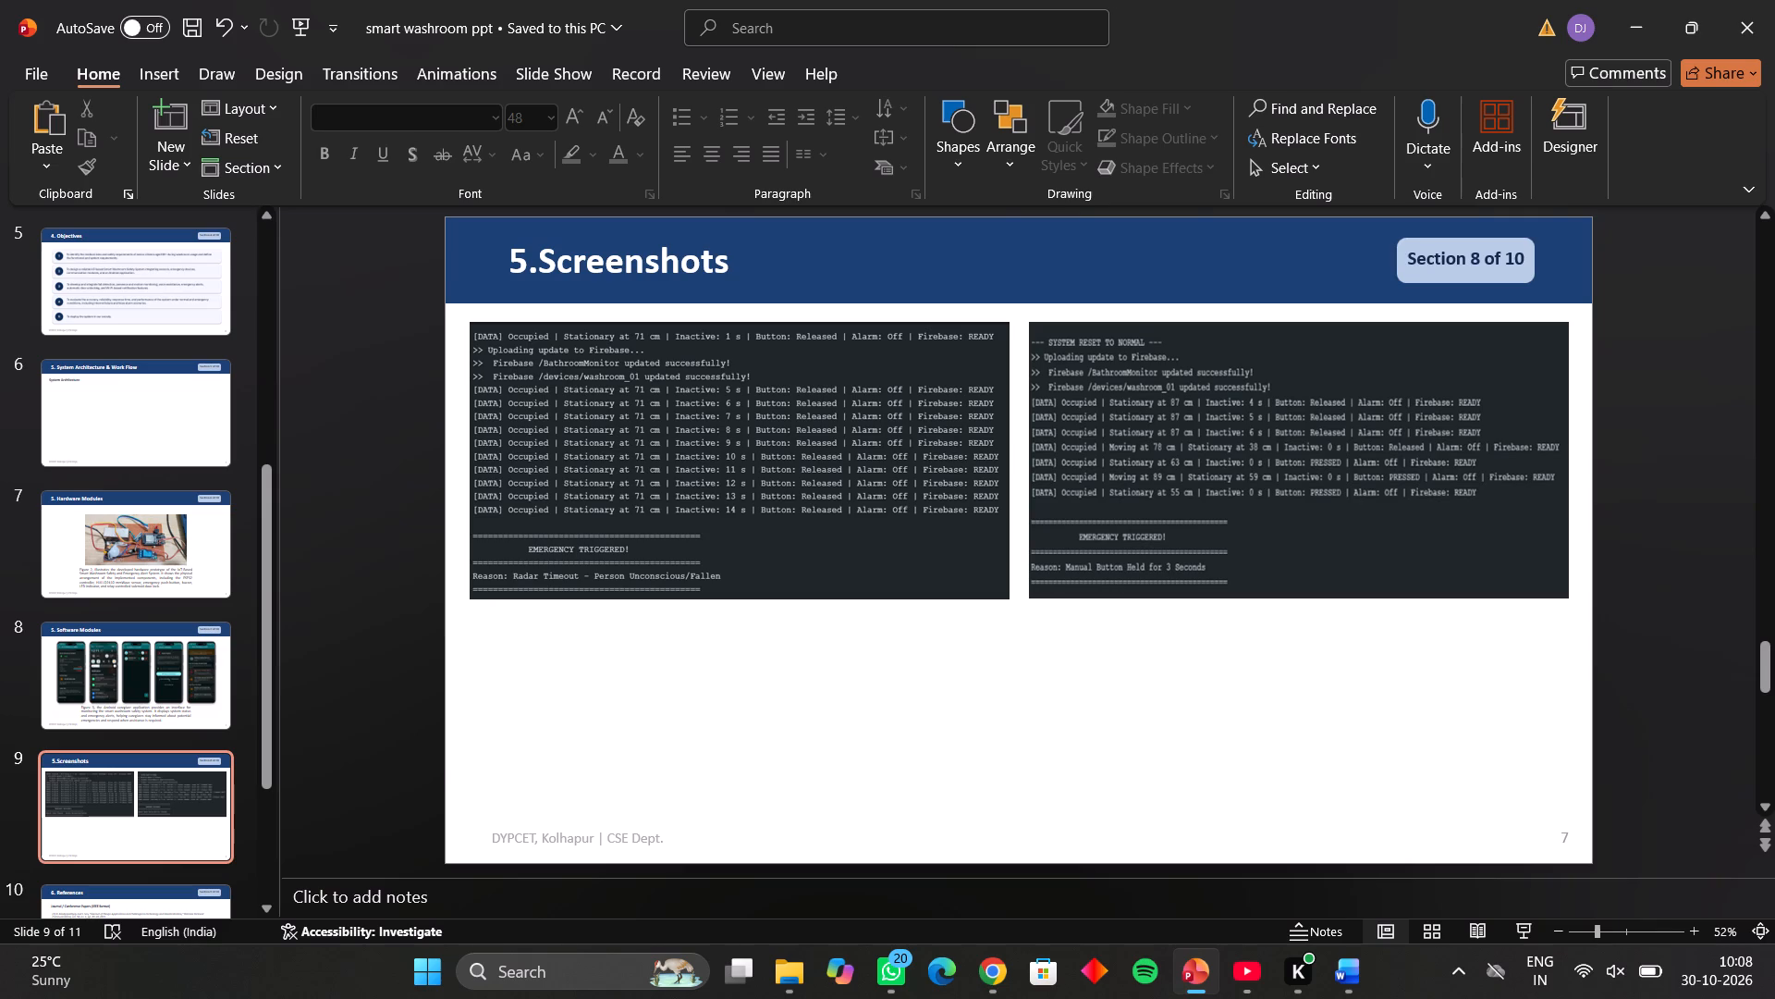
drag(481, 637, 581, 707)
drag(581, 707, 975, 727)
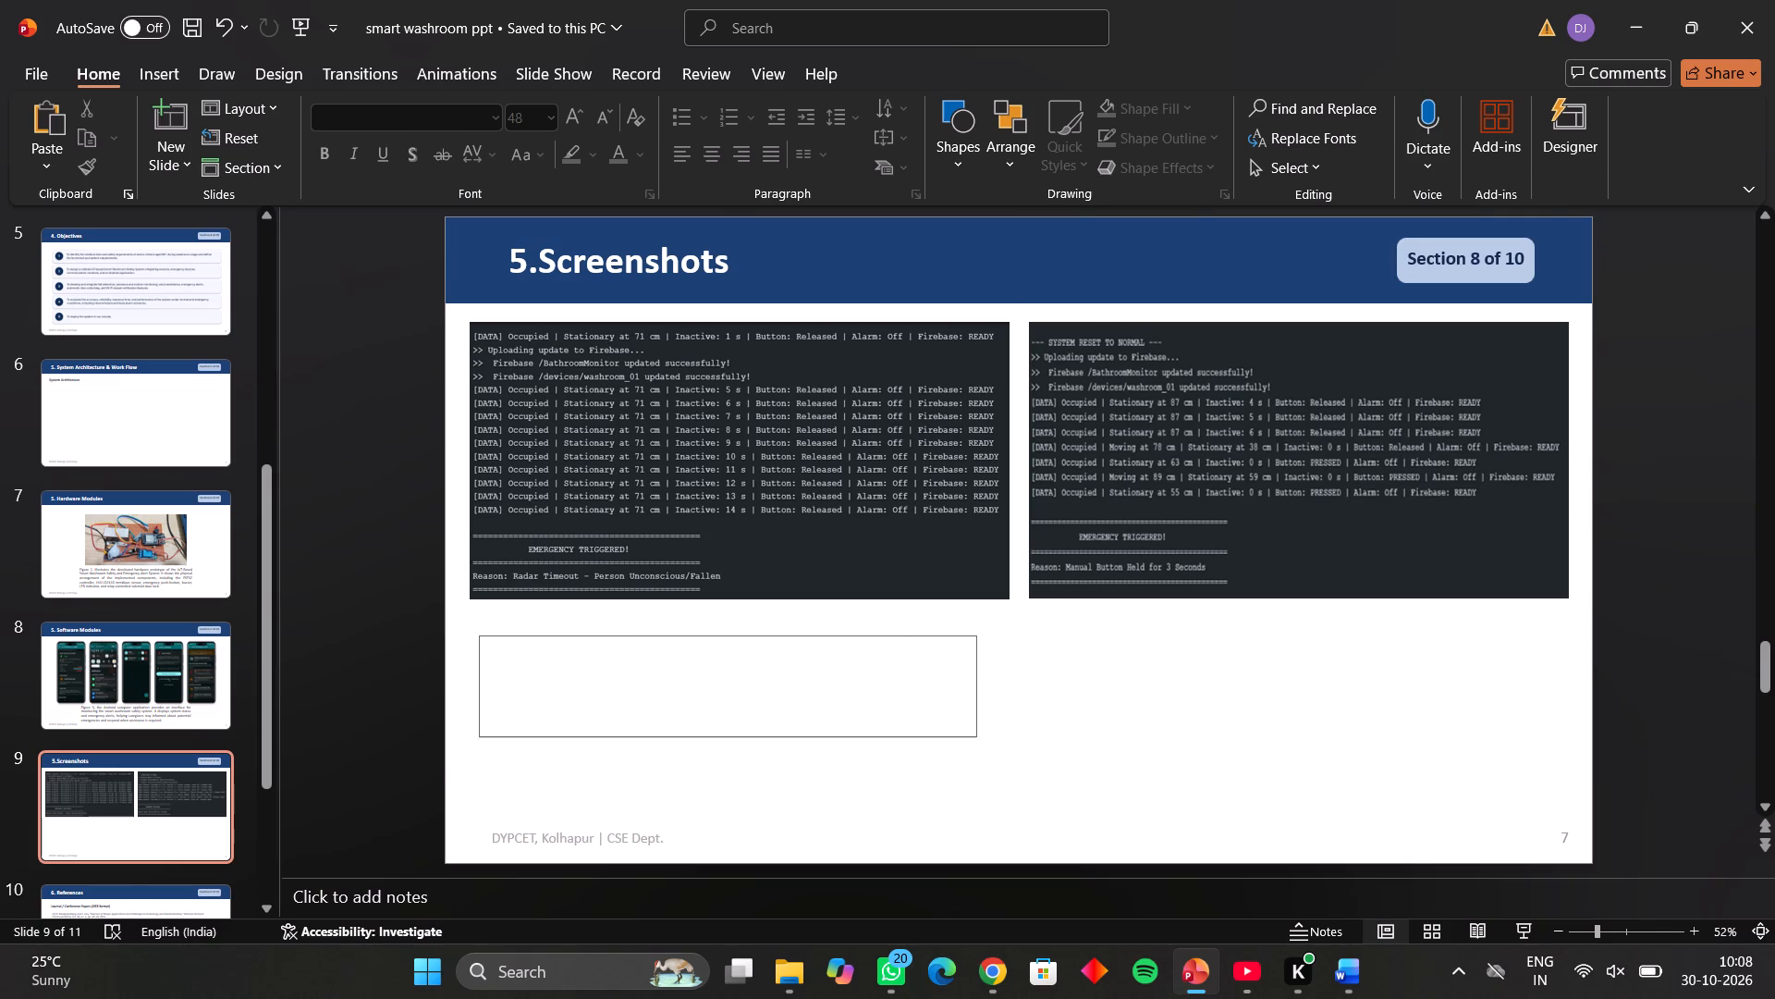
drag(975, 727, 997, 655)
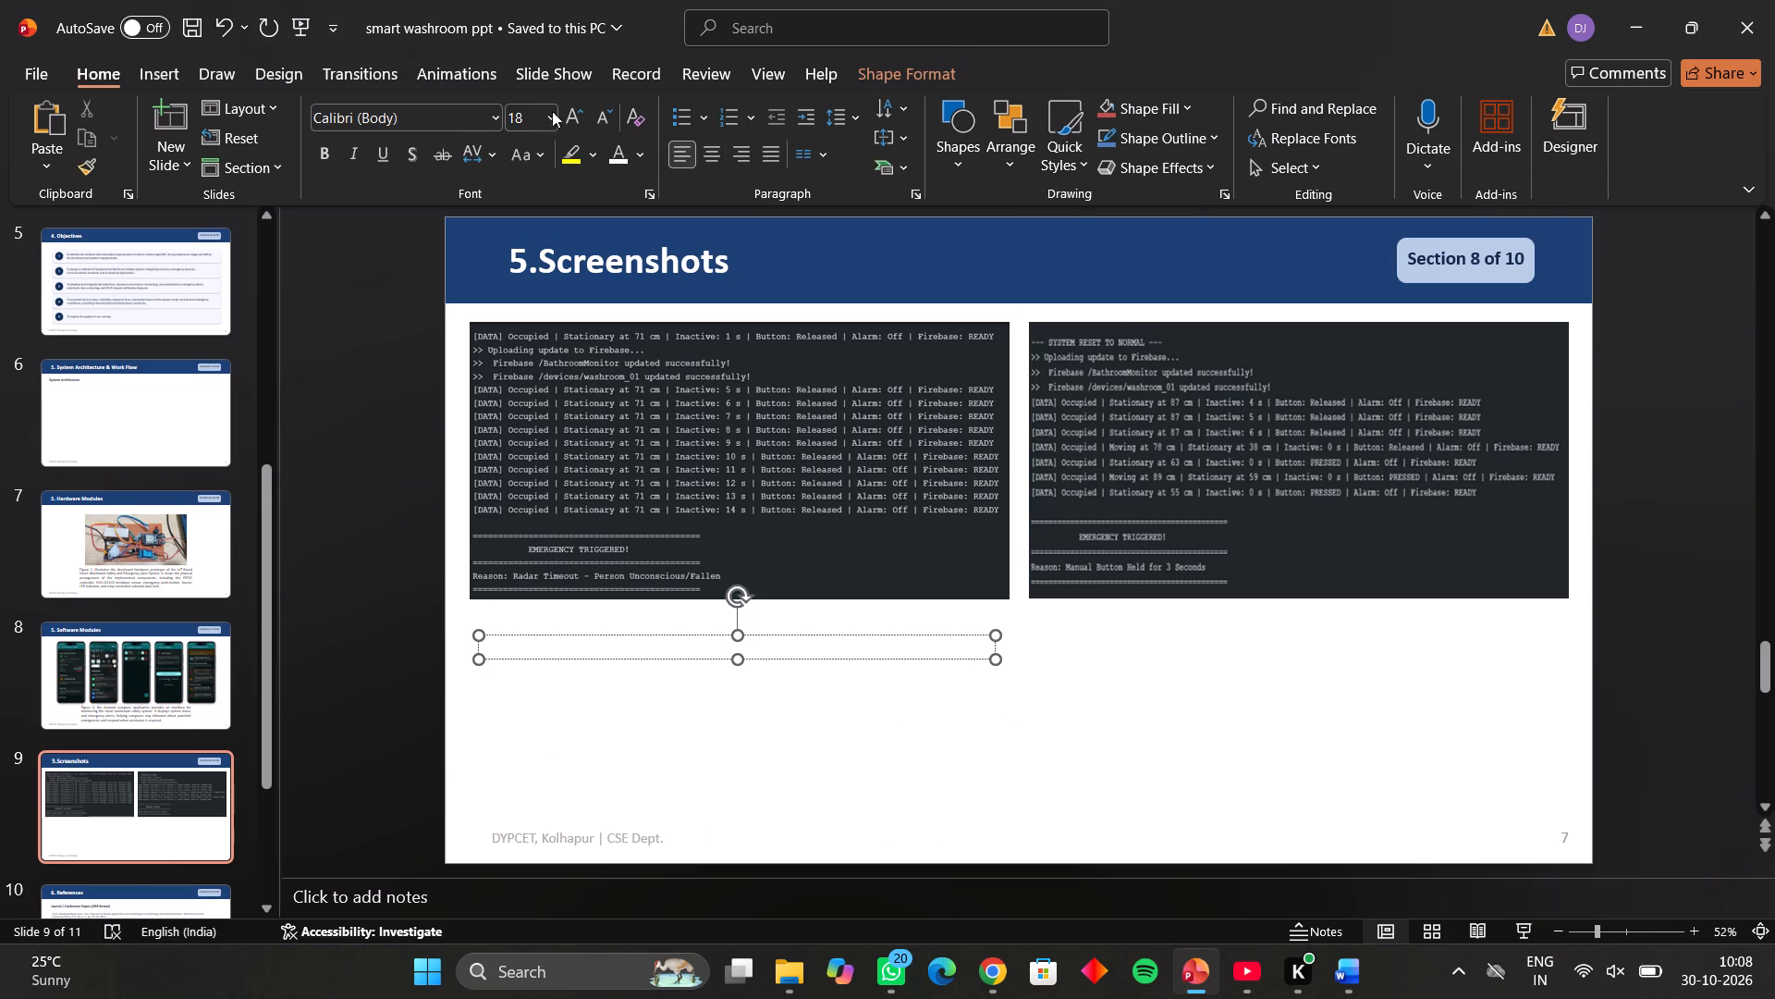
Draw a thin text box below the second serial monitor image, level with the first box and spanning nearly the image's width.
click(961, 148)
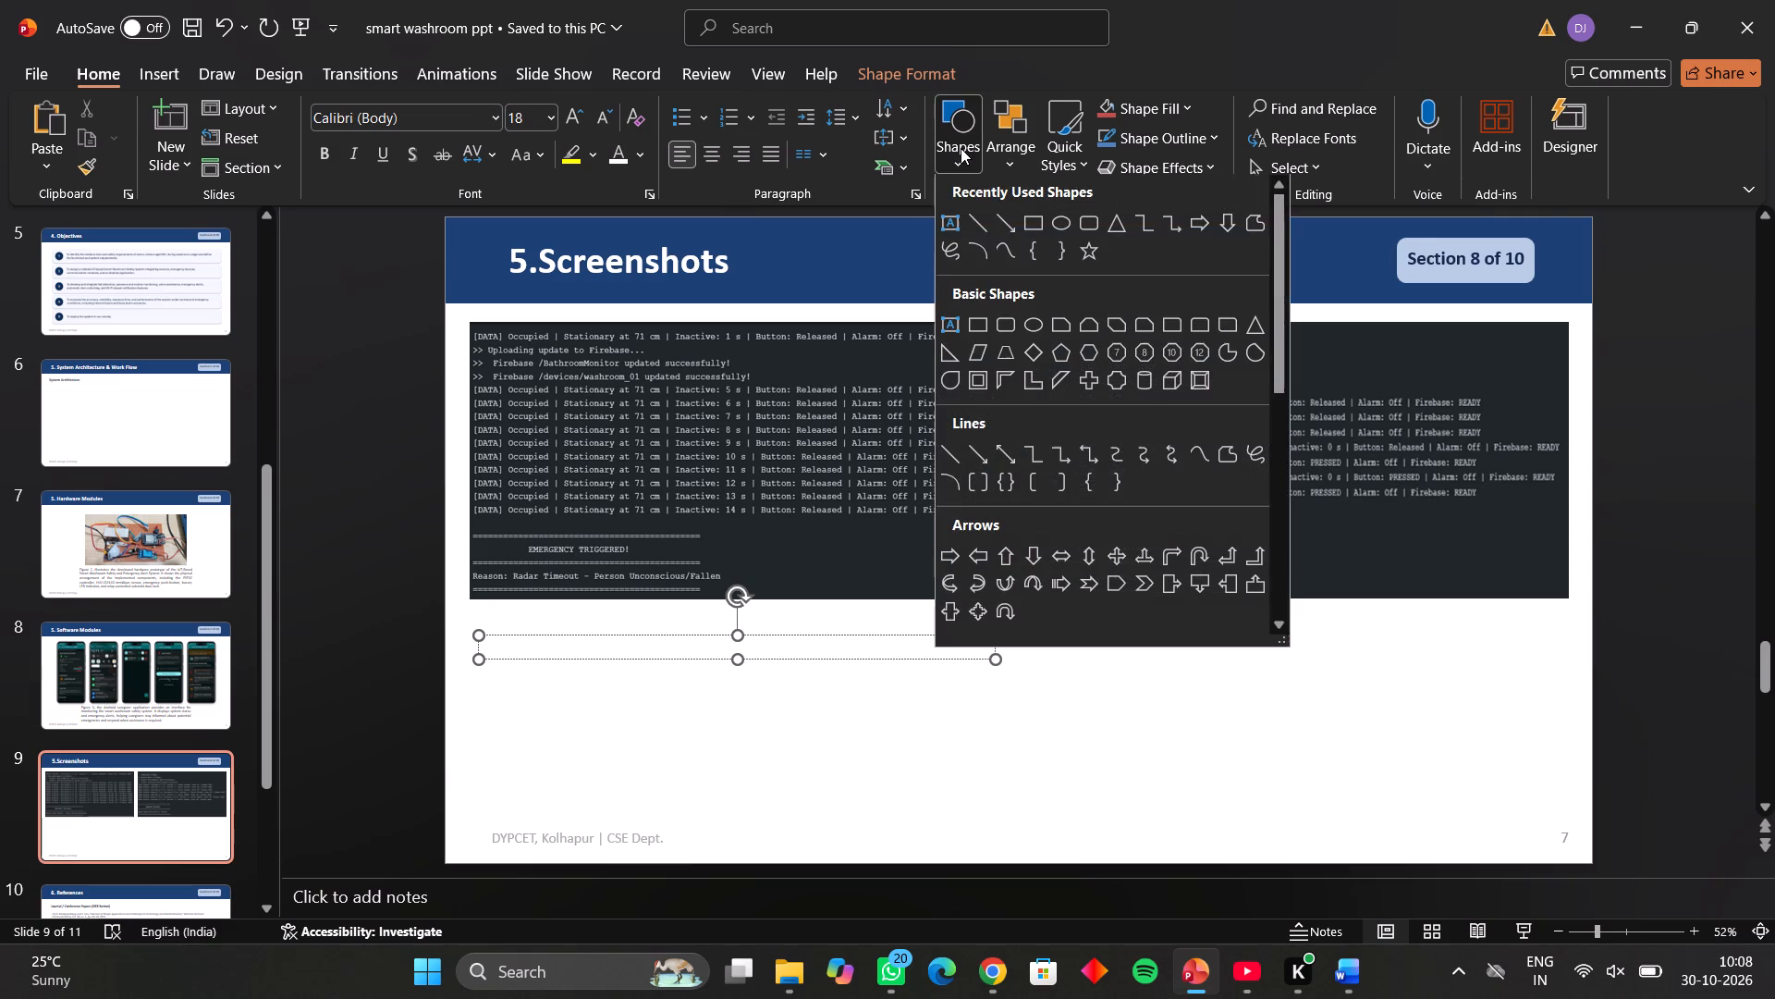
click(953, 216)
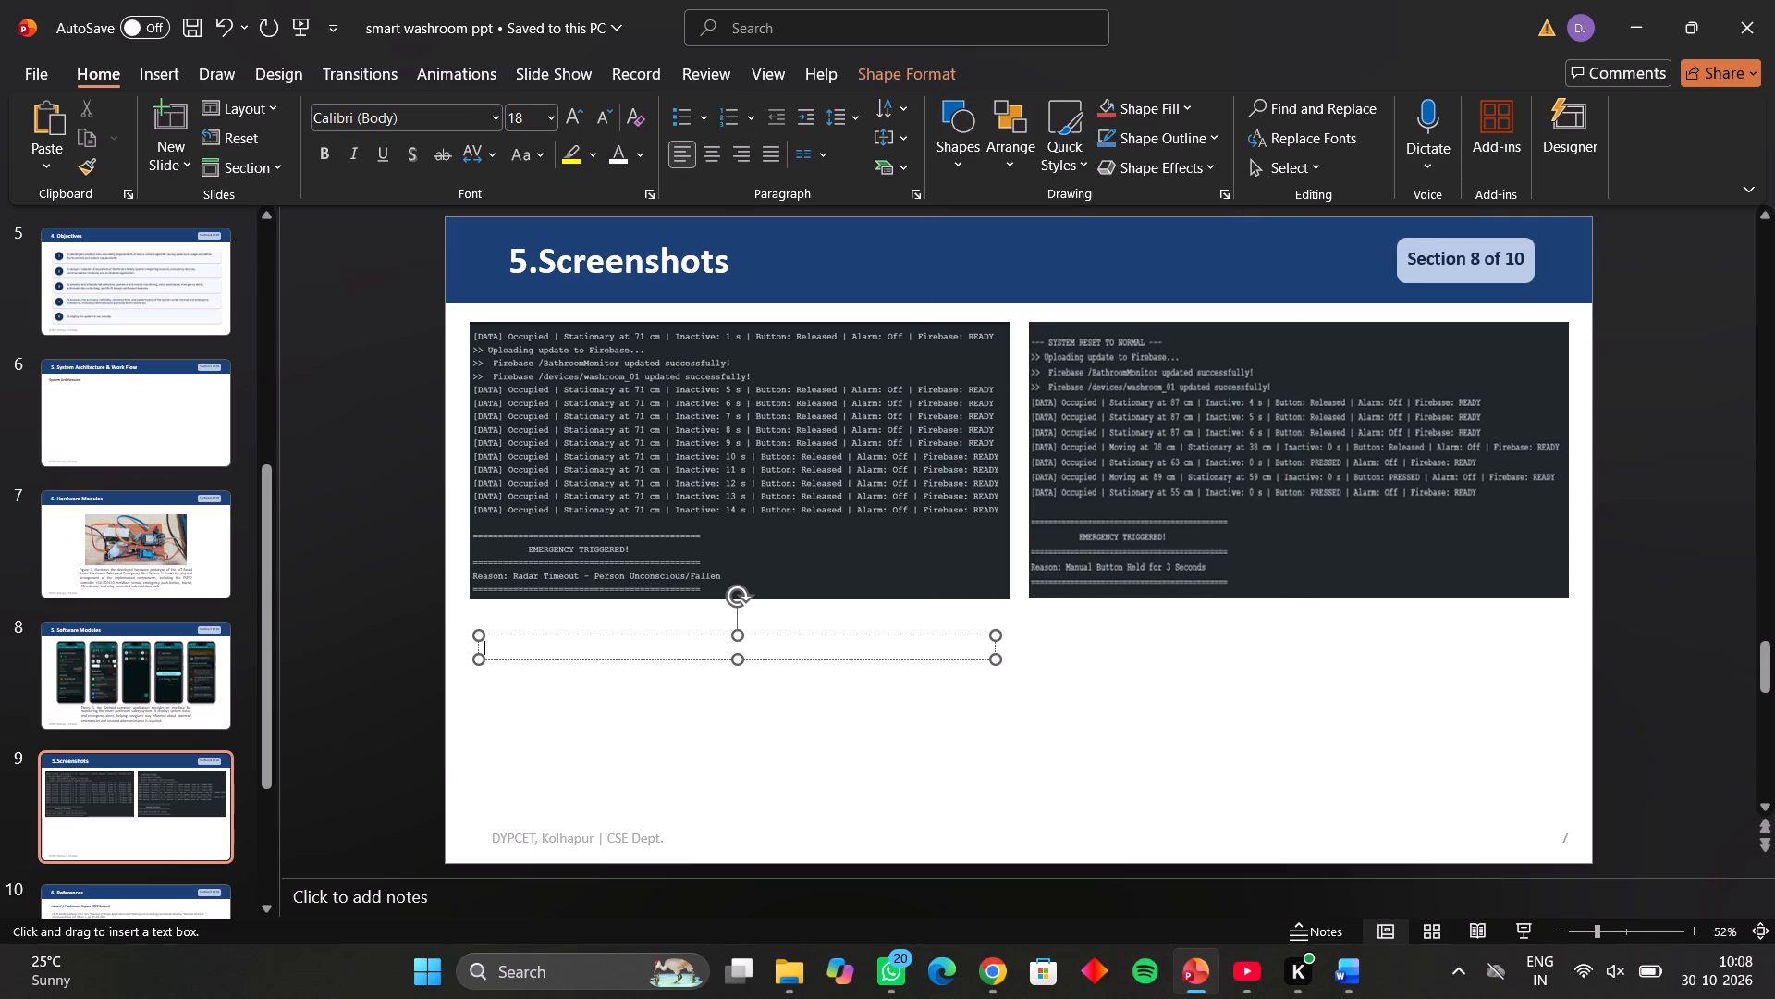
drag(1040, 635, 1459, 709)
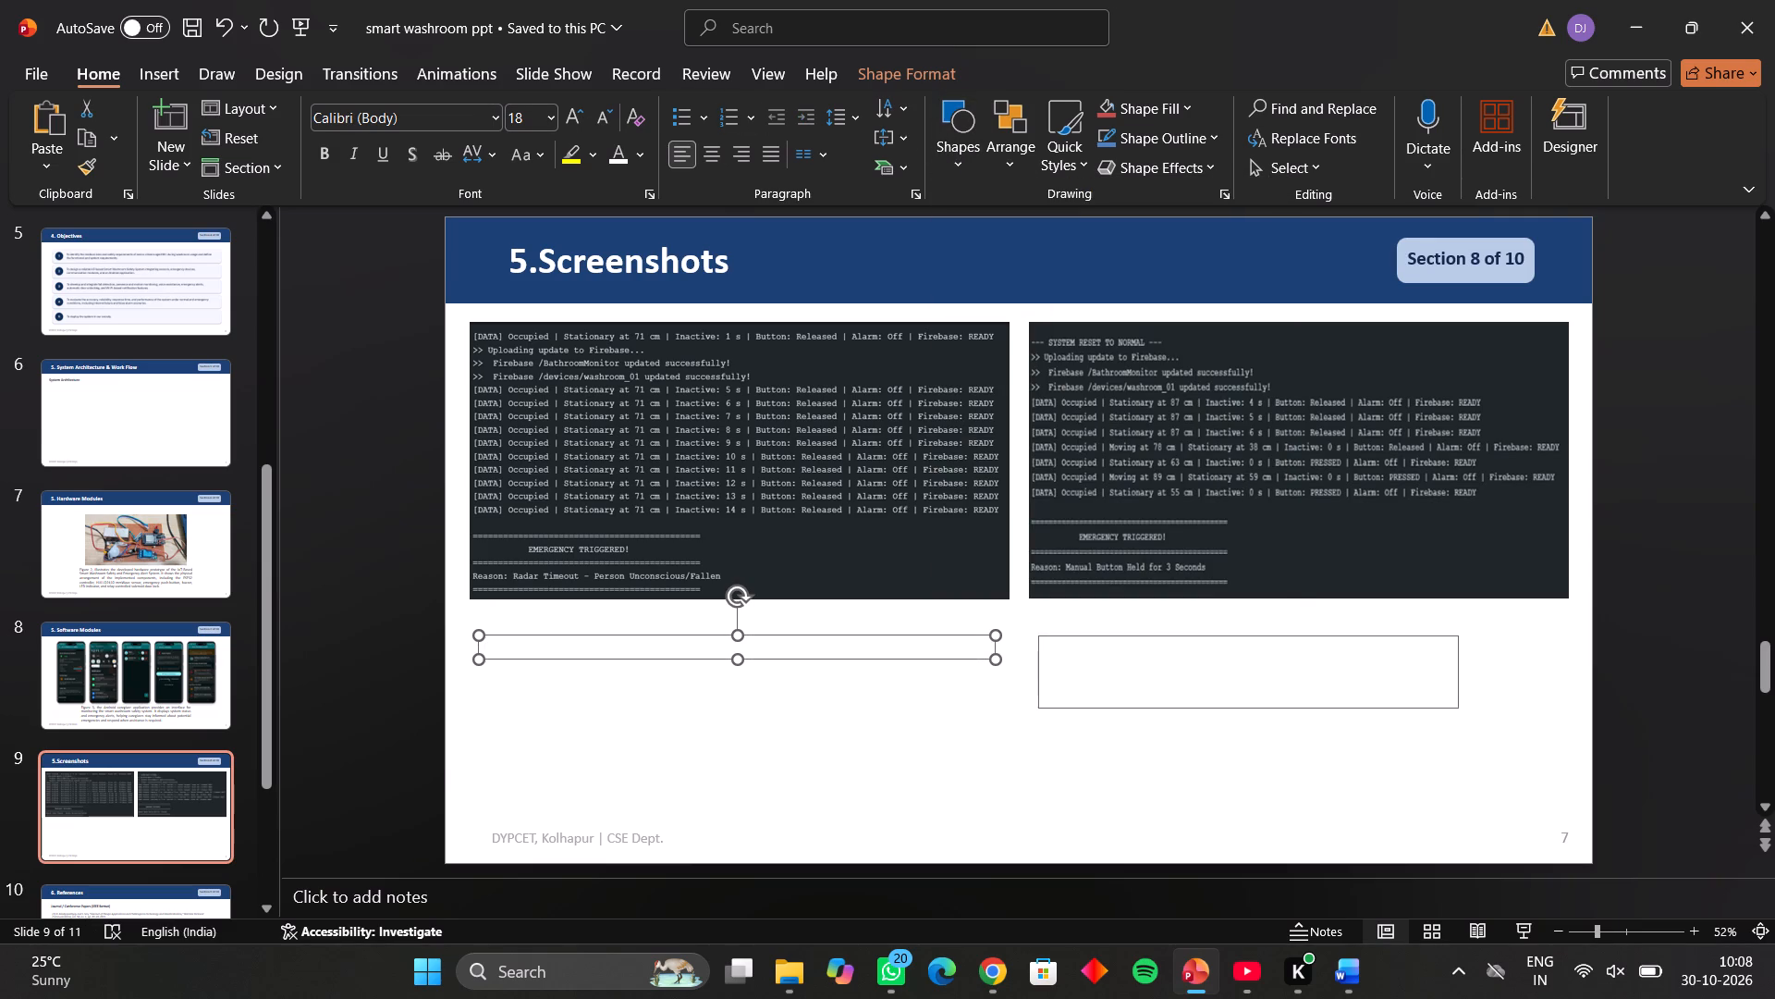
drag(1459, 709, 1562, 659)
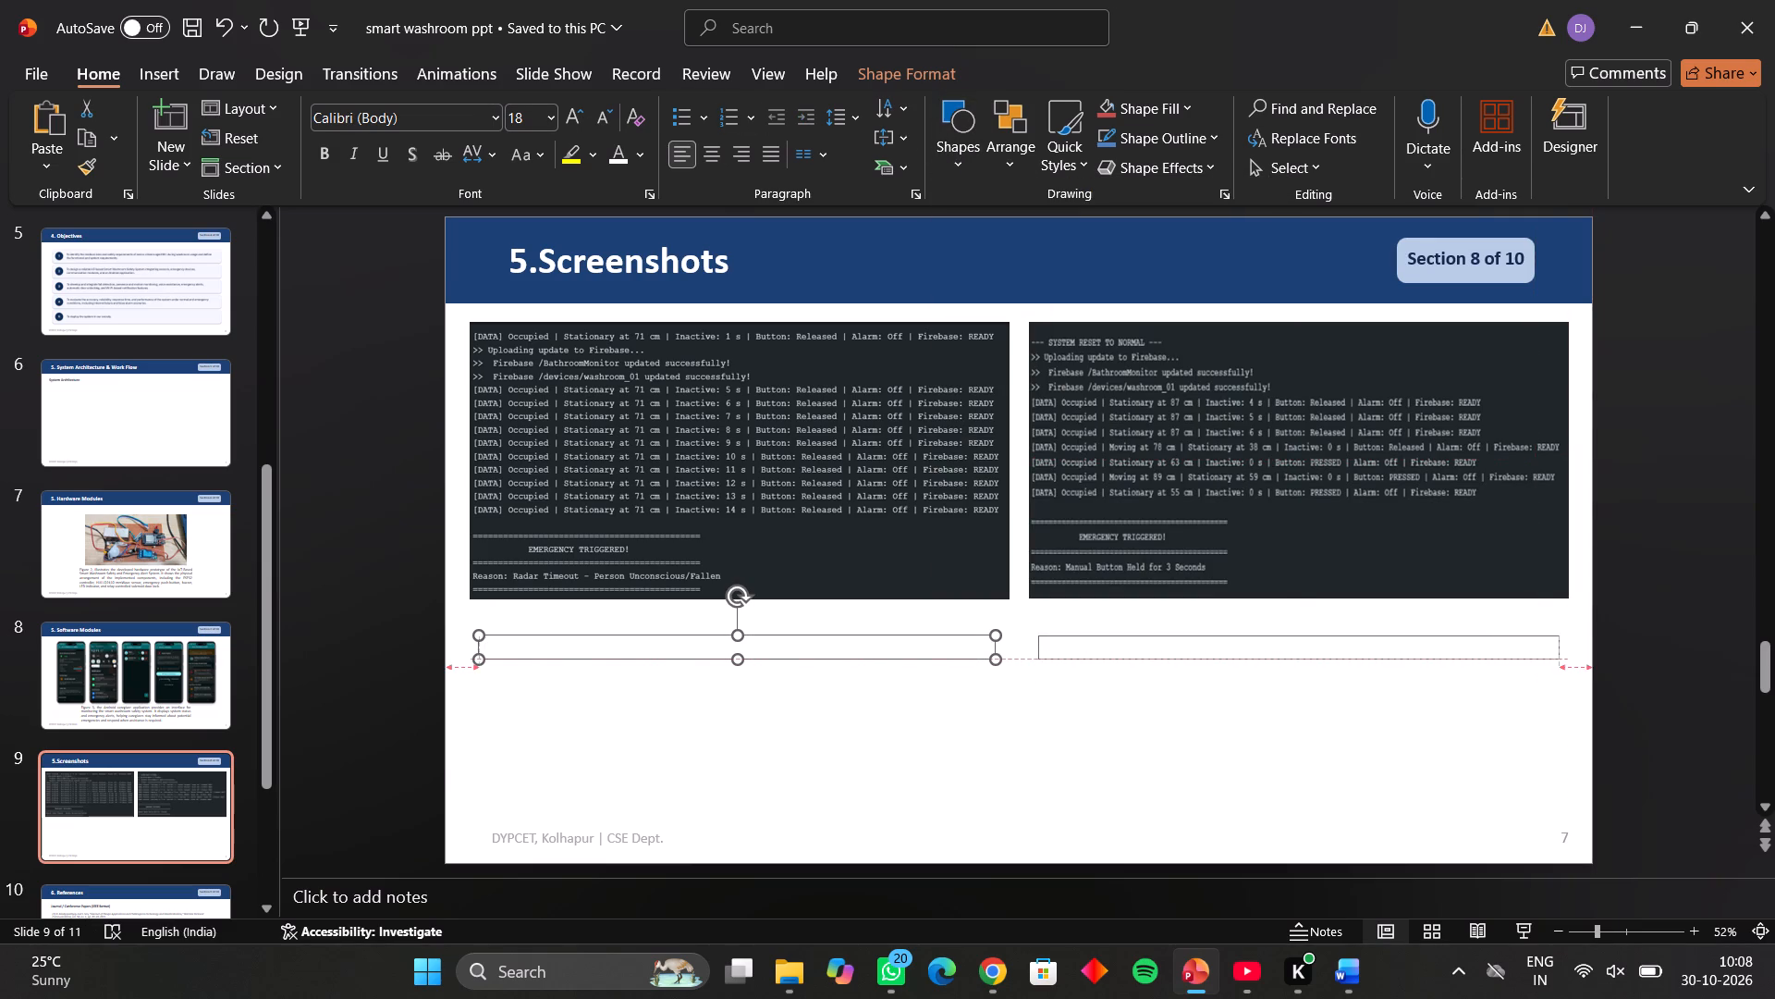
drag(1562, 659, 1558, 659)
Copy the paragraph beginning "As shown in Figure 5.1.1" beneath the No Motion Detected output in the Word report.
click(886, 642)
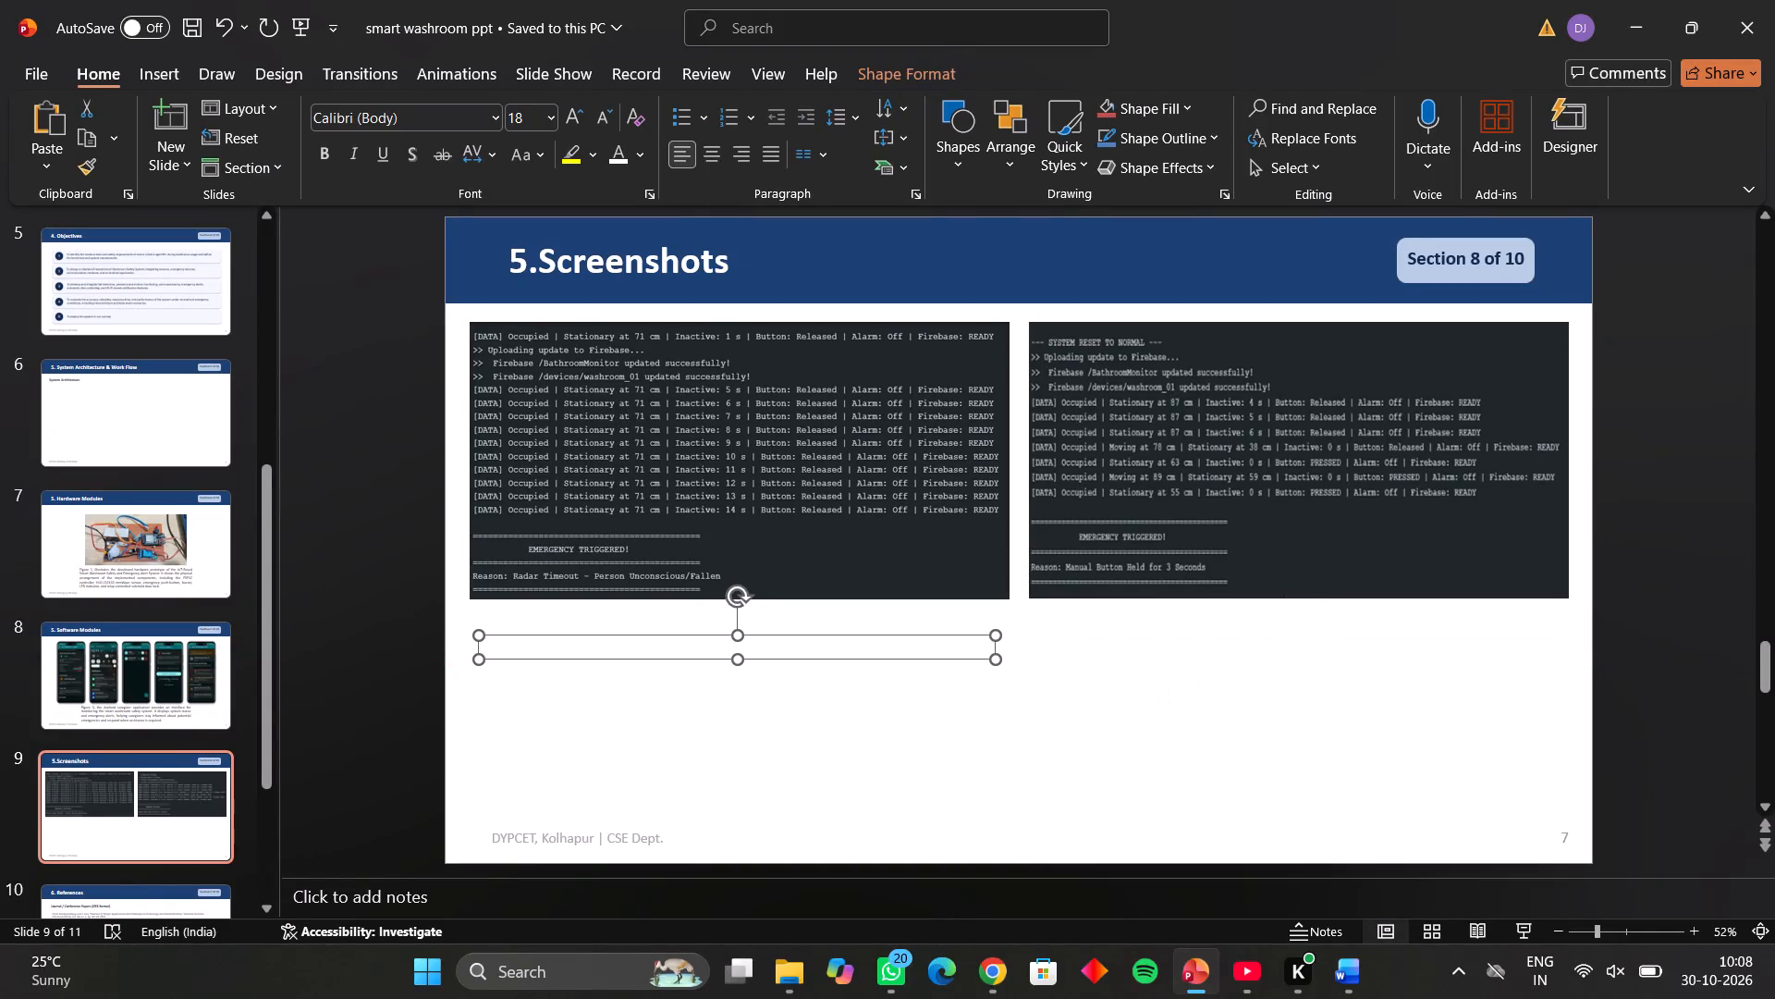
click(1336, 983)
scroll(944, 709, up, 1)
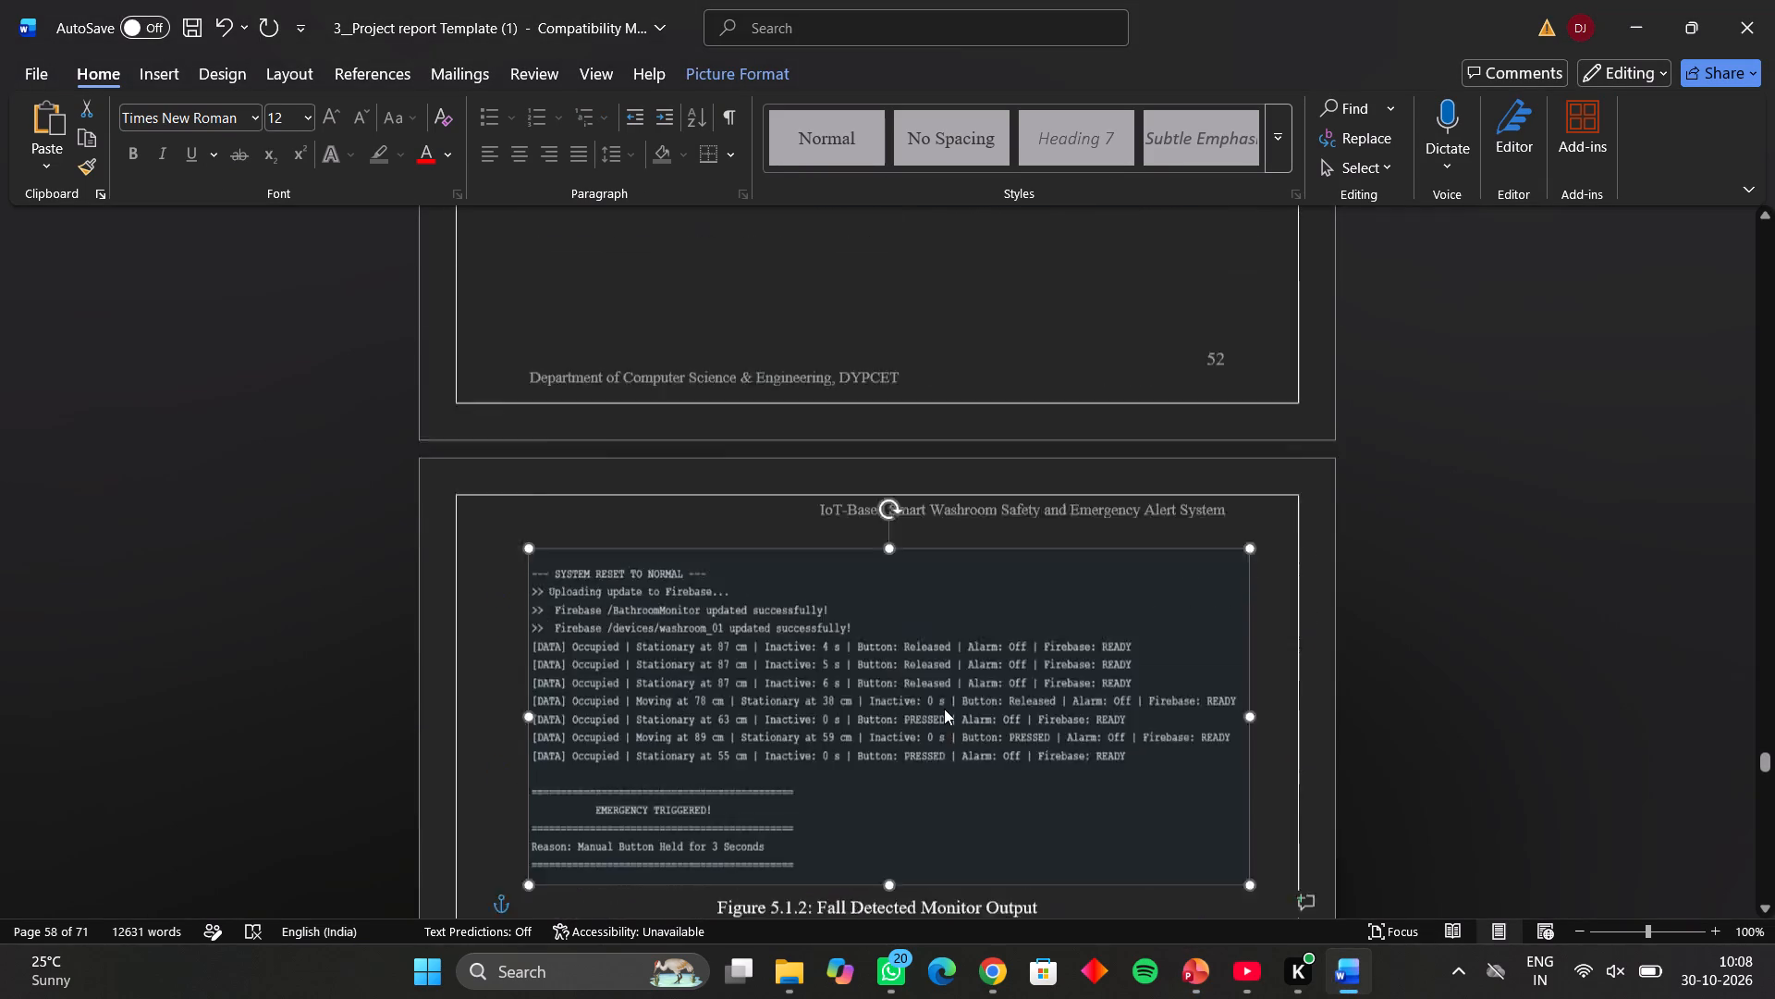
scroll(944, 709, up, 2)
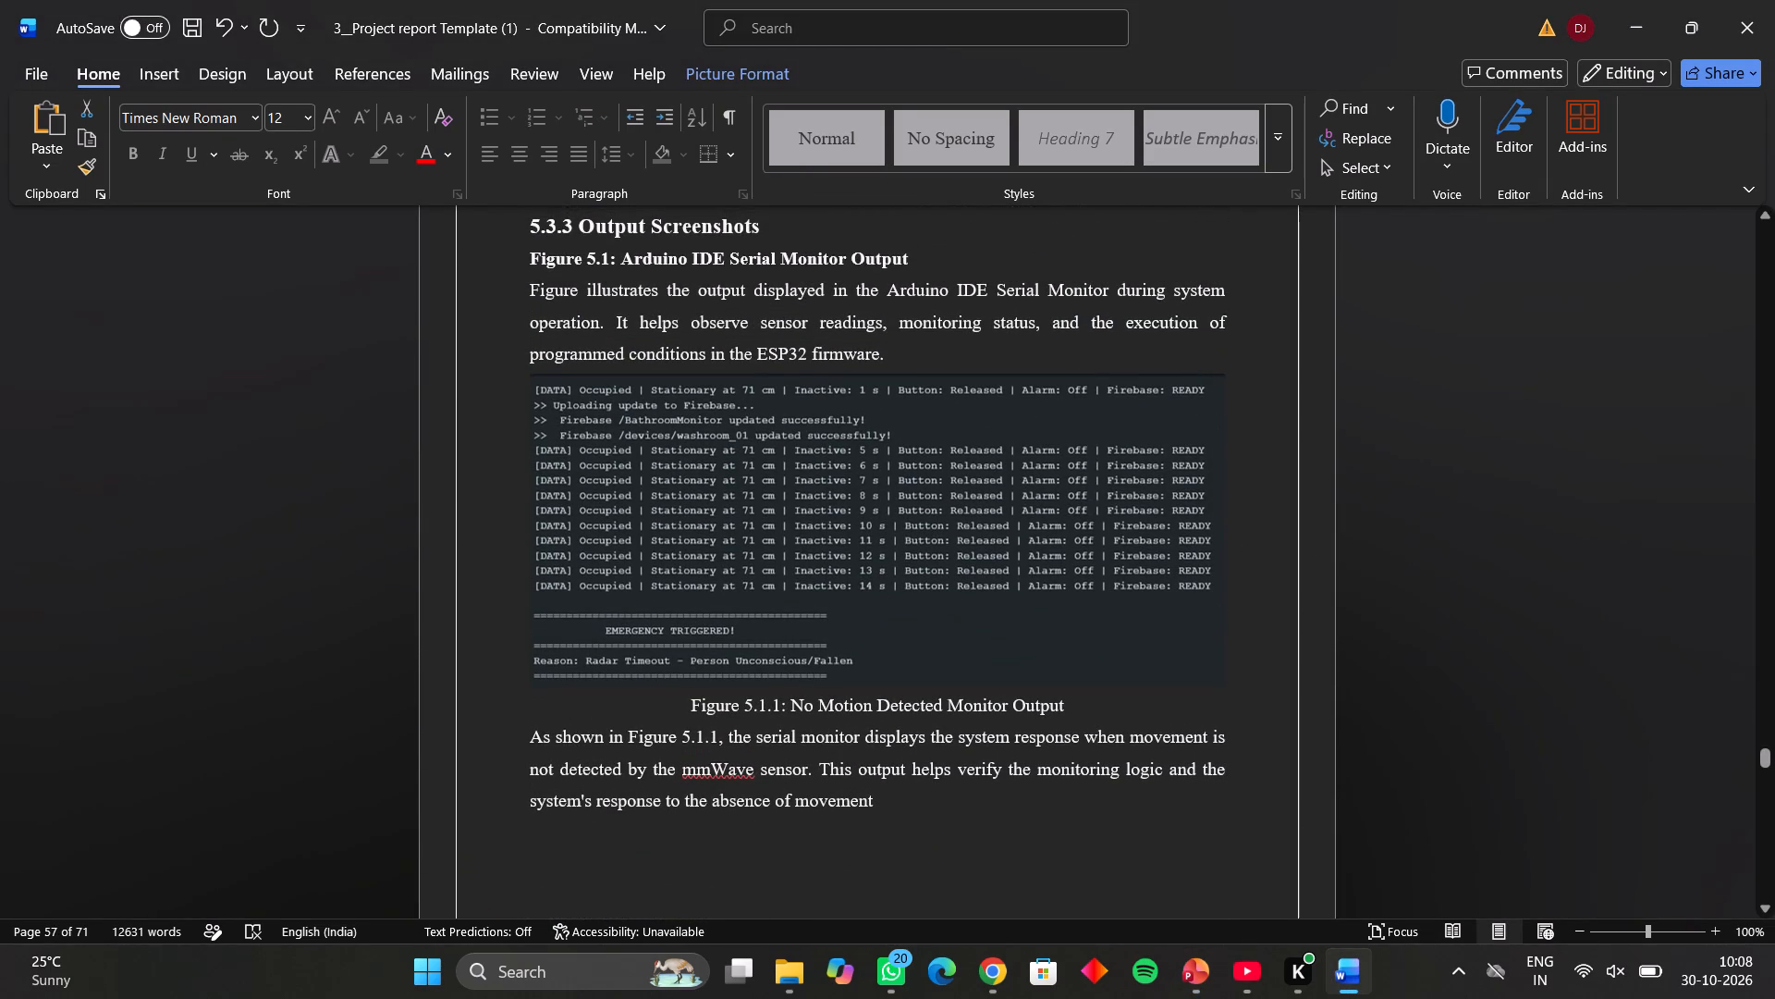
drag(527, 739, 890, 805)
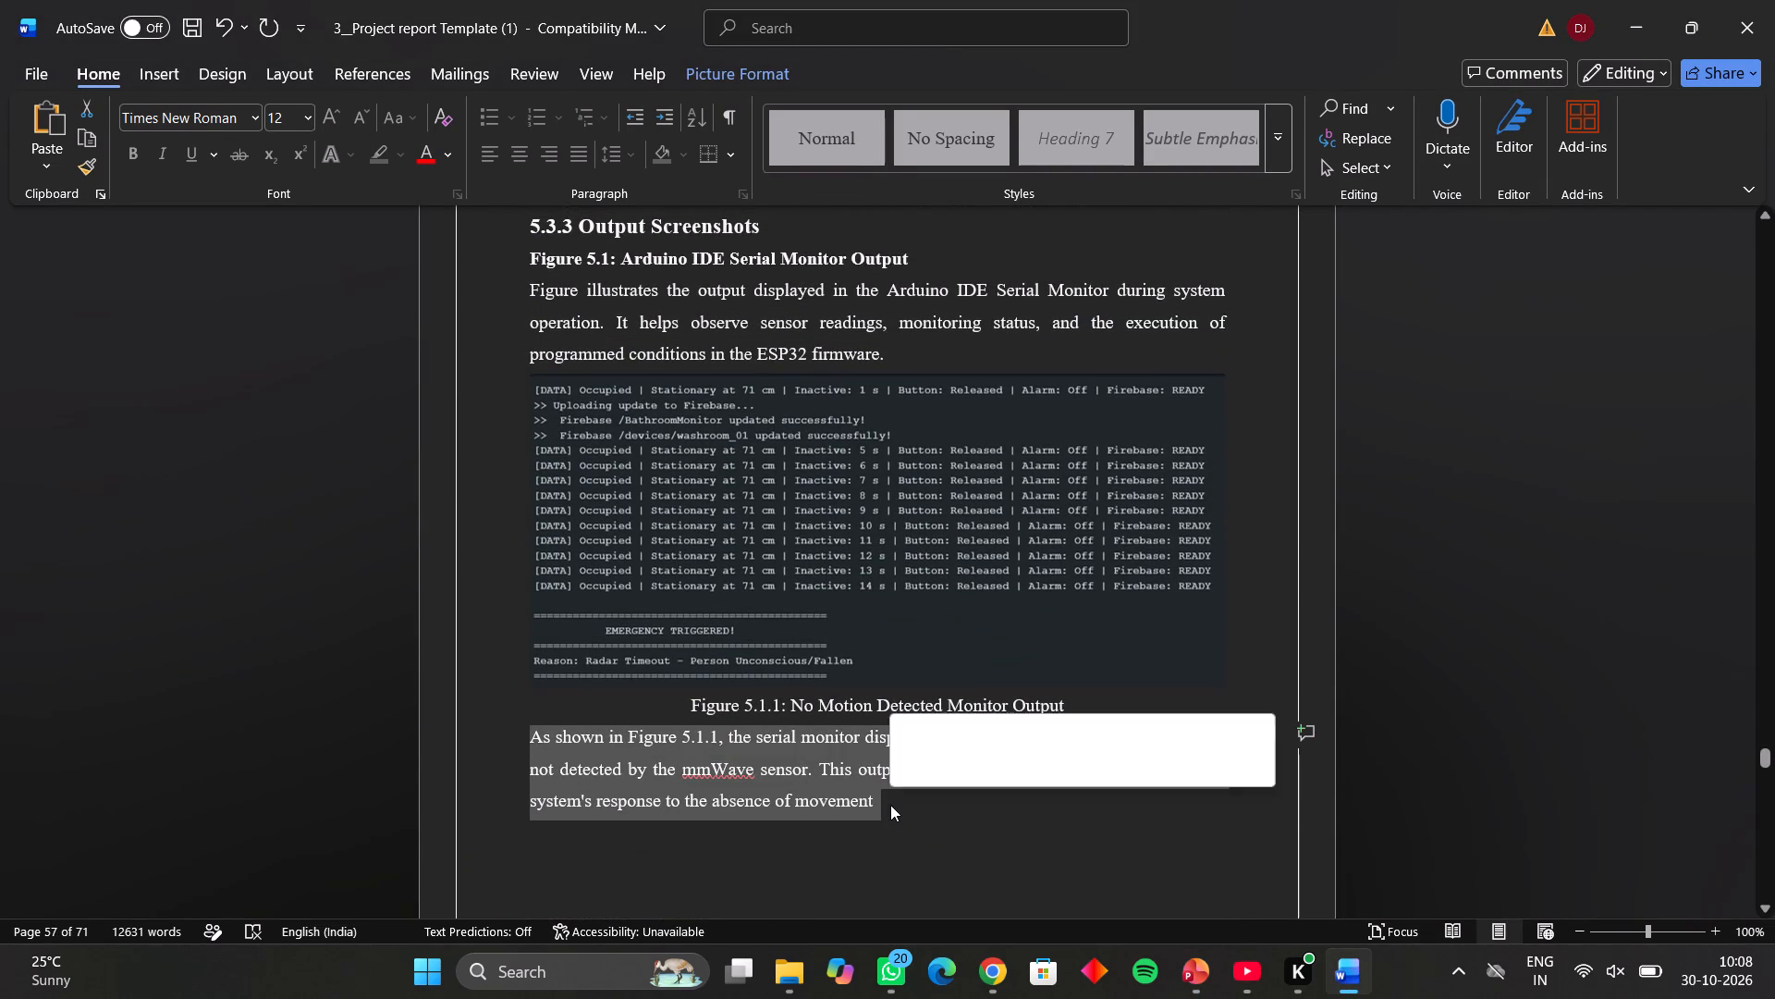
key(ctrl+c)
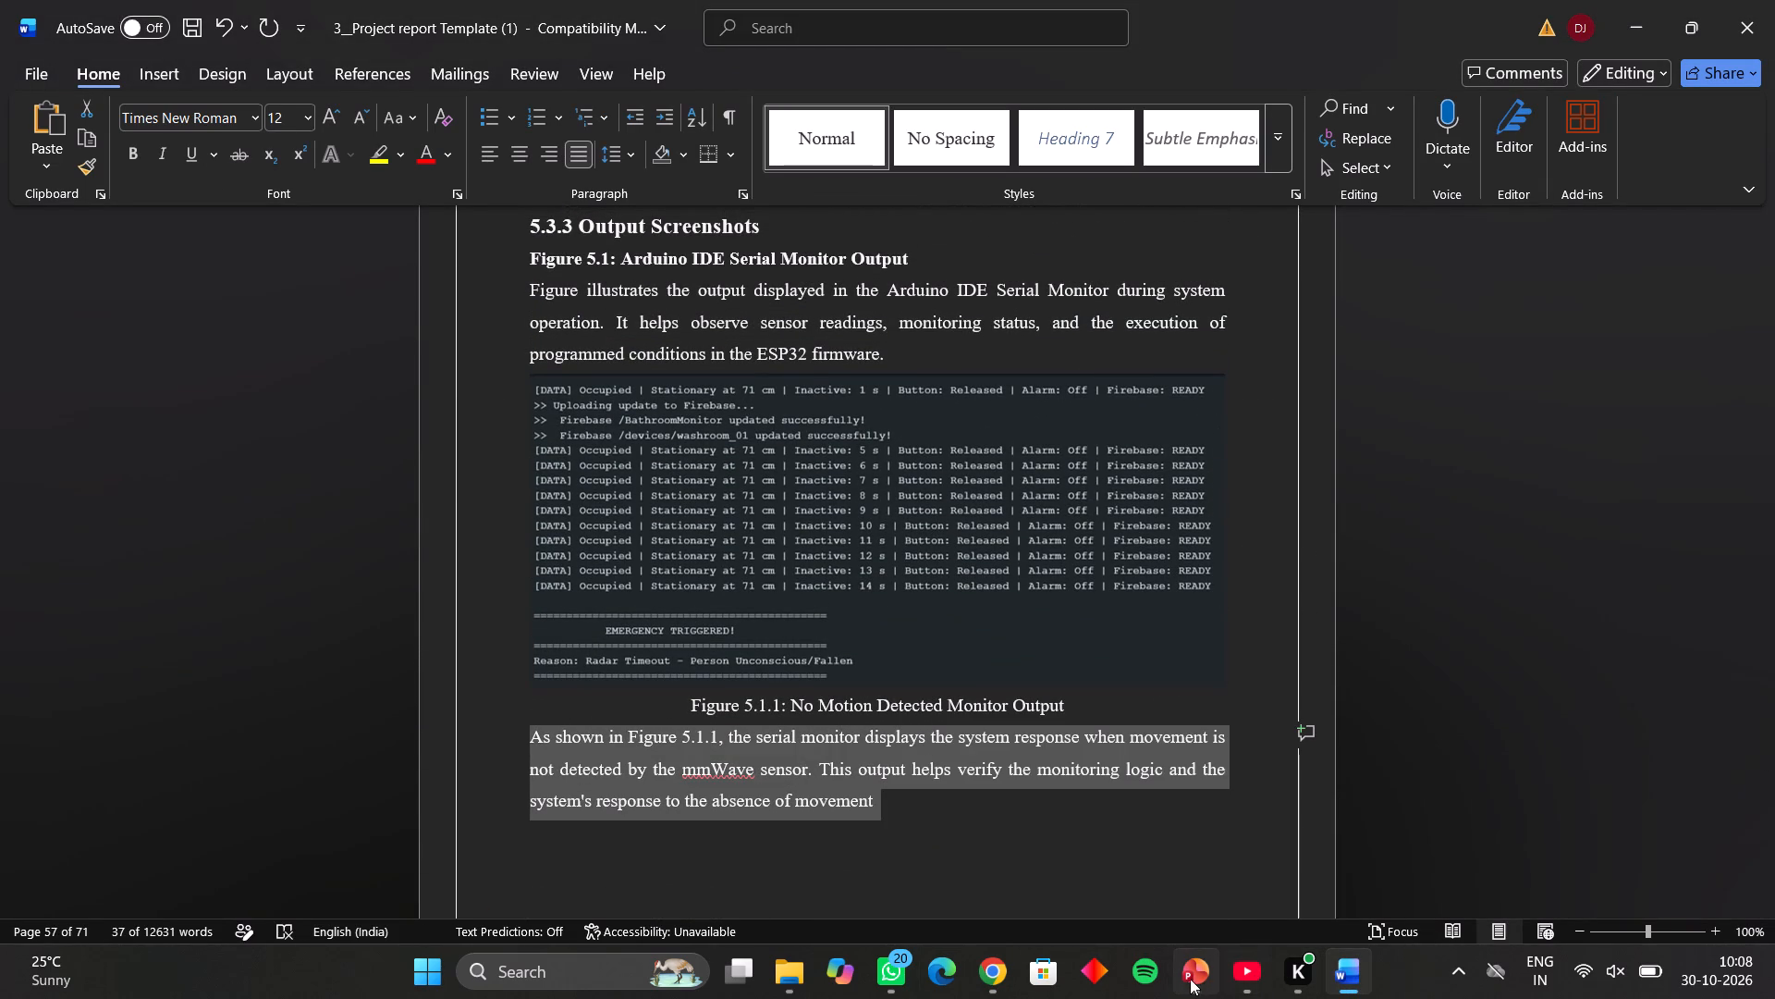
Back in PowerPoint, paste the Figure 5.1.1 paragraph into the text box below the first image and remove its trailing blank line.
click(1199, 980)
click(629, 650)
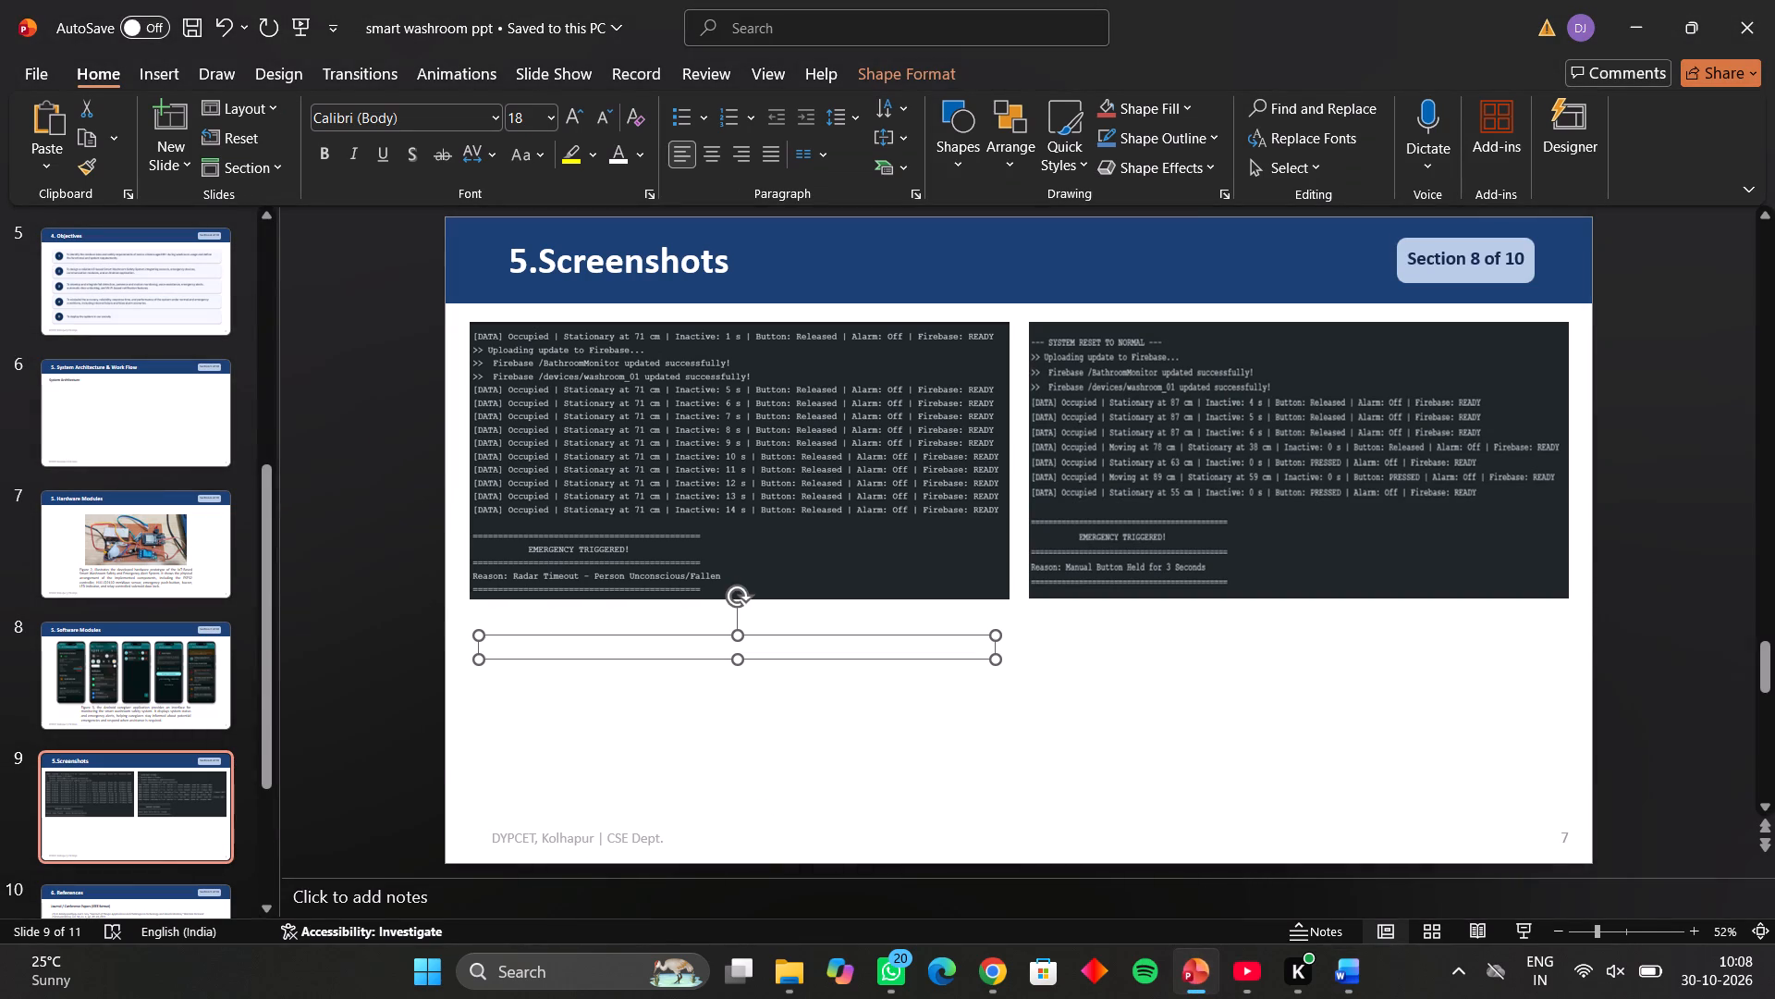
click(556, 647)
drag(741, 658, 749, 703)
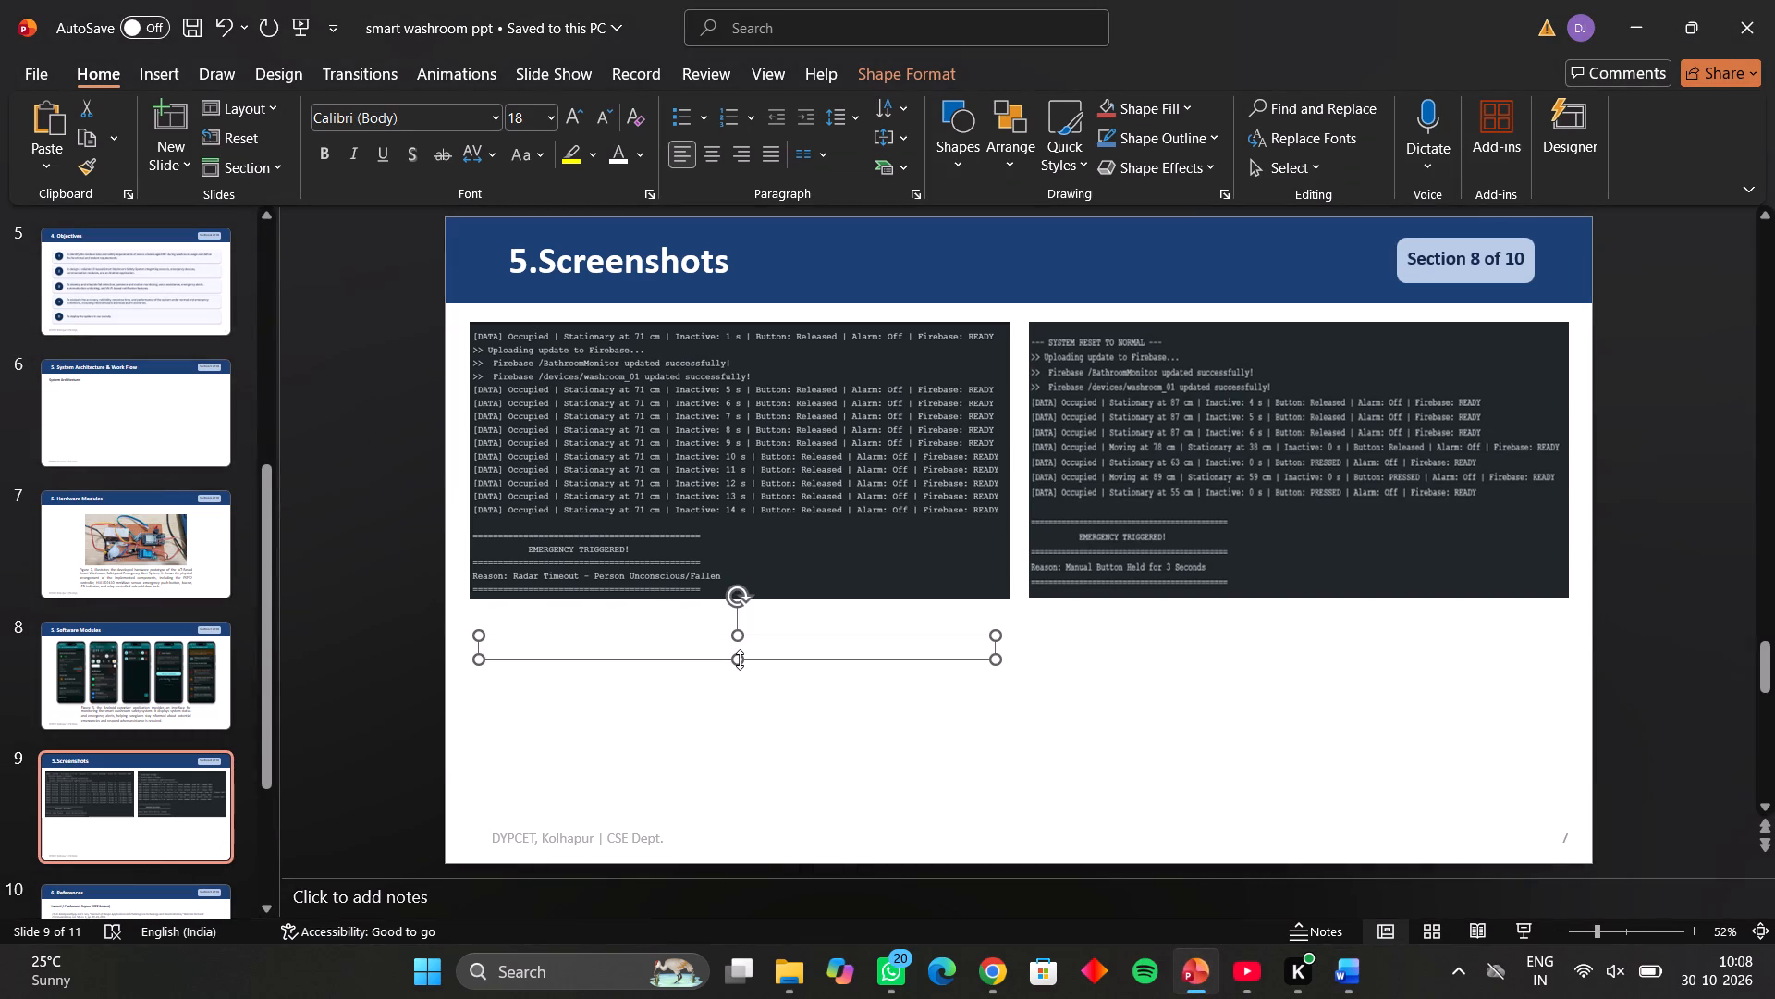
drag(740, 660, 741, 693)
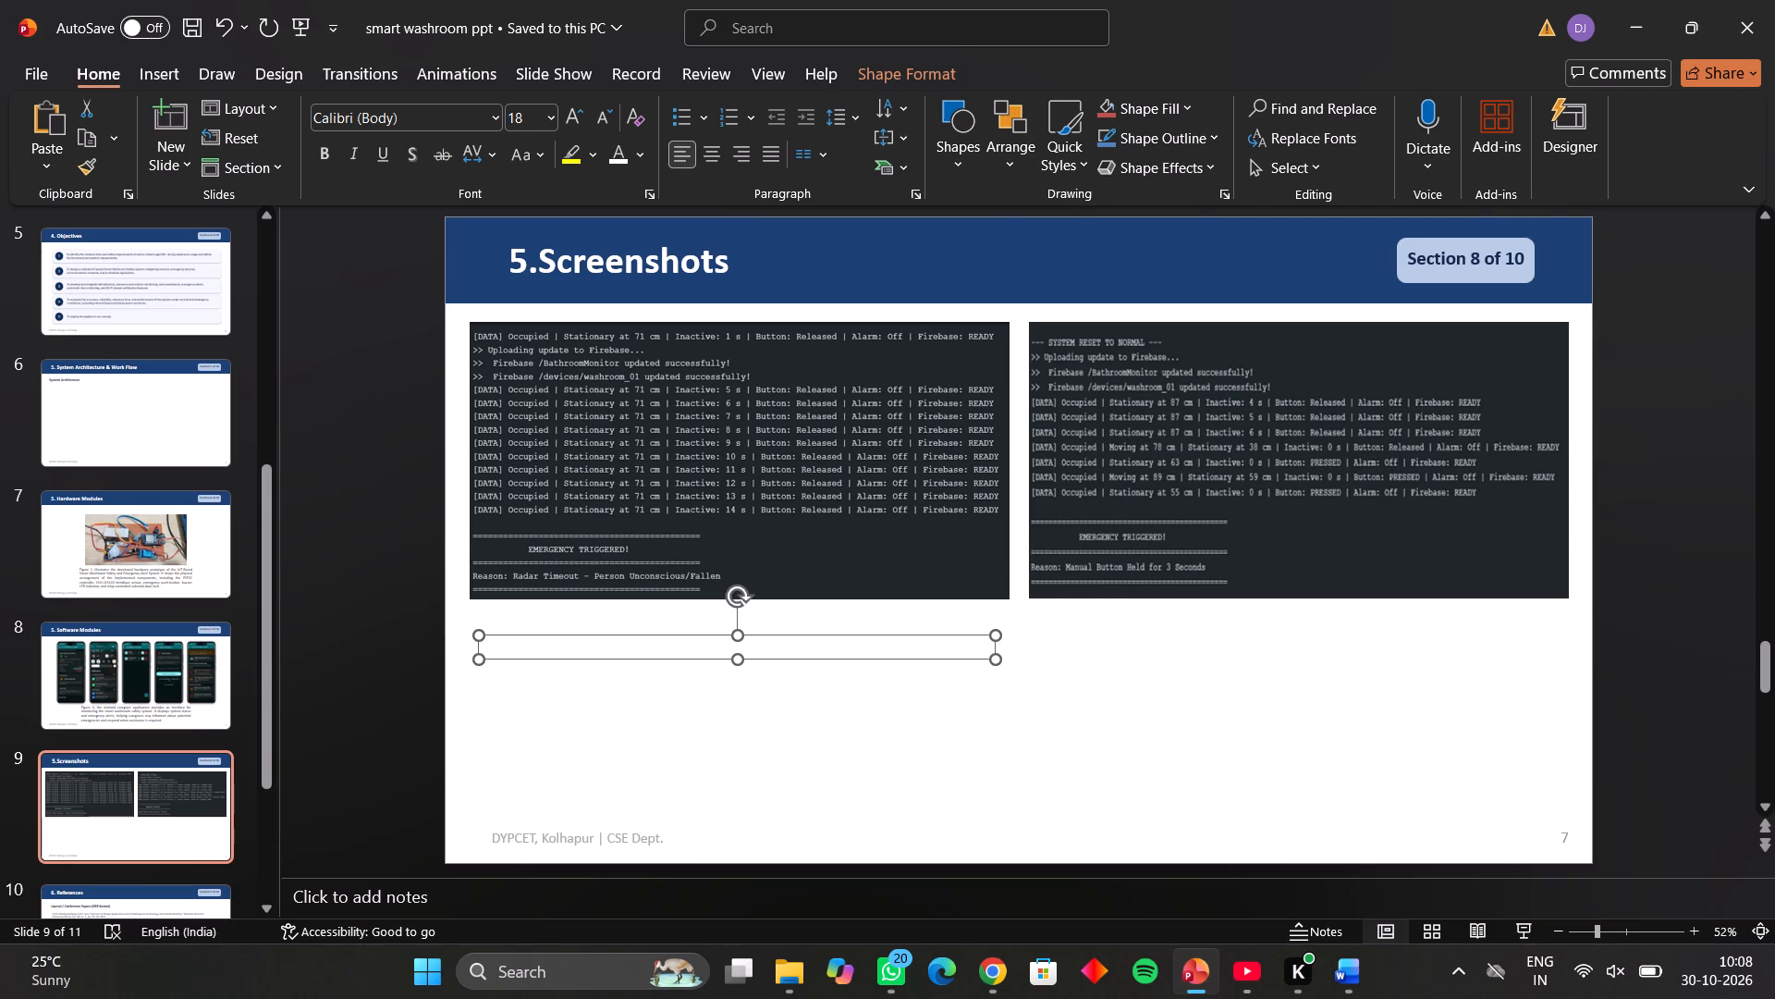
click(537, 647)
click(537, 647)
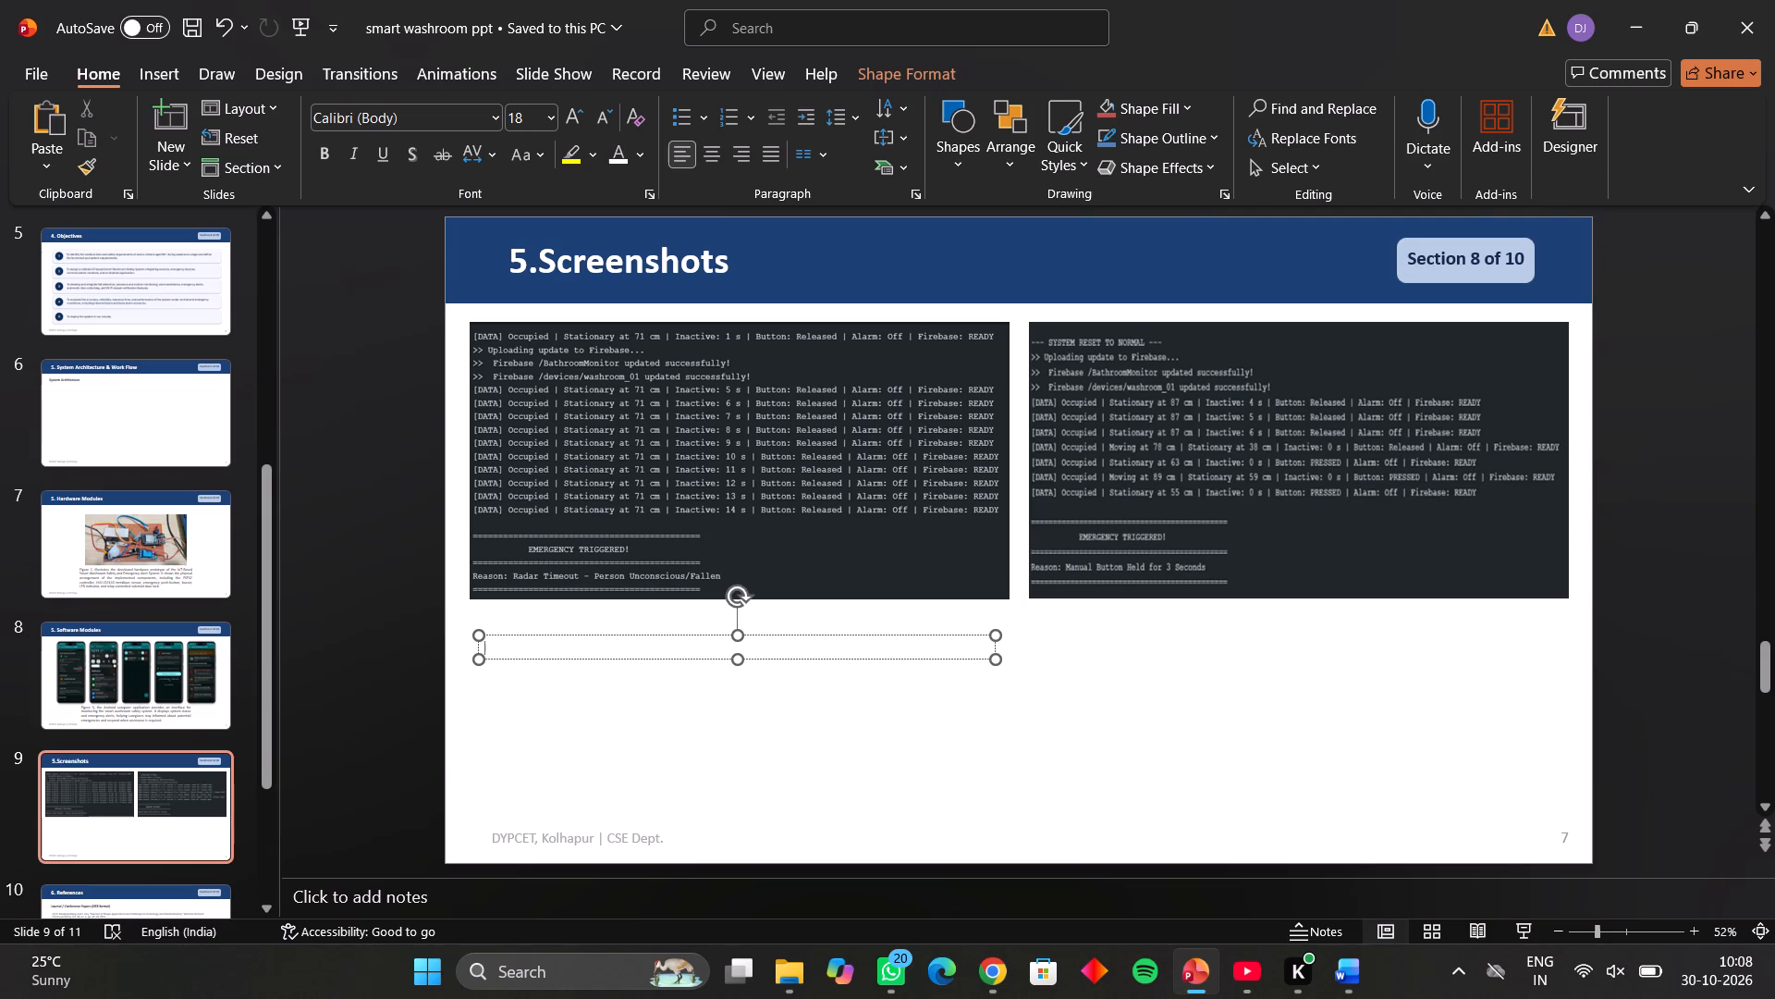
key(ctrl+v)
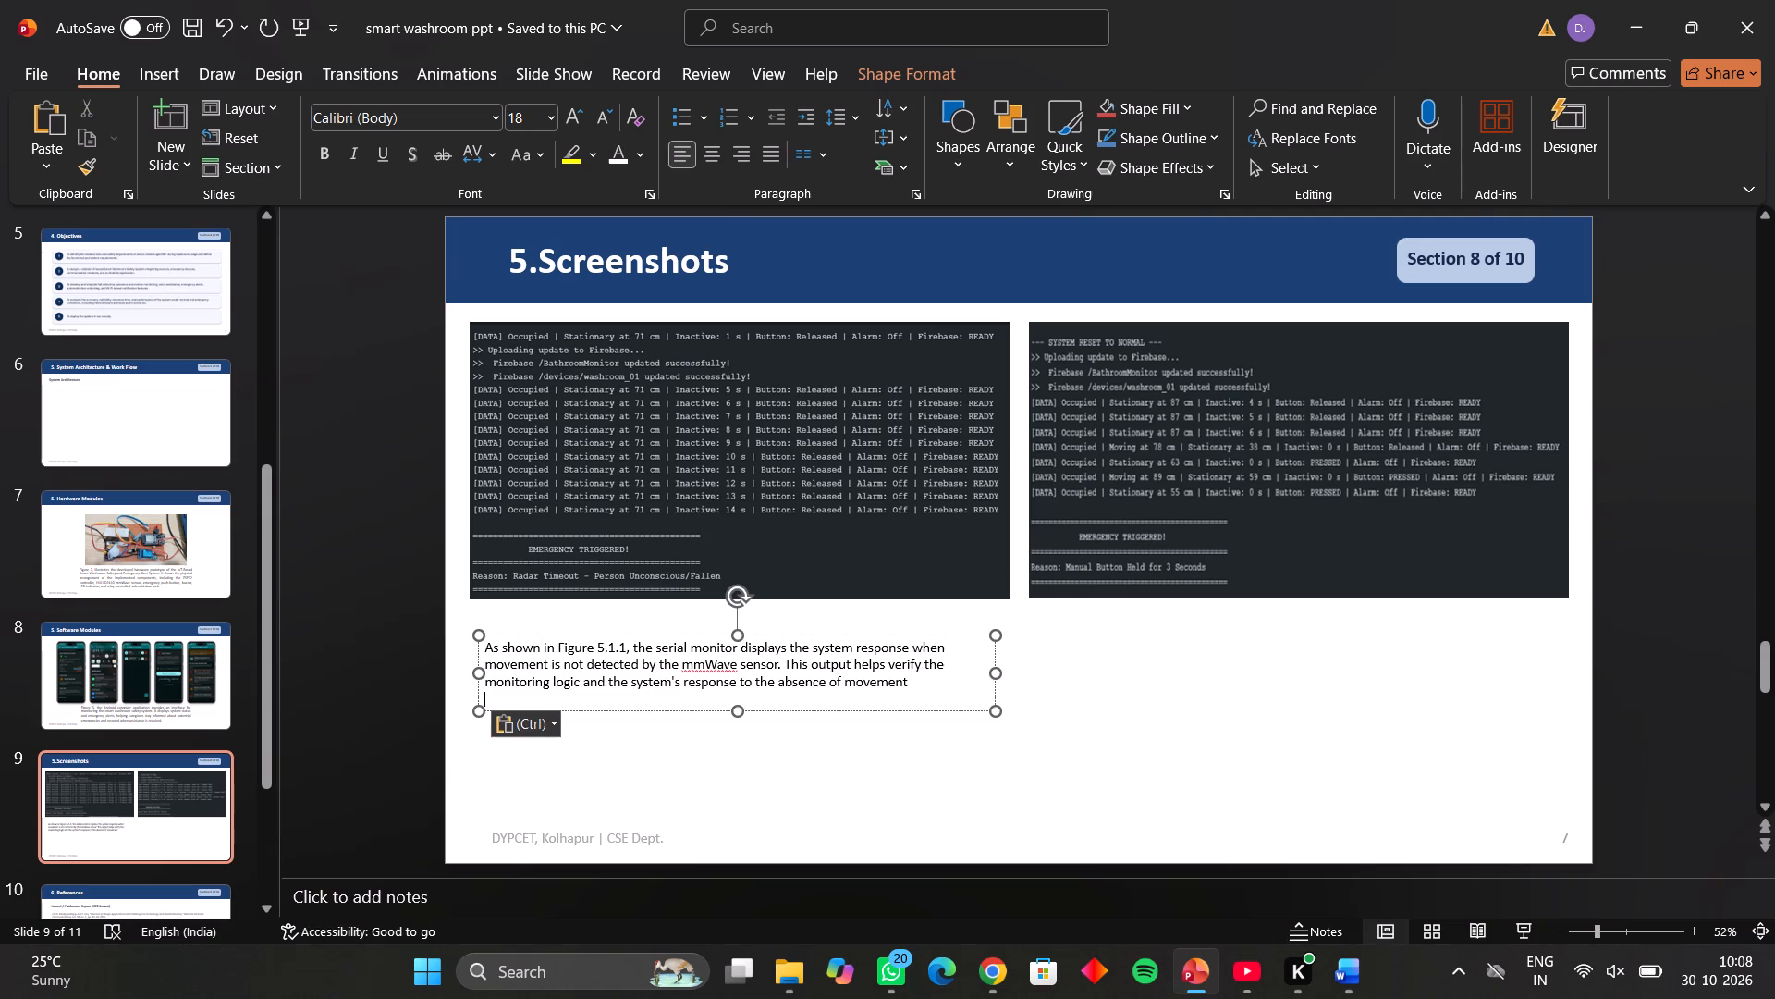
key(BackSpace)
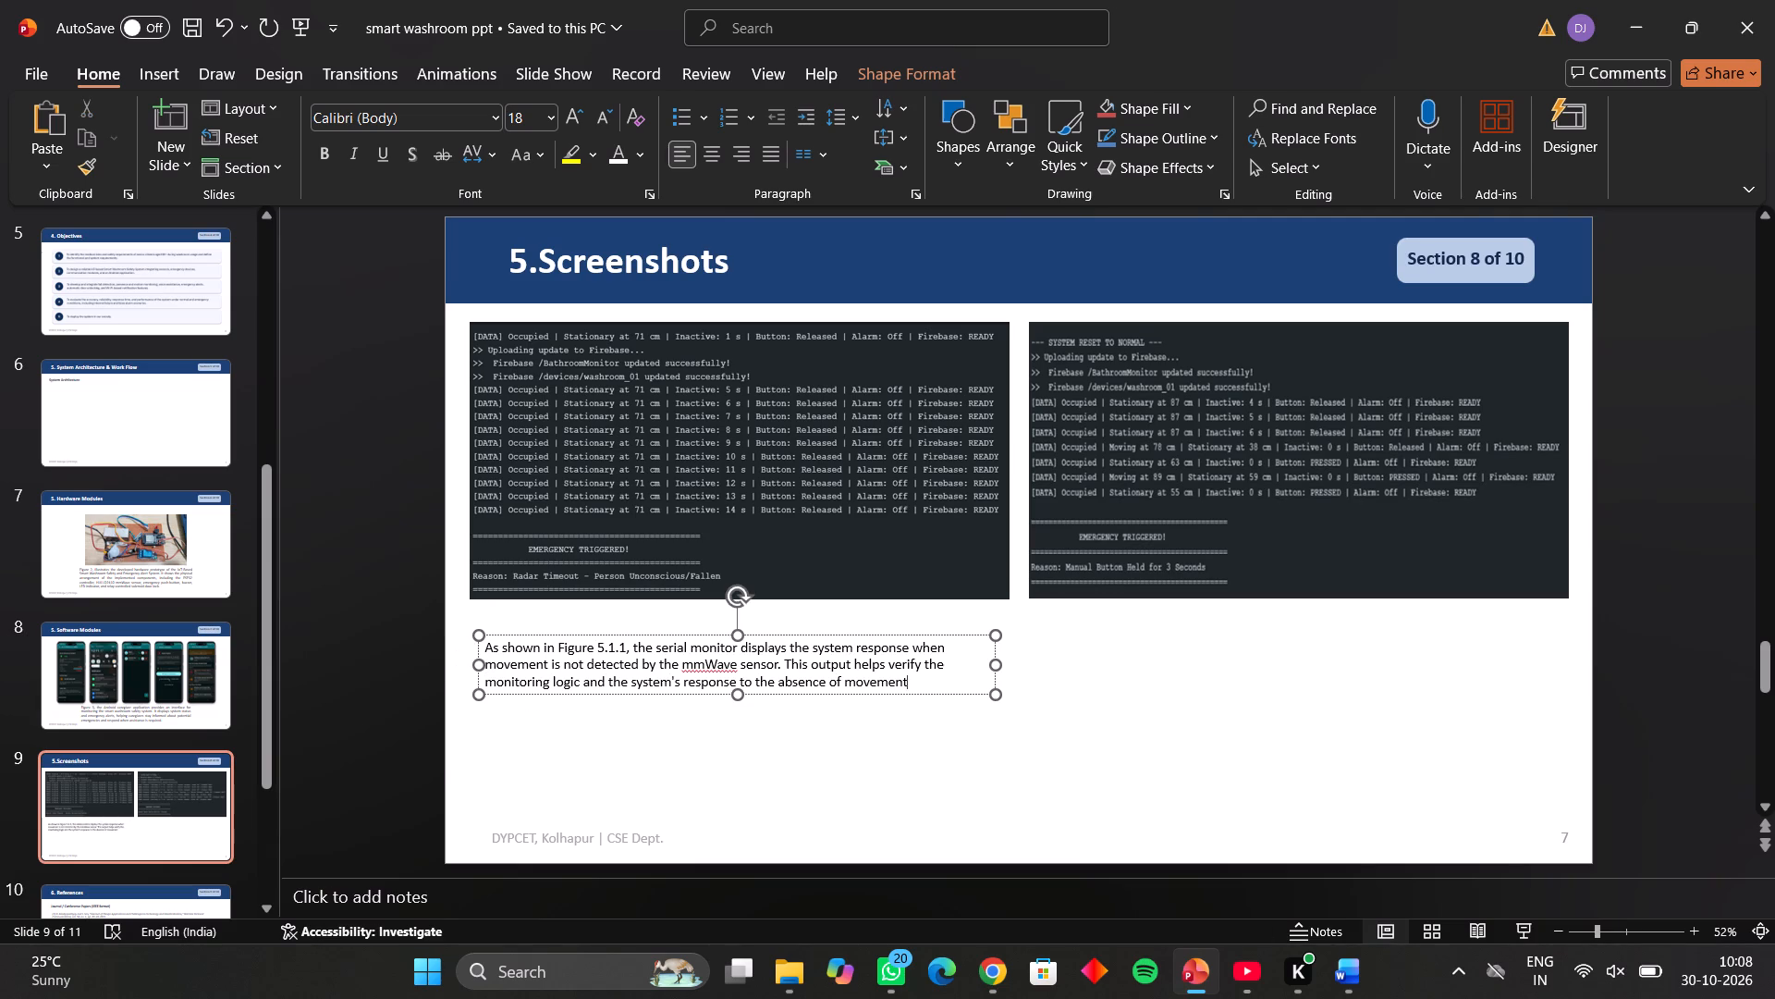
Set the Figure 5.1.1 description's font size to 24 and justify its text.
key(ctrl+a)
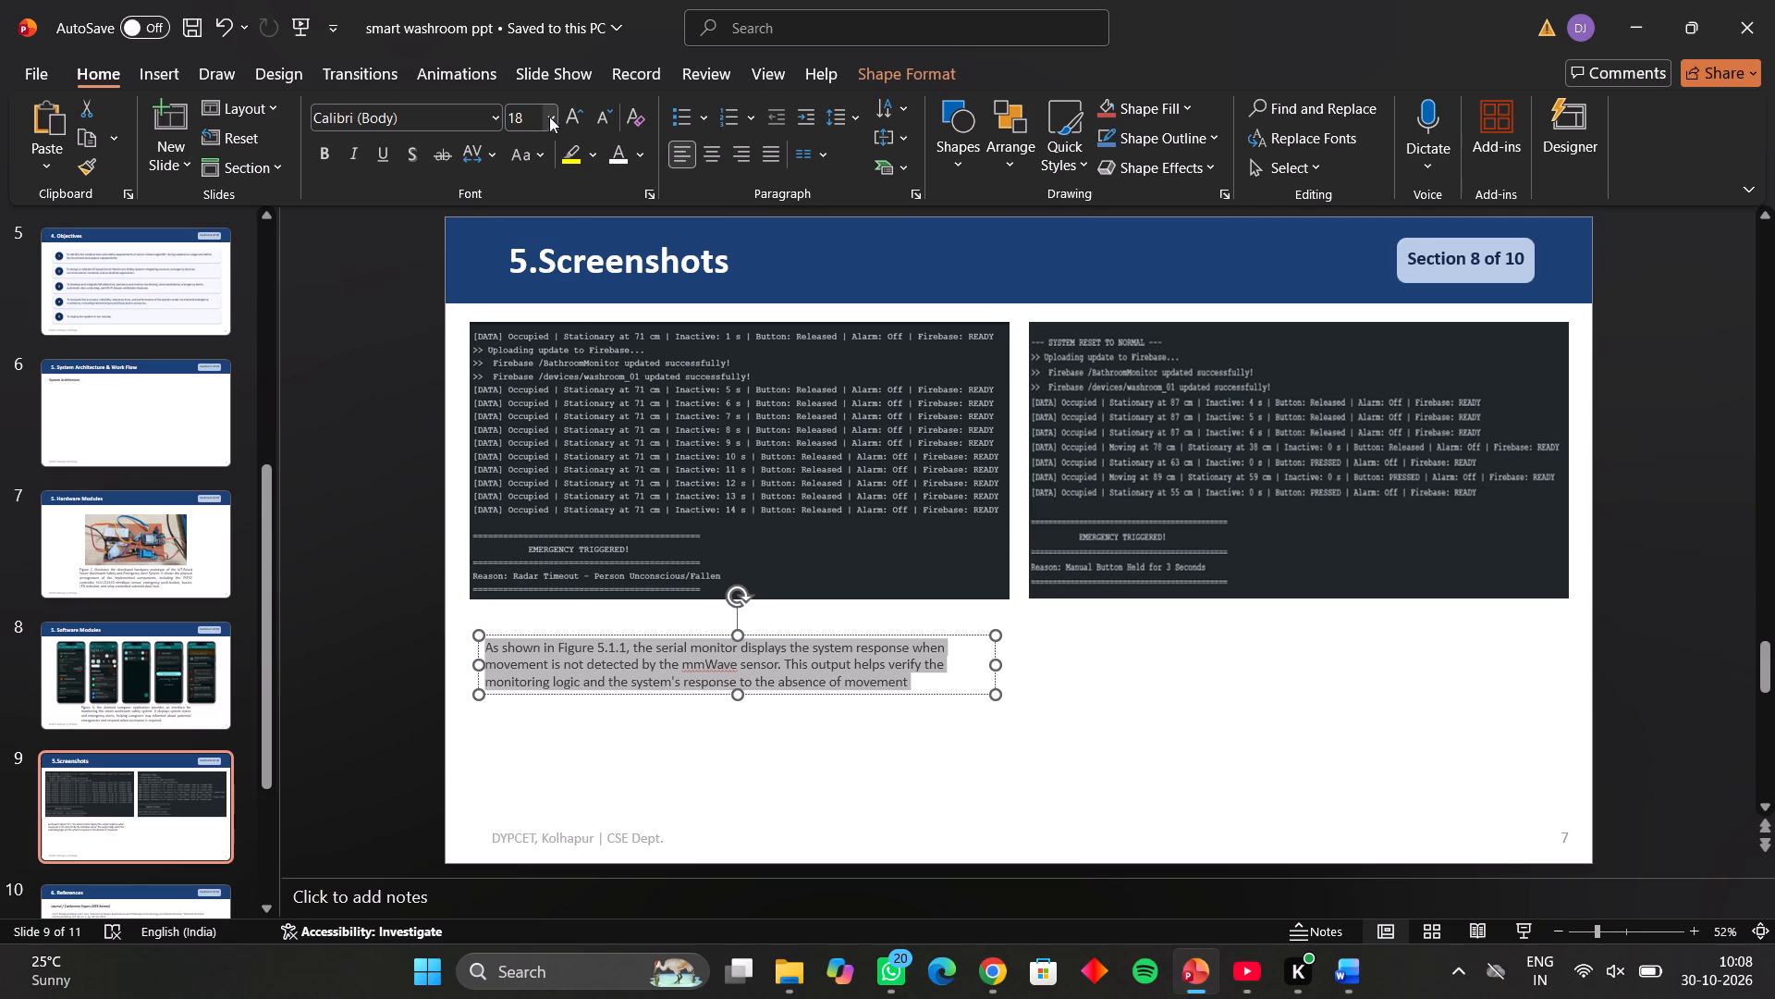
click(550, 115)
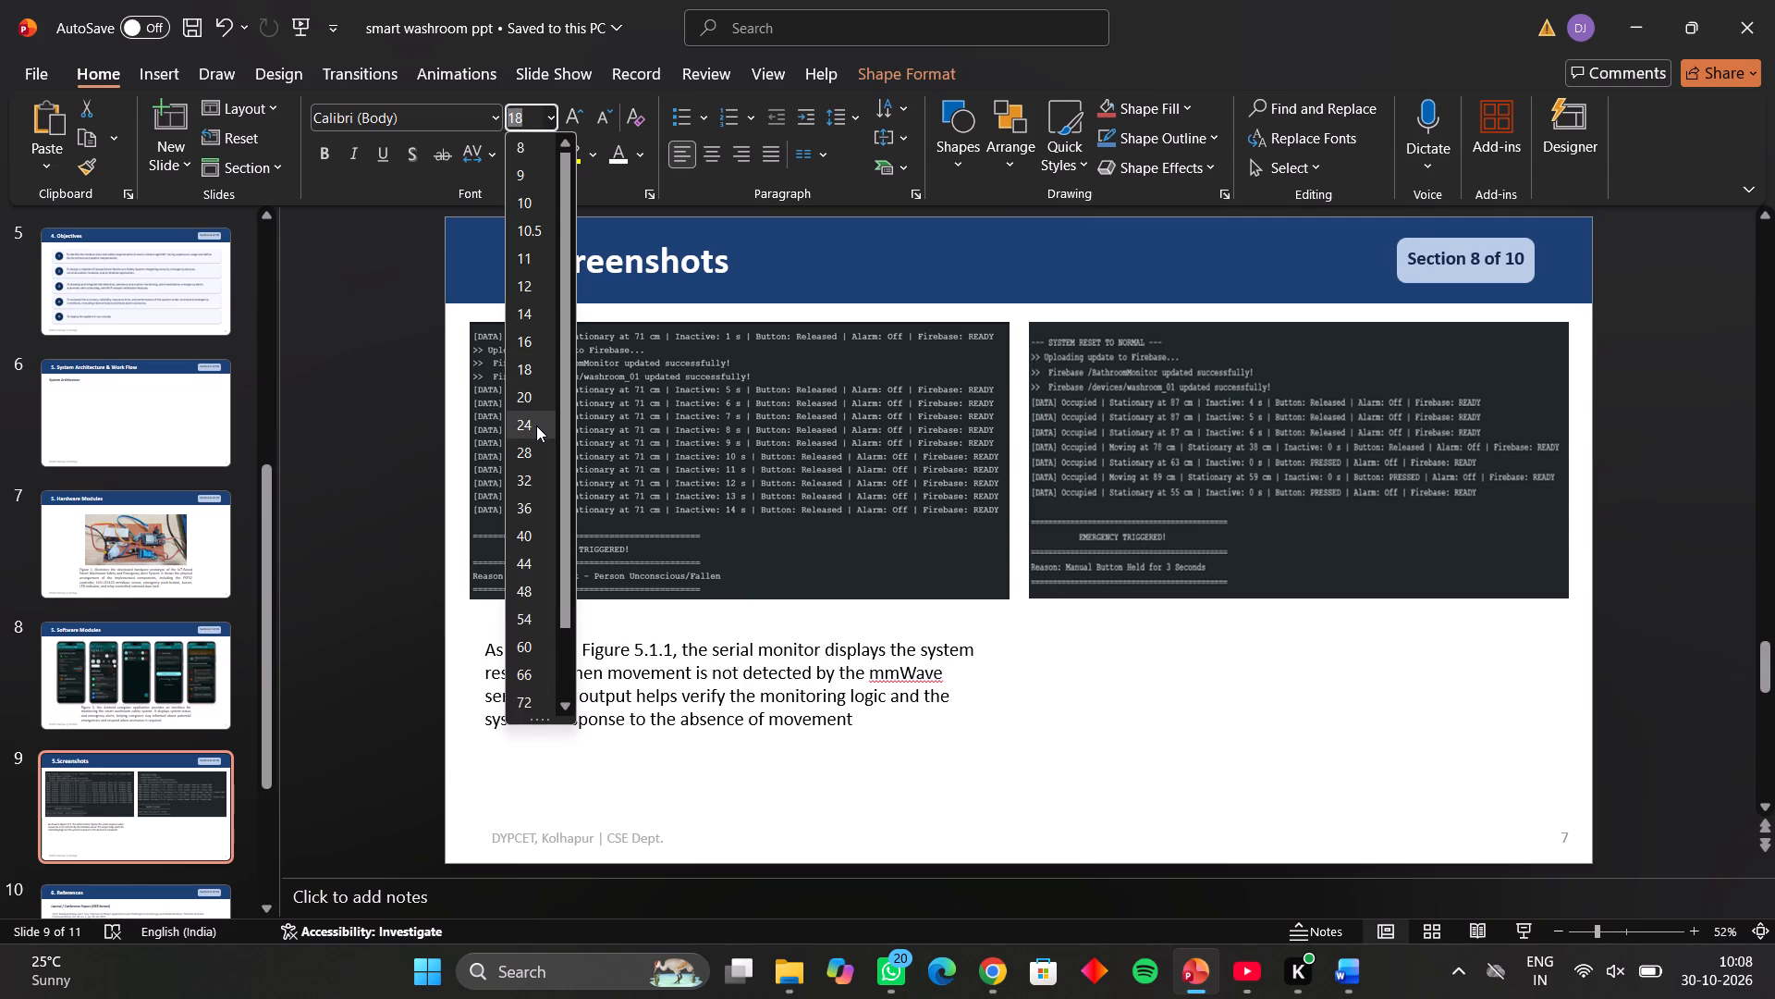
click(536, 425)
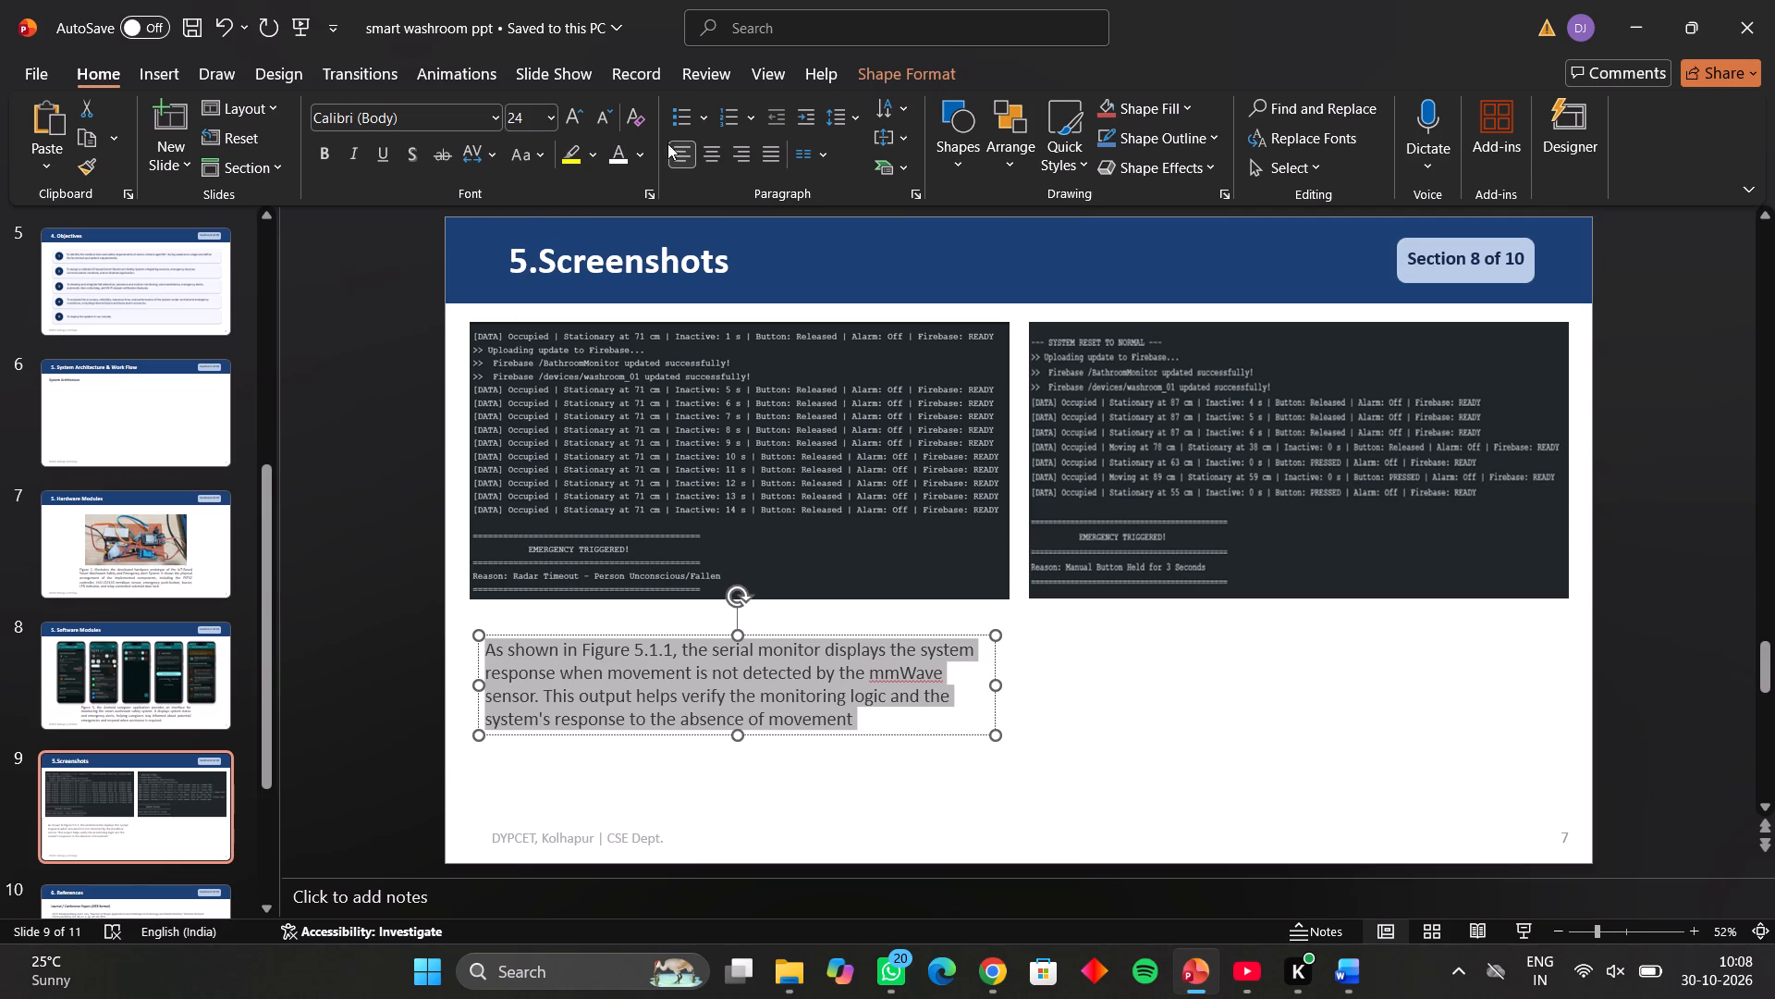
click(772, 154)
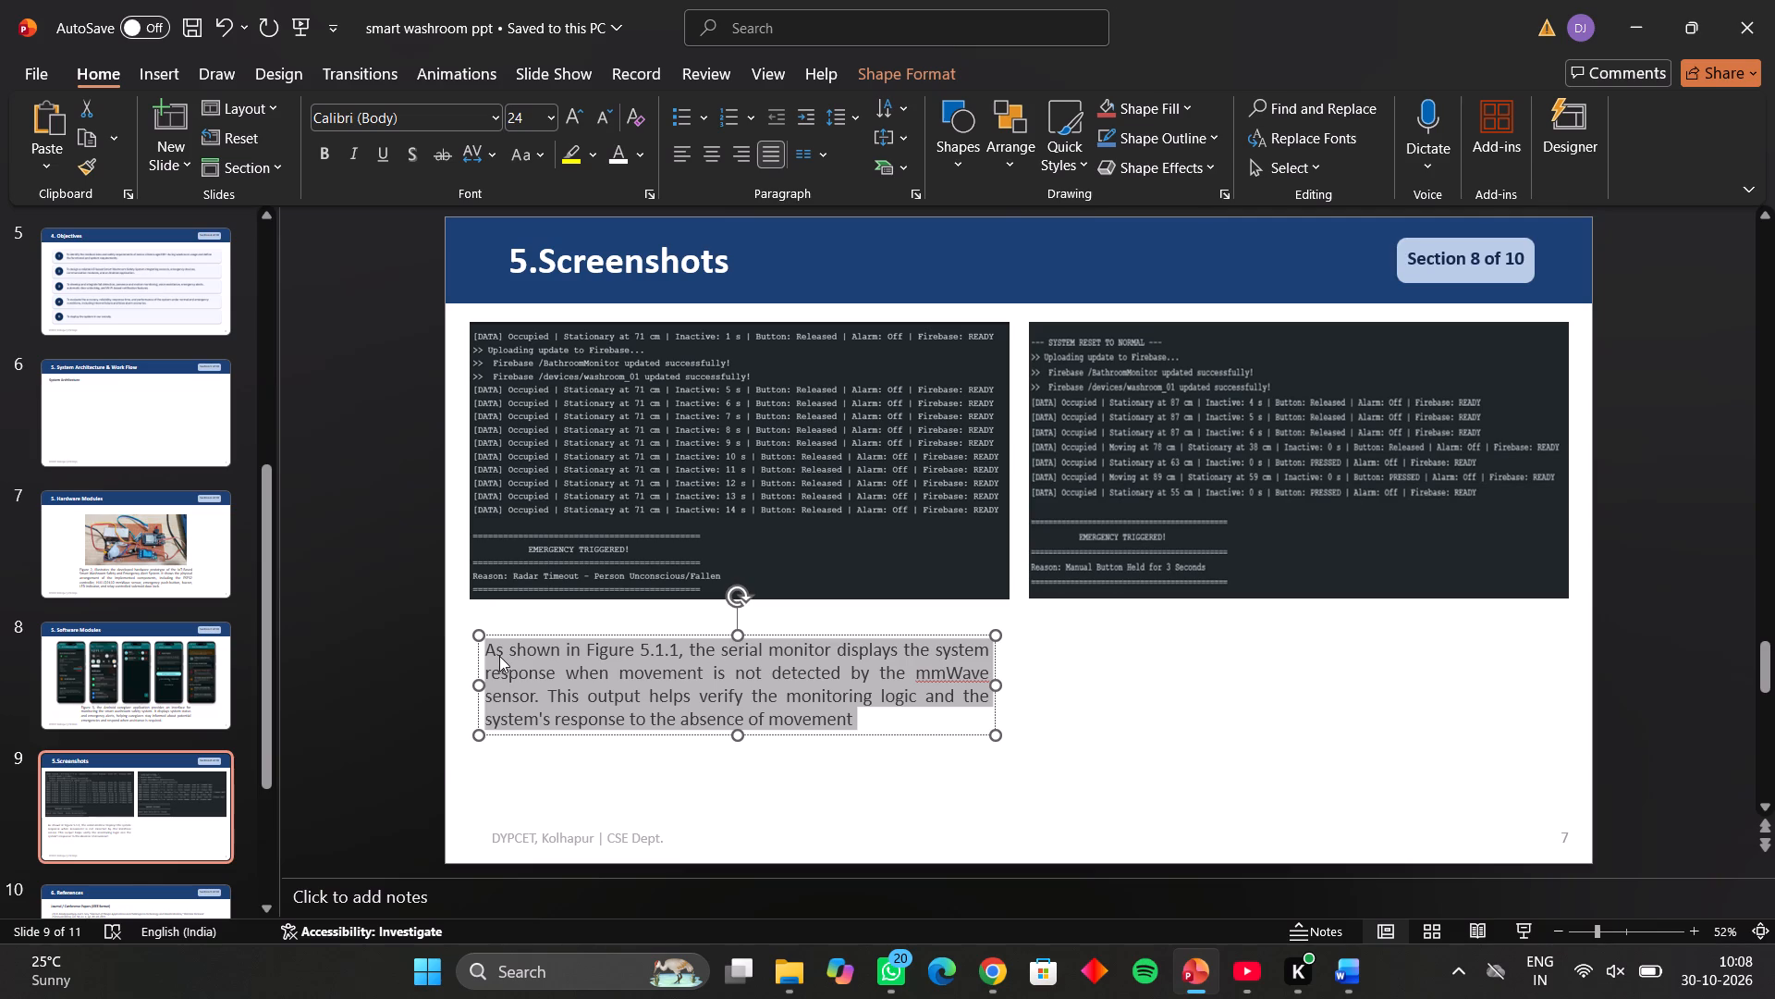
click(737, 675)
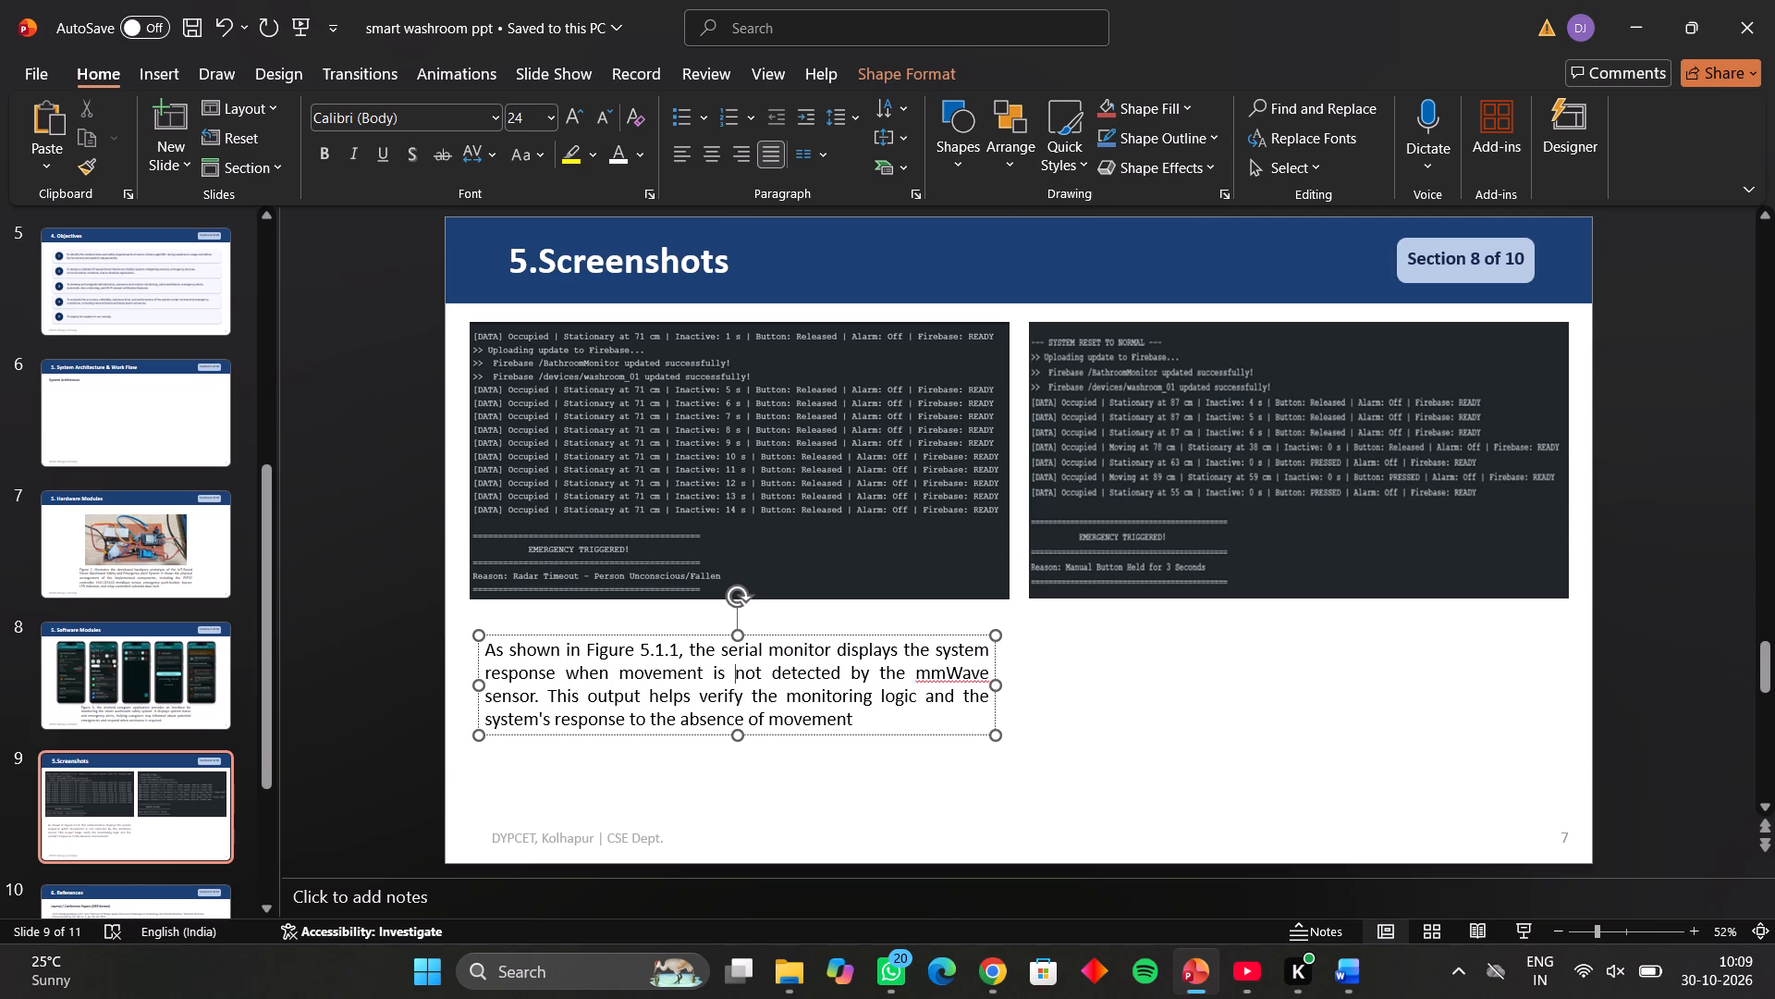
click(709, 638)
click(722, 636)
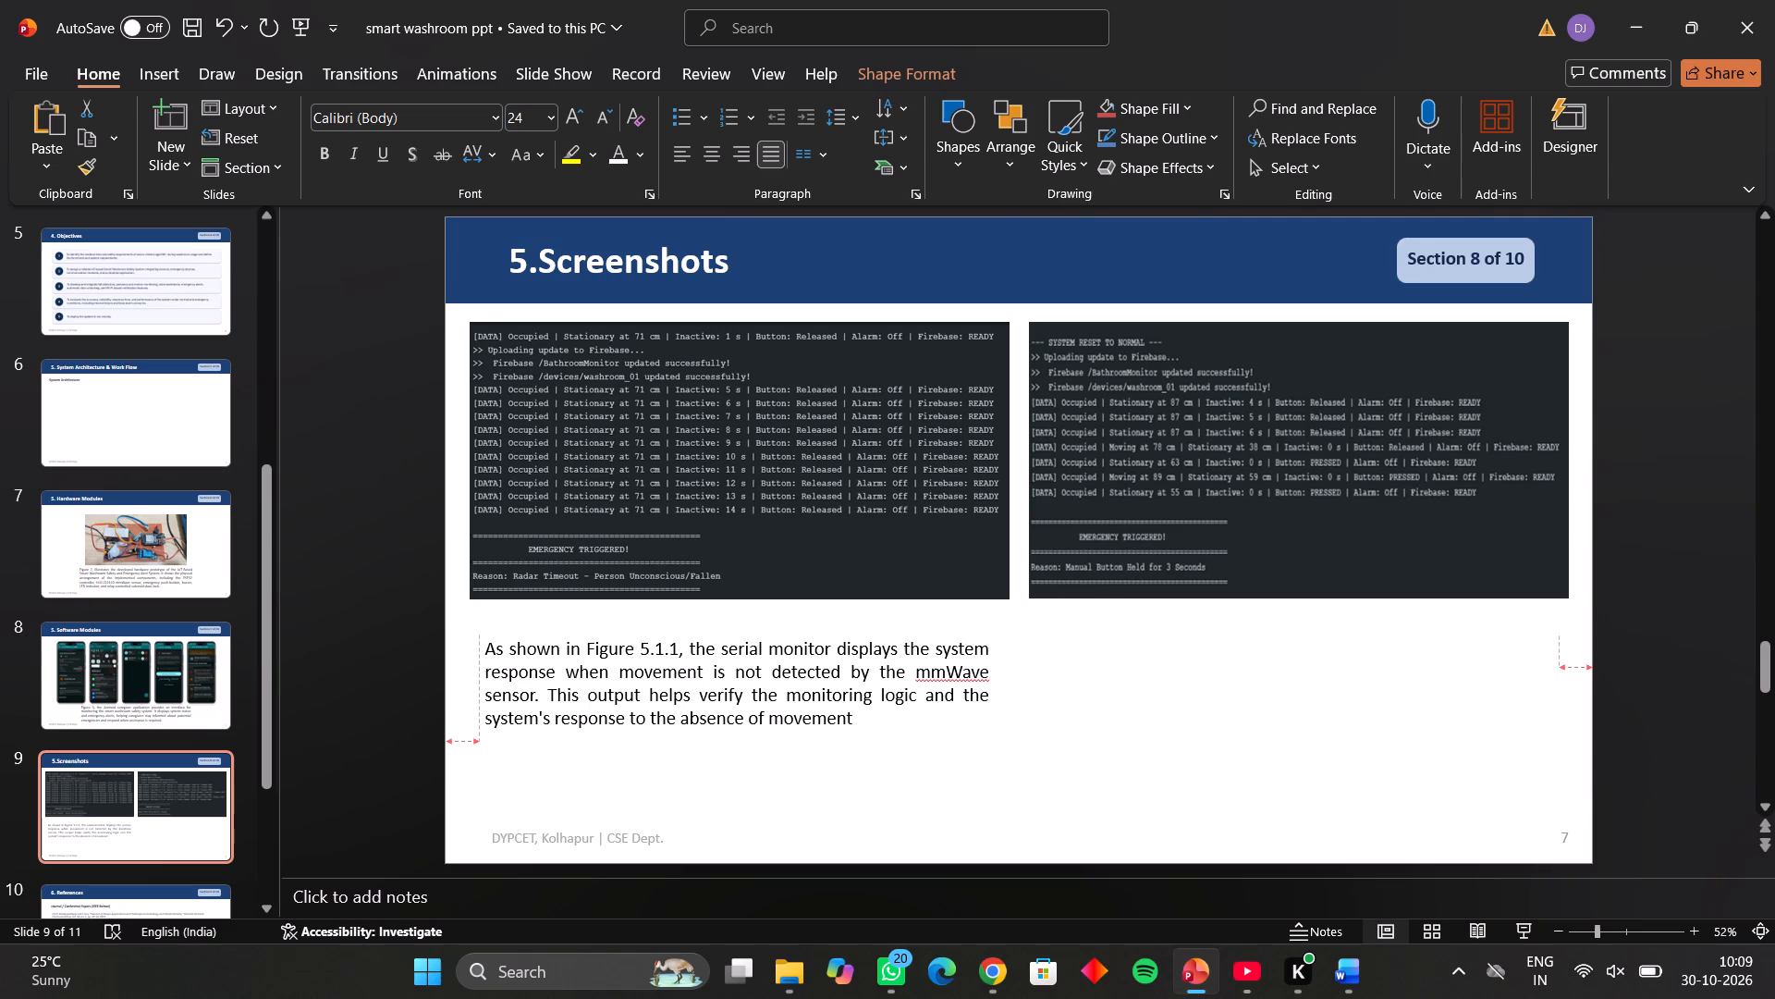
click(921, 773)
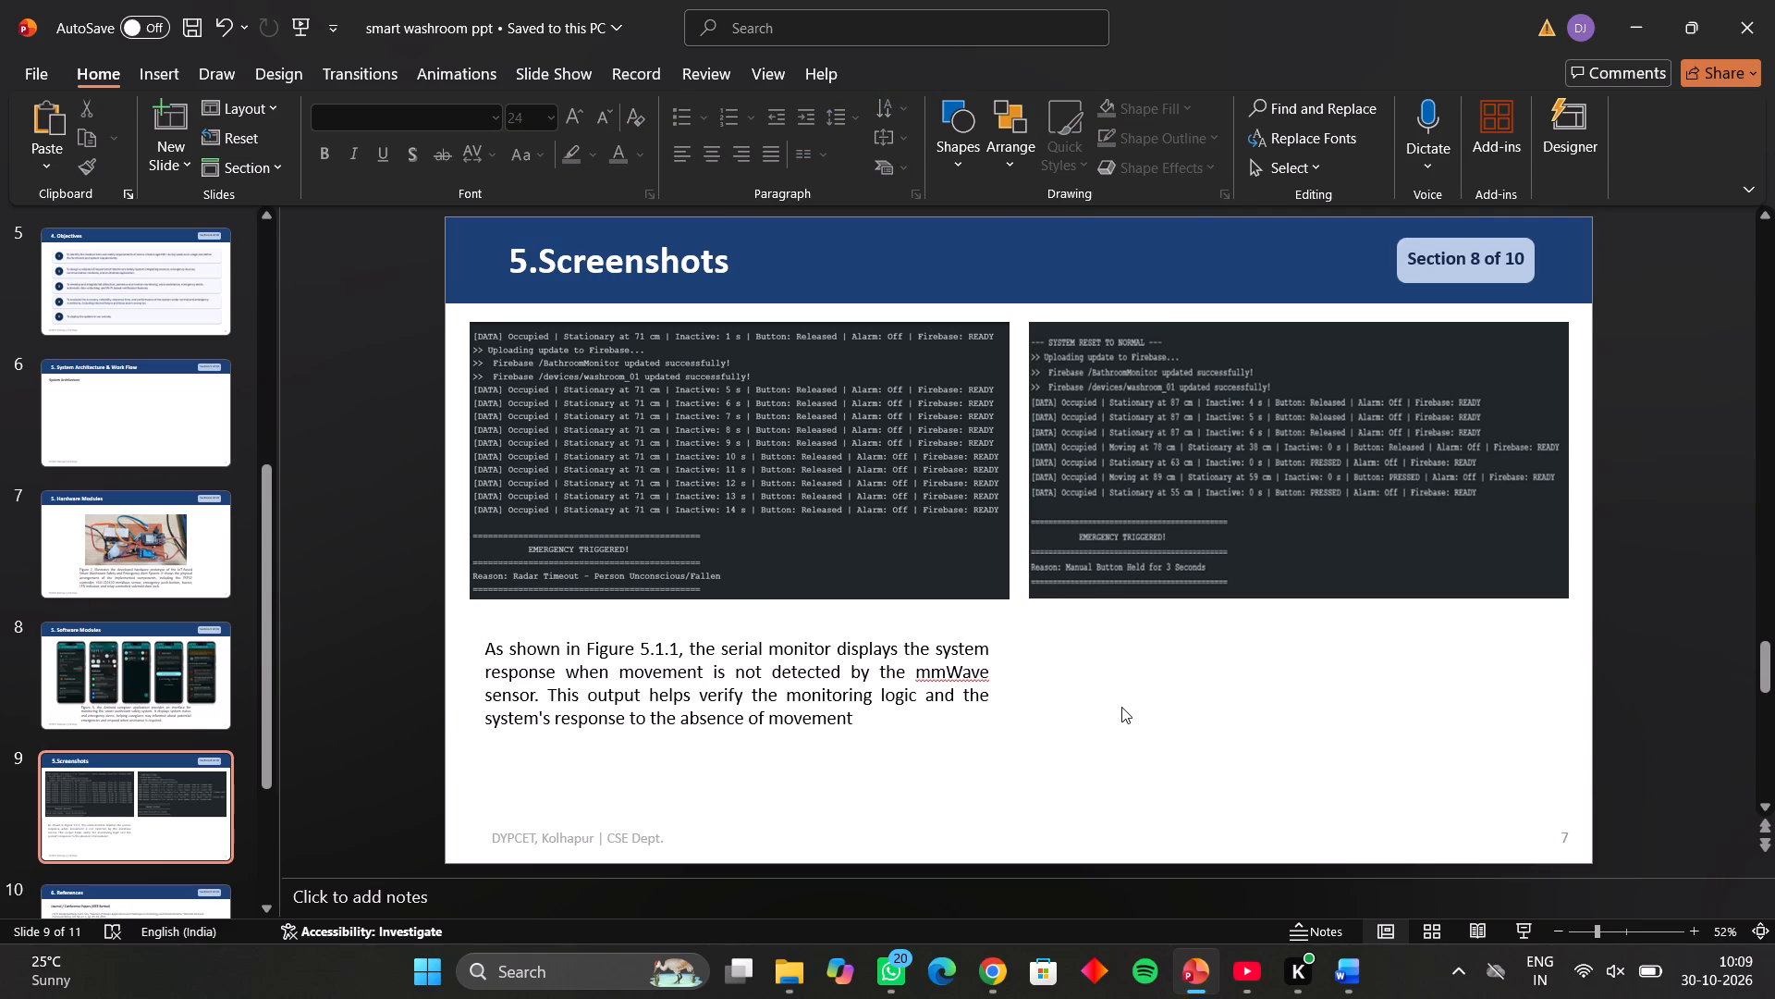
Place a text box below the second serial monitor image and widen it to about half the image's width.
click(1153, 651)
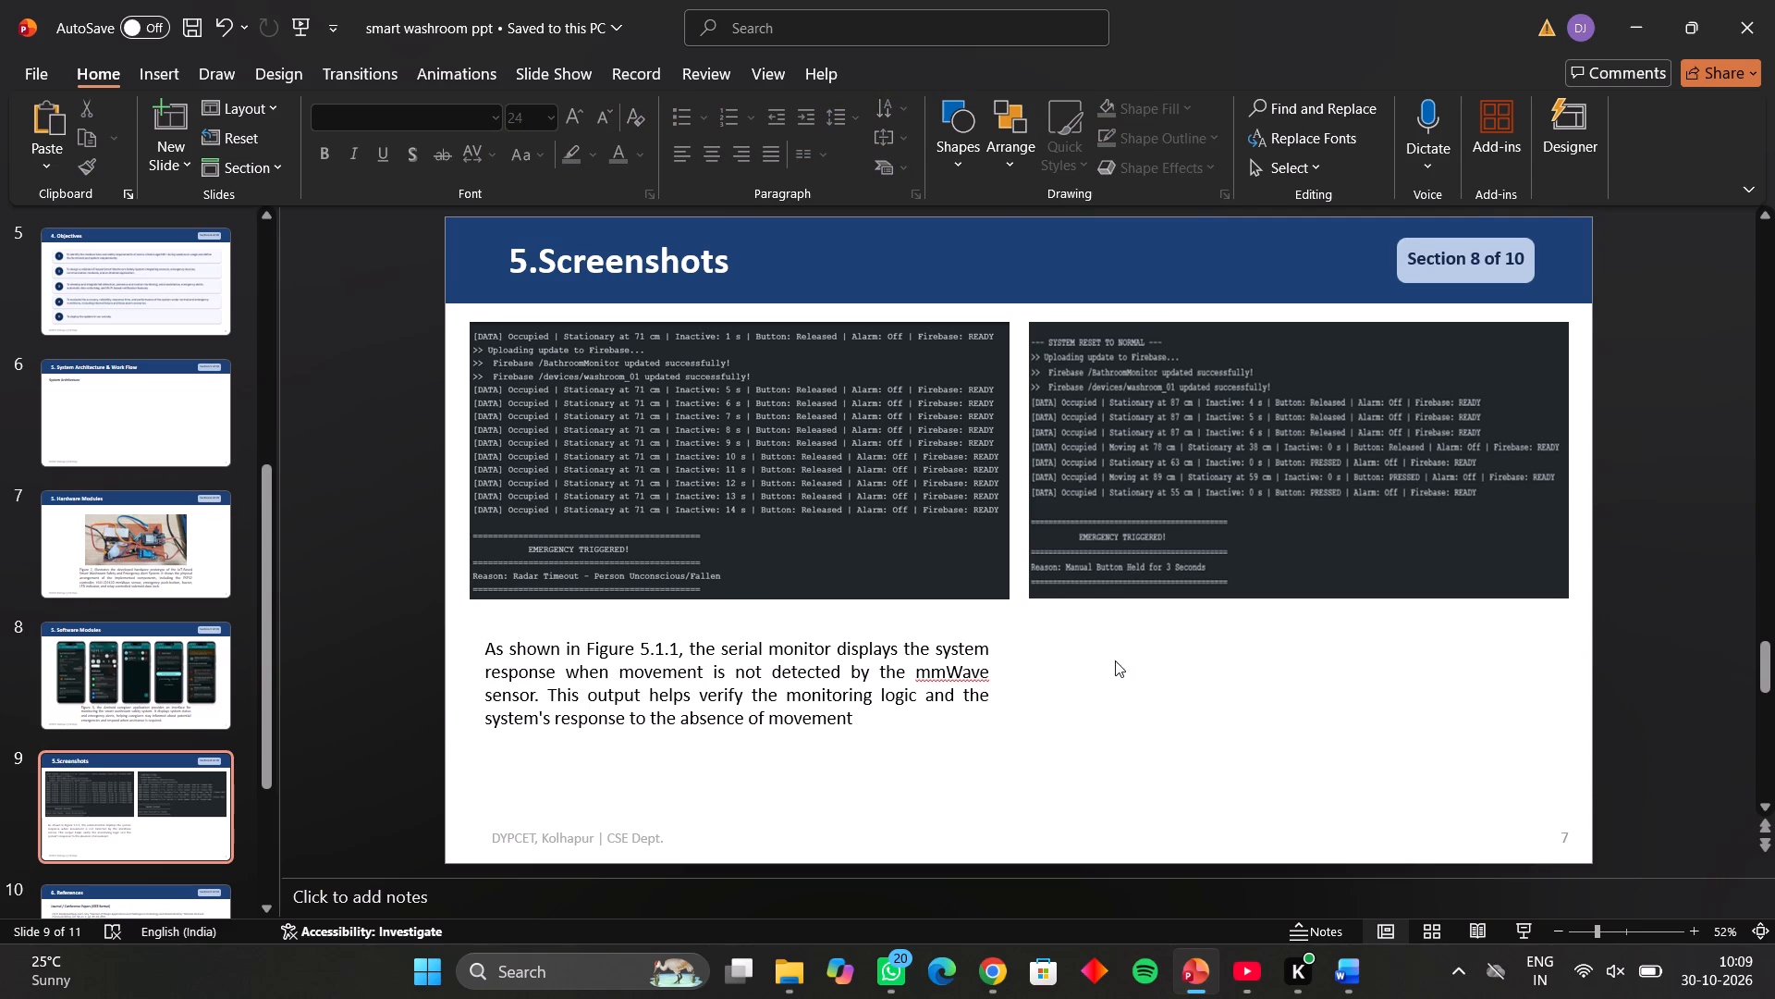
click(1119, 670)
click(1119, 644)
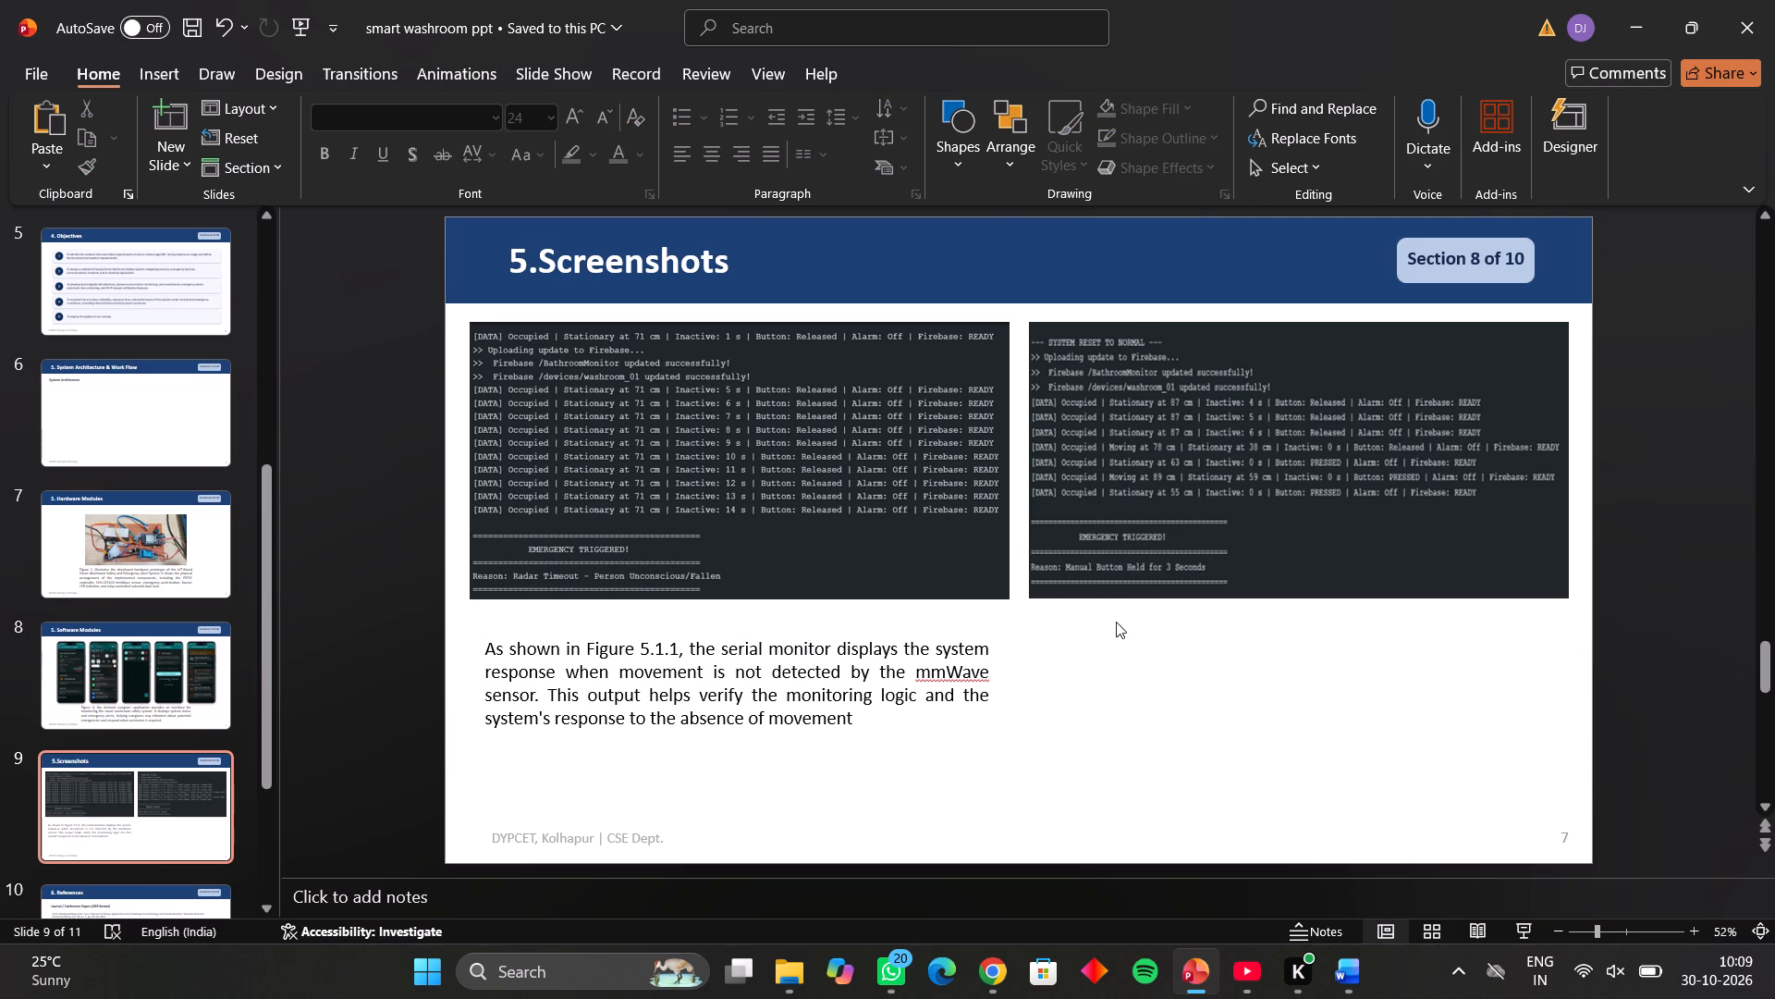
click(1122, 641)
click(1118, 620)
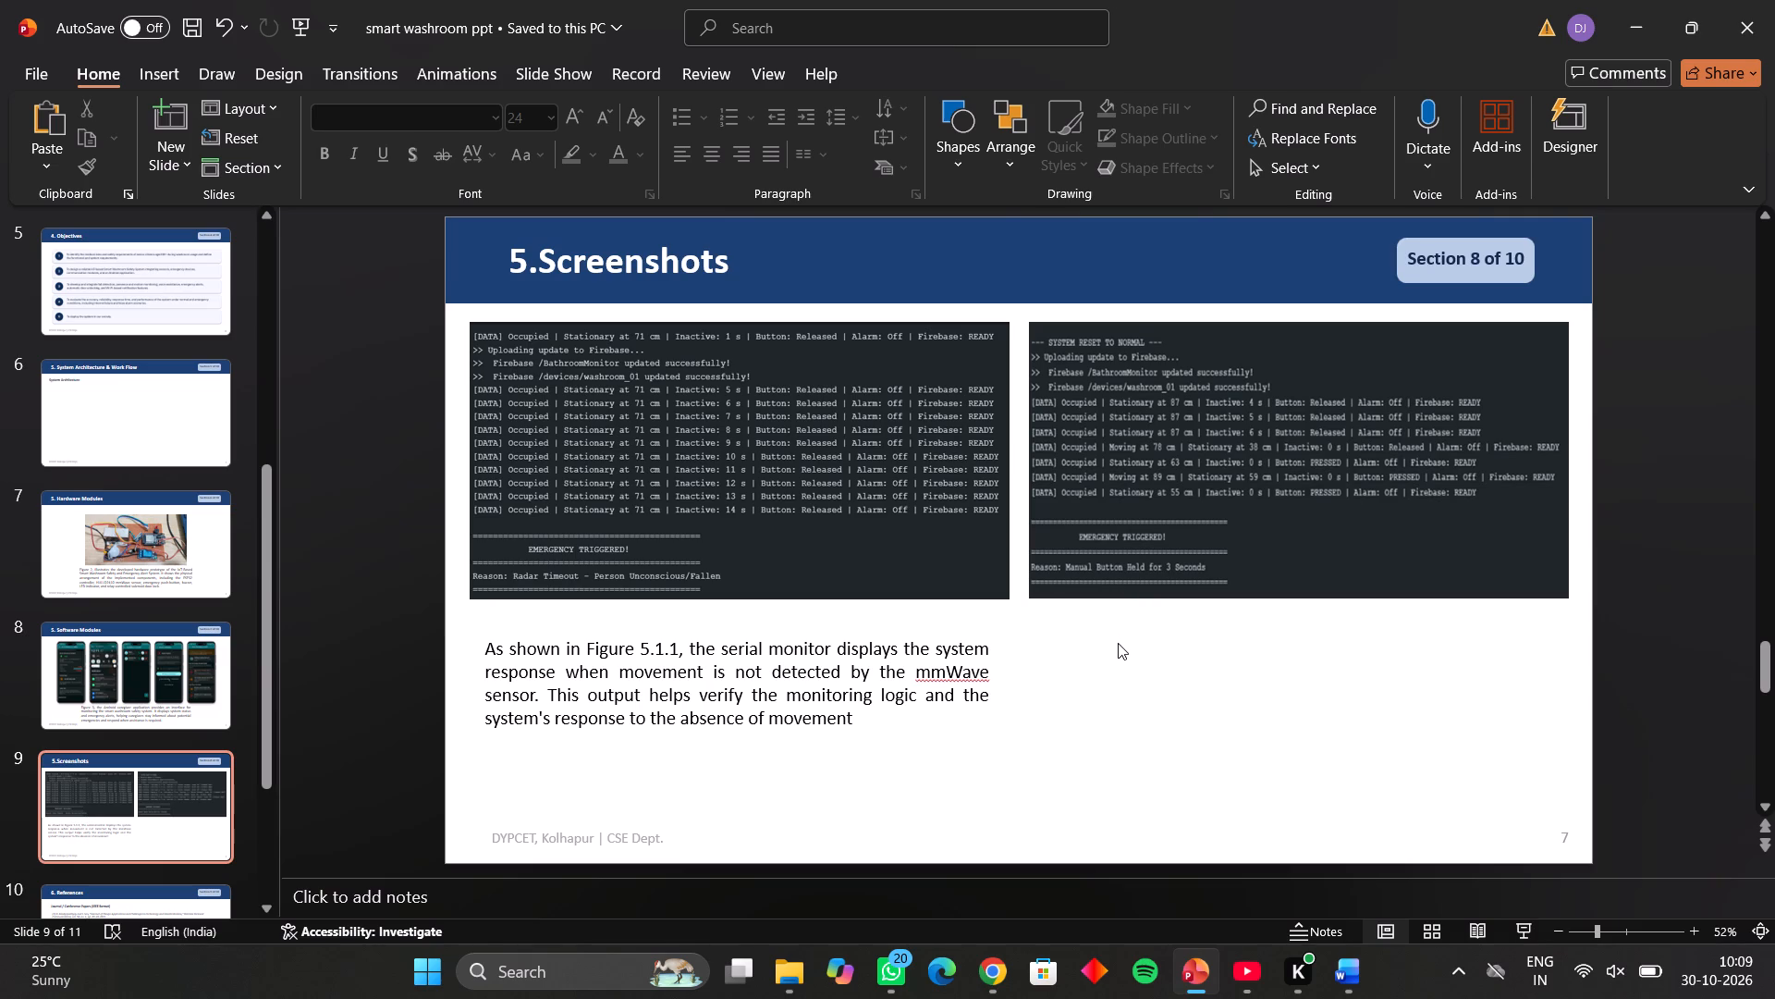
triple_click(1118, 645)
click(1118, 645)
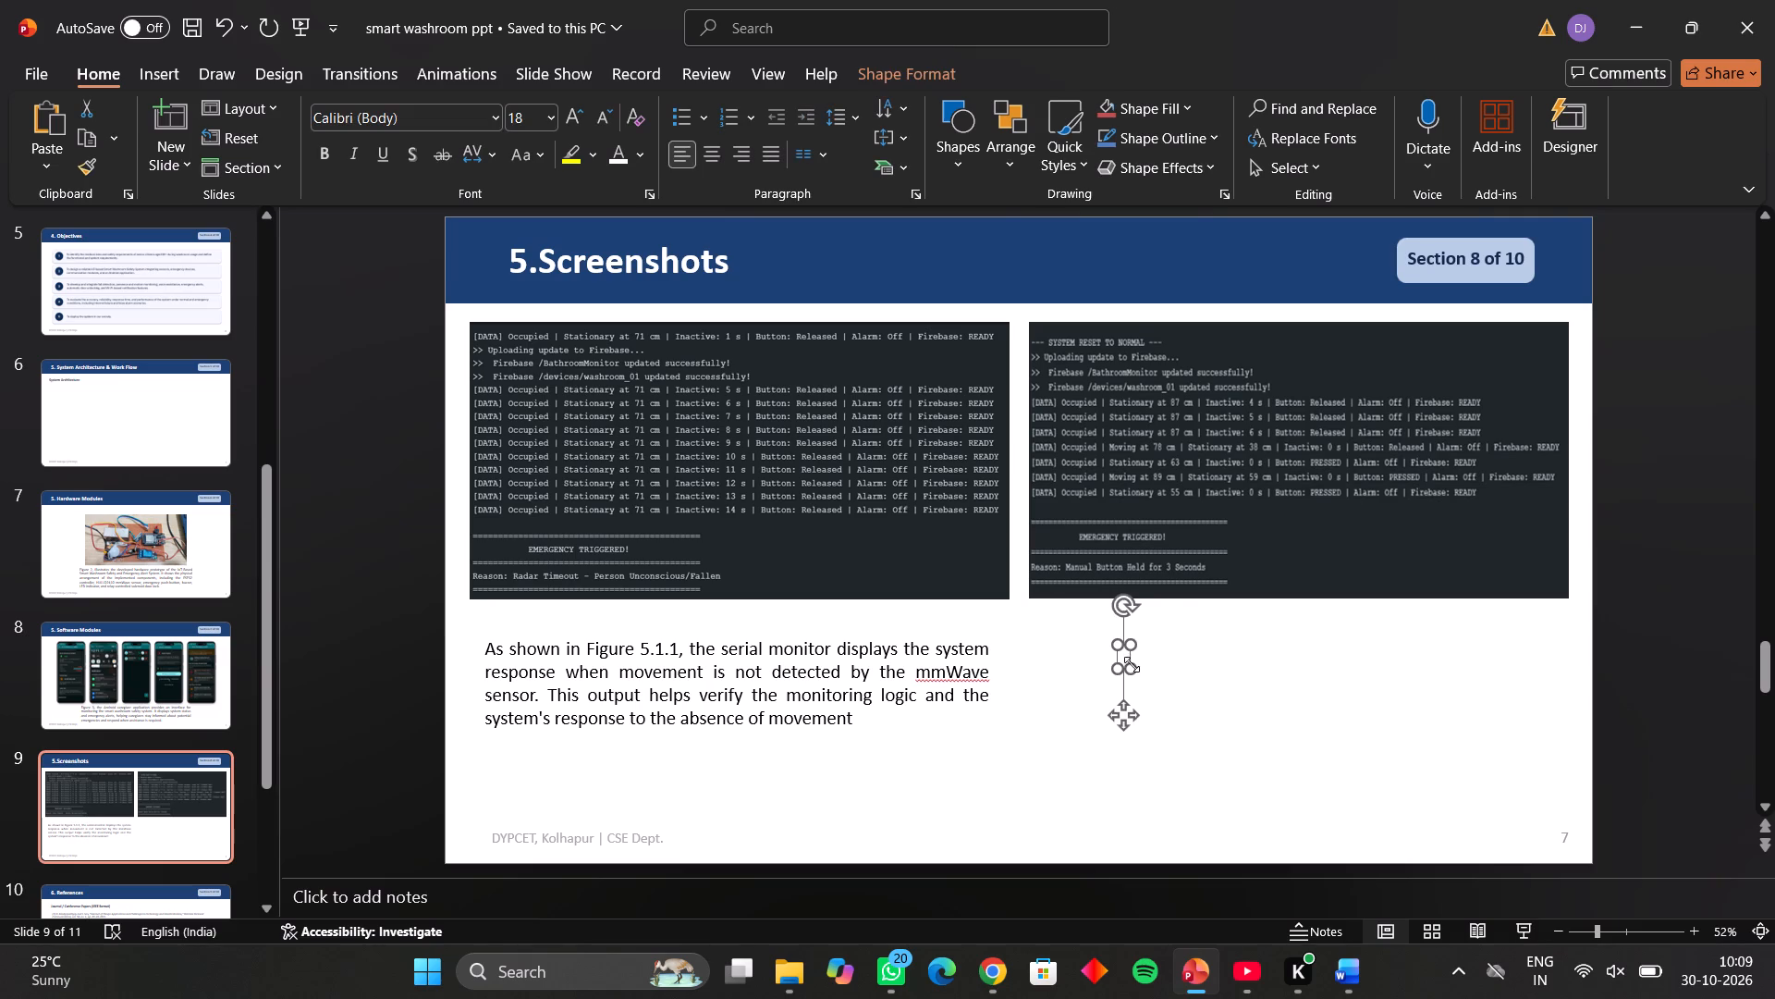
drag(1131, 668, 1366, 674)
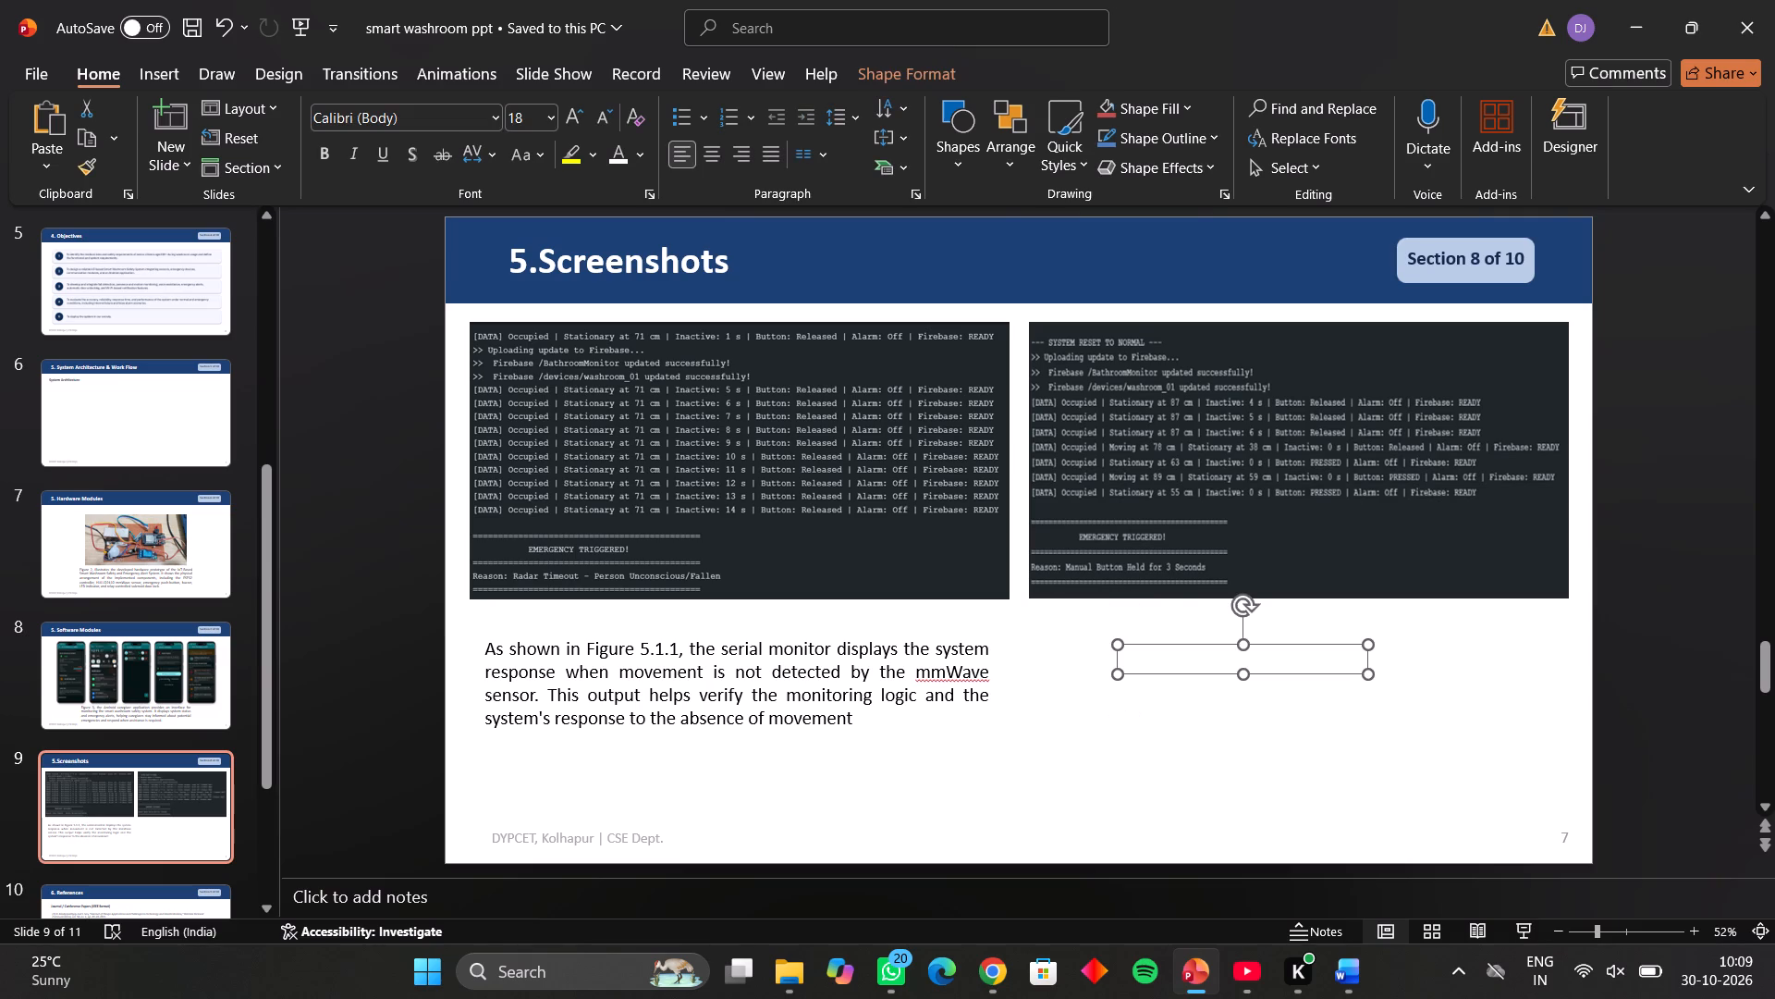
double_click(1203, 660)
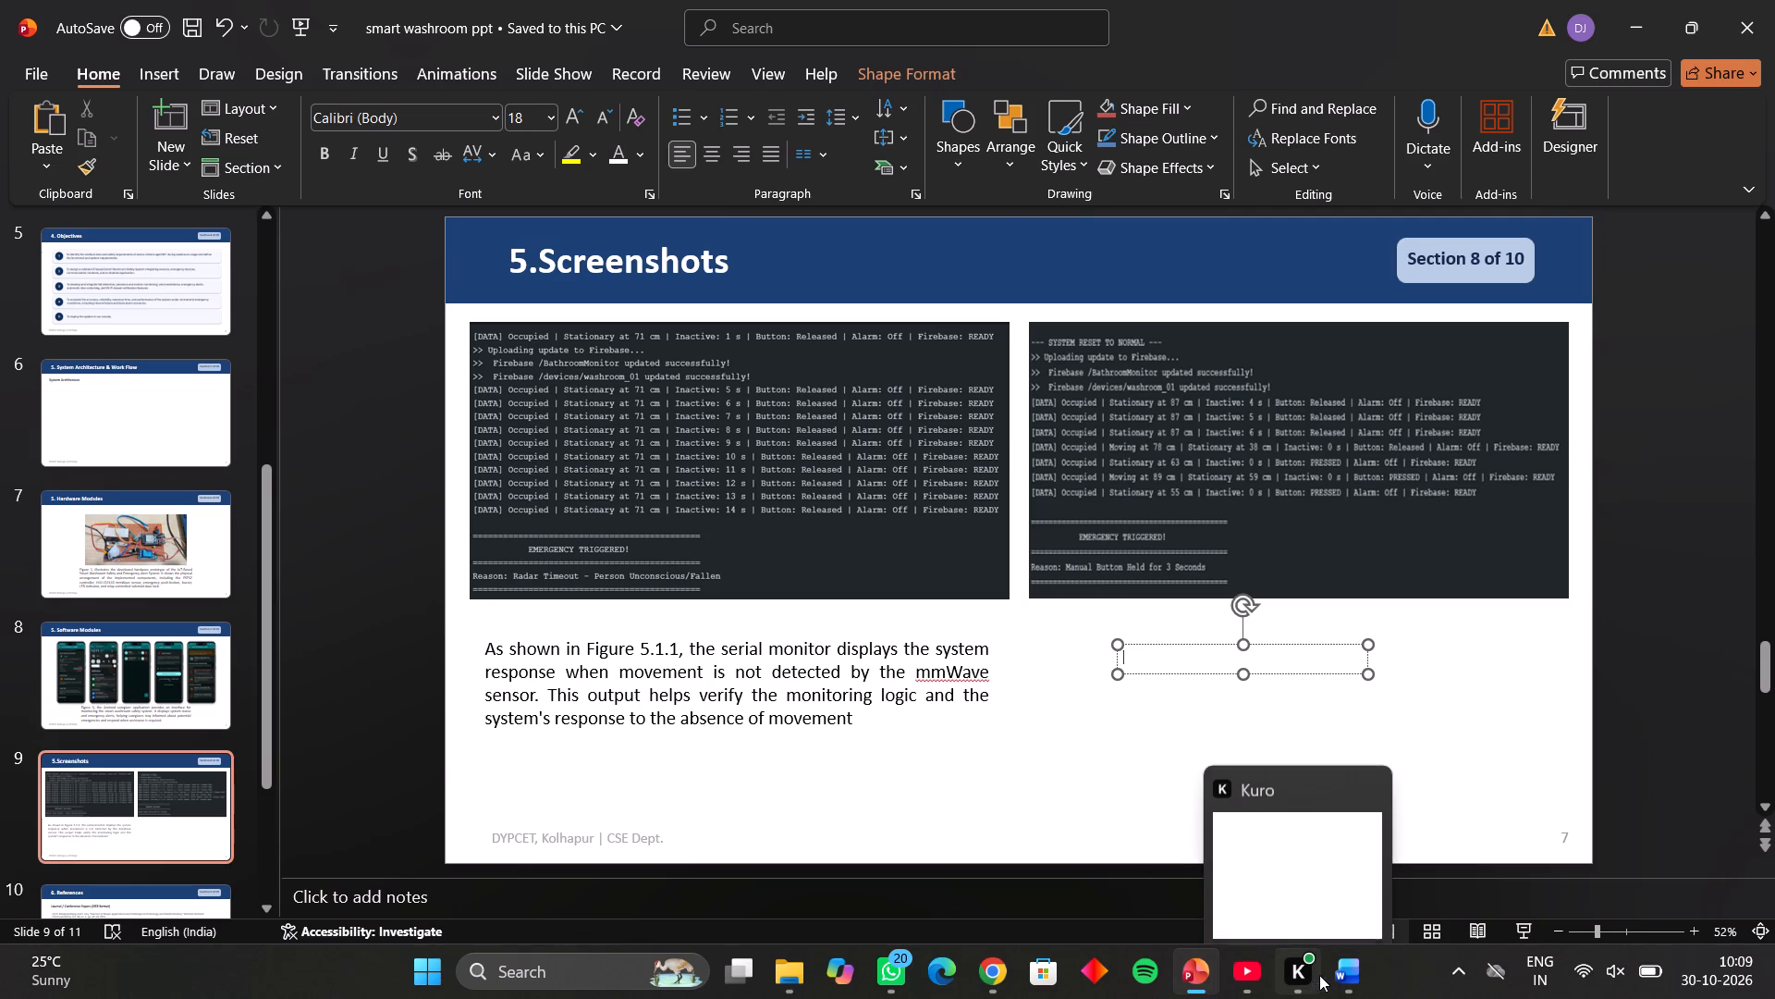
Copy the Figure 5.1.2 description paragraph from the Word report and paste it into the PowerPoint text box below the second image.
click(1345, 981)
scroll(1075, 656, down, 1)
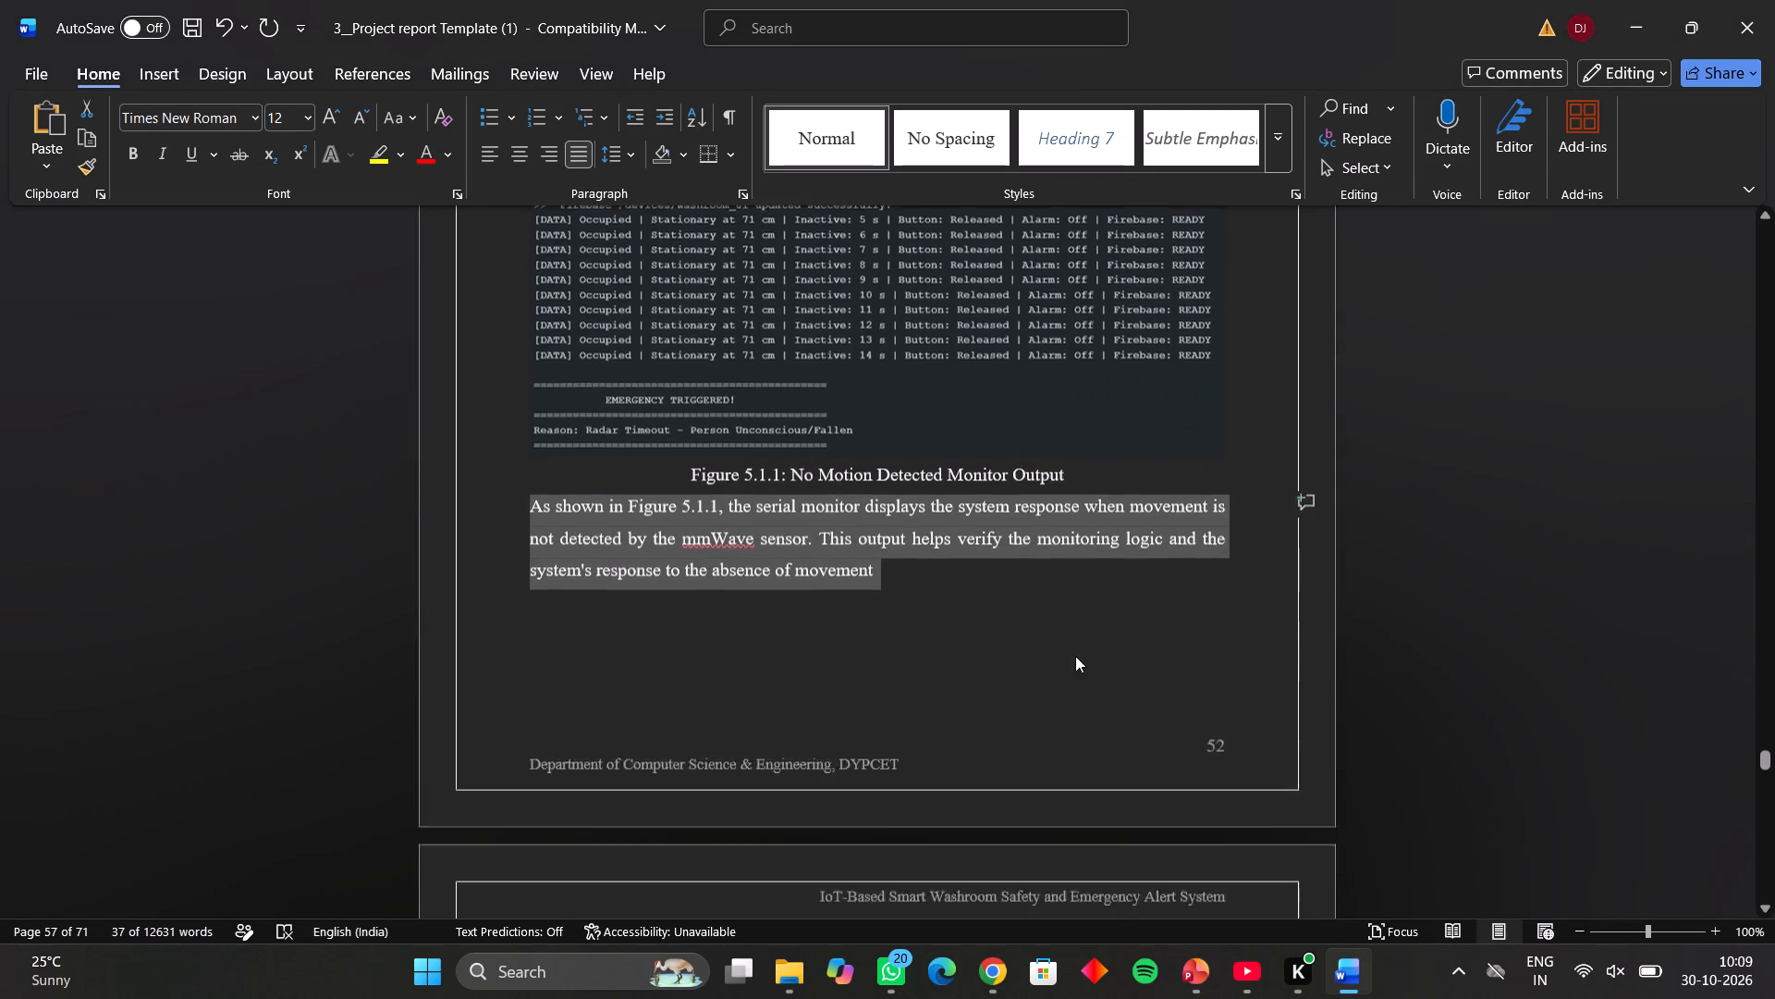
scroll(1075, 656, down, 3)
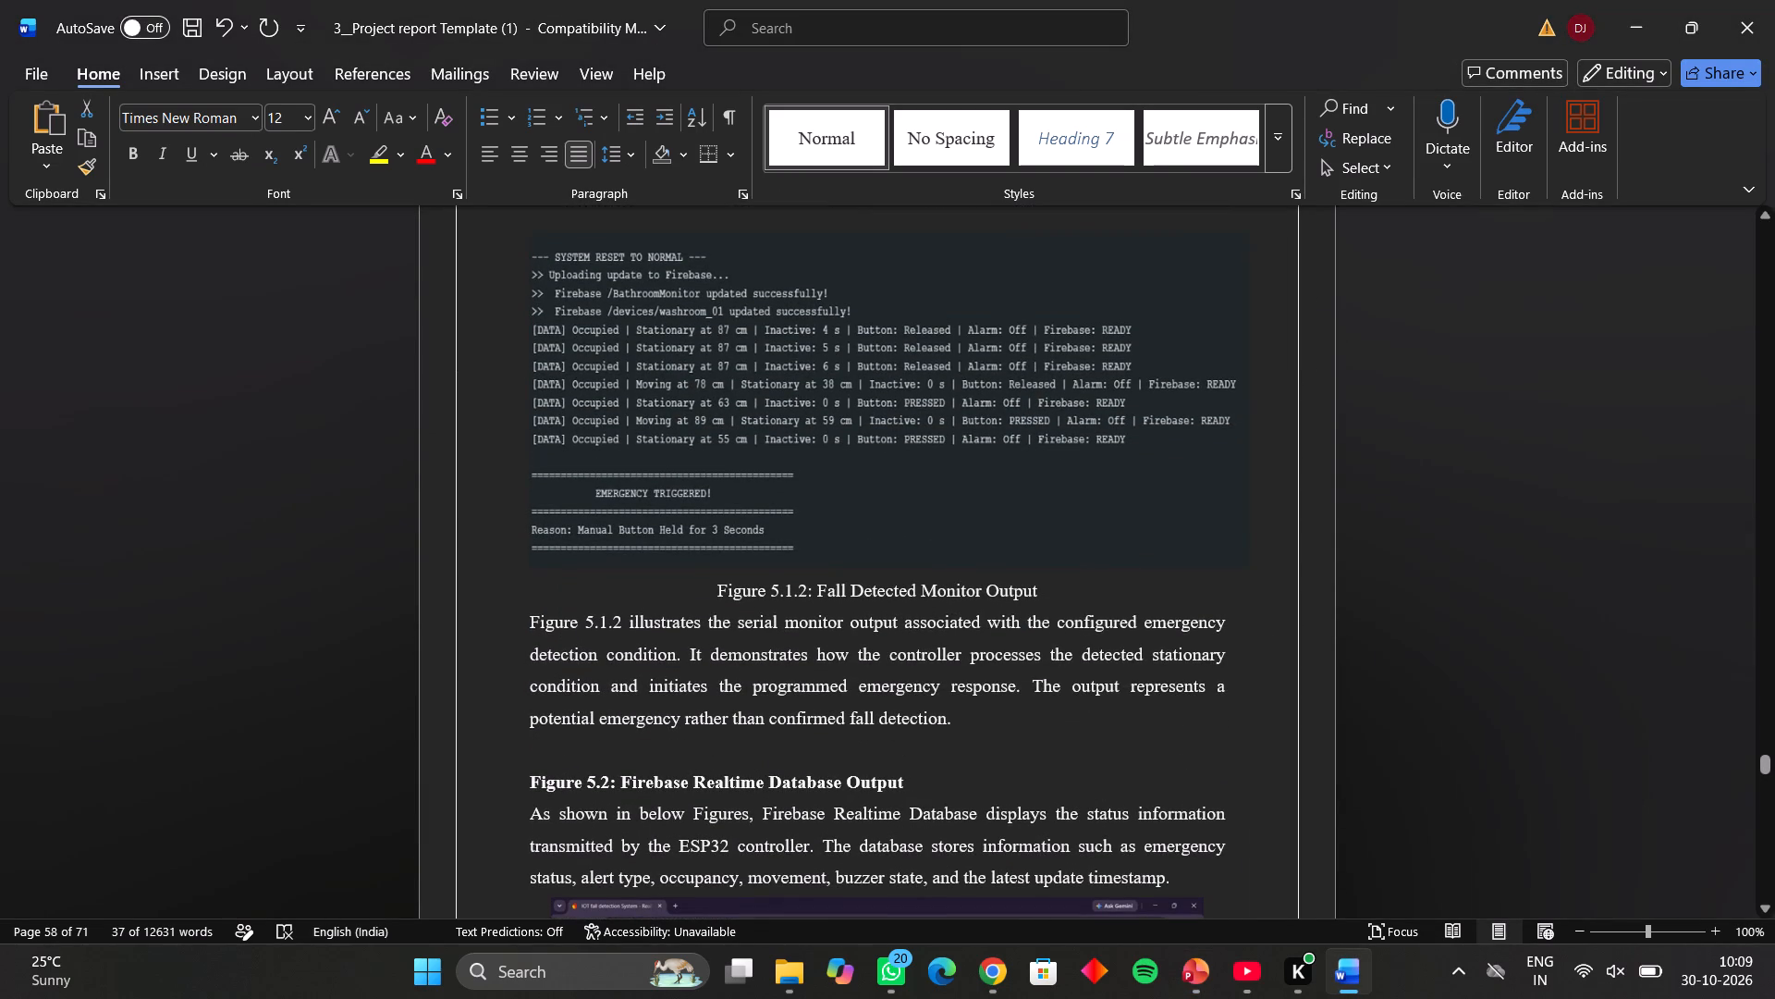
drag(528, 619, 957, 712)
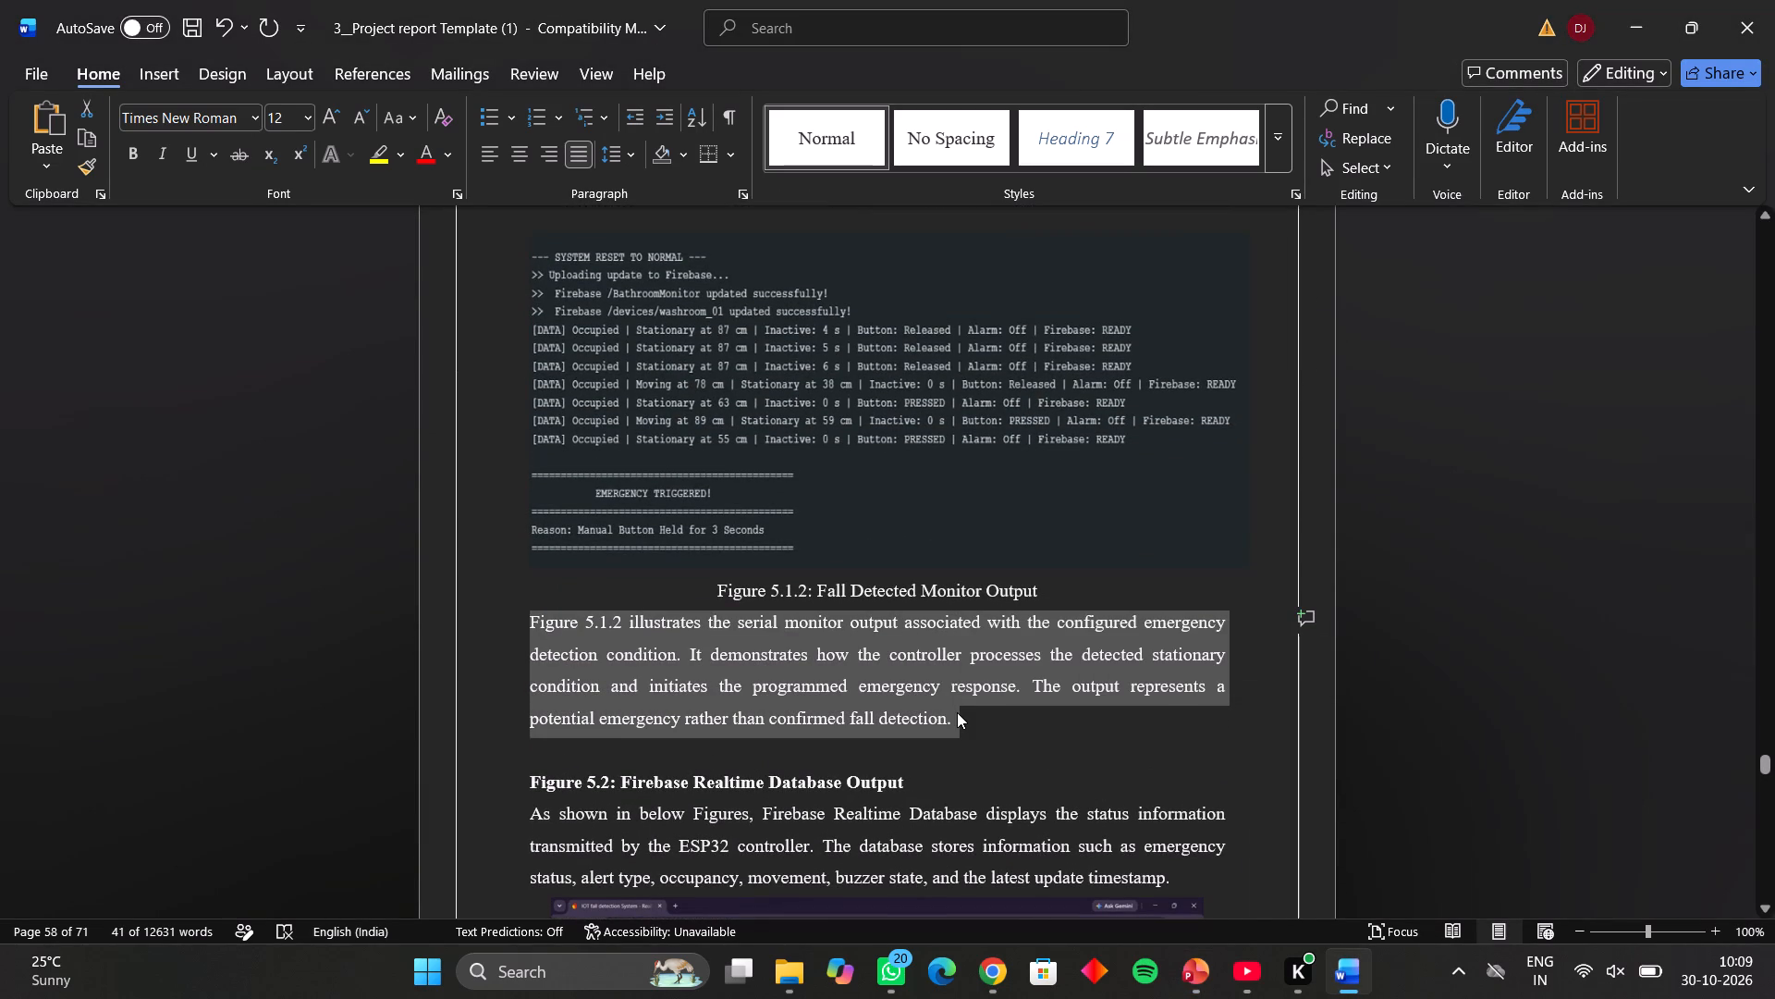
key(ctrl+c)
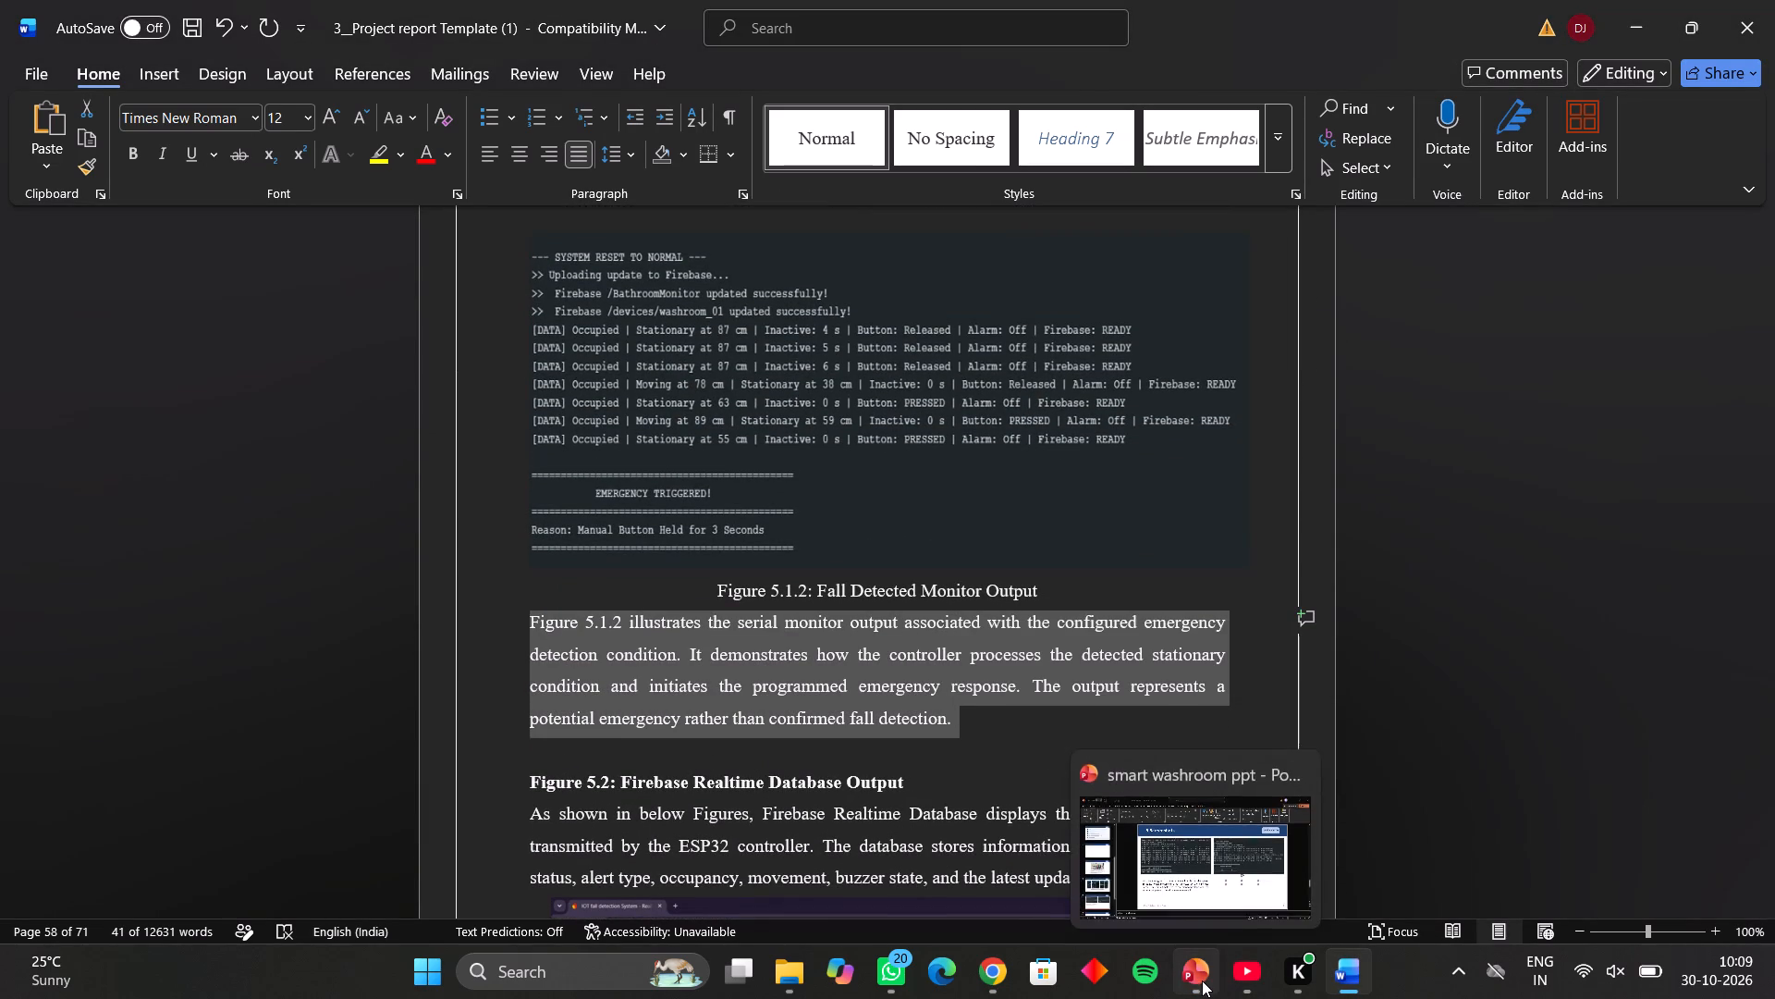
click(1202, 980)
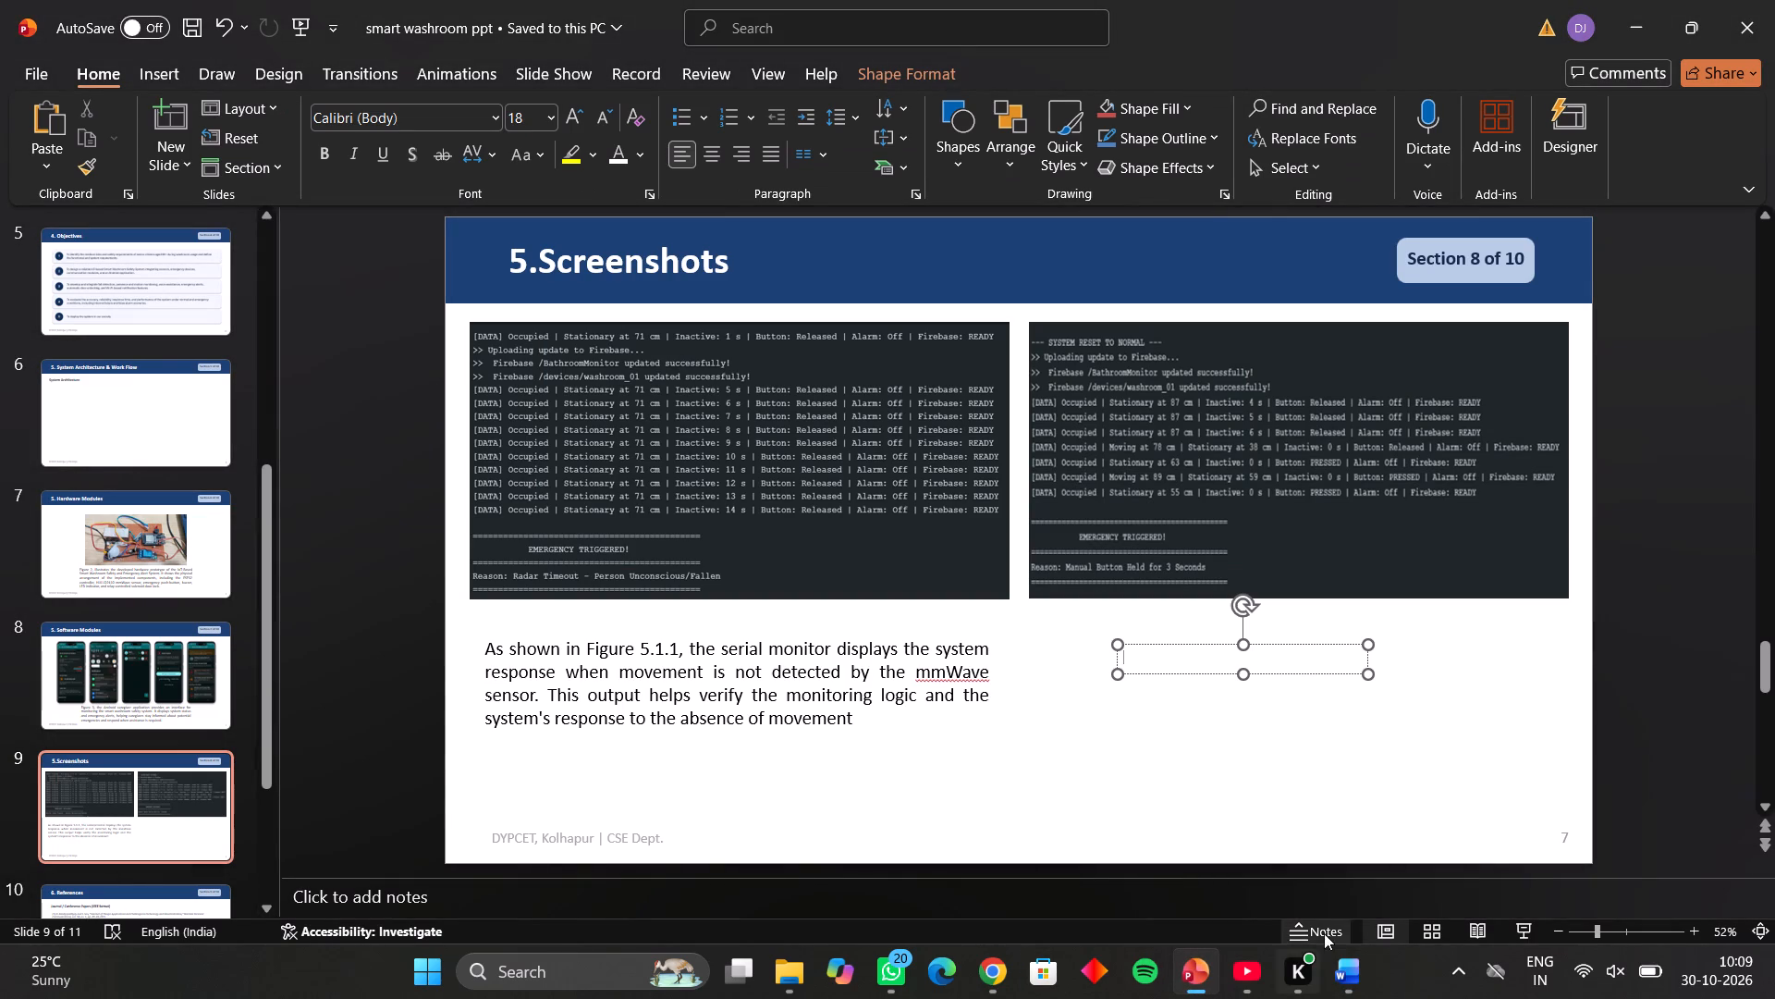
key(ctrl+v)
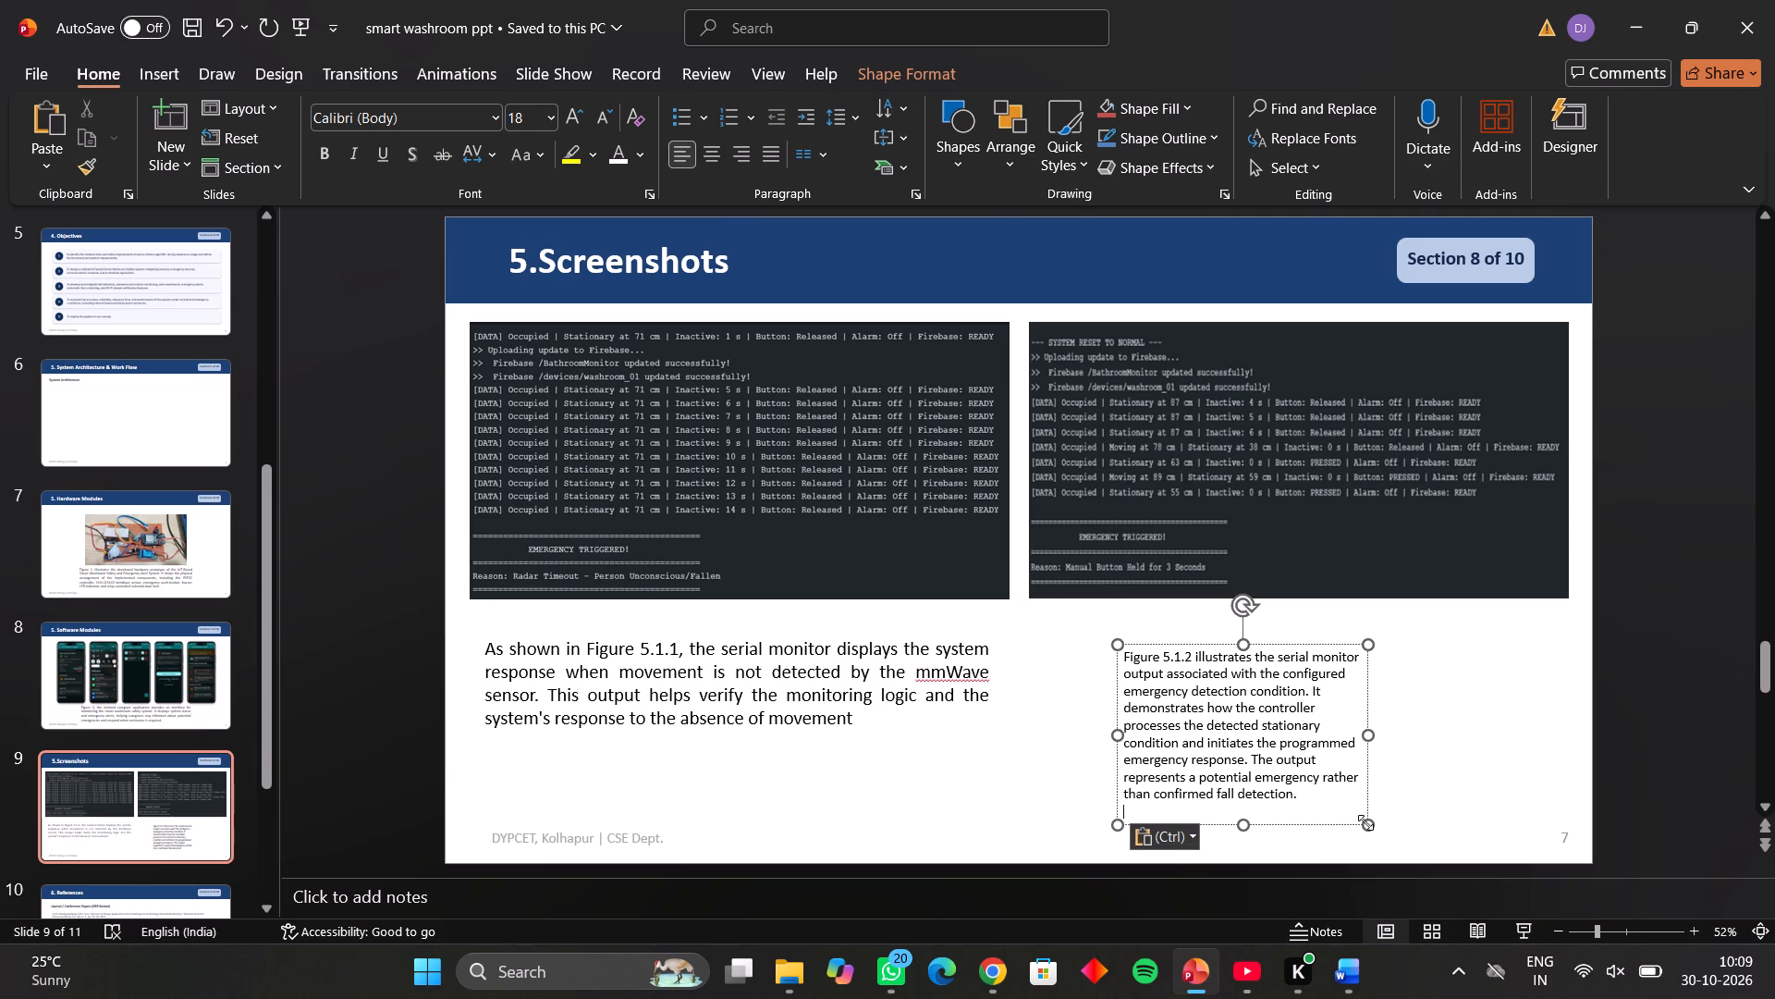
Widen the Figure 5.1.2 text box below the second image and remove the trailing blank line from its paragraph.
drag(1365, 822, 1525, 713)
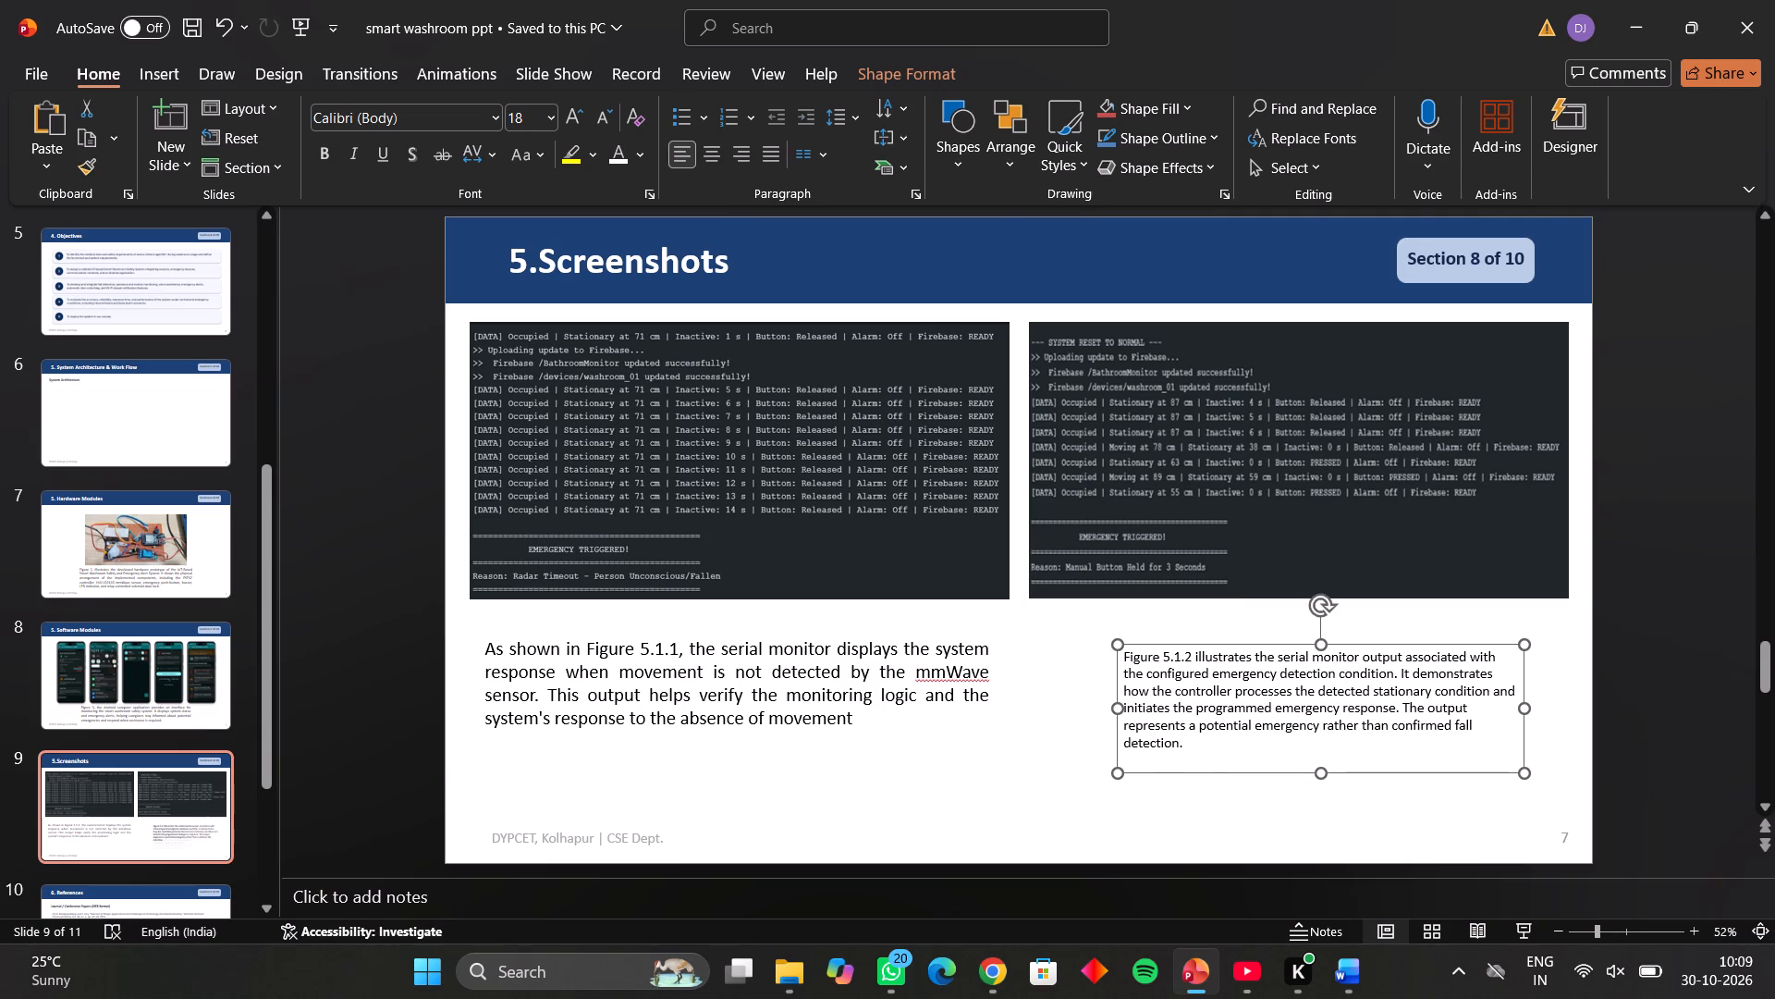
click(1221, 752)
key(BackSpace)
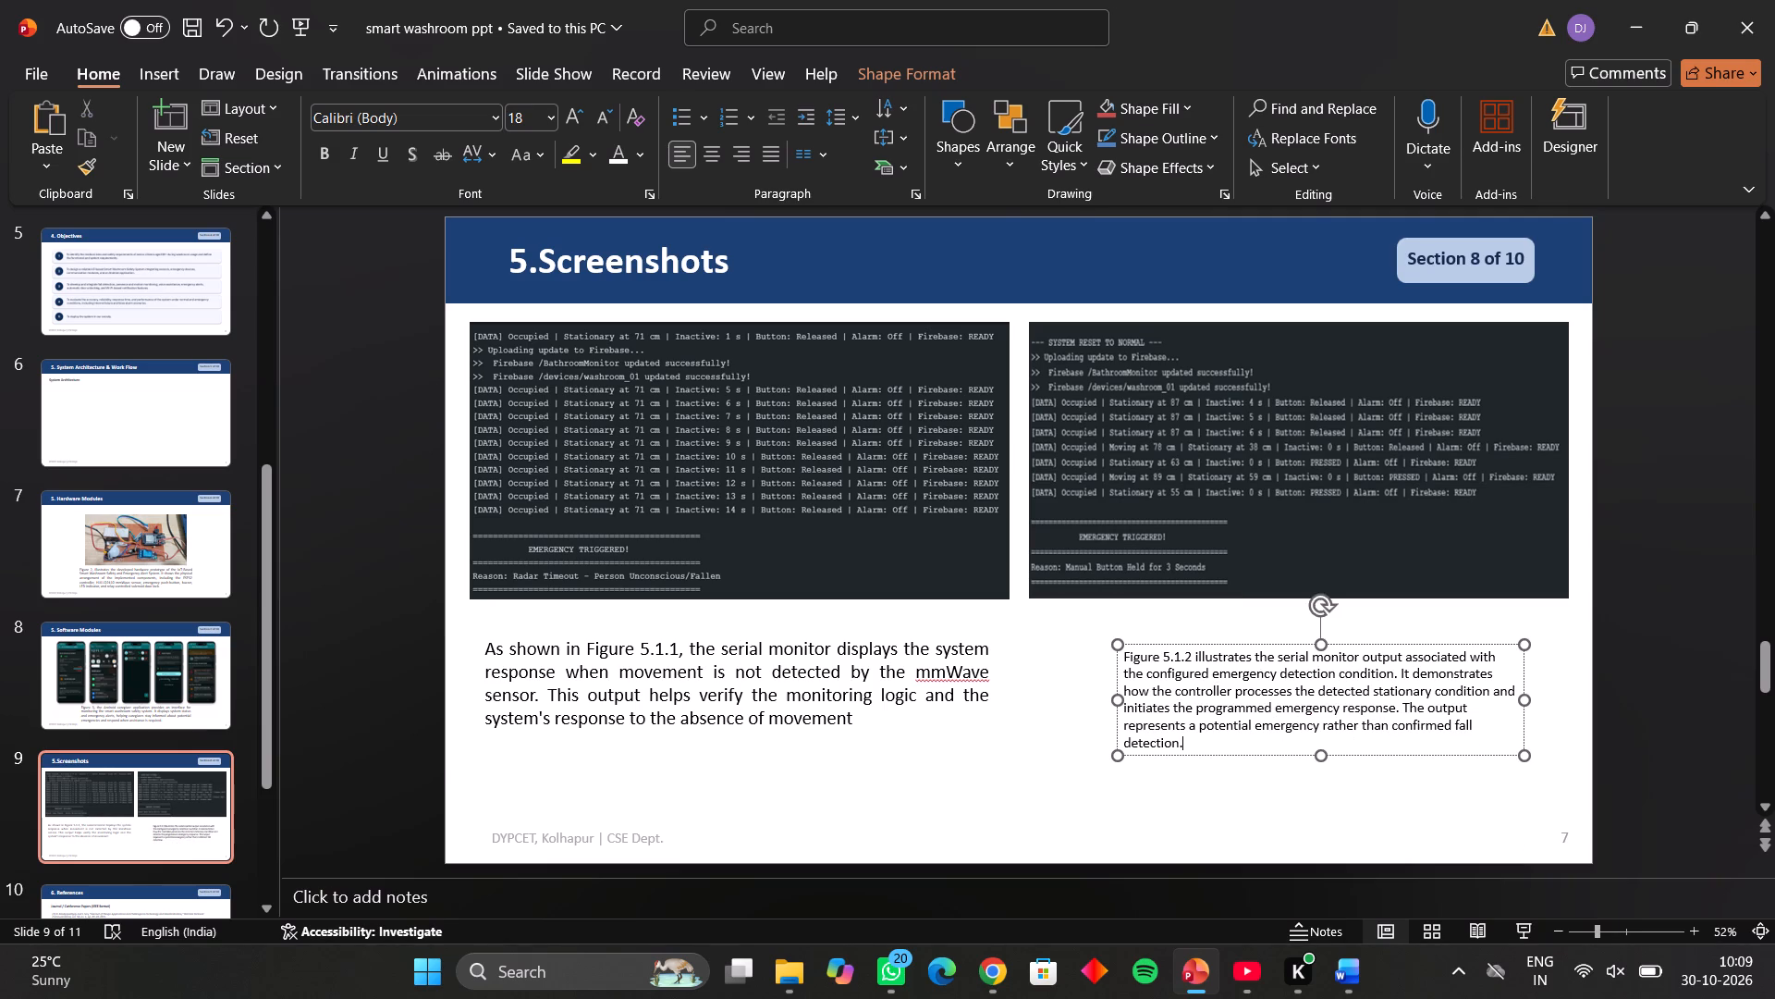
Set the font size of the whole Figure 5.1.2 description to 24.
key(ctrl+a)
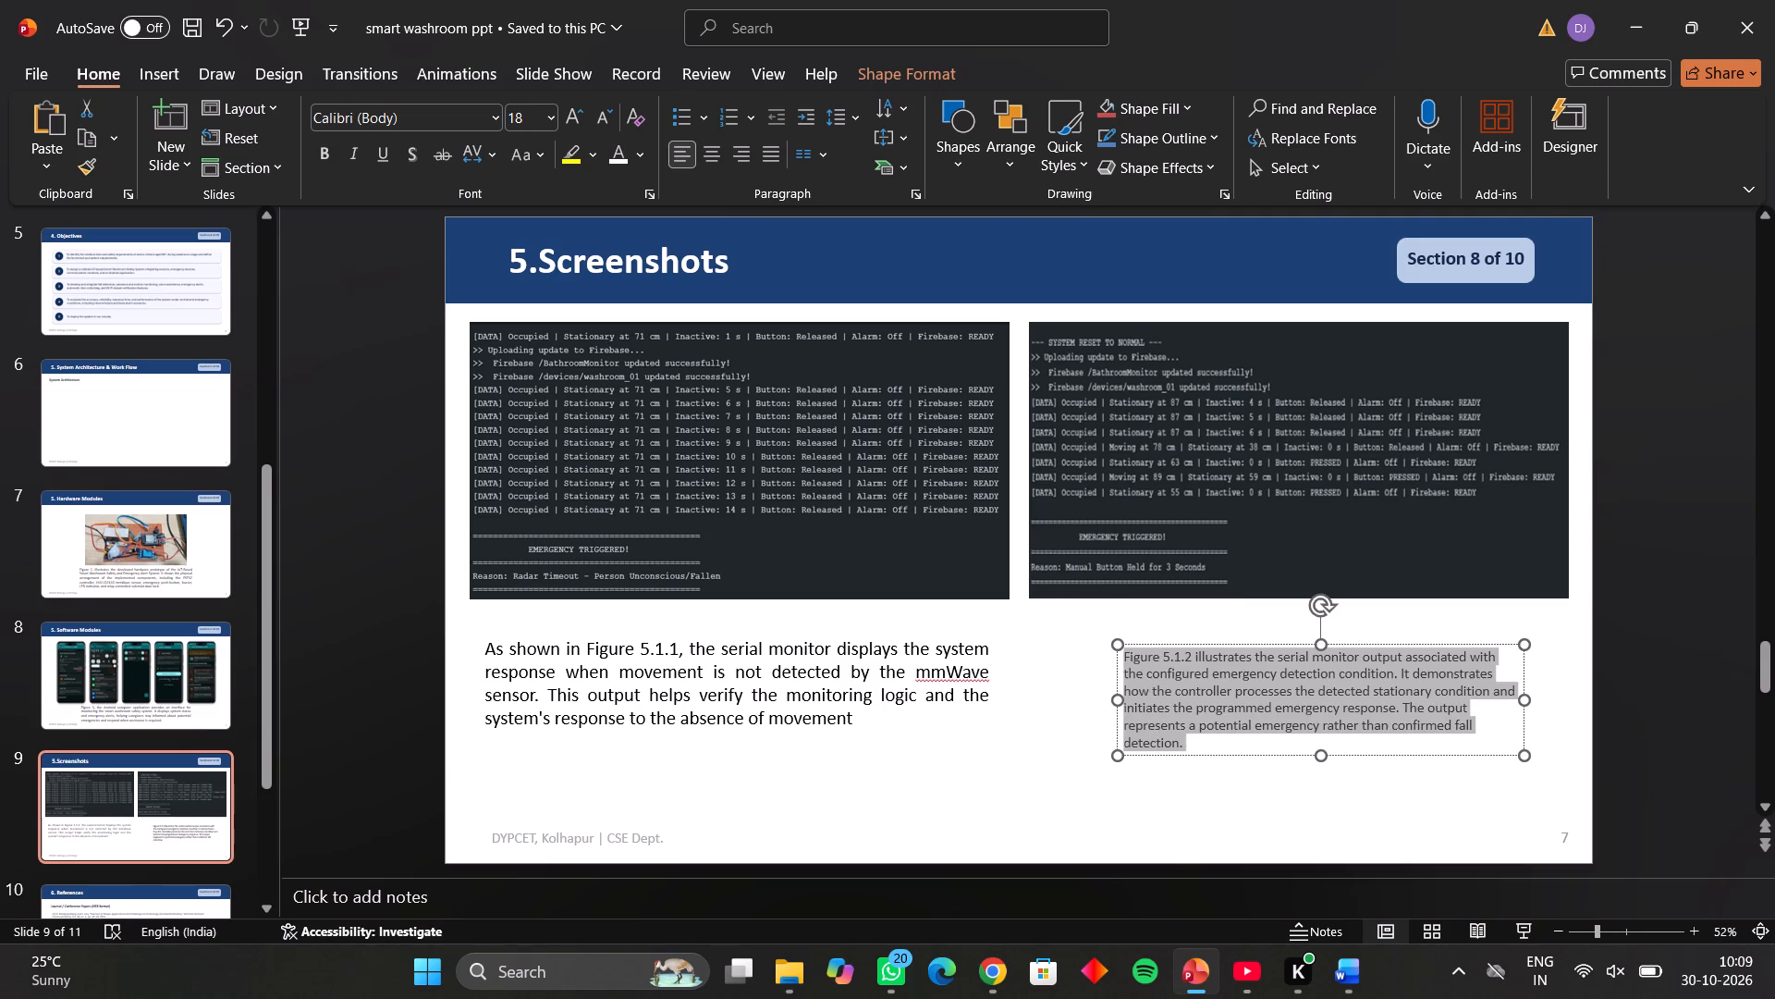
drag(765, 154, 477, 63)
drag(477, 63, 540, 116)
click(546, 116)
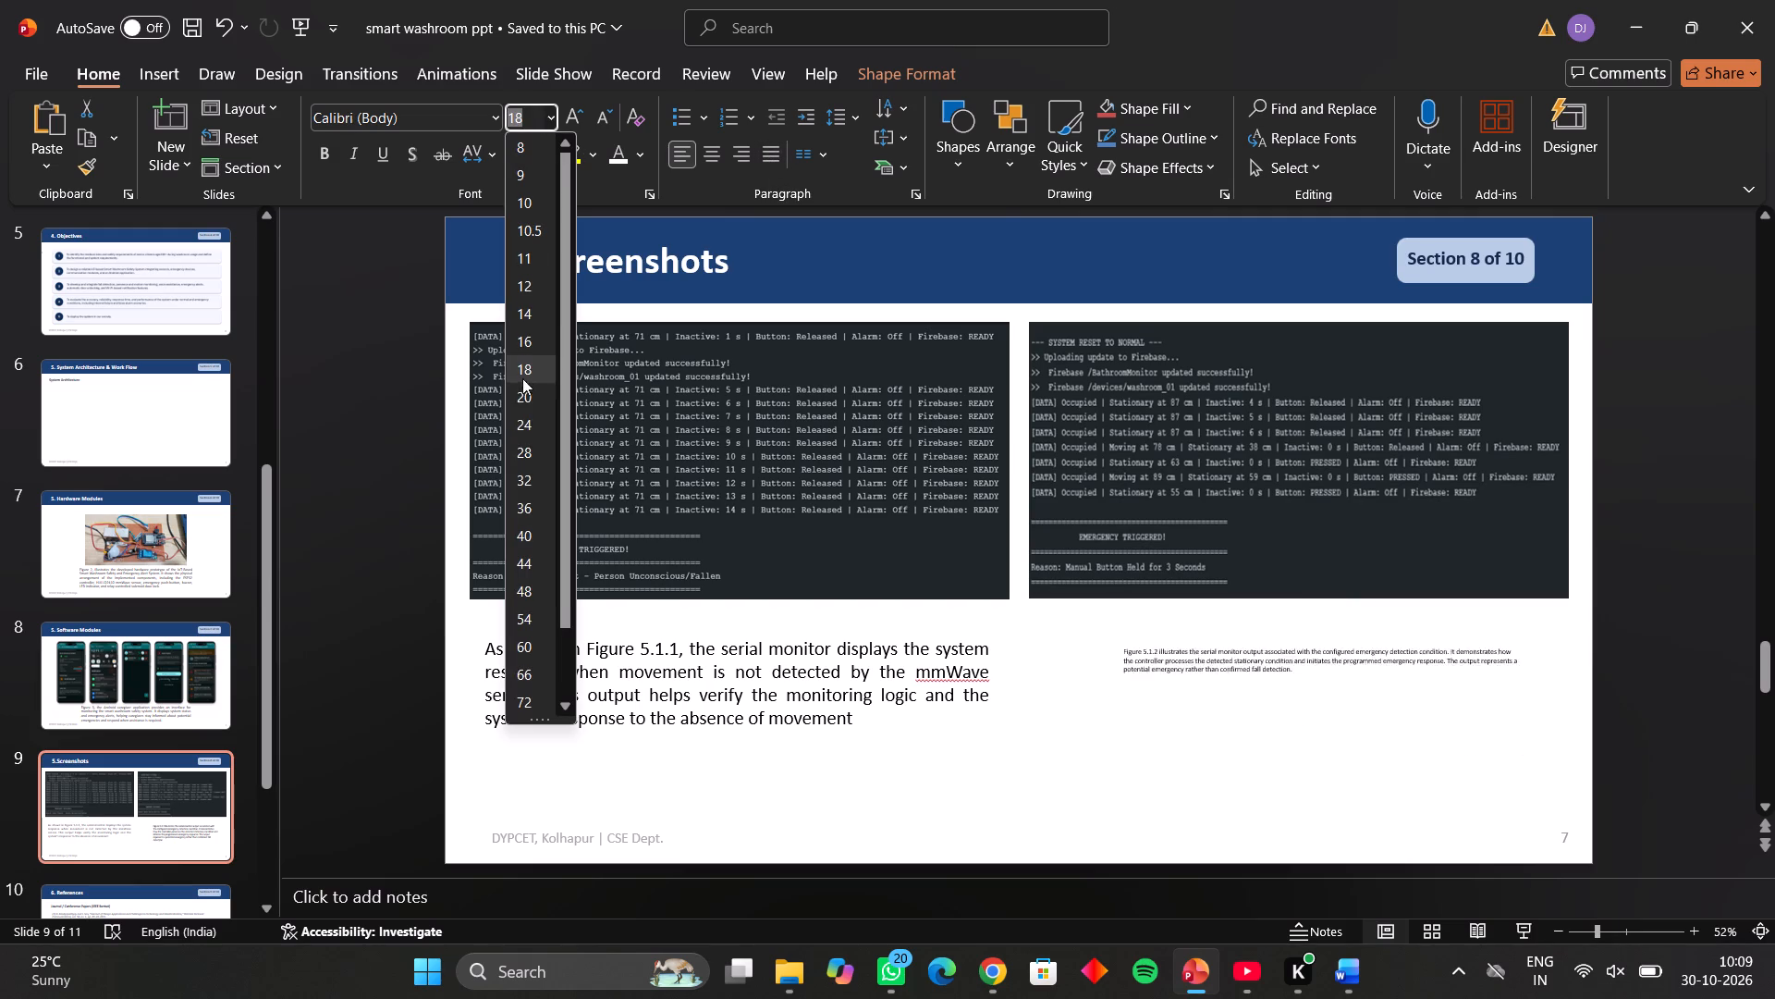
click(527, 413)
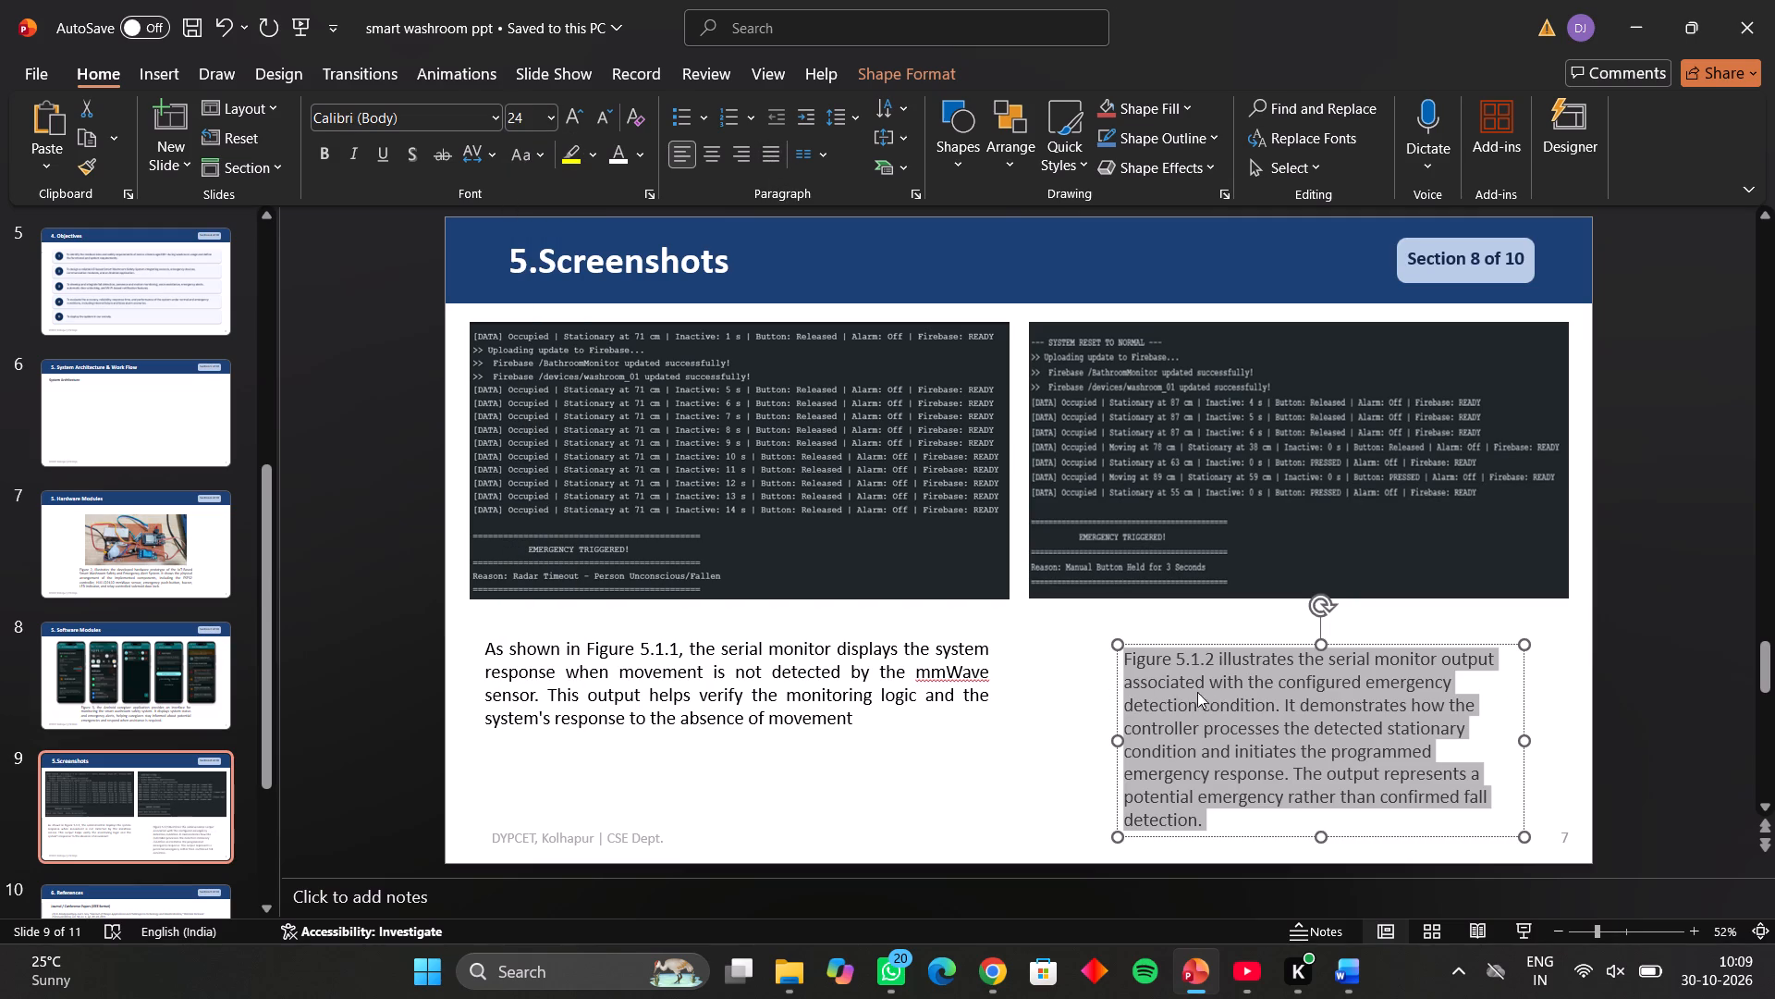
Resize and move the Figure 5.1.2 text box to span the second image's width, top-aligned with the first description and within the slide.
drag(1520, 836, 1599, 812)
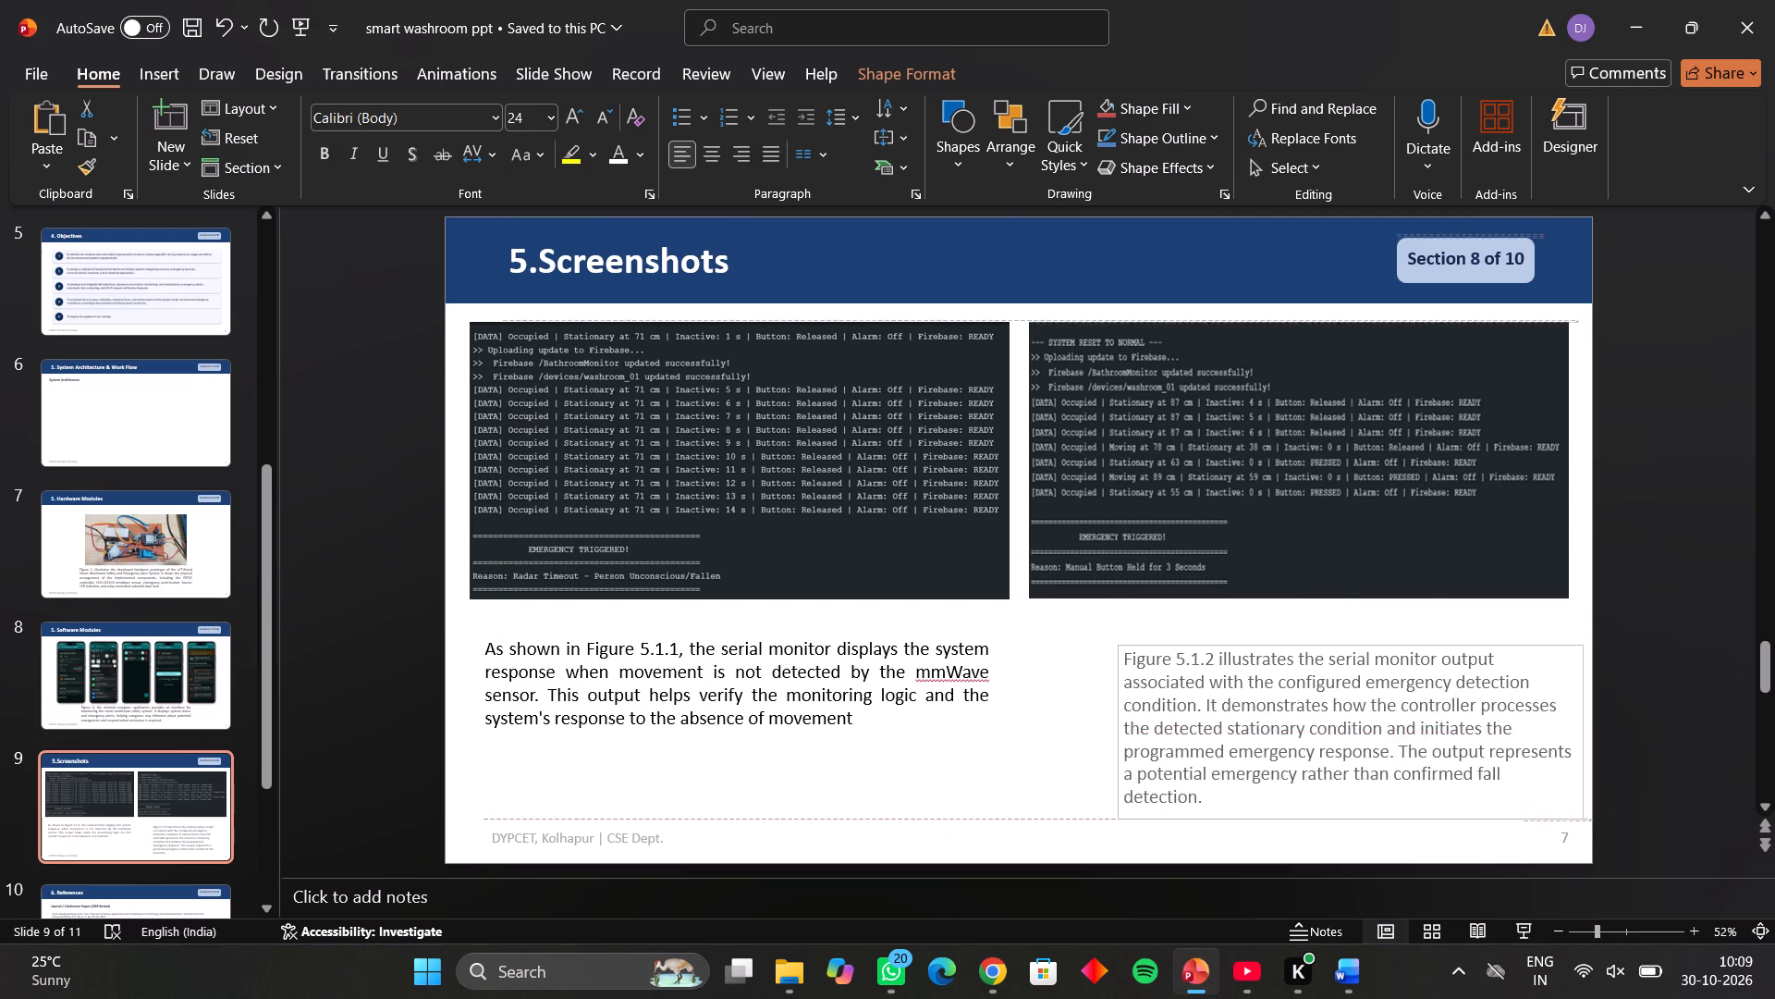
drag(1599, 812, 1735, 753)
drag(1366, 685, 1364, 666)
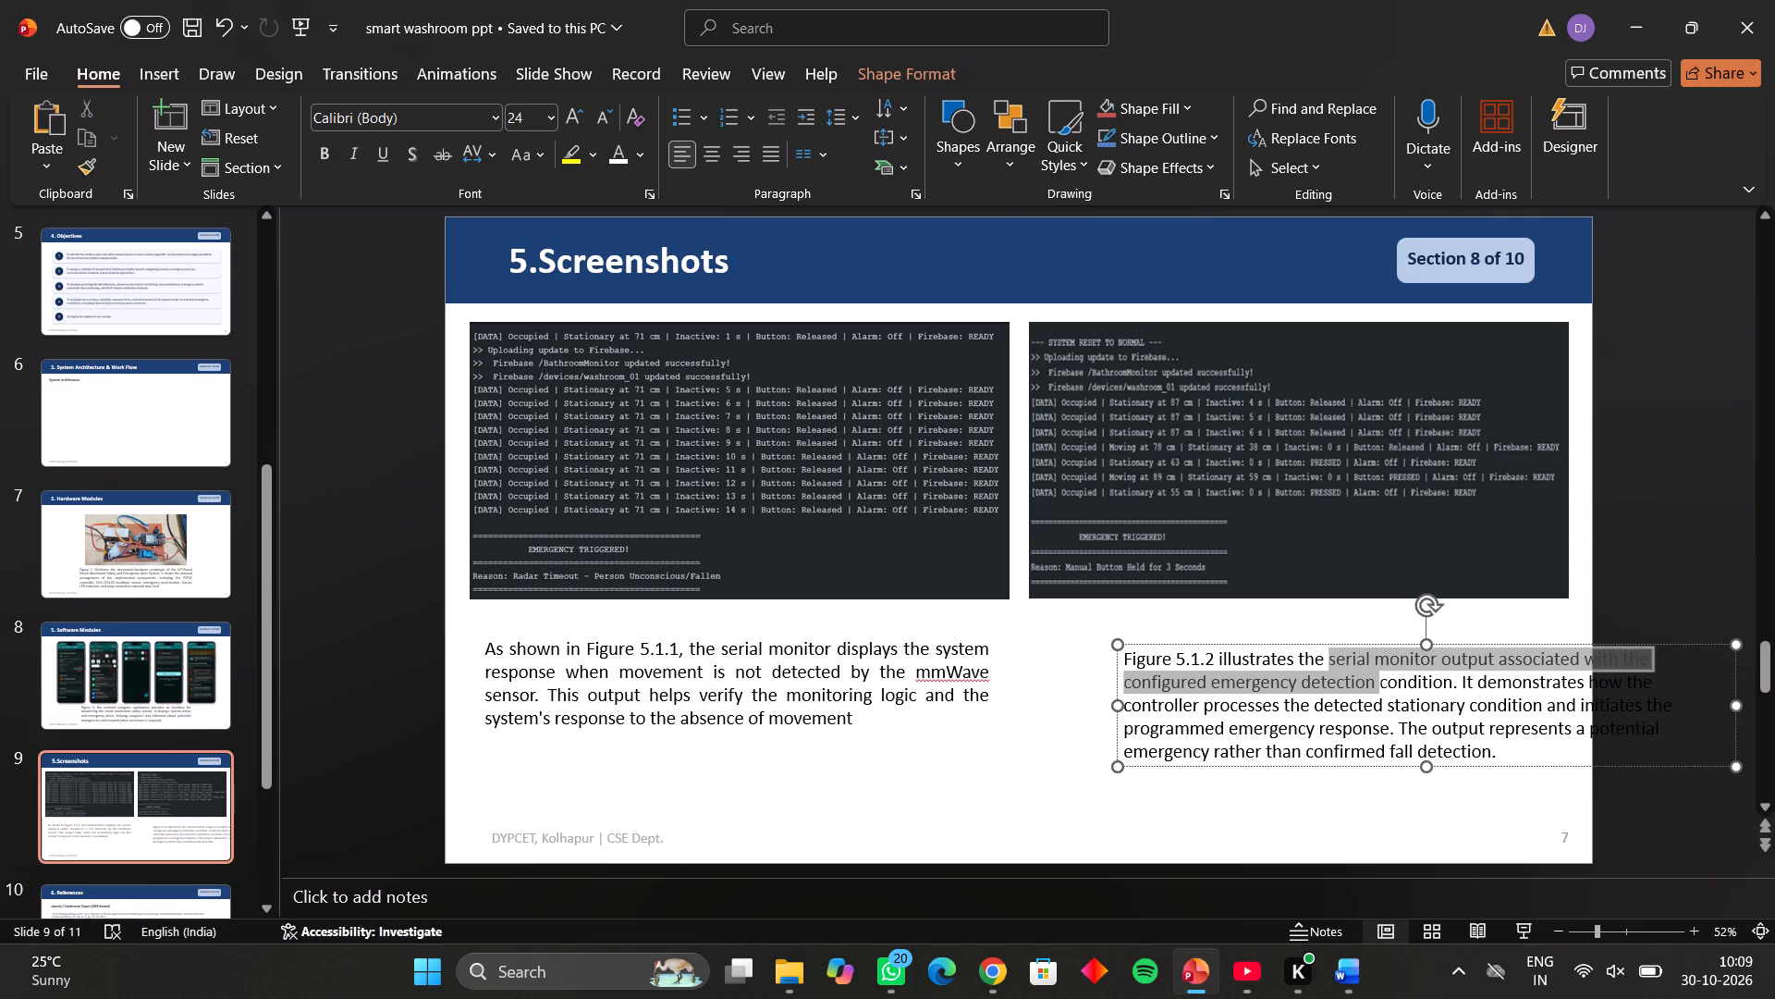
drag(1364, 666, 1371, 654)
click(1371, 654)
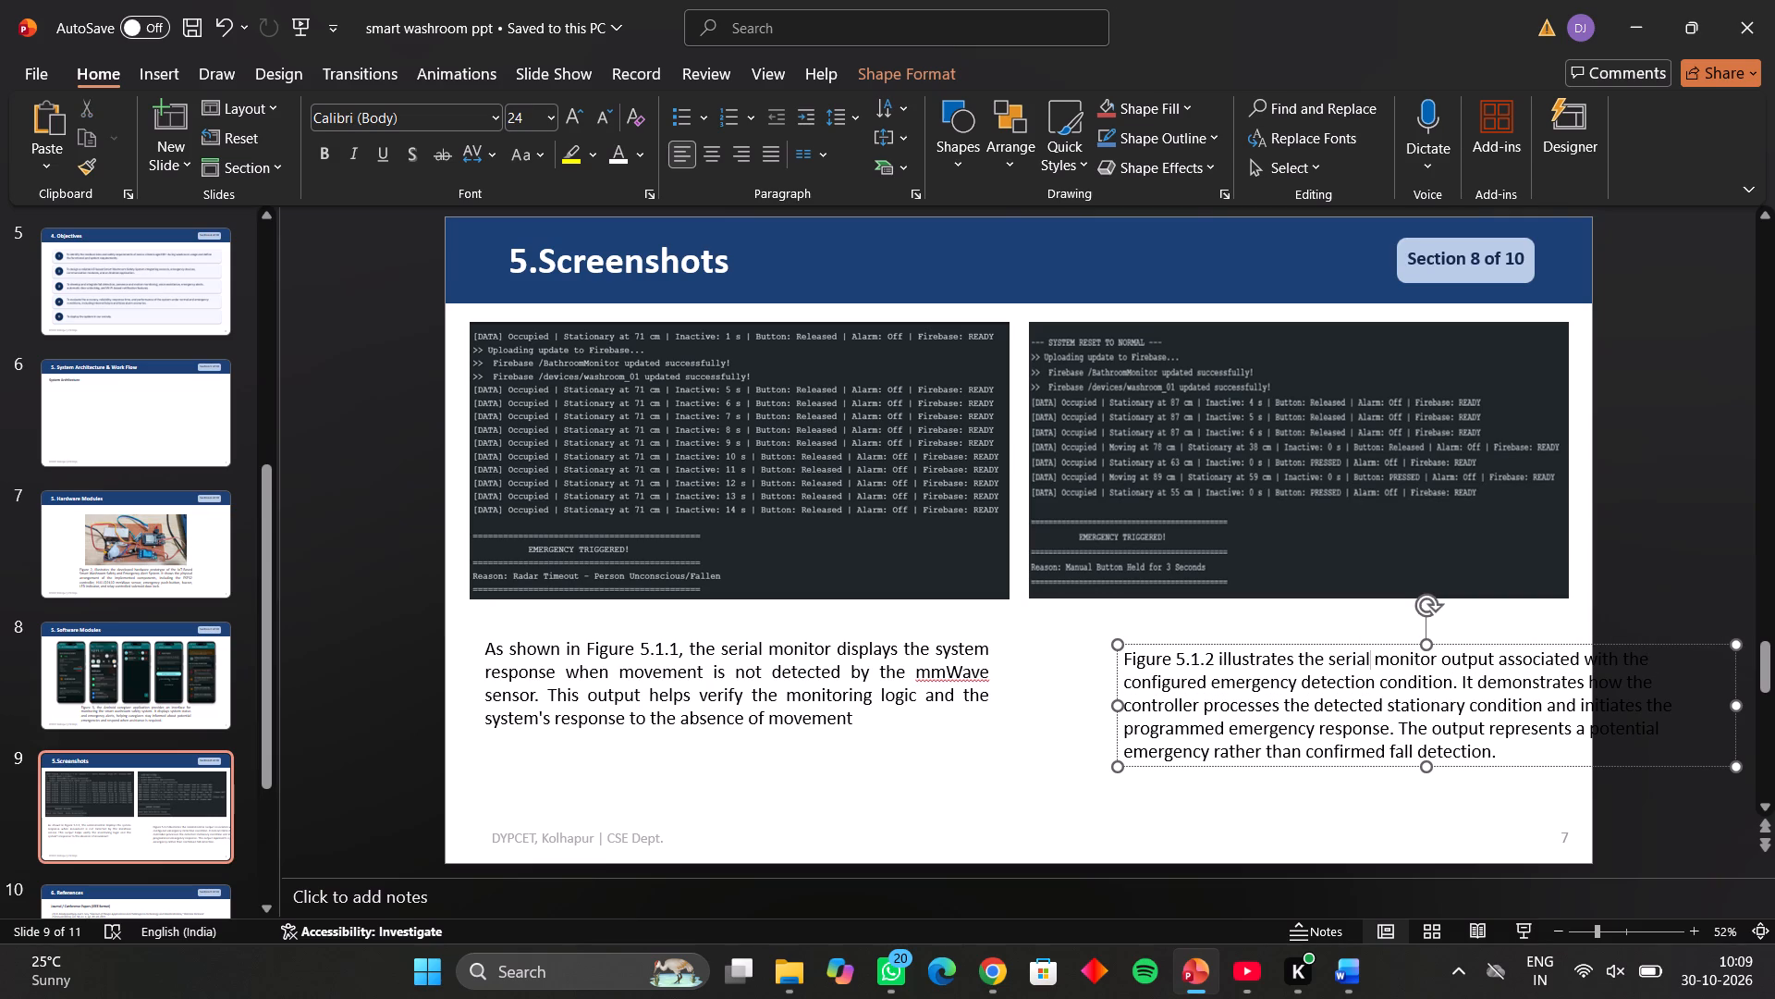
drag(1389, 643, 1297, 635)
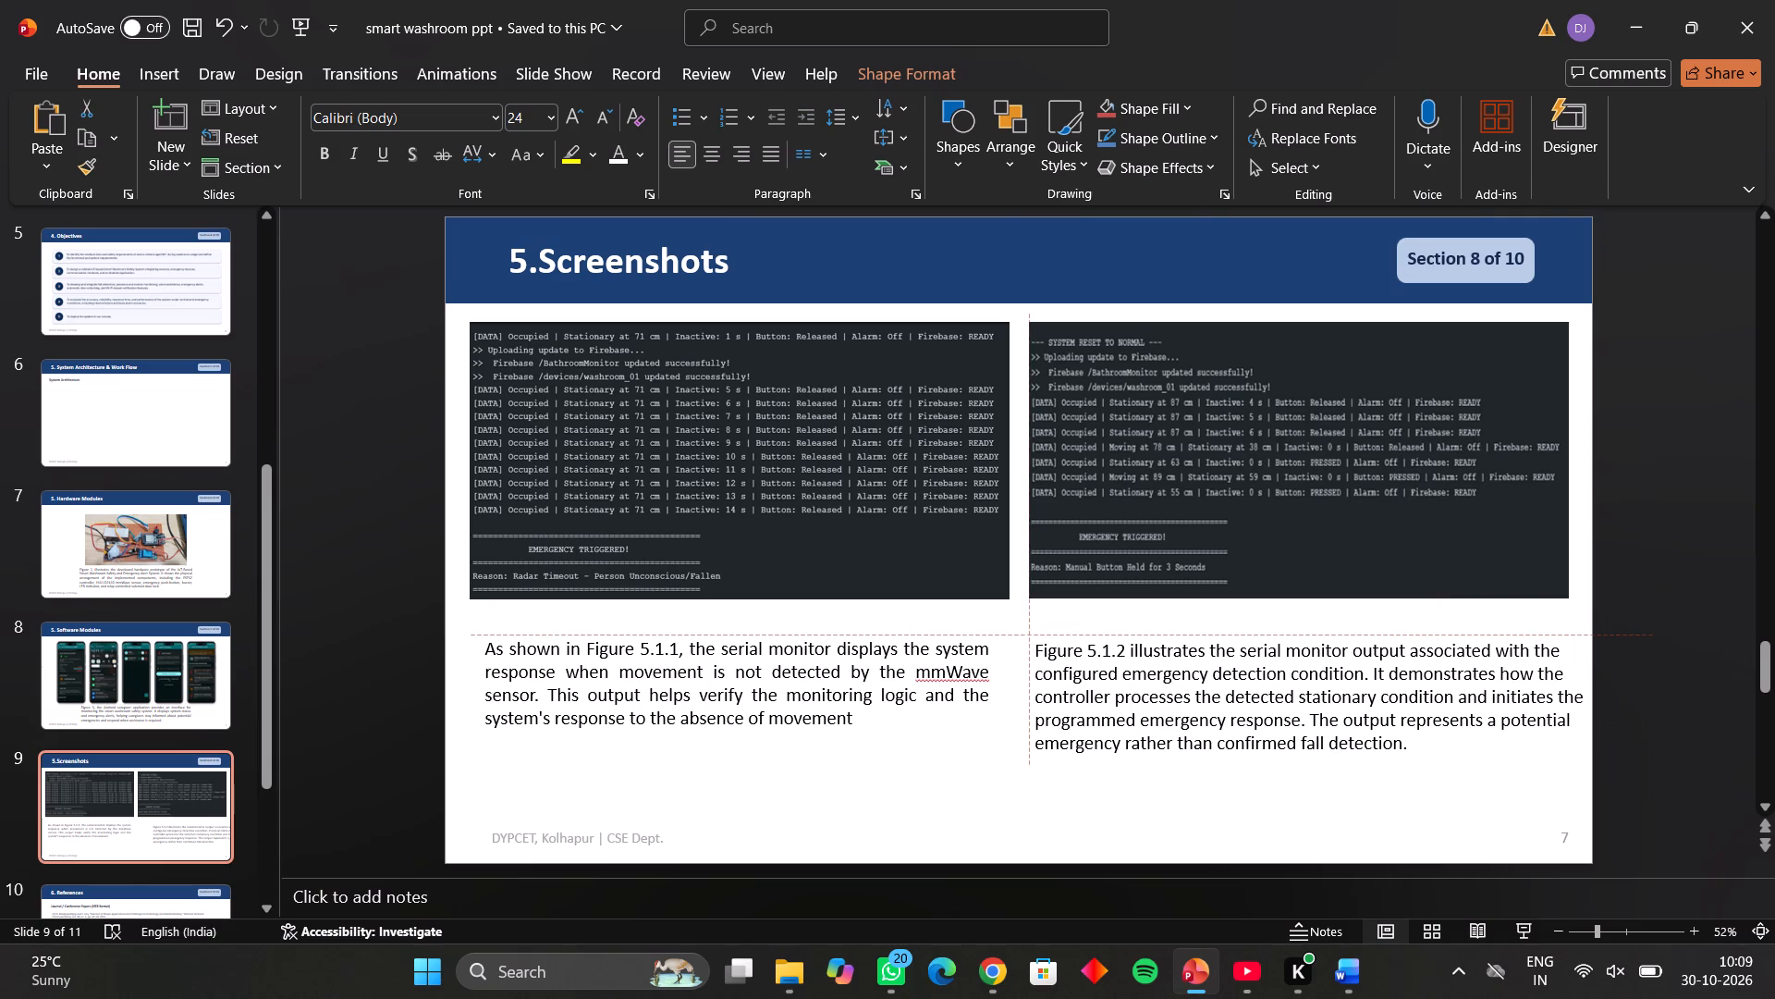
drag(1297, 635, 1295, 630)
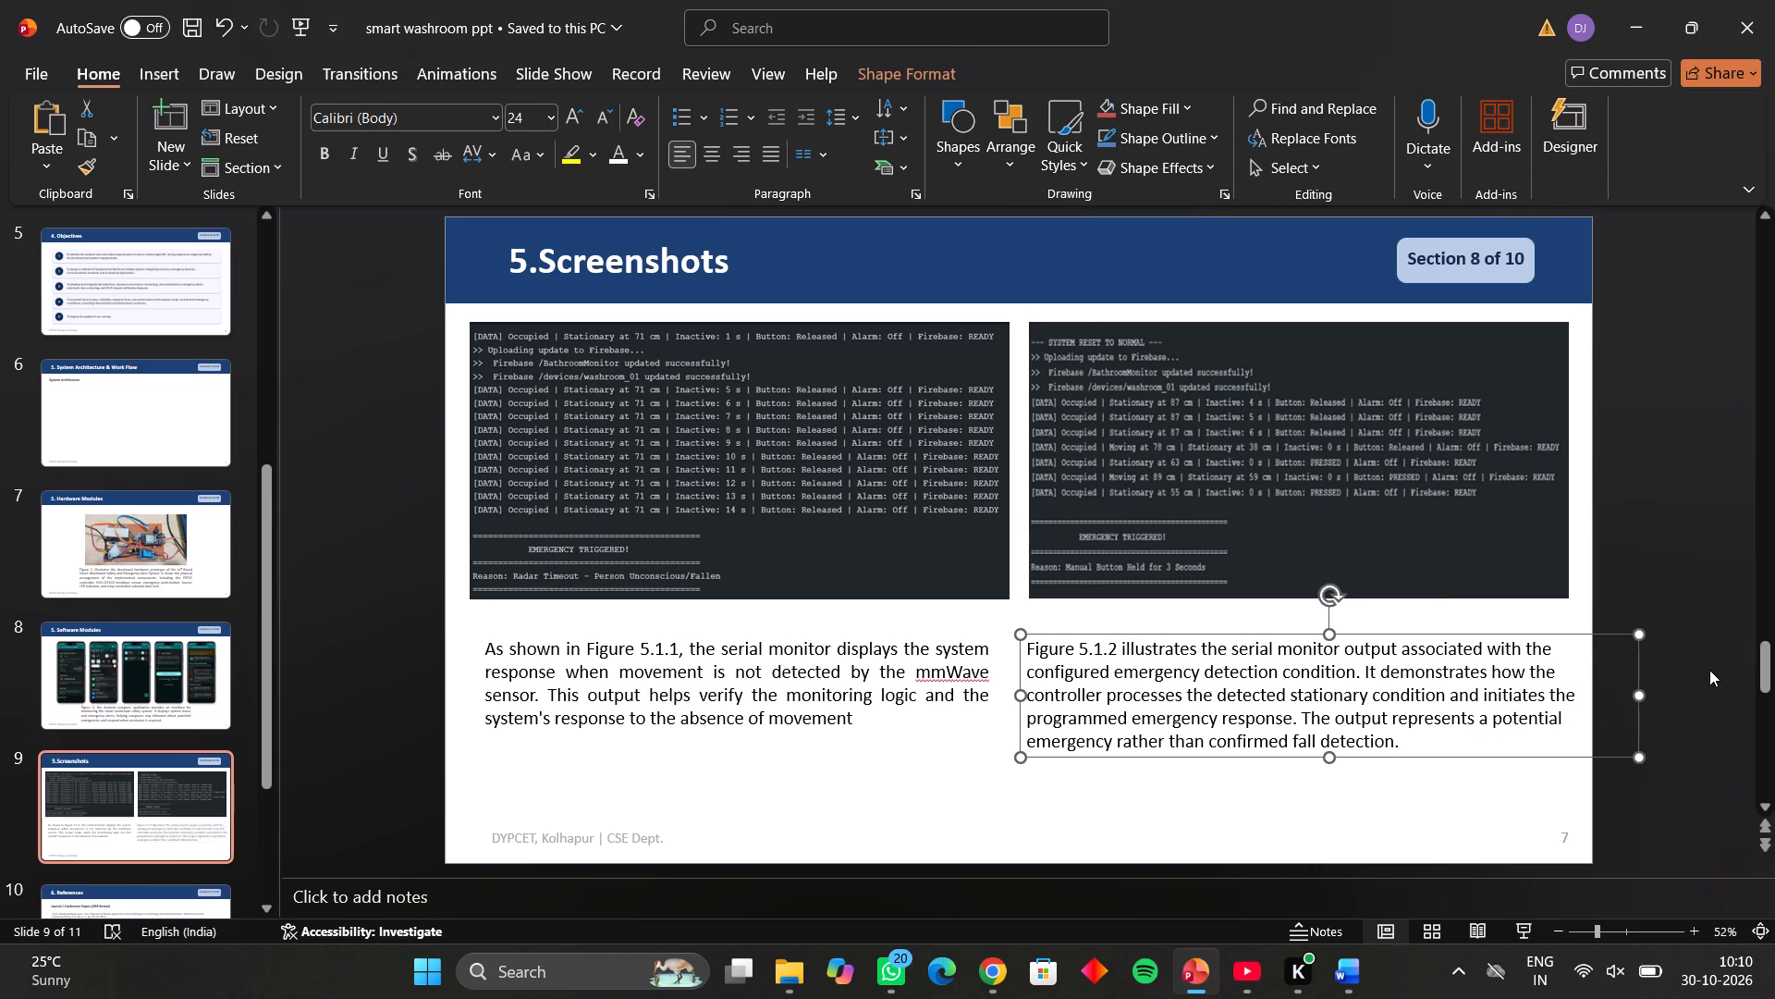
drag(1641, 759, 1597, 734)
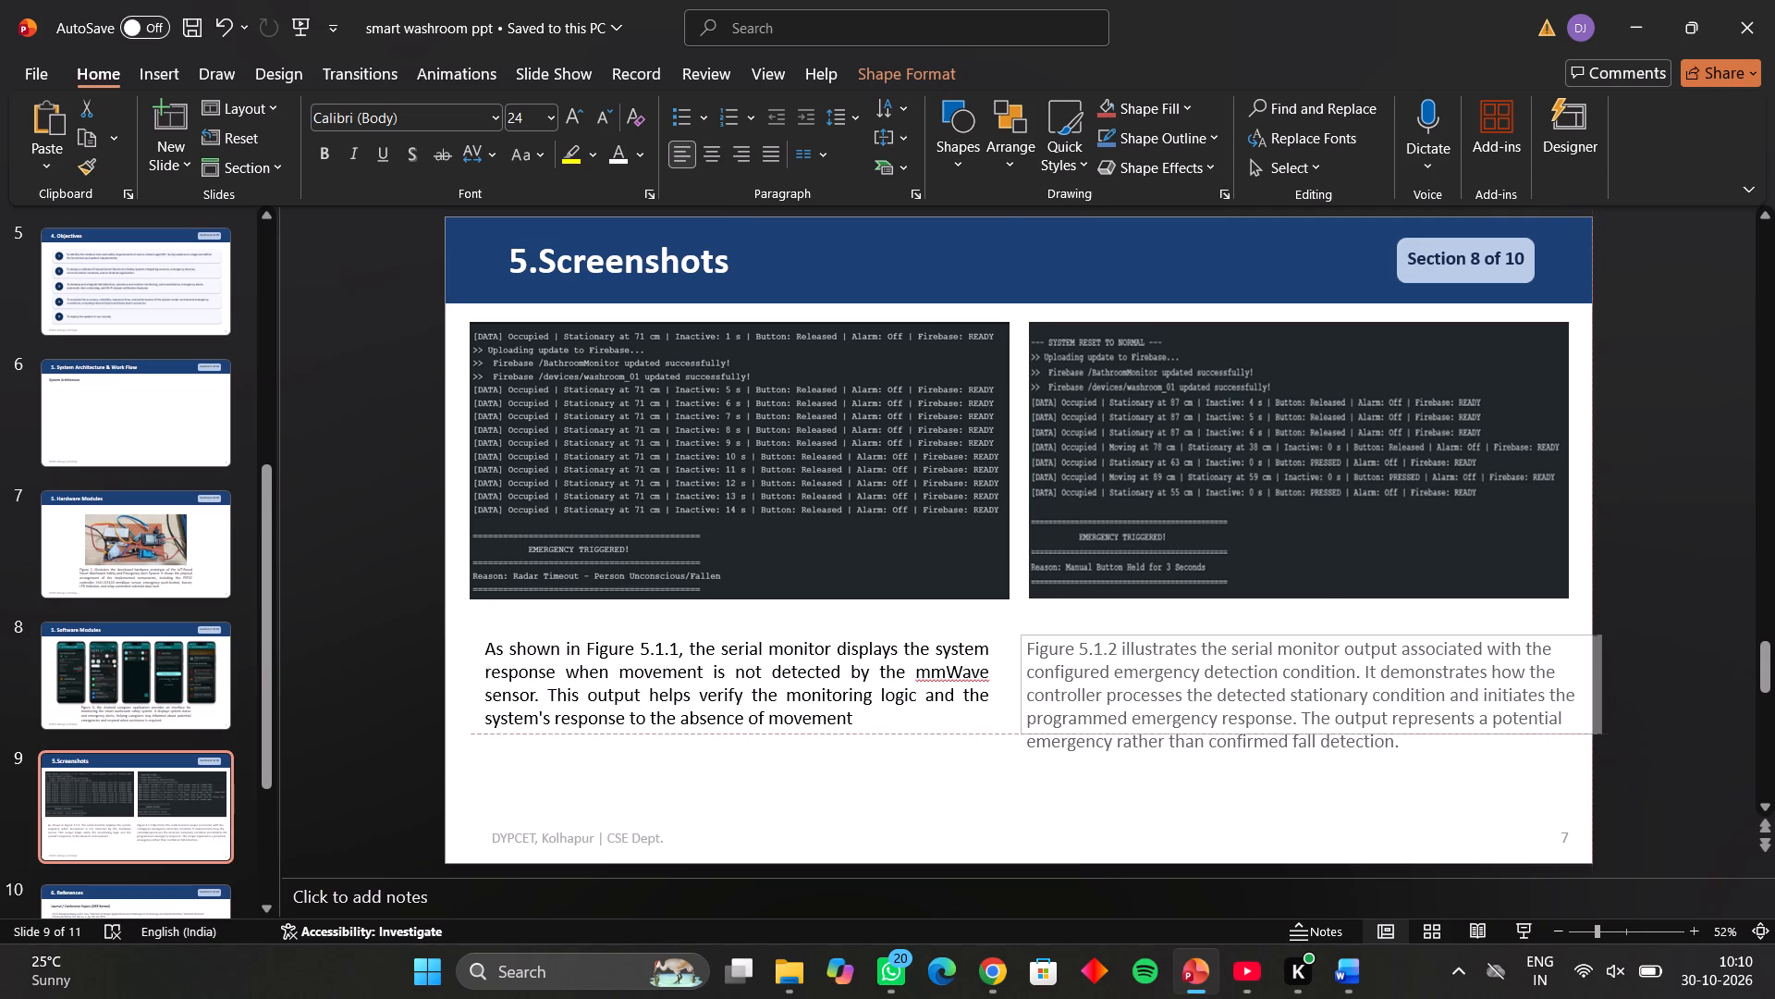
drag(1597, 734, 1597, 740)
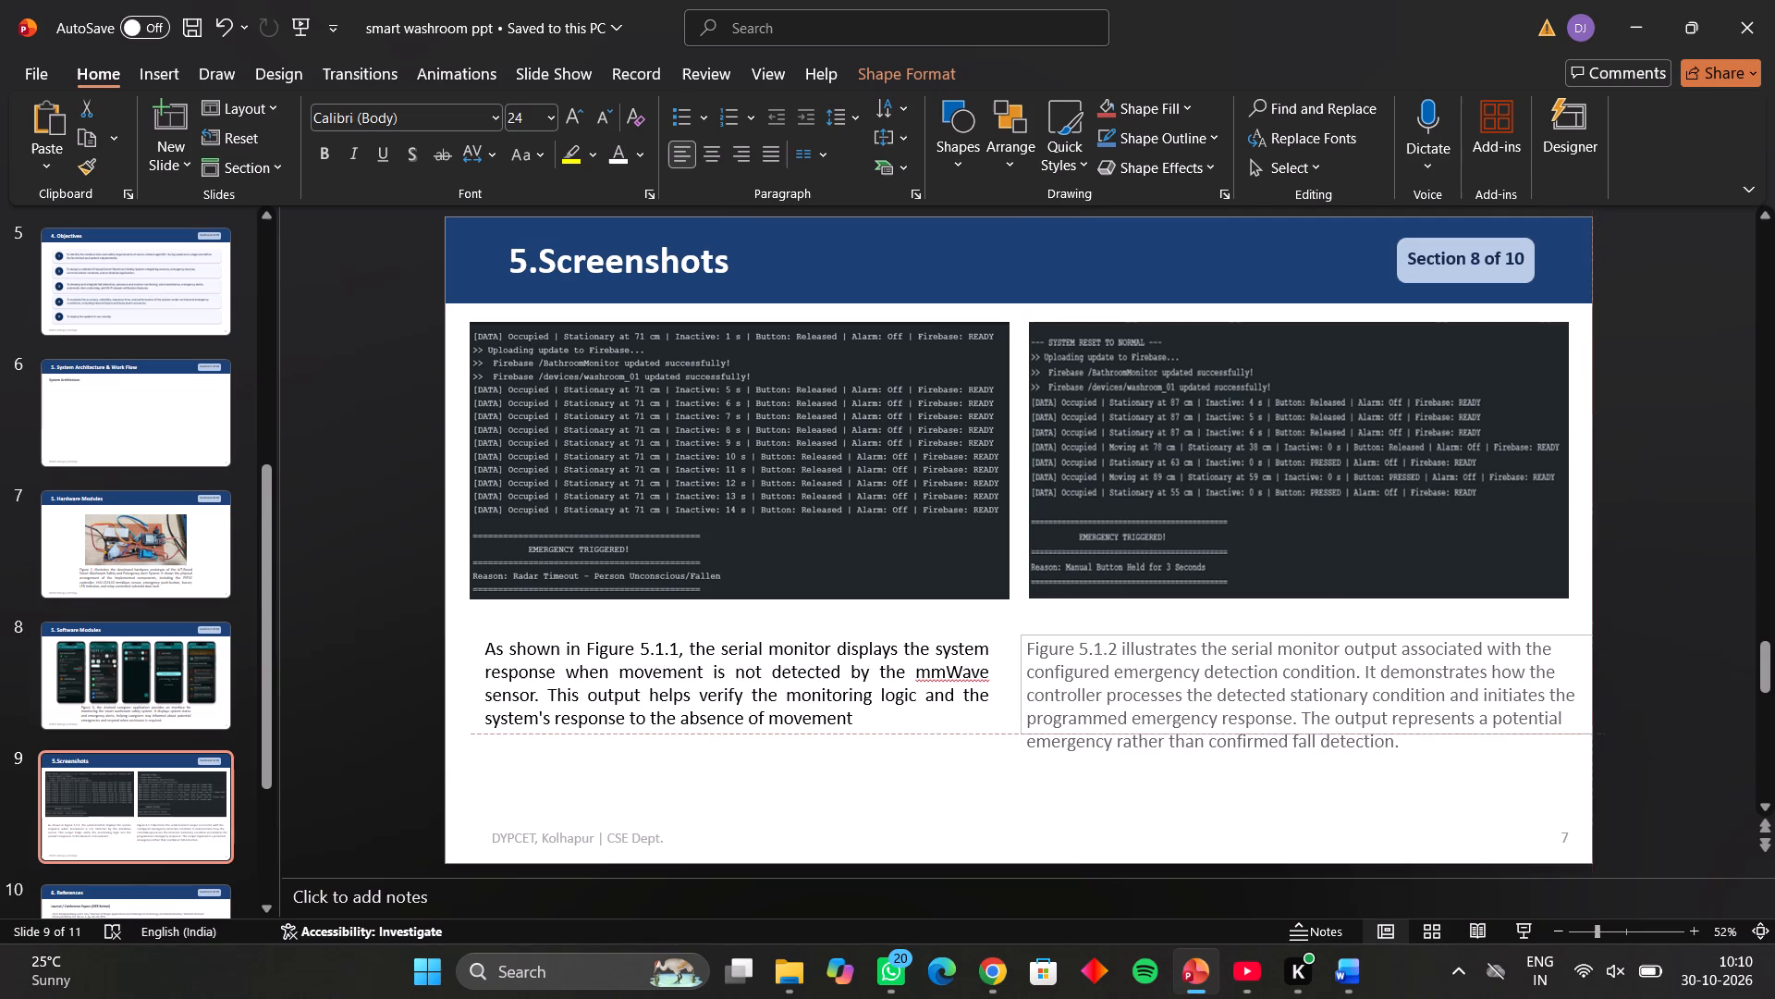
drag(1597, 740, 1584, 748)
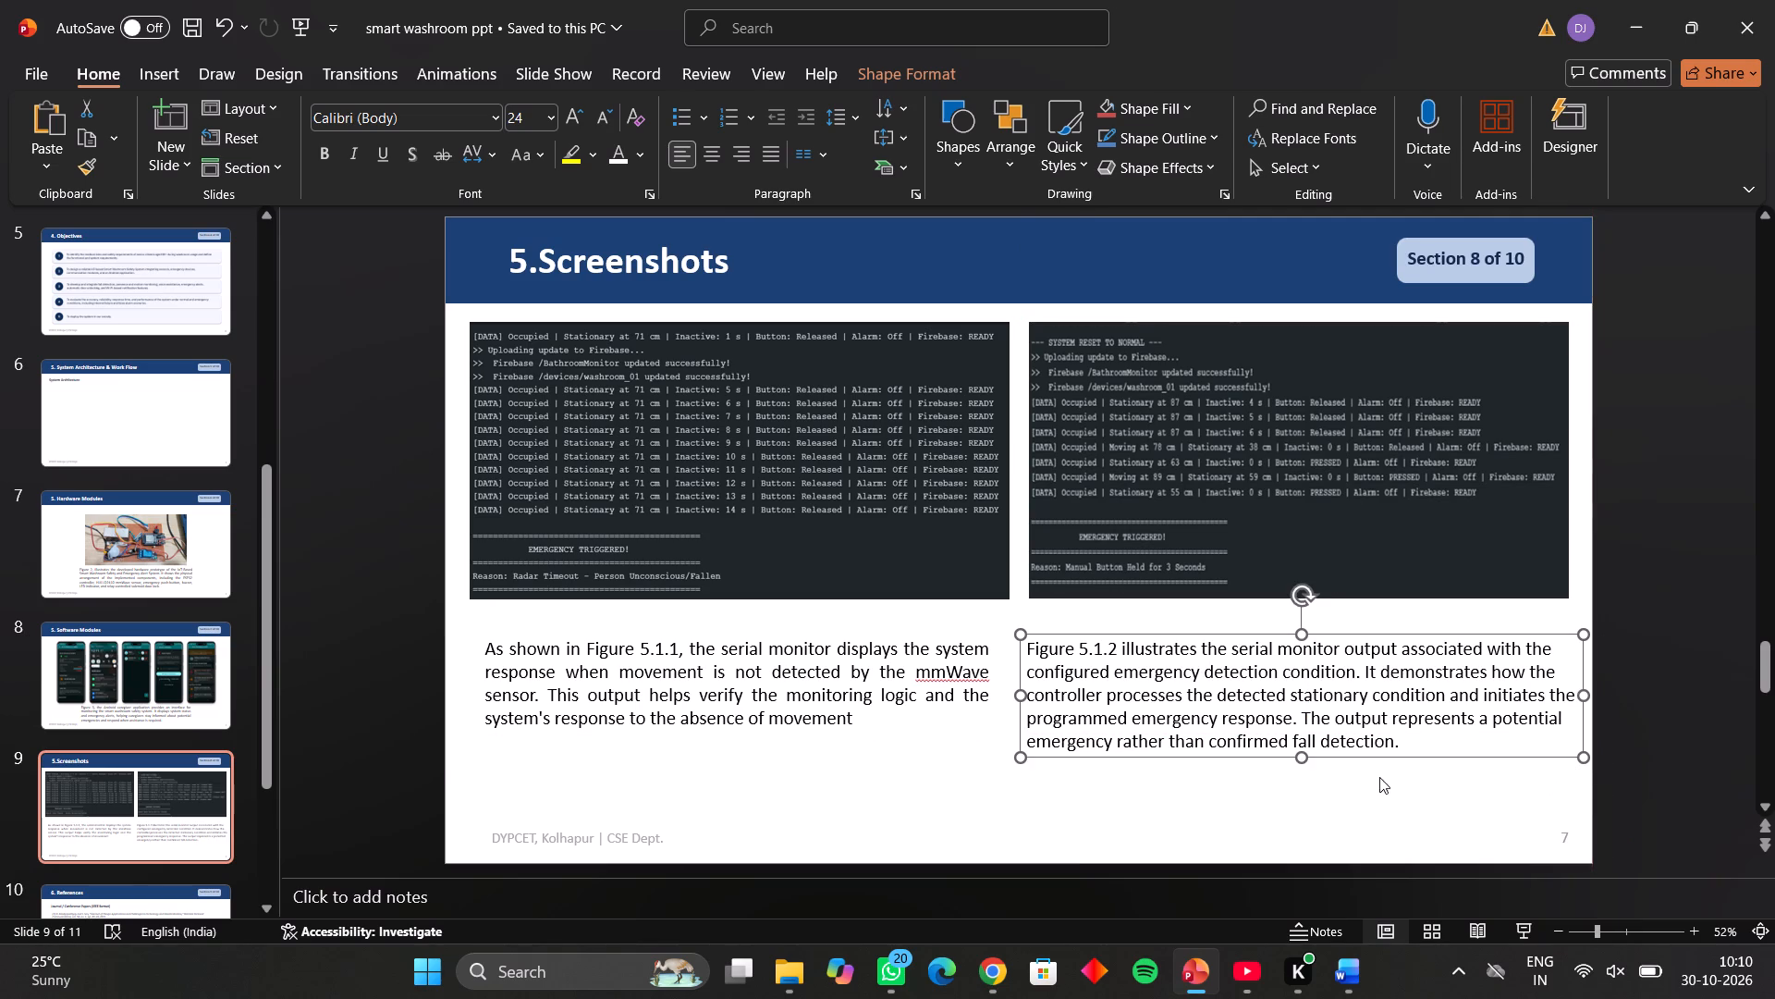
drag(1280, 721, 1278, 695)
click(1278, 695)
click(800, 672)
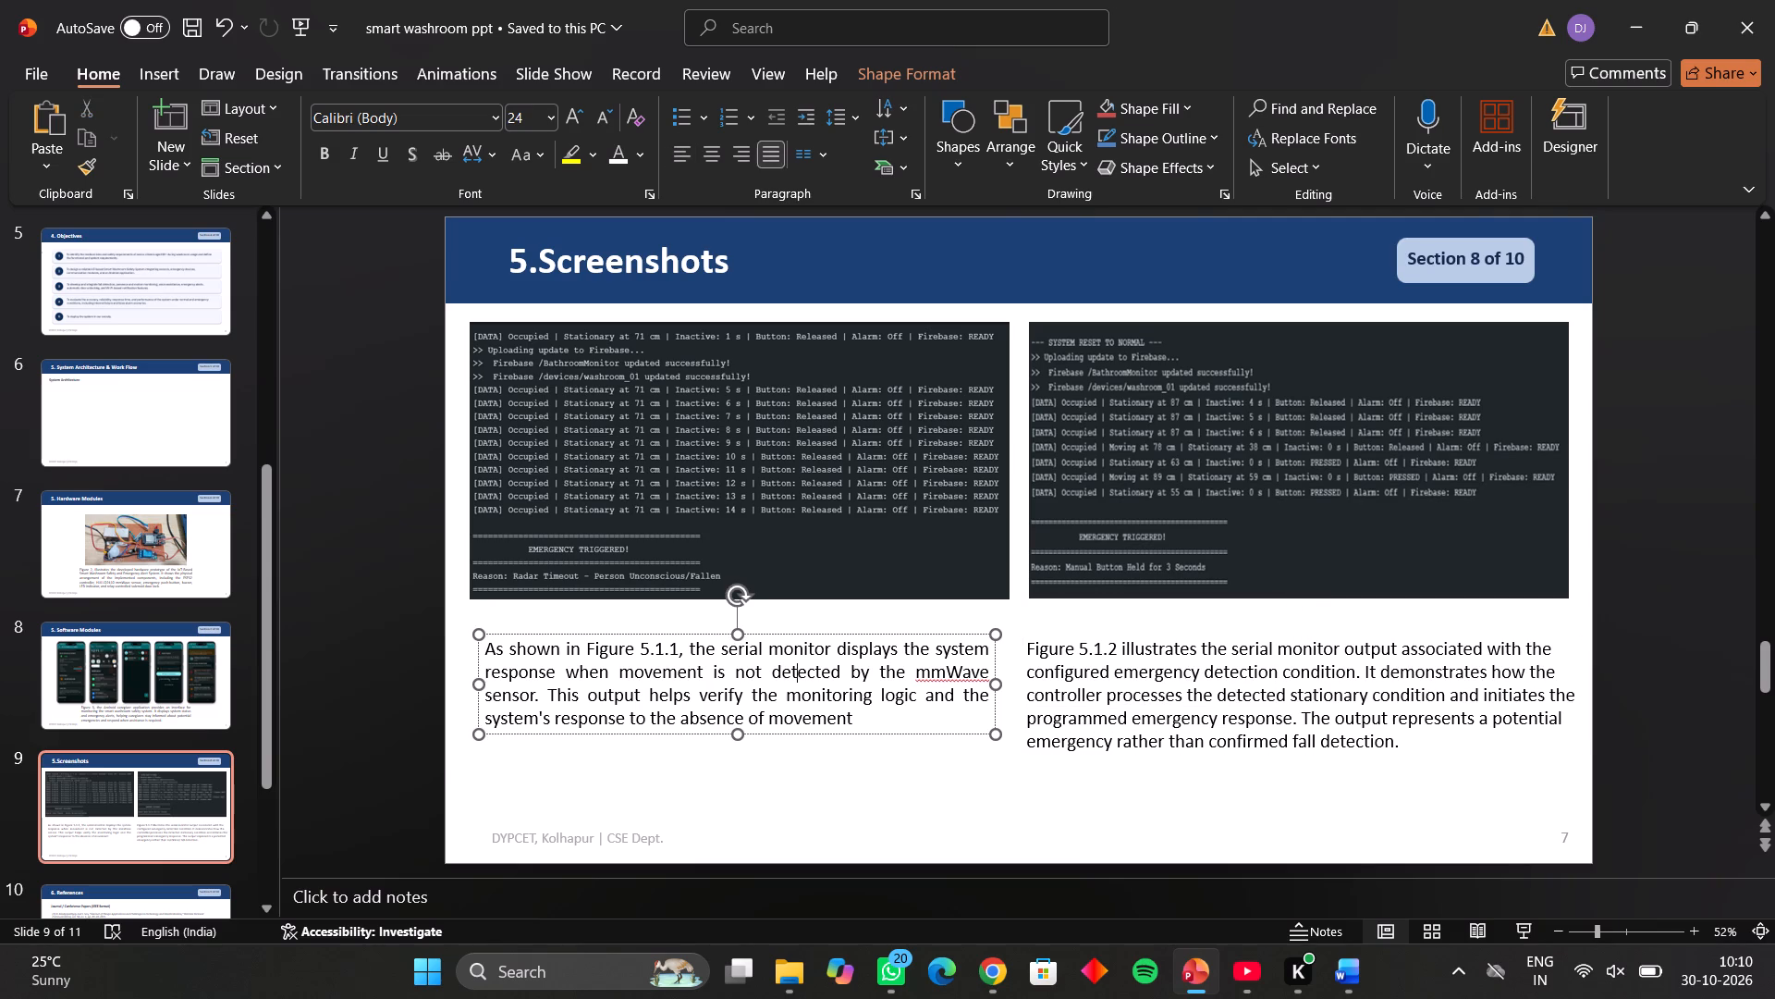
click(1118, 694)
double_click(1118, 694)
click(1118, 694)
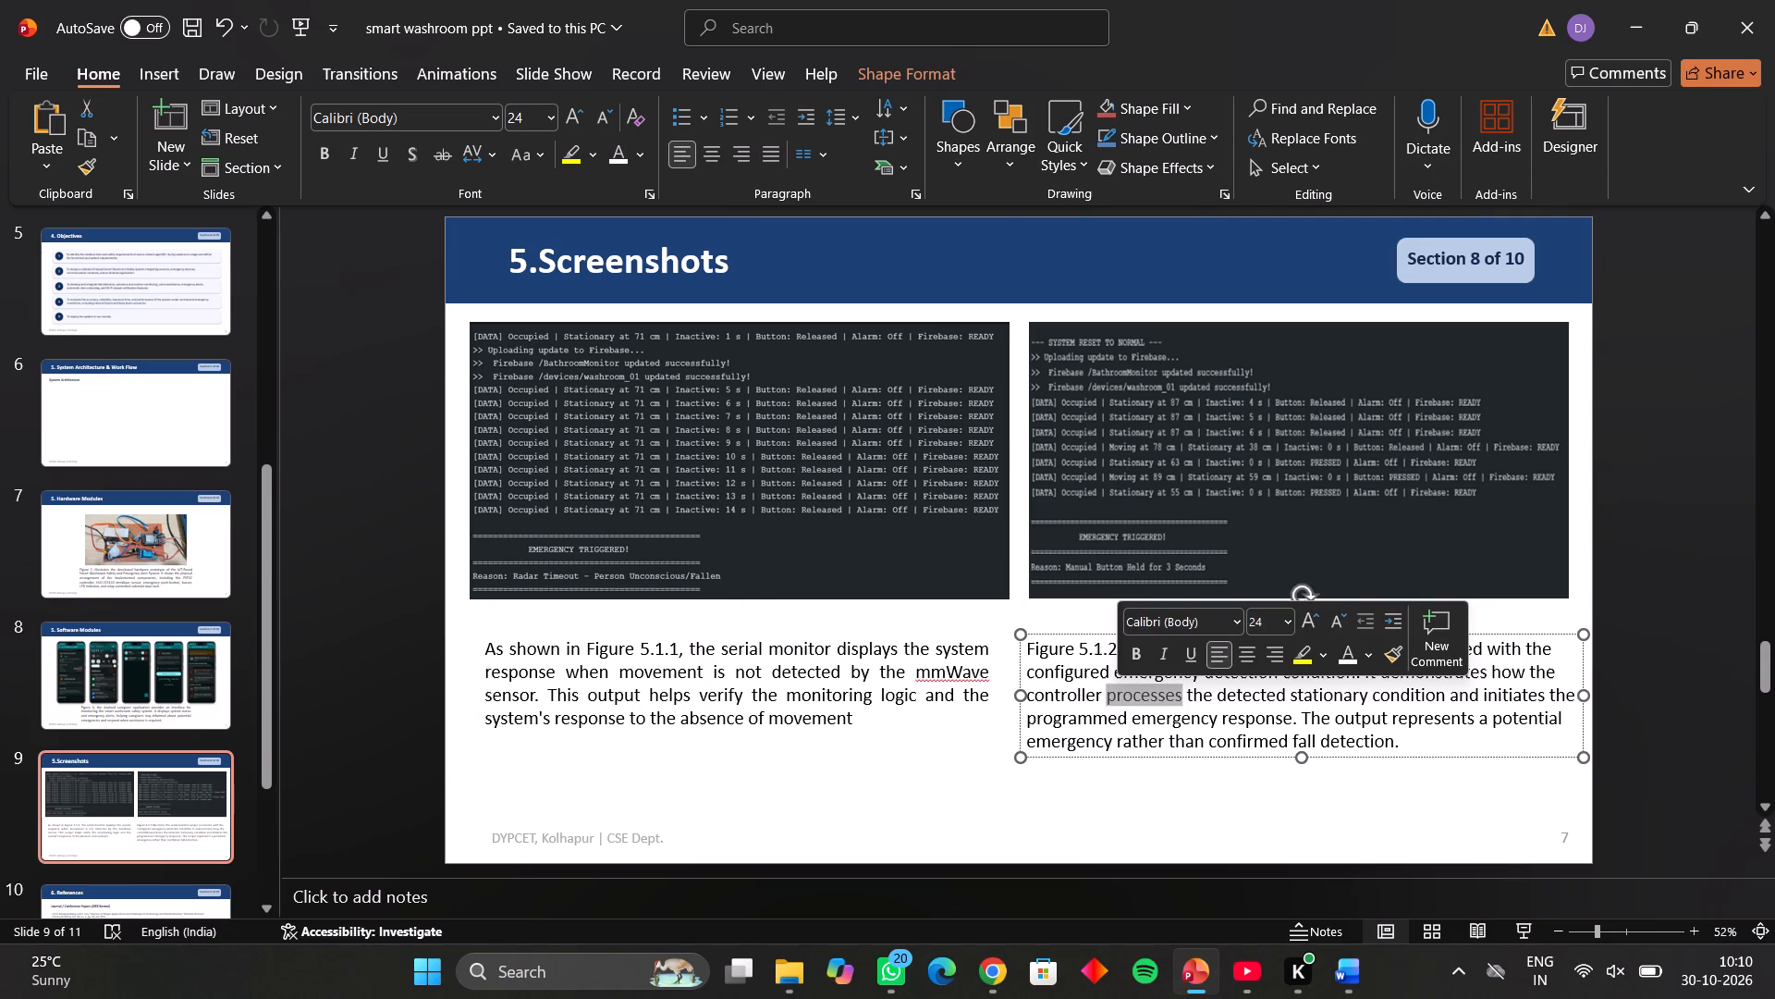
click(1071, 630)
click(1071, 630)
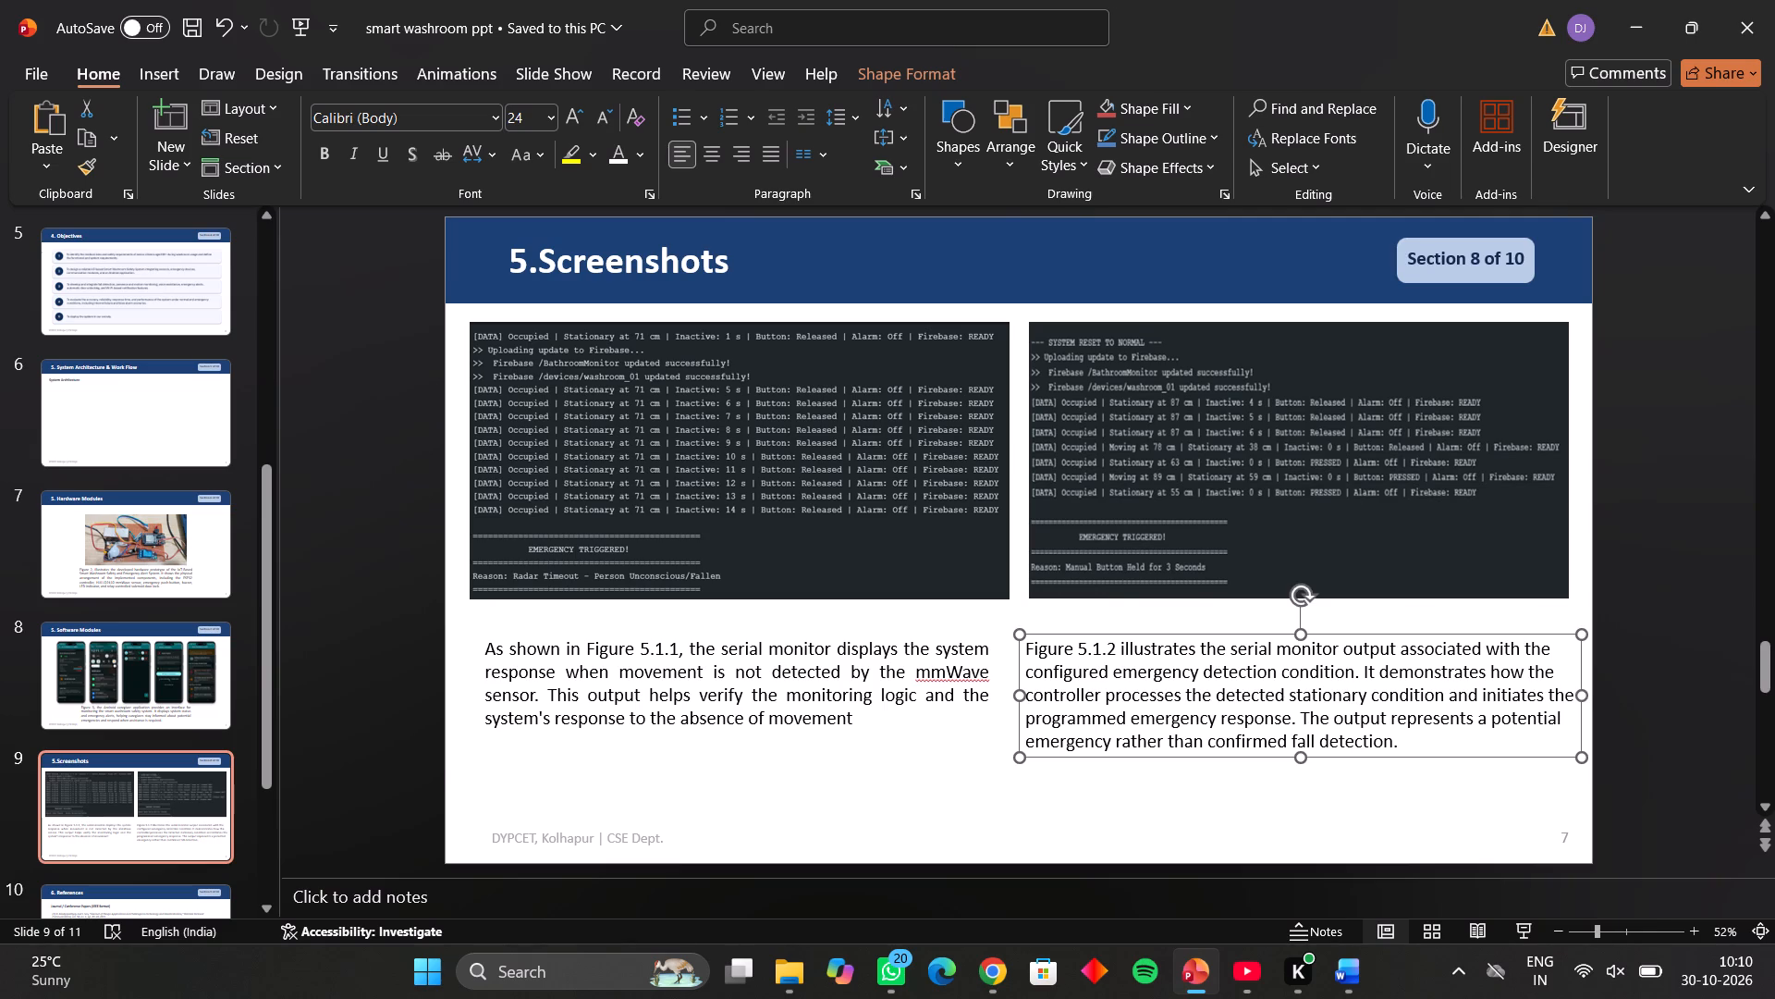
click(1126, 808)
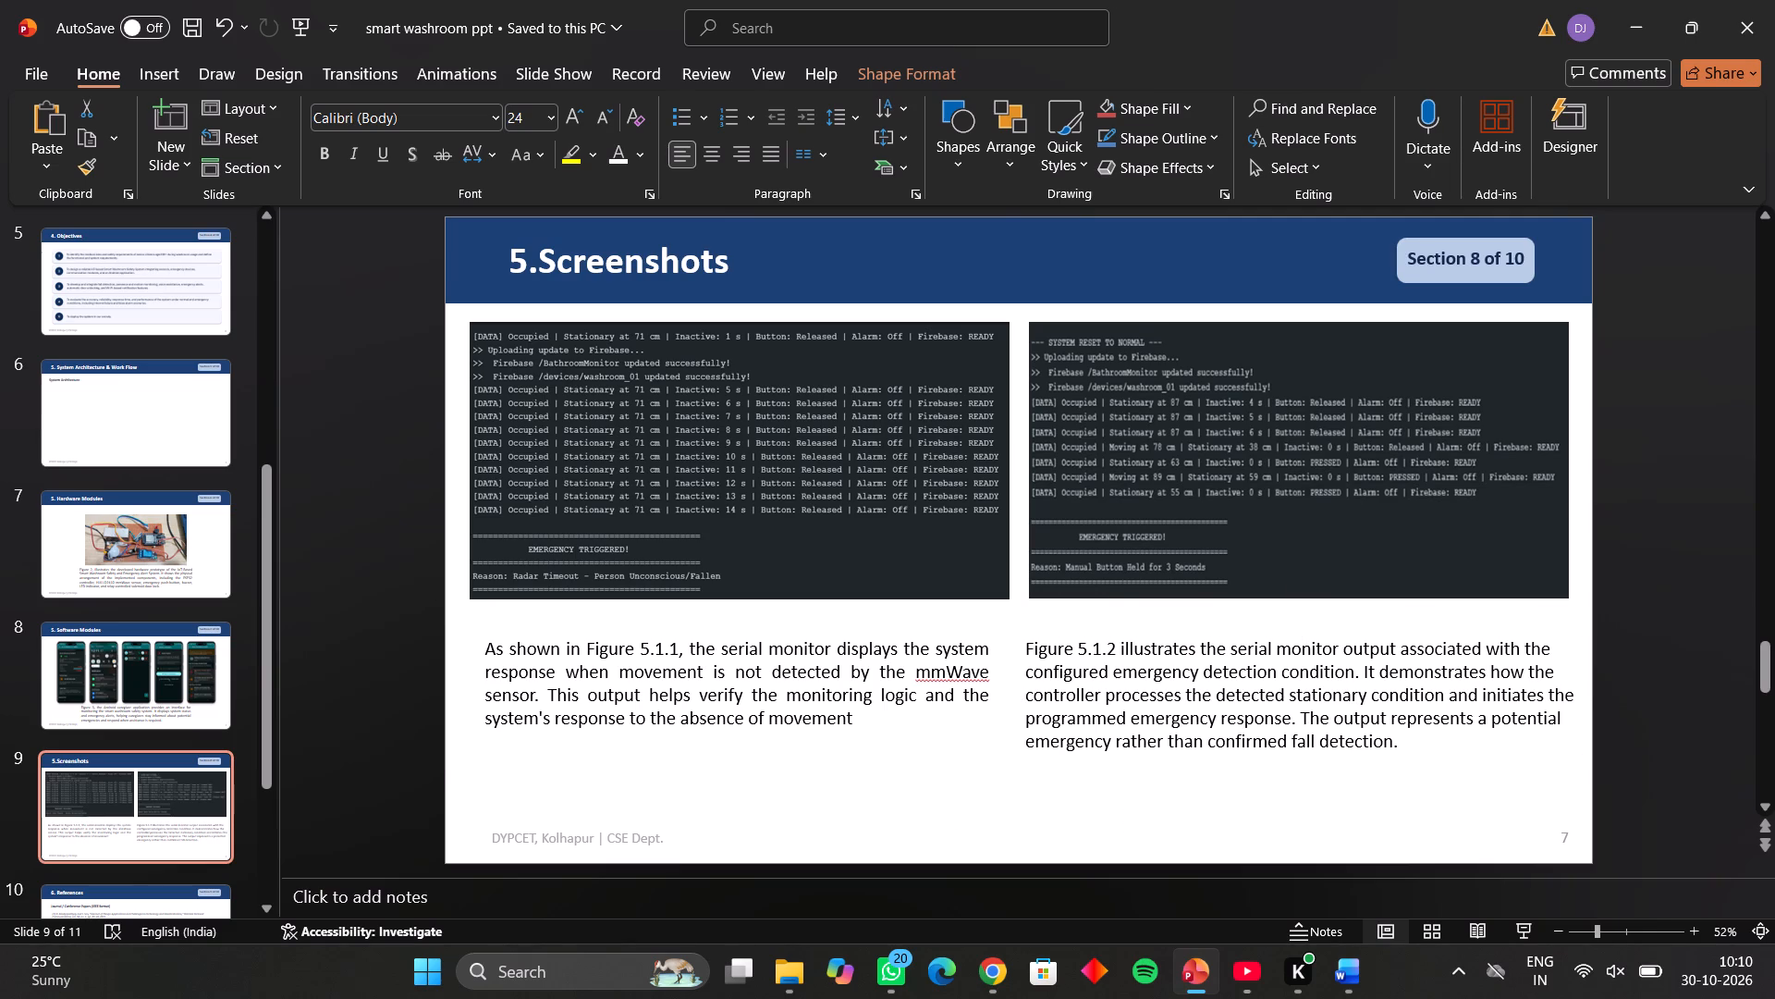
Delete the numbers 5.1.2 and 5.1.1 after the word "Figure" in the two image descriptions.
click(1114, 648)
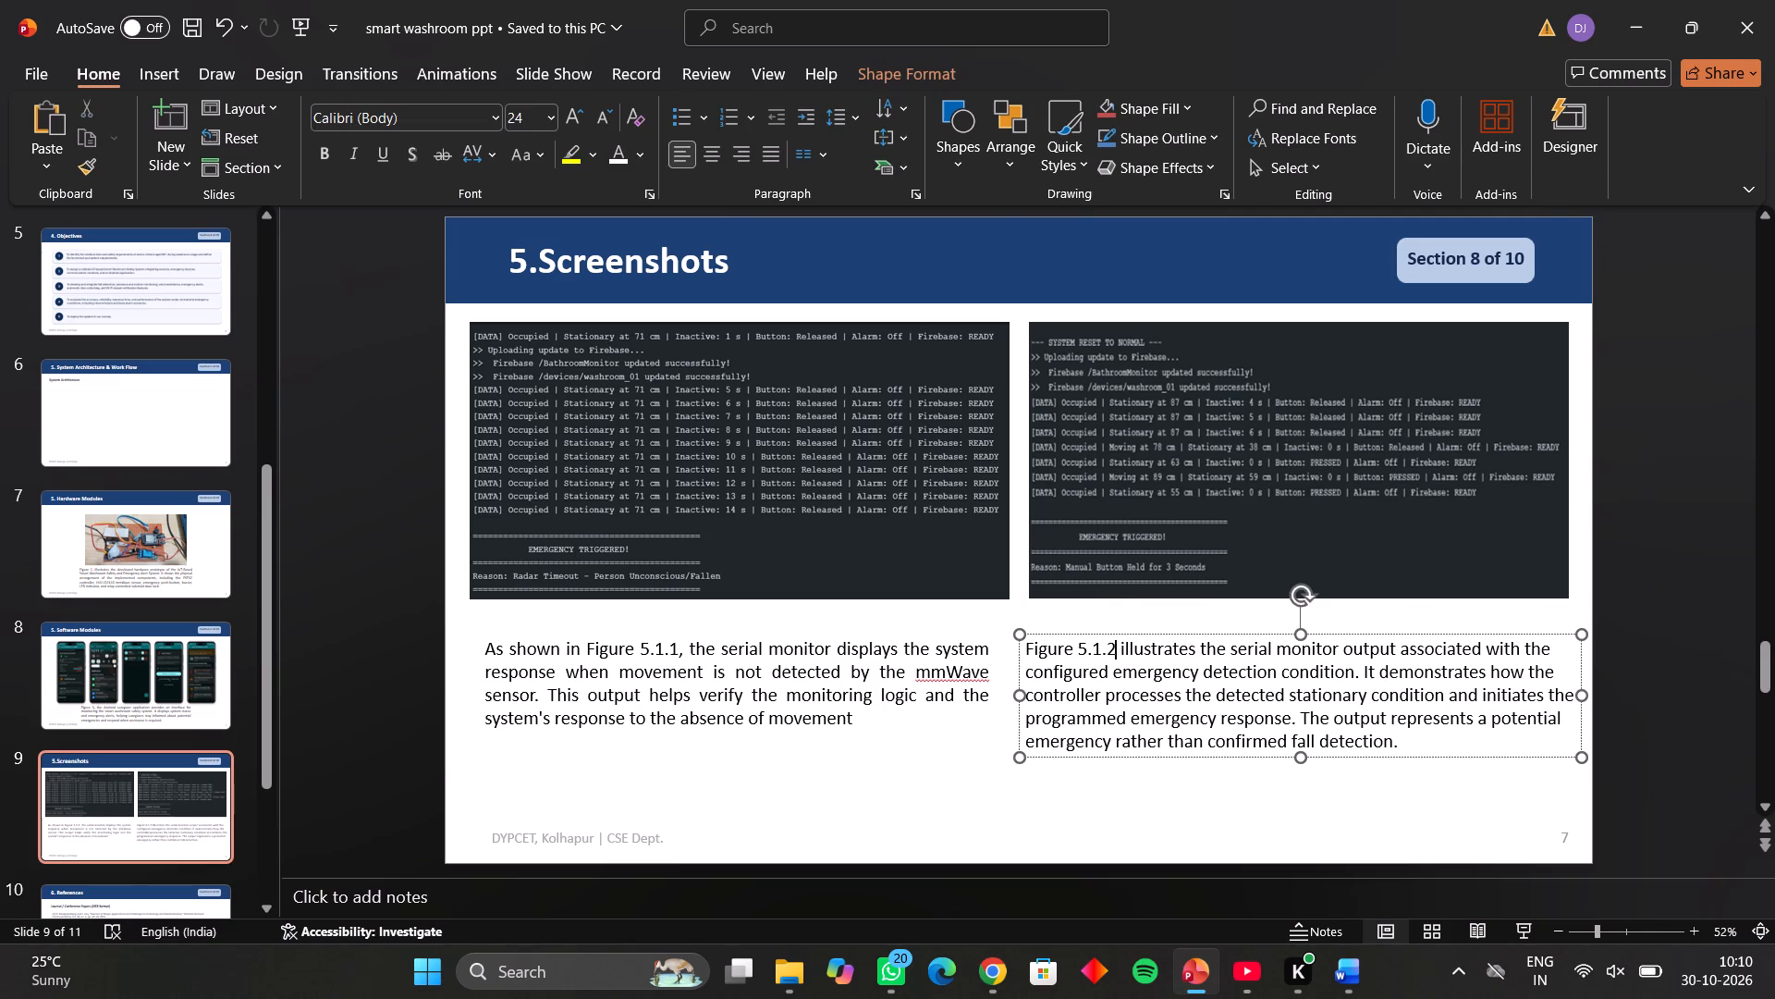
key(BackSpace)
key(BackSpace)
key(BackSpace)
key(BackSpace)
key(BackSpace)
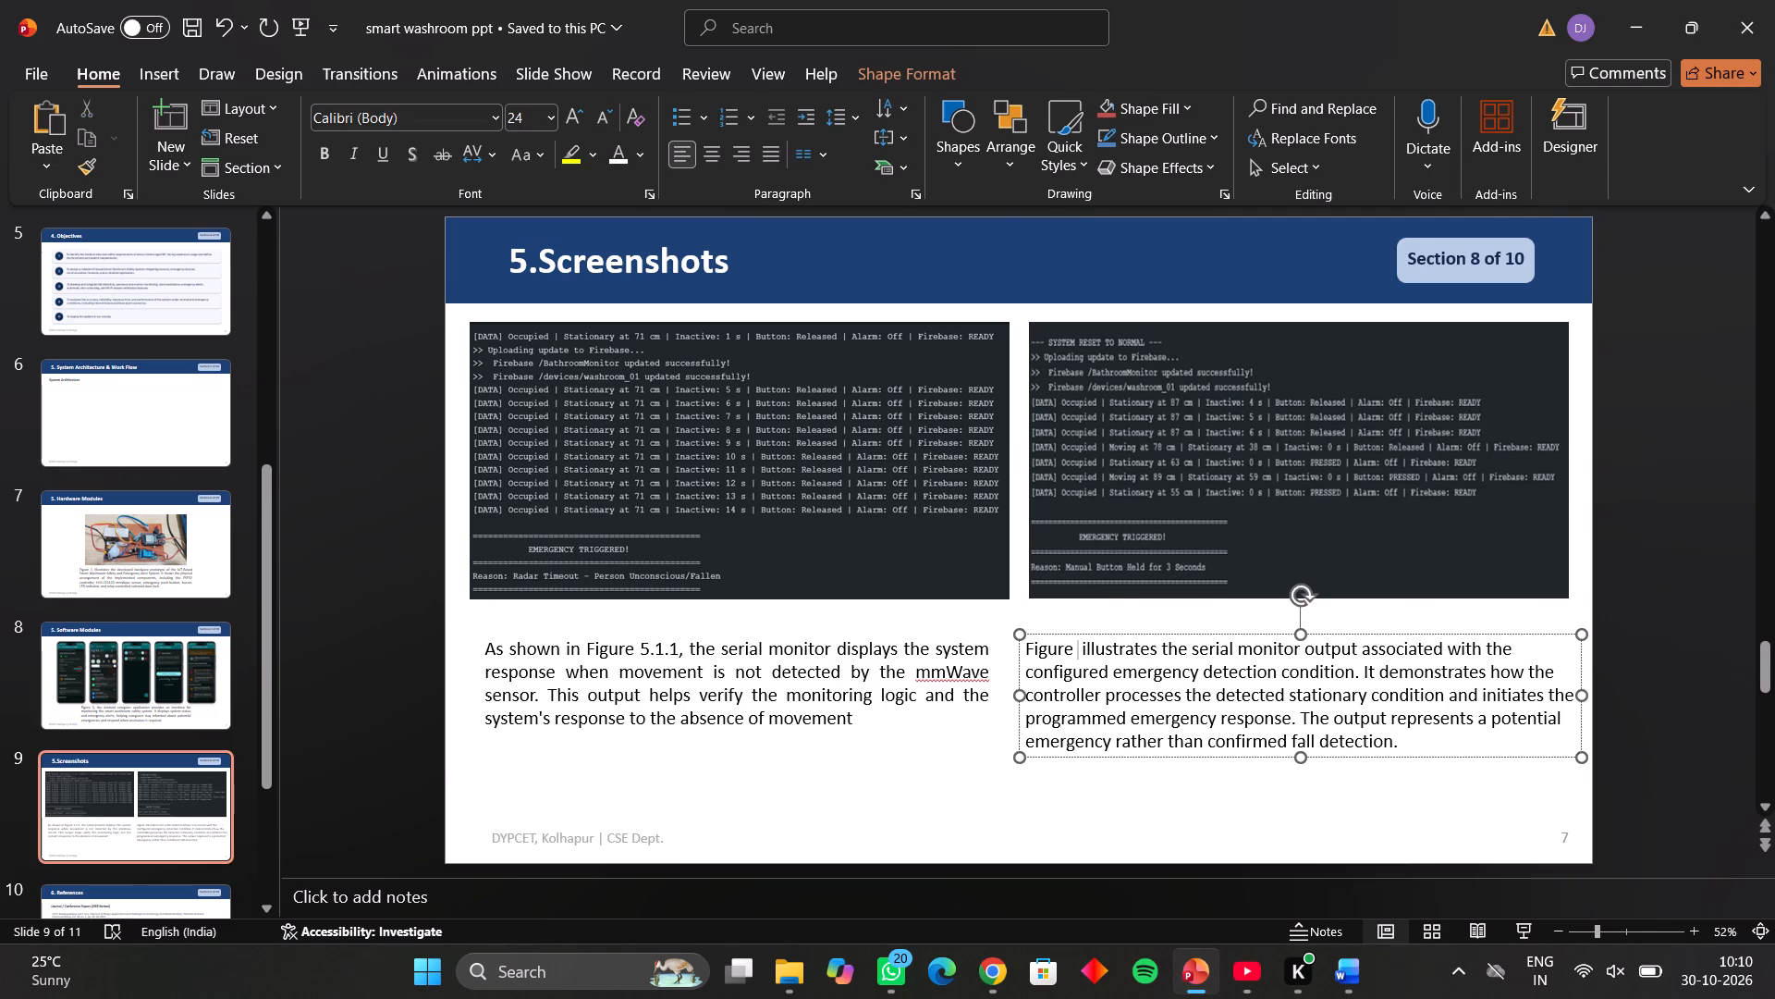
click(678, 648)
key(BackSpace)
key(BackSpace)
key(BackSpace)
key(BackSpace)
key(BackSpace)
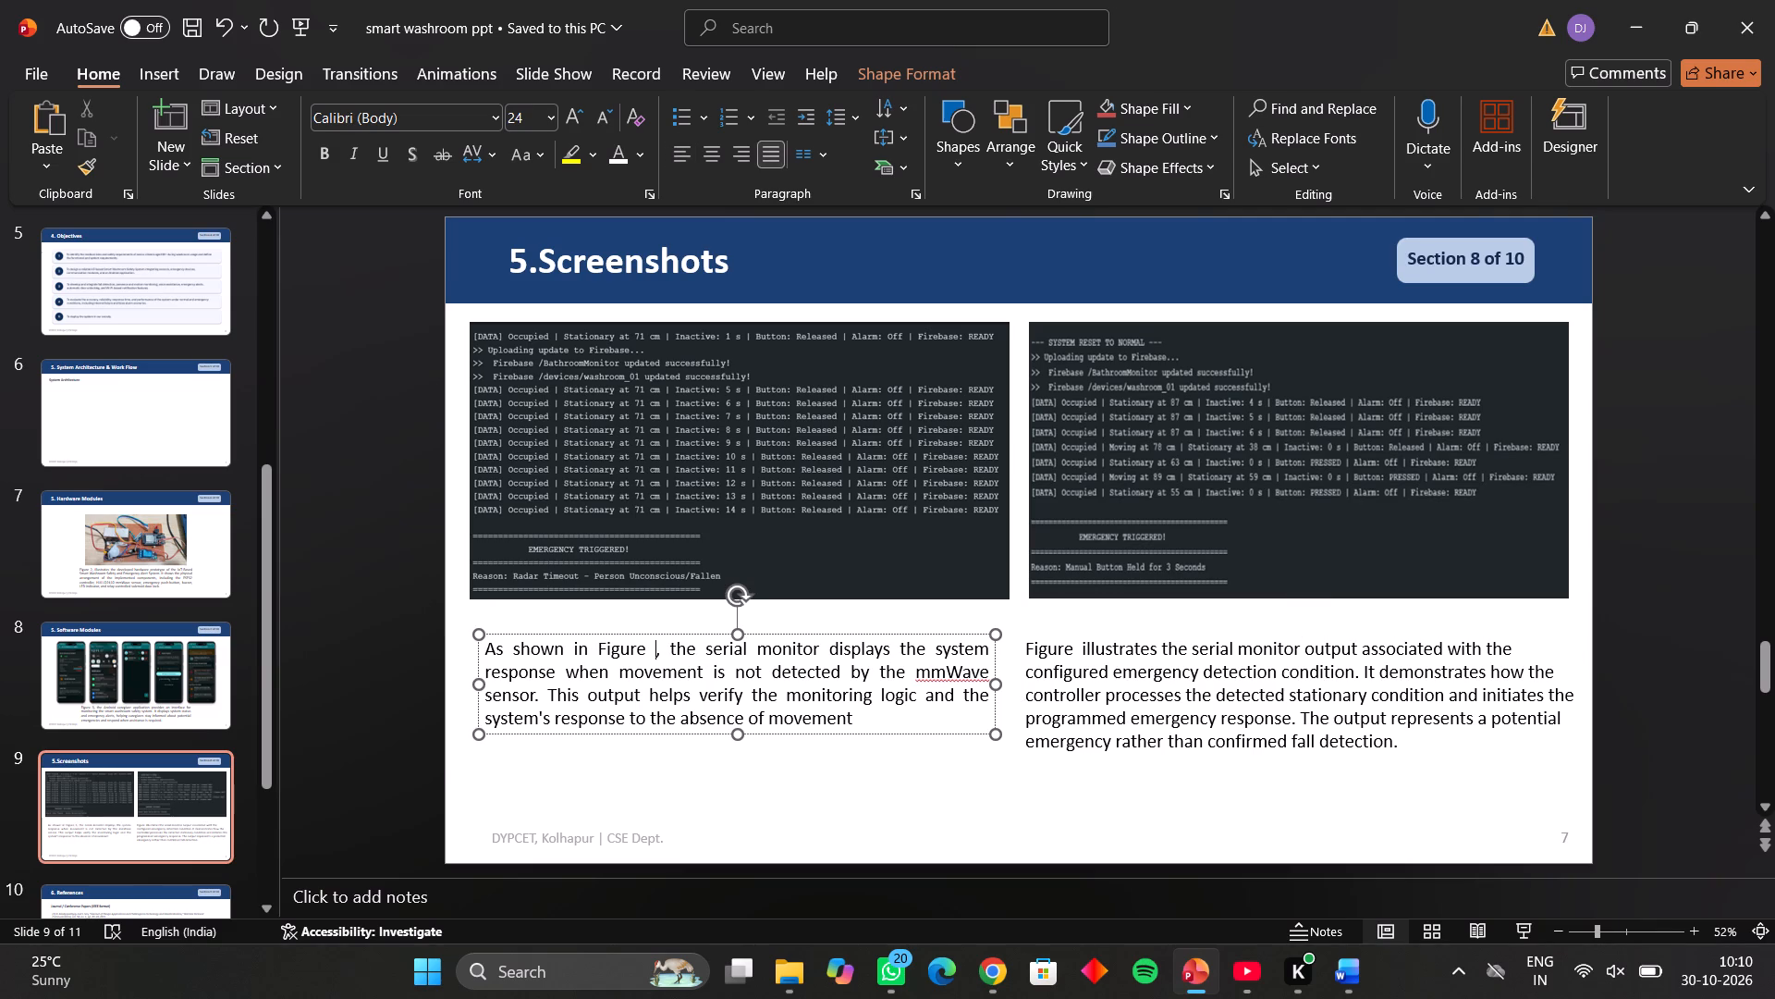
Delete the opening words "As shown in" from the first description so that it starts with "Figure".
click(597, 647)
key(BackSpace)
key(BackSpace)
key(BackSpace)
key(BackSpace)
key(BackSpace)
key(BackSpace)
key(BackSpace)
key(BackSpace)
key(BackSpace)
key(BackSpace)
key(BackSpace)
key(BackSpace)
key(BackSpace)
key(BackSpace)
key(BackSpace)
key(BackSpace)
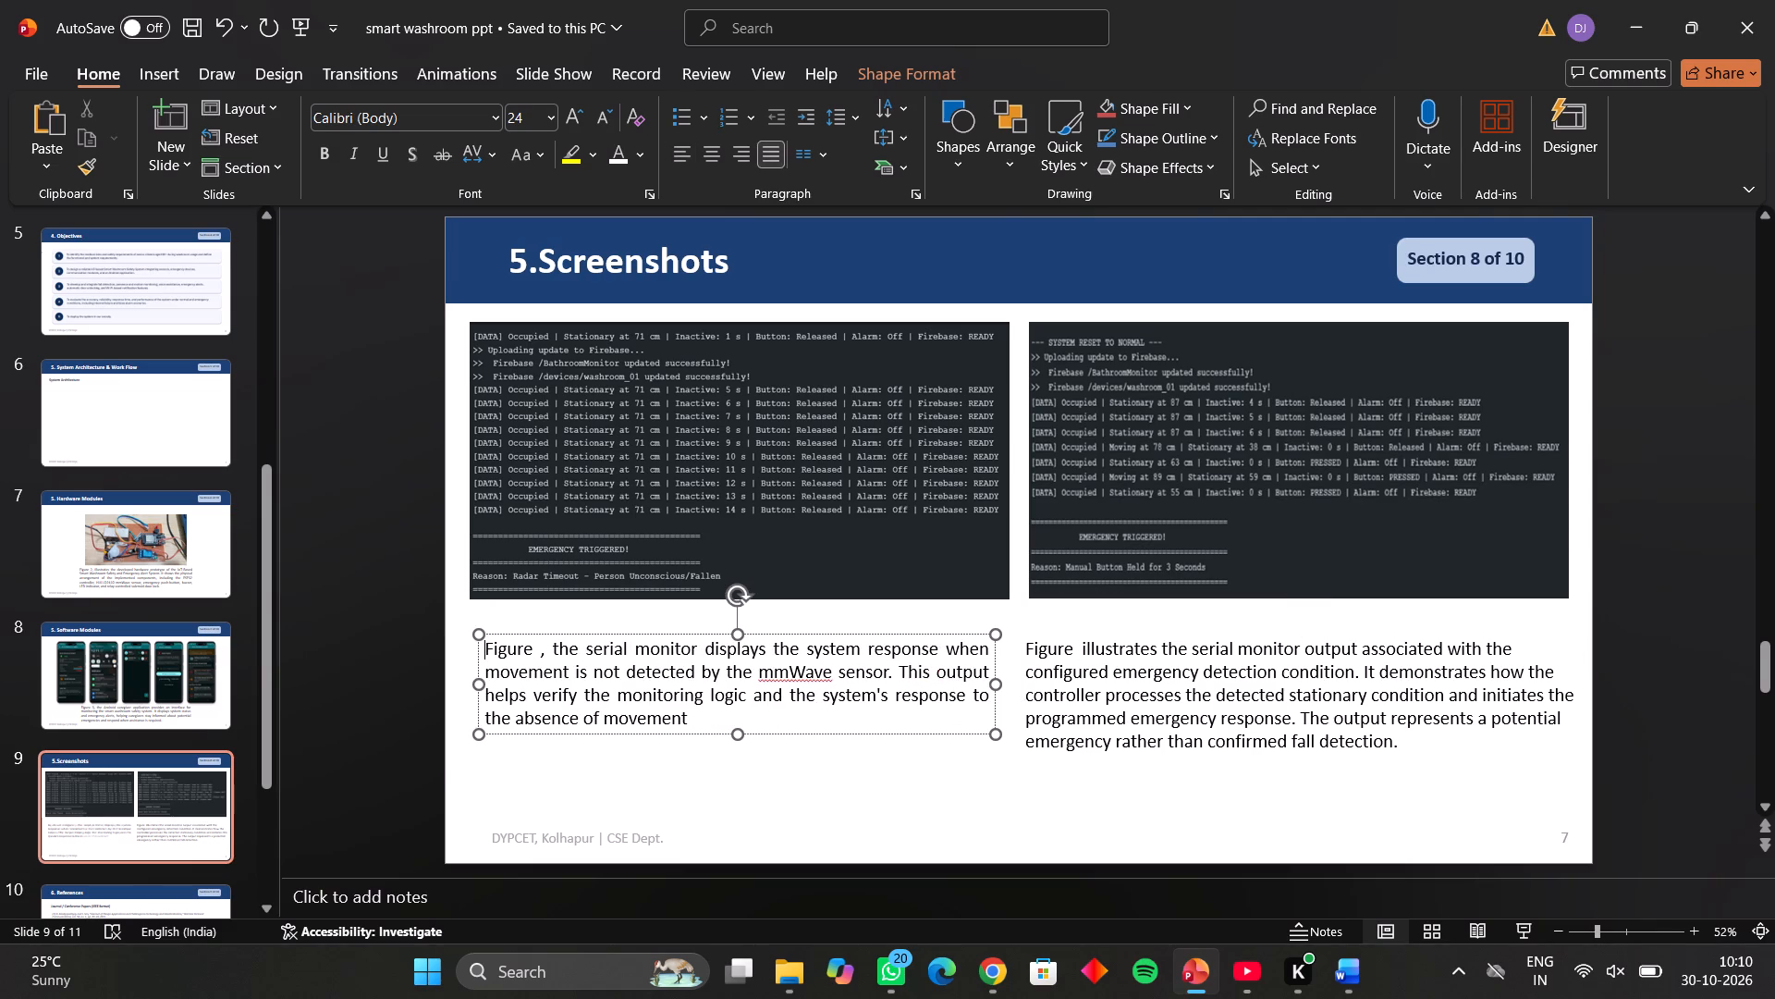
key(BackSpace)
key(BackSpace)
Check the figure number on the preceding Software Modules slide and number the first screenshot description as Figure 4.
key(Right)
key(Right)
key(Right)
key(Right)
key(Right)
key(Right)
key(Right)
click(1637, 532)
key(Up)
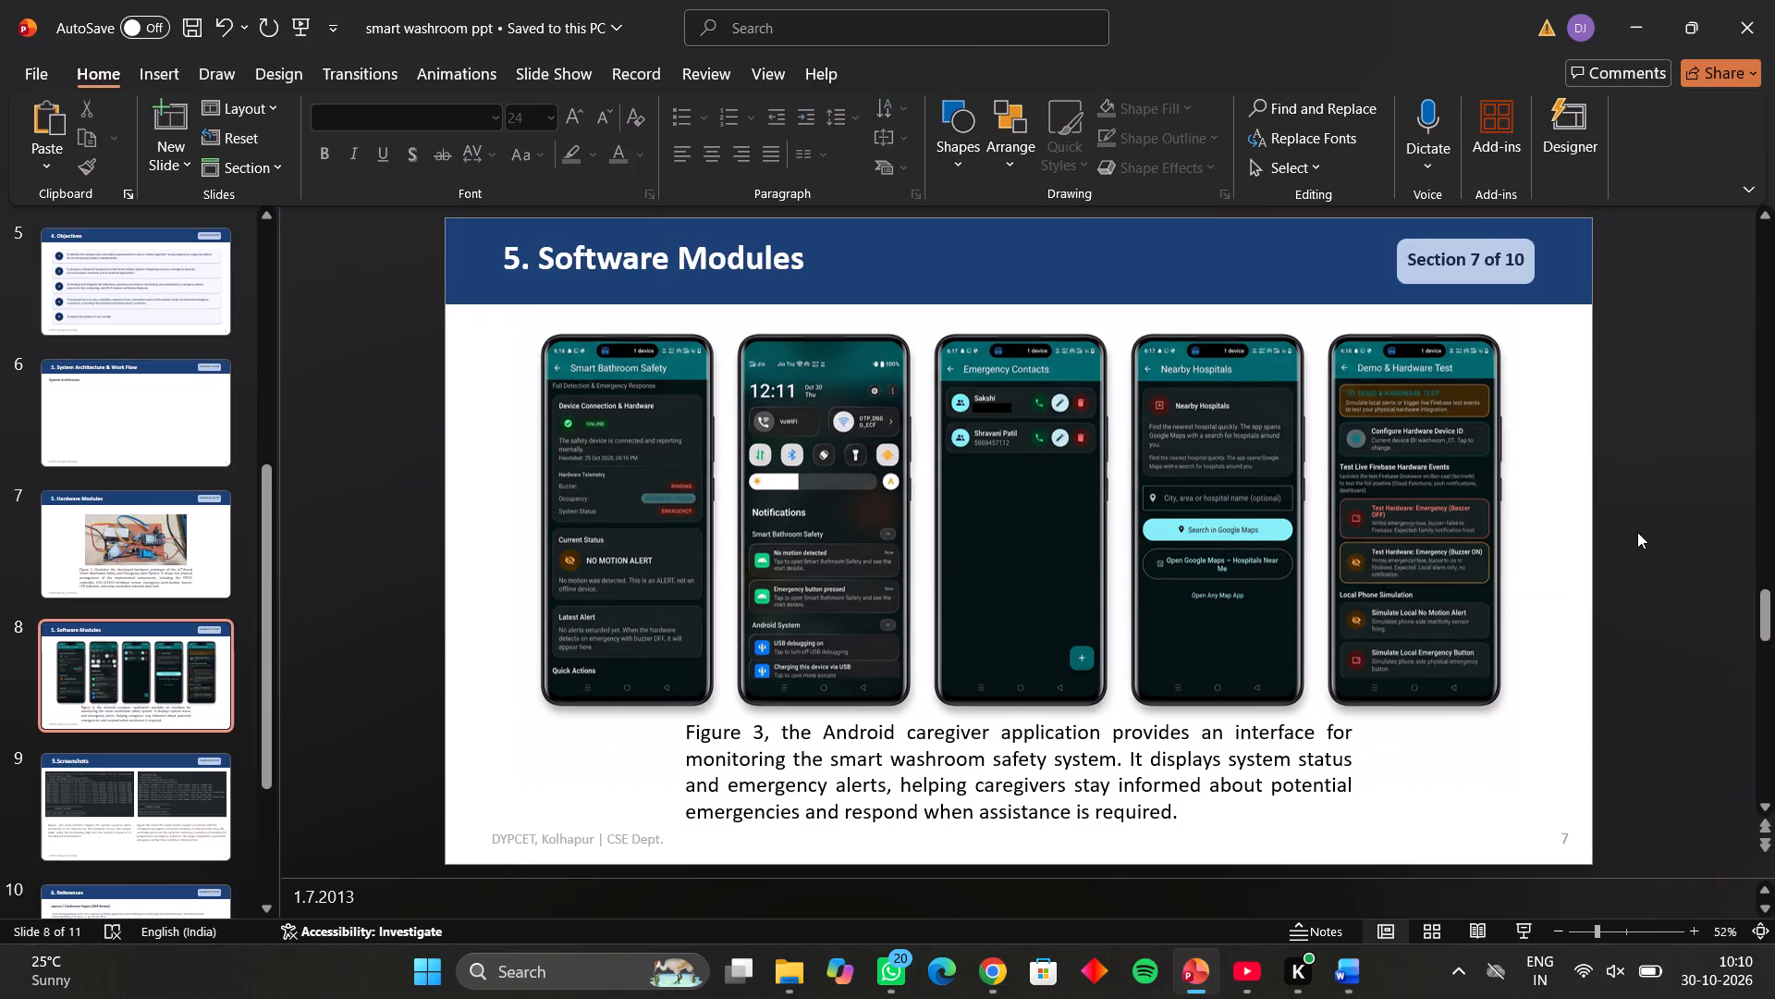
key(Down)
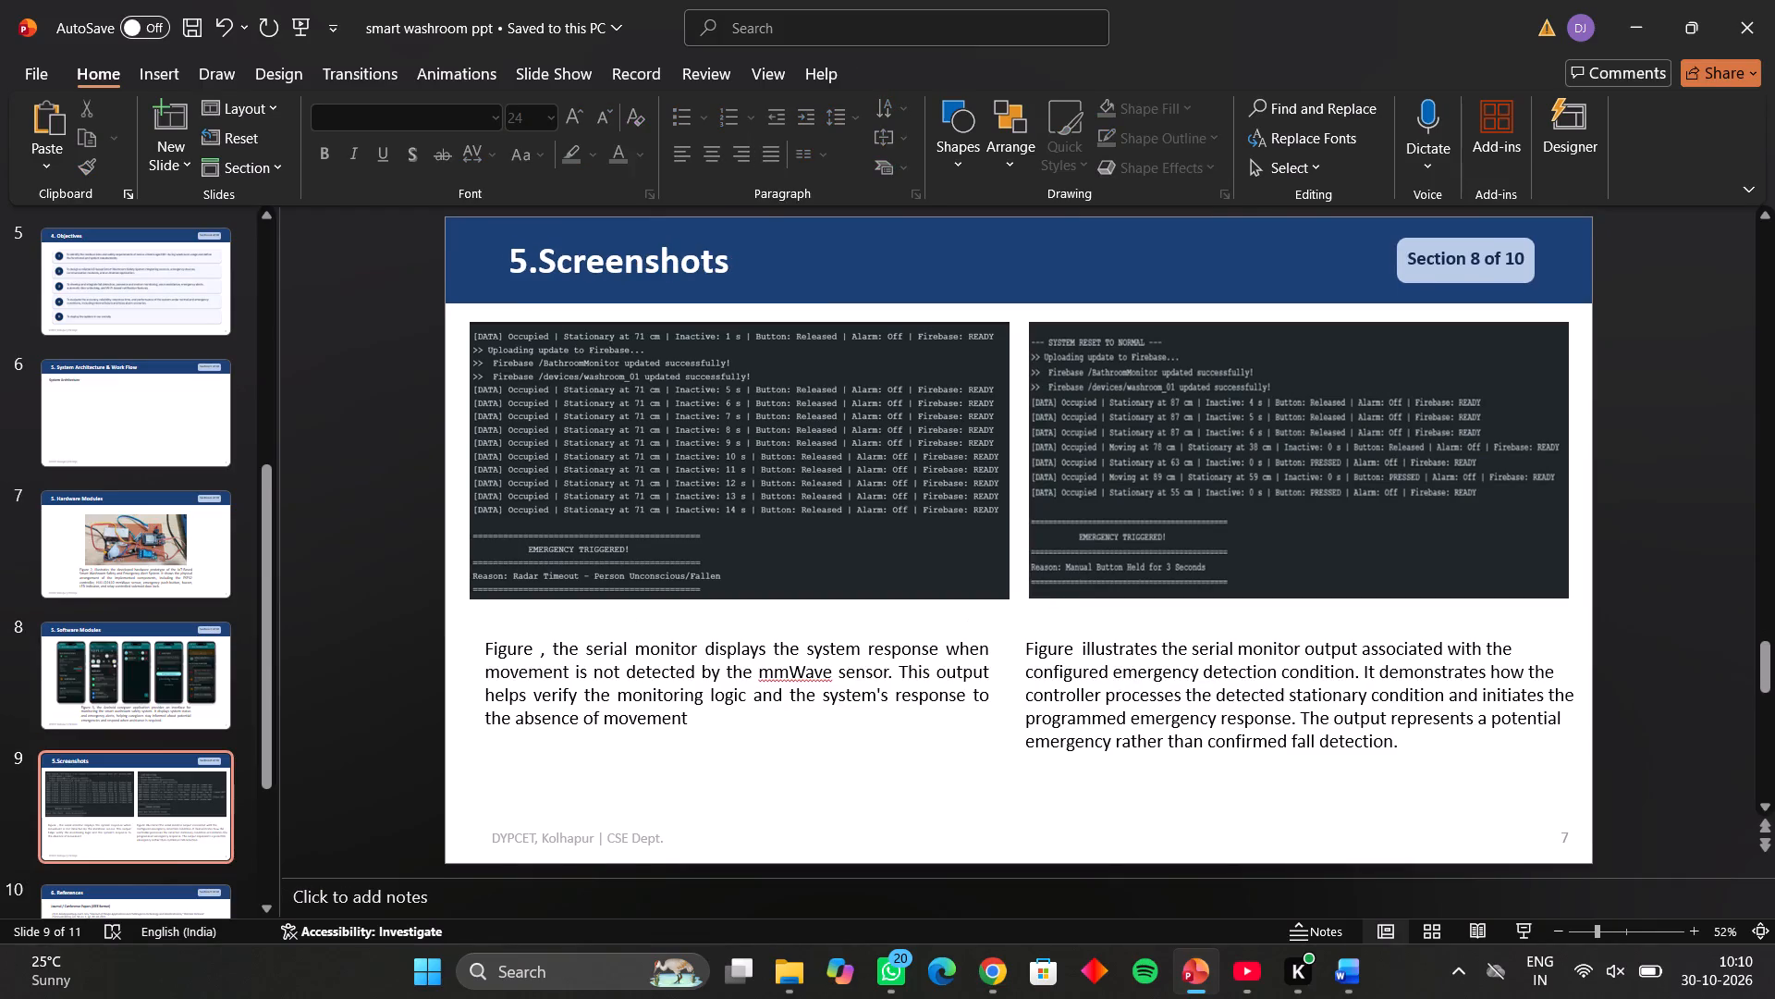
click(532, 651)
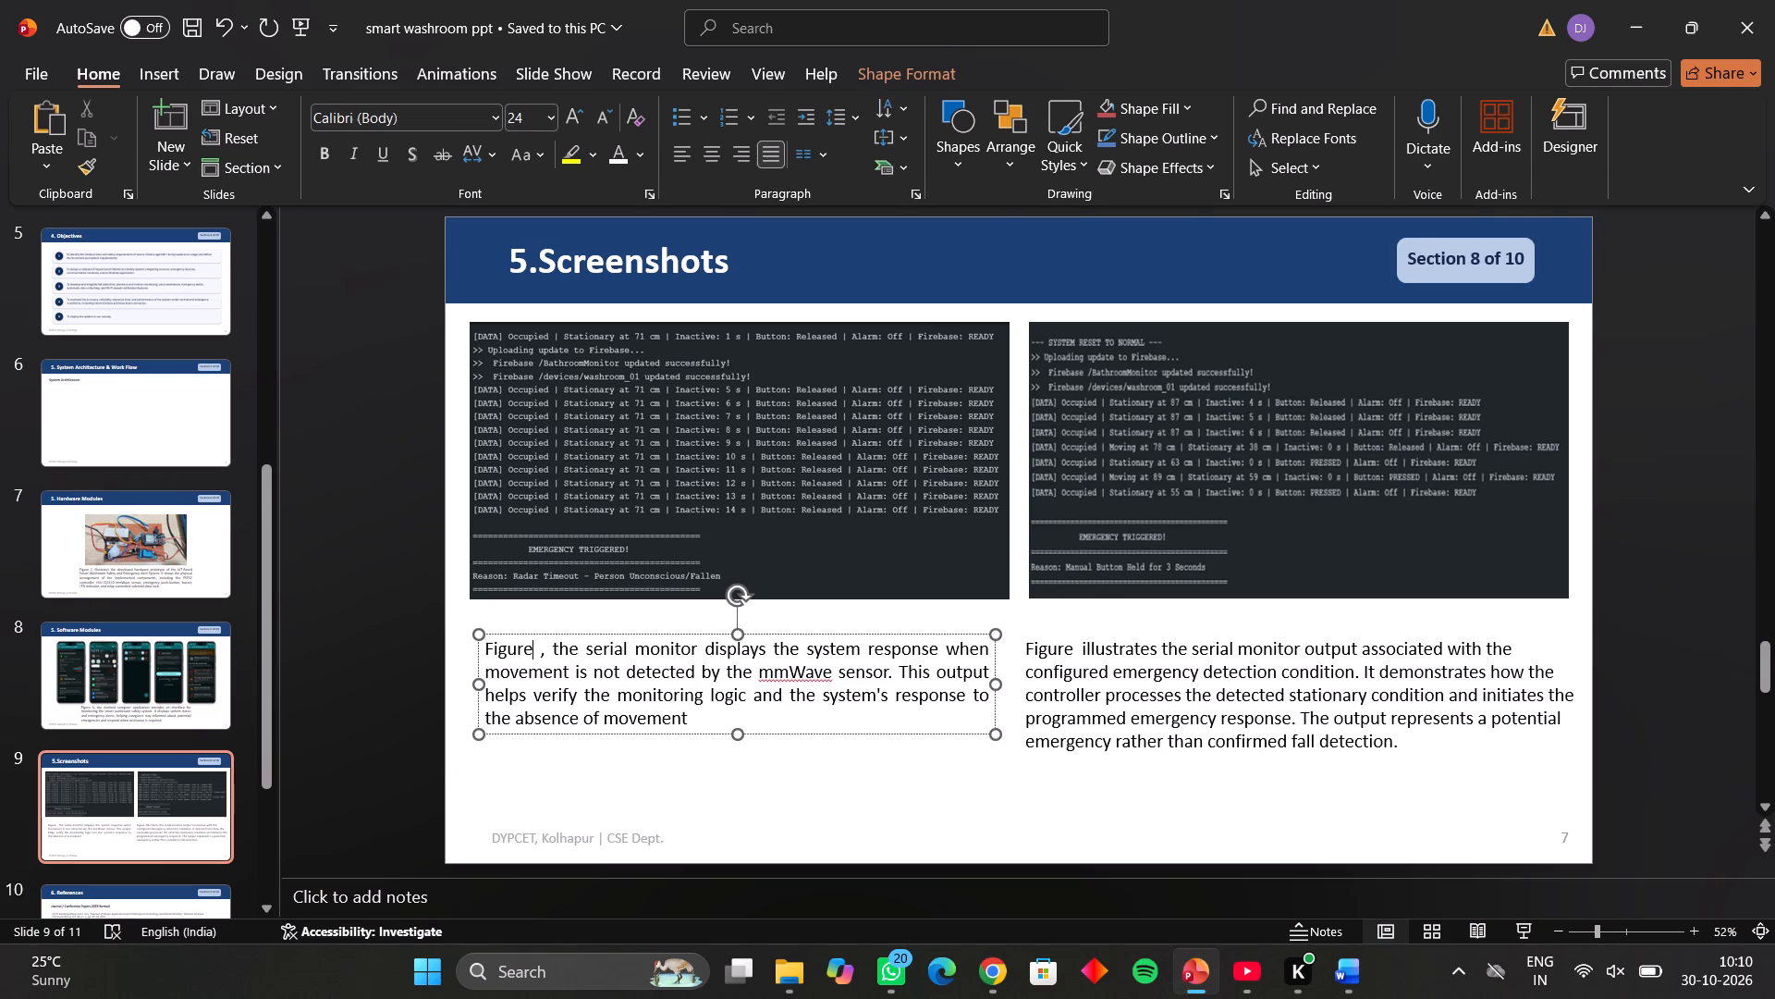
key(Right)
key(4)
Number the second screenshot description as "Figure 5," with a single space before "illustrates".
click(1080, 651)
text(5,)
key(space)
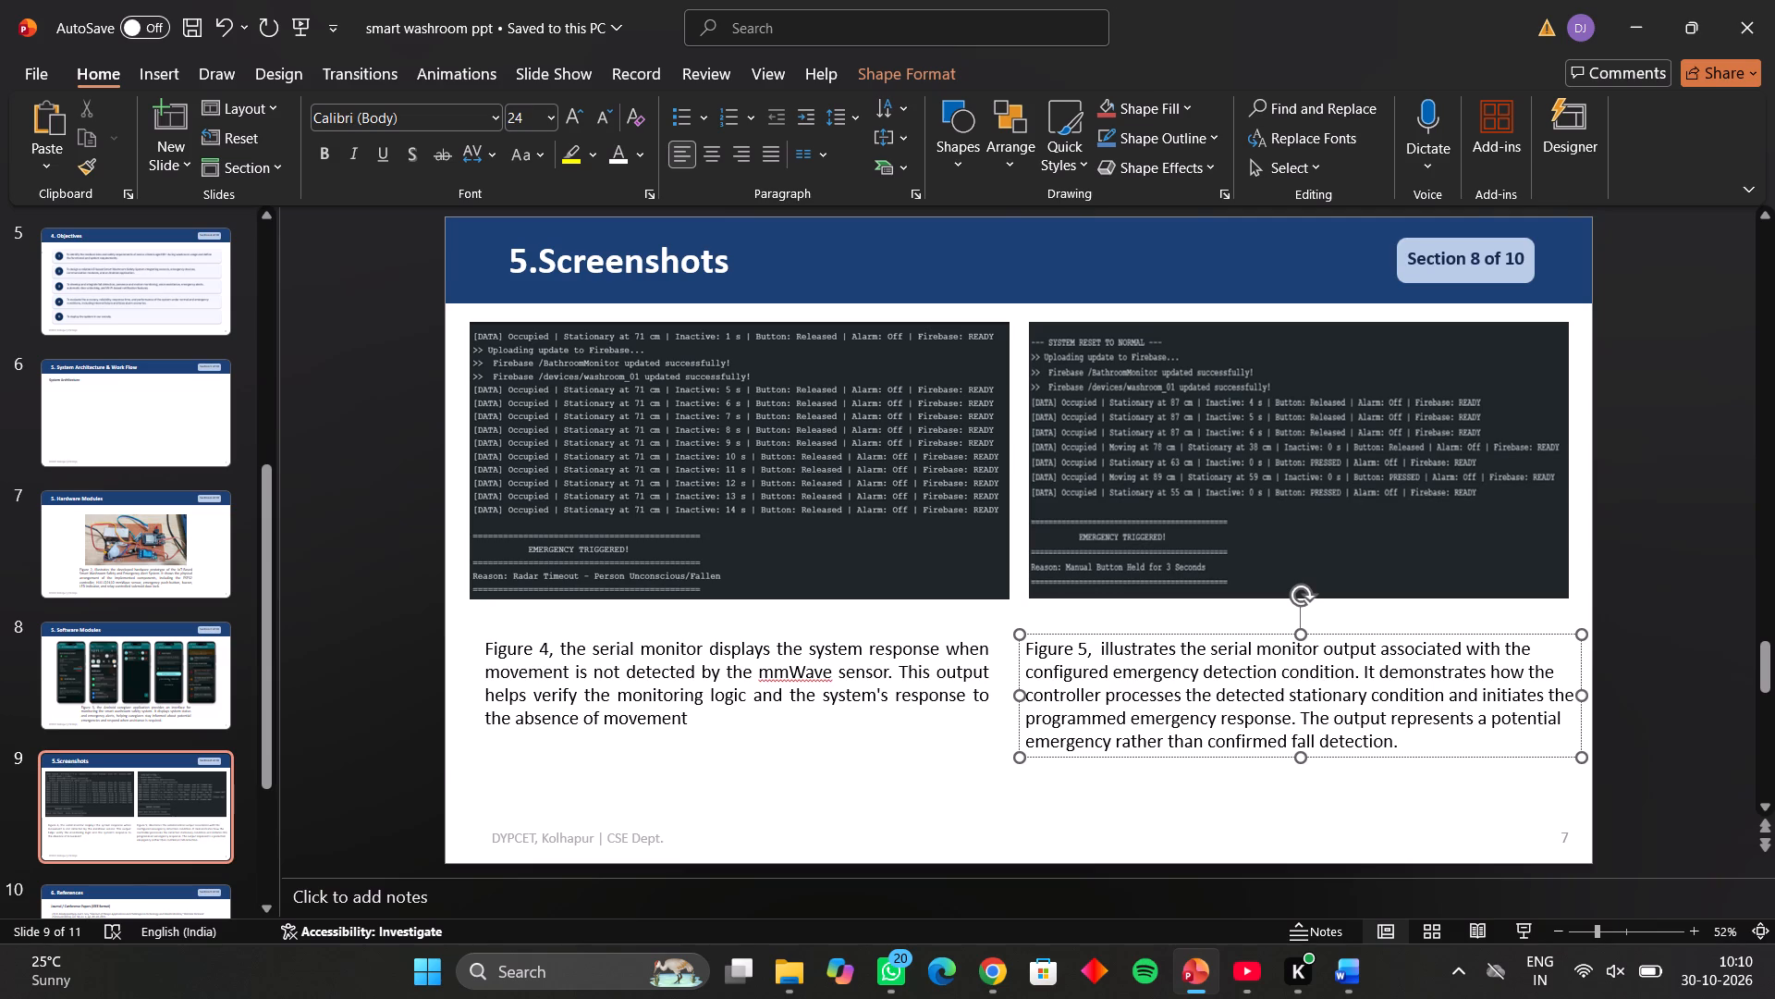
key(BackSpace)
key(Right)
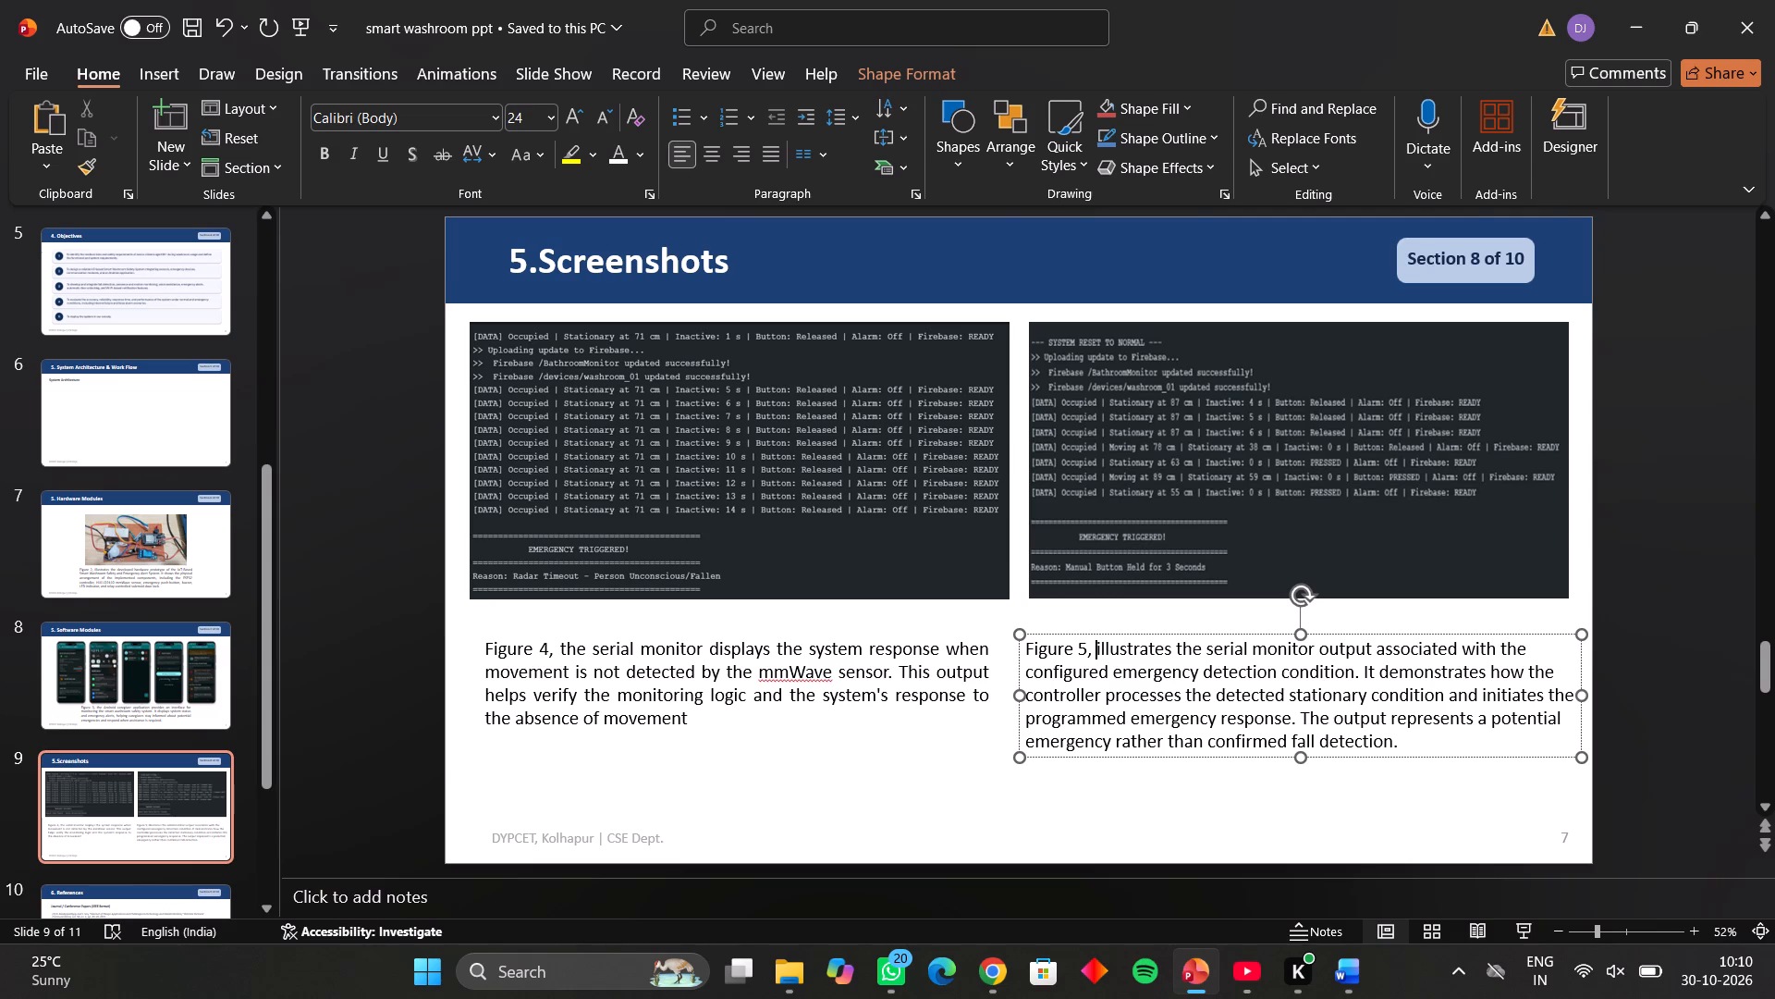
key(BackSpace)
key(space)
Save the presentation with the renumbered screenshot descriptions.
click(1659, 777)
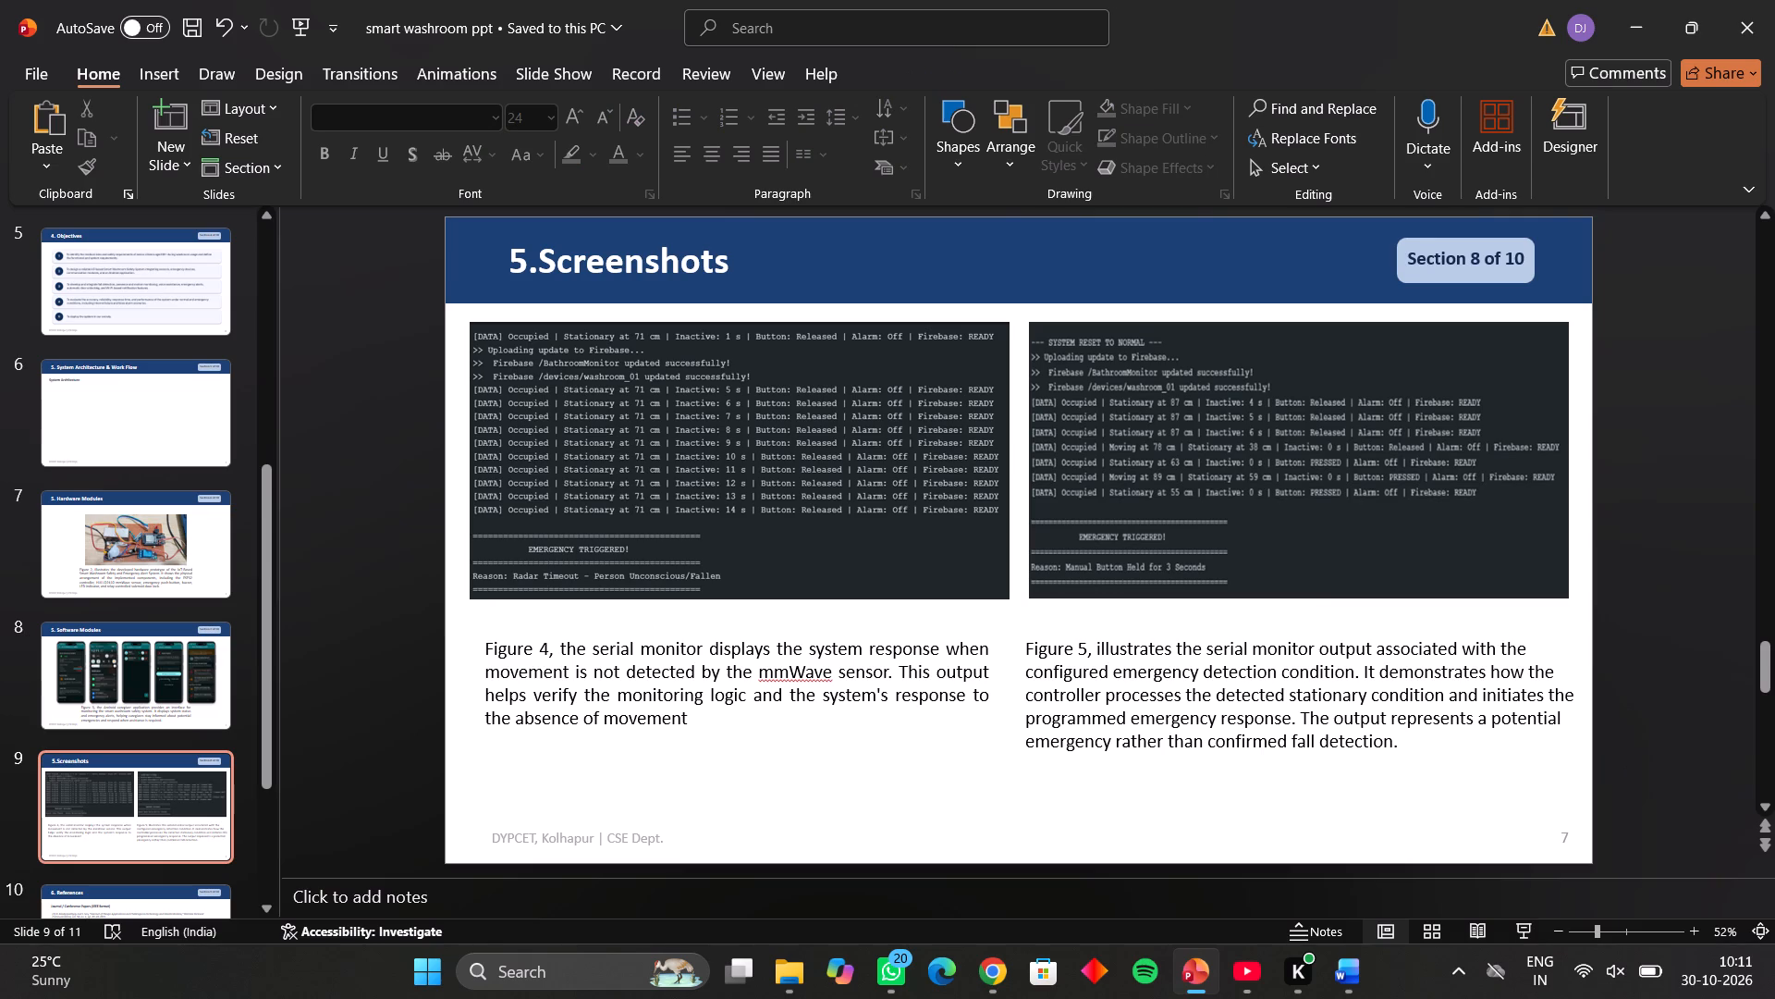
key(ctrl+s)
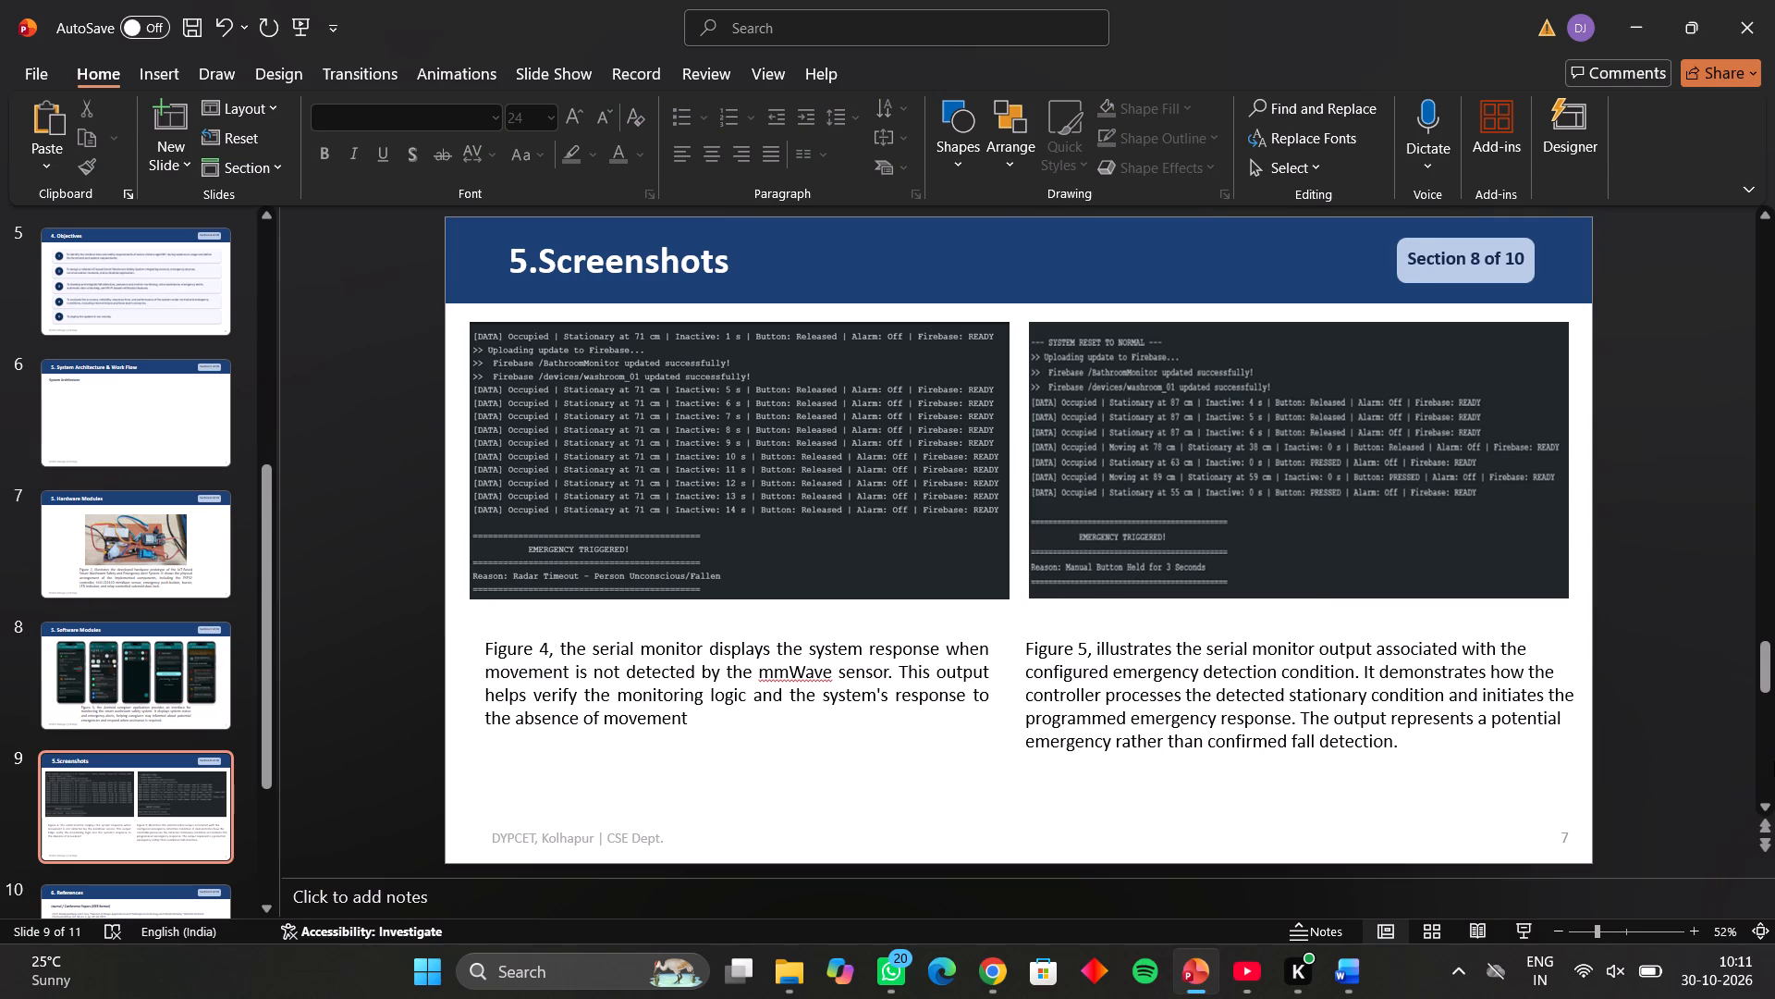
Play the slide show from the beginning through to the Screenshots slide to review the slides, and exit it.
click(293, 28)
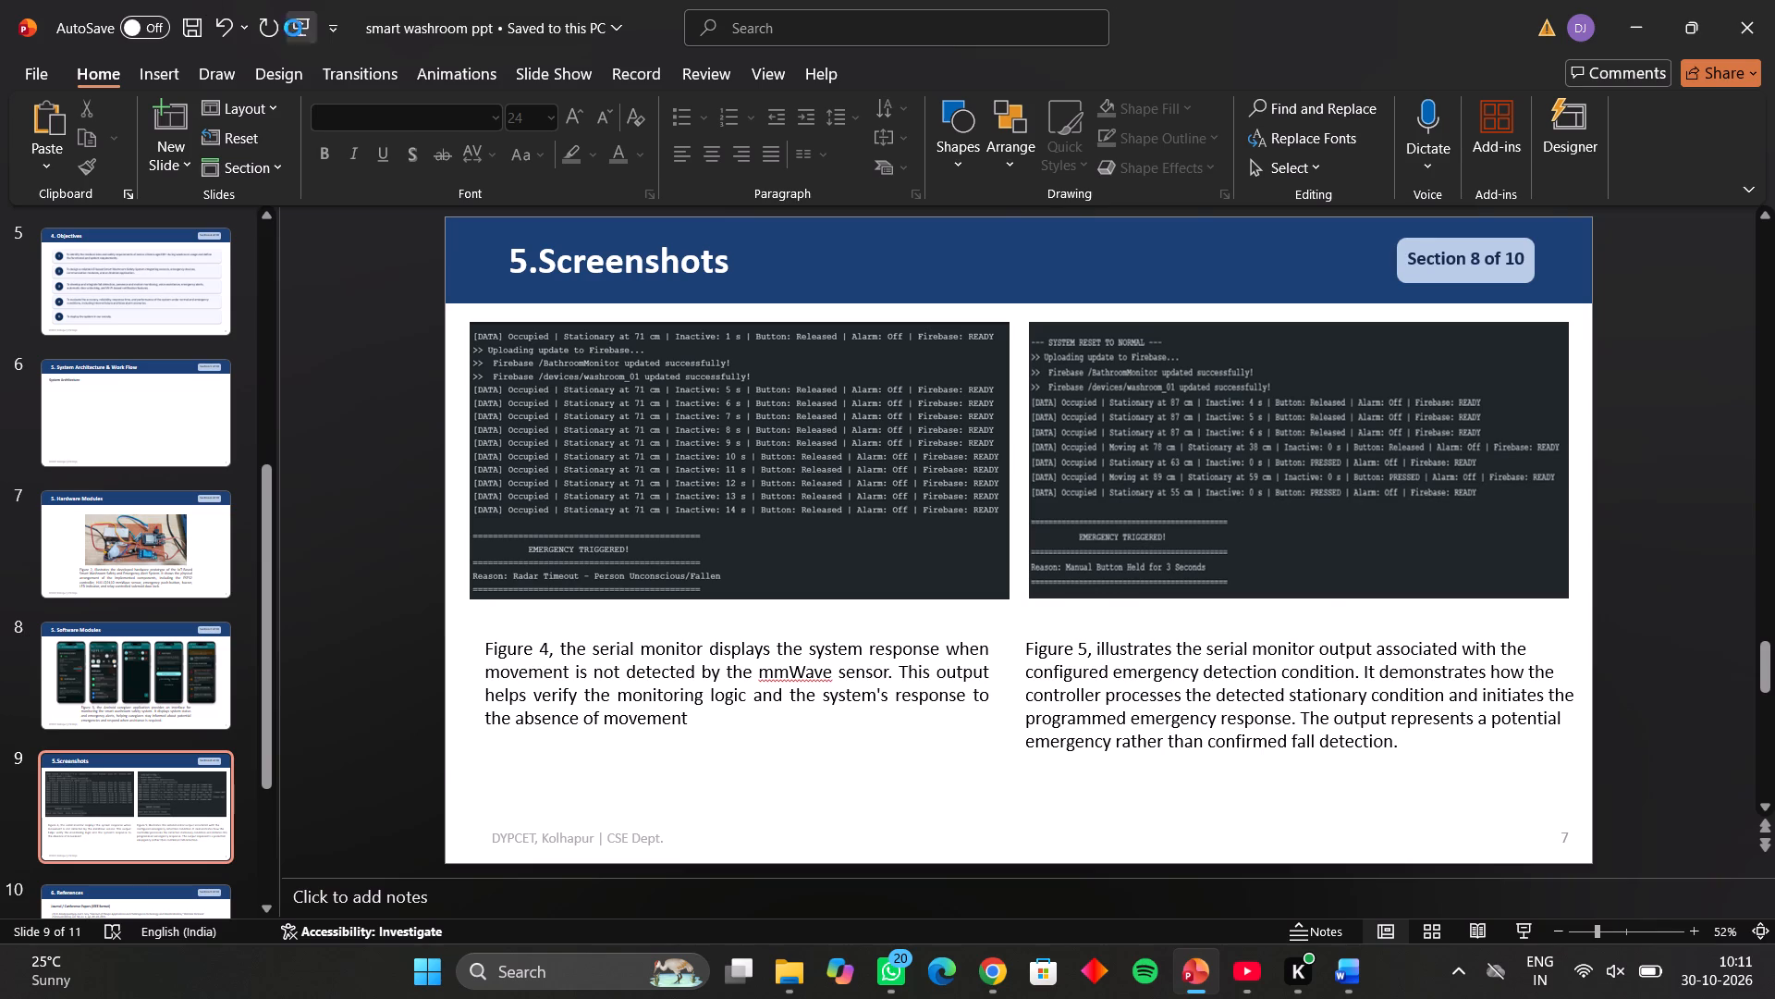
key(Right)
key(Right)
key(Right)
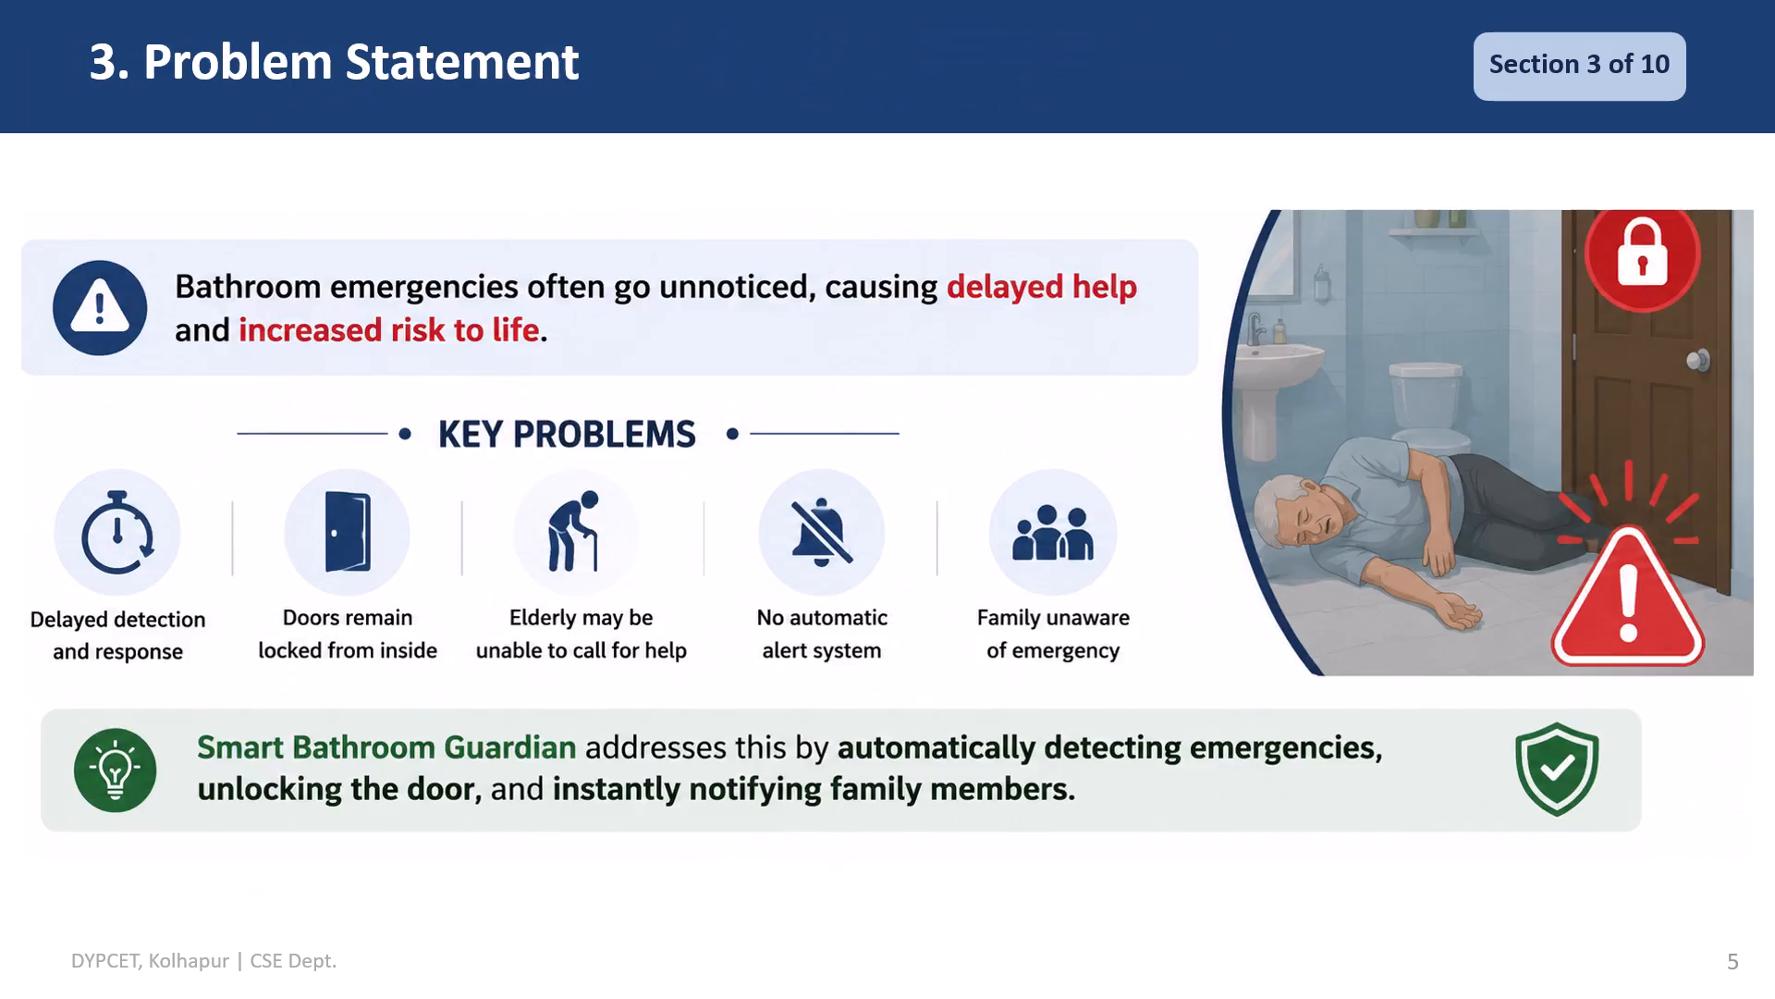
key(Right)
key(Right)
key(Right)
key(Right)
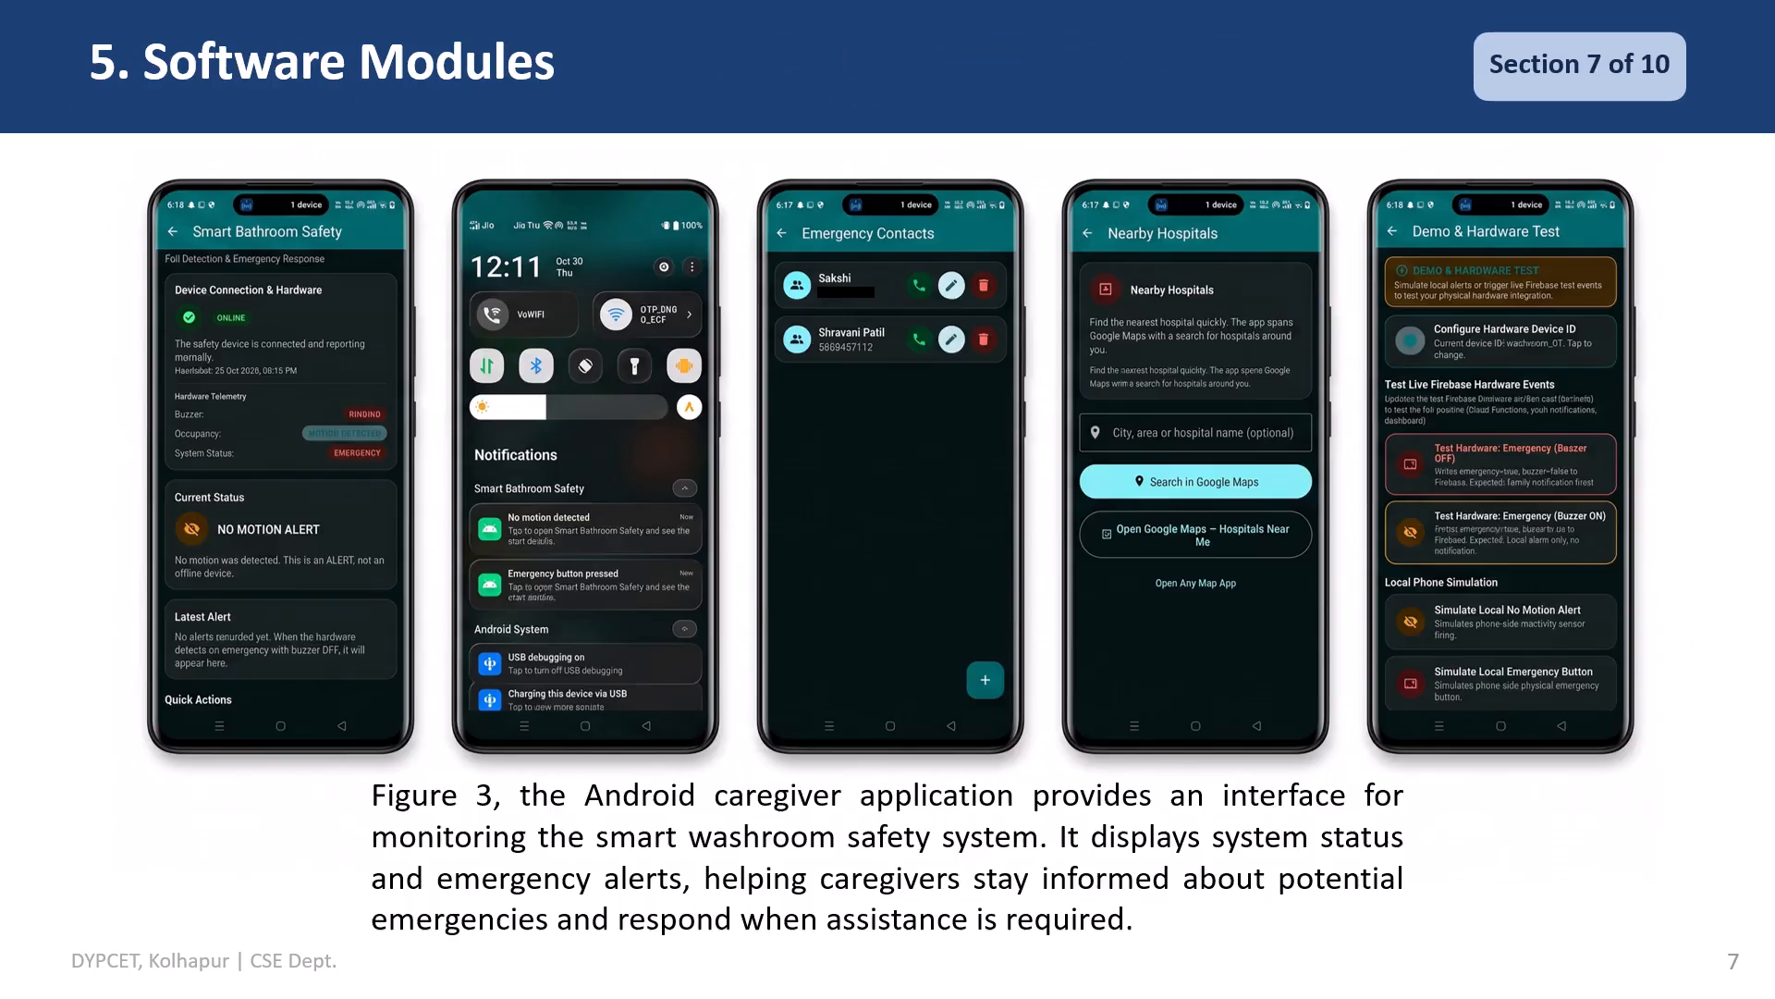
key(Right)
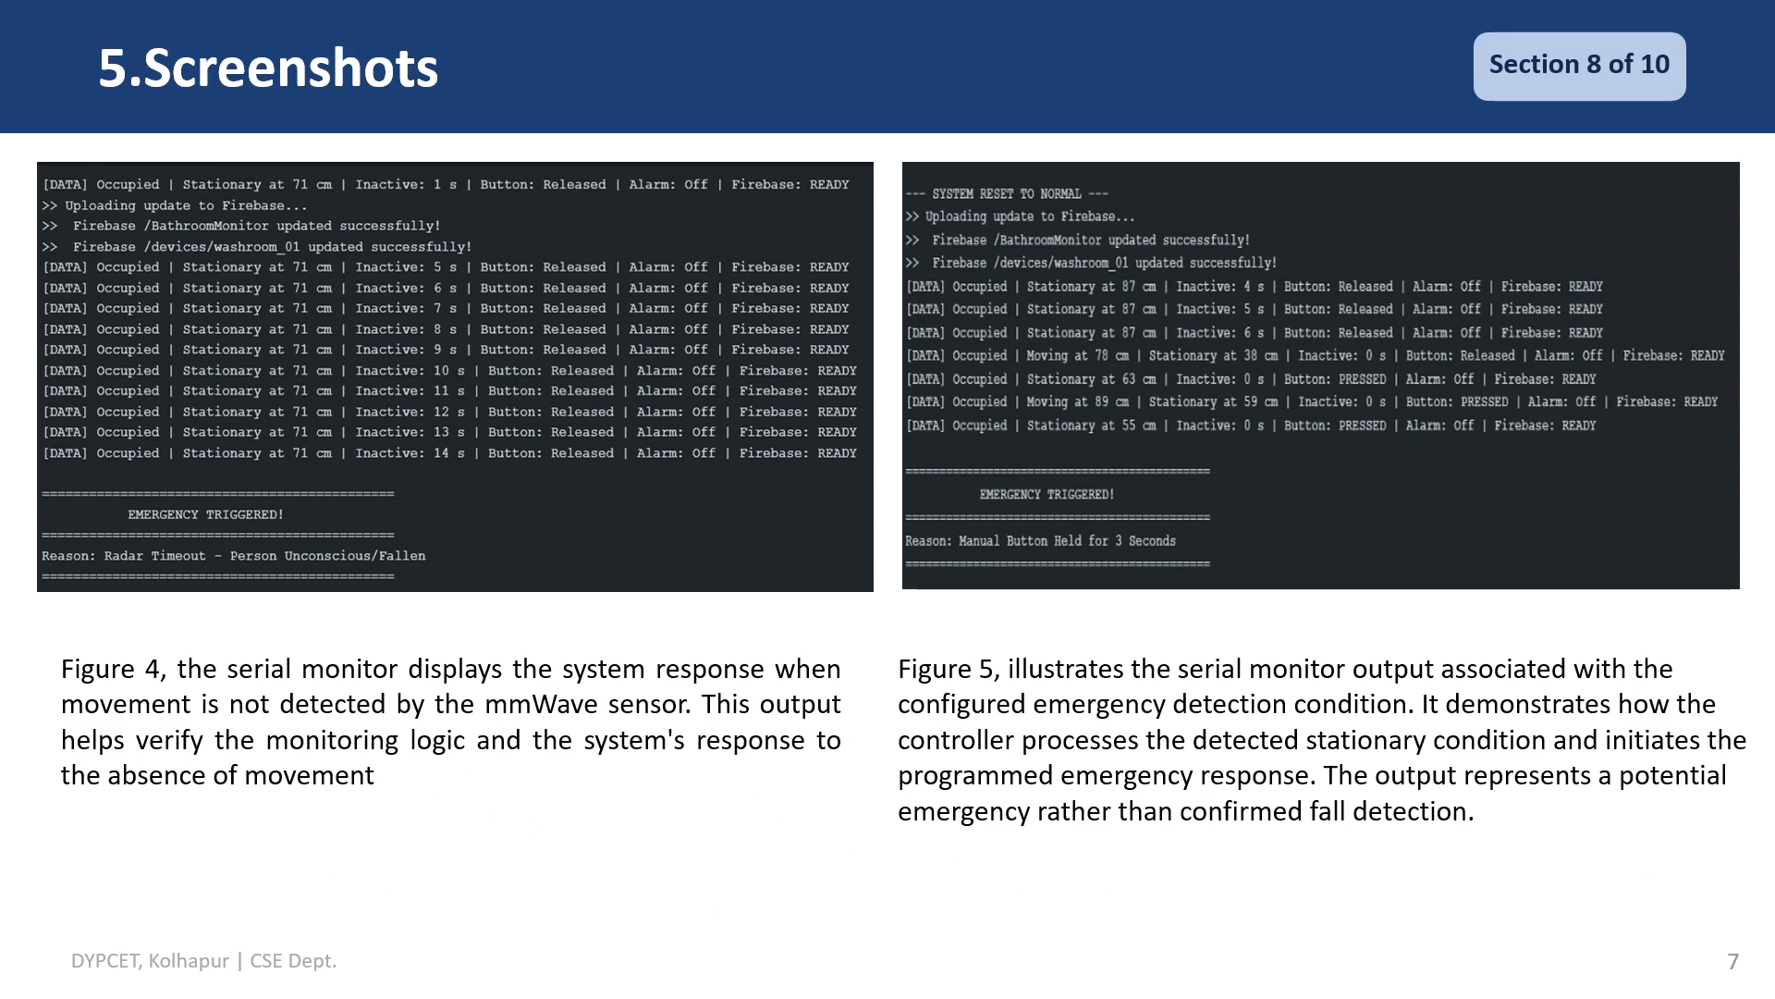
key(Escape)
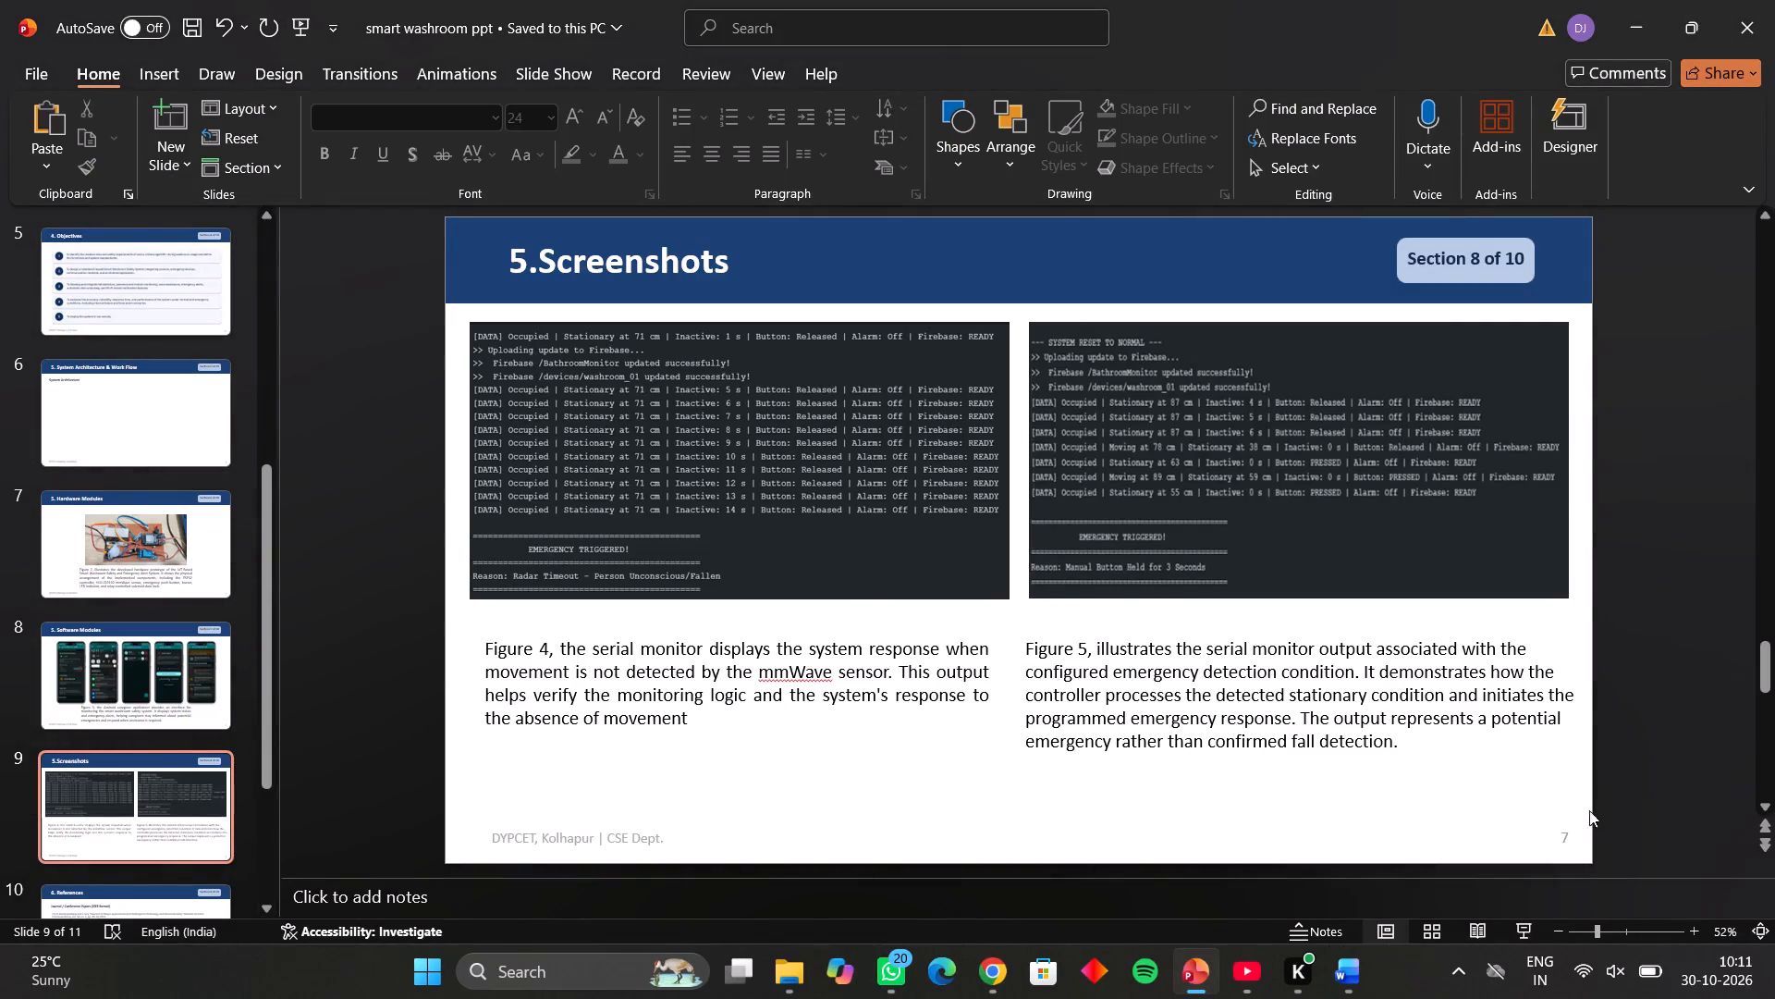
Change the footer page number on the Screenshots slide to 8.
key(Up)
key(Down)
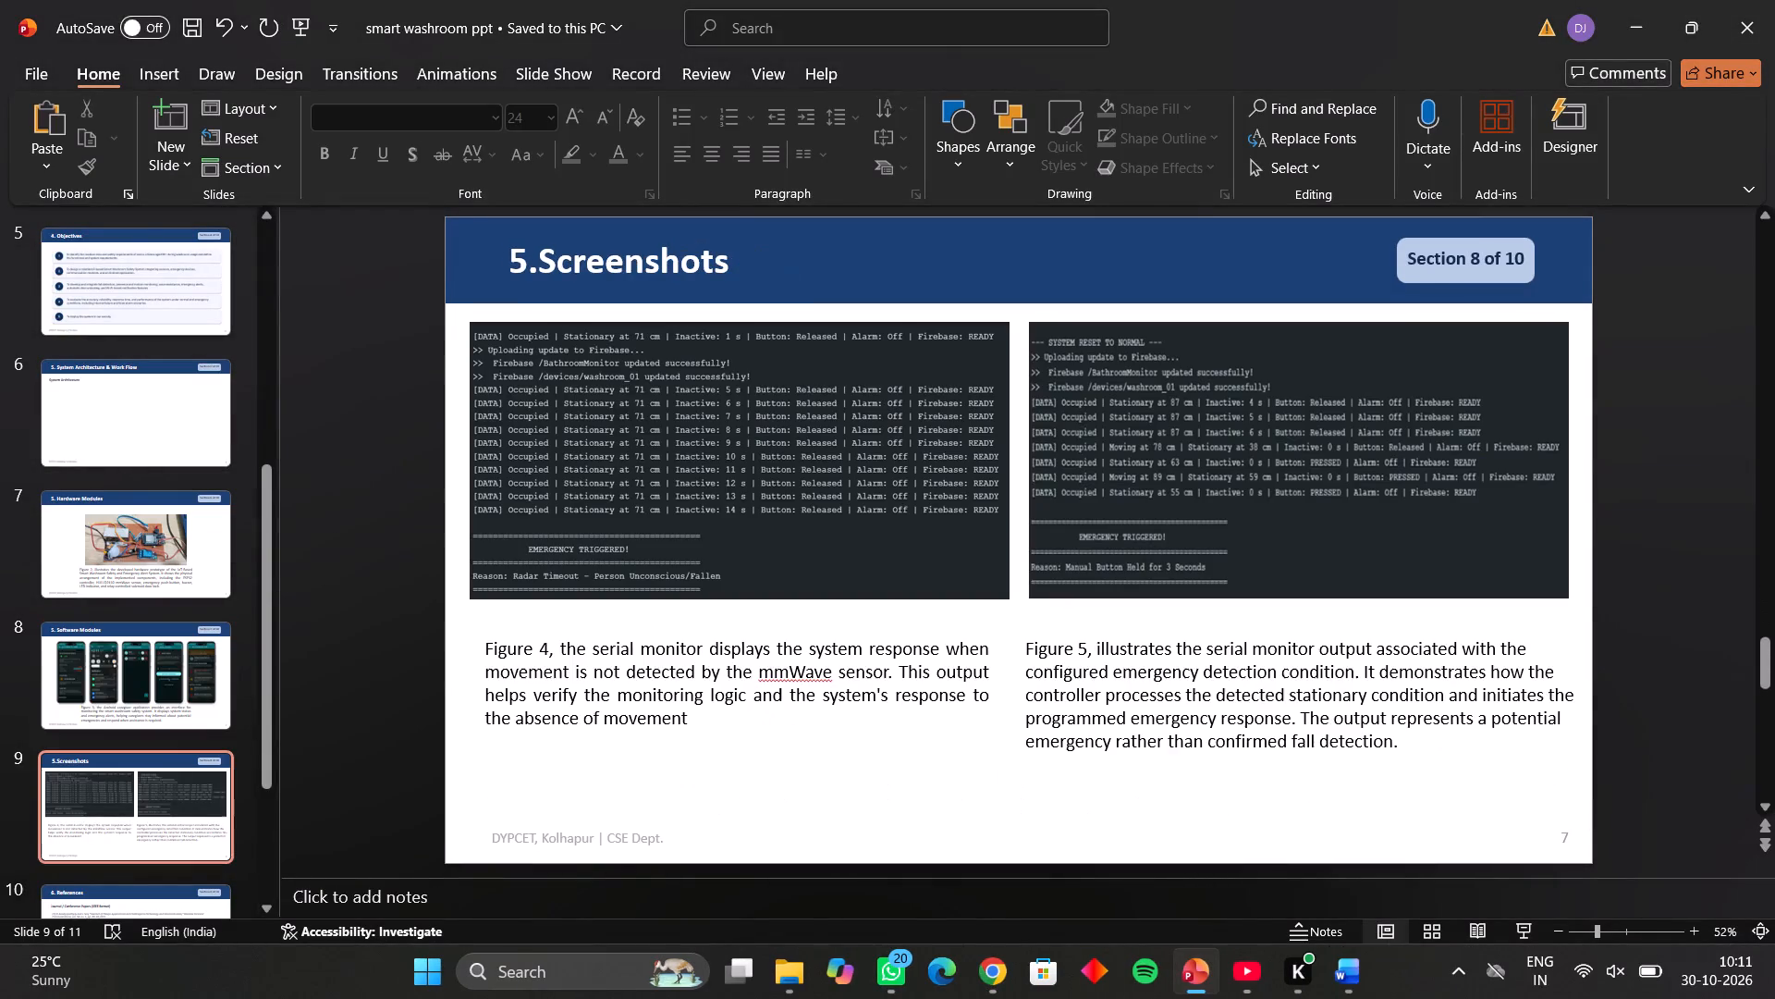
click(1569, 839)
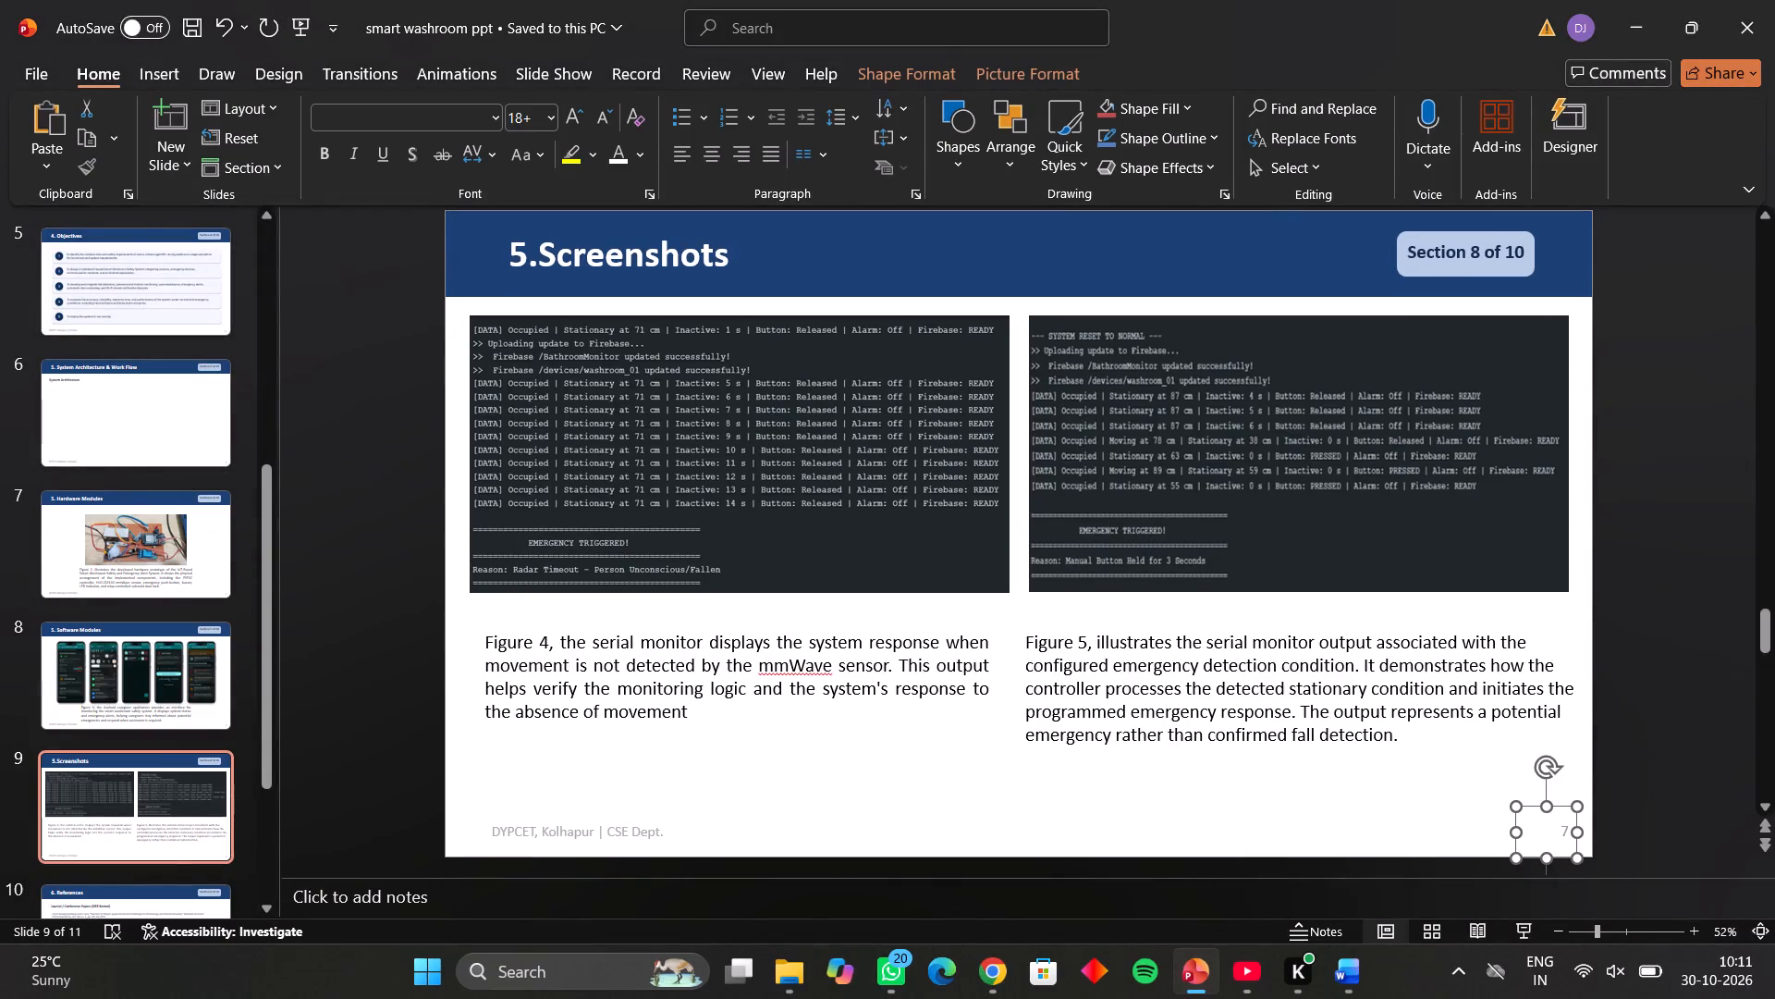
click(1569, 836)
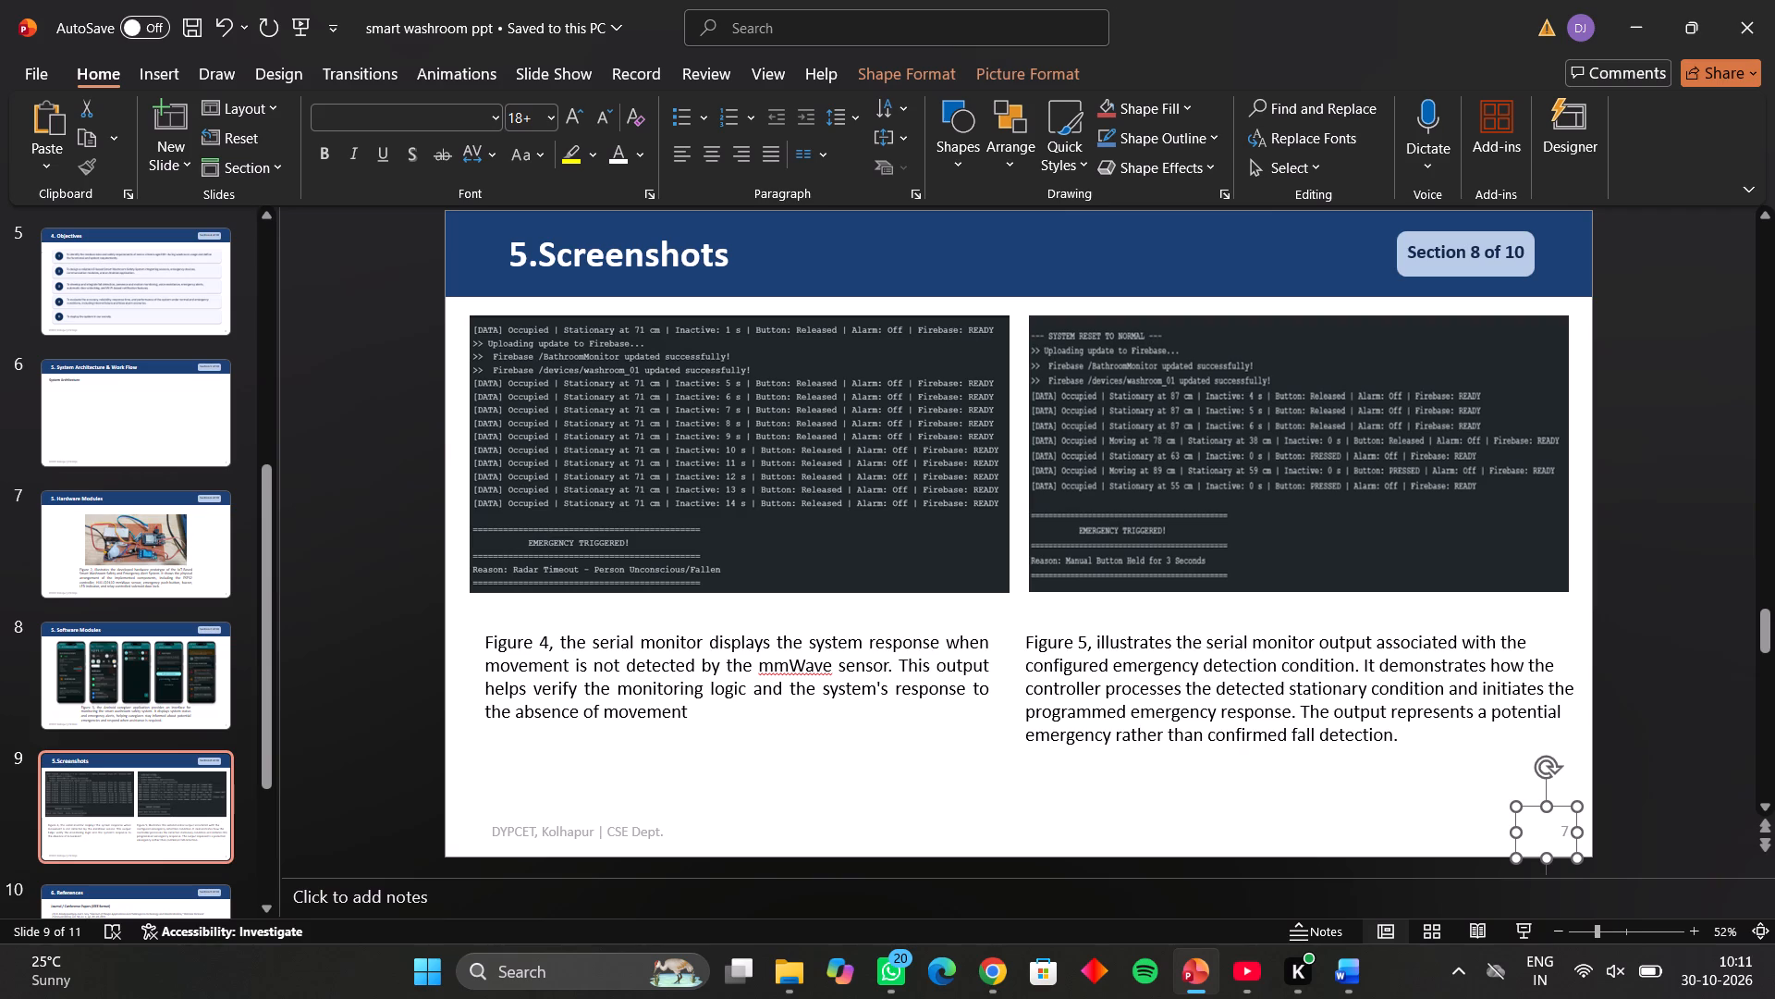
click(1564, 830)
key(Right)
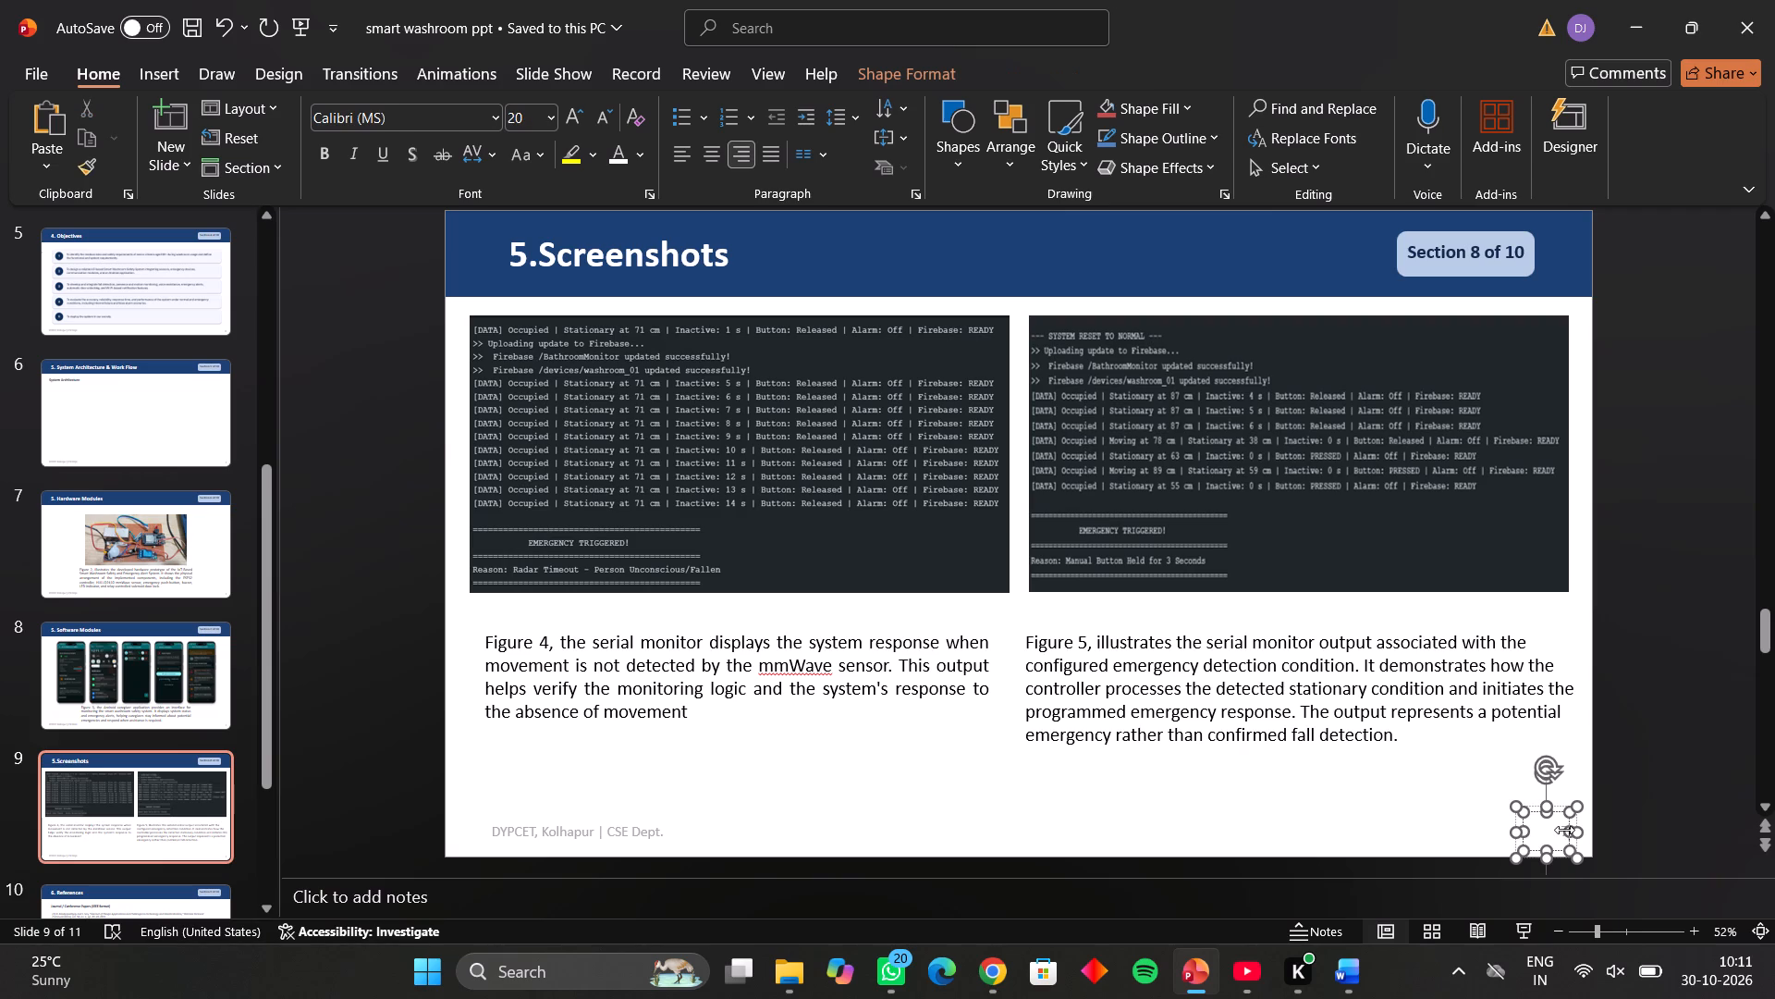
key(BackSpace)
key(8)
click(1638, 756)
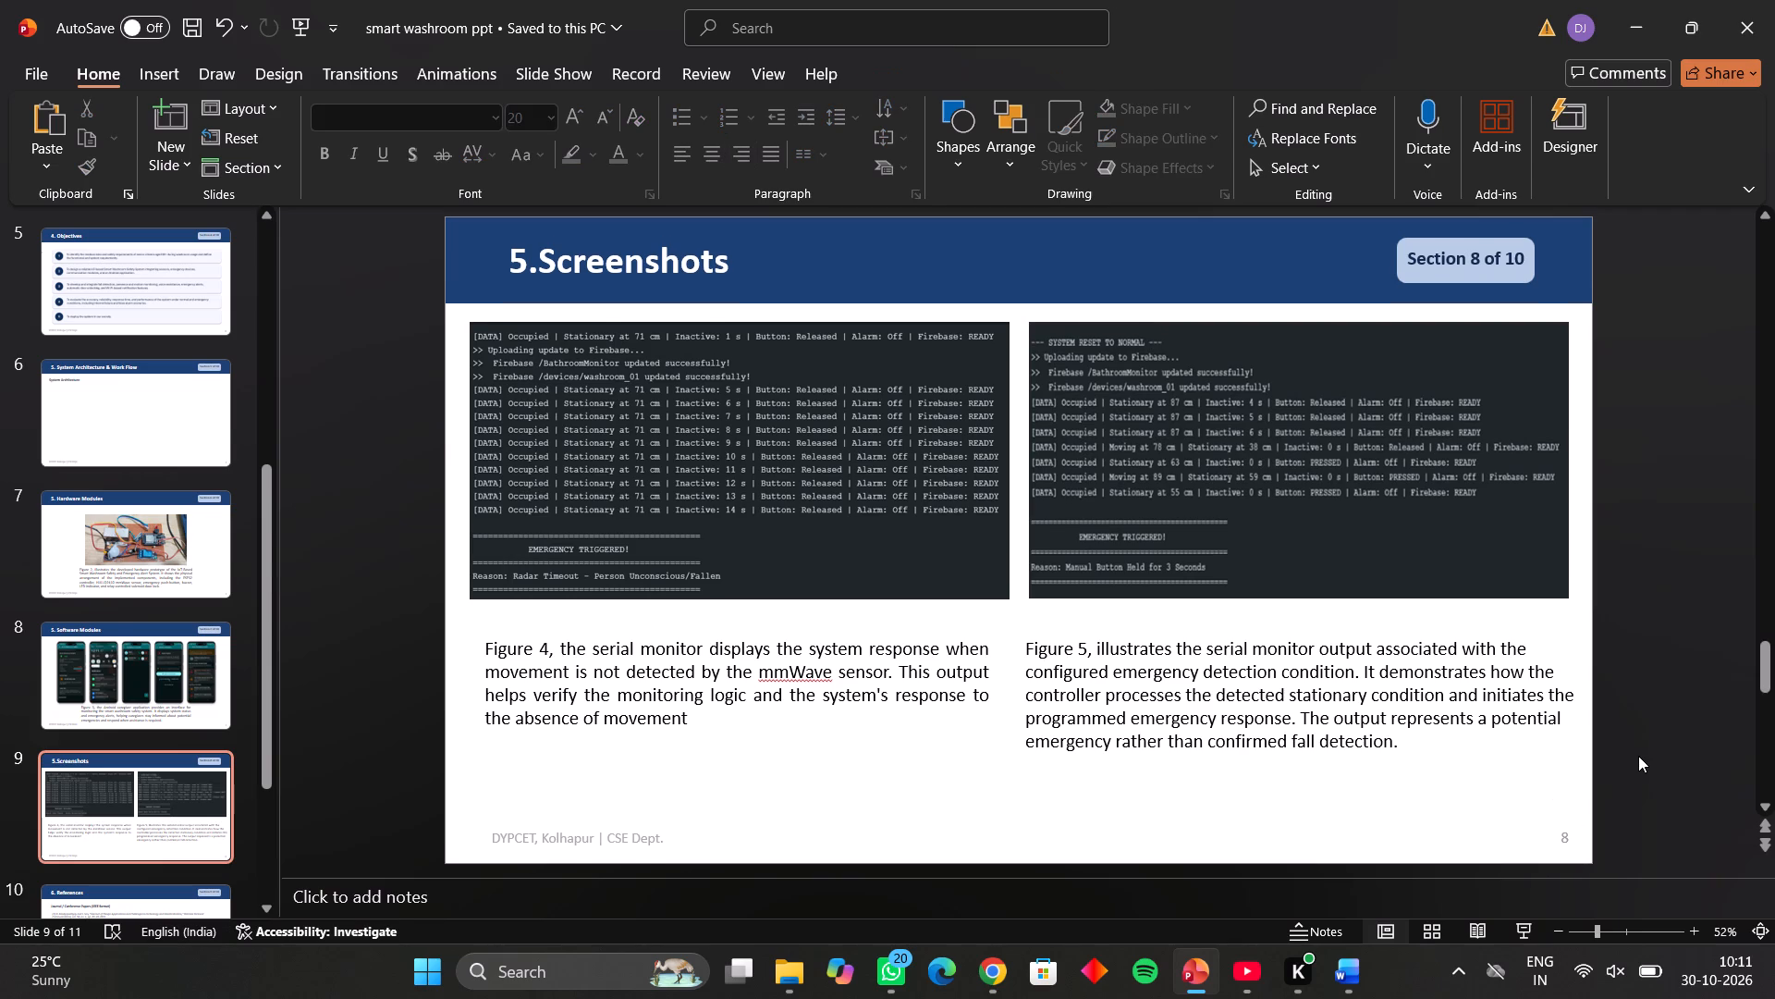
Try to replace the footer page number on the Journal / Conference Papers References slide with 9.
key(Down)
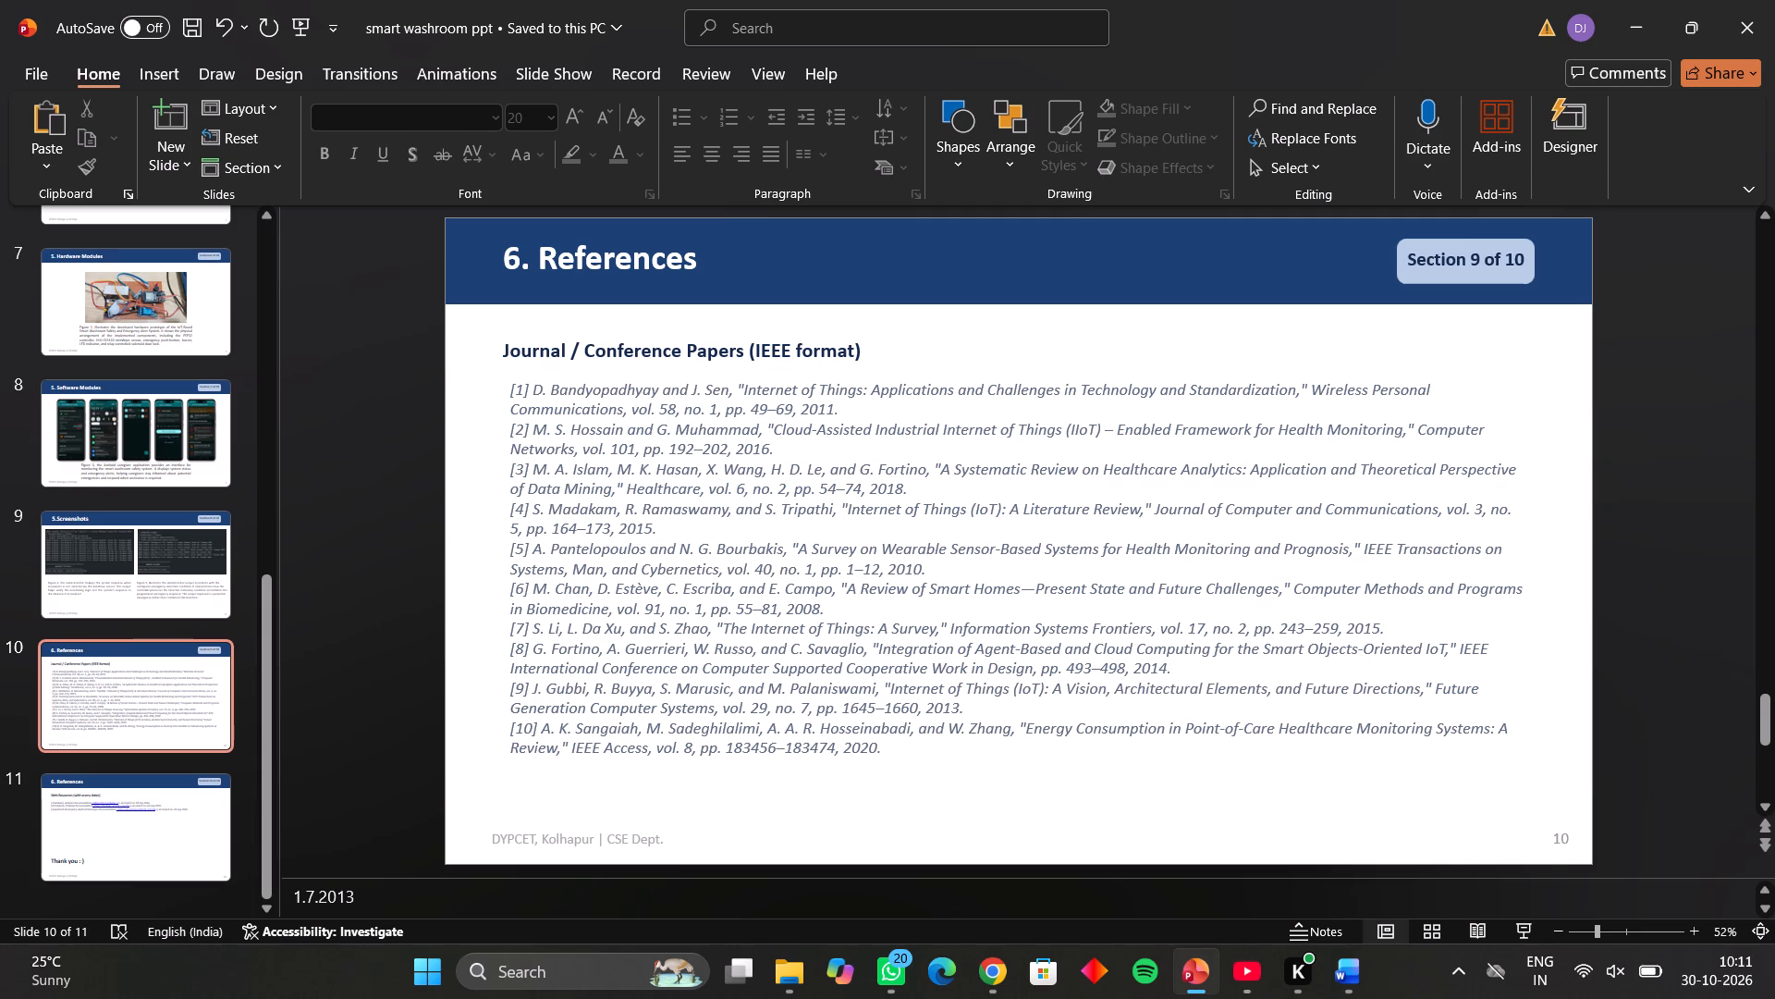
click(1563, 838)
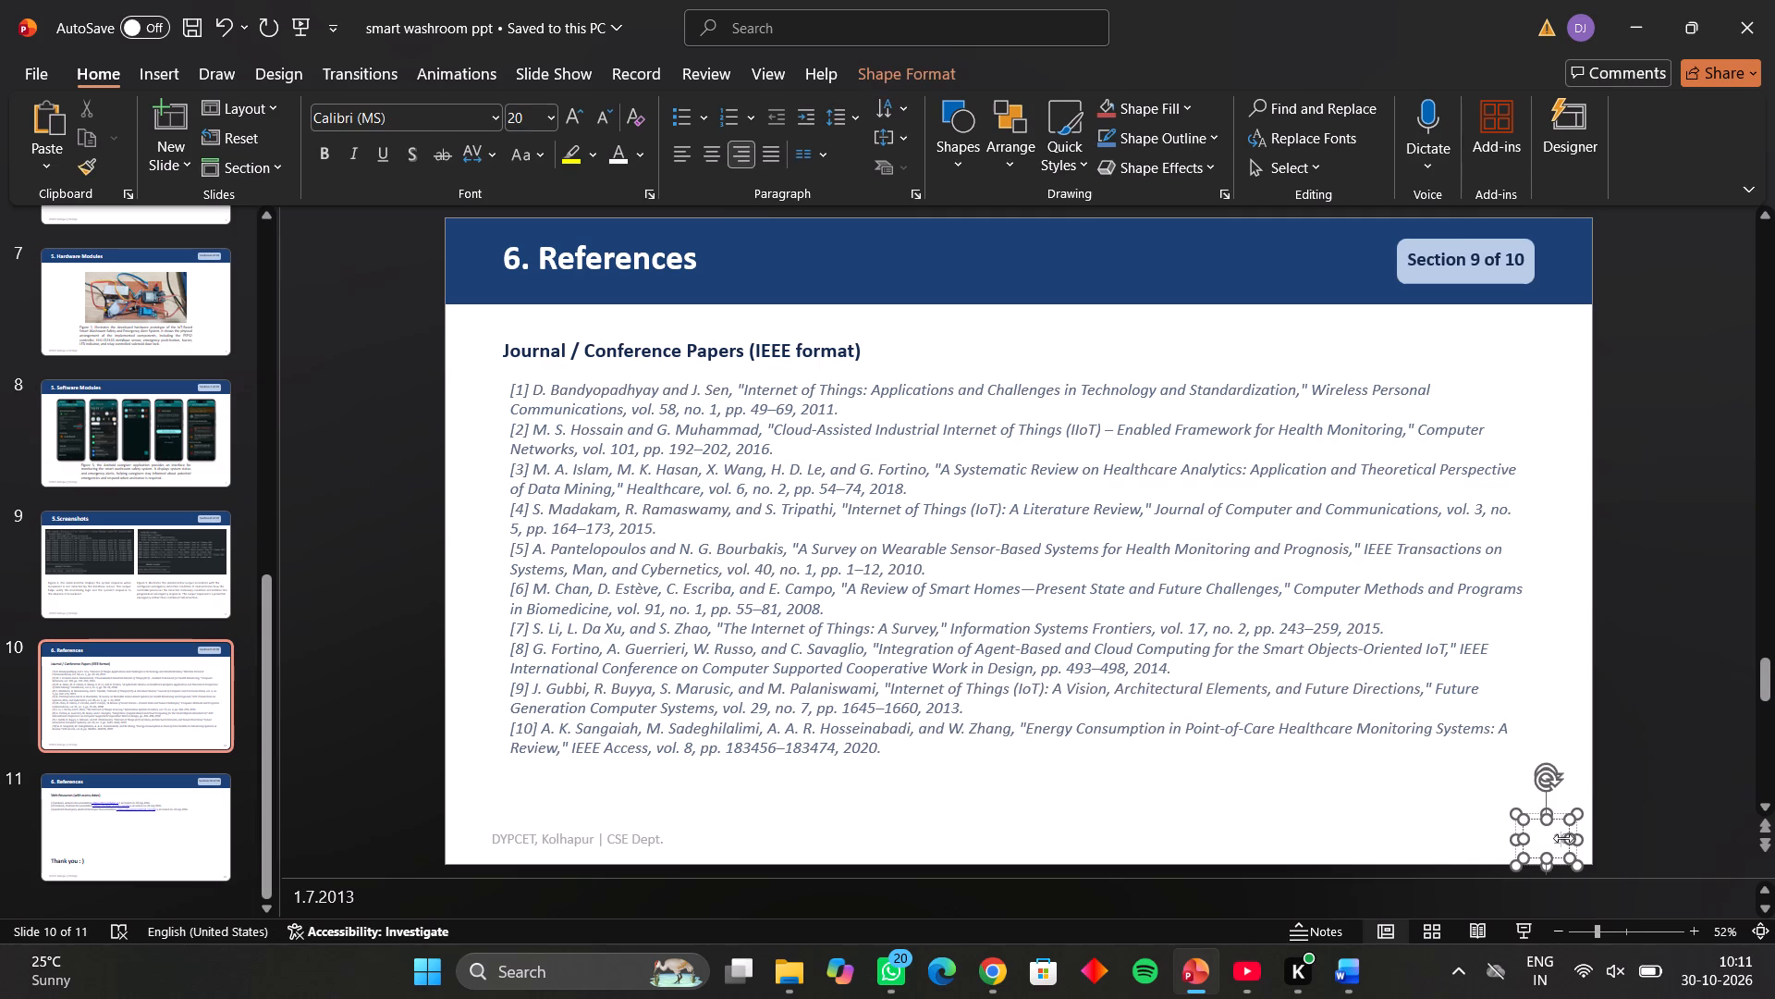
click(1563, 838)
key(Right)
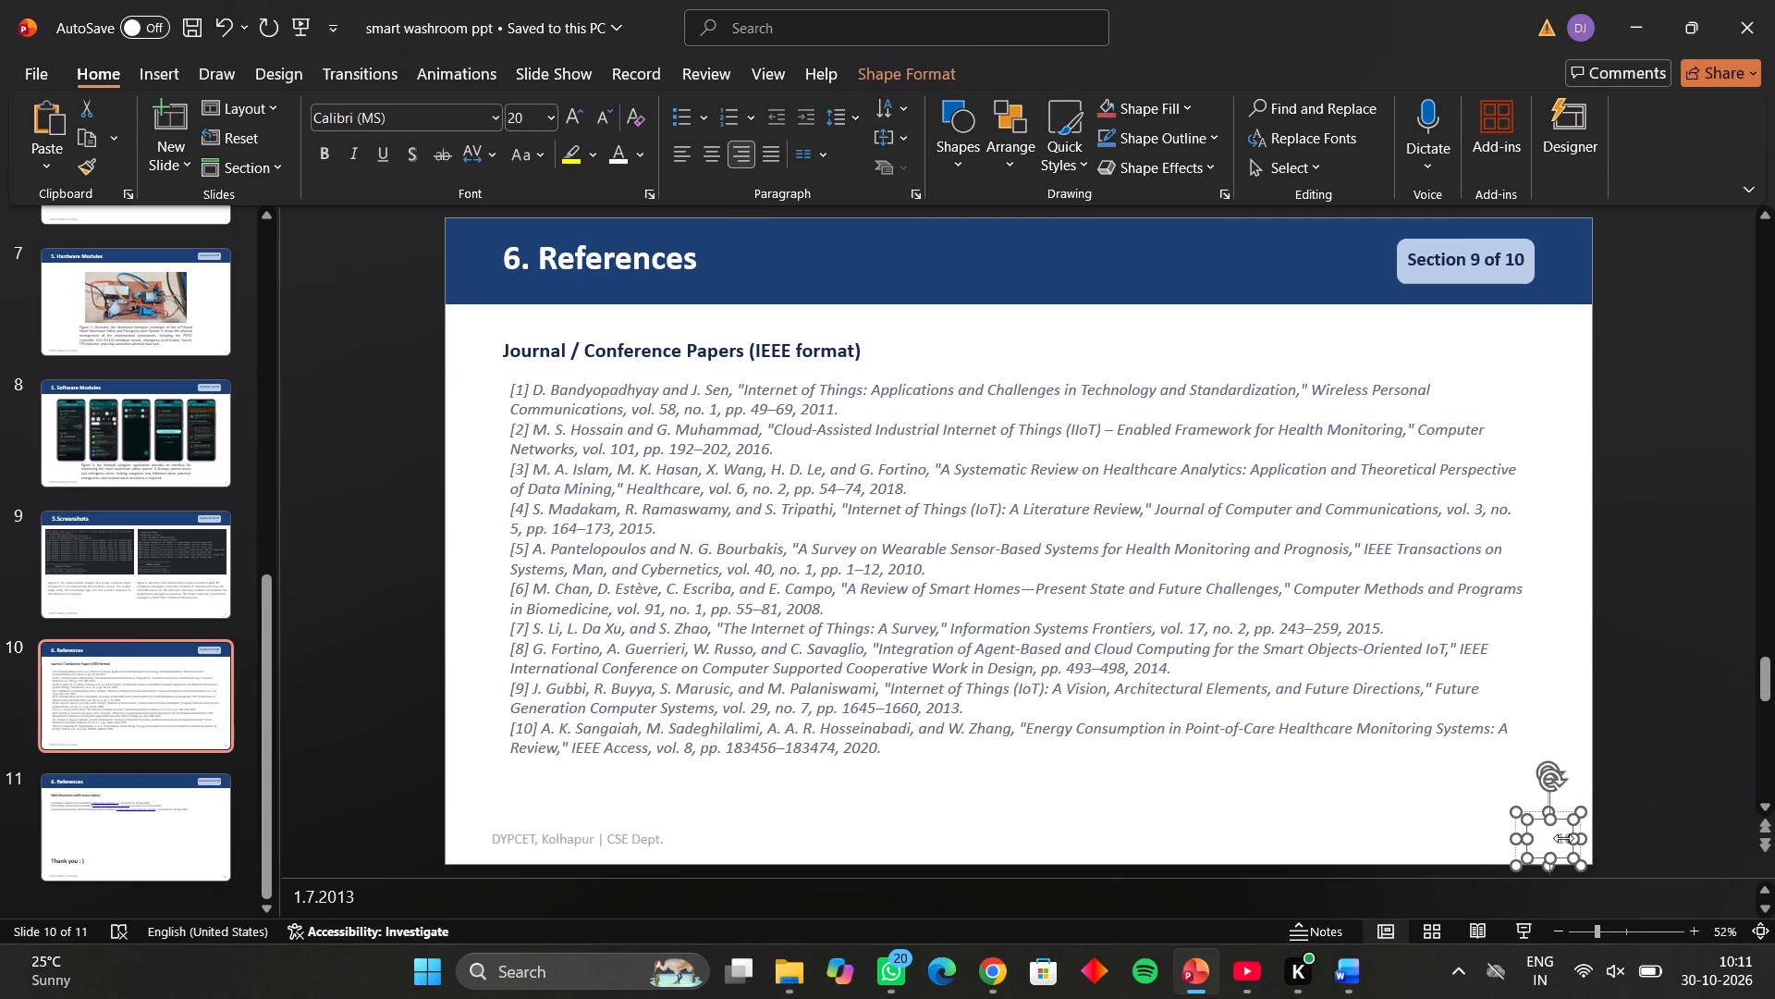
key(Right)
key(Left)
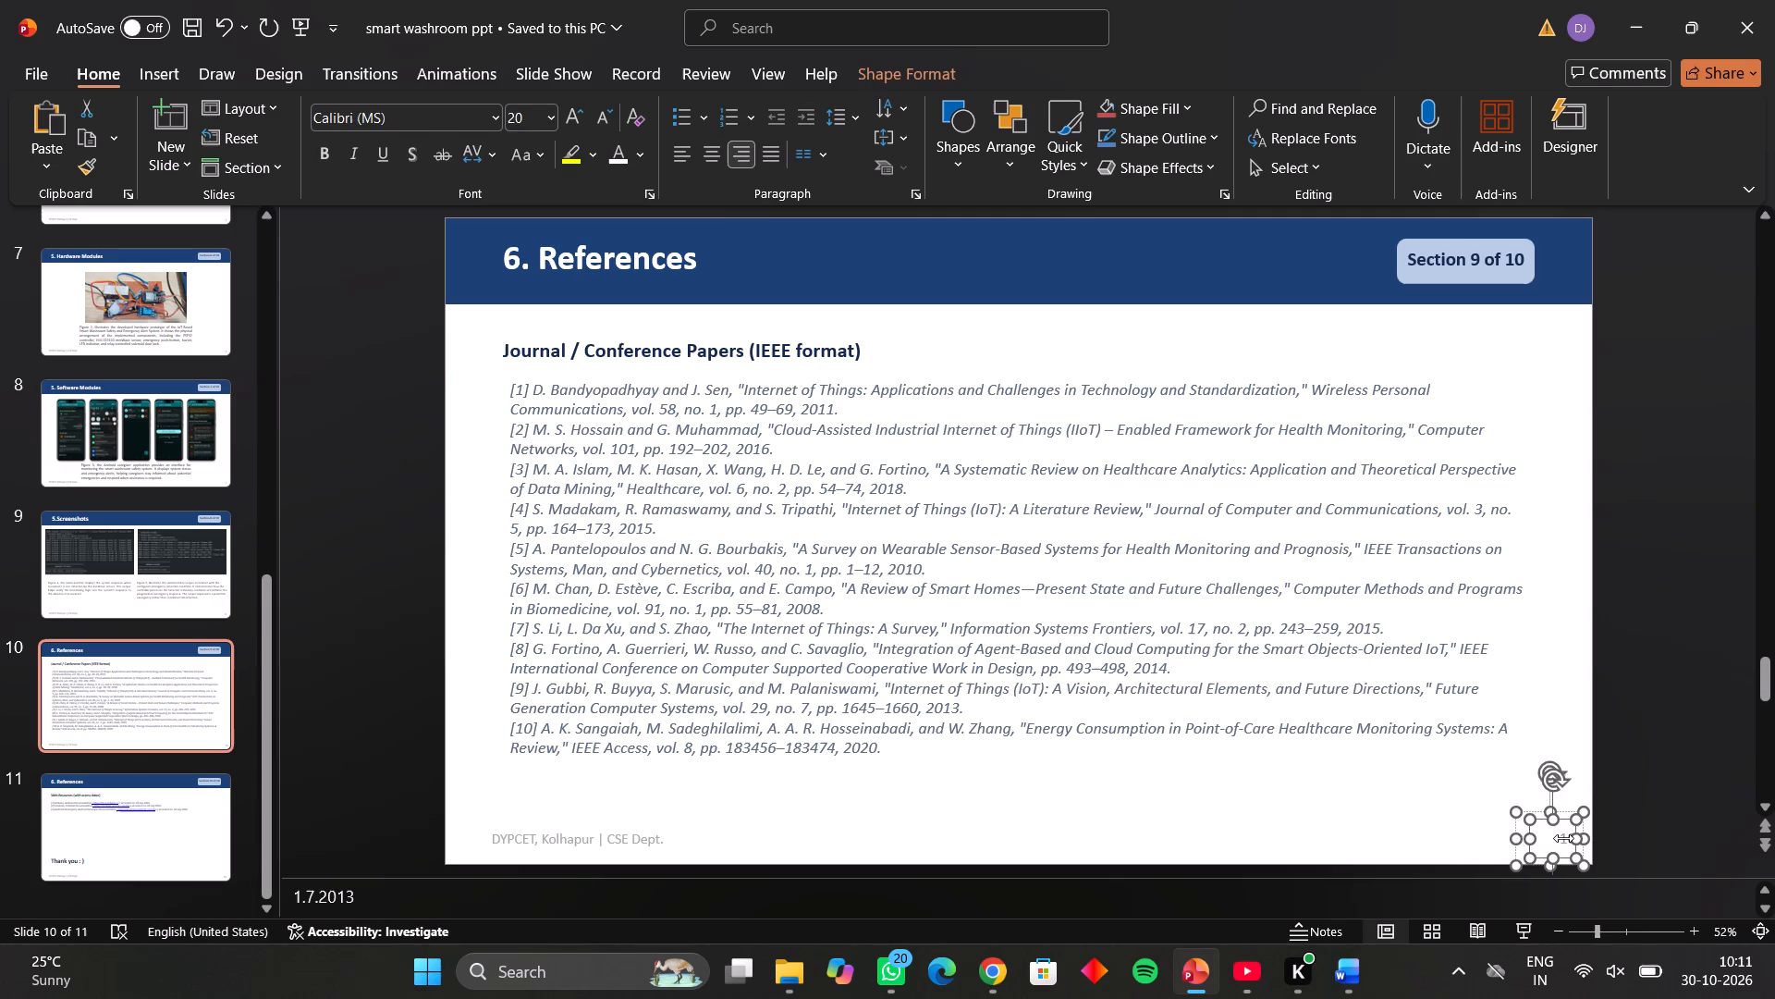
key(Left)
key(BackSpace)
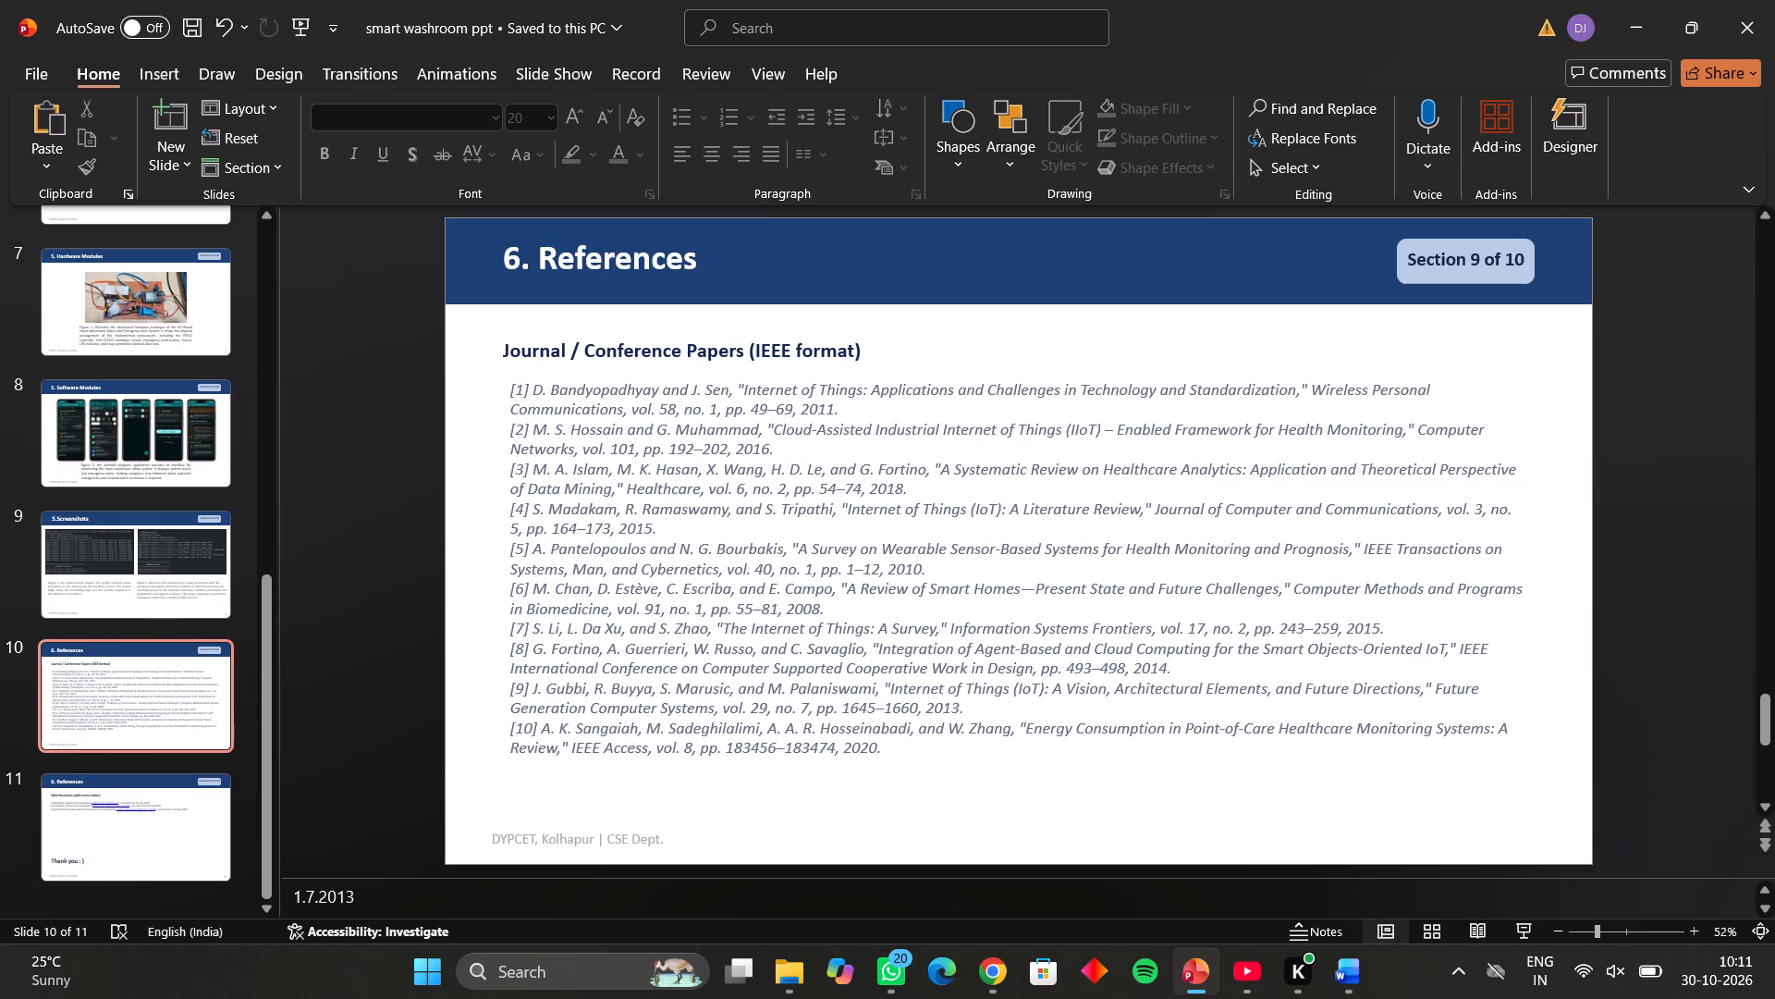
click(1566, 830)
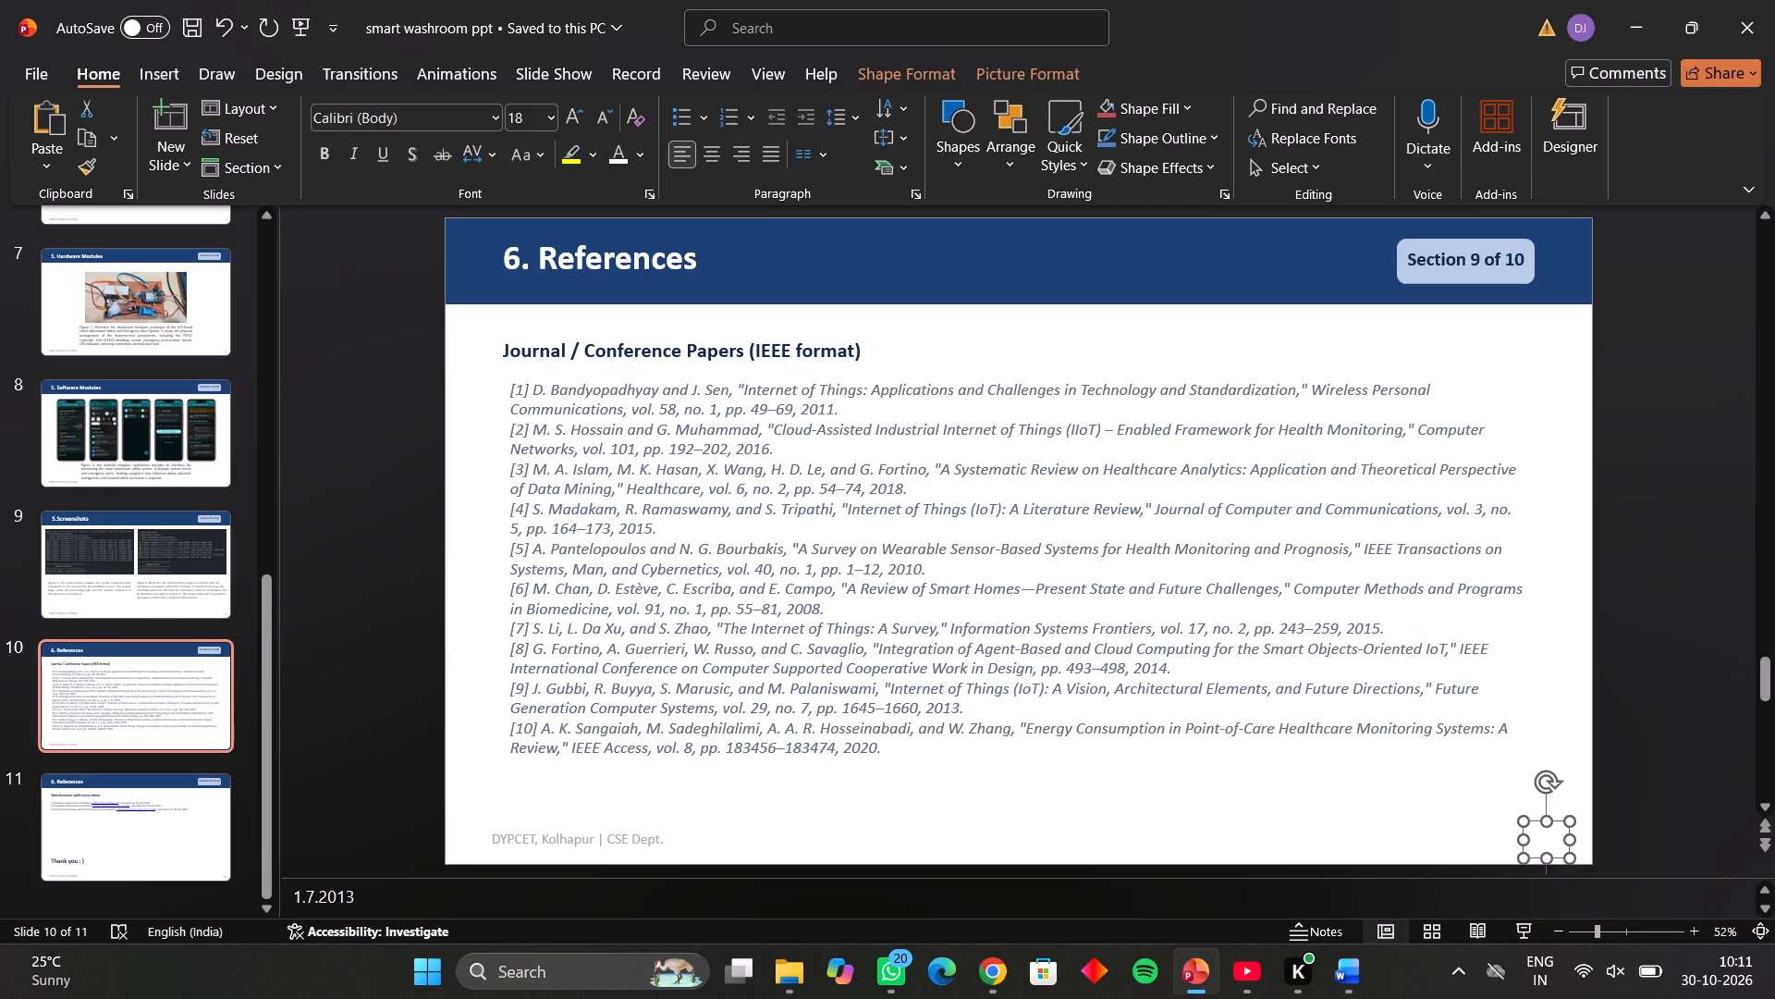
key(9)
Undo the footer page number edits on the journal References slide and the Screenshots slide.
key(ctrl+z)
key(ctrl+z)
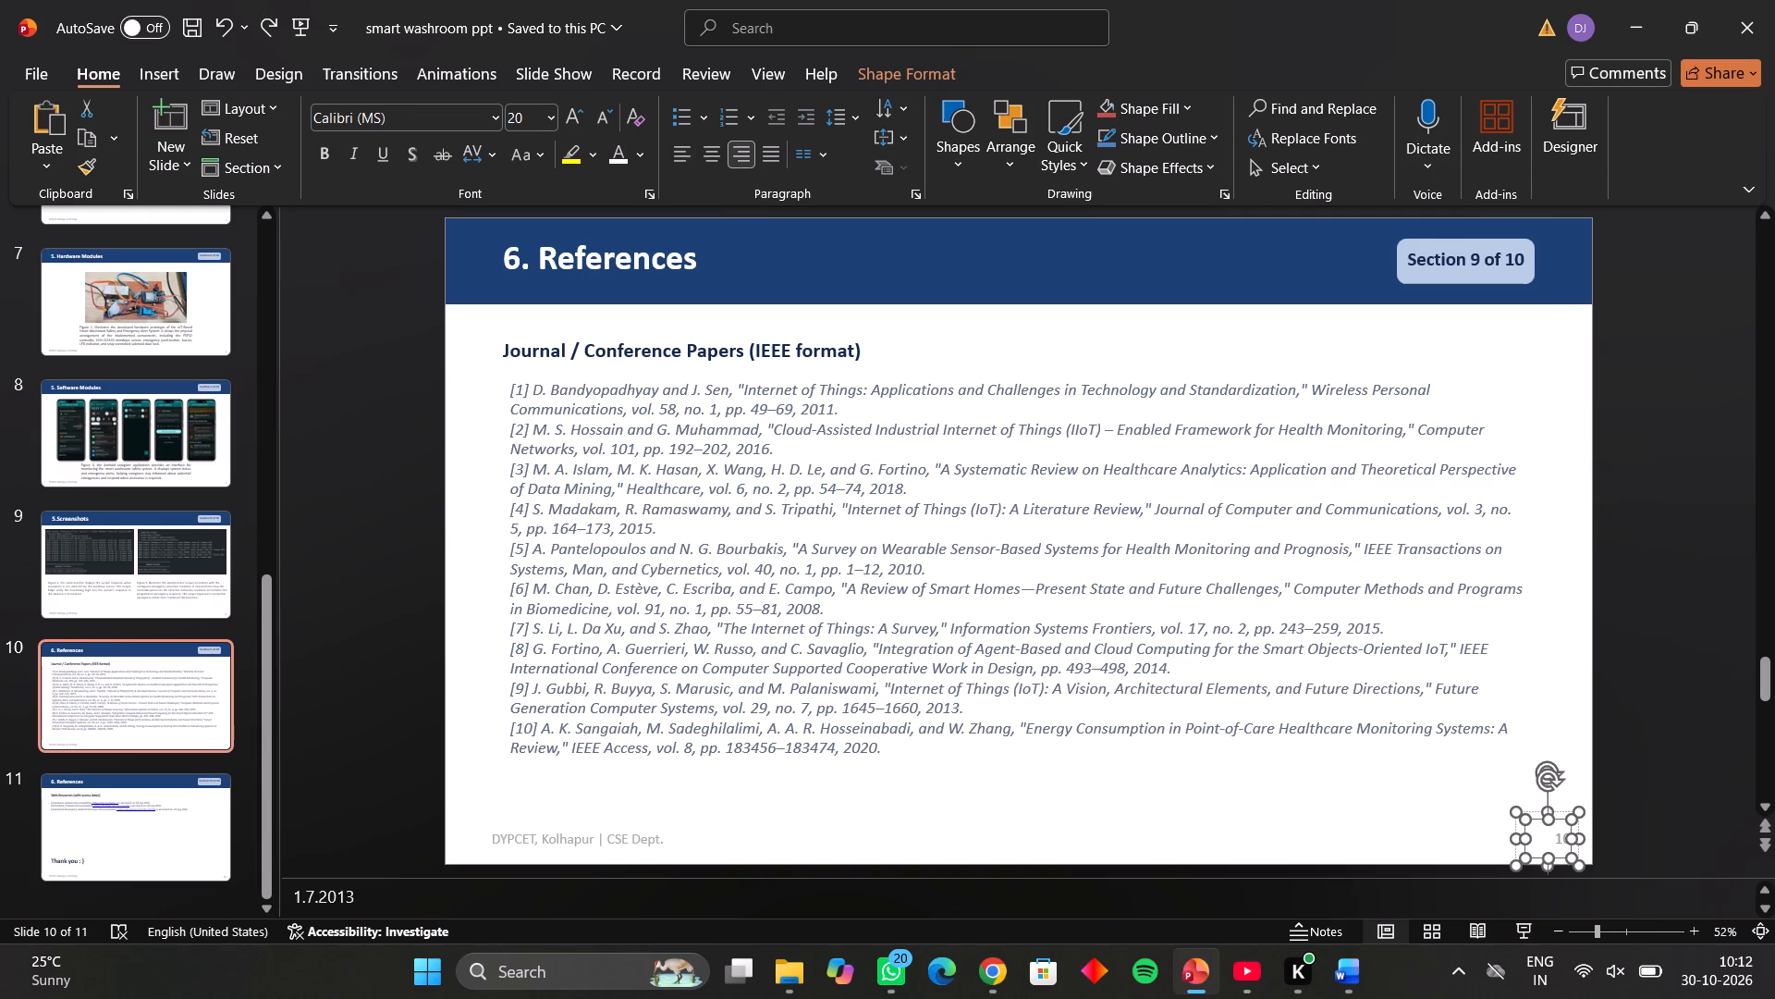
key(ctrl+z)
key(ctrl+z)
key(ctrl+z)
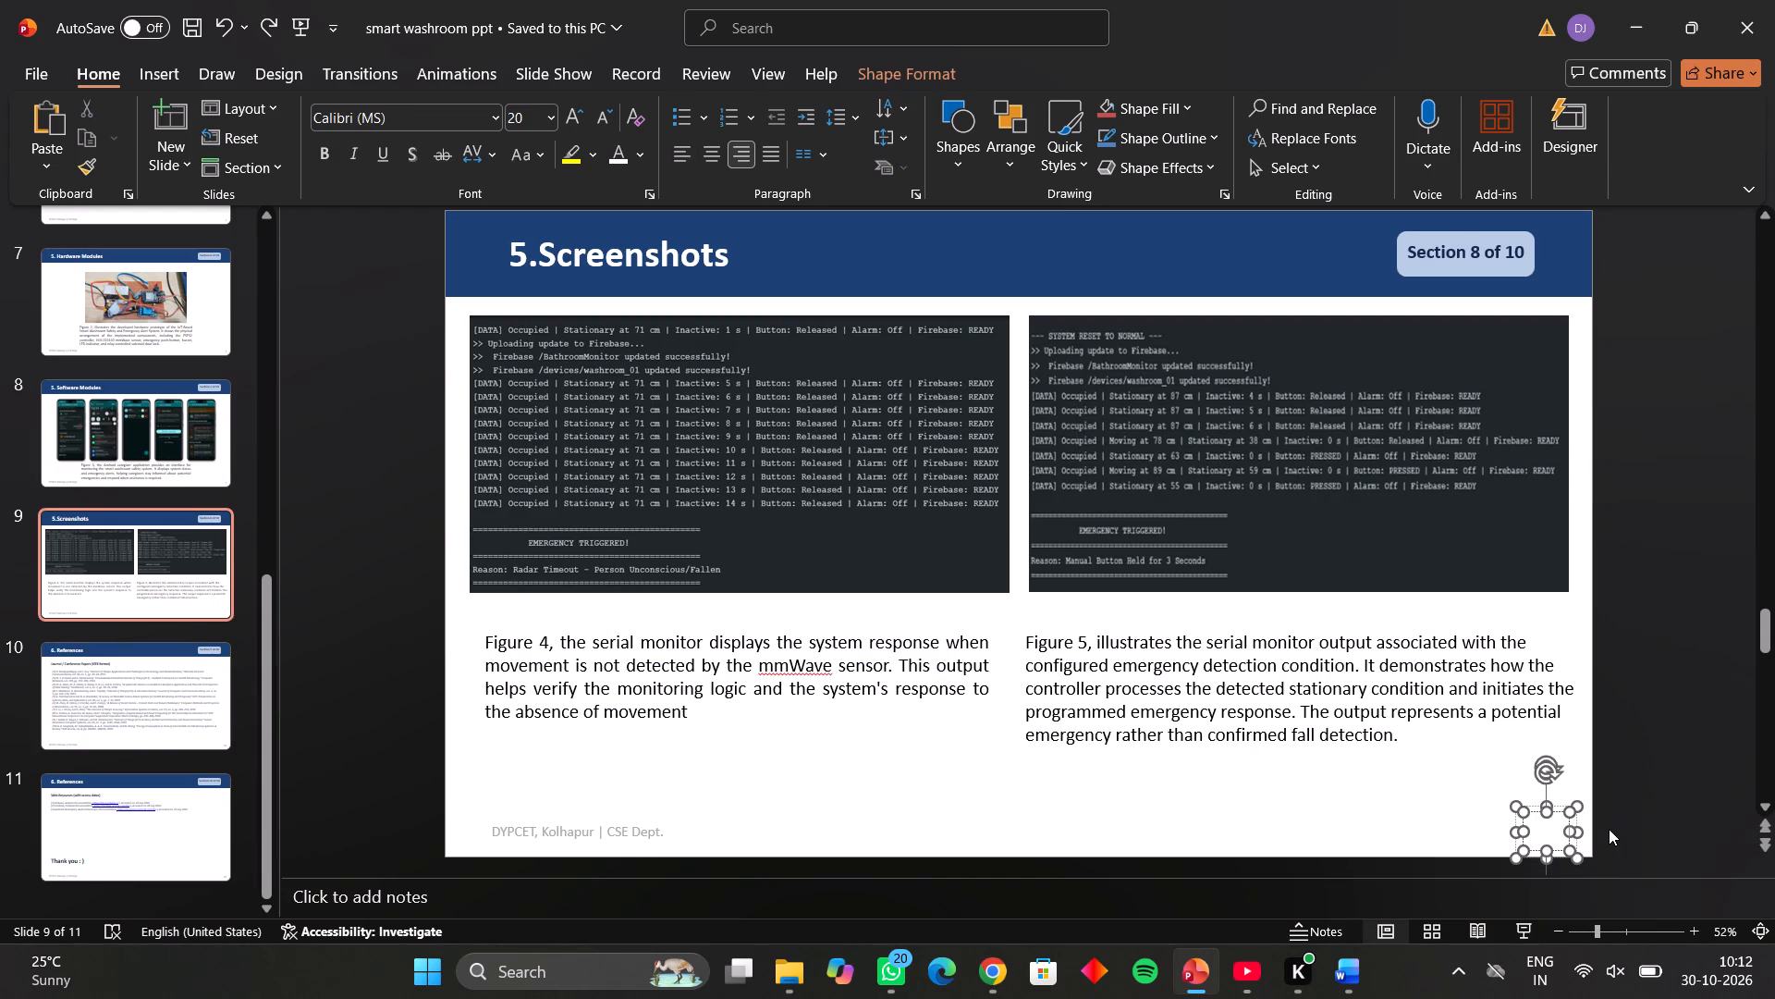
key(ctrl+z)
Set the footer page number on the Screenshots slide to 8.
key(BackSpace)
key(8)
click(1678, 739)
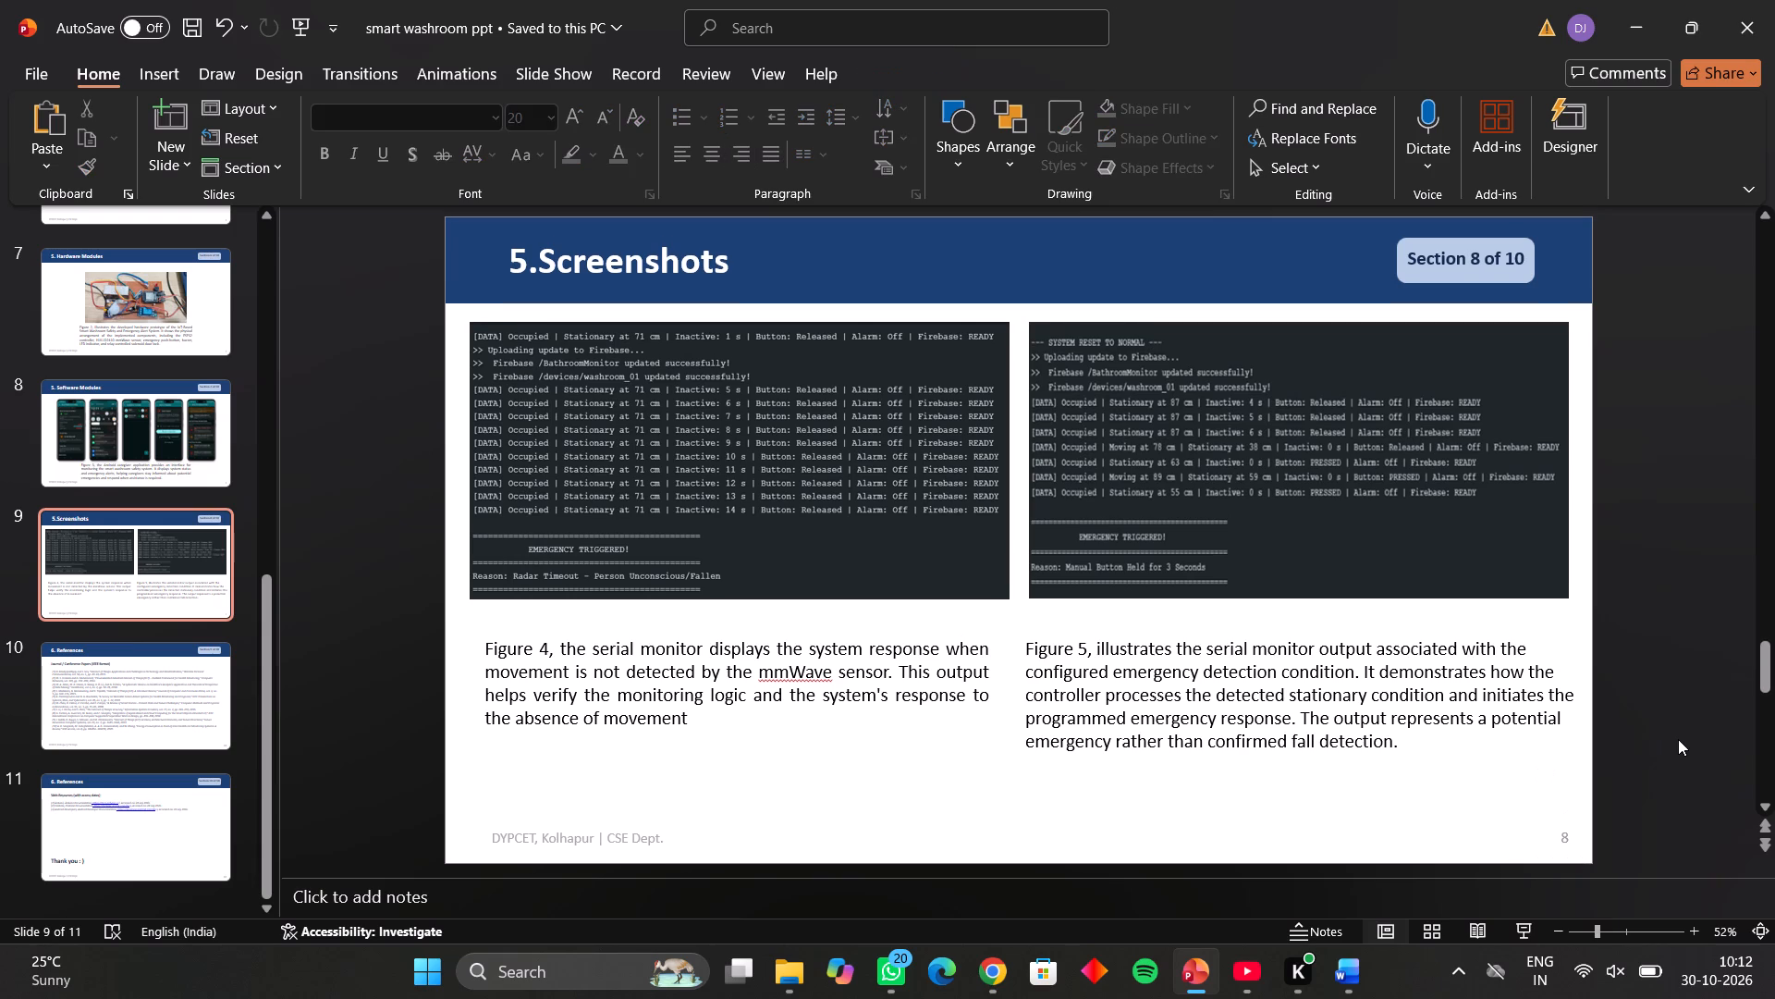
Set the footer page number on the Journal / Conference Papers References slide to 9.
key(Down)
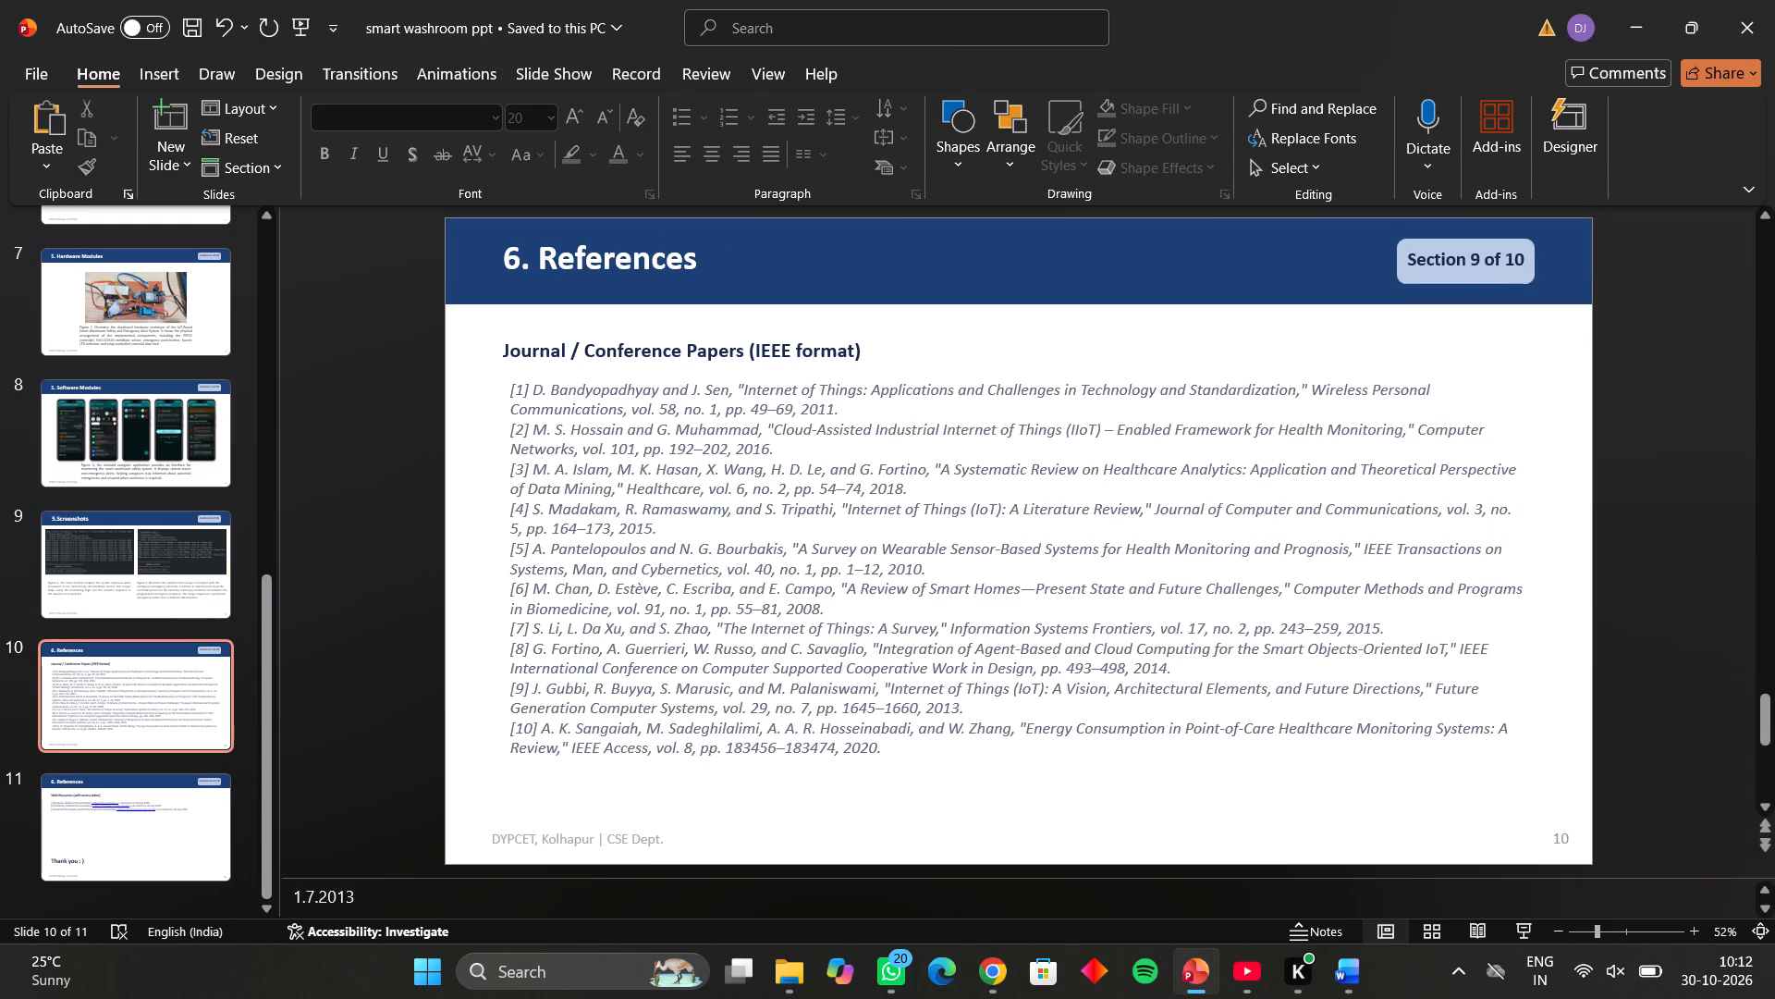
click(1564, 835)
key(Right)
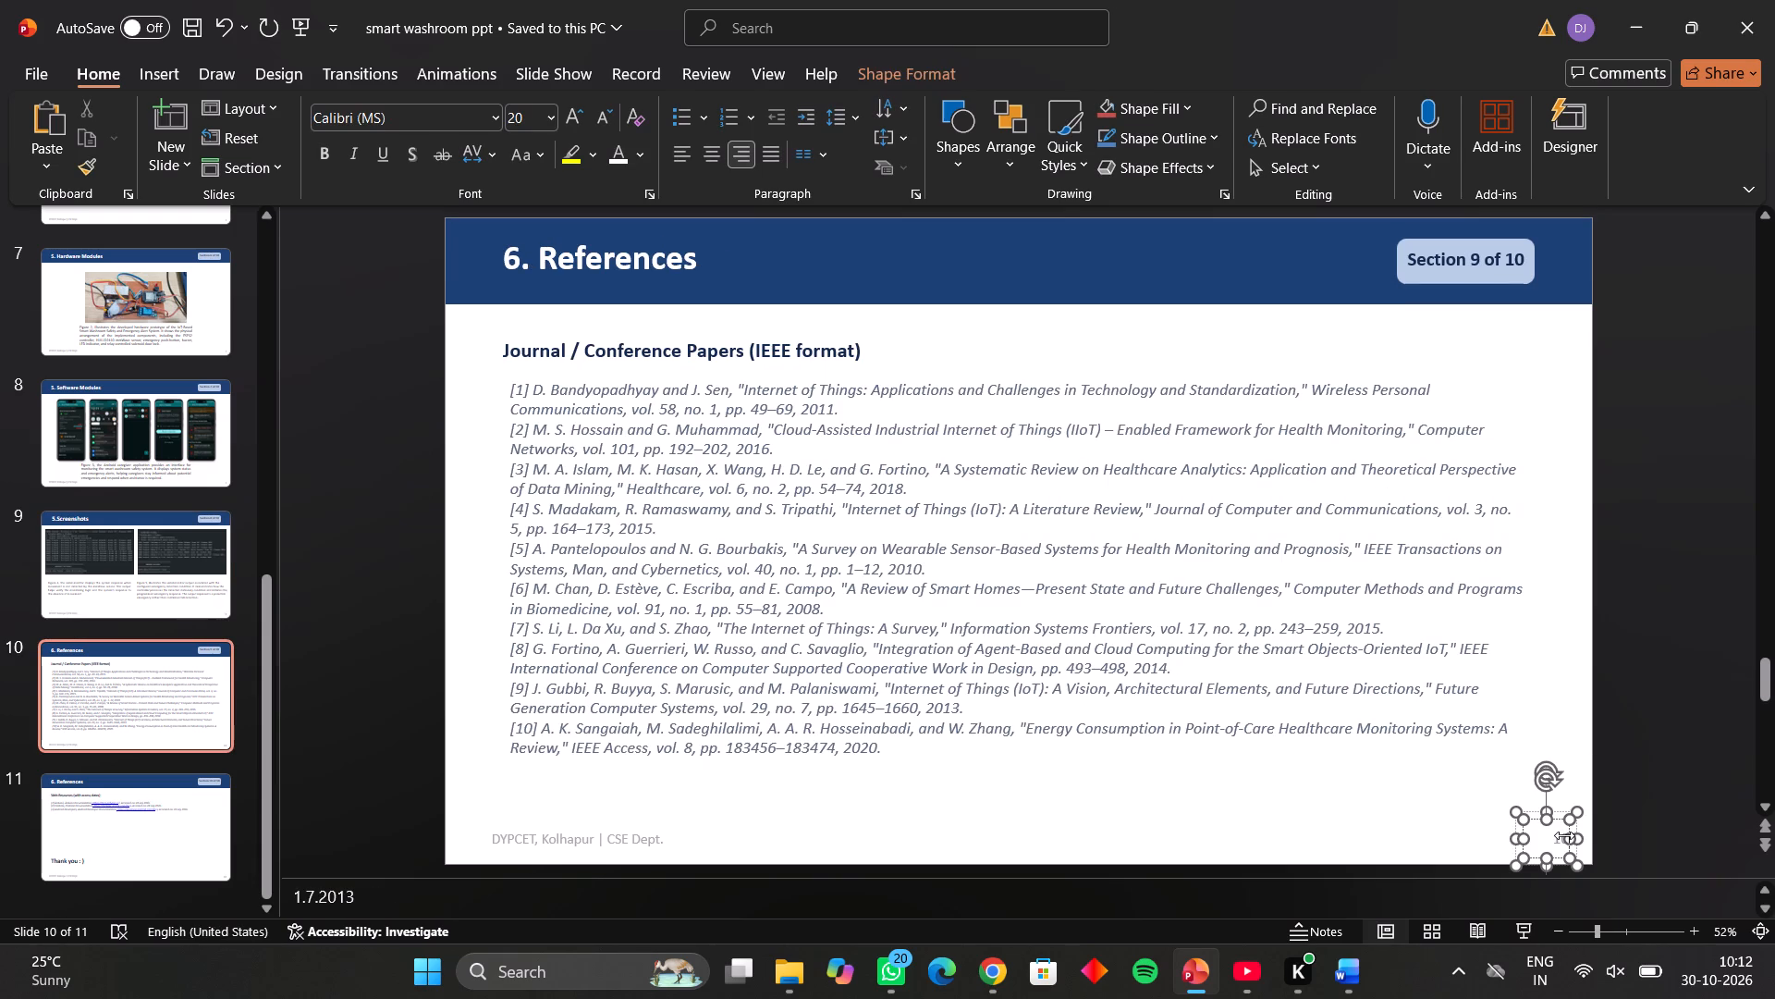
key(BackSpace)
key(BackSpace)
key(9)
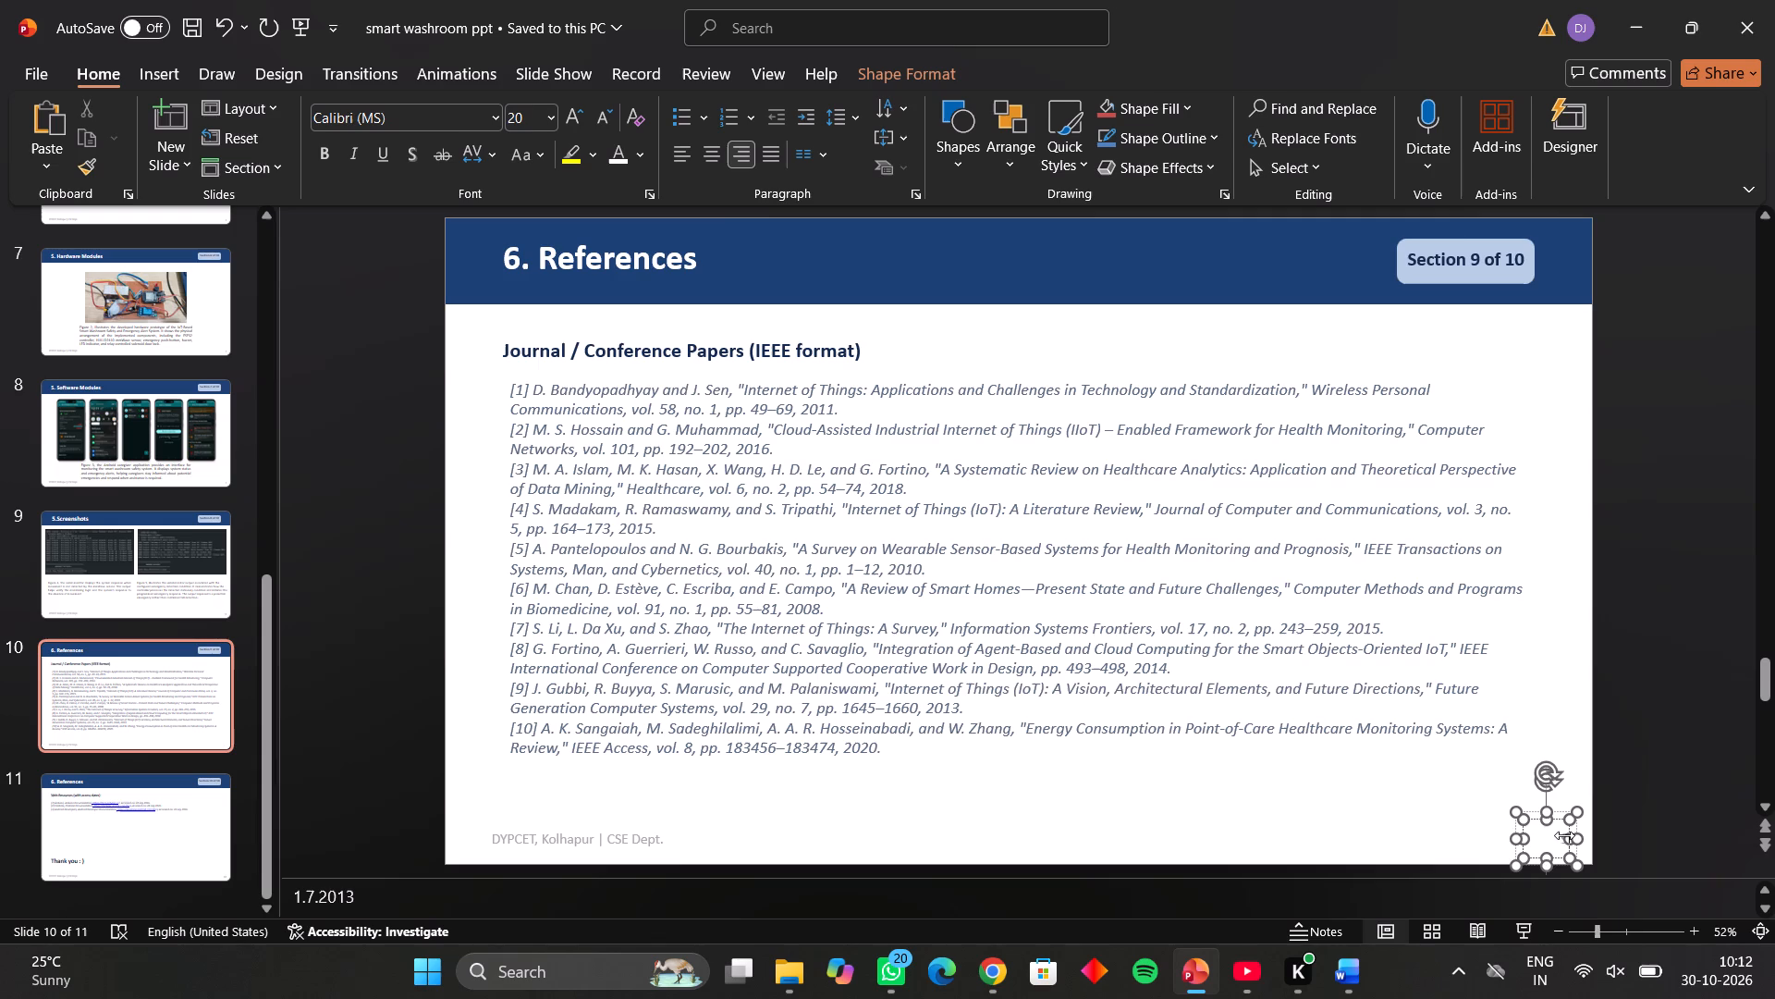
click(1629, 770)
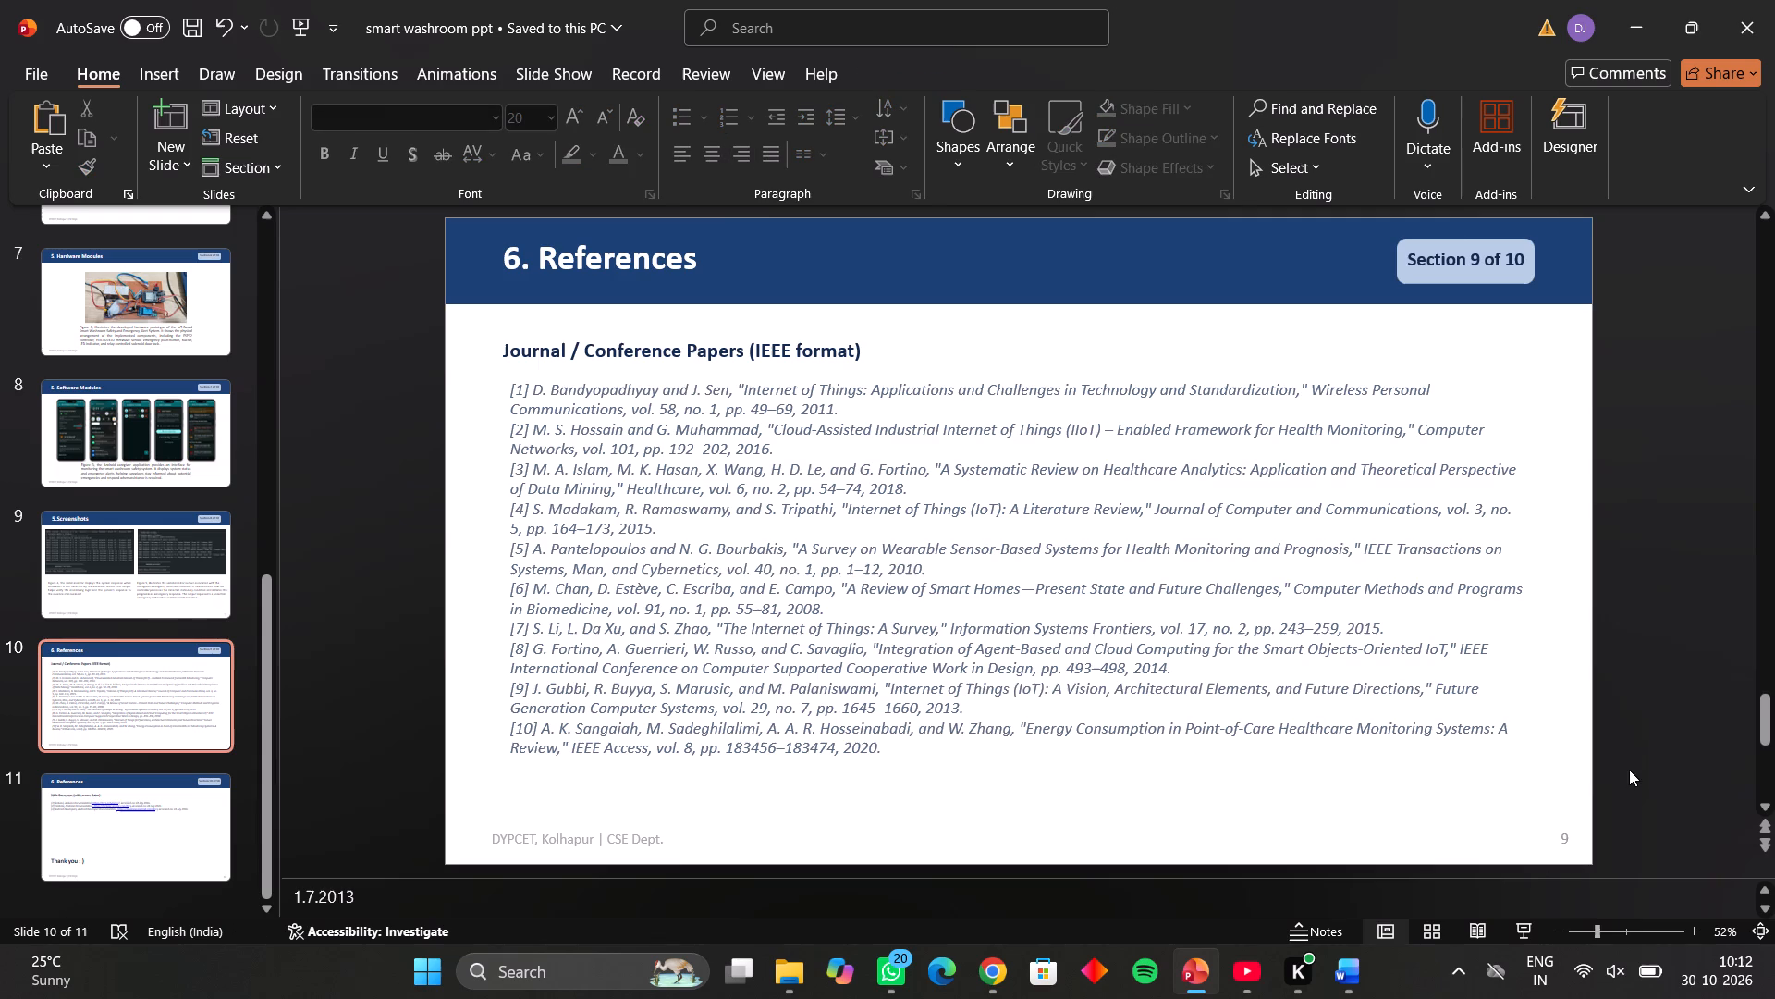
Check the footer page numbers and section badges from the final References slide back to Problem Statement and forward to Screenshots.
key(Down)
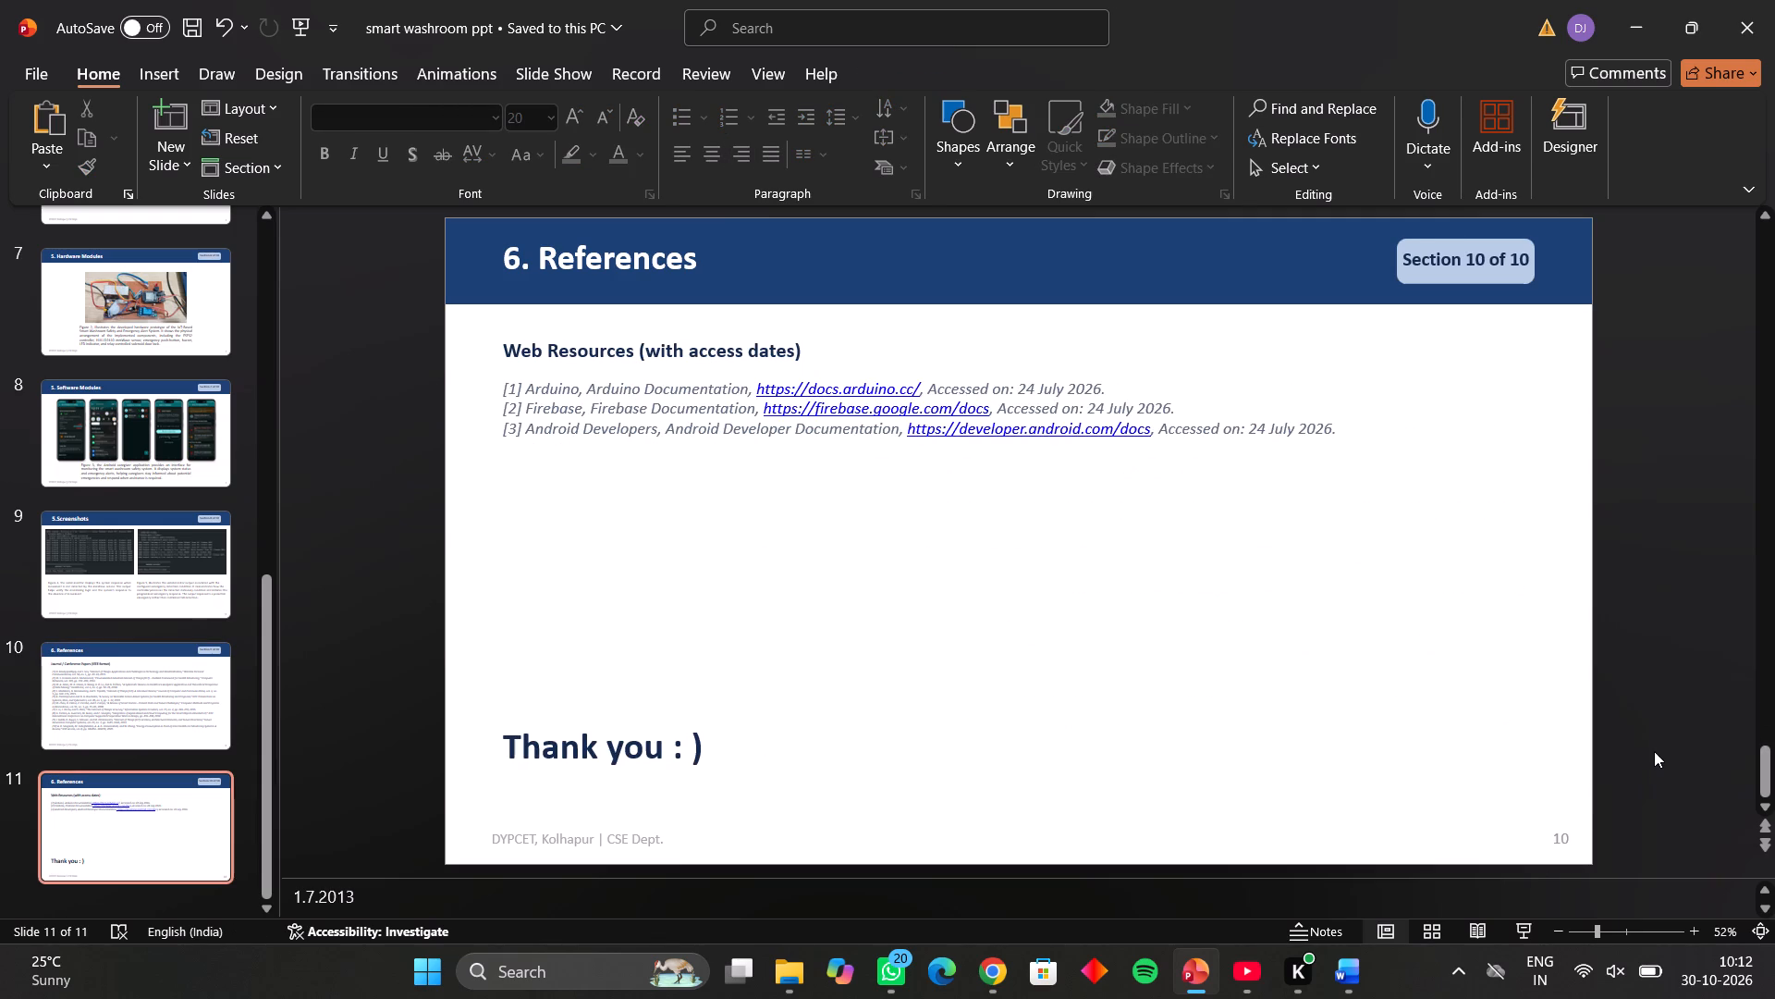
key(Down)
key(Up)
key(Up)
key(Up)
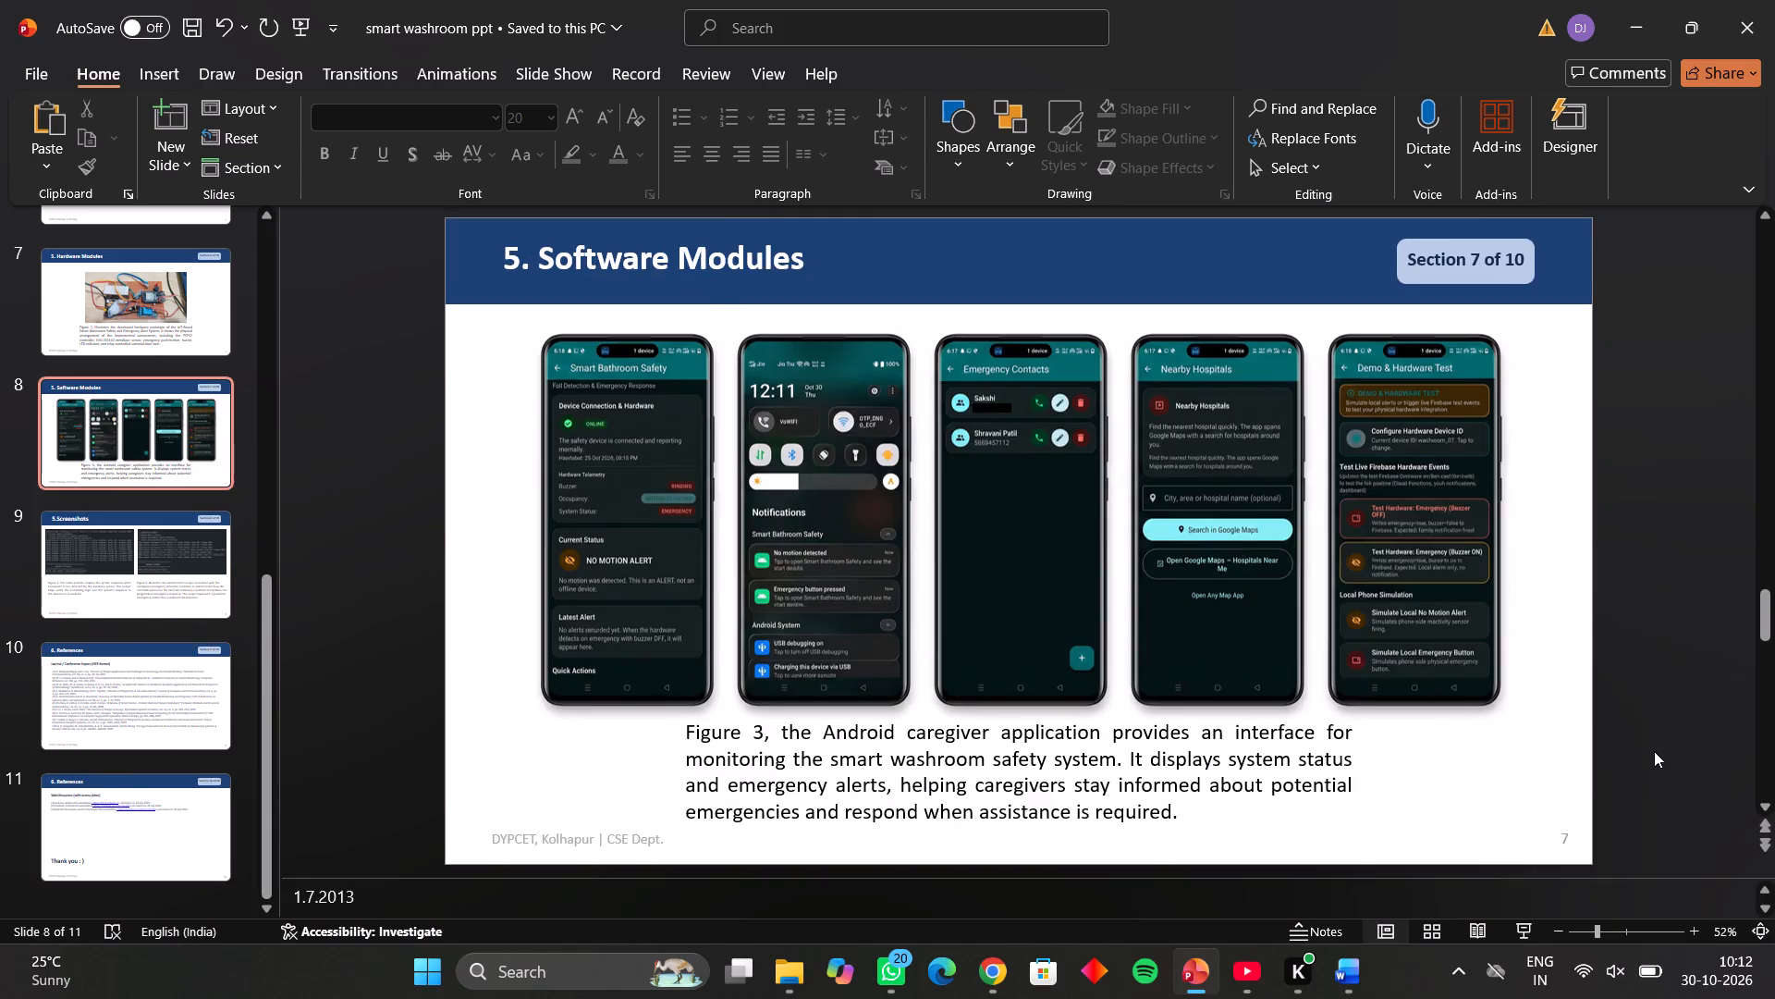
key(Up)
key(Up)
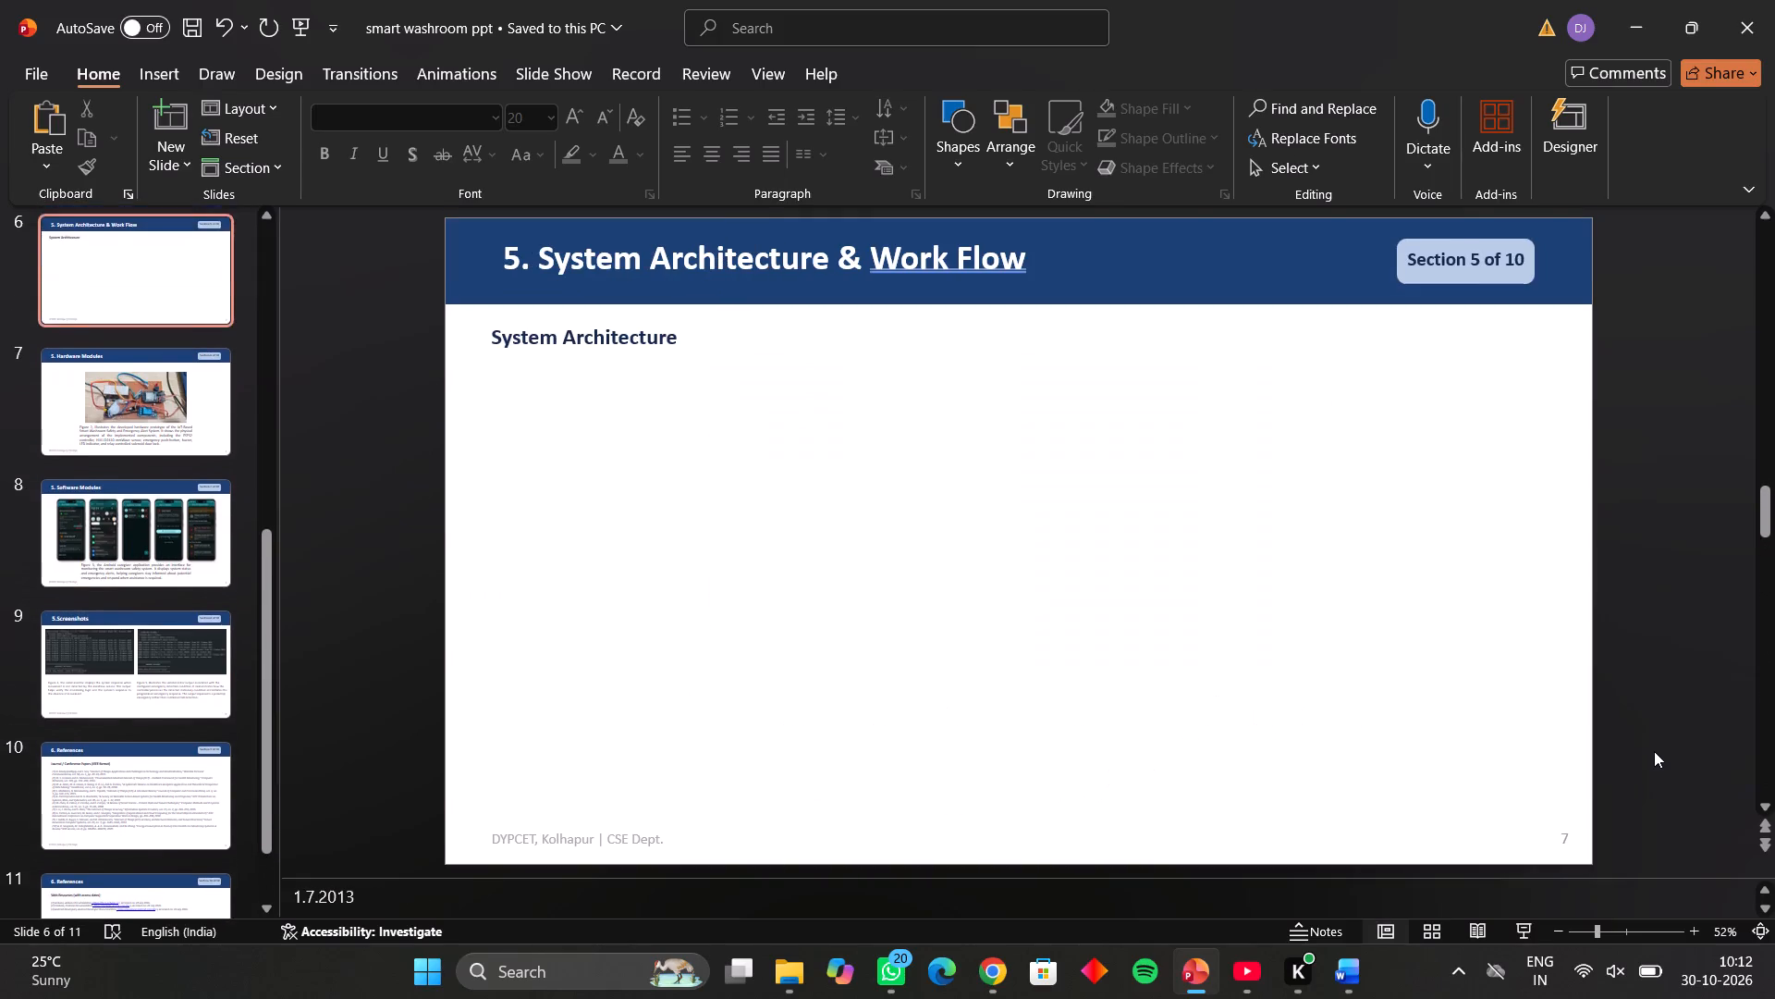
key(Up)
key(Up)
key(Down)
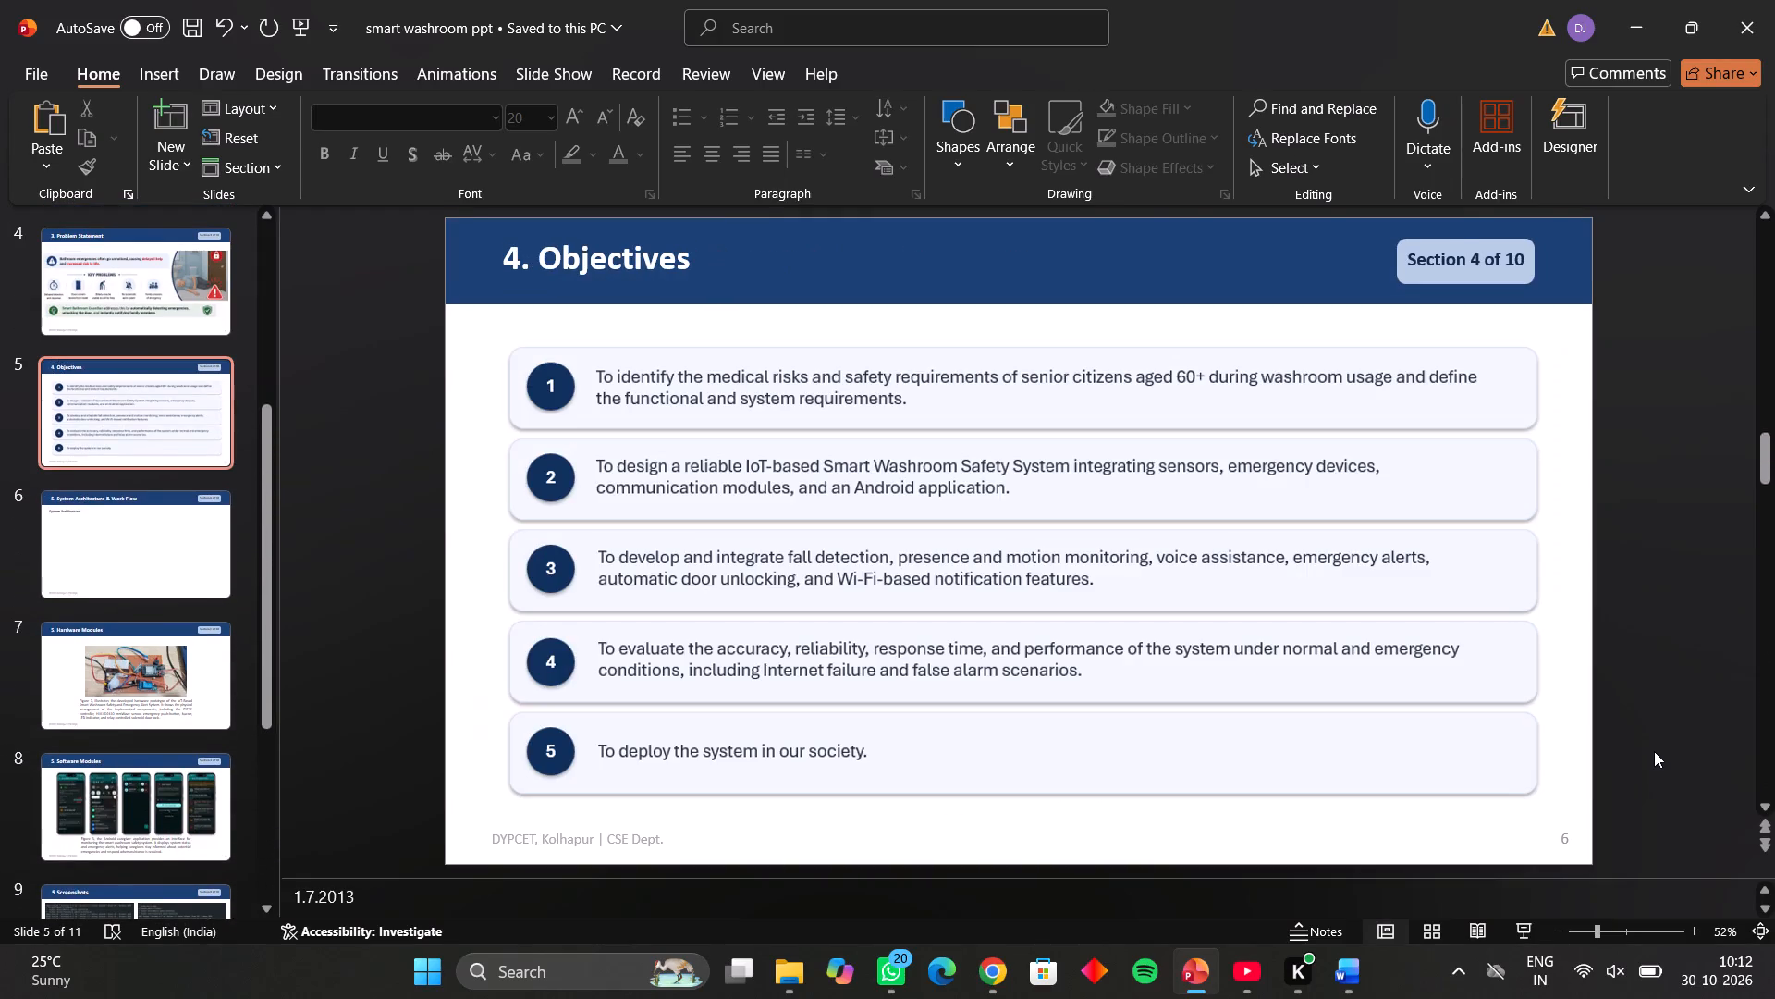
key(Down)
key(Down)
key(Down)
key(Down)
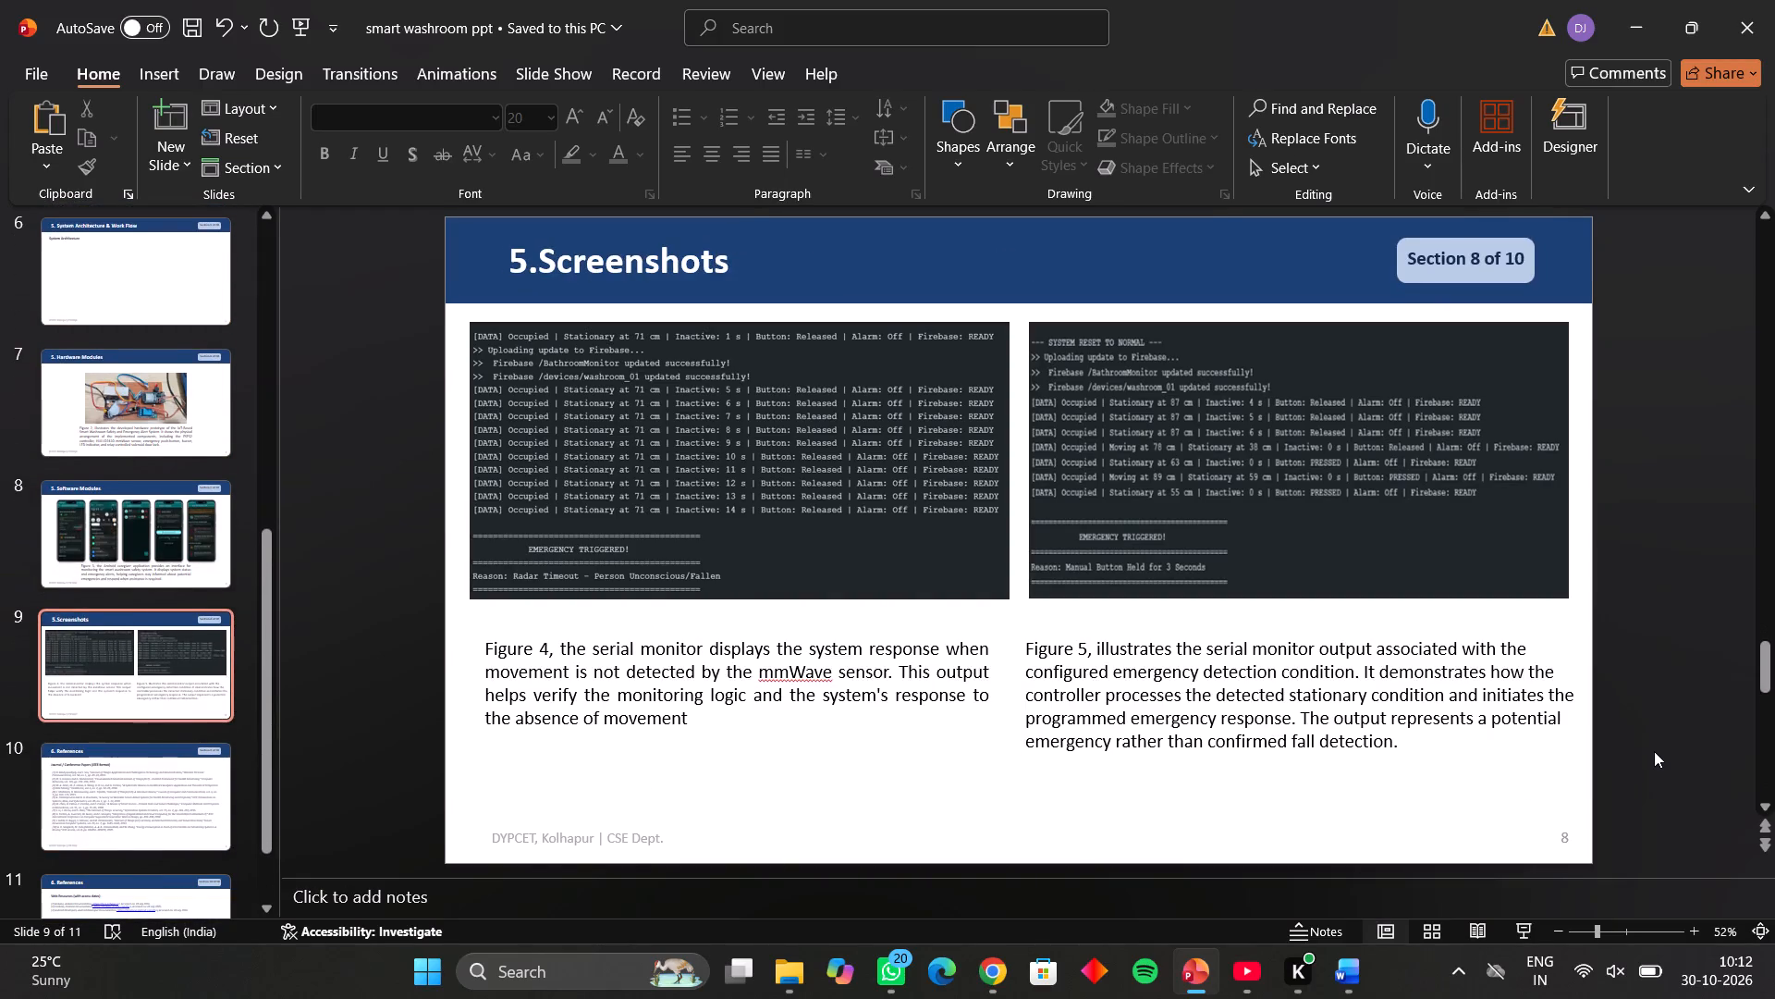
key(Down)
key(Up)
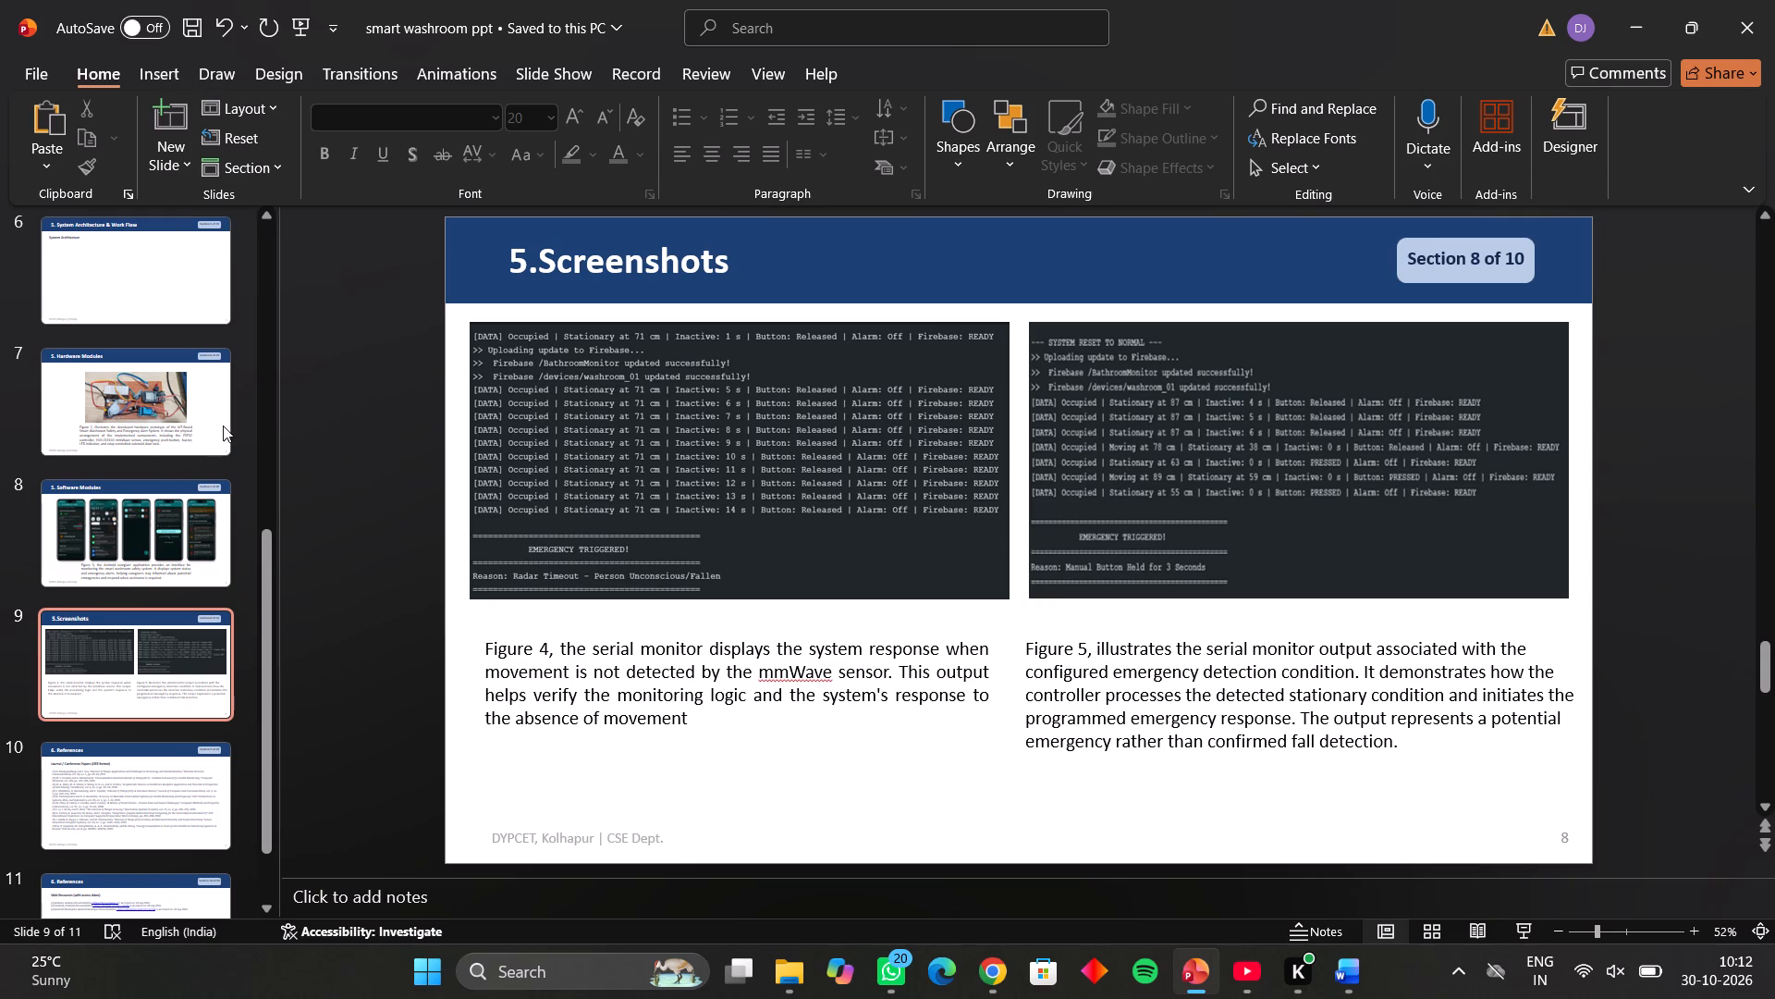
scroll(225, 429, down, 1)
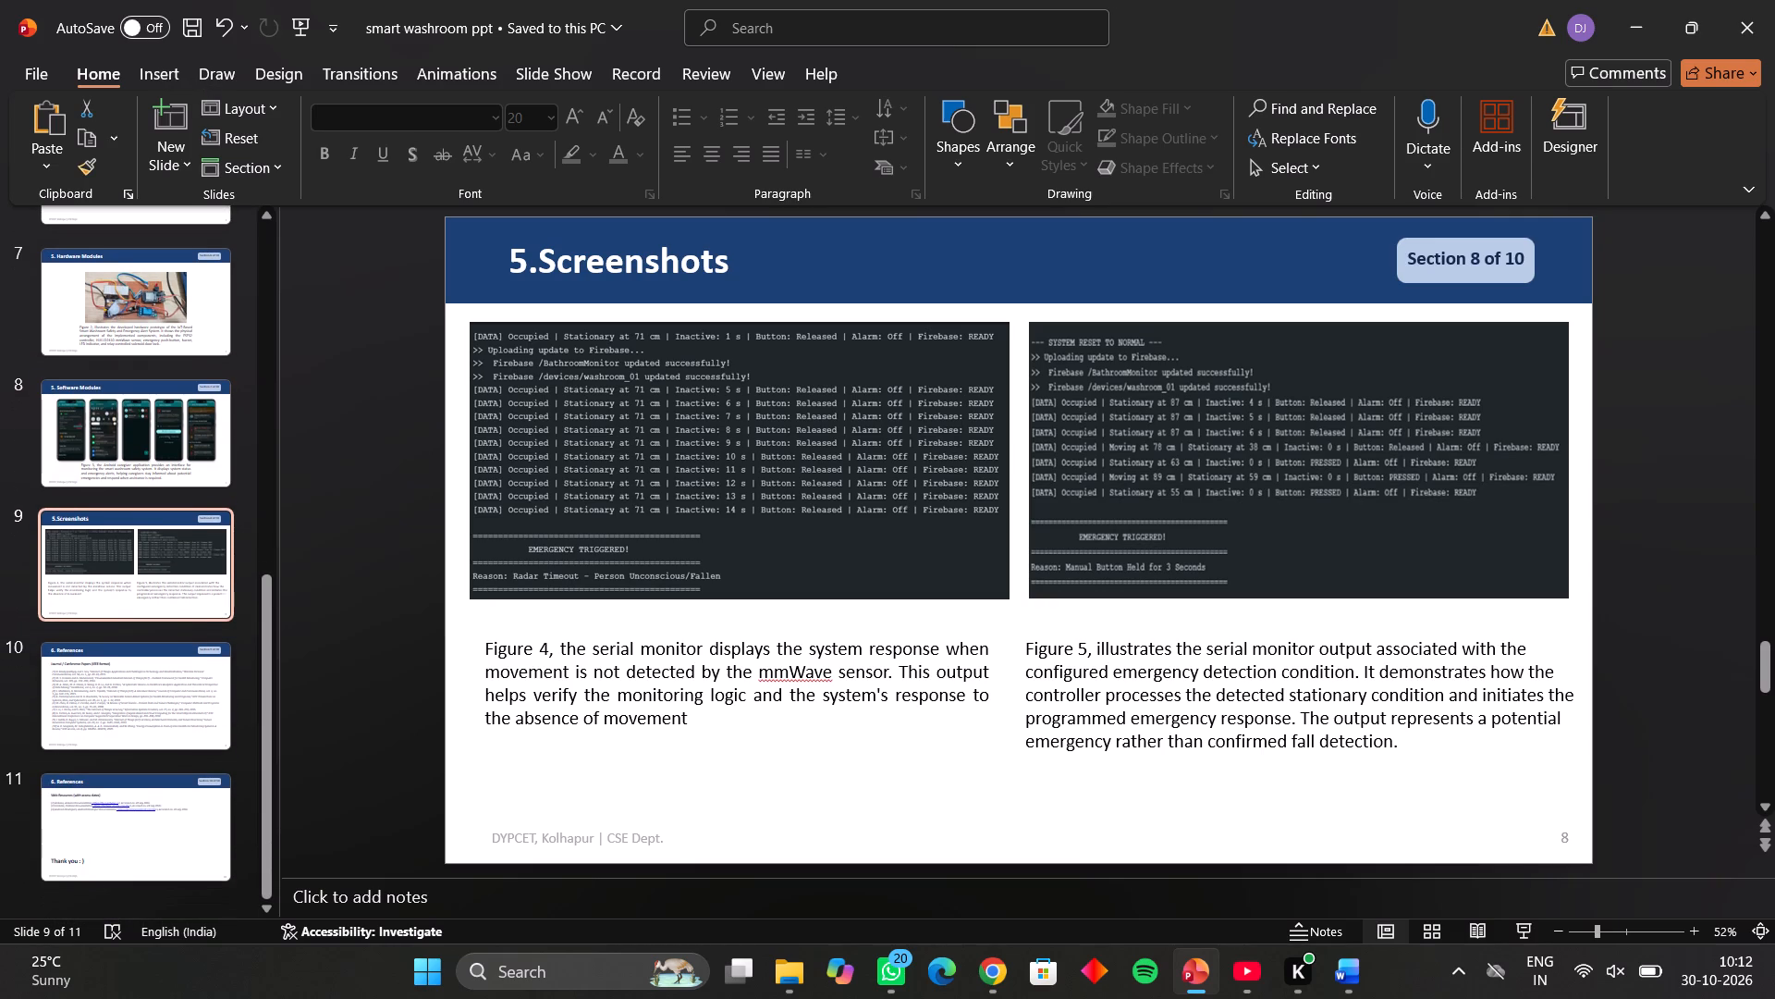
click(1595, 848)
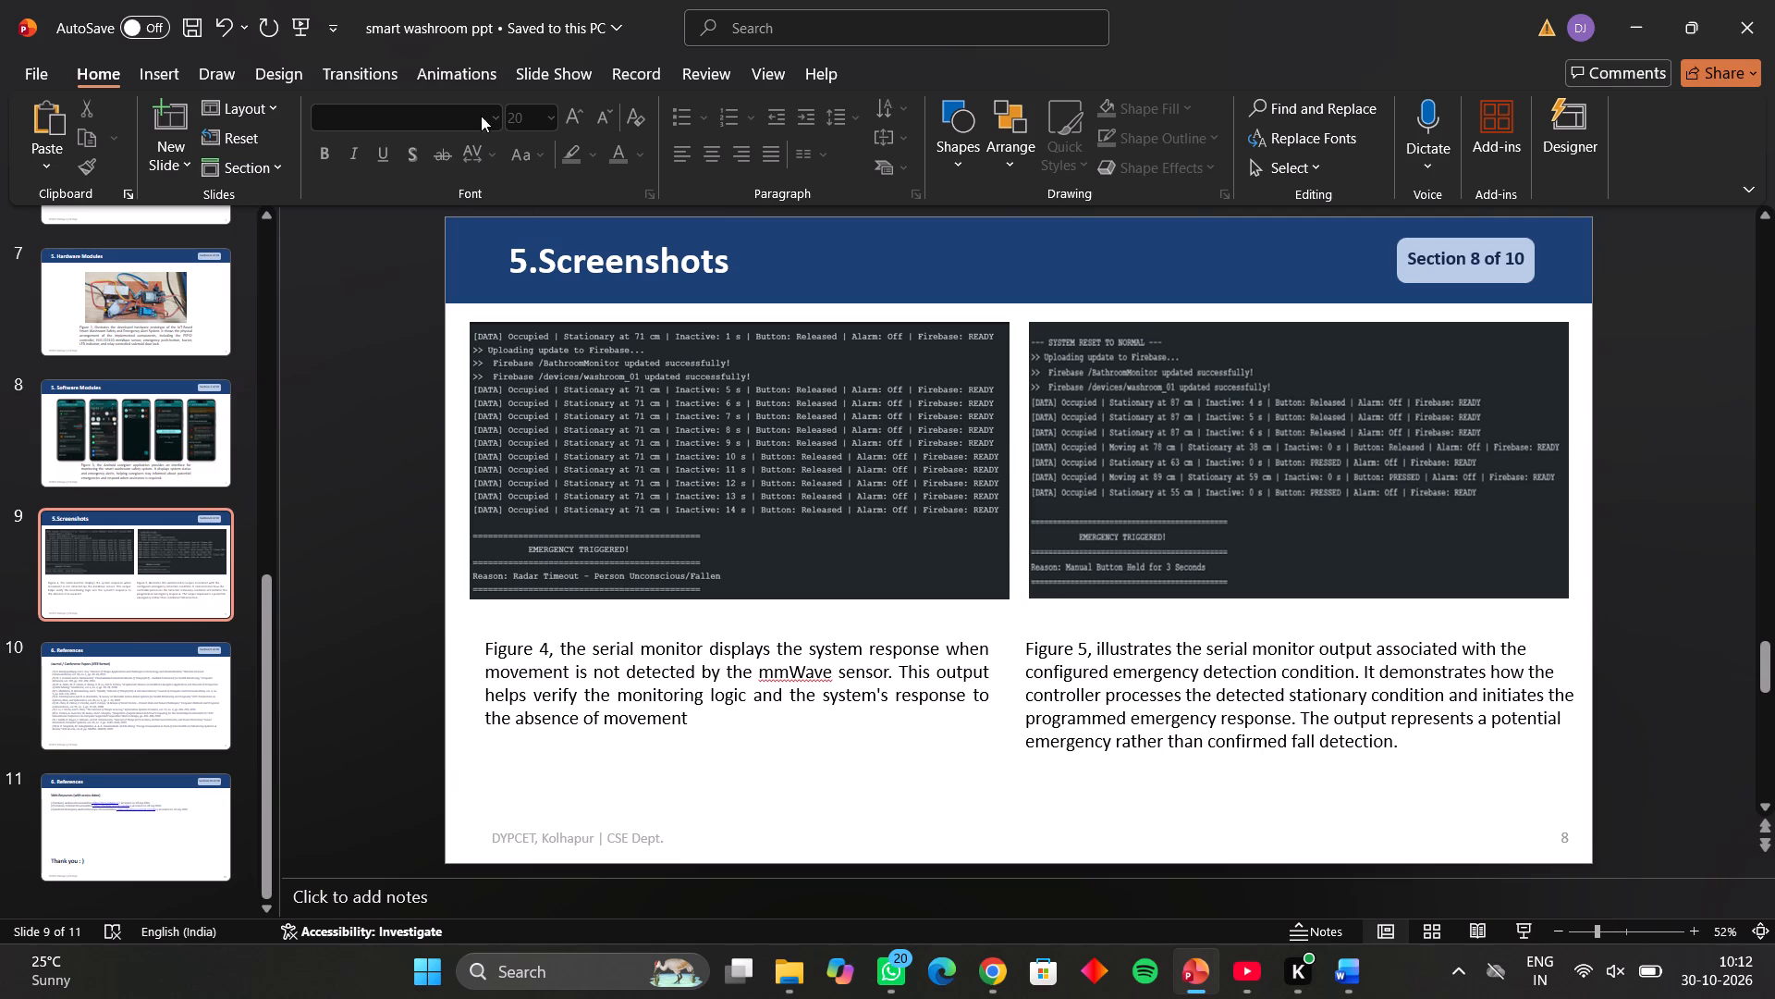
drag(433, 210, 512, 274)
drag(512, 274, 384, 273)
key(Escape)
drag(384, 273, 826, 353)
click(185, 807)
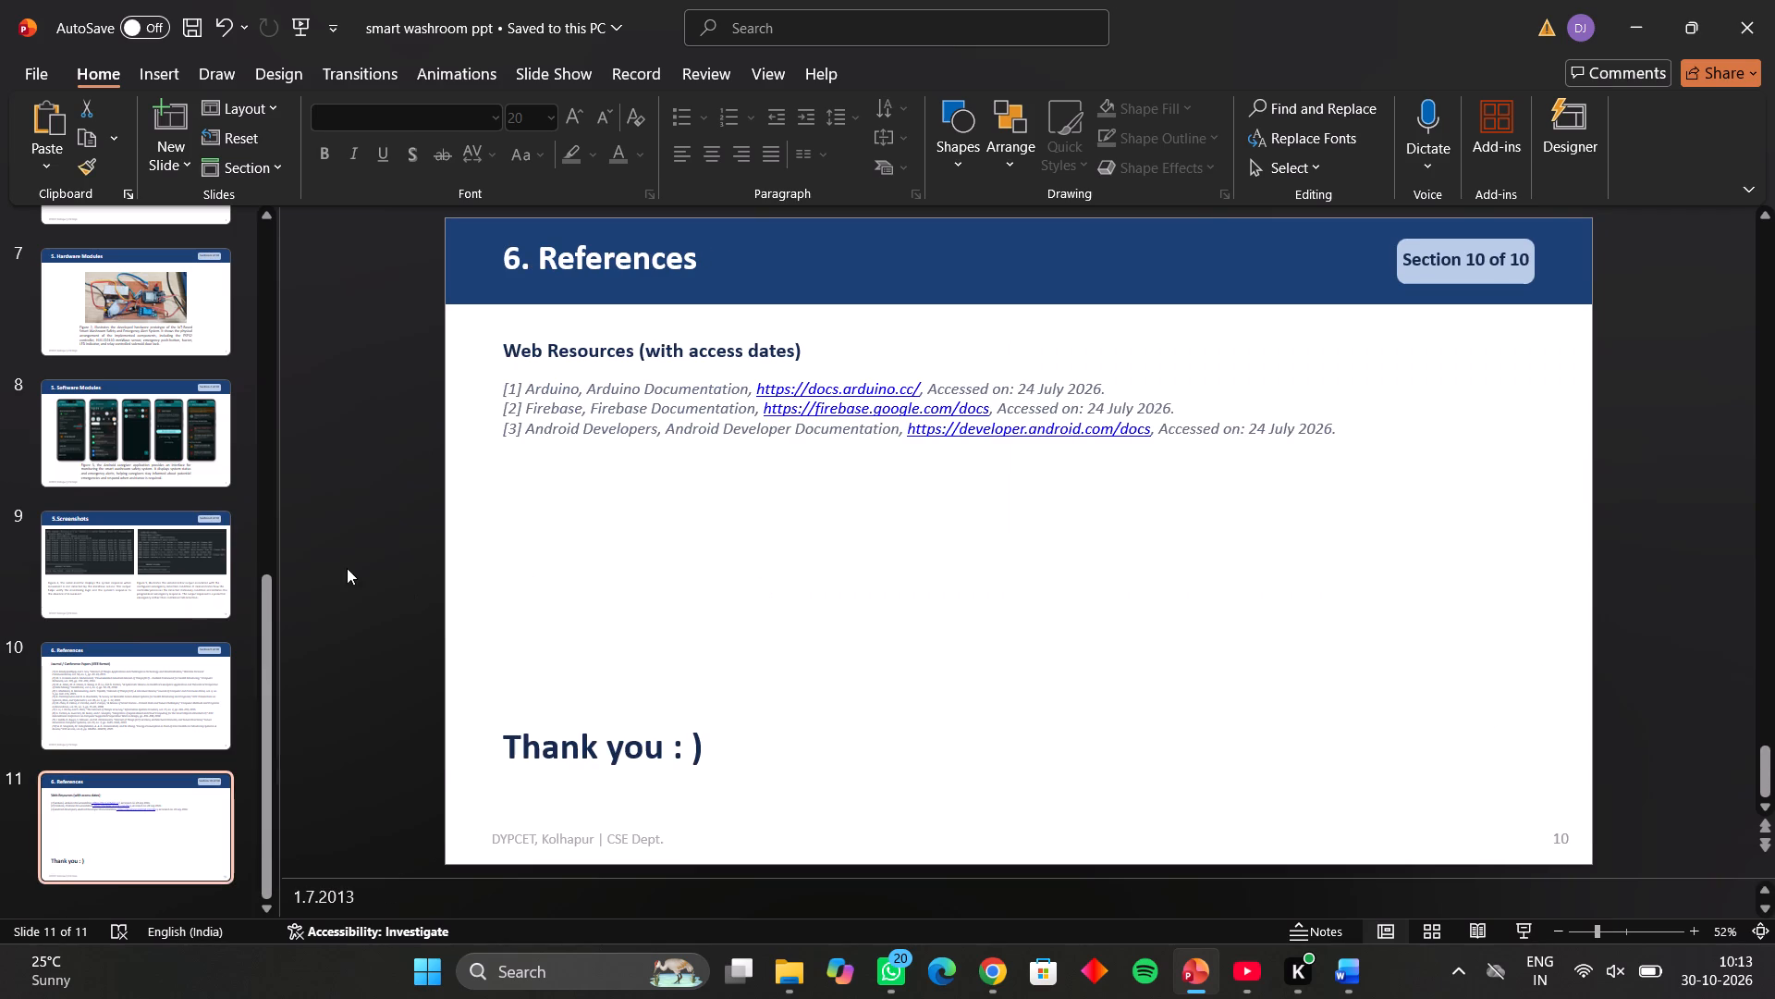
Add a blank slide directly after the Screenshots slide.
click(119, 576)
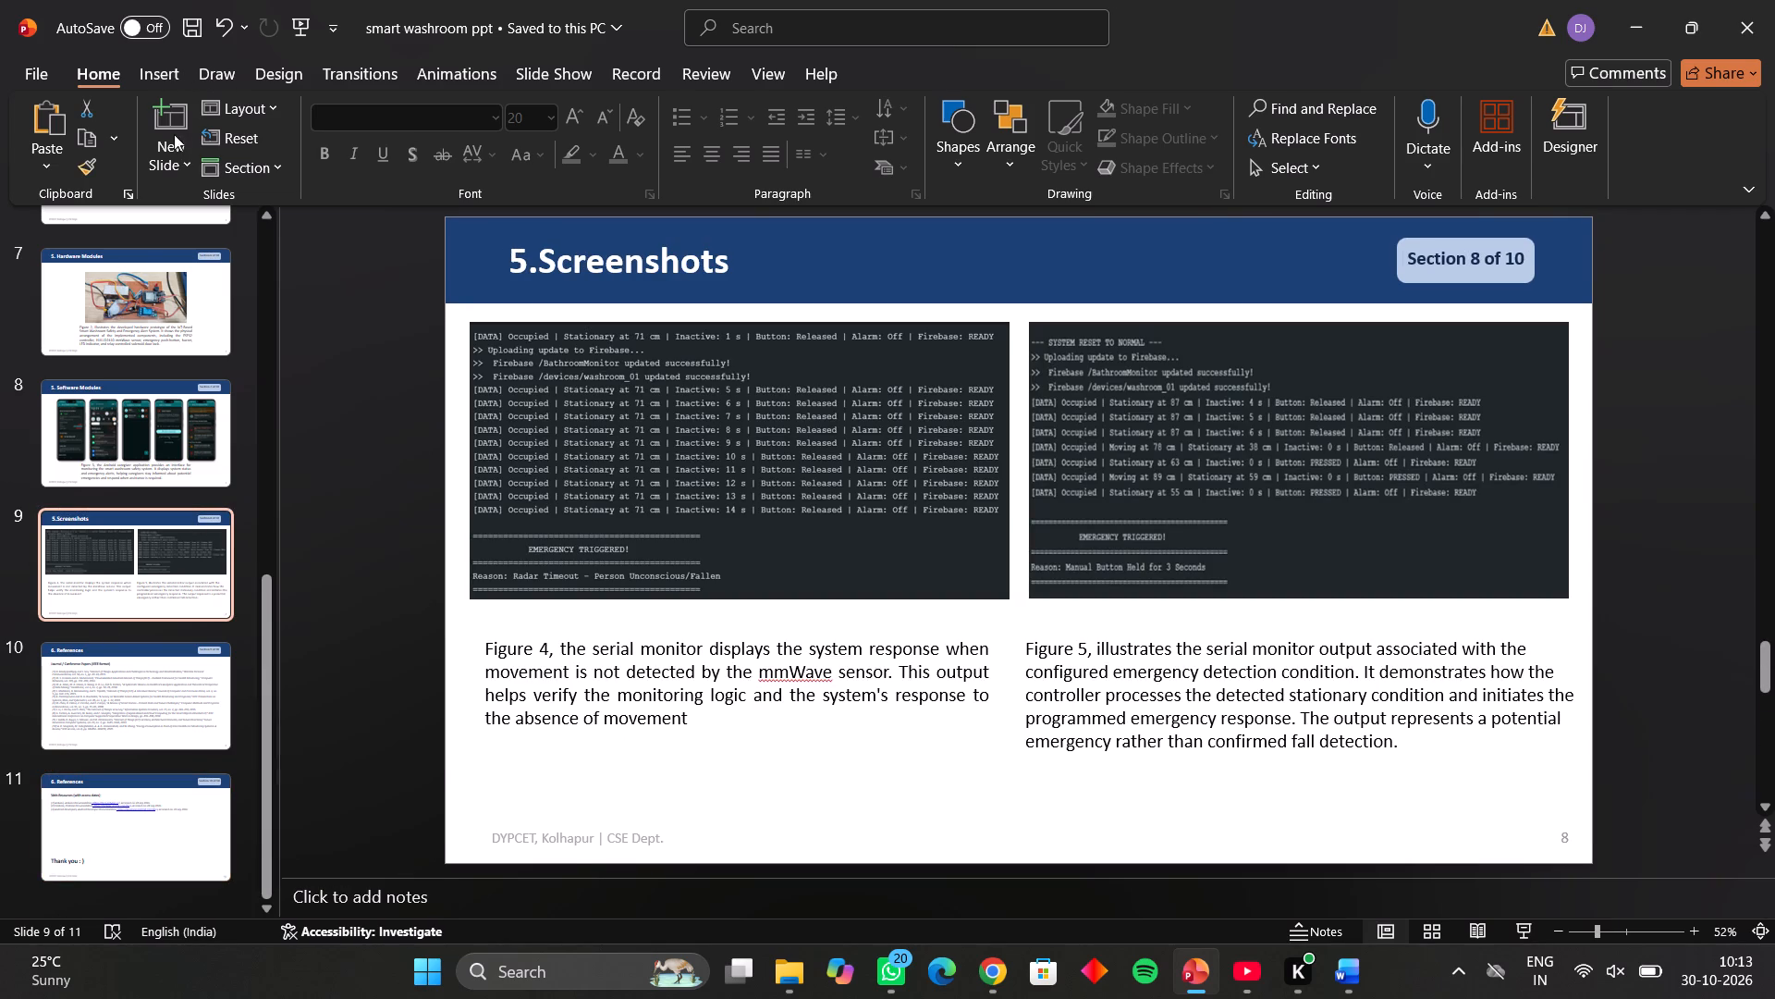
click(170, 115)
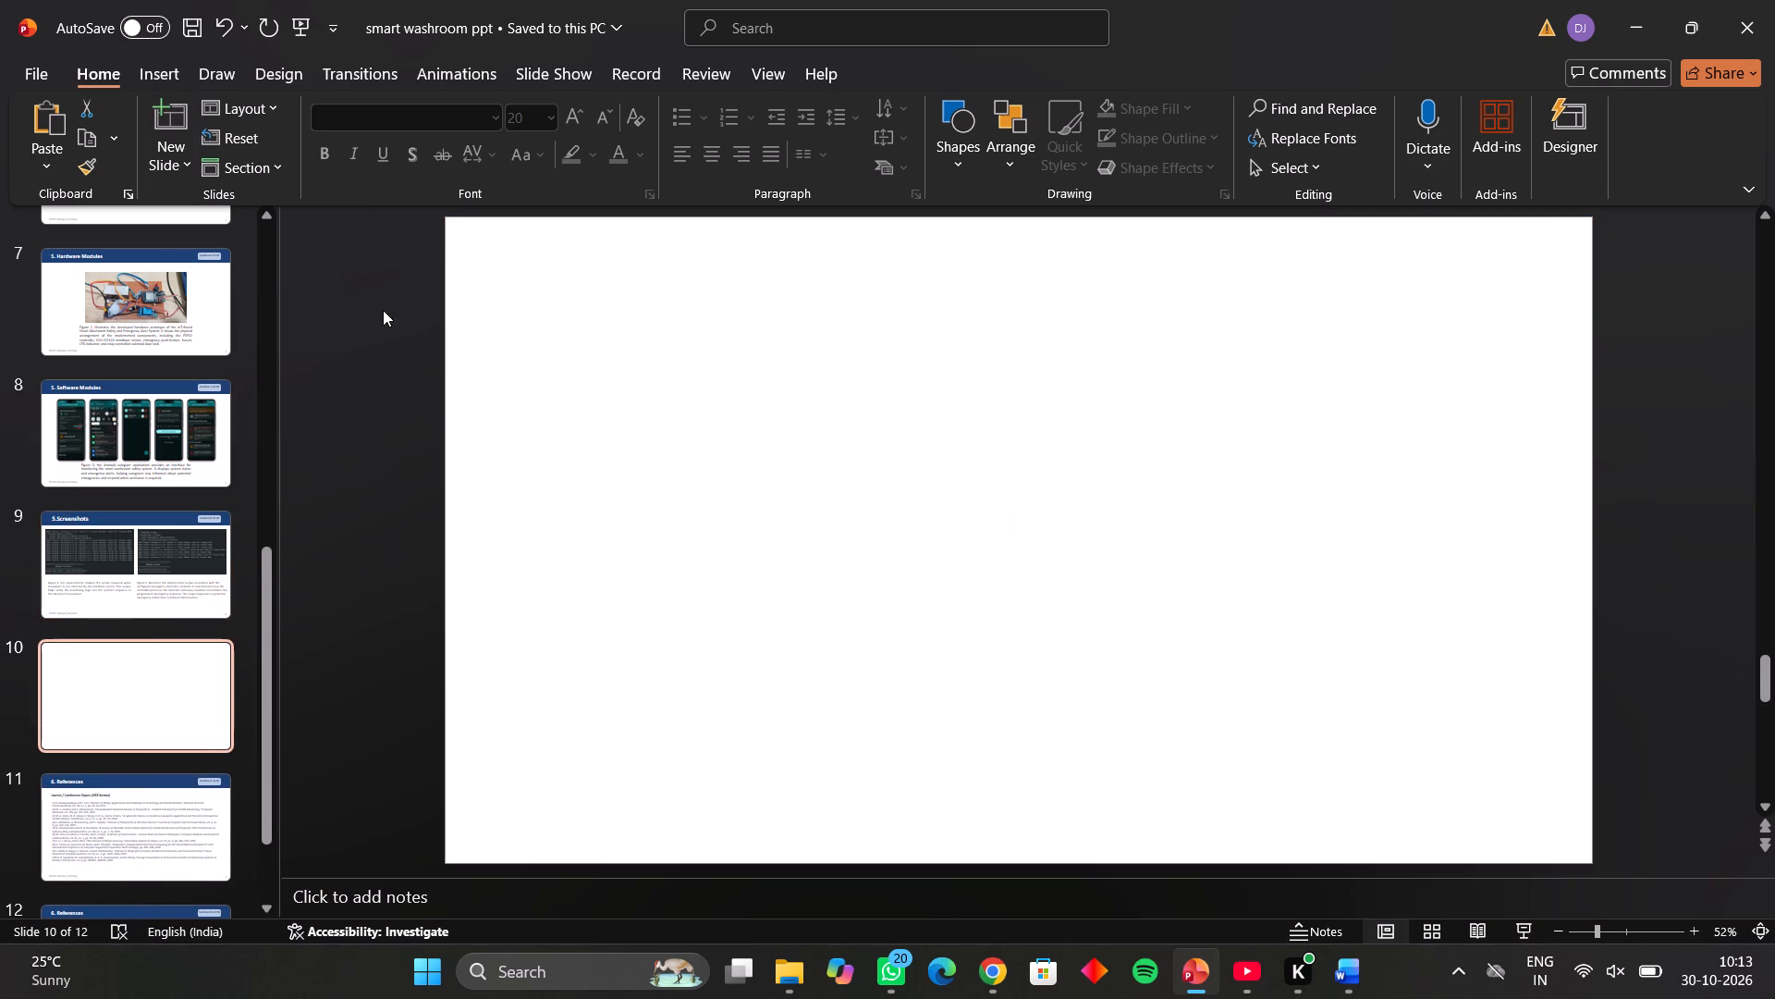
Copy all content of the Screenshots slide, including header, badge, images, captions and footer, onto the blank slide 10.
click(125, 528)
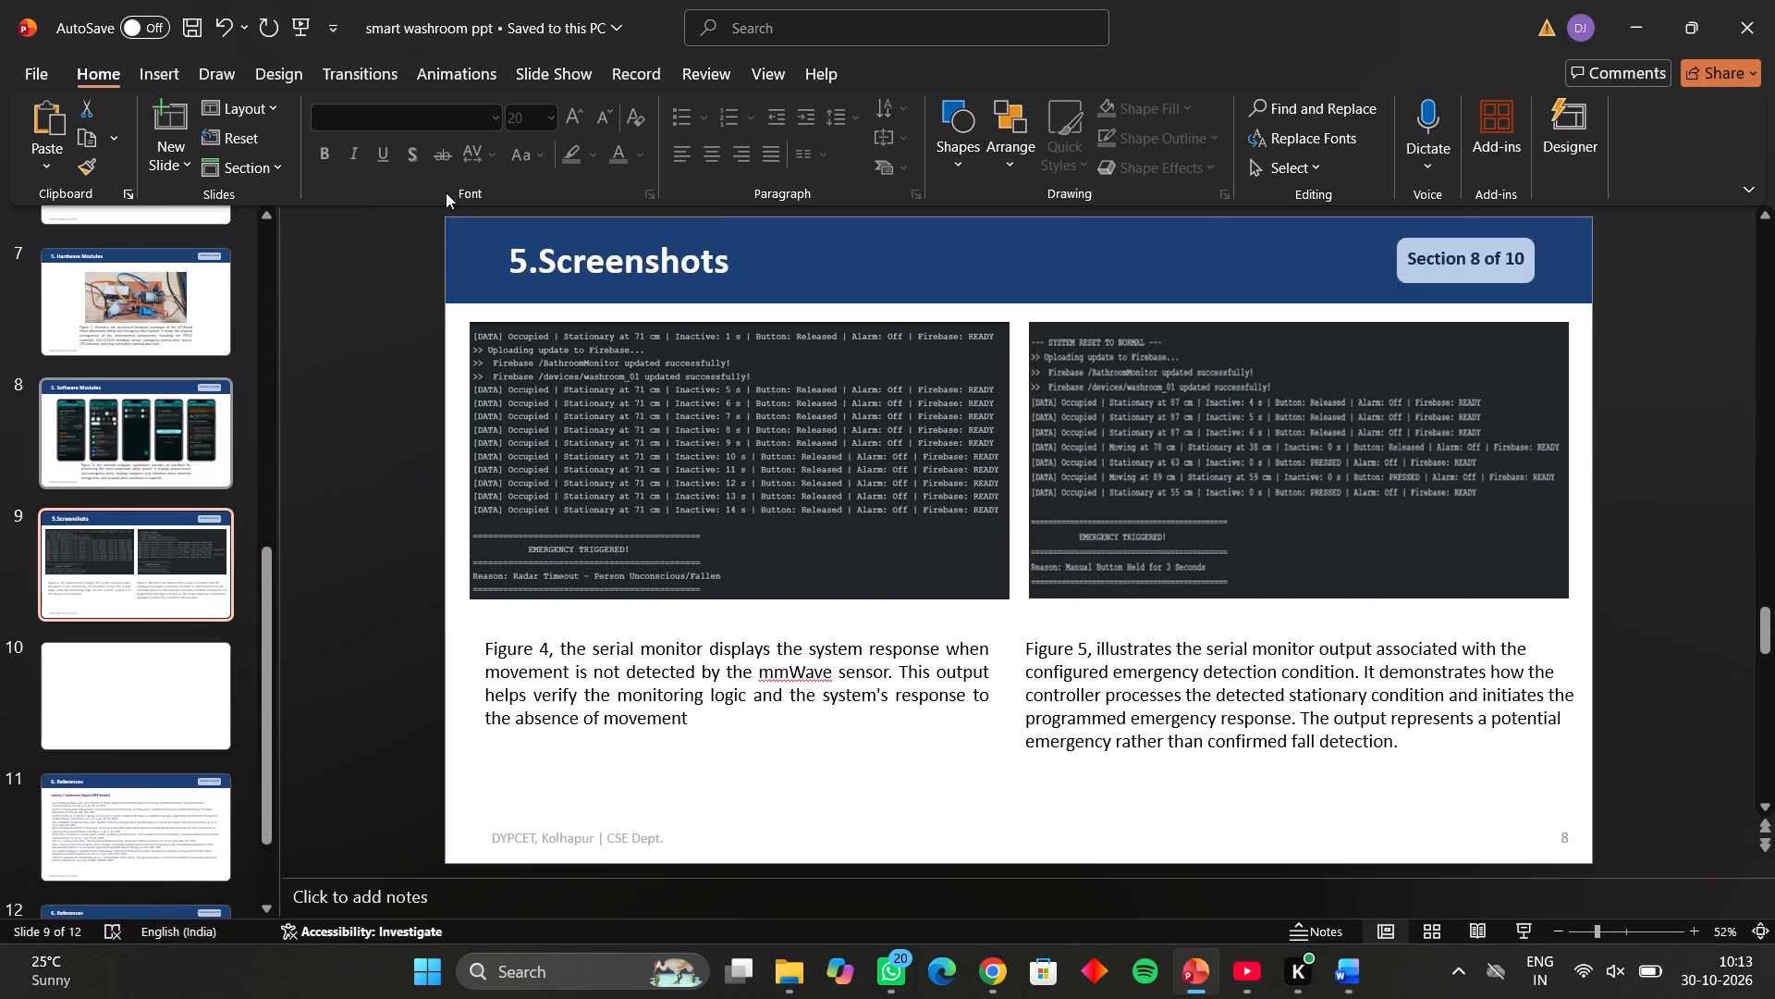
drag(432, 211, 1176, 653)
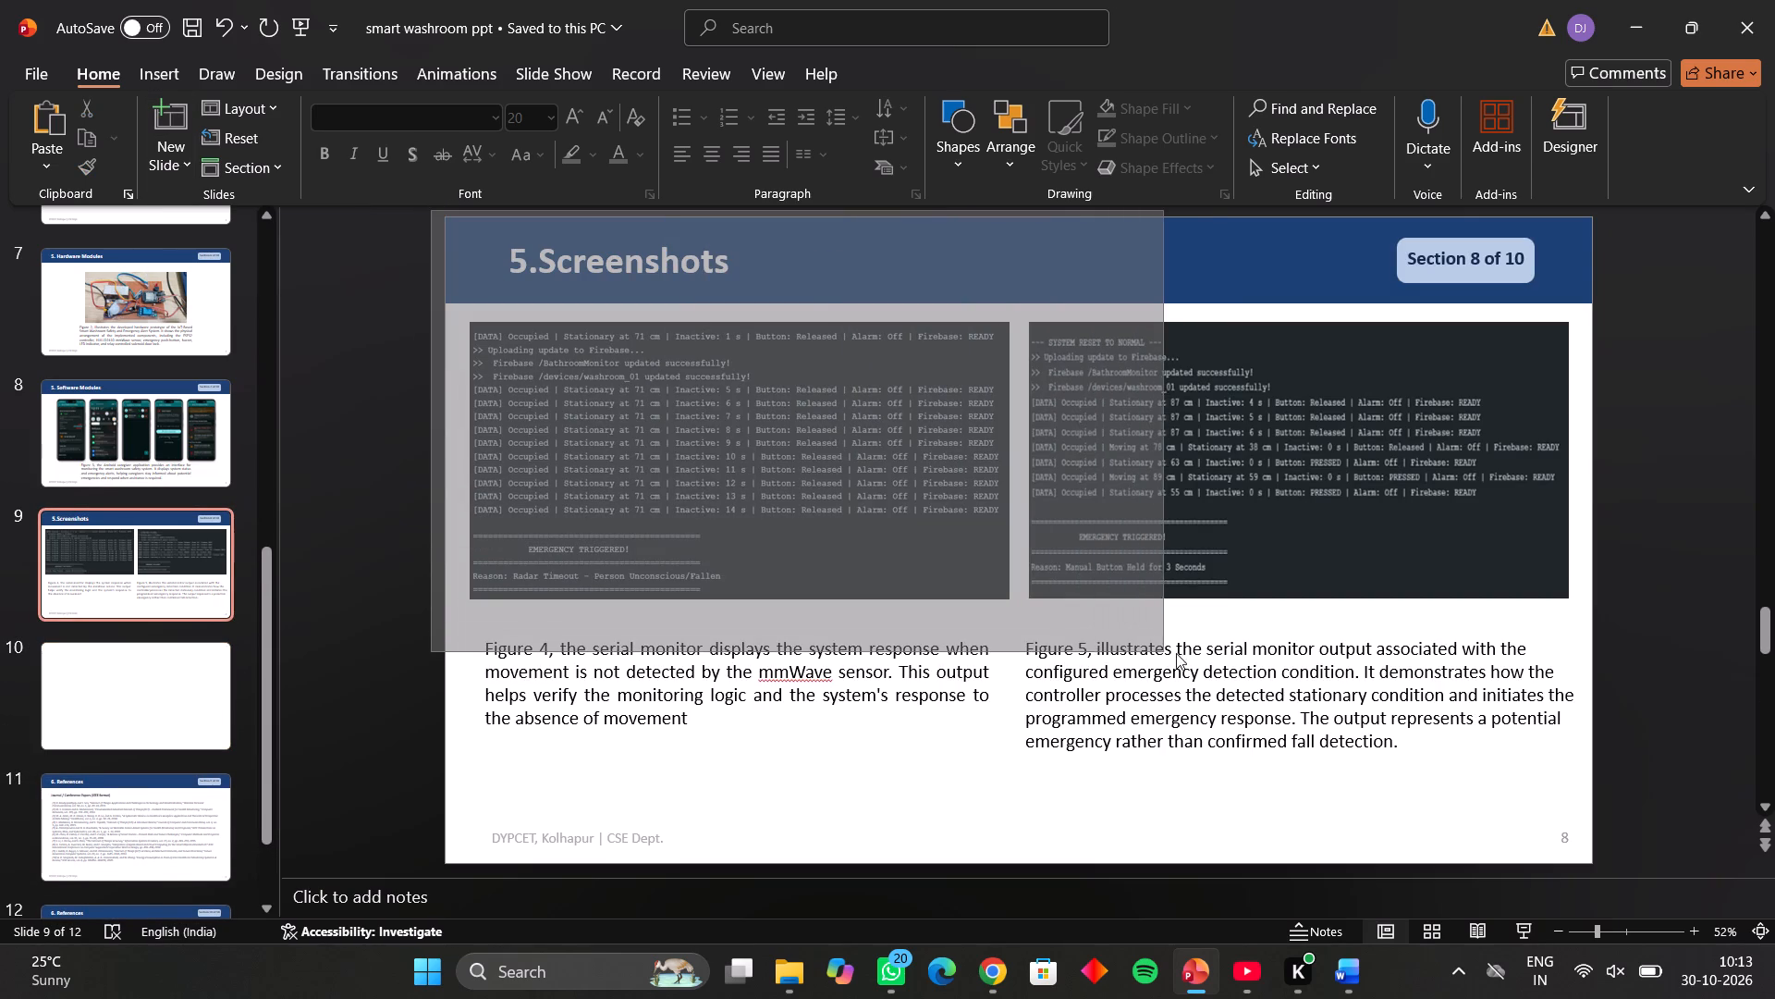
drag(1176, 653, 1519, 779)
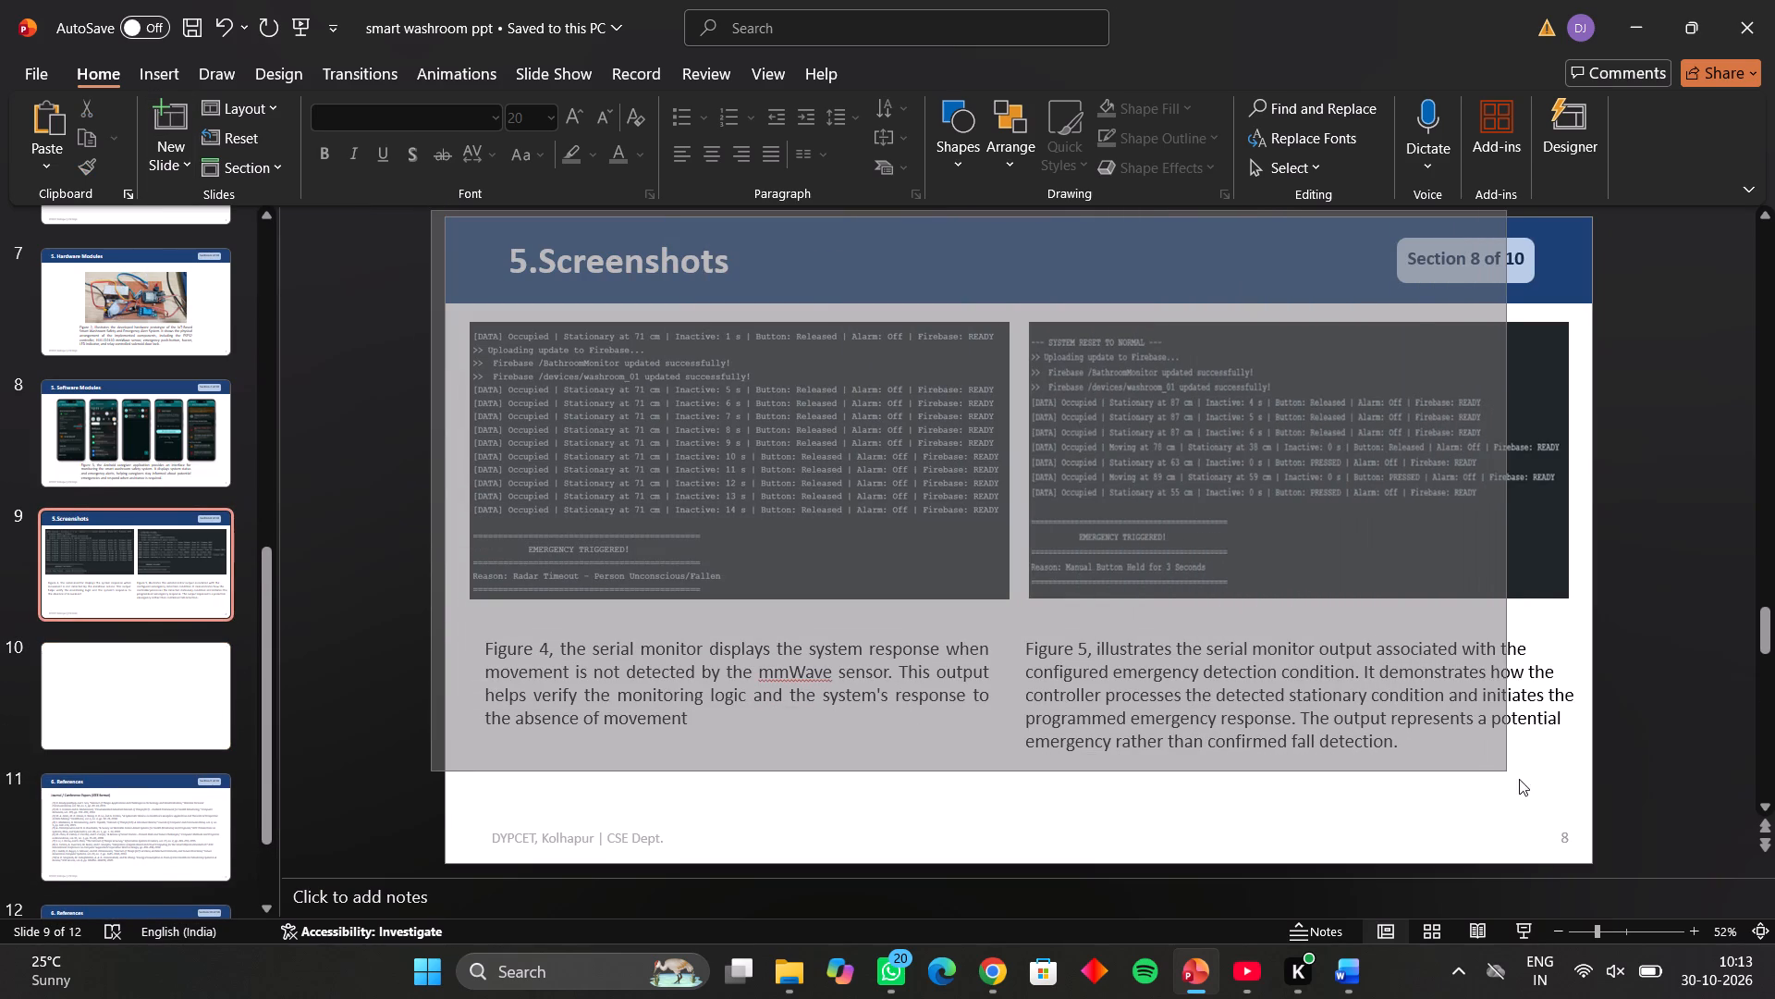
drag(1519, 779, 1618, 886)
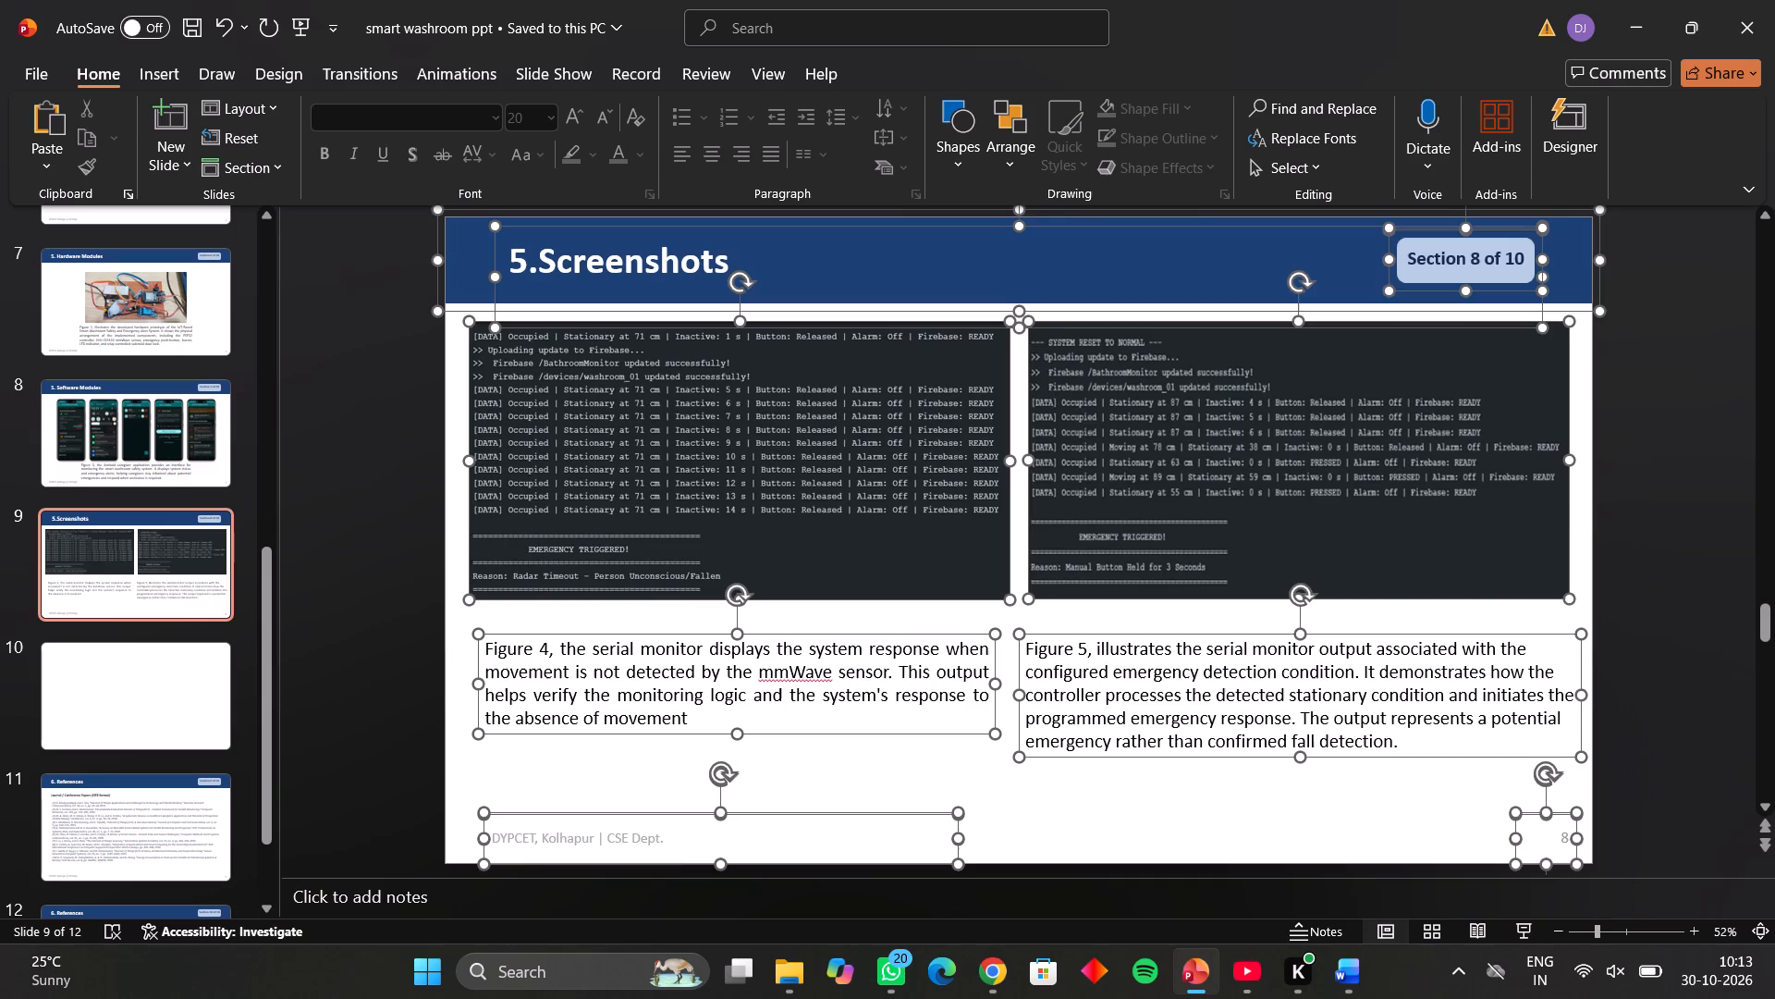
key(ctrl+c)
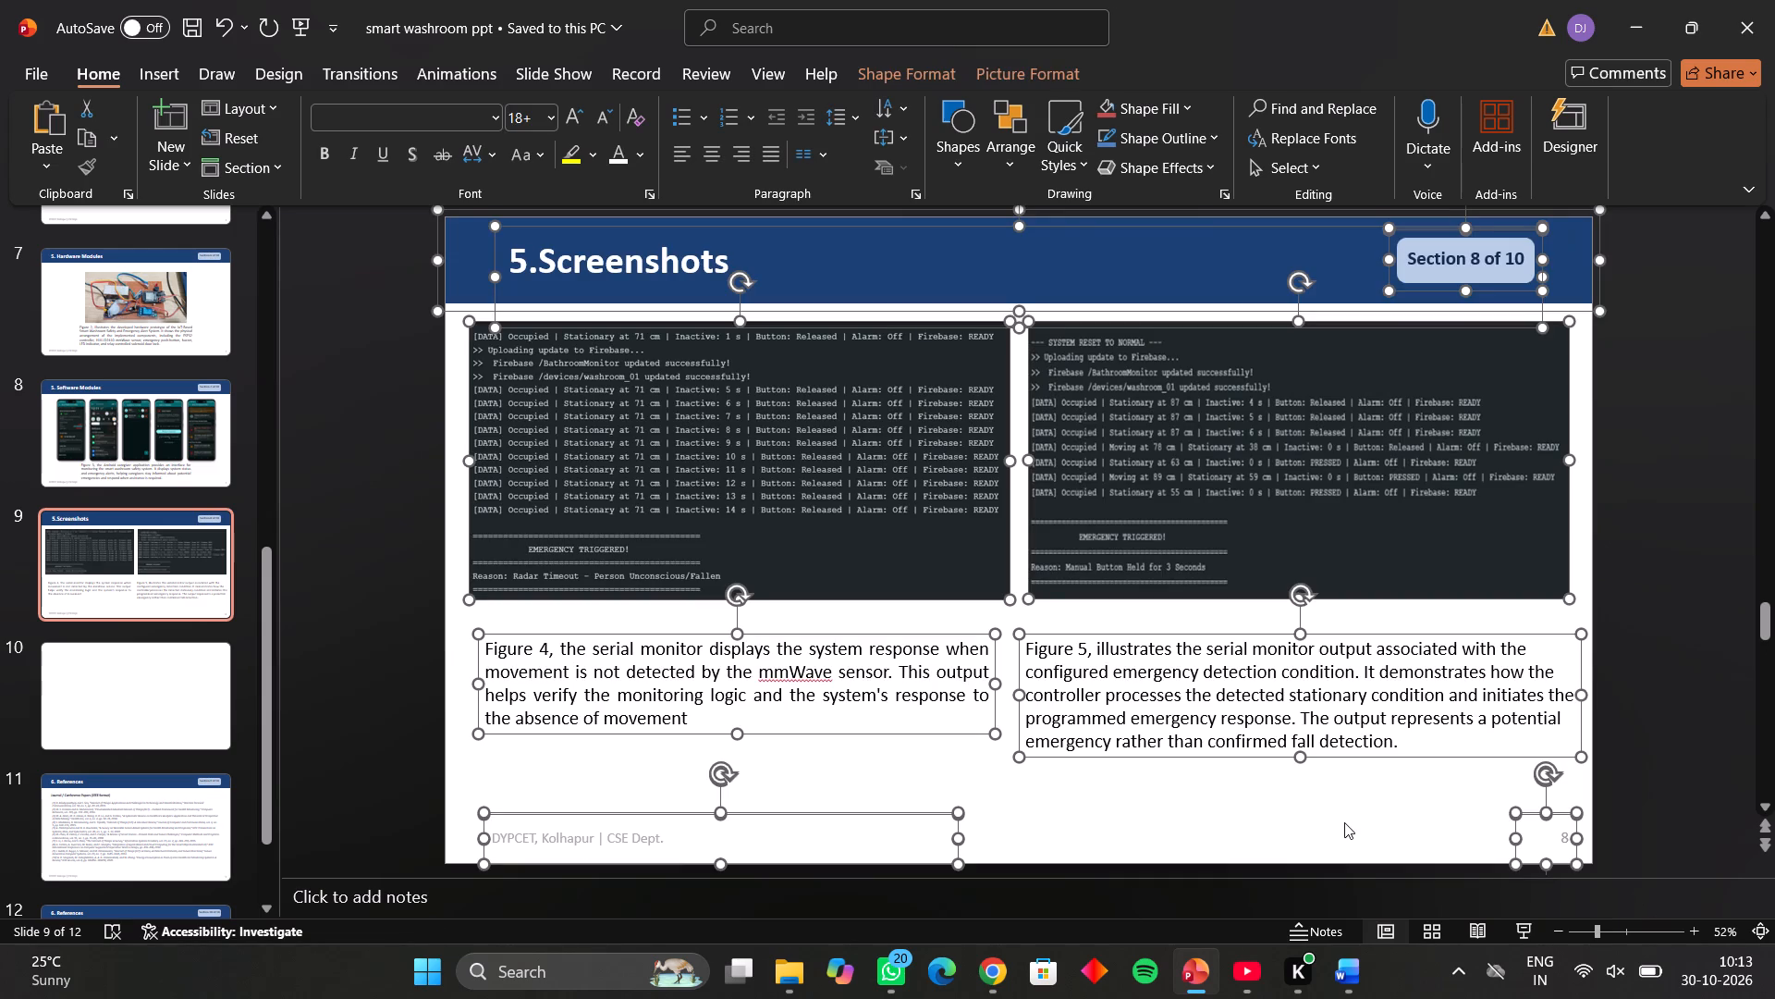
click(90, 675)
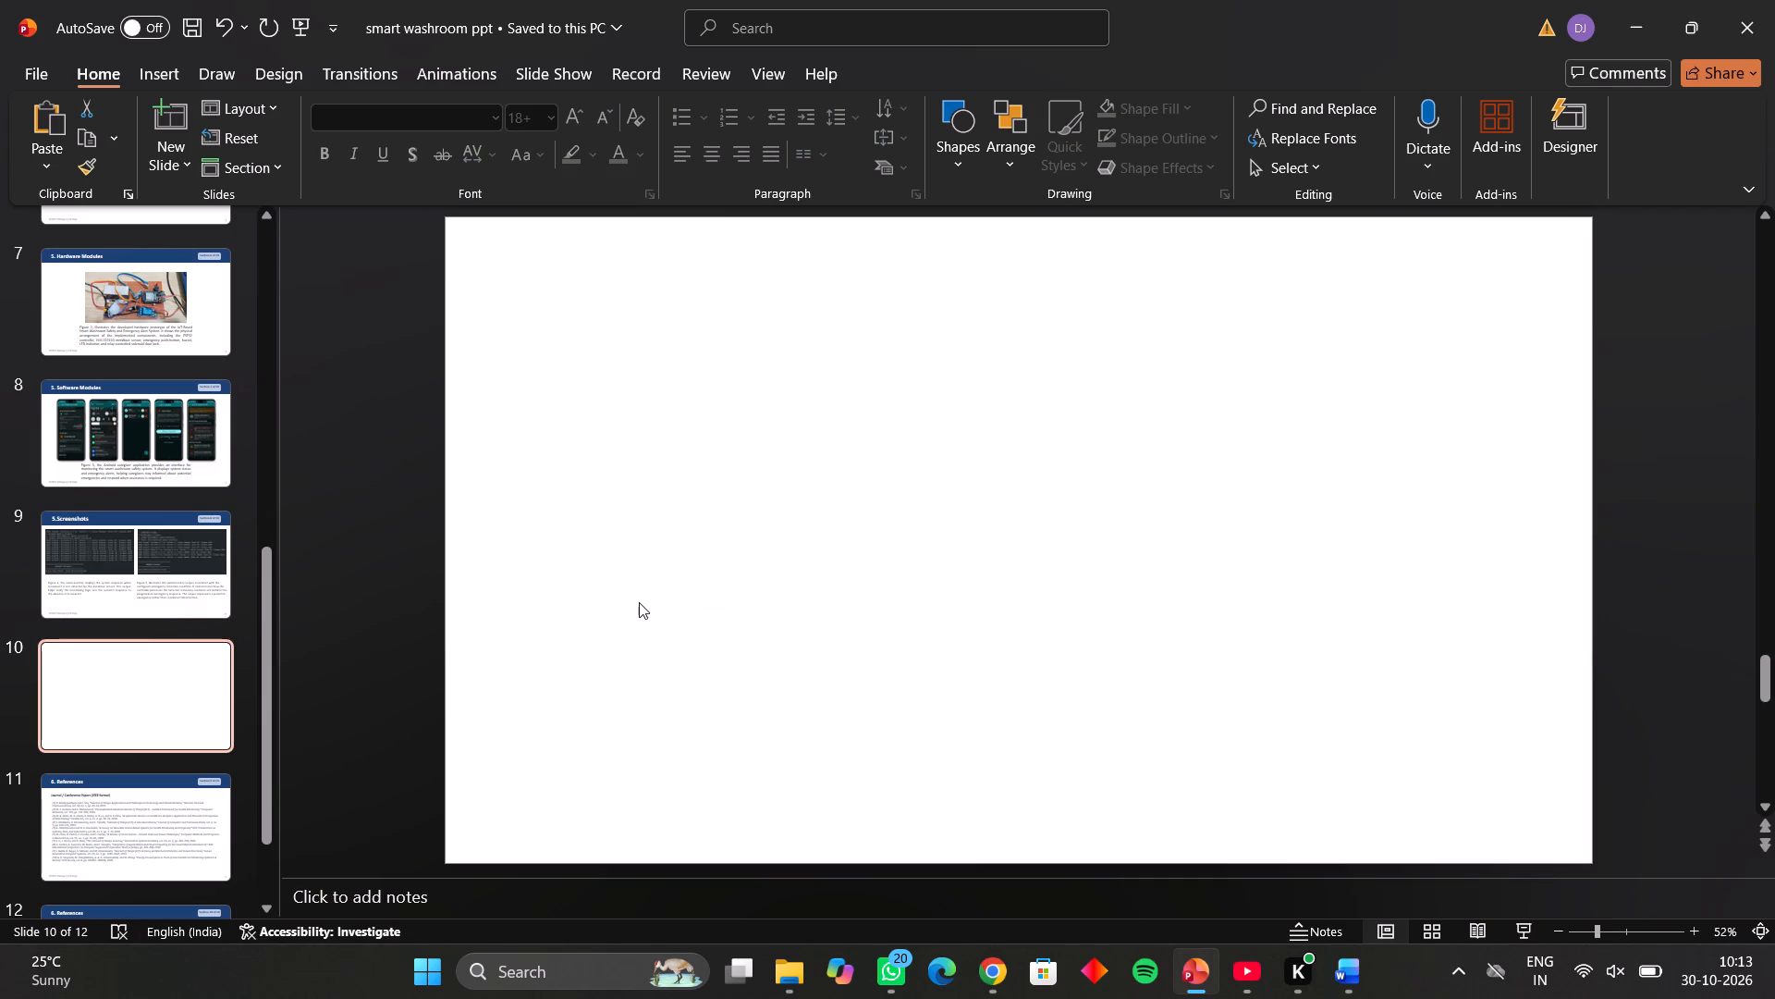
click(639, 602)
key(ctrl+v)
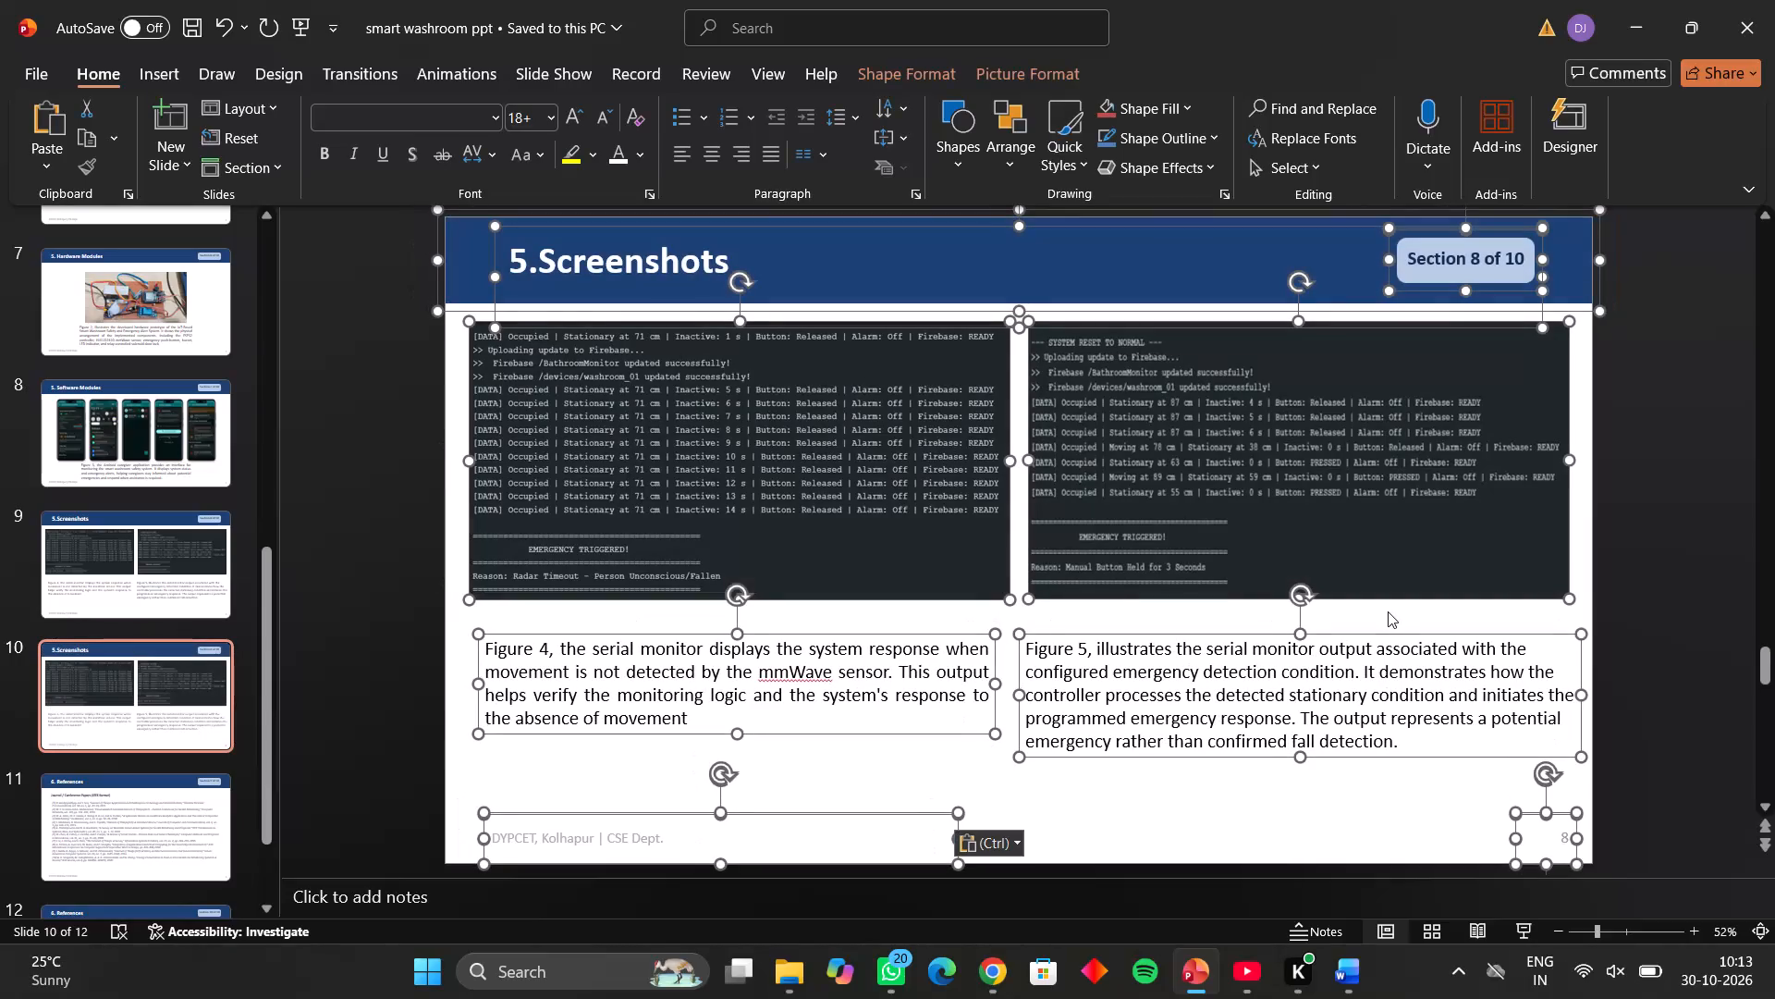
click(1706, 564)
Delete both serial monitor images from the copied Screenshots slide 10, keeping the two captions.
click(827, 453)
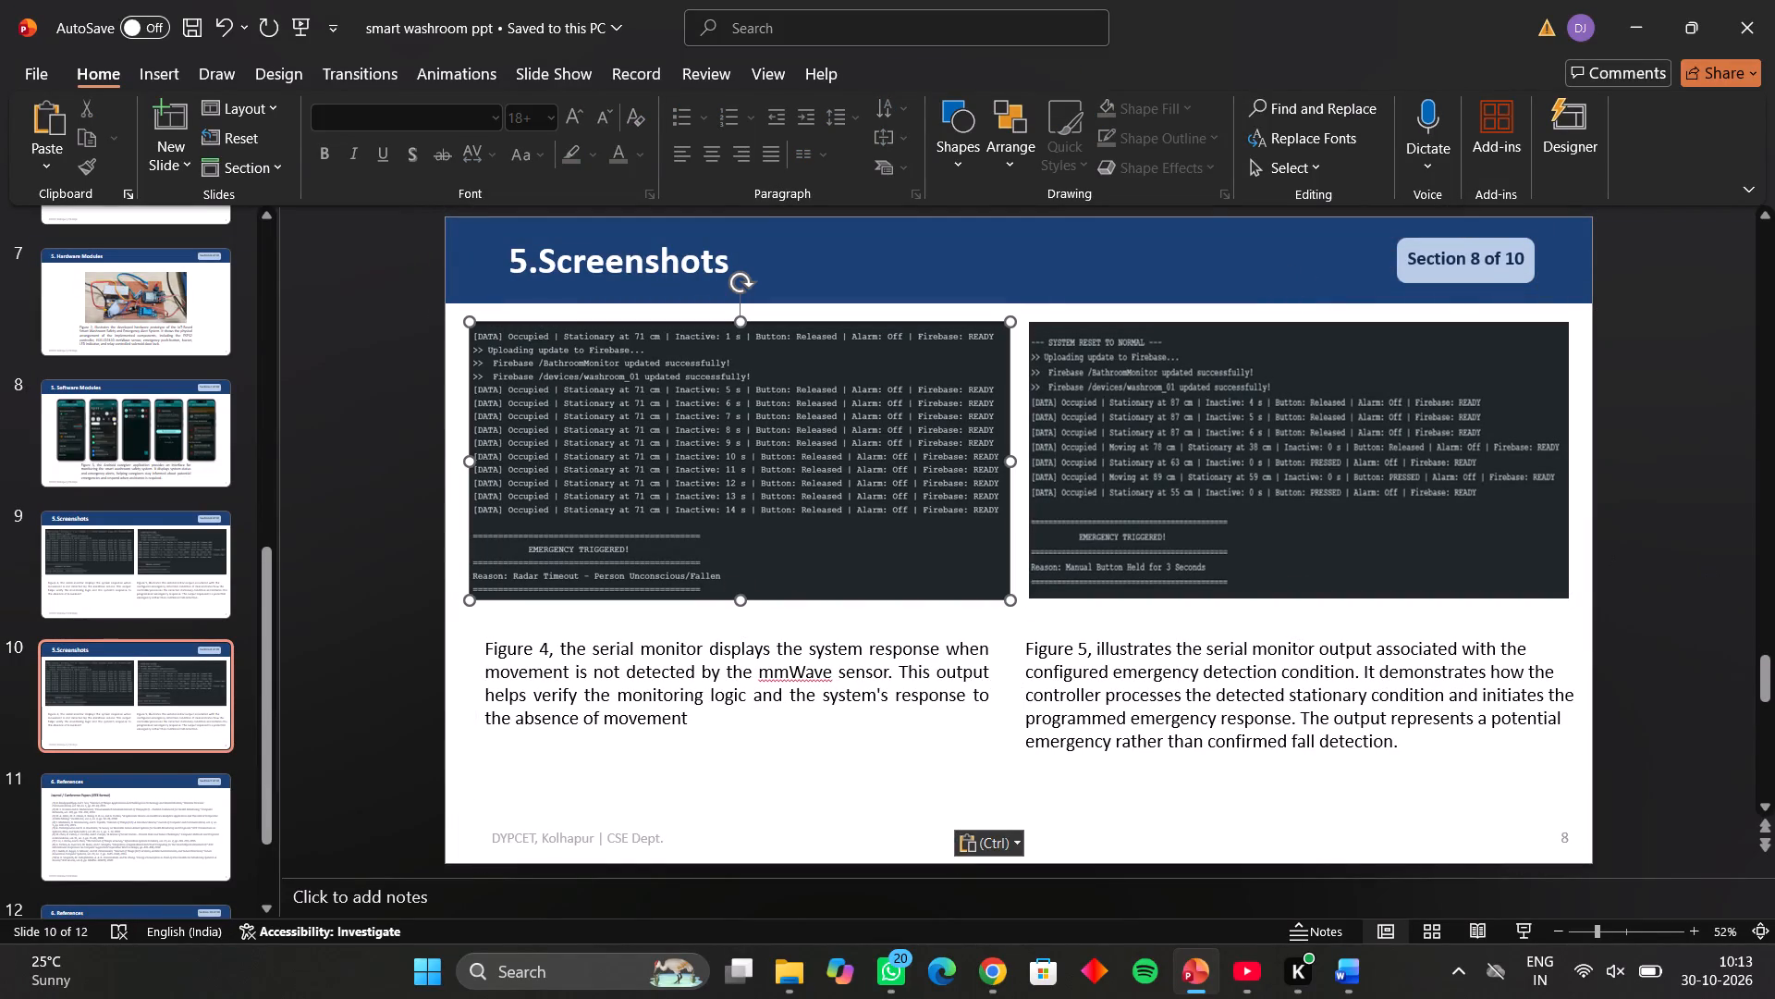
key(Delete)
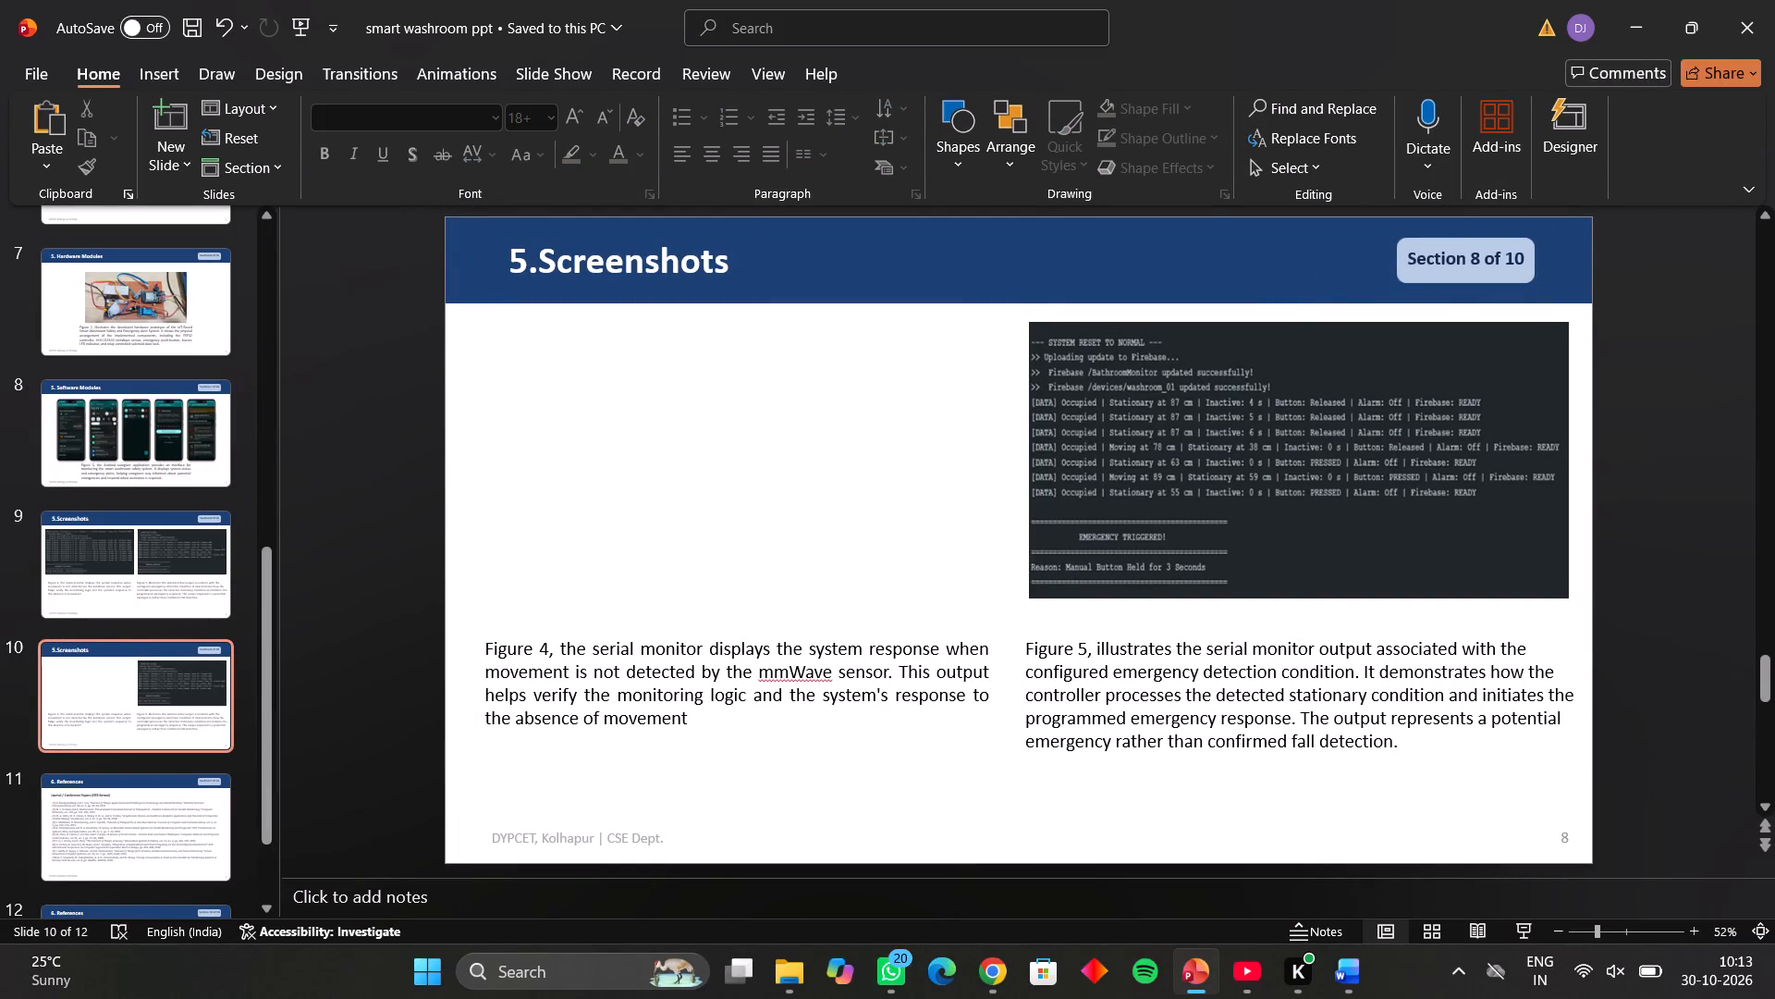
click(1081, 446)
key(Delete)
click(790, 653)
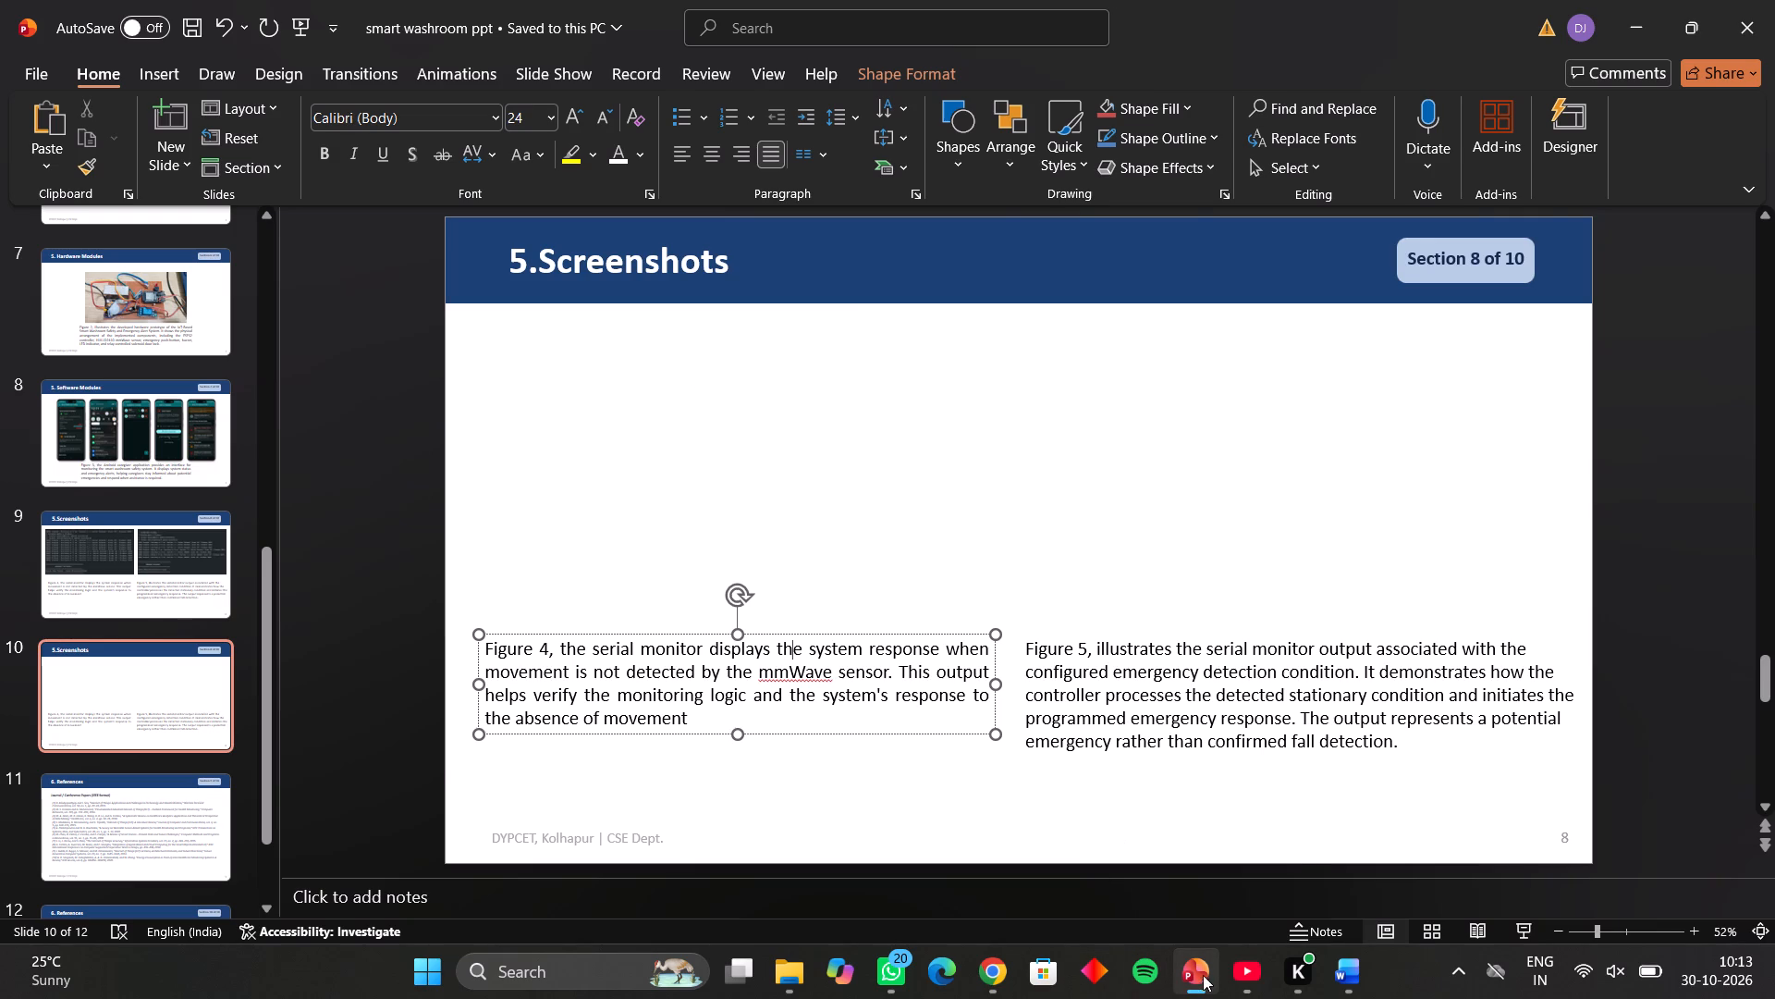
Copy the Firebase Realtime Database image of Figure 5.2.1 from the Word project report and paste it onto slide 10 in PowerPoint.
click(1351, 975)
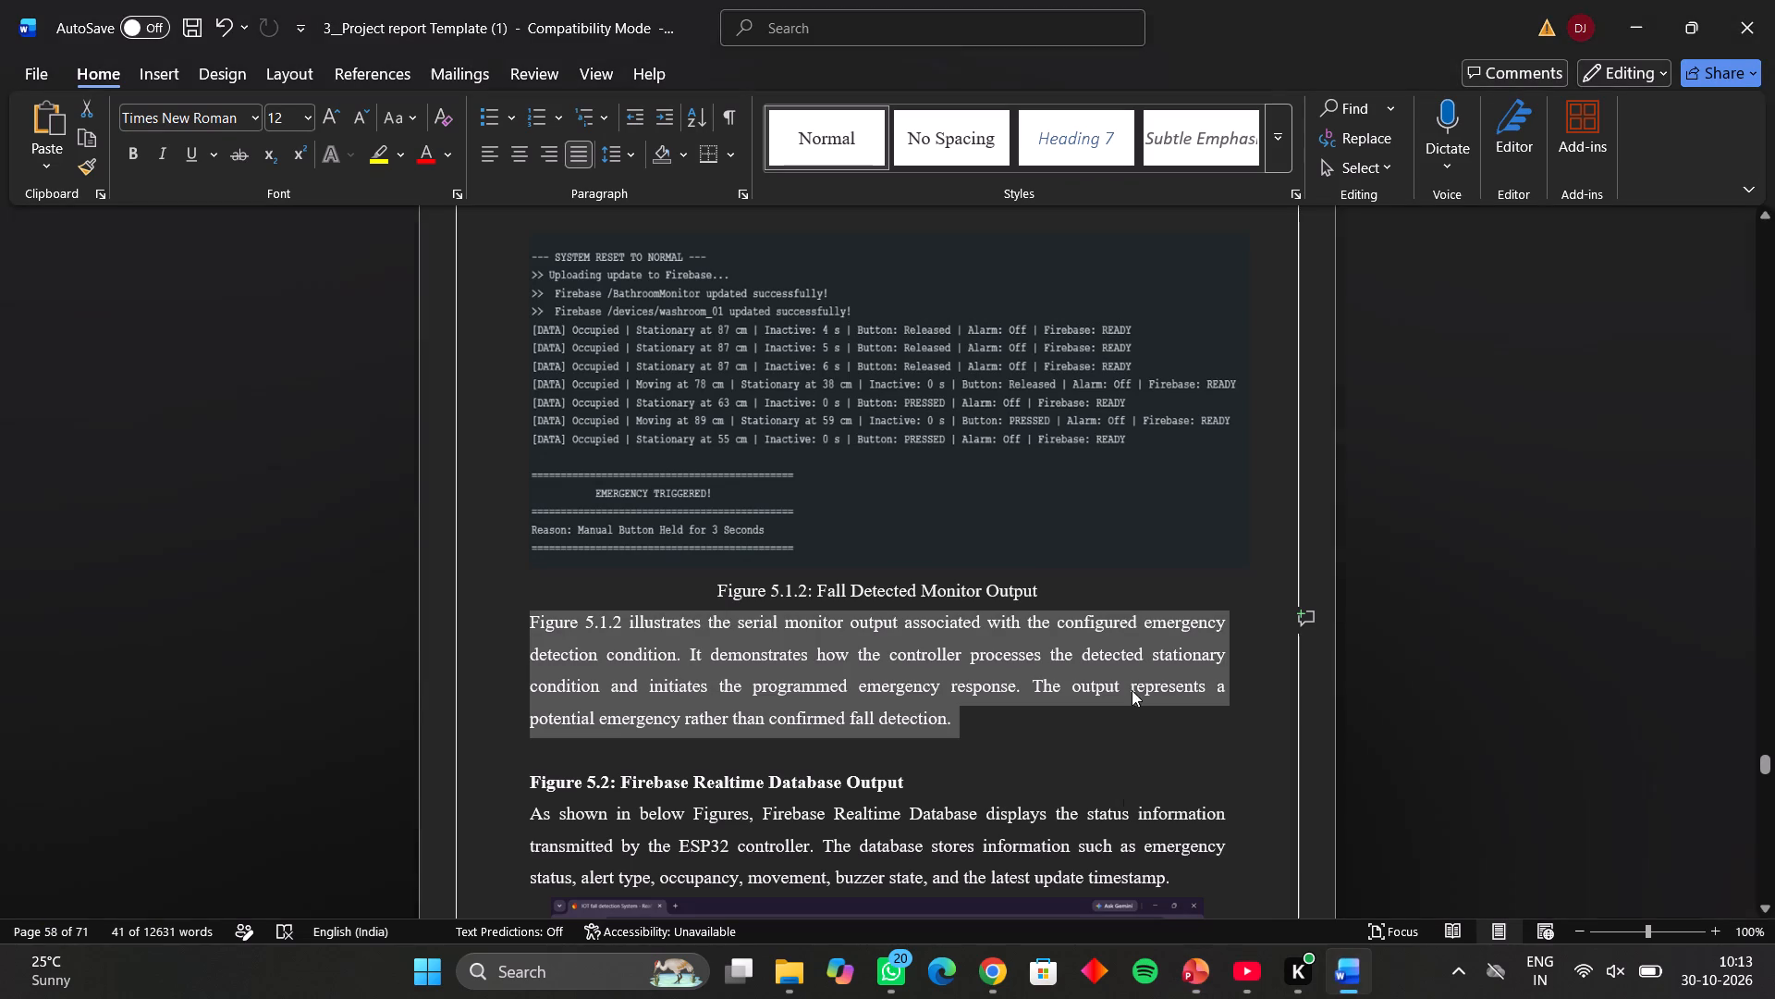
click(1442, 647)
key(Down)
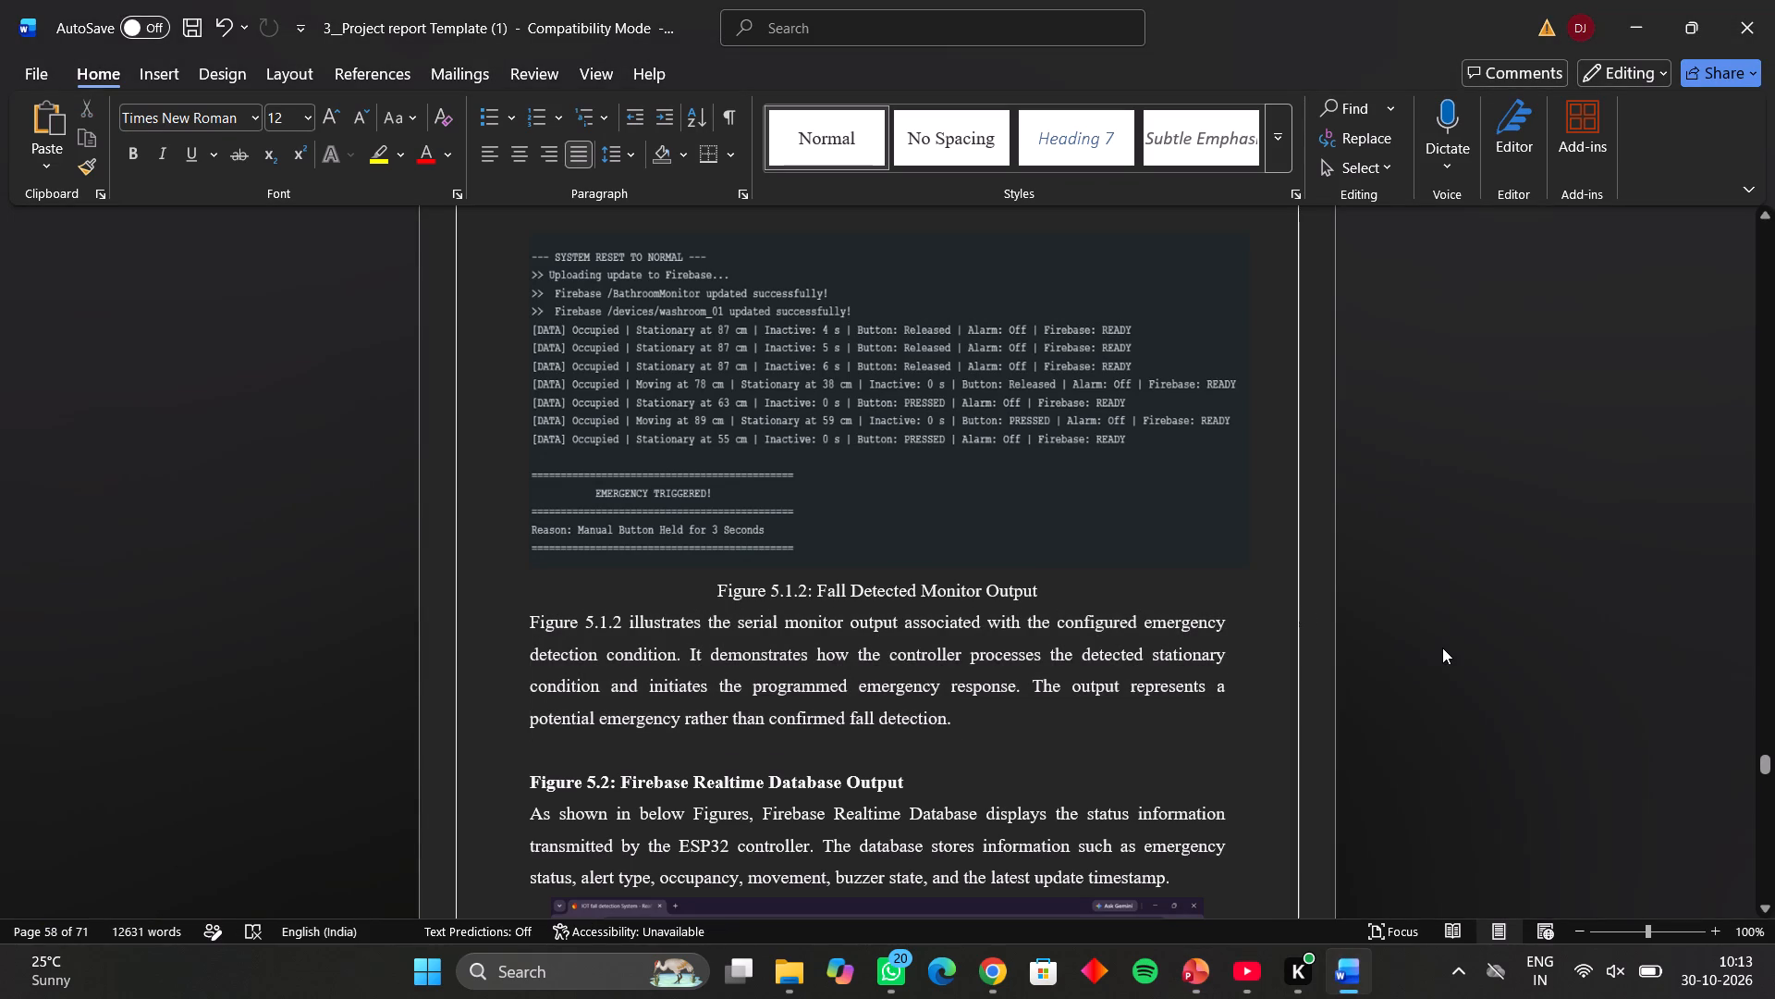
scroll(1632, 630, down, 2)
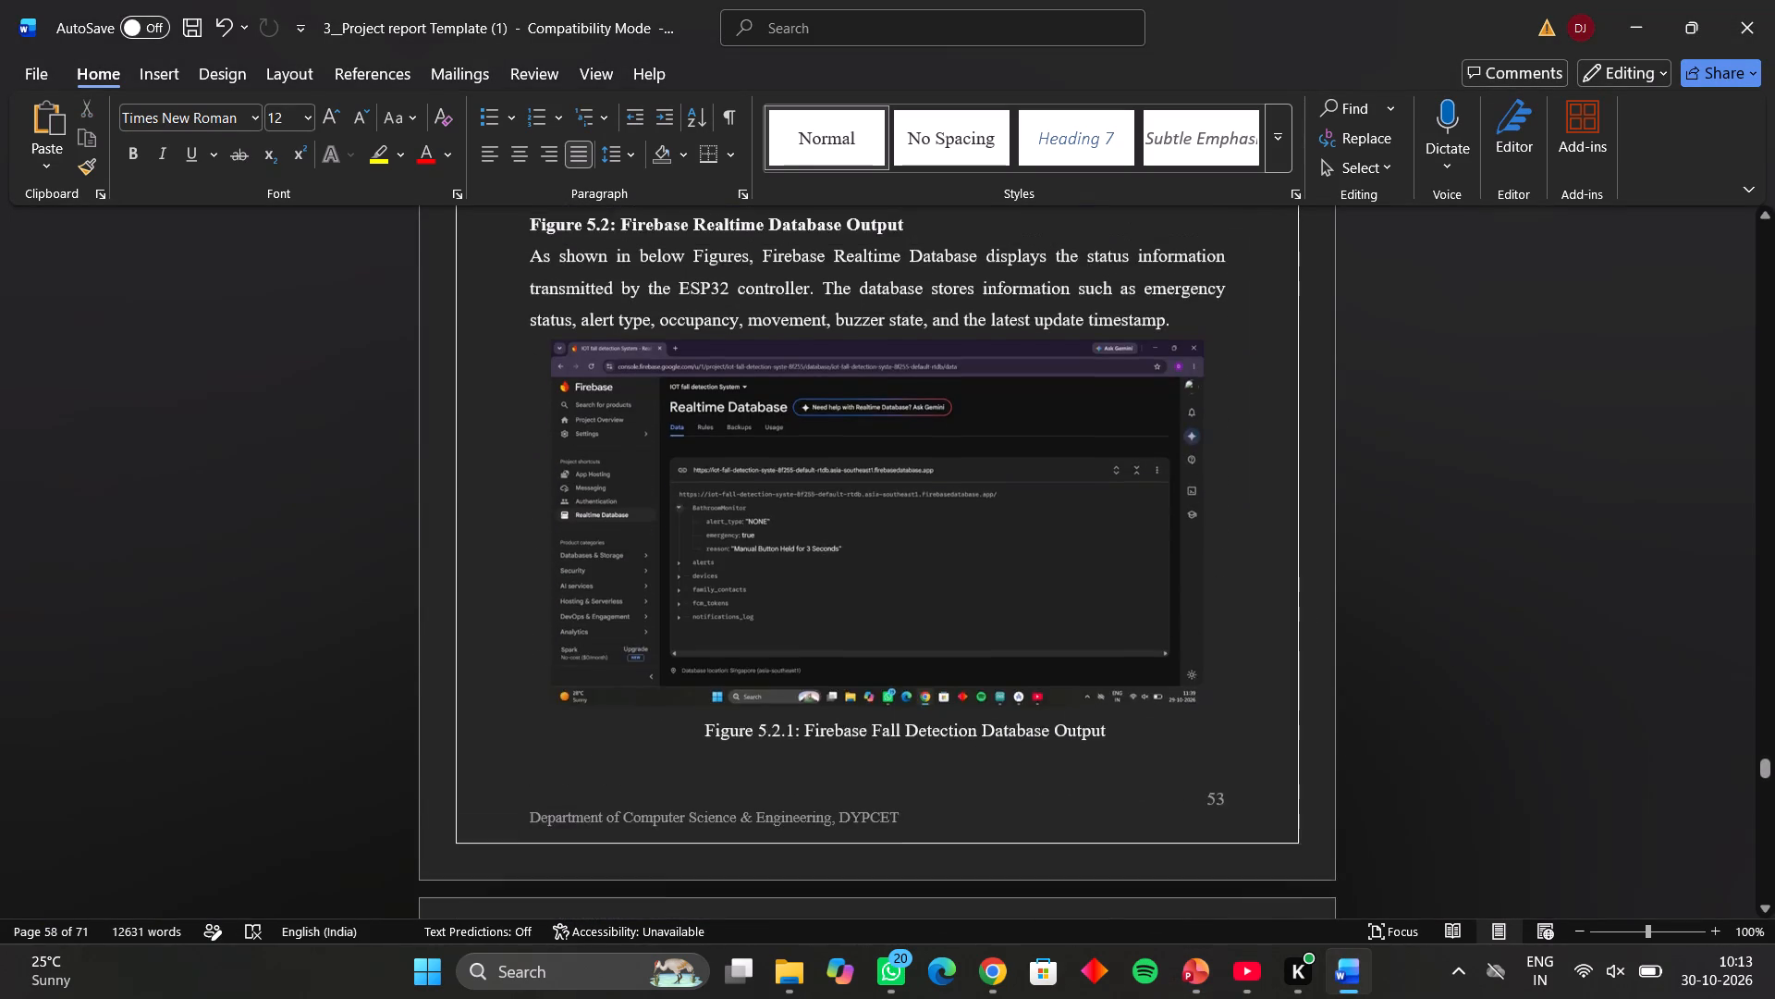
click(1042, 503)
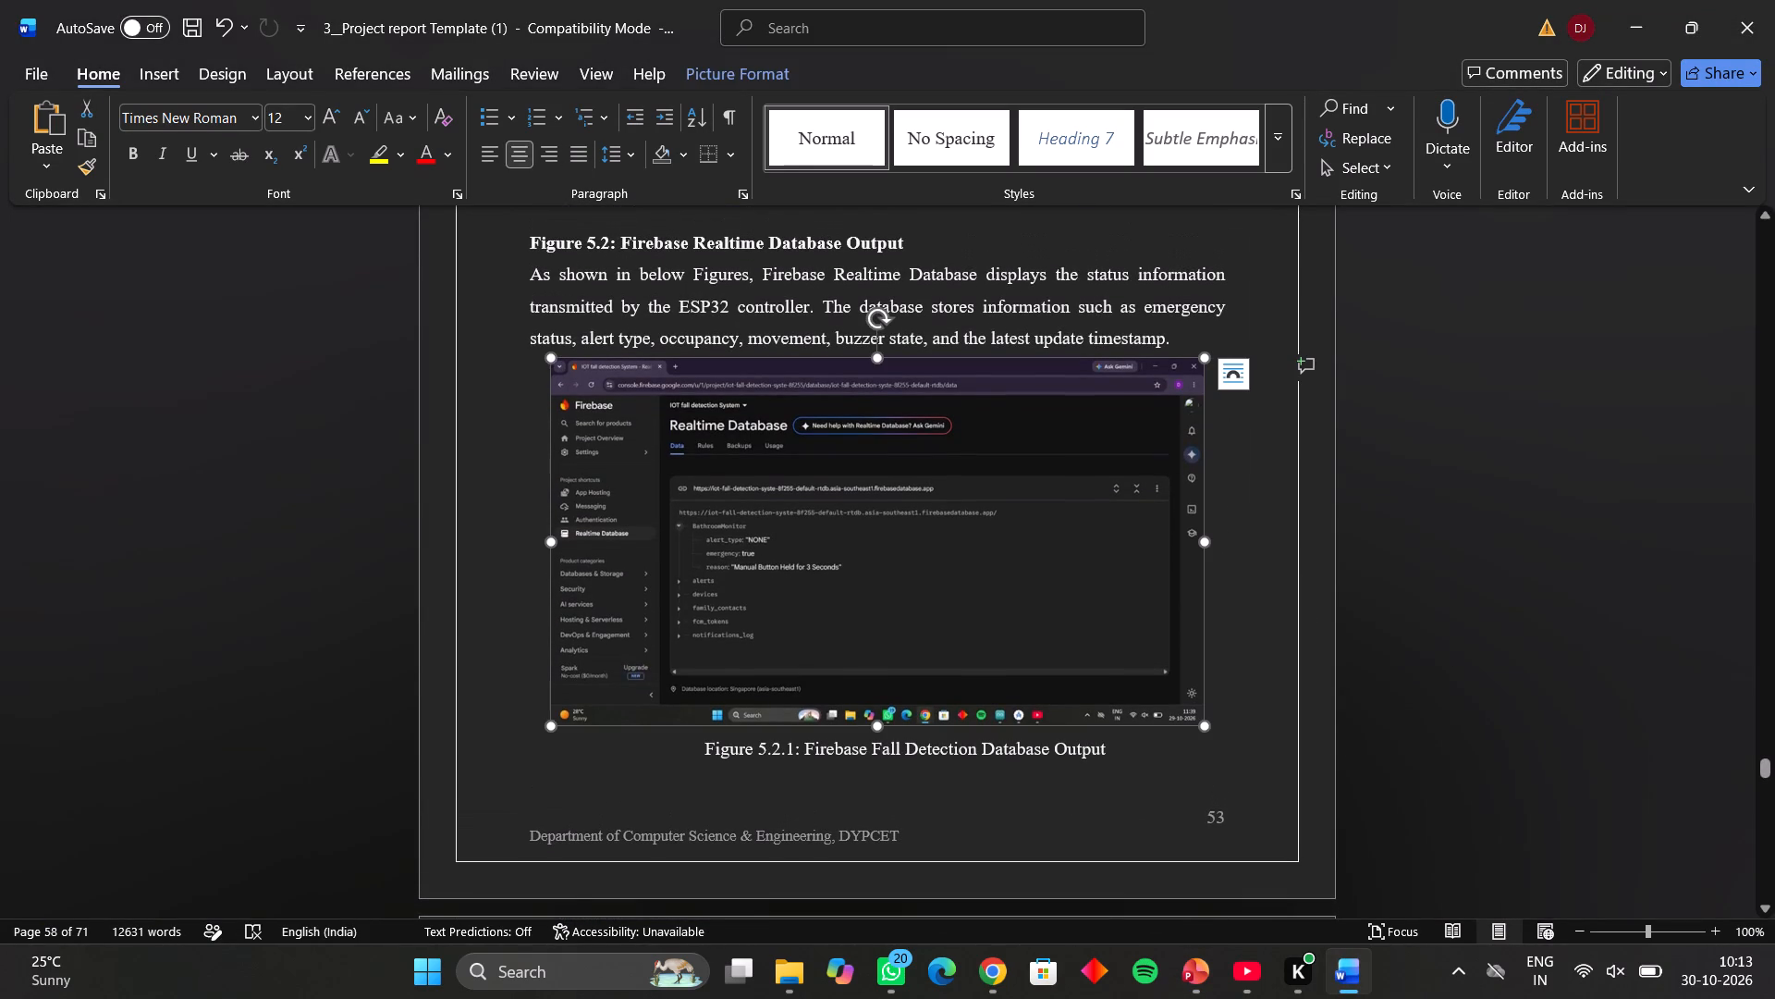
key(ctrl+c)
key(ctrl+c)
key(ctrl+c)
key(ctrl+c)
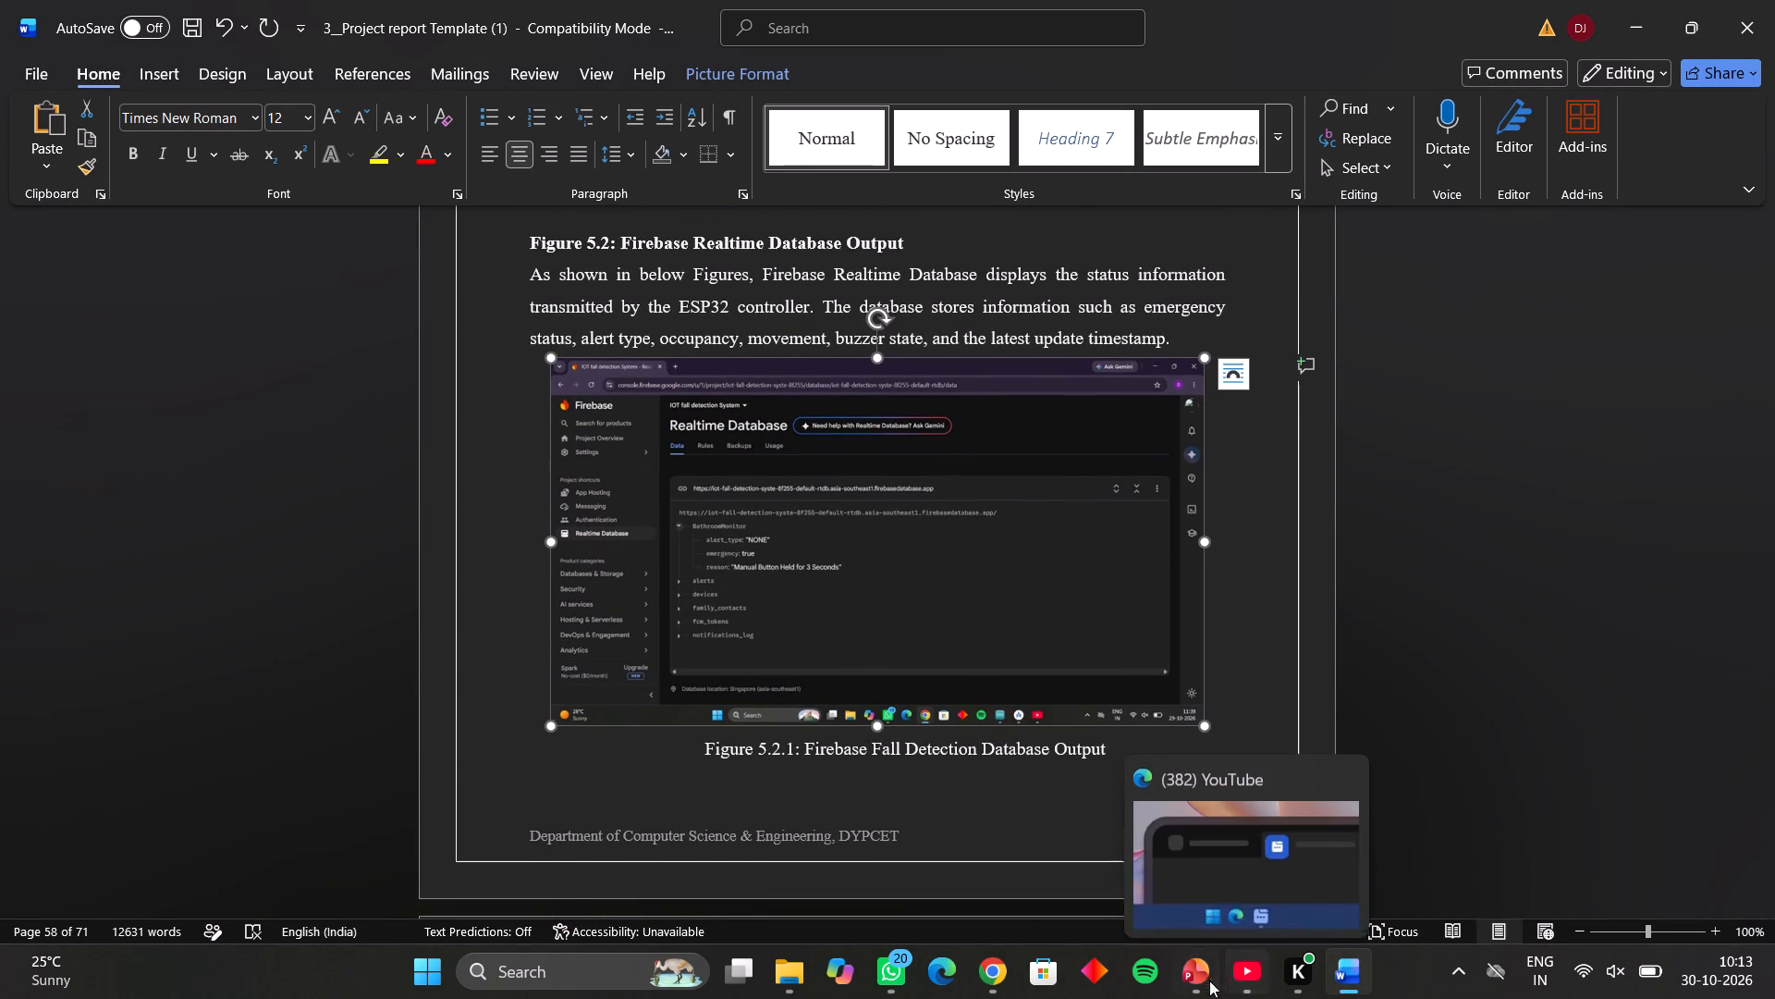
click(1199, 979)
click(853, 515)
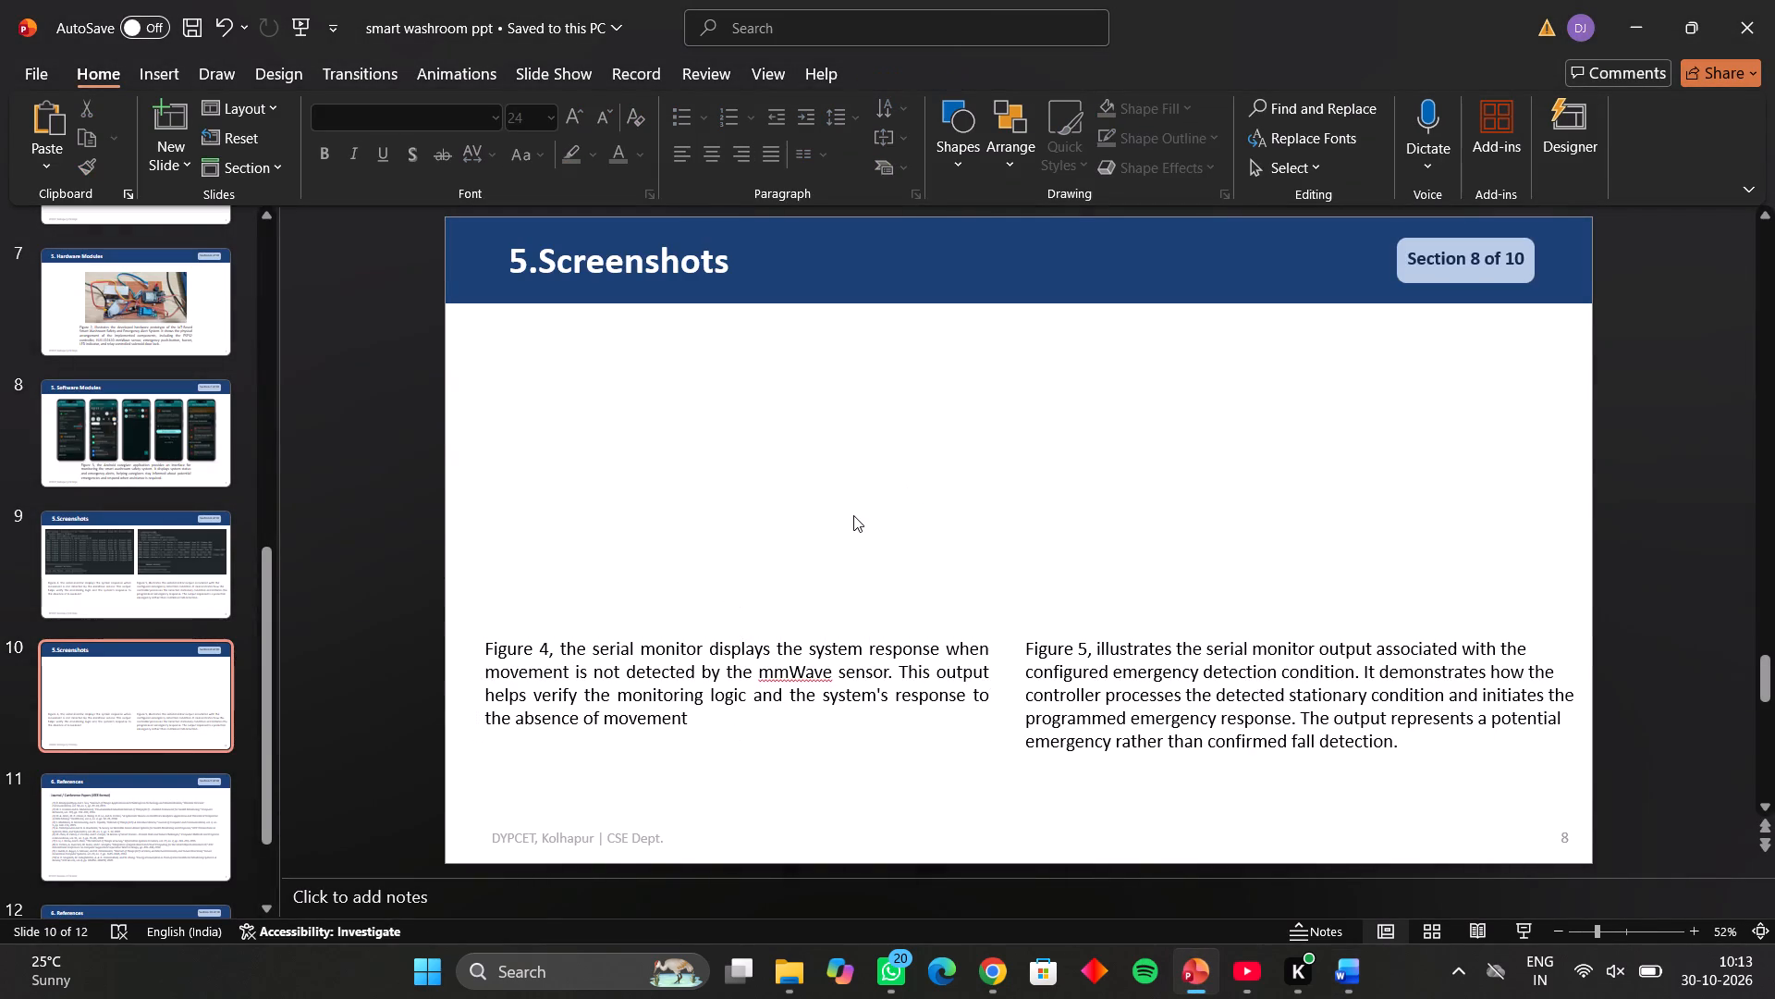
key(ctrl+v)
Move the pasted Firebase database image into the empty area above the Figure 4 caption.
drag(988, 496, 805, 464)
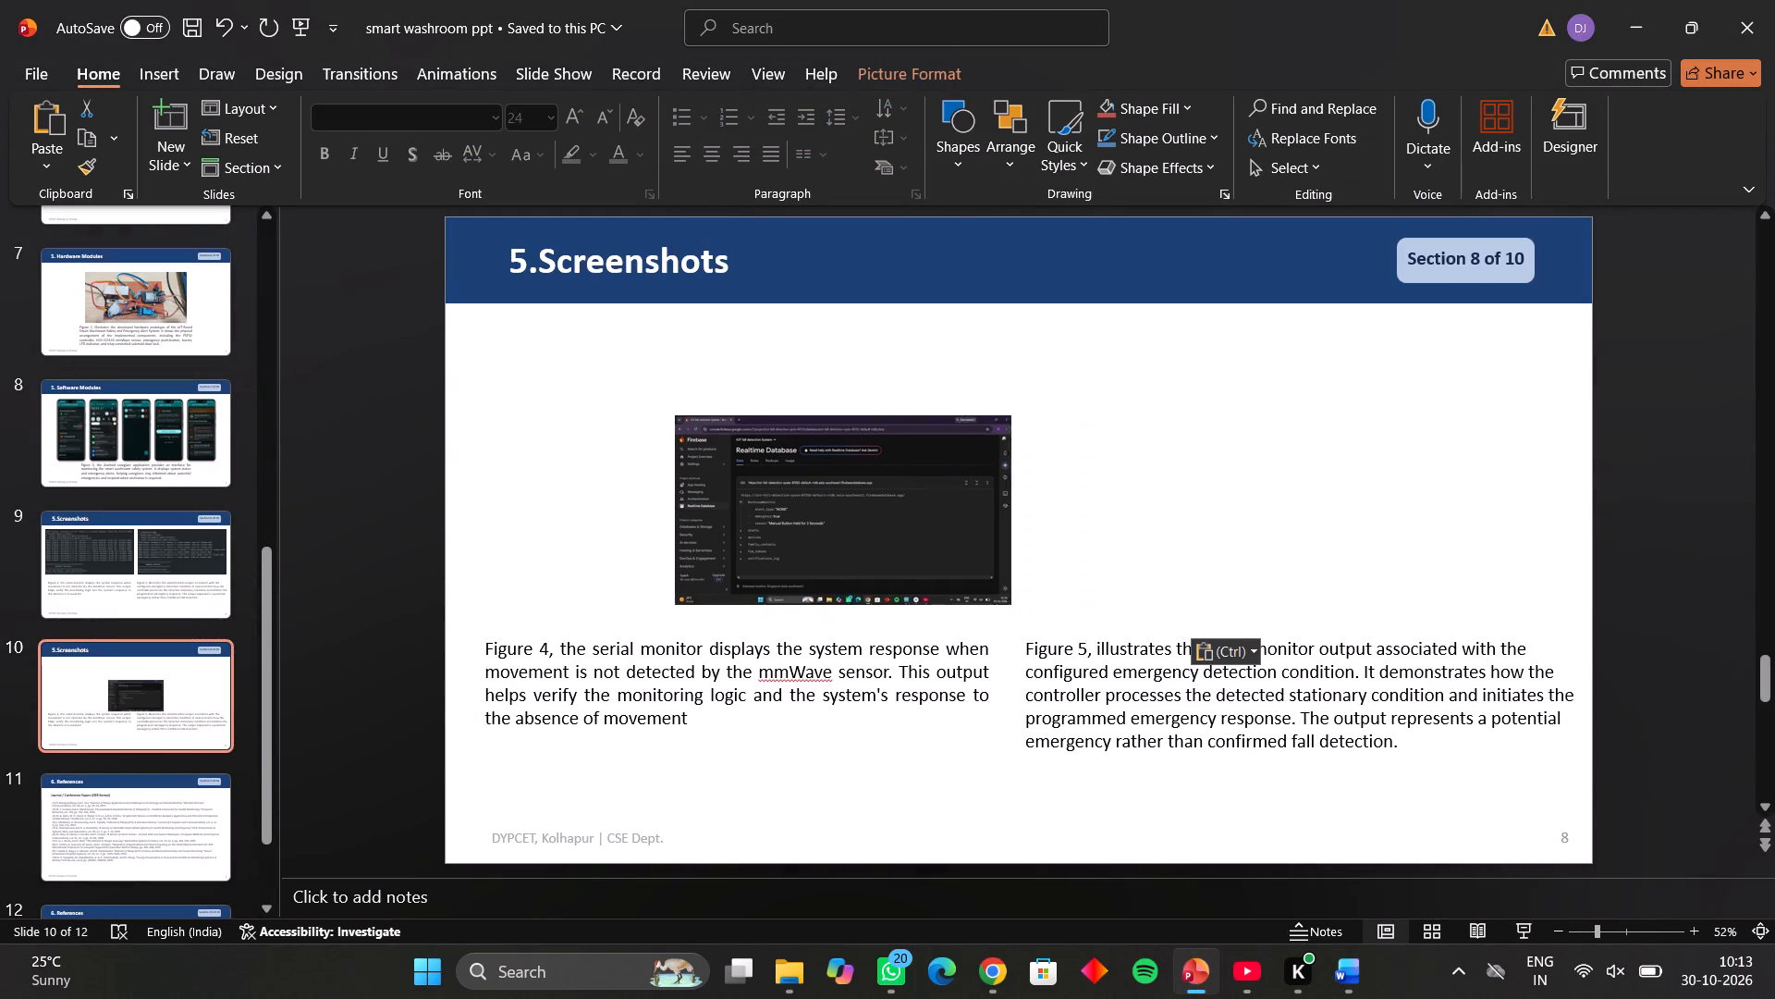
drag(805, 464, 664, 422)
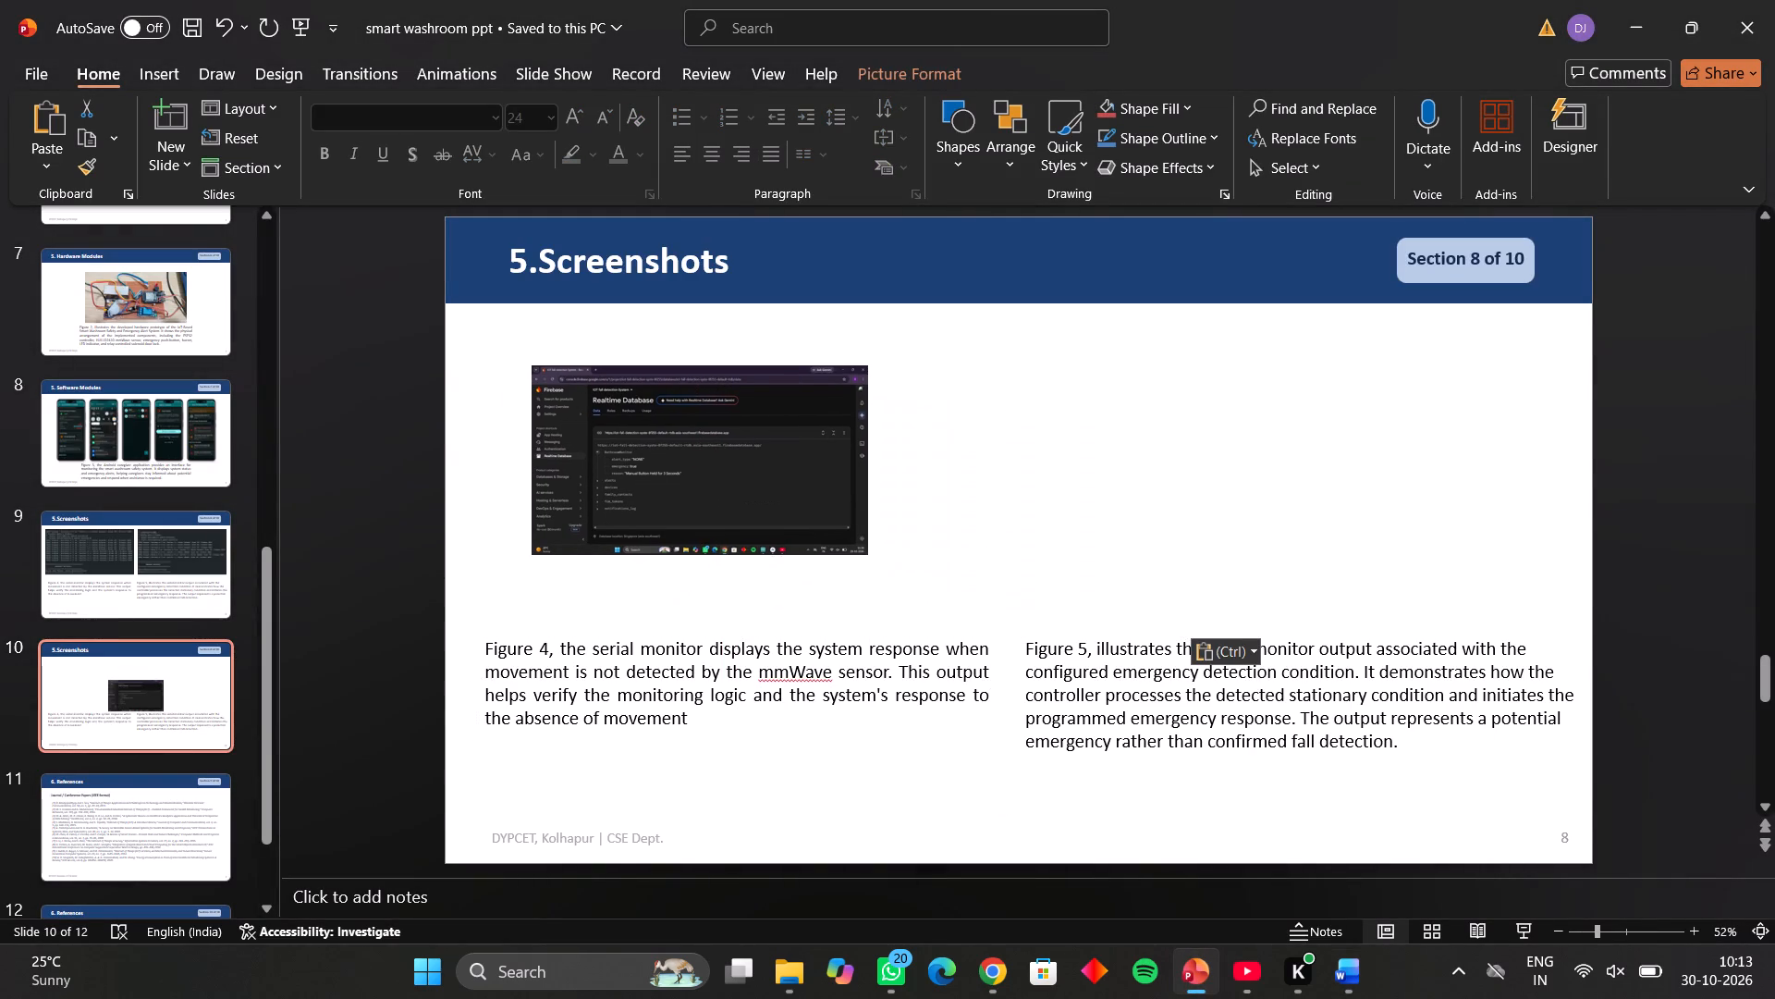
drag(664, 422, 703, 429)
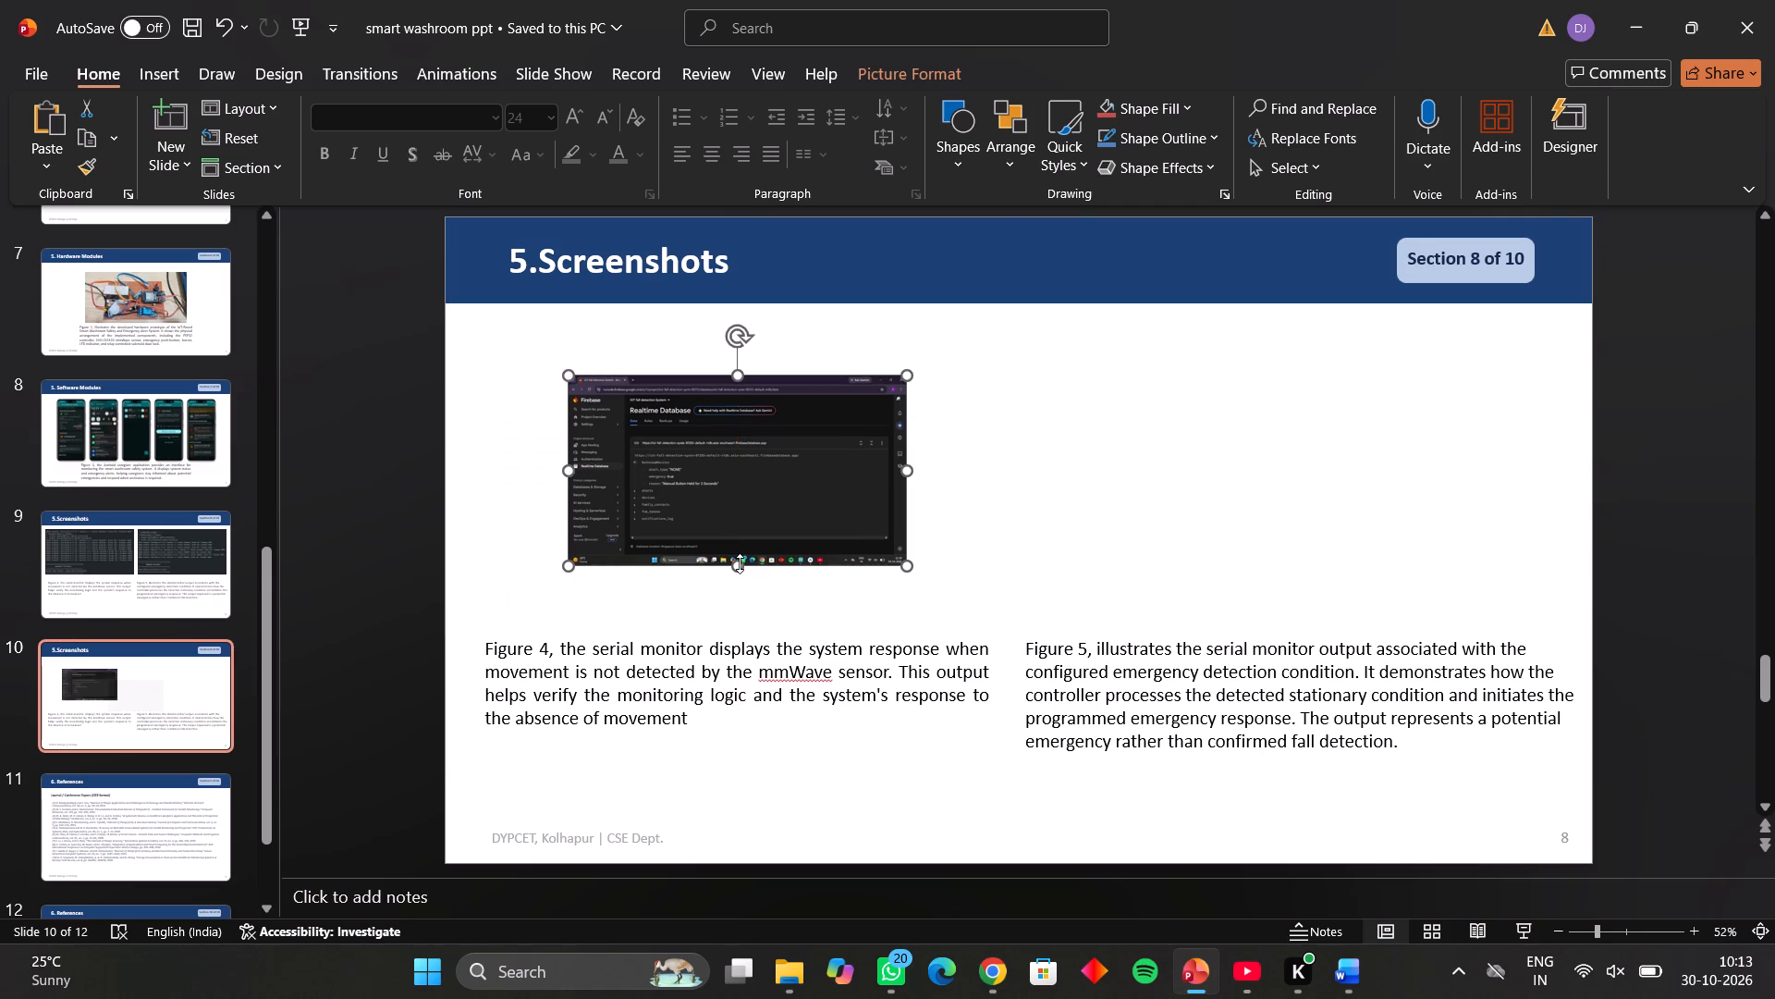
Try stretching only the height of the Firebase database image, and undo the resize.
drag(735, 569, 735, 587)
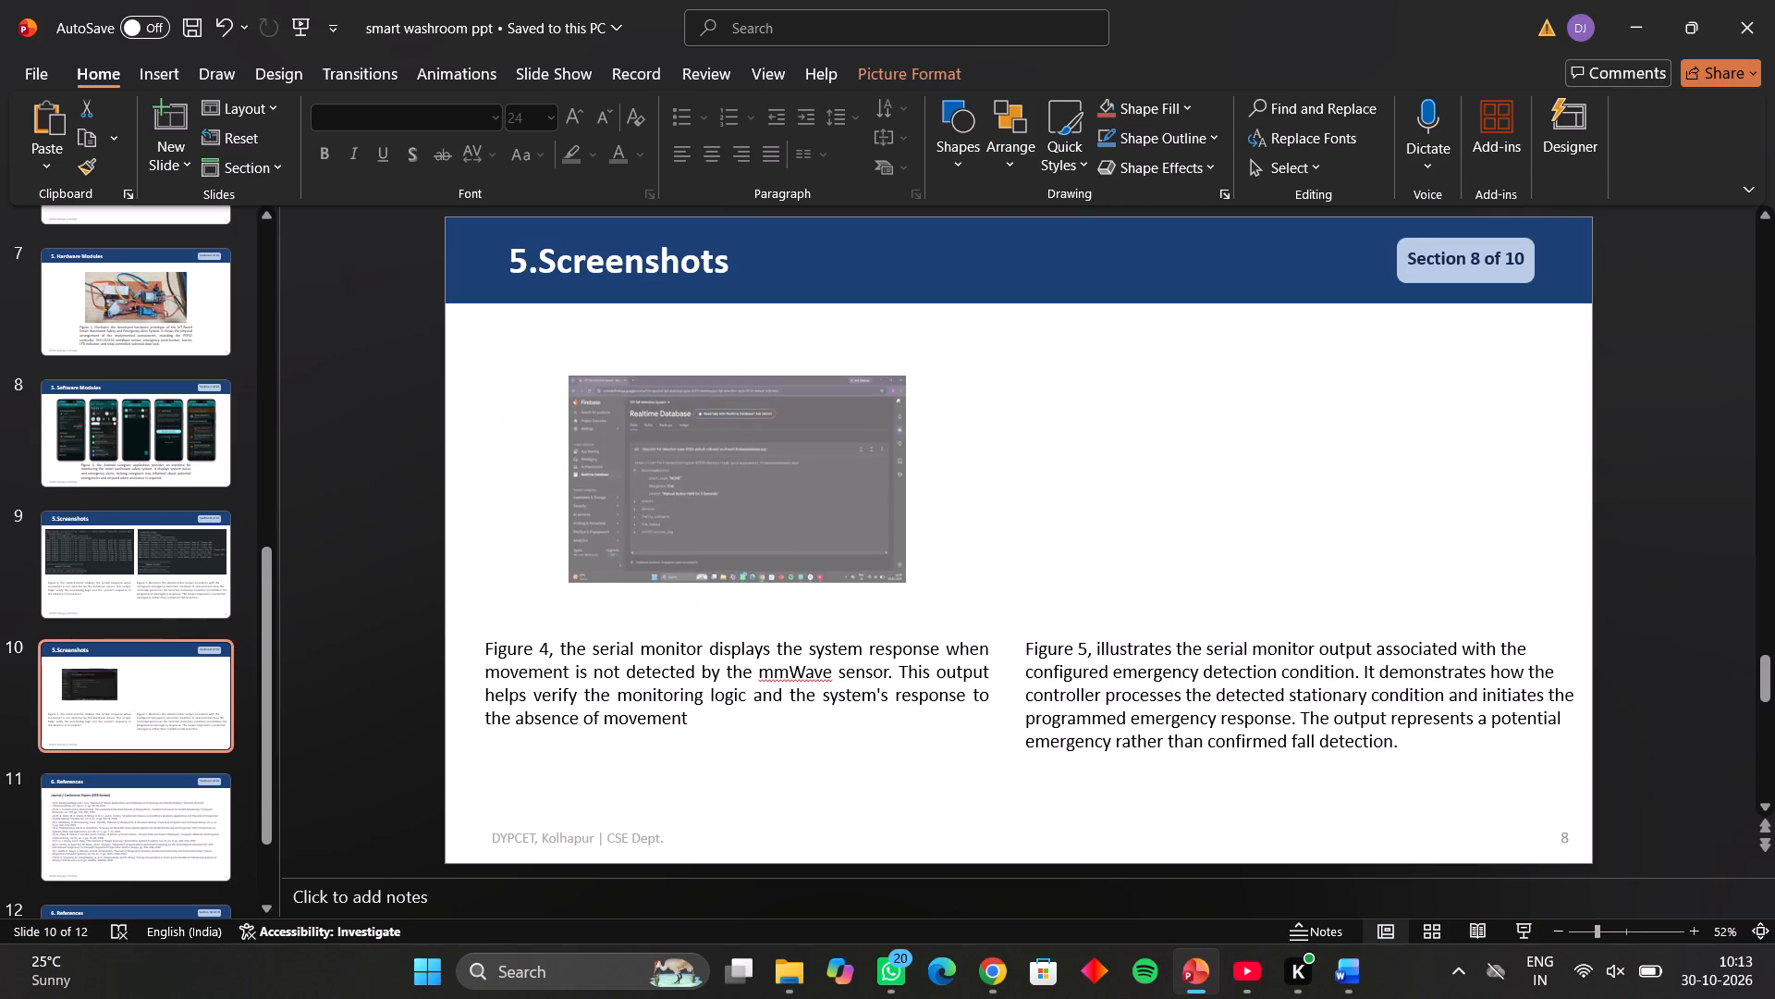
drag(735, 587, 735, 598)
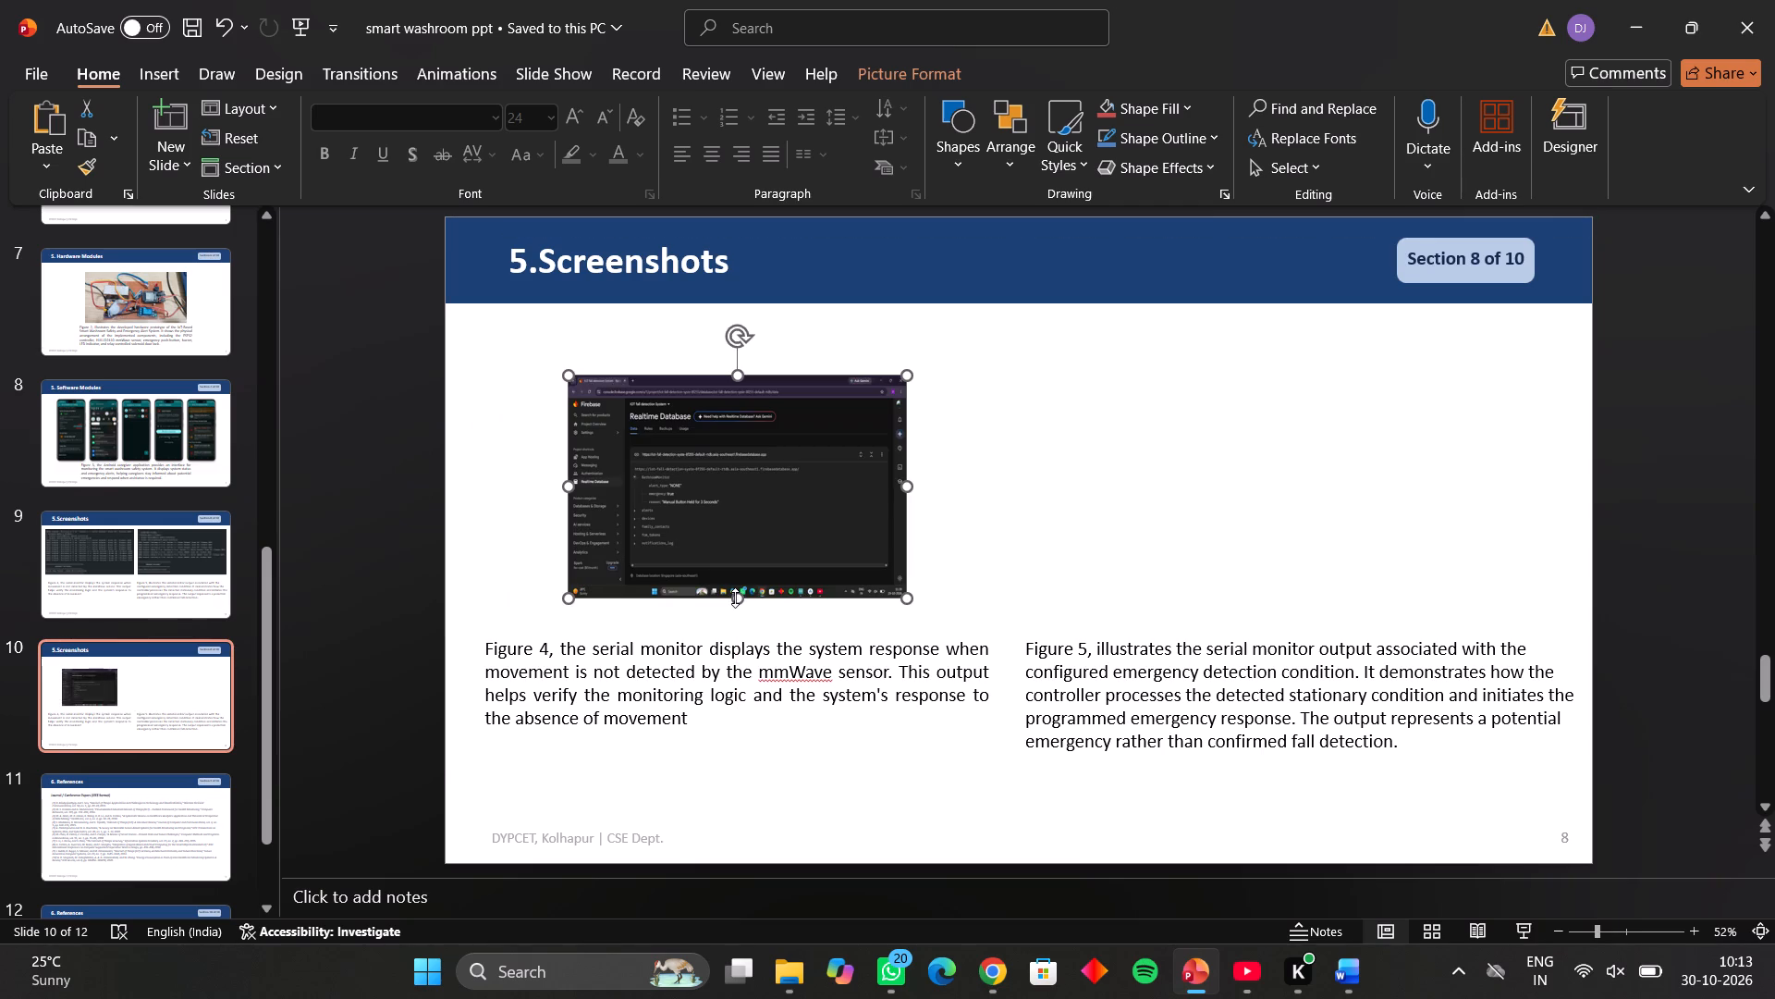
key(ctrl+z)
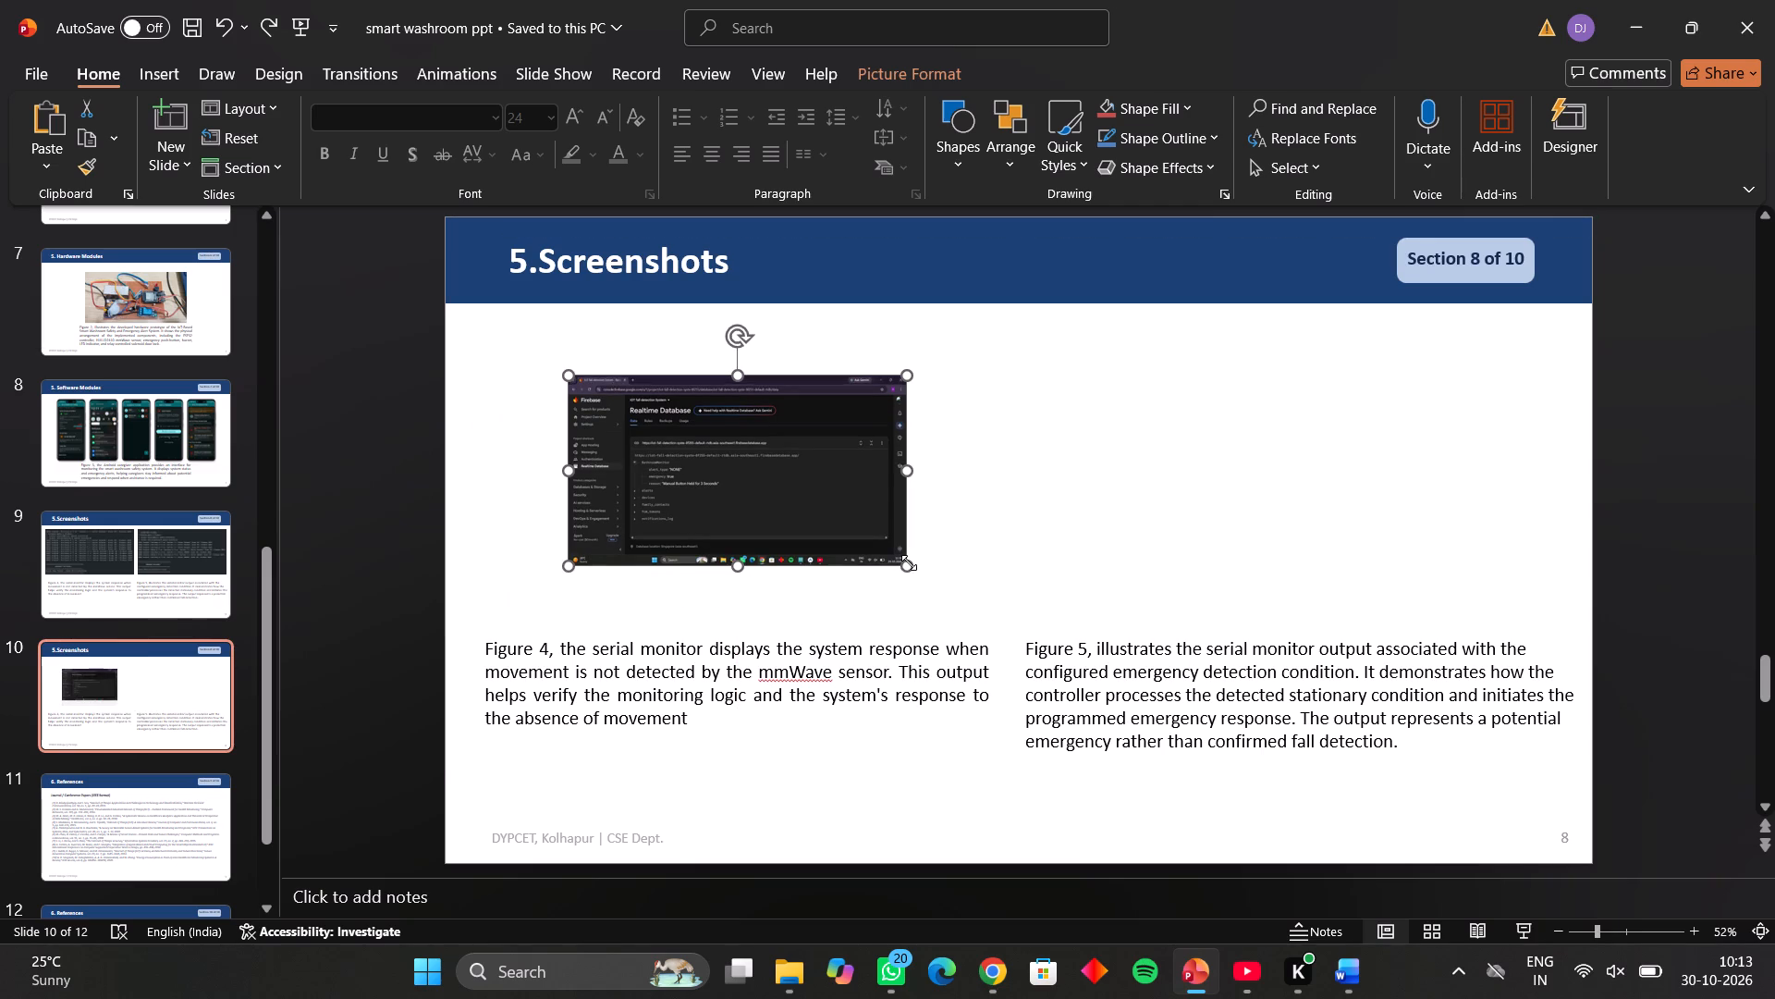
Enlarge the Firebase database image proportionally and align its left edge with the Figure 4 caption on slide 10.
drag(909, 562, 1015, 626)
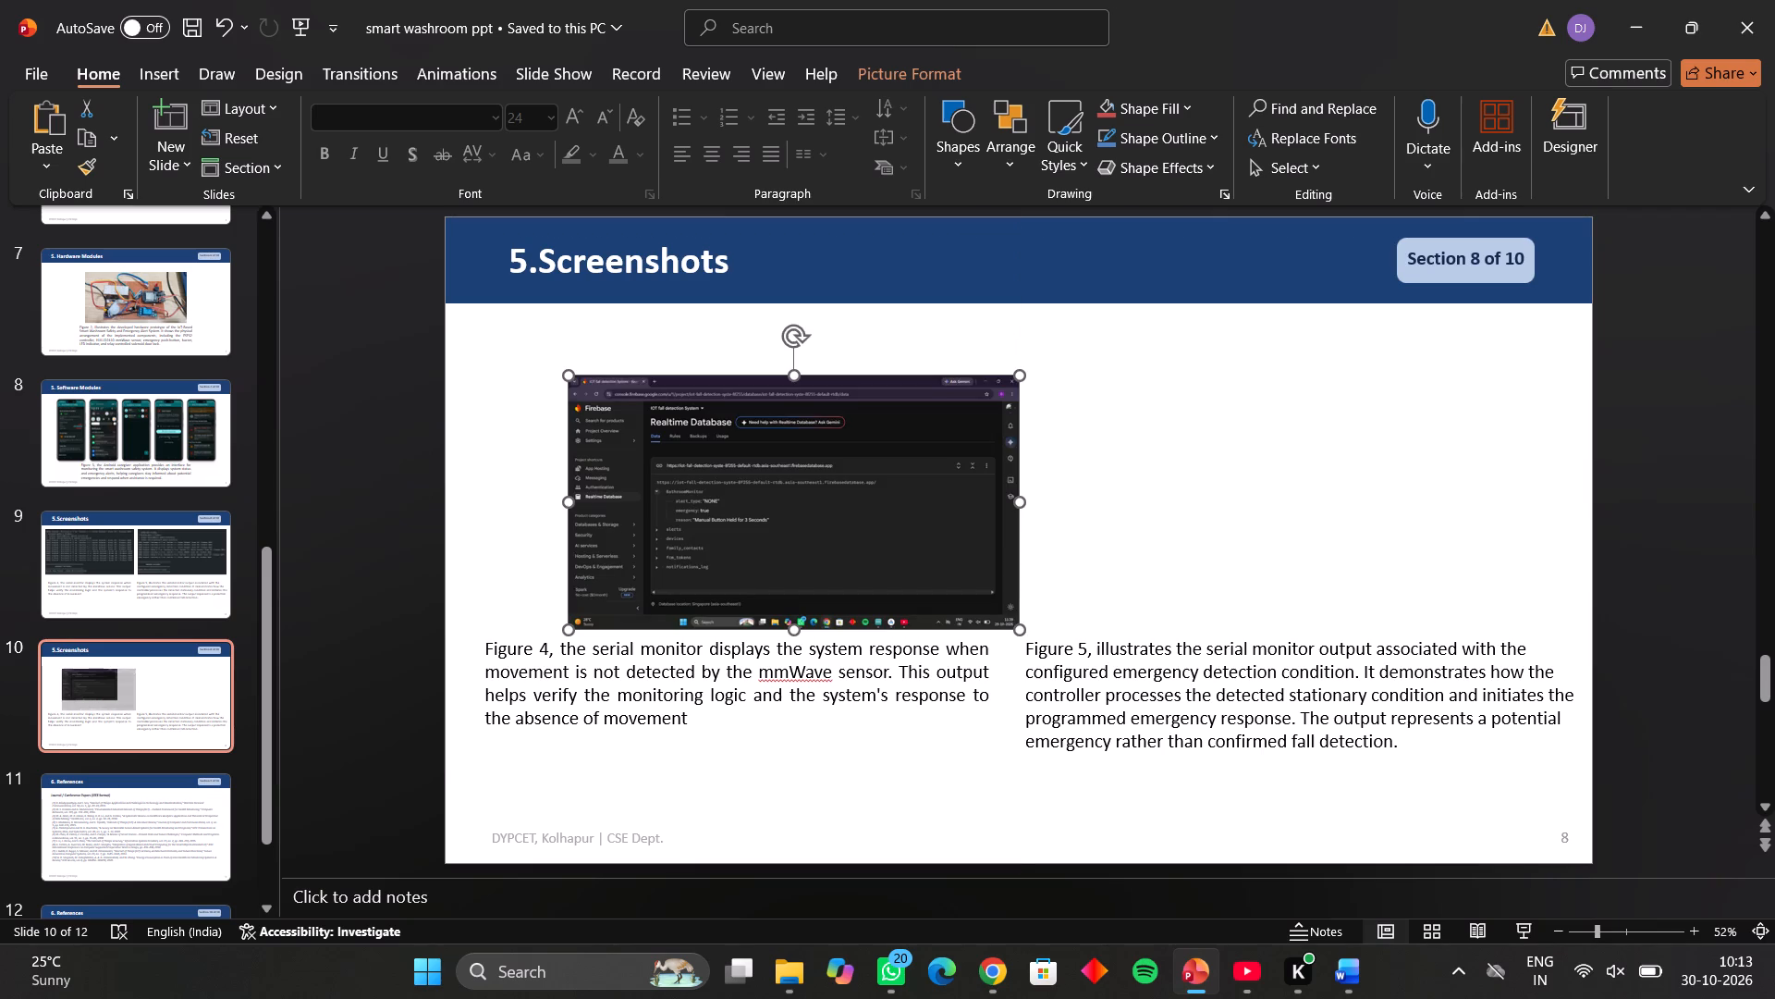
drag(773, 520, 688, 500)
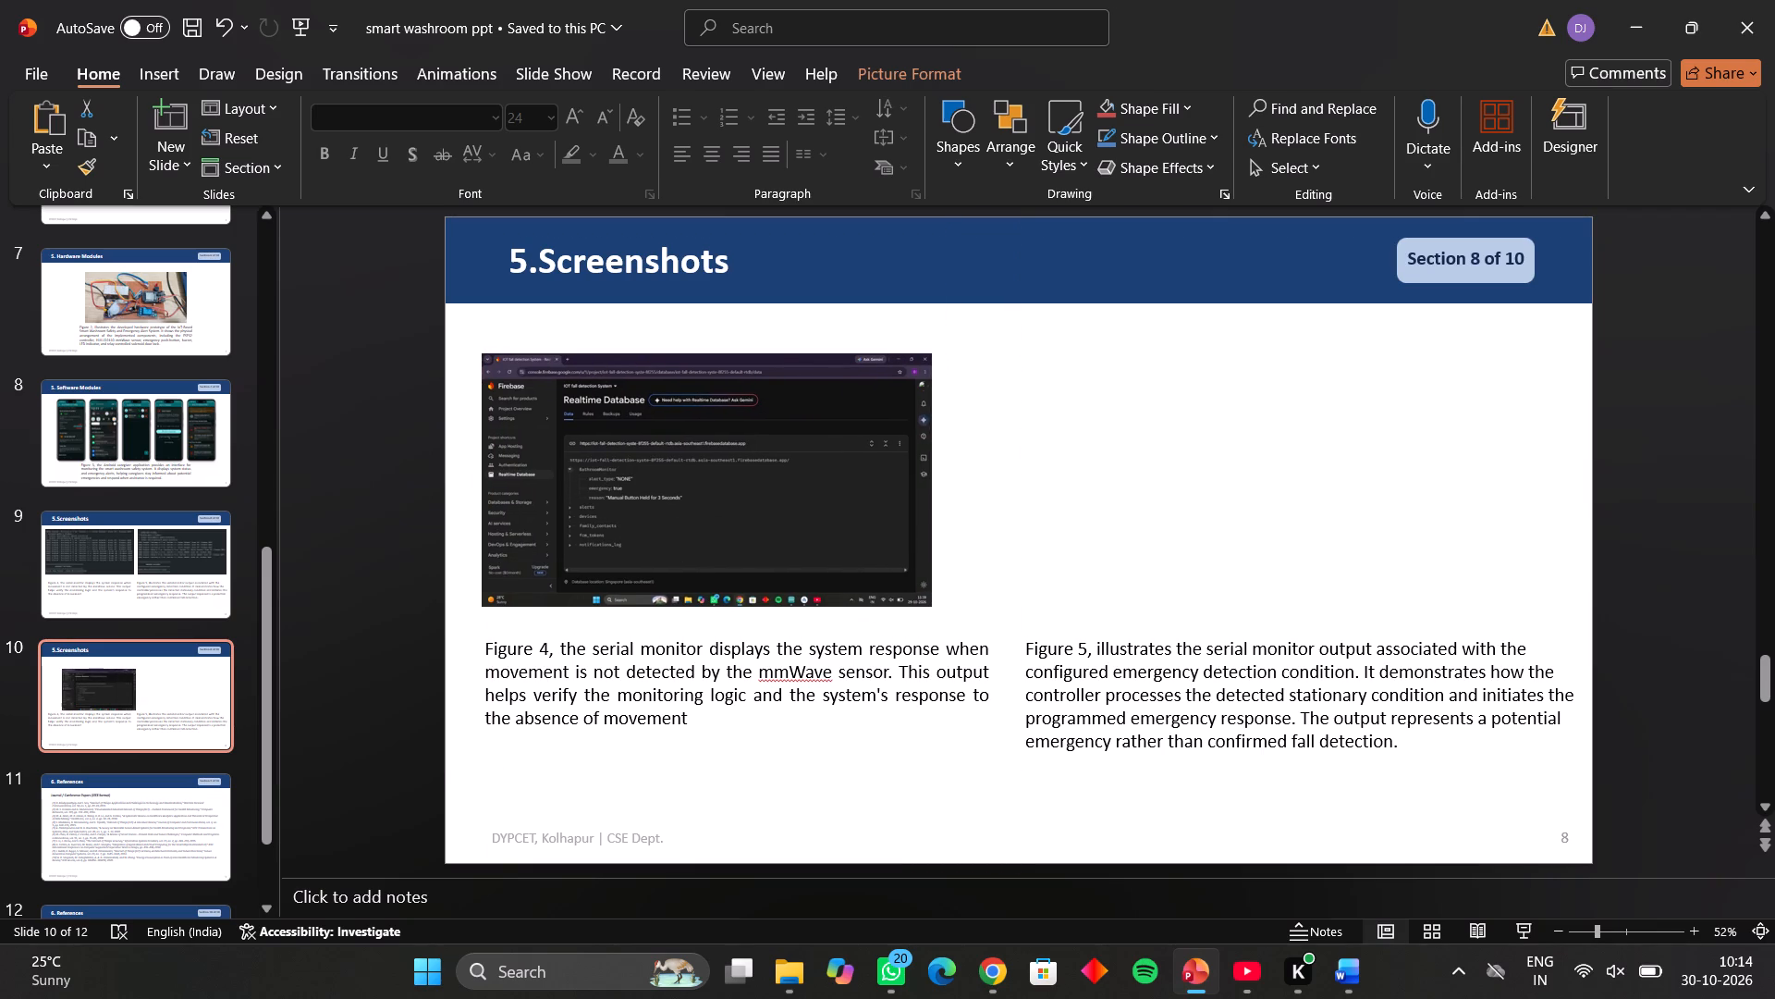
drag(688, 500, 689, 499)
drag(689, 499, 690, 499)
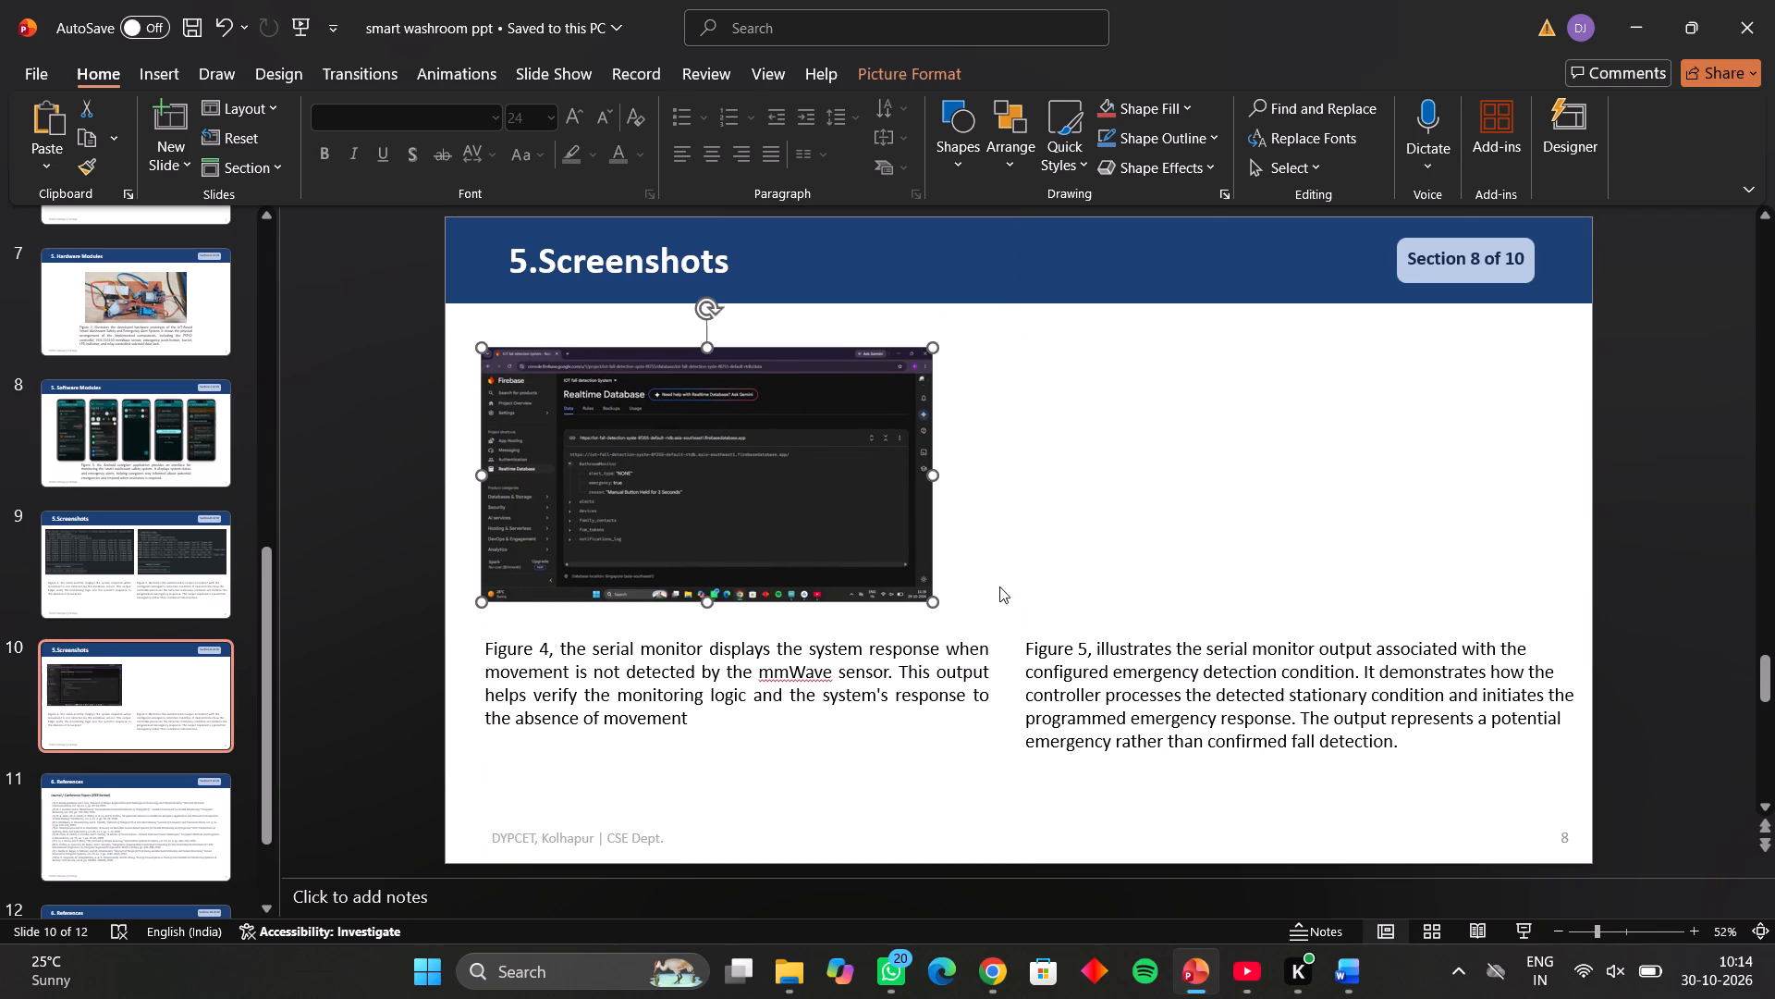
Enlarge the Firebase database image to the full width of the Figure 4 caption, placing it just below the header with a gap above the caption.
drag(937, 603, 966, 608)
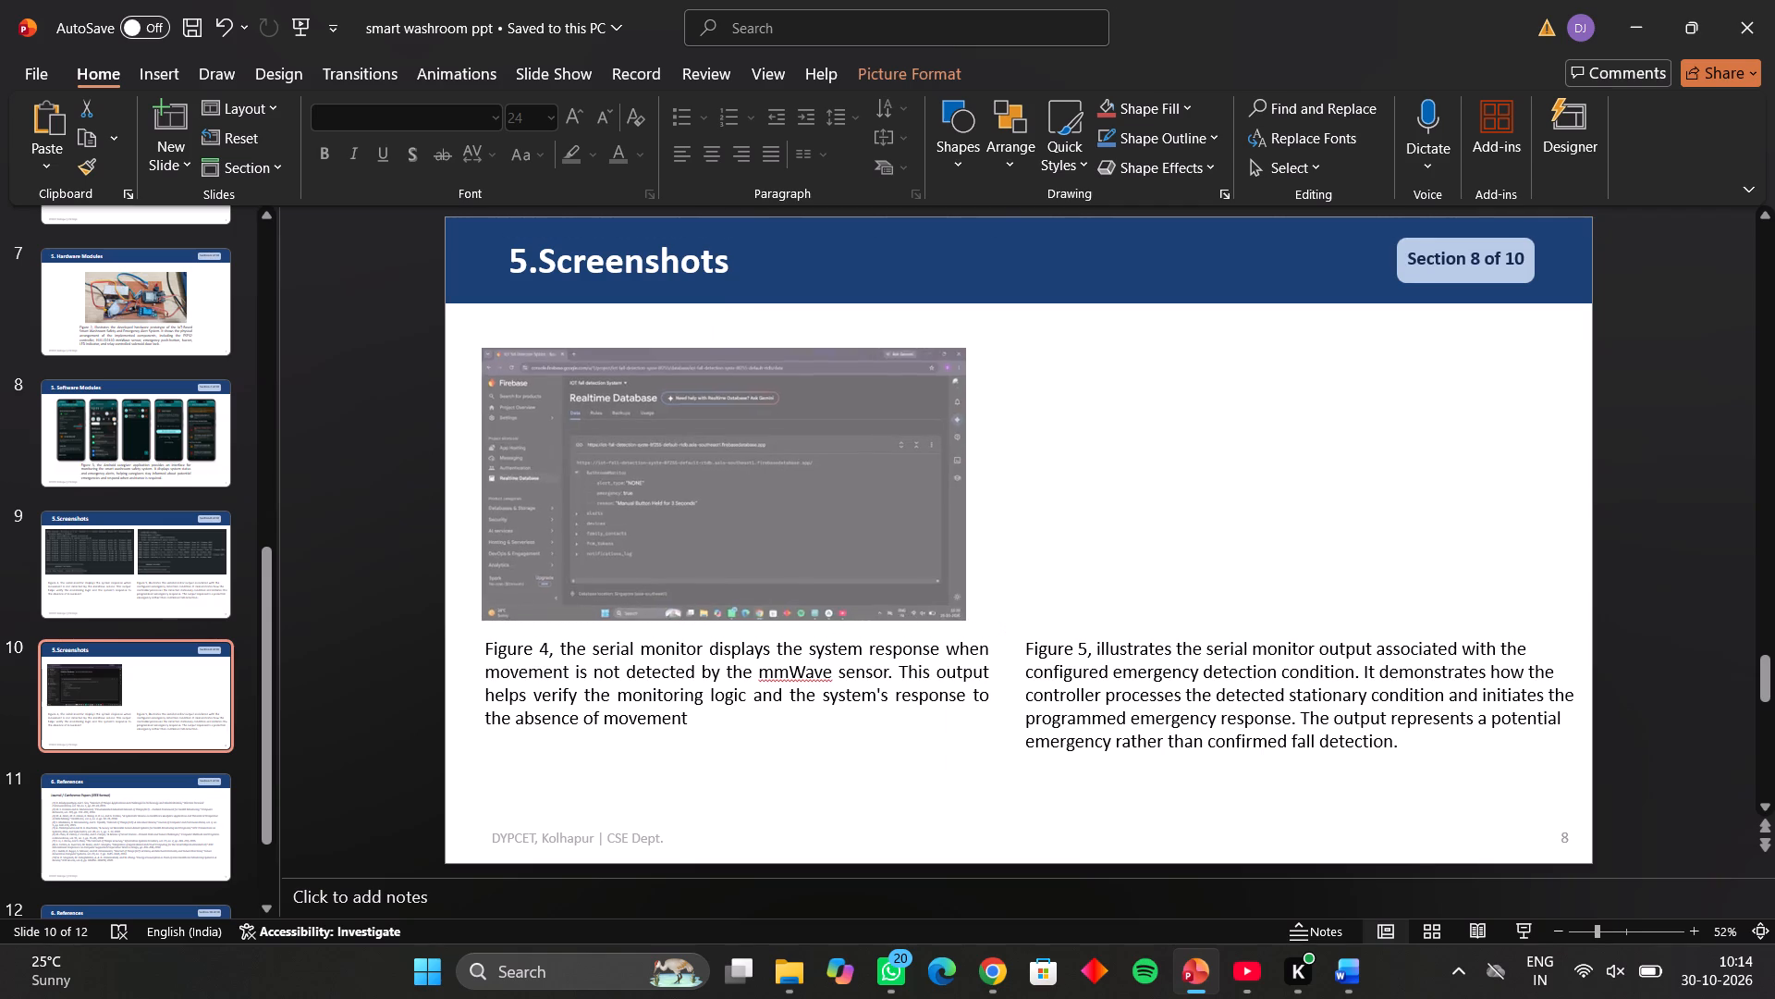
drag(966, 608, 967, 608)
drag(704, 528, 719, 528)
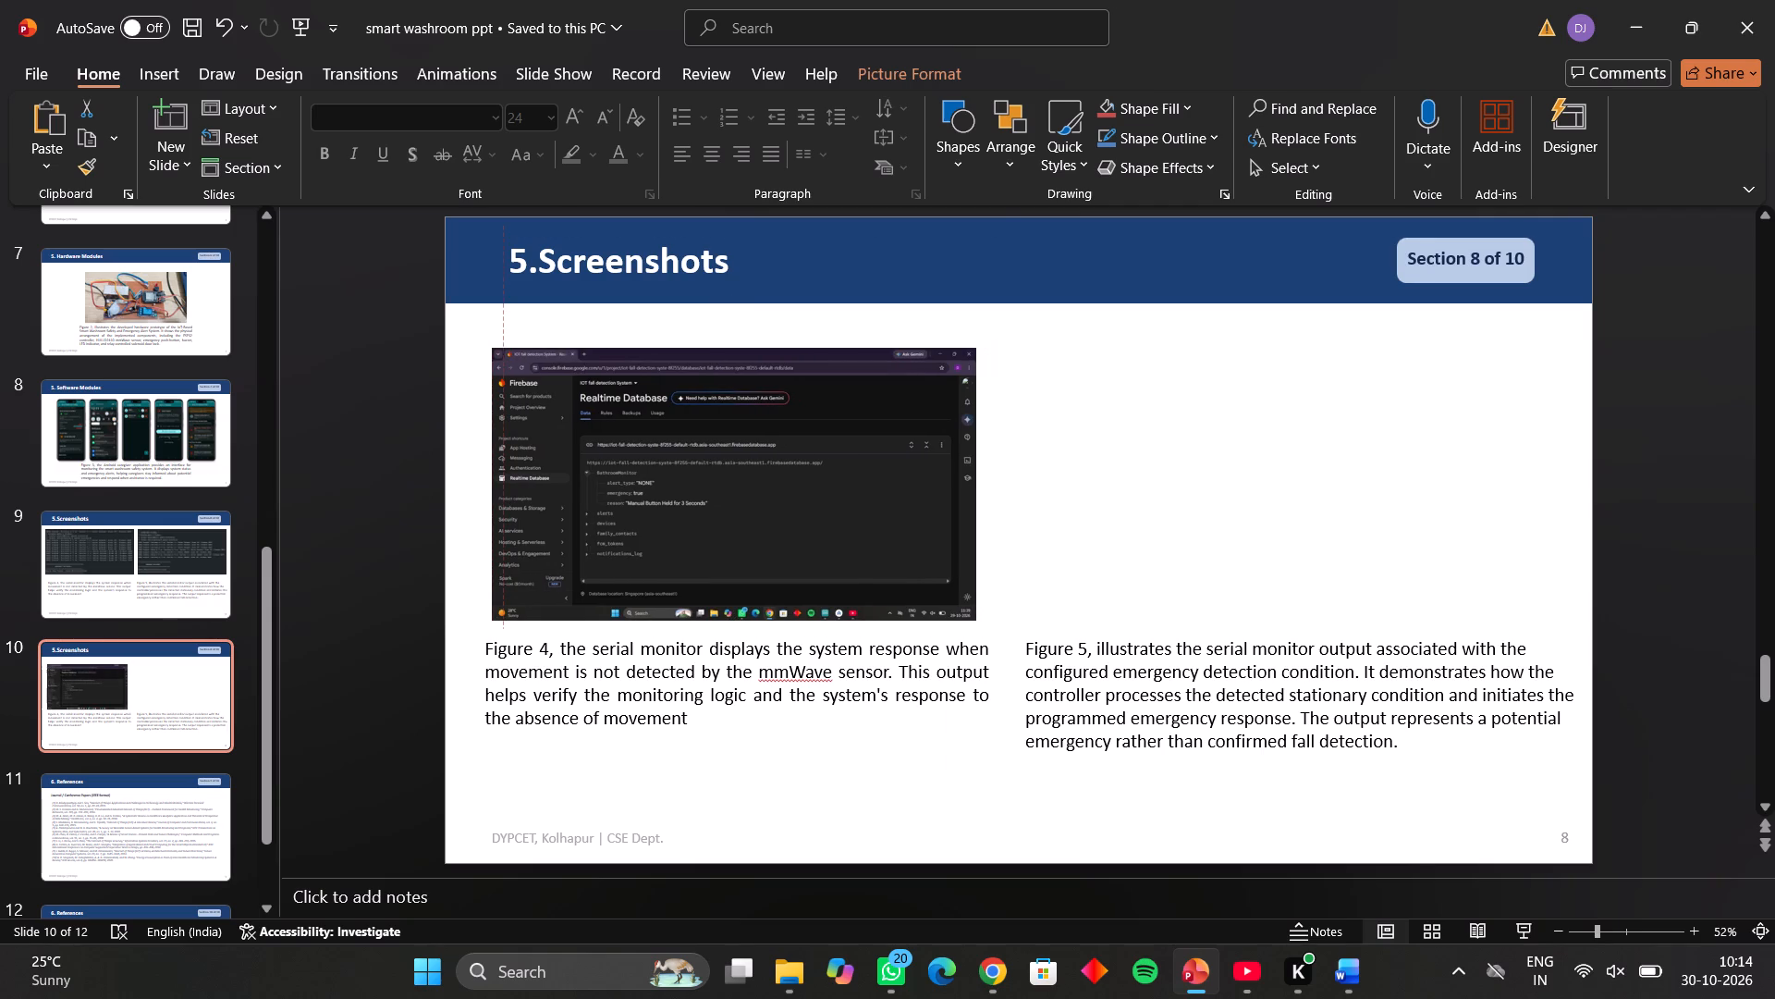
drag(719, 528, 718, 528)
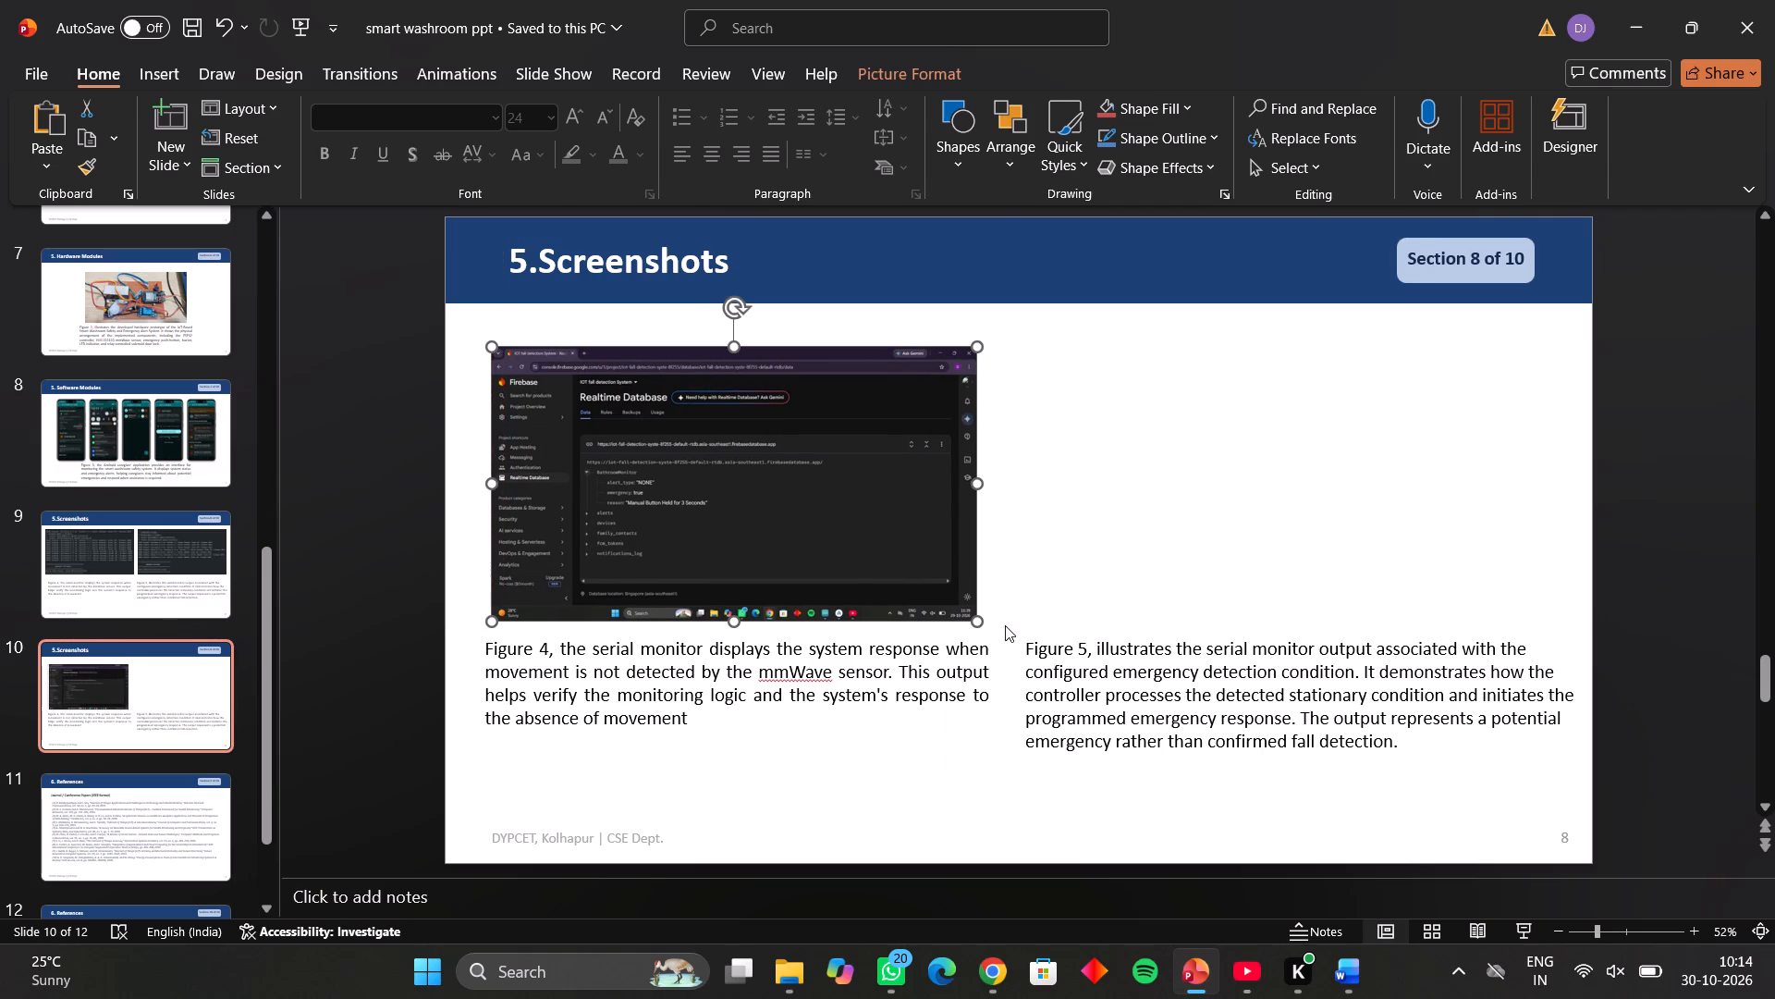
drag(975, 621, 990, 623)
drag(747, 533, 739, 531)
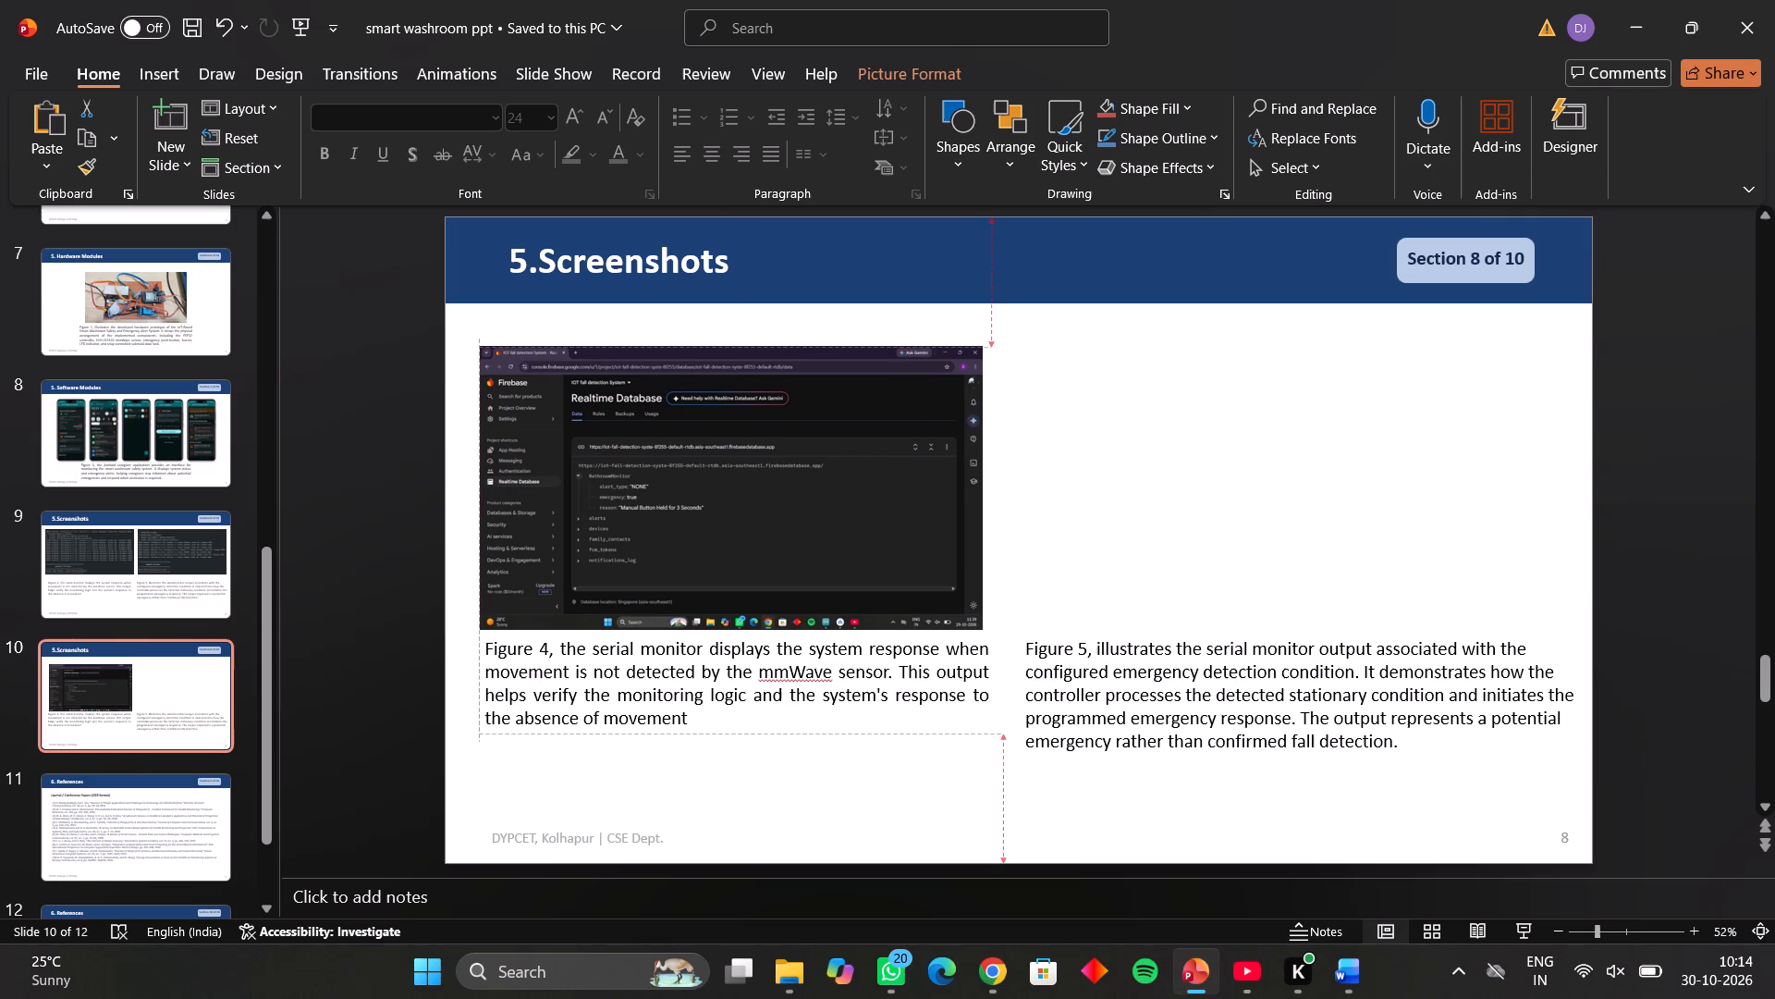
drag(739, 531, 742, 525)
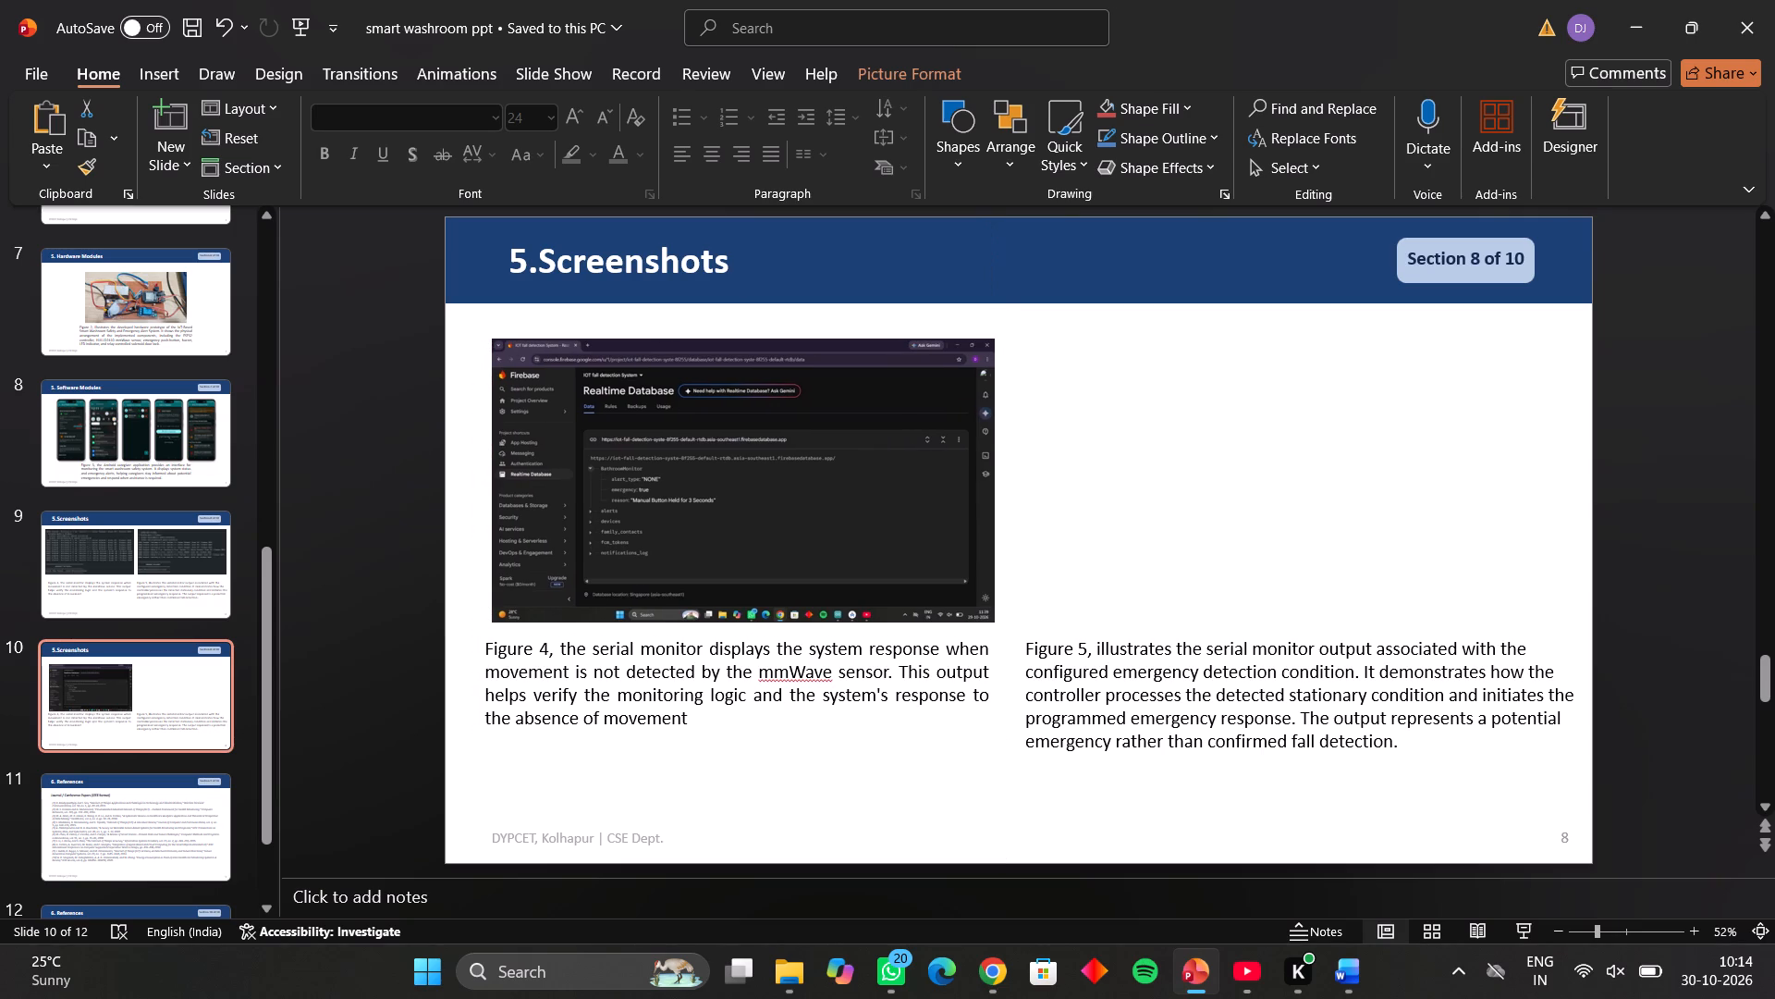
drag(742, 525, 738, 524)
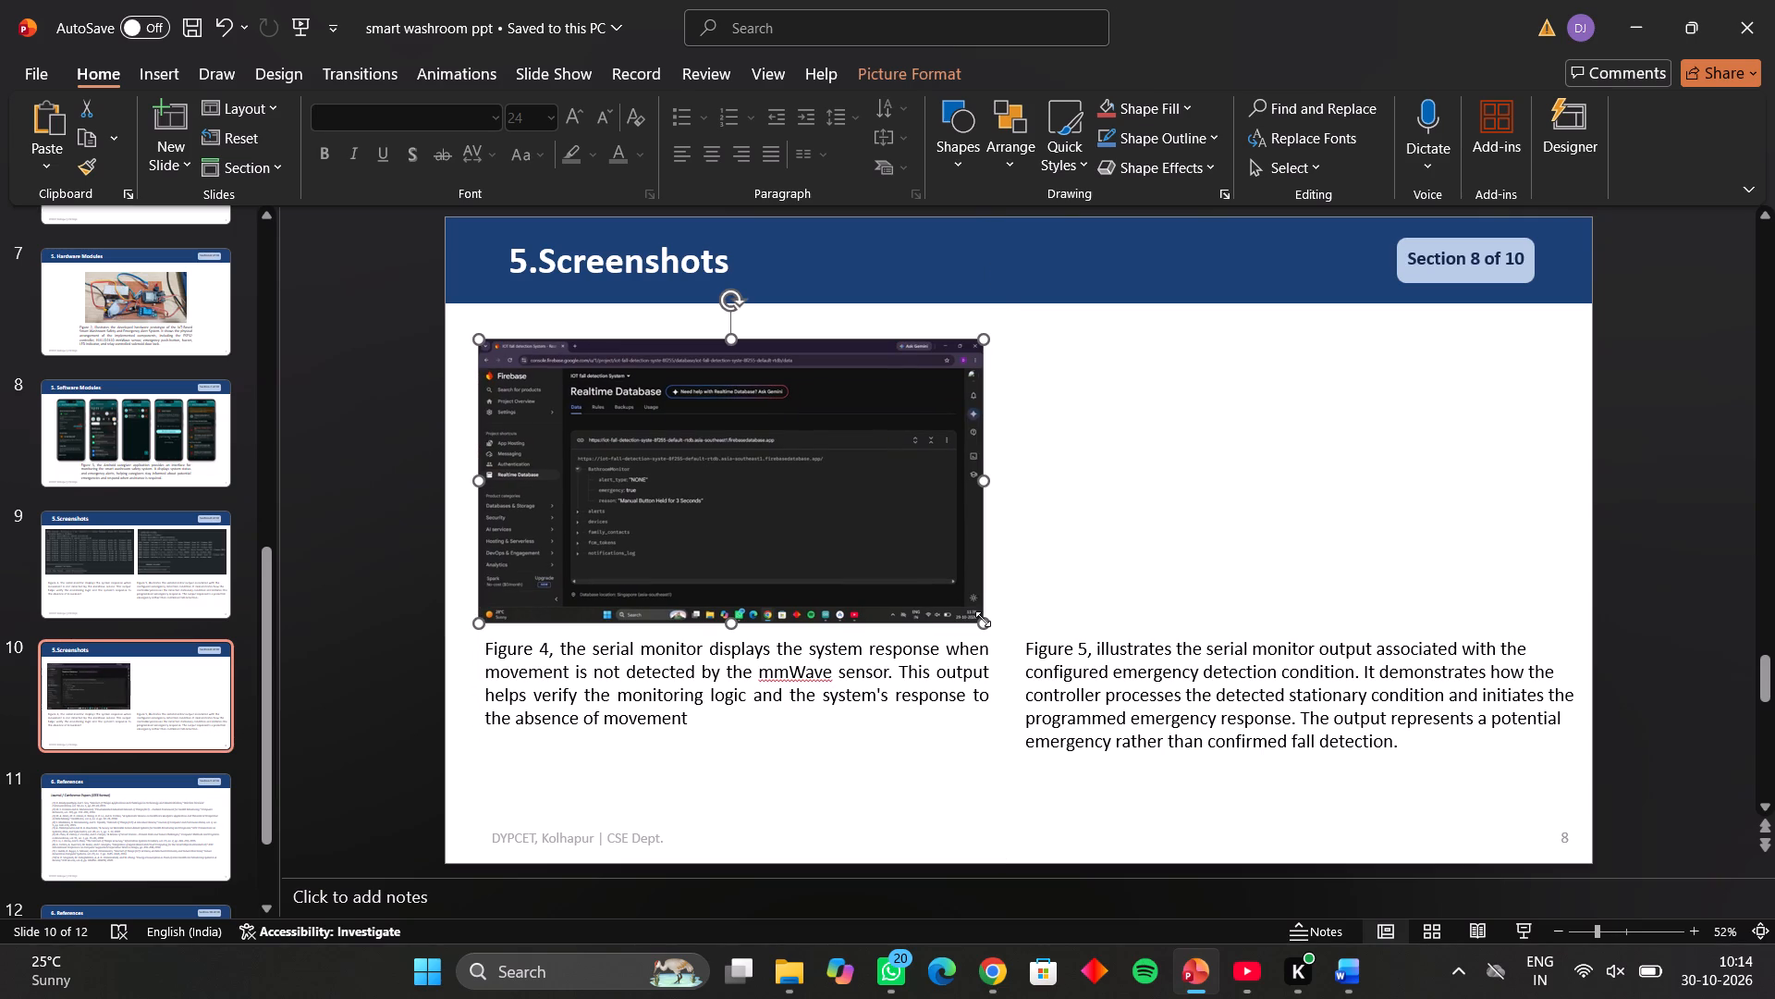
click(983, 619)
click(985, 622)
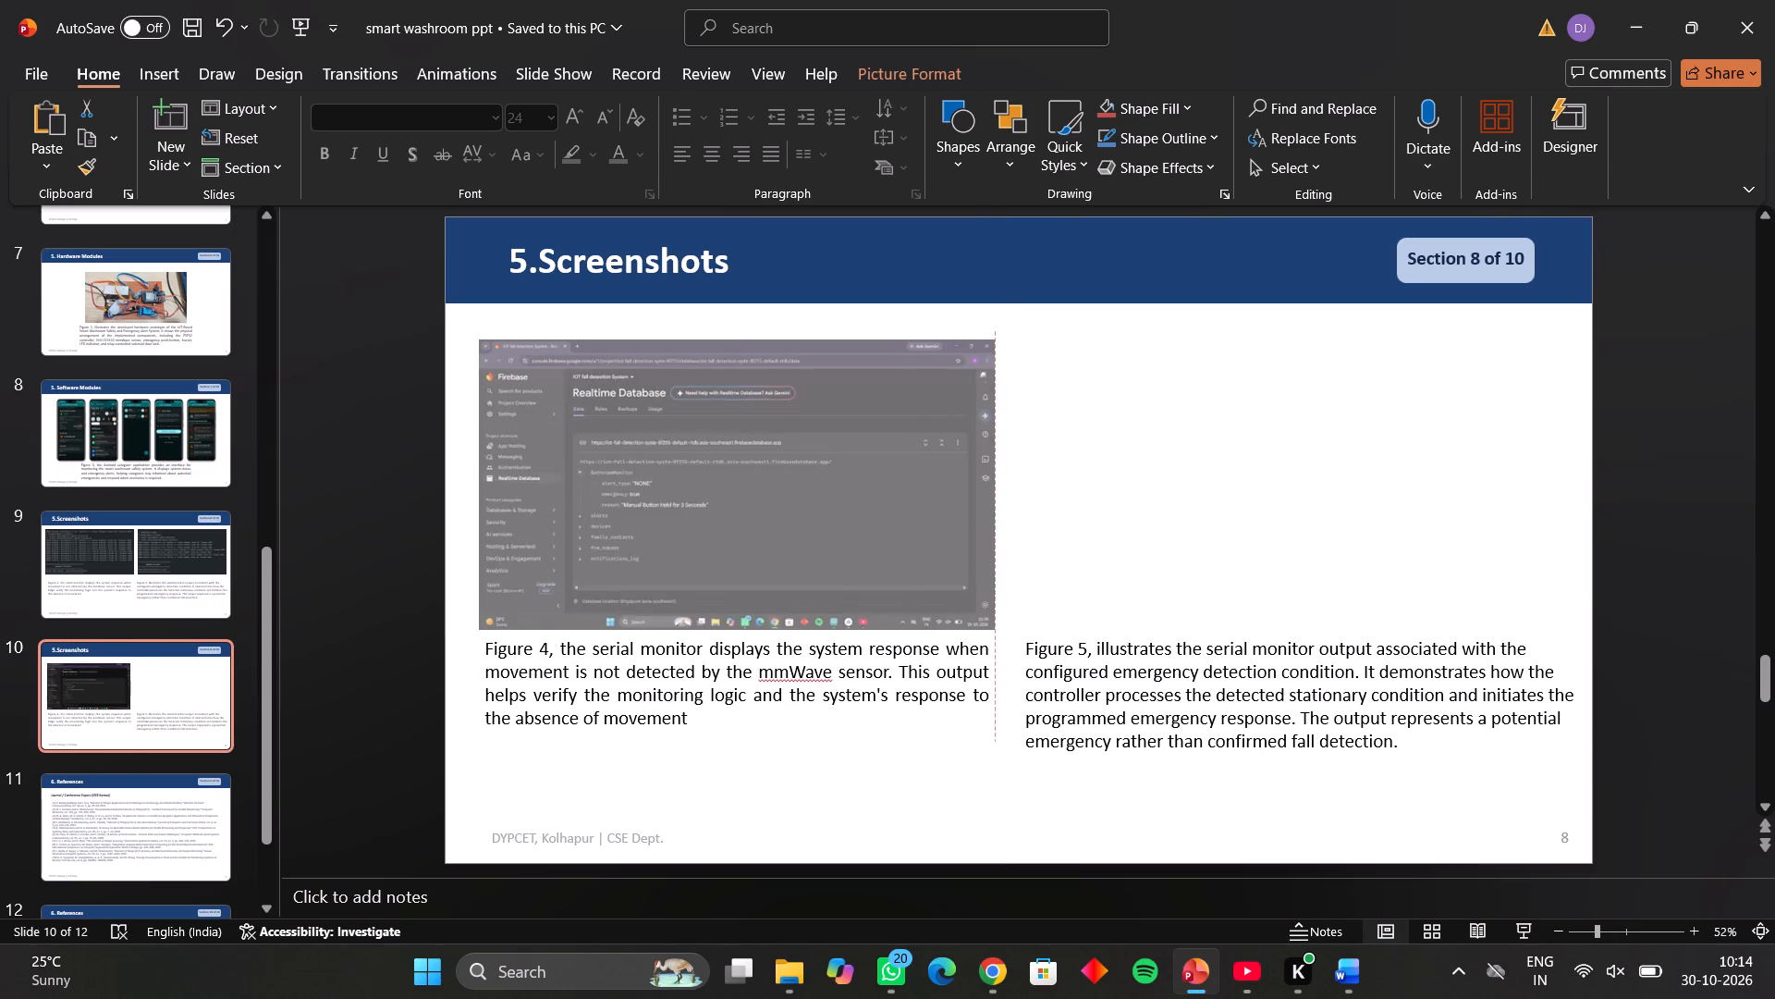
drag(799, 522, 802, 515)
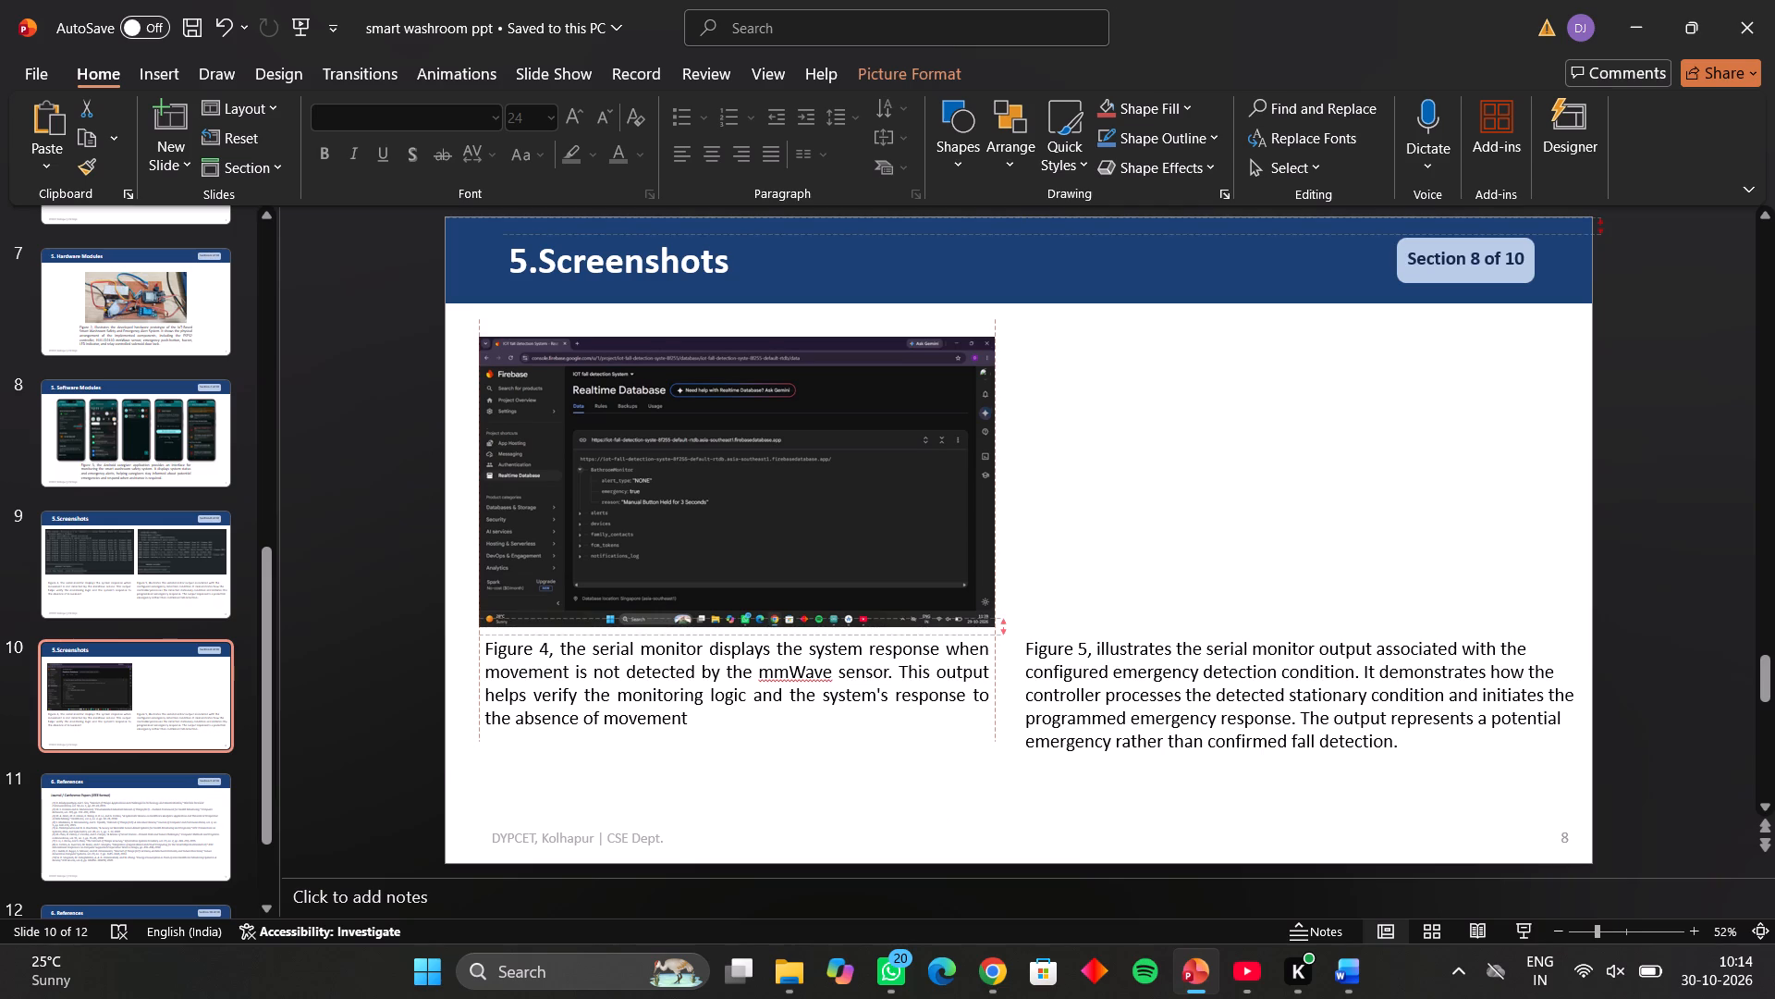
drag(802, 515, 802, 510)
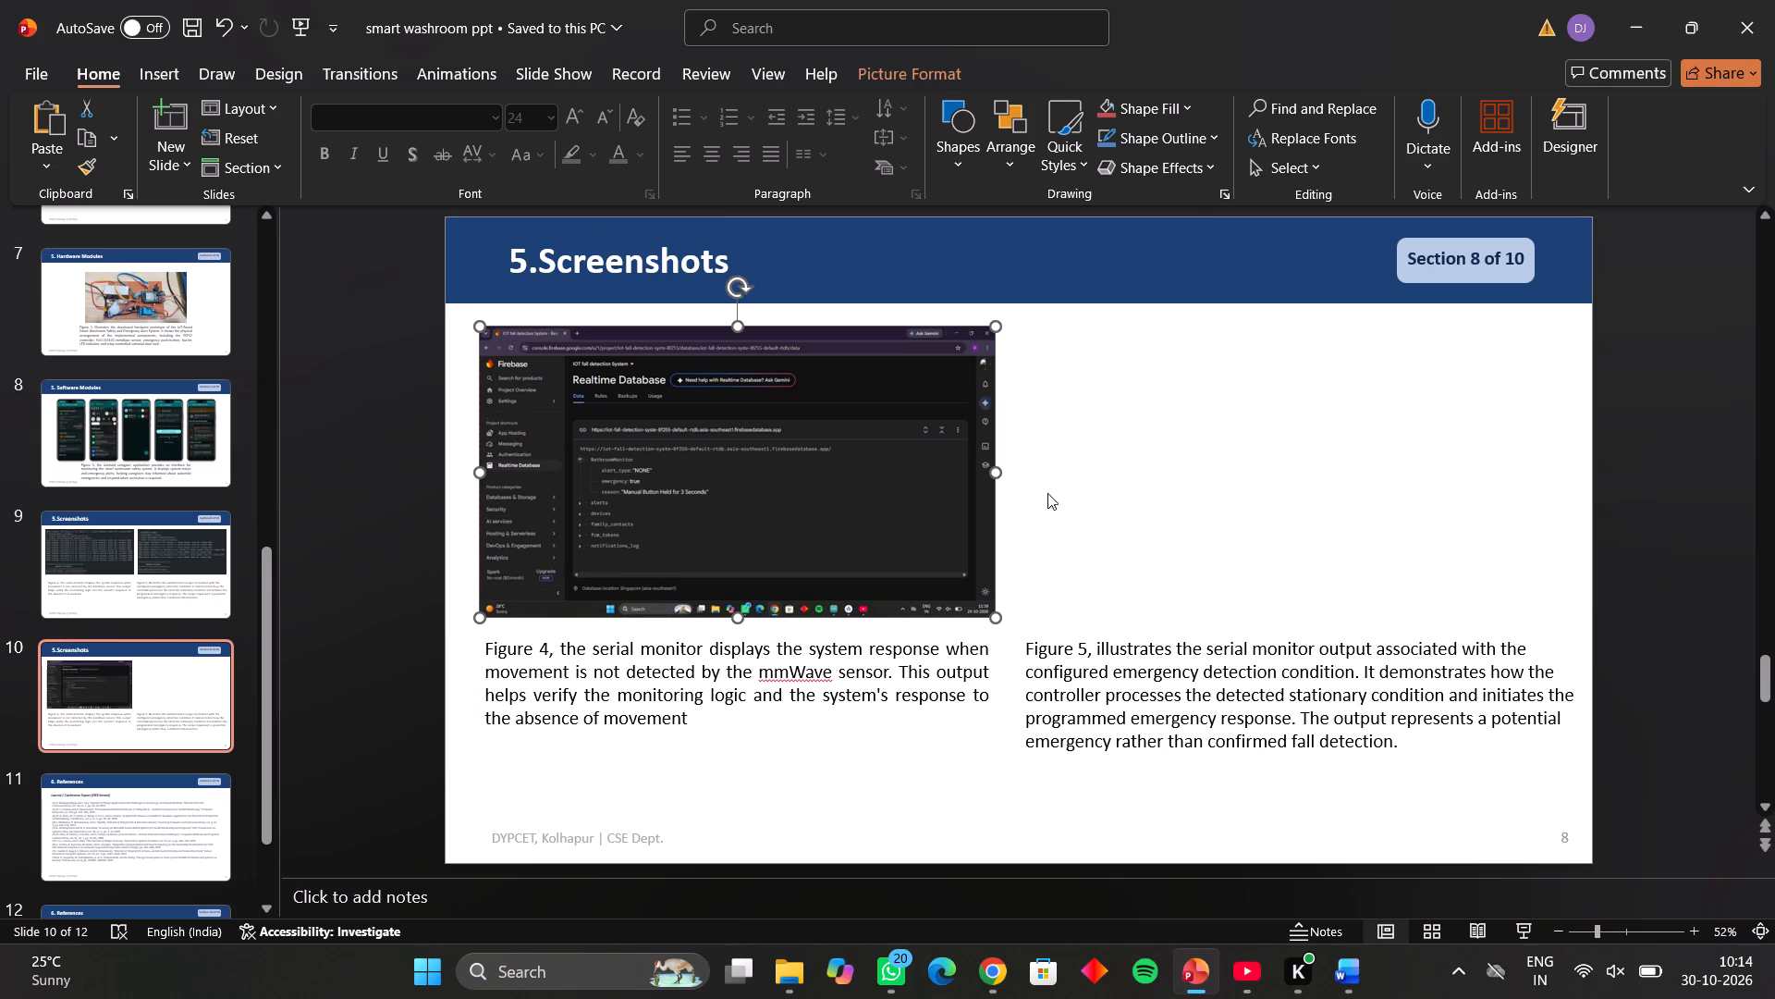
click(1048, 513)
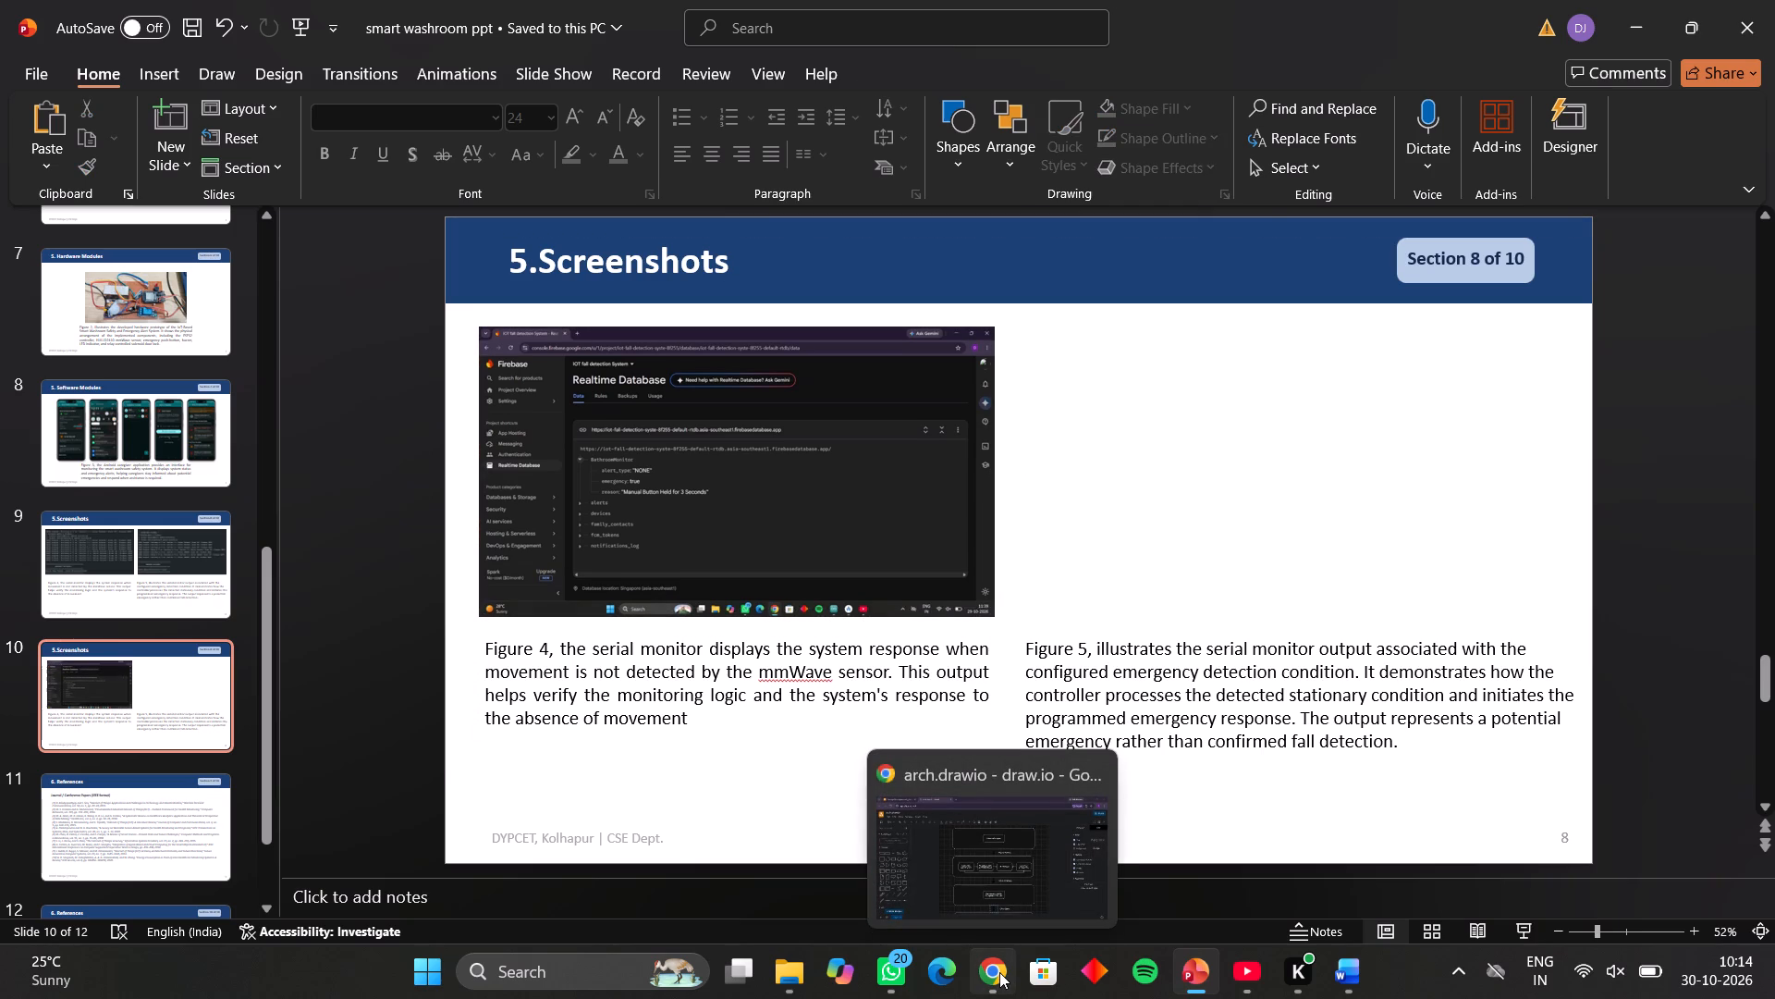
Copy the Firebase database image of Figure 5.2.2 from the Word project report and paste it onto slide 10 in PowerPoint.
click(1349, 980)
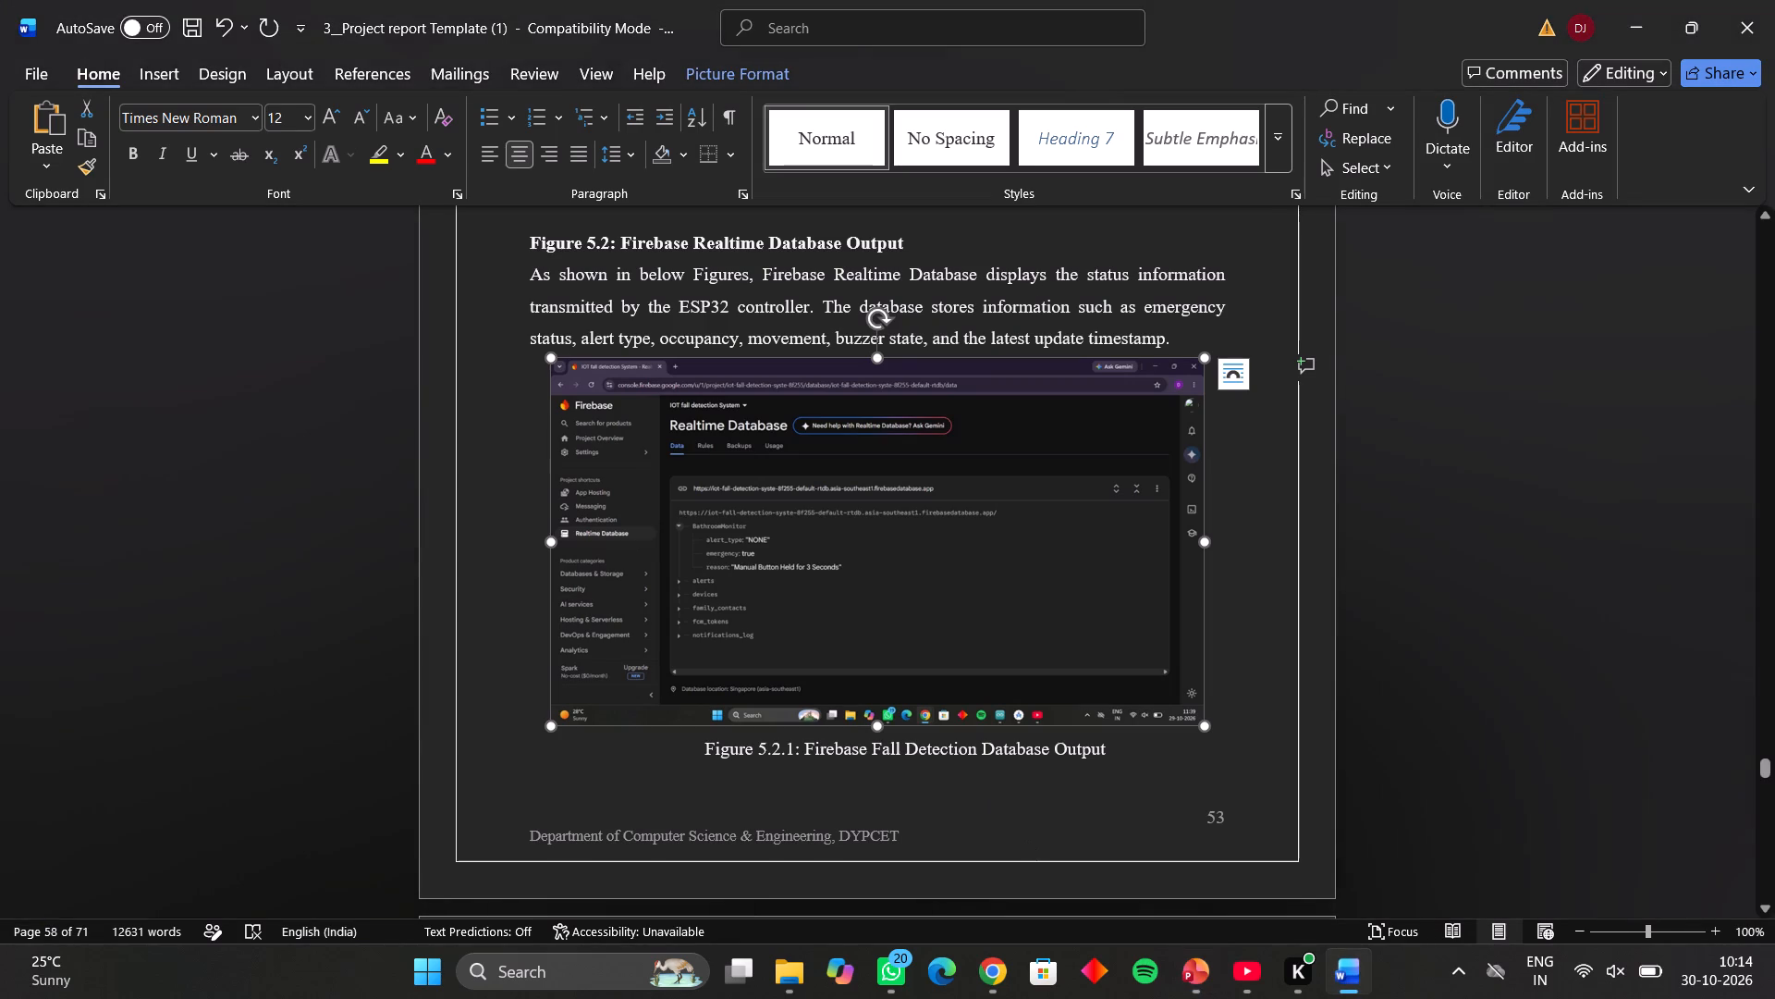
click(1361, 681)
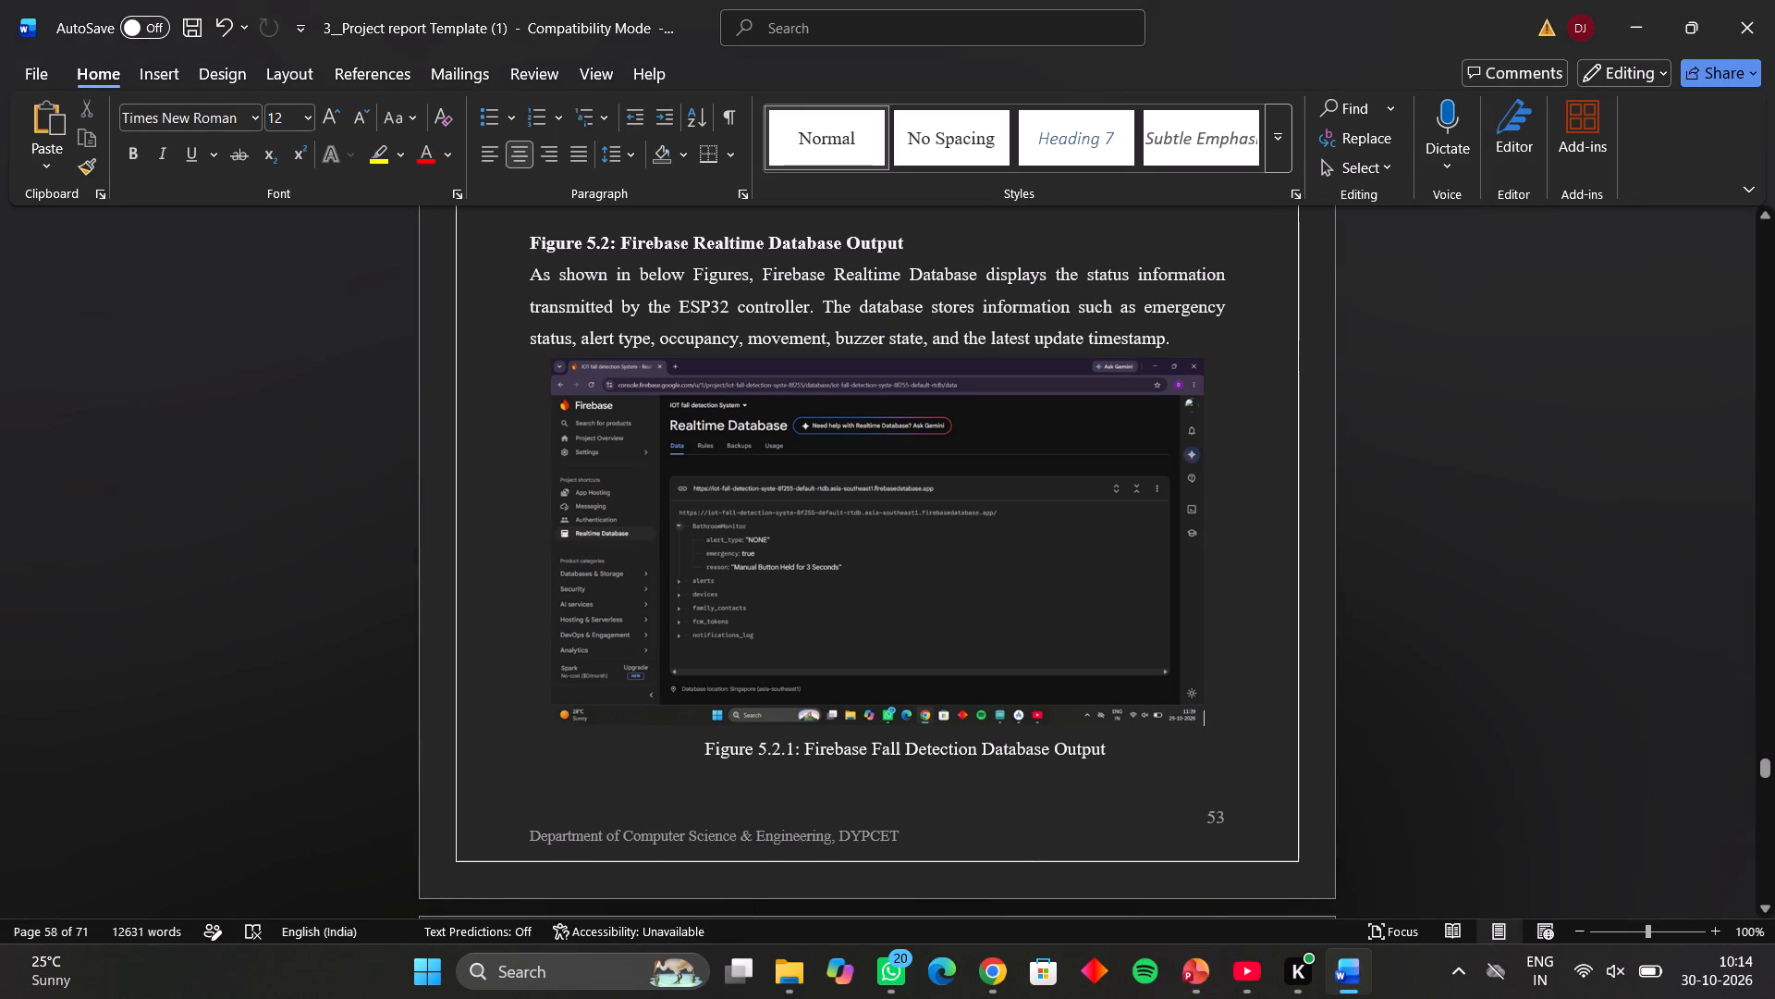
key(Down)
scroll(1361, 681, down, 2)
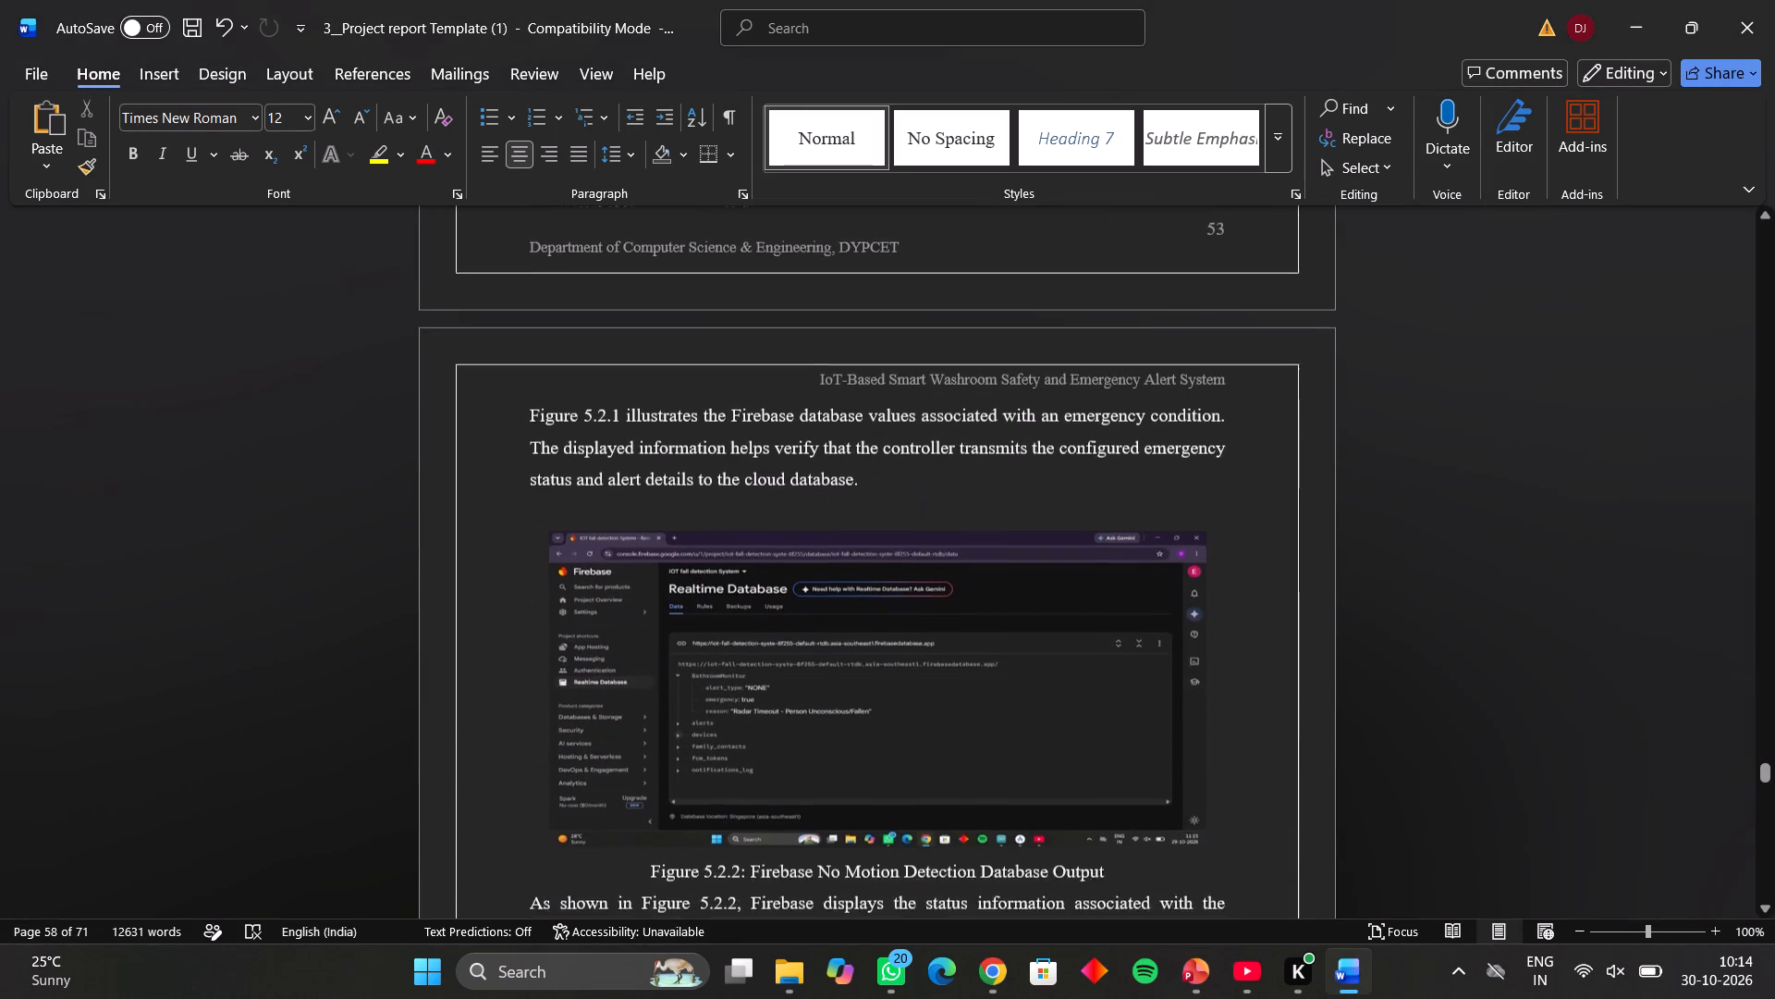
scroll(1361, 681, down, 2)
click(925, 500)
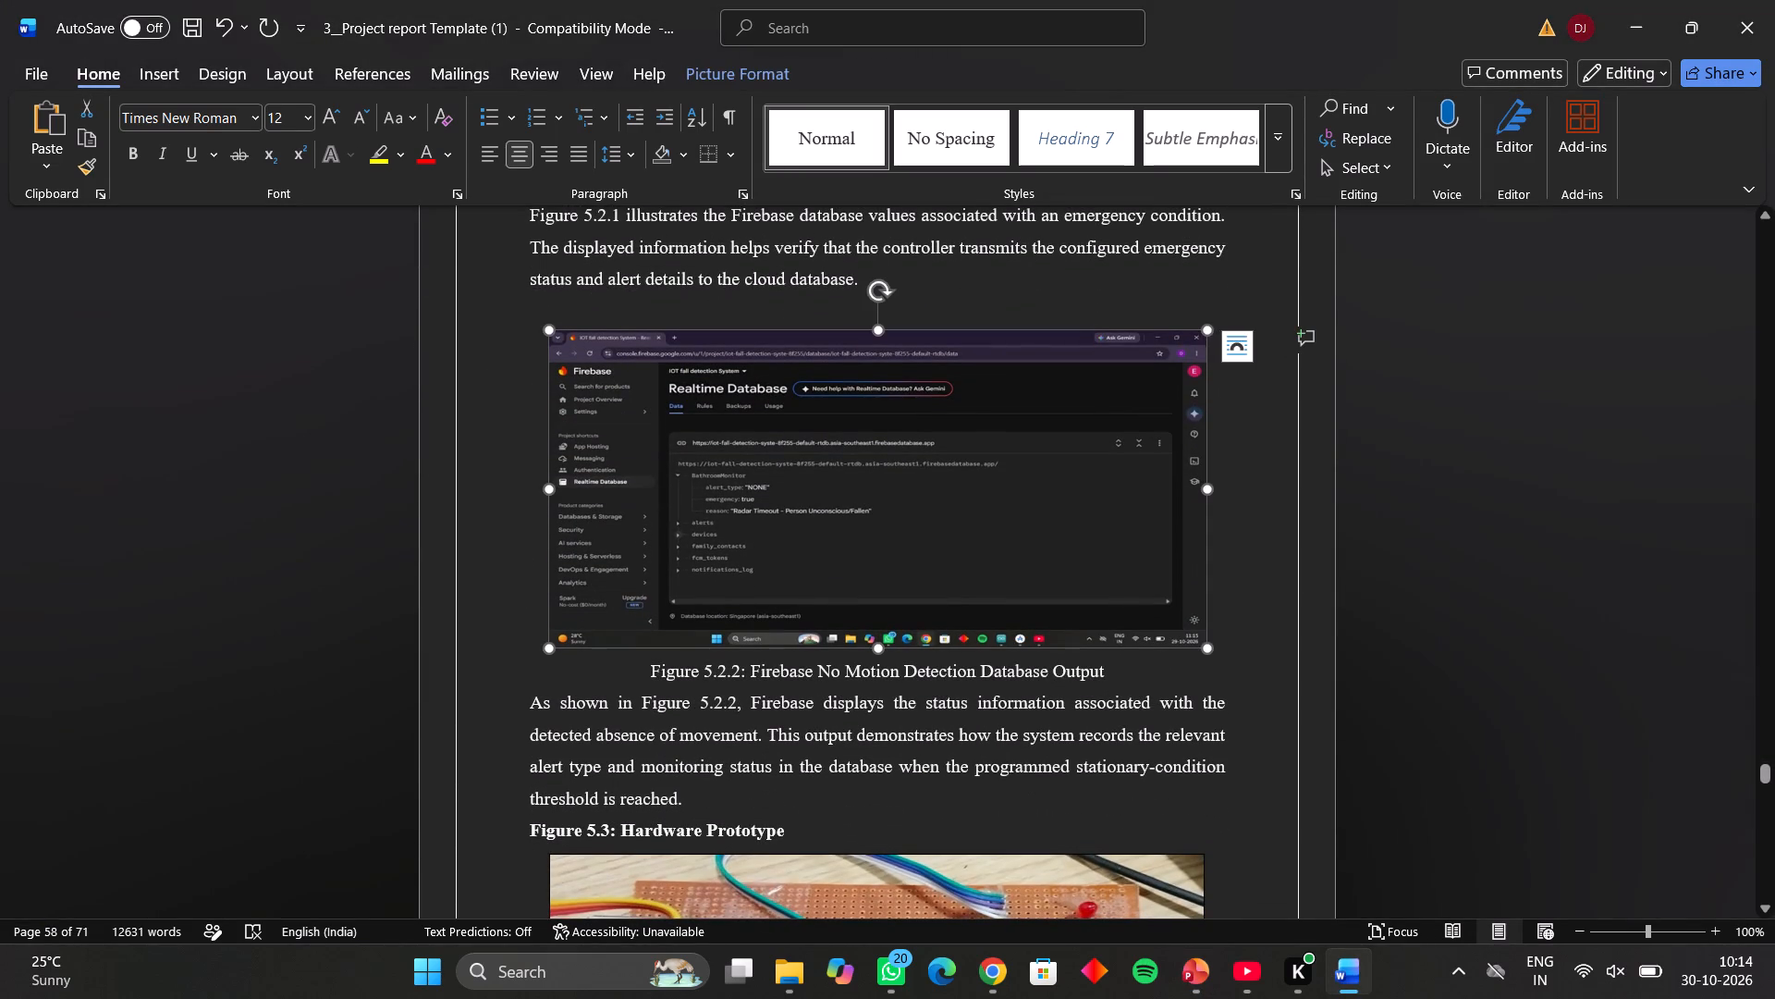
key(ctrl+c)
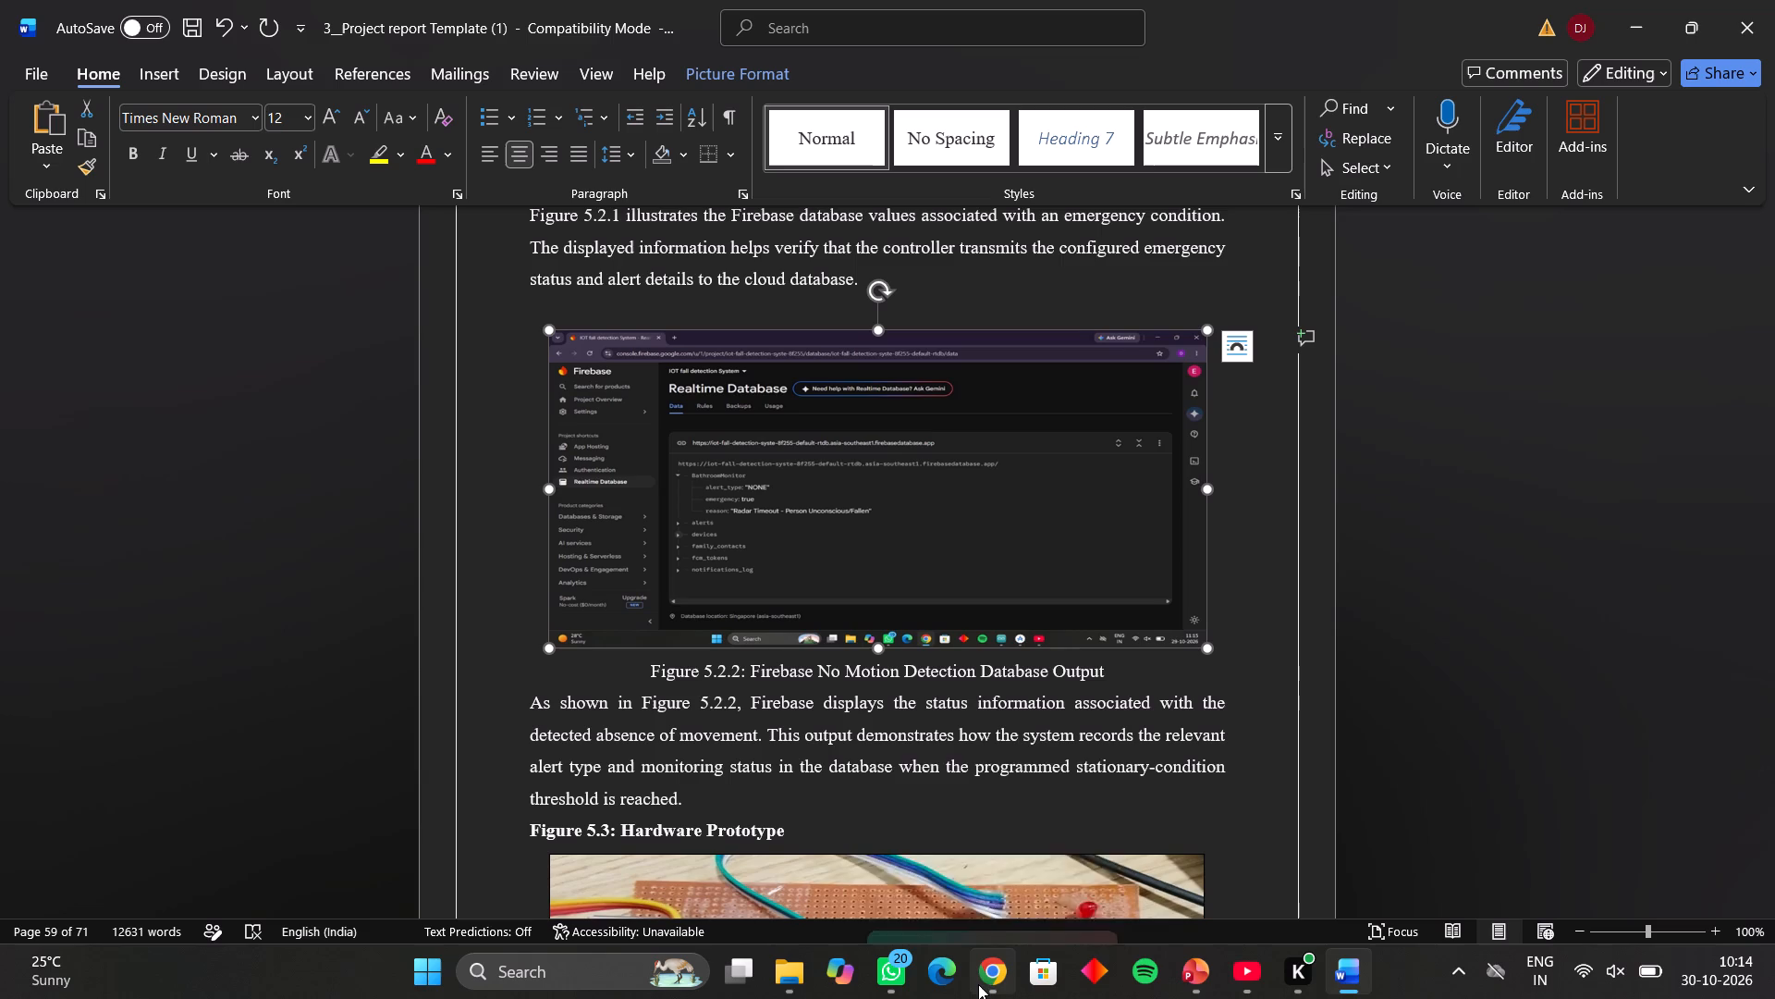
click(1183, 985)
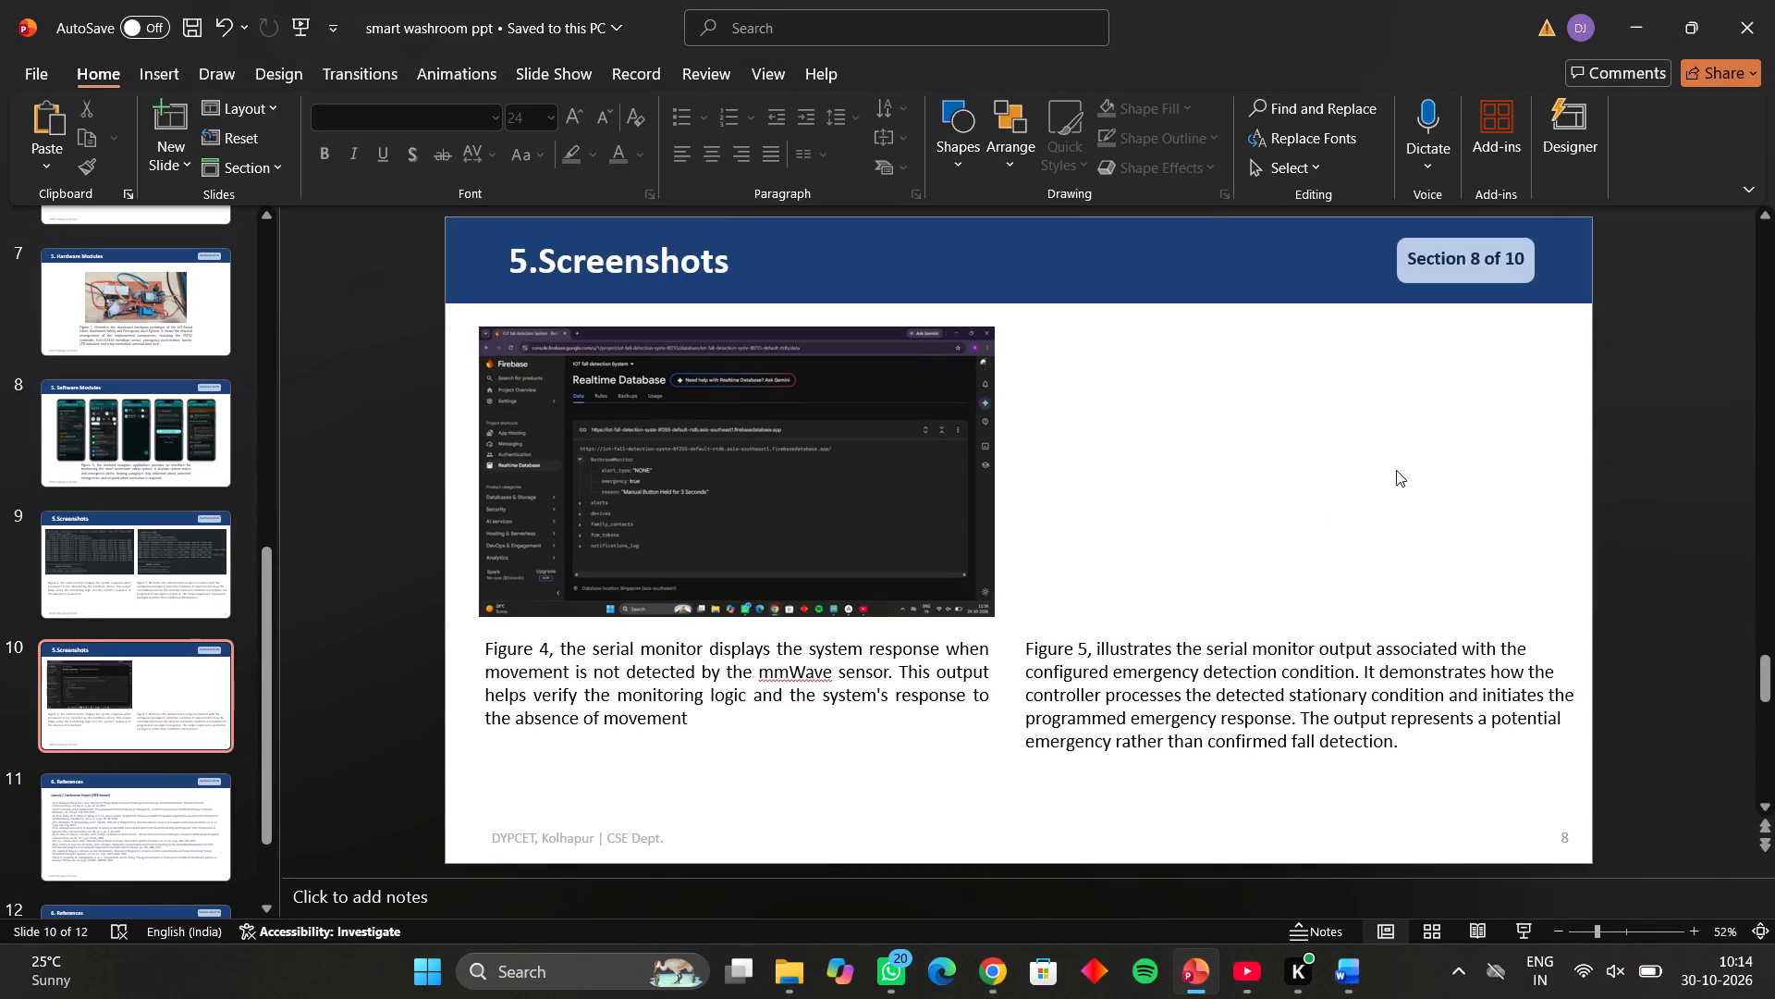
click(1396, 470)
key(ctrl+v)
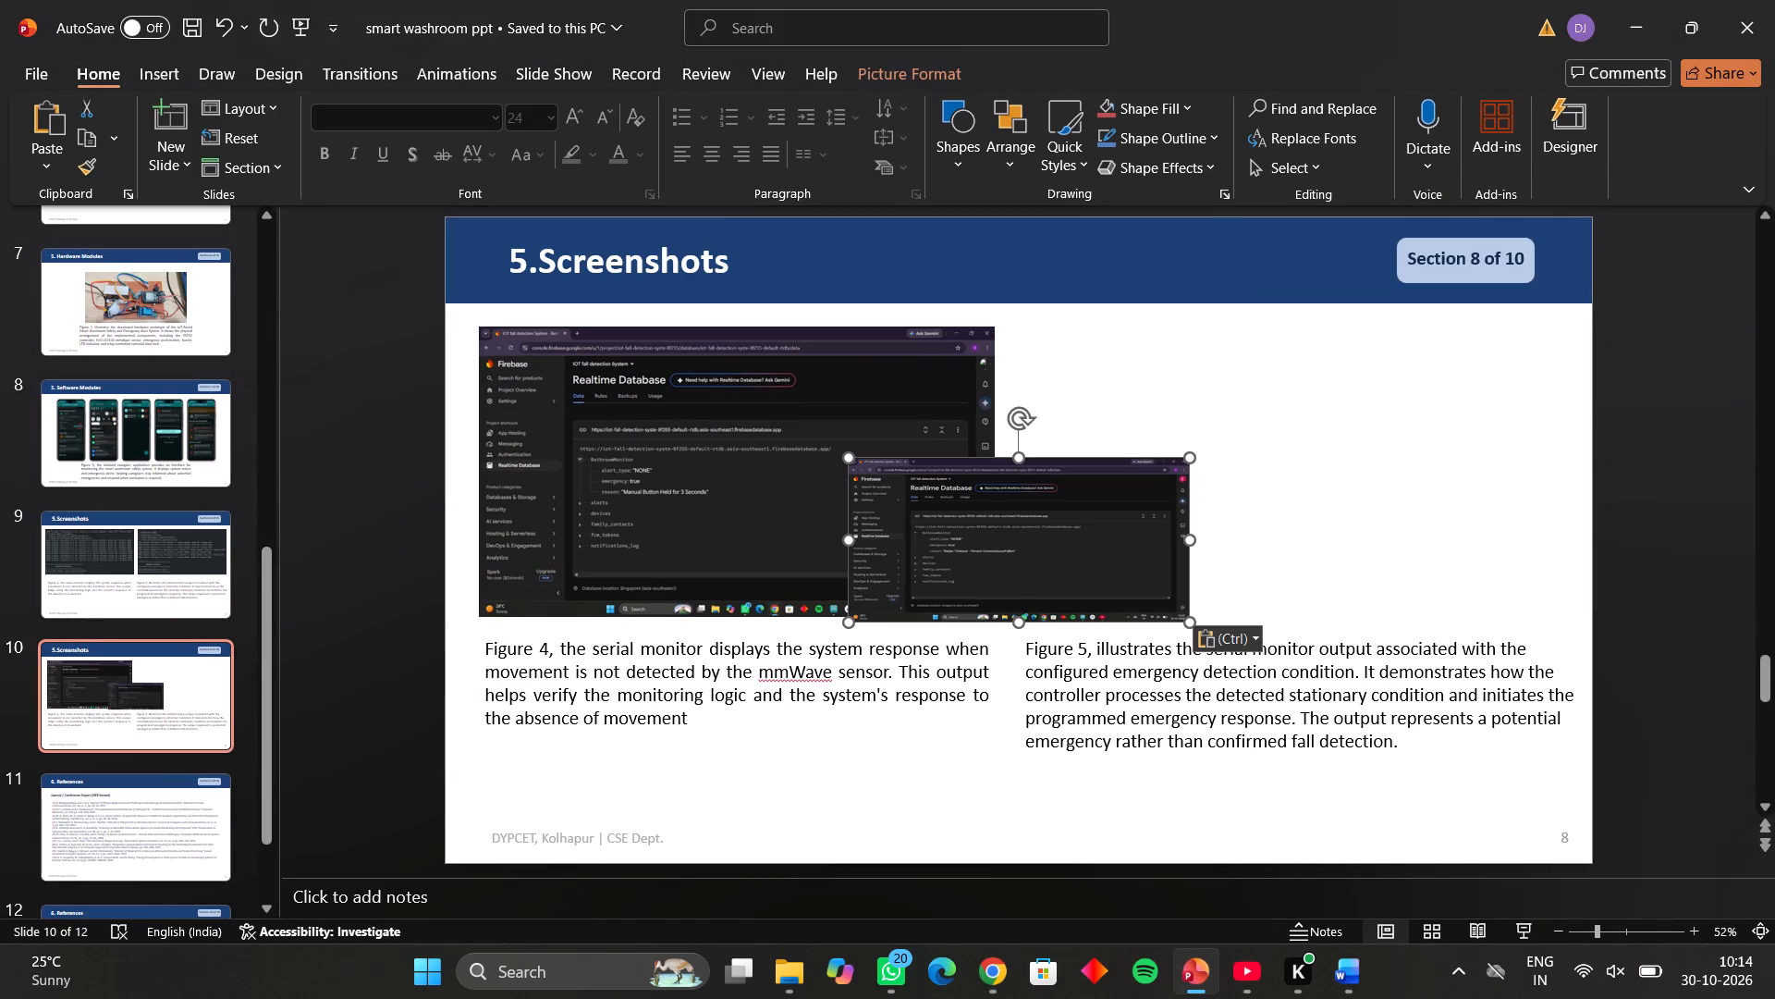
Move the pasted image above the Figure 5 caption and enlarge it proportionally to the caption's width, its top level with the first image.
drag(995, 516, 1229, 426)
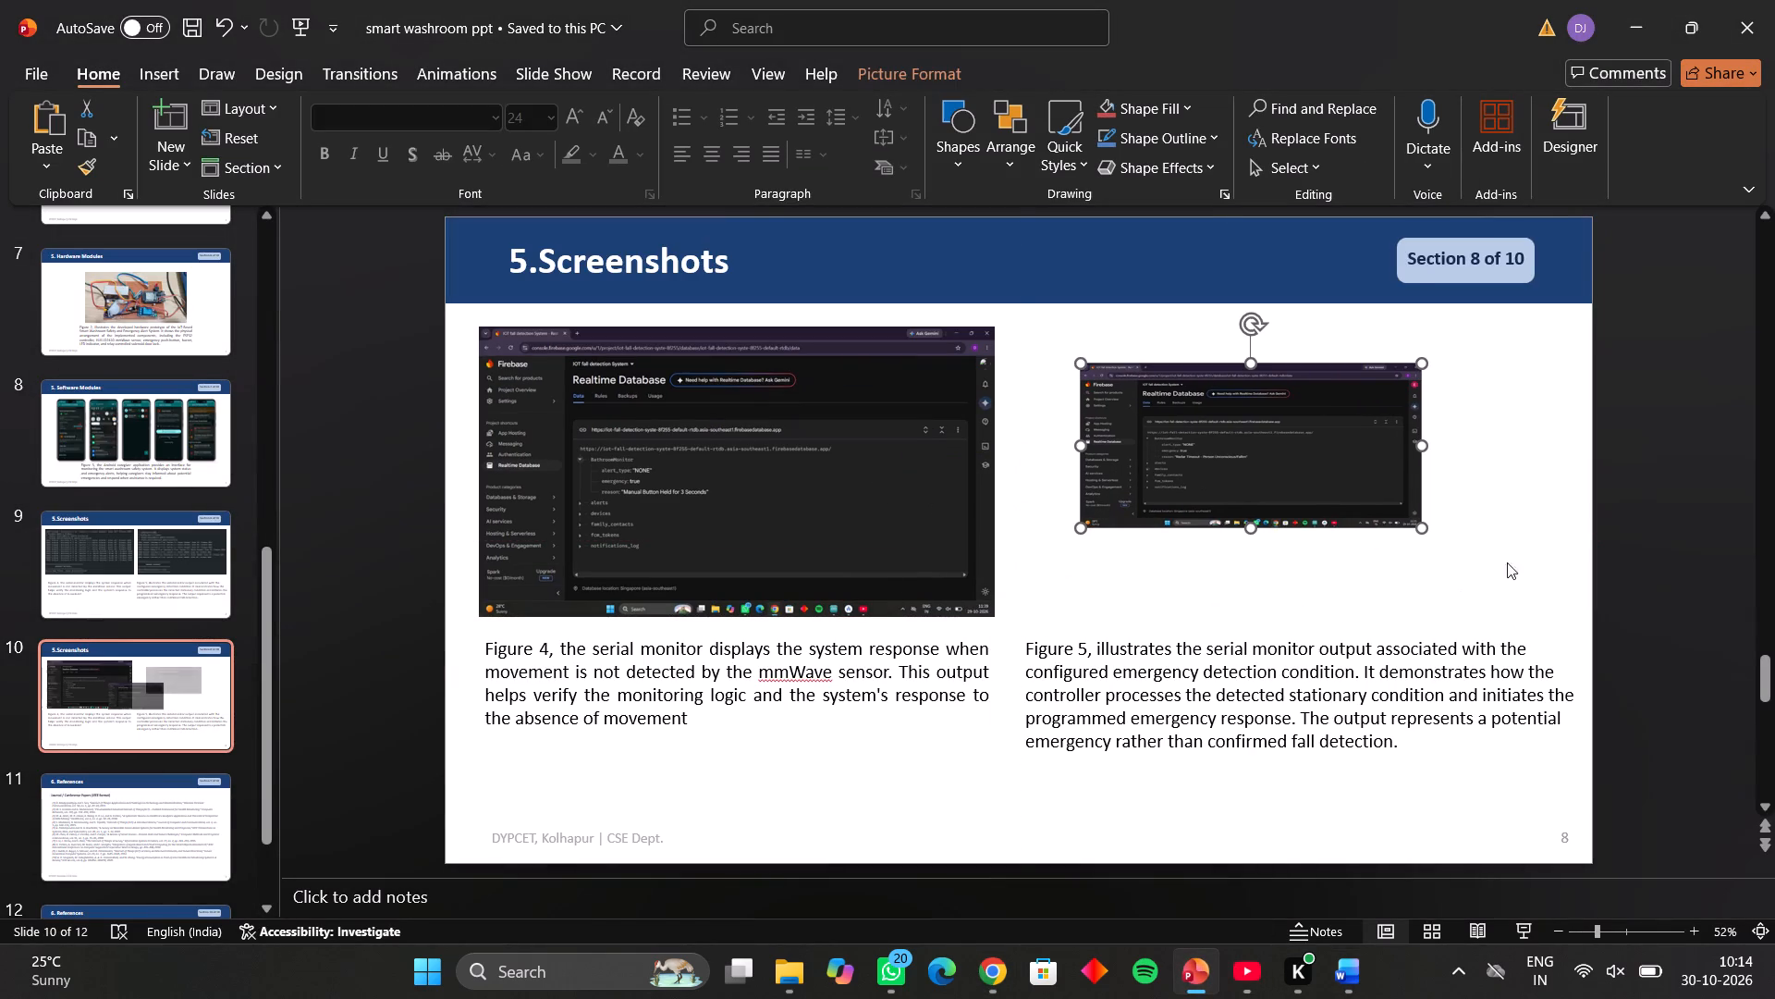
drag(1421, 523, 1541, 585)
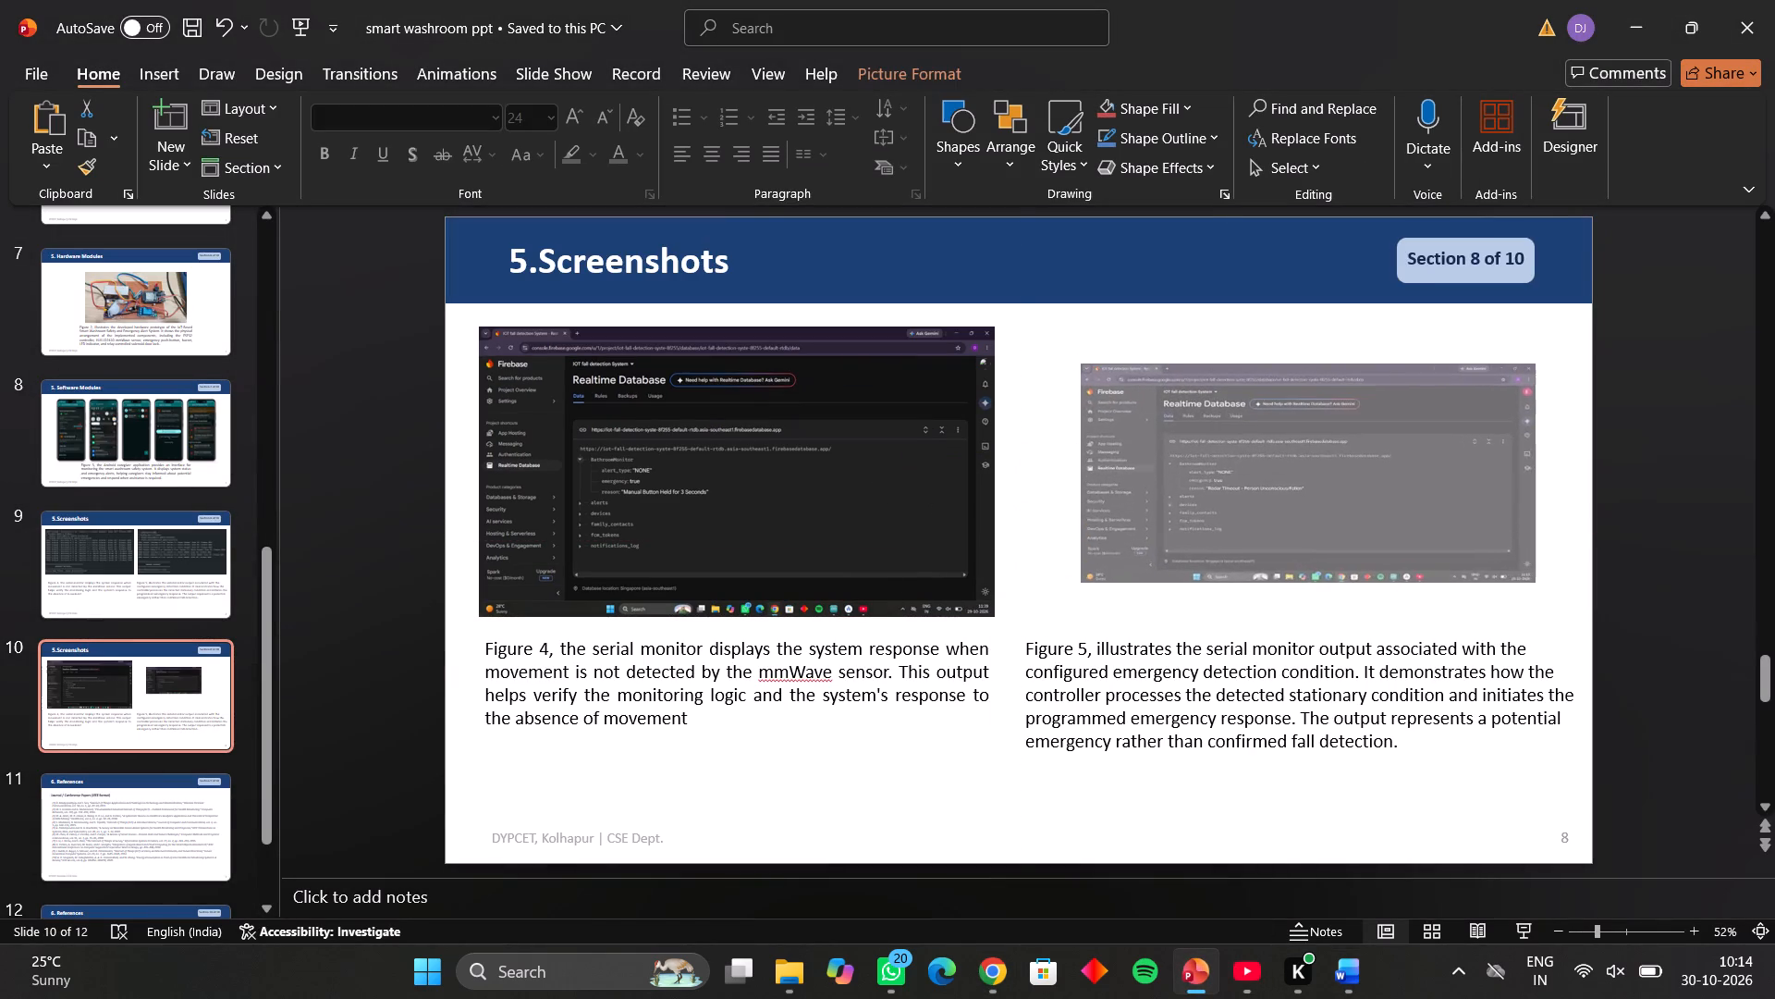
drag(1541, 585, 1611, 632)
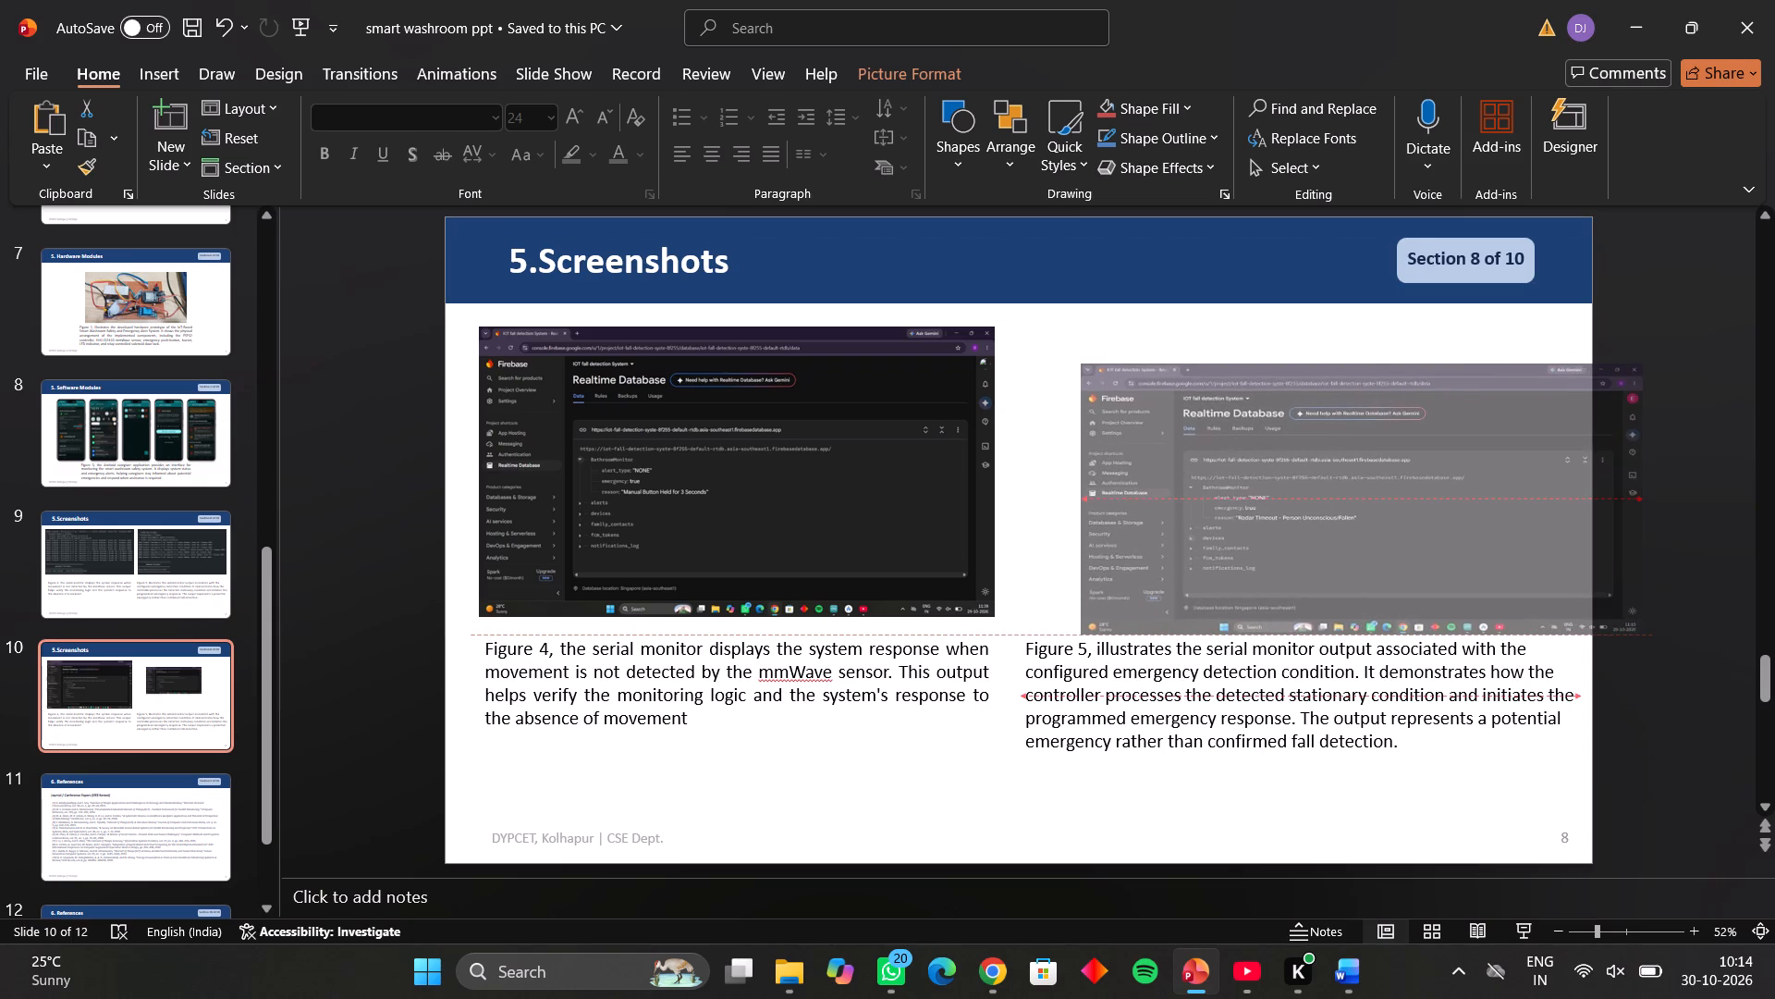
drag(1377, 519, 1318, 490)
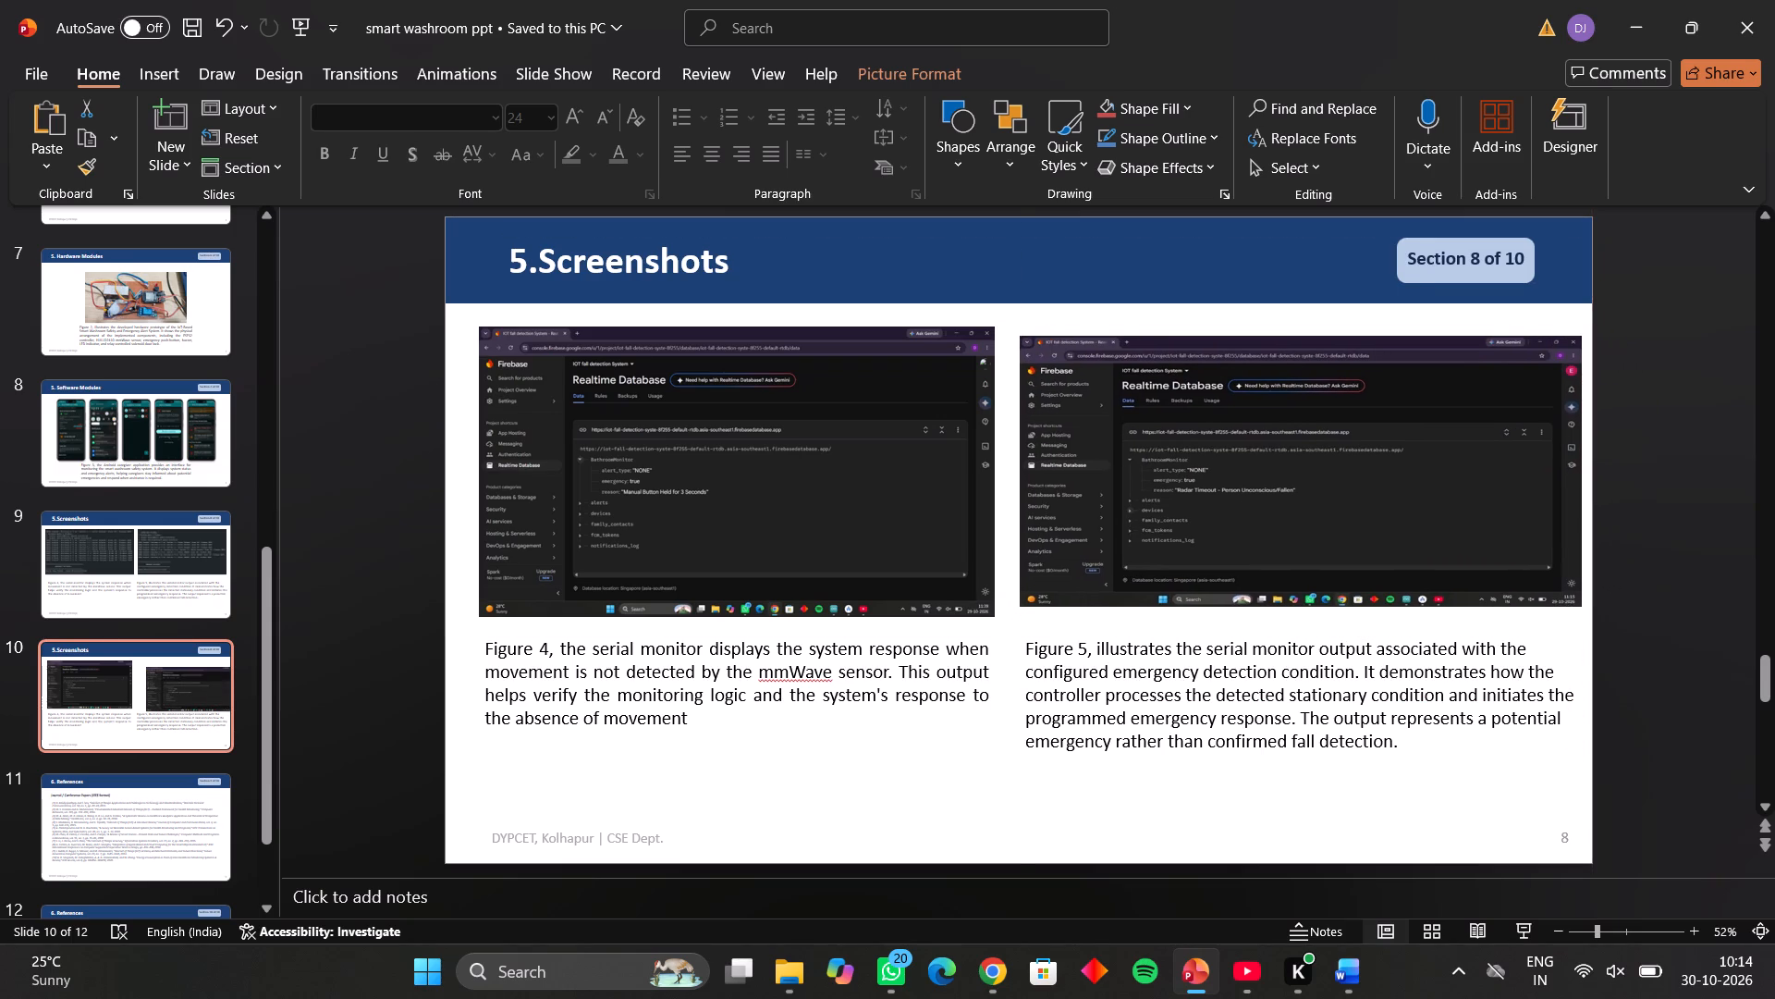
drag(1318, 490, 1317, 482)
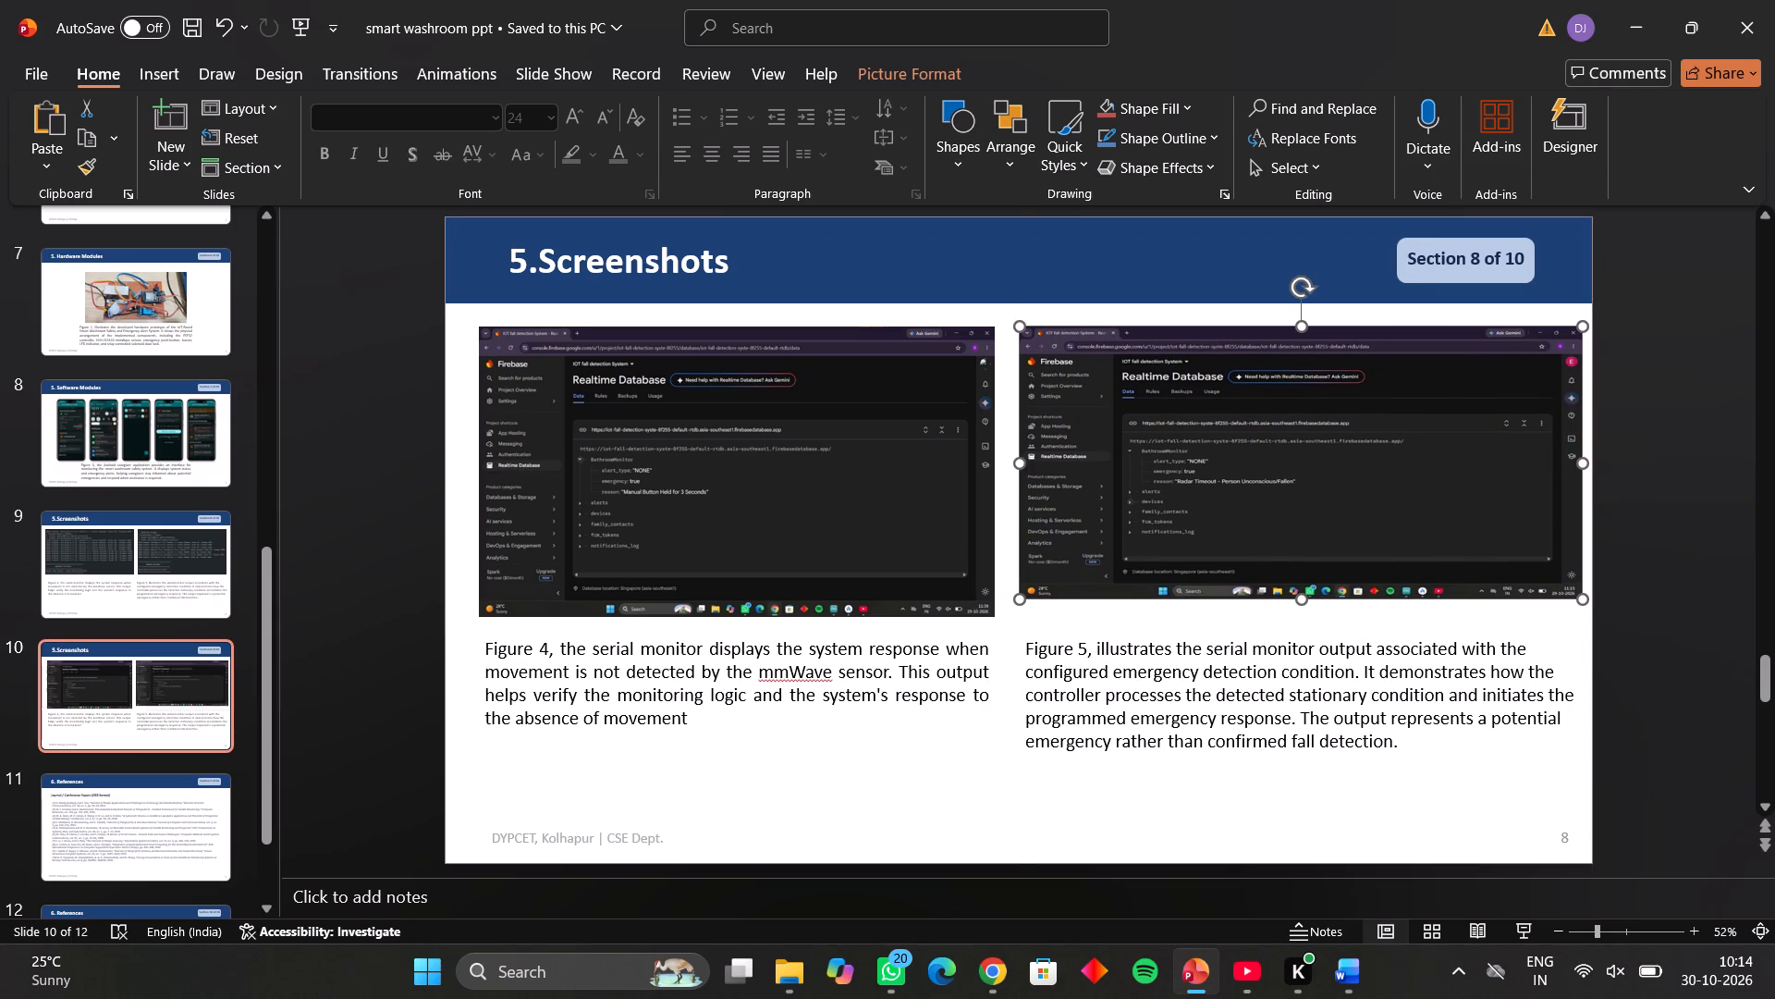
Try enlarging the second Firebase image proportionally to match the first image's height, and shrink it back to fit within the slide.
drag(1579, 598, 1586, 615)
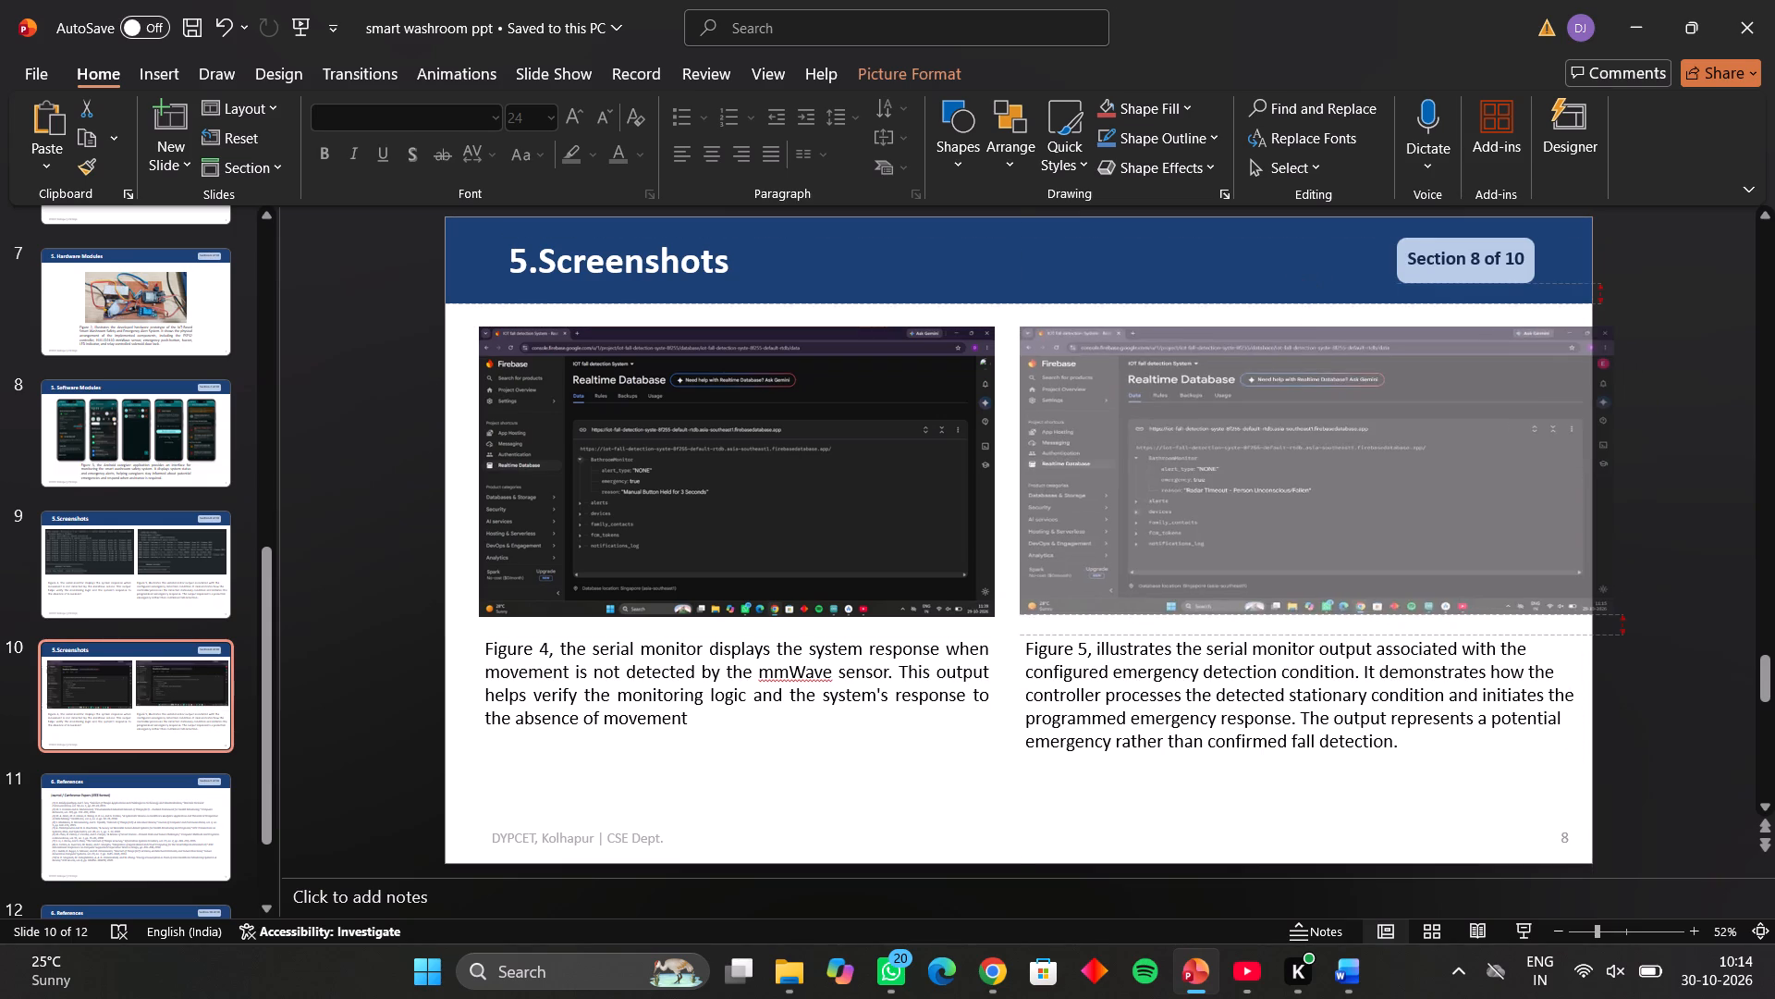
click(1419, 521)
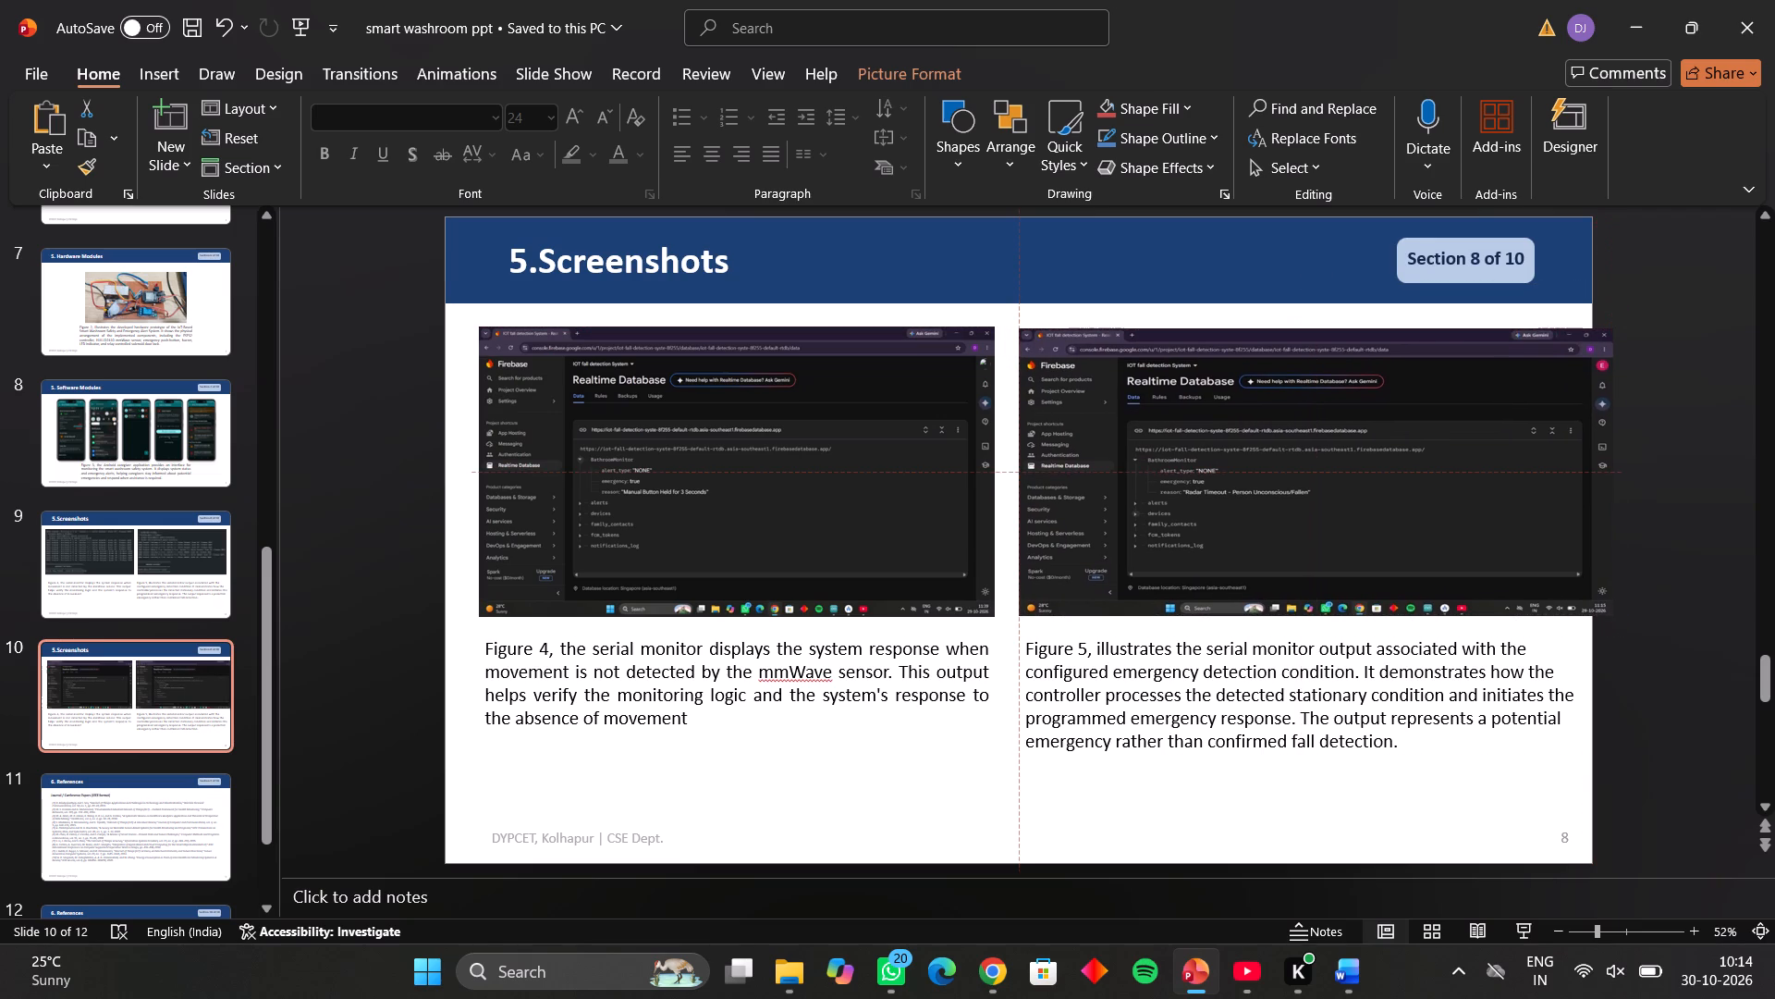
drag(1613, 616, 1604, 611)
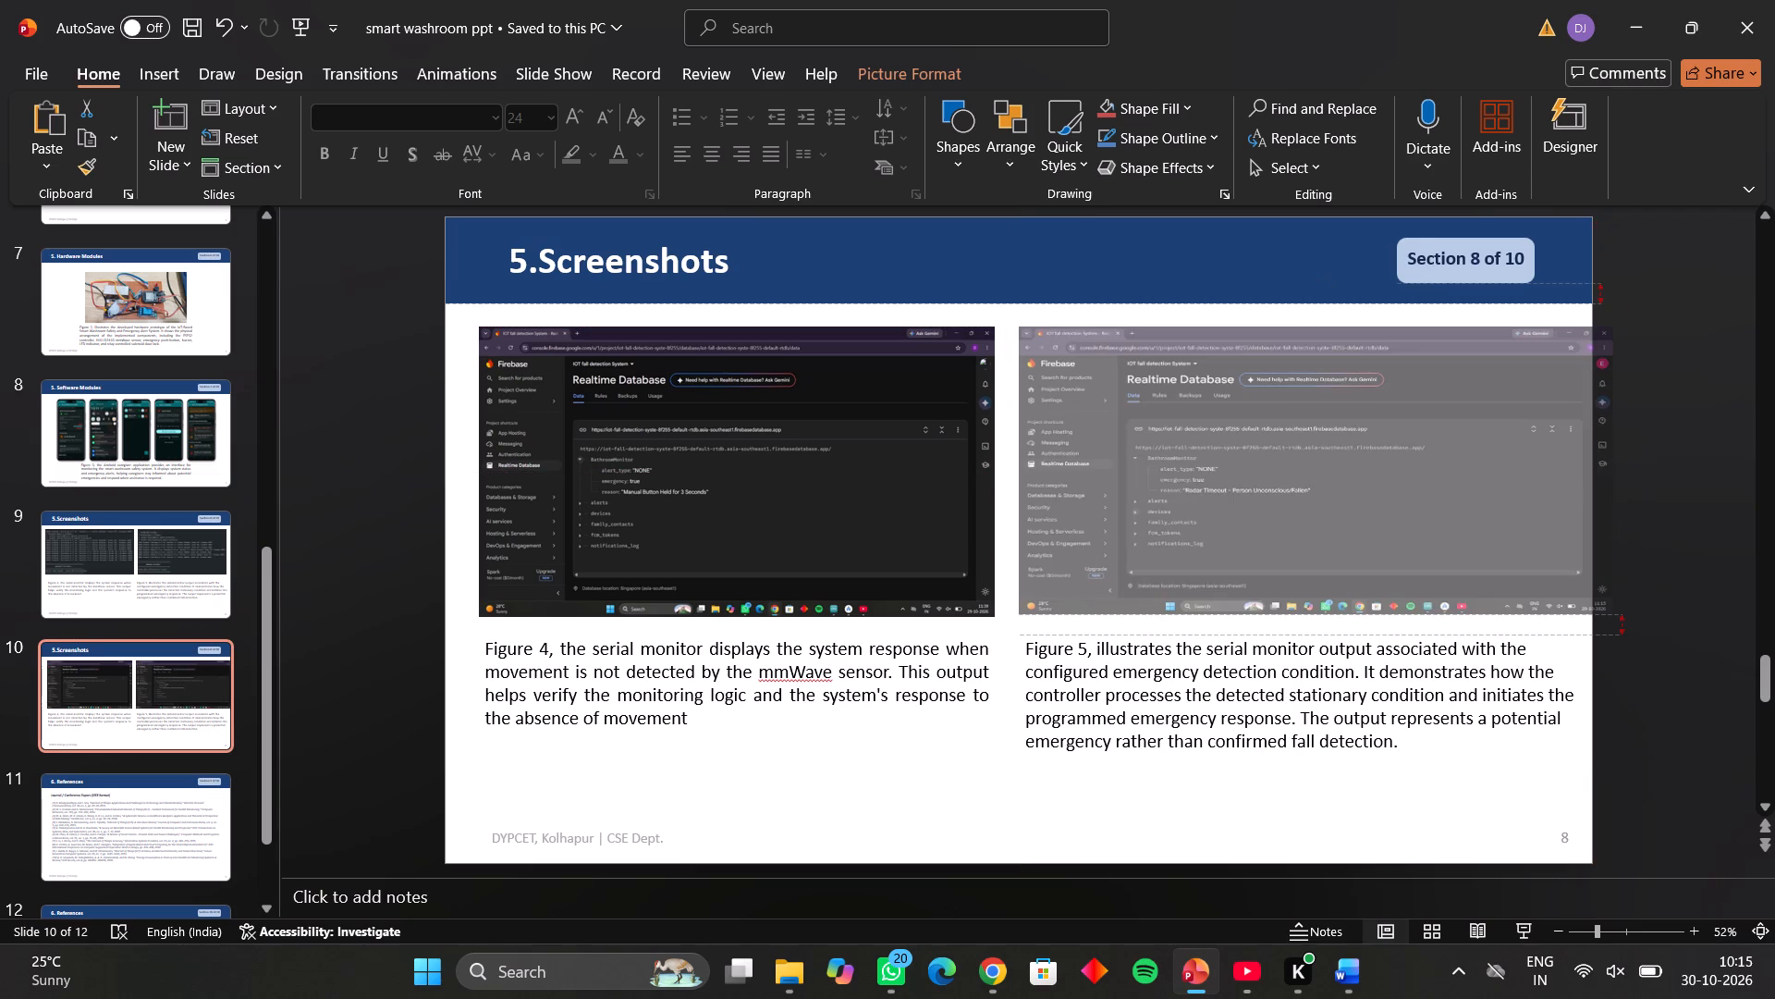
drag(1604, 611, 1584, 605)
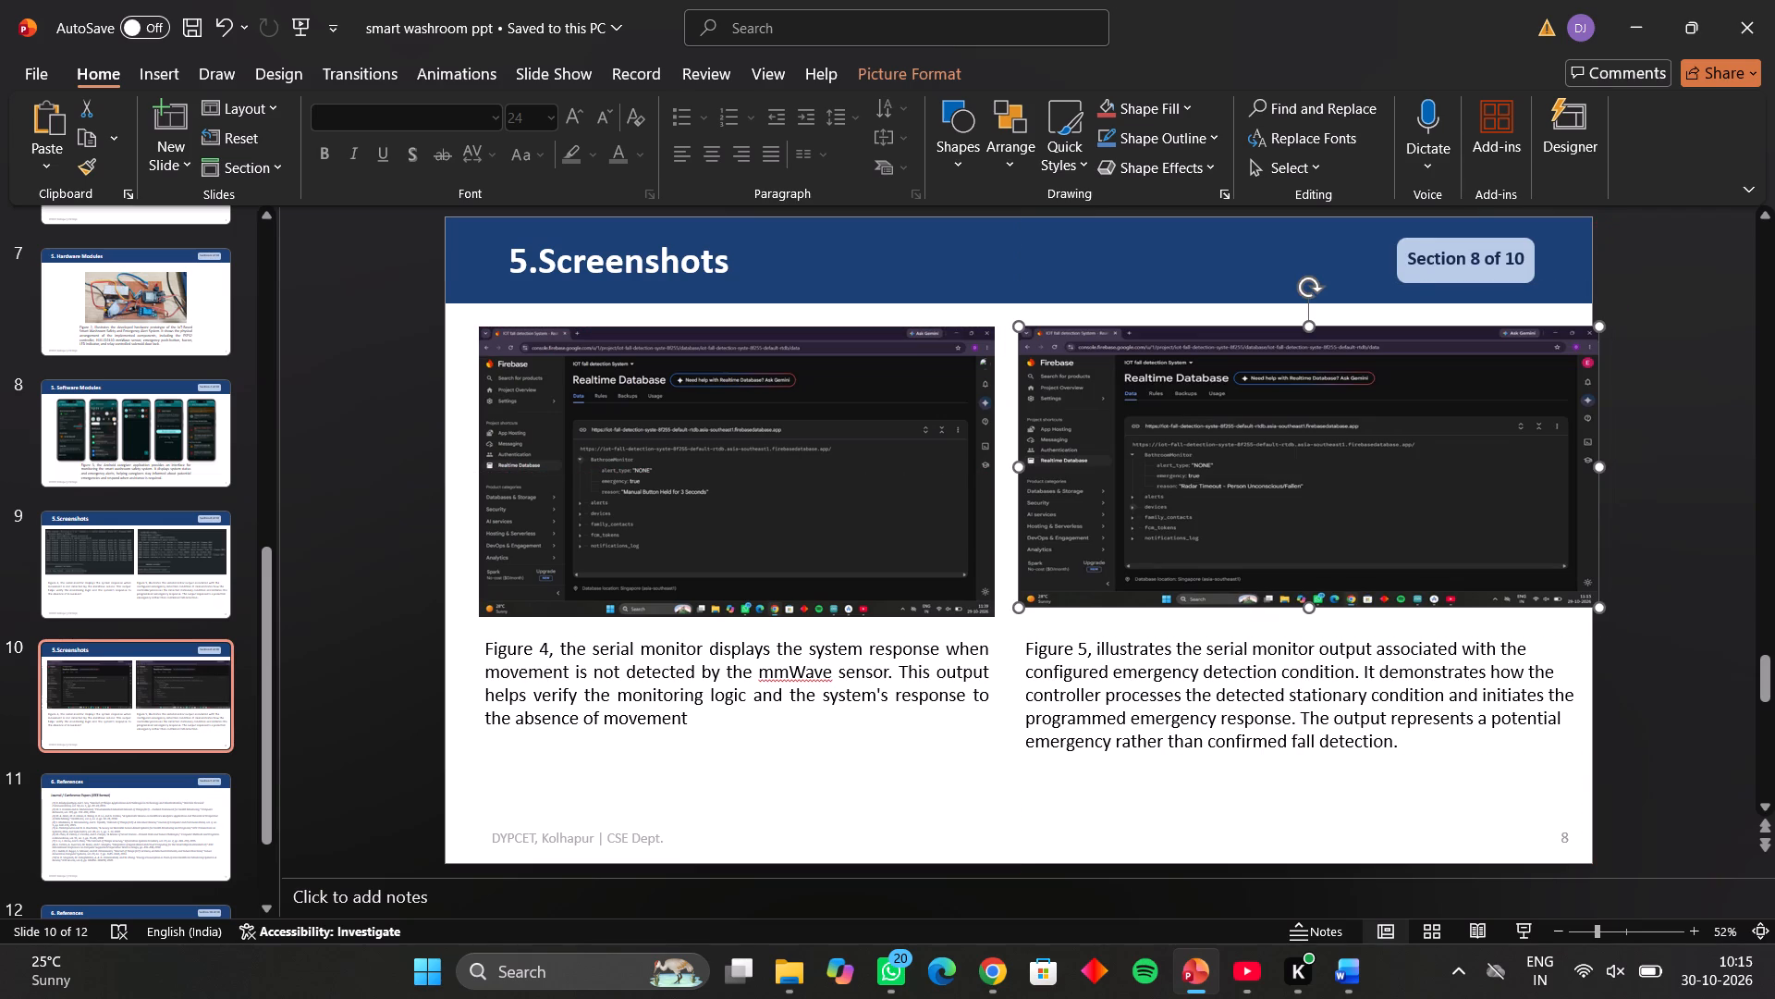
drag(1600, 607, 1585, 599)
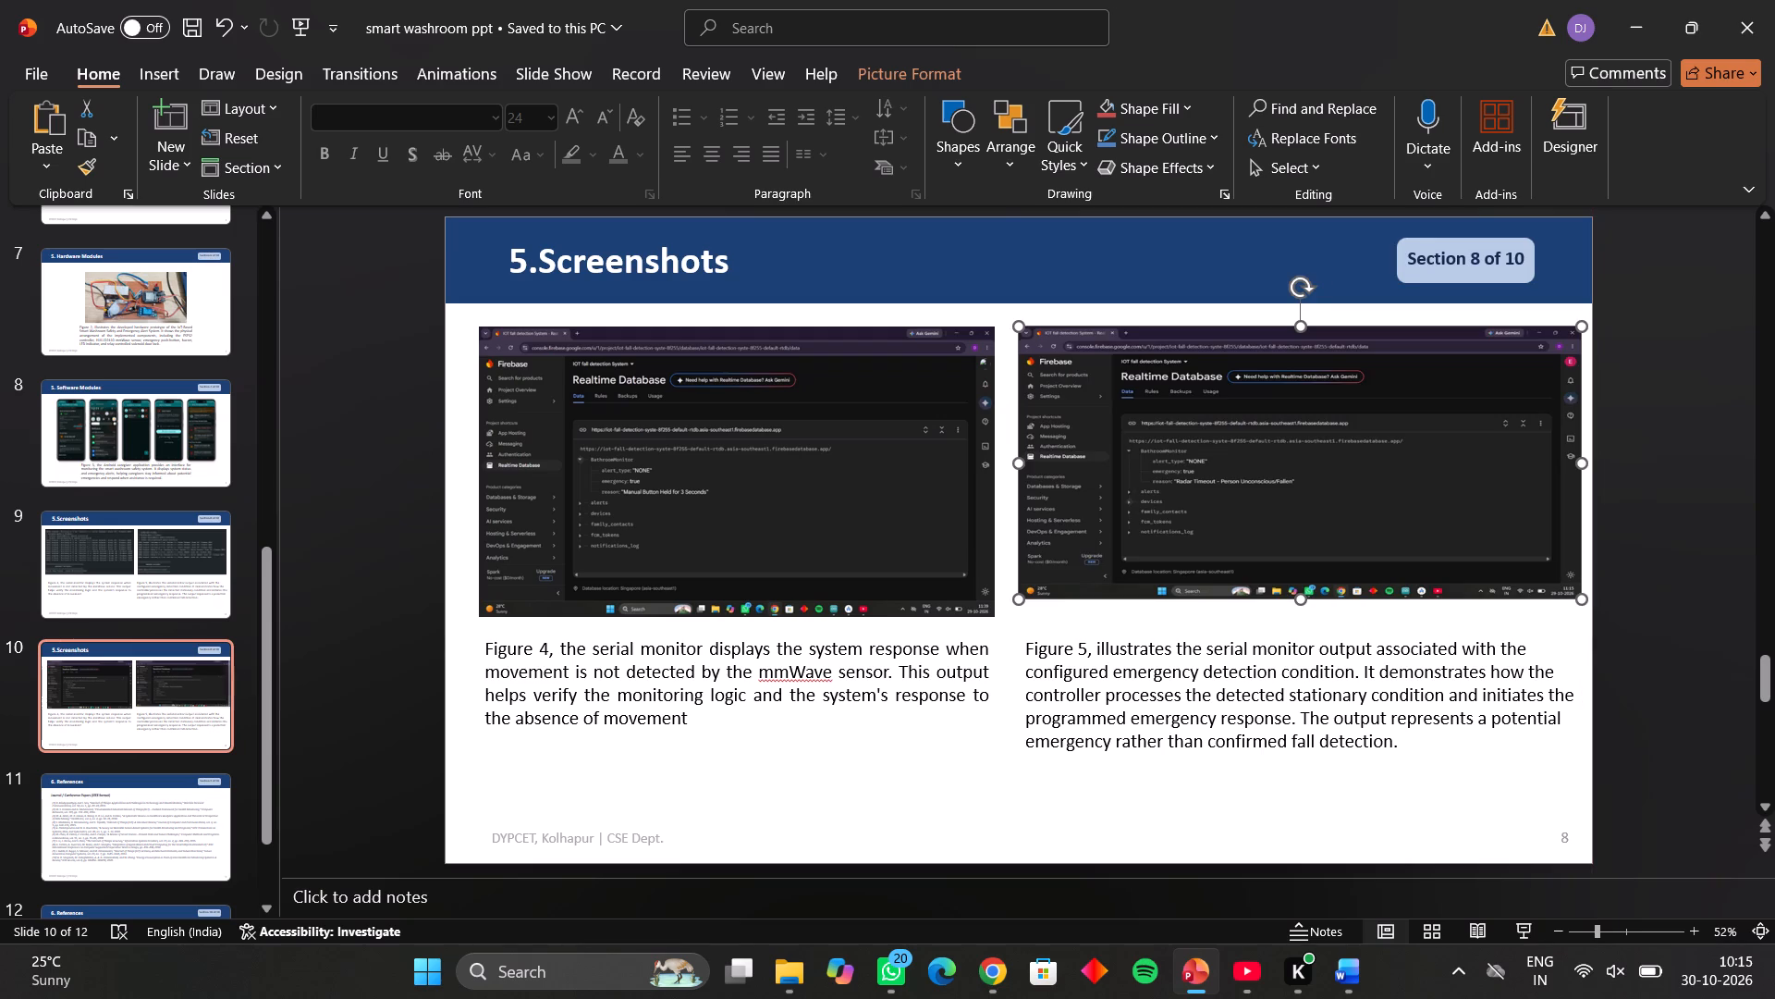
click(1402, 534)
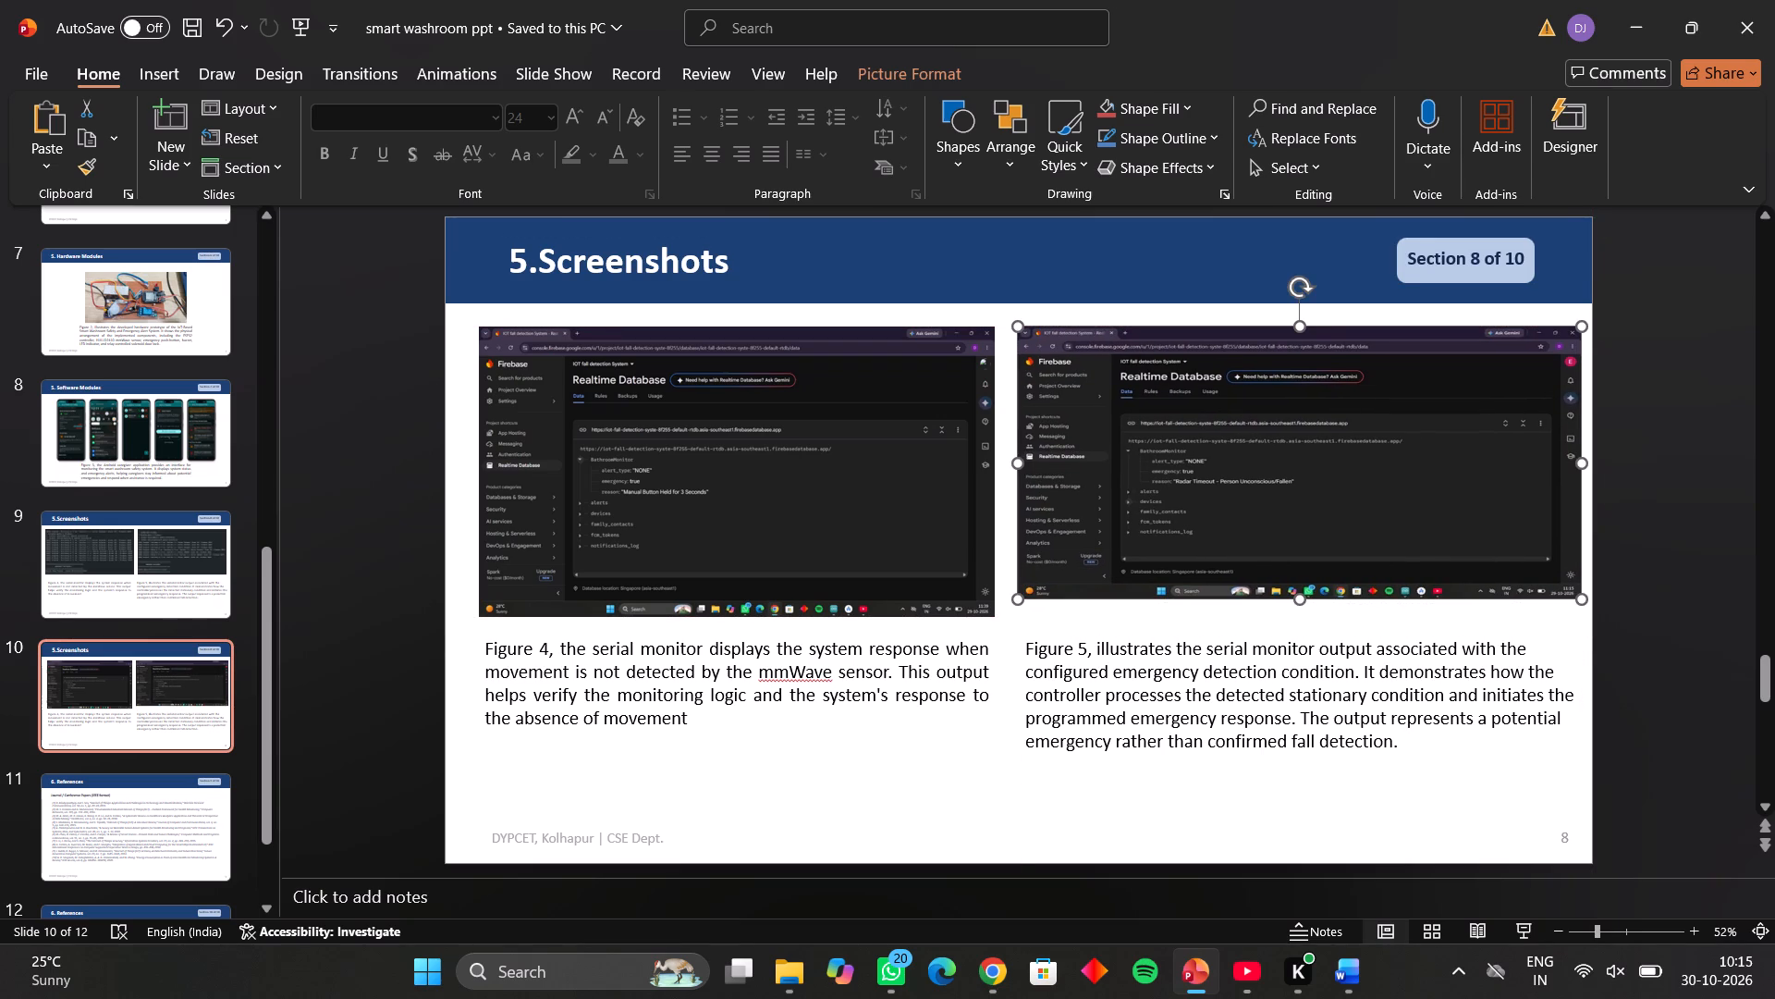
Stretch the second Firebase image's height to about match the first image, and narrow its width slightly from the outer edge.
drag(1304, 601, 1306, 615)
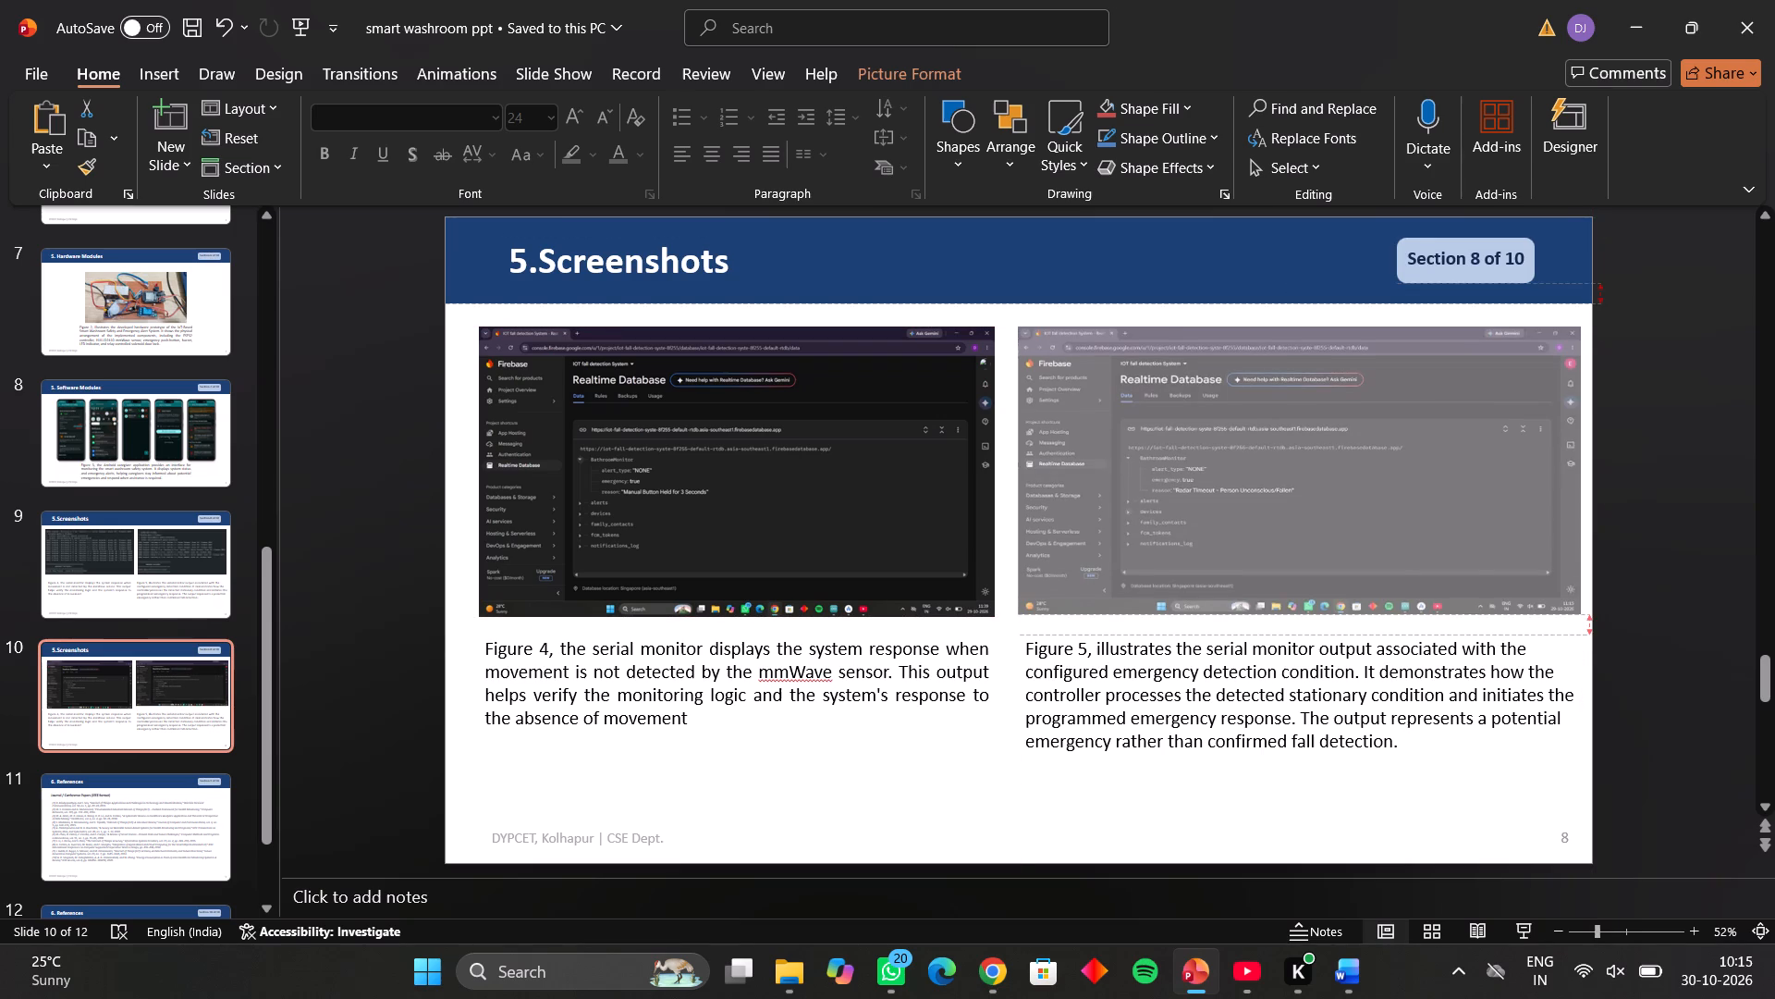
drag(1306, 615, 1308, 615)
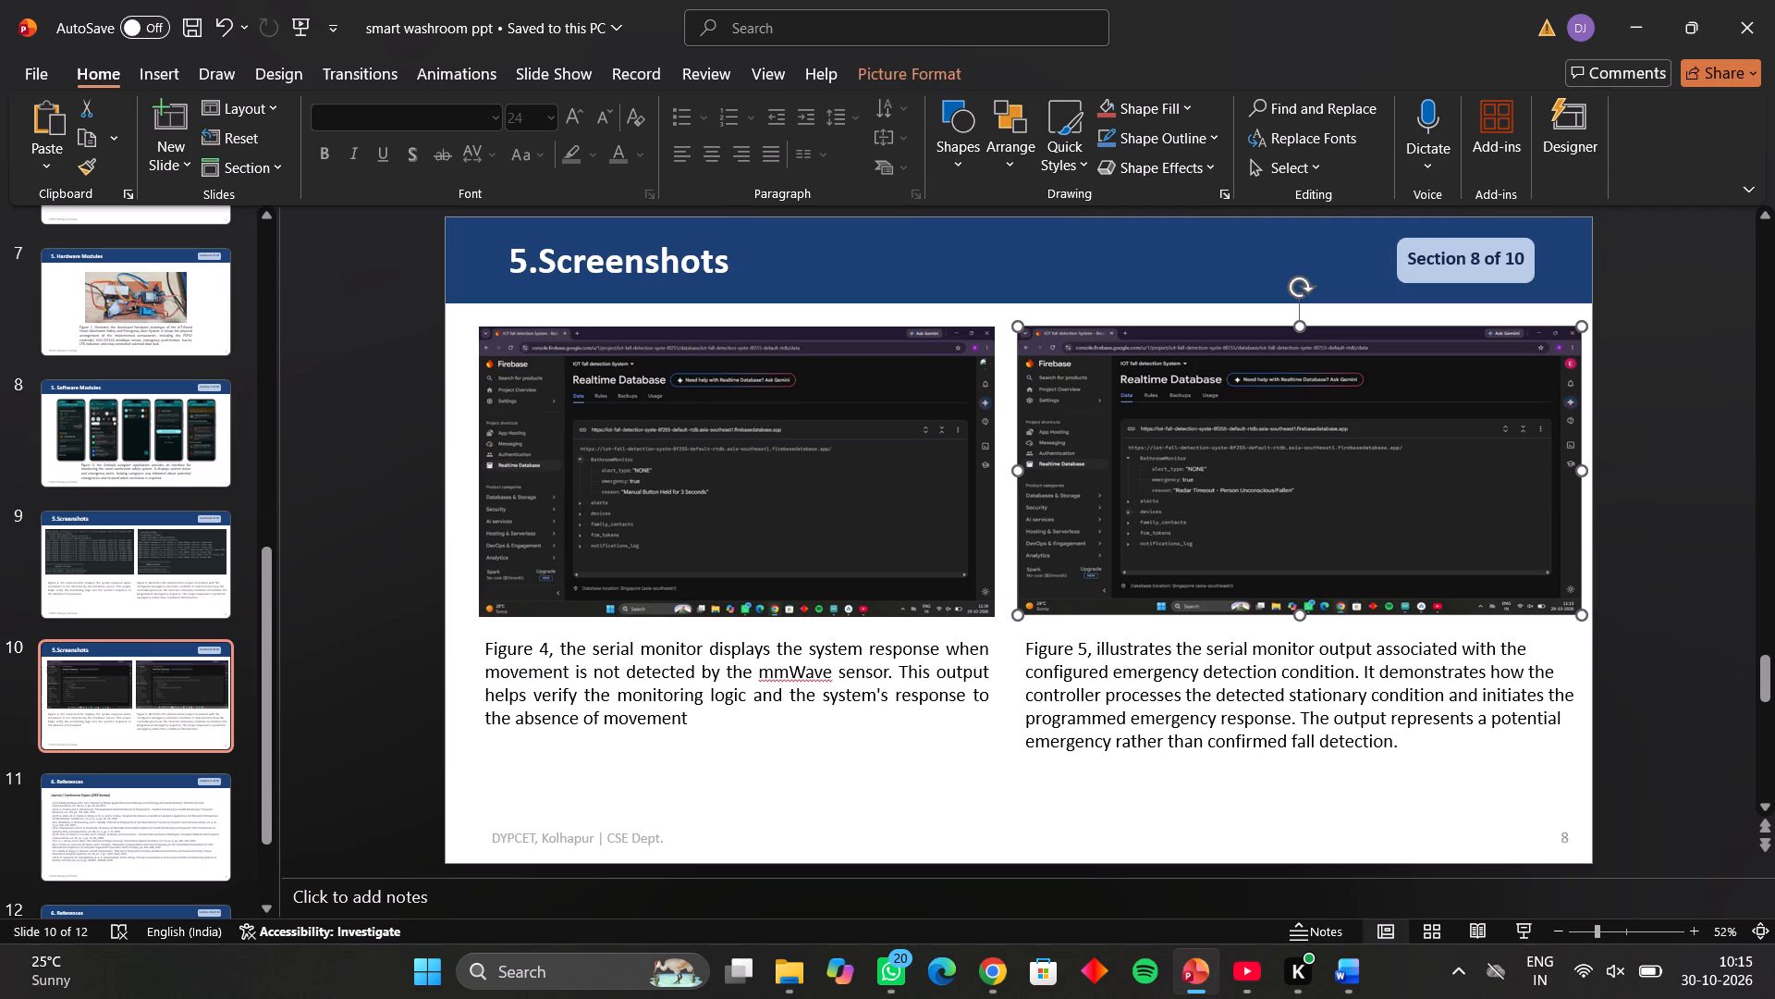
drag(1582, 471, 1565, 472)
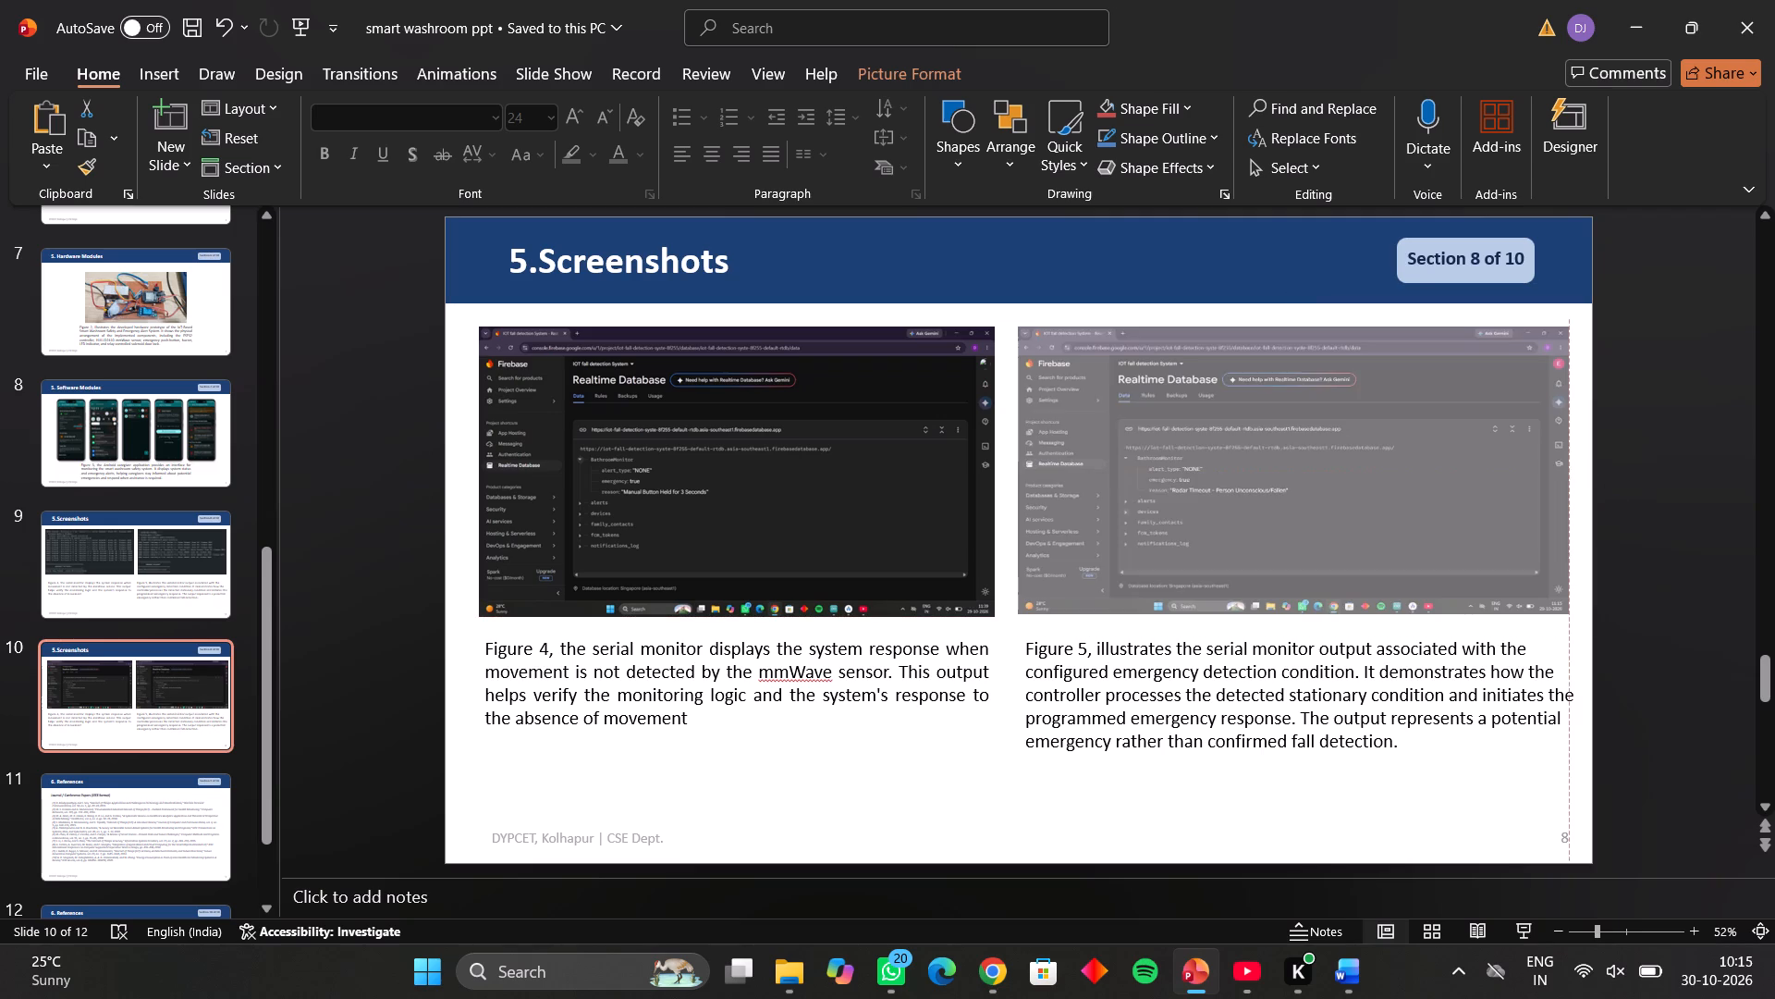
drag(1565, 472, 1552, 474)
click(1651, 642)
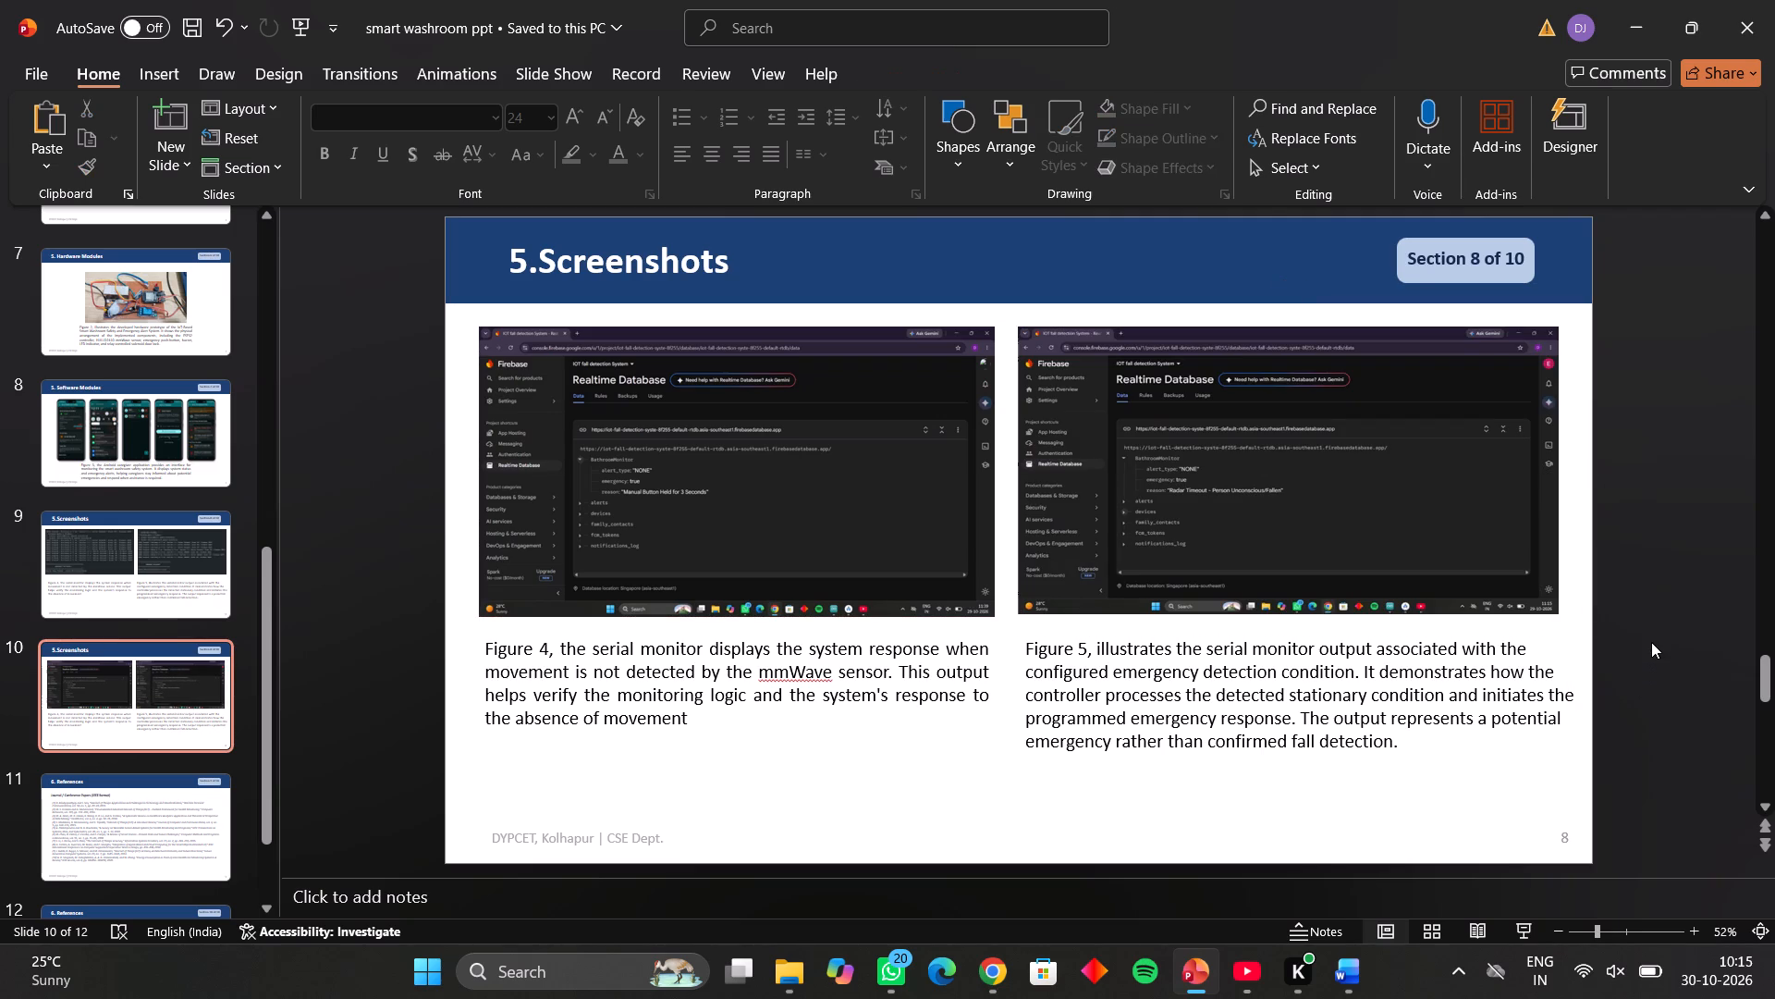
click(1128, 546)
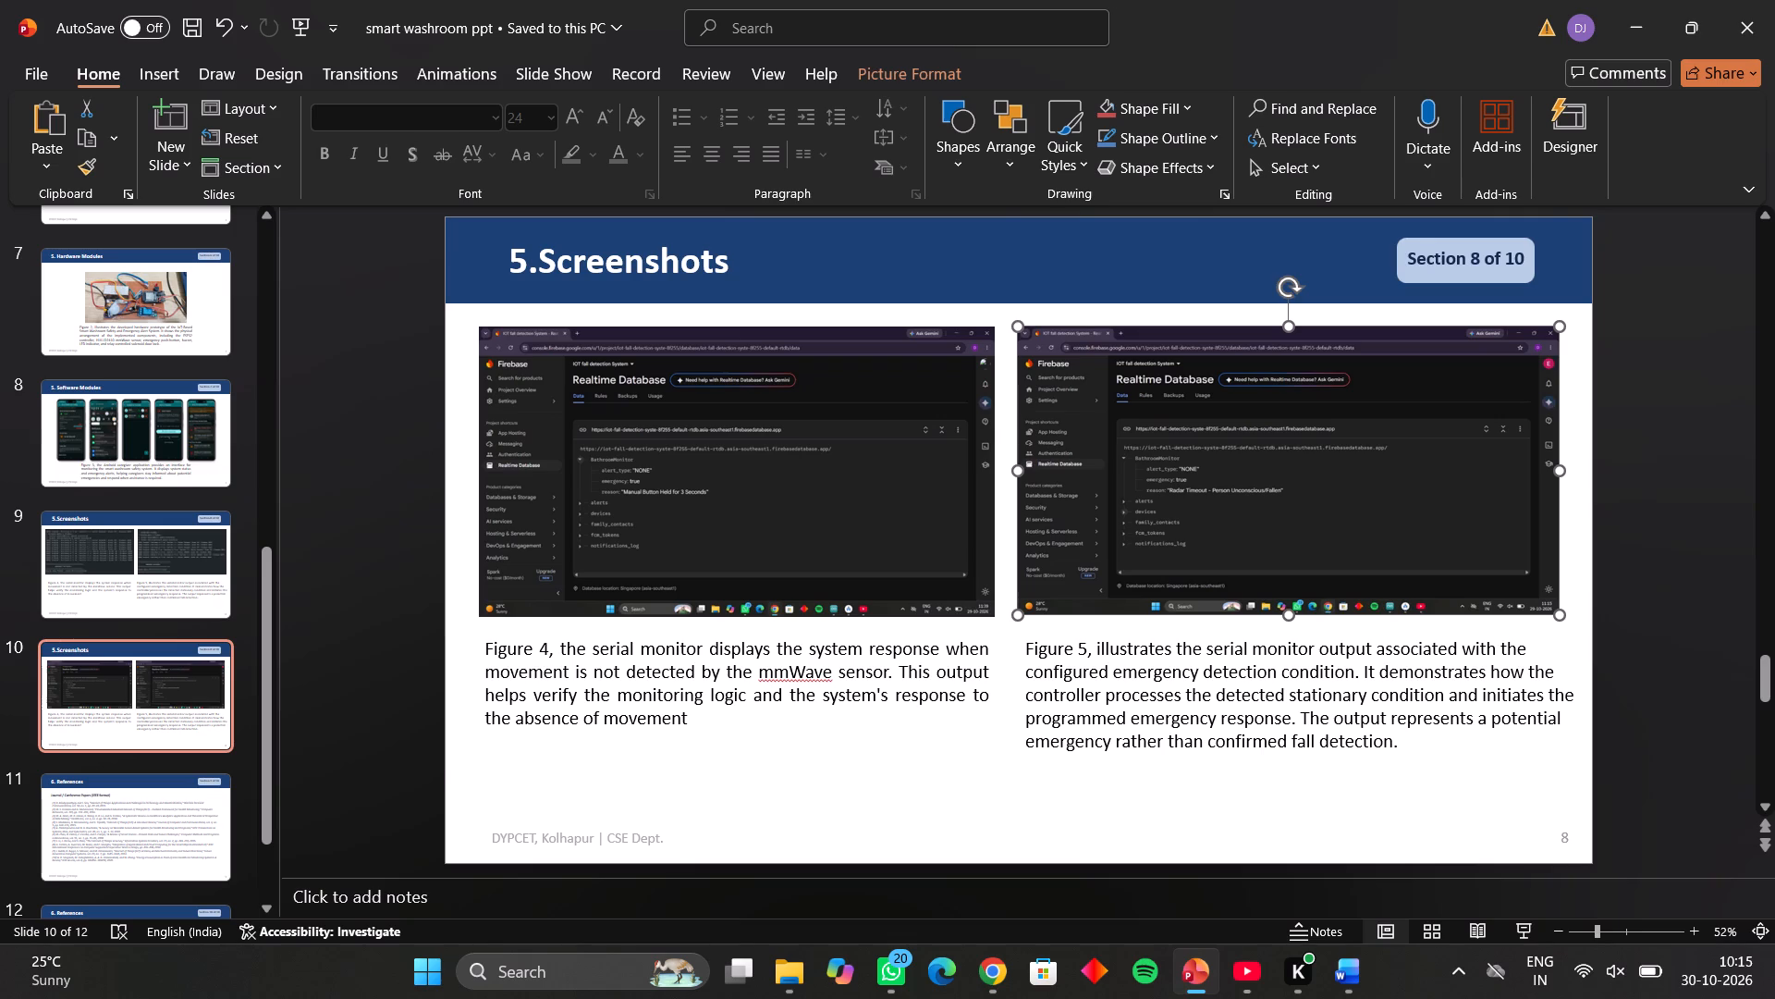
click(971, 501)
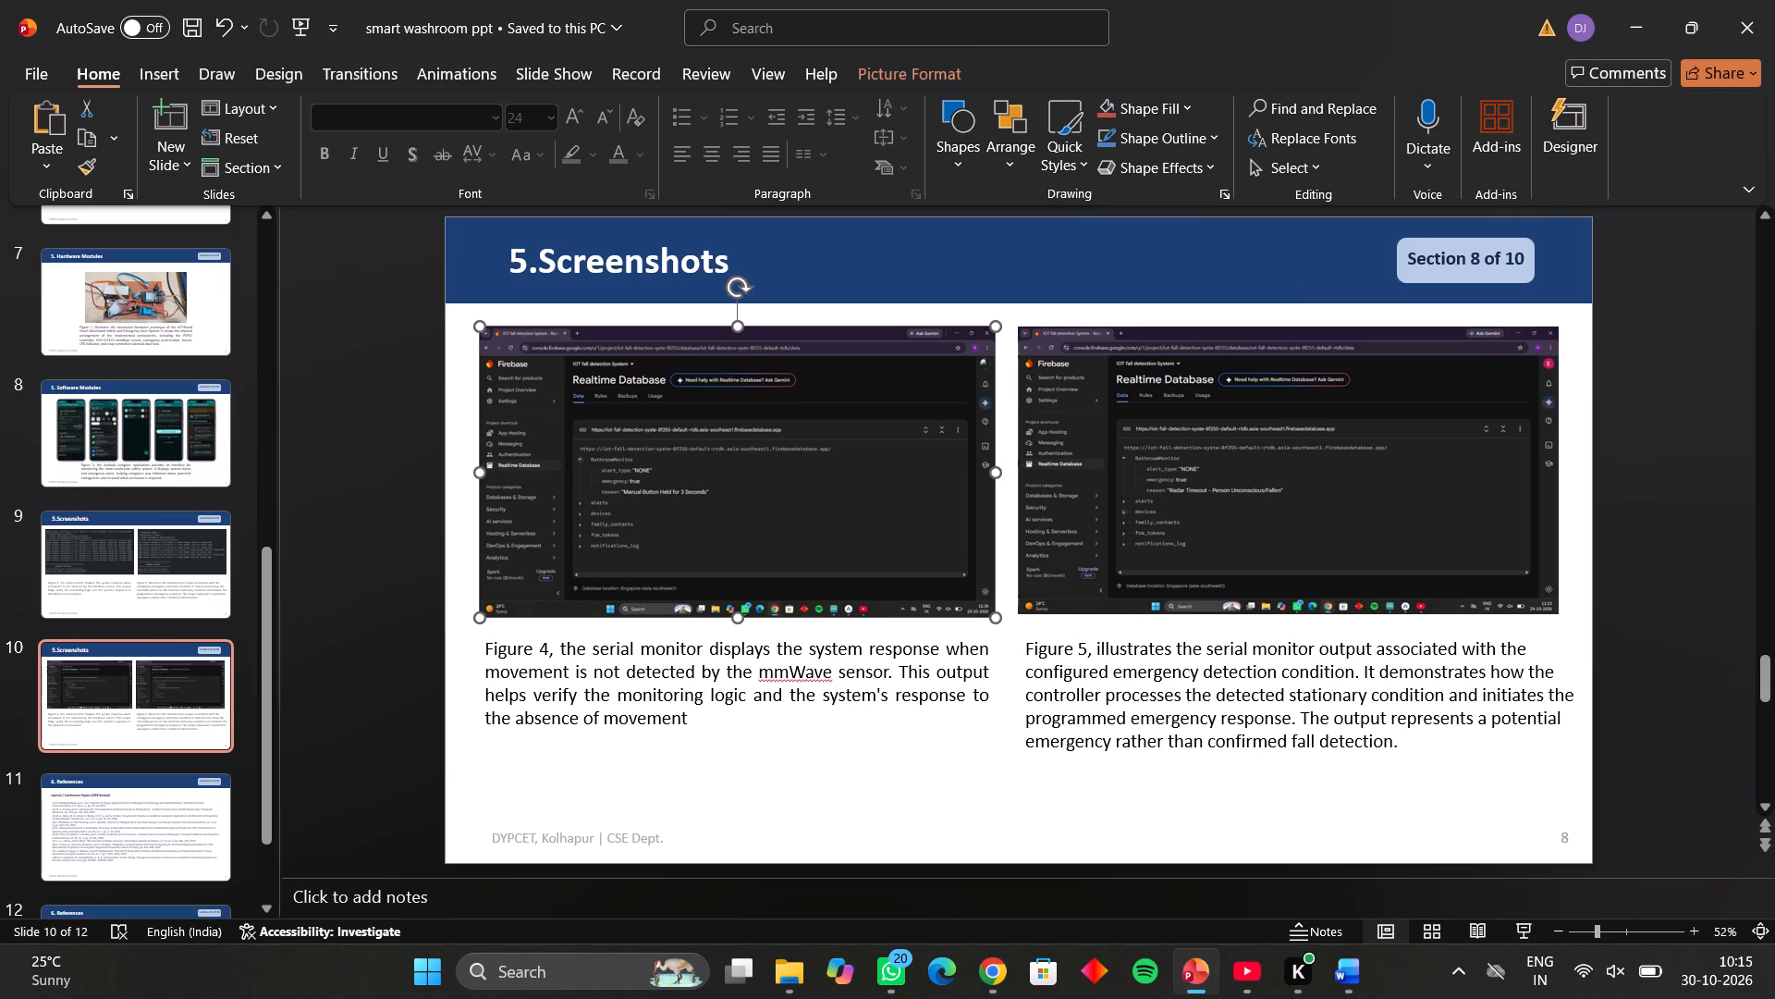
Replace the Figure 4 caption on slide 10 with the Figure 5.2.1 description paragraph copied from the Word project report.
click(702, 684)
key(ctrl+a)
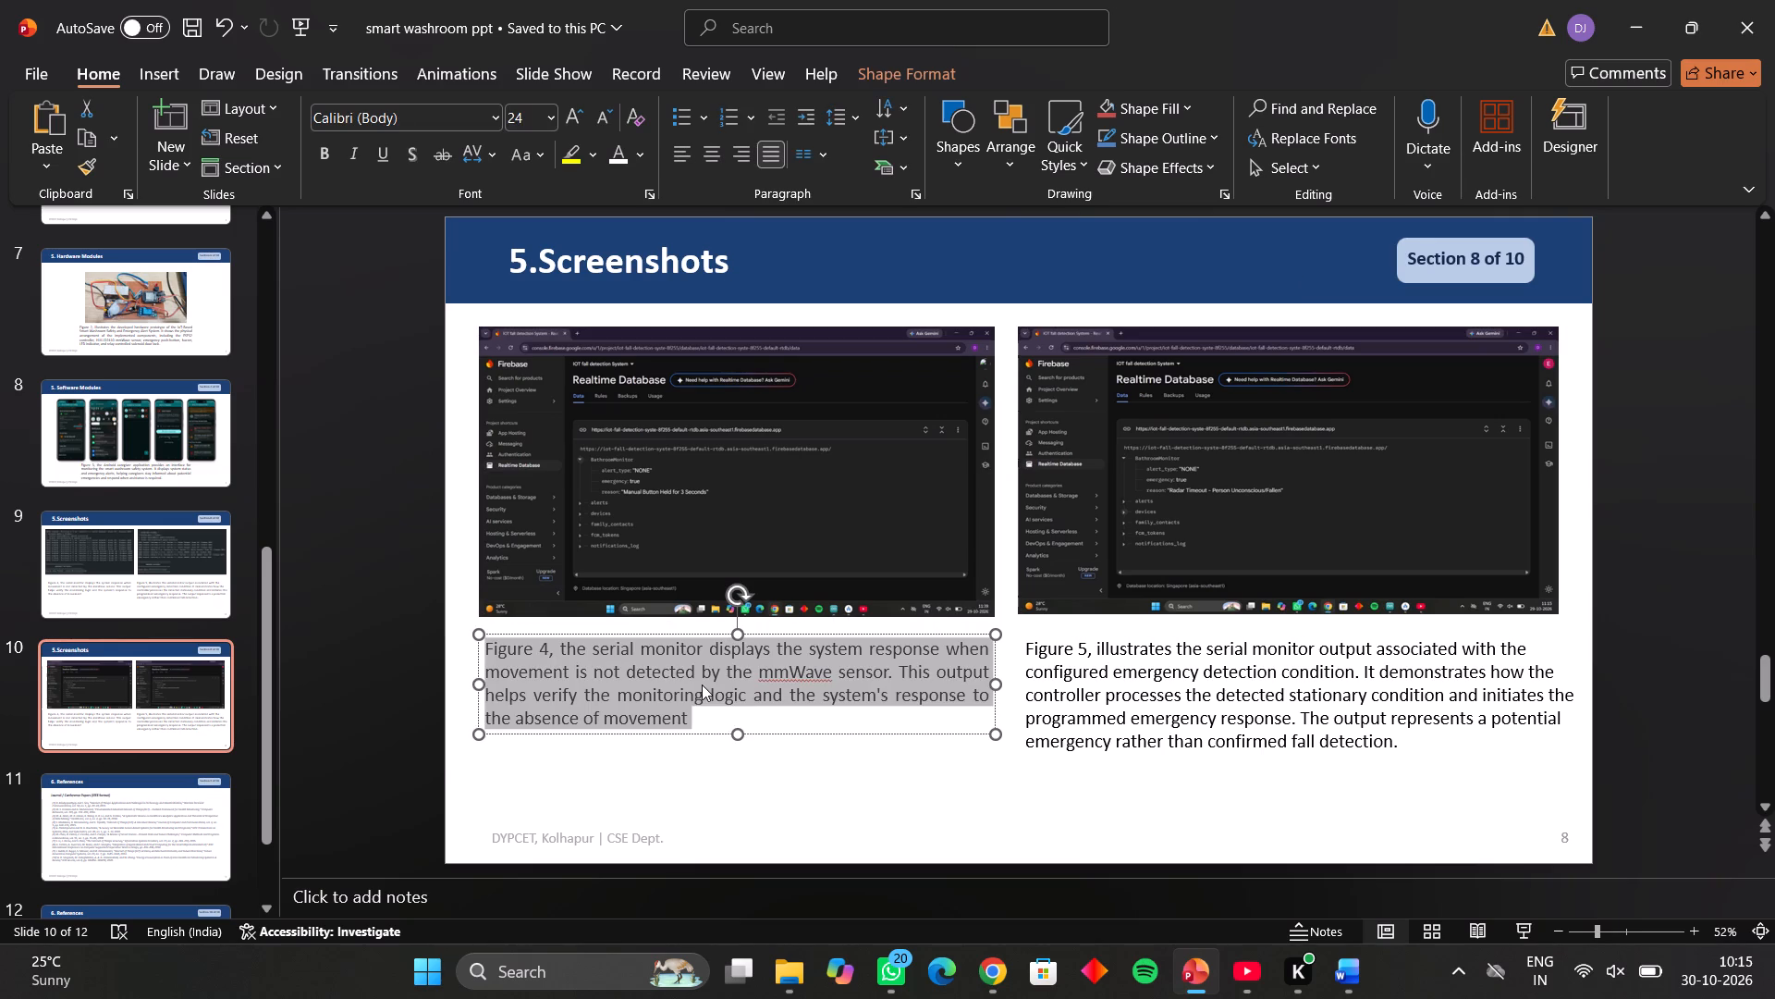
click(1353, 980)
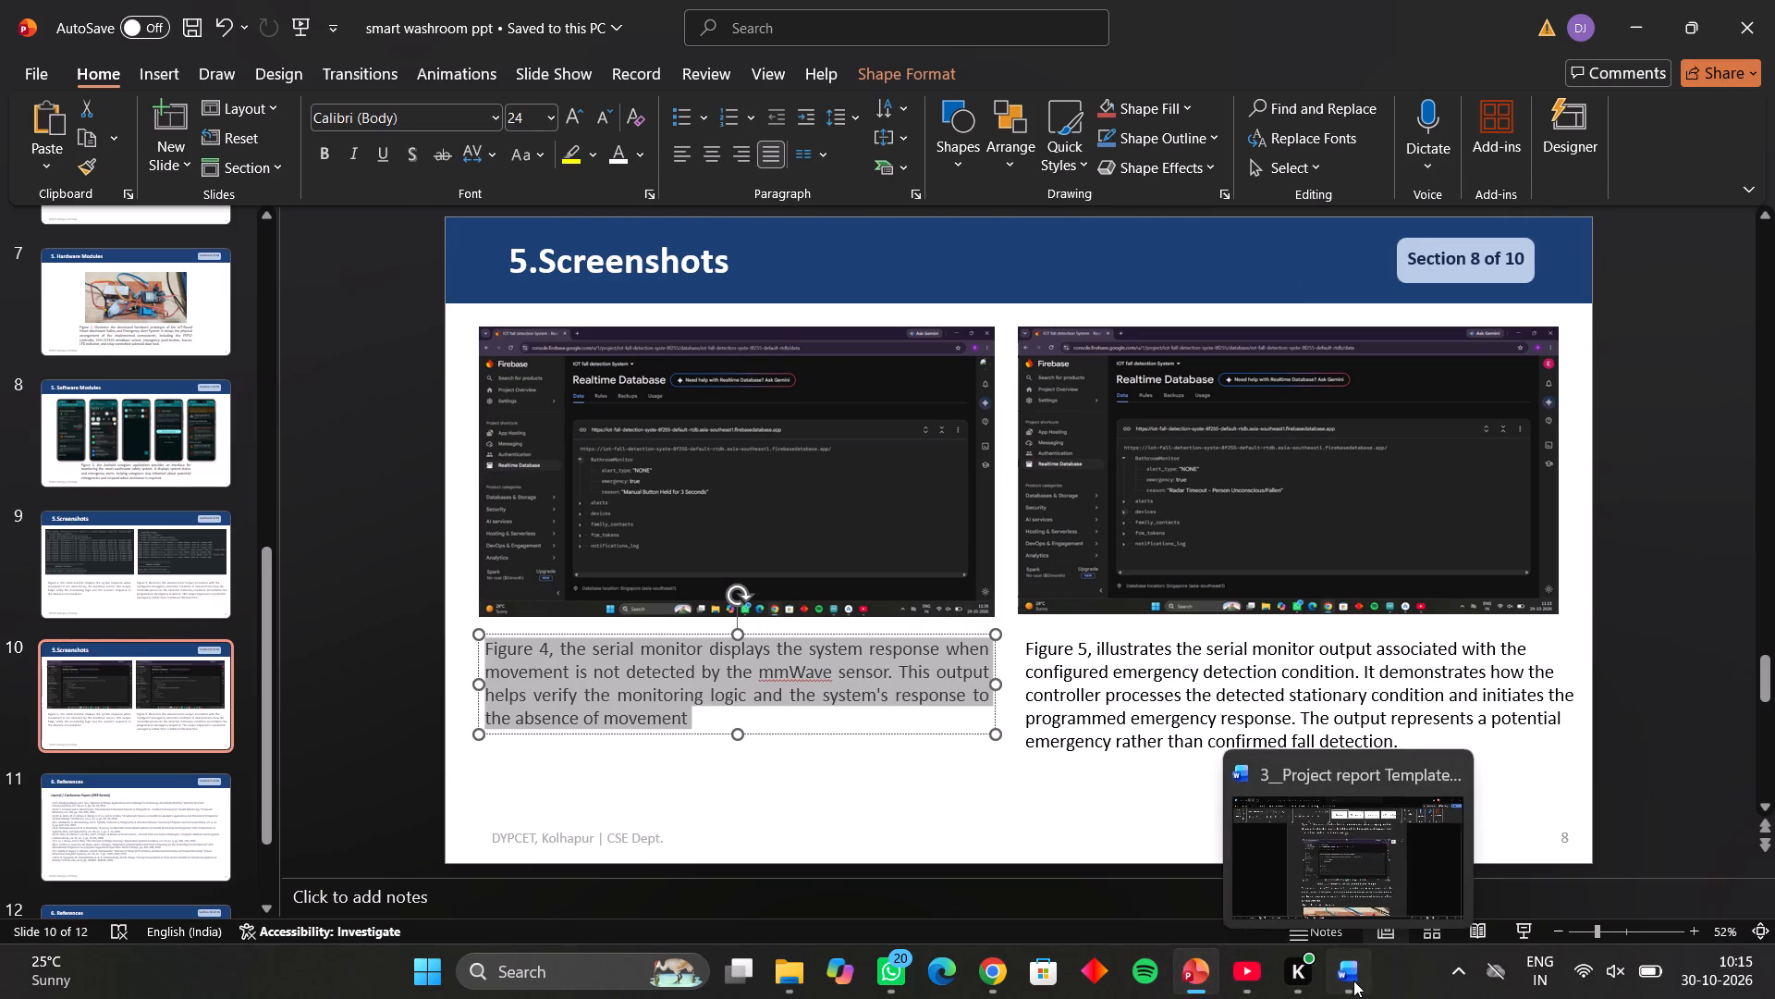
click(1508, 666)
key(Up)
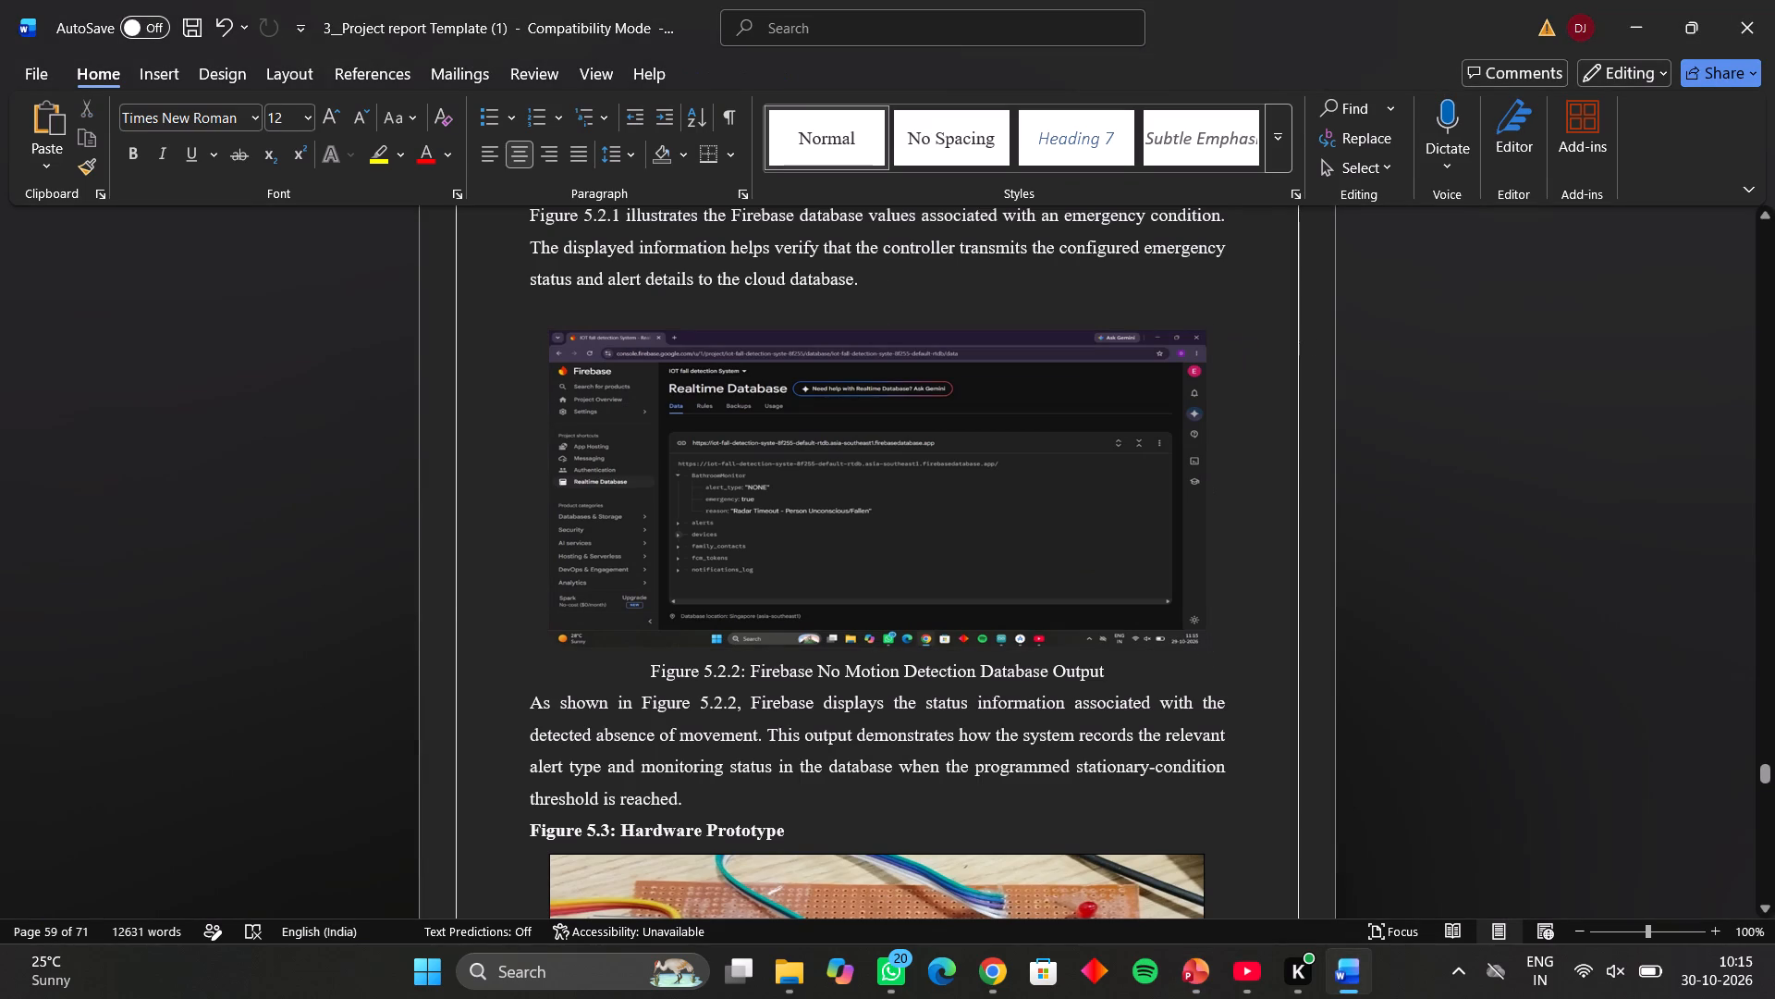
scroll(1508, 666, up, 4)
scroll(1508, 666, down, 1)
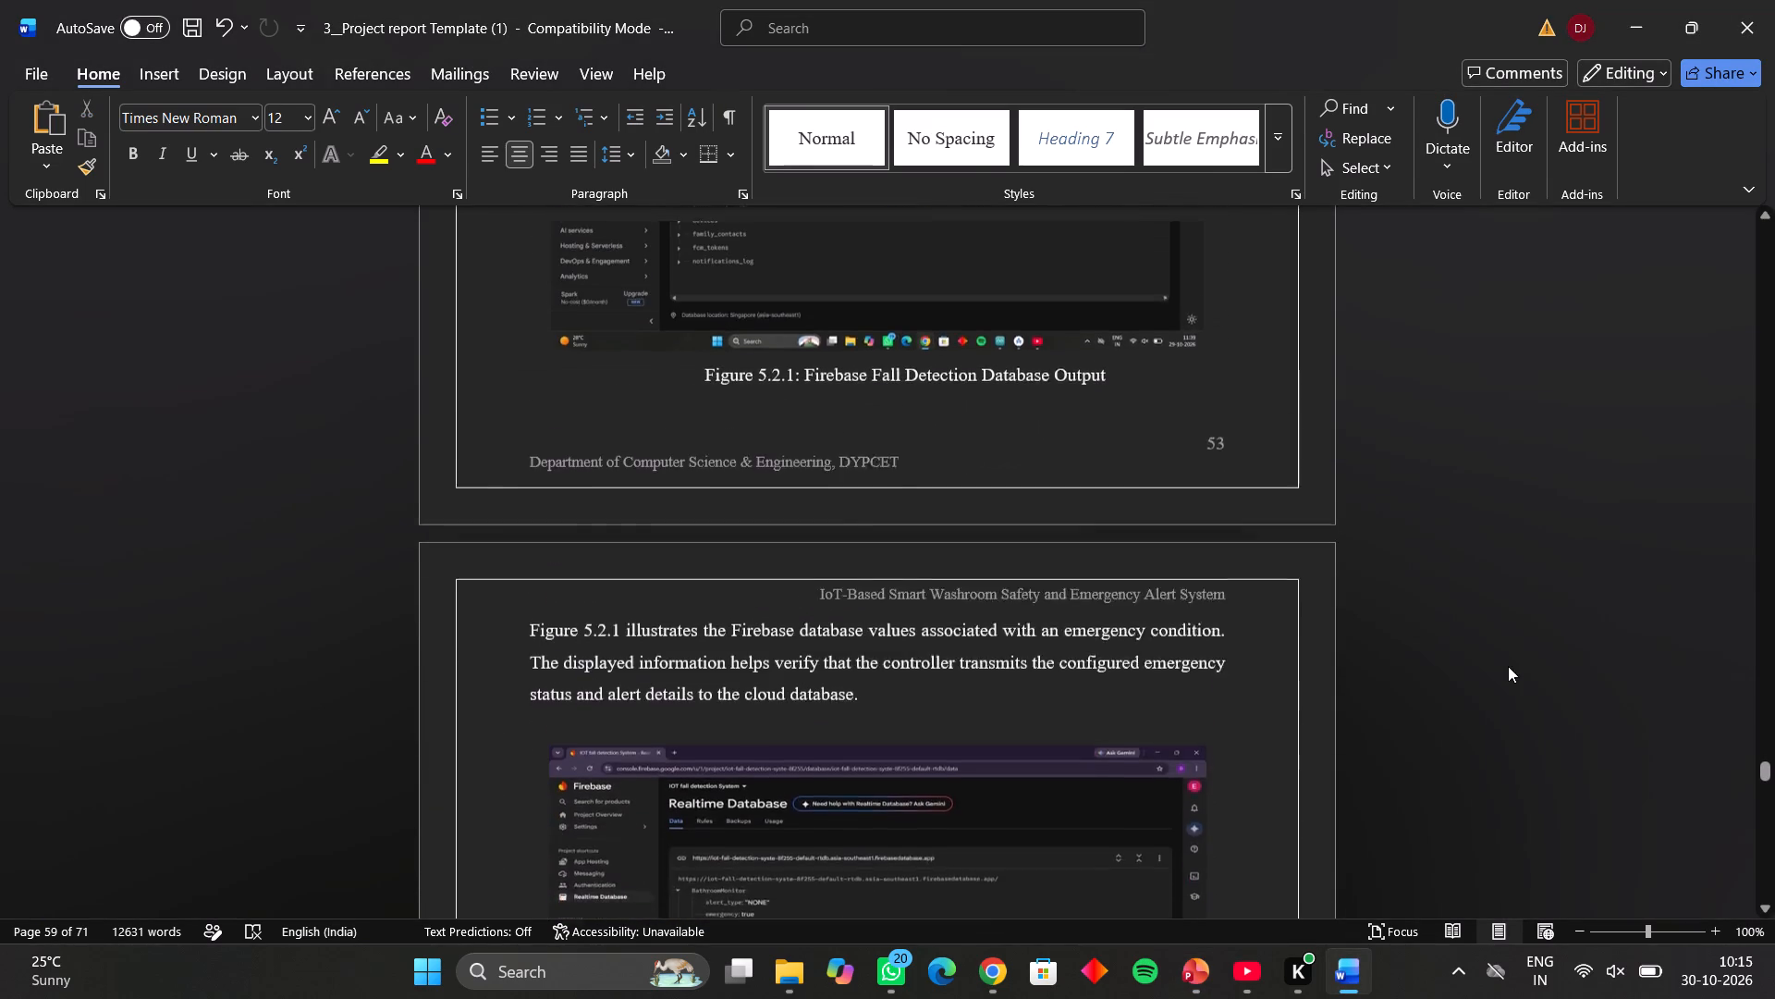
drag(534, 719, 638, 738)
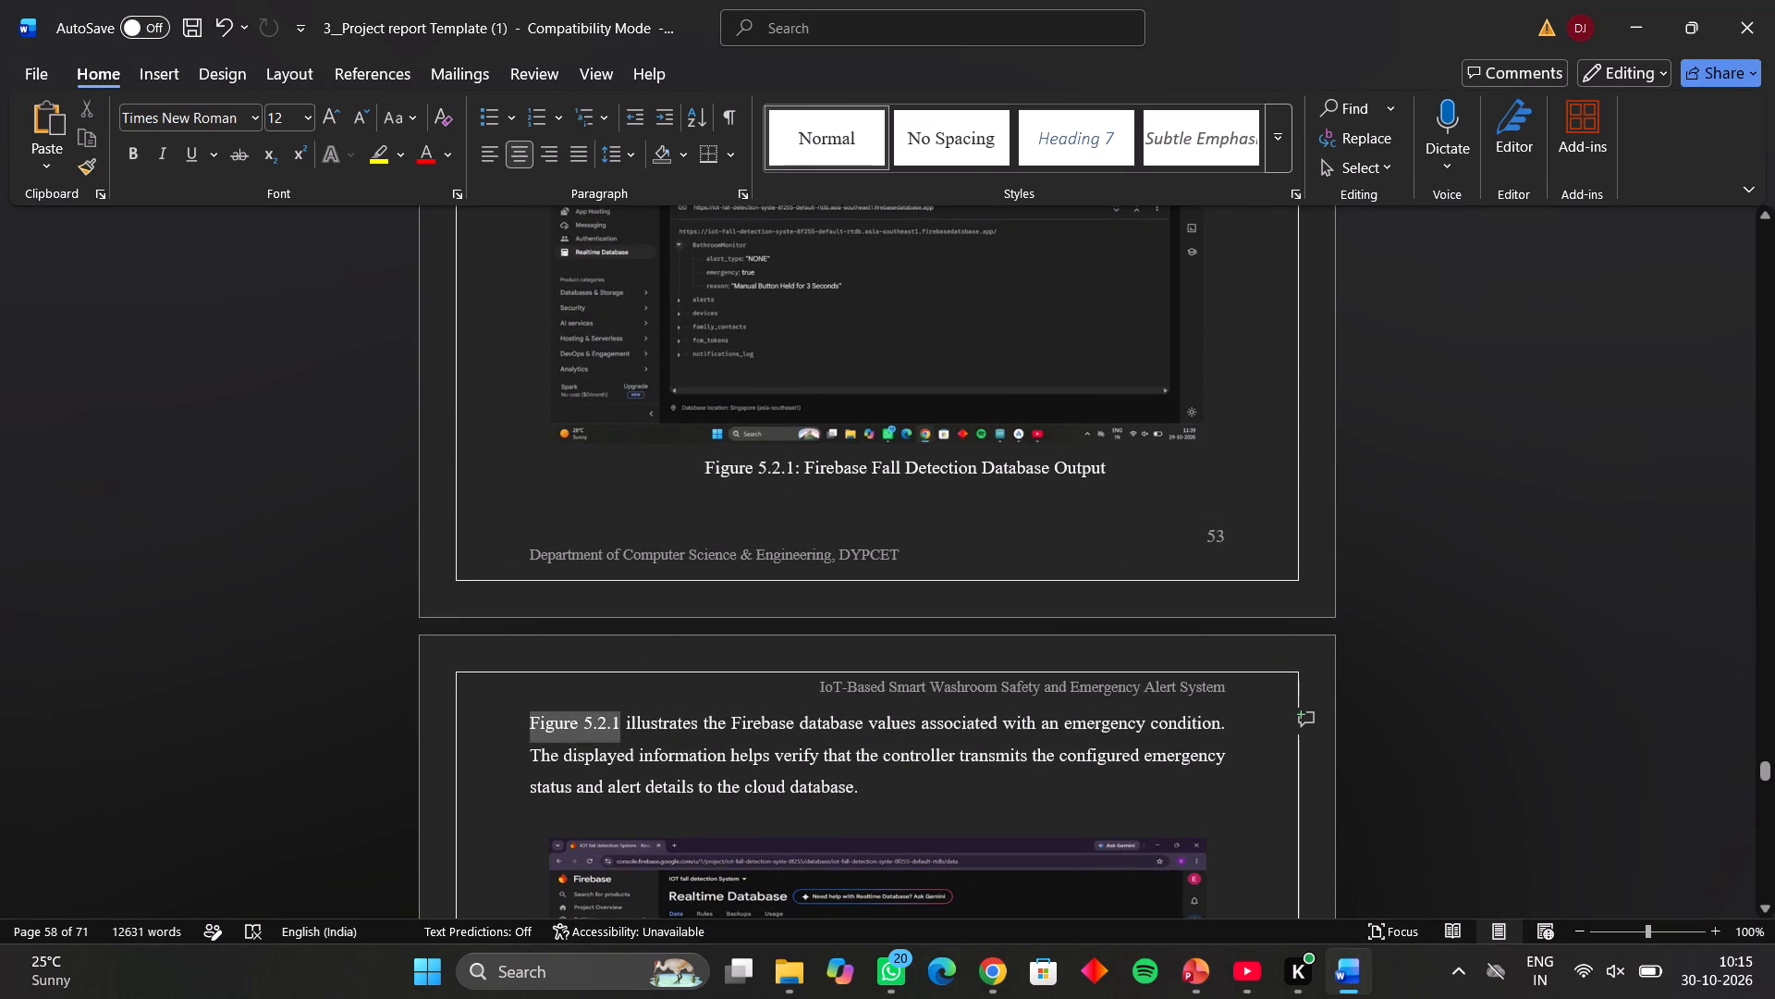
drag(638, 738, 869, 791)
key(ctrl+c)
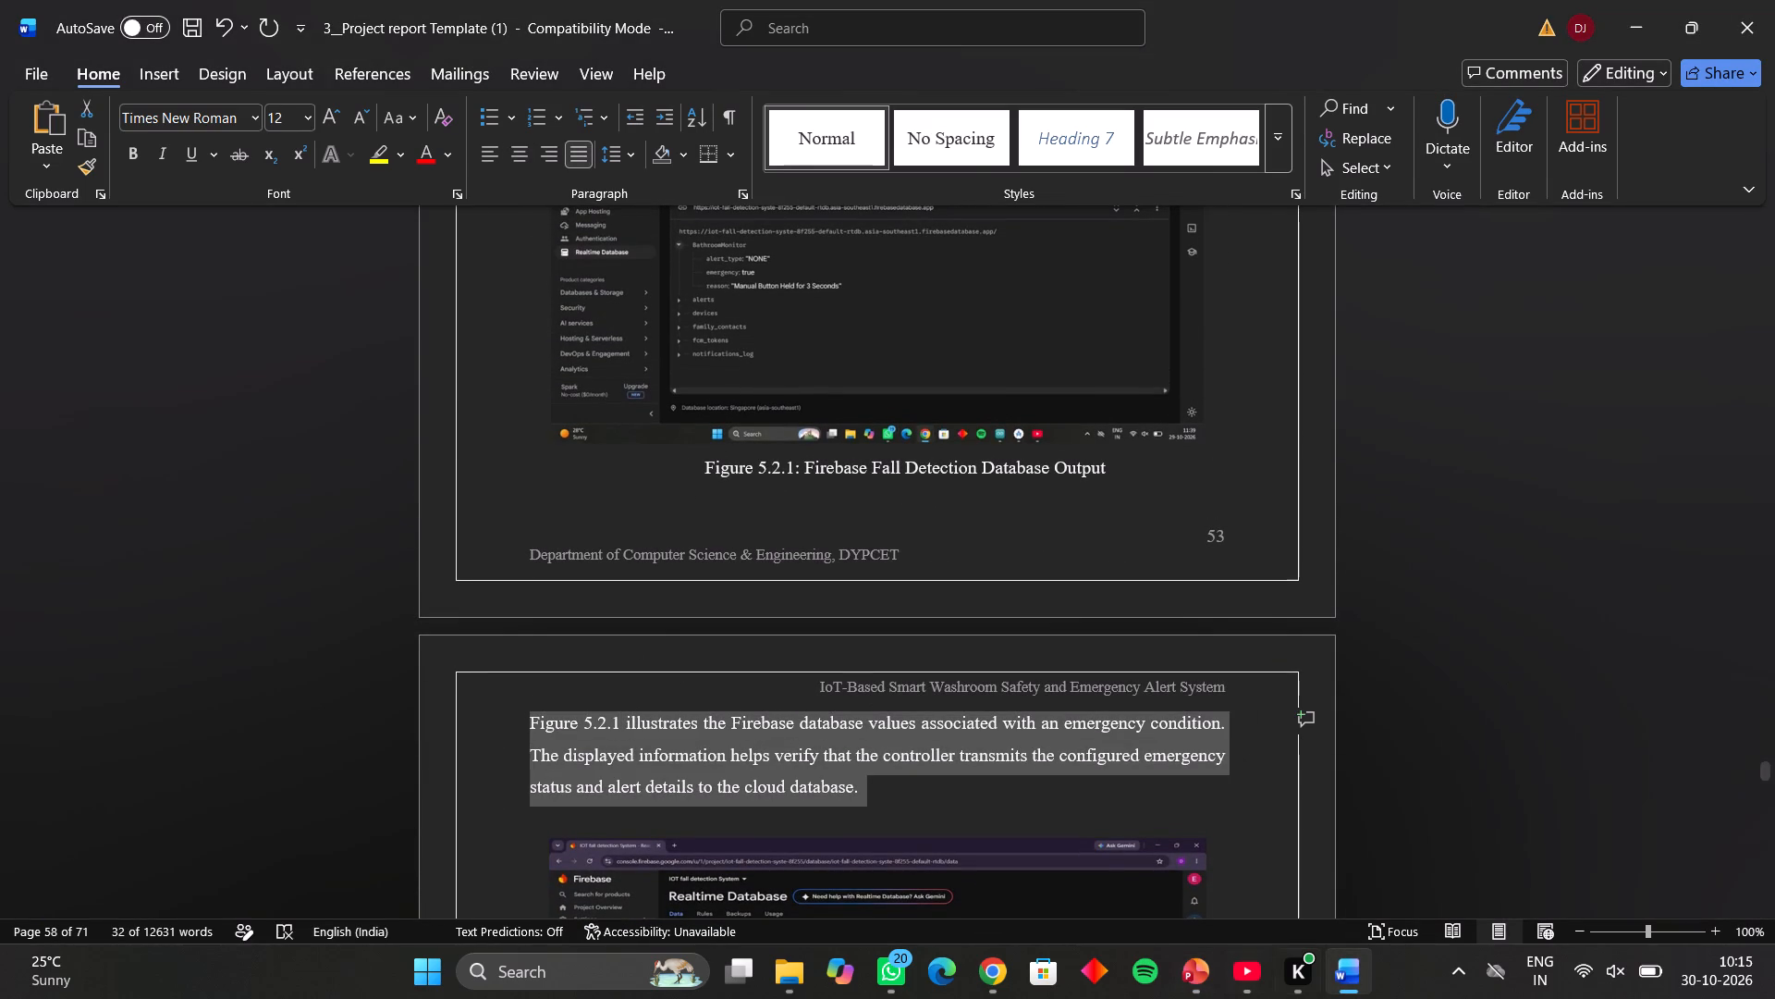
click(1195, 977)
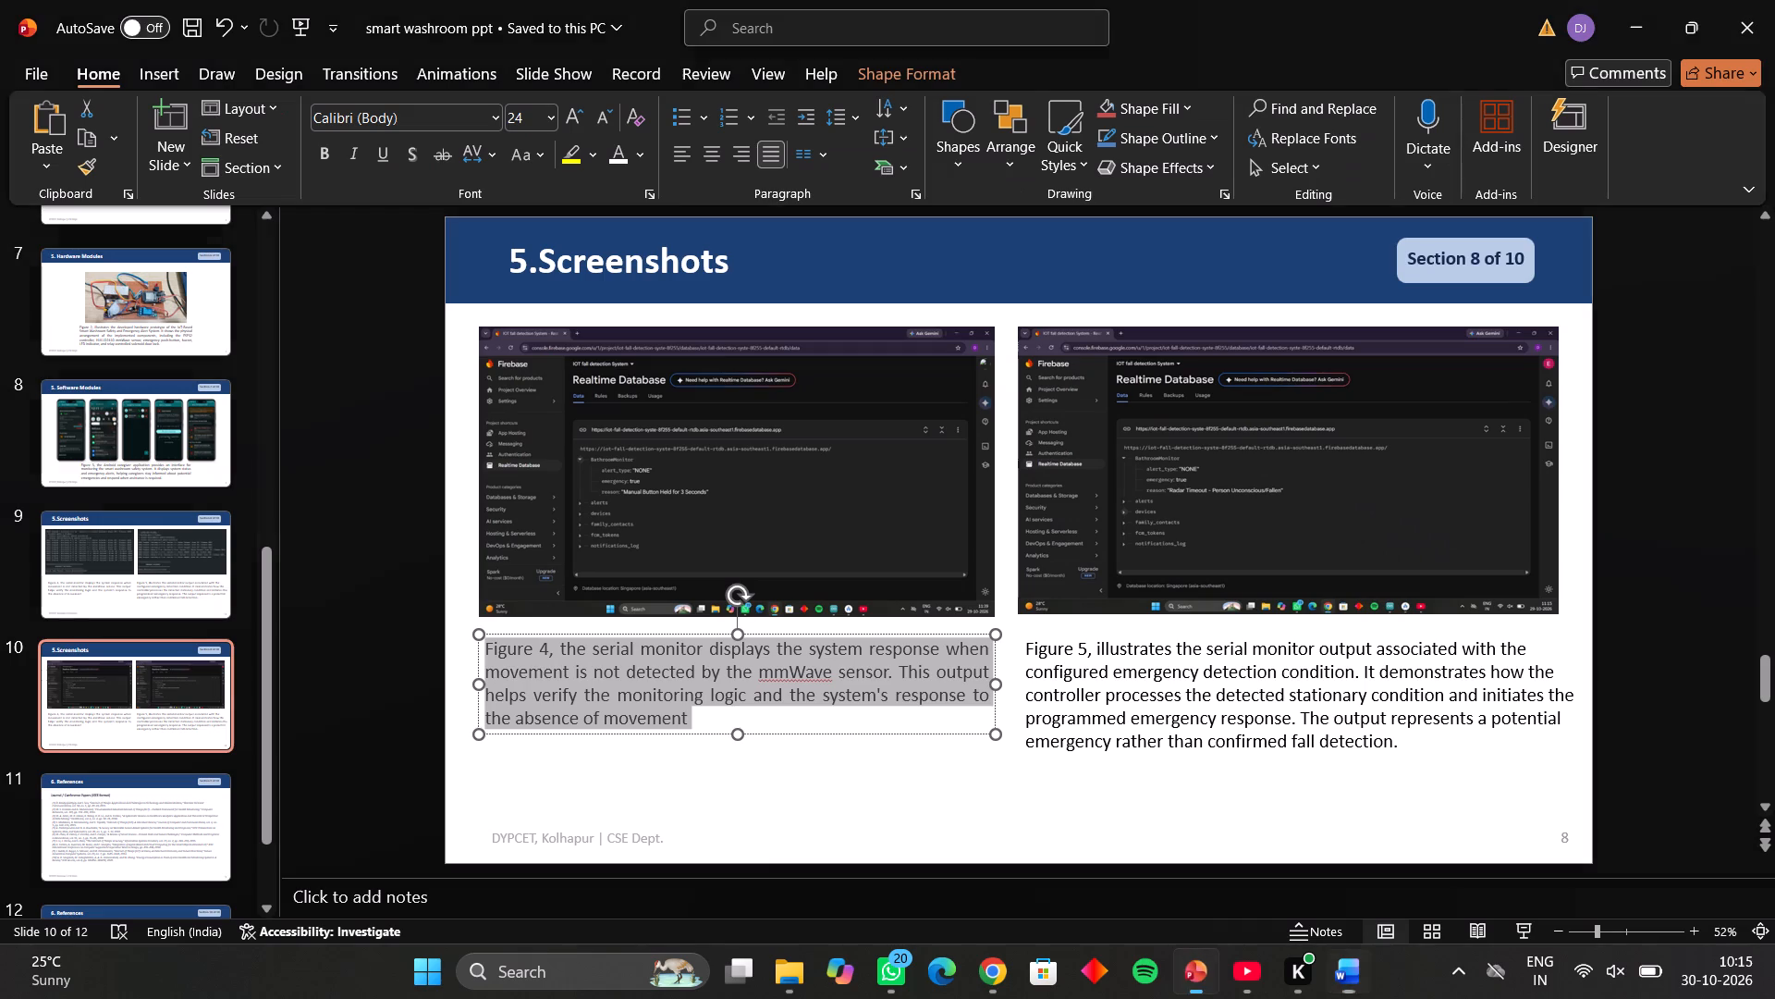
key(ctrl+v)
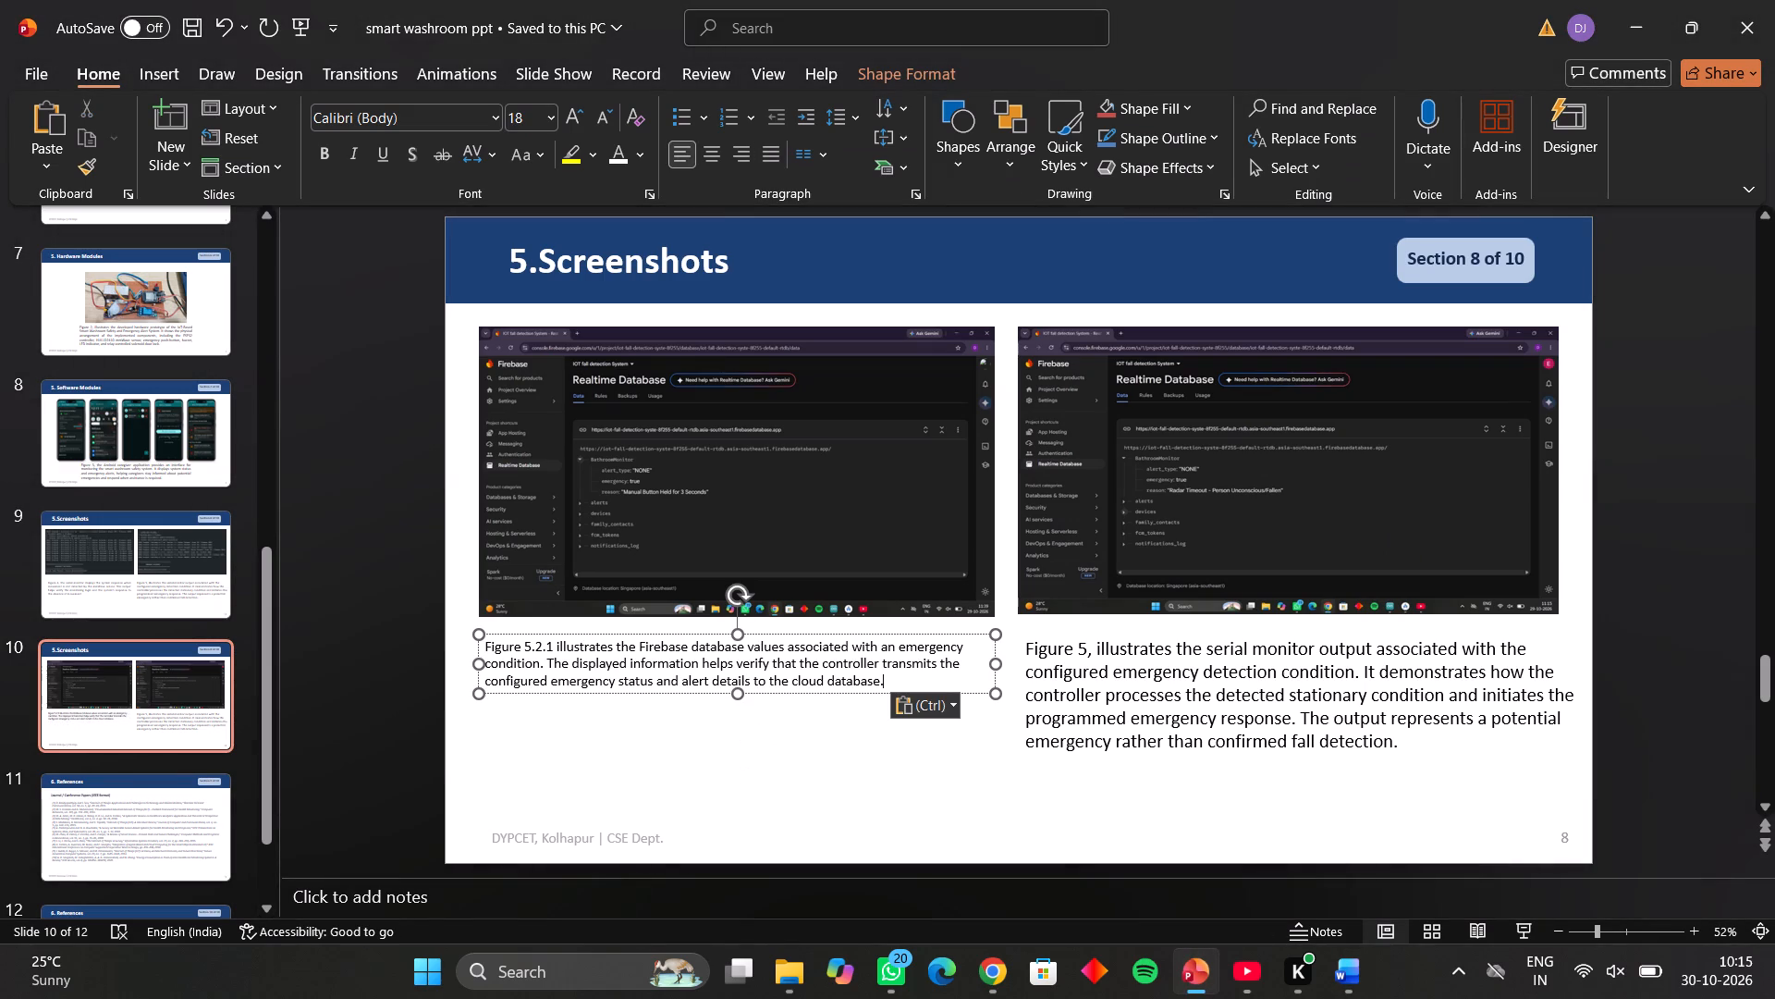
Set the pasted Figure 5.2.1 caption to font size 24 and justify its text.
click(551, 118)
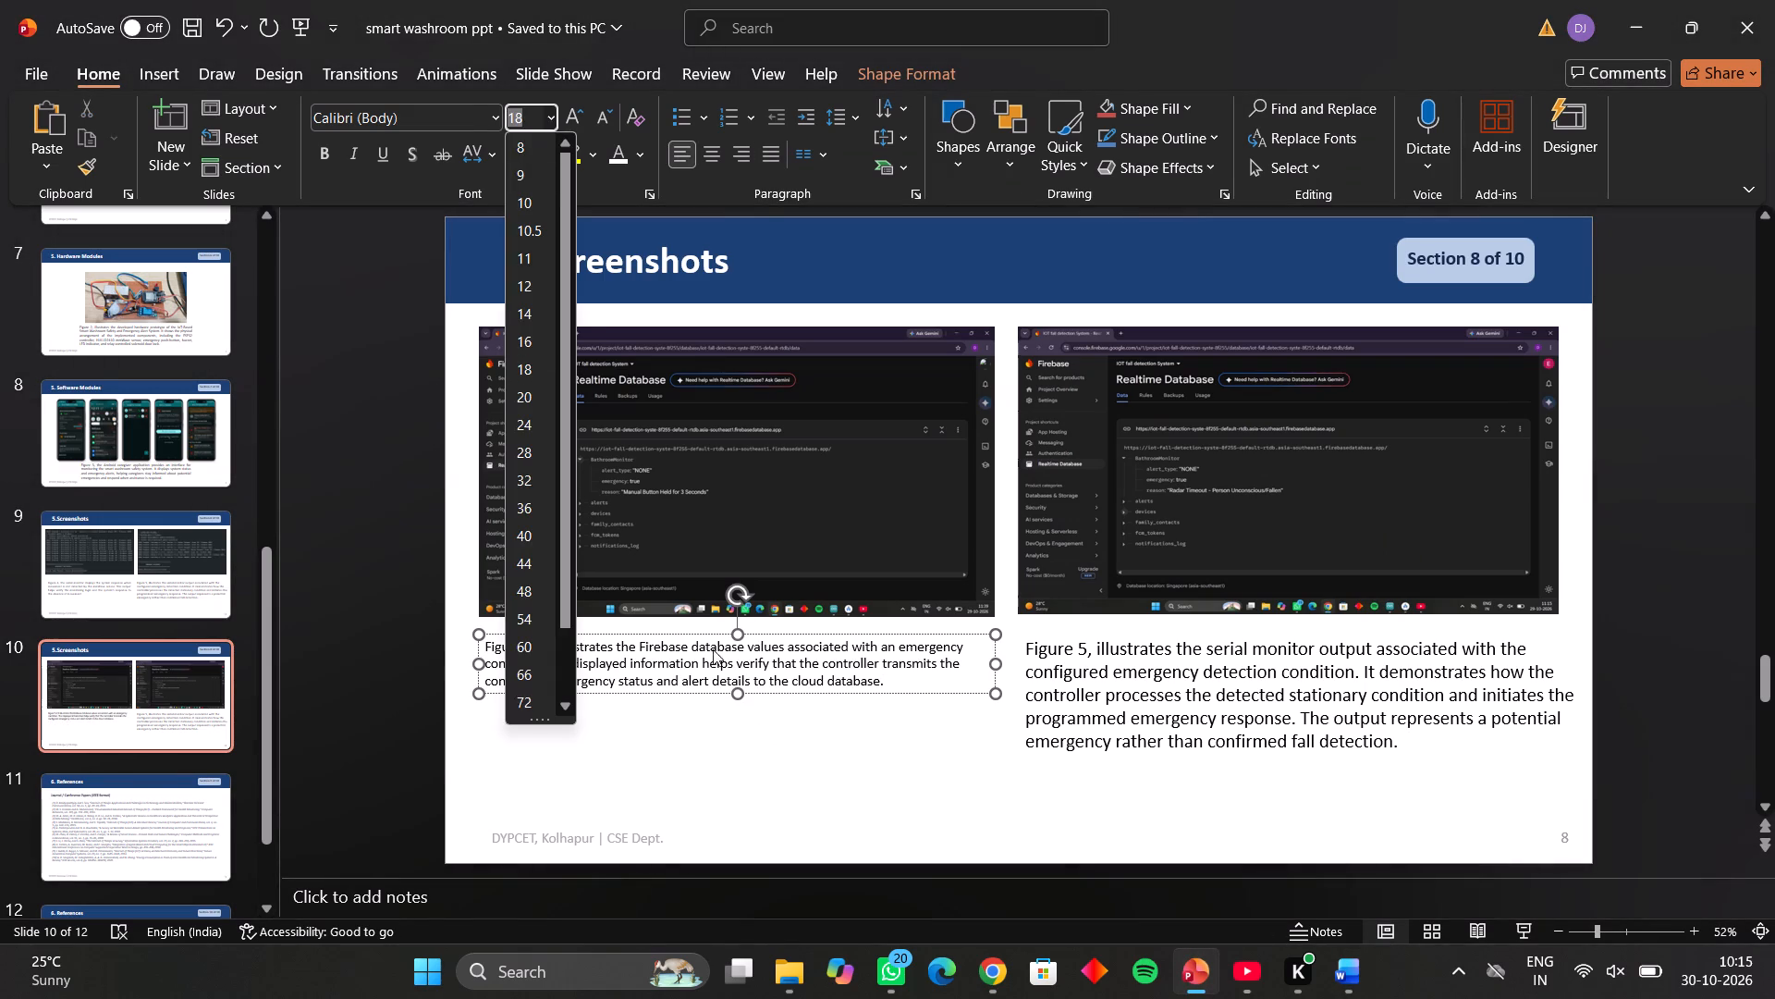
click(700, 649)
key(ctrl+a)
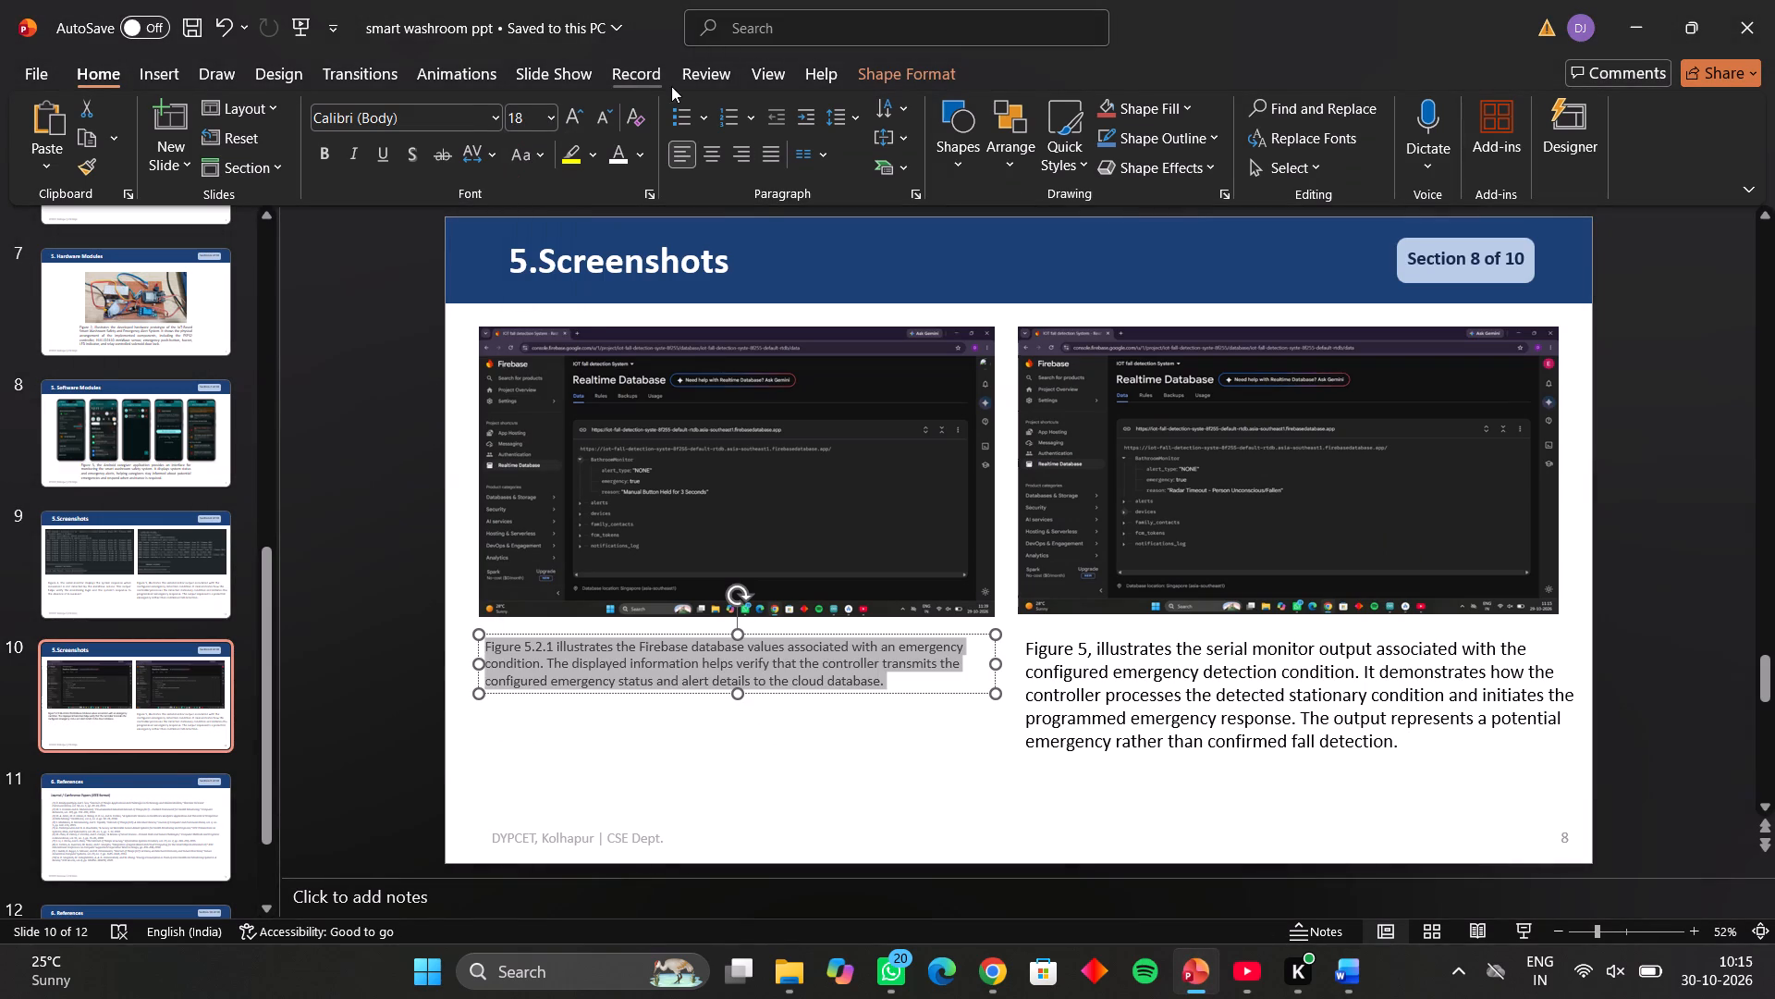
click(550, 114)
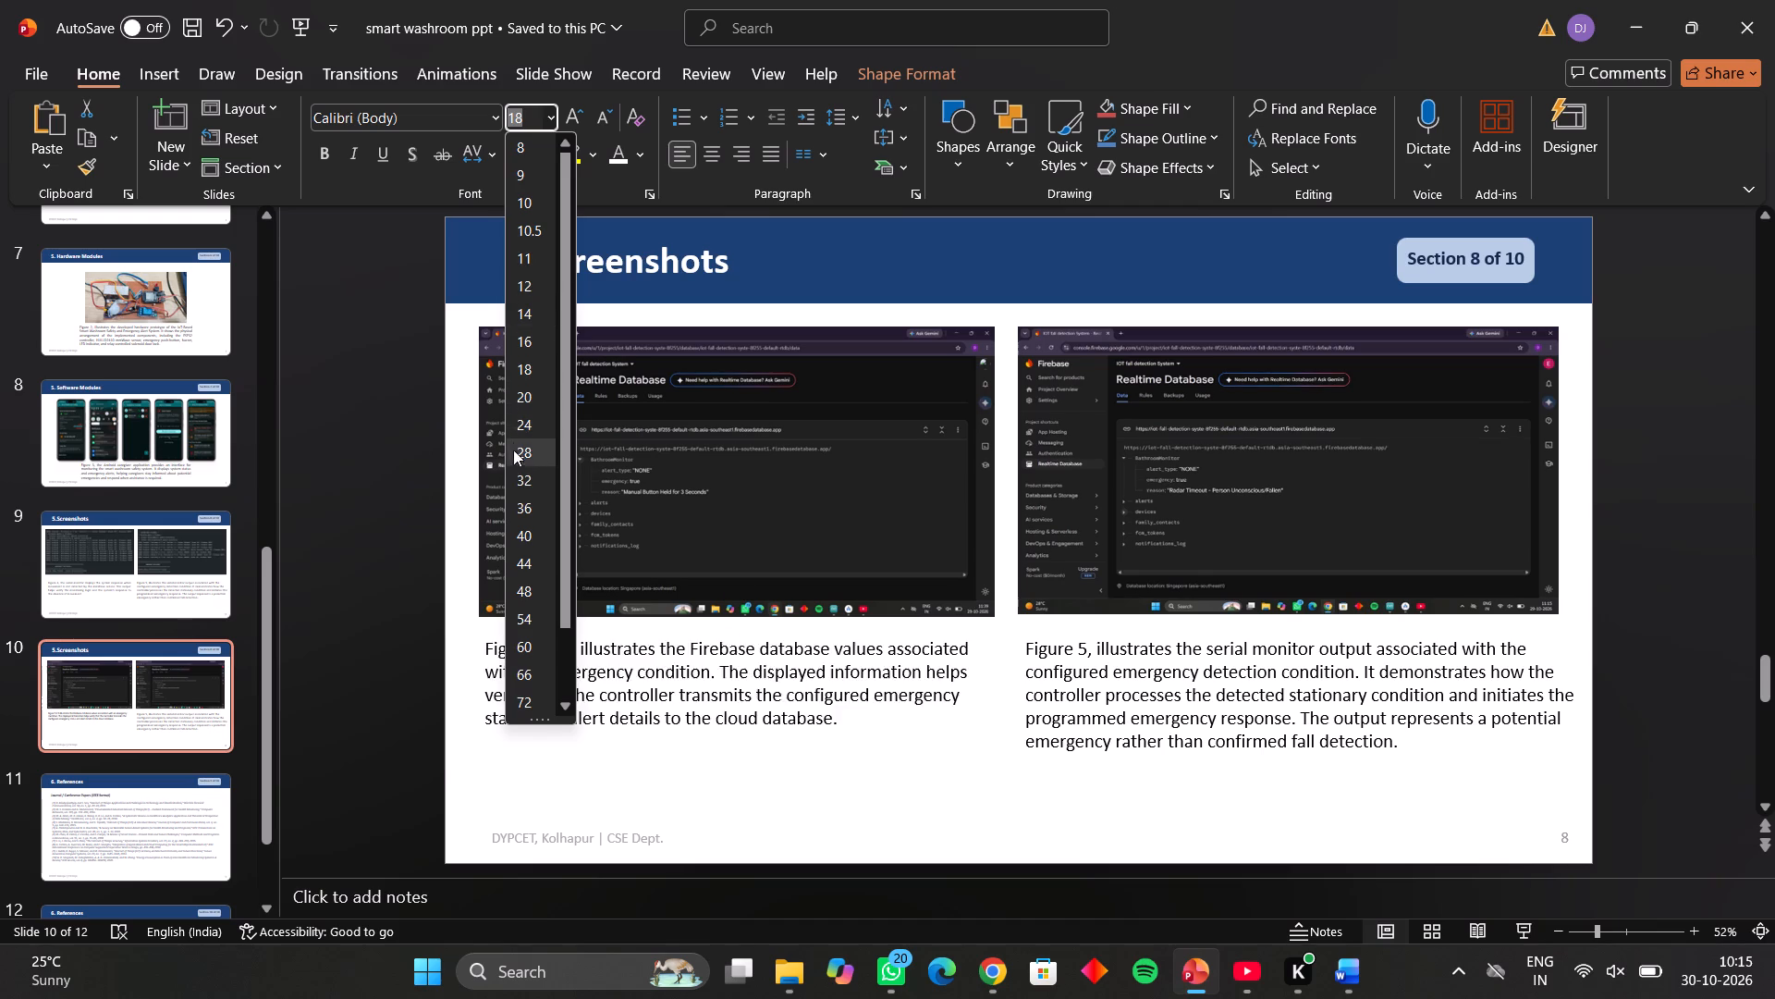
click(518, 426)
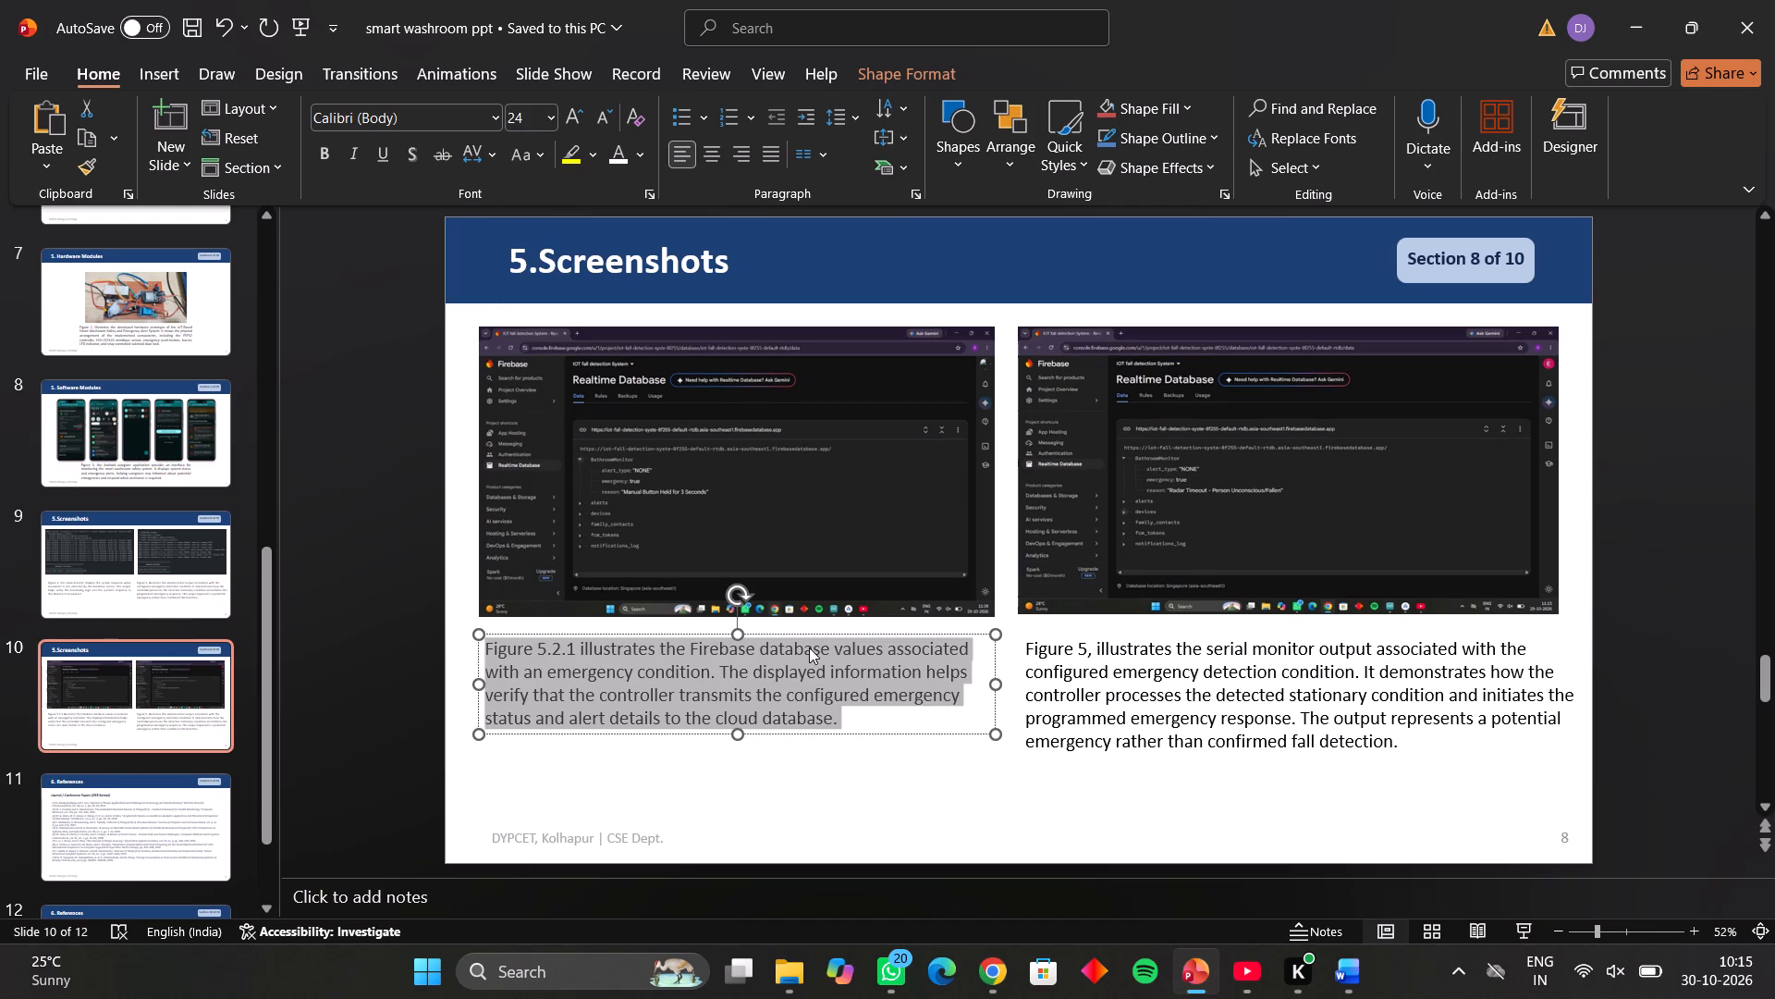
click(769, 149)
click(887, 718)
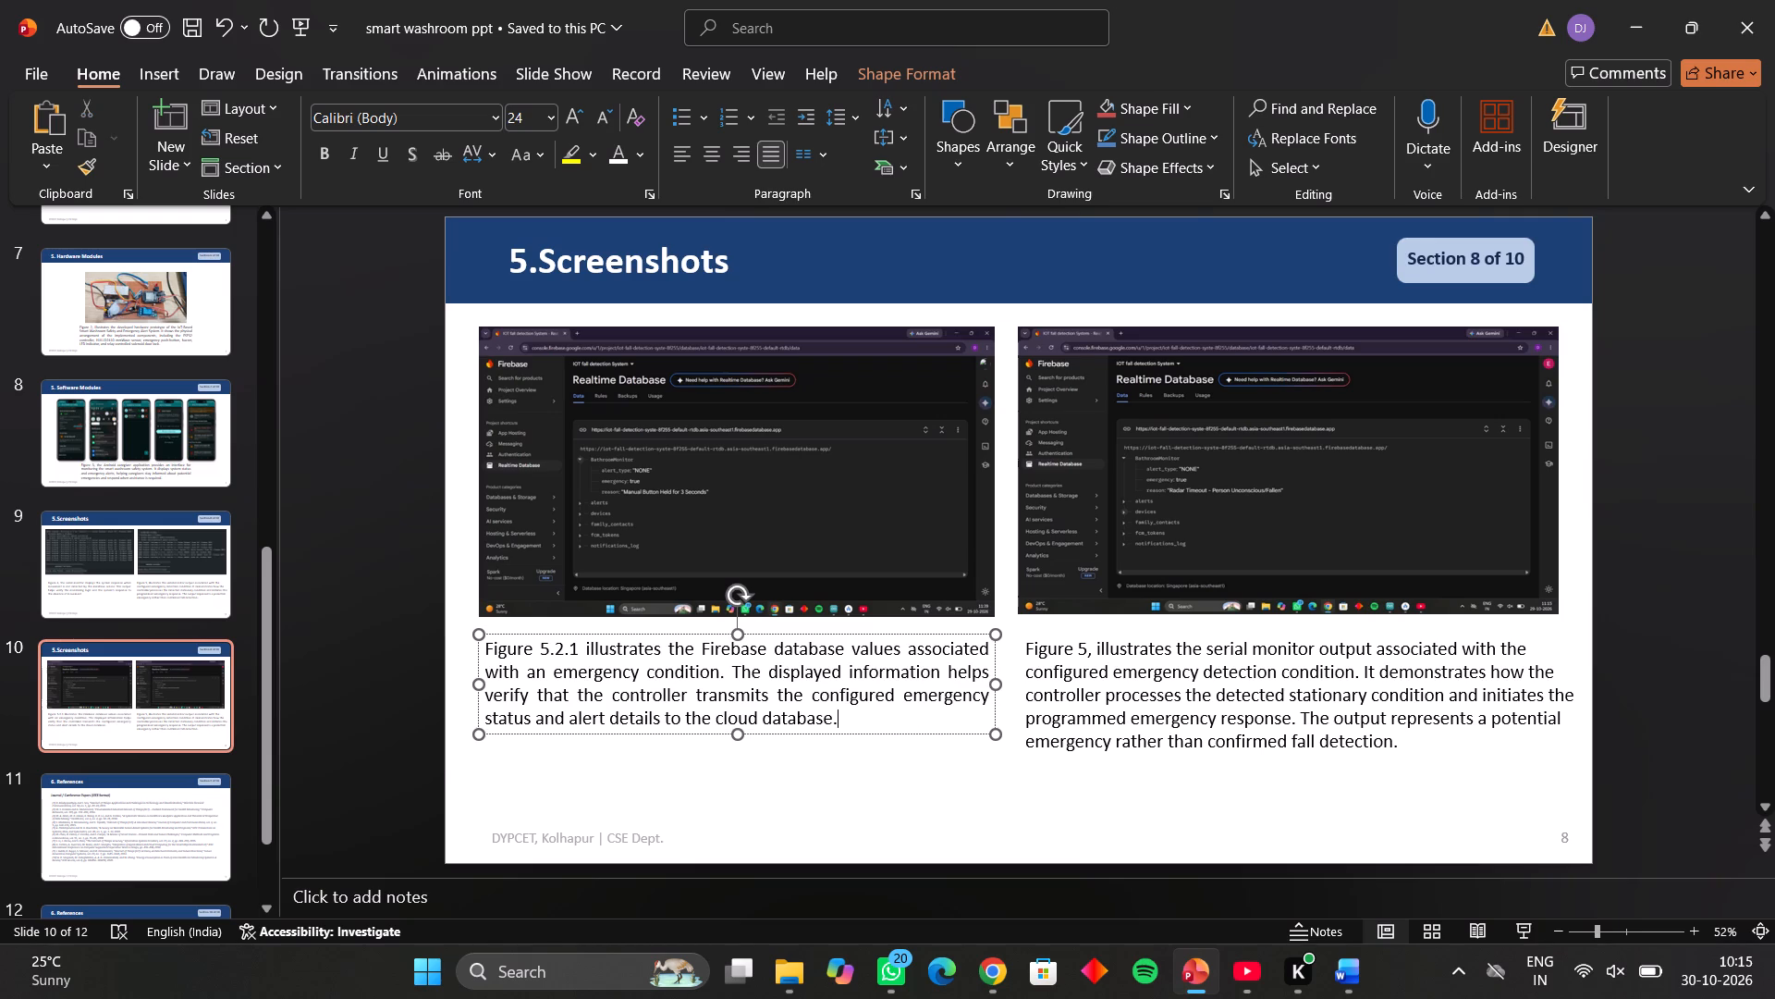
Change the figure number 5.2.1 in the first caption so it begins "Figure 6, illustrates", with a single space after the comma.
click(579, 648)
key(BackSpace)
key(BackSpace)
key(BackSpace)
key(BackSpace)
key(BackSpace)
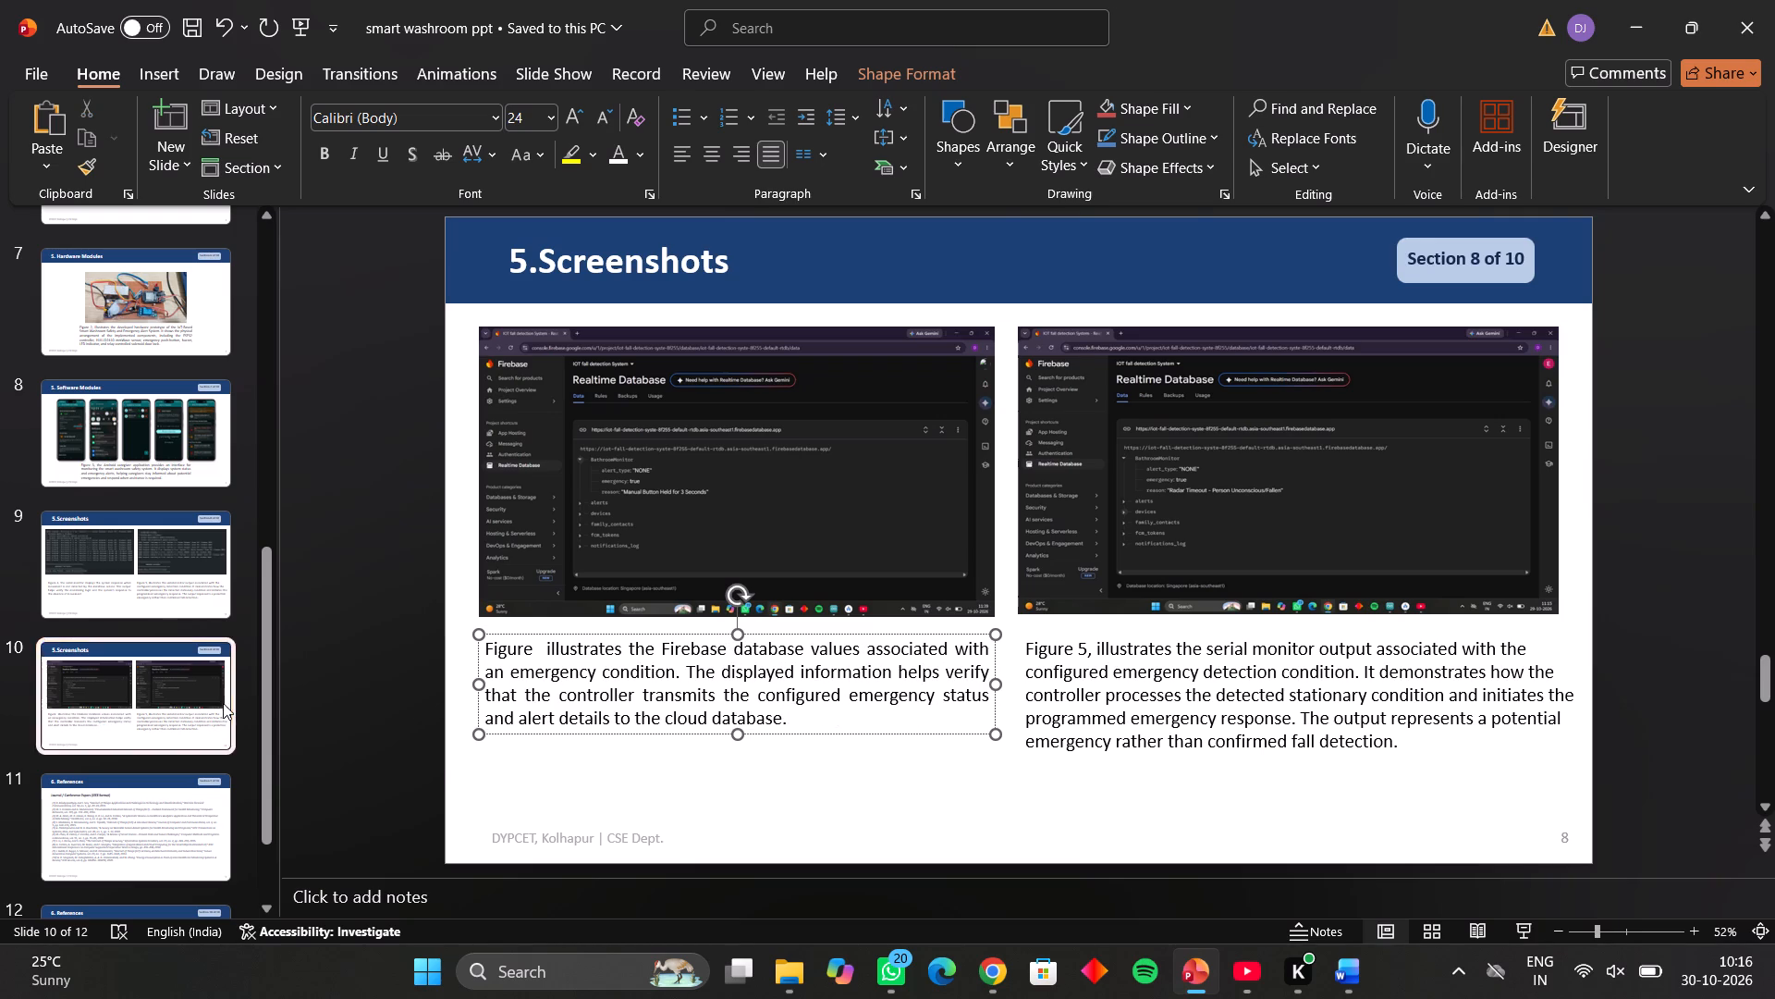
click(196, 604)
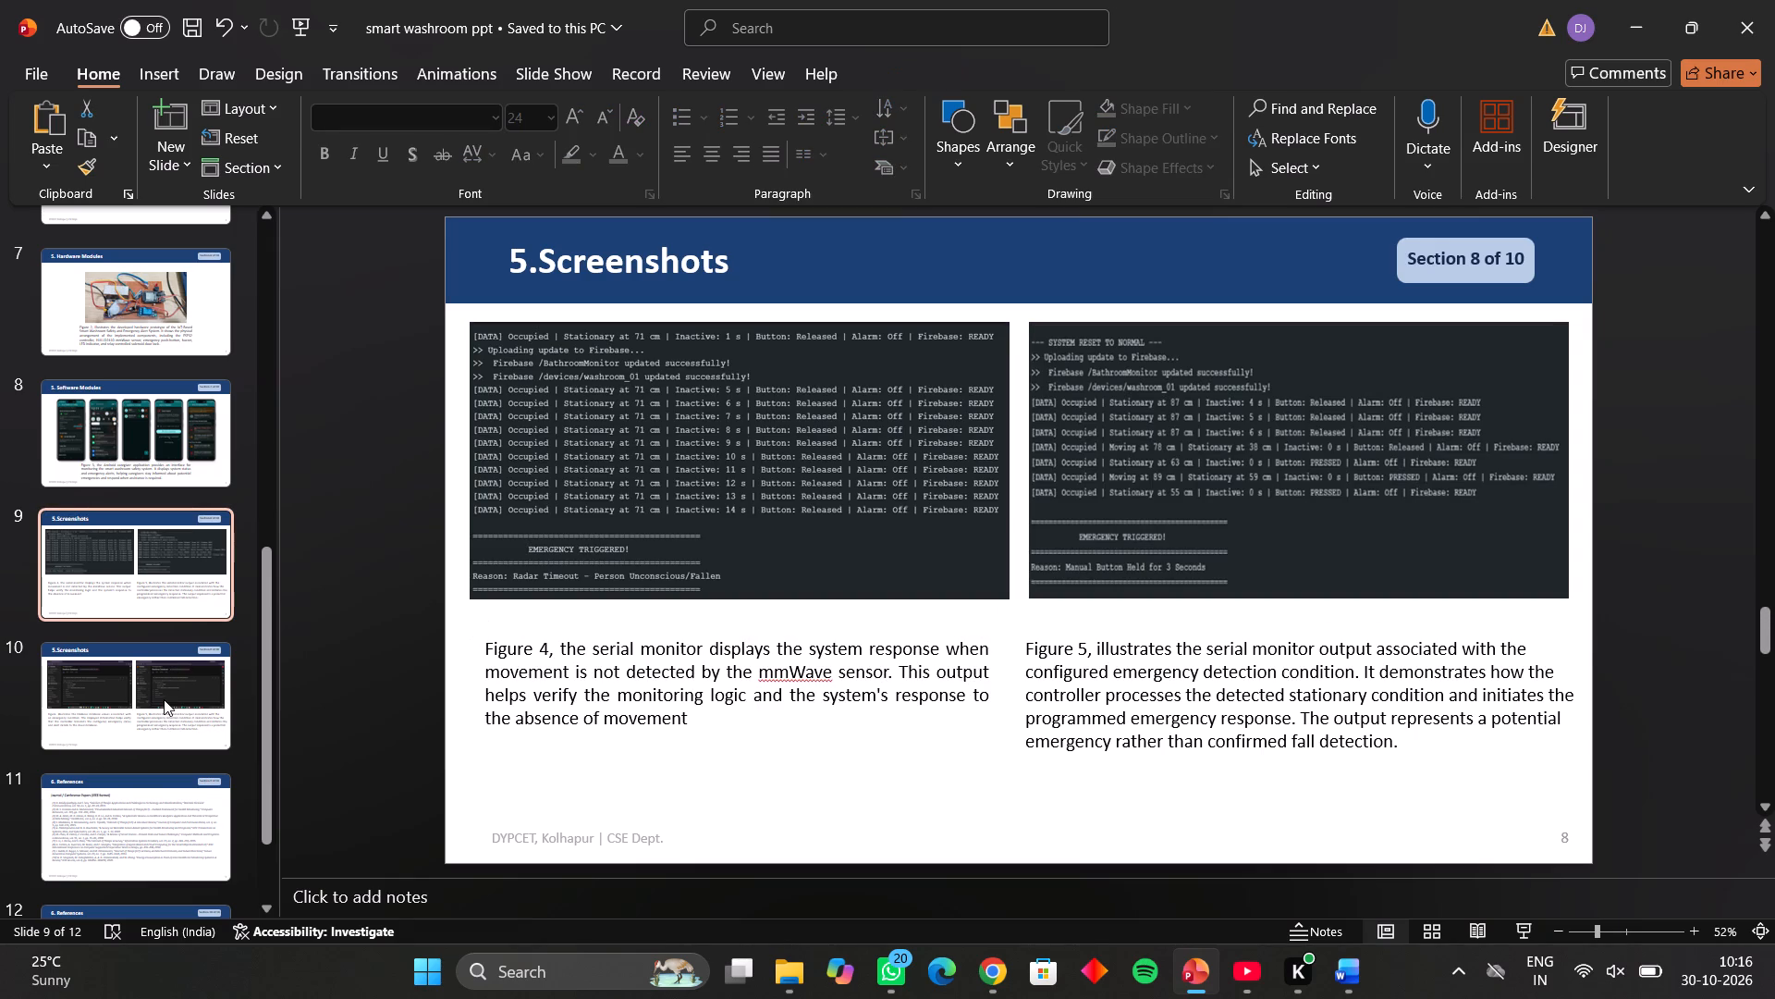
click(165, 699)
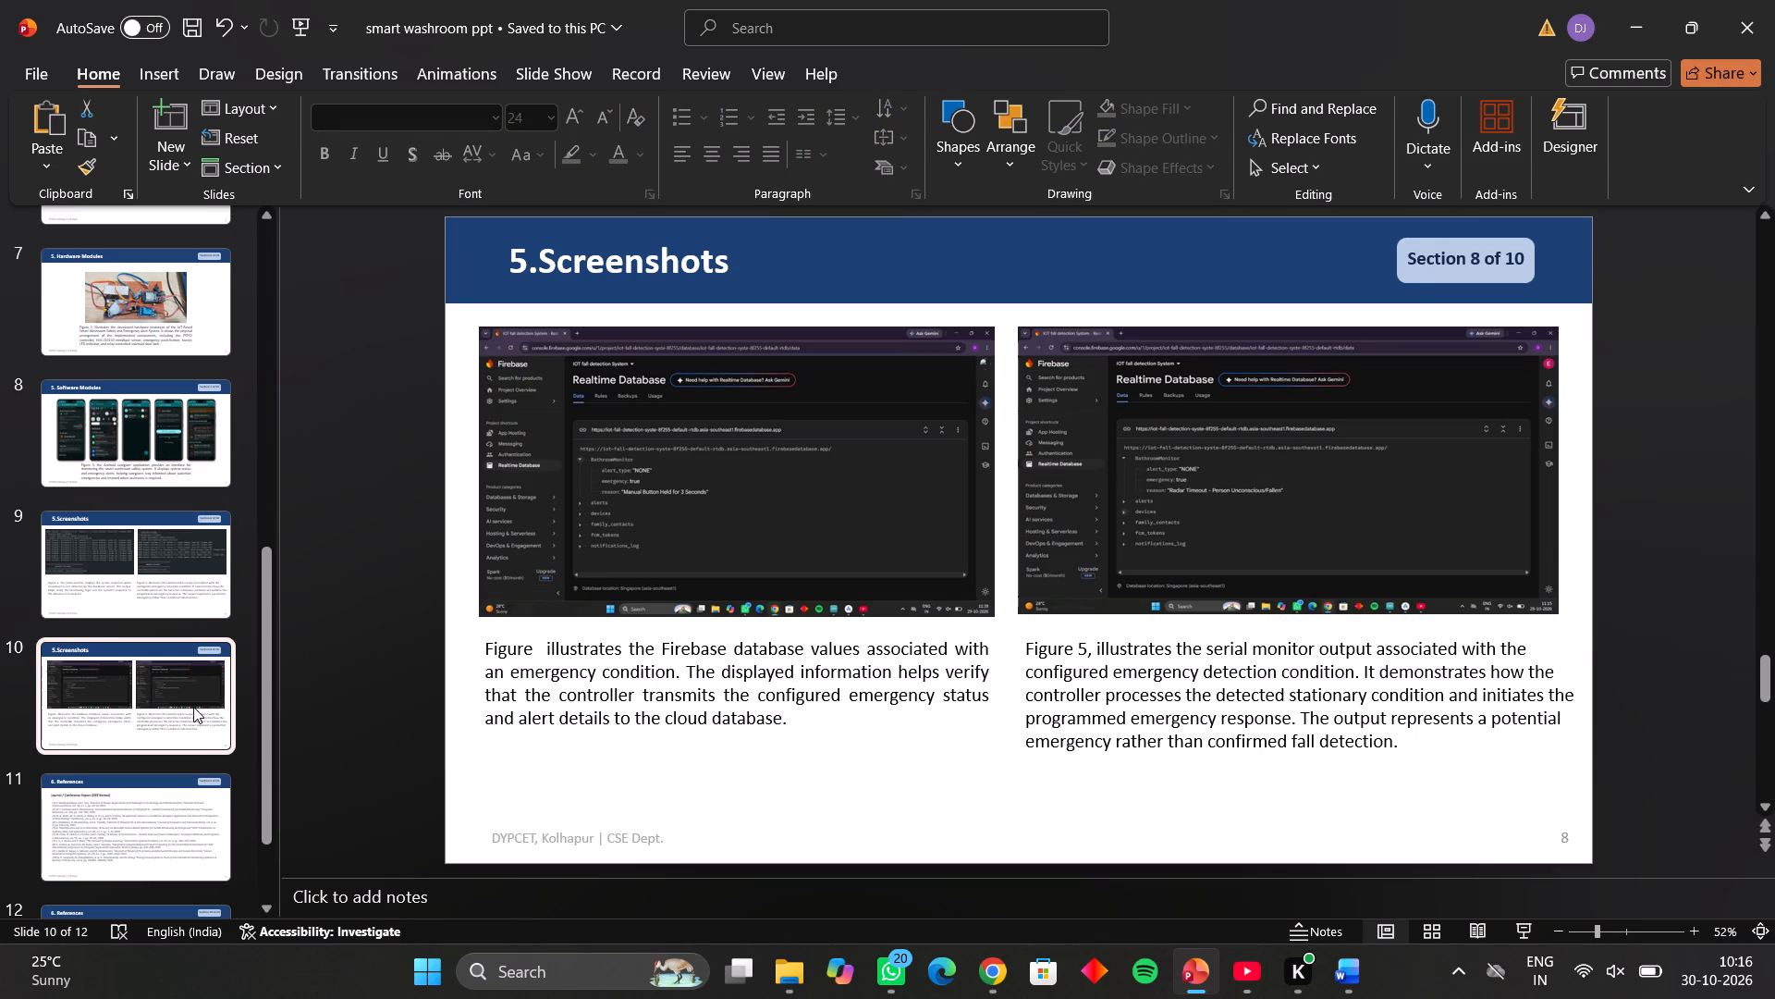
click(193, 707)
drag(522, 646, 534, 646)
click(534, 646)
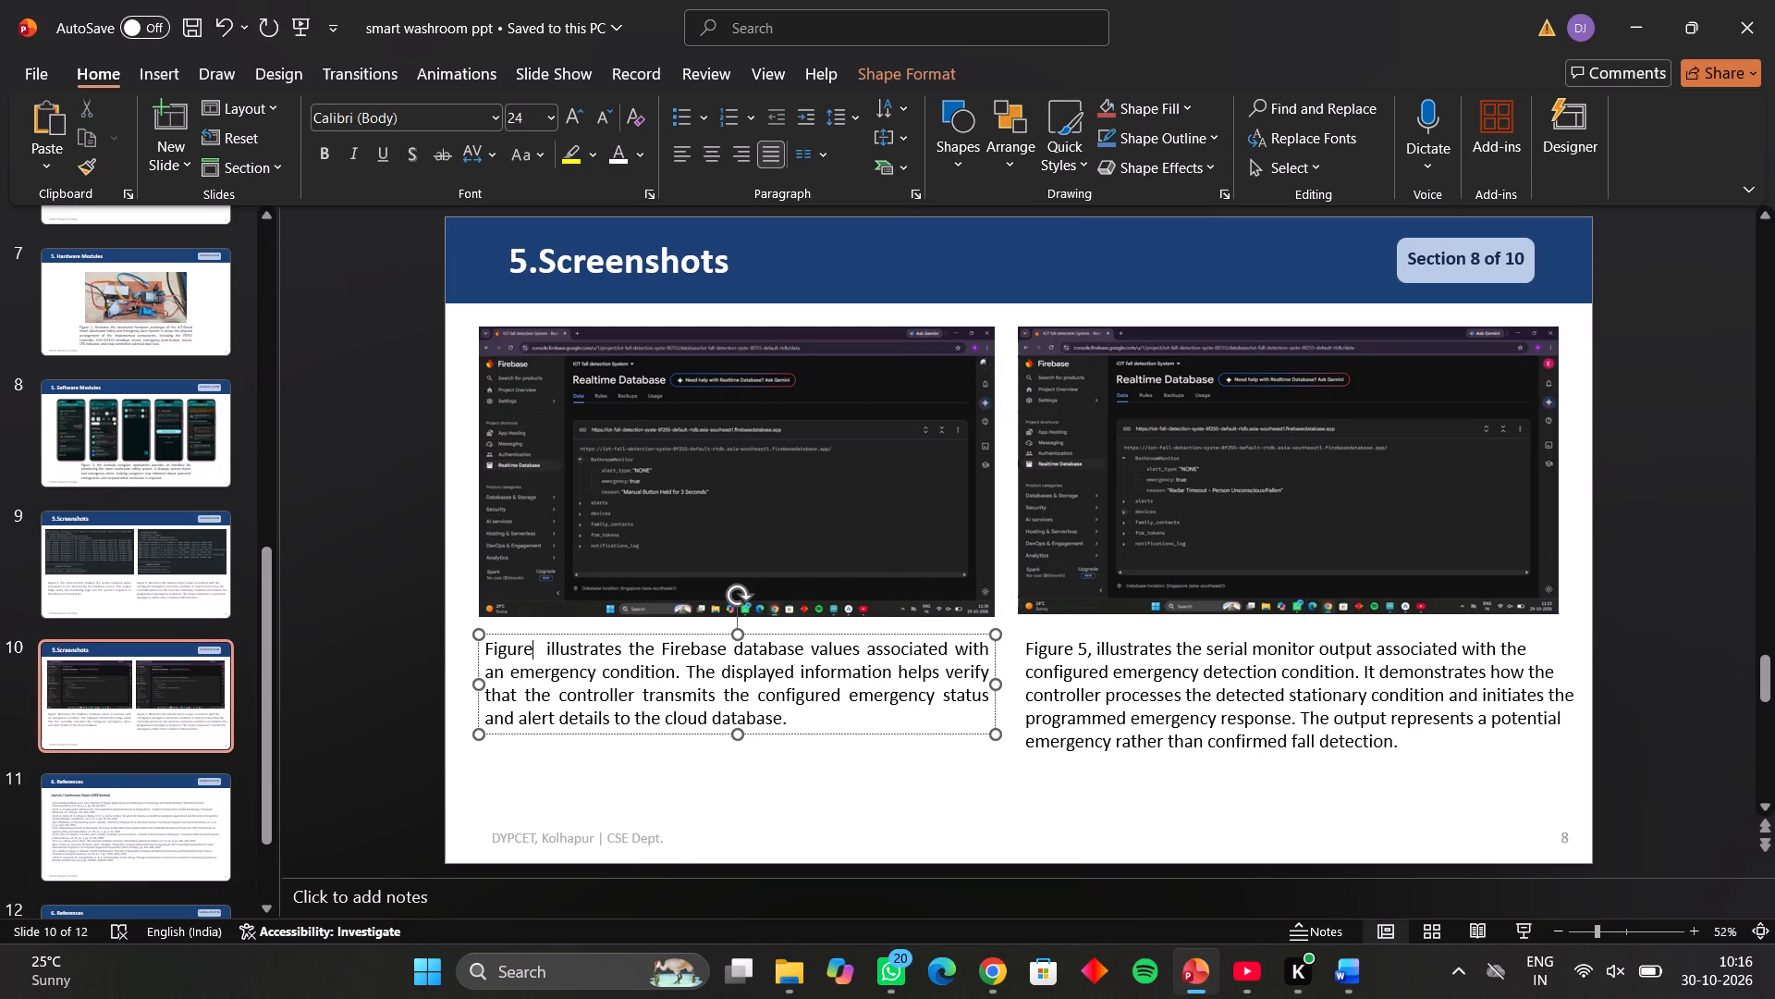
key(space)
key(6)
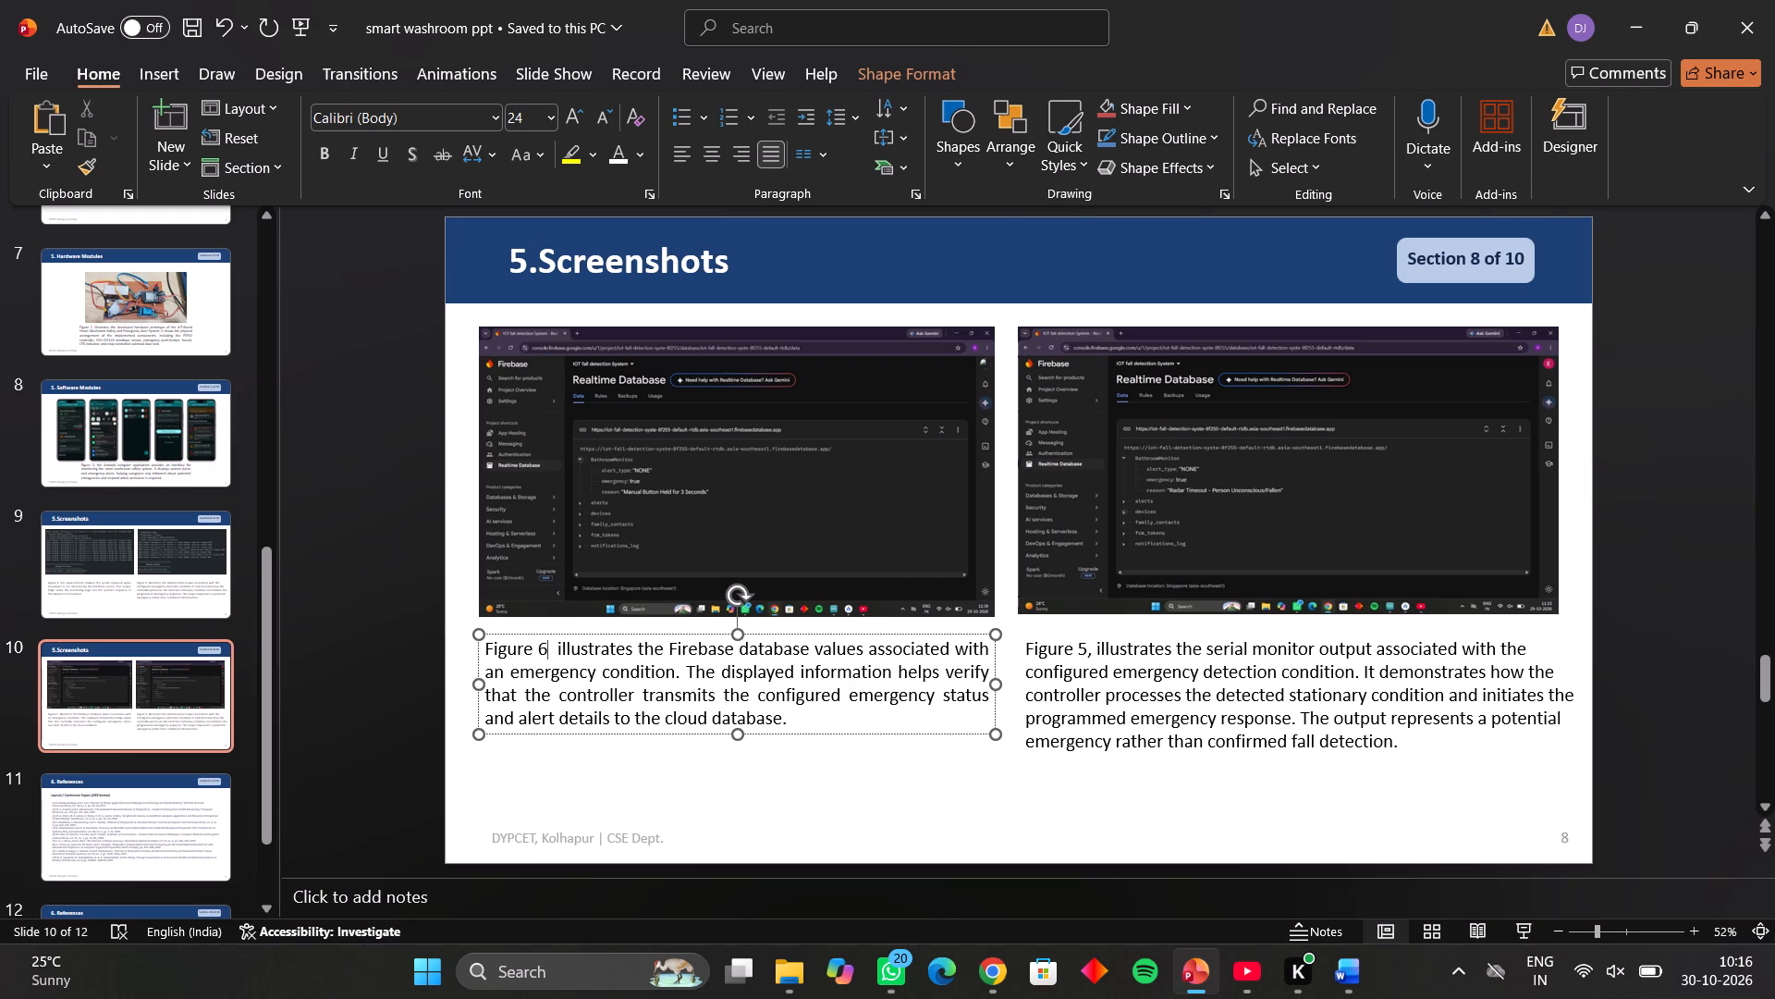
key(comma)
key(Right)
key(Right)
key(BackSpace)
Replace the Figure 5 caption on slide 10 with the Figure 5.2.2 description paragraph copied from the Word project report.
drag(1027, 647, 1419, 741)
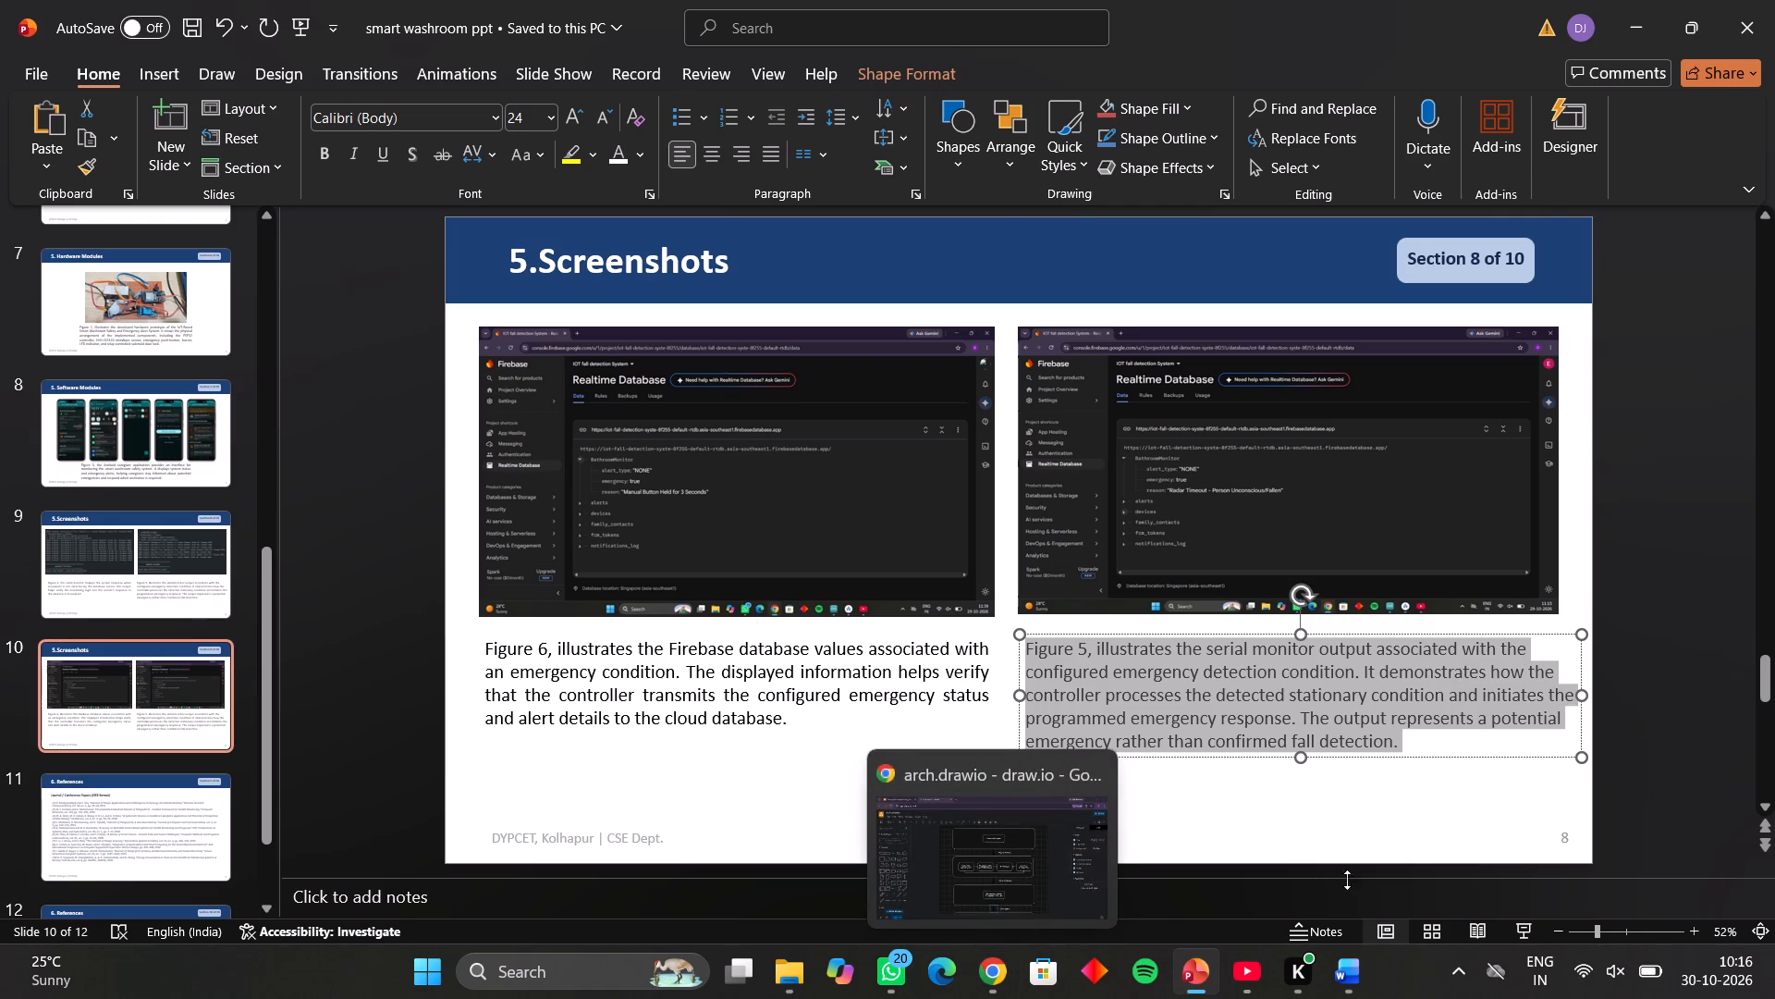
click(1335, 972)
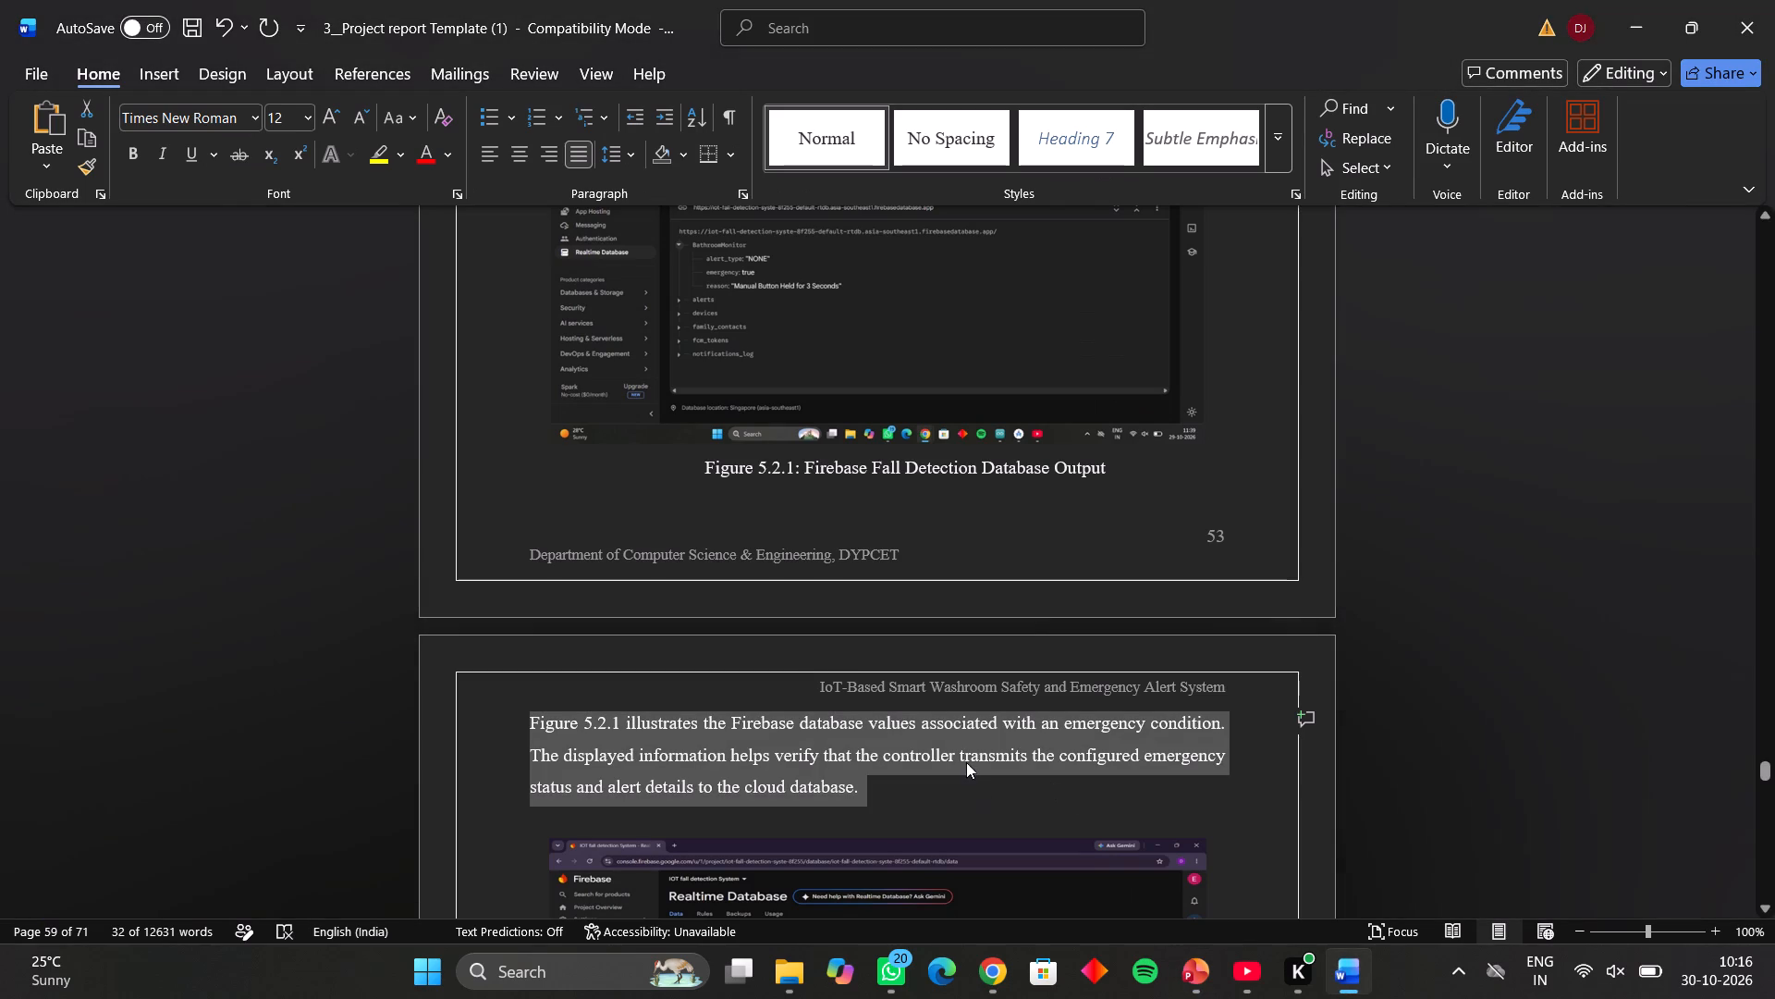
scroll(966, 762, down, 3)
drag(532, 573, 682, 669)
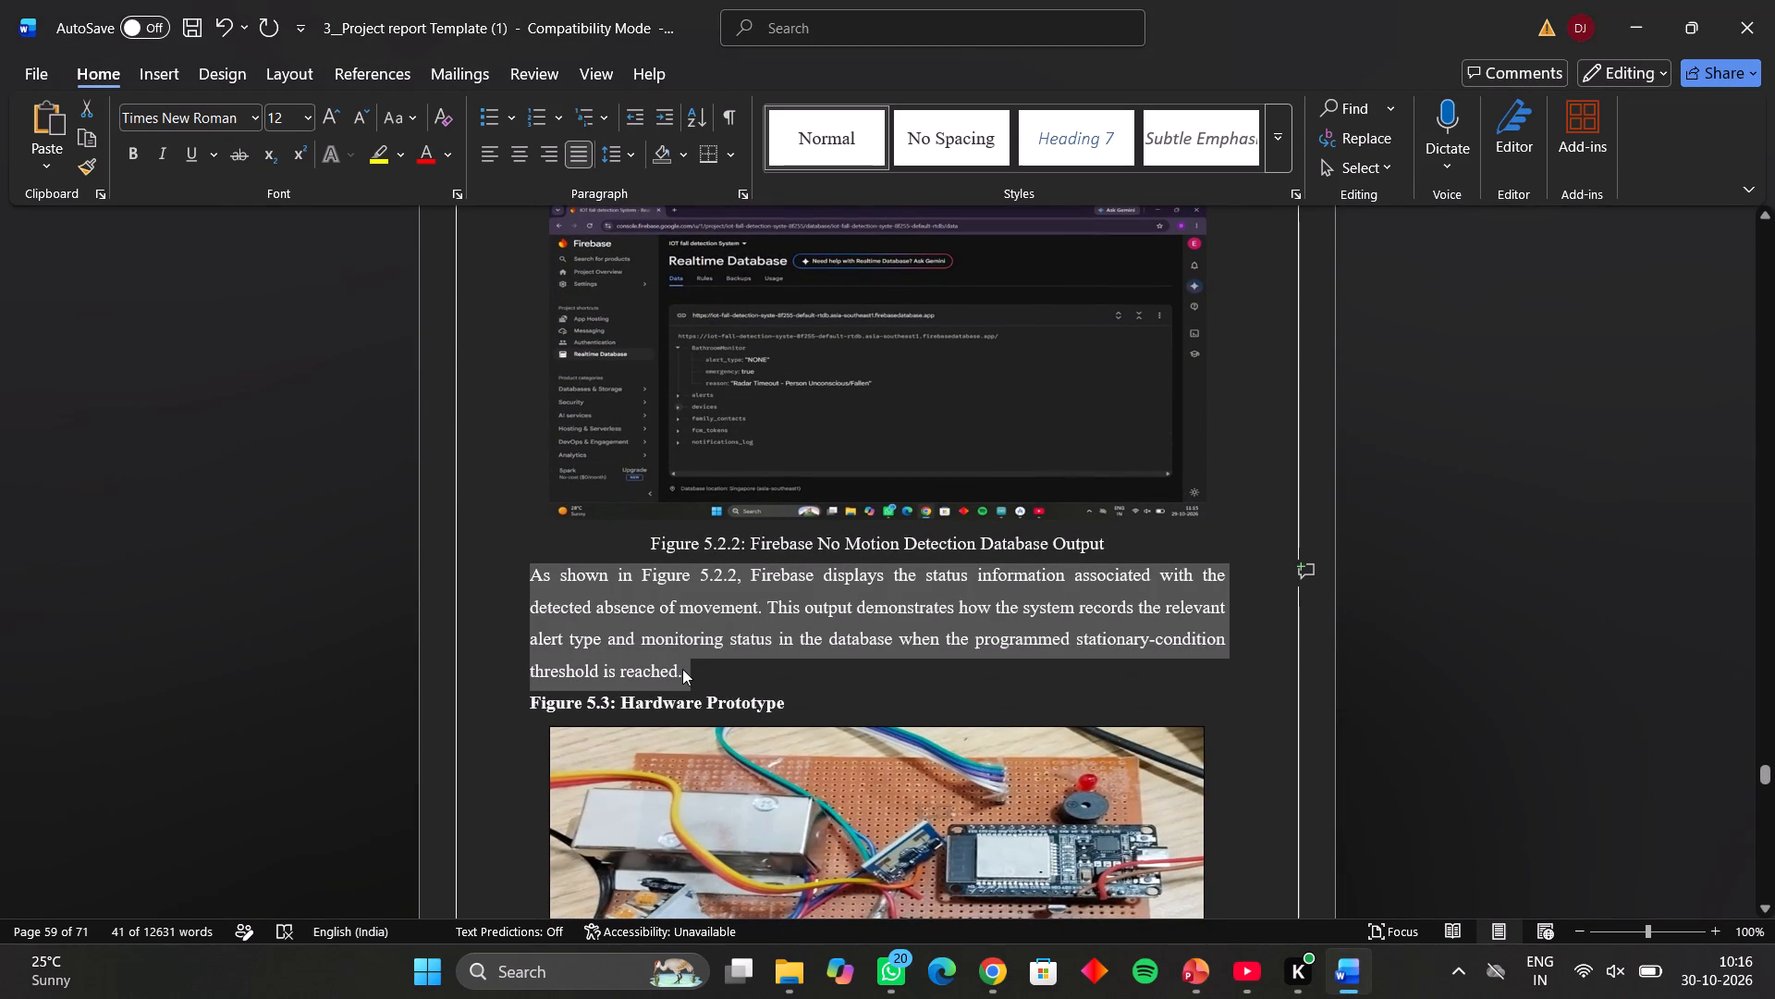
key(ctrl+c)
click(1197, 972)
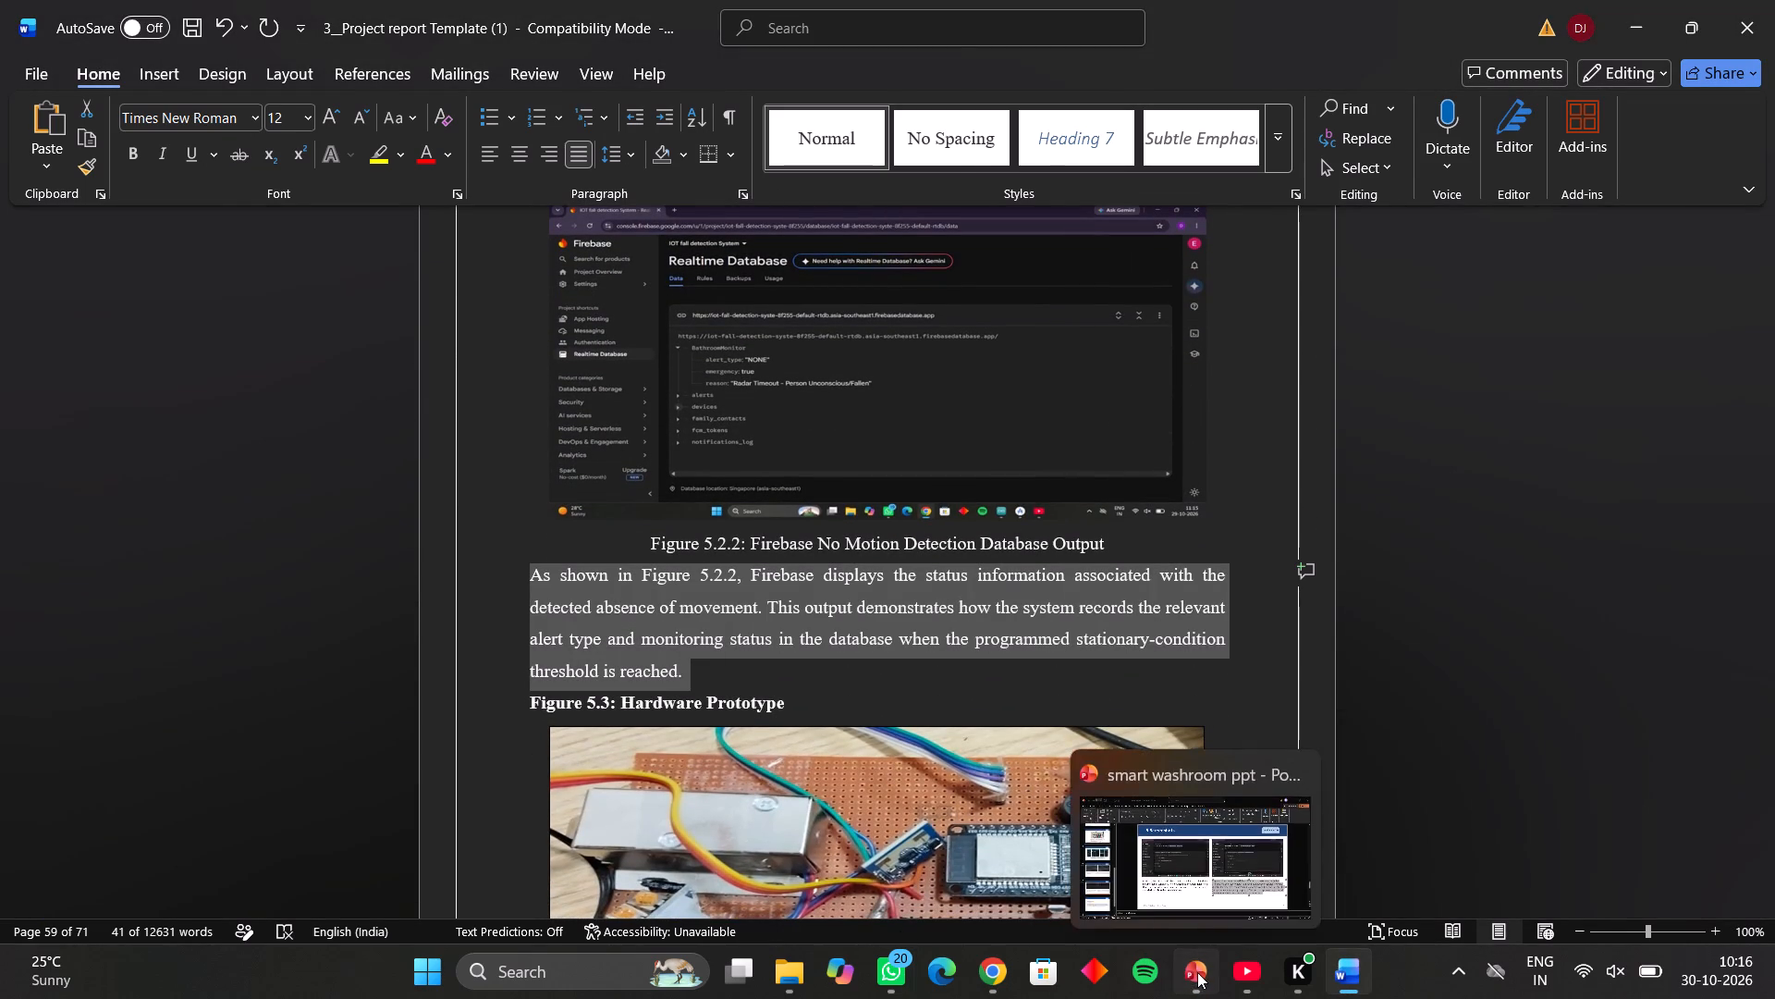
key(ctrl+v)
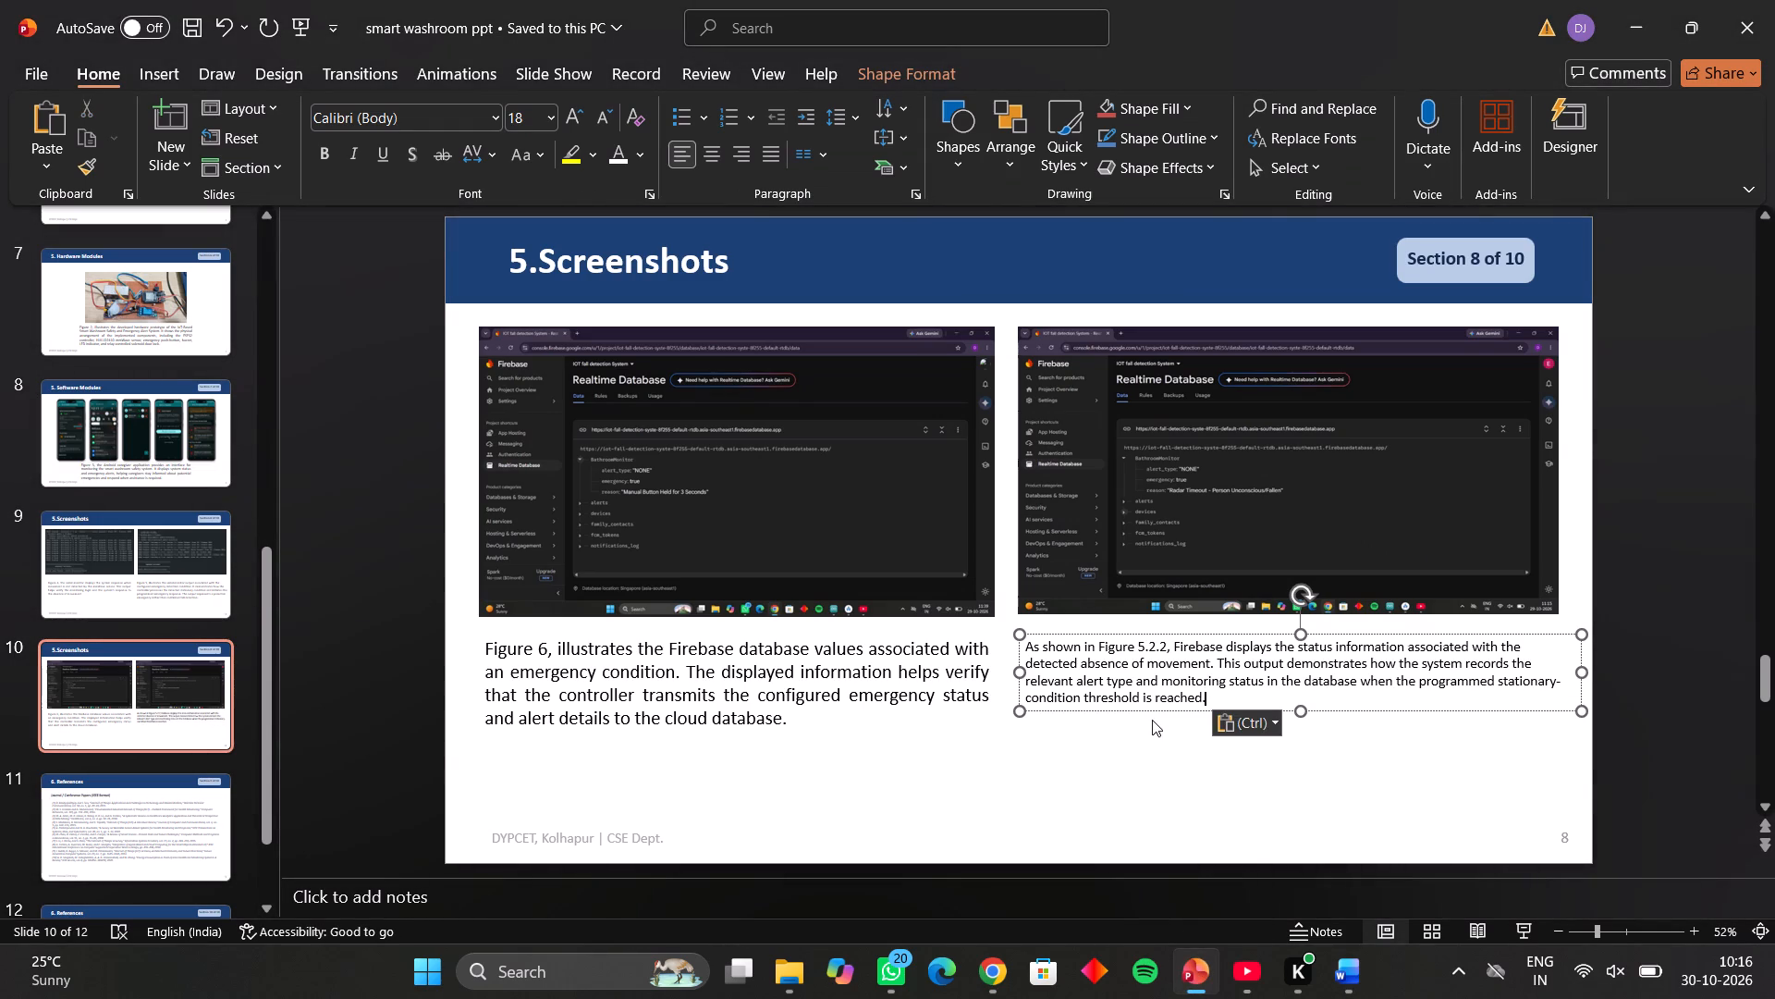
Delete the opening words "As shown in" from the second caption so it starts with "Figure".
drag(1096, 645, 1020, 634)
drag(1020, 634, 1015, 634)
key(BackSpace)
Change the figure number 5.2.2 in the second caption so it begins "Figure 7,".
key(Right)
key(Right)
key(Right)
key(Right)
key(Right)
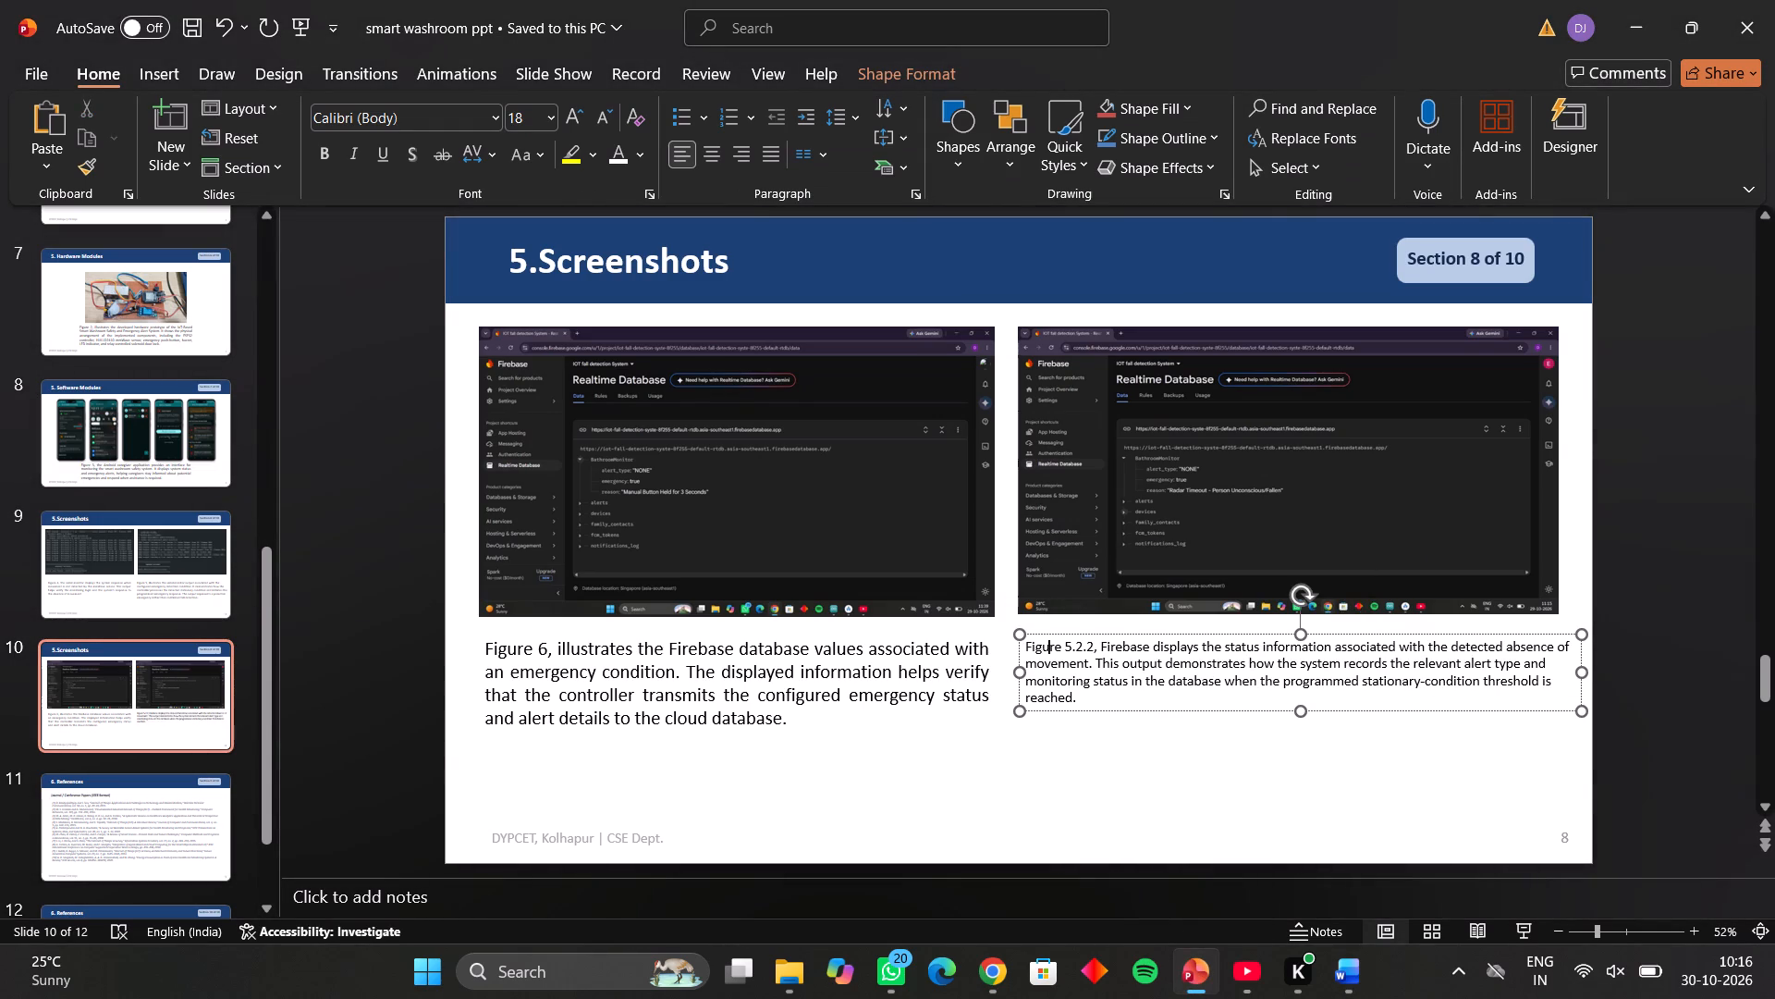
key(Right)
key(Right)
key(Right)
key(Right)
key(Right)
key(Right)
key(Right)
key(BackSpace)
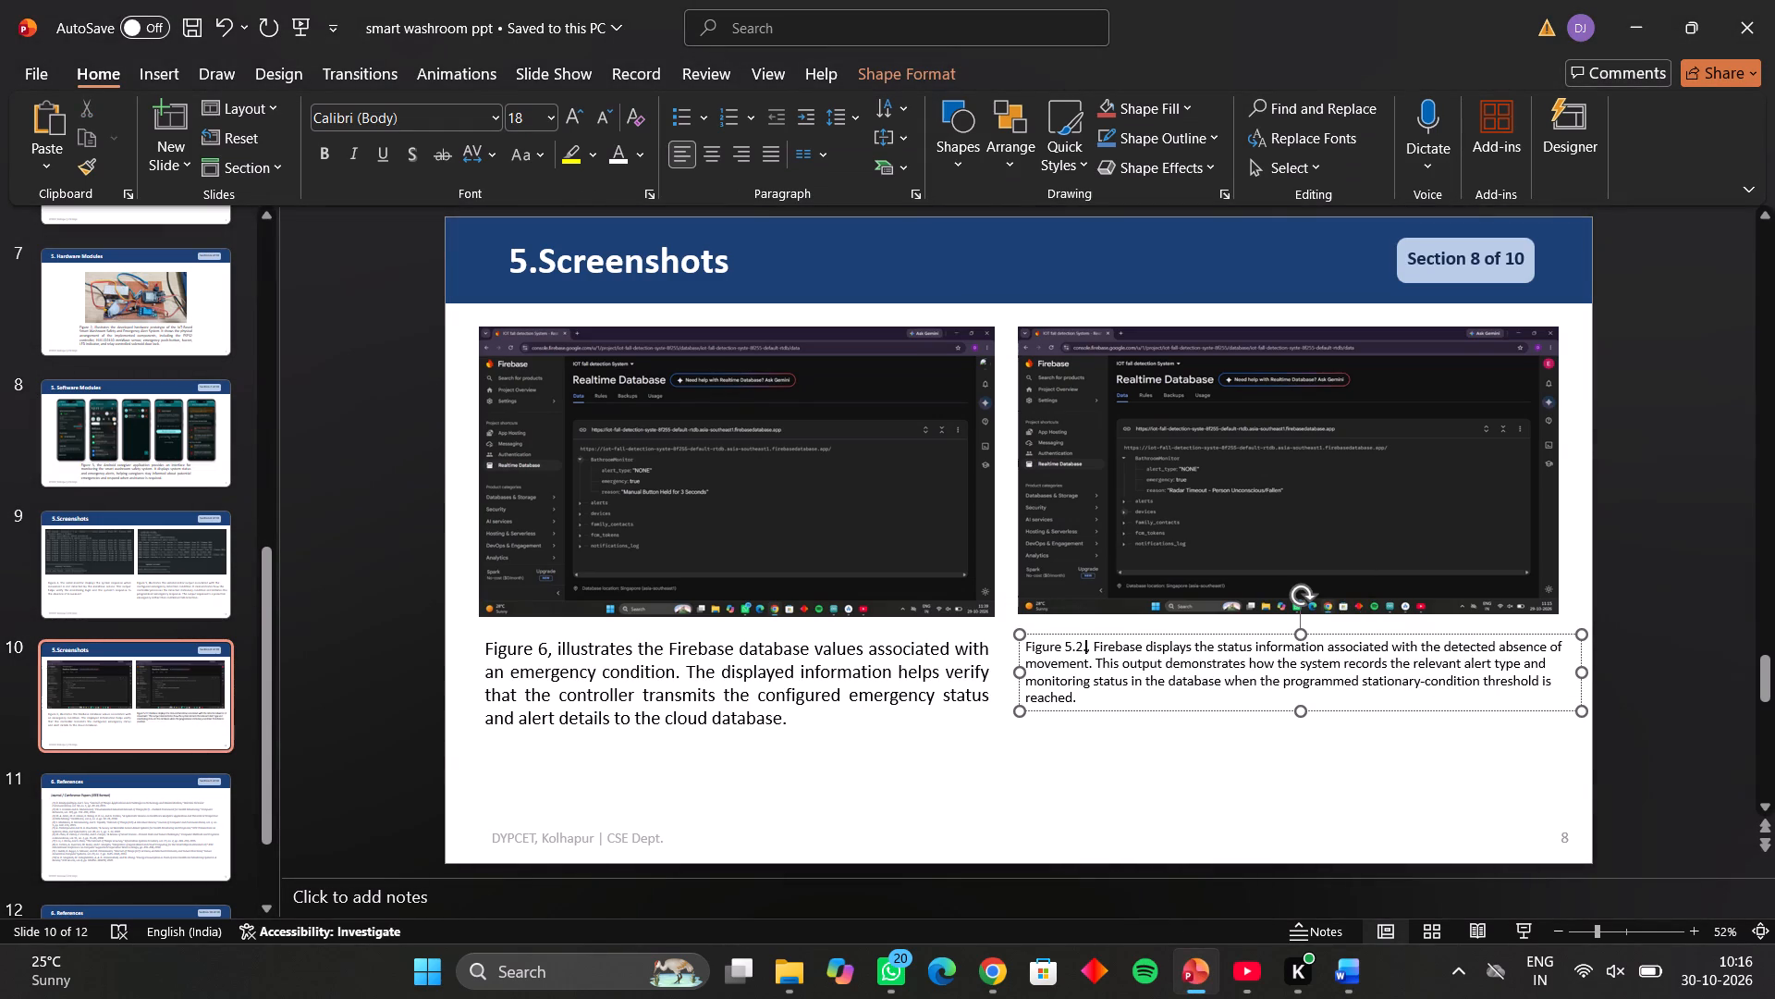
key(BackSpace)
key(BackSpace)
key(BackSpace)
key(BackSpace)
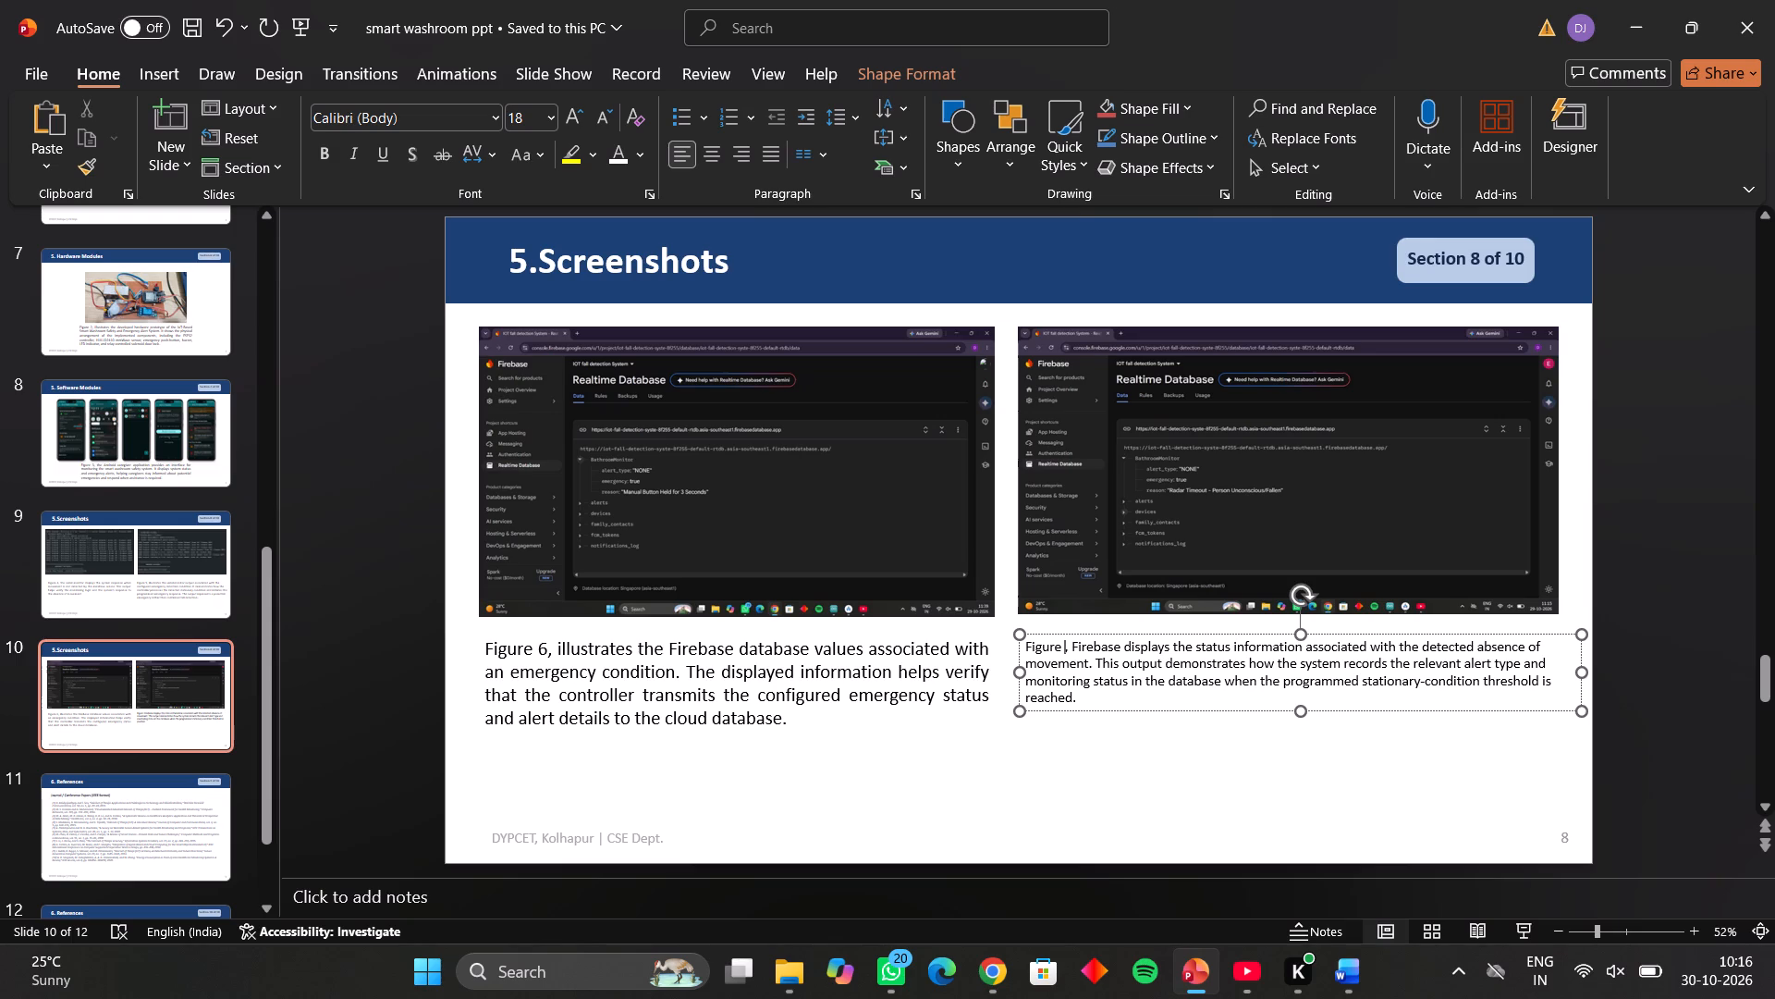
key(7)
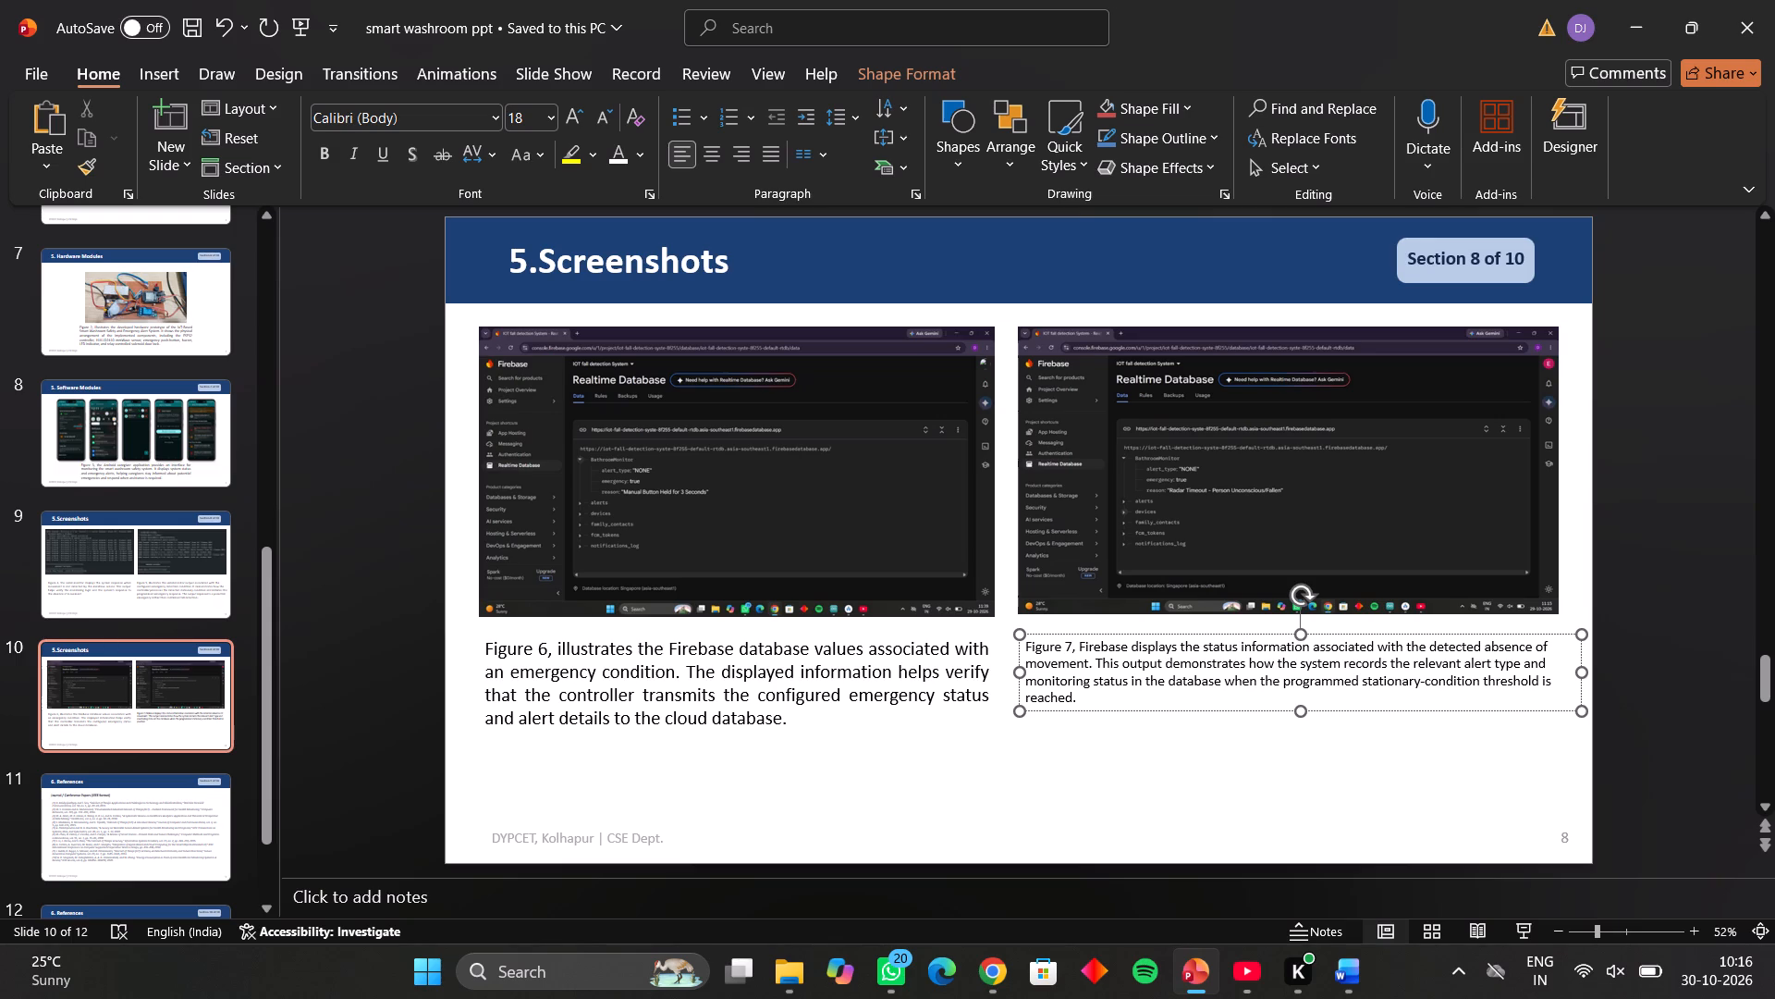
Justify the whole Figure 7 caption and set its font size to 24.
key(ctrl+a)
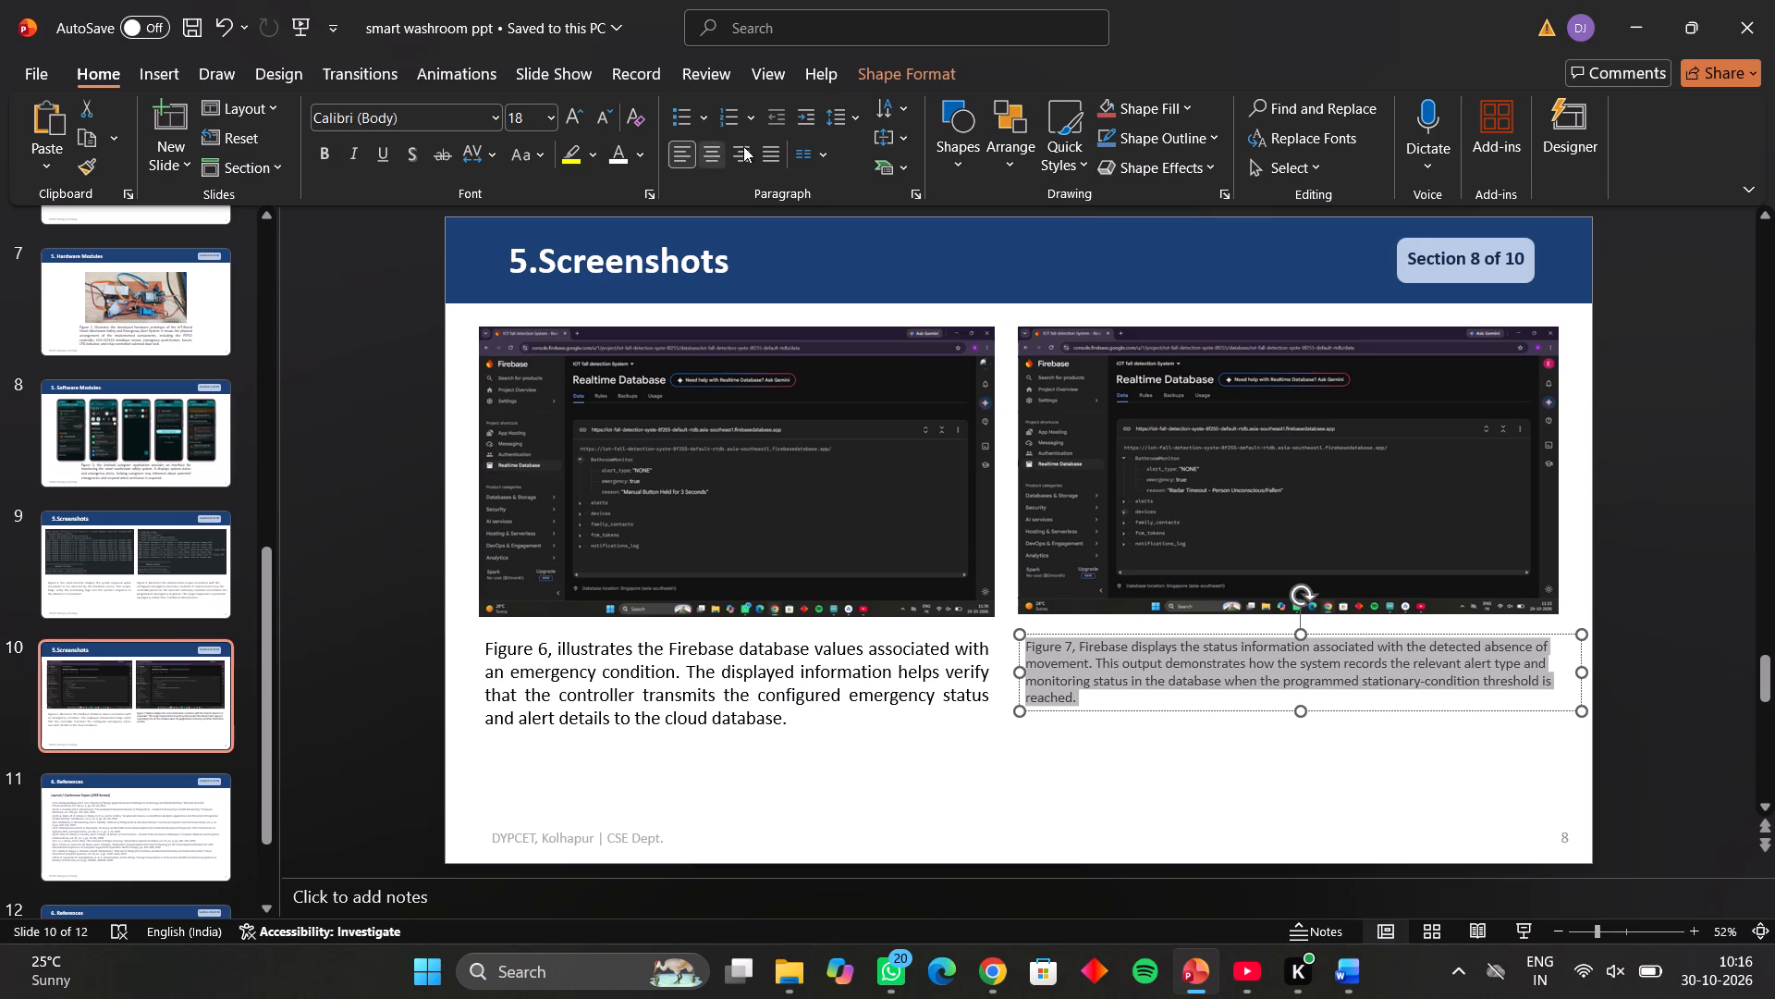
click(760, 143)
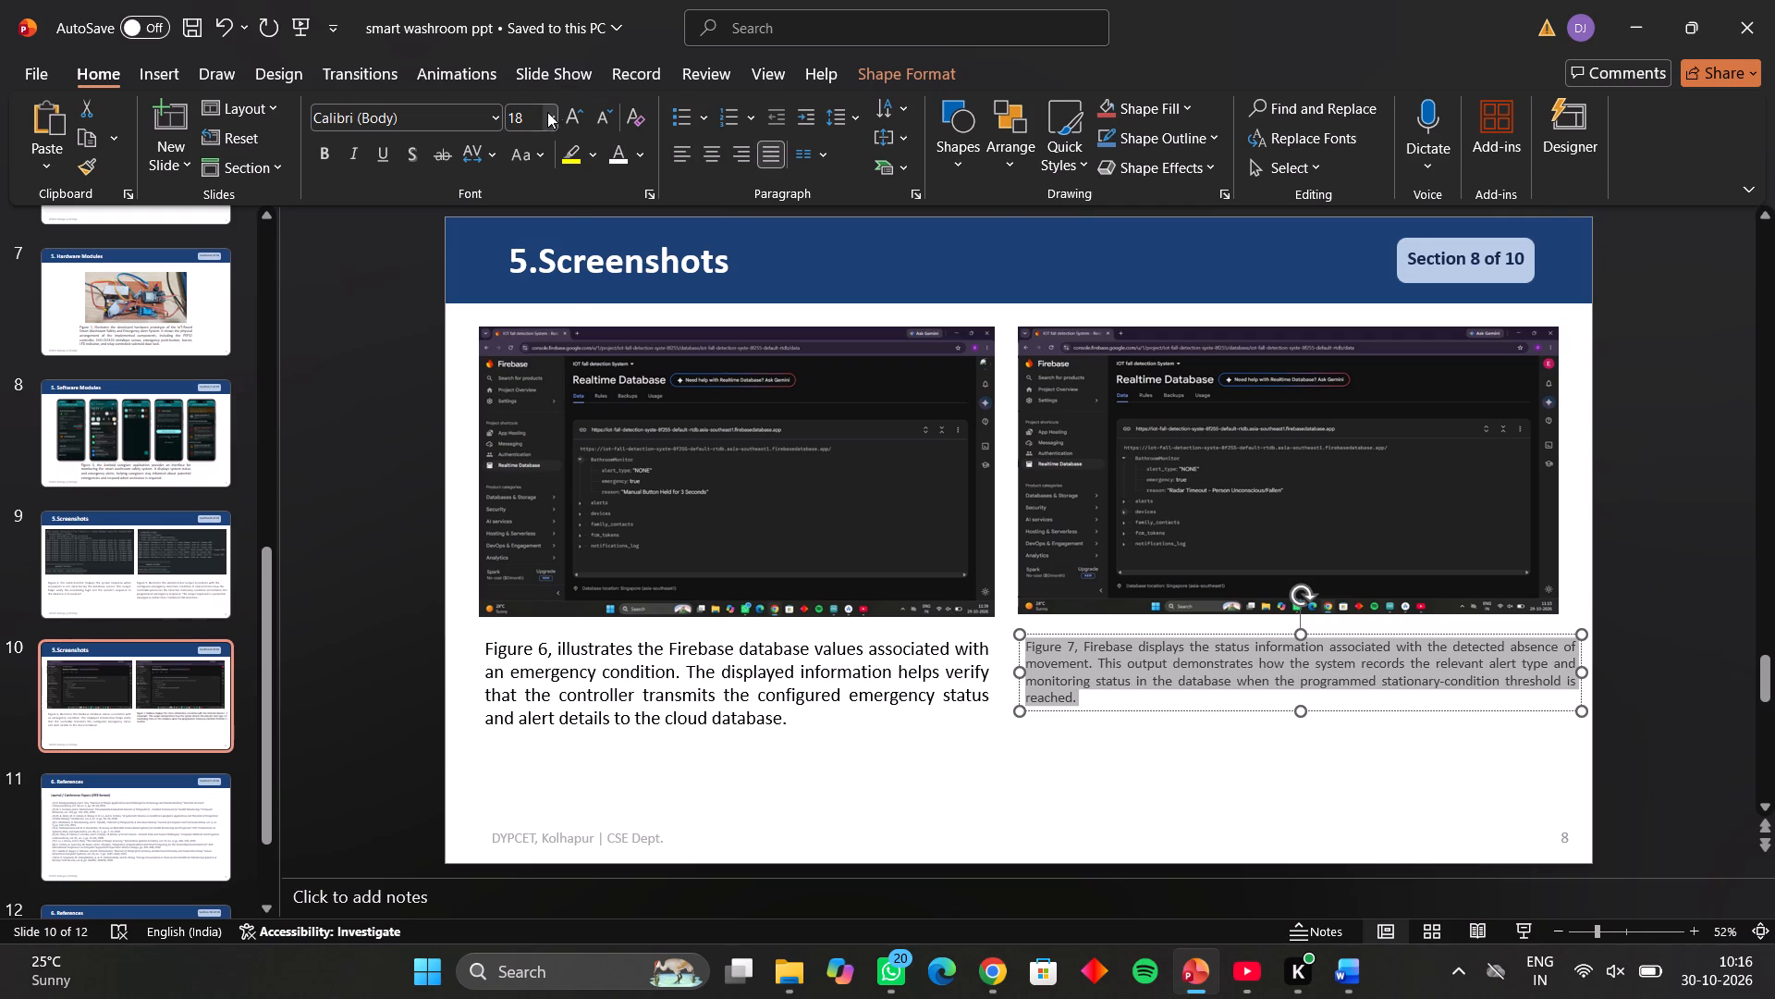
click(552, 115)
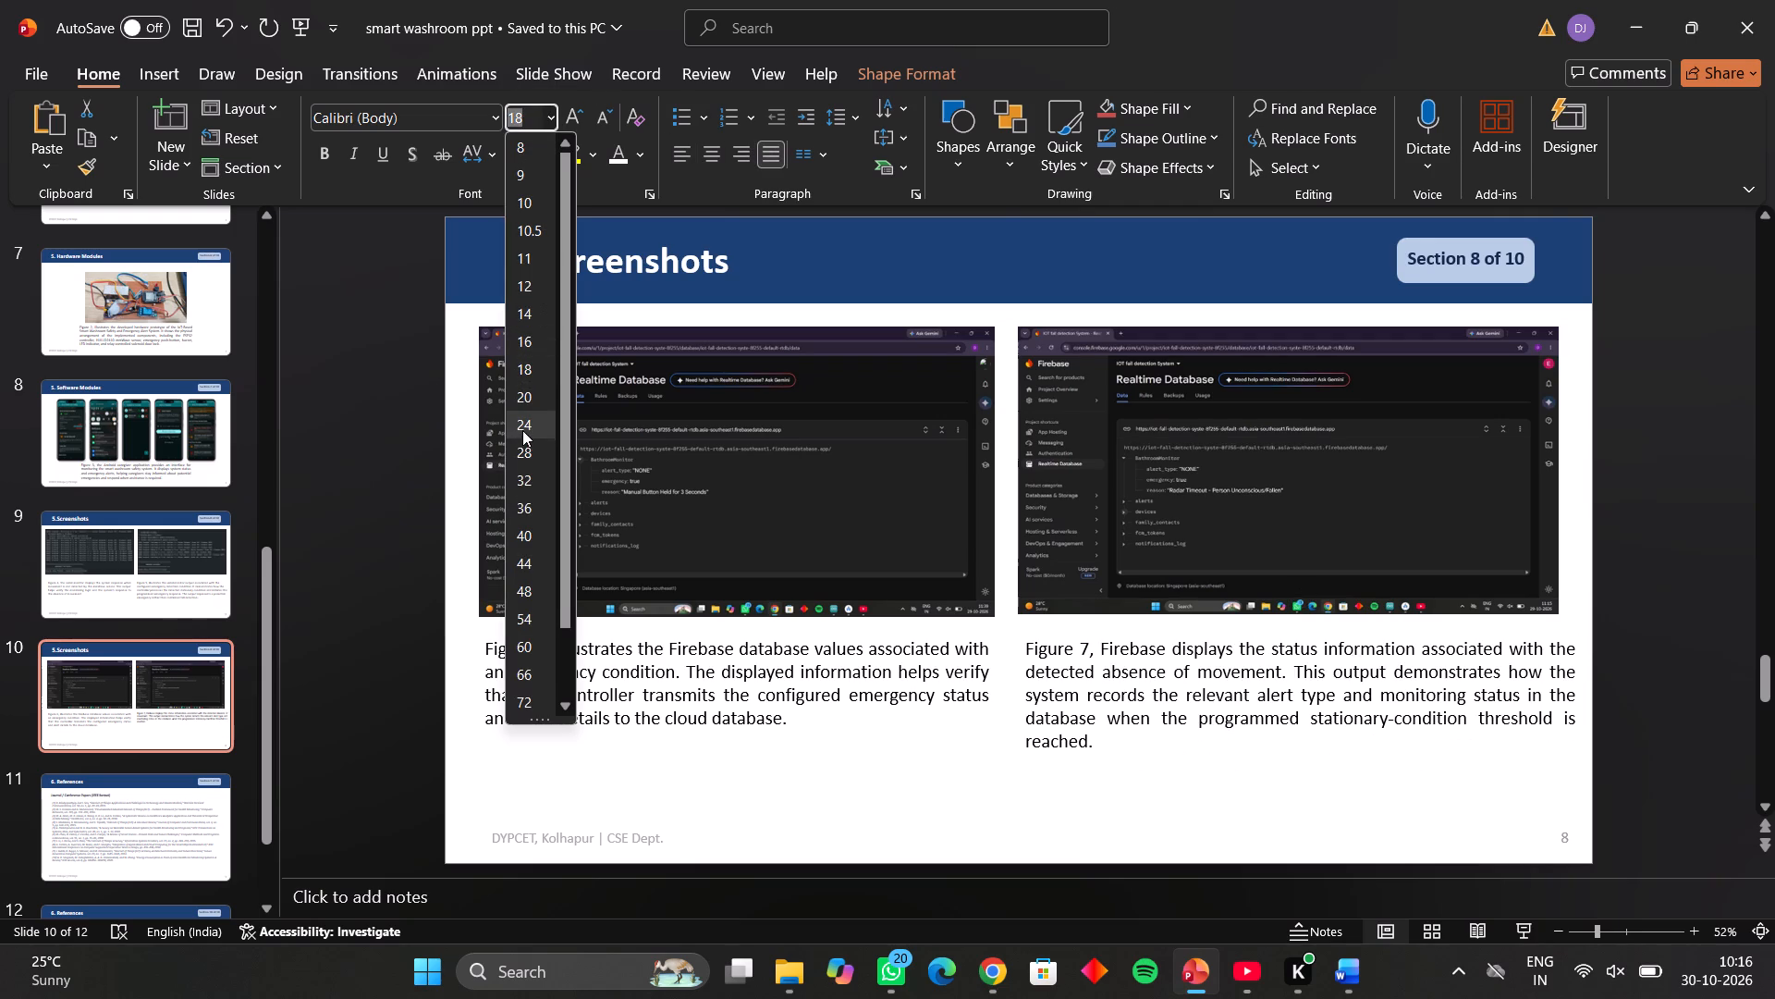
click(522, 430)
click(1144, 821)
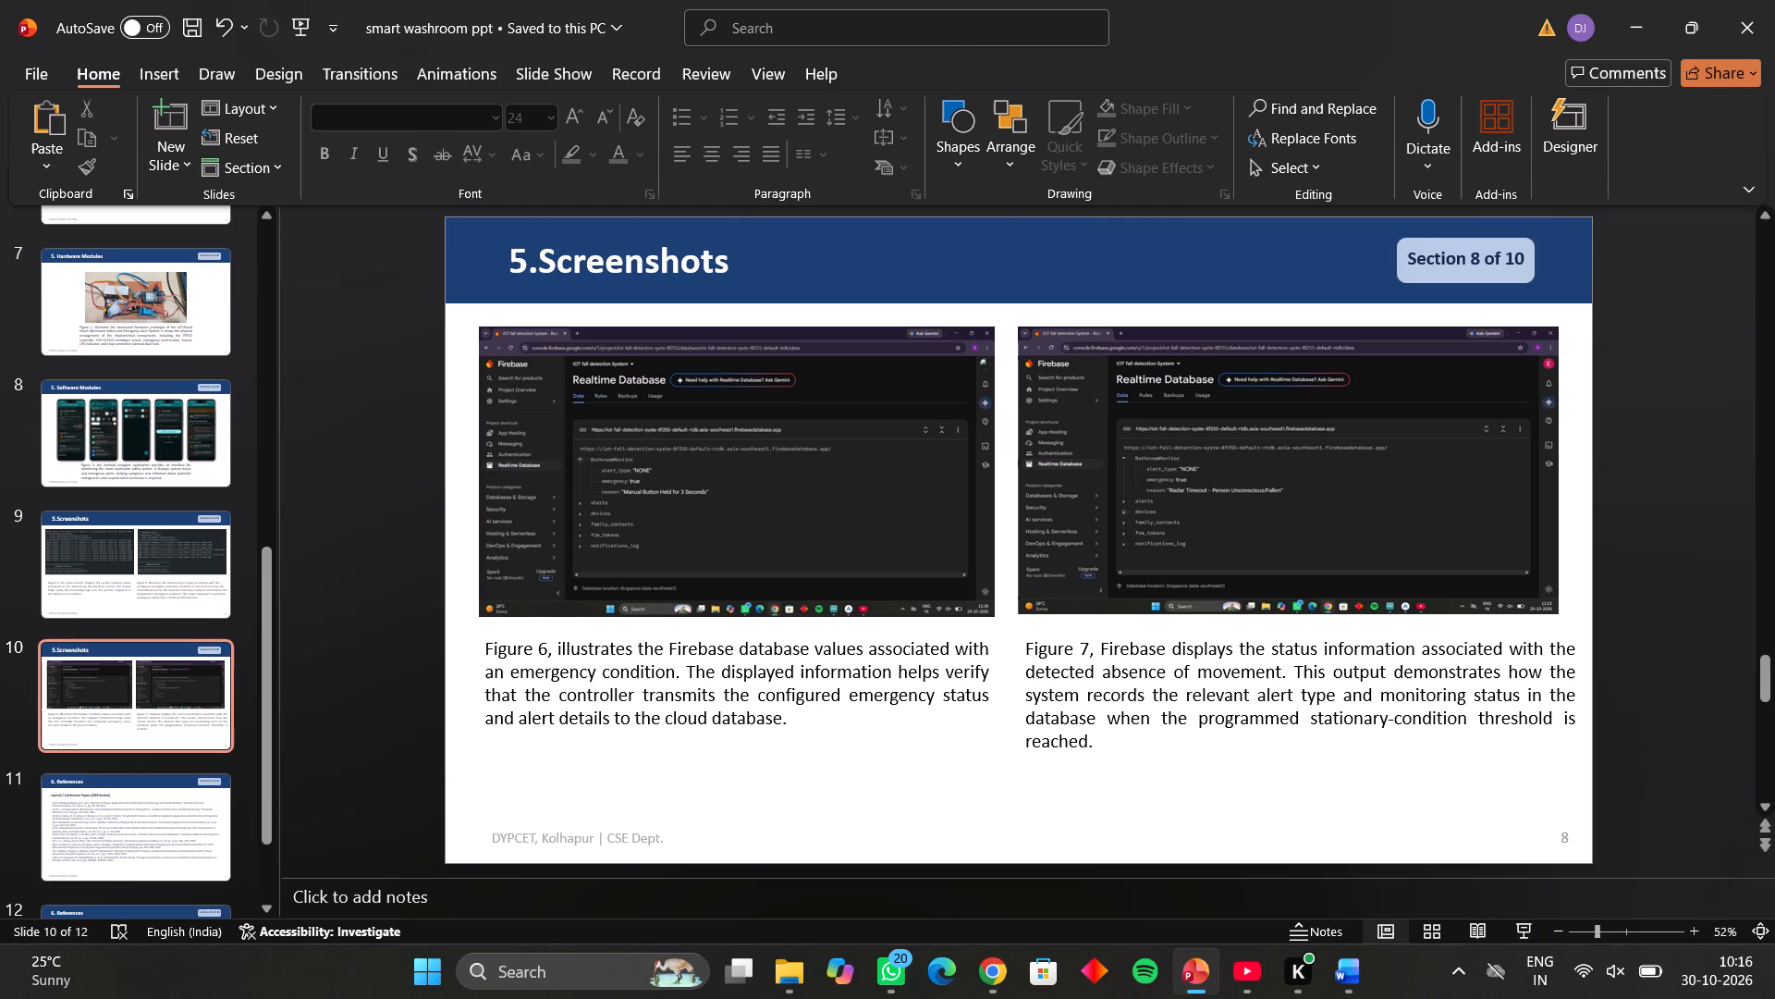
Save the presentation.
key(ctrl+s)
key(ctrl+s)
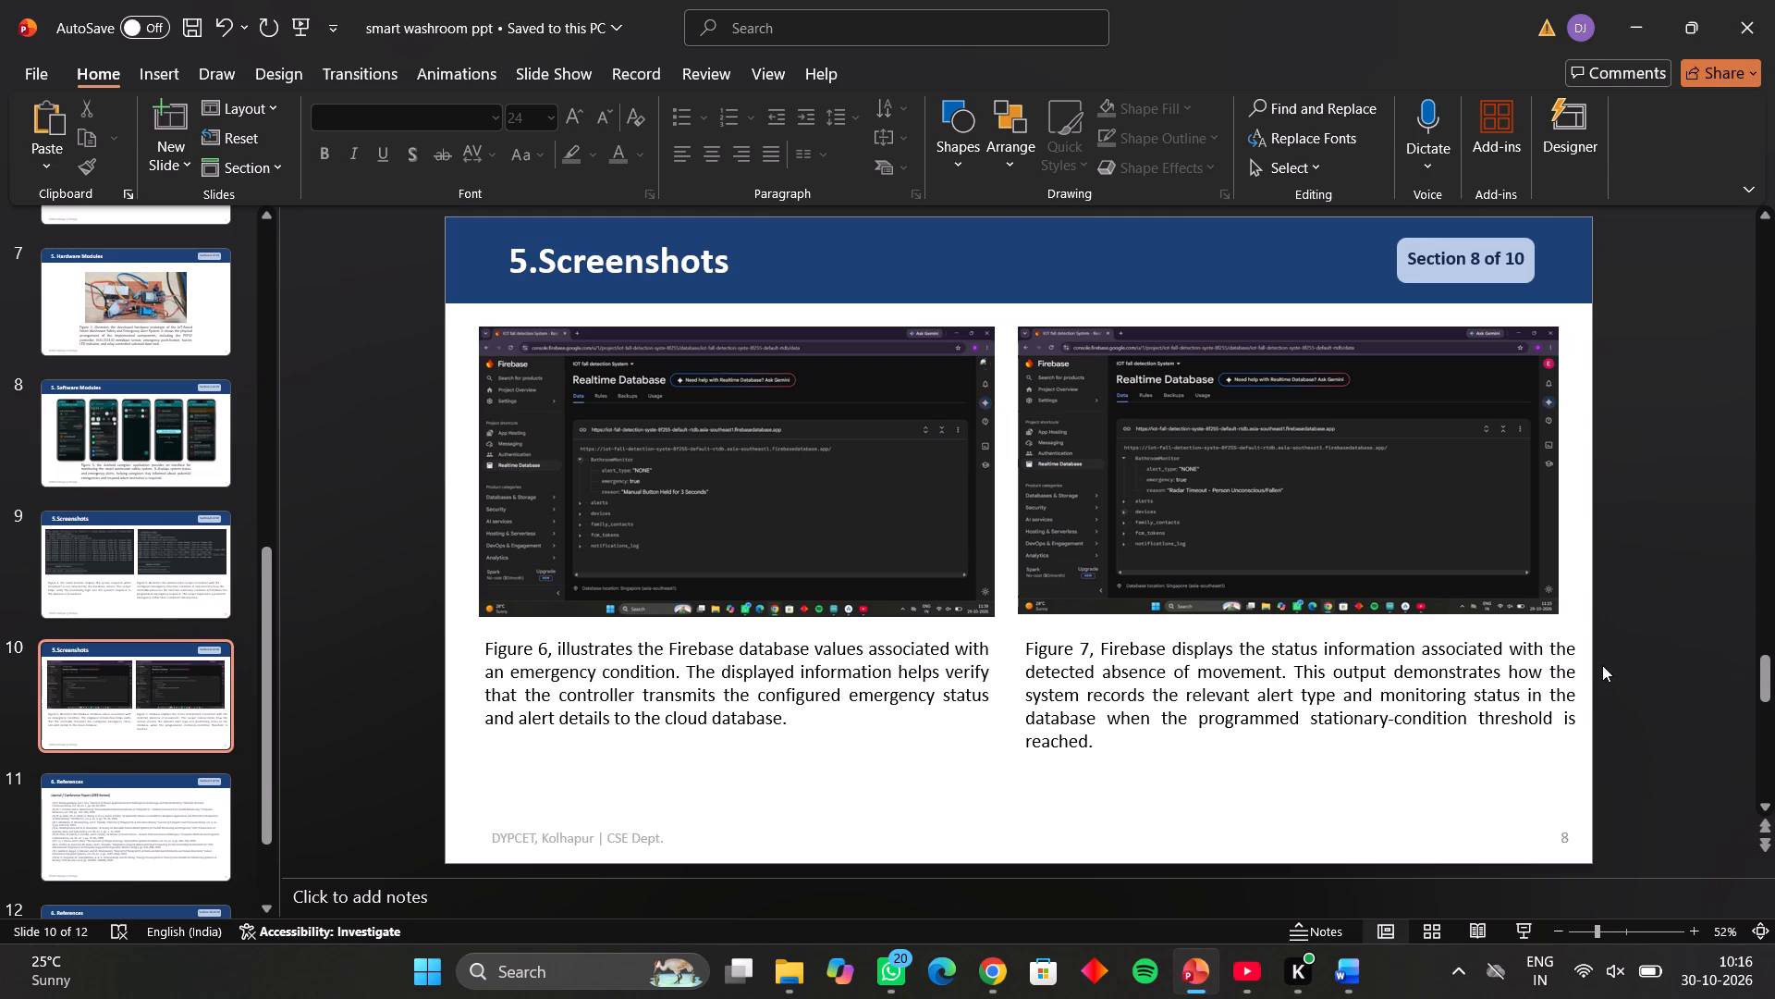
Compare the two Screenshots slides with each other and check the neighbouring Software Modules and References slides for consistency.
key(Up)
key(Down)
key(Down)
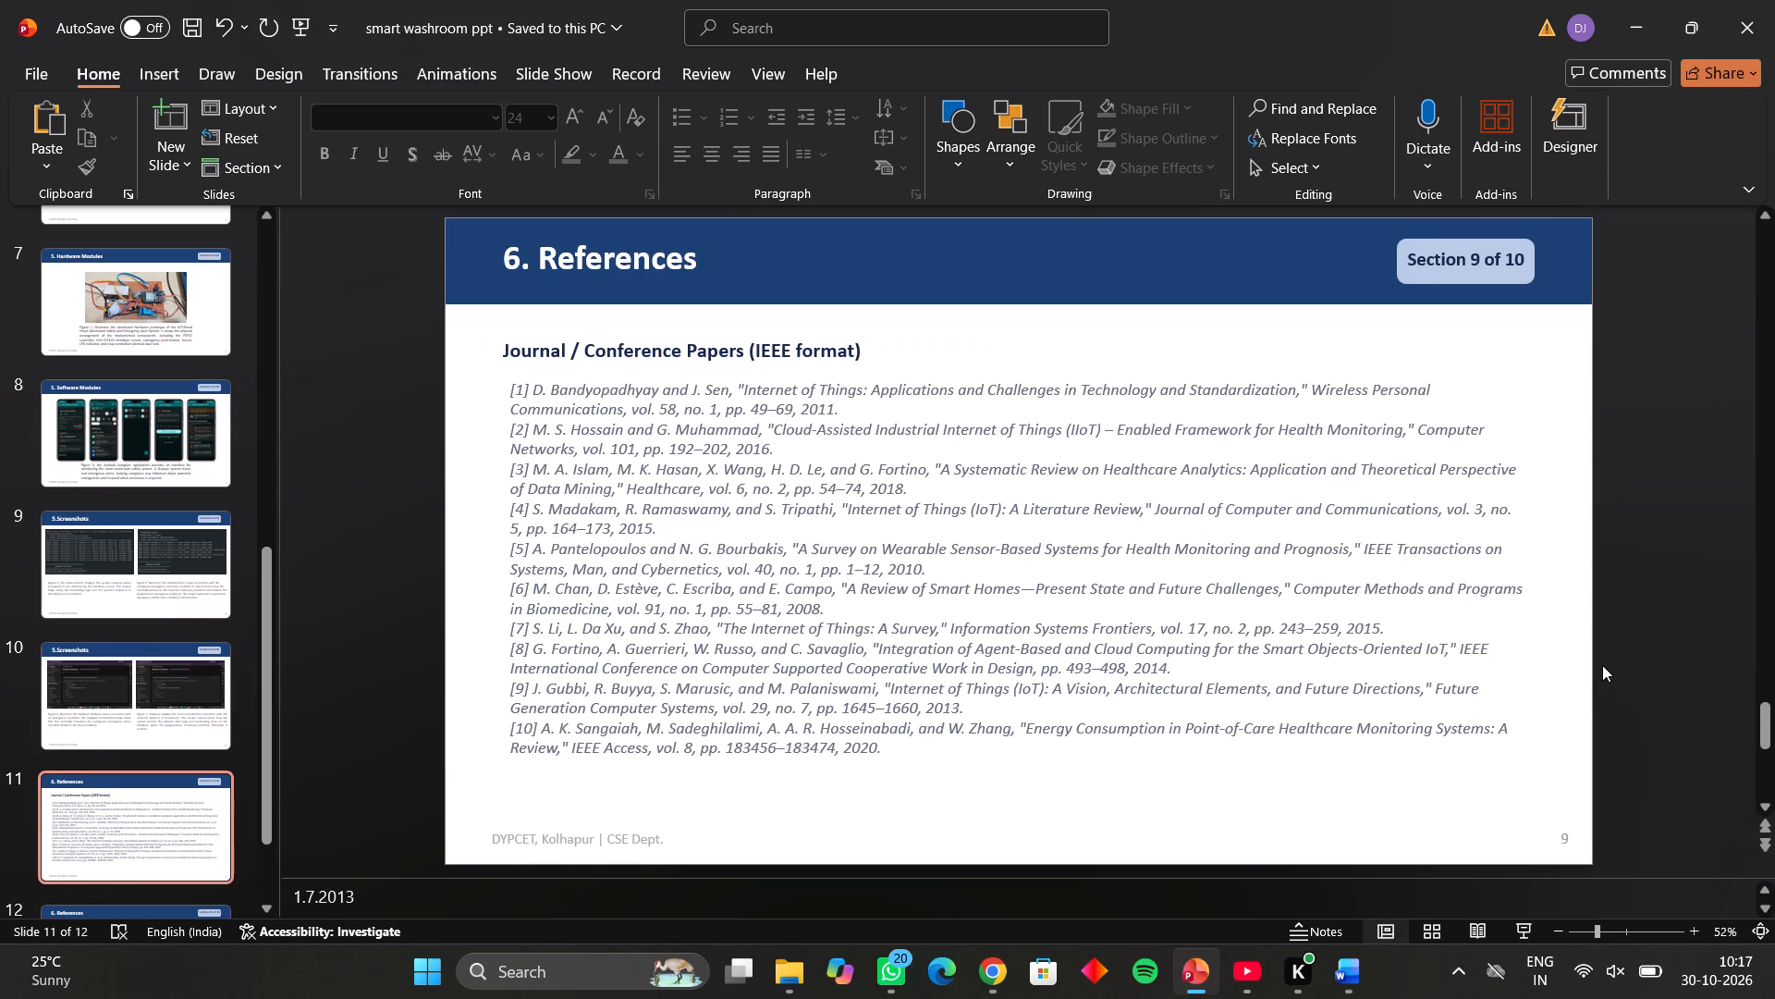
key(Up)
key(Up)
key(Up)
key(Down)
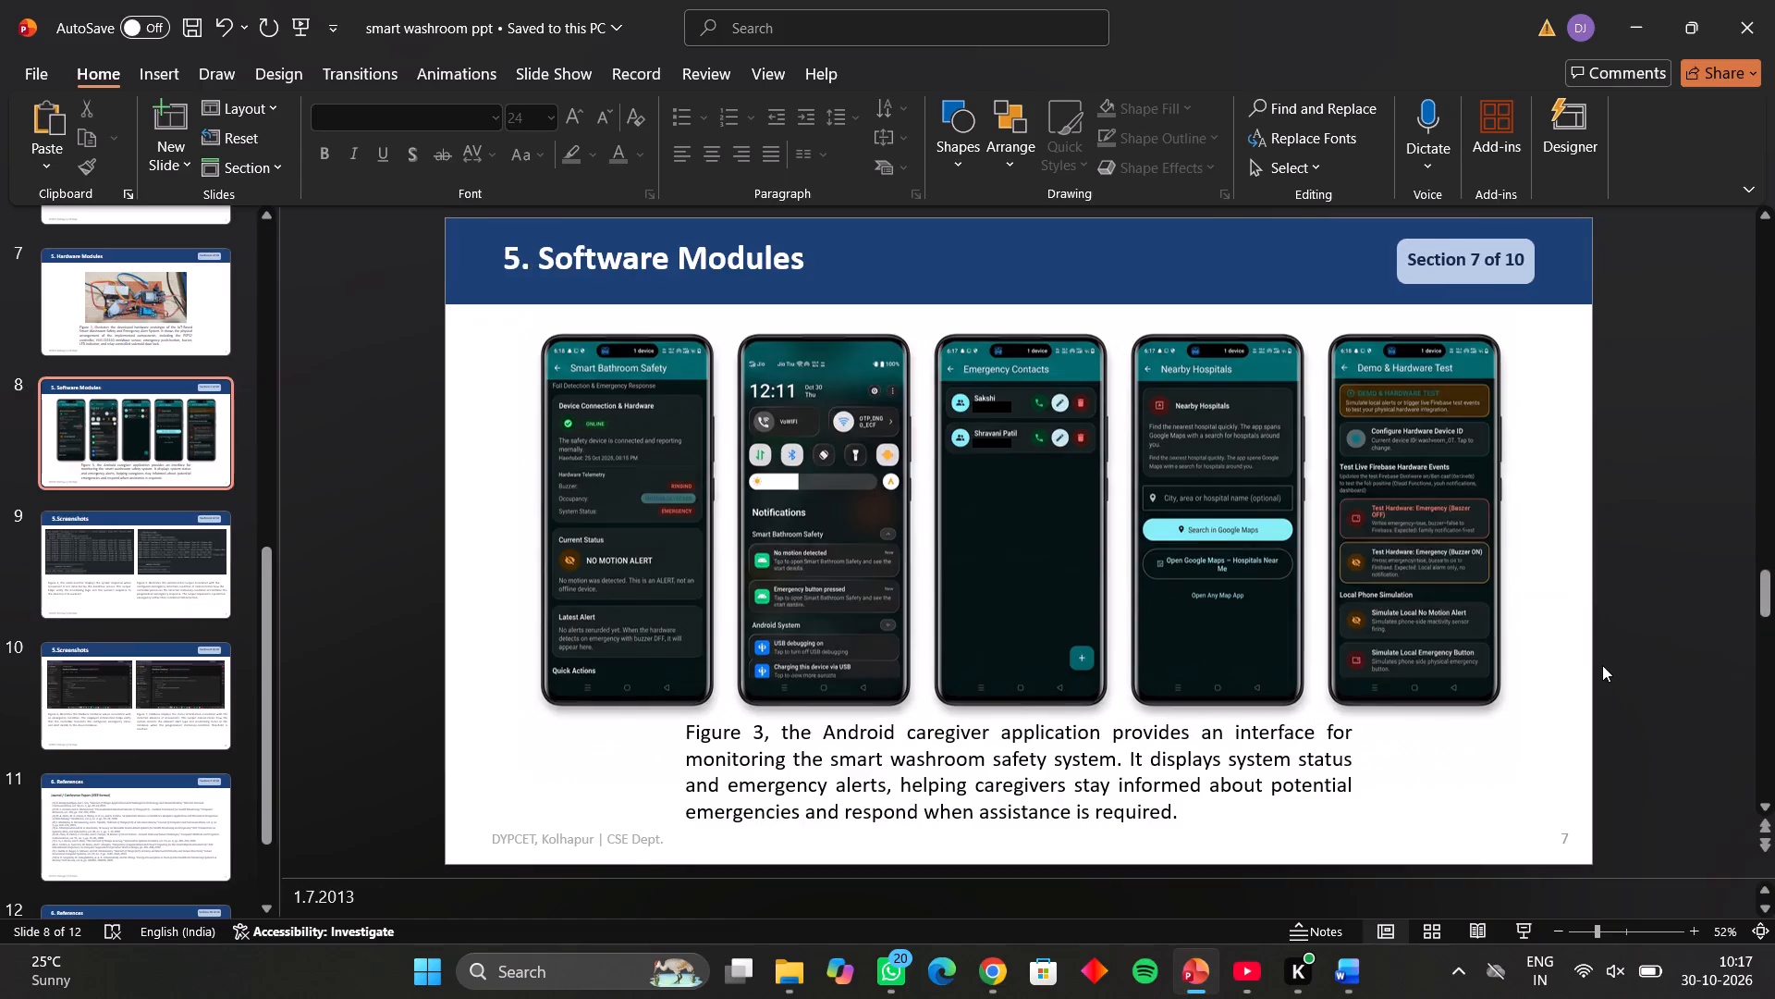
key(Down)
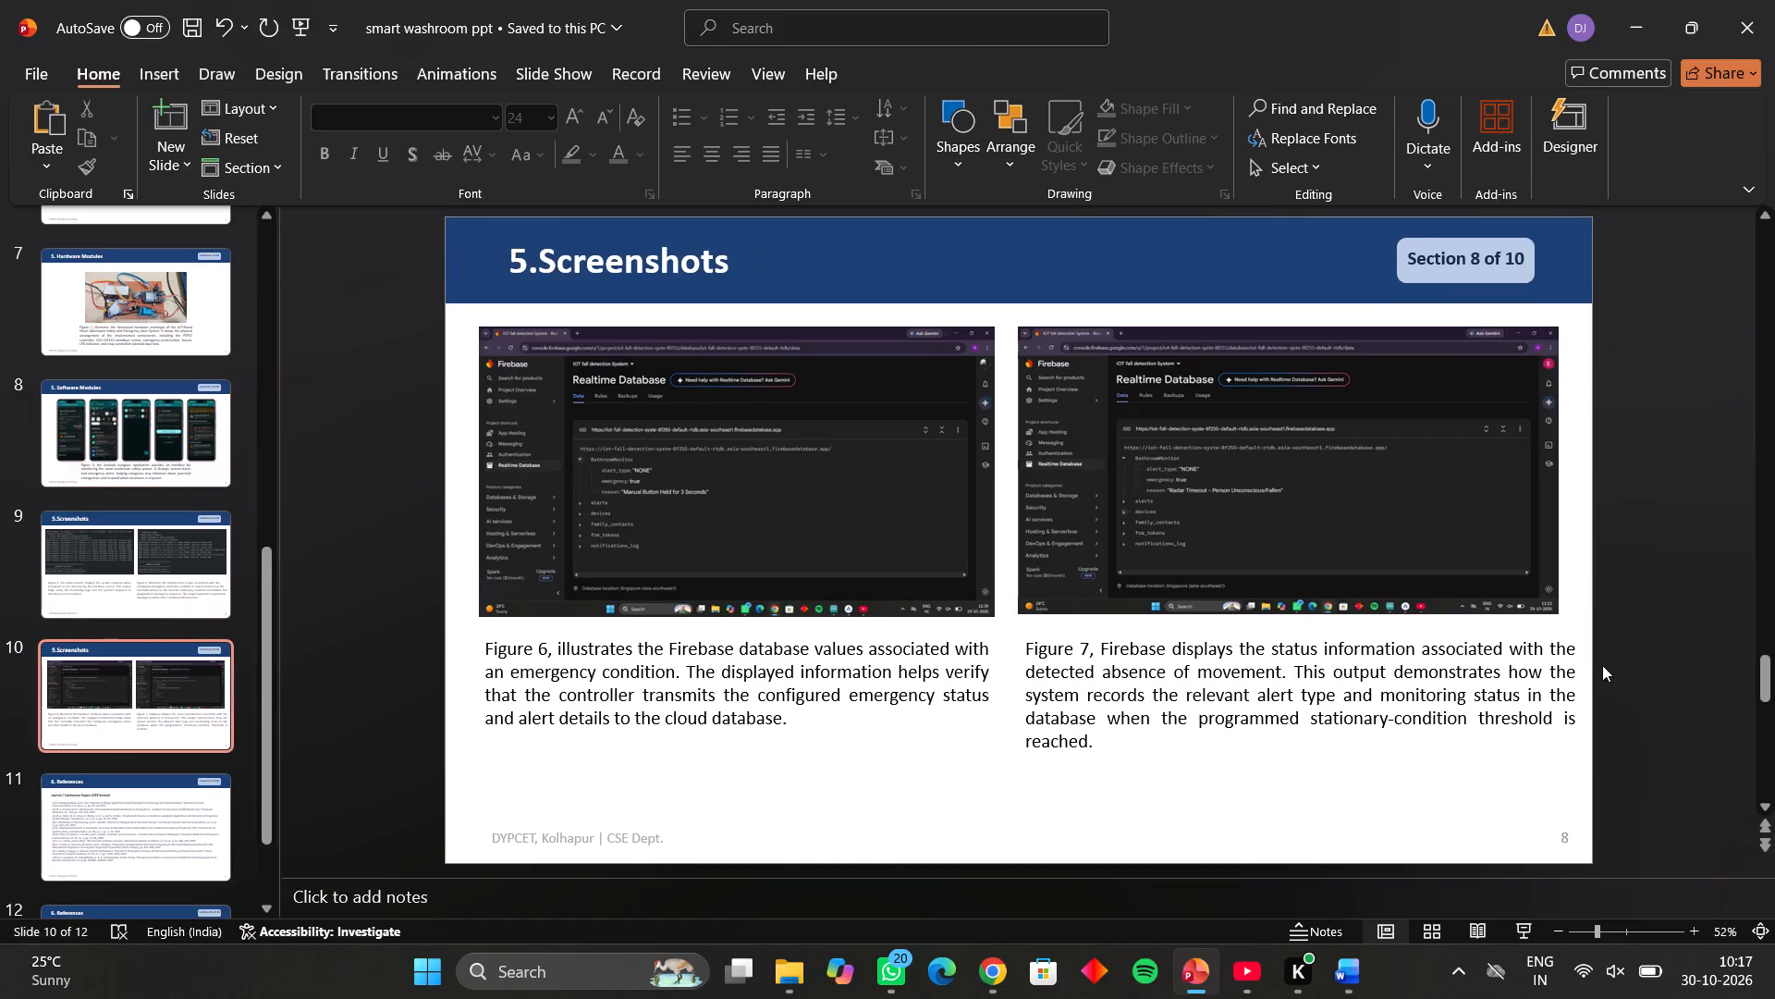
key(Up)
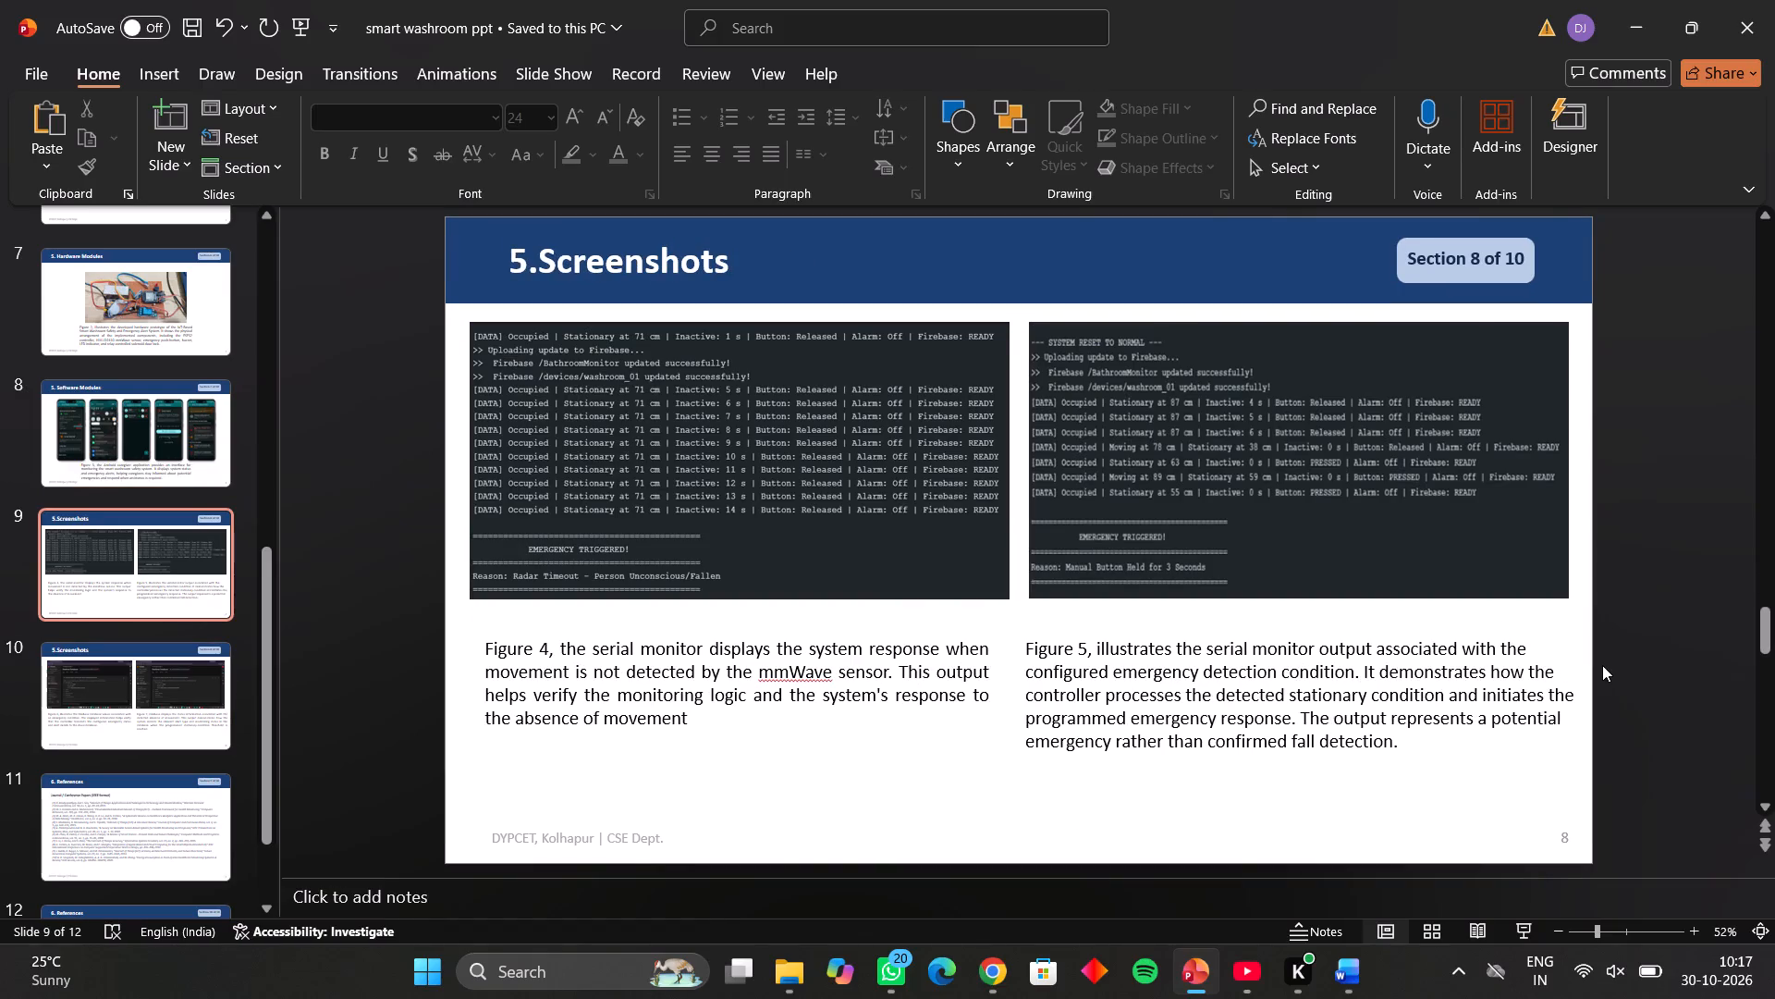
key(Down)
key(Up)
key(Down)
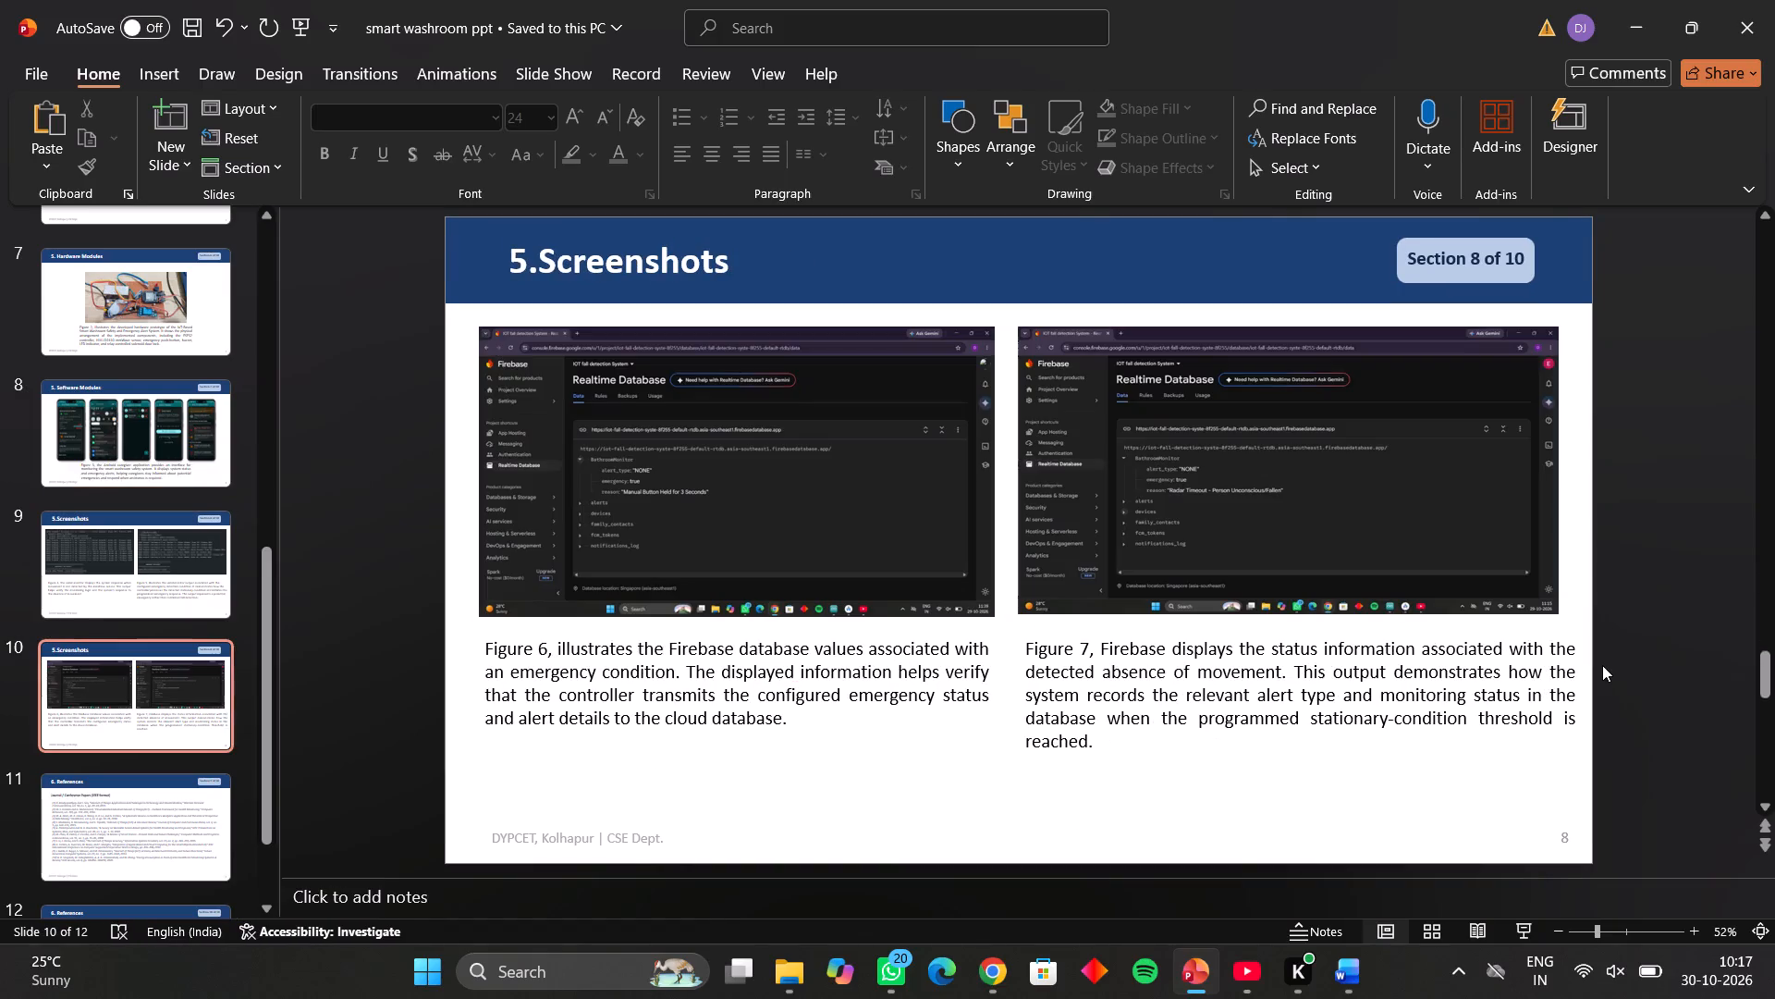
key(Up)
key(Down)
key(Up)
key(Down)
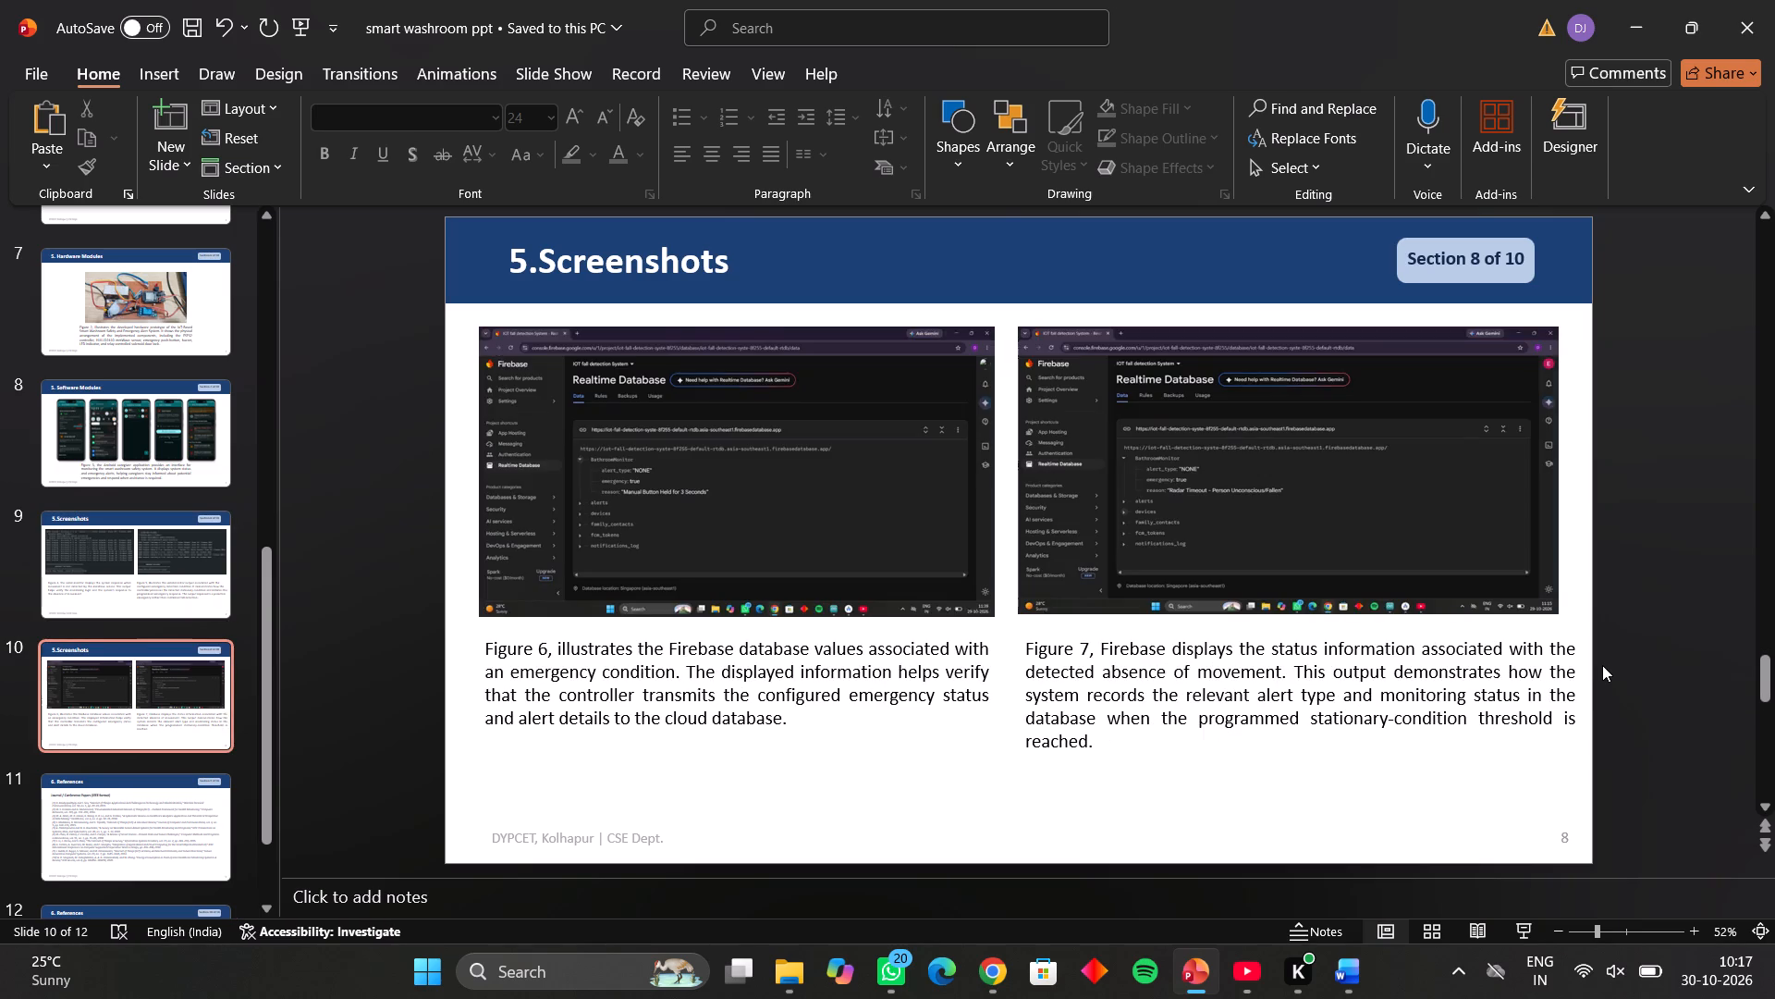
key(Up)
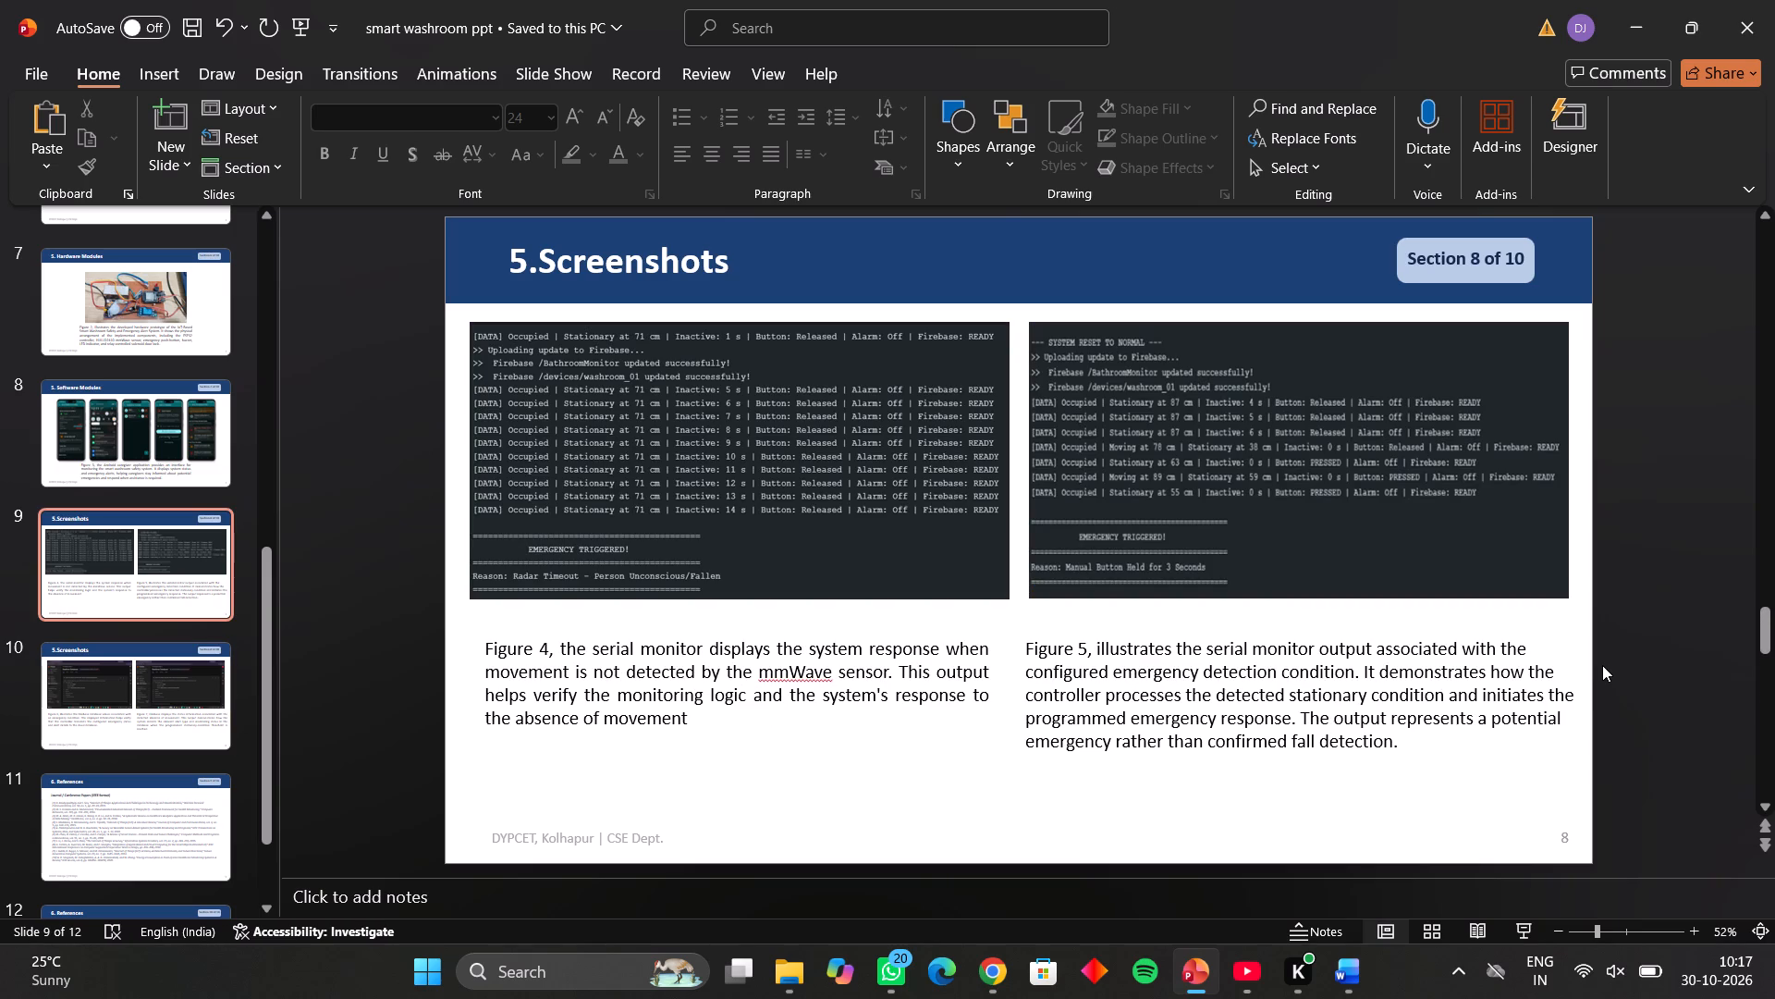
key(Down)
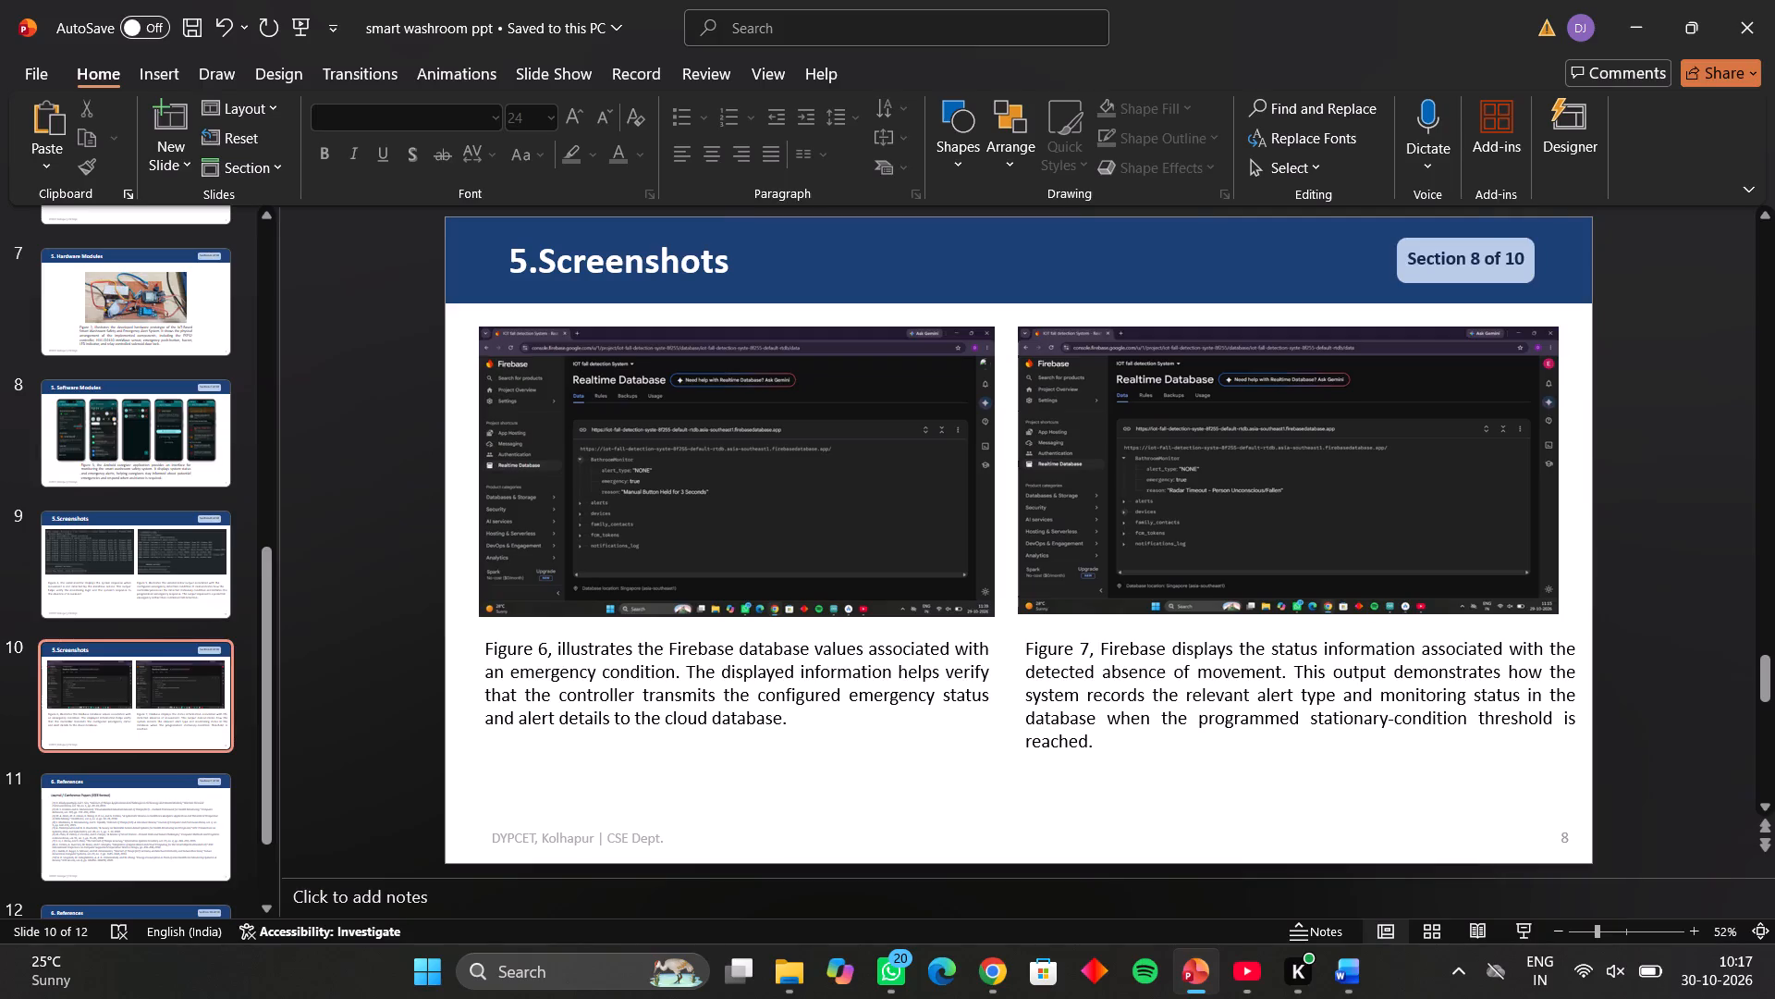
key(Down)
key(Down)
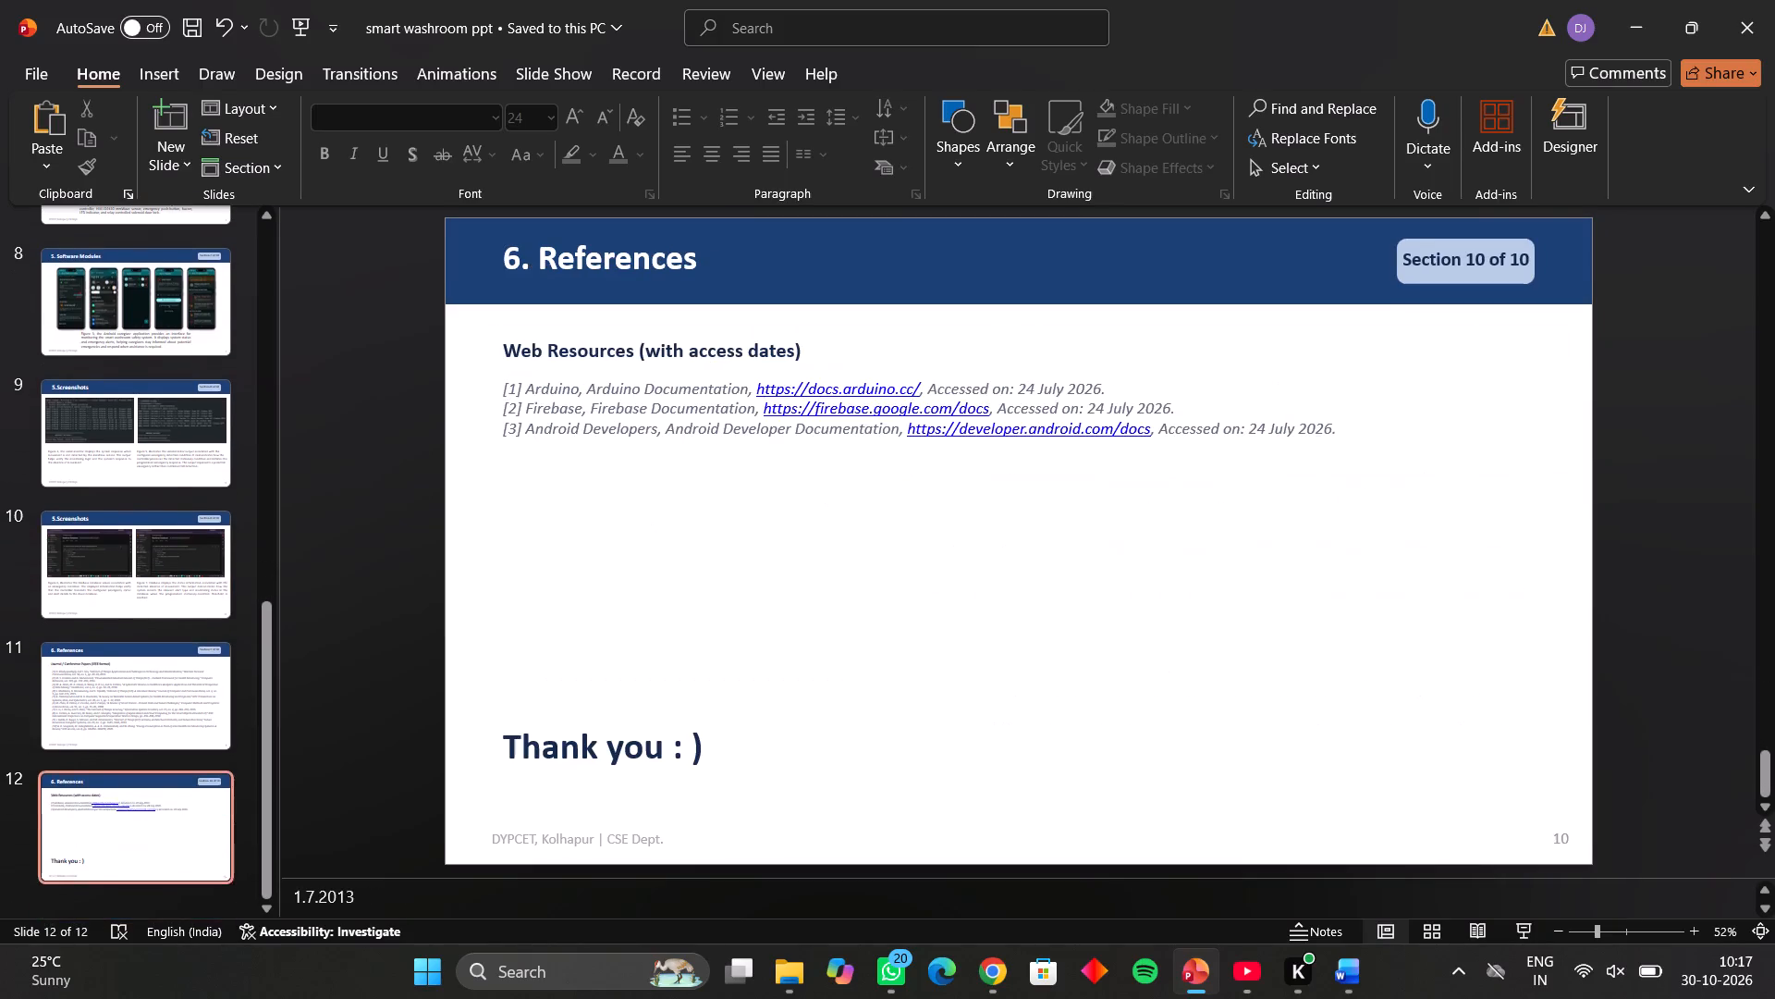
Go back to the Introduction slide and change its footer page number to 2.
key(Up)
key(Up)
key(Up)
key(Up)
key(Up)
key(Up)
key(Up)
key(Up)
key(Up)
key(Up)
key(Up)
key(Up)
key(Up)
key(Up)
key(Up)
key(Up)
key(Up)
key(Up)
key(Up)
key(Up)
key(Up)
key(Up)
key(Up)
key(Up)
key(Up)
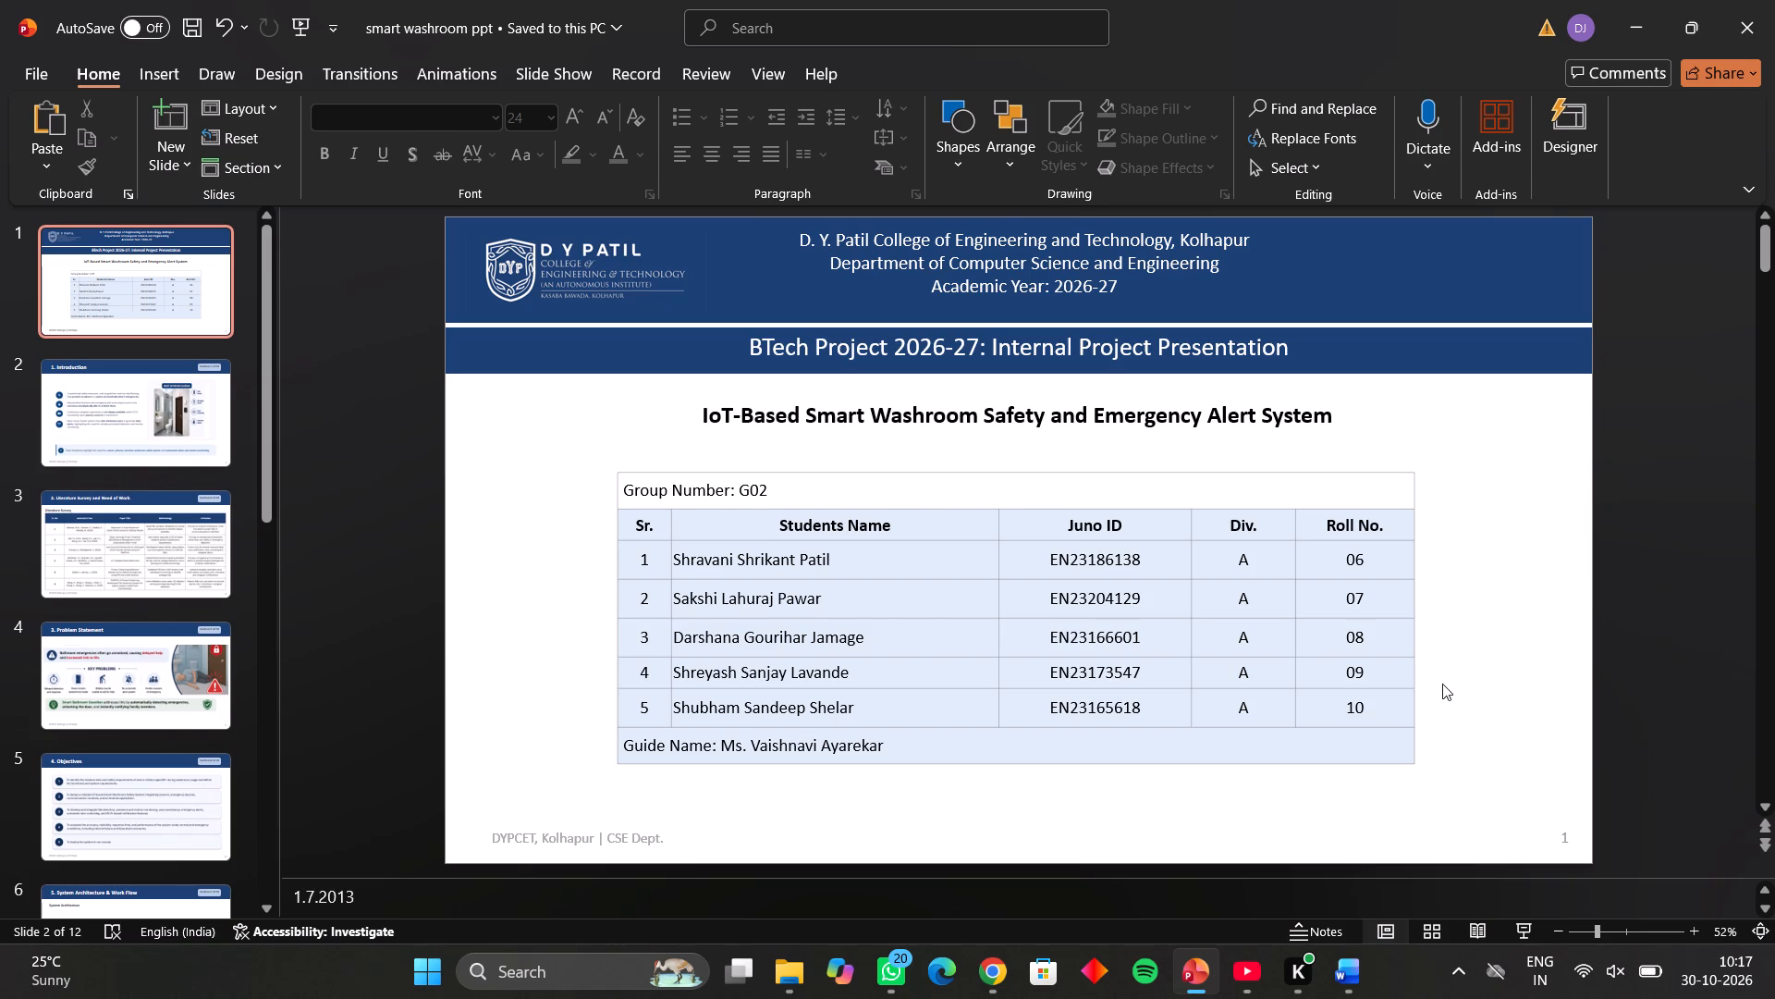
key(Down)
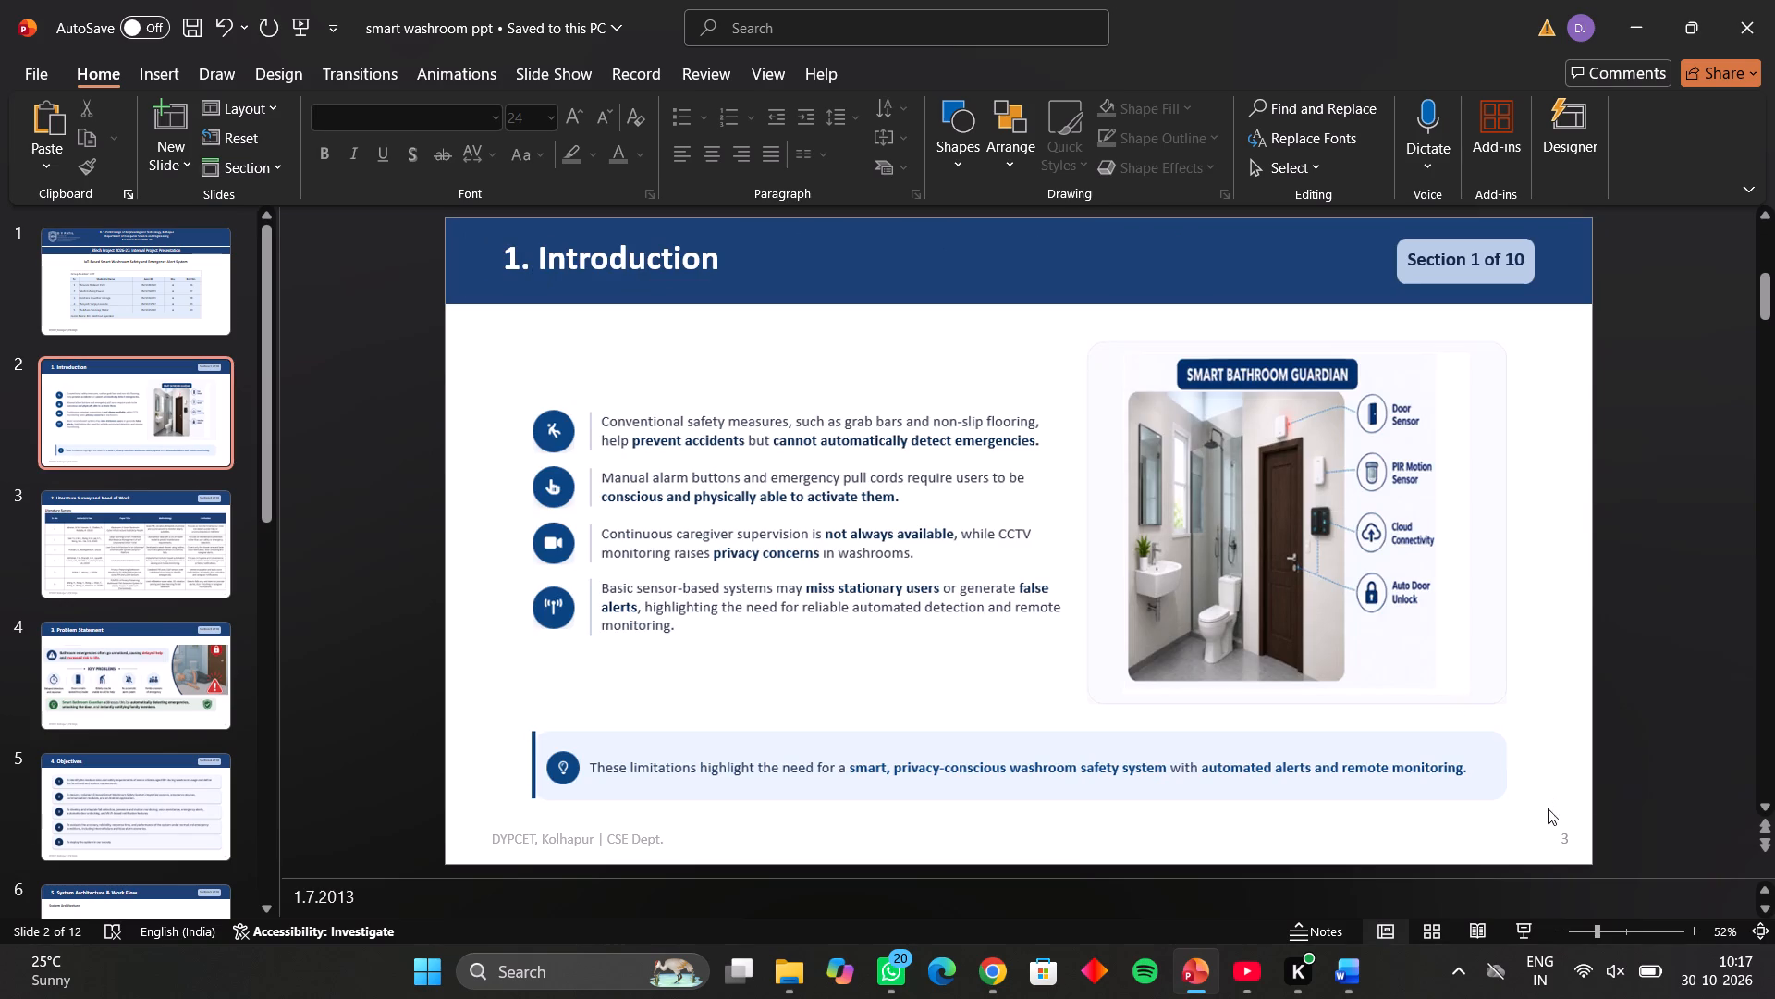
click(1564, 836)
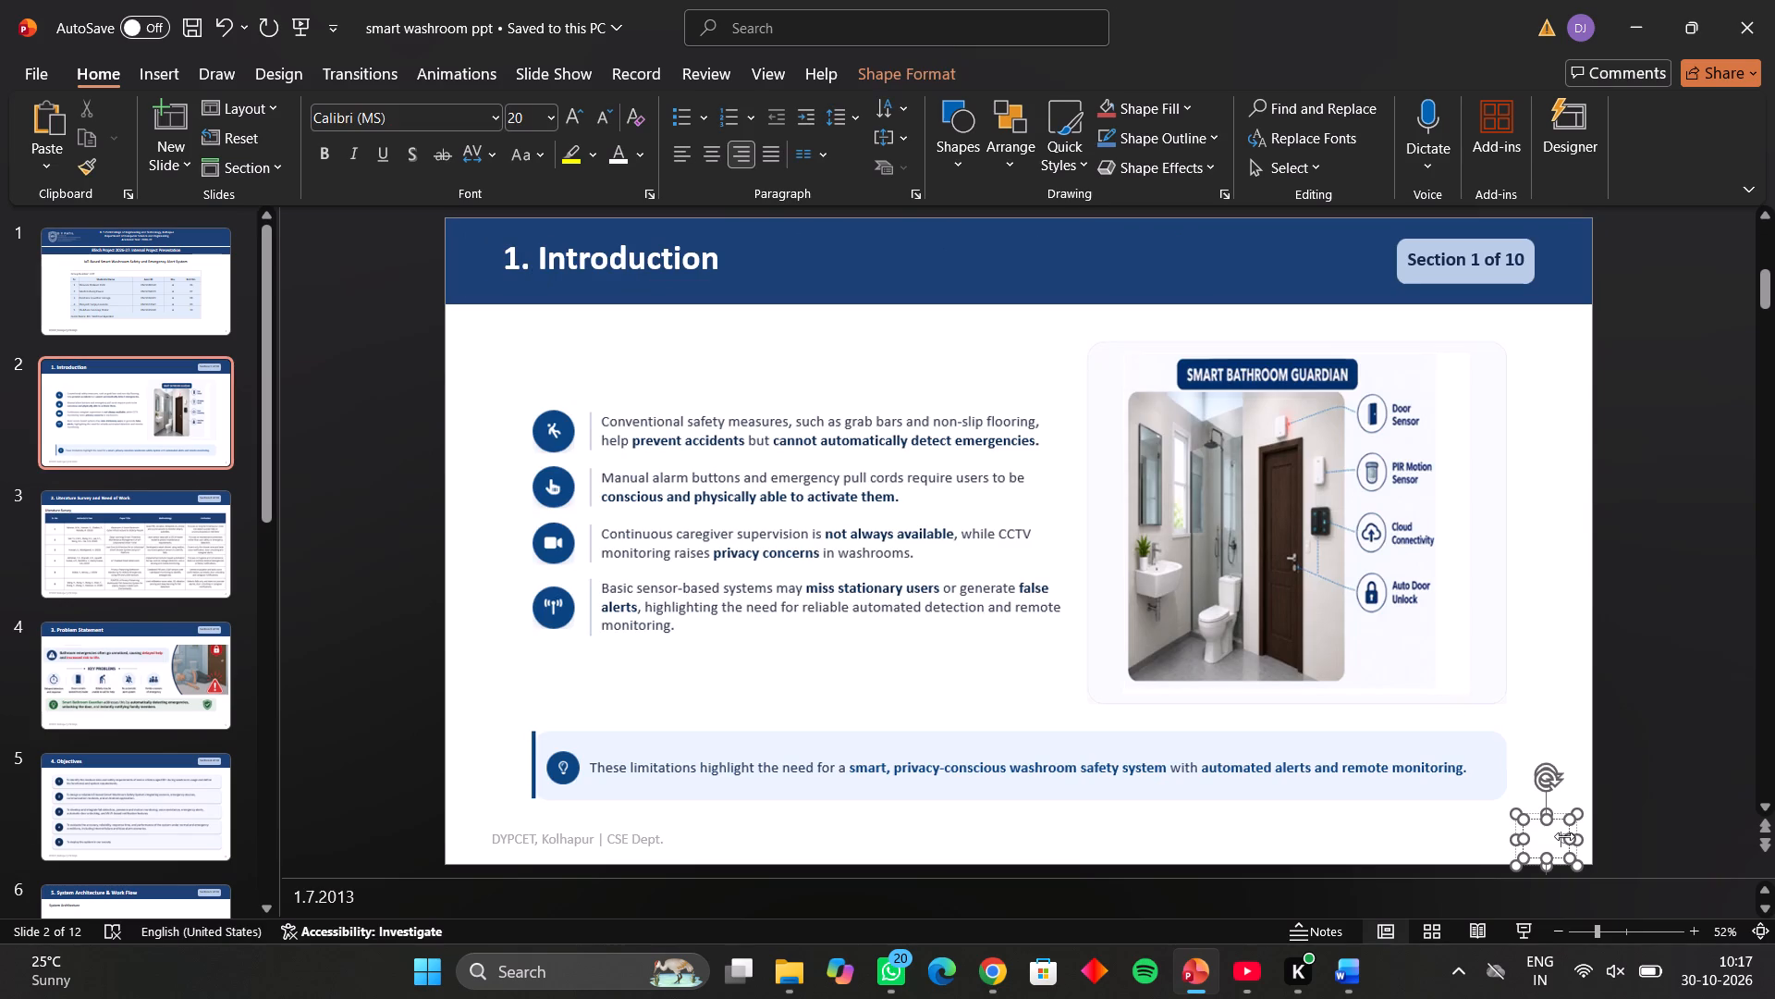
key(Right)
key(BackSpace)
key(2)
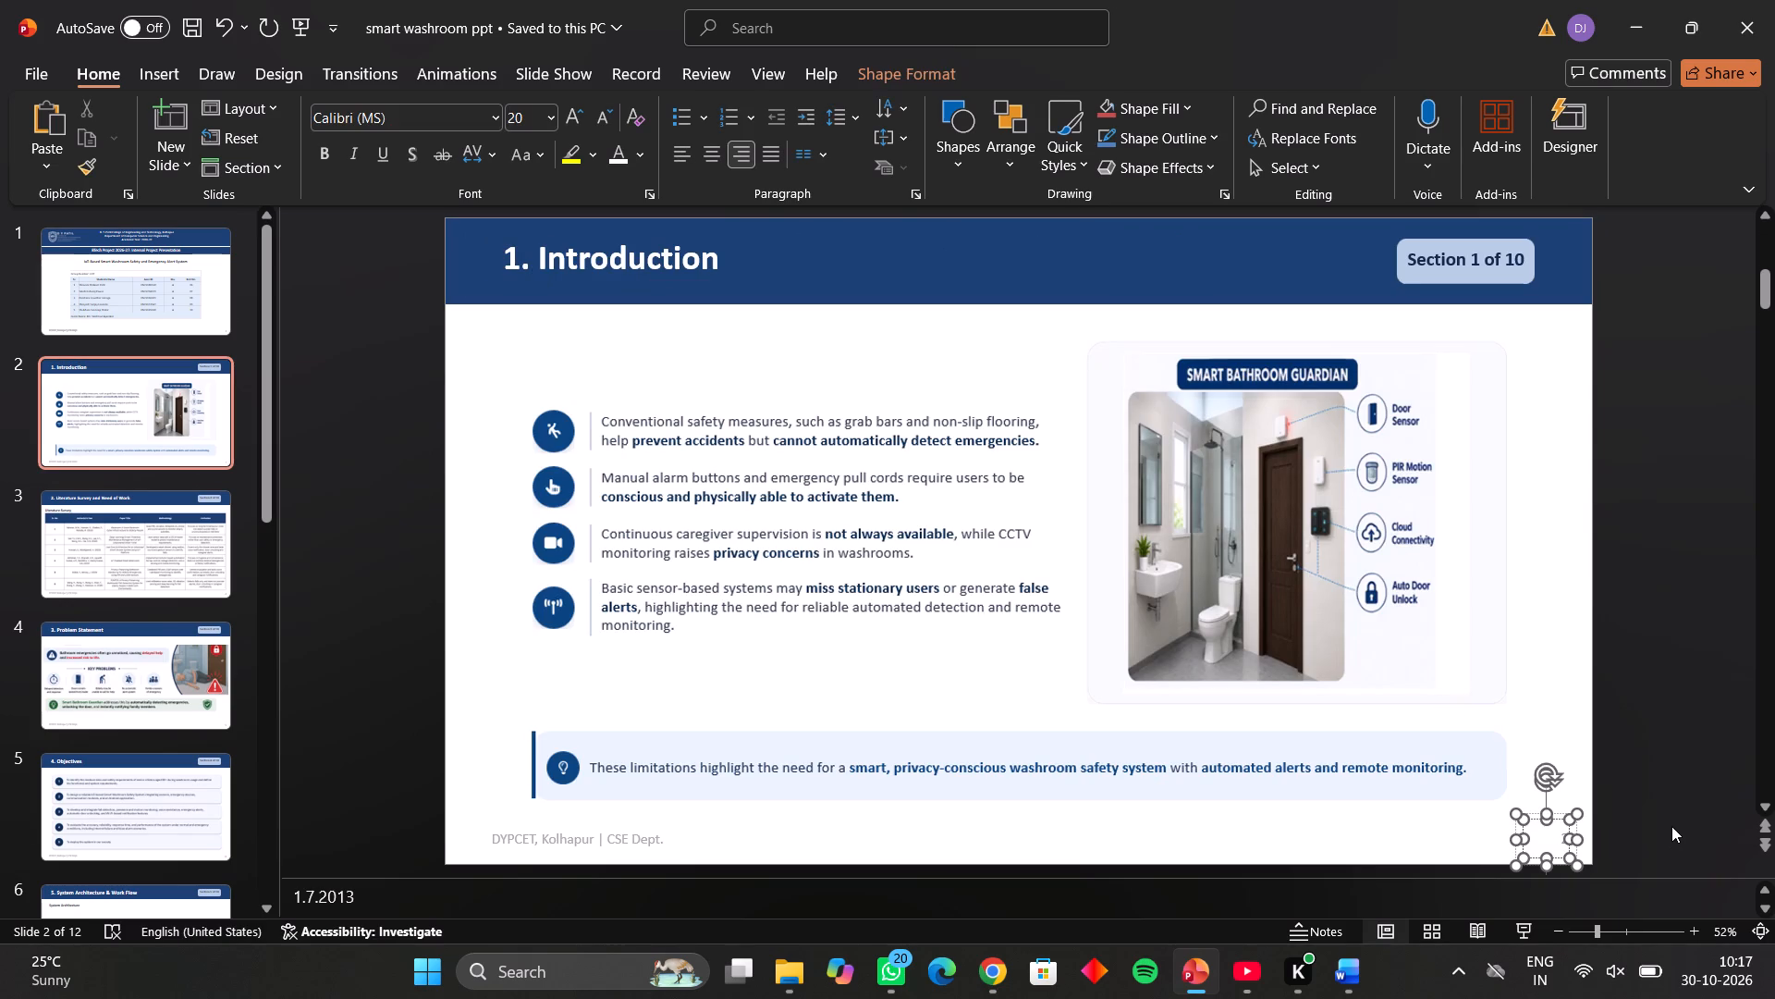
click(1677, 808)
Change the footer page number on the Literature Survey and Need of Work slide to 3.
key(Down)
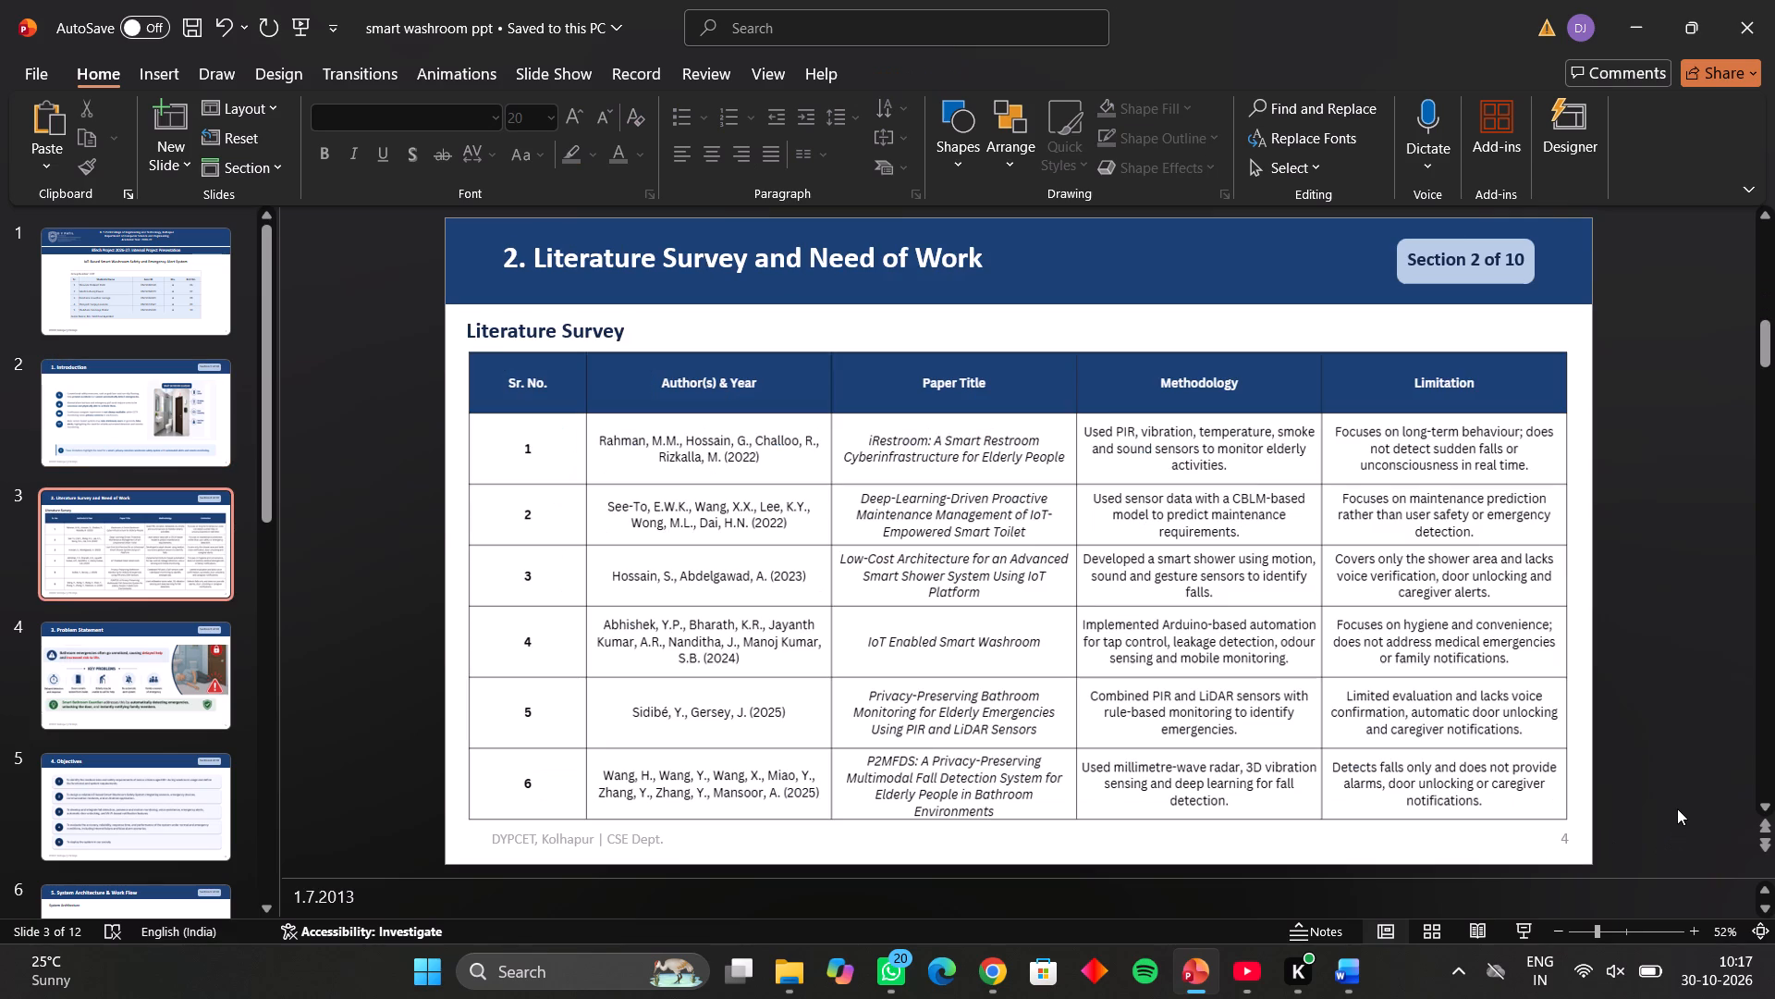
click(1567, 840)
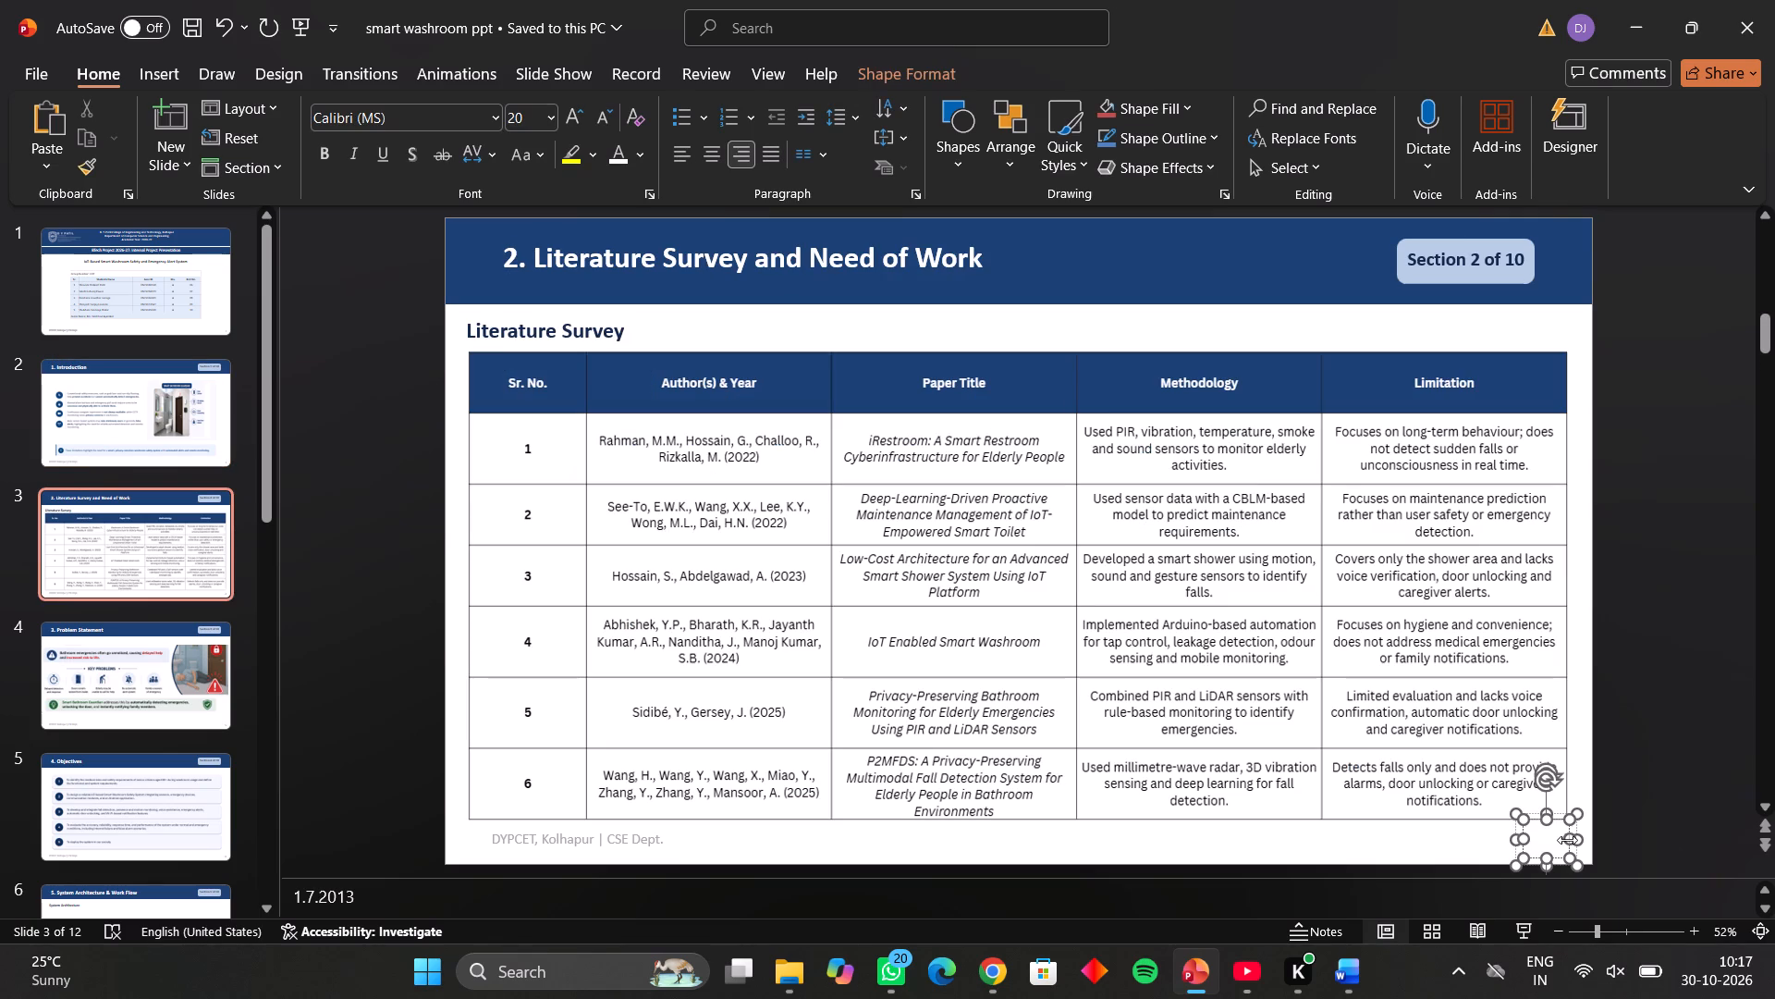
key(BackSpace)
key(3)
click(1634, 703)
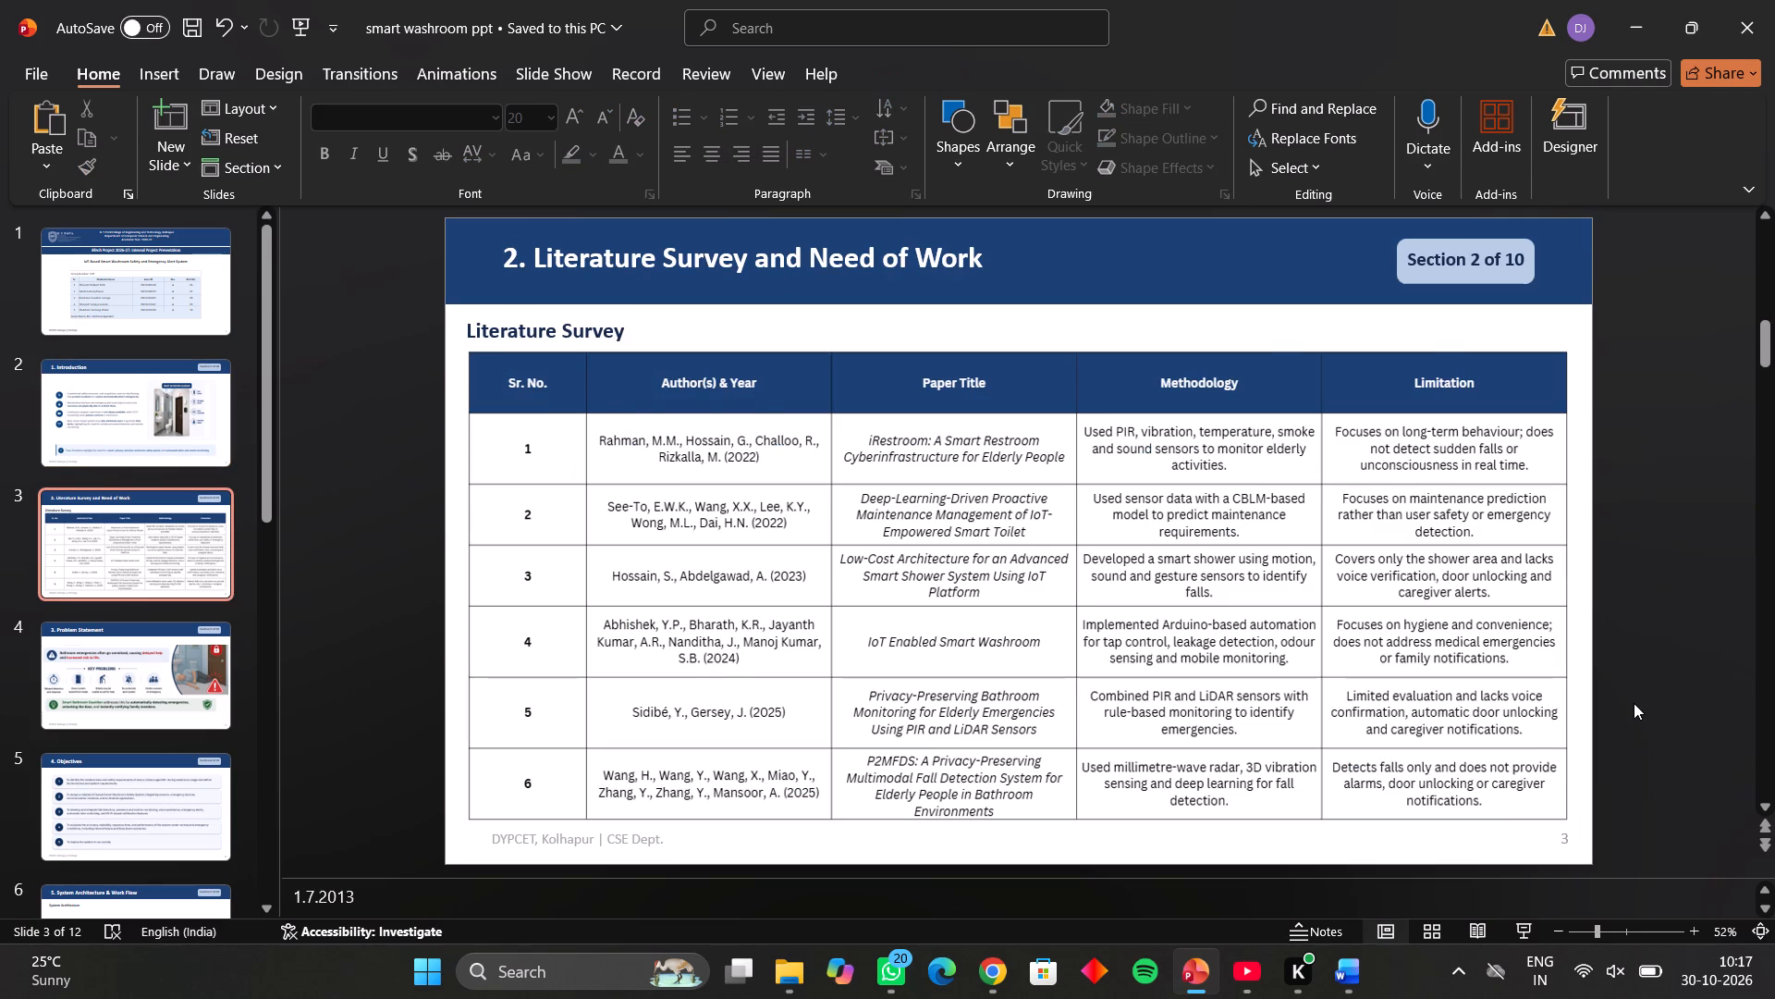
Change the footer page number on the Problem Statement slide to 4.
key(Right)
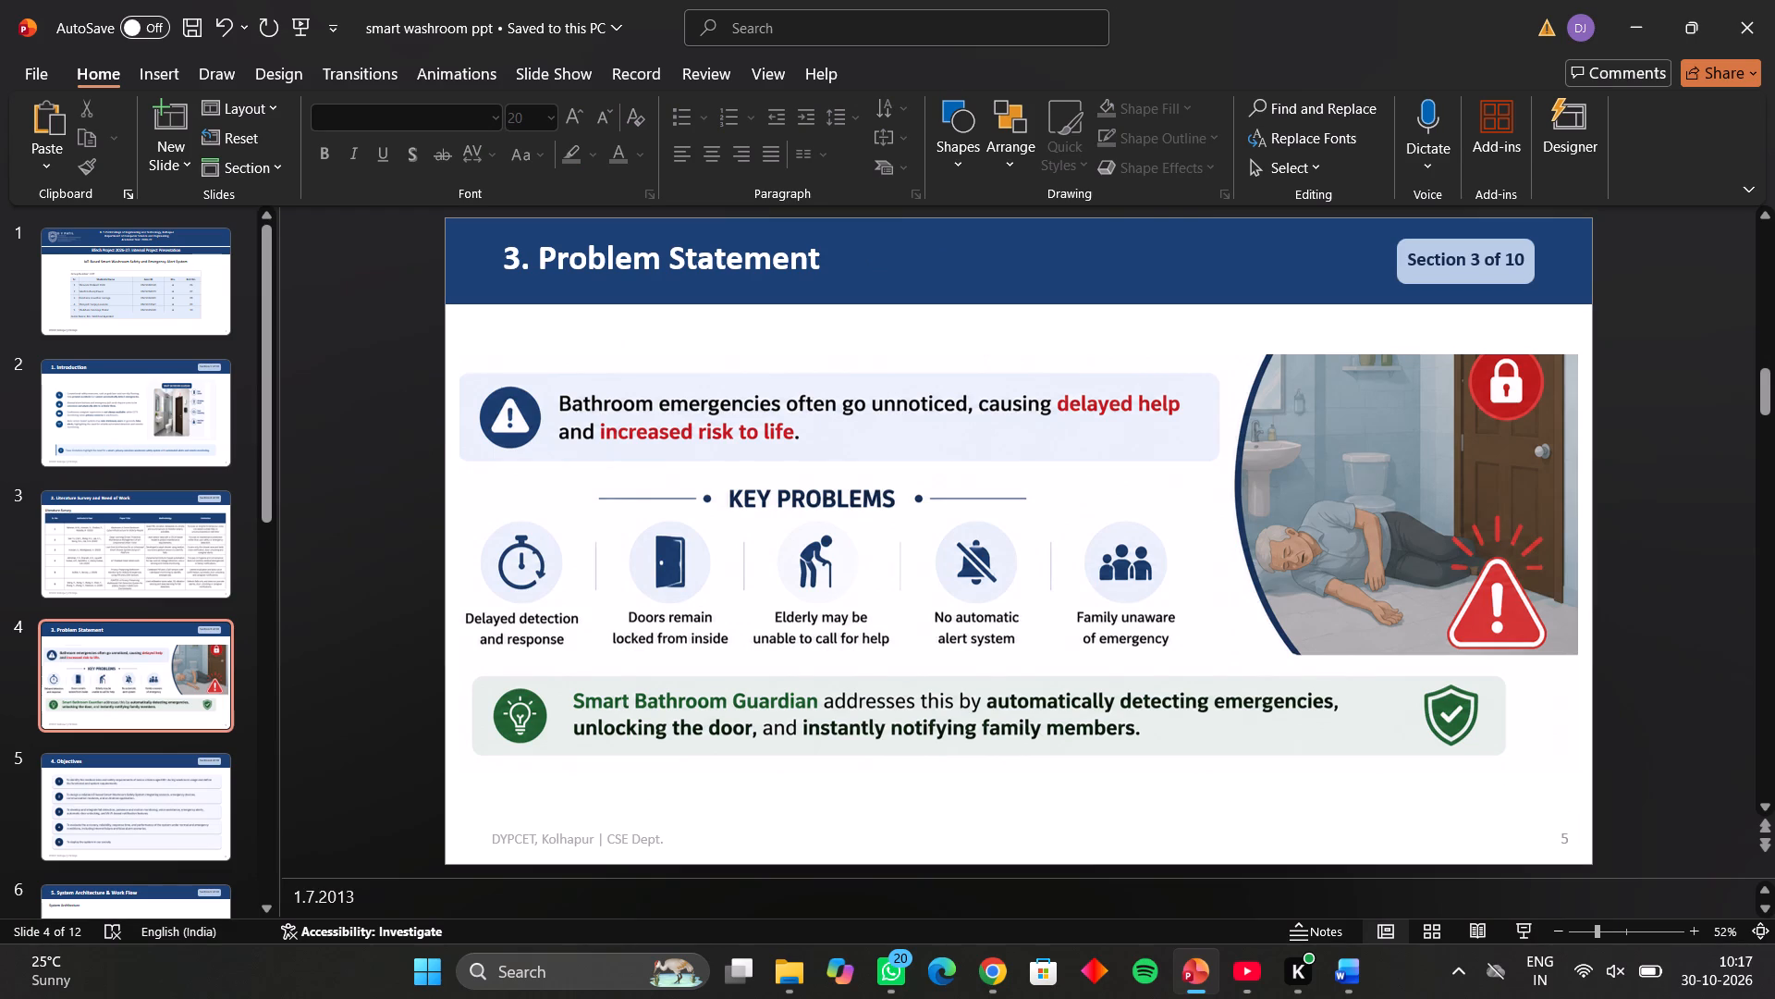
click(1565, 840)
key(BackSpace)
key(4)
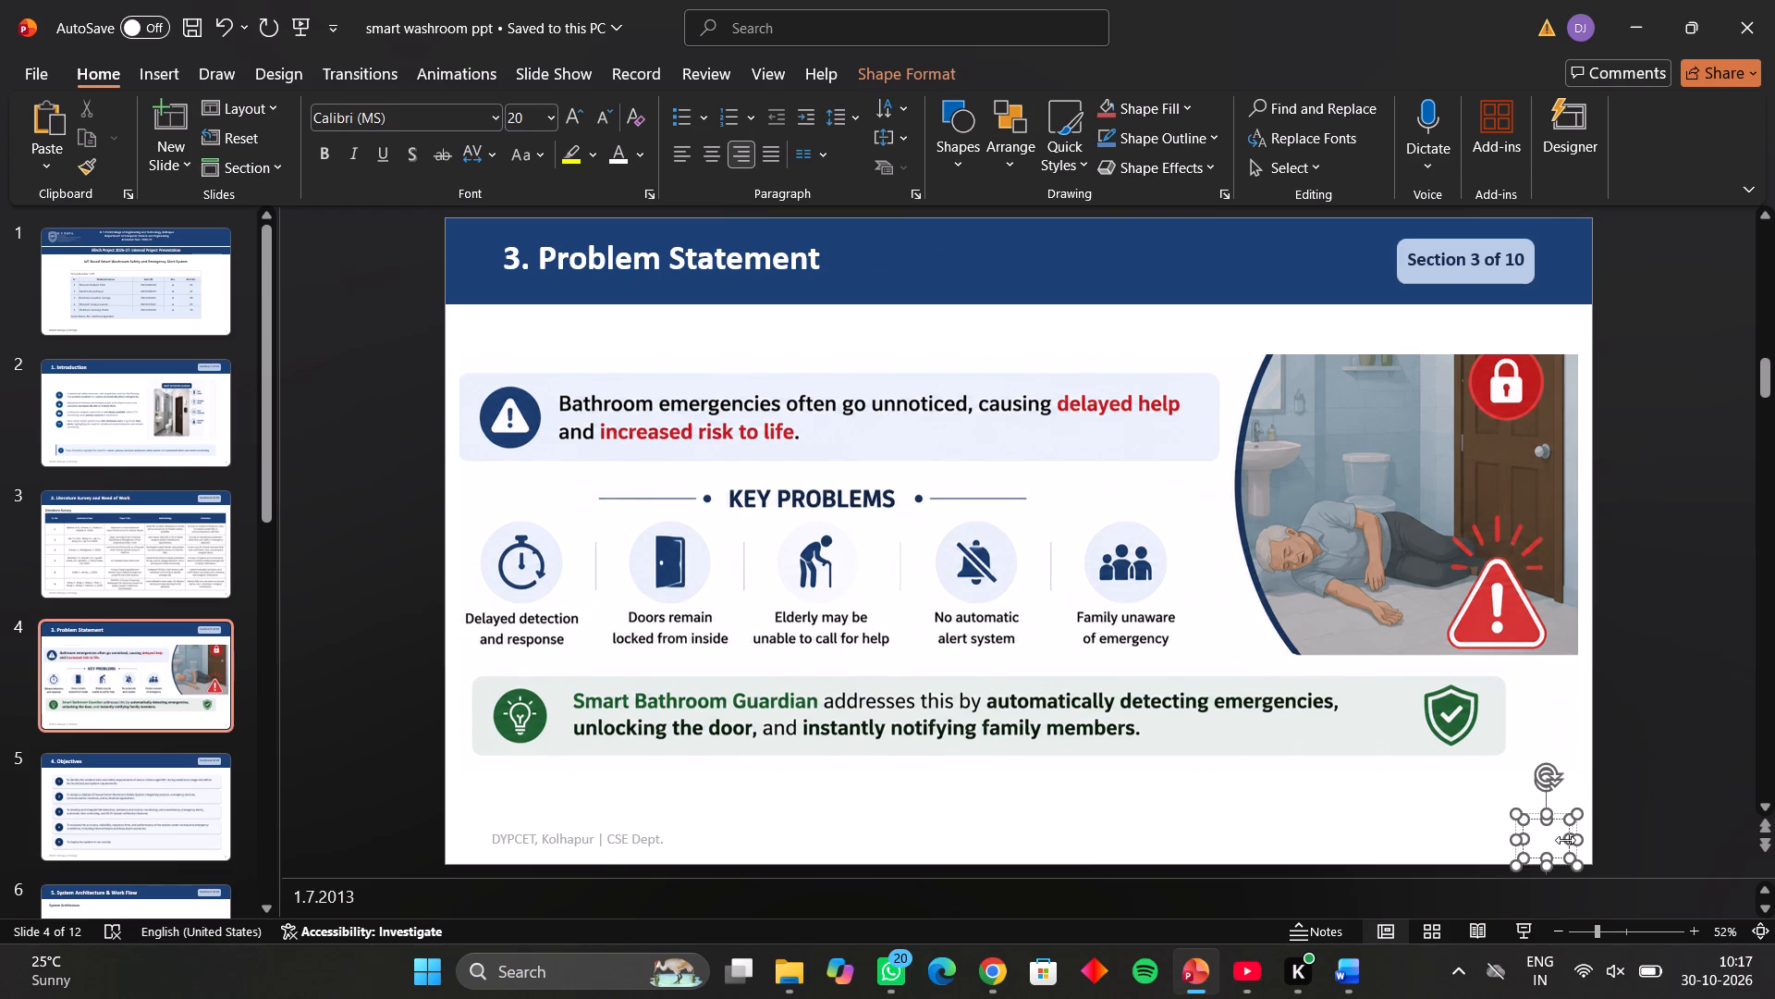
click(1642, 735)
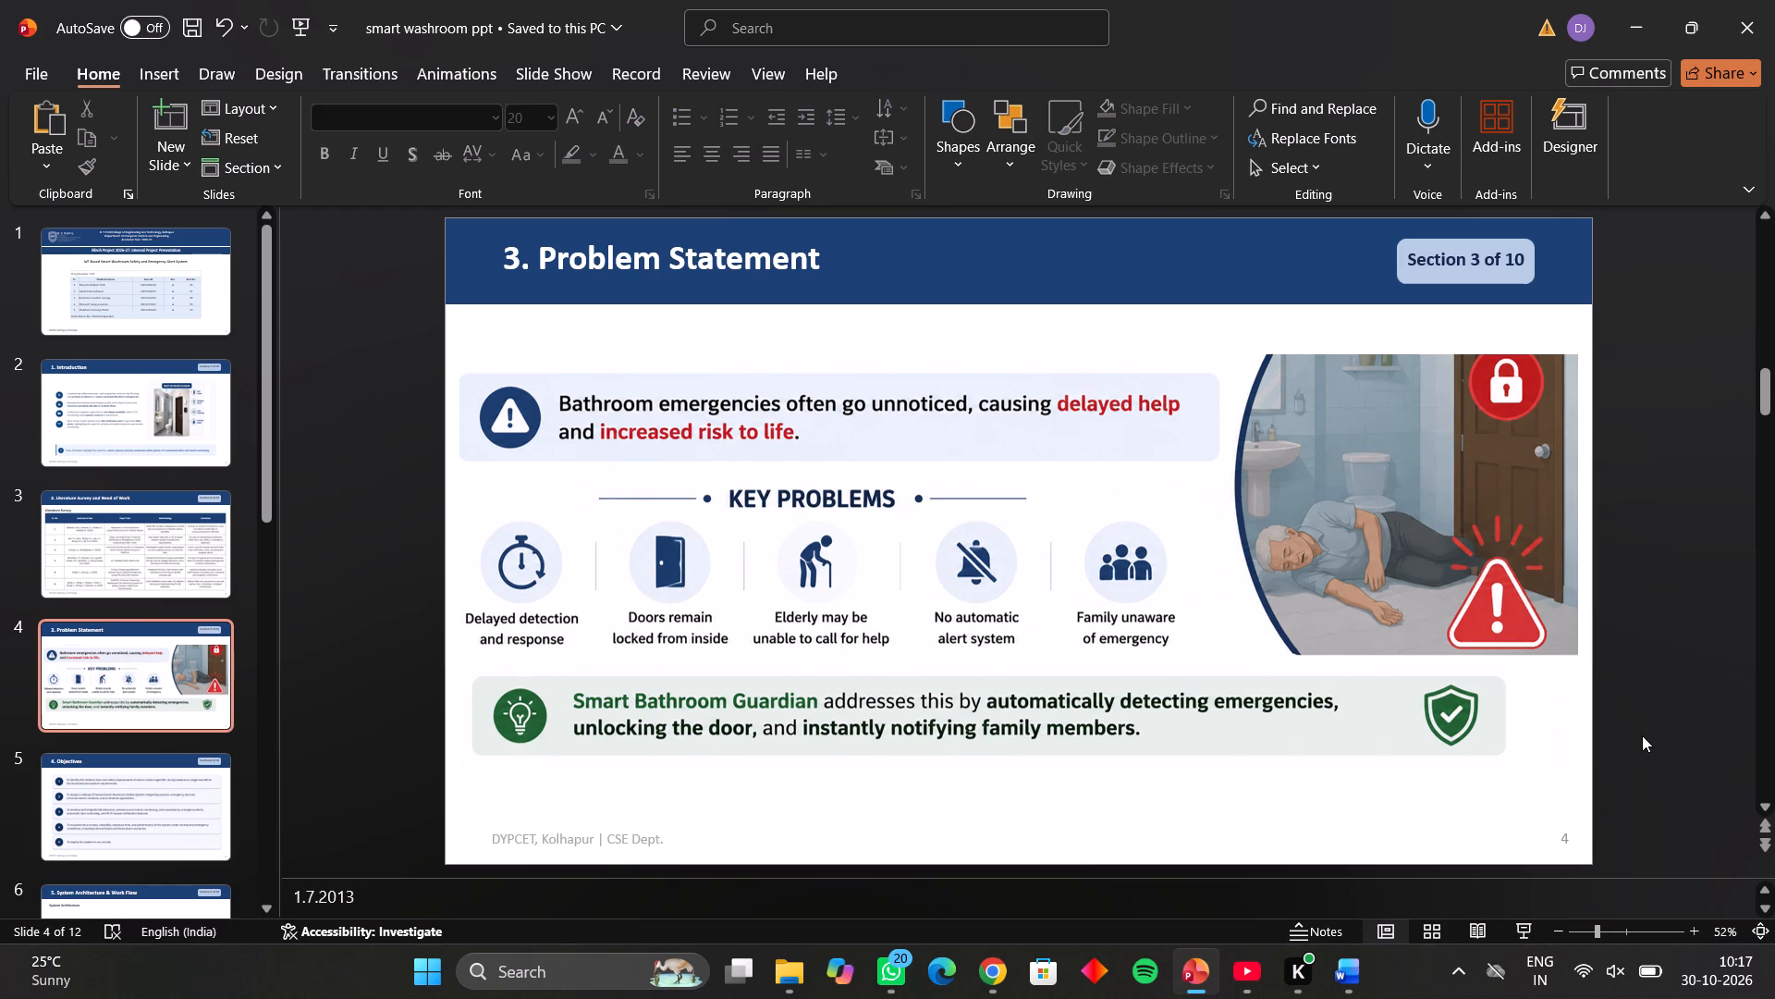
Change the footer page number on the Objectives slide to 5.
key(Right)
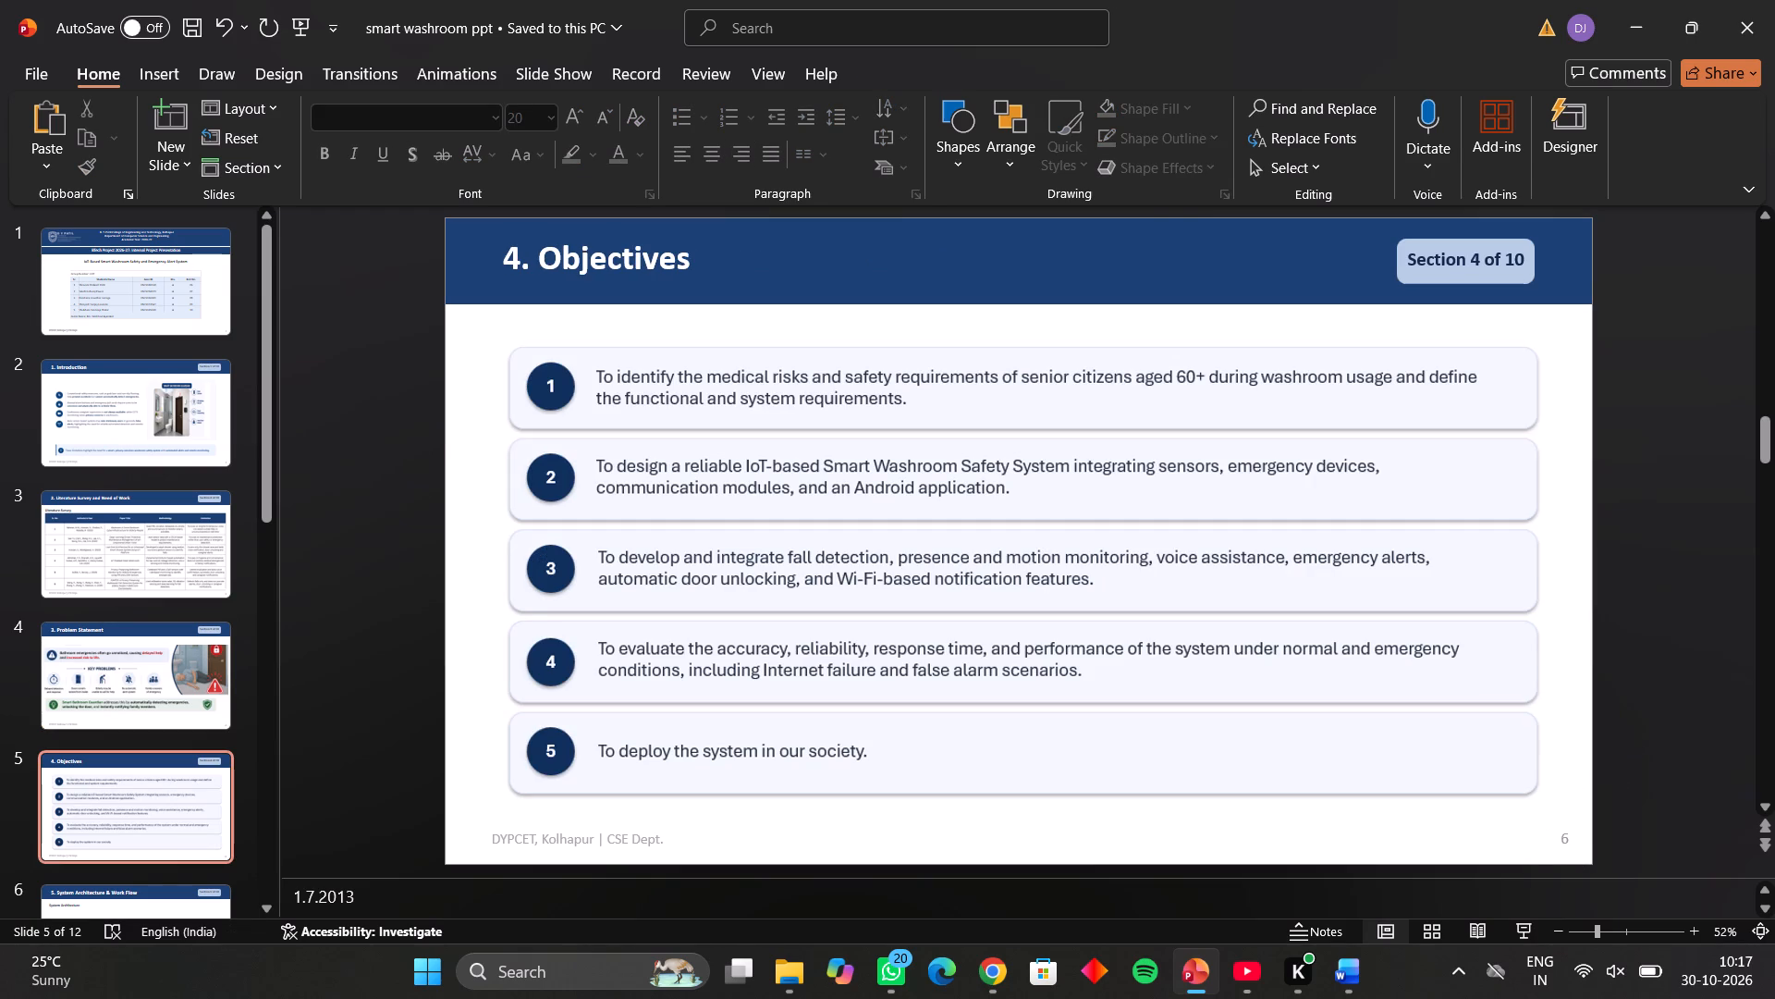
click(1564, 839)
key(Right)
key(5)
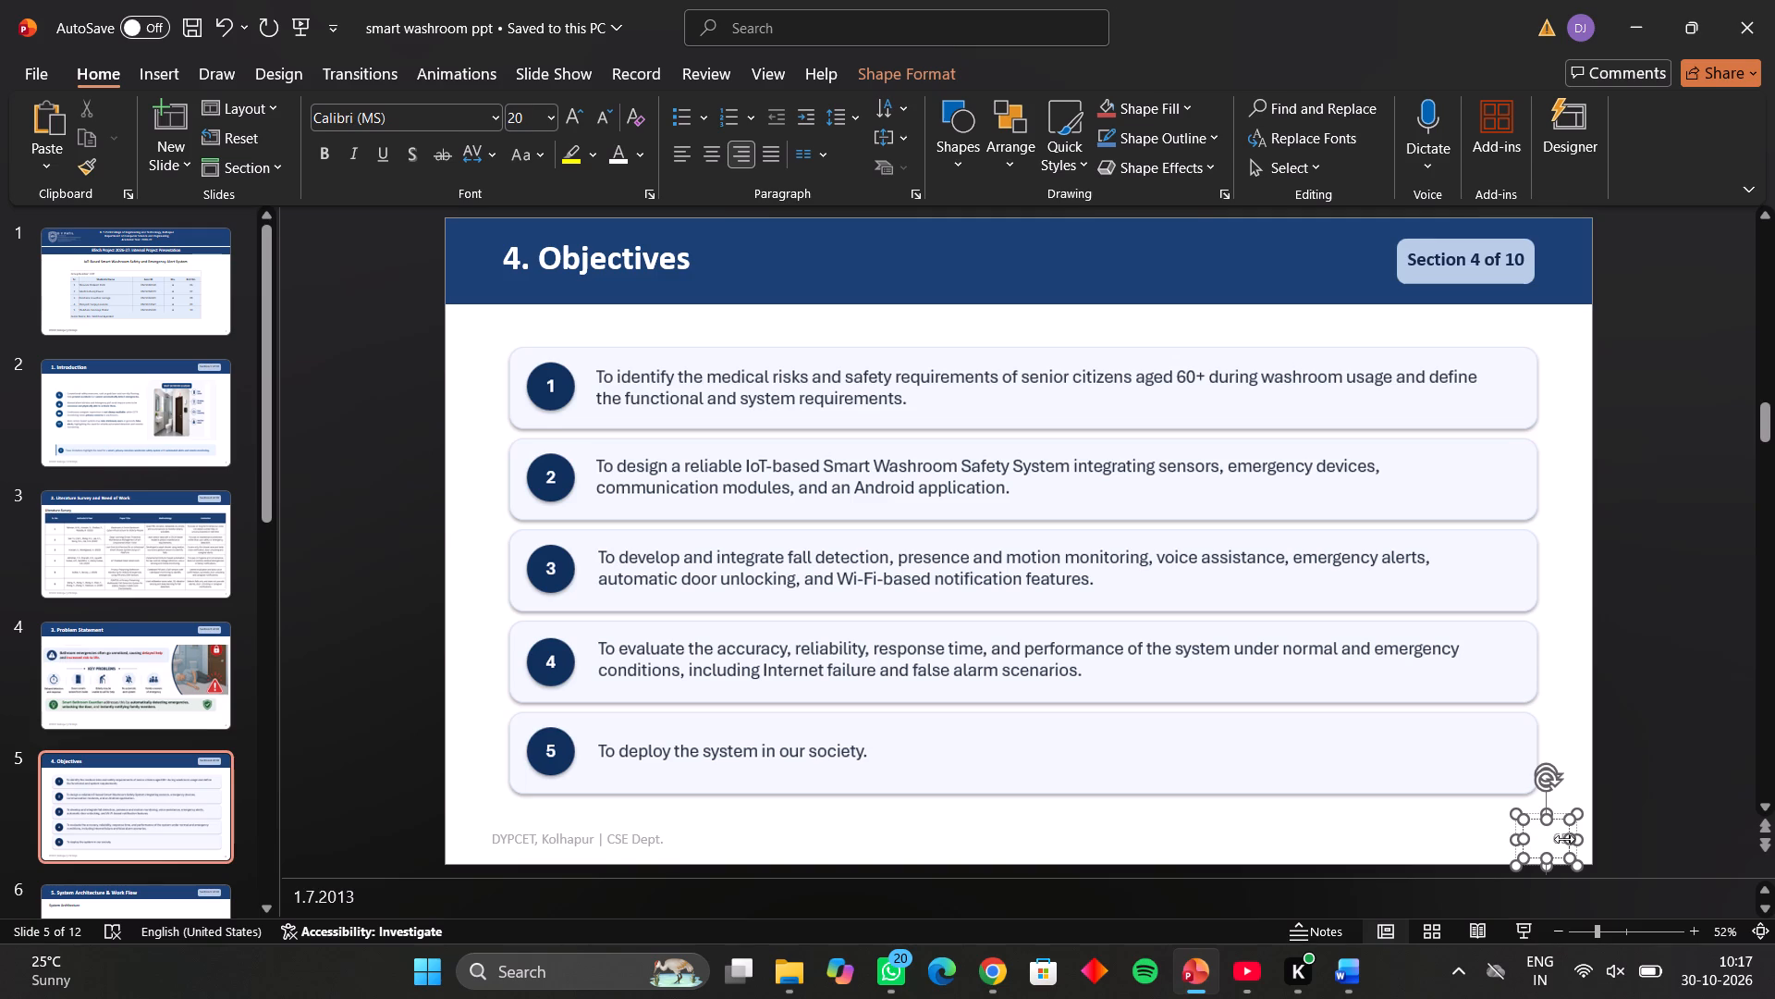
click(1635, 804)
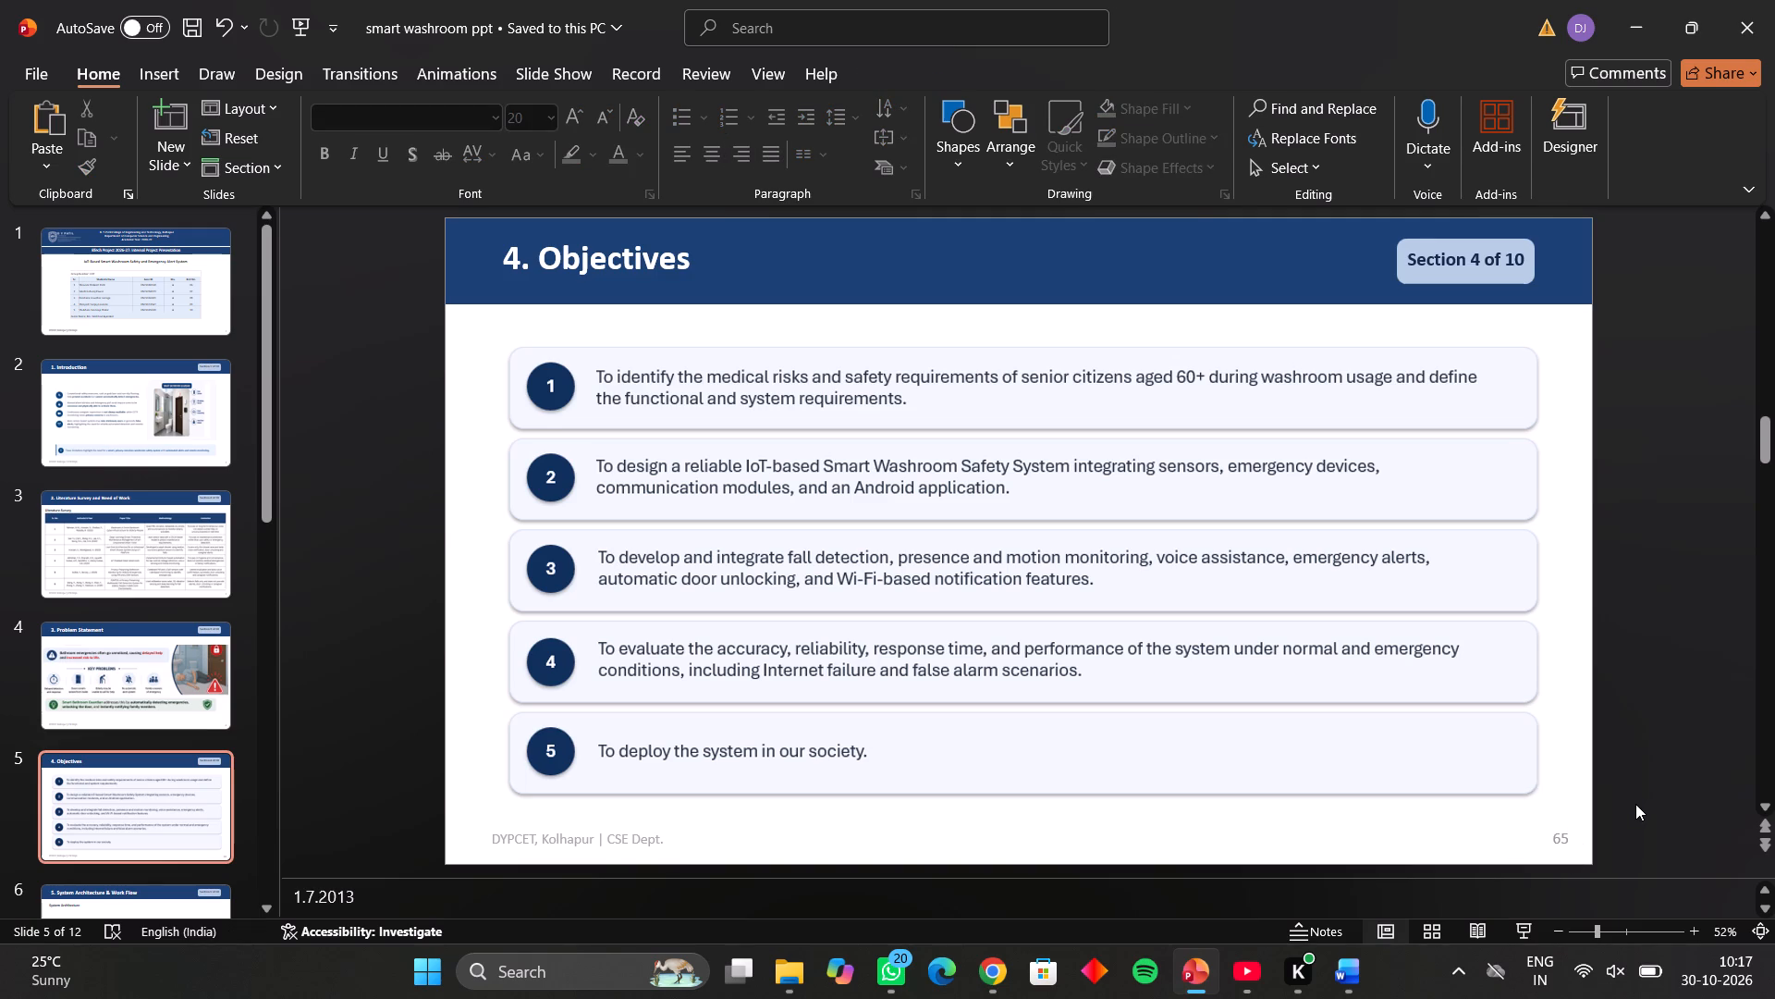
key(Up)
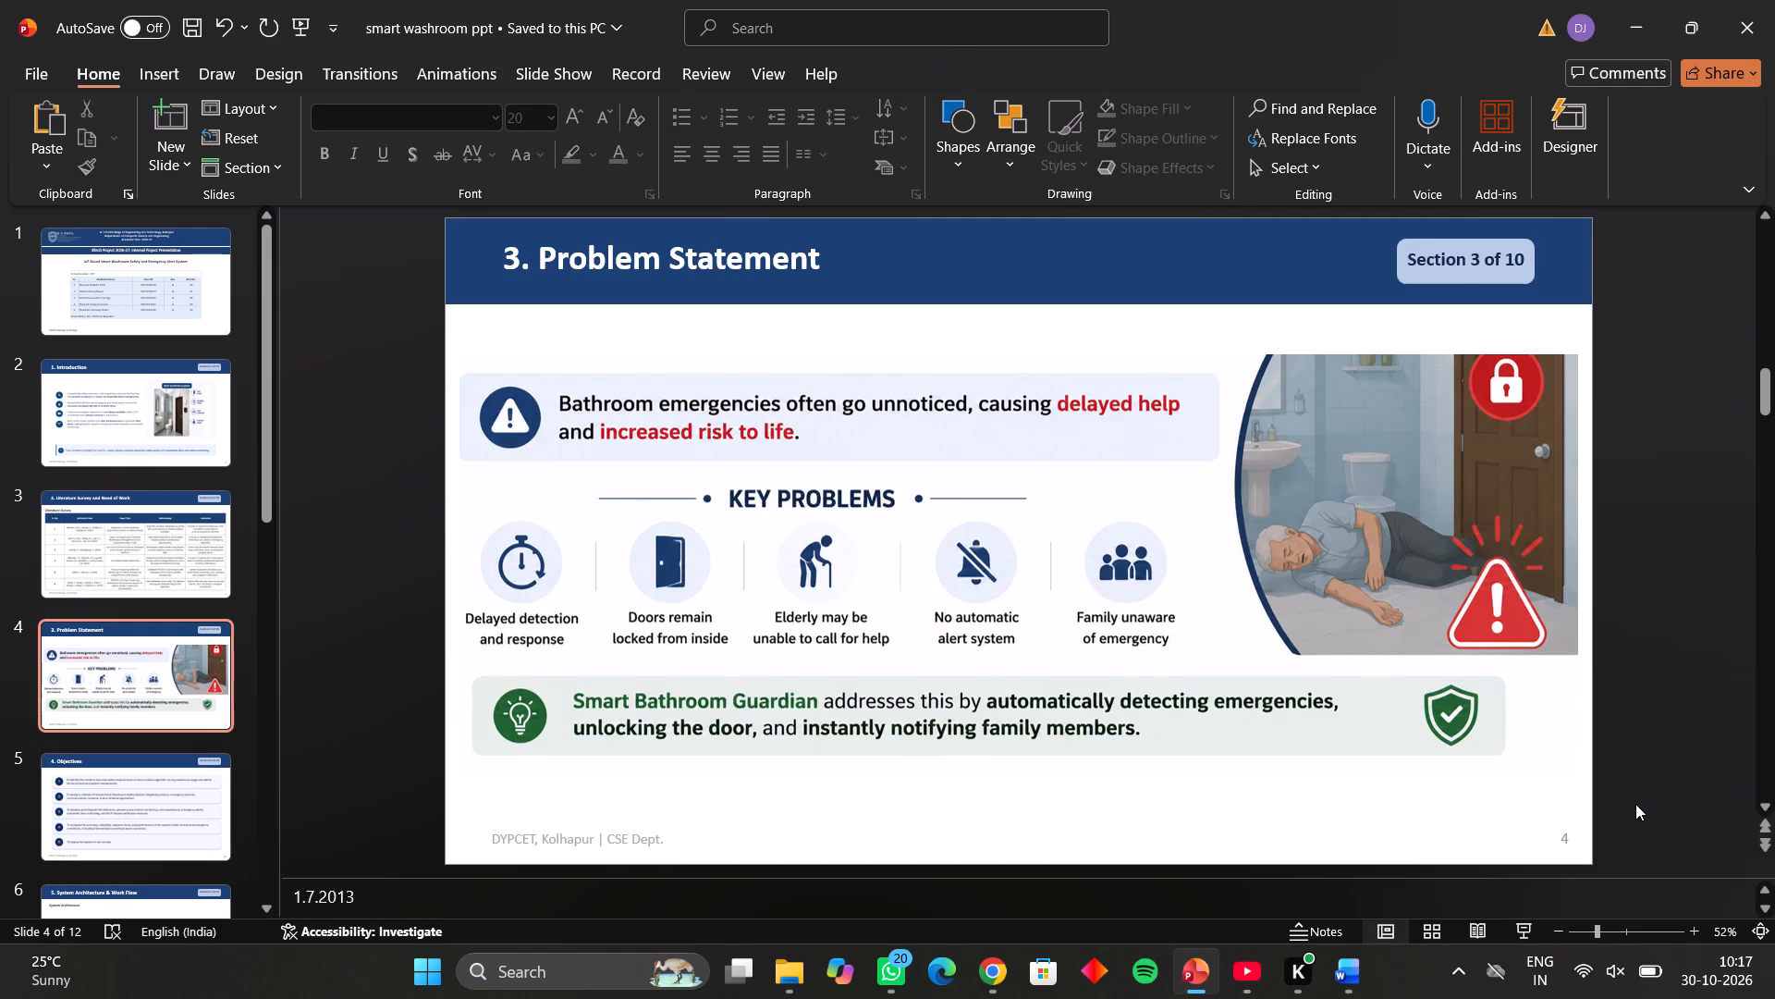
key(Down)
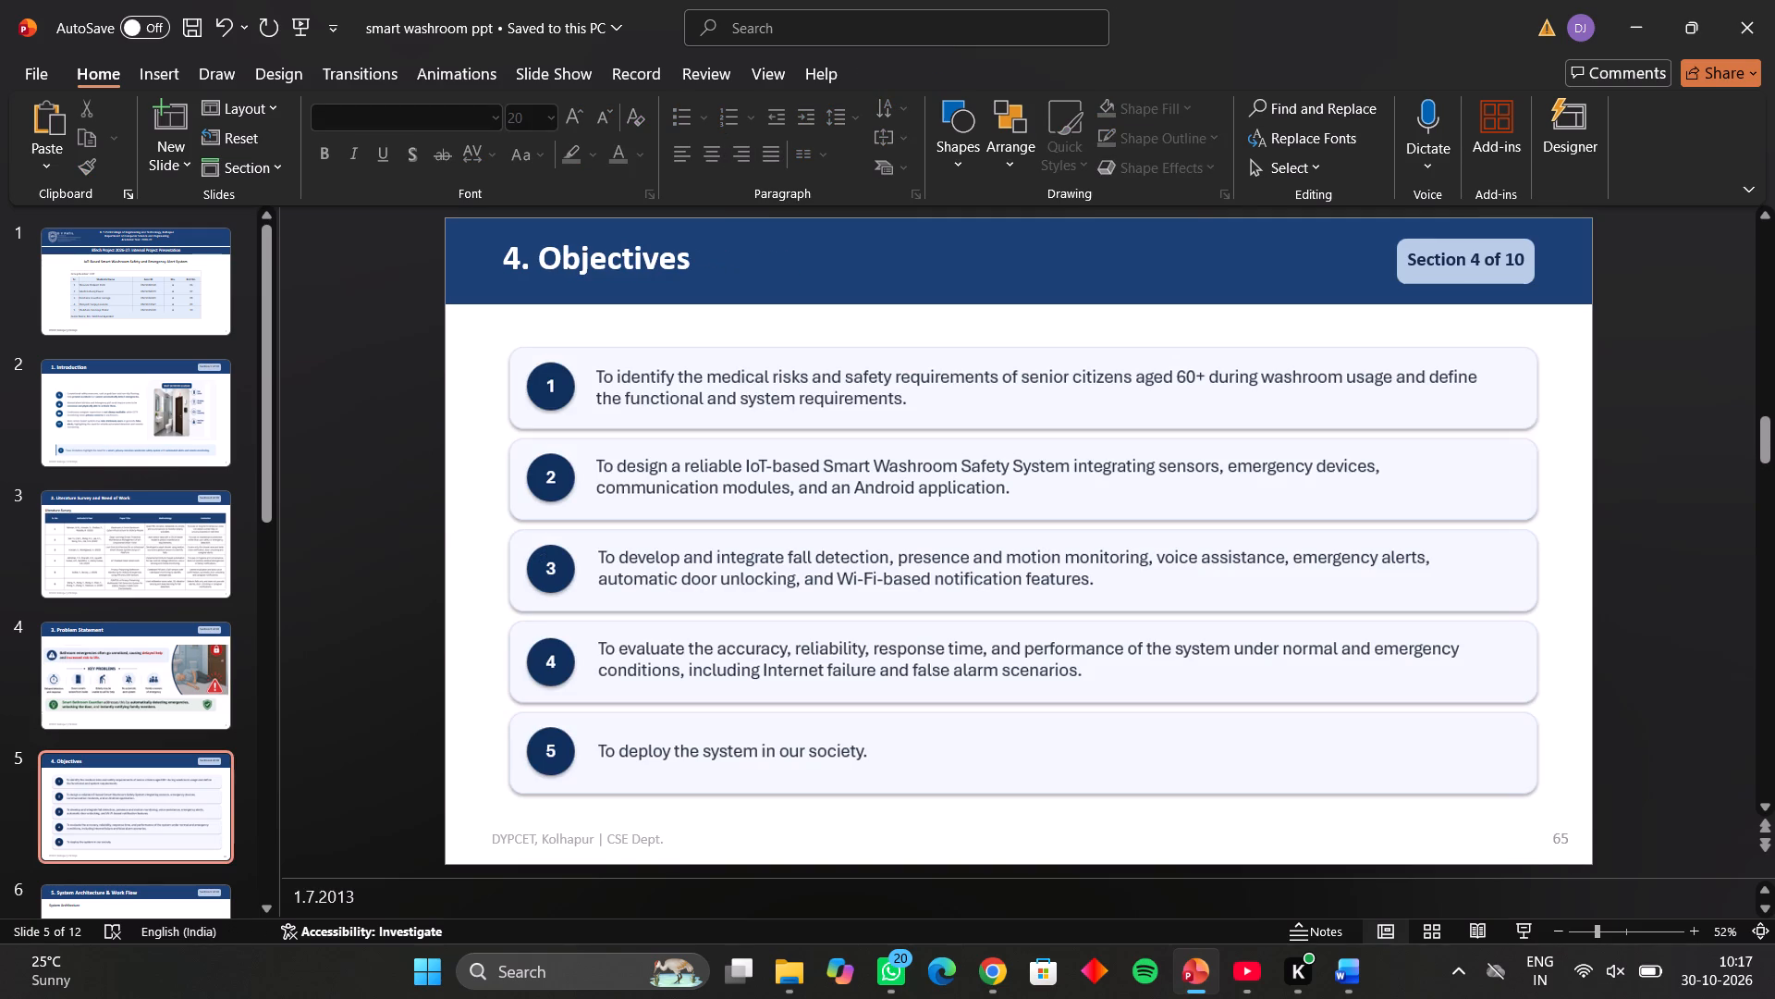
click(1560, 836)
key(BackSpace)
click(1717, 764)
click(1567, 842)
key(space)
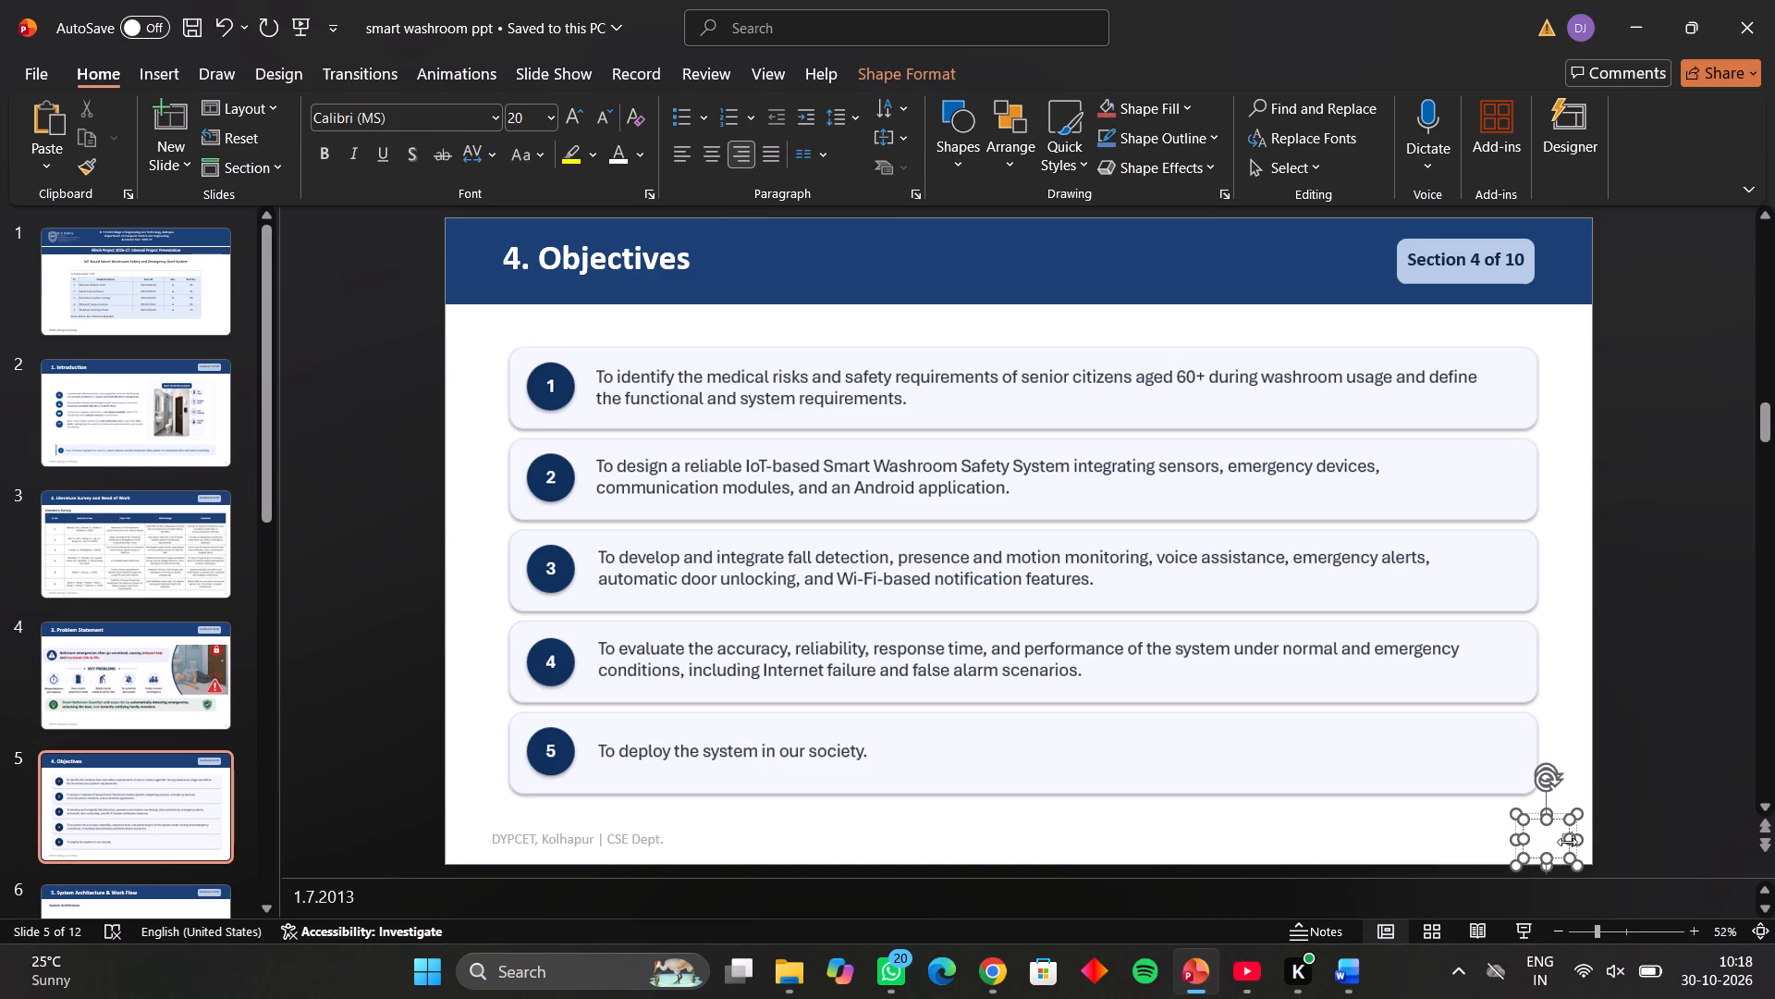
click(1714, 779)
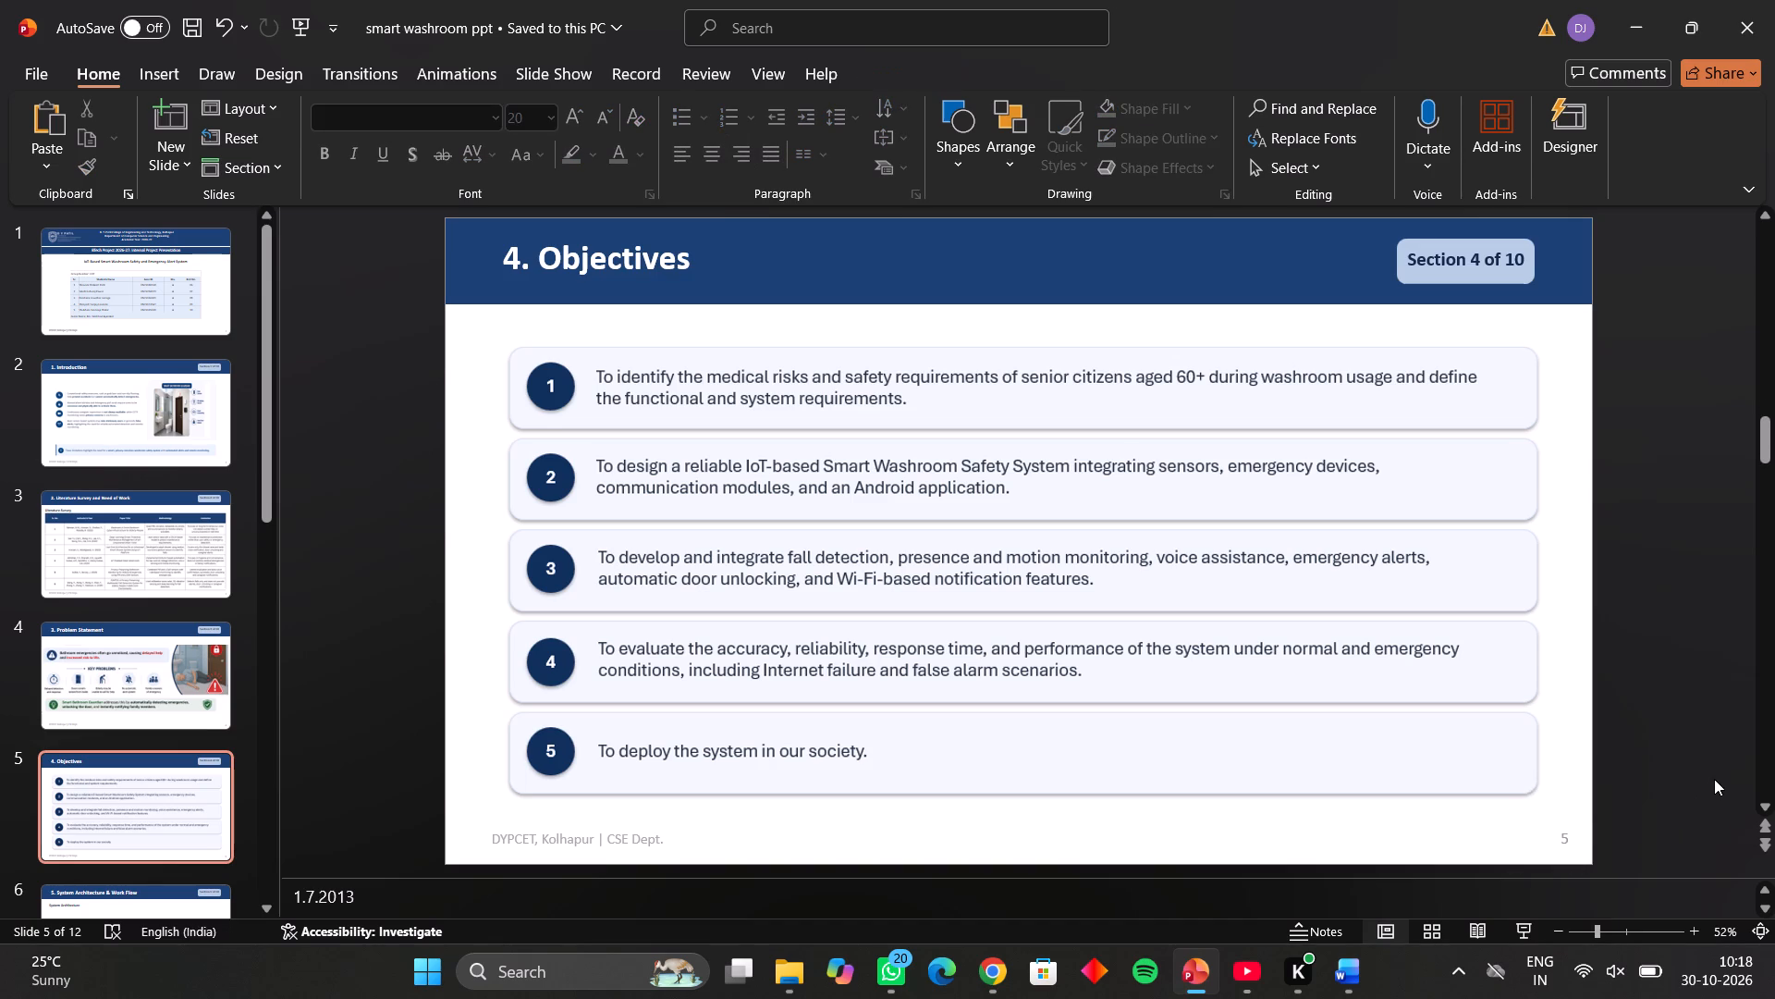
Change the footer page number on the System Architecture & Work Flow slide to 6.
key(Right)
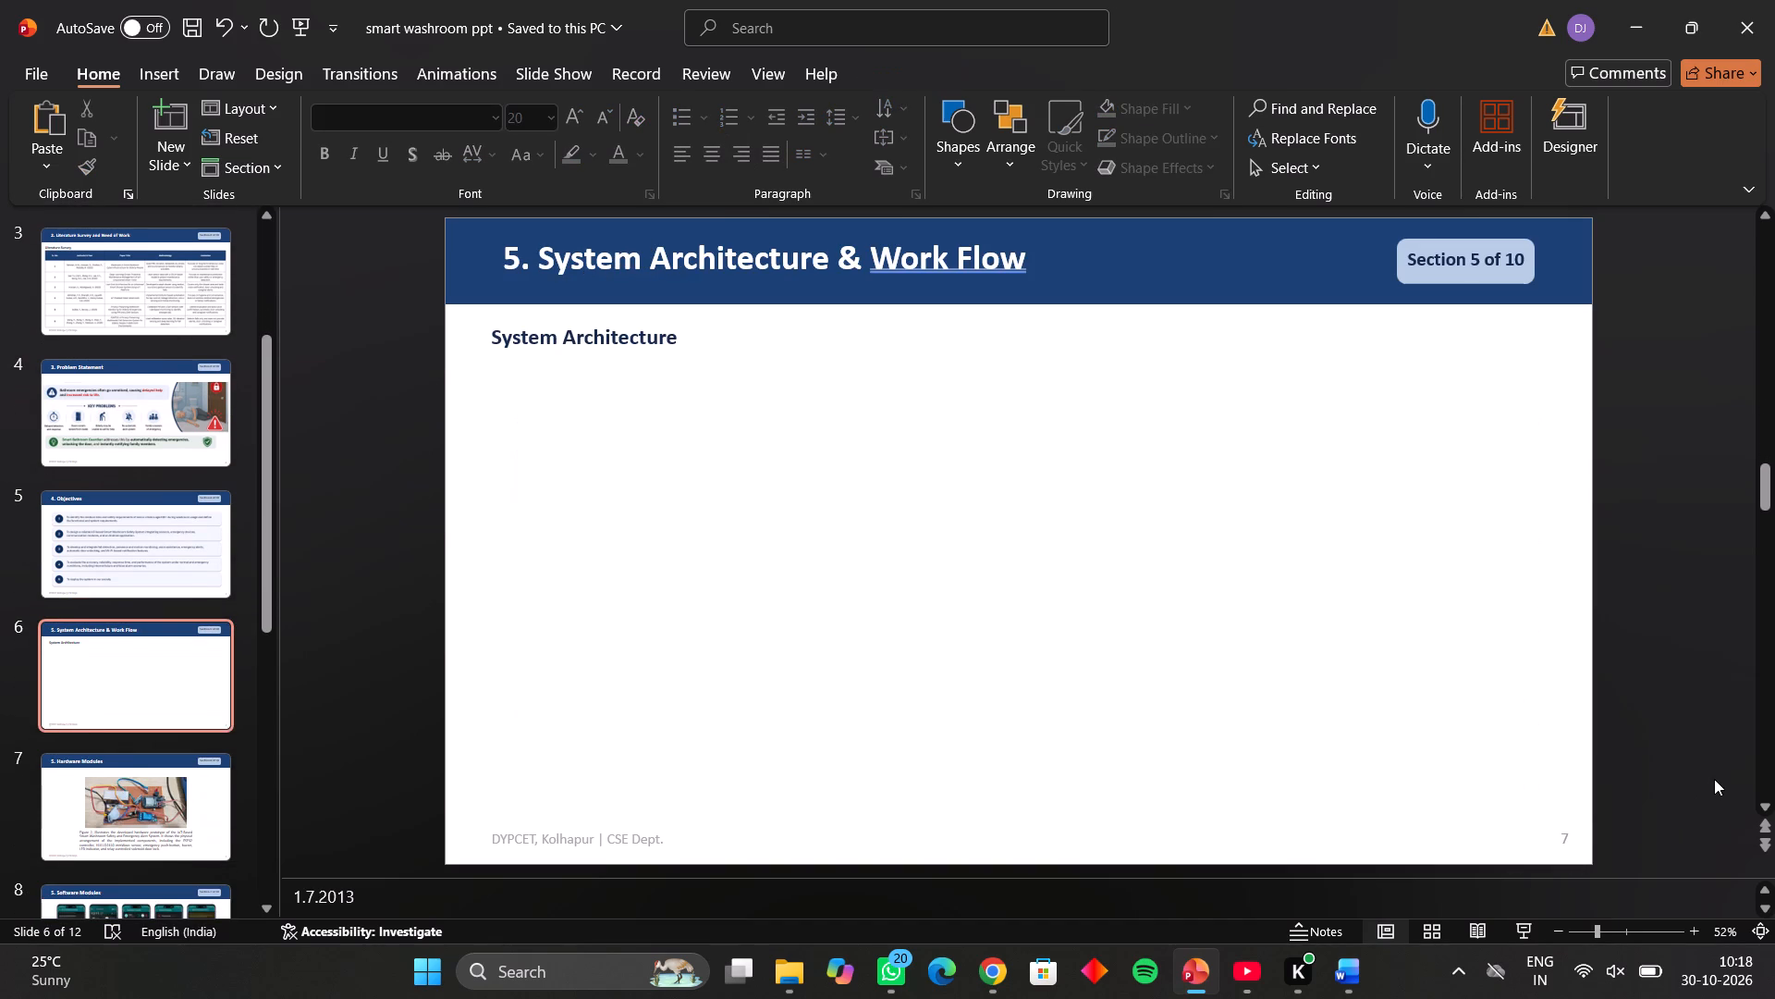
click(1565, 834)
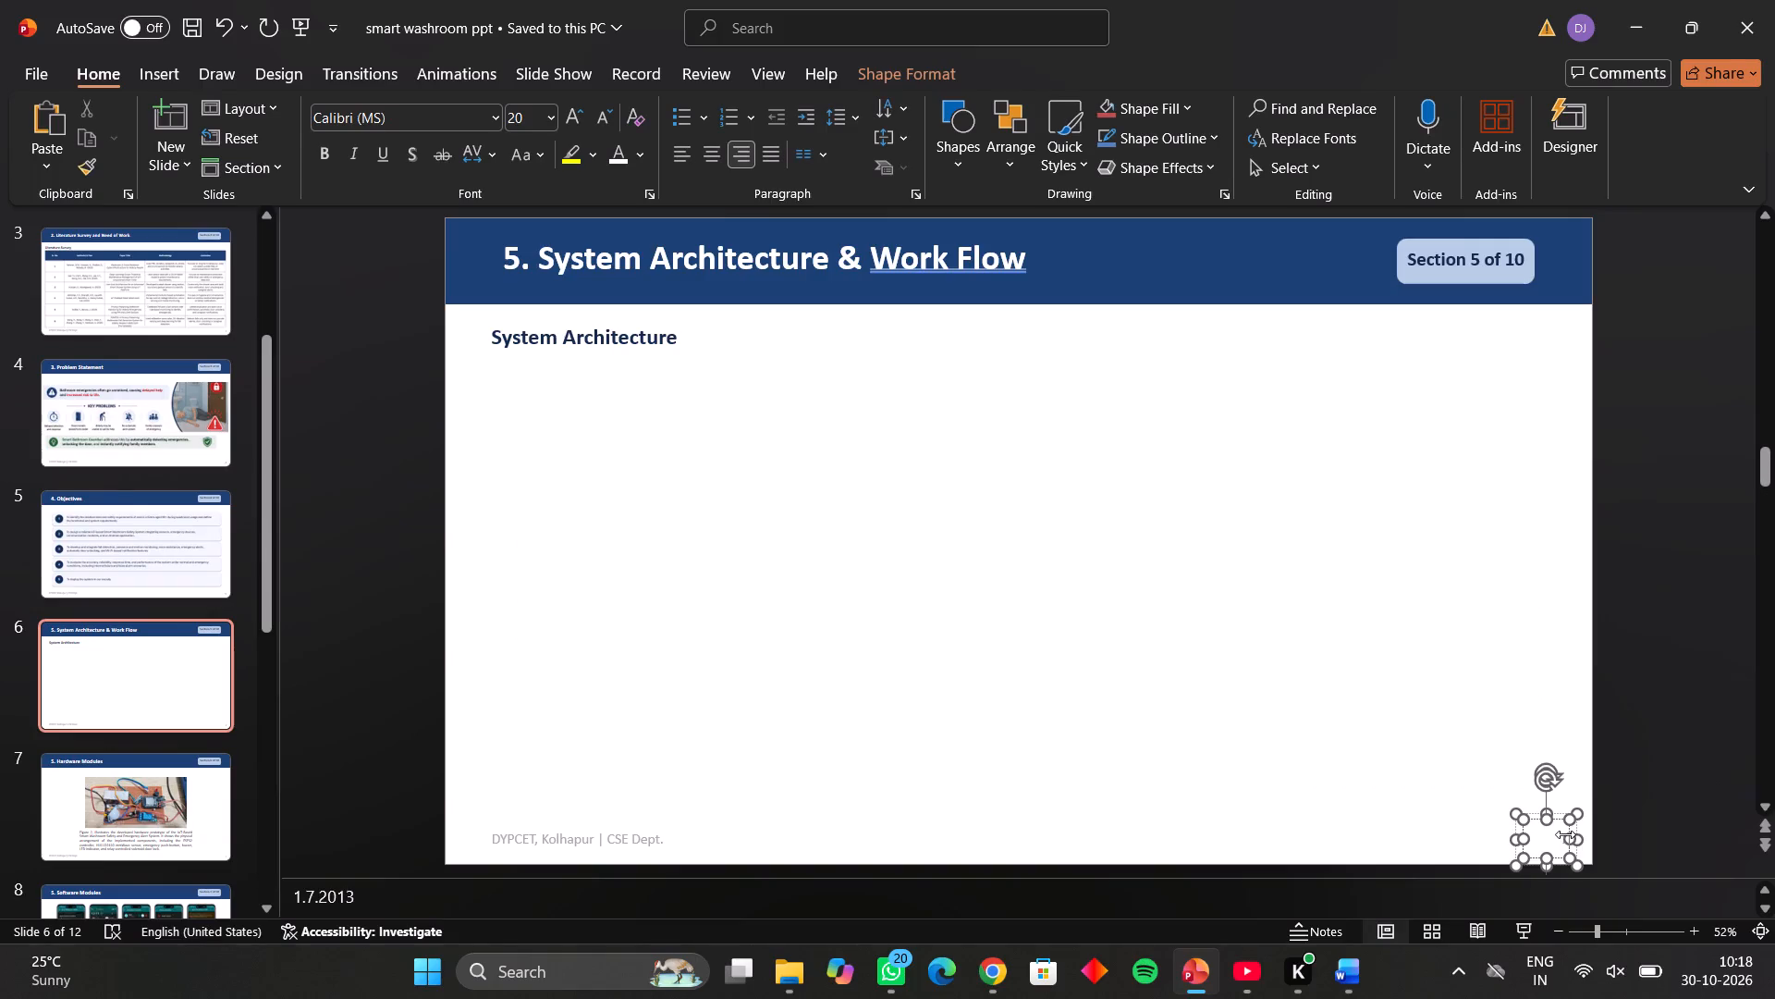
key(Right)
key(BackSpace)
key(6)
click(1658, 740)
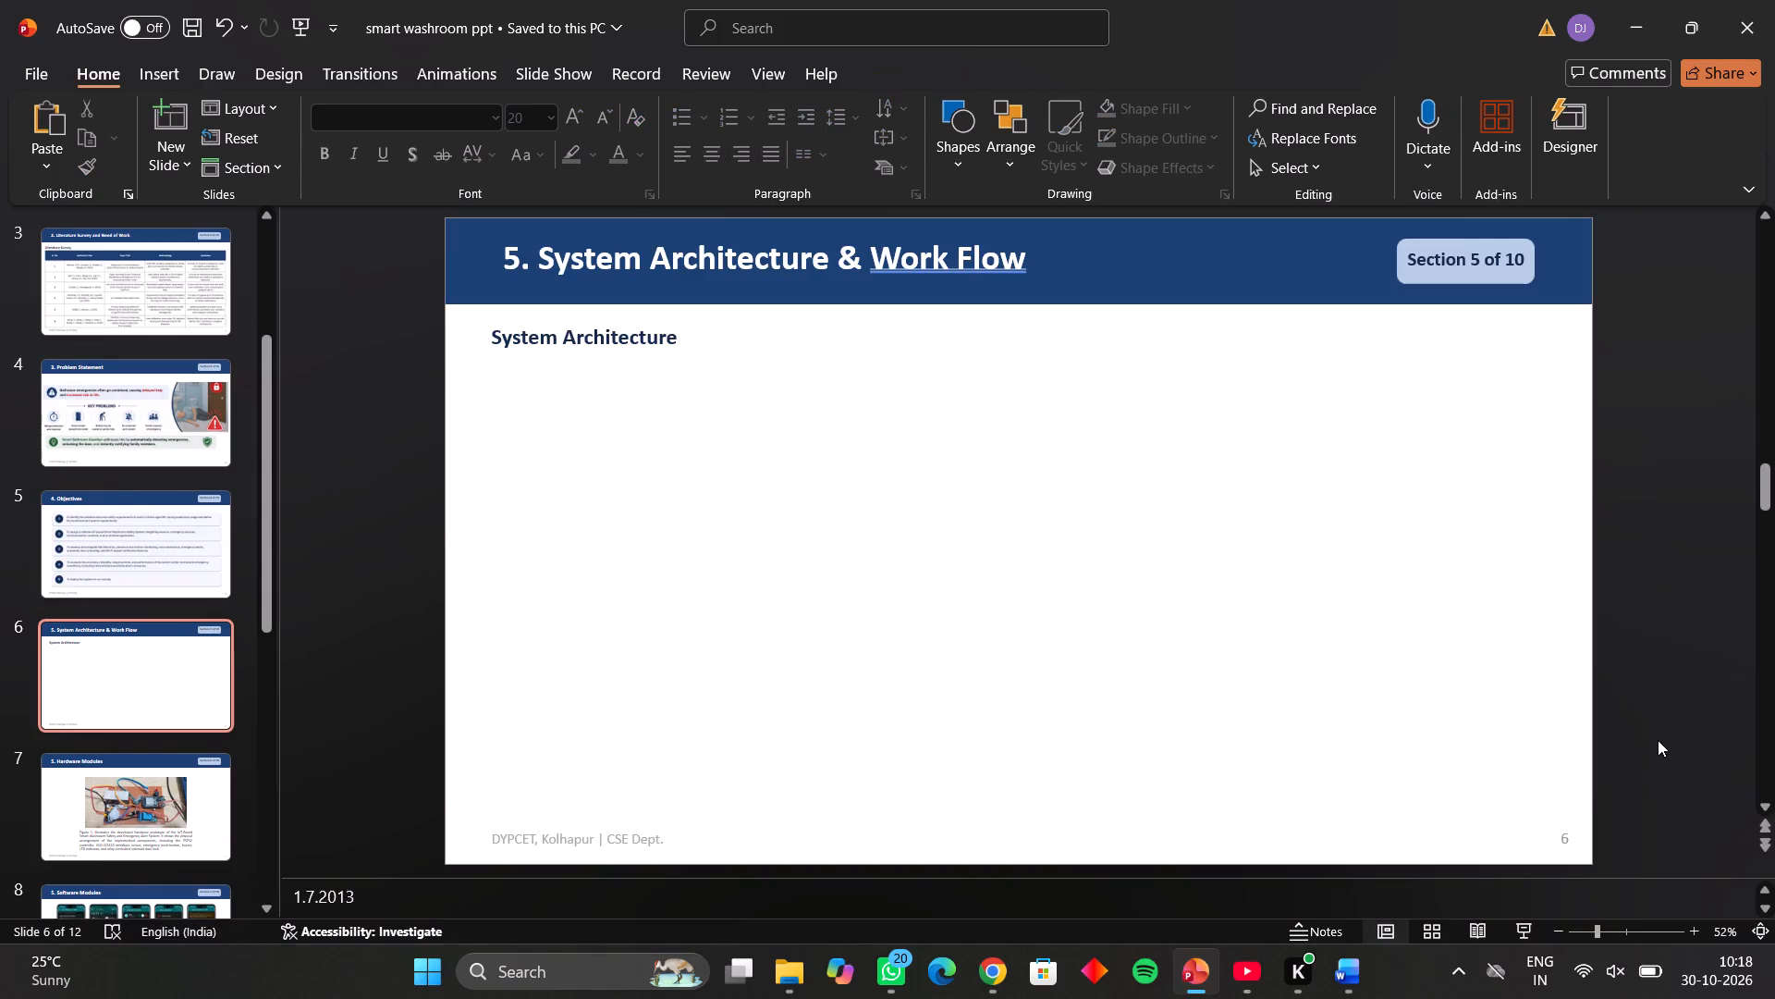
Skip past the Hardware Modules slide and change the footer page number on the Software Modules slide to 8.
key(Down)
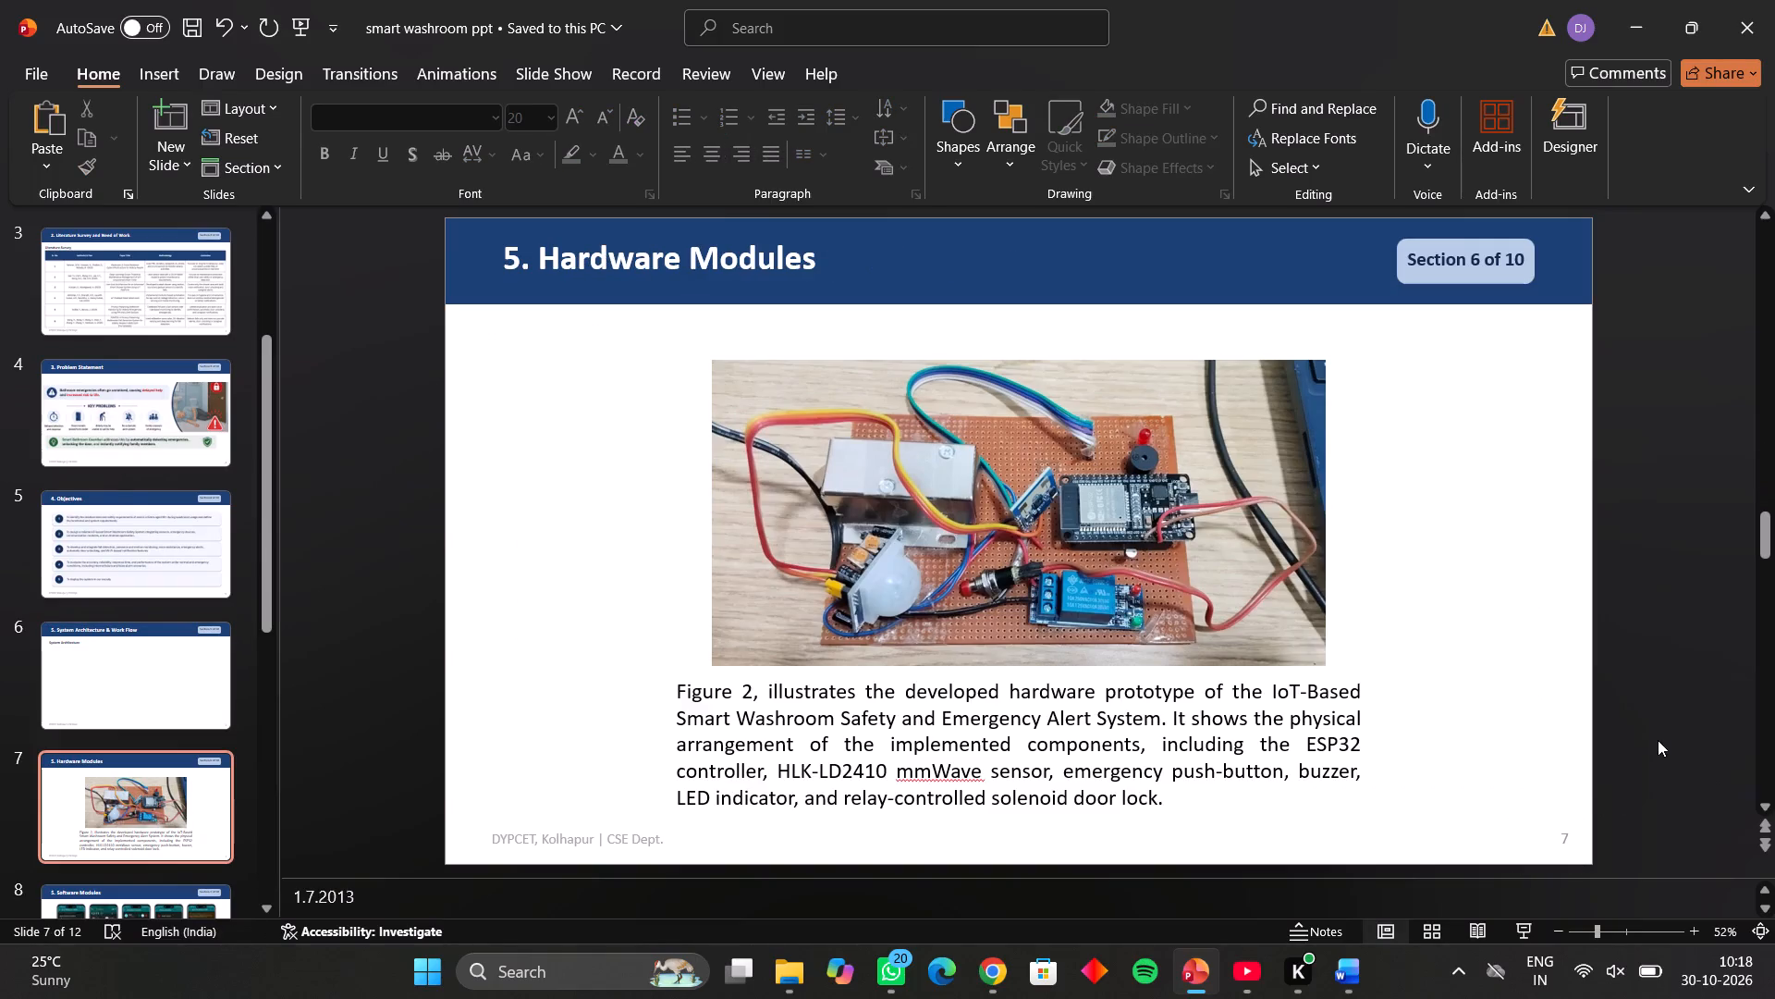
key(Down)
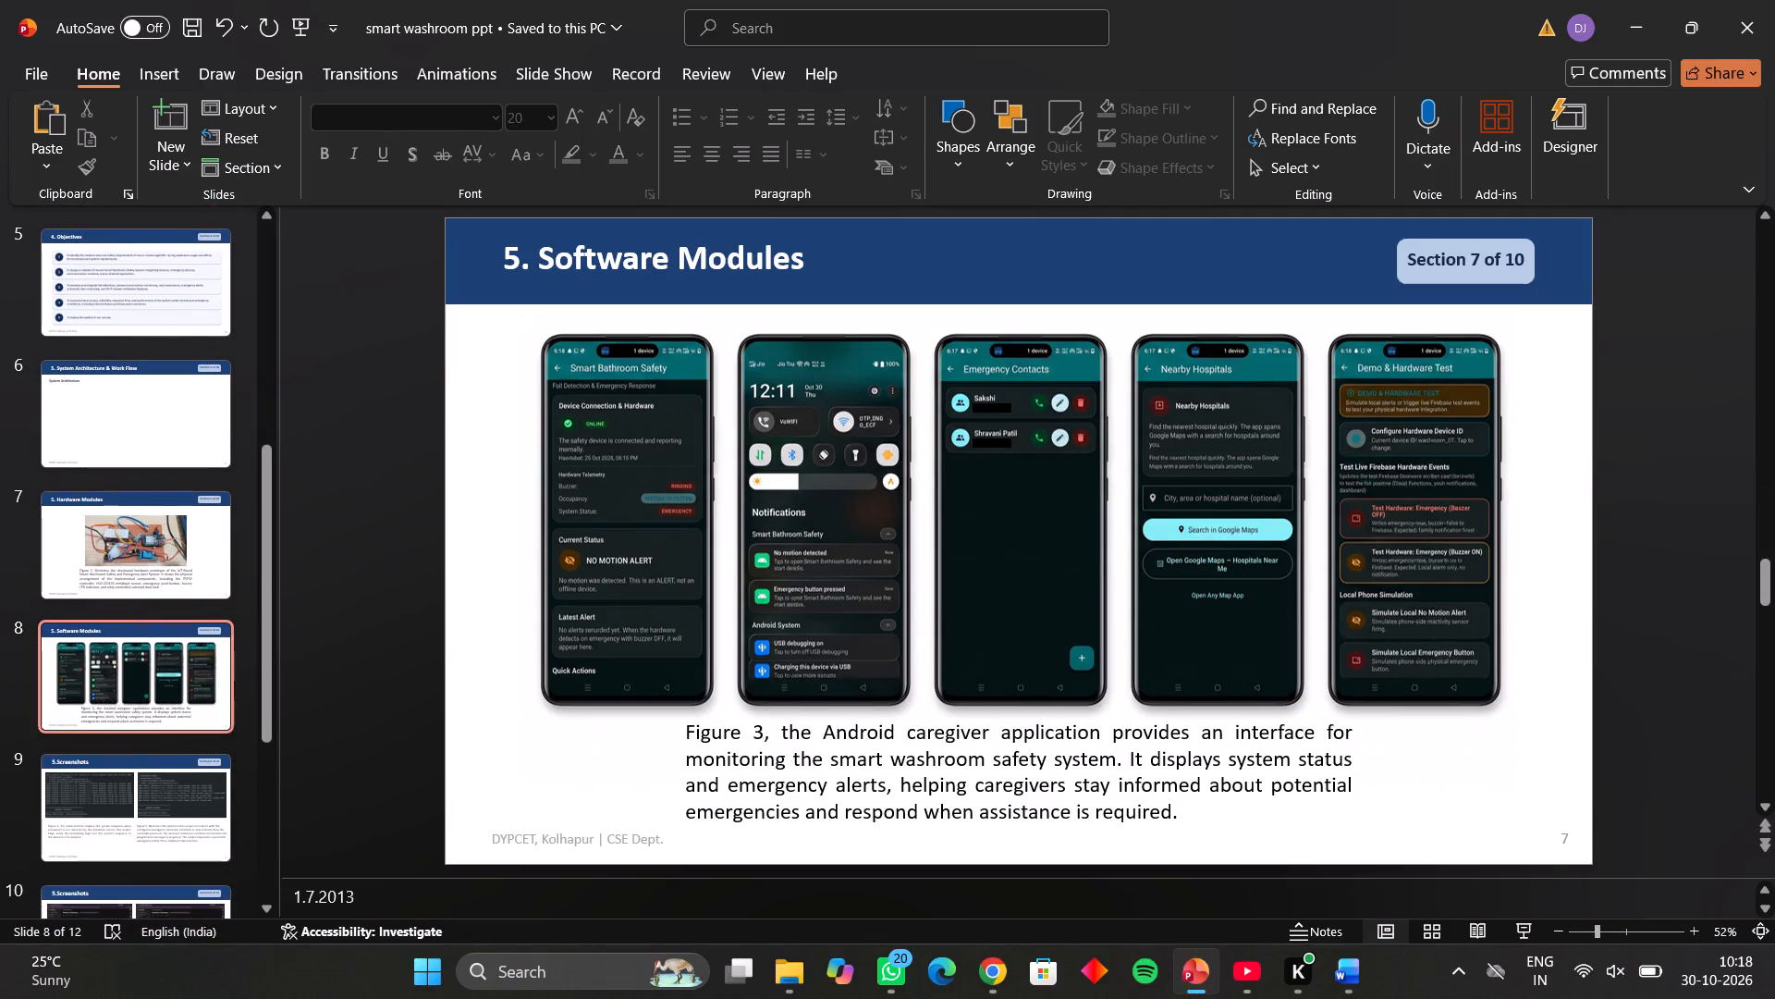
click(1563, 838)
key(Right)
key(BackSpace)
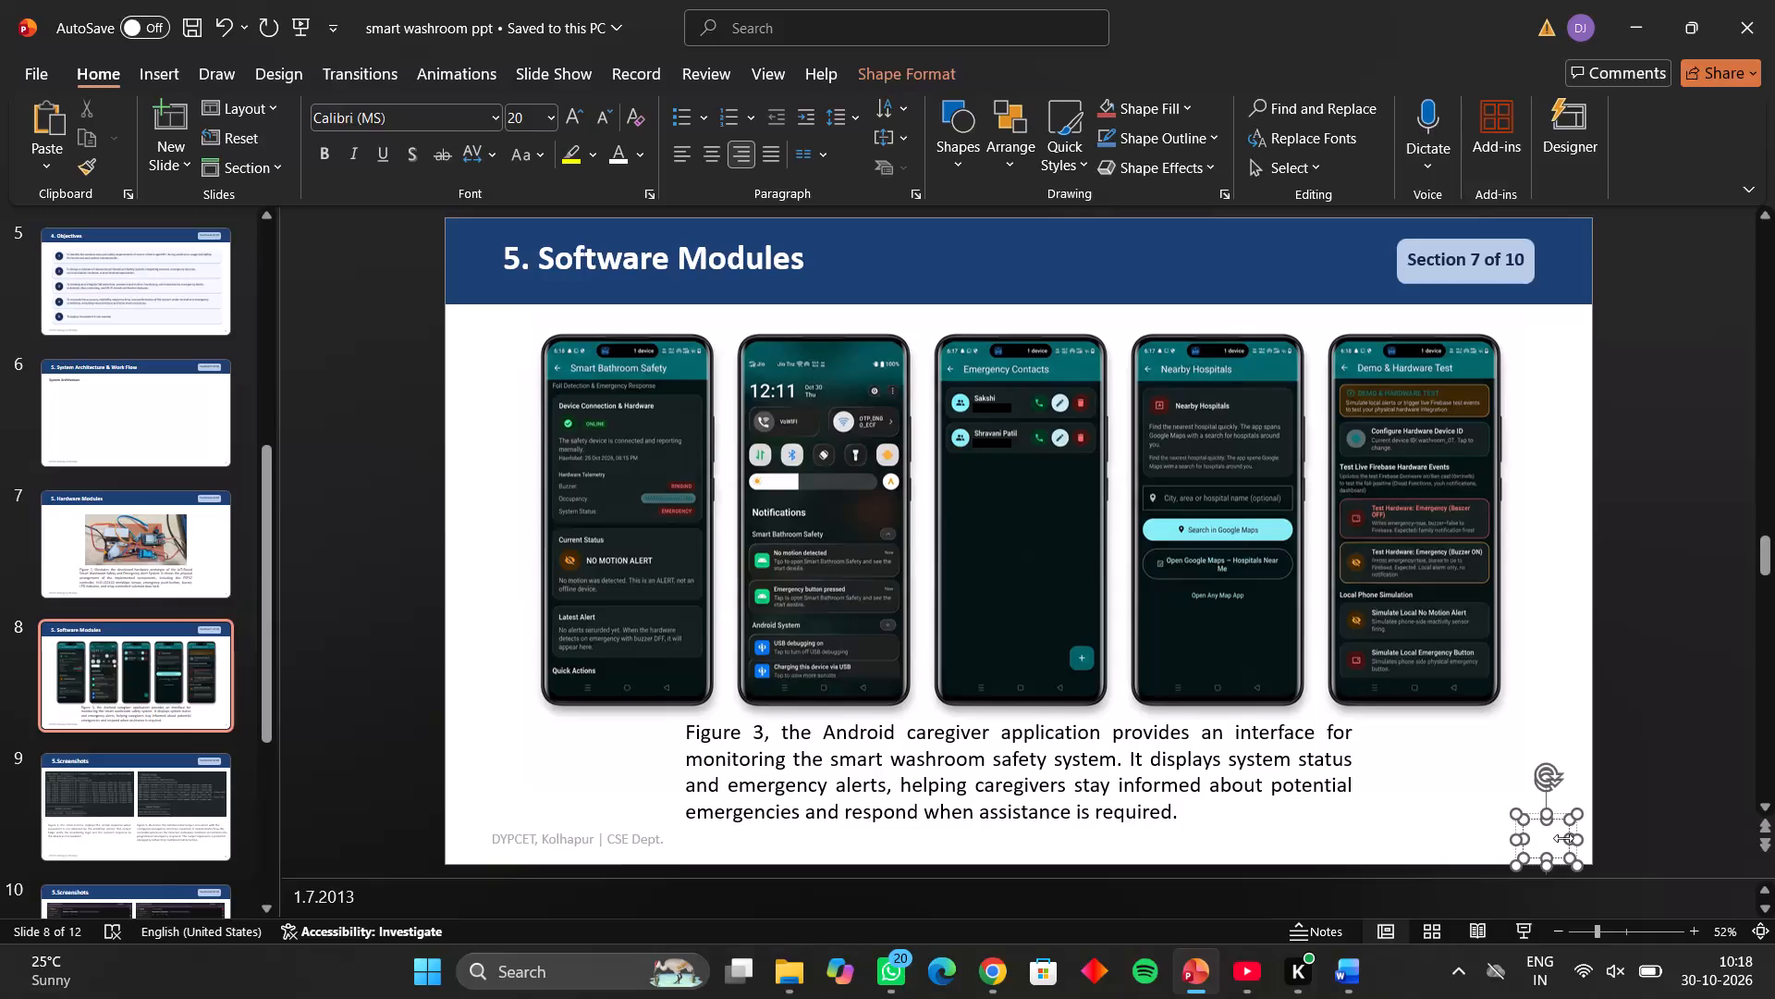
key(8)
click(1636, 736)
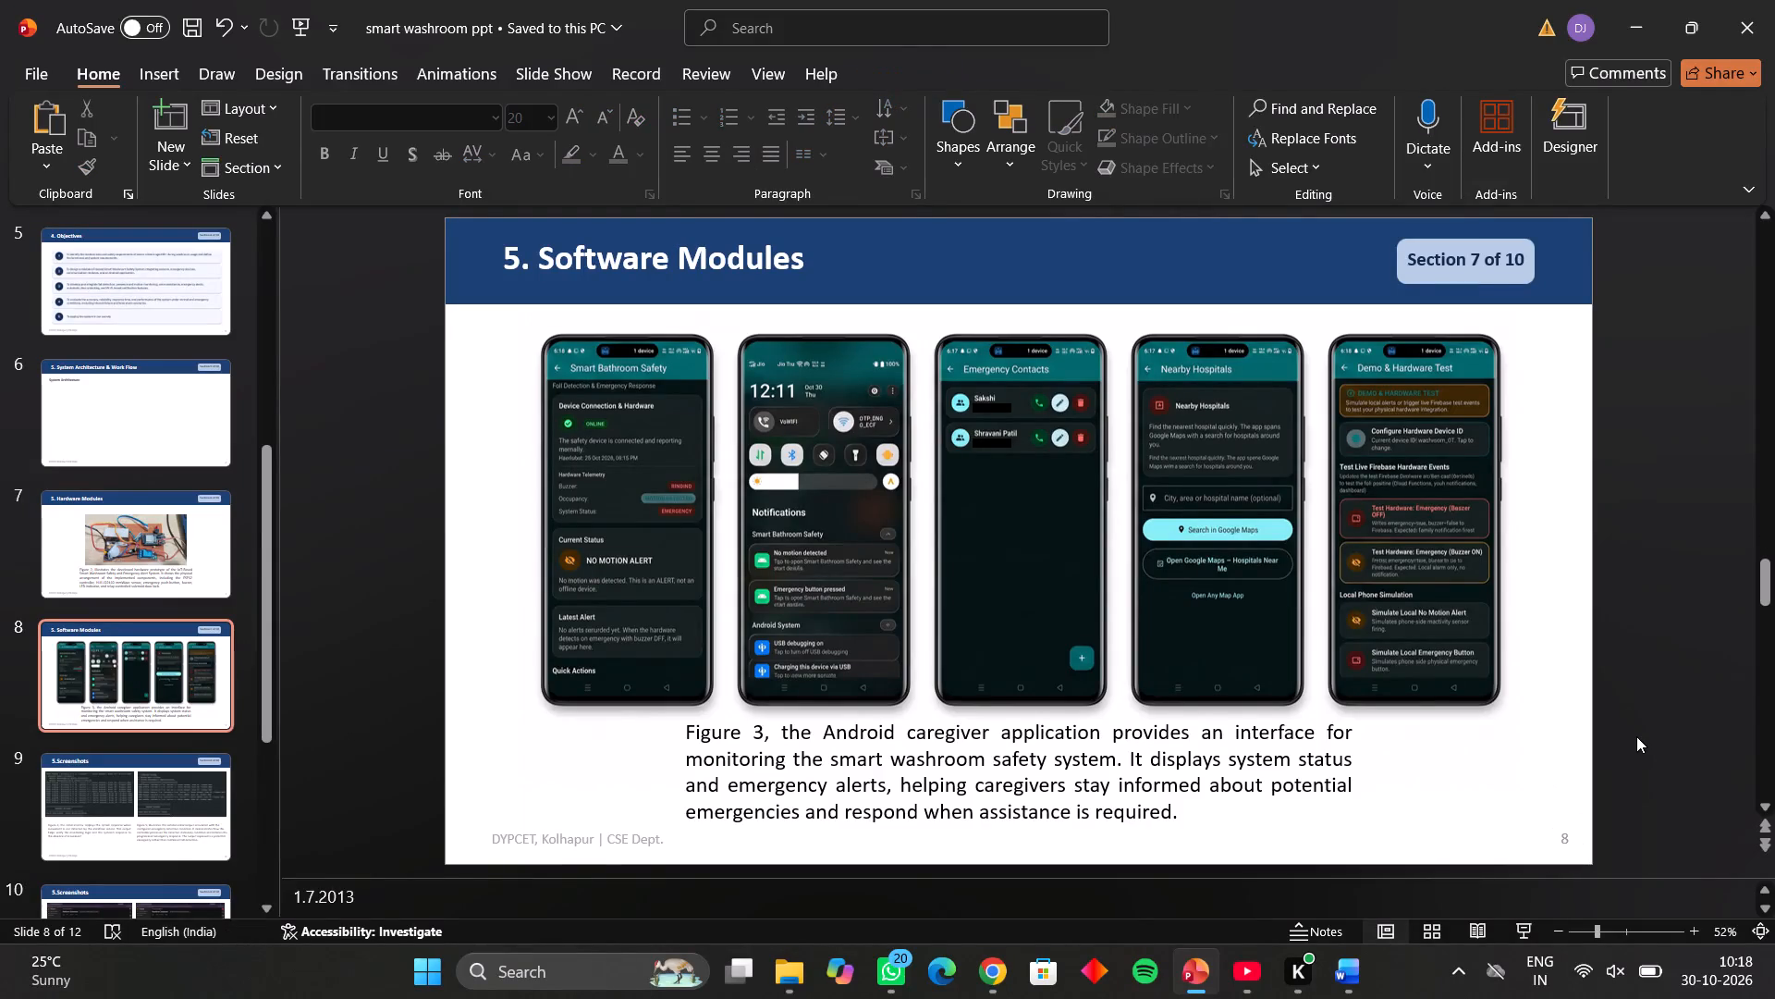
Change the footer page number on the first Screenshots slide, with Figures 4 and 5, to 9.
key(Down)
click(1567, 832)
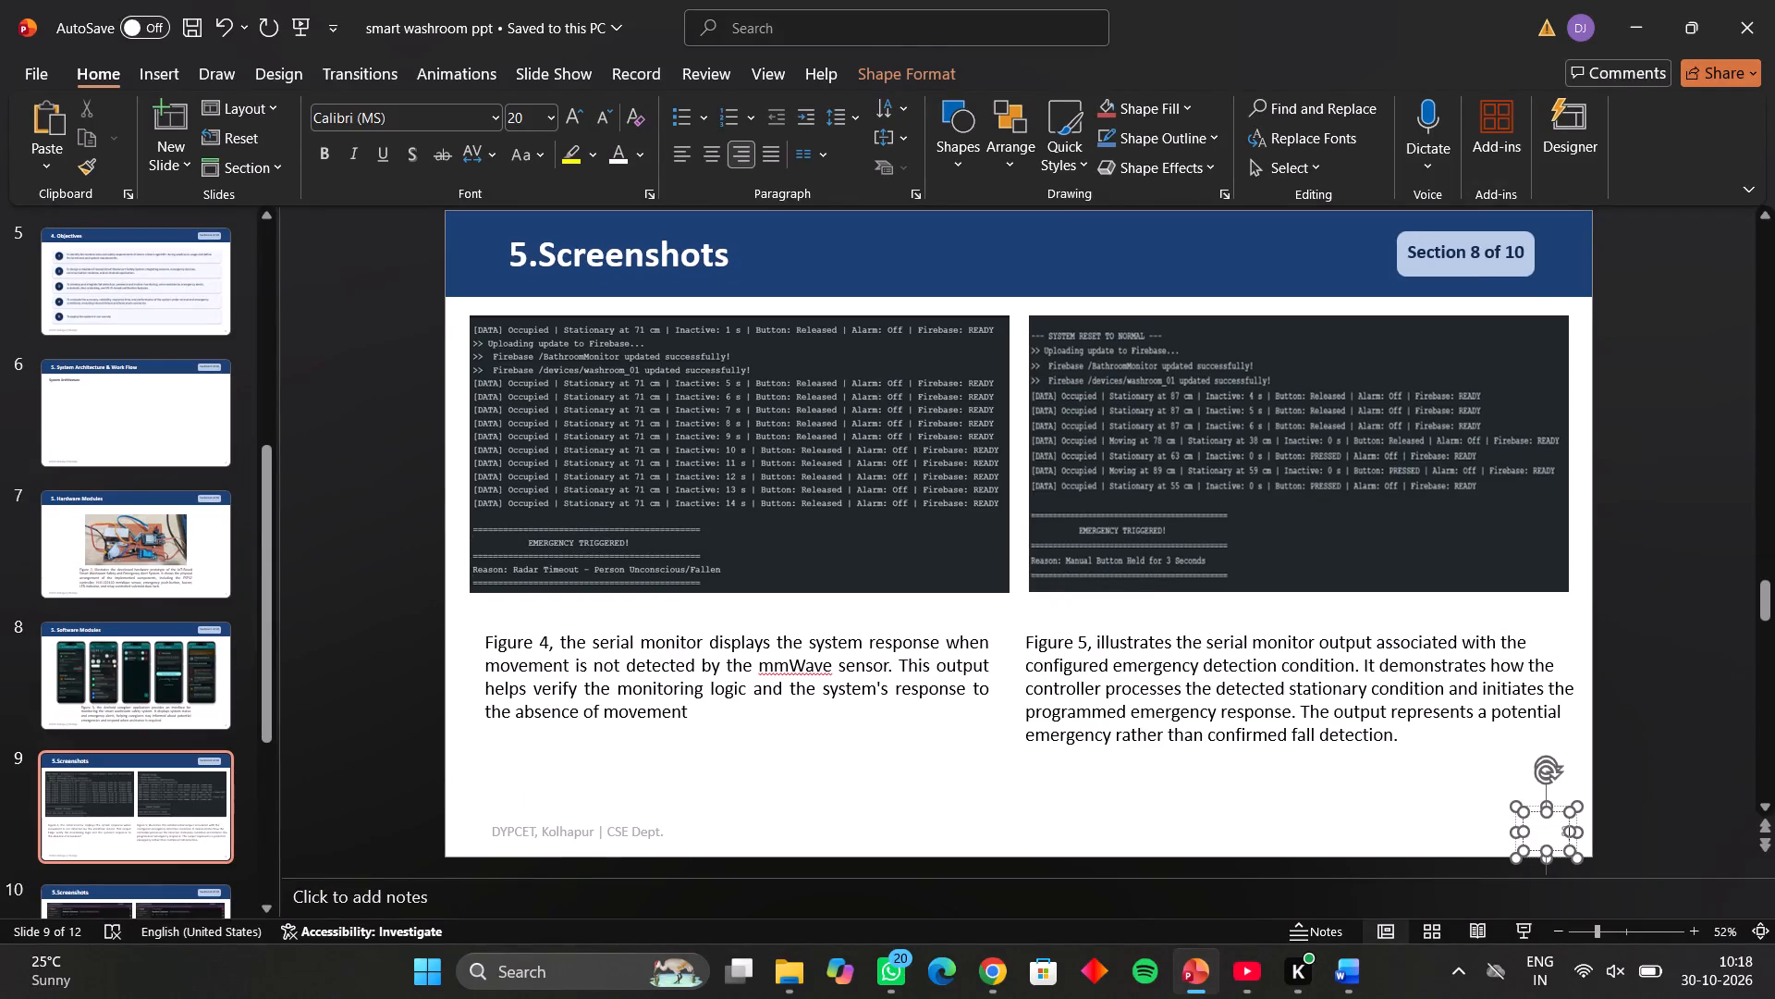
key(Right)
key(BackSpace)
key(8)
click(1639, 707)
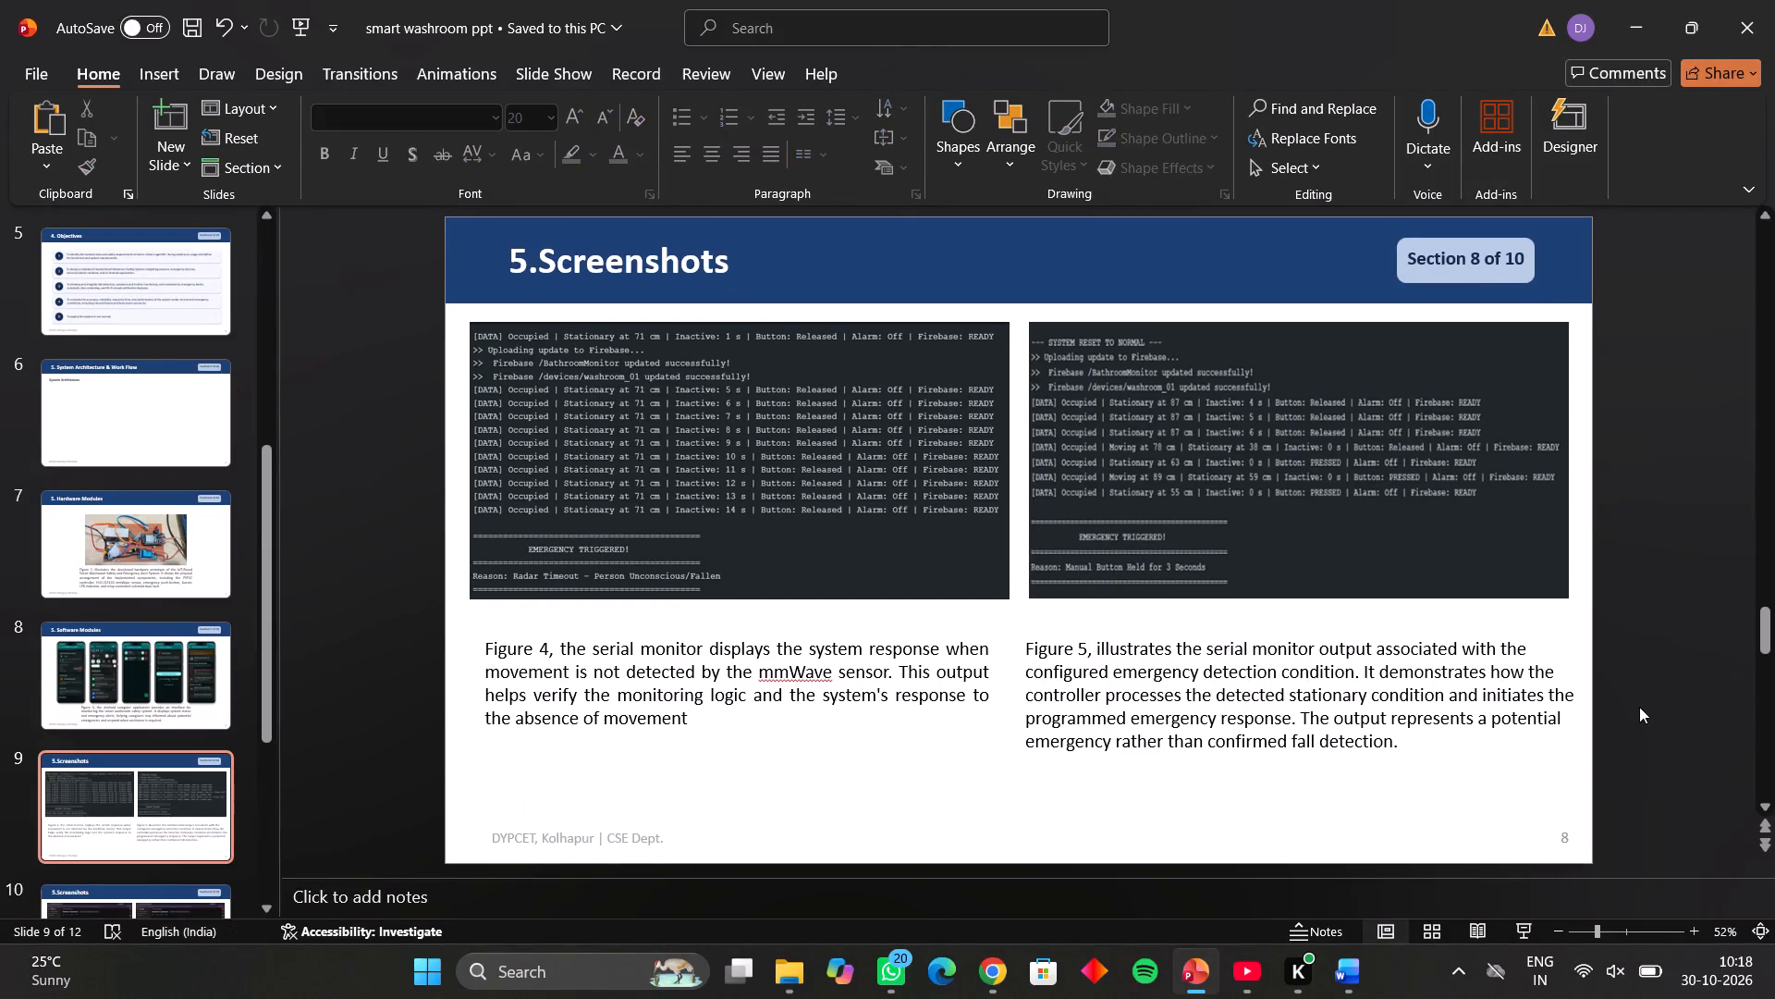
click(1568, 832)
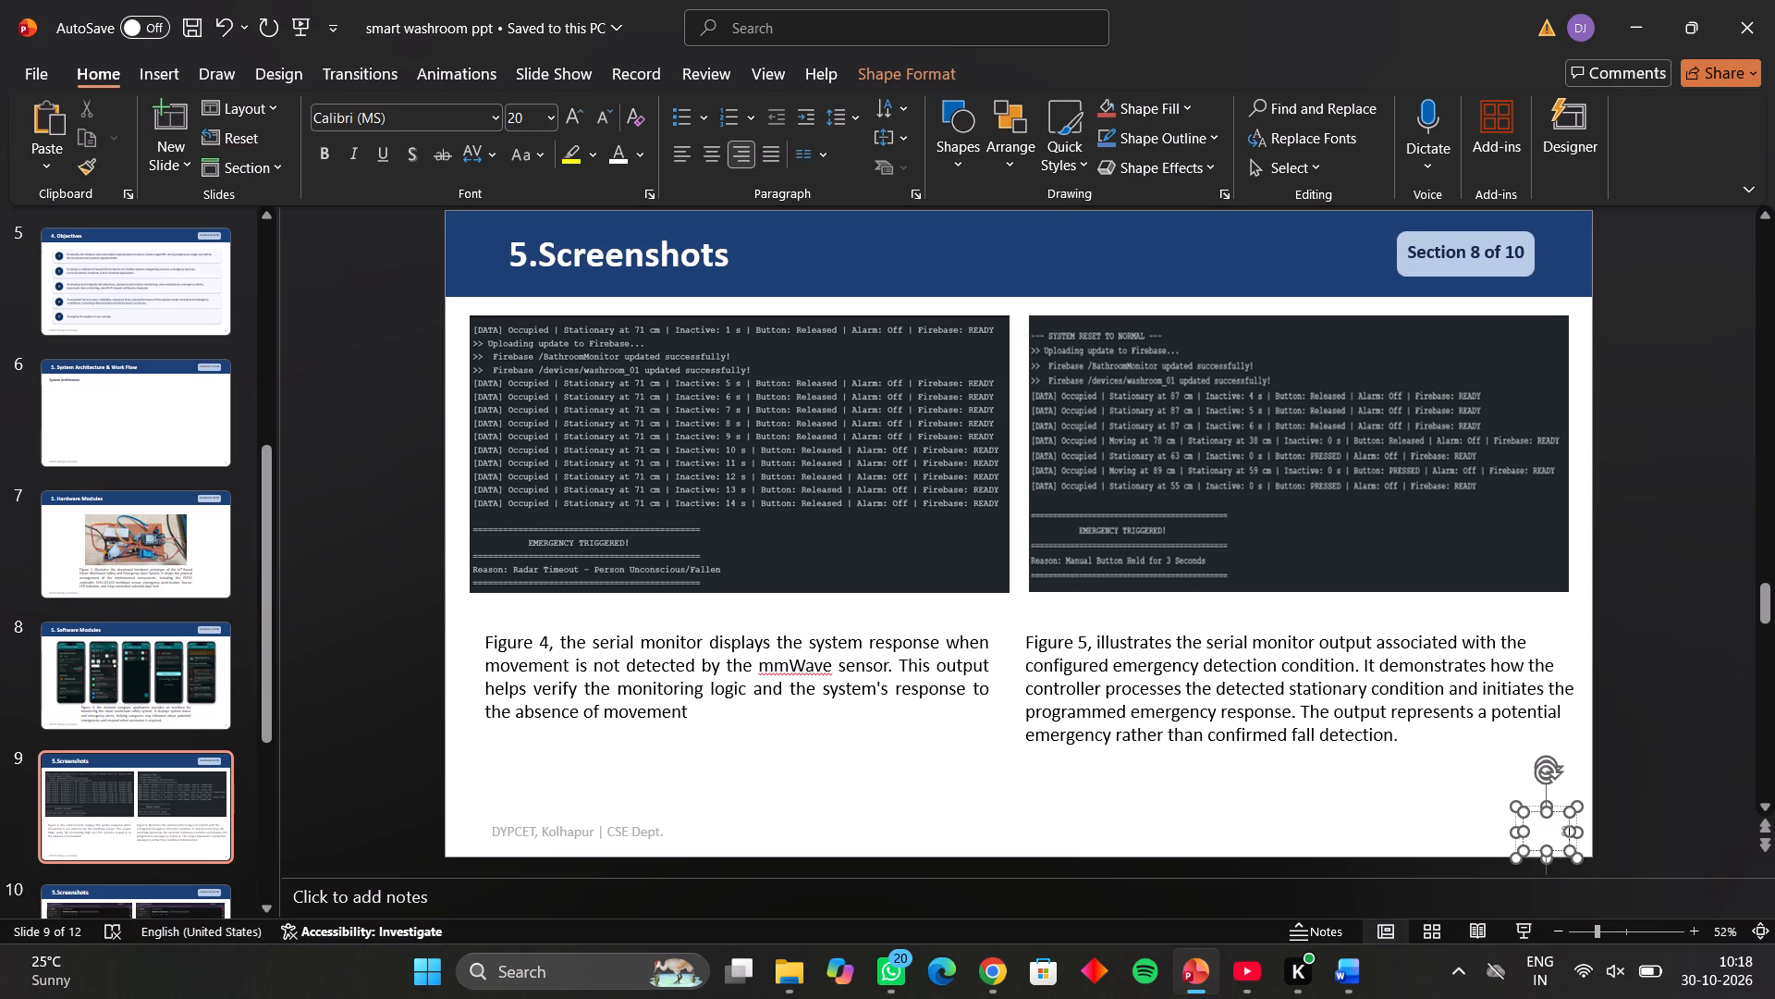
key(Right)
key(BackSpace)
key(9)
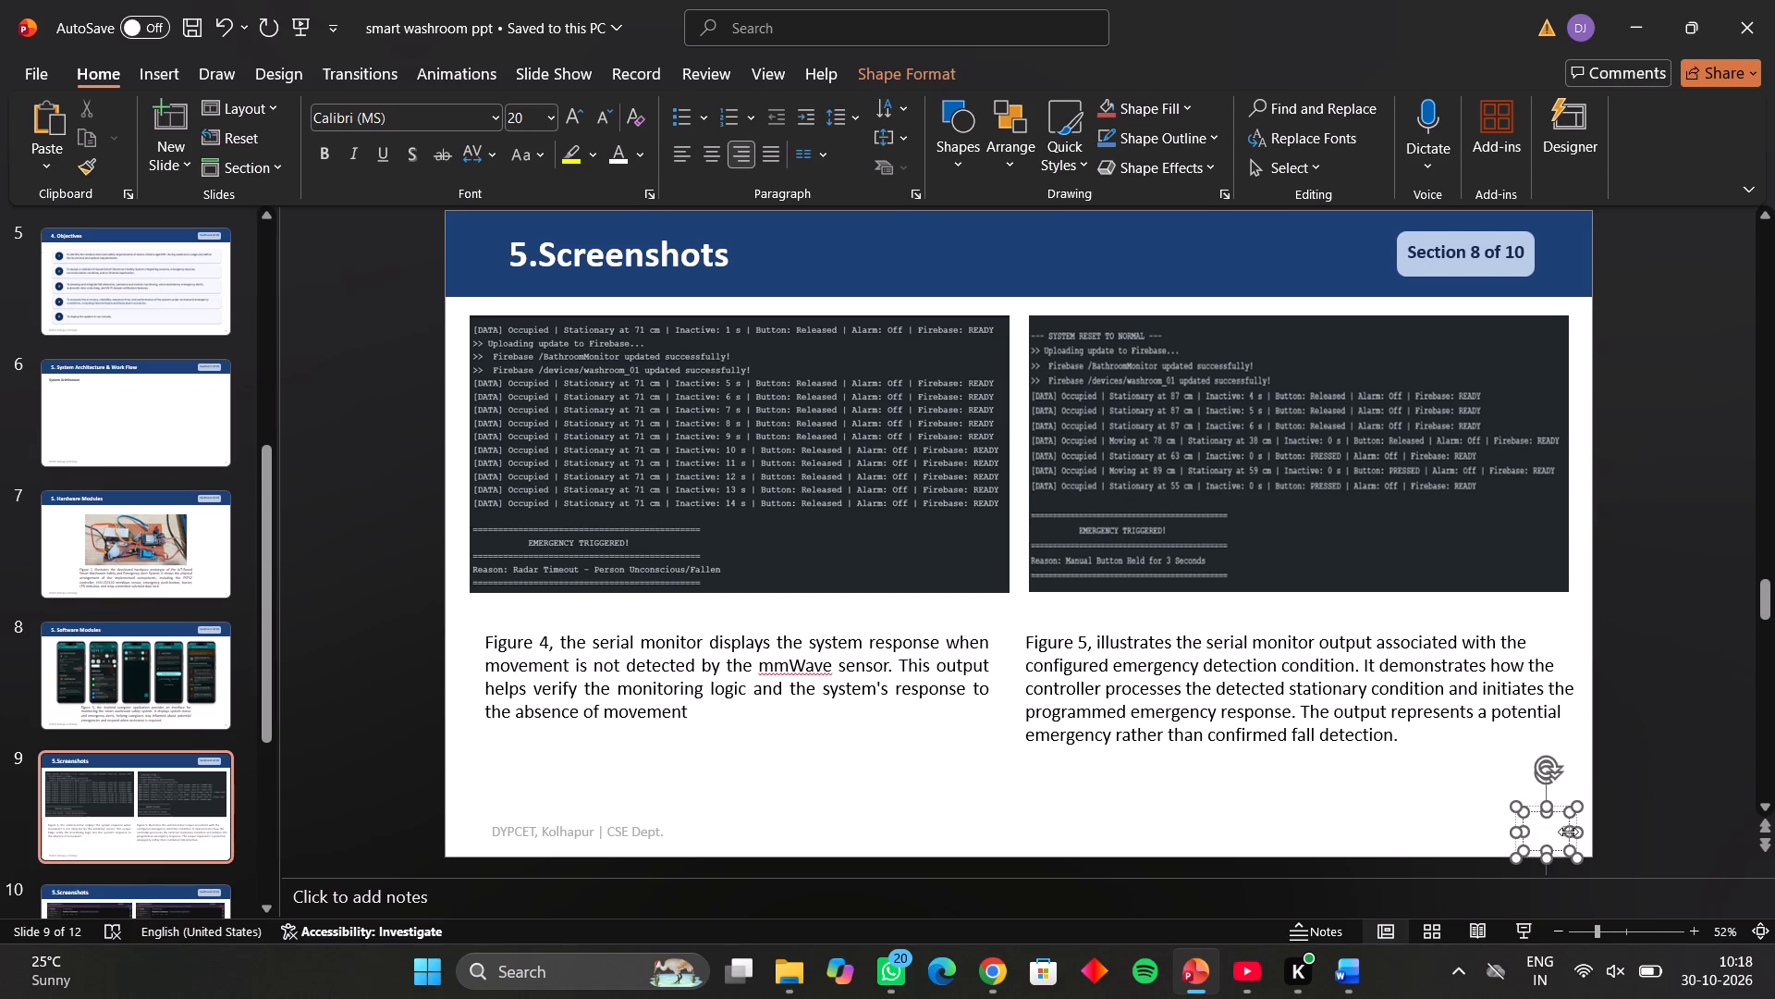
click(1649, 774)
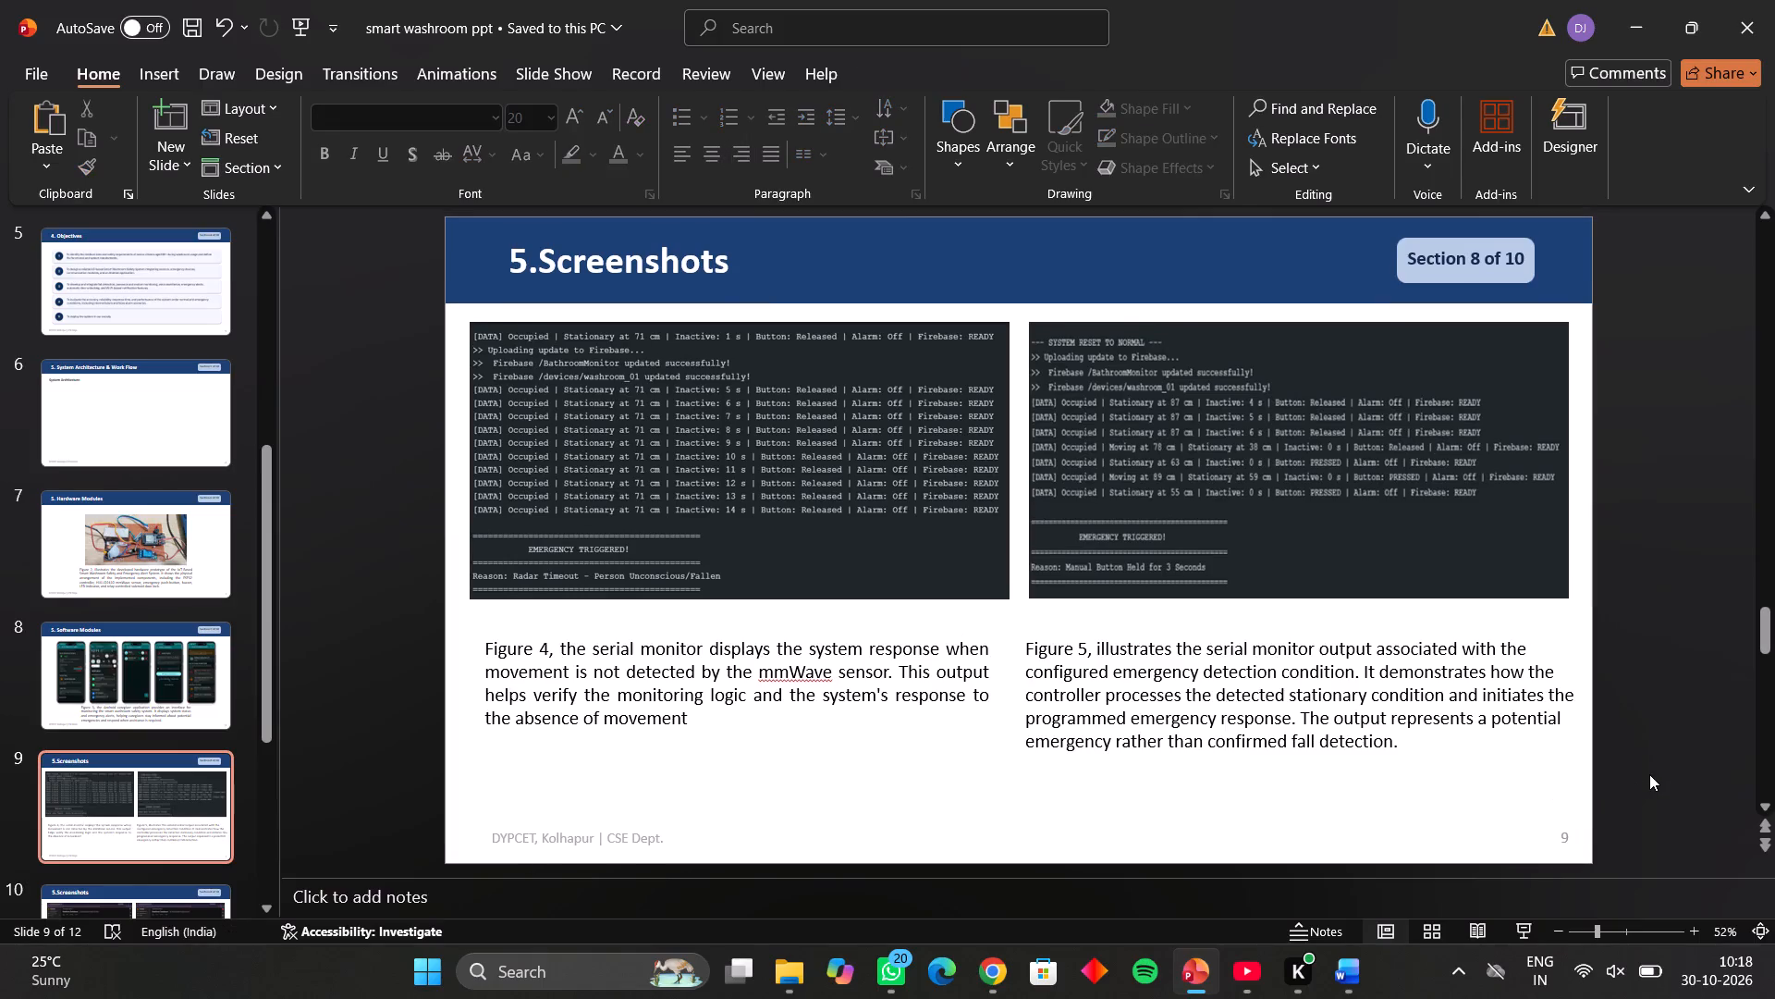
Change the footer page number on the second Screenshots slide, with Figures 6 and 7, to 10.
key(Up)
key(Down)
key(Down)
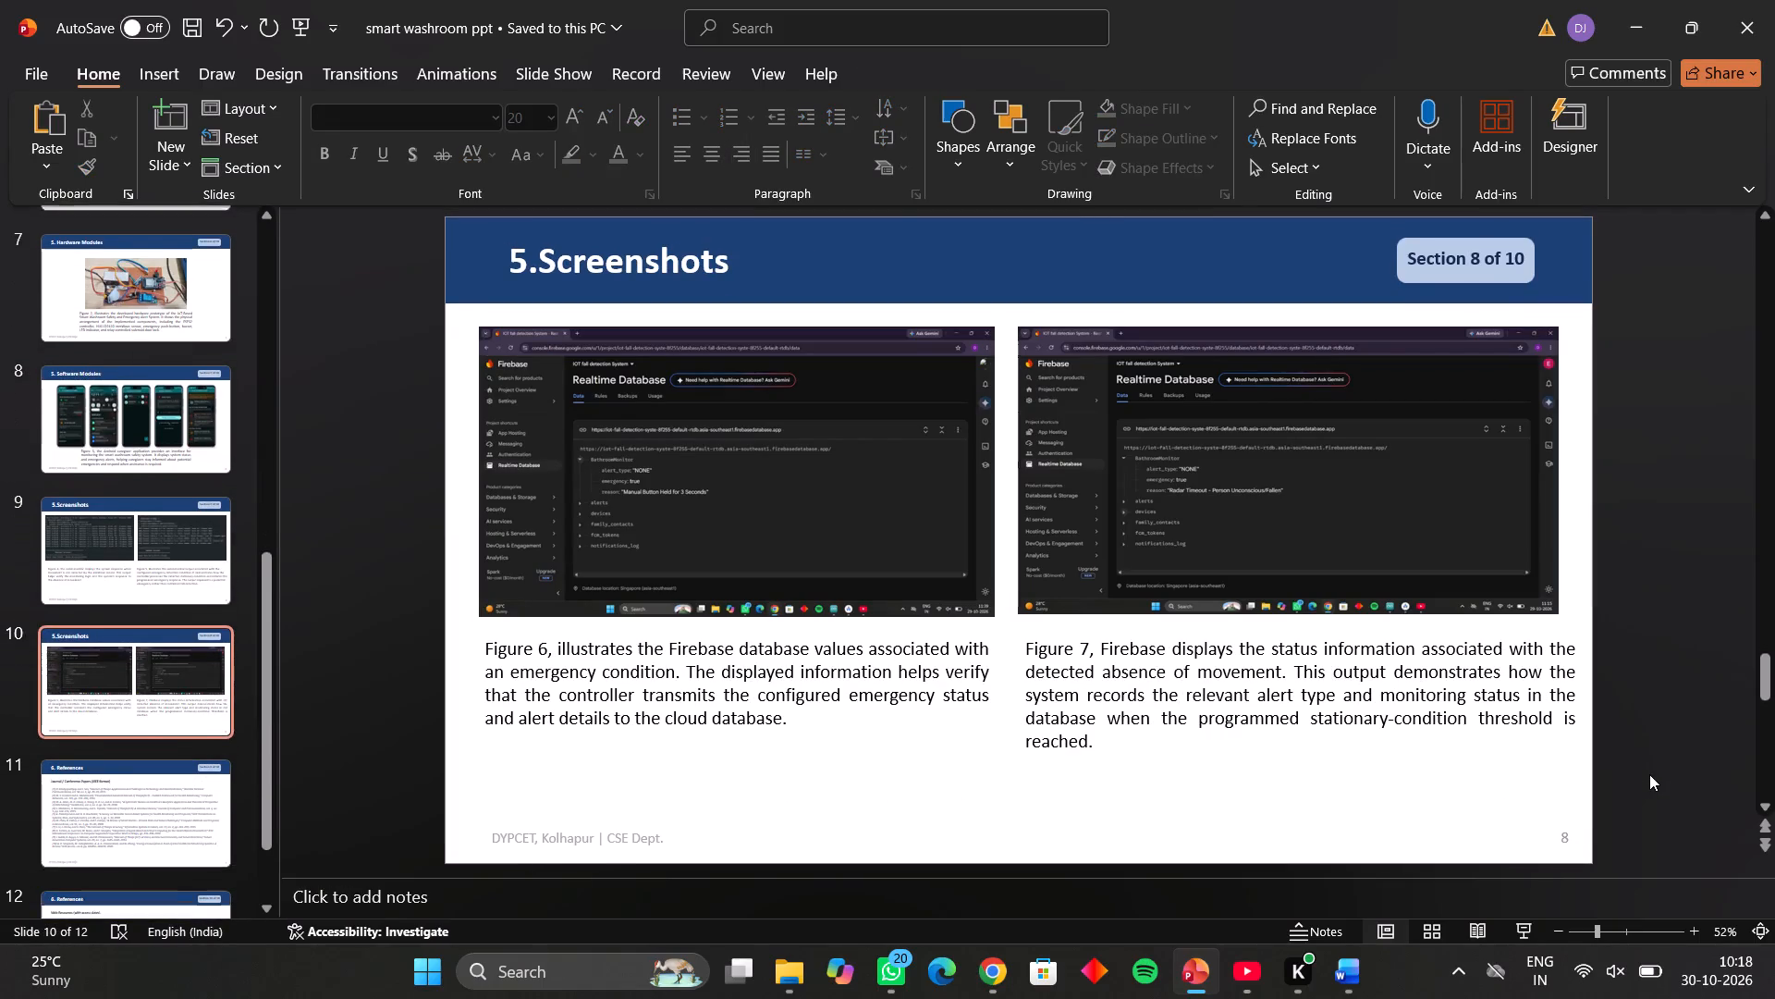
click(1564, 835)
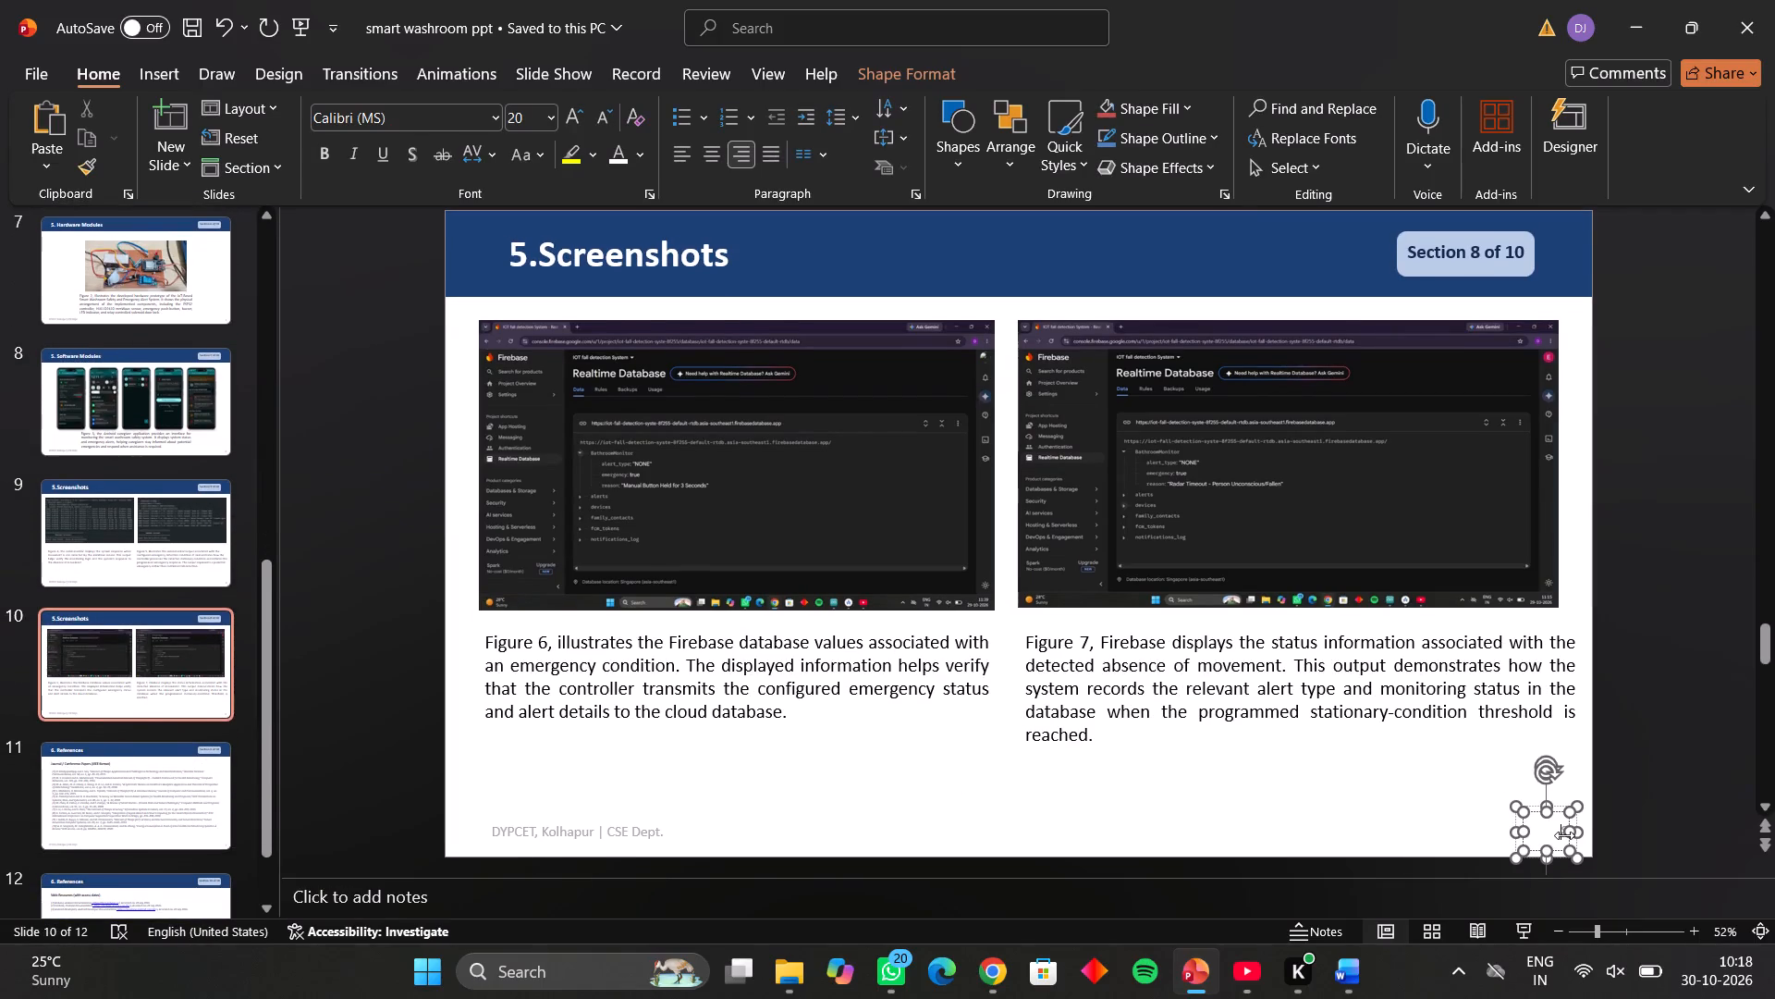
key(Right)
key(BackSpace)
text(10)
click(1648, 718)
Change the footer page number on the References slide listing journal and conference papers to 11.
key(Down)
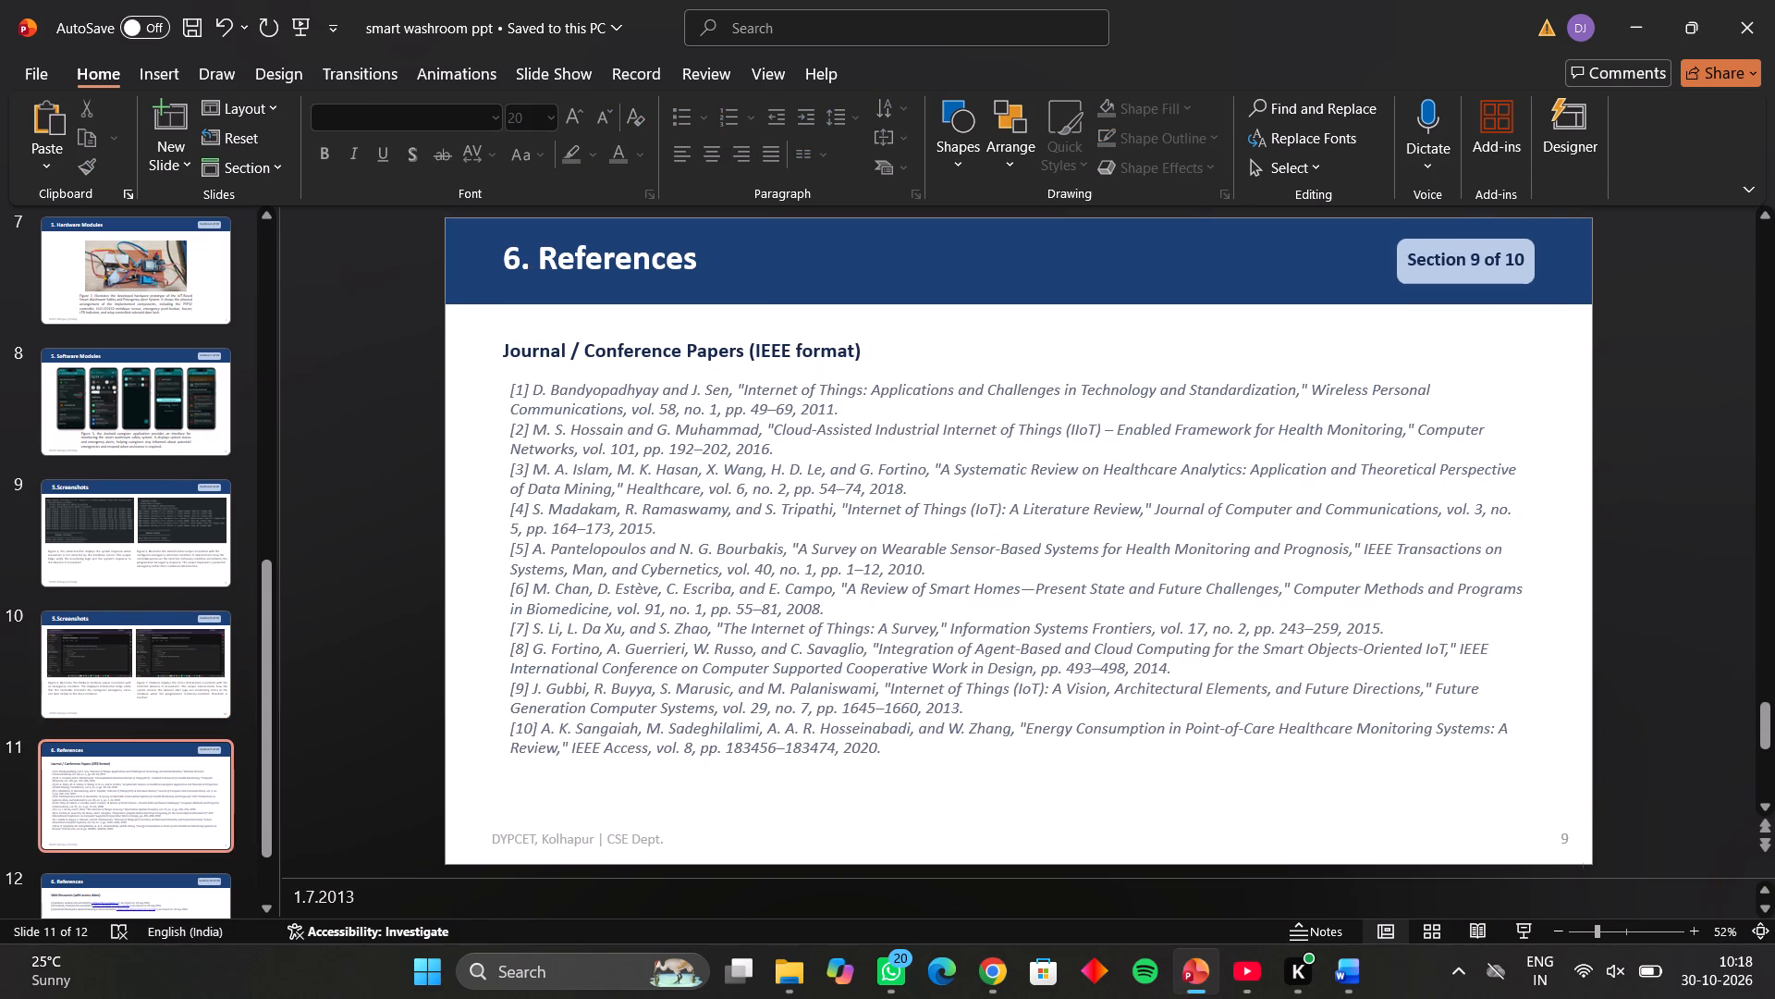
click(1562, 839)
key(Right)
key(BackSpace)
text(11)
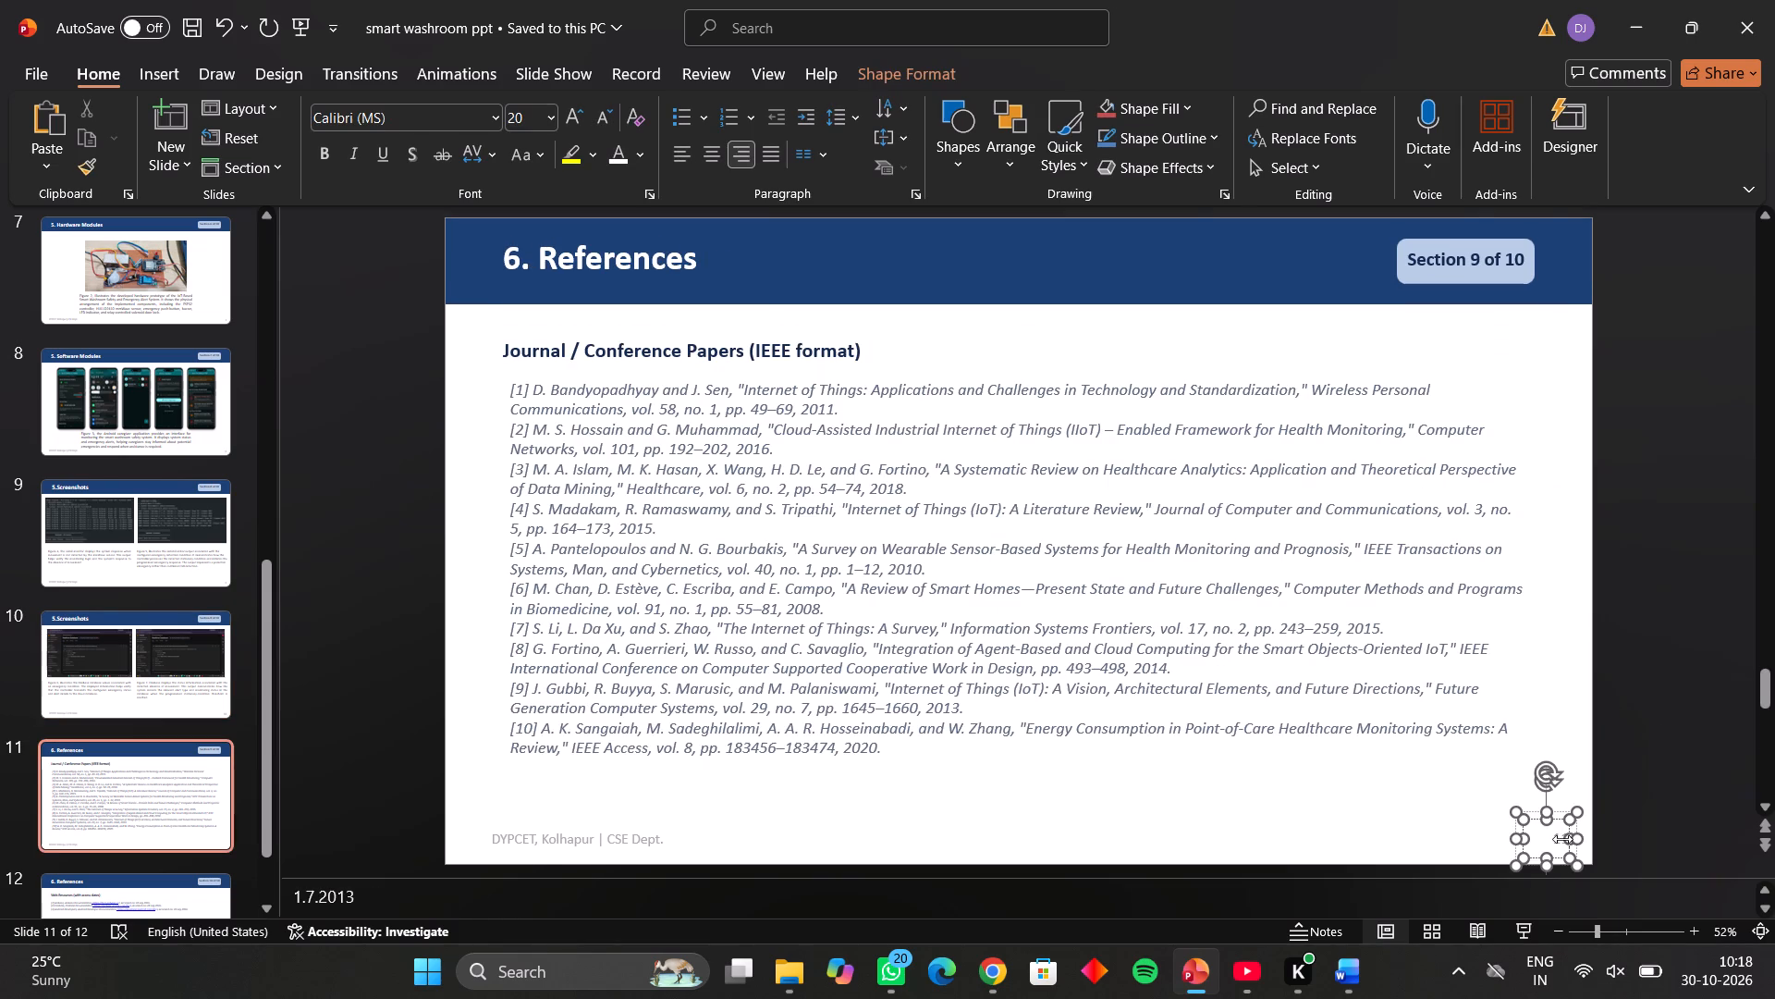
click(1654, 768)
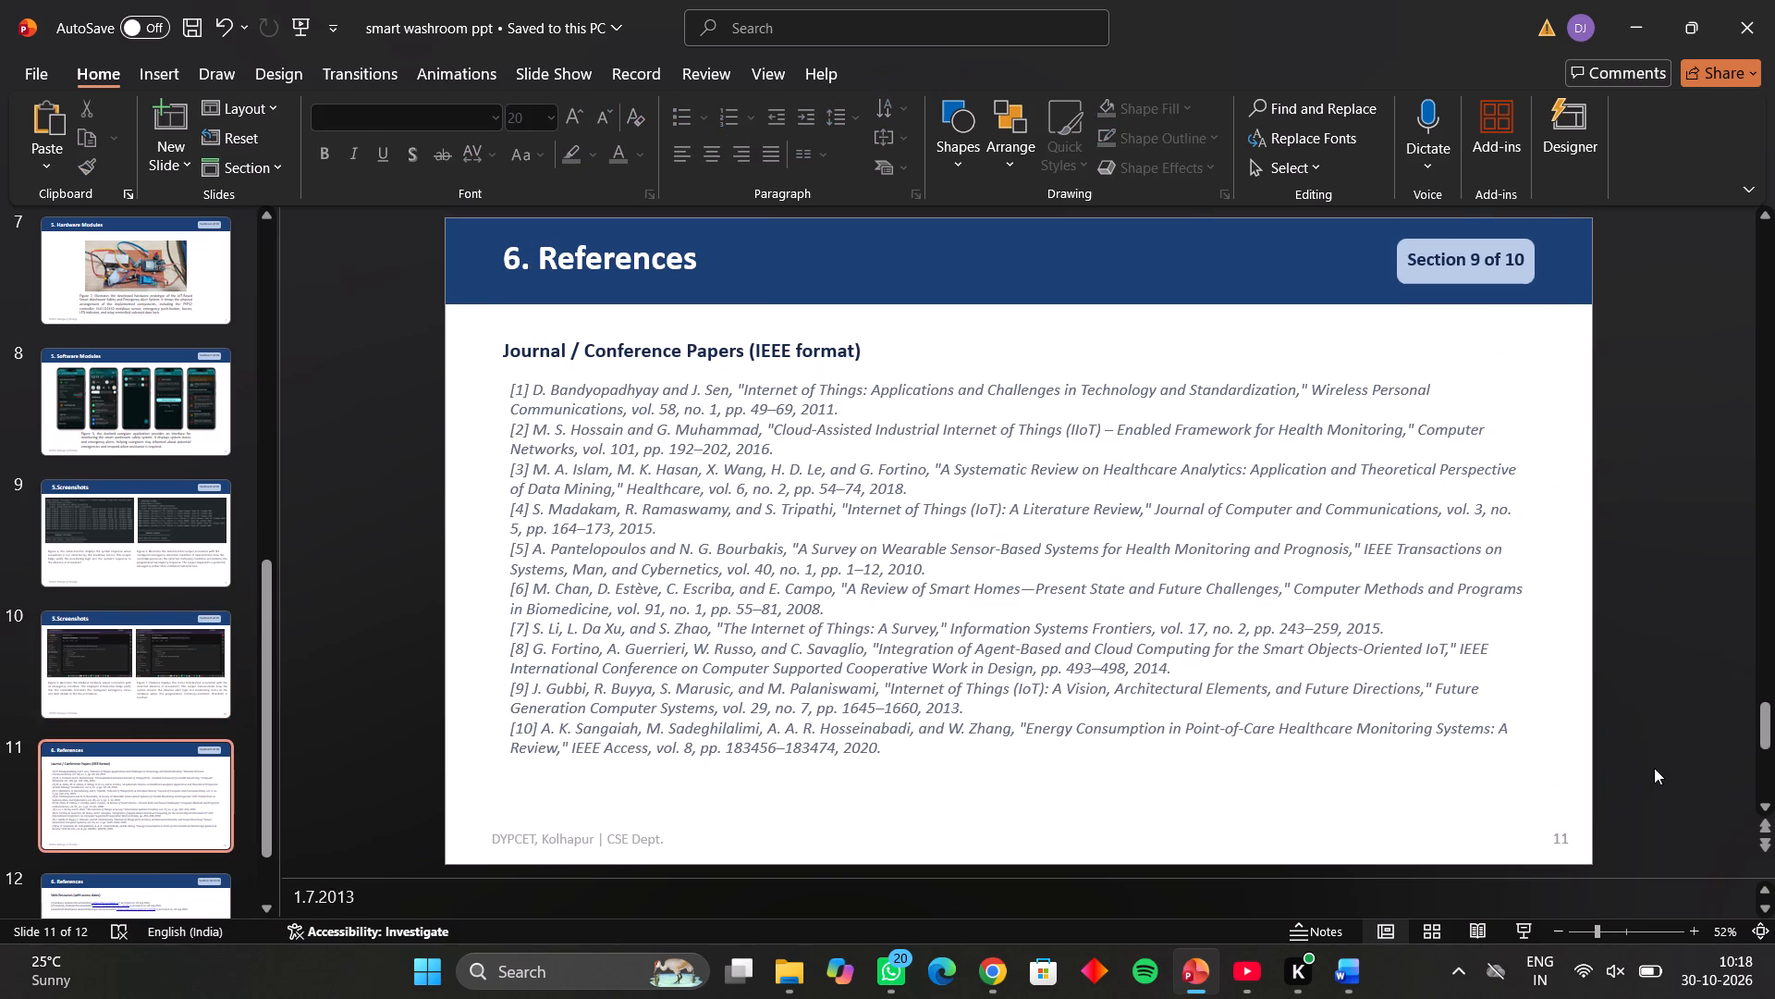
Change the footer page number on the final References slide with the web resources to 12.
key(Down)
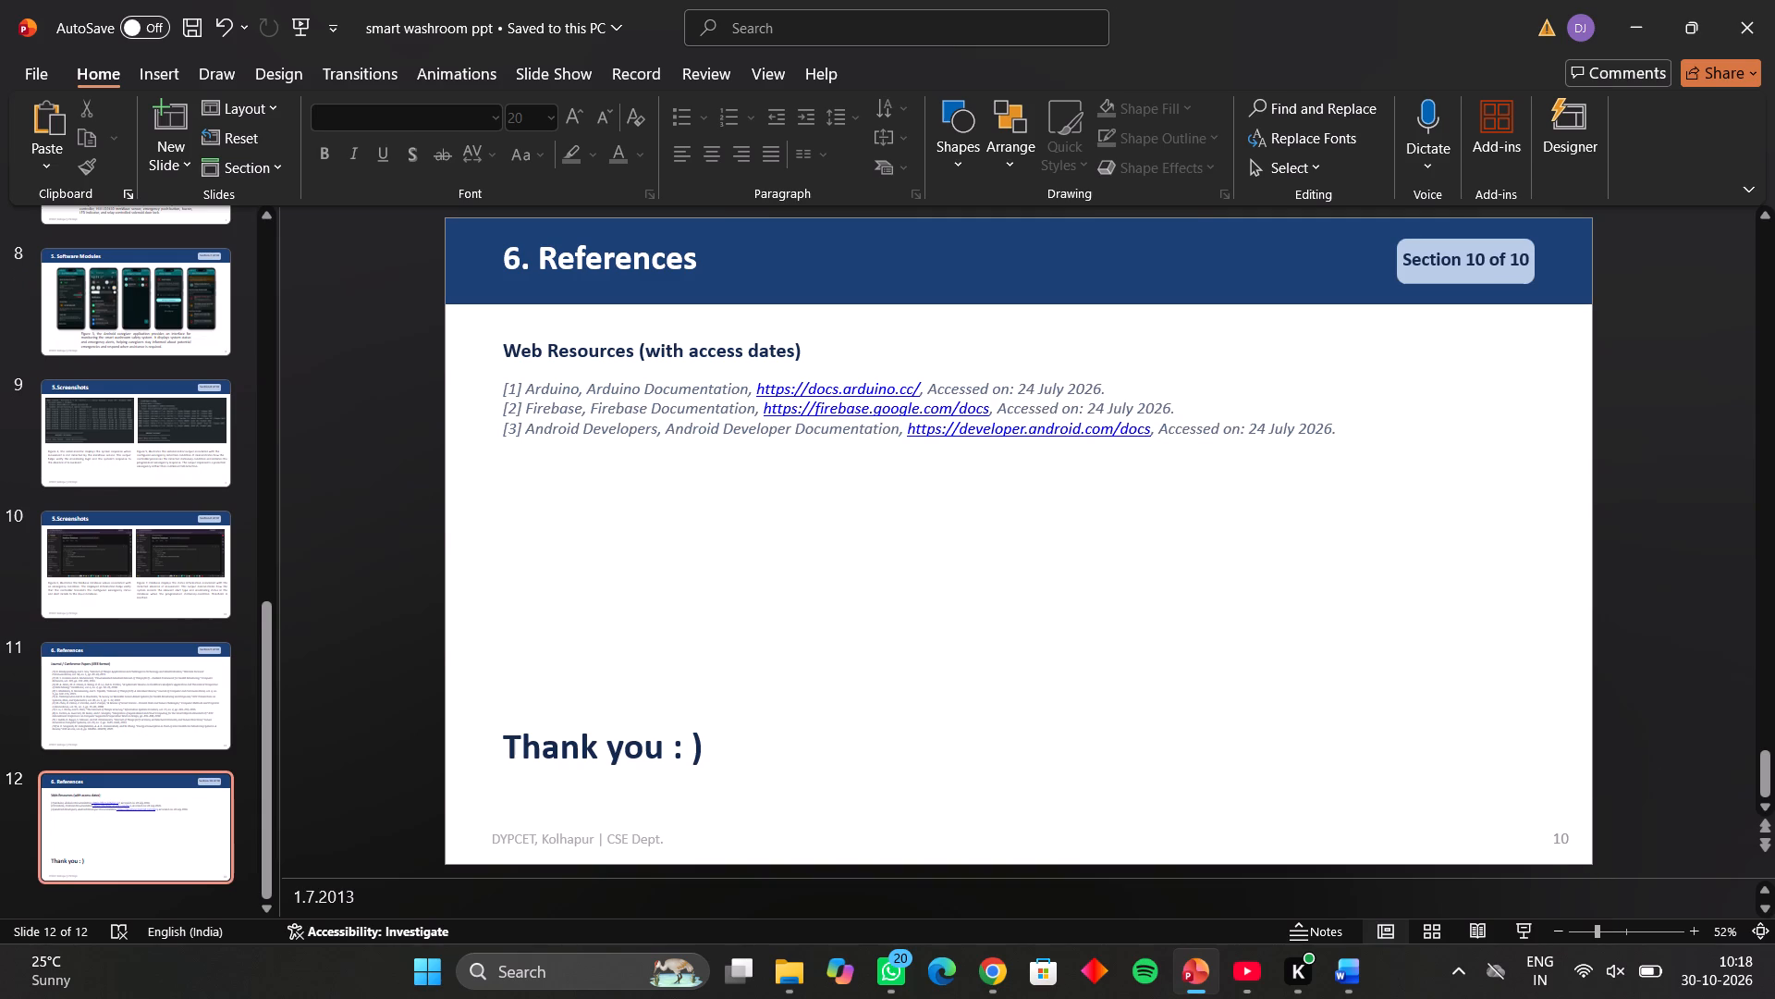
click(1567, 836)
key(BackSpace)
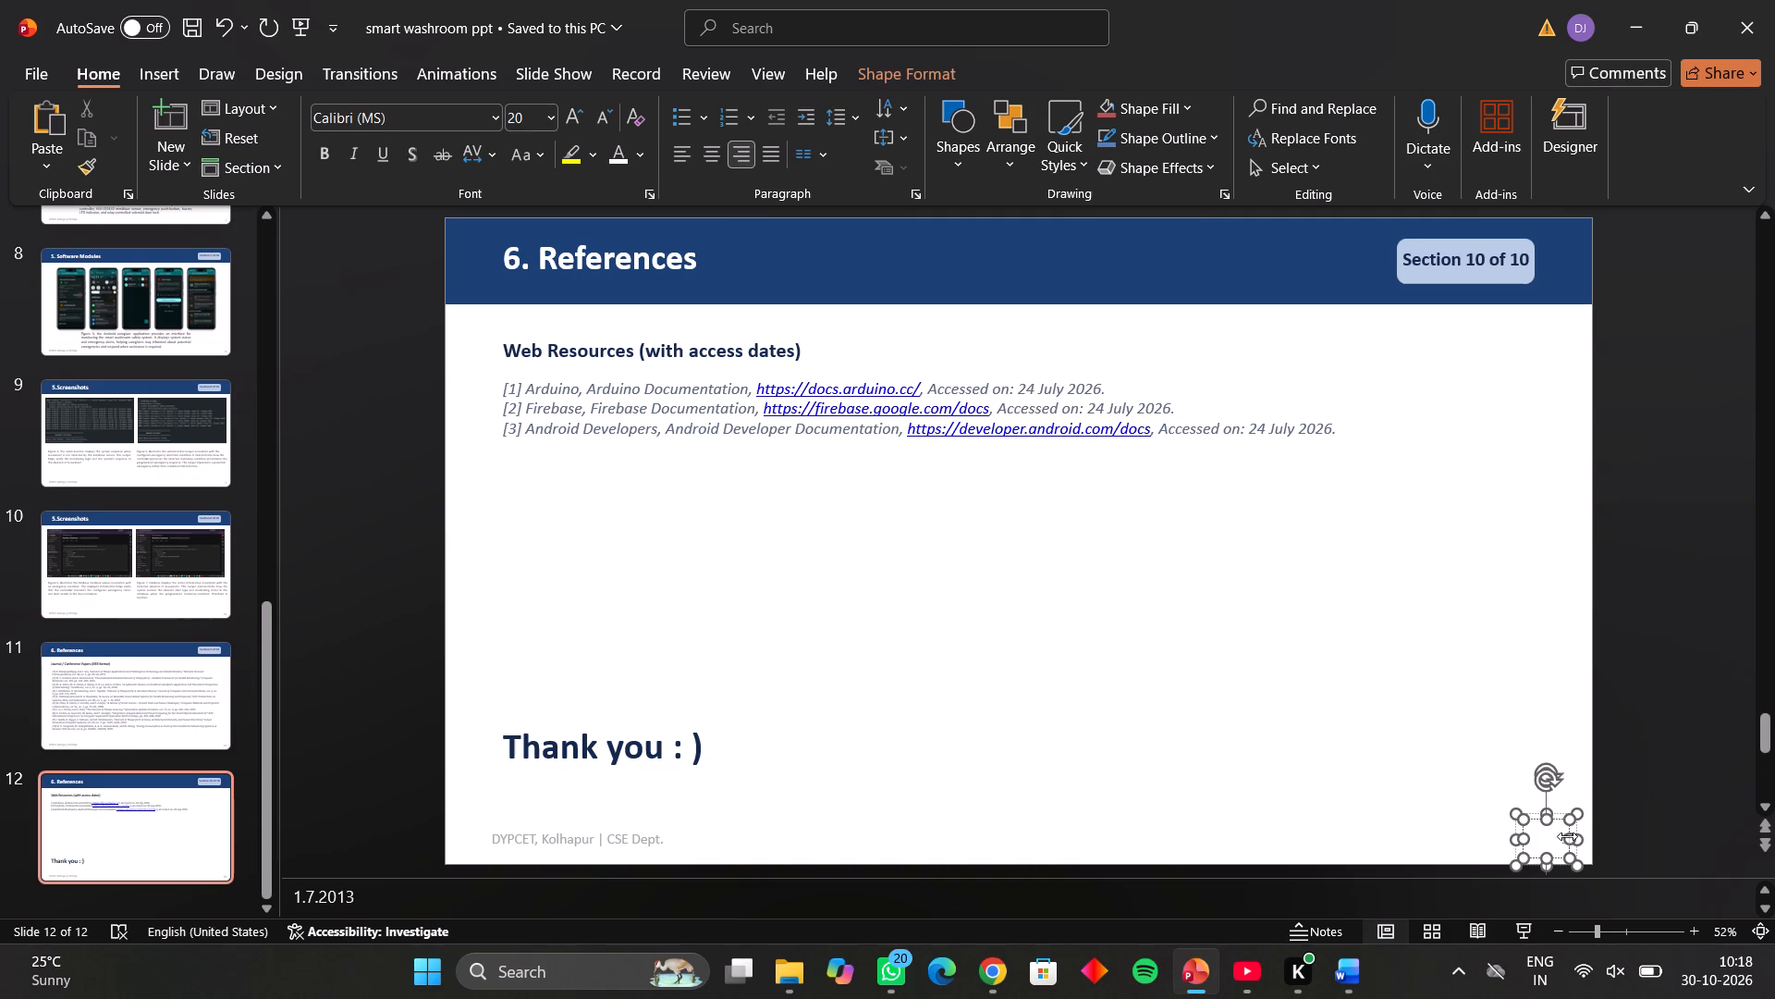
key(2)
click(1665, 687)
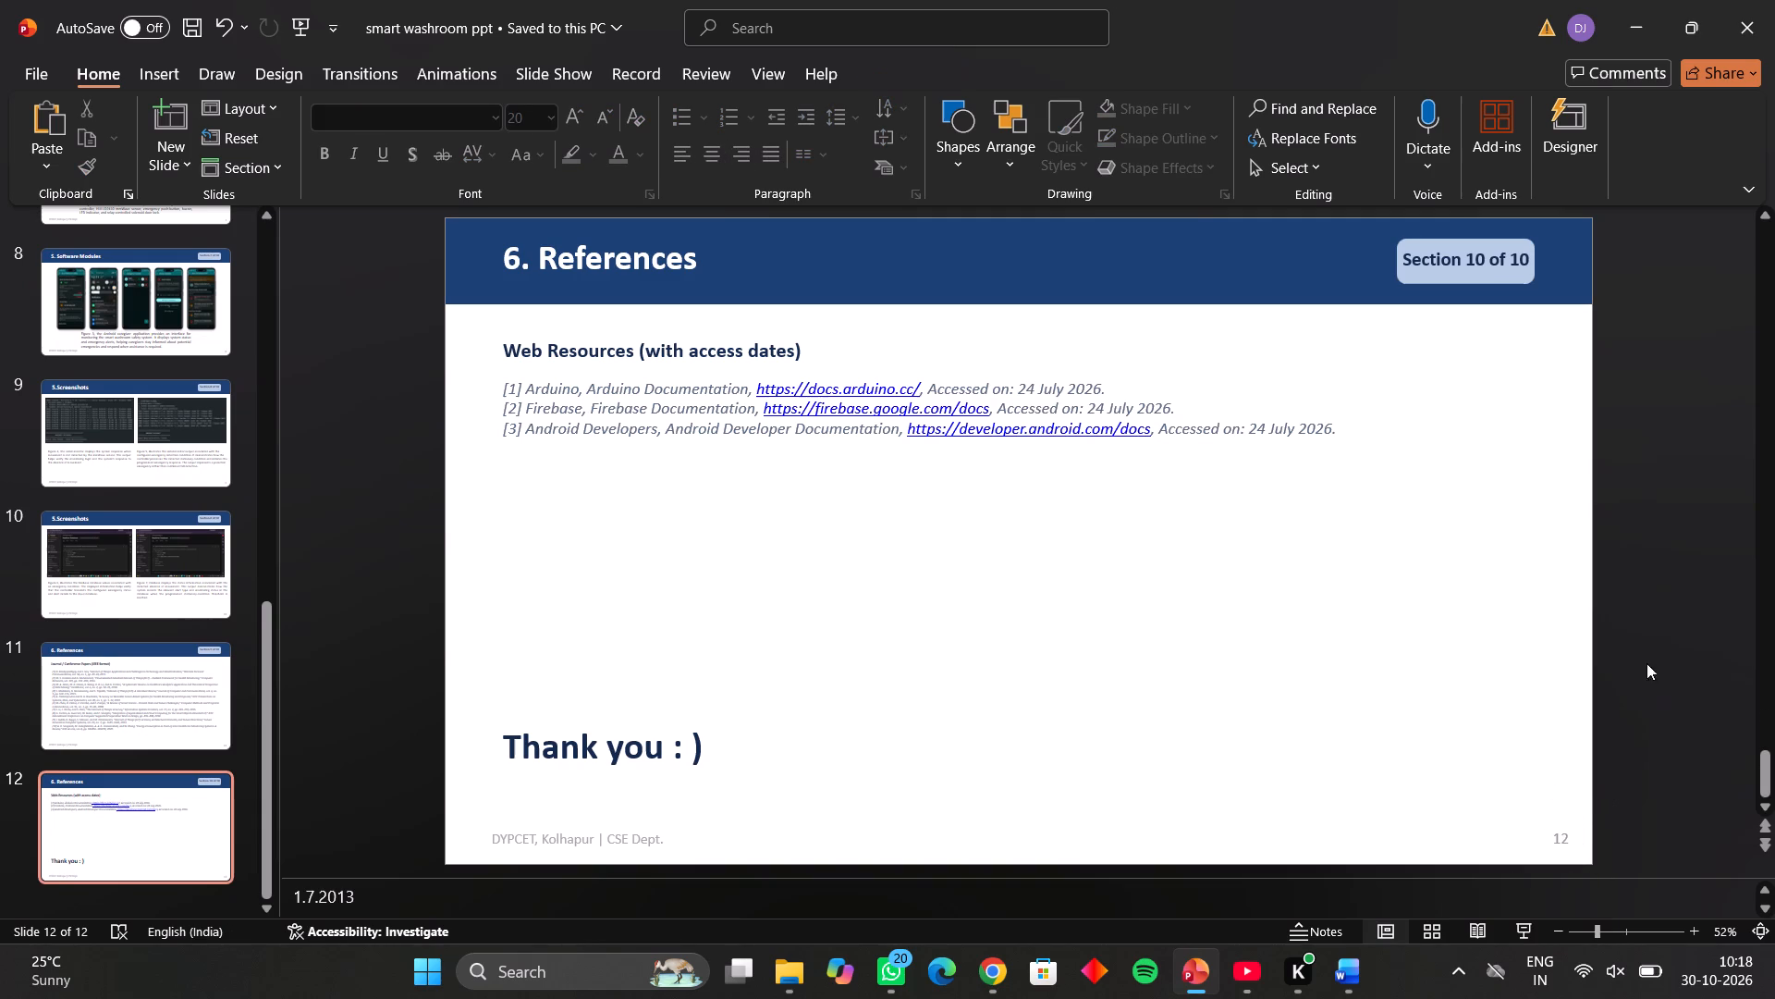
Look back through the slides from the last one to the start of the deck, ending on the Introduction slide.
key(Down)
key(Down)
key(Up)
key(Up)
key(Up)
key(Up)
key(Up)
key(Up)
key(Up)
key(Up)
key(Up)
key(Up)
key(Up)
key(Up)
key(Up)
key(Up)
key(Up)
key(Up)
key(Up)
key(Up)
key(Up)
key(Up)
key(Up)
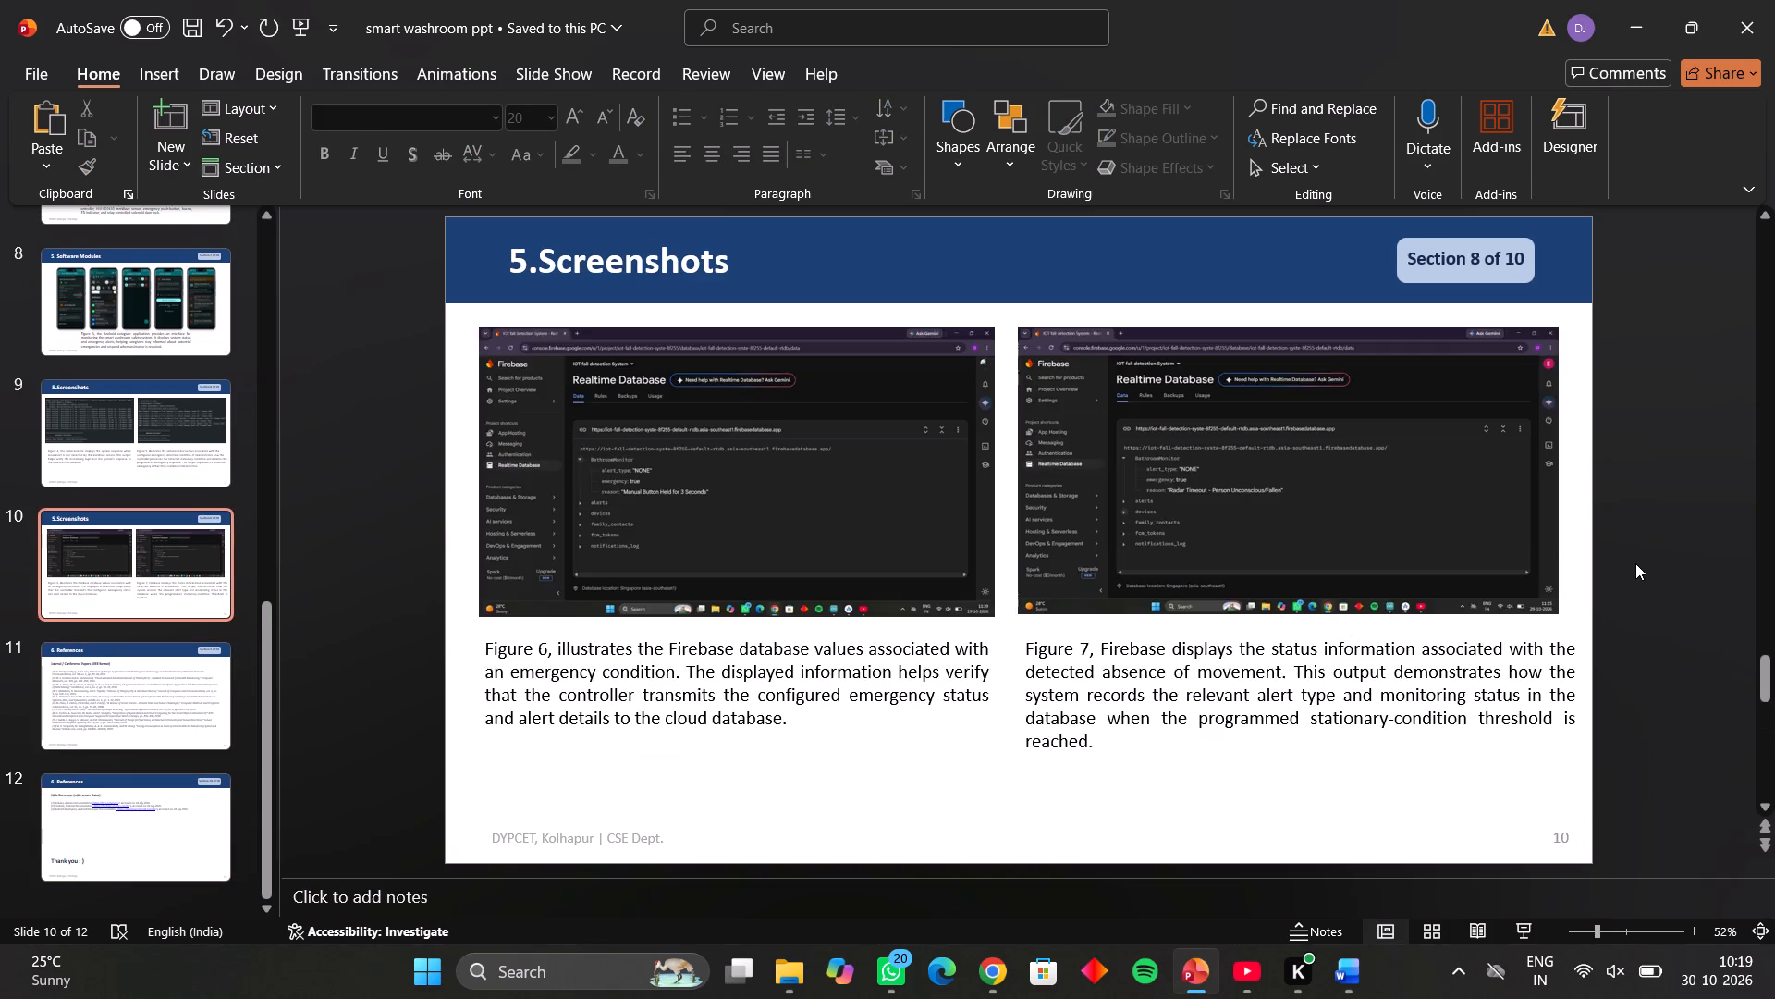
key(Down)
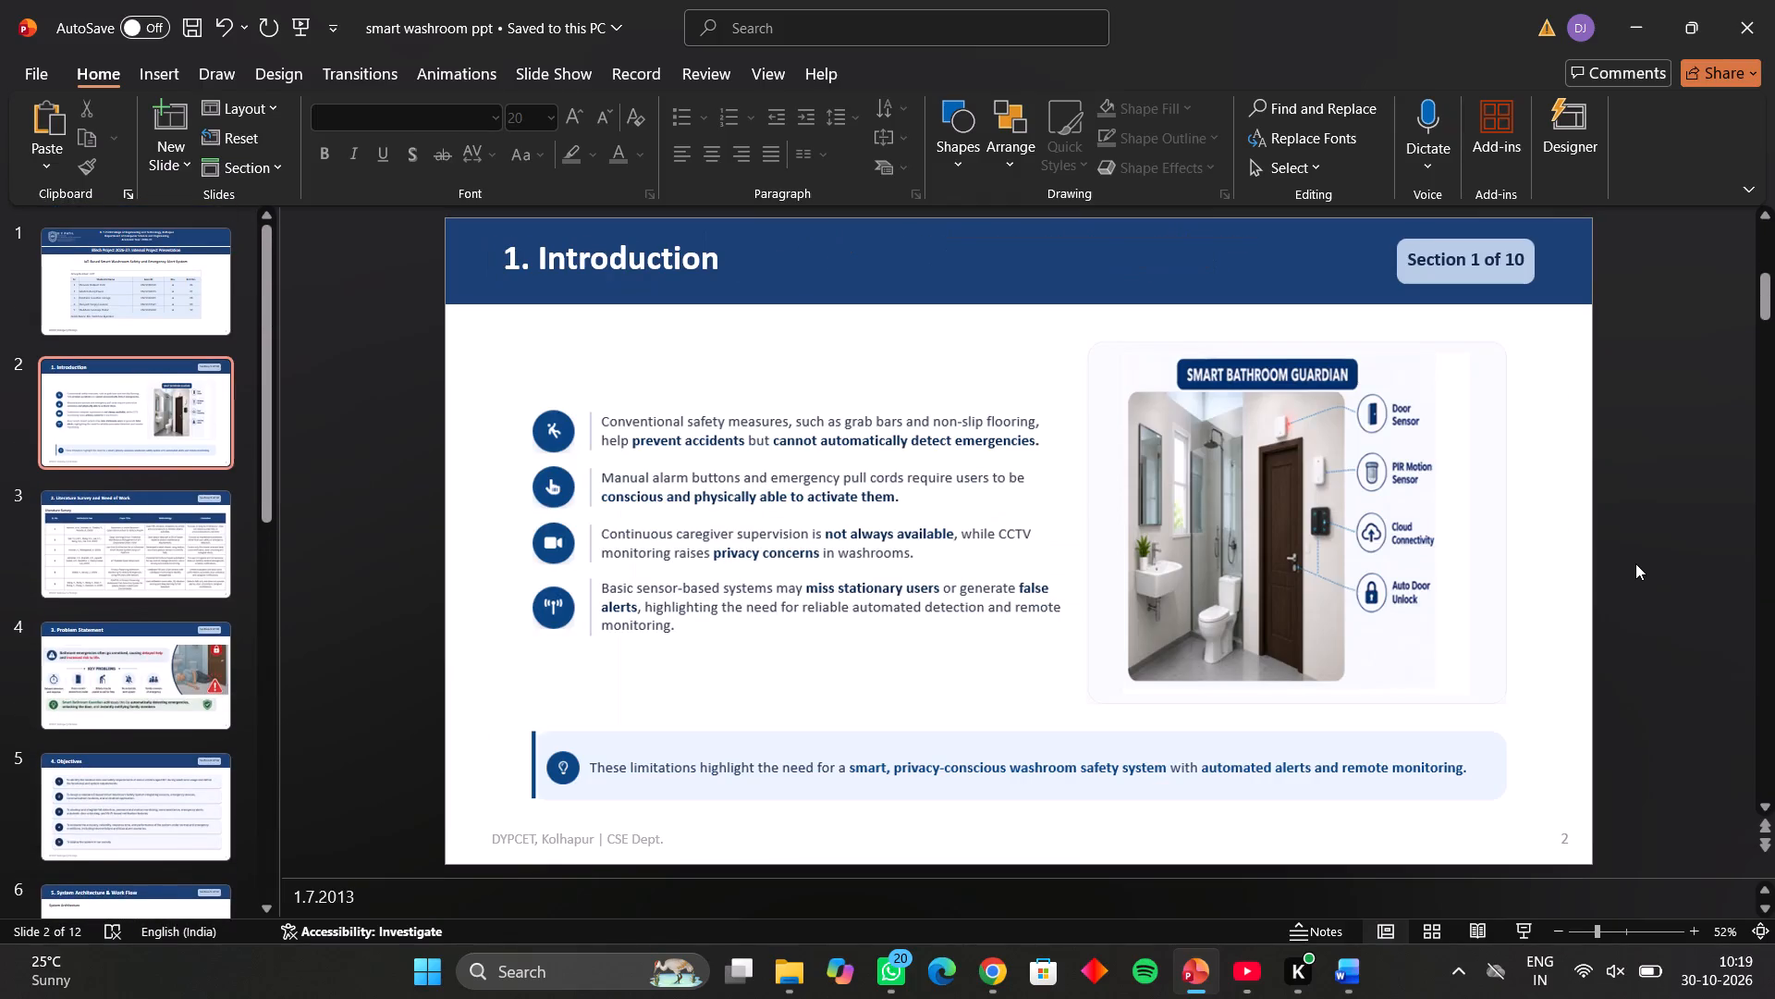
Page through the whole deck to the last slide and back to the title slide, checking page numbers and section badges.
key(Down)
key(Down)
key(Down)
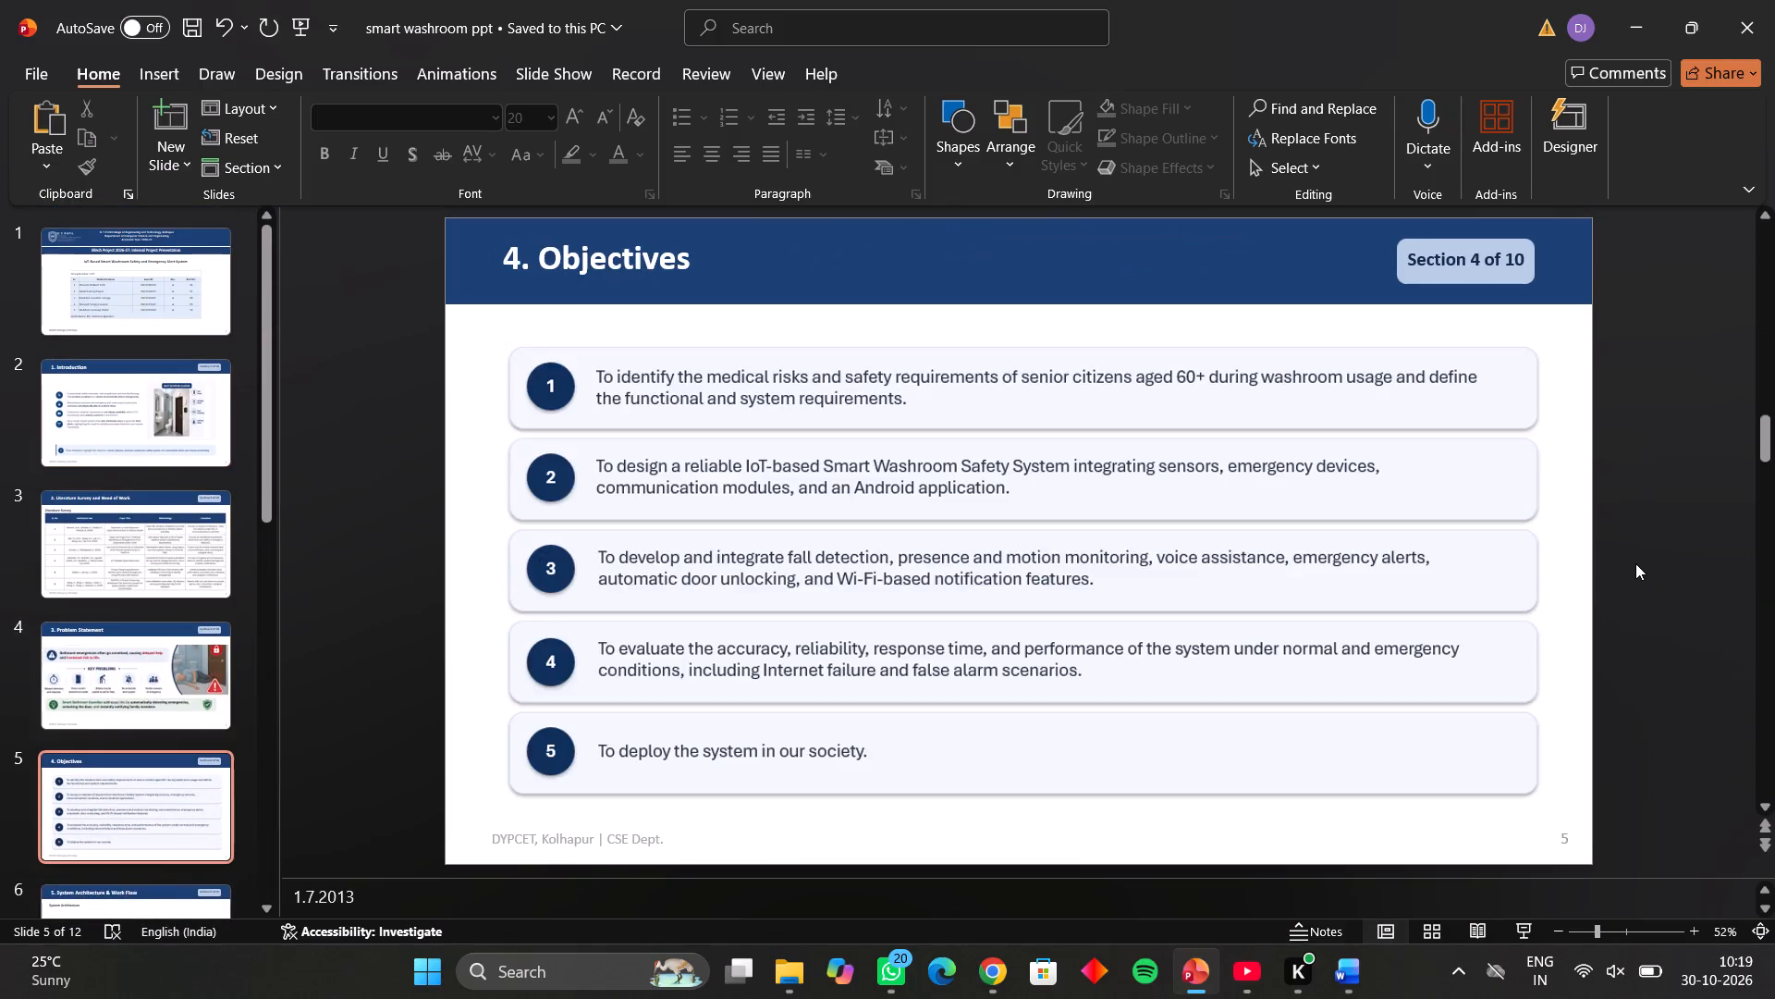
key(Down)
key(Down)
key(Down)
key(Down)
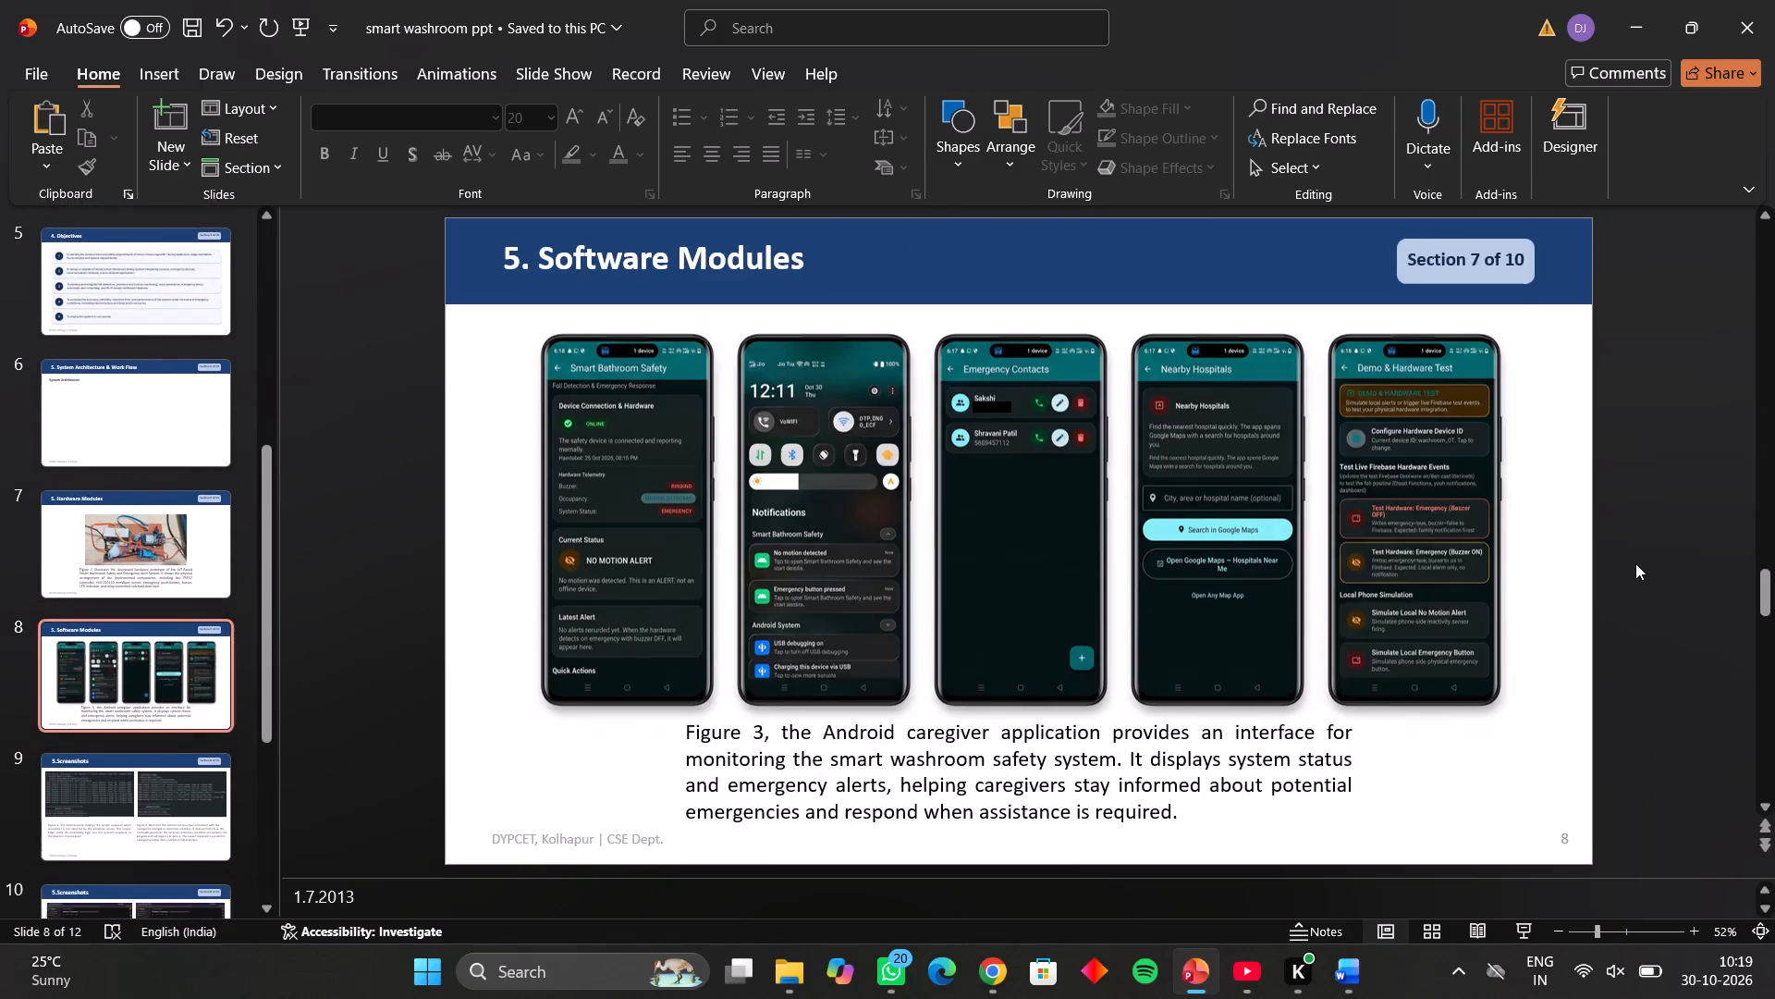
key(Down)
key(Down)
key(Down)
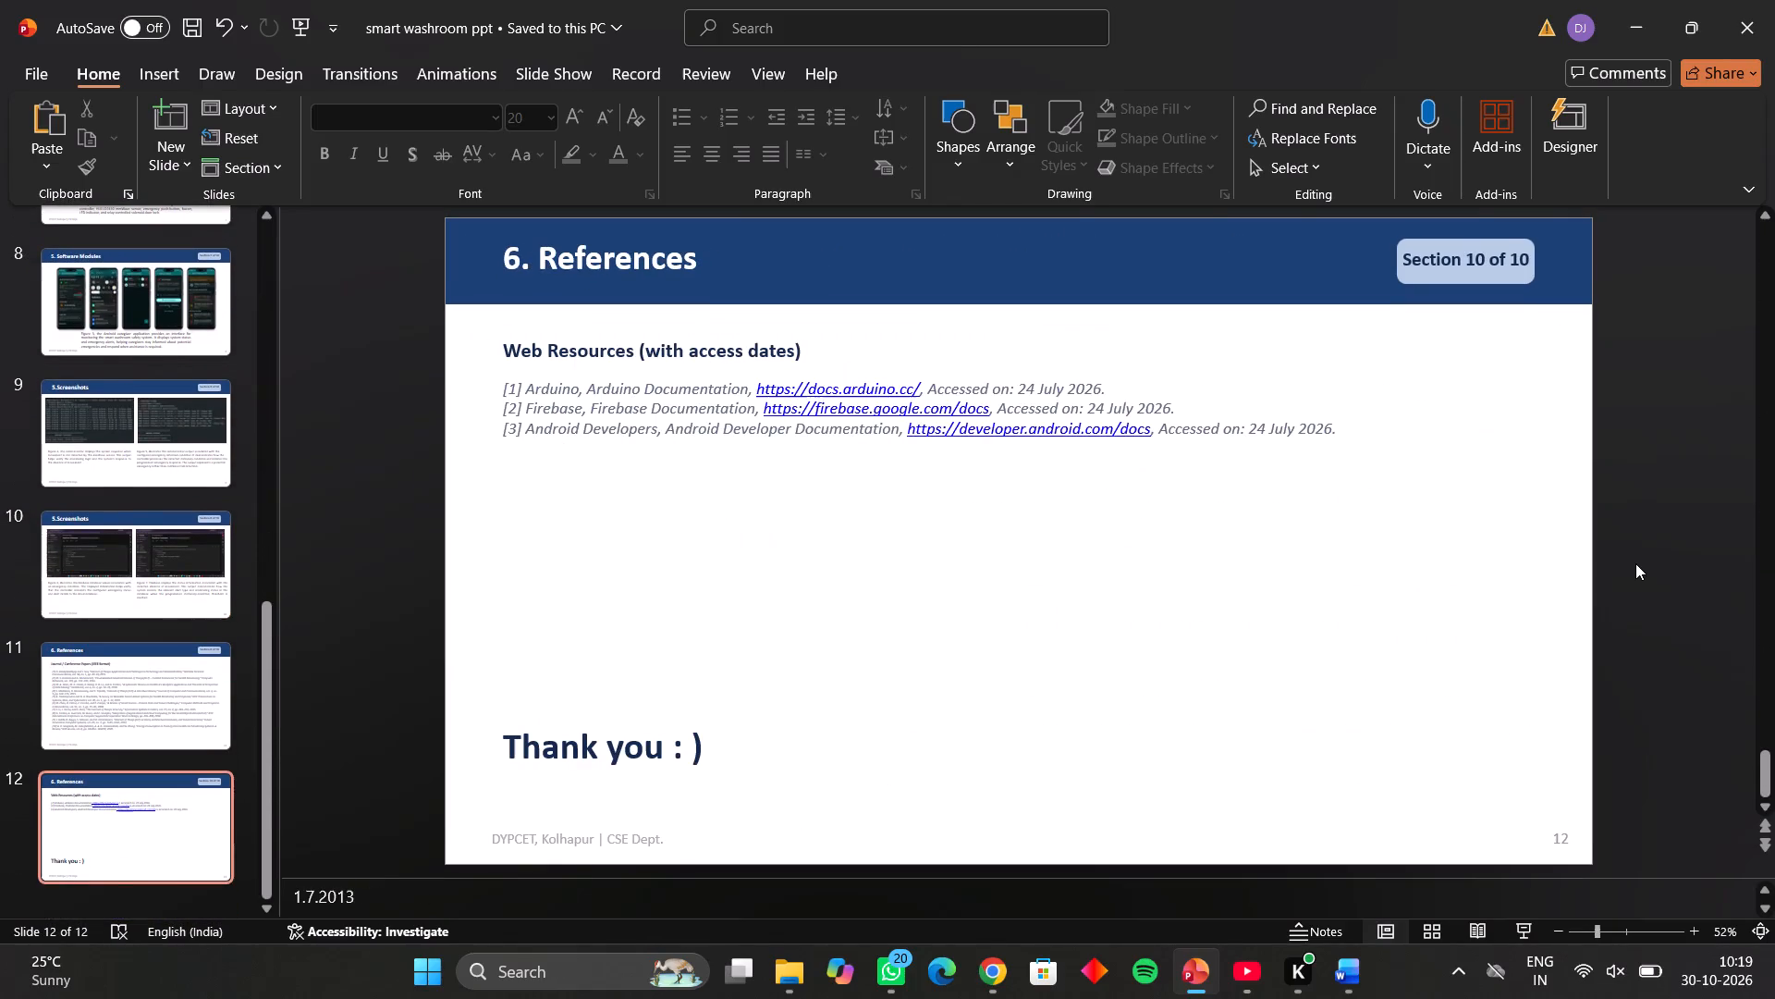
key(Up)
key(Up)
key(Up)
key(Up)
key(Up)
key(Up)
key(Up)
key(Up)
key(Up)
key(Up)
key(Up)
key(Up)
key(Up)
key(Up)
key(Up)
key(Up)
key(Up)
key(Up)
key(Up)
key(Up)
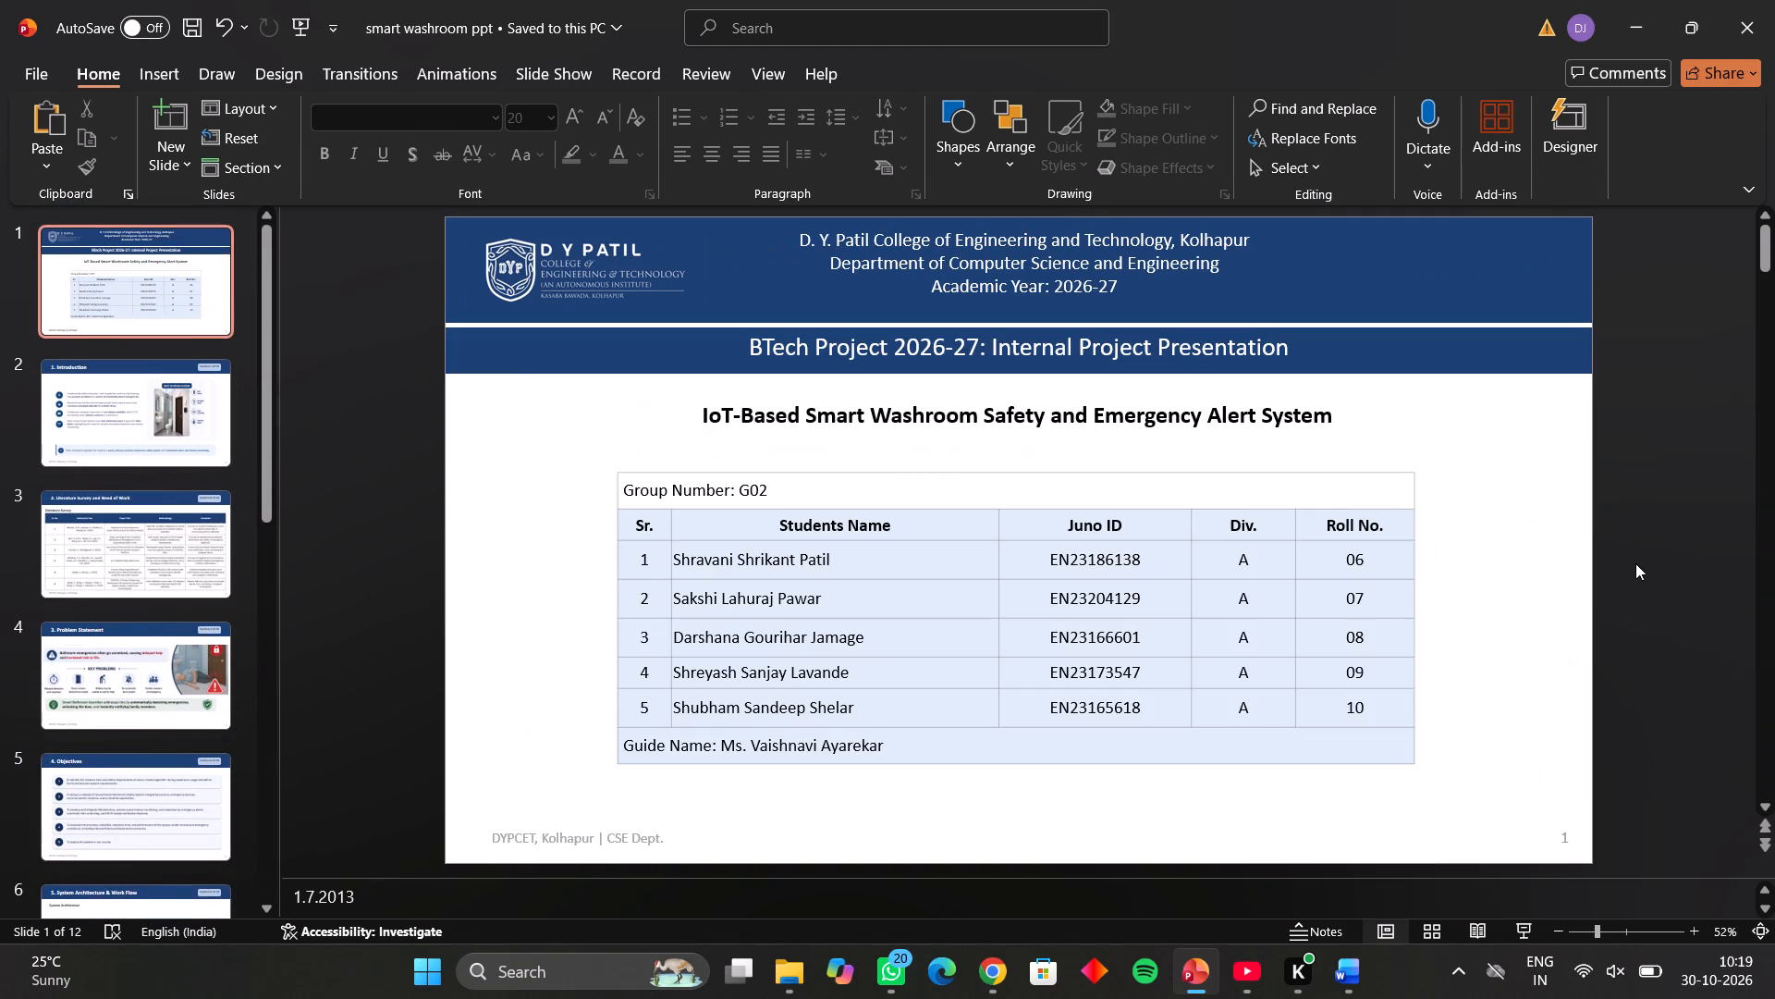
Change the section badge on the Introduction slide to read Section 1 of 11.
key(Down)
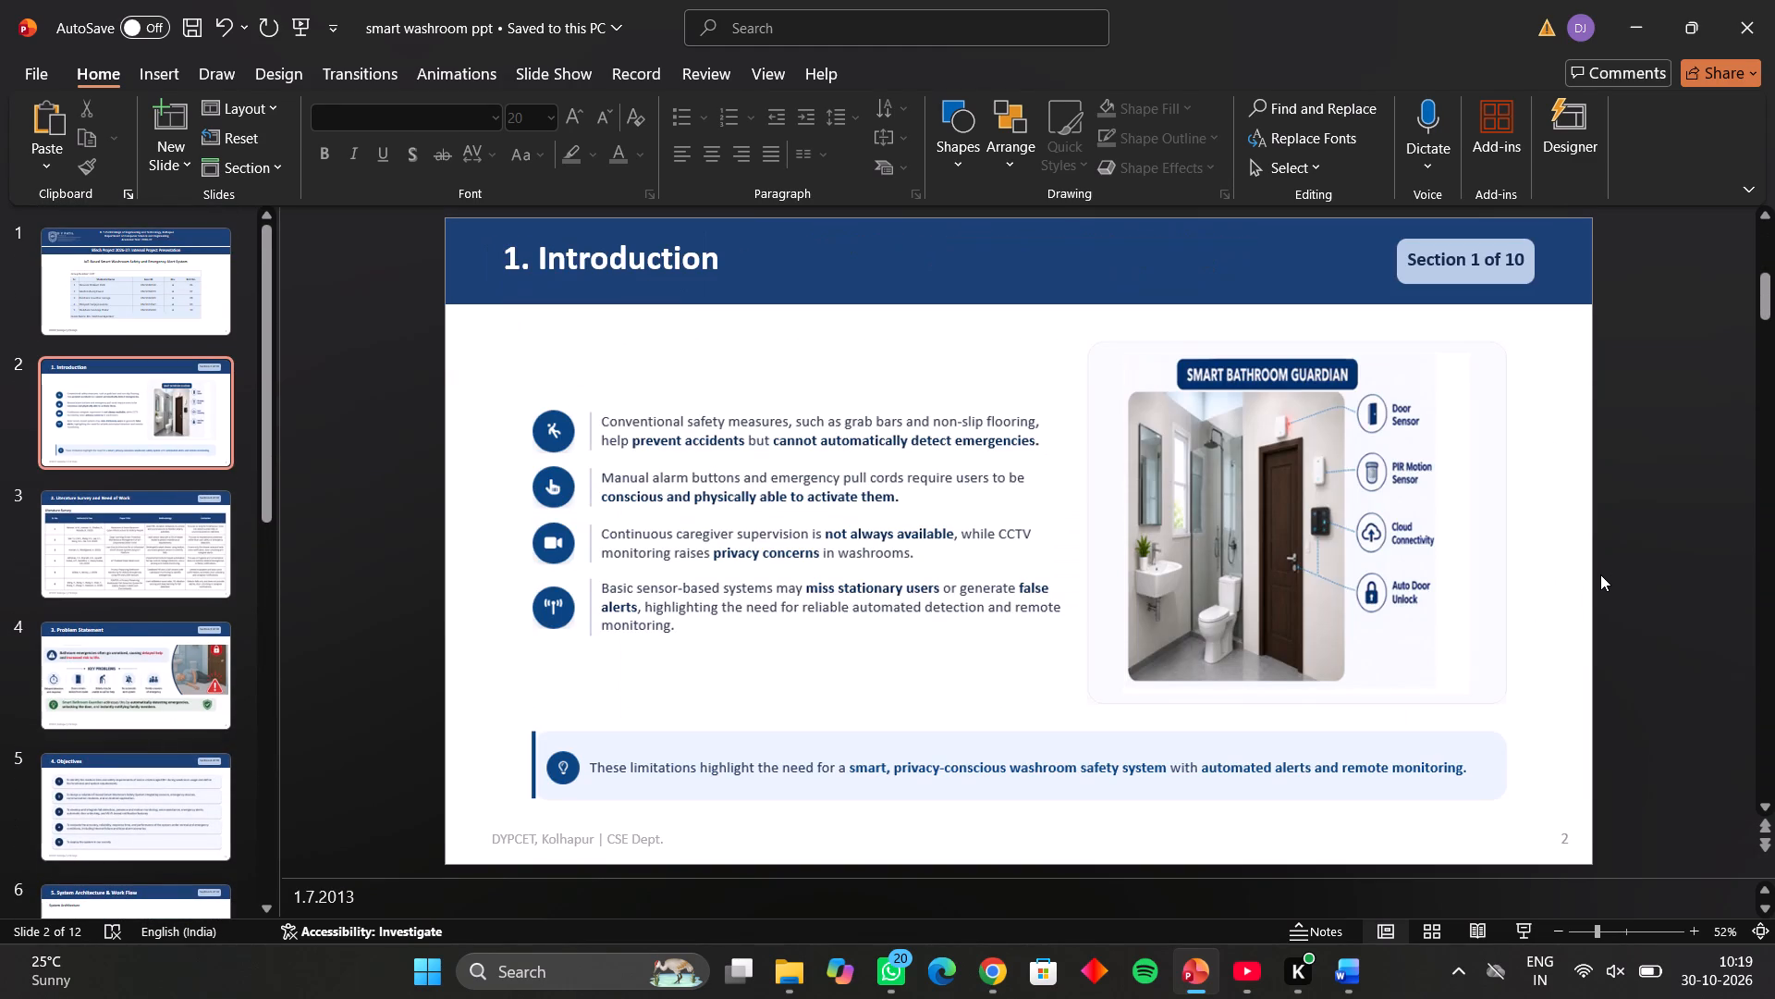
click(1519, 260)
key(Right)
key(BackSpace)
key(1)
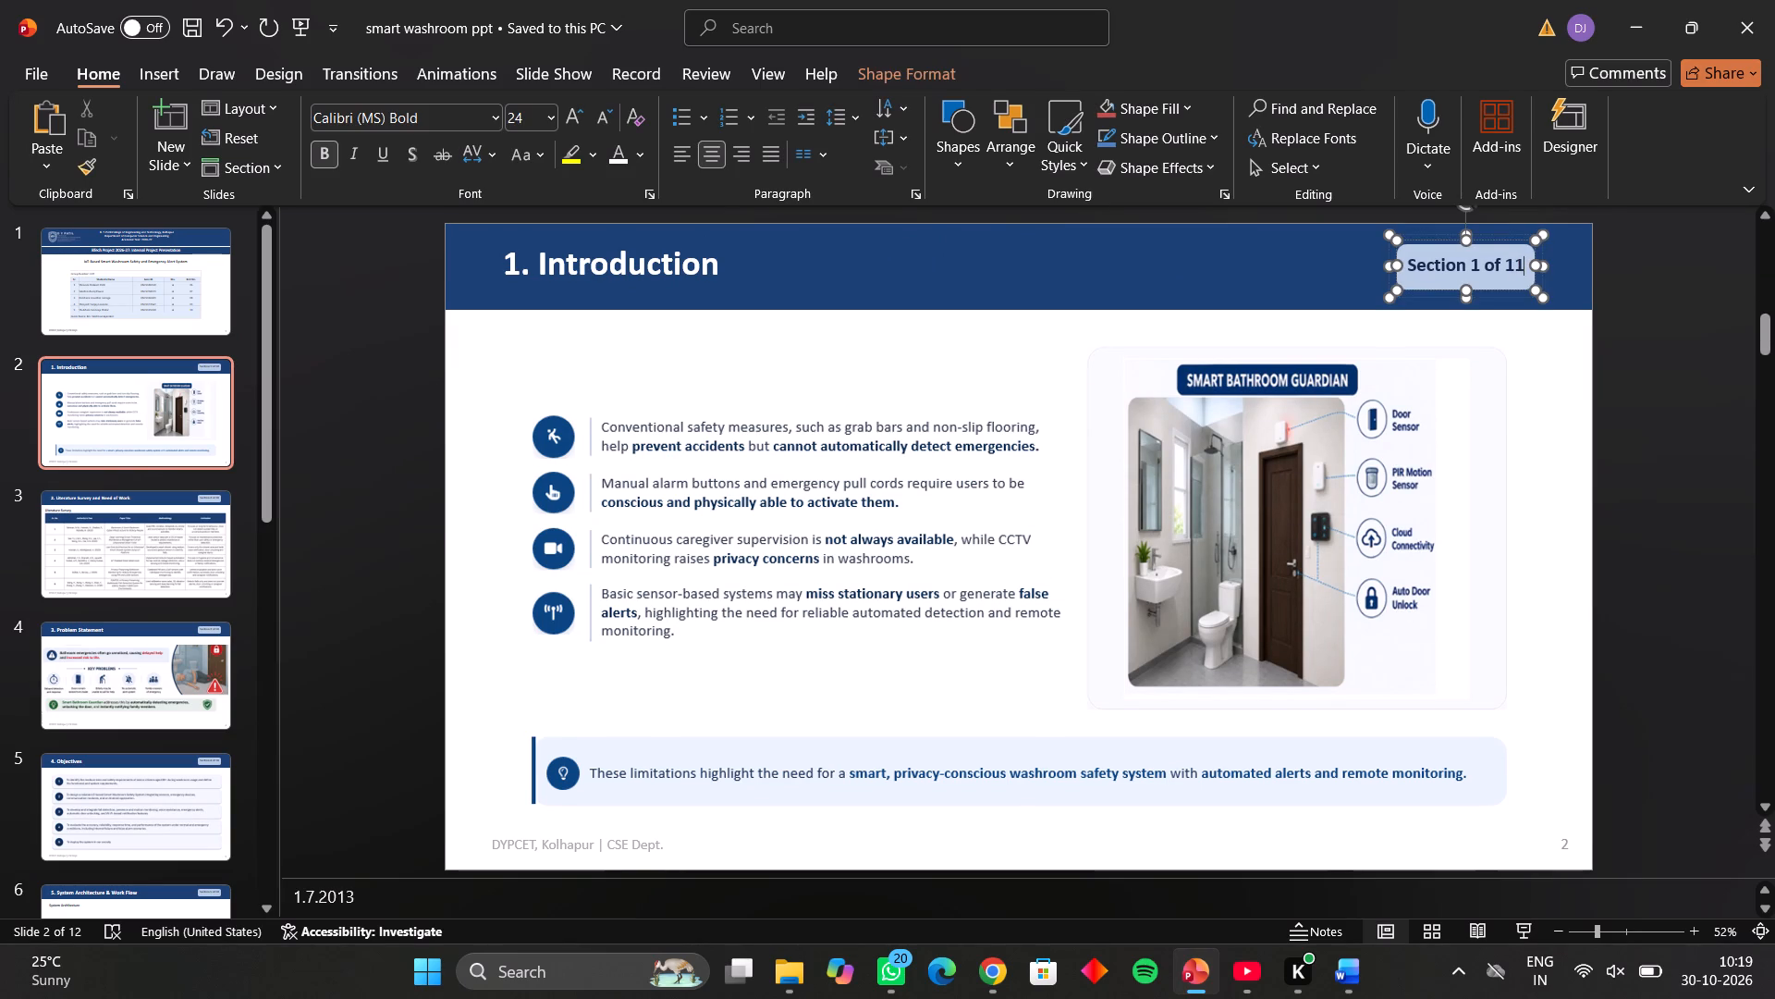
click(1655, 347)
Change the section badge on the Literature Survey and Need of Work slide to Section 2 of 11.
key(Down)
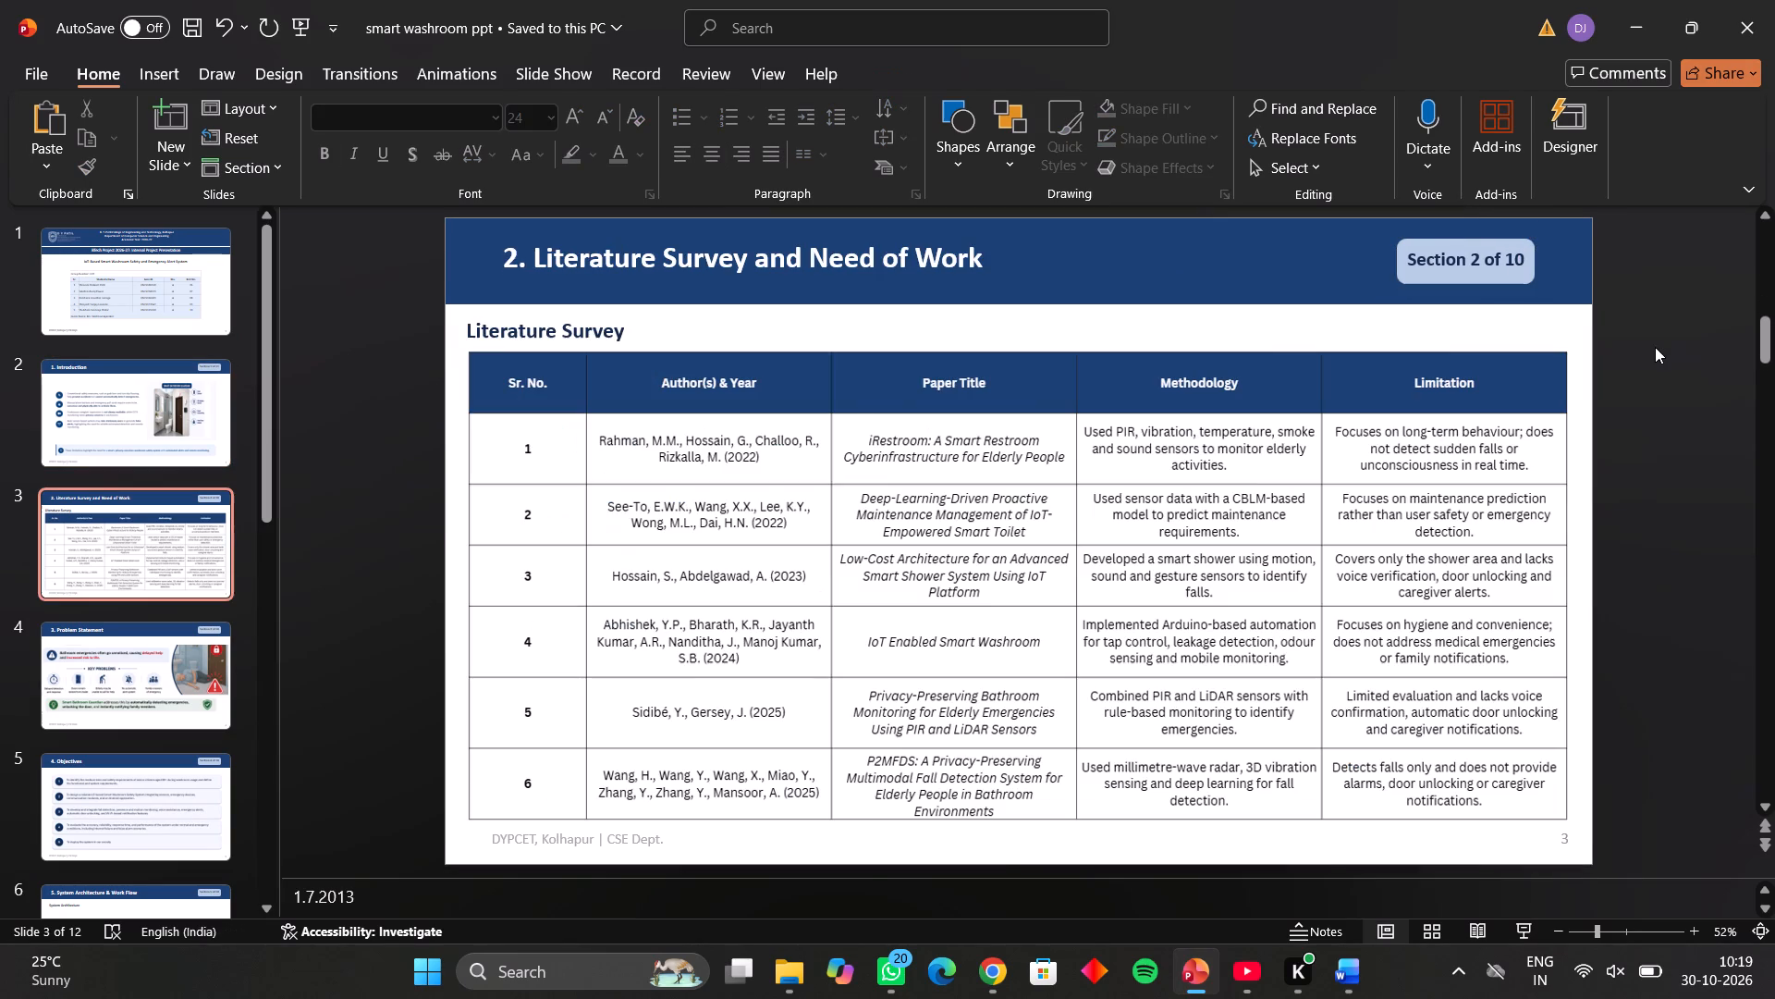
key(Right)
key(Up)
click(1523, 257)
key(BackSpace)
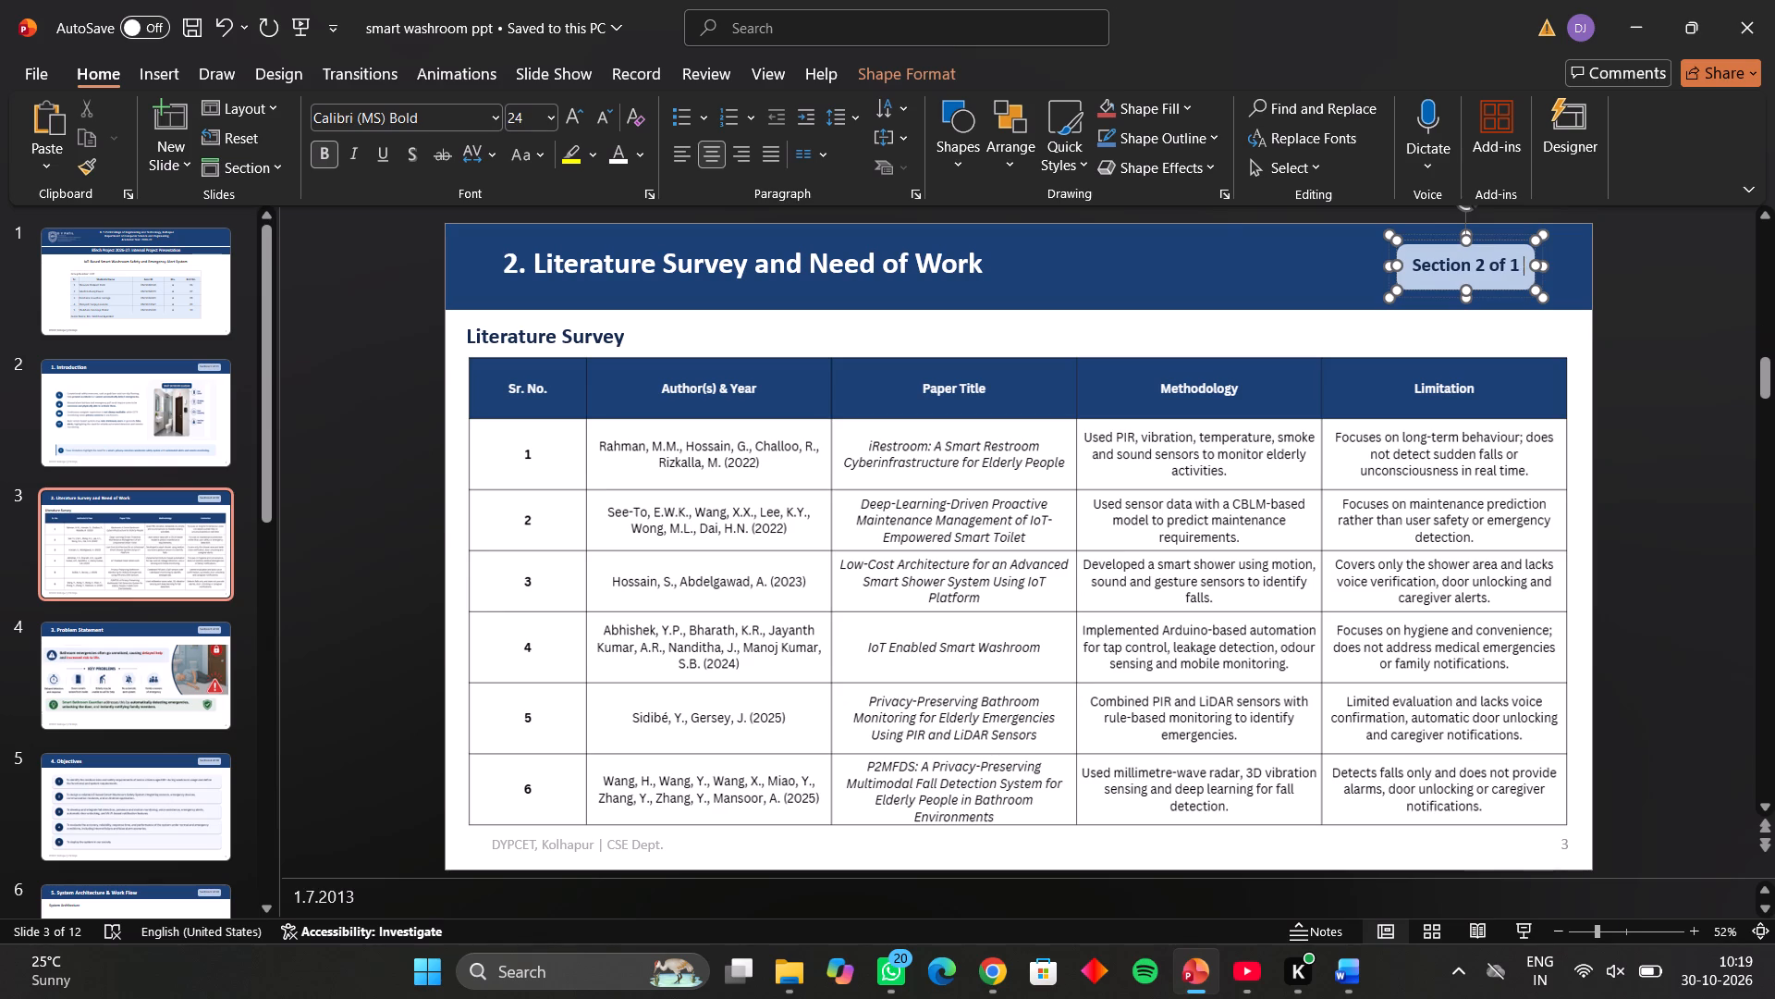
key(1)
click(1656, 364)
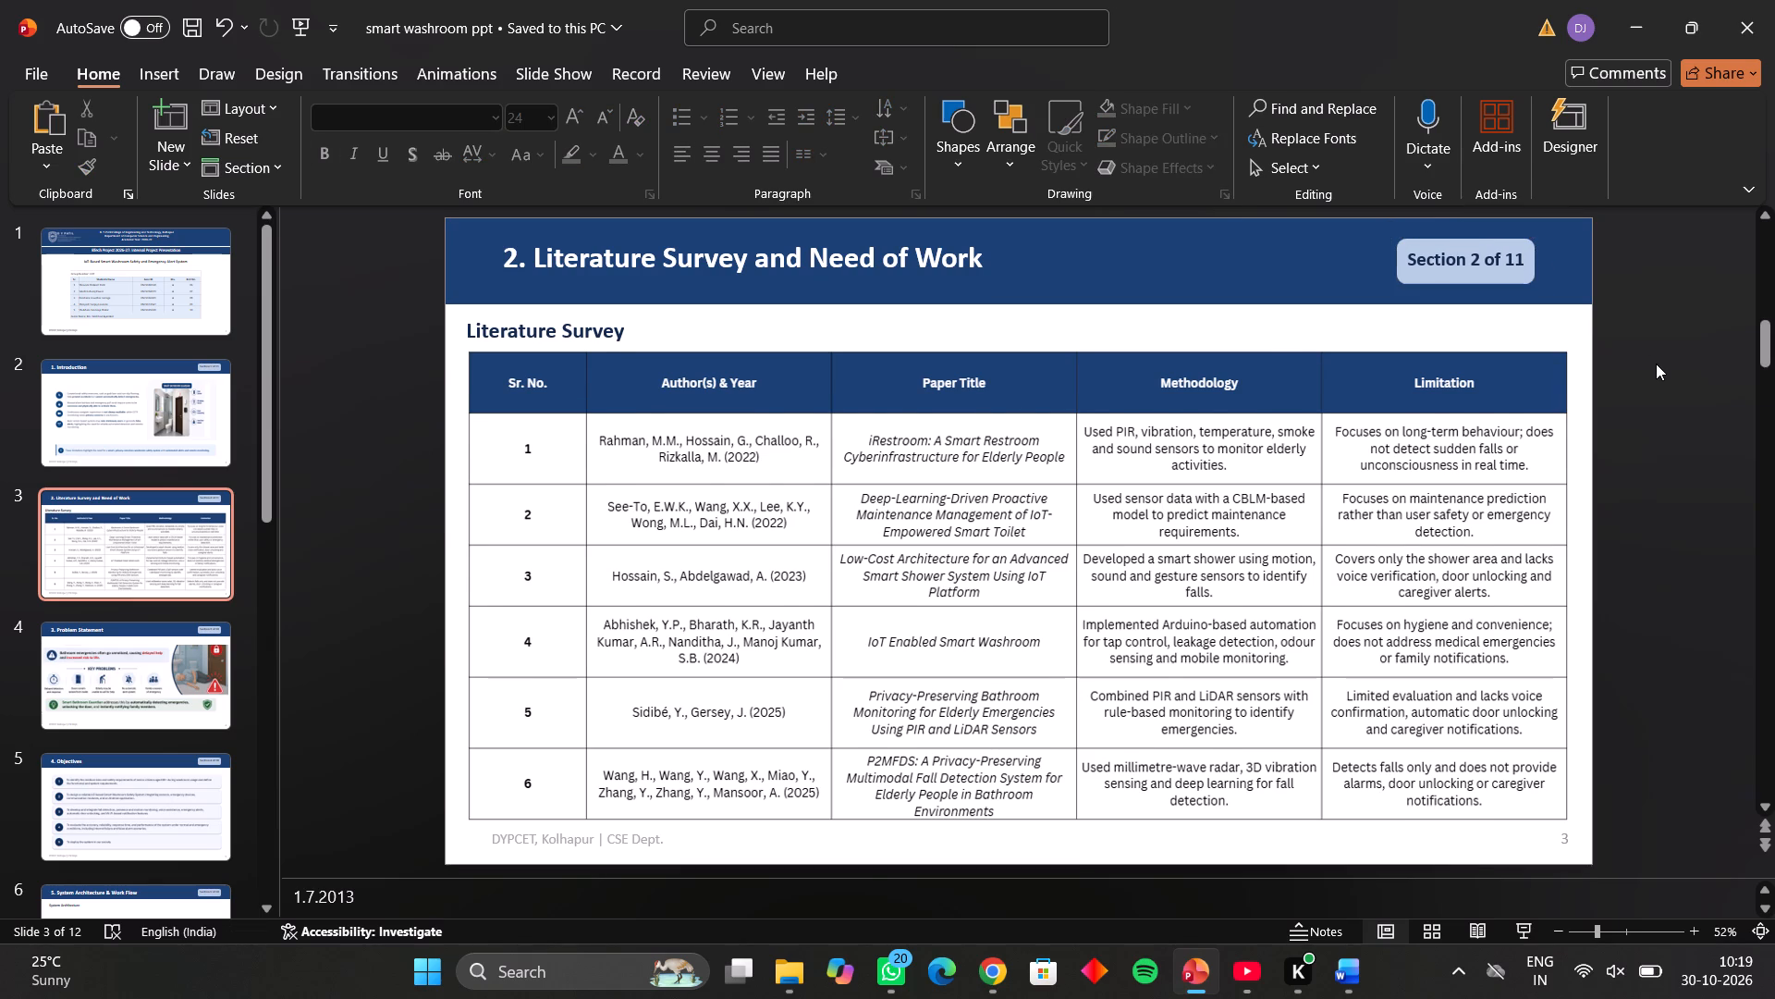
Change the section badge on the Problem Statement slide to Section 3 of 11.
key(Down)
click(1518, 261)
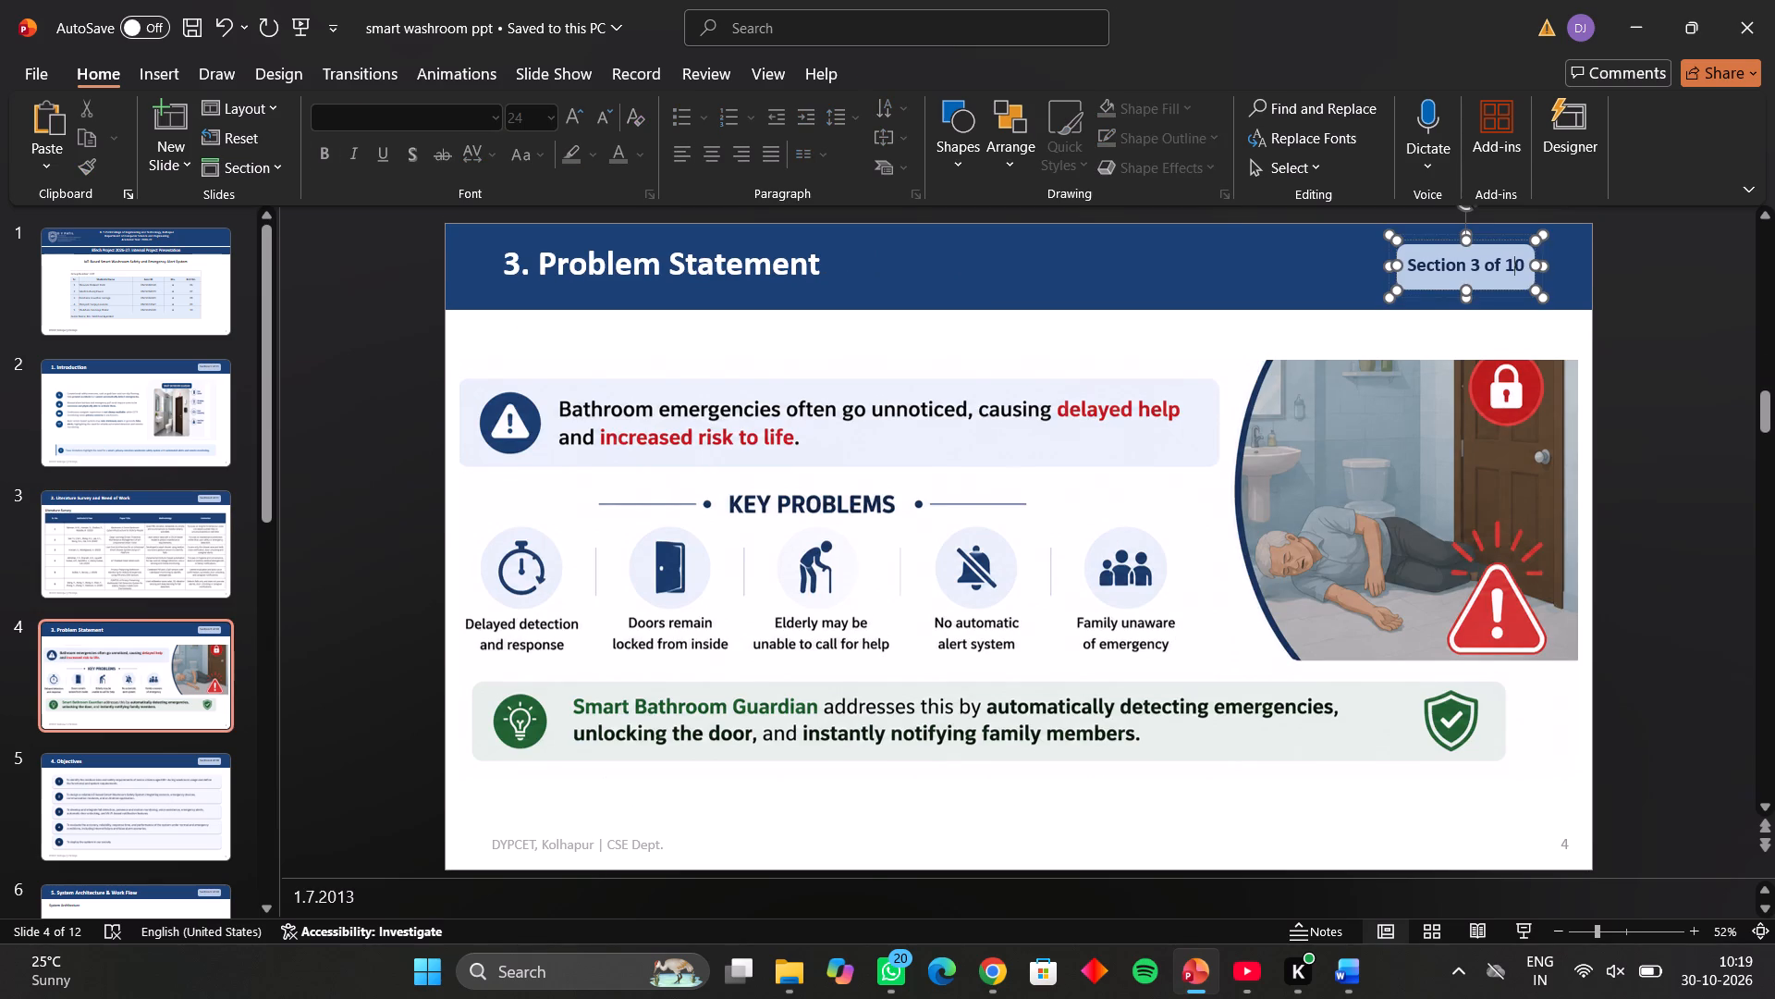
key(Right)
key(BackSpace)
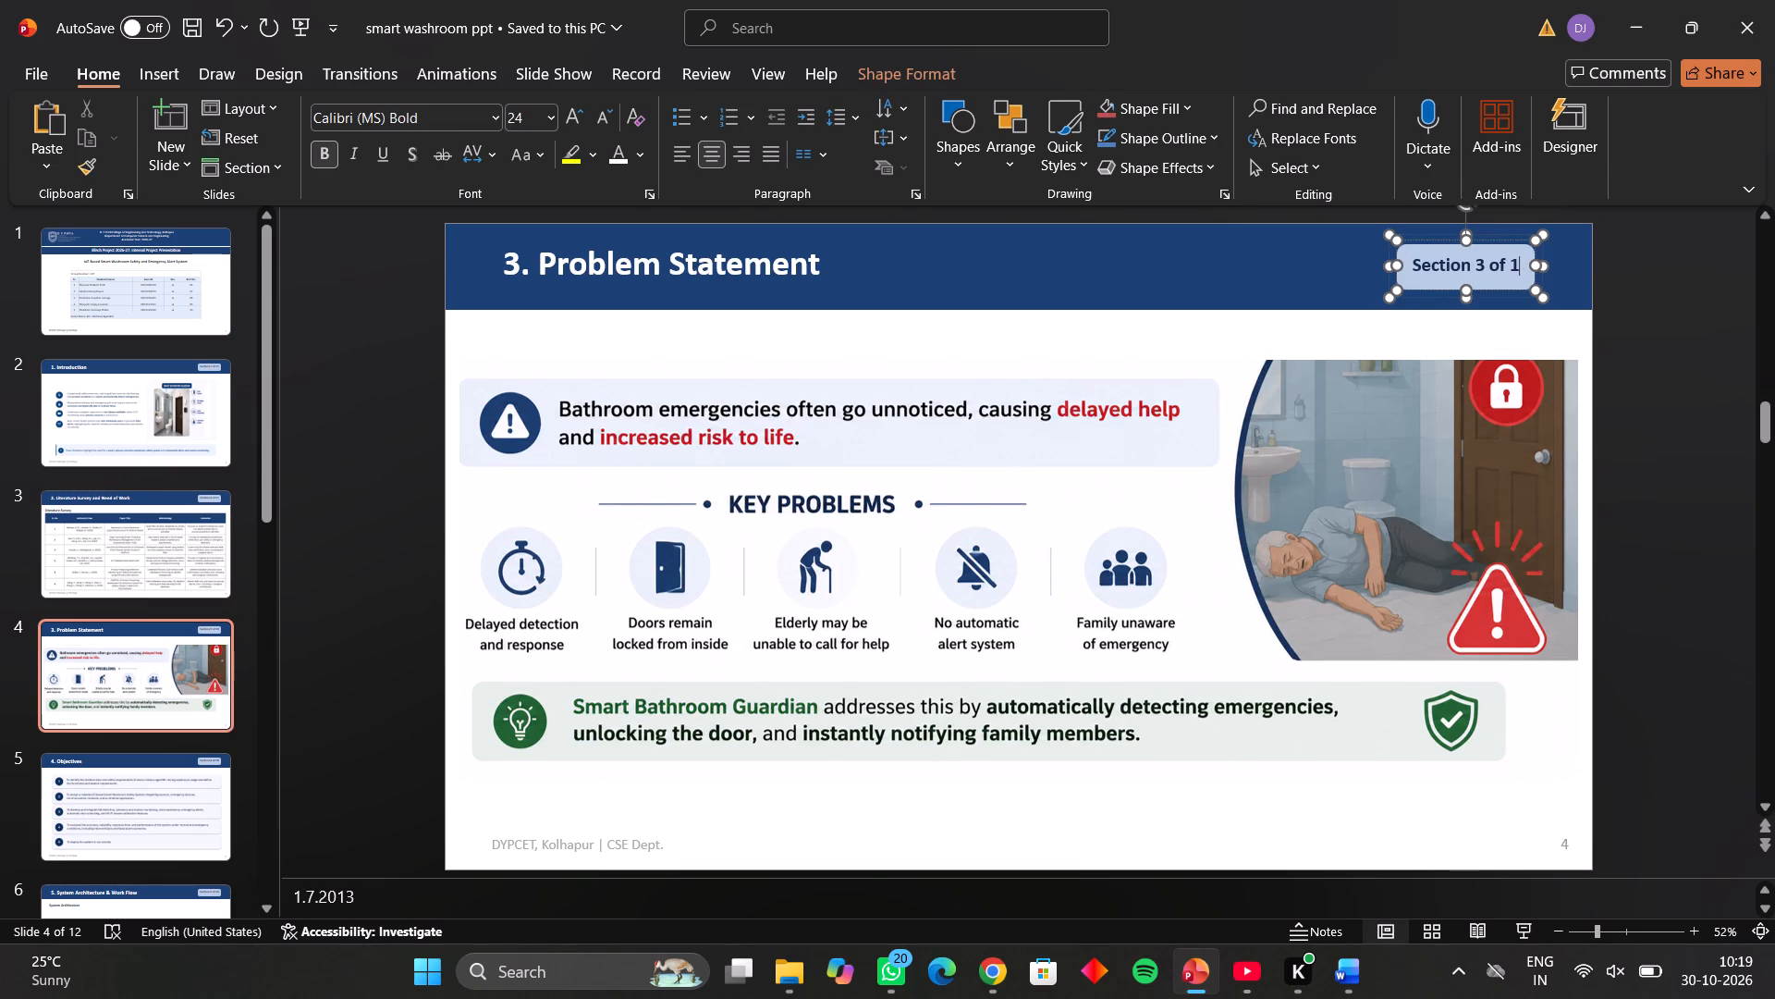
key(1)
click(1625, 356)
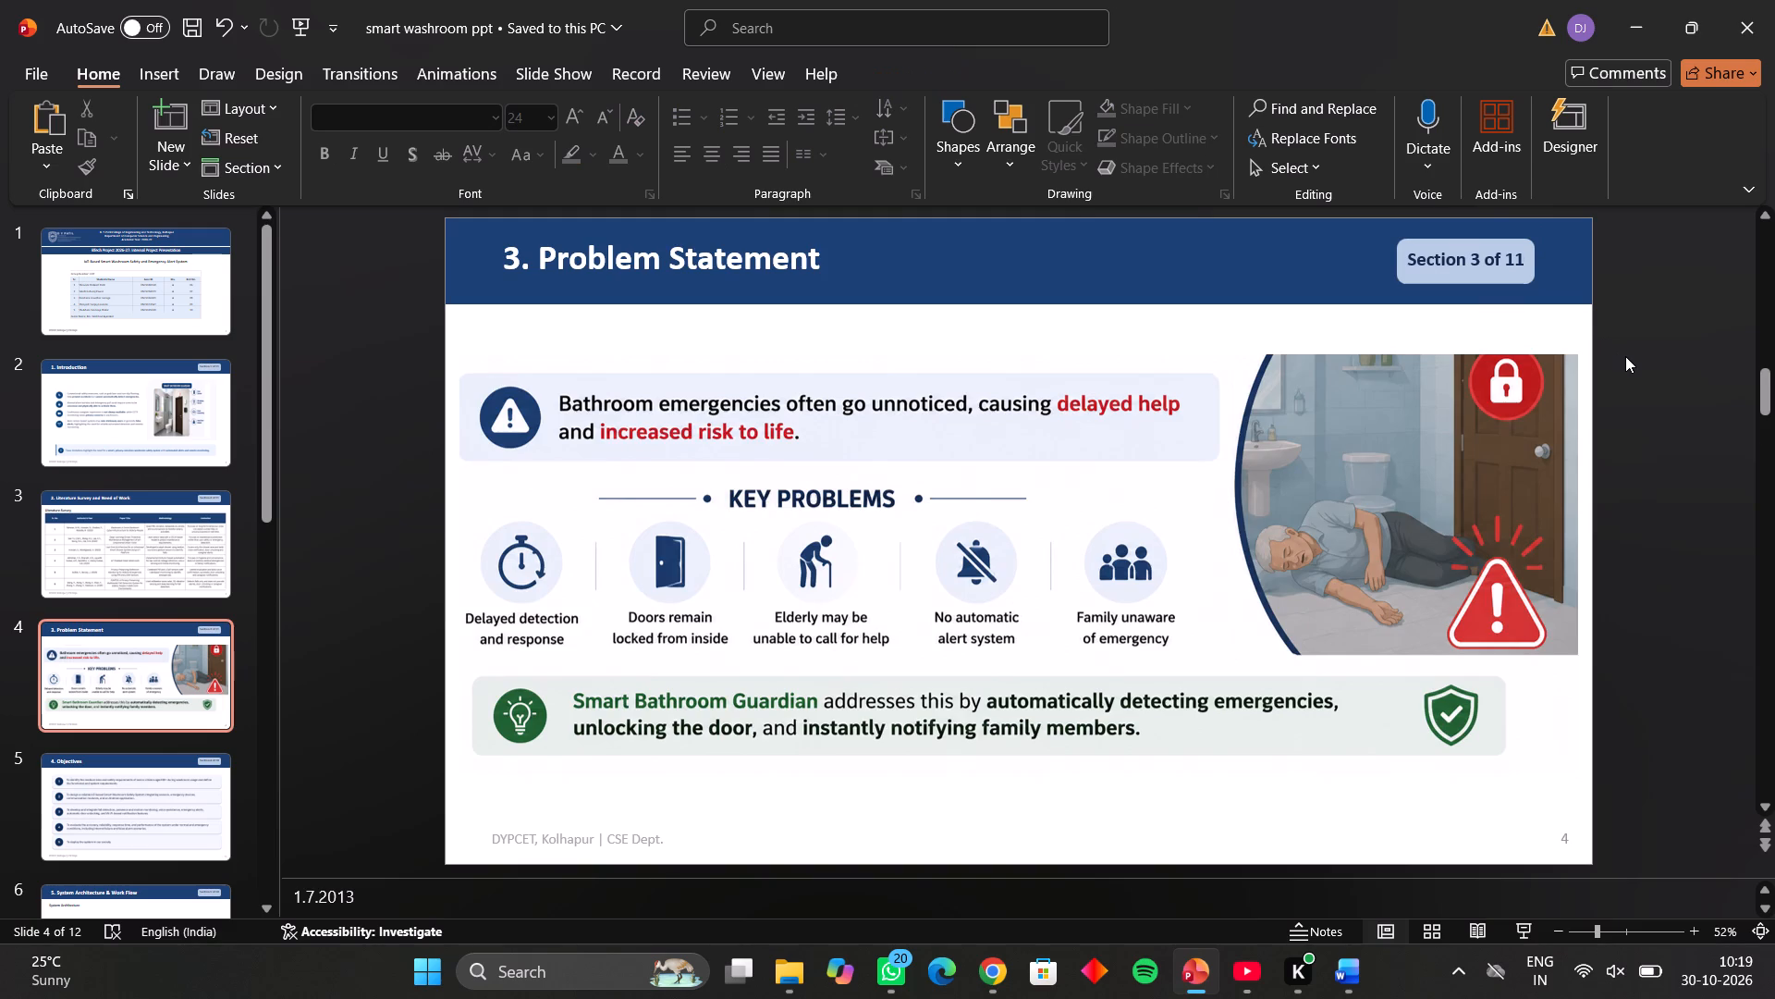
Change the section badge on the Objectives slide to Section 4 of 11.
key(Down)
click(1519, 255)
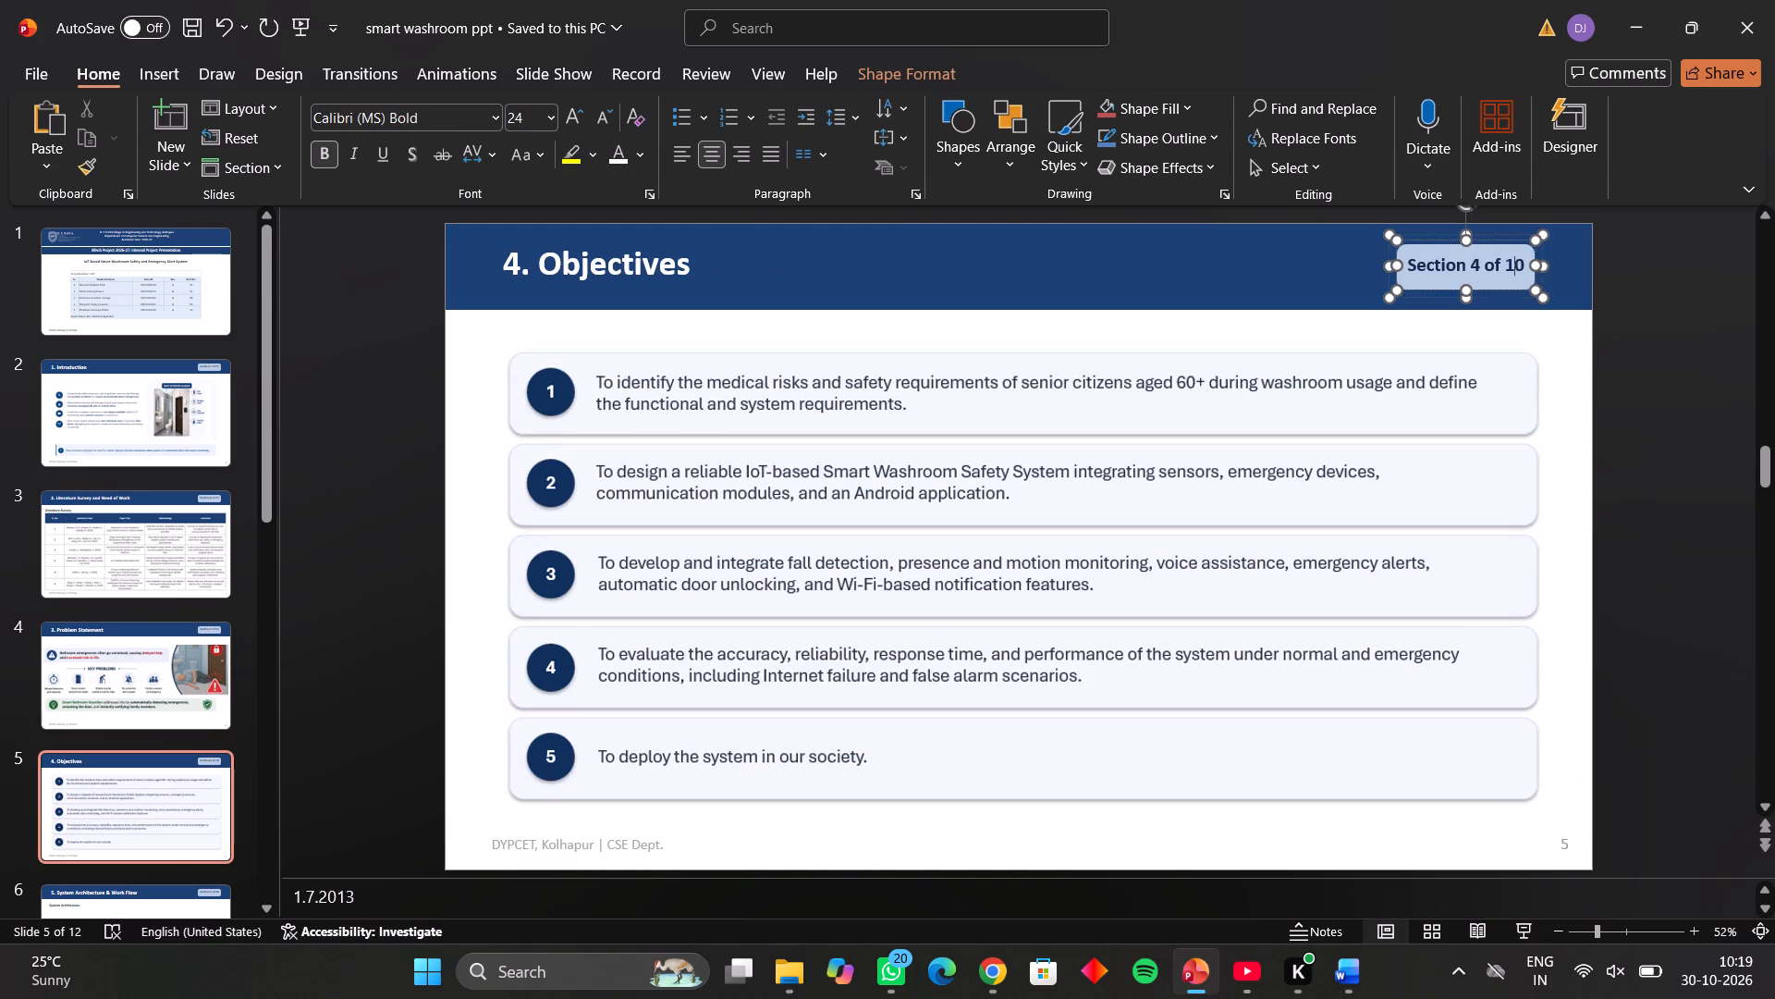
key(Right)
key(BackSpace)
key(1)
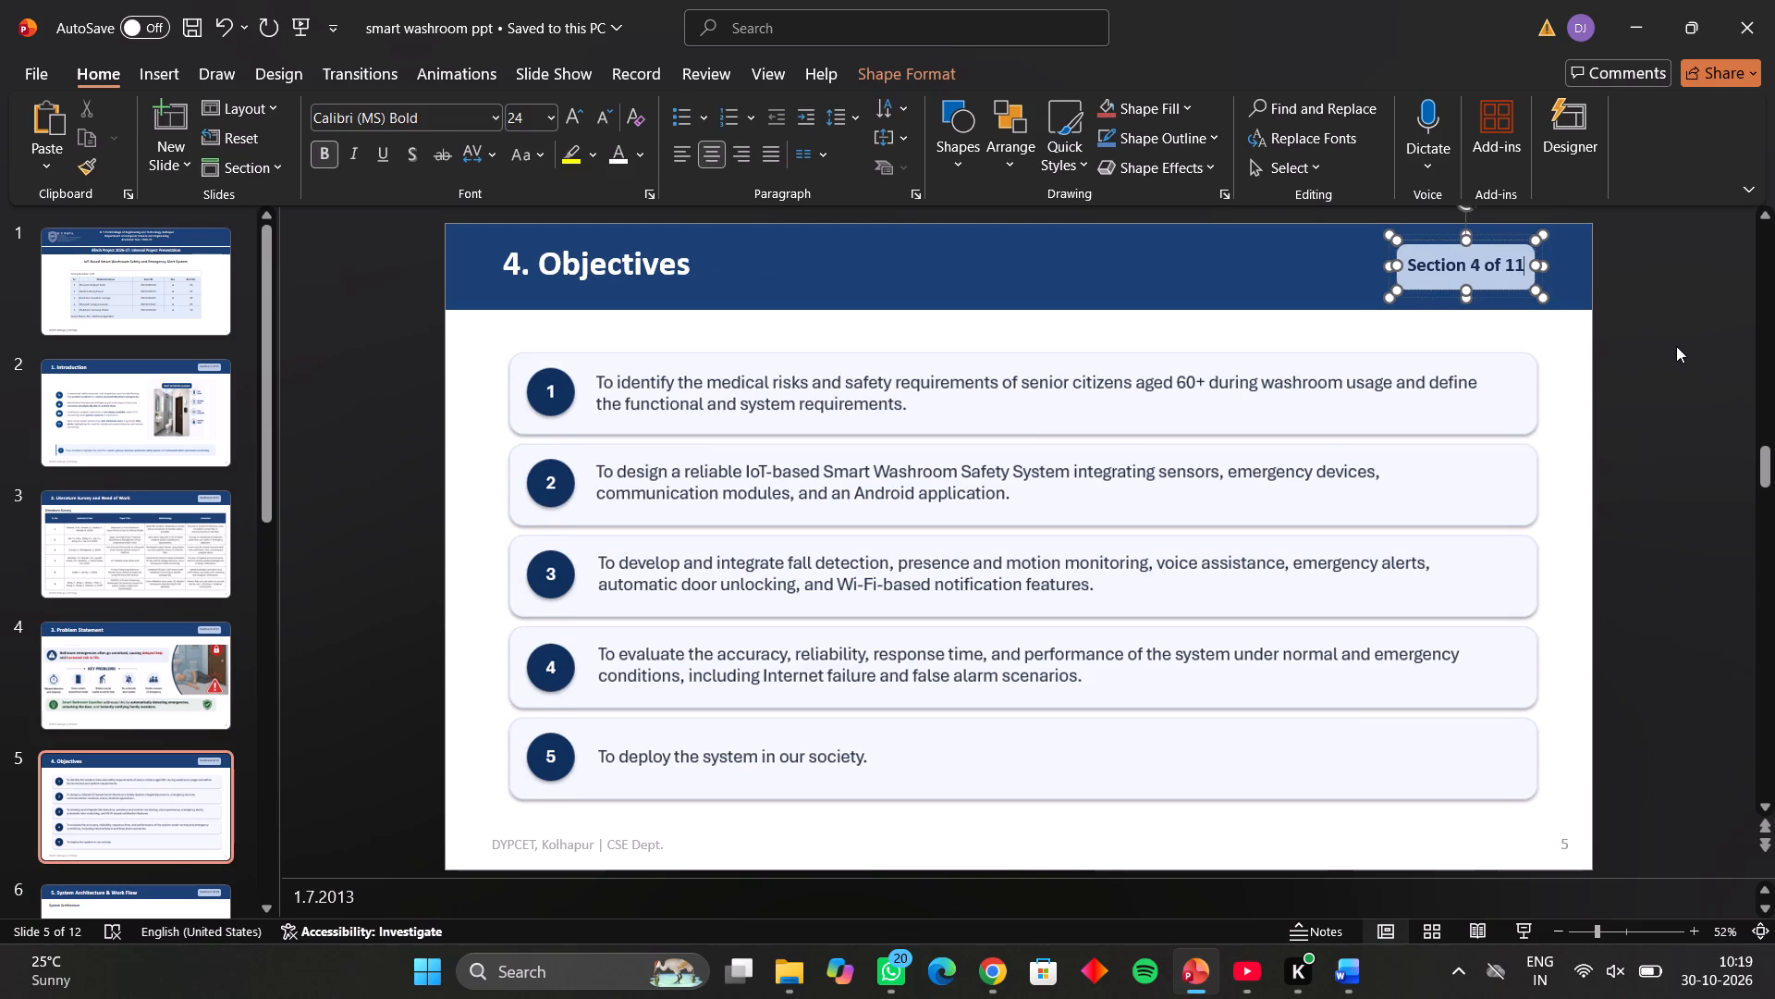
click(1676, 346)
Change the section badge on the System Architecture & Work Flow slide to Section 5 of 11.
key(Down)
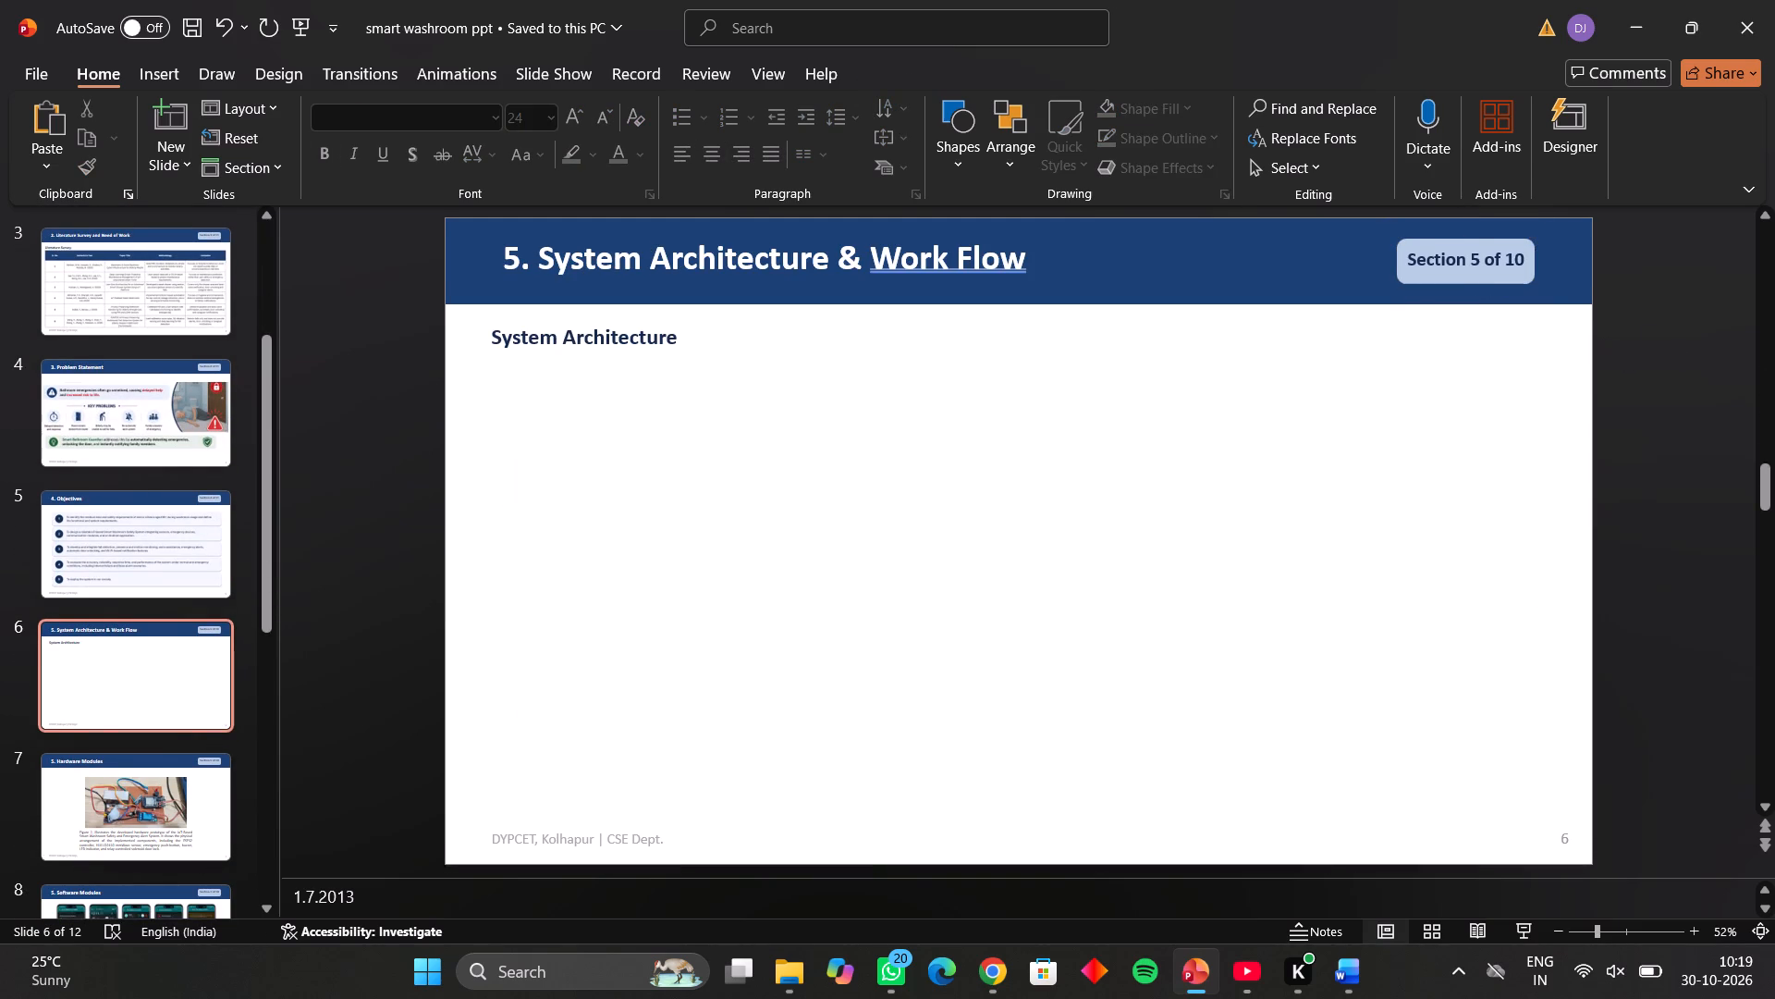
click(1521, 259)
key(BackSpace)
key(1)
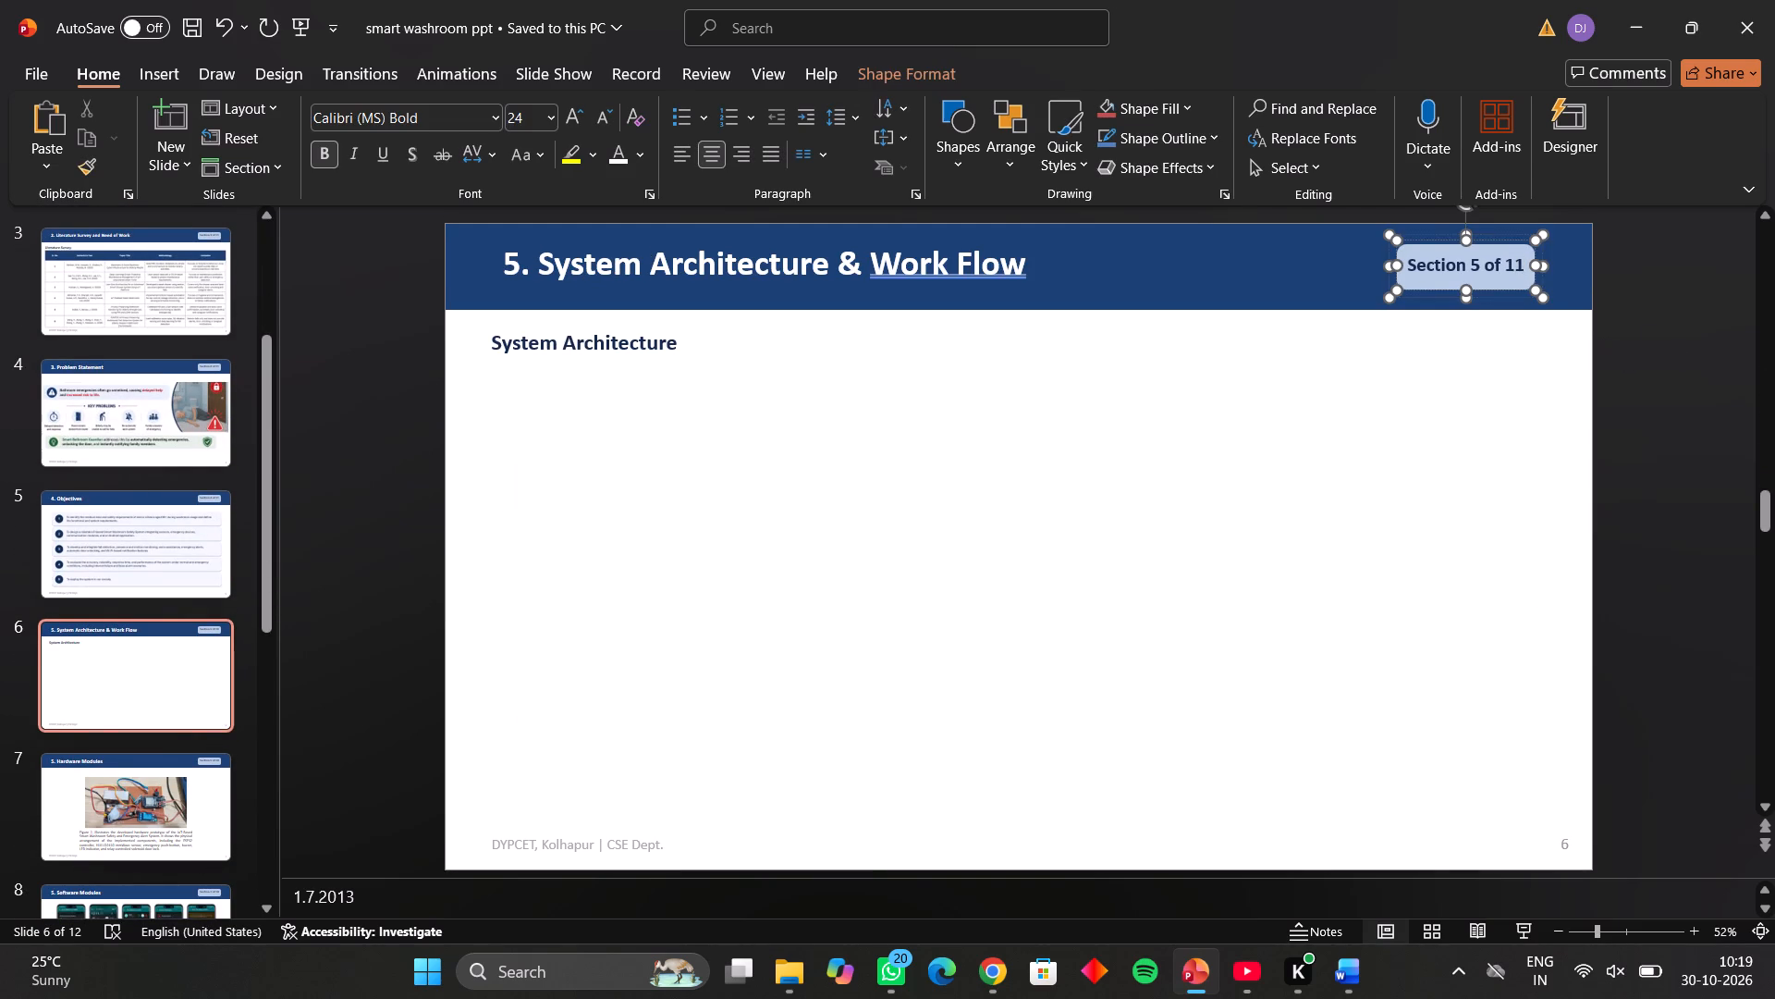
click(1613, 353)
Change the section badge on the Hardware Modules slide to Section 6 of 11.
key(Down)
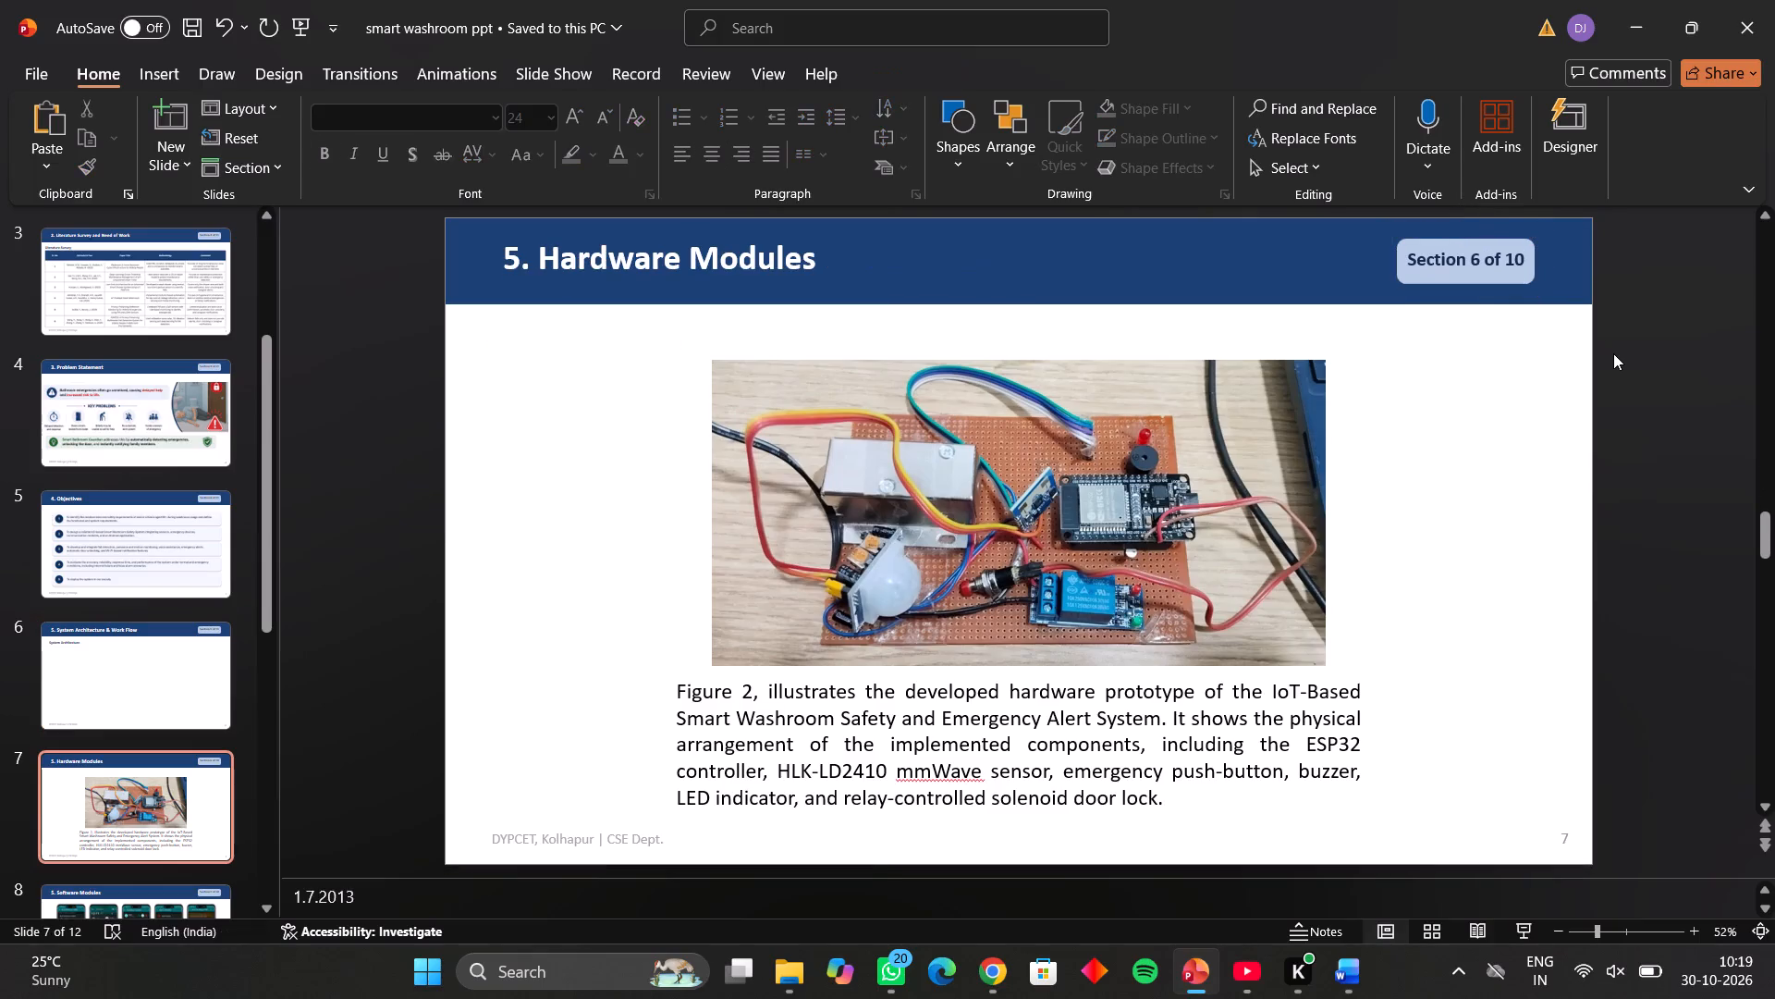
click(1525, 259)
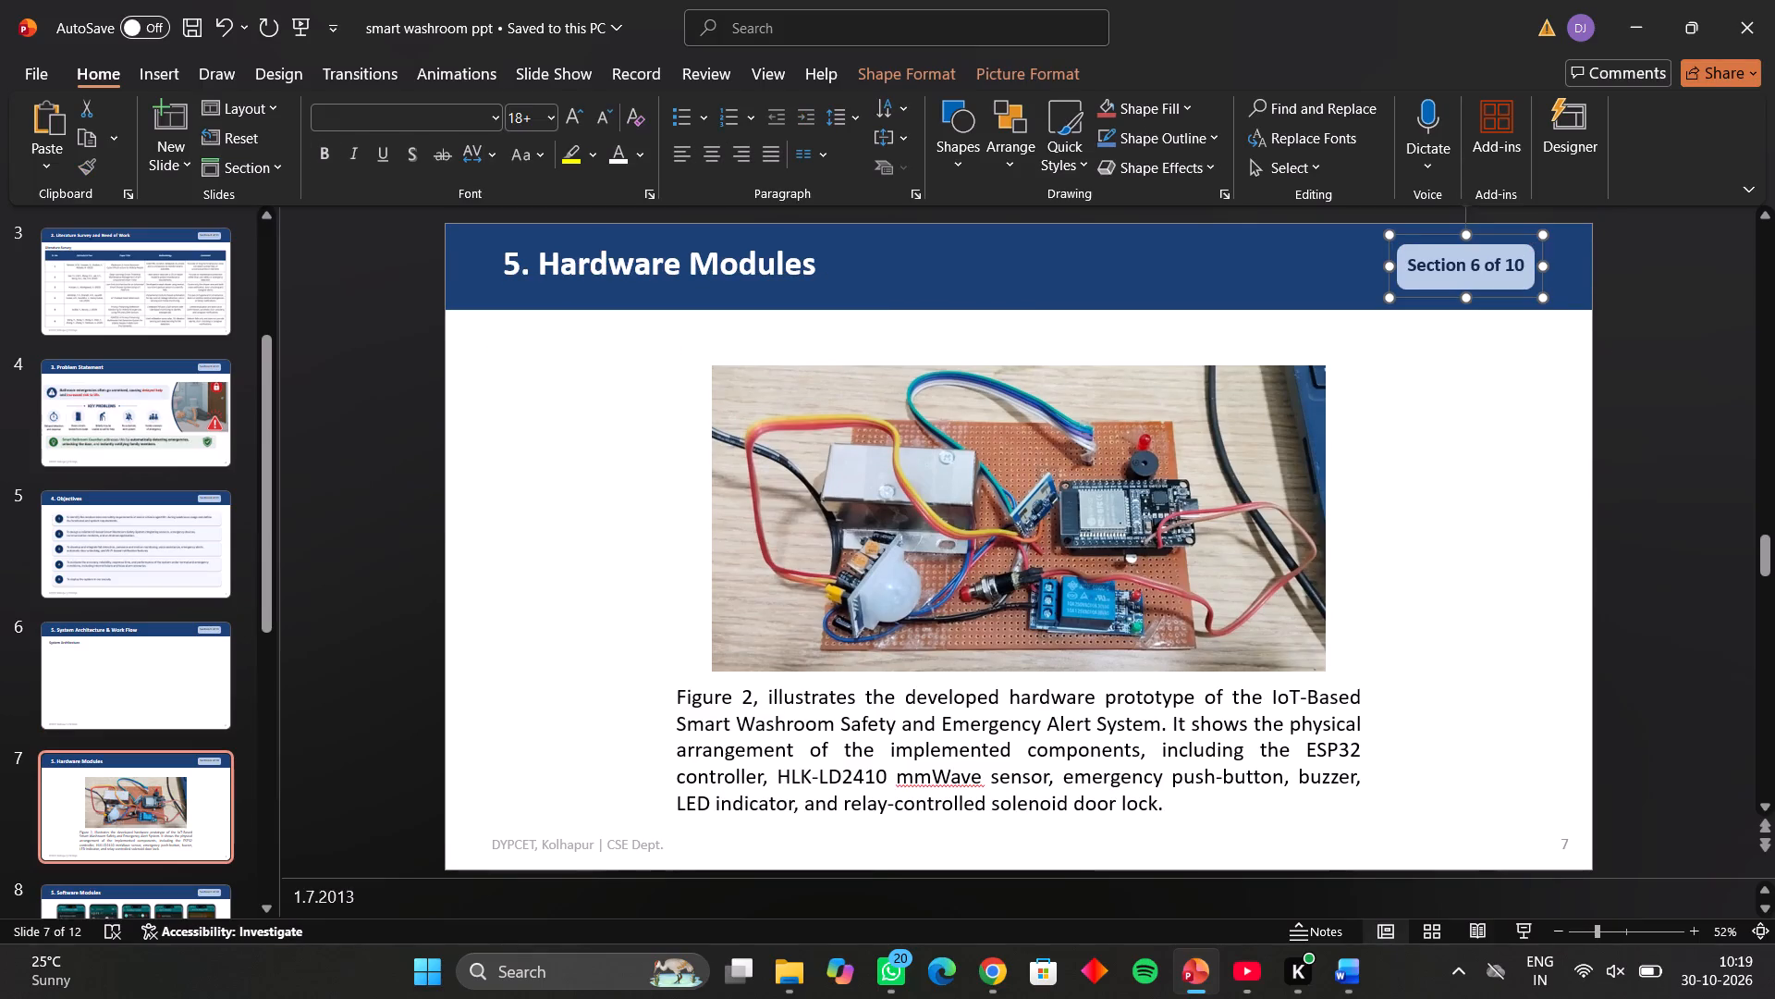
click(1522, 265)
key(BackSpace)
key(1)
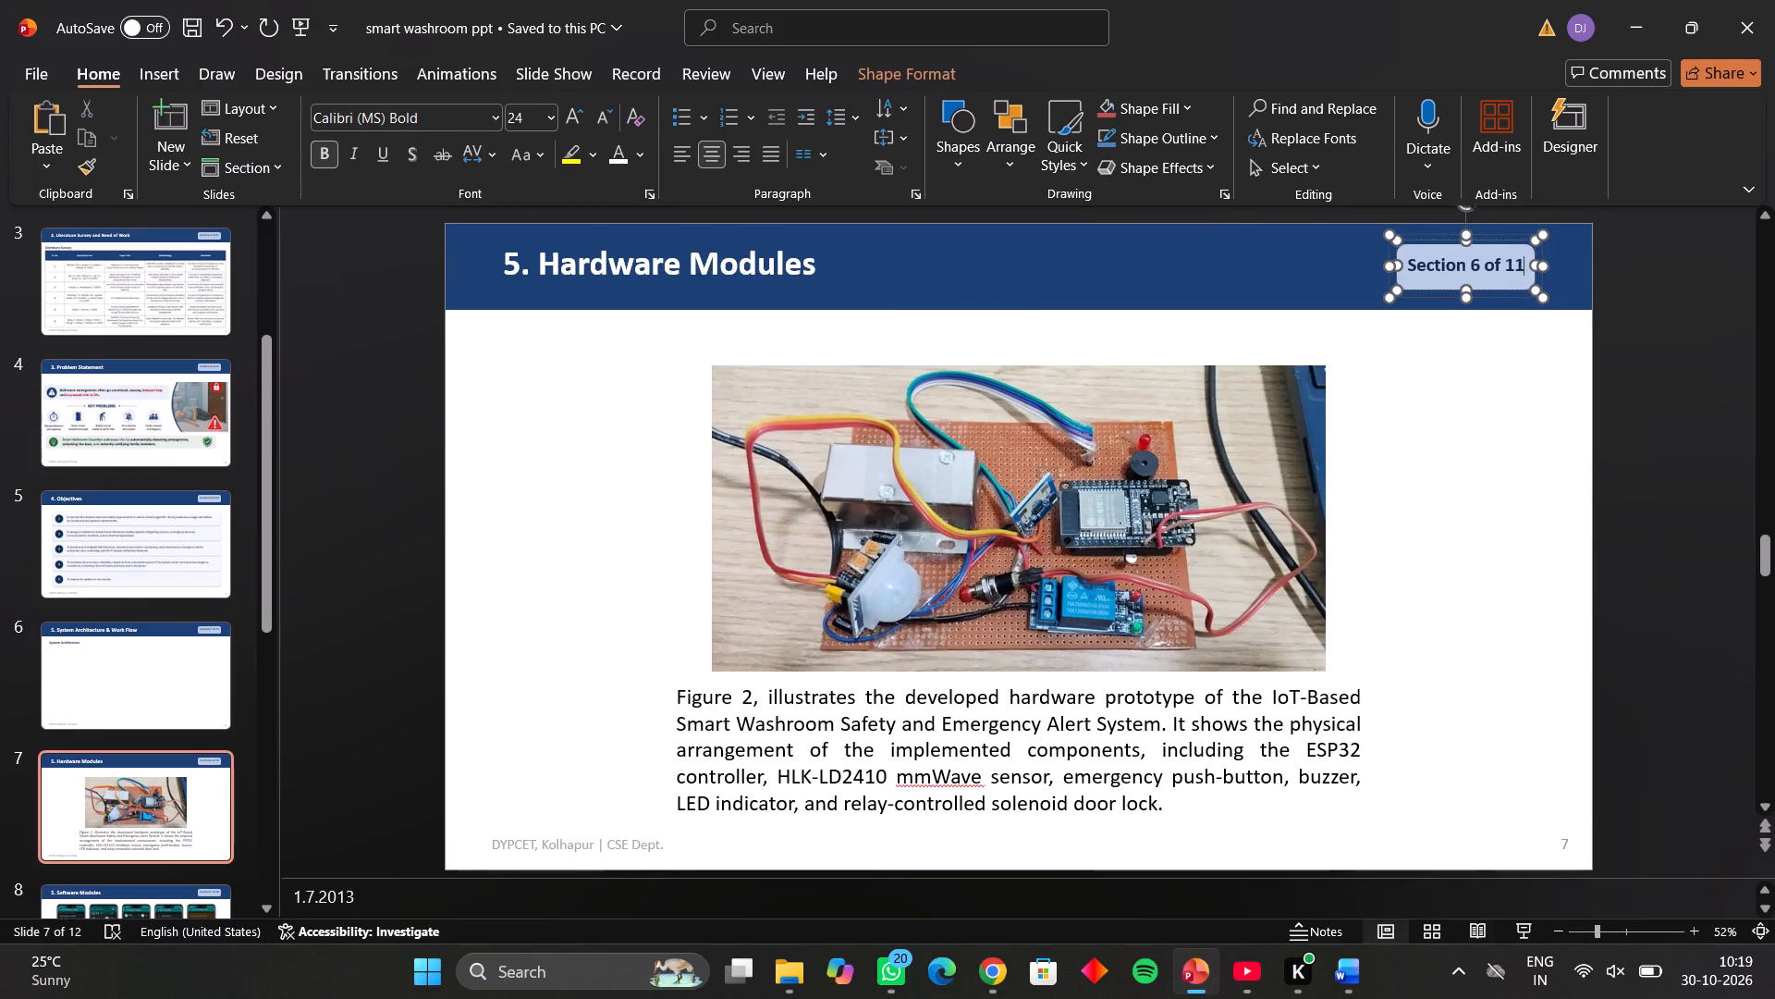
click(1673, 375)
Change the section badge on the Software Modules slide to Section 7 of 11.
key(Down)
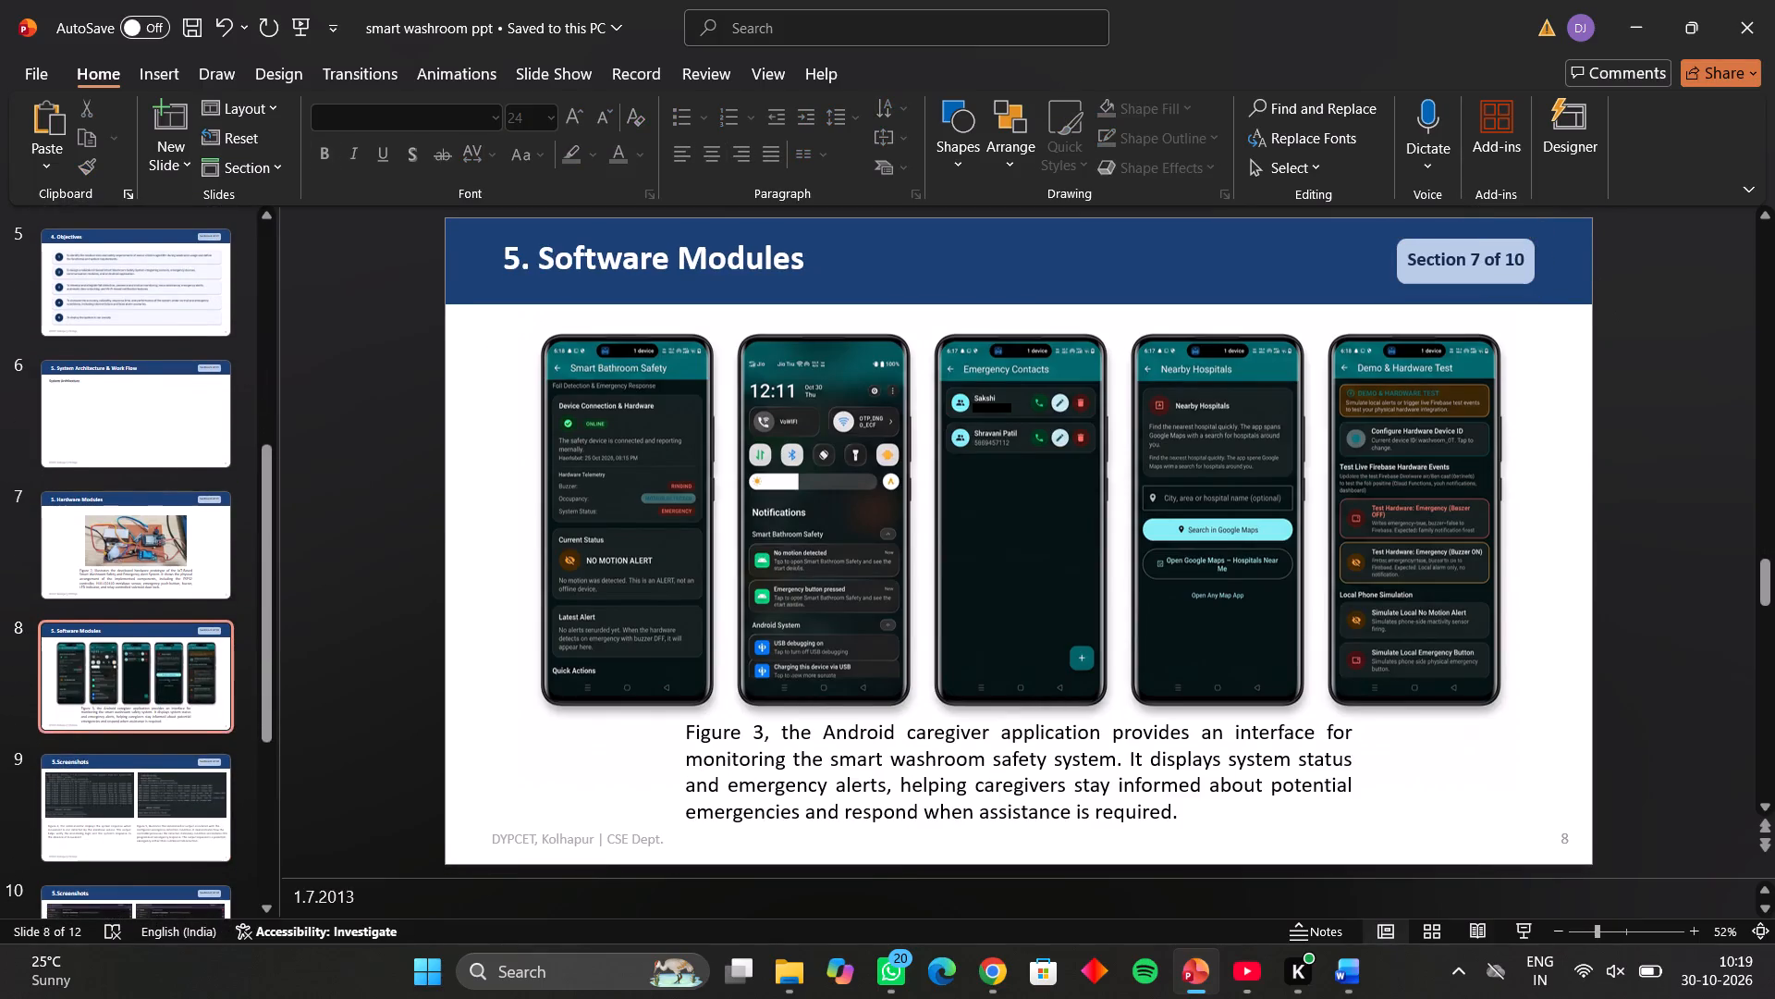
click(1520, 263)
key(BackSpace)
key(1)
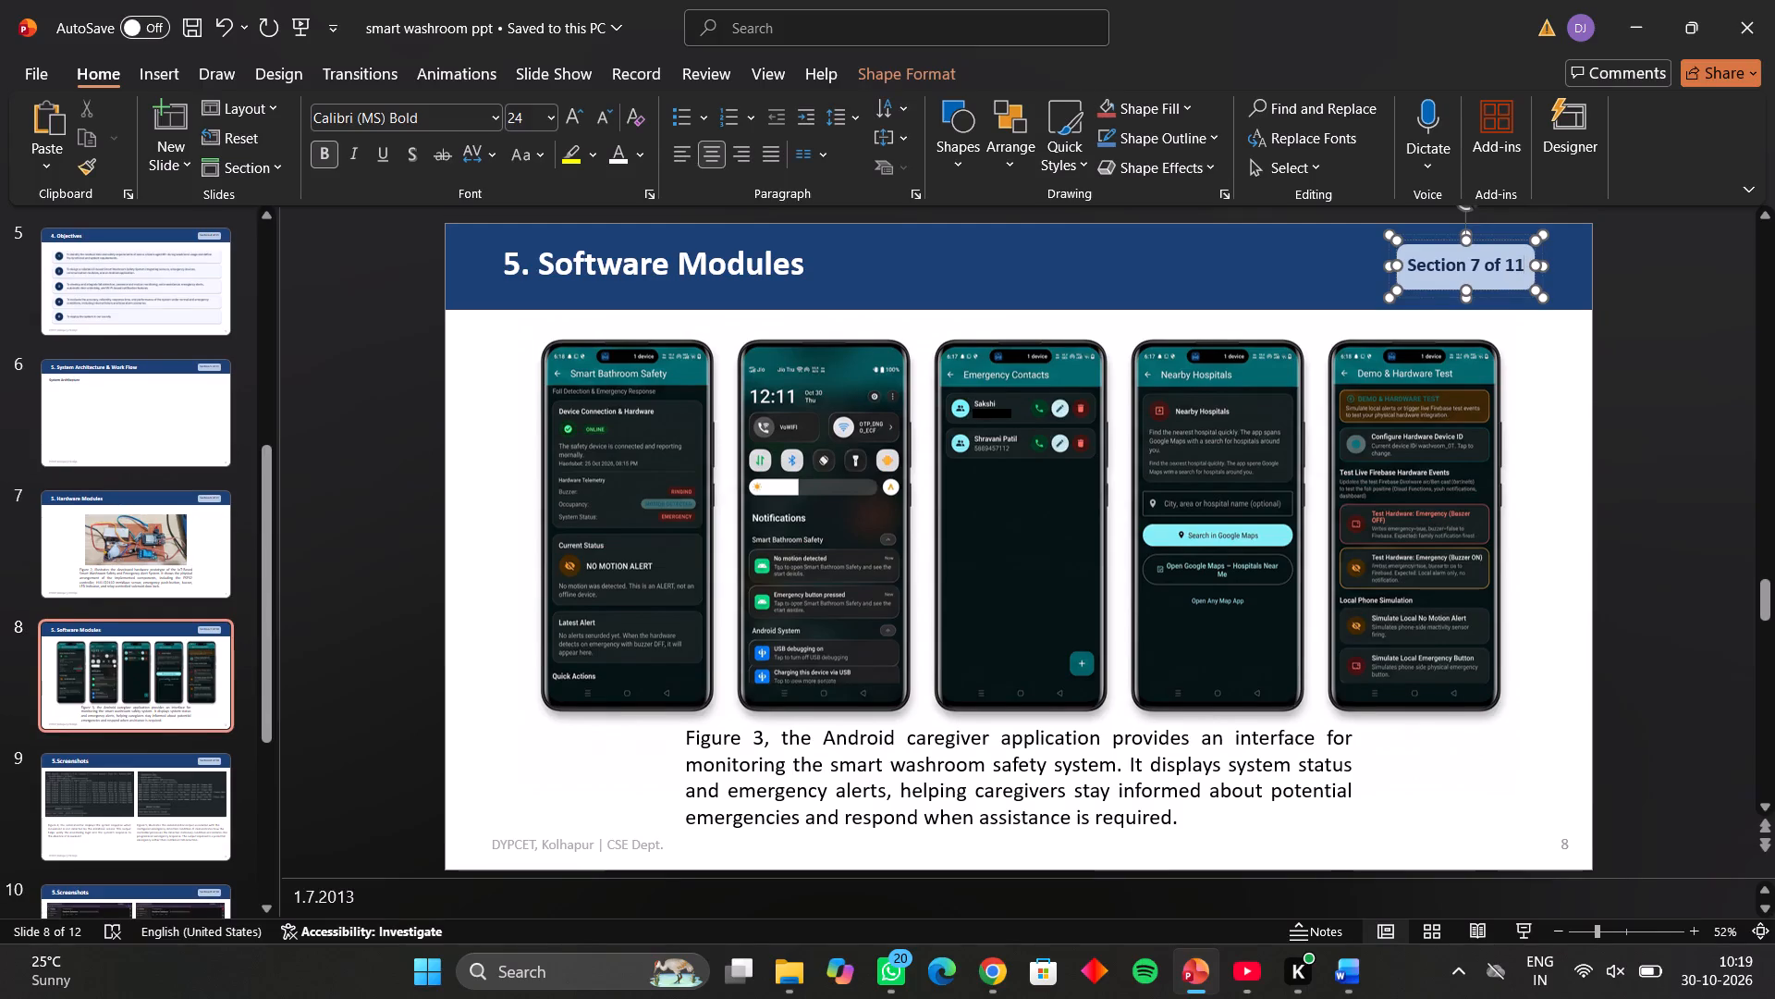
click(1730, 296)
Change the section badge on the first Screenshots slide, with Figures 4 and 5, to Section 8 of 11.
key(Down)
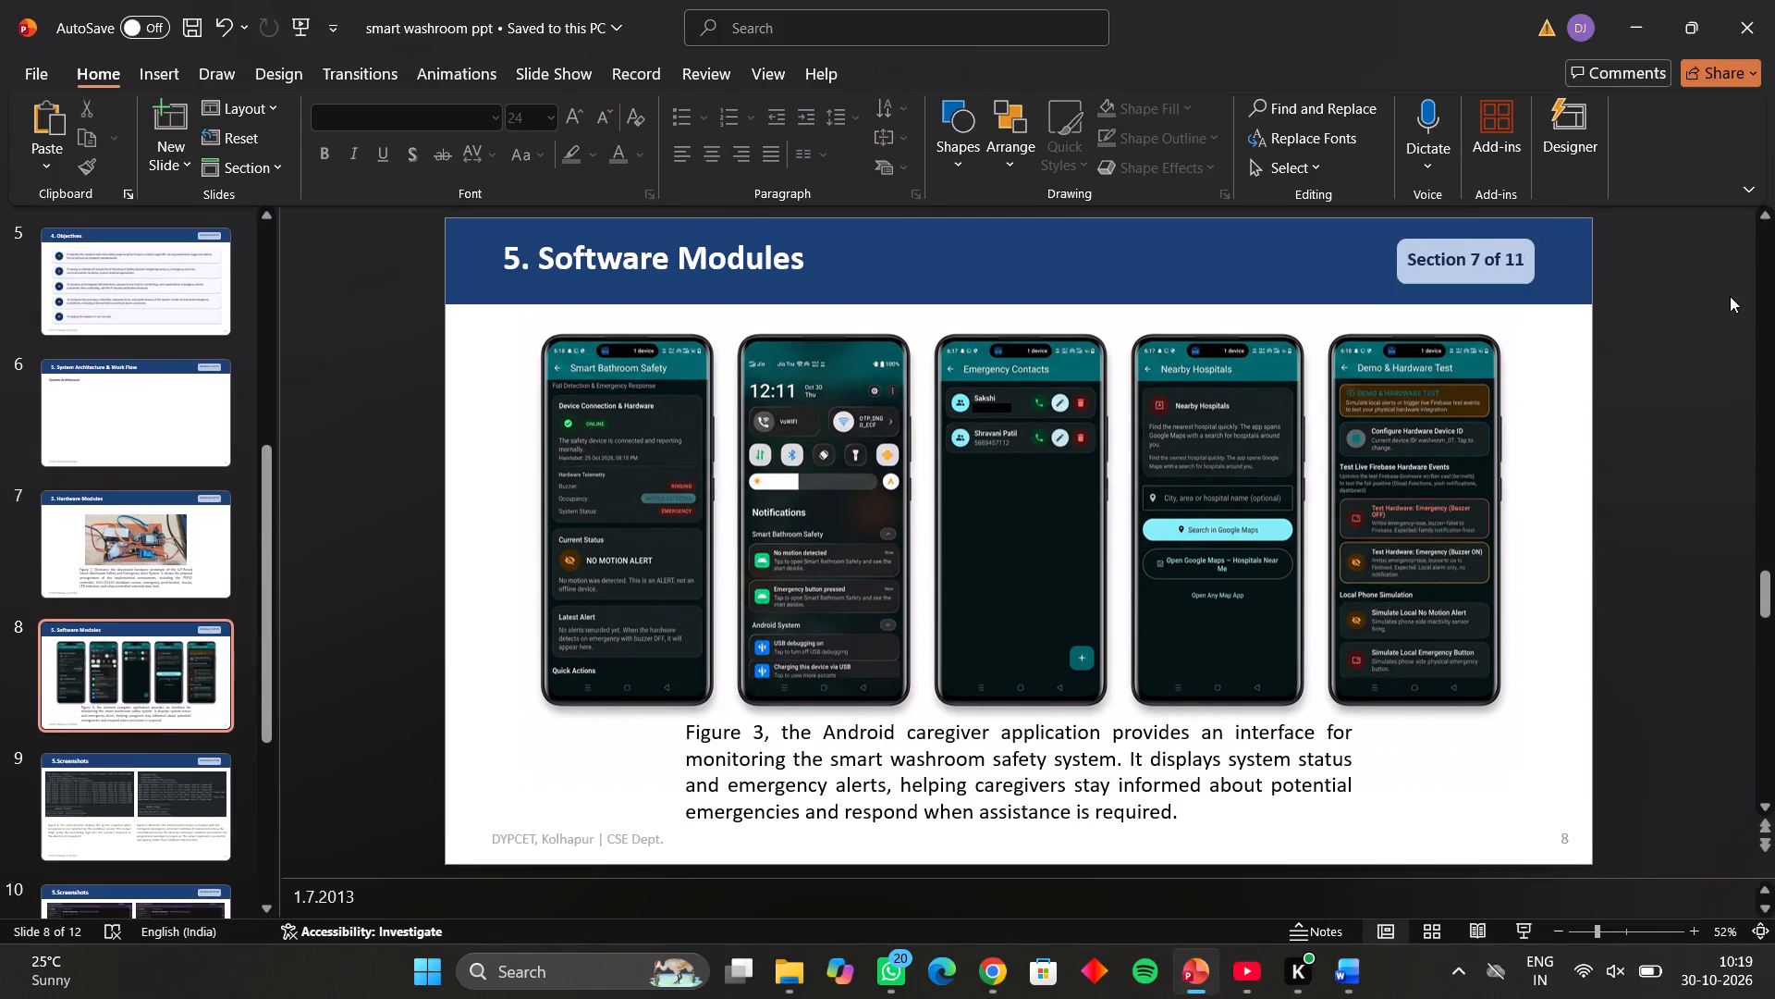
click(1520, 256)
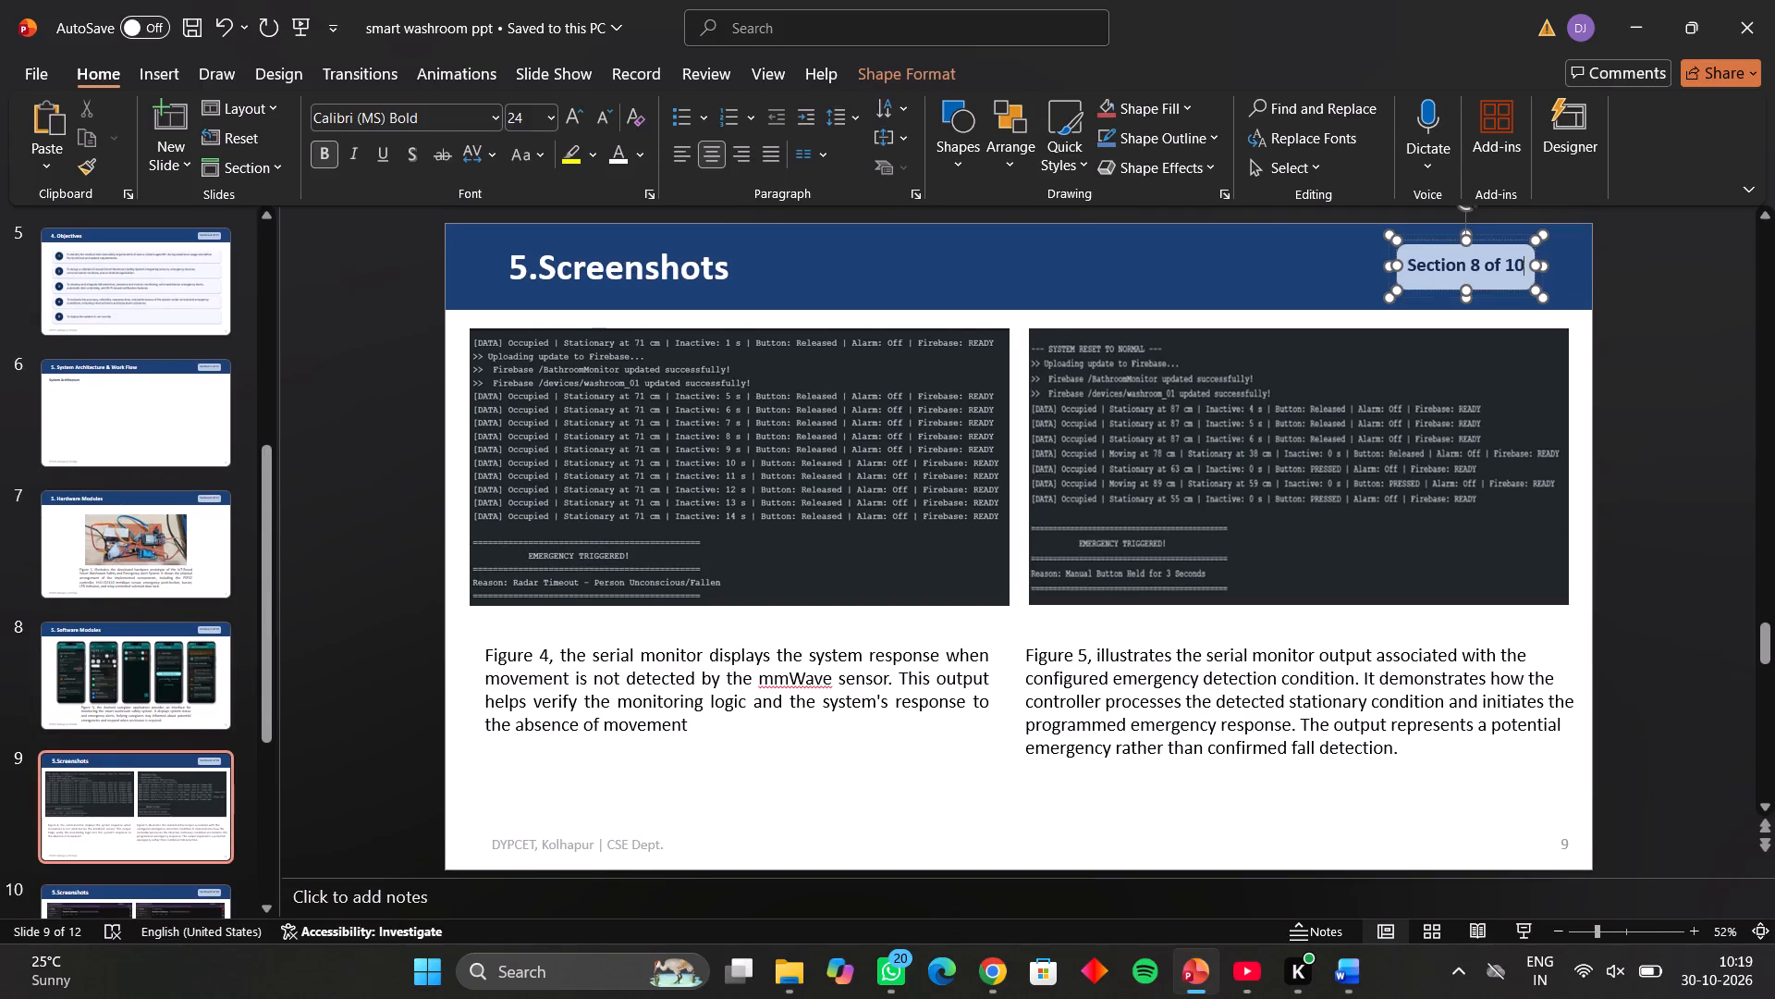
key(BackSpace)
key(1)
click(1628, 402)
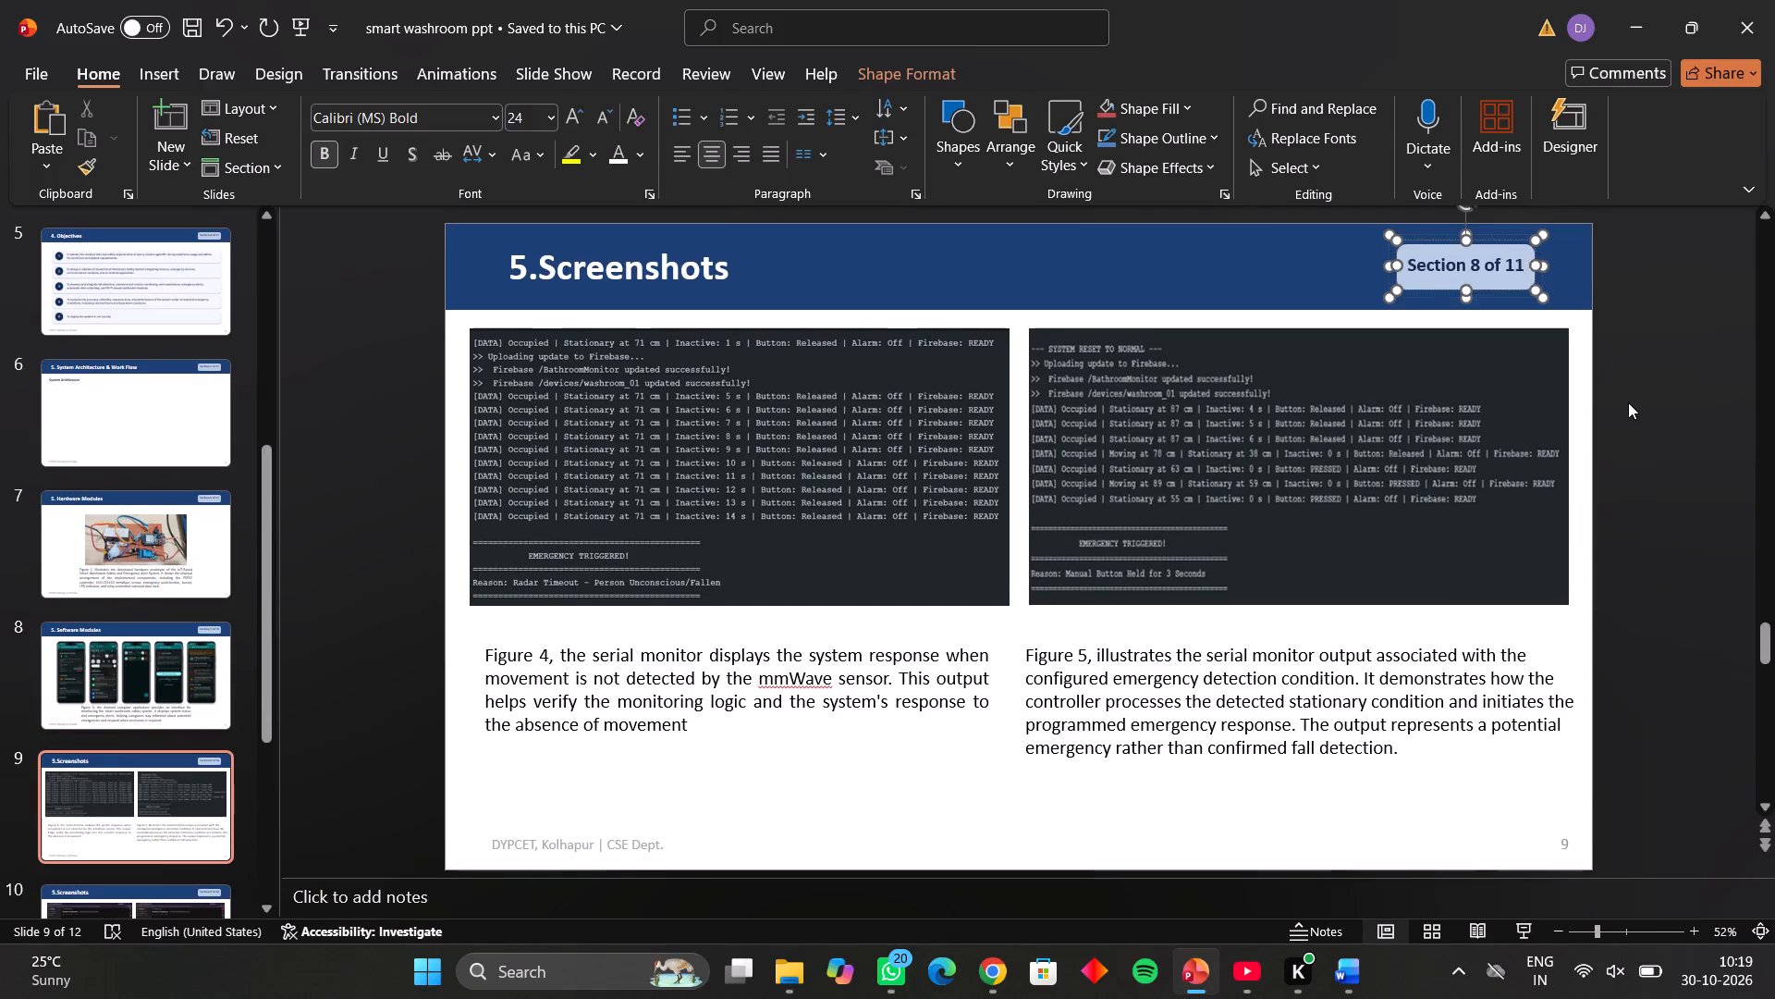
Change the total in the section badge on the second Screenshots slide, with Figures 6 and 7, to 11.
key(Down)
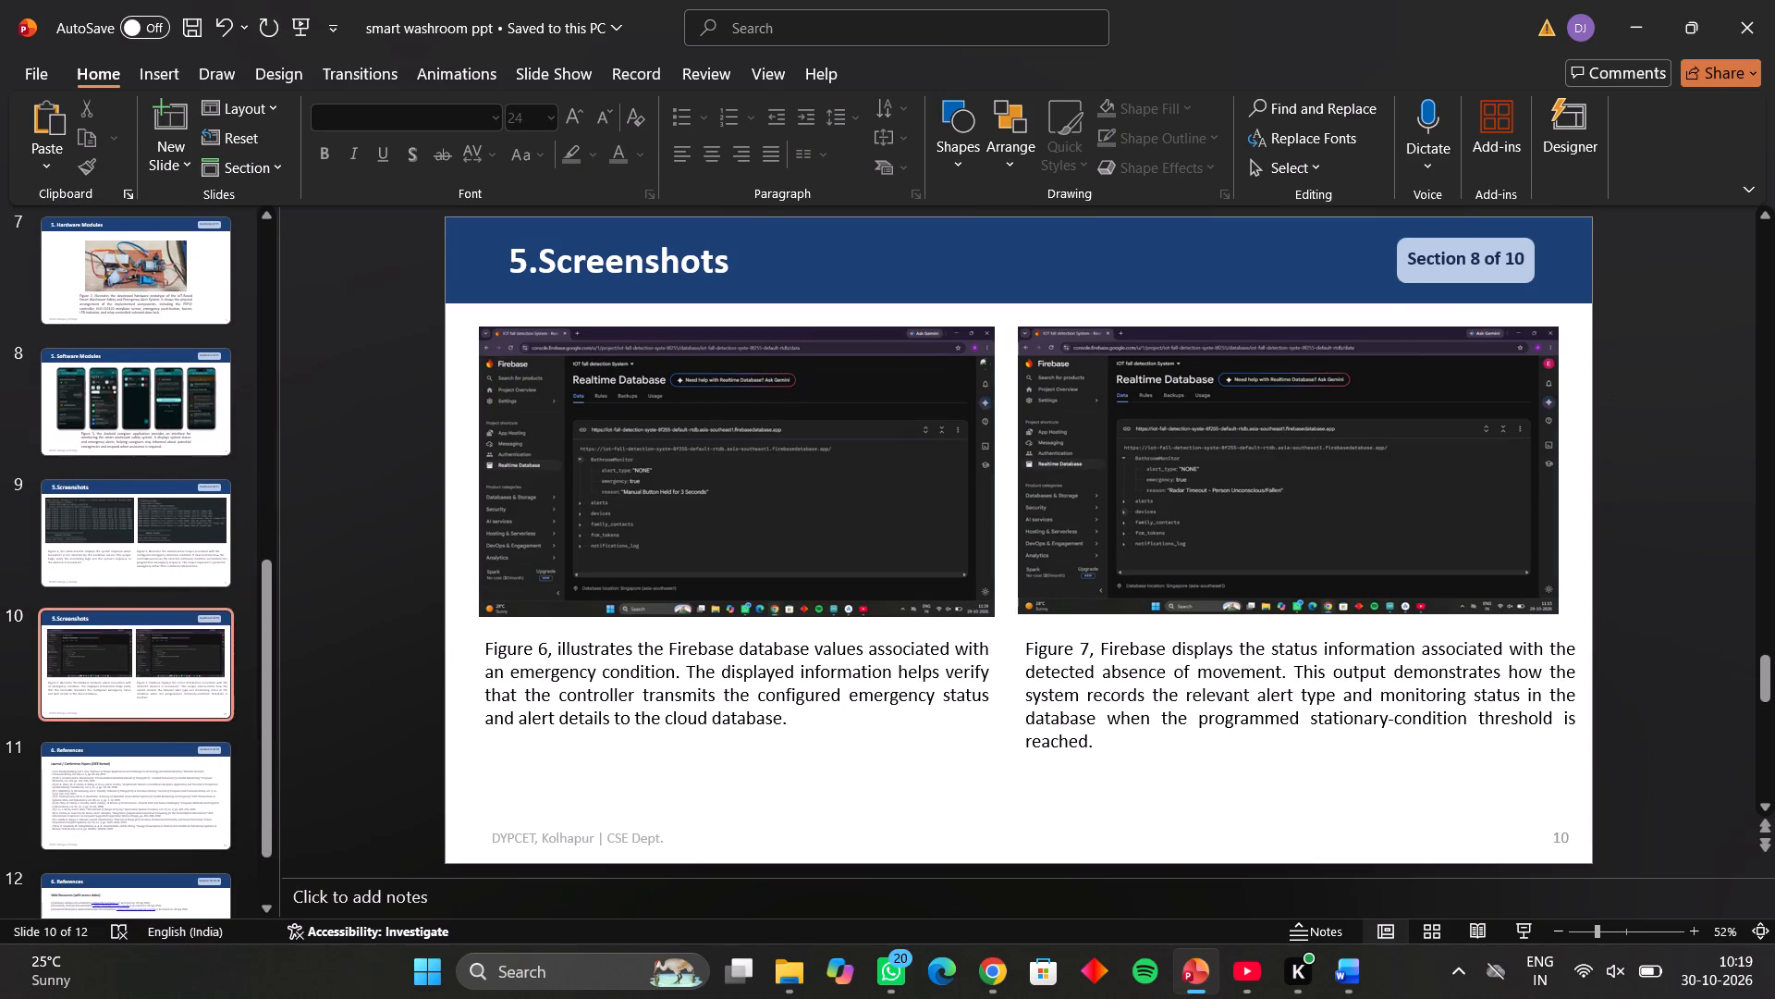
click(1519, 258)
key(Right)
key(BackSpace)
key(1)
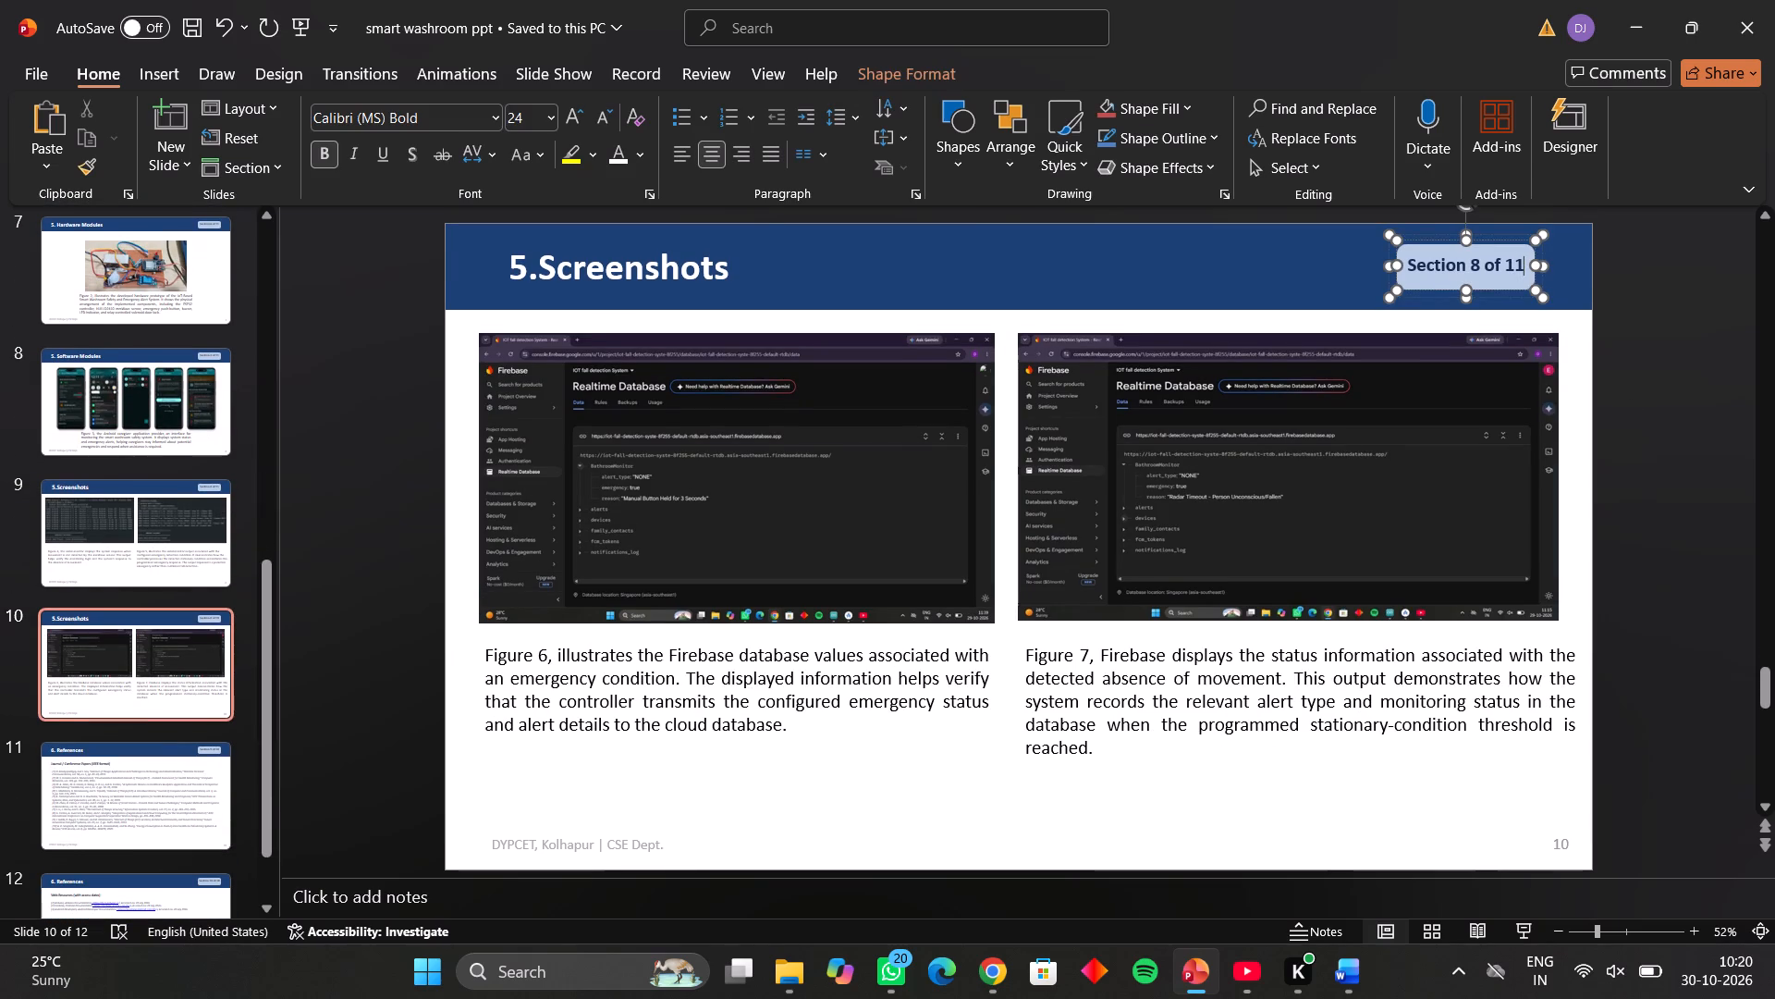
key(Down)
click(1637, 360)
Change the total in the section badge on the References slide listing journal and conference papers to 11.
key(Down)
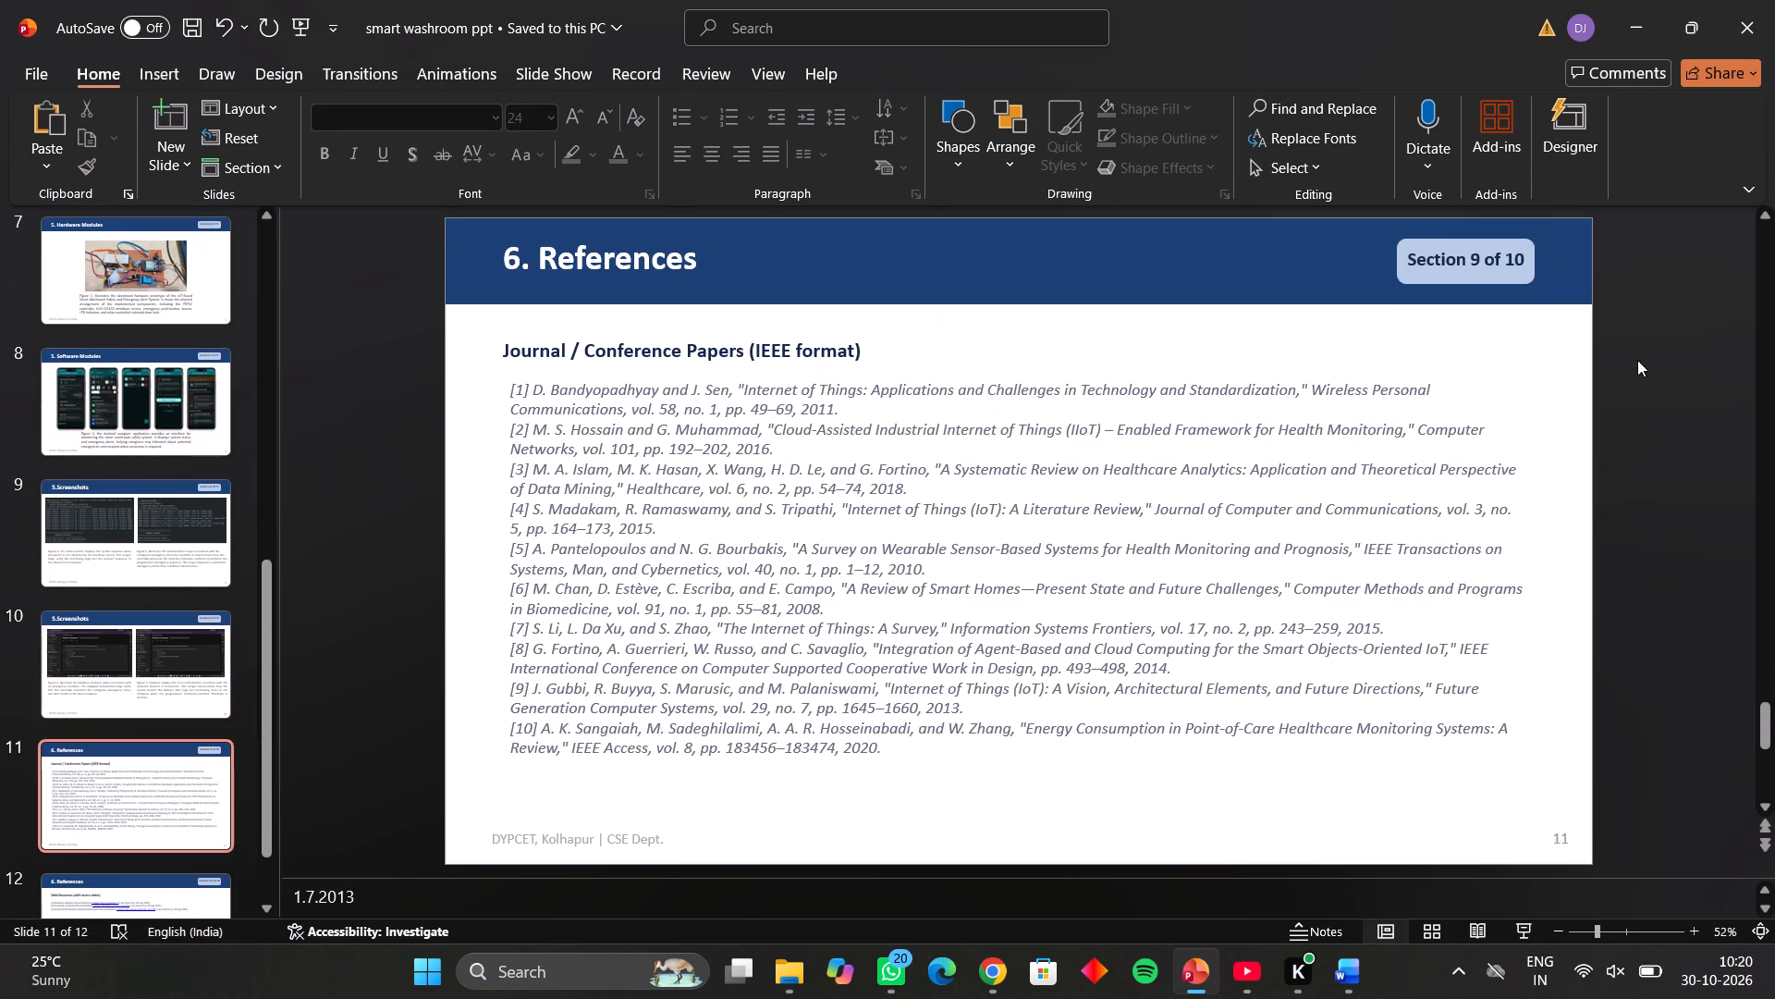
click(1524, 258)
key(BackSpace)
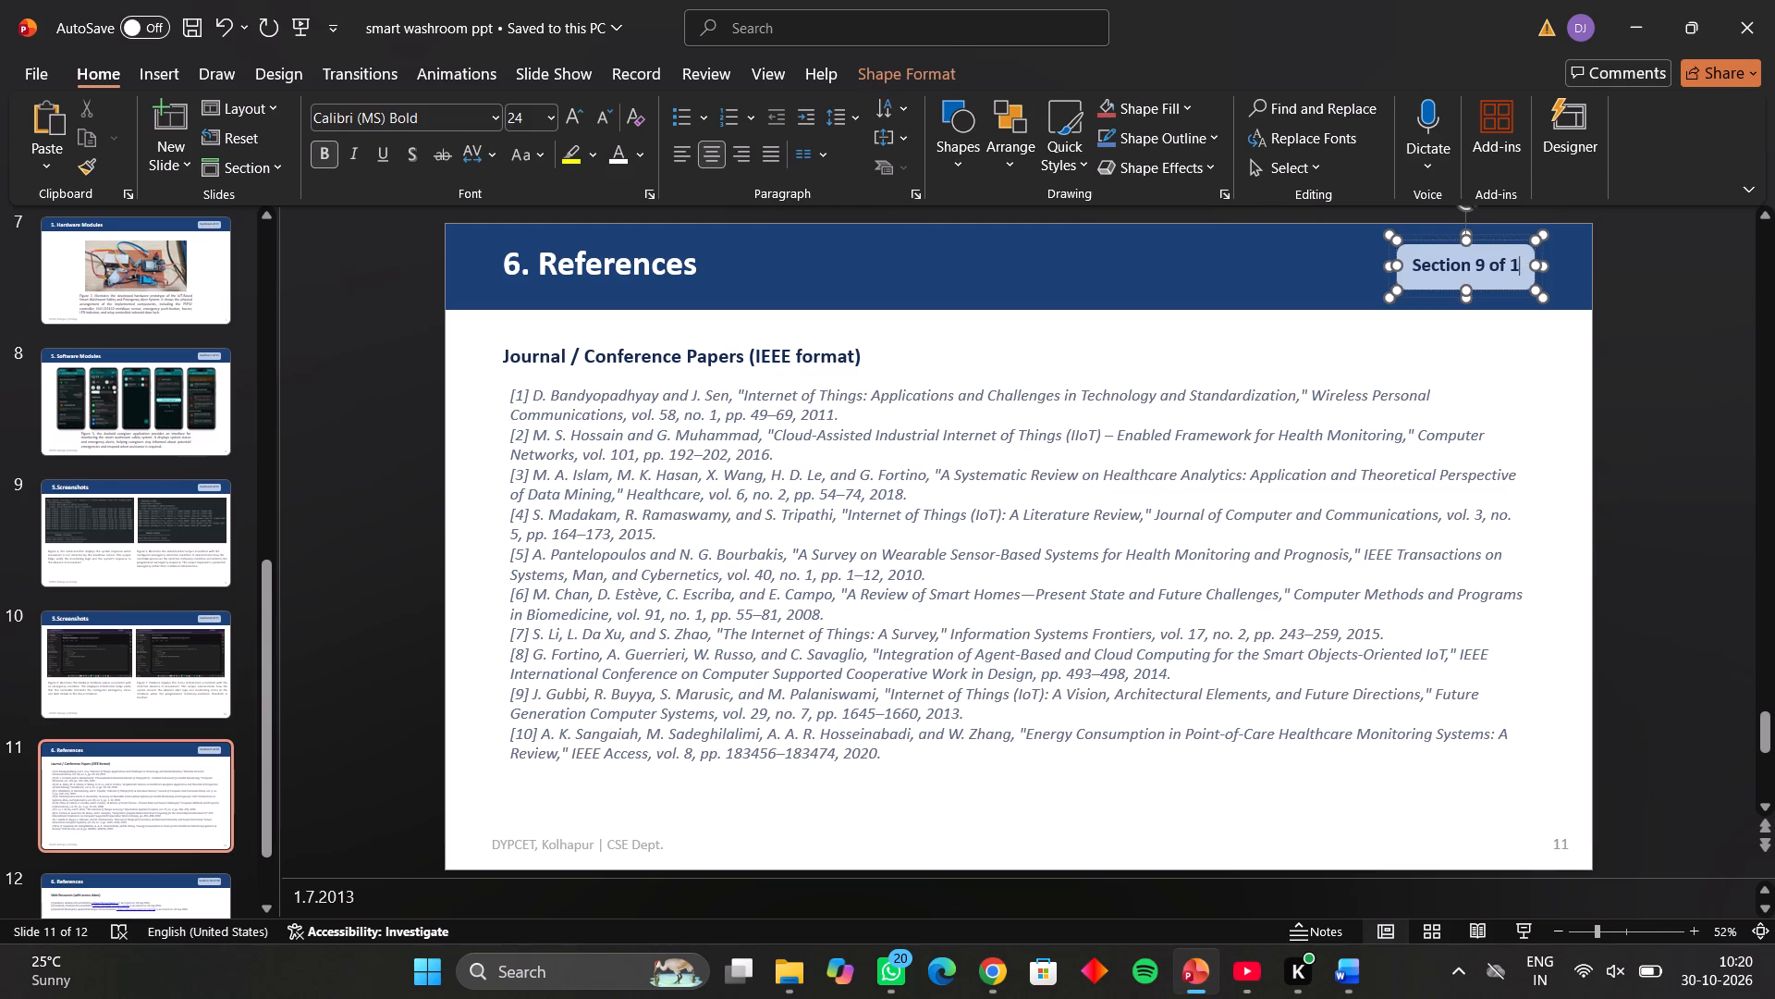
key(1)
click(1714, 447)
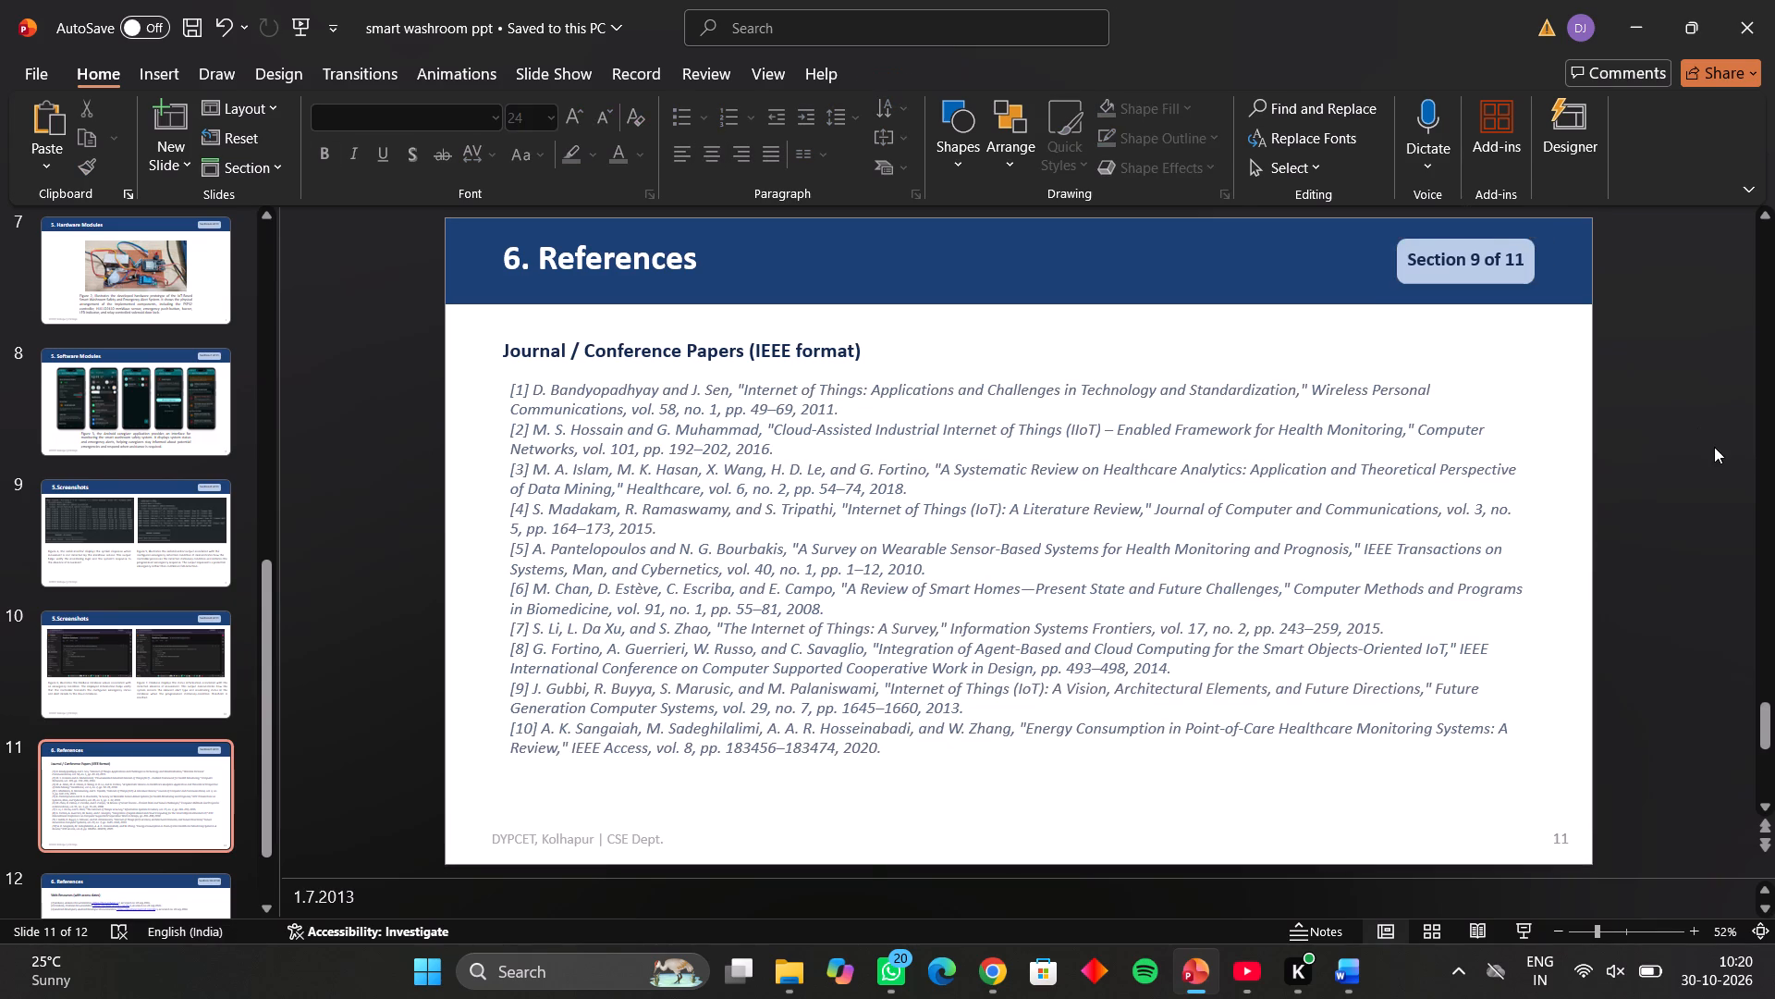
Change the total in the section badge on the final References slide with the web resources to 11.
key(Down)
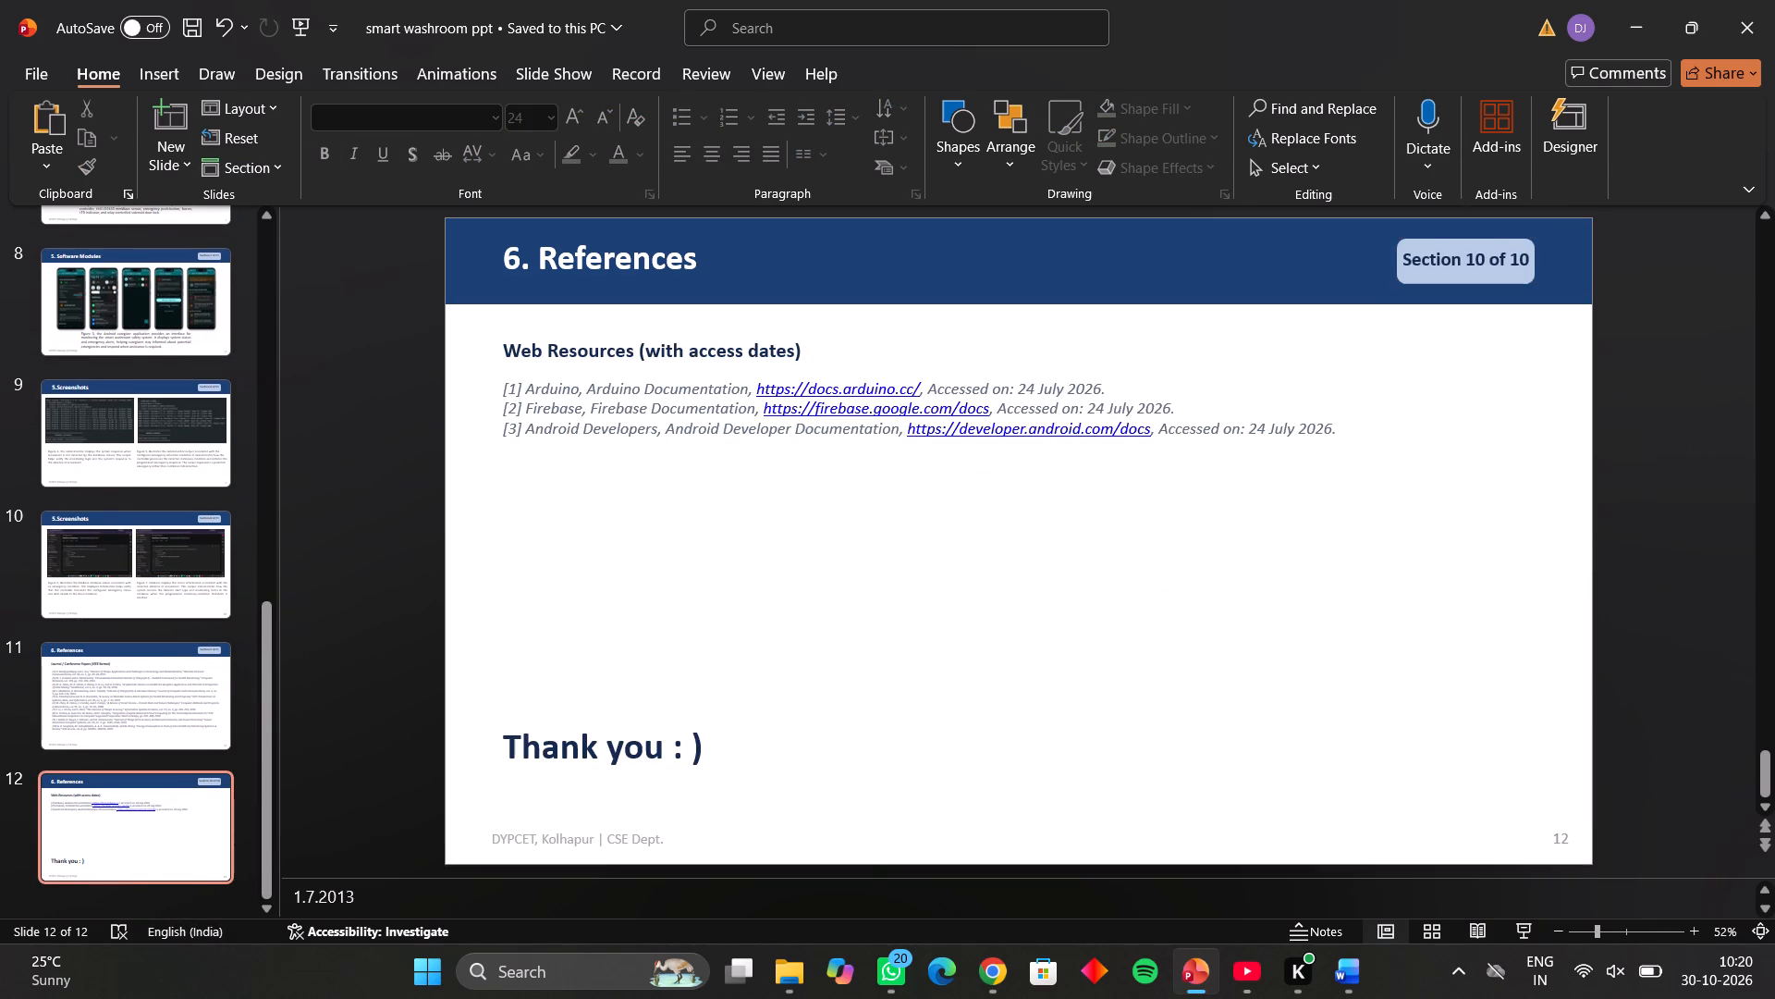
click(1528, 261)
key(BackSpace)
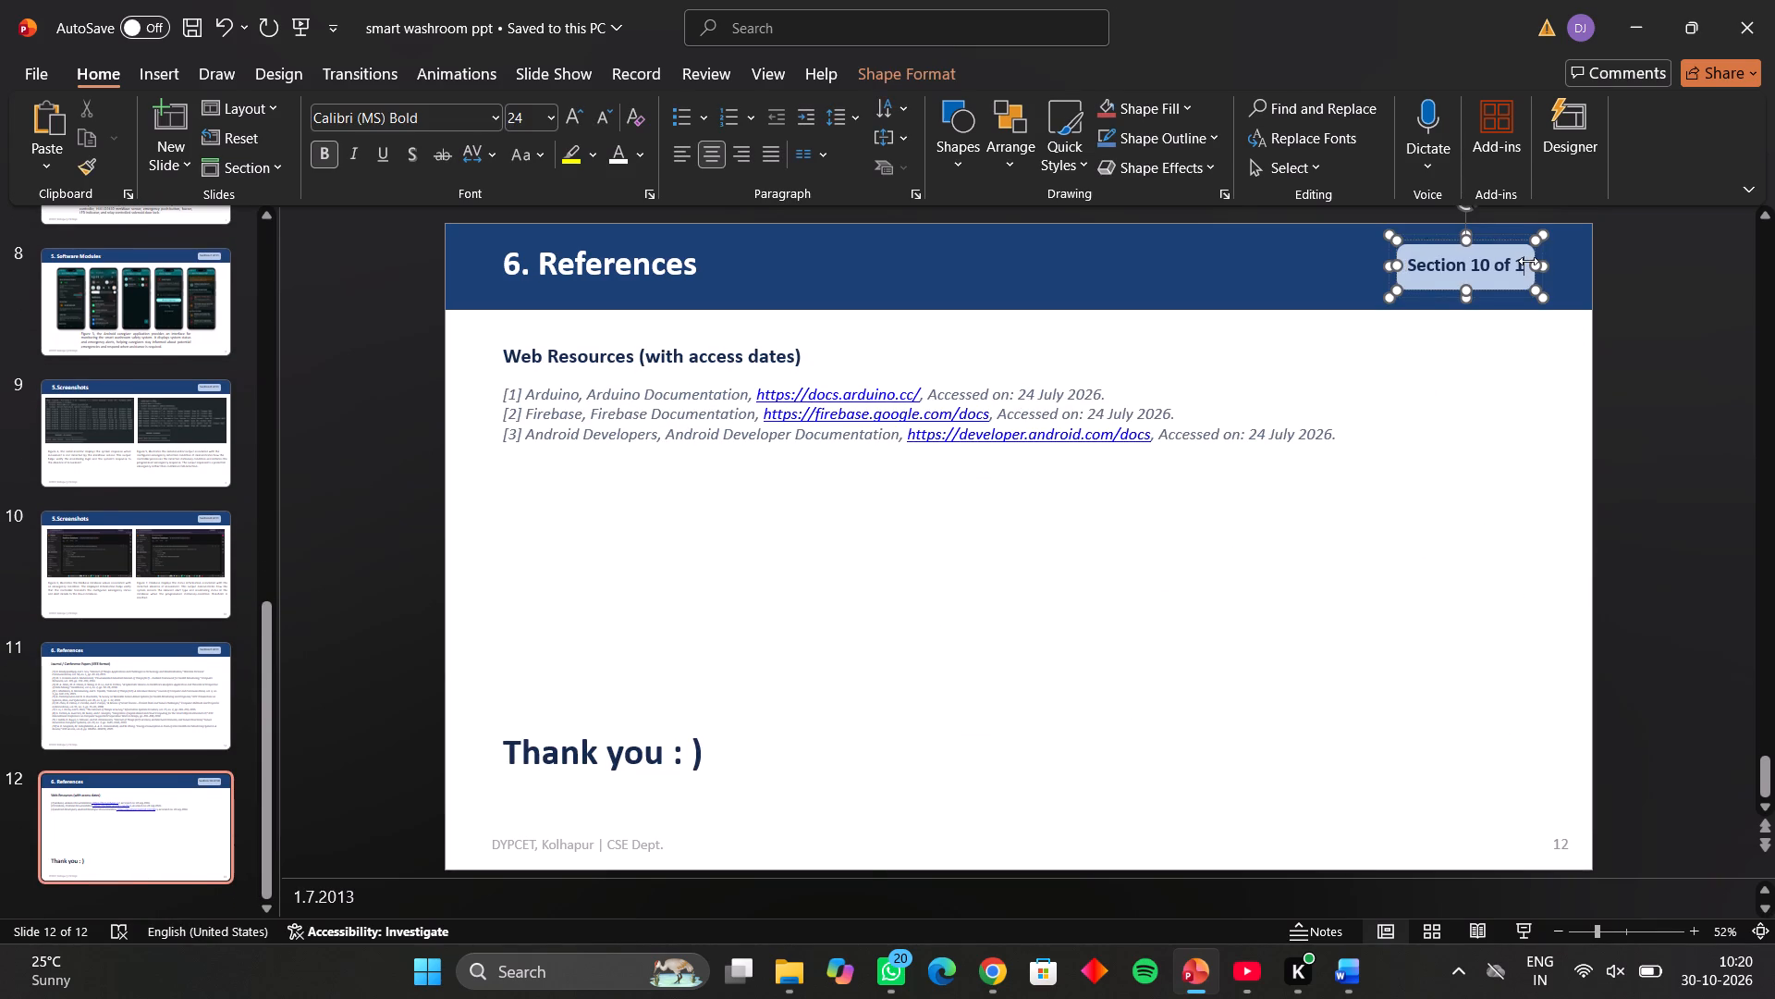
key(1)
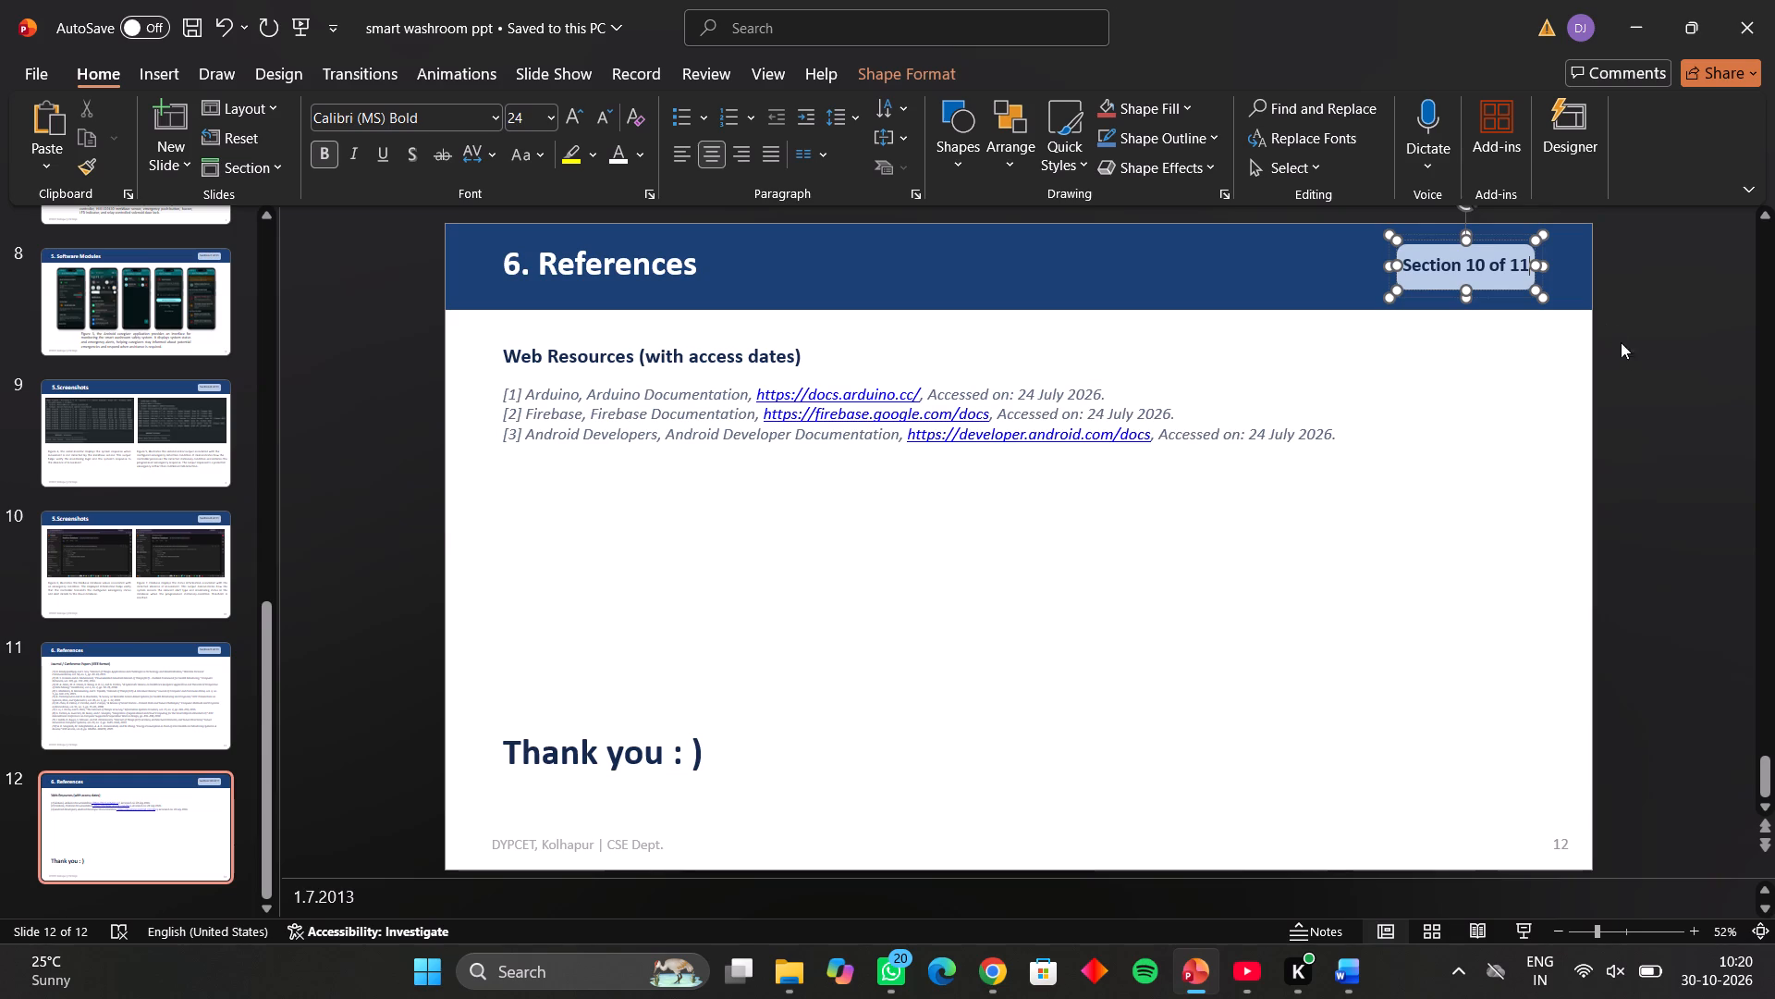
click(1652, 398)
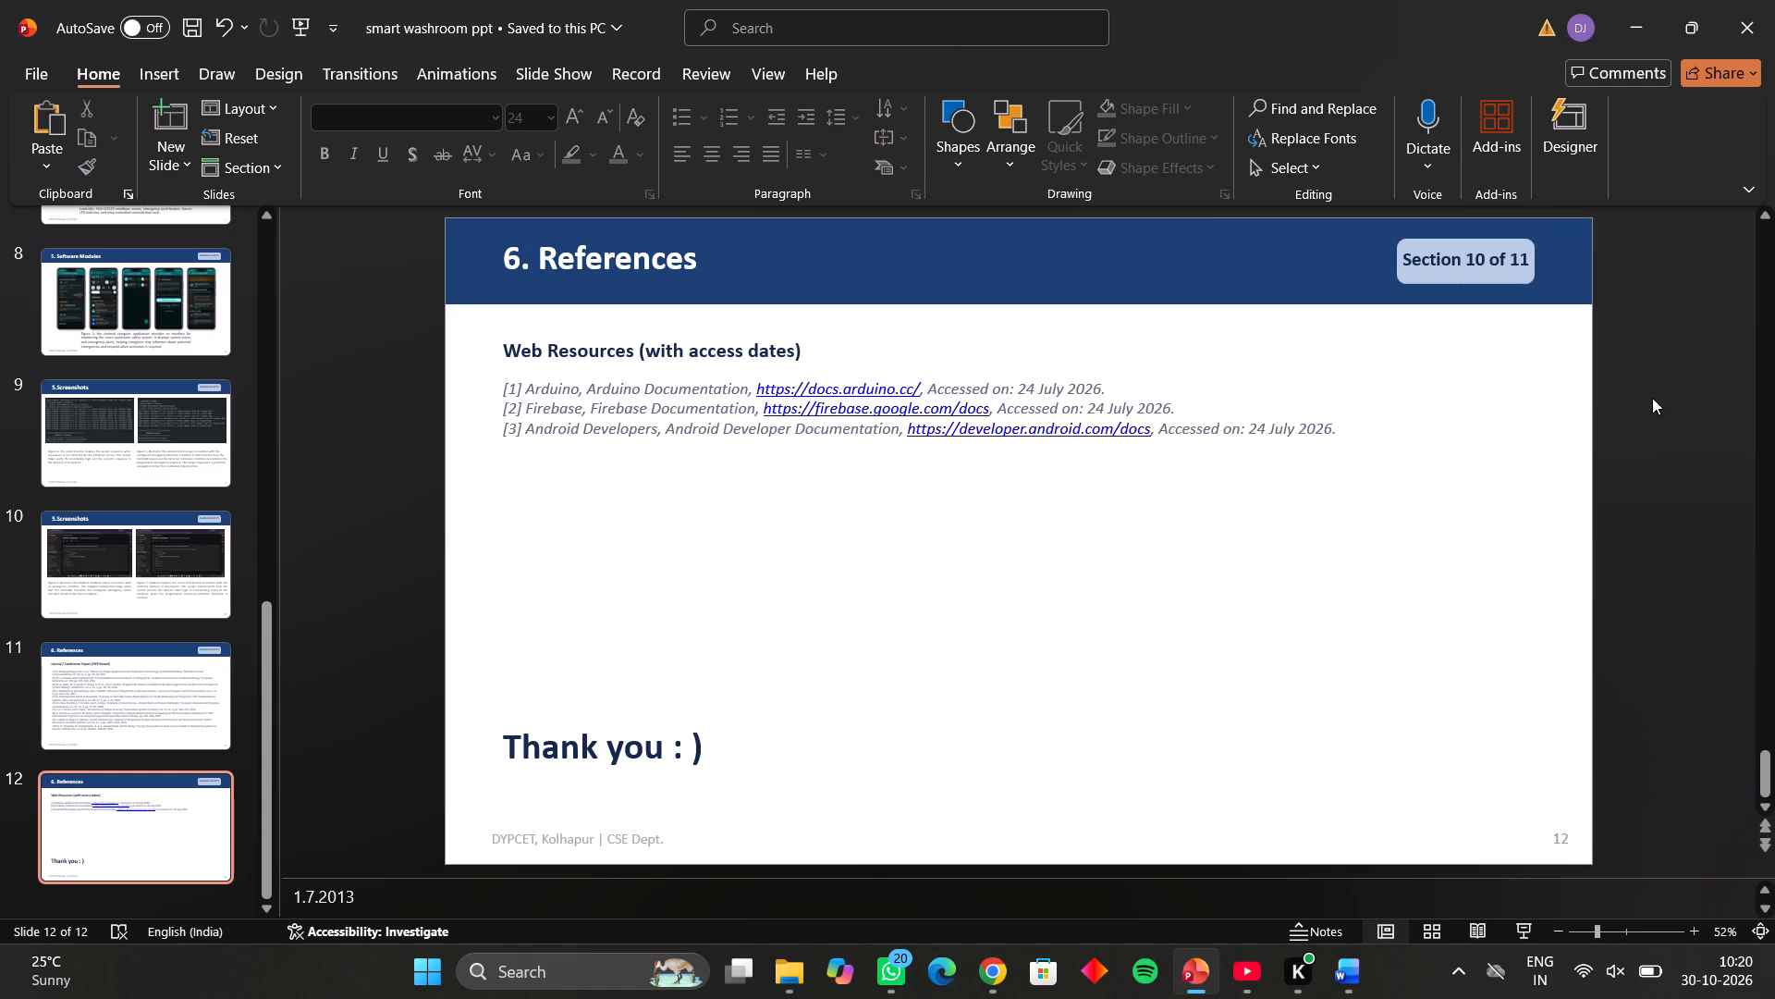
Change the section badge on the final References slide with the web resources to Section 11 of 11.
key(Down)
key(Down)
key(Down)
key(Down)
key(Down)
key(Down)
click(1486, 259)
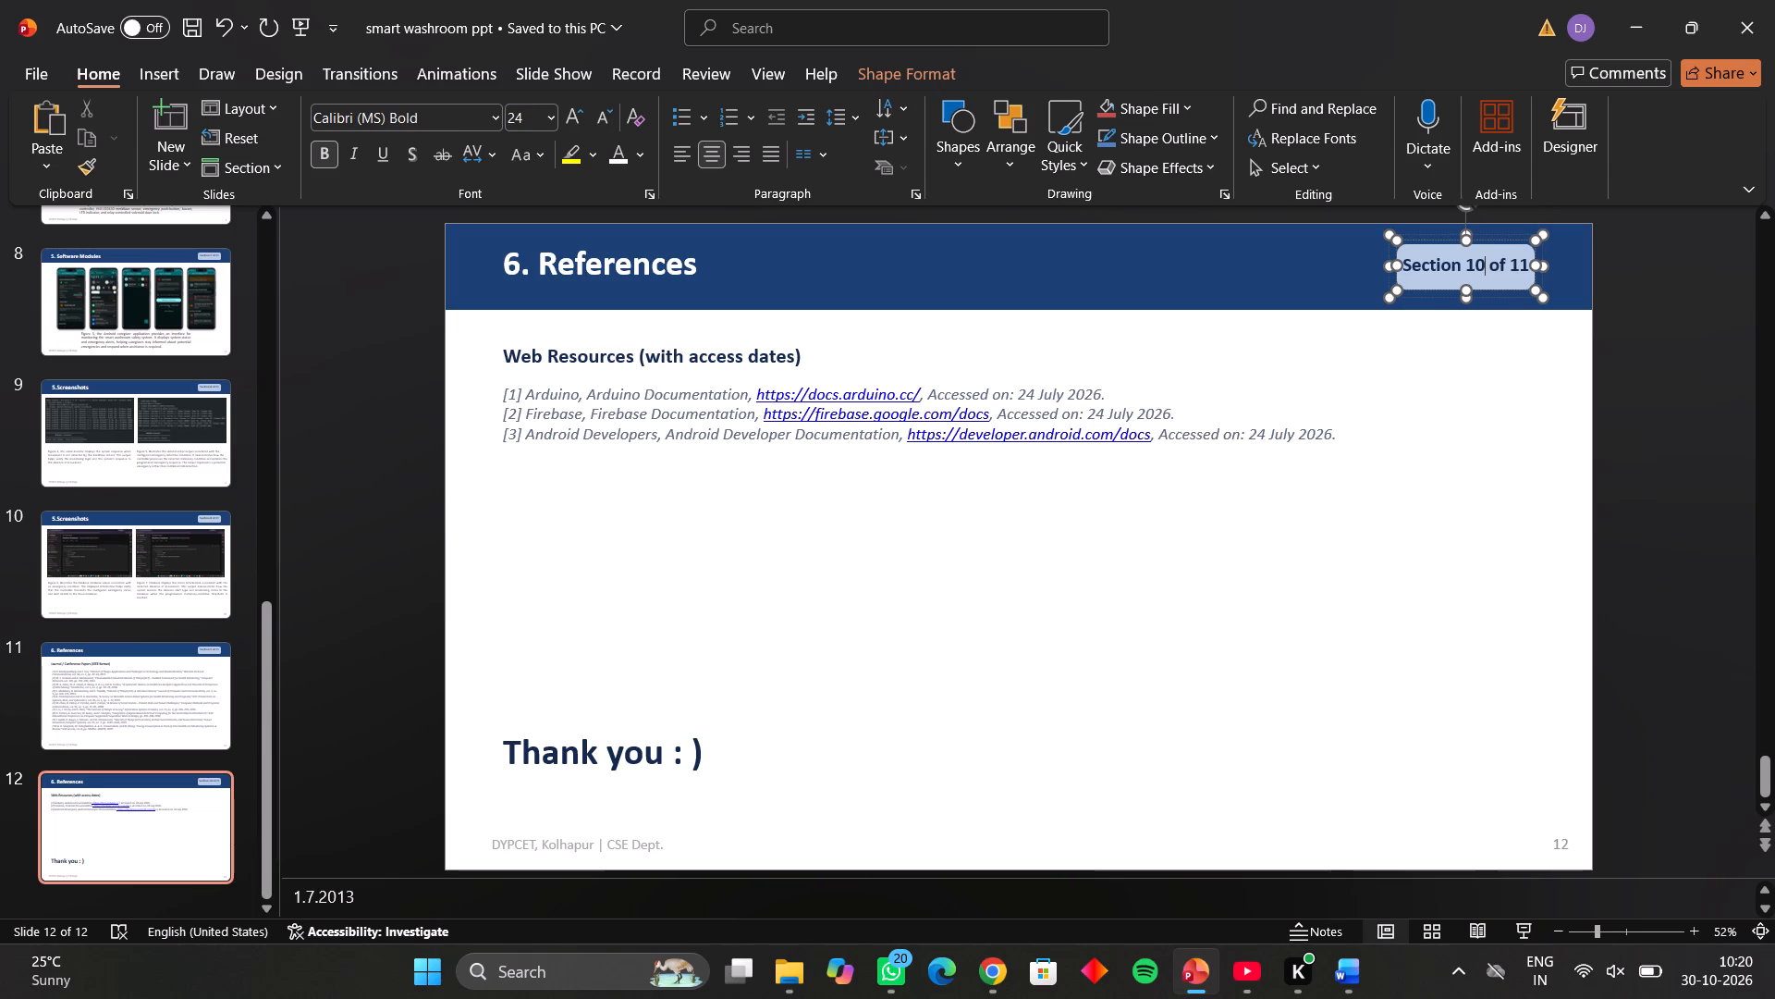
key(BackSpace)
key(1)
click(1651, 320)
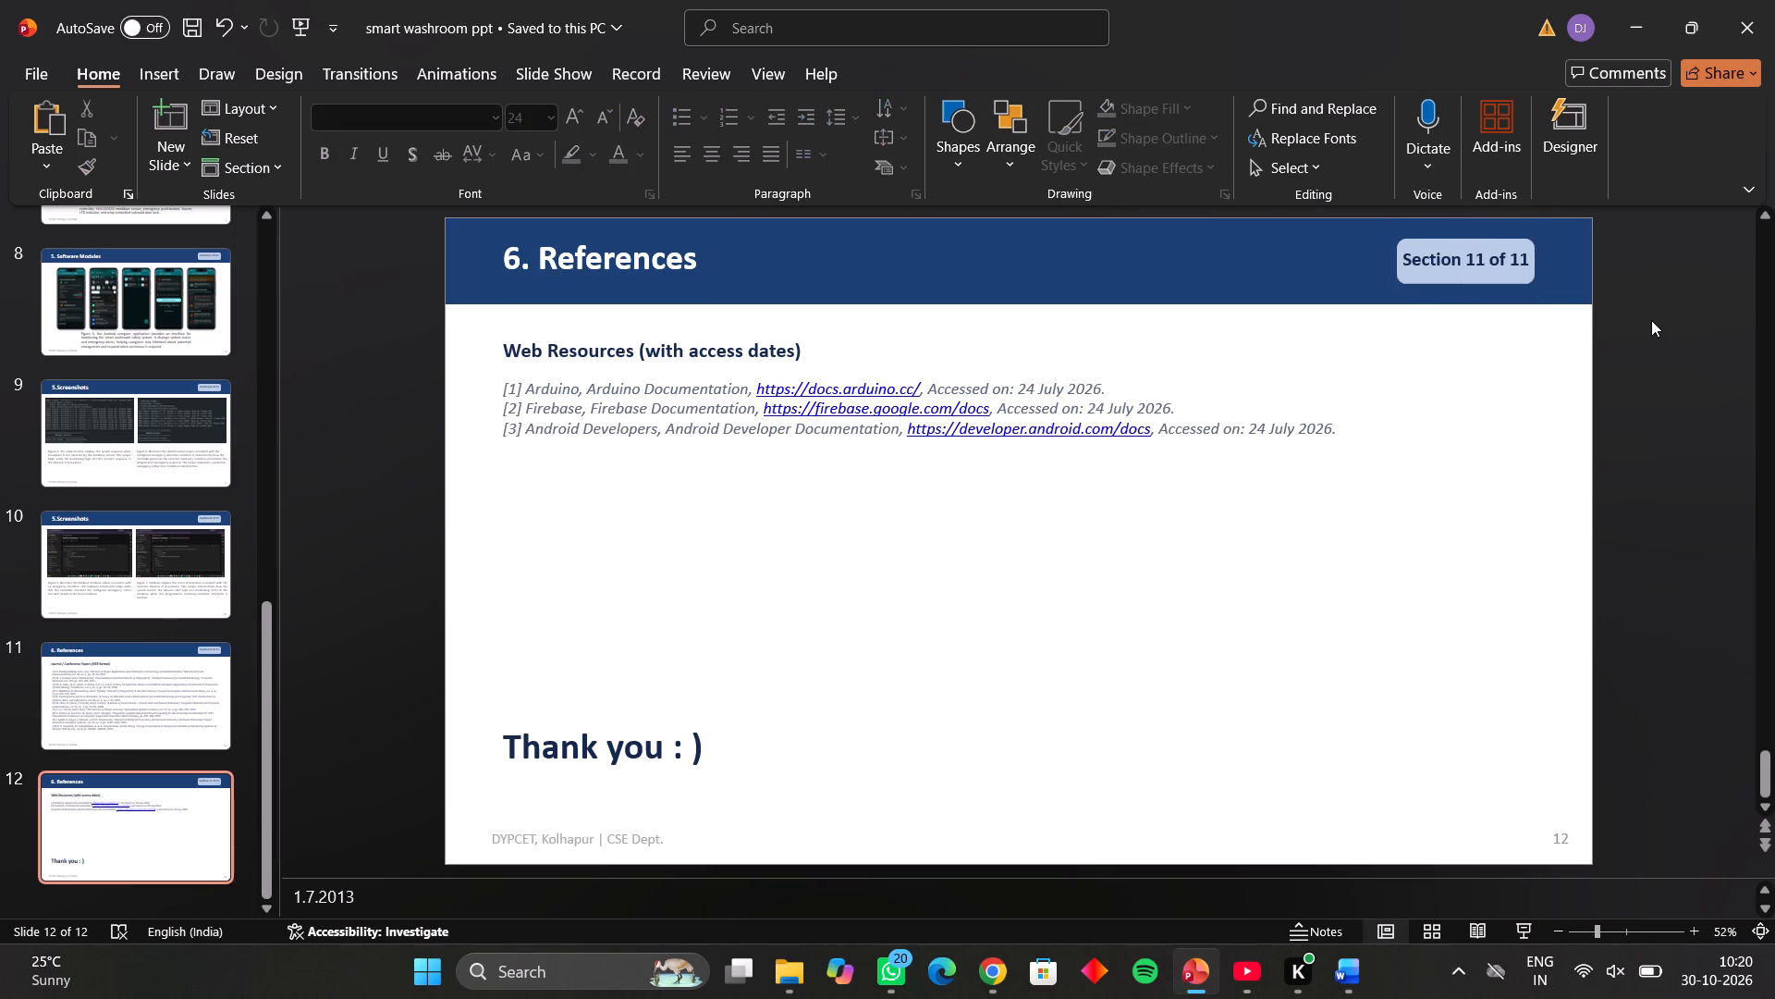
Change the section badge on the References slide listing journal and conference papers to Section 10 of 11.
key(Up)
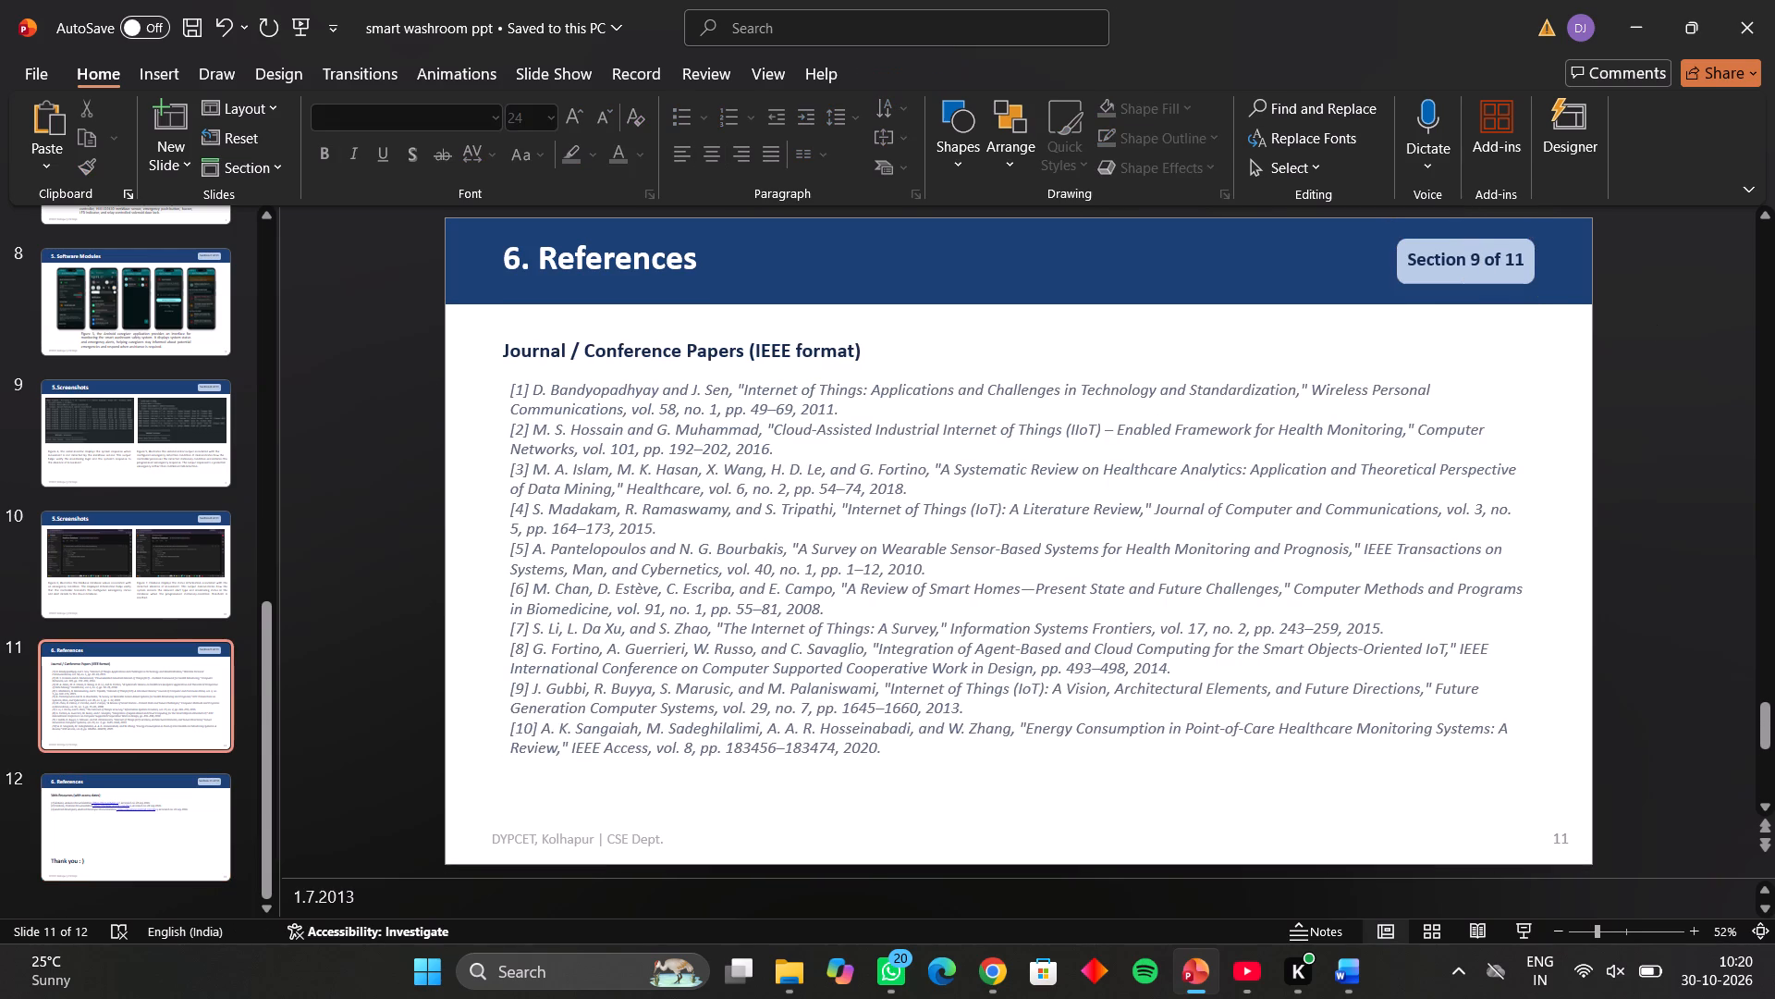
click(1476, 265)
key(BackSpace)
text(10)
key(Up)
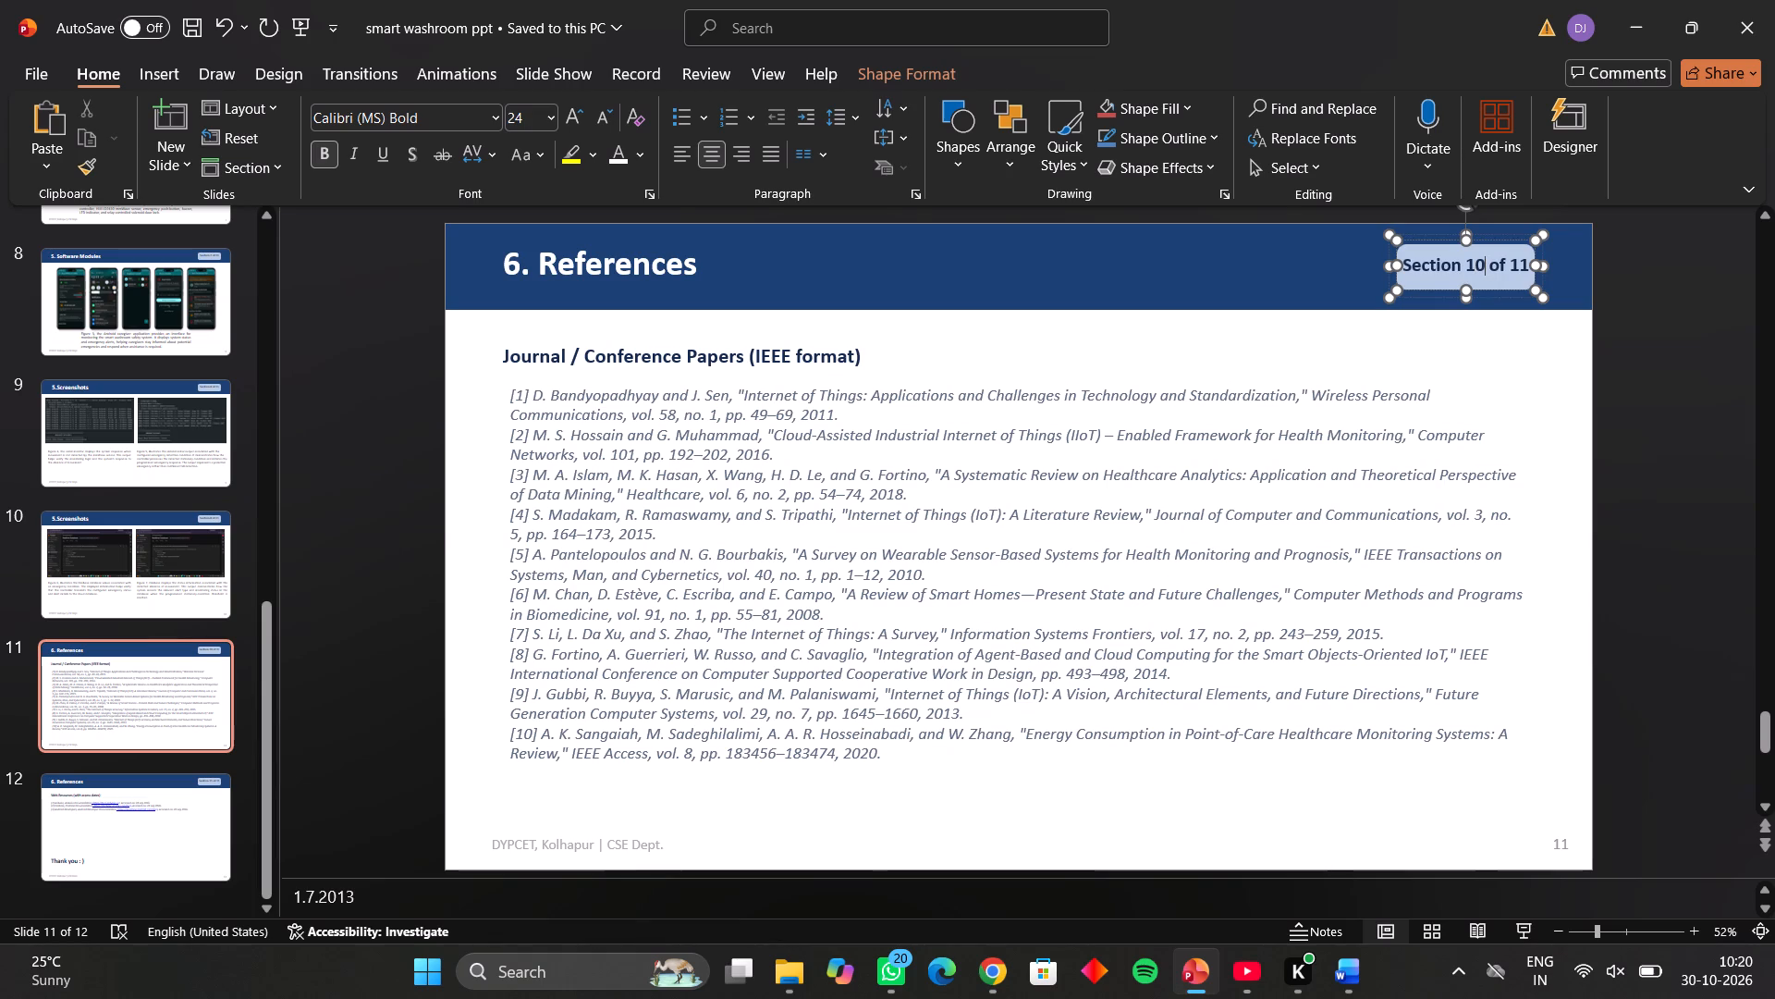
click(1666, 449)
Change the section badge on the second Screenshots slide, with Figures 6 and 7, to Section 9 of 11.
key(Up)
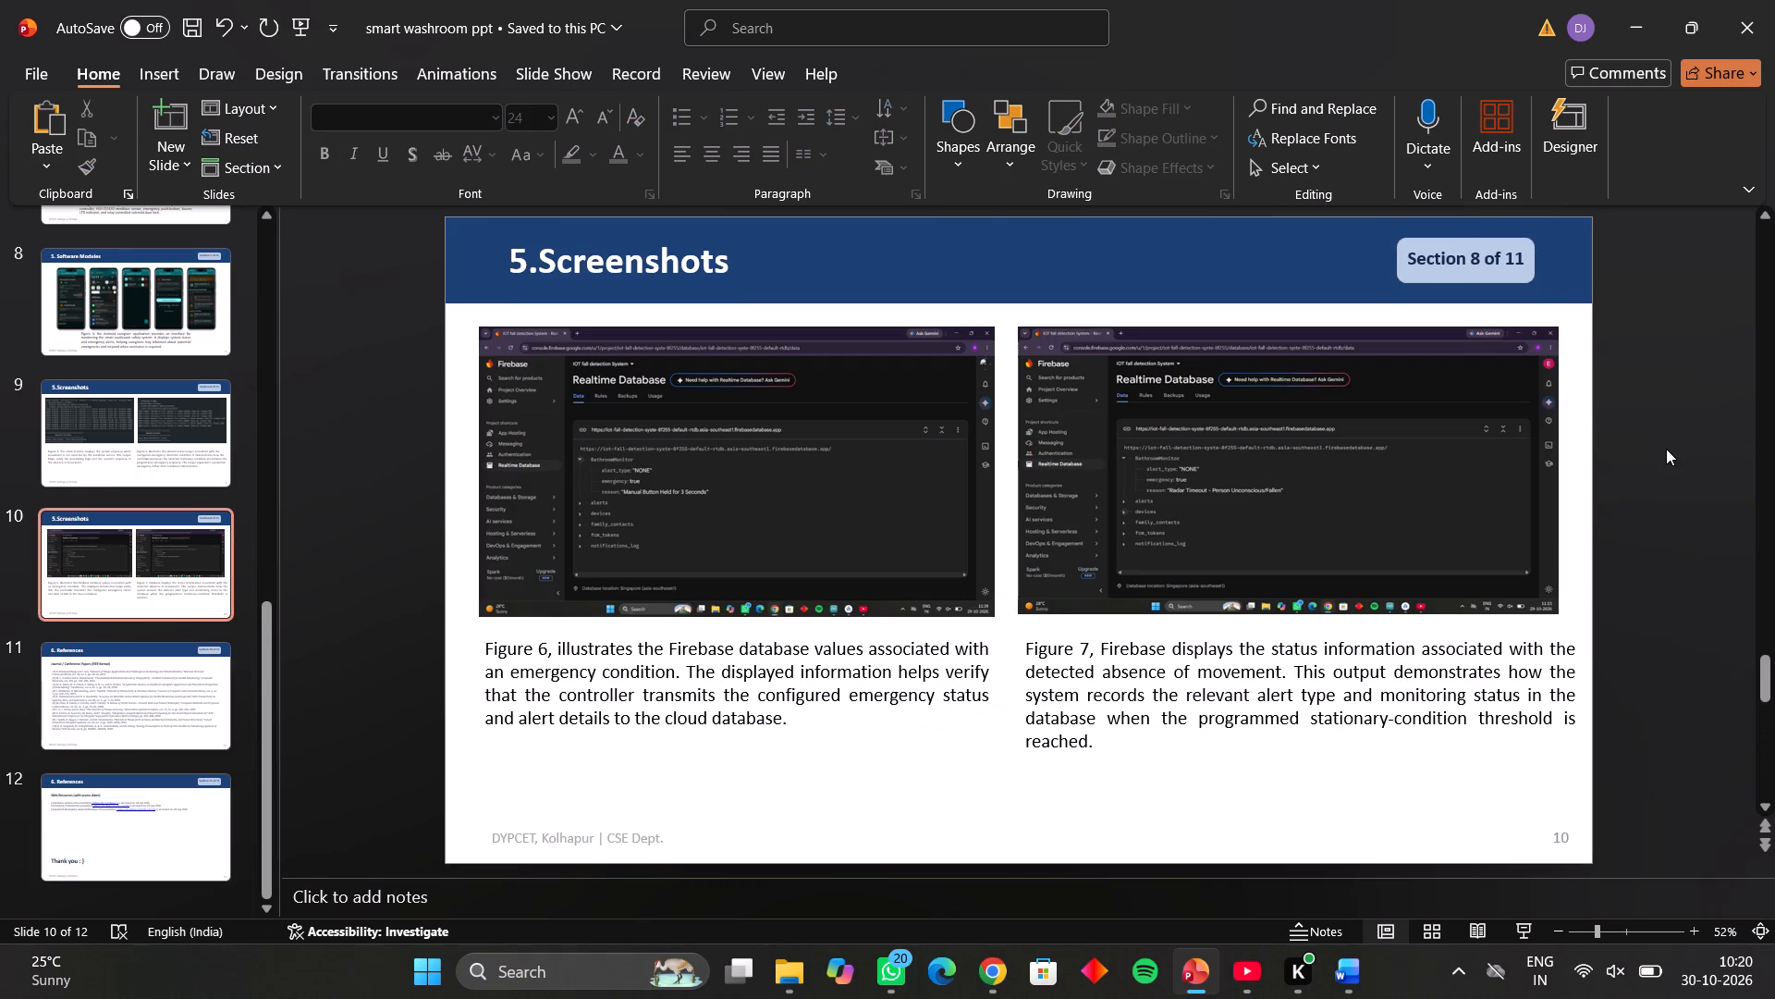
click(1475, 257)
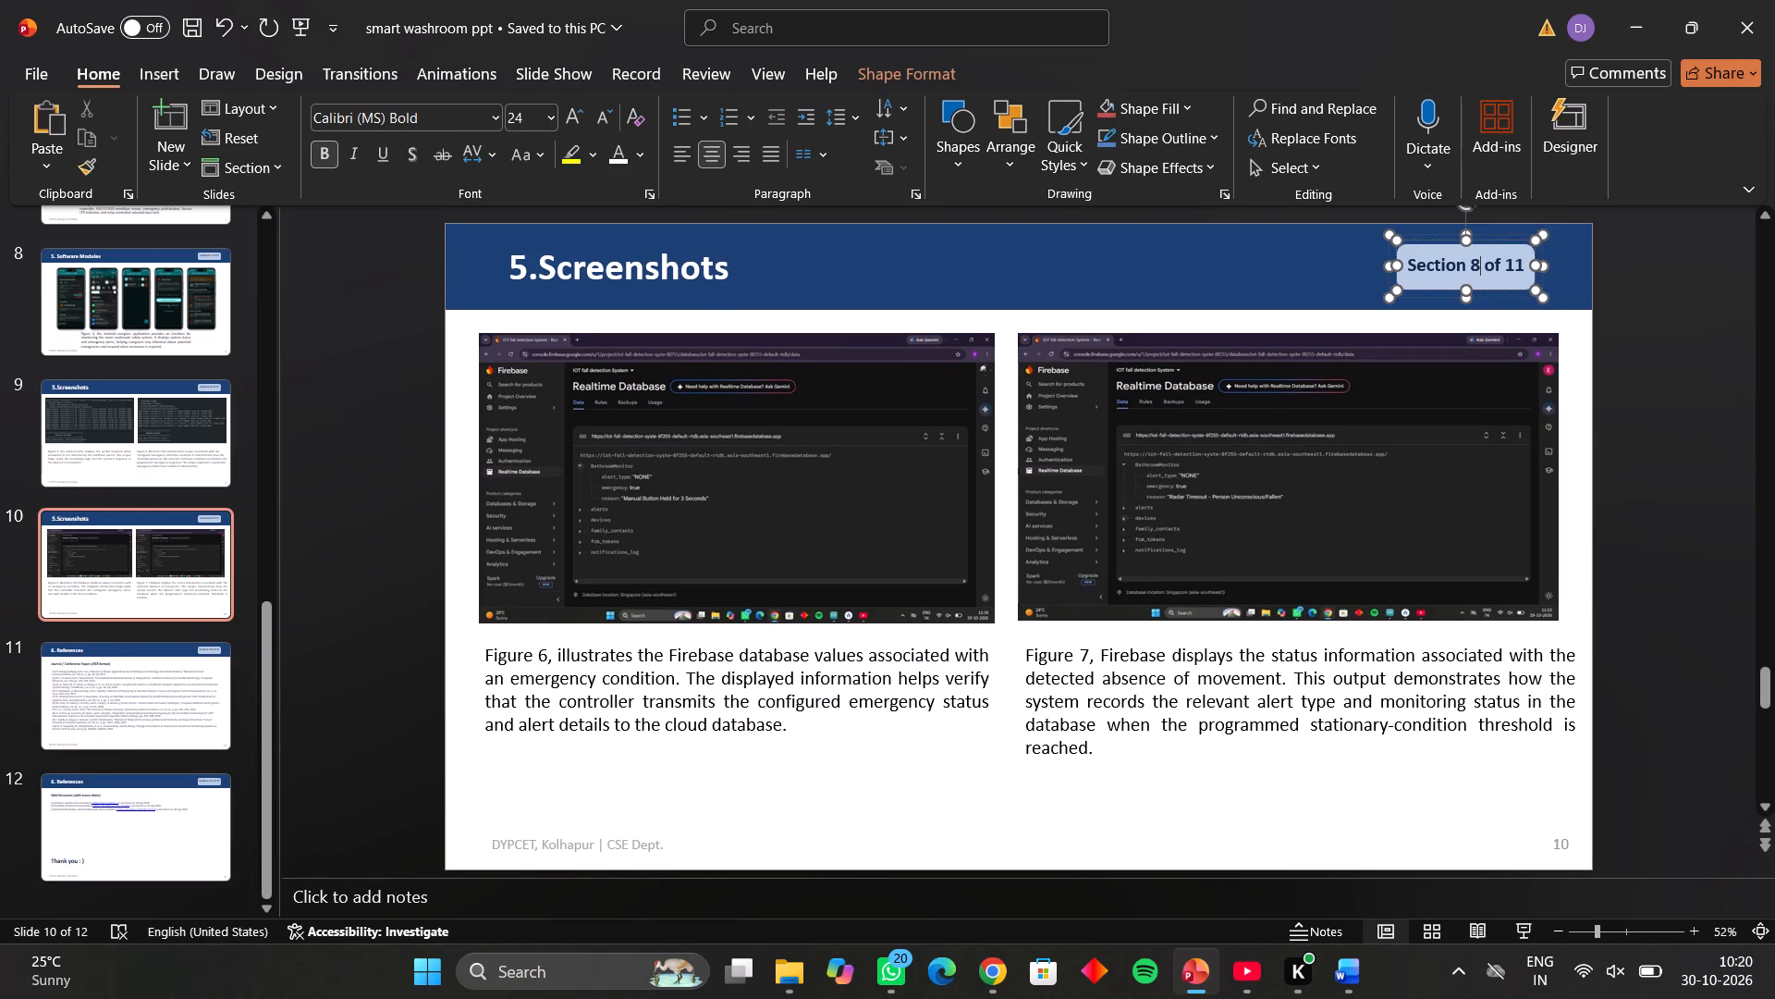
key(BackSpace)
key(9)
click(1637, 411)
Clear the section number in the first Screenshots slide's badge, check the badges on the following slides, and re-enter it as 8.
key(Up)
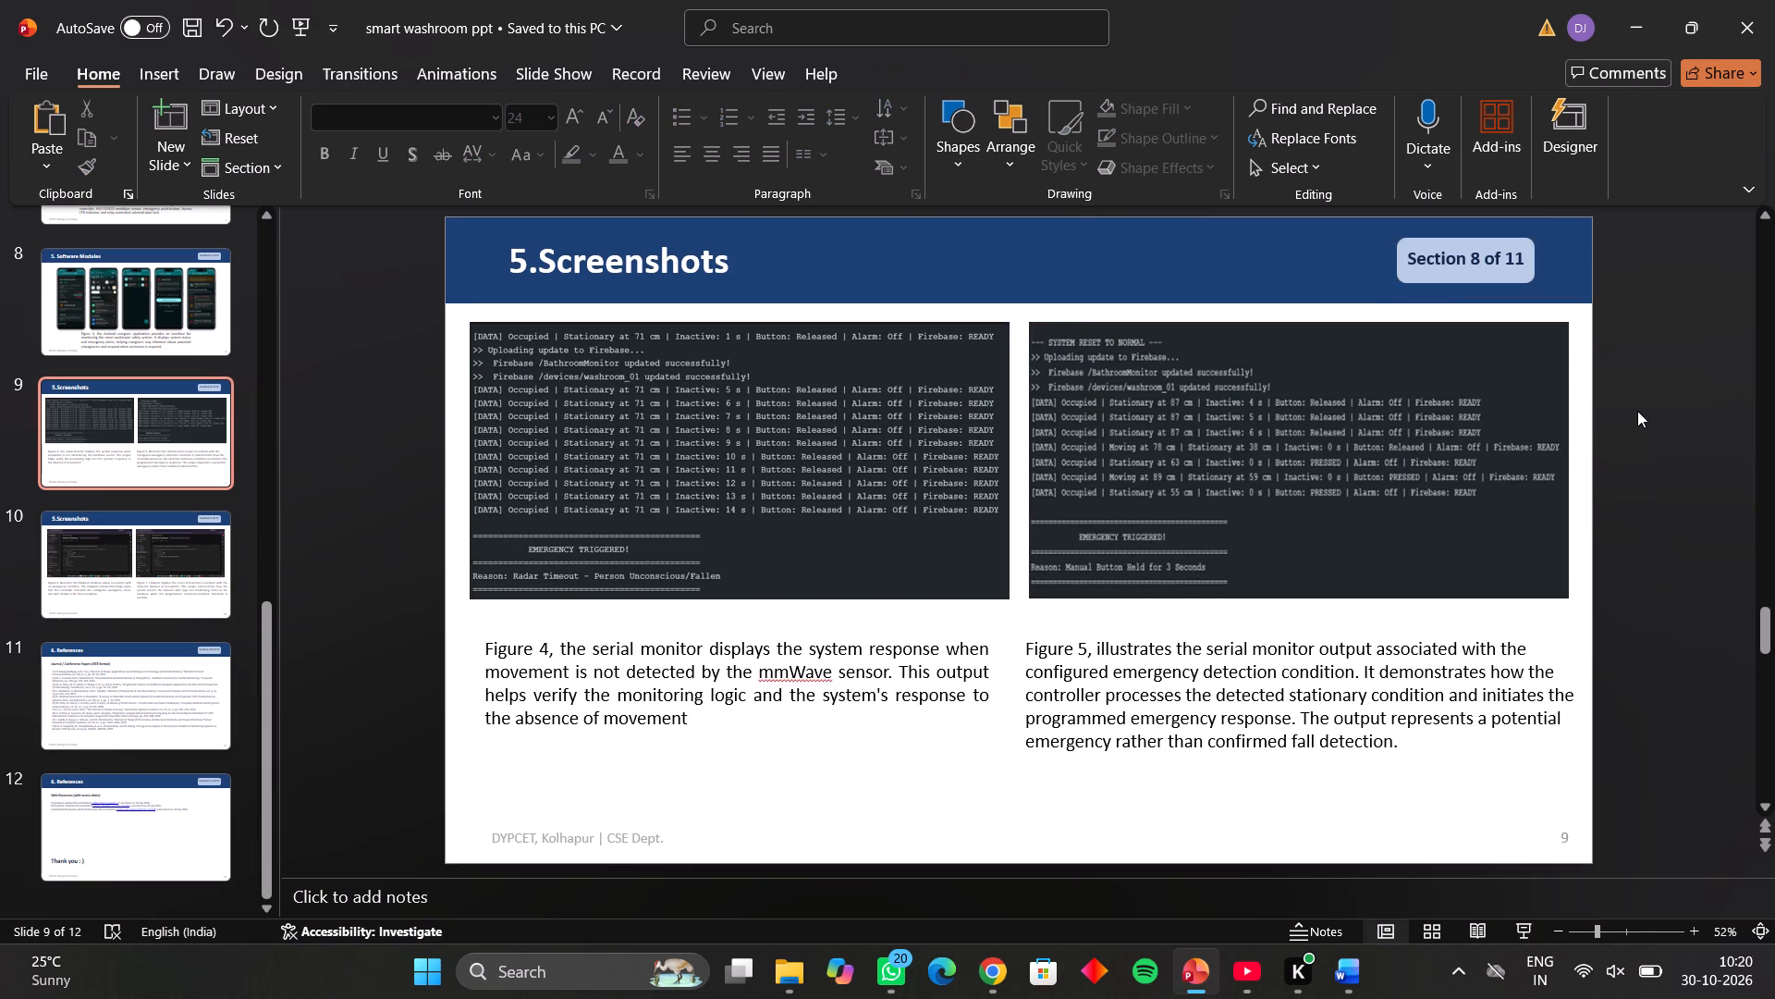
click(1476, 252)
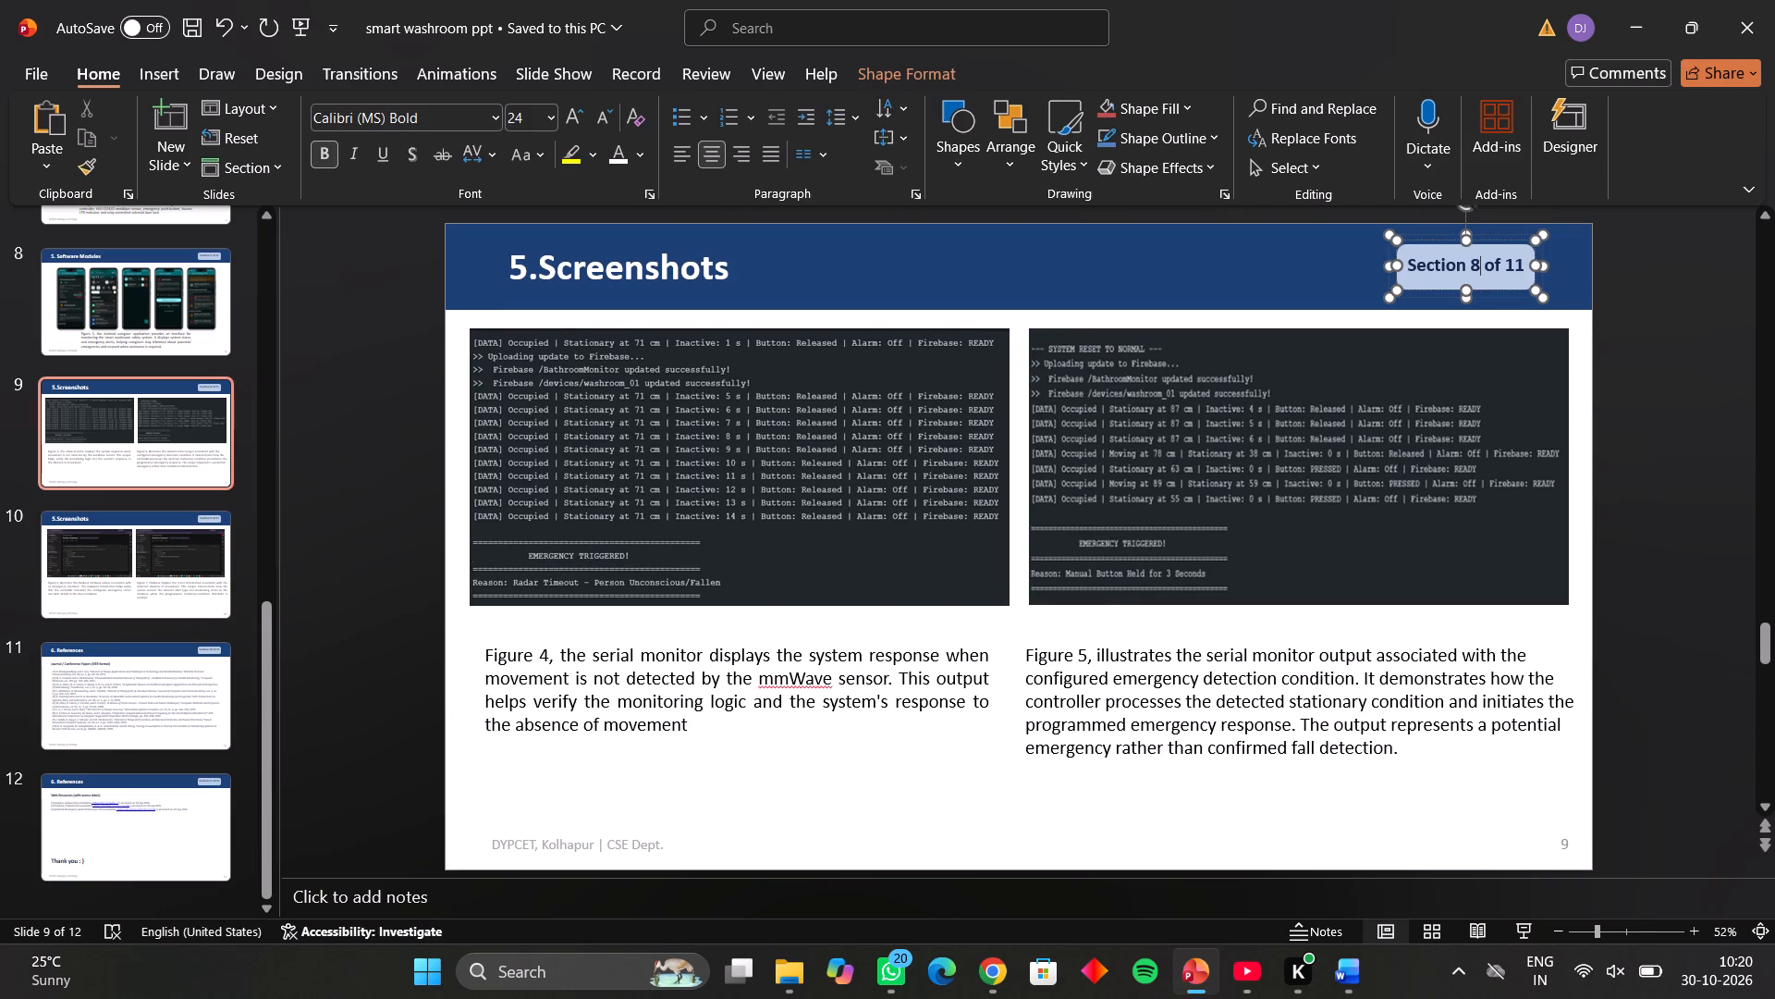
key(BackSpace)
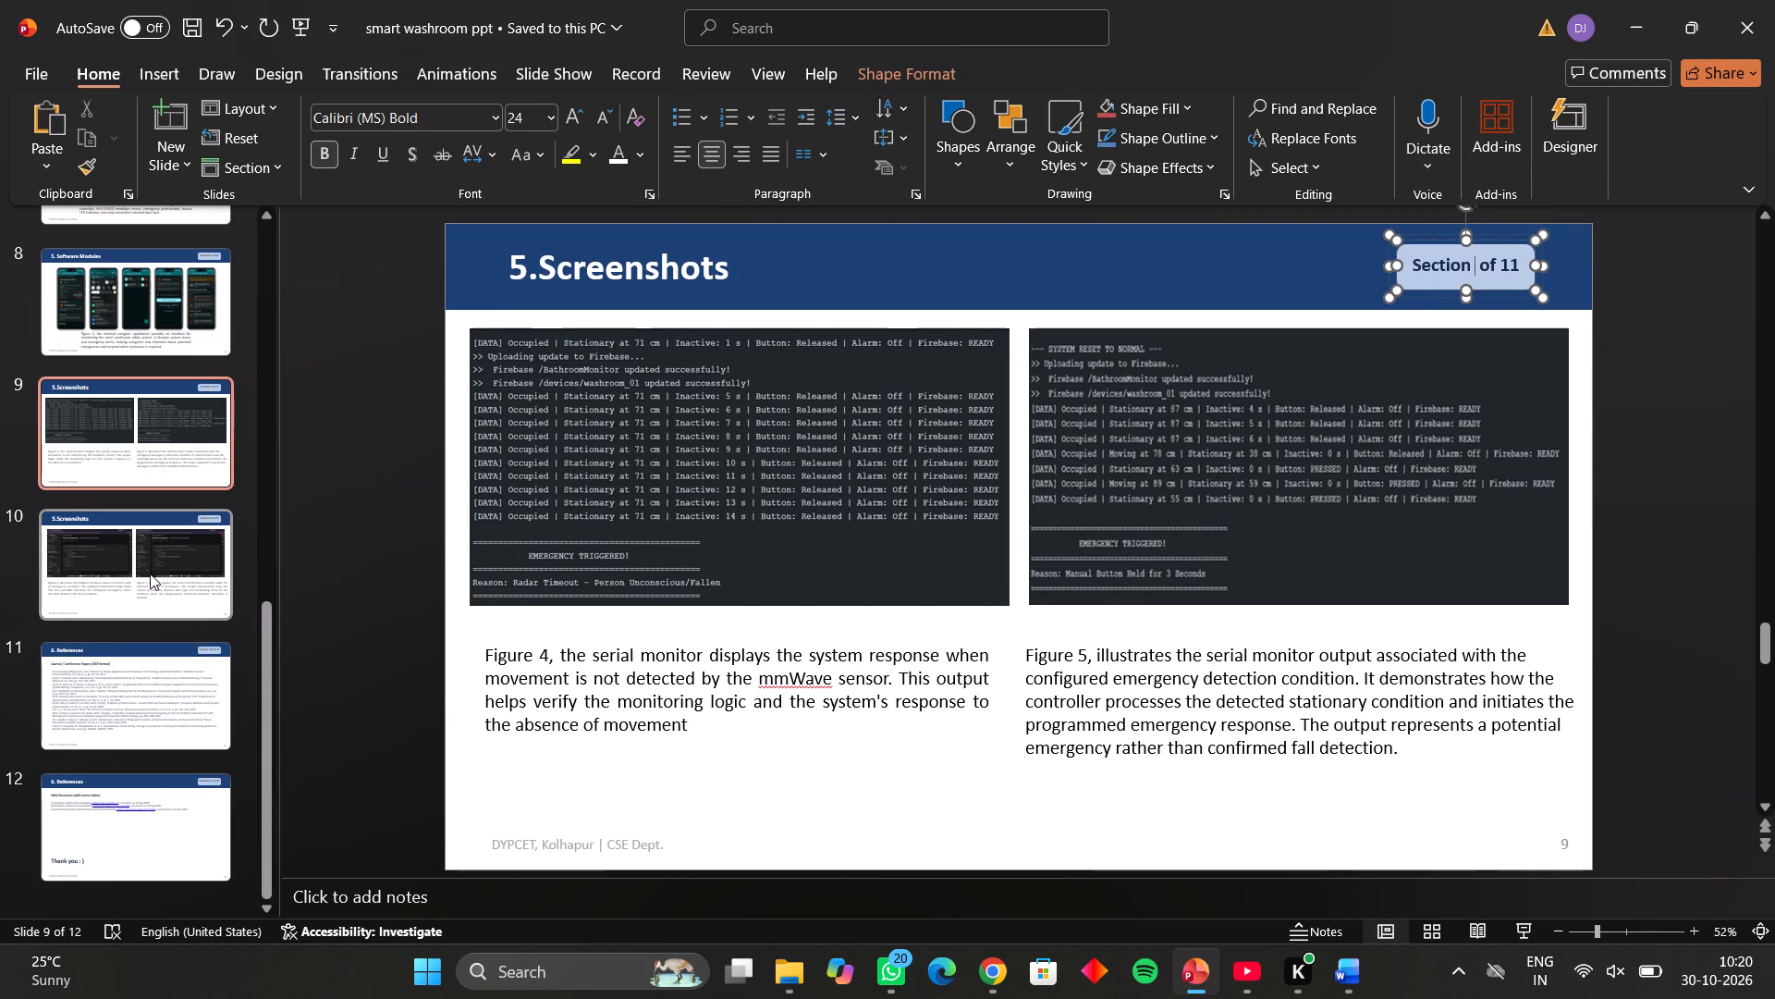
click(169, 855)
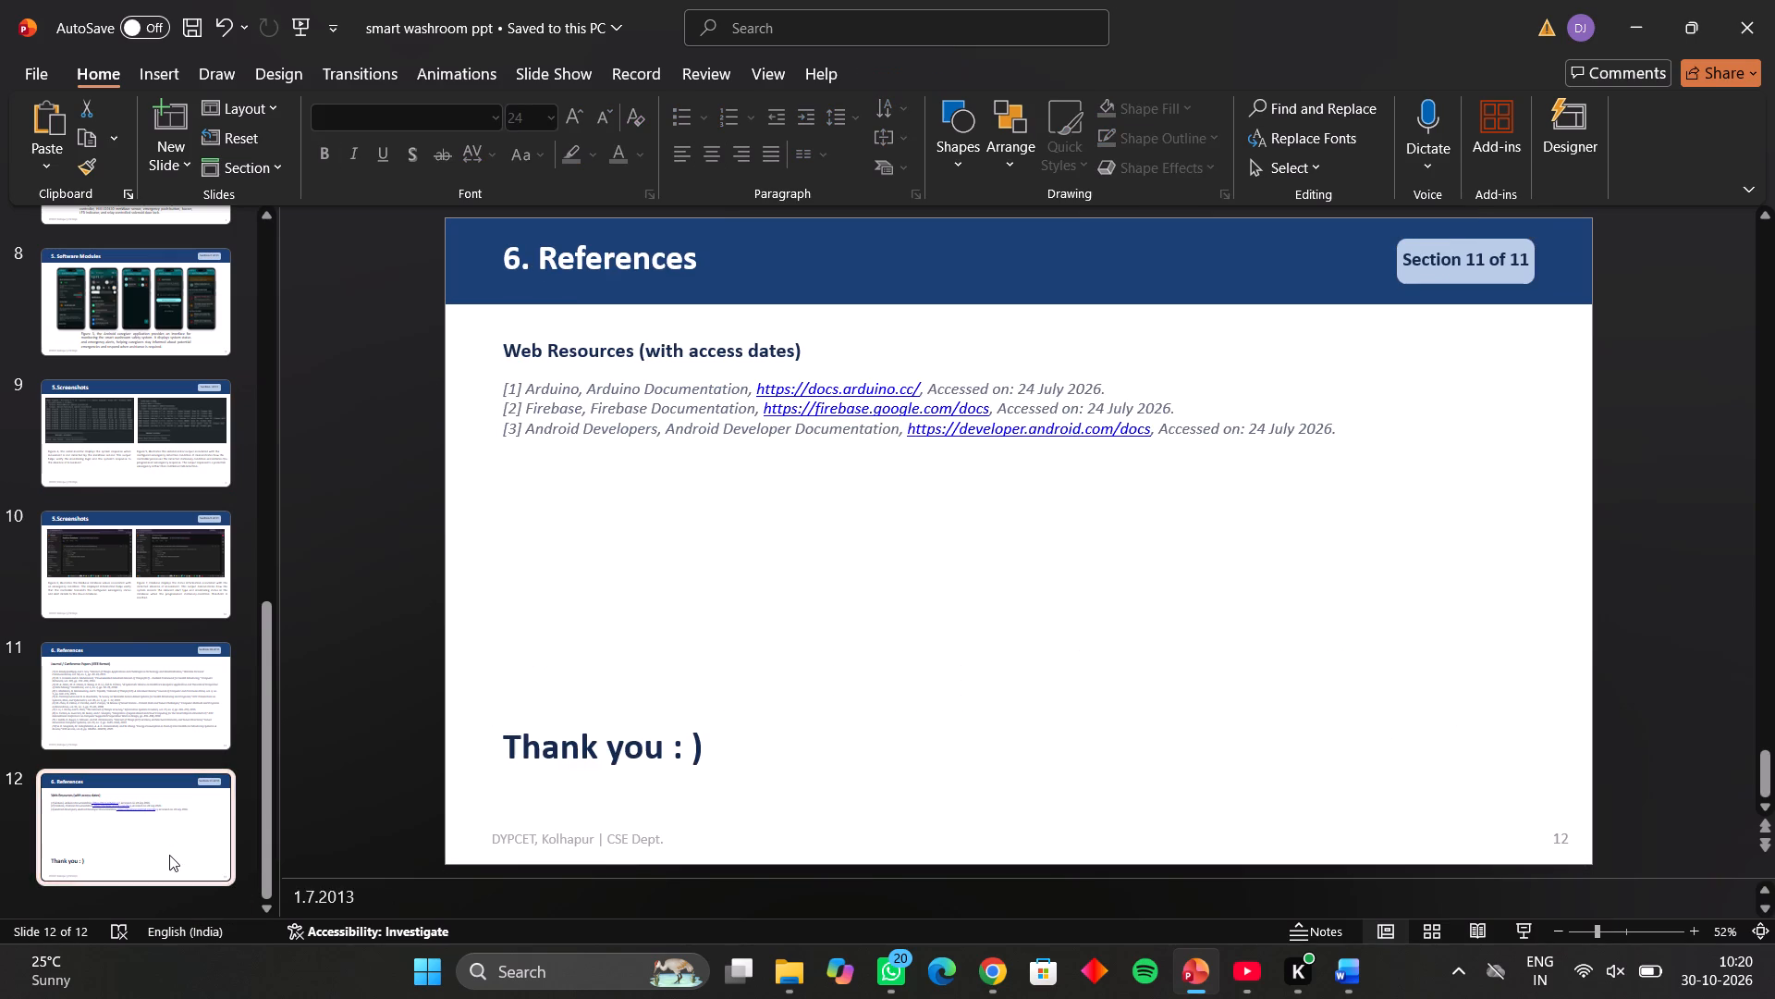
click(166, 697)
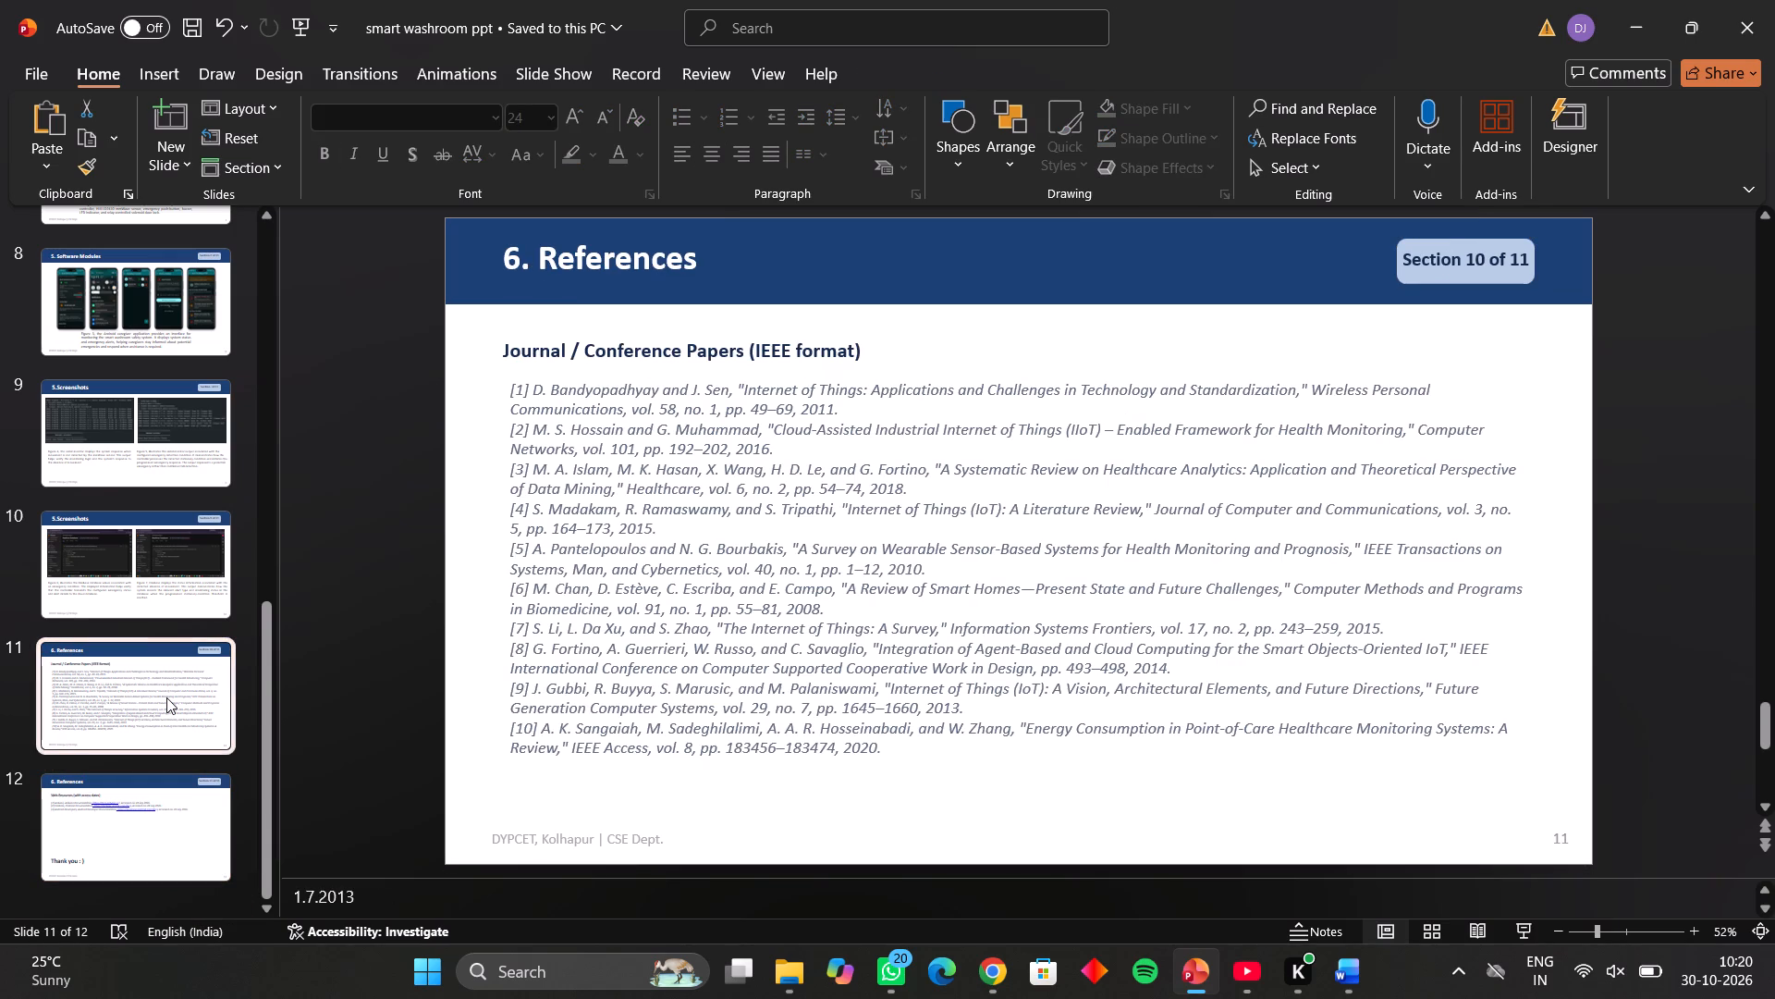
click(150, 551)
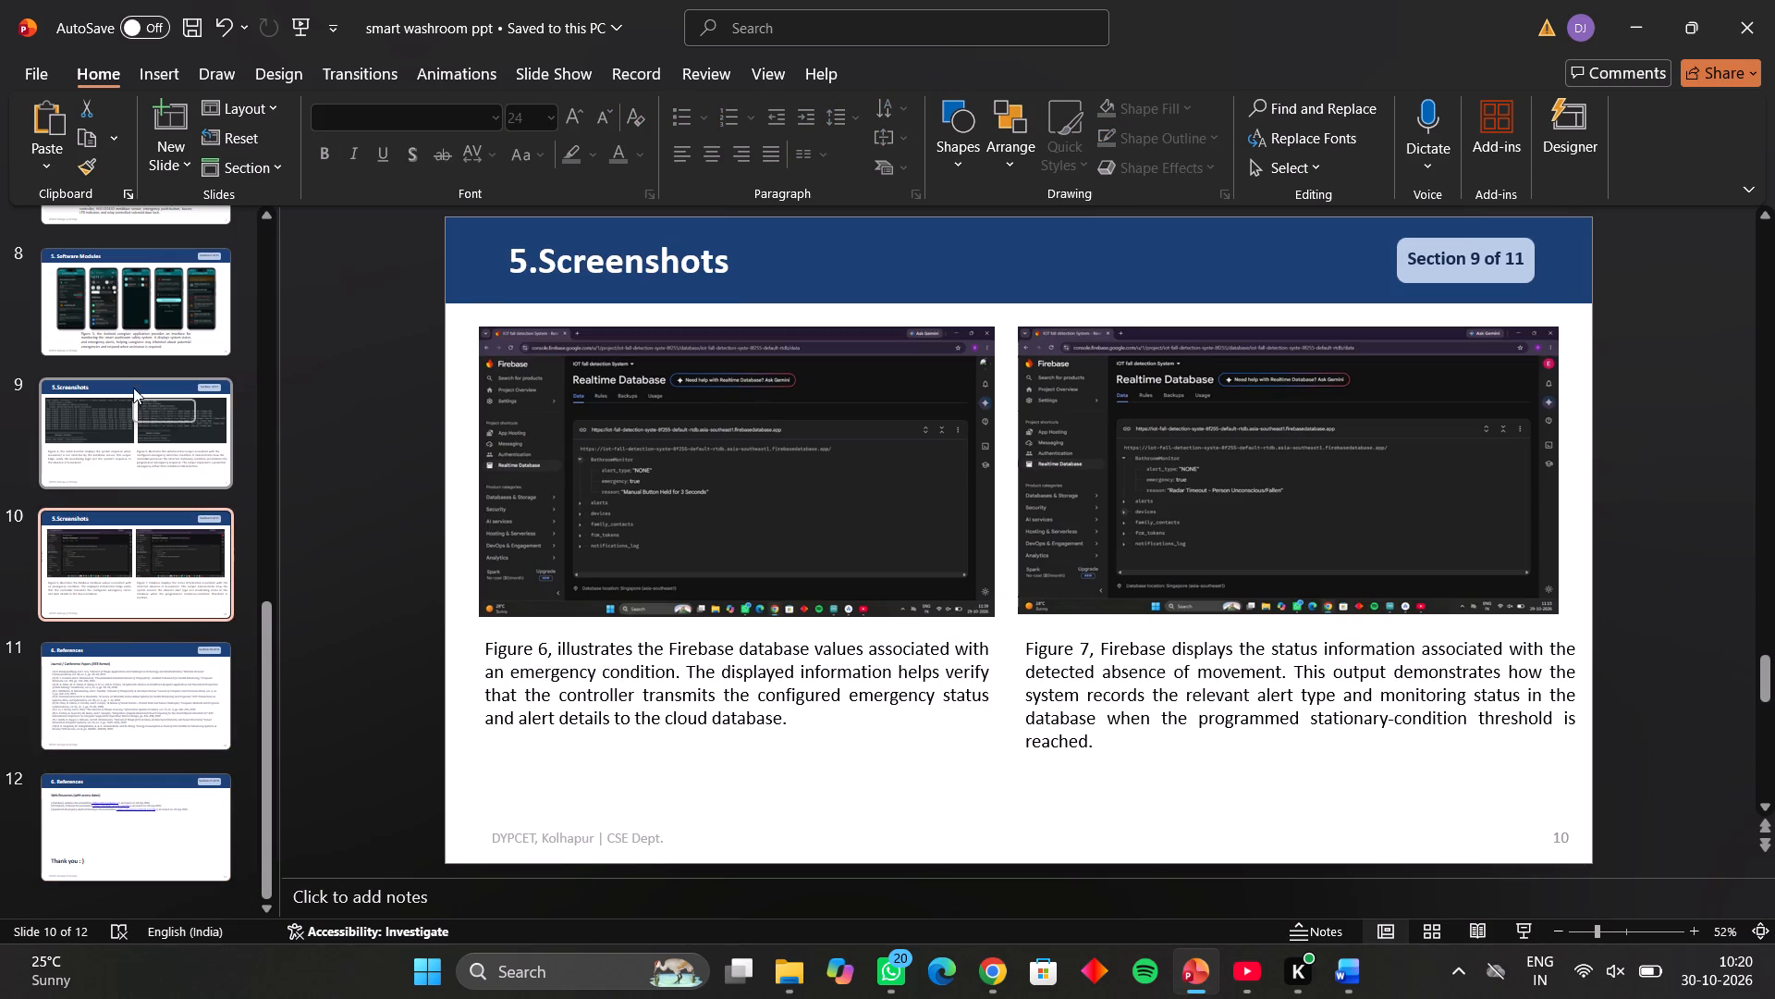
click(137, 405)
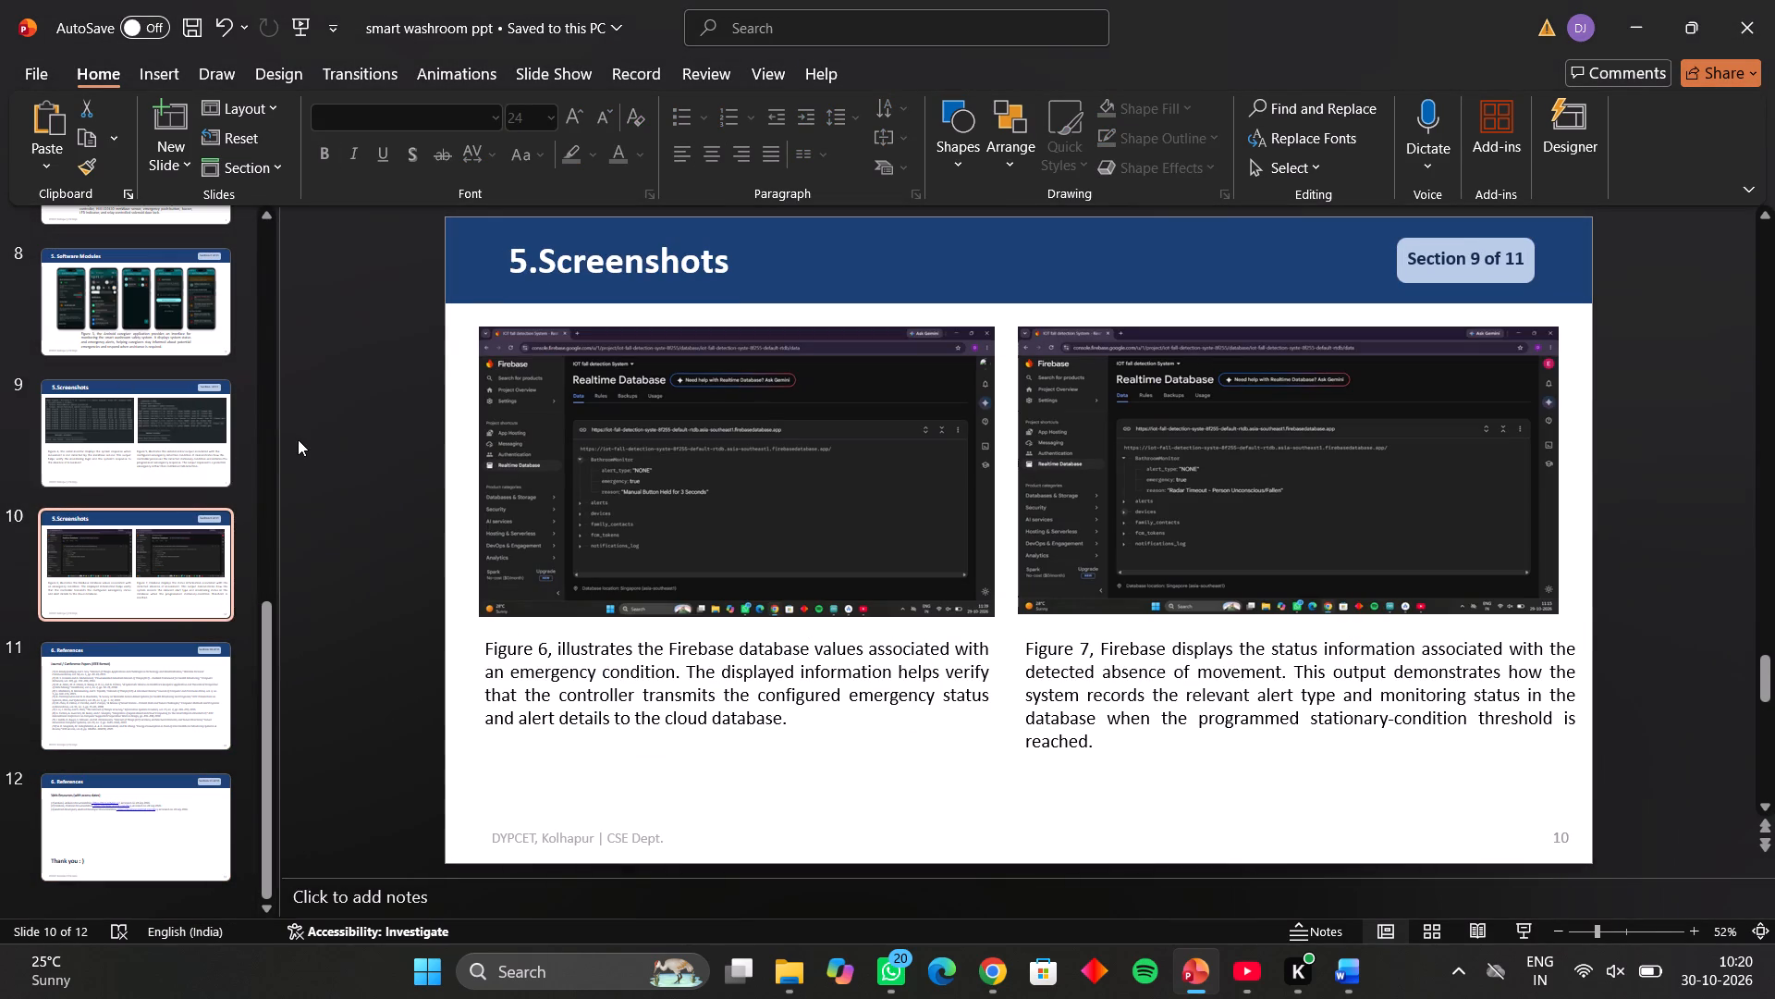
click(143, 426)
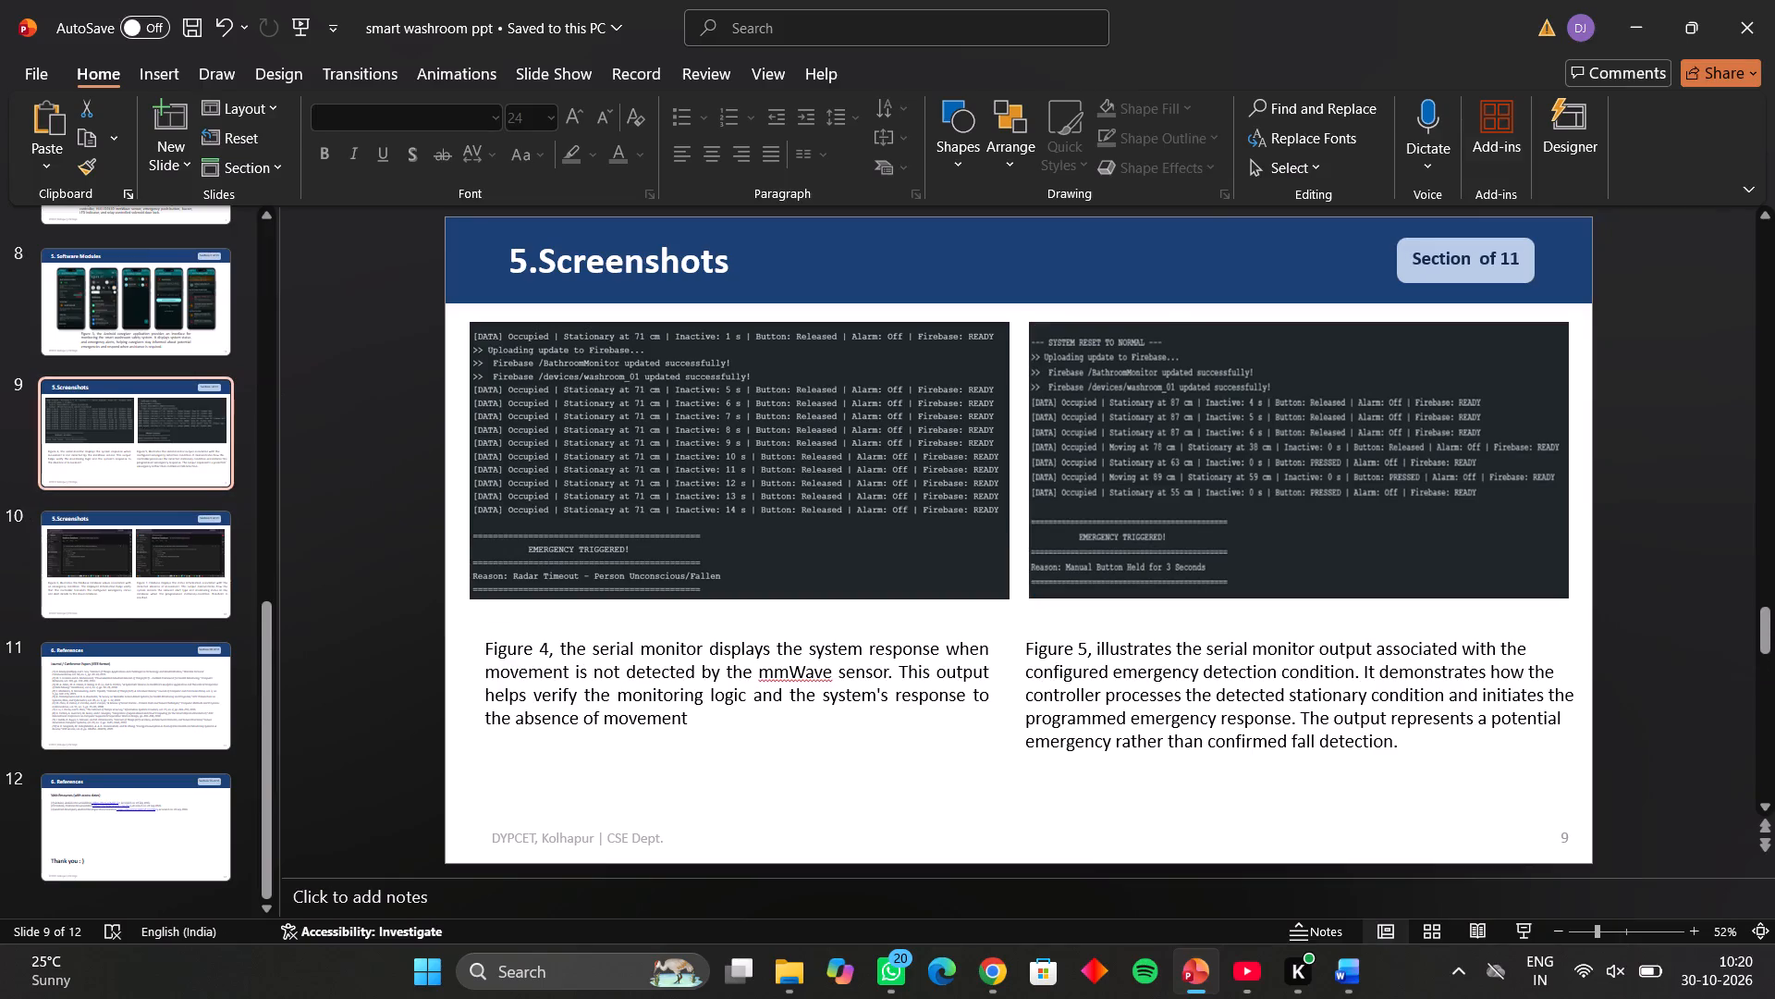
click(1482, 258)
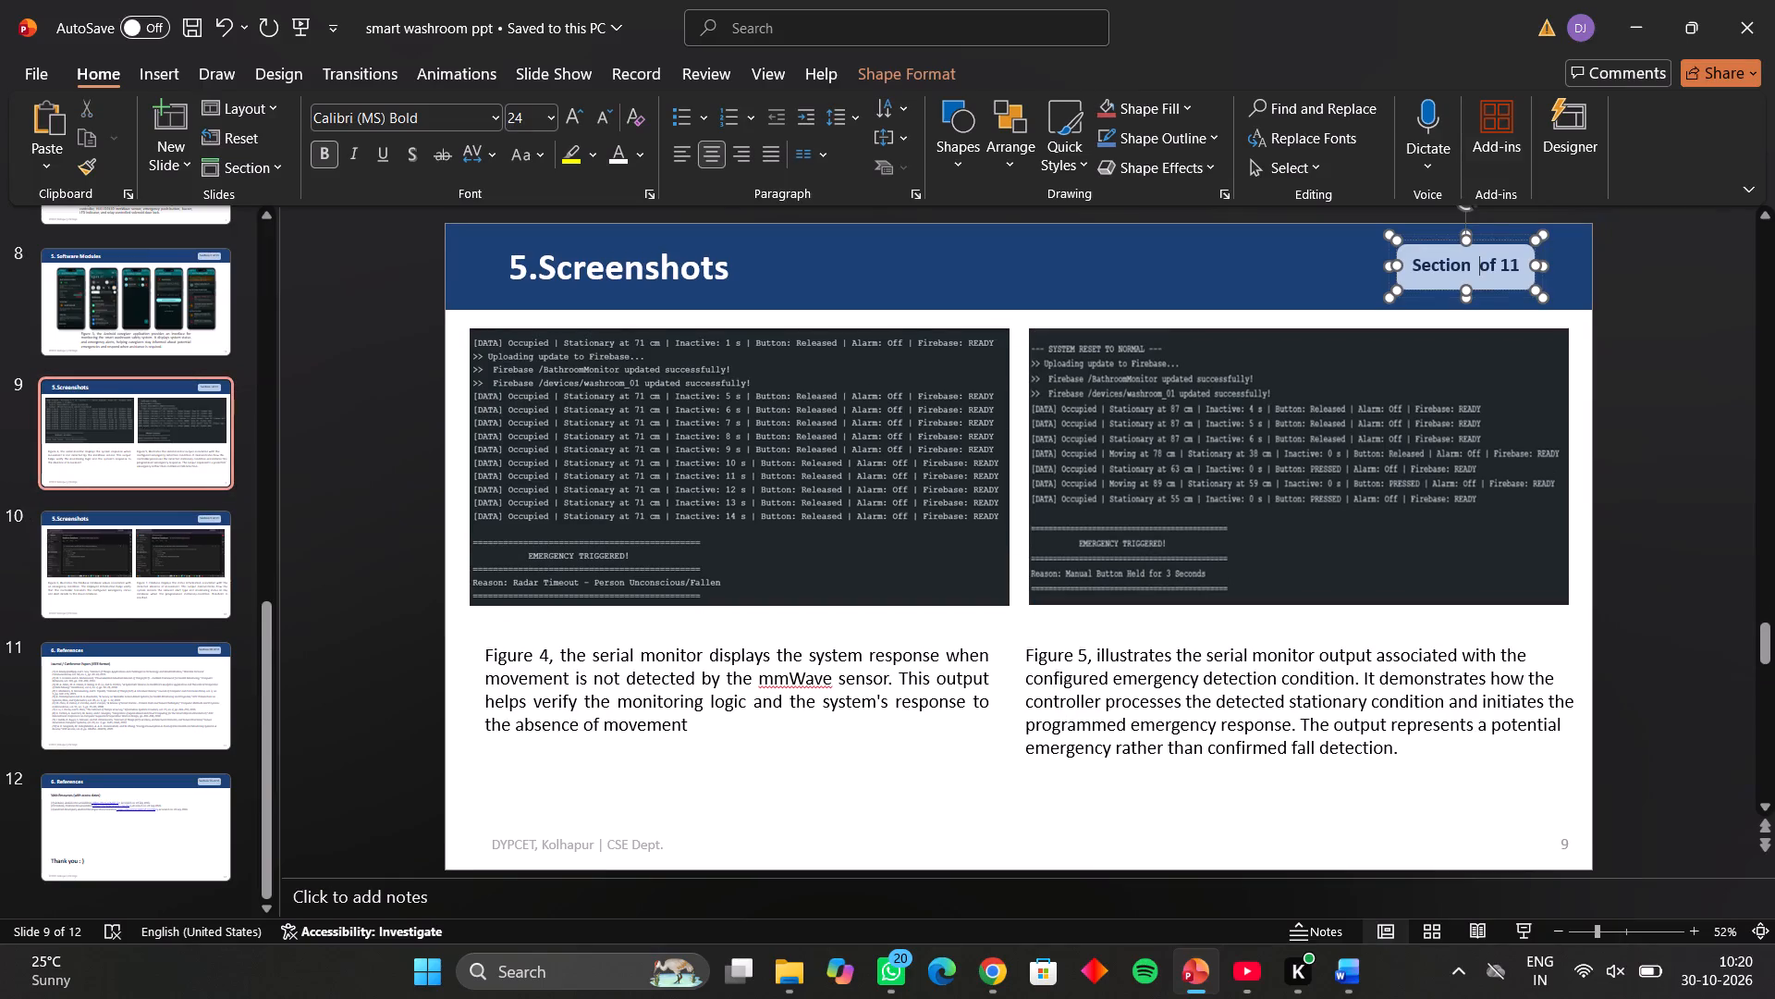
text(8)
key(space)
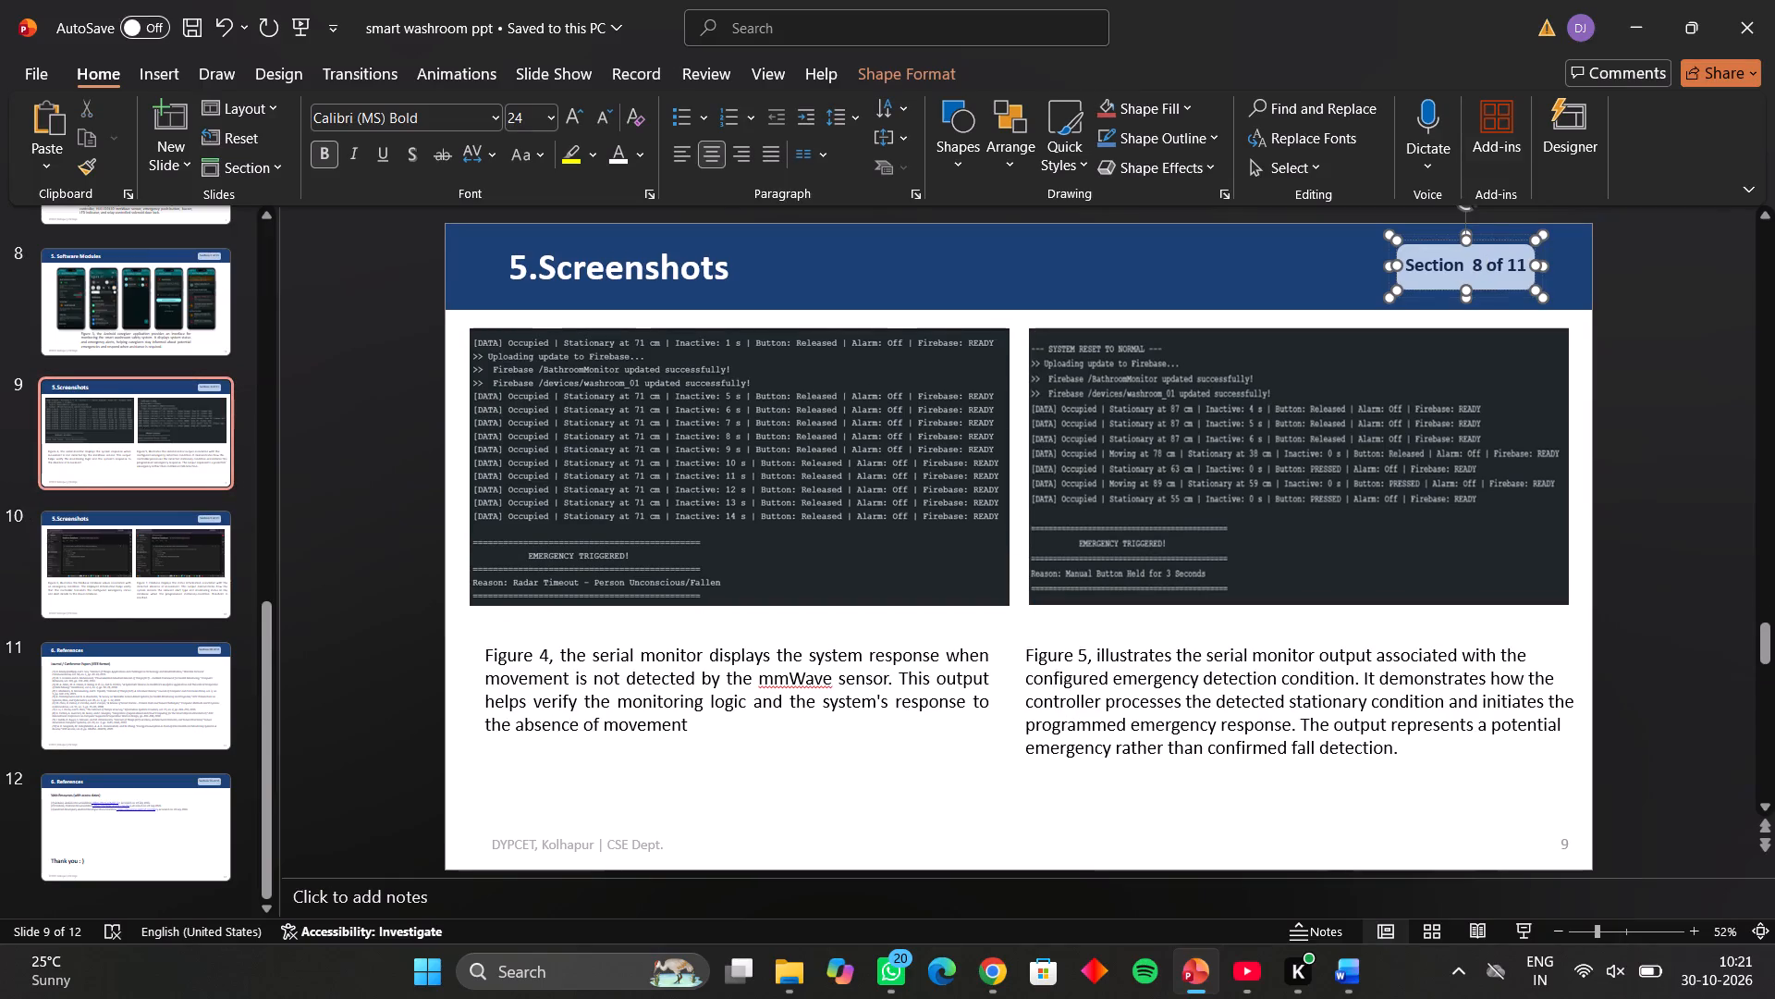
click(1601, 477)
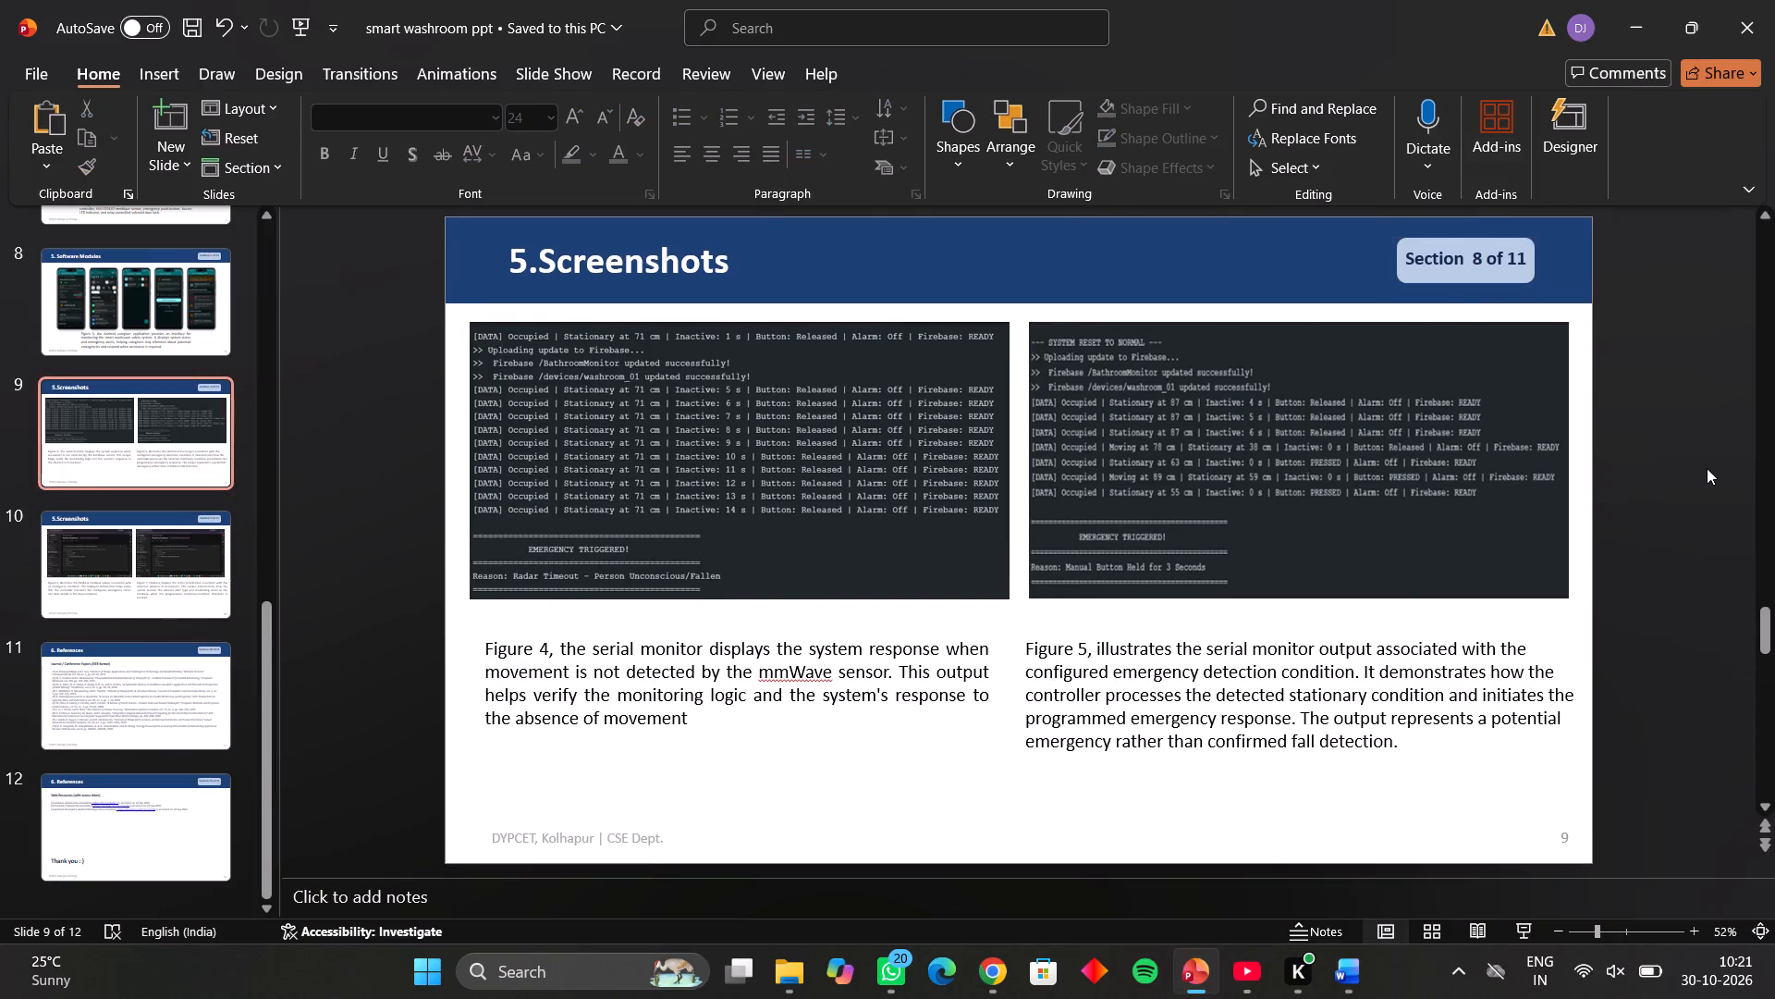
Review the section badges and footer page numbers on all slides, from the title slide through the final References slide.
key(Up)
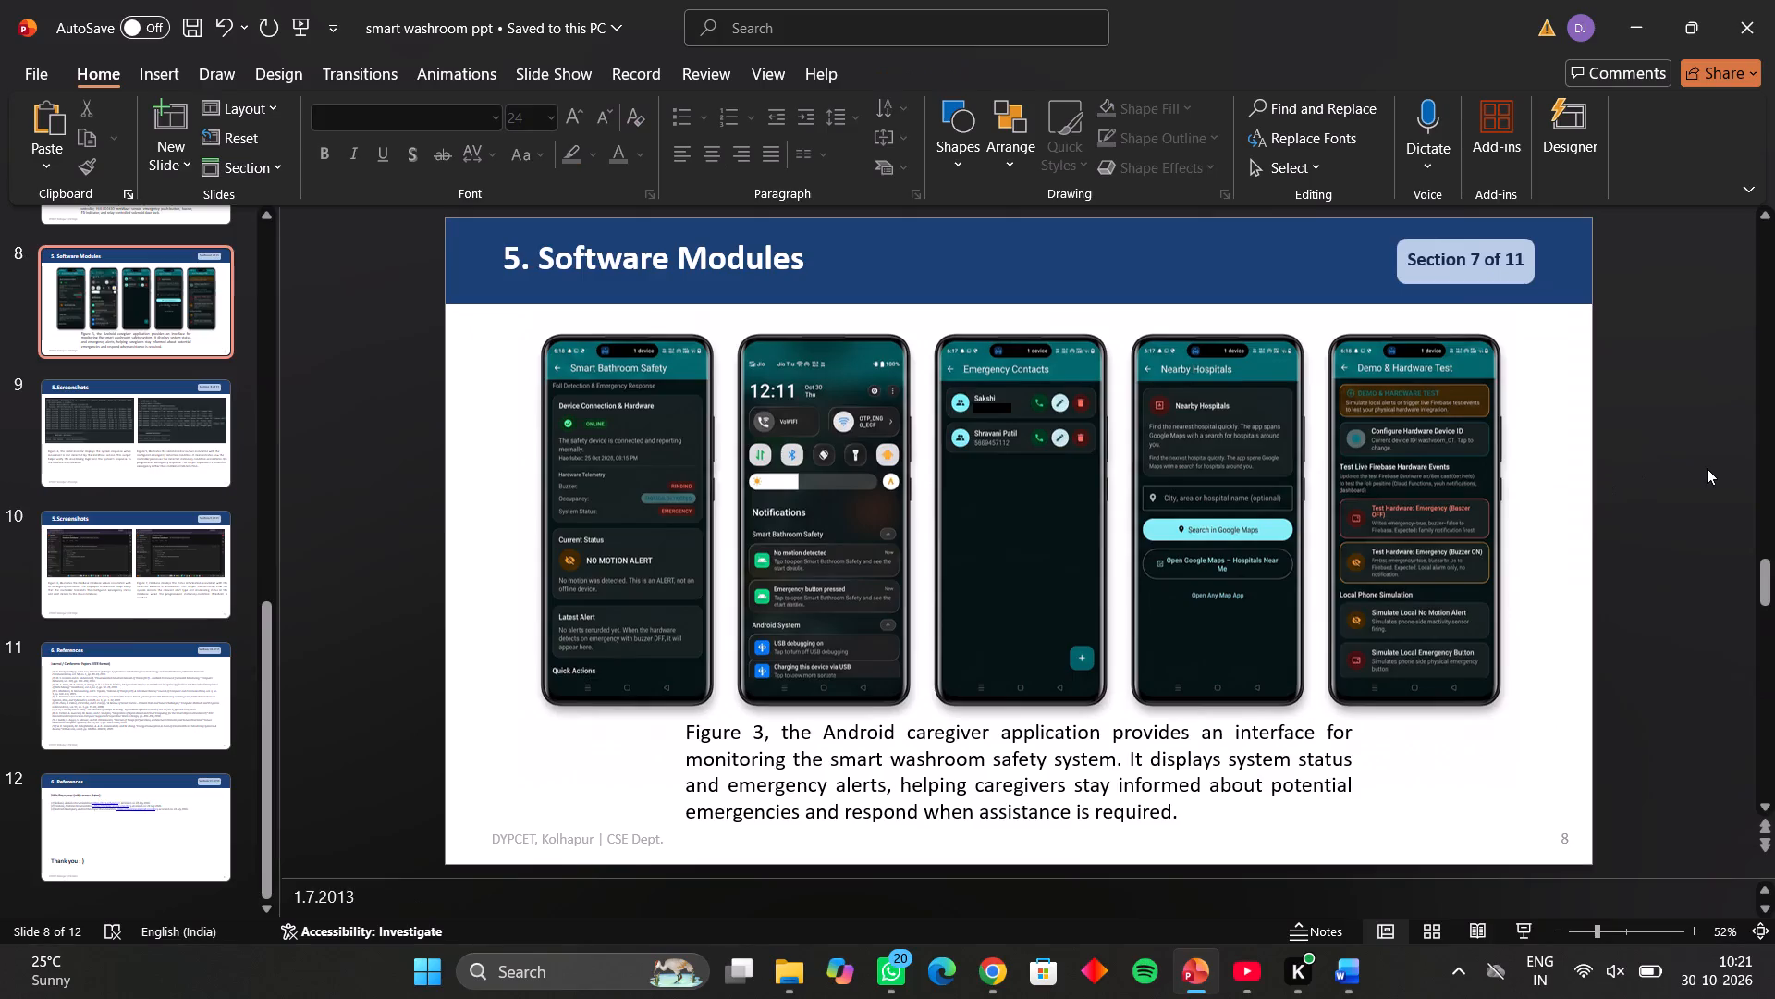
key(Down)
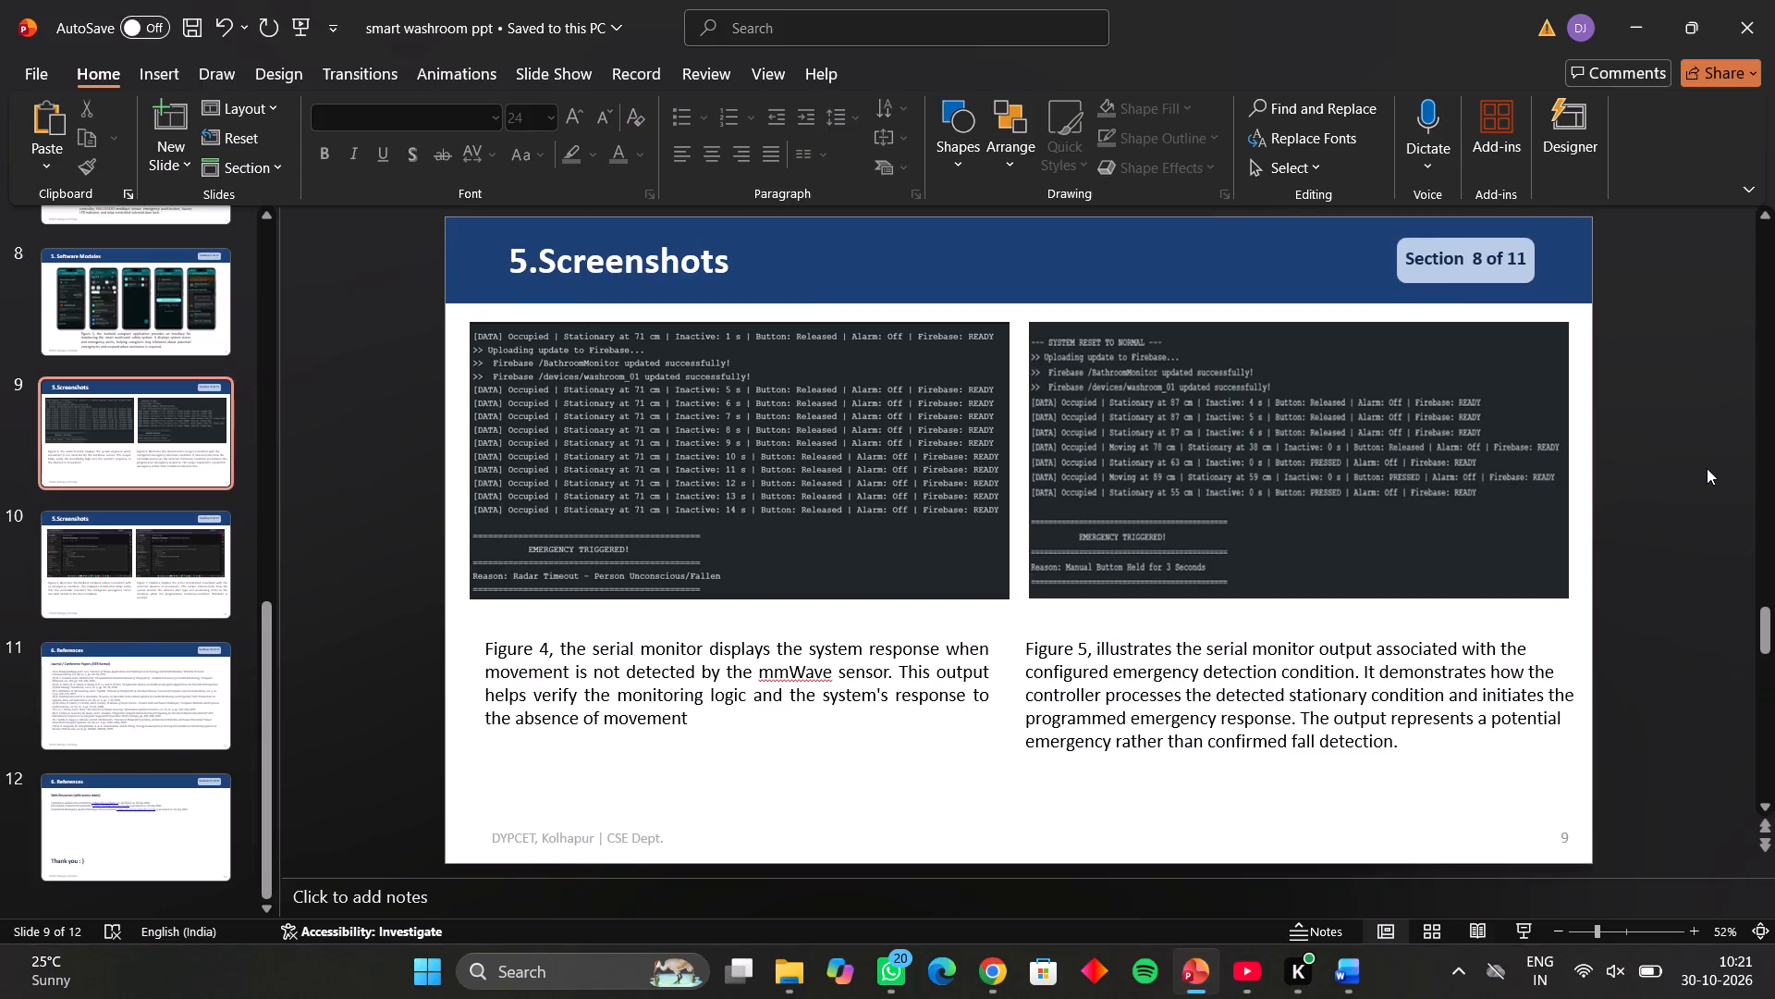
key(Up)
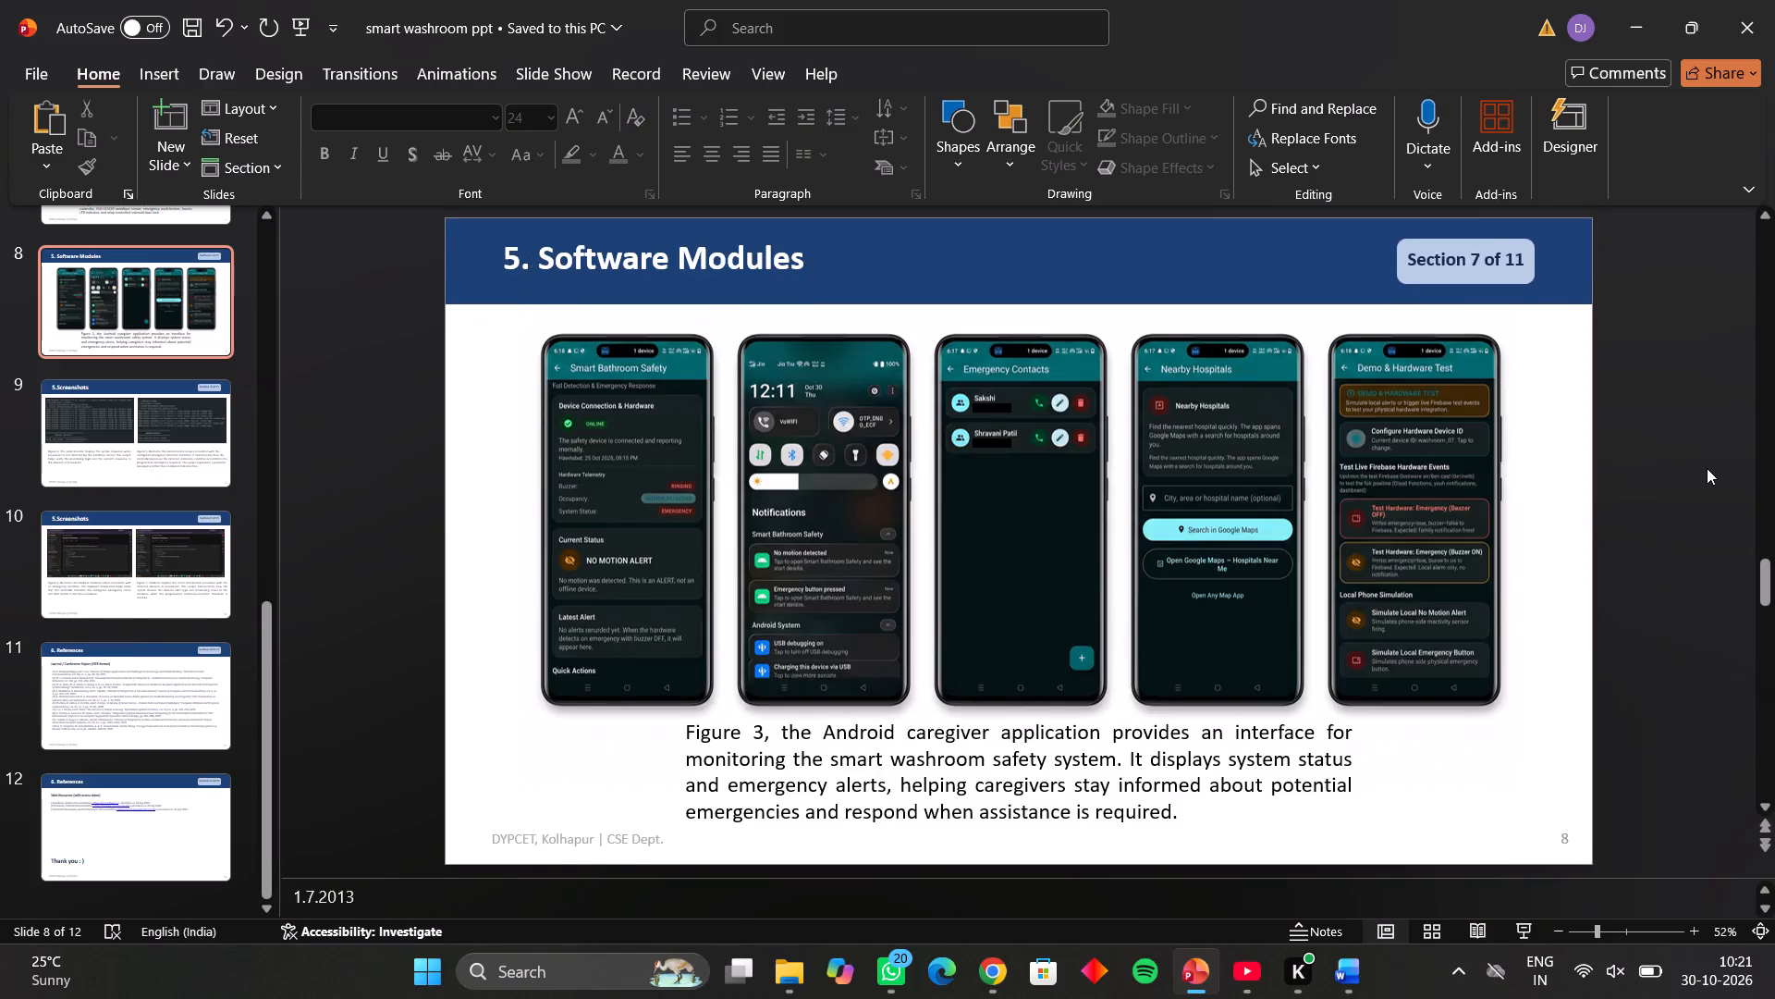
key(Down)
key(Down)
key(Down)
key(Down)
key(Down)
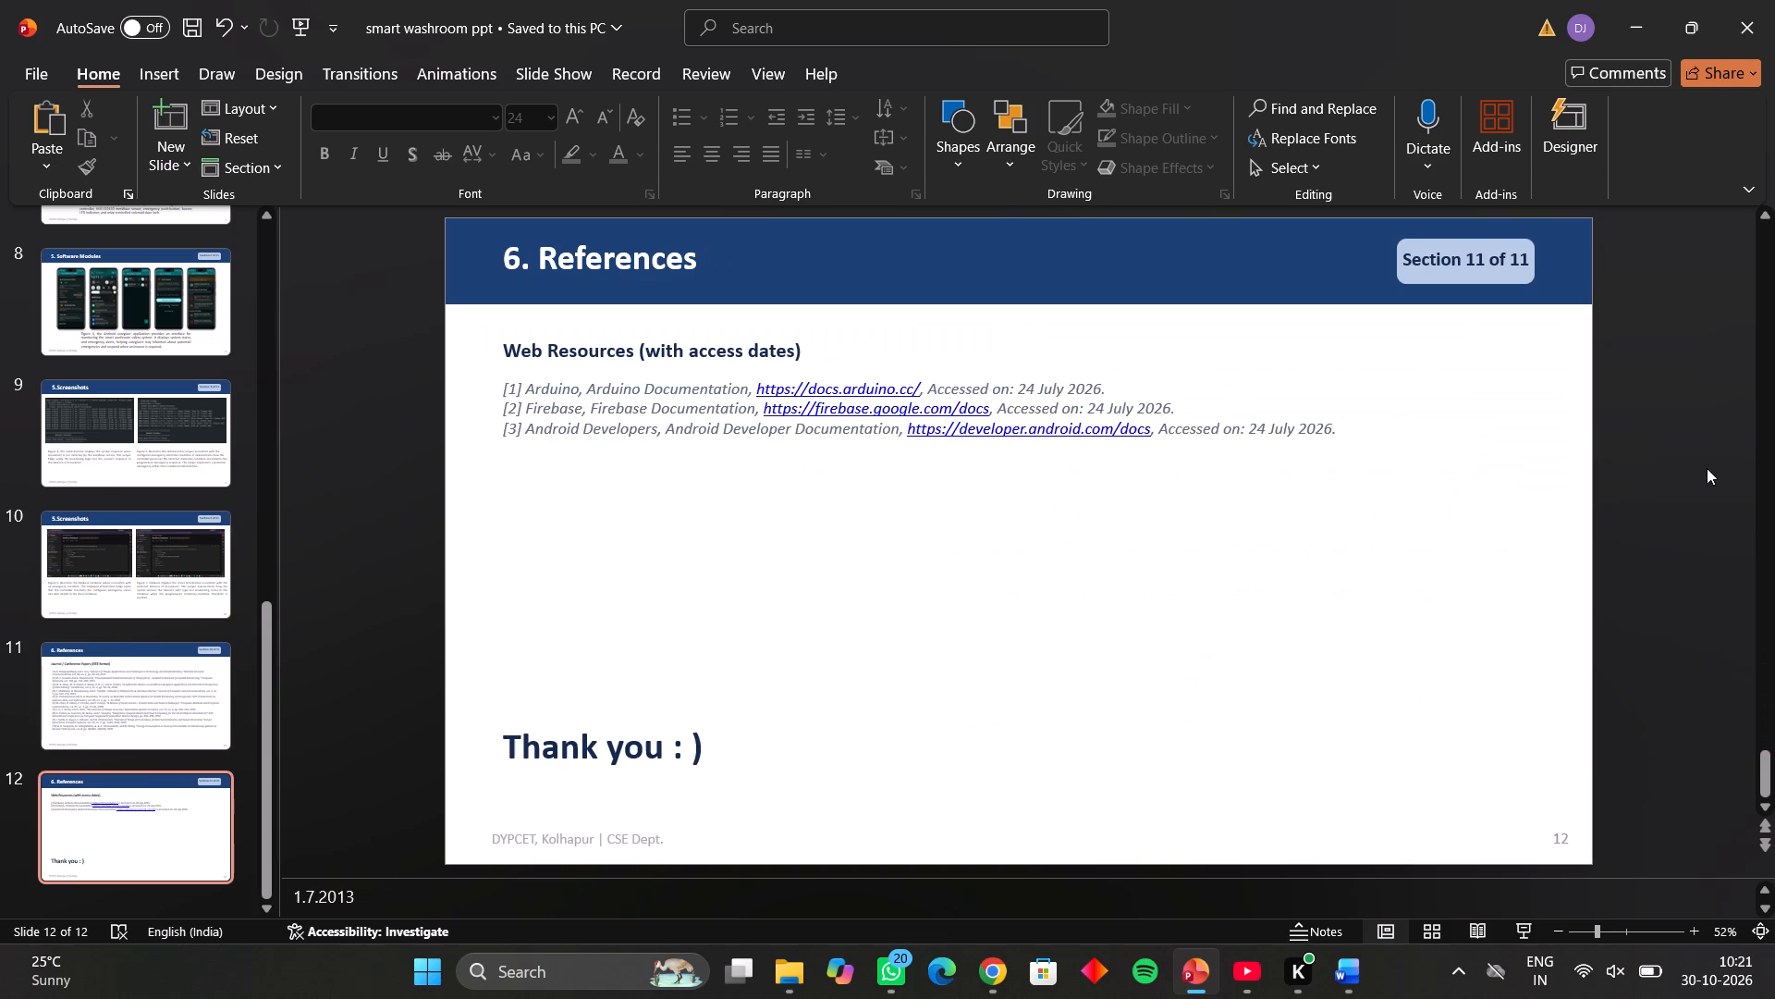
key(Up)
key(Up)
key(Up)
key(Up)
key(Up)
key(Up)
key(Up)
key(Up)
key(Up)
key(Up)
key(Up)
key(Up)
key(Up)
key(Up)
key(Up)
key(Up)
key(Up)
key(Up)
key(Up)
key(Up)
key(Down)
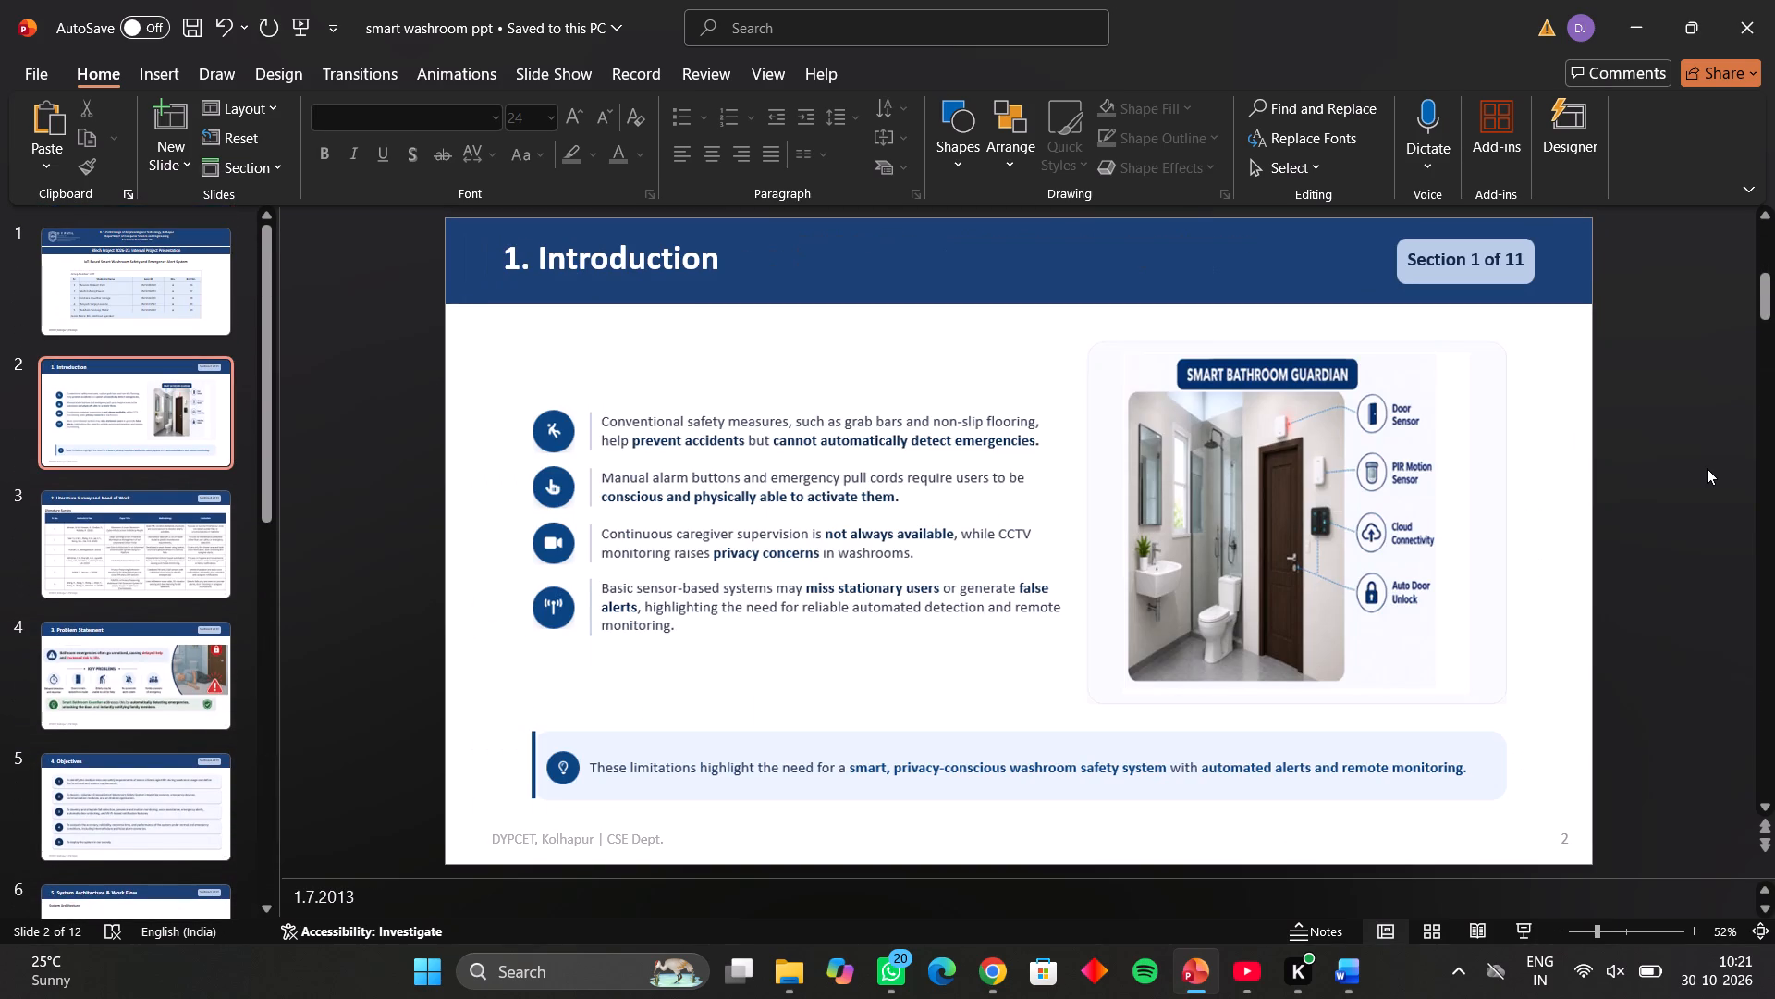
key(Down)
key(Down)
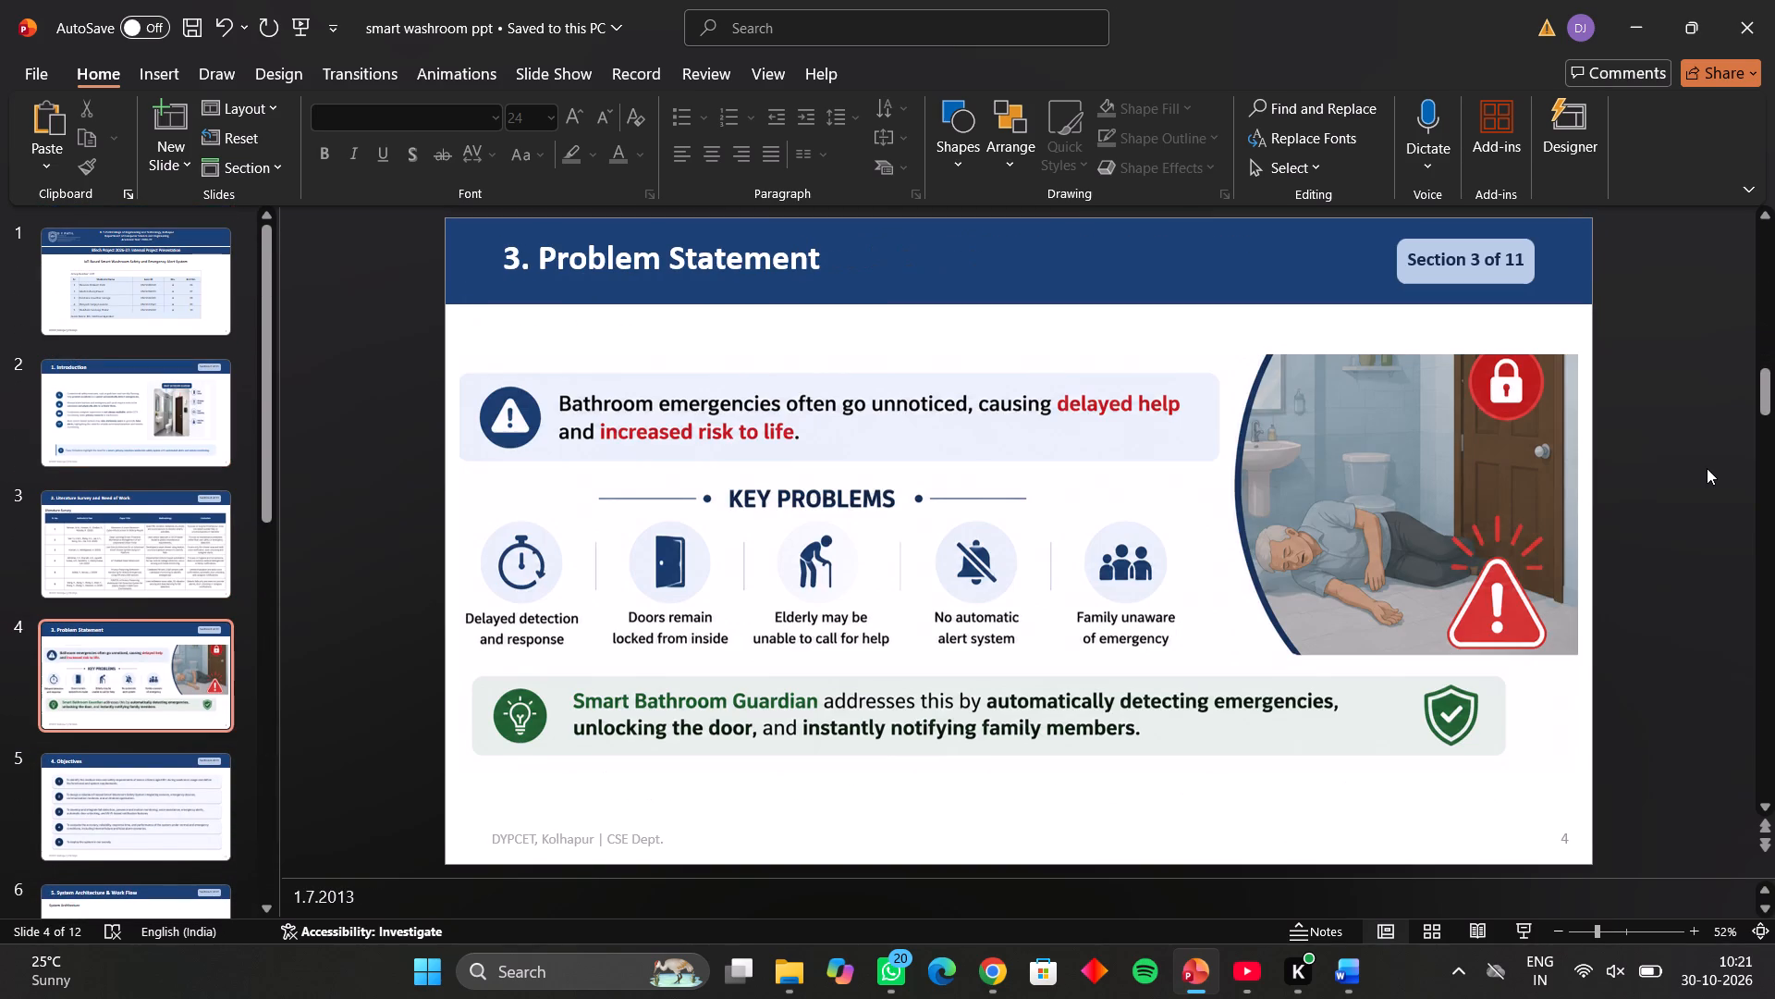
key(Down)
key(Down)
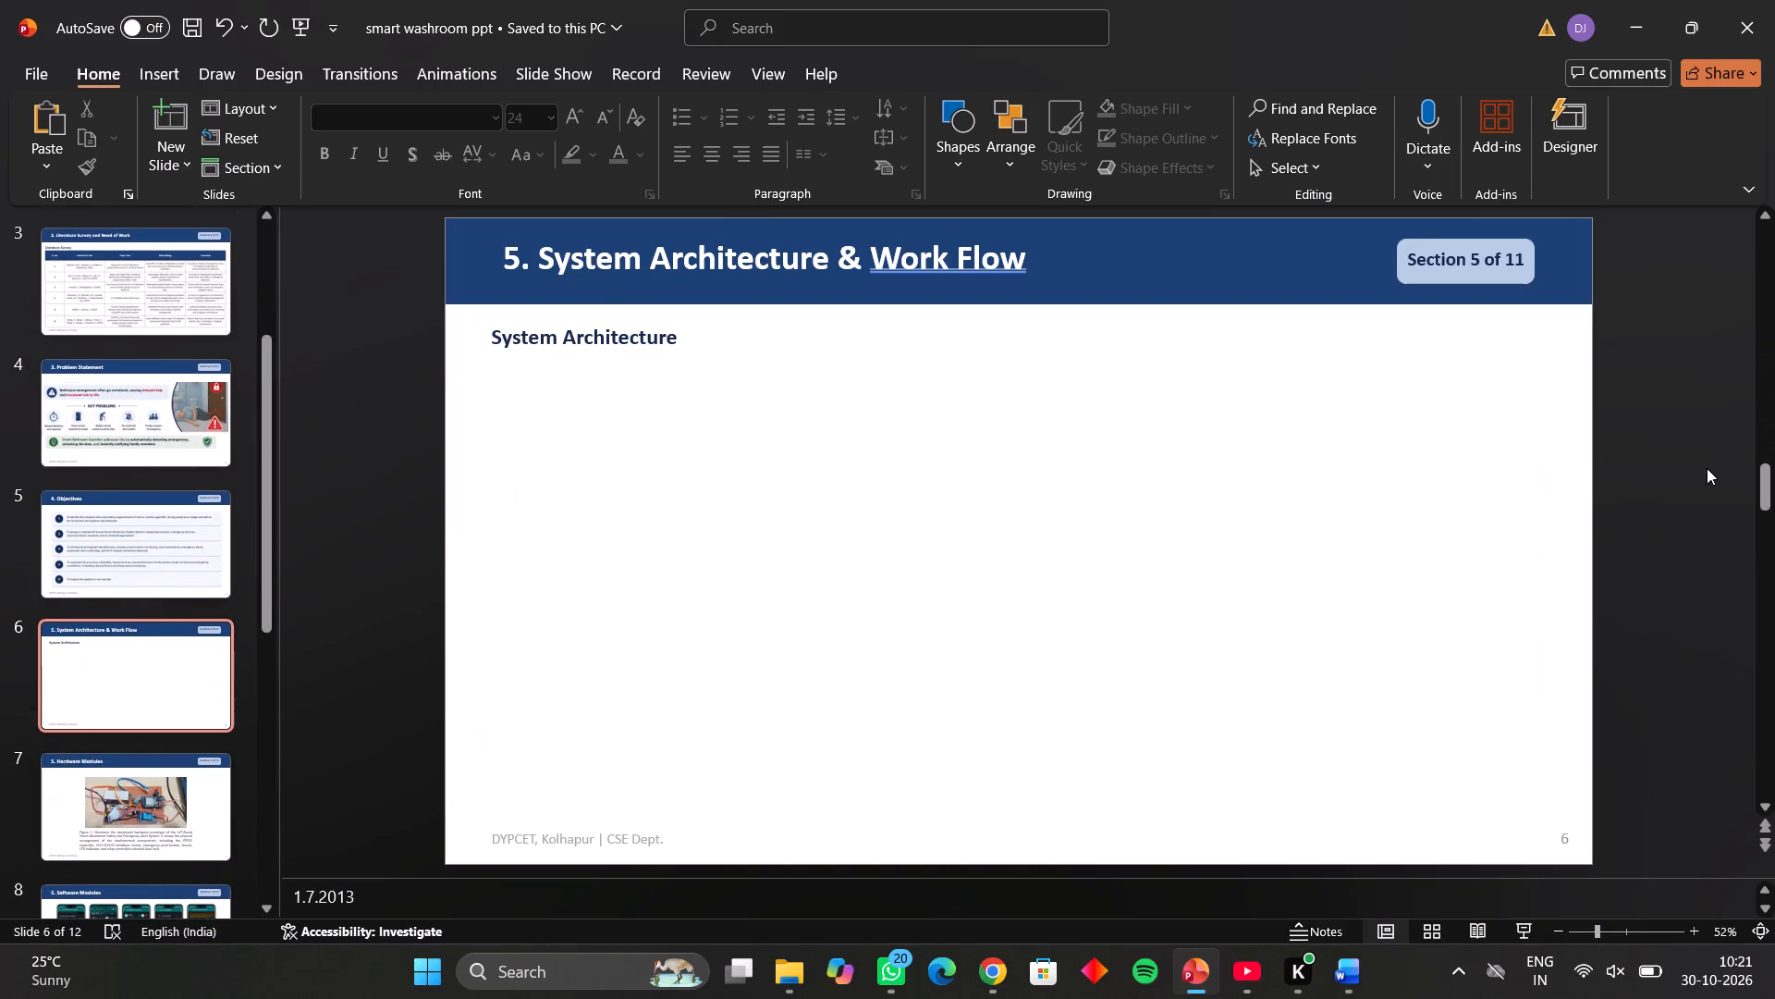
key(Down)
key(Down)
key(Down)
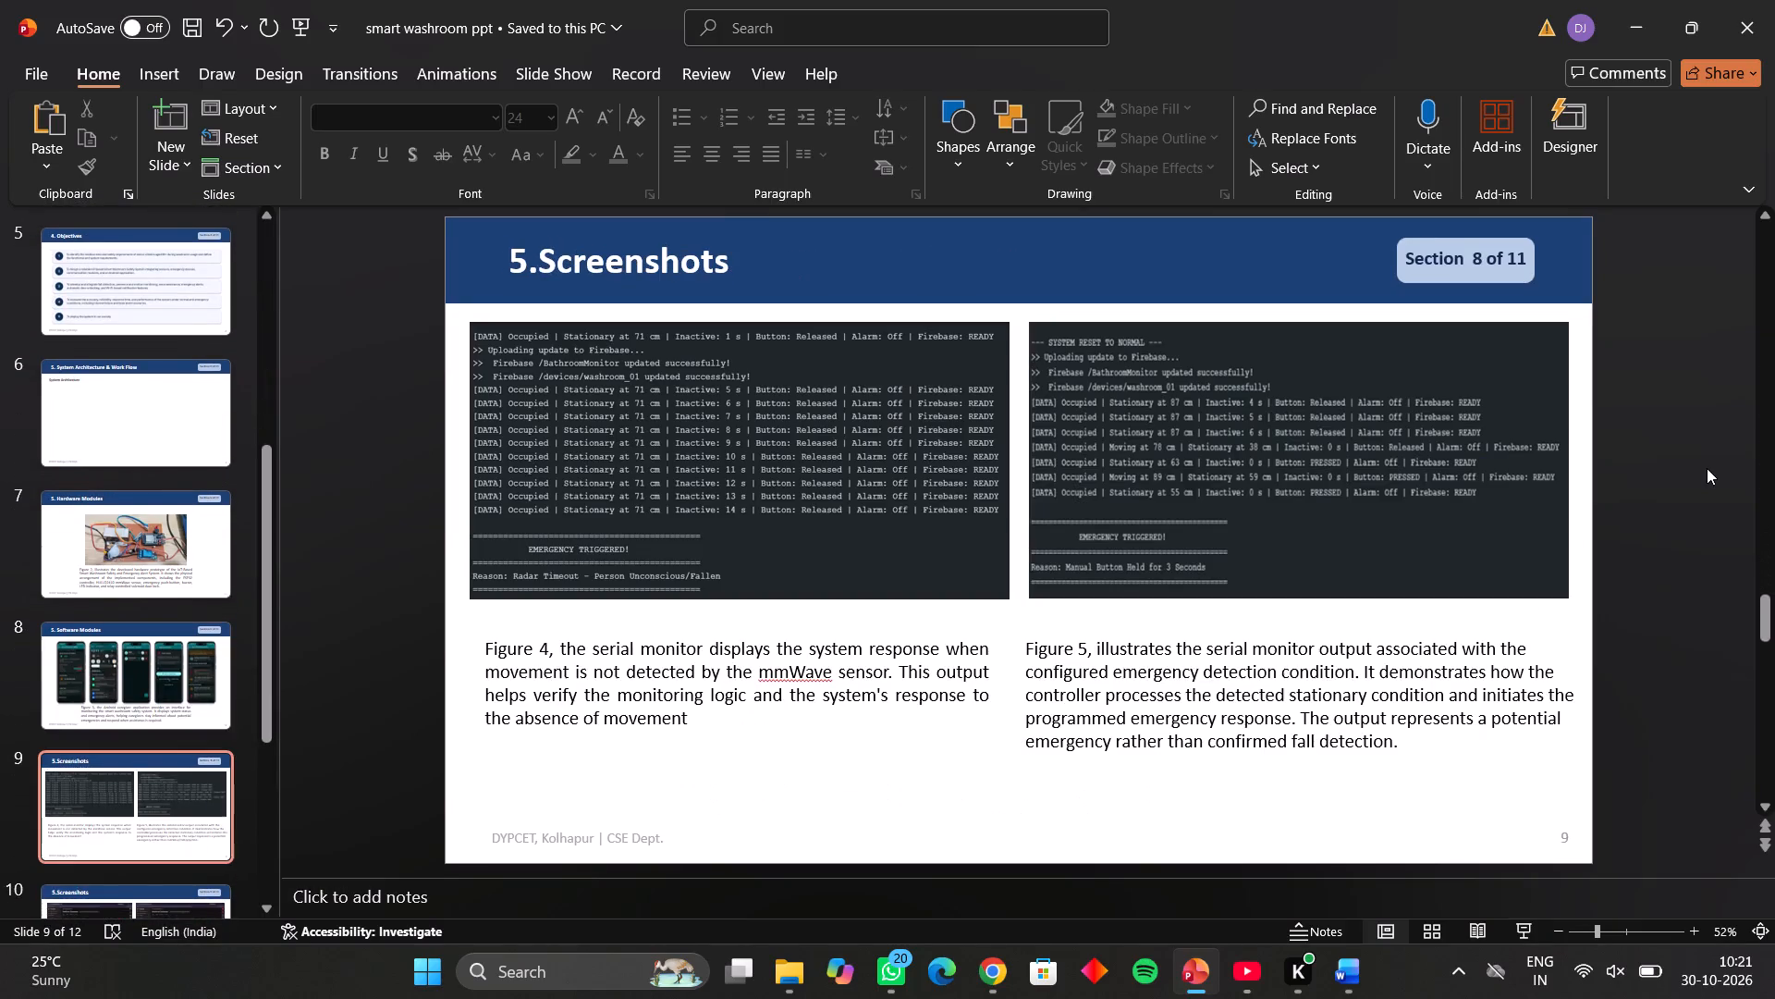
key(Down)
key(Down)
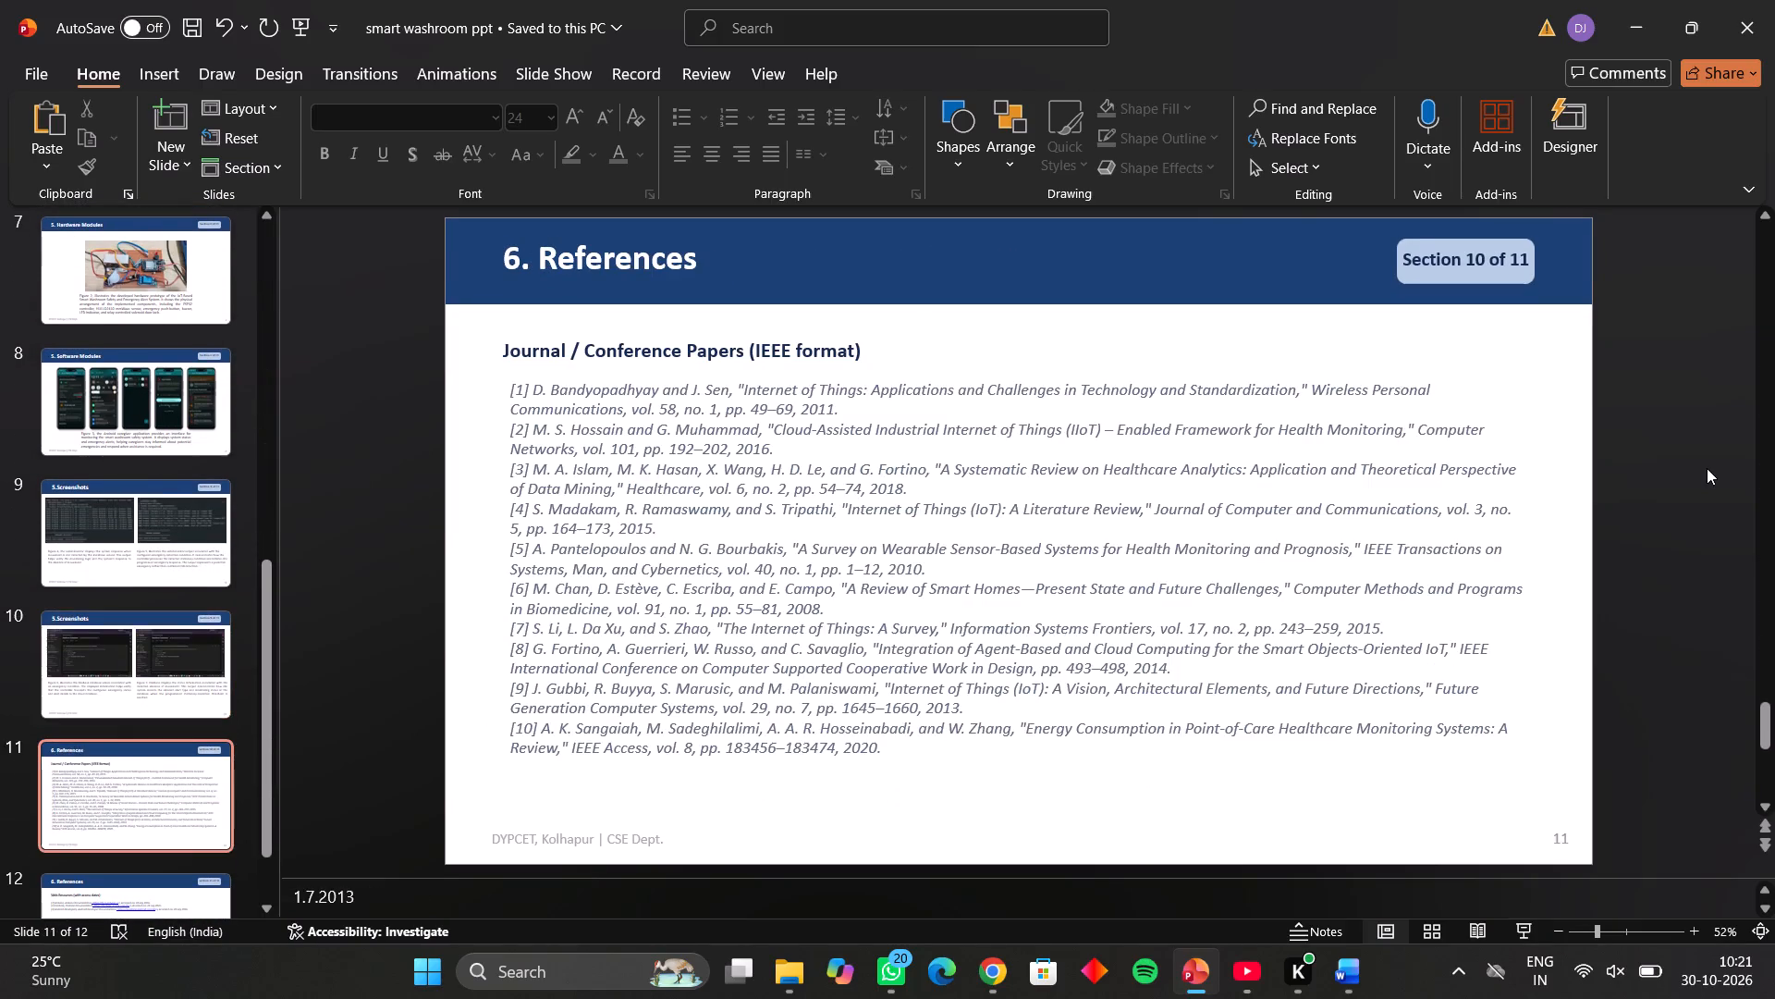
key(Down)
key(Down)
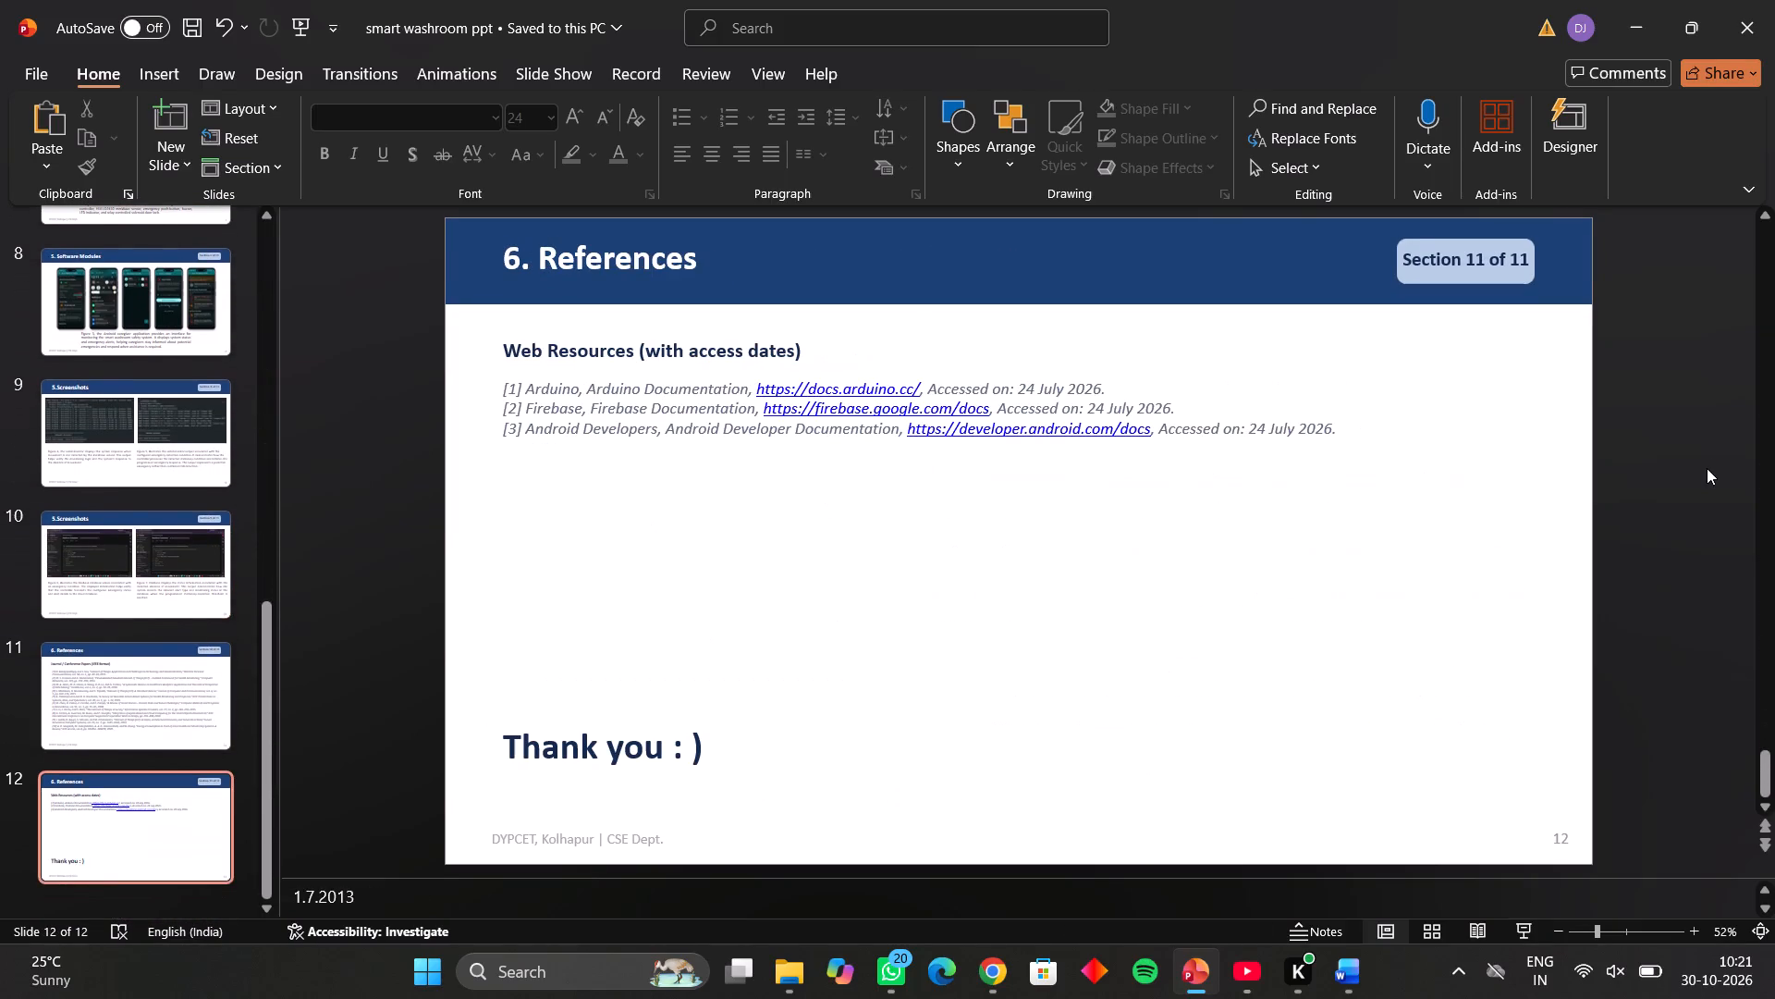
Save the presentation.
key(ctrl+s)
key(ctrl+s)
Check the arch.drawio diagram in Chrome, switch to the project report in Word, and look back through chapter 5's outputs and testing sections.
click(986, 974)
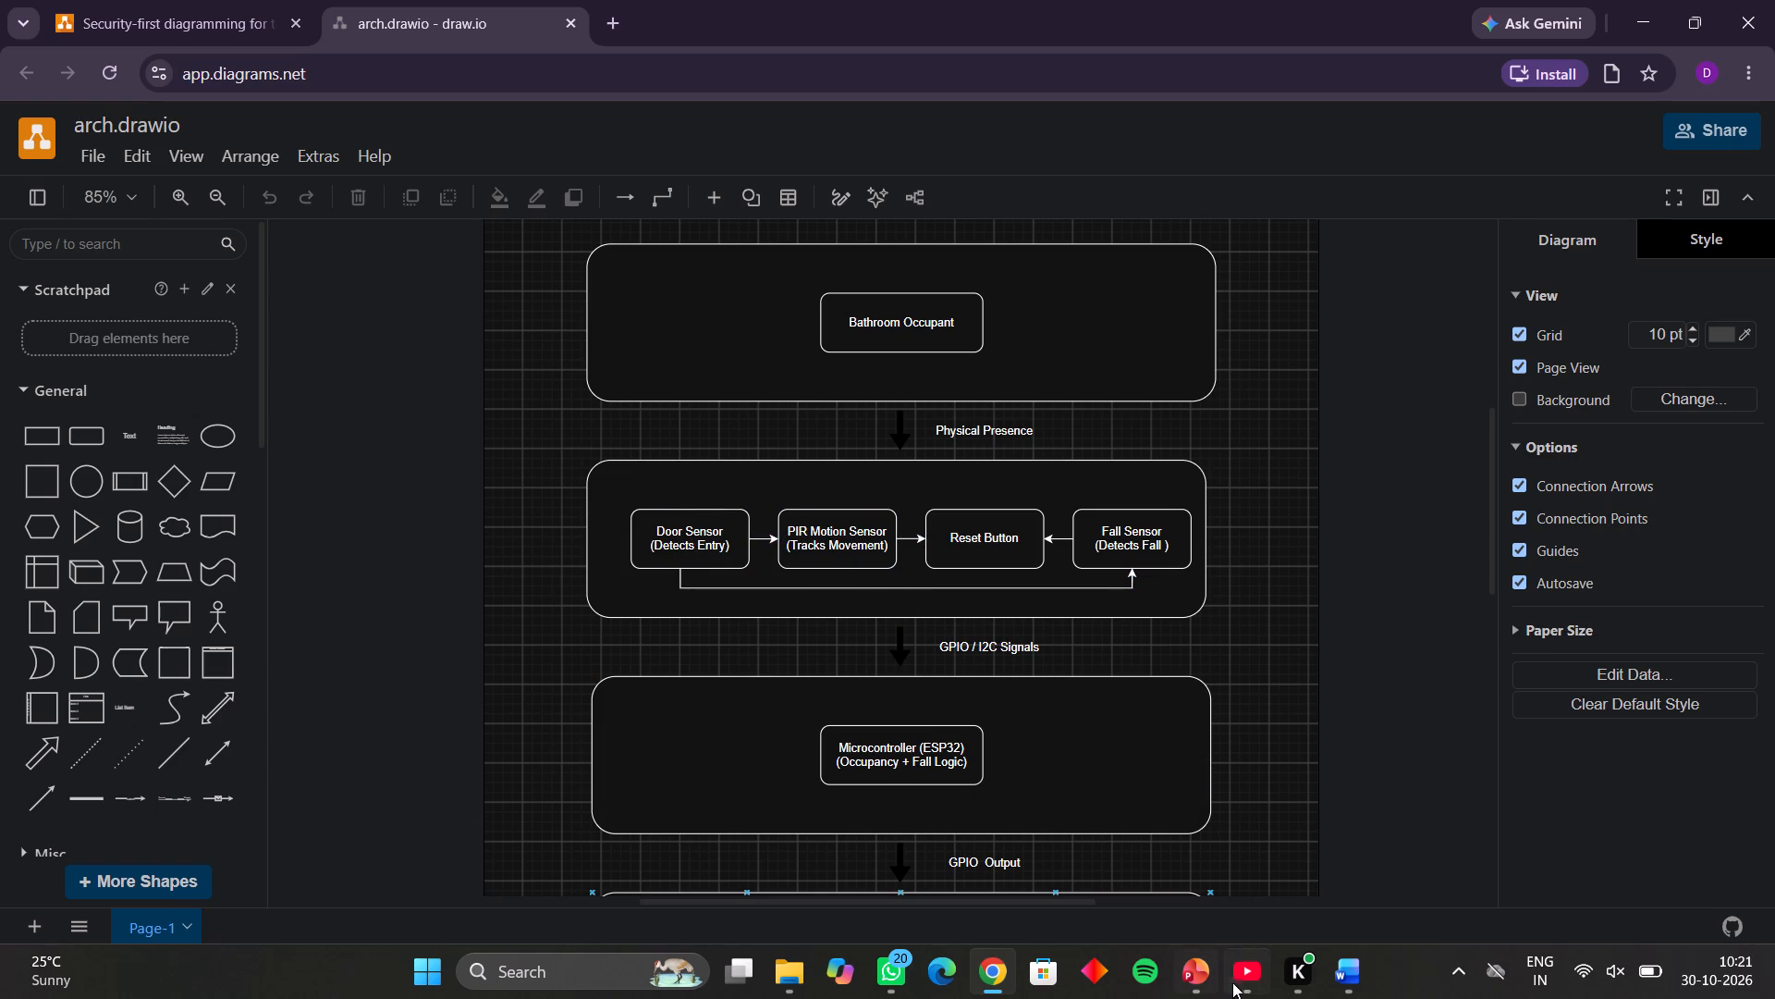
click(1204, 983)
click(1365, 997)
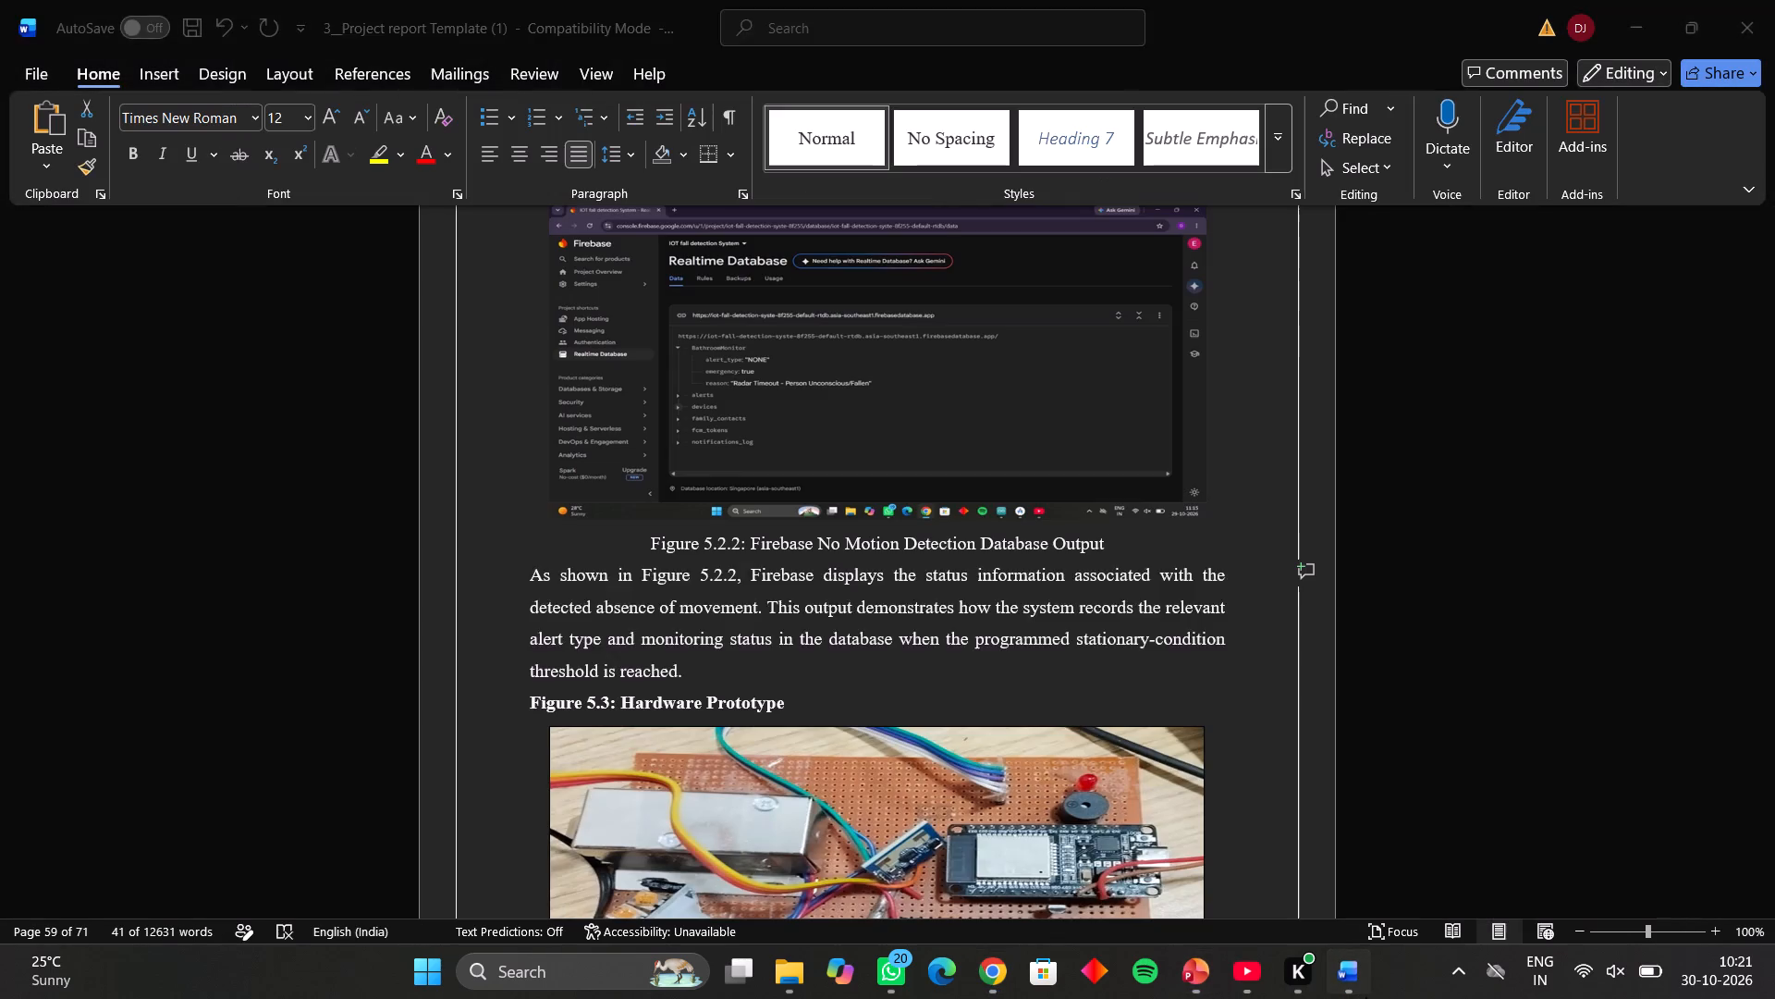
click(1588, 586)
key(Up)
key(Up)
key(Up)
key(Up)
key(Up)
key(Up)
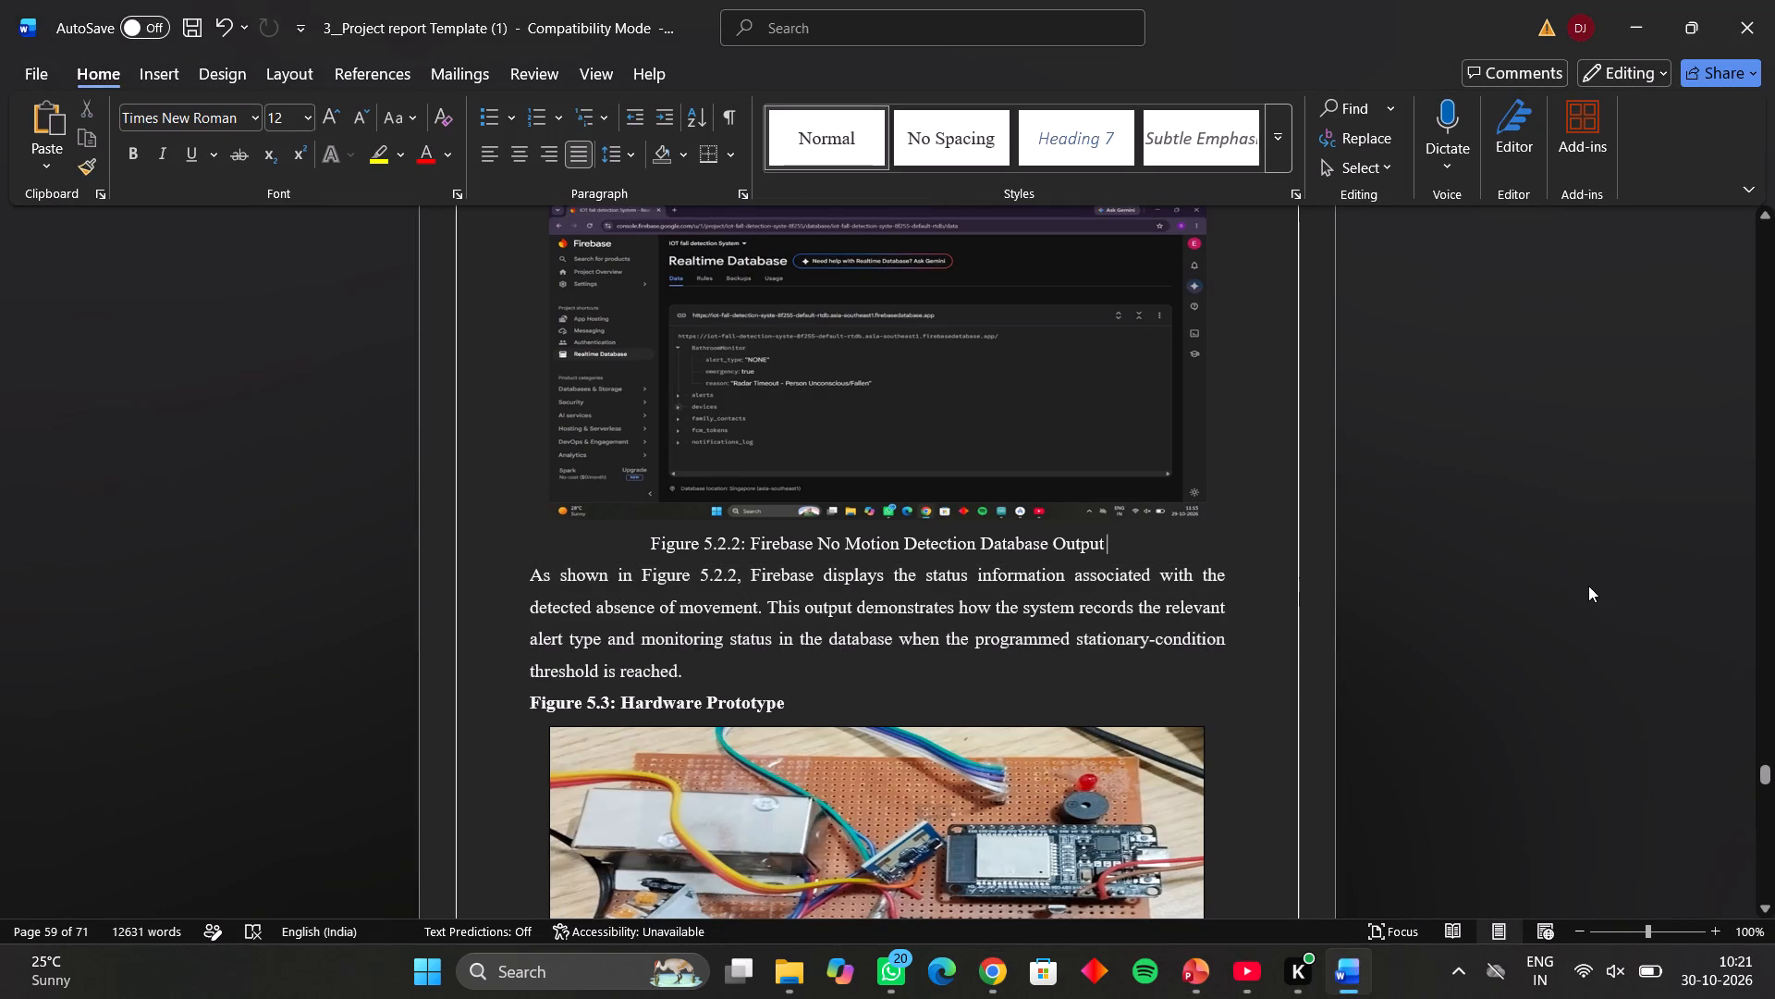
key(Up)
key(Up)
key(Up)
key(Up)
key(Up)
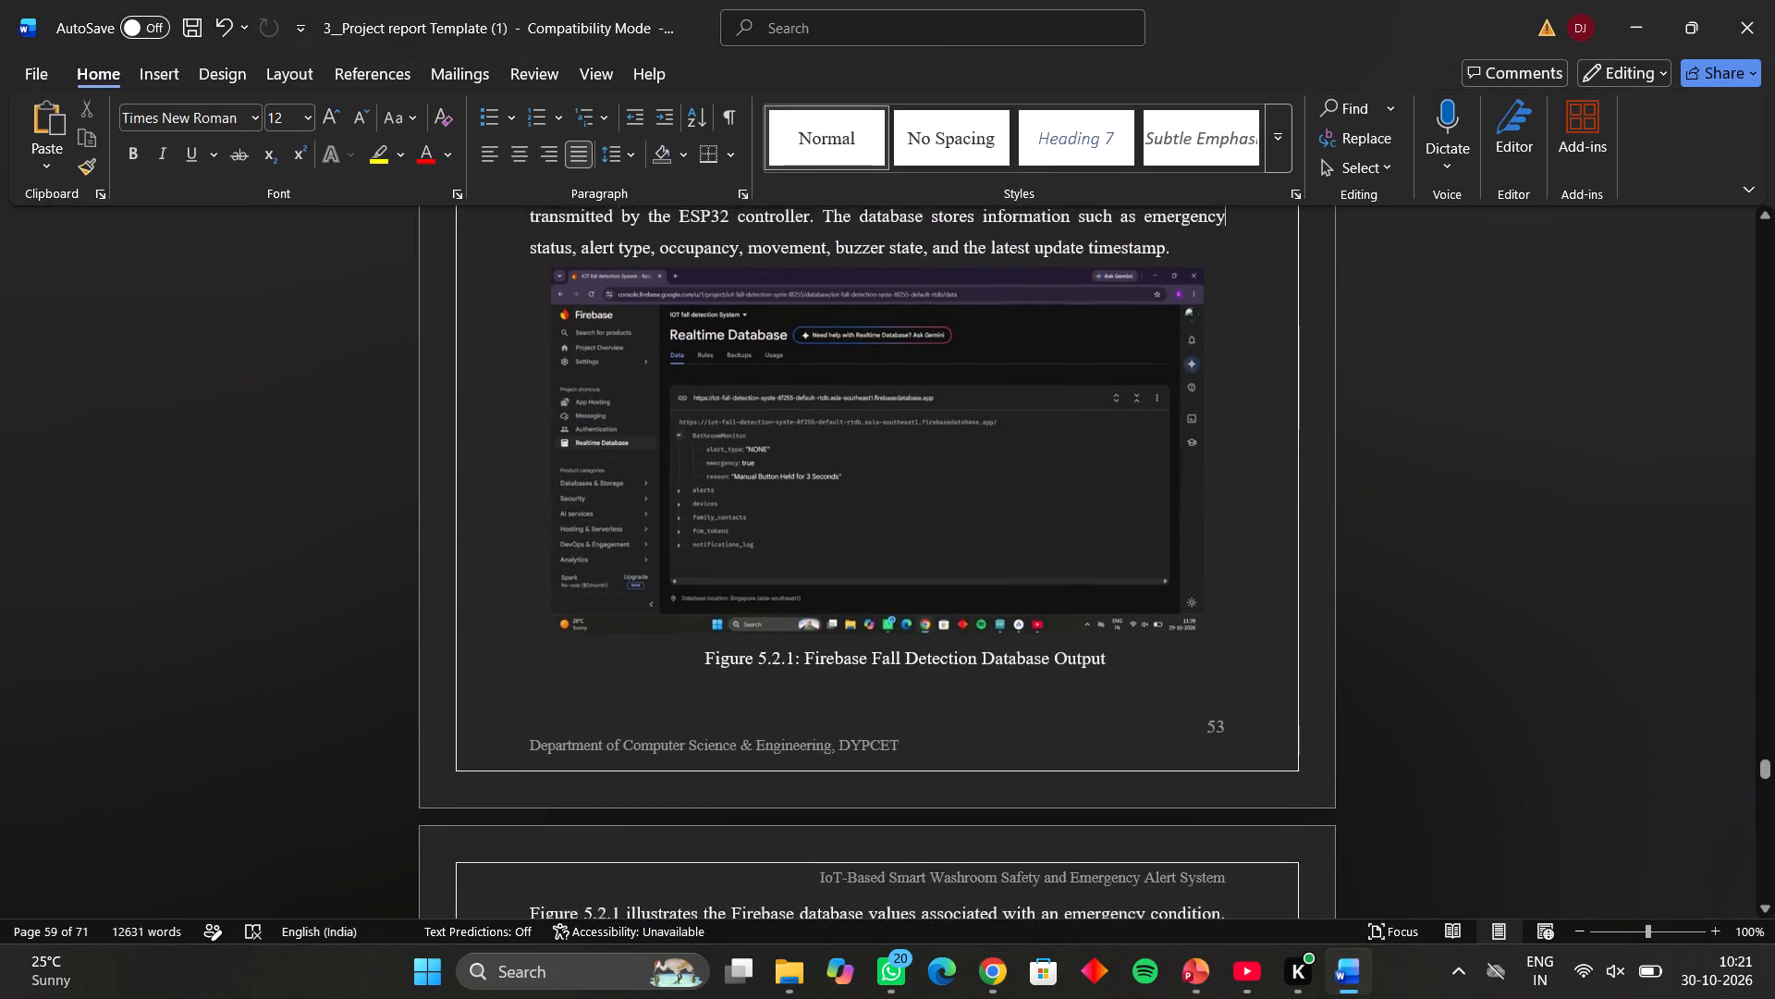
key(Up)
key(Up)
key(Up)
key(Up)
key(Up)
key(Up)
key(Up)
key(Up)
key(Up)
key(Up)
key(Up)
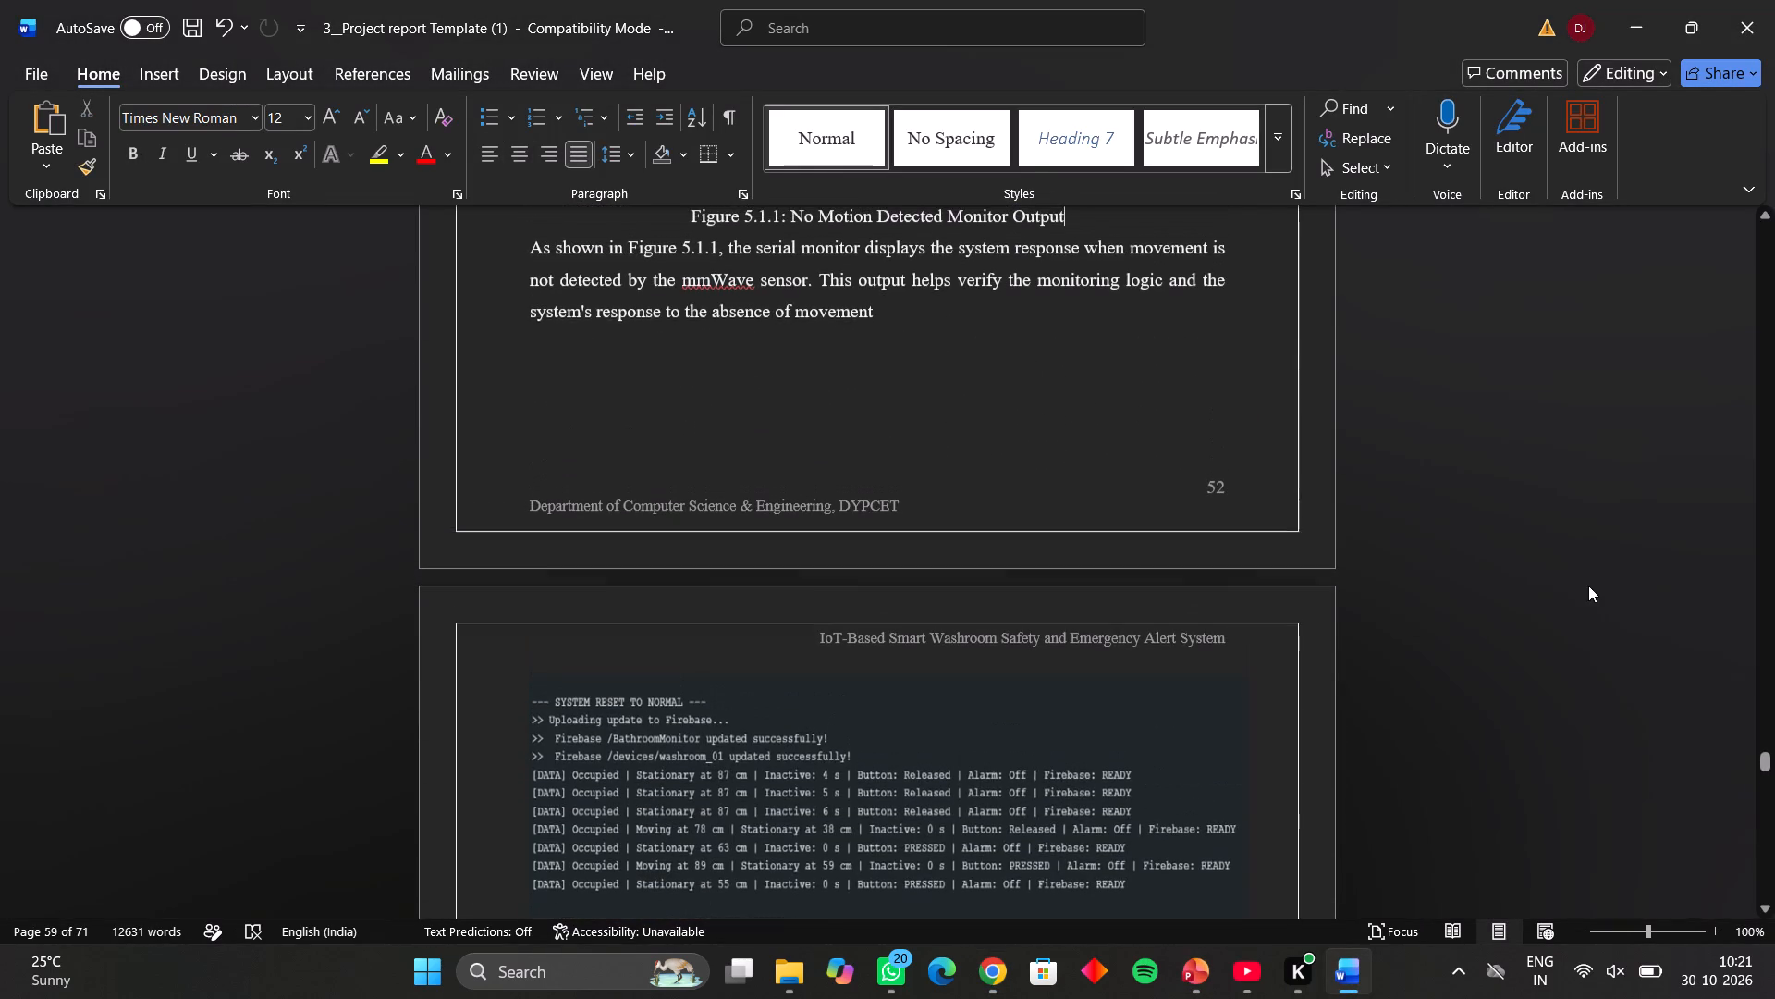
scroll(1556, 558, up, 6)
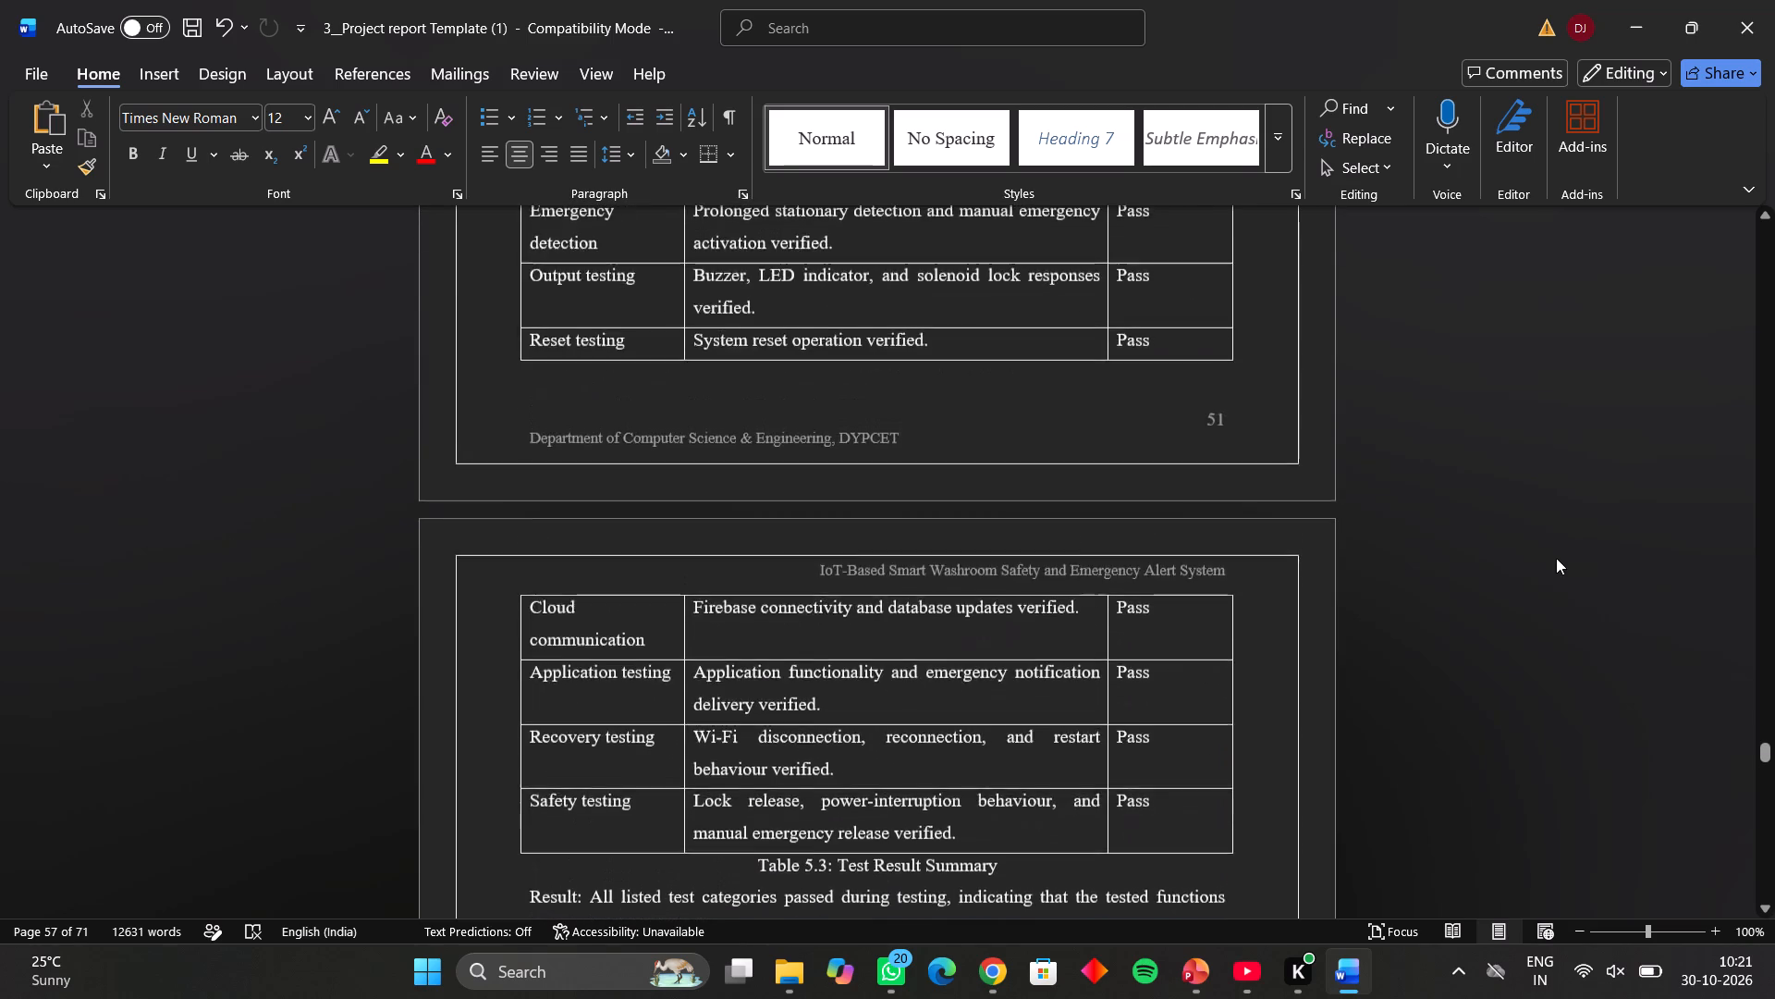
scroll(1556, 558, up, 13)
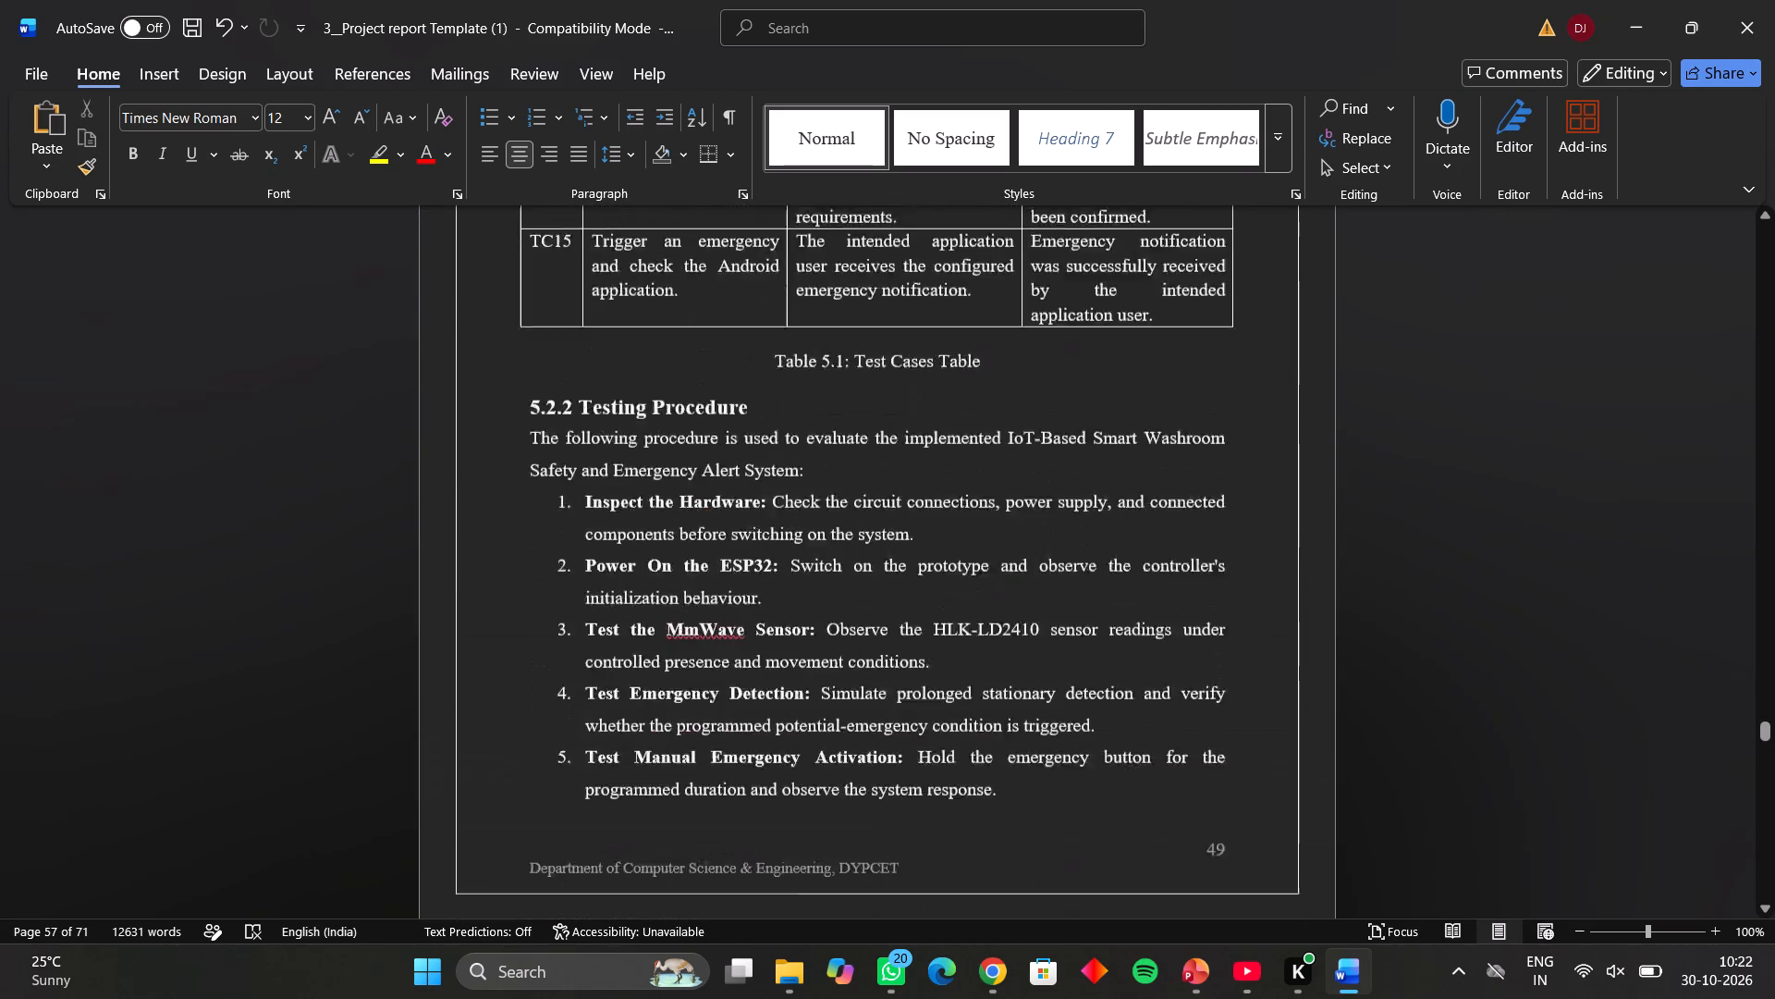
scroll(1556, 558, up, 4)
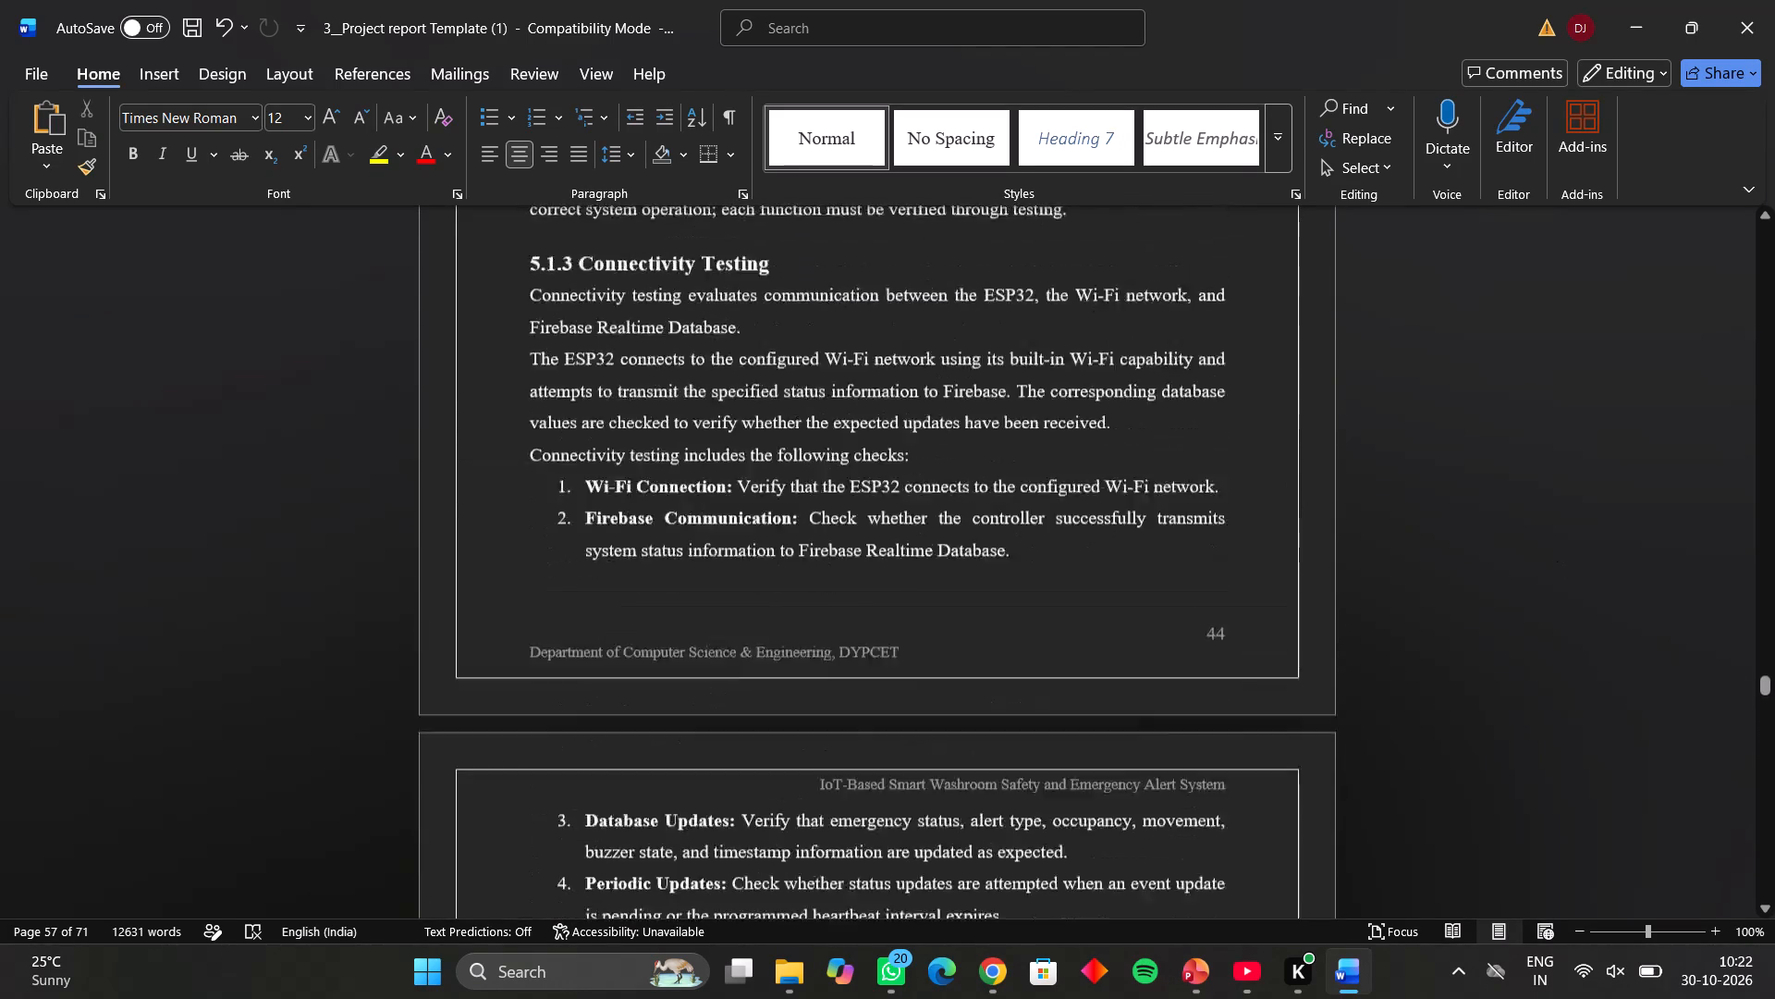
scroll(1556, 558, up, 5)
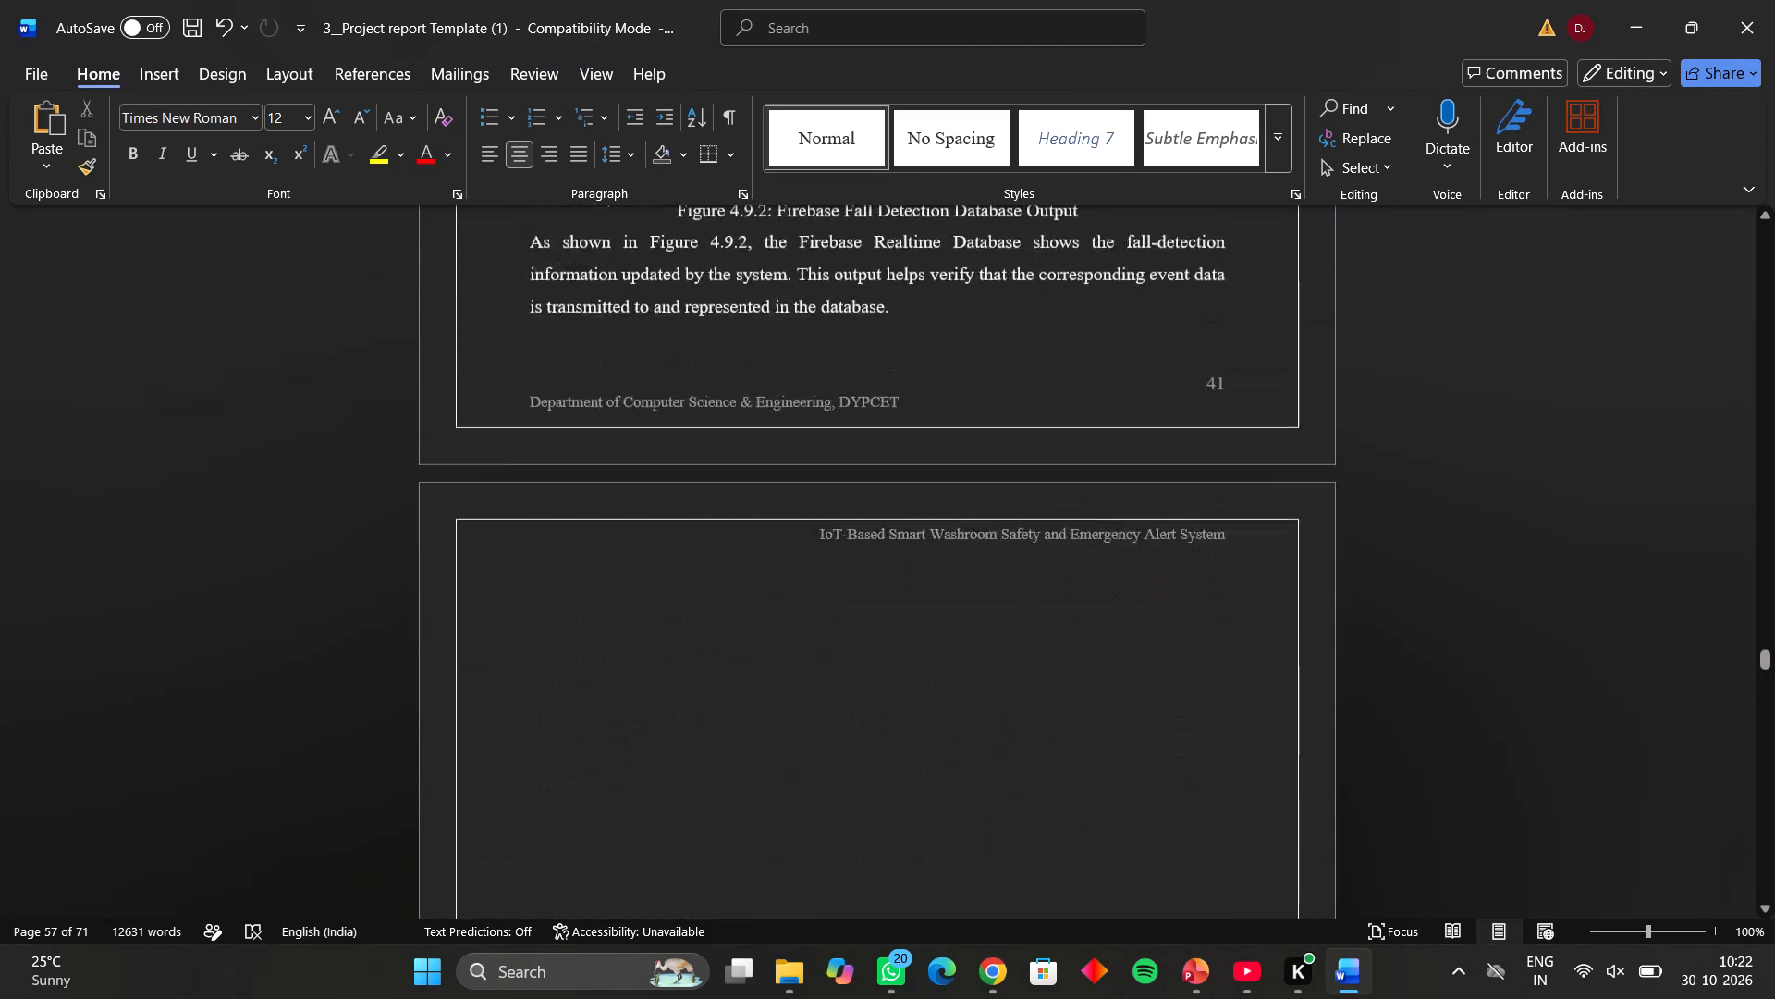
Look back through chapter 4 of the report, covering the implementation screenshots, pseudocode, and components and libraries table.
scroll(1556, 558, up, 4)
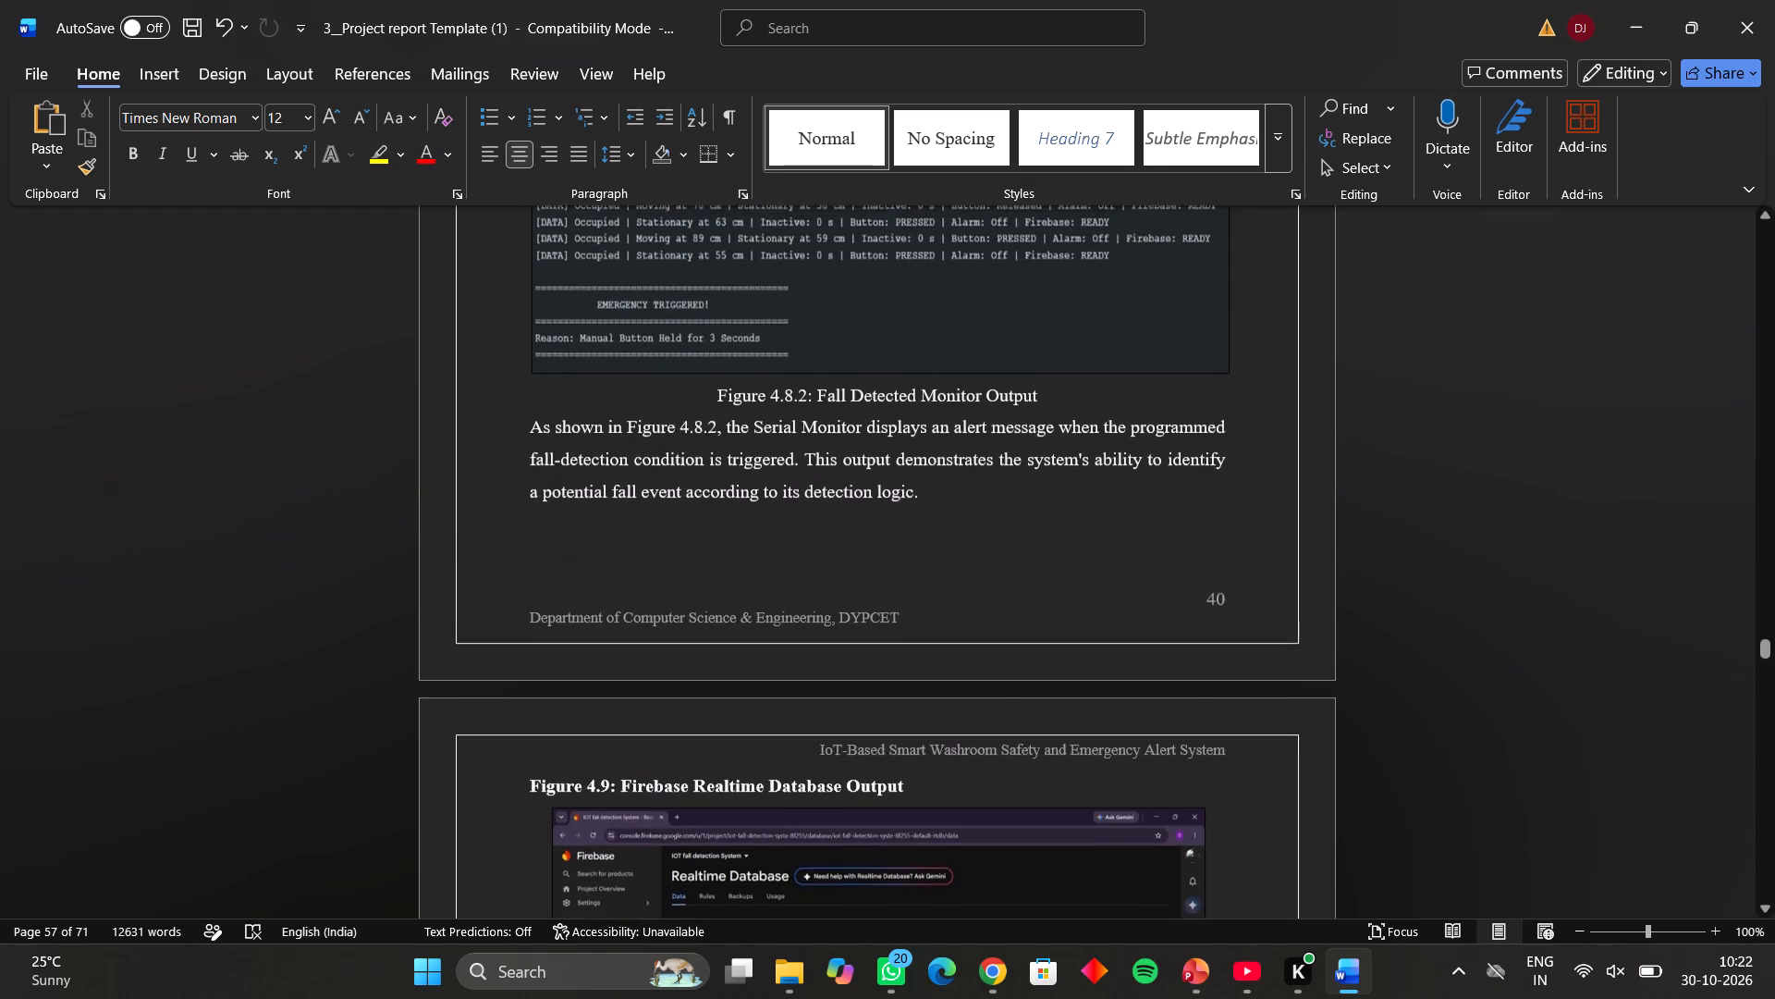
scroll(1556, 558, up, 10)
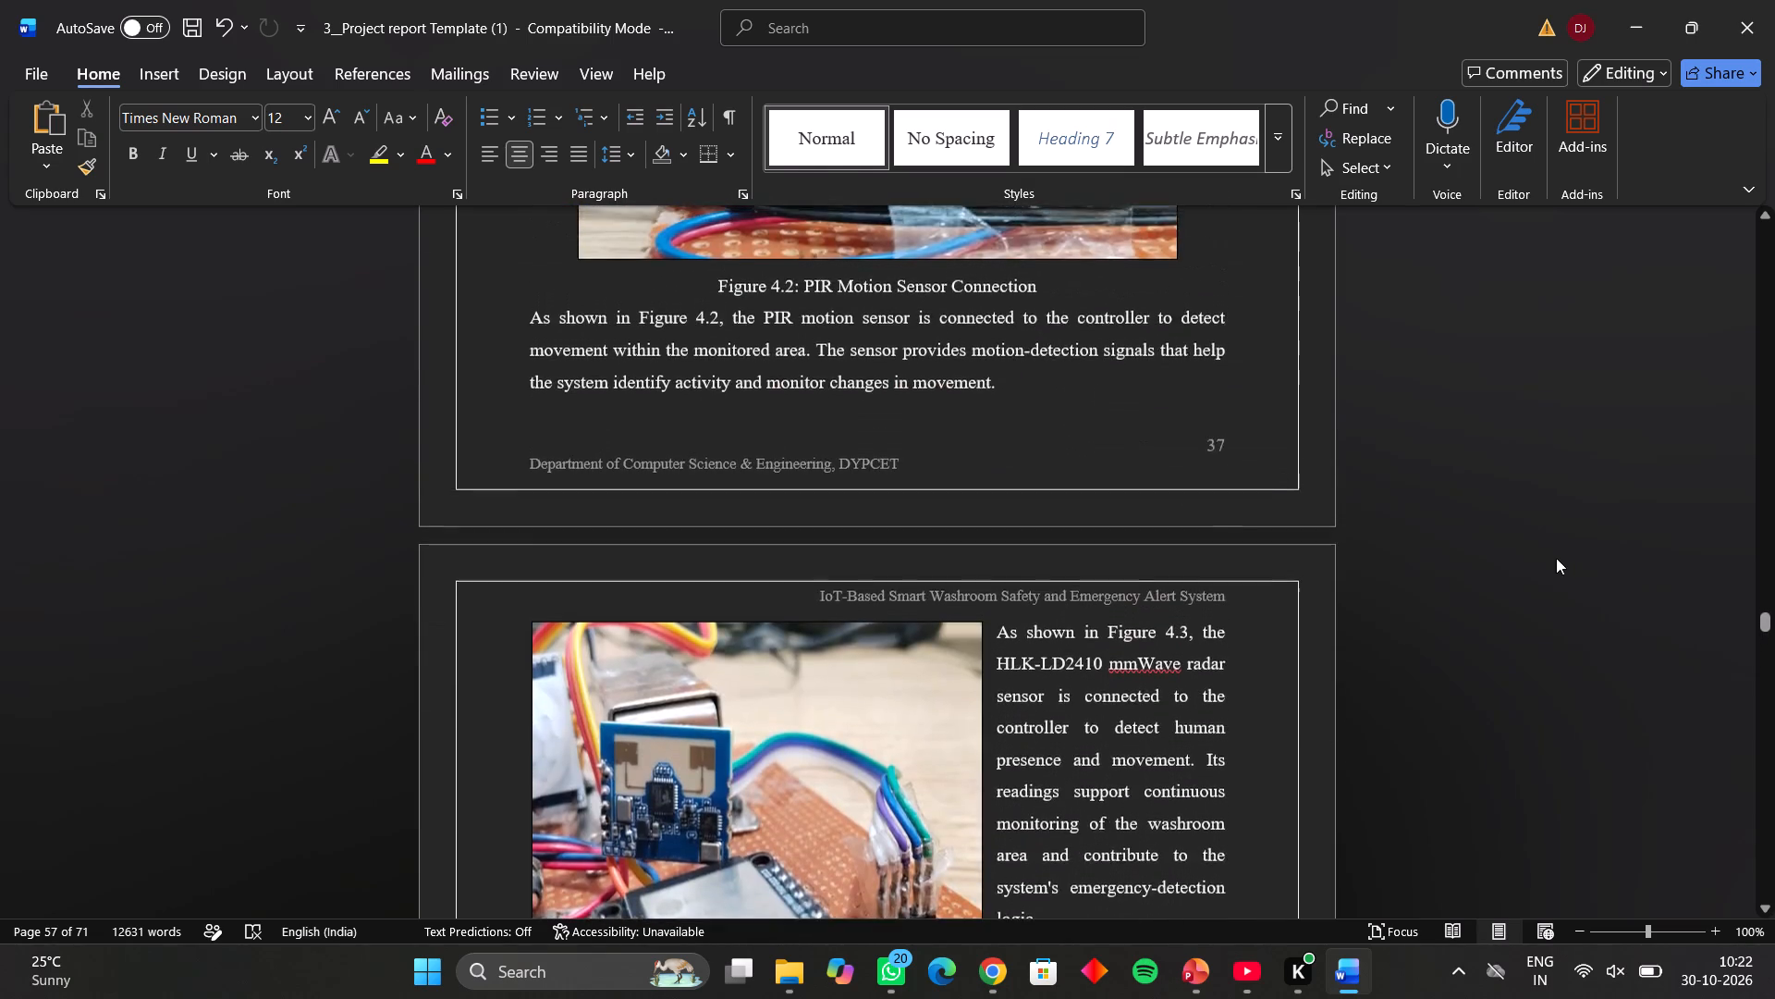
scroll(1556, 558, up, 2)
scroll(1556, 558, down, 2)
scroll(1556, 558, up, 3)
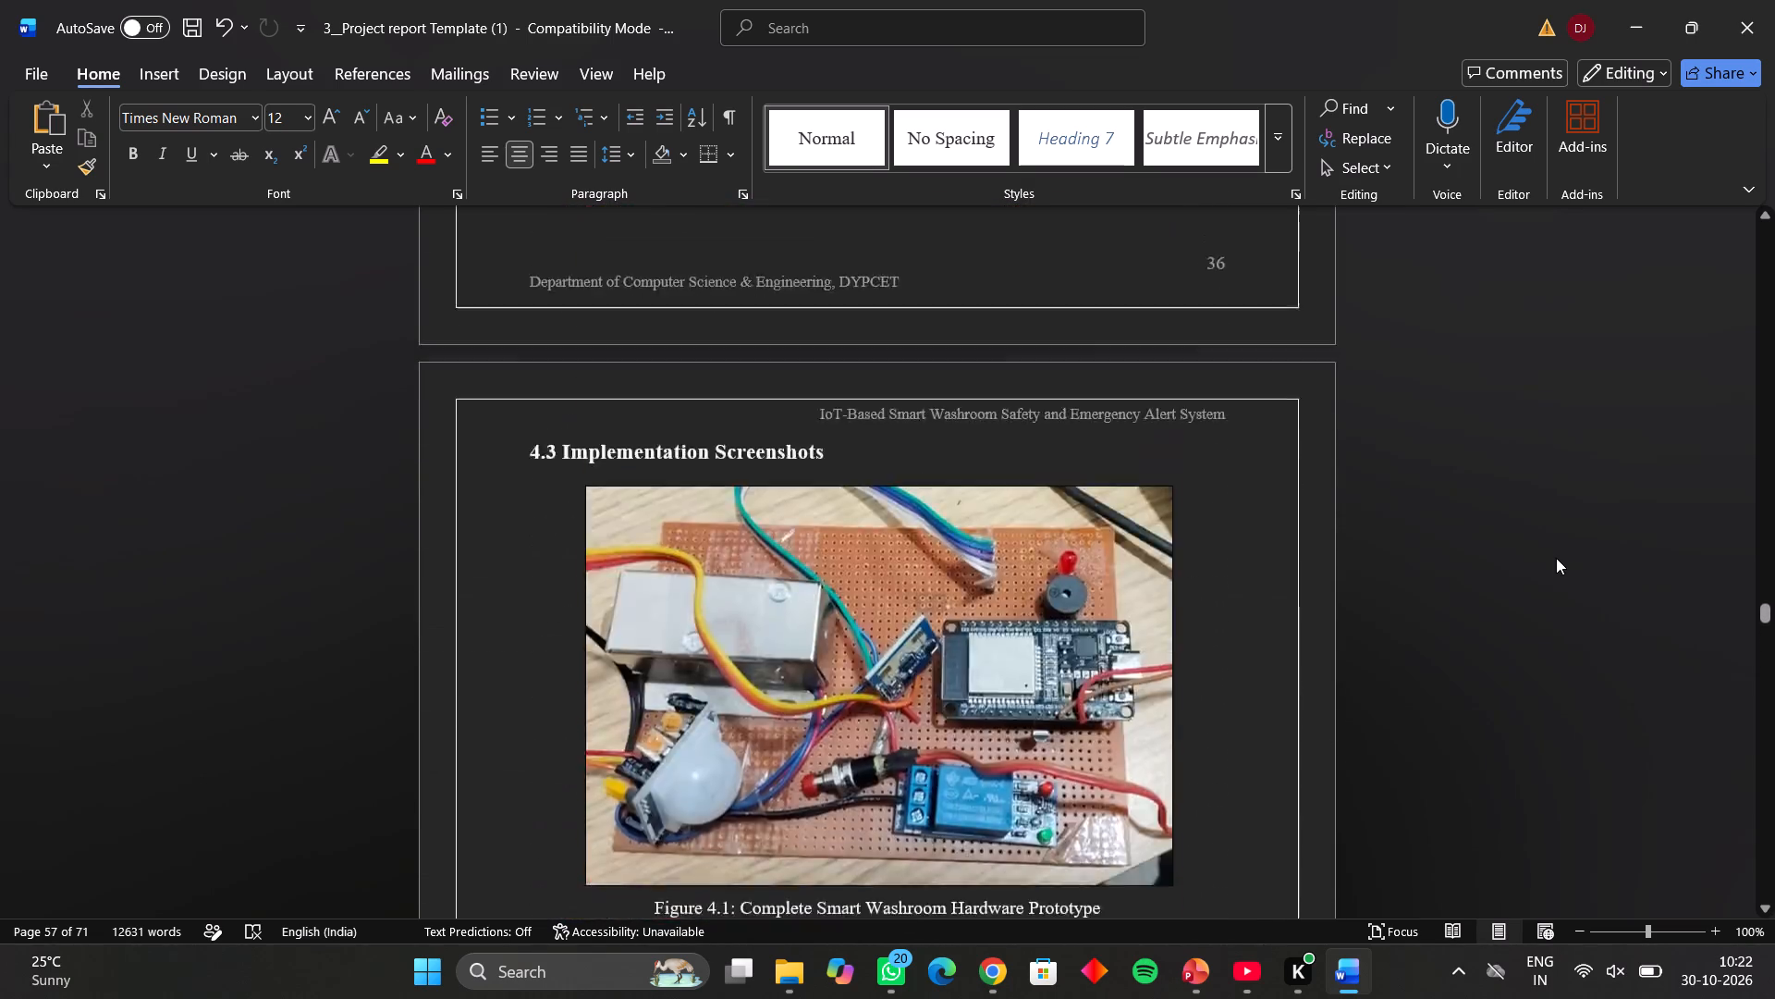
scroll(1556, 558, up, 7)
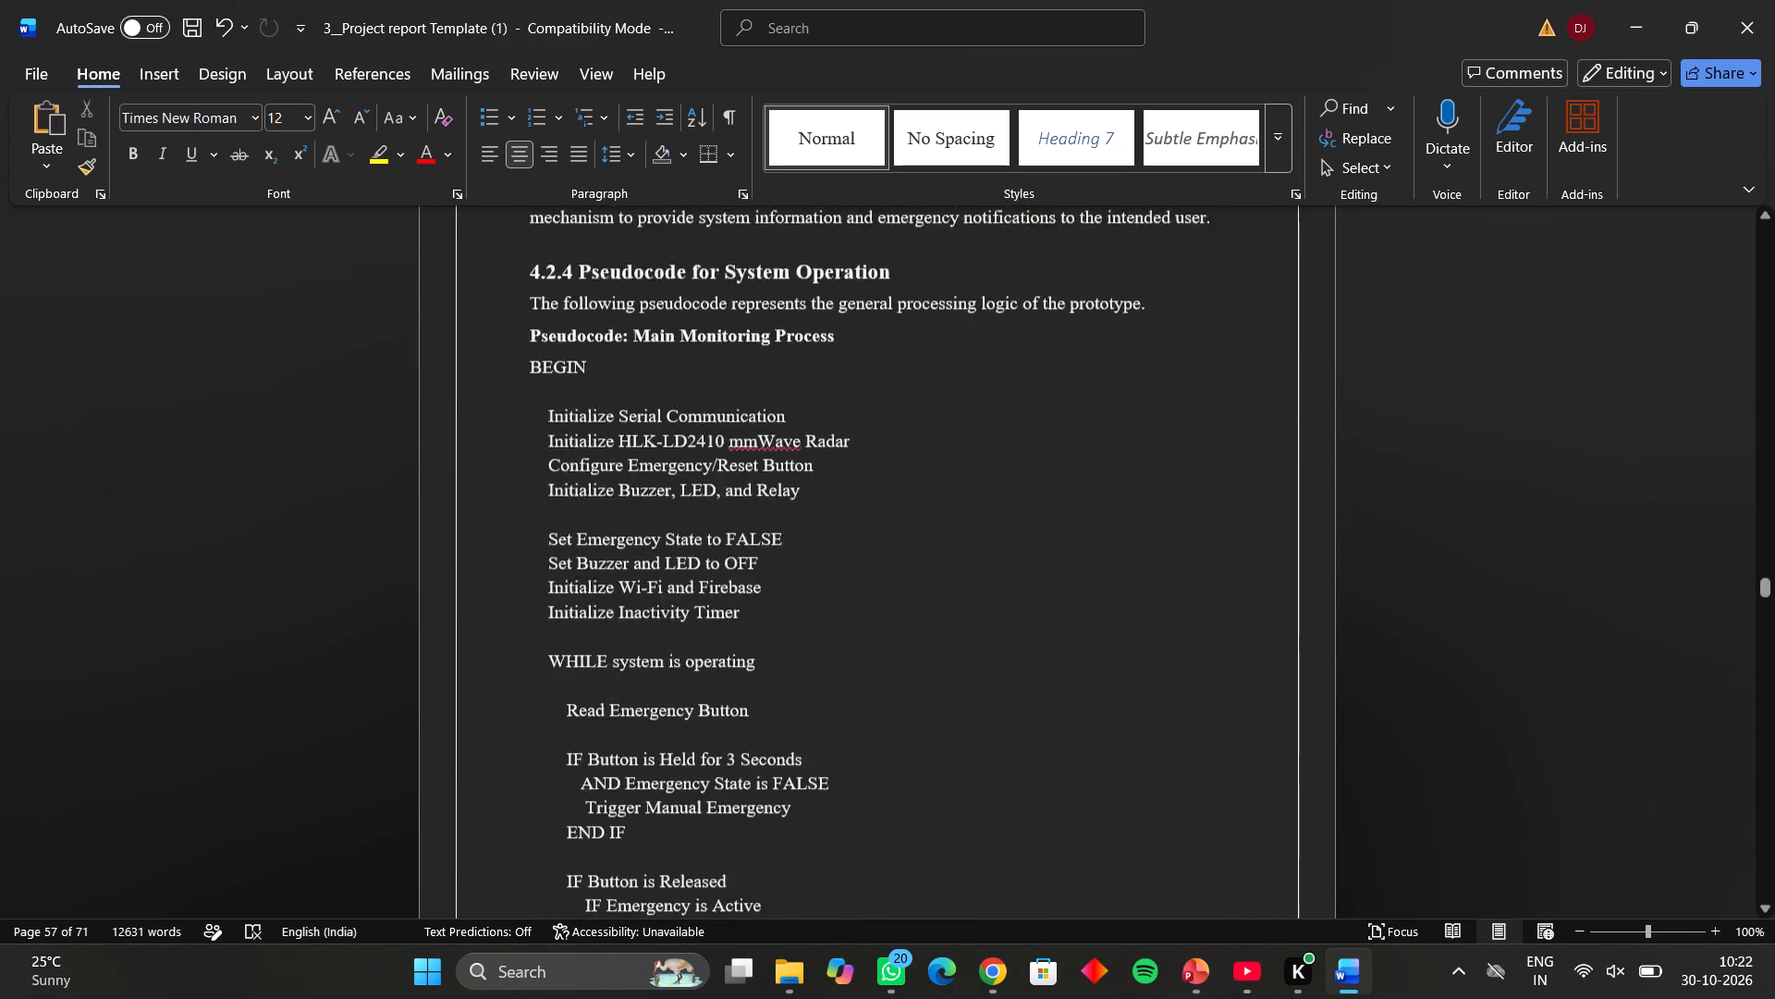
scroll(1556, 558, up, 6)
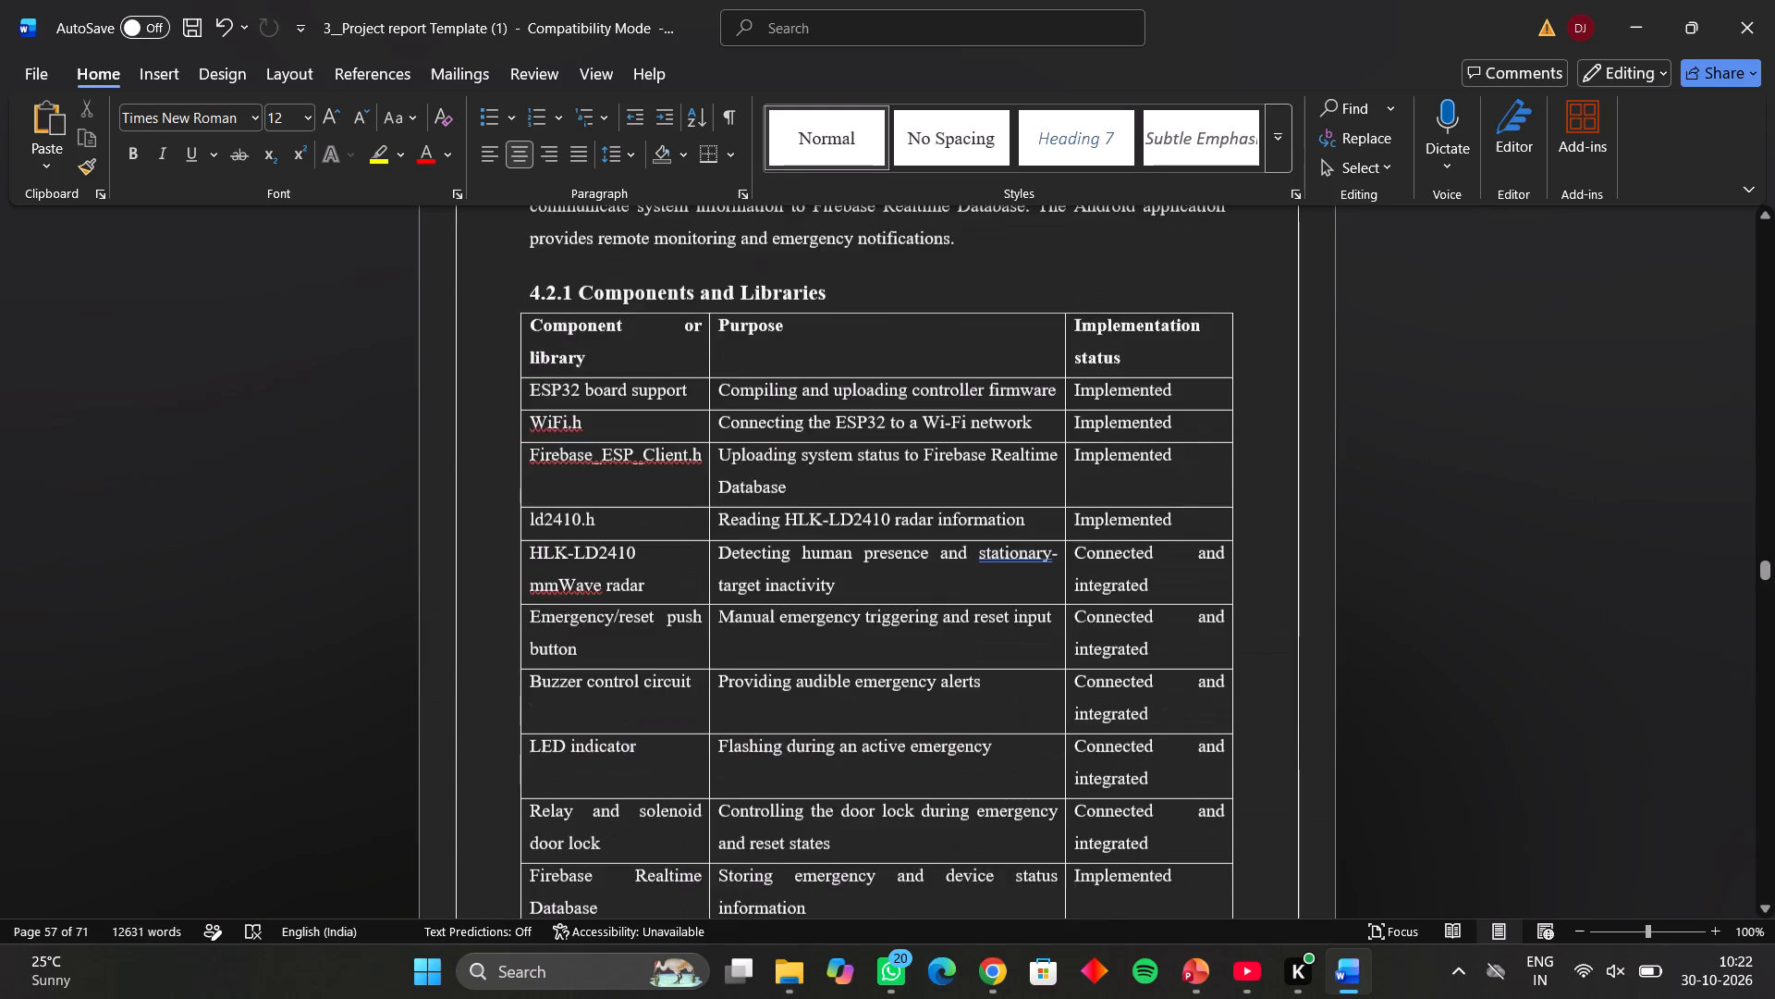
scroll(1556, 558, up, 3)
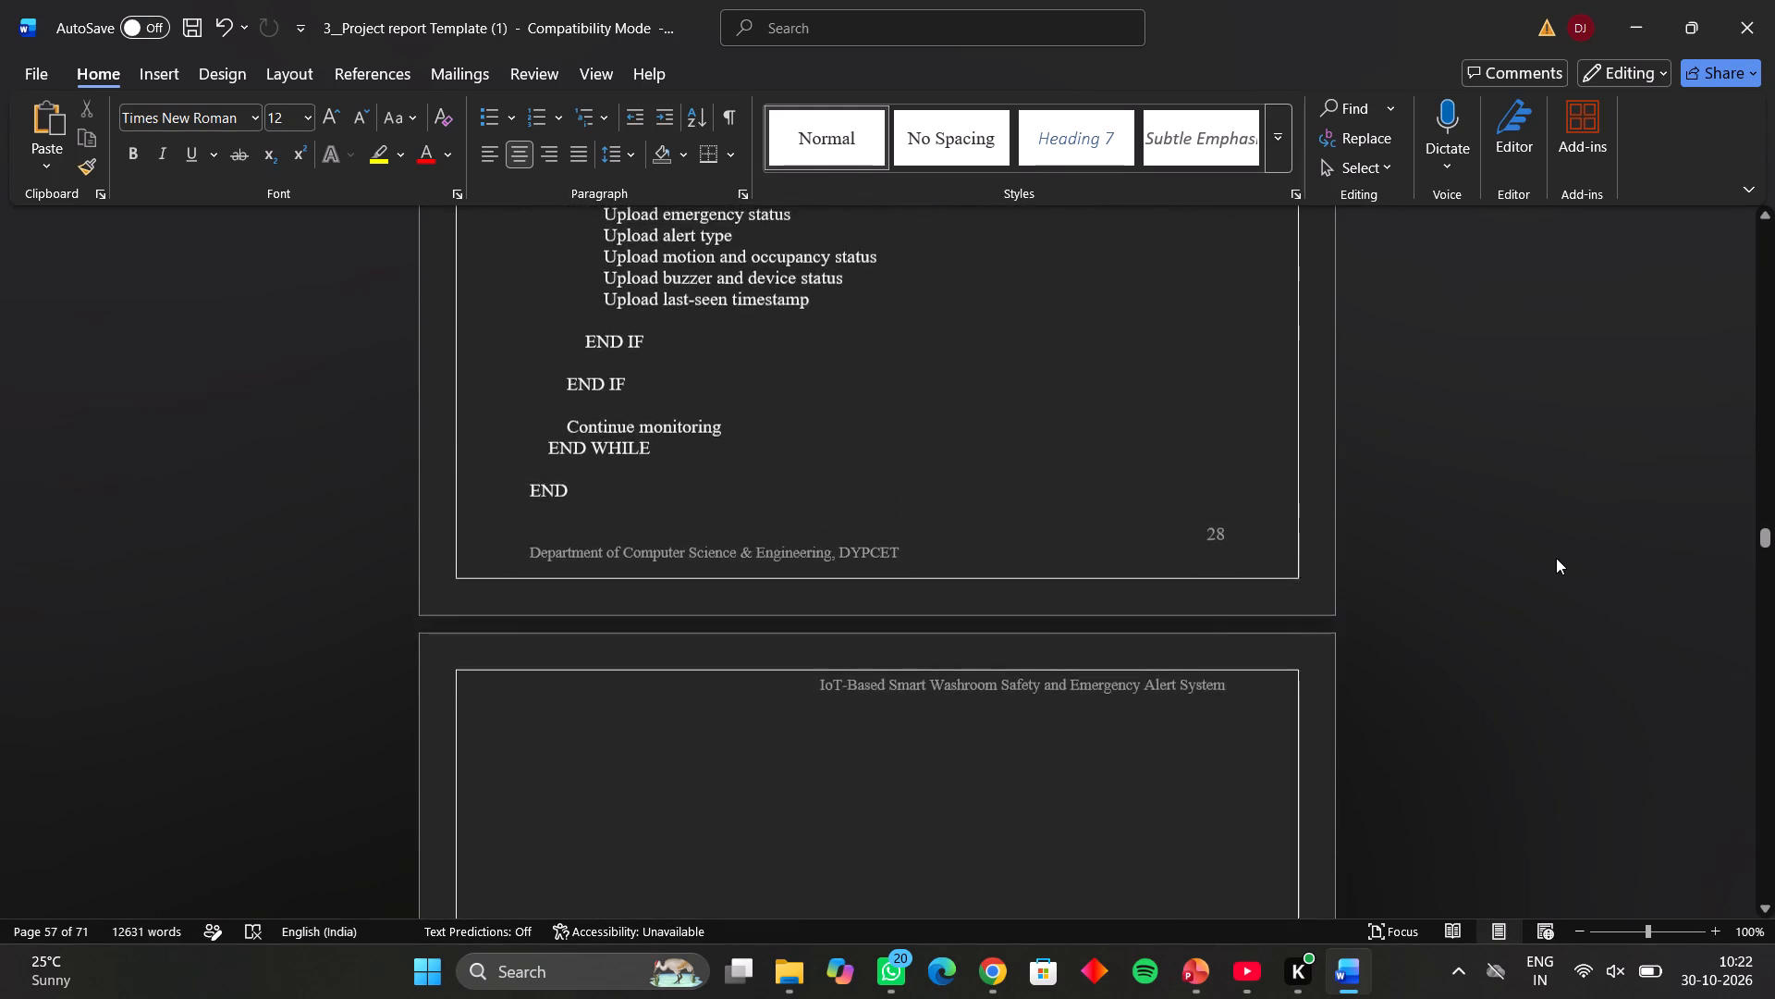
Look back through chapter 3 of the report to section 3.1.1 and examine the System Architecture Diagram, Figure 3.1.
scroll(1556, 558, up, 4)
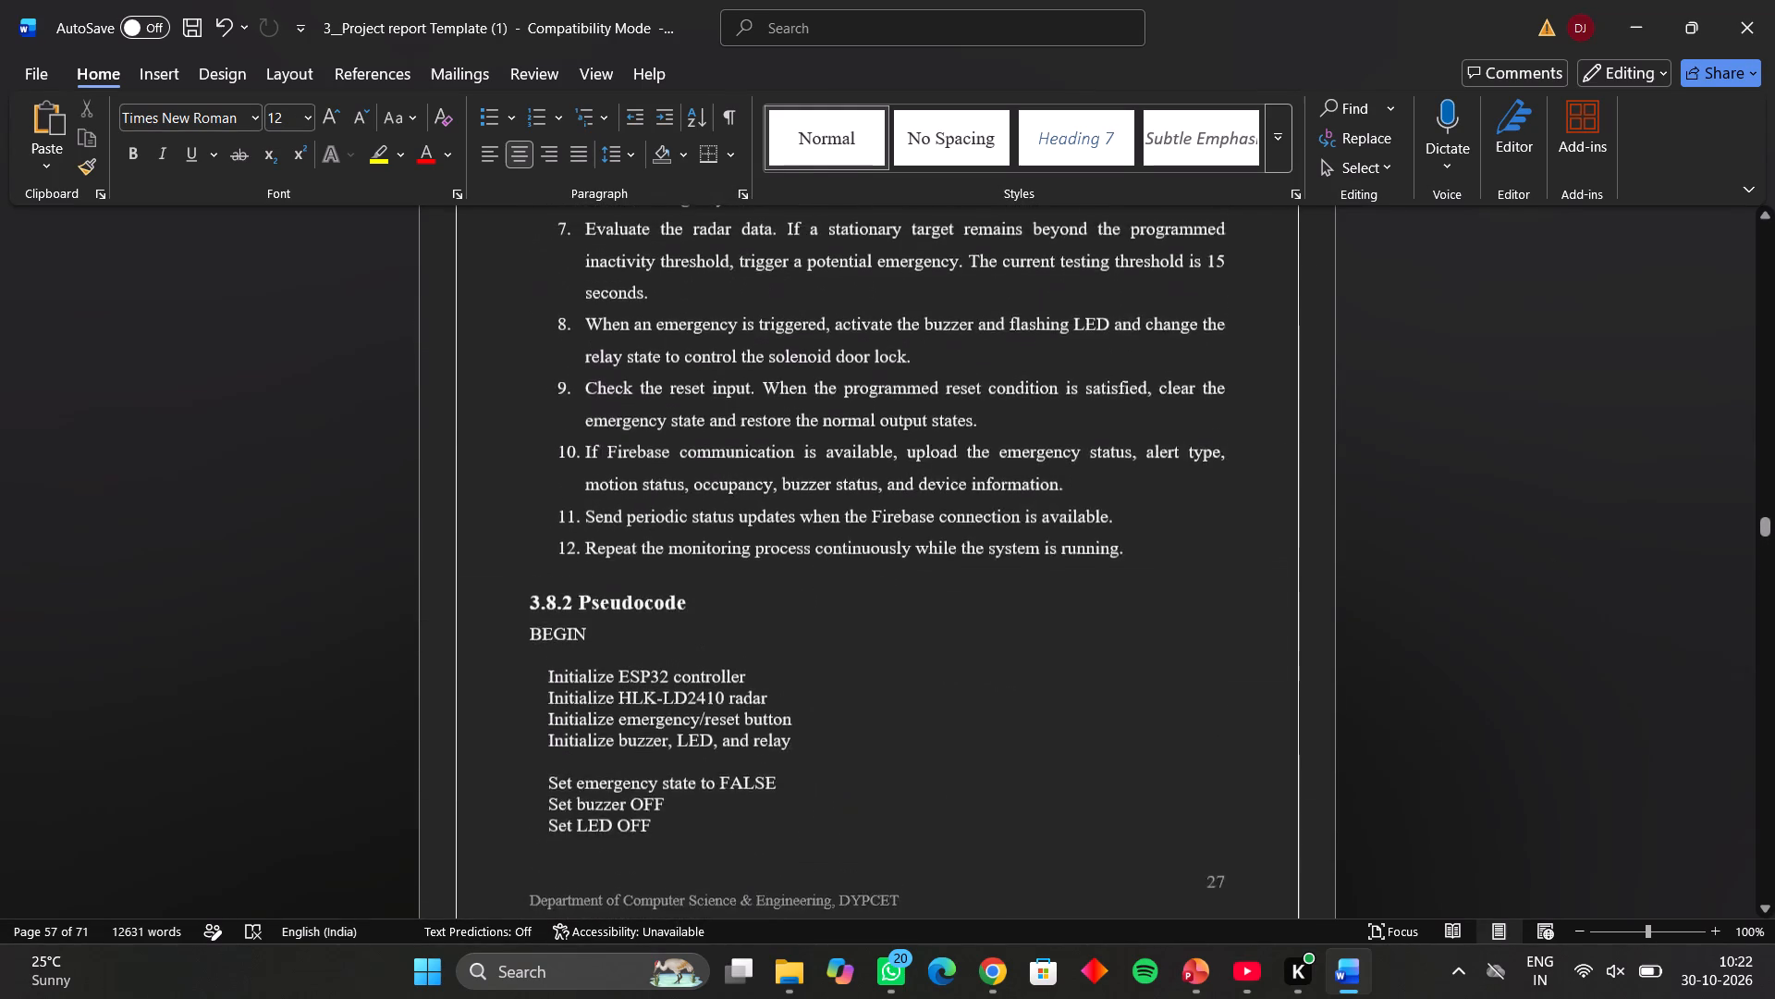
scroll(1556, 558, up, 3)
scroll(1556, 558, down, 2)
scroll(1556, 558, up, 6)
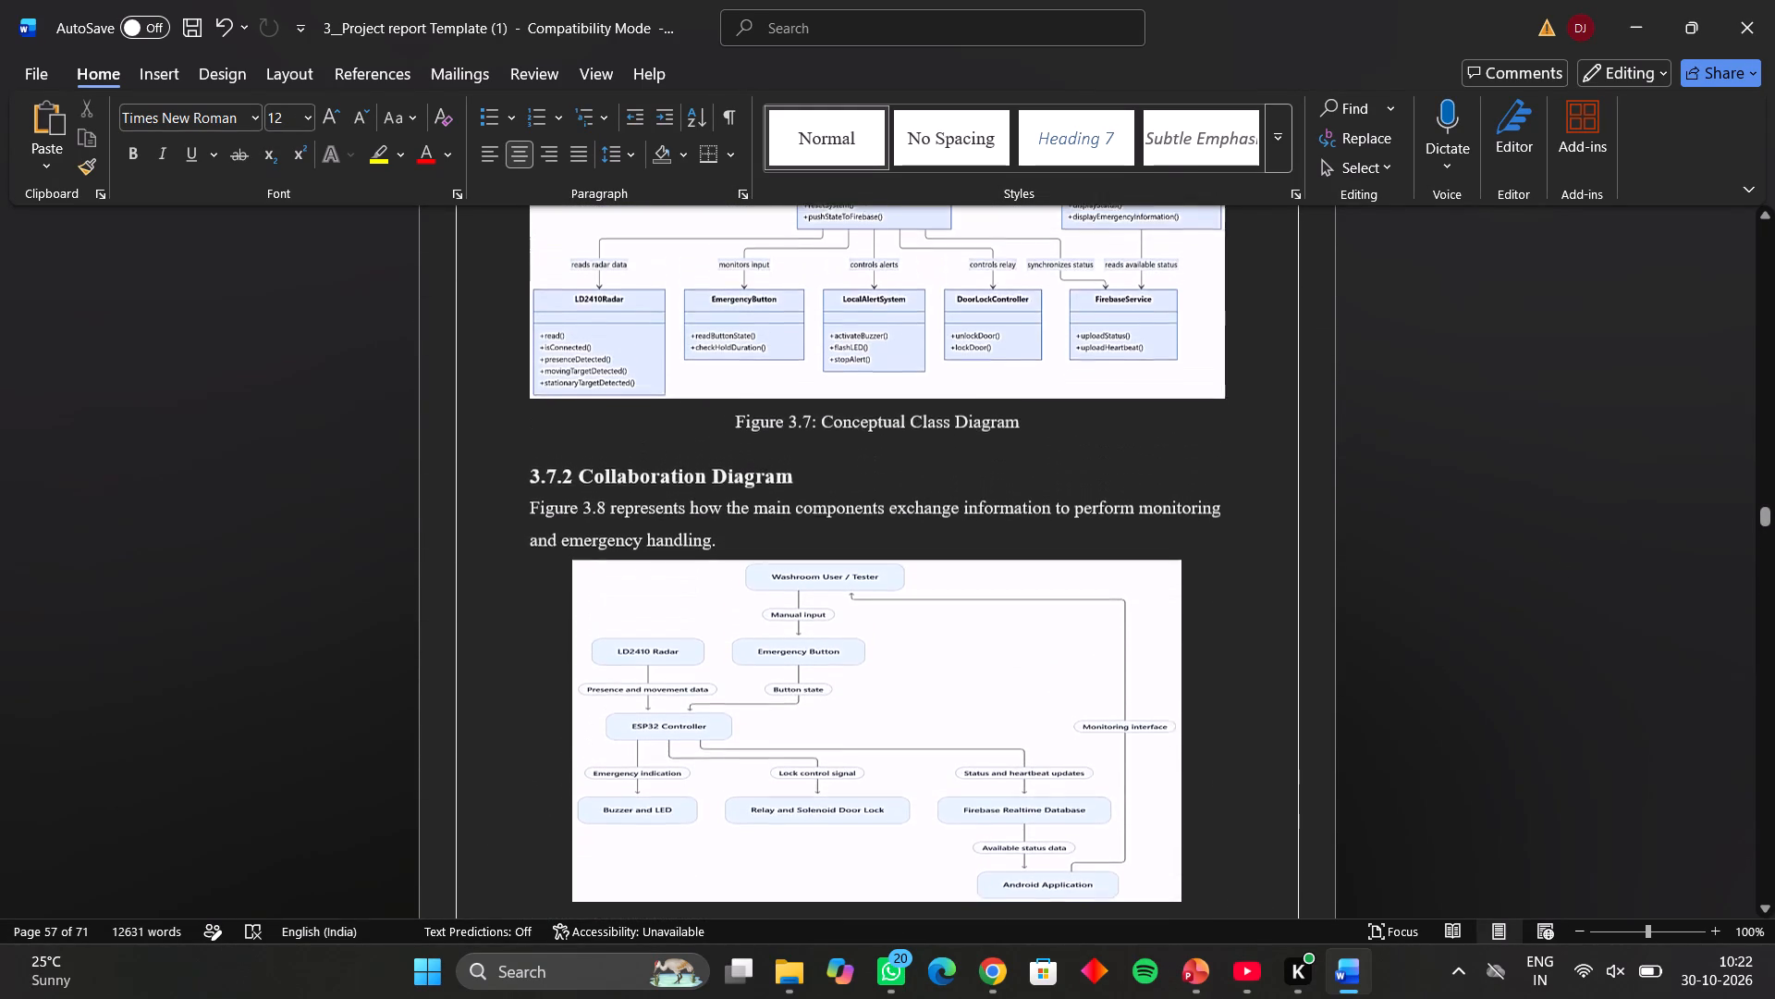
scroll(1556, 558, up, 7)
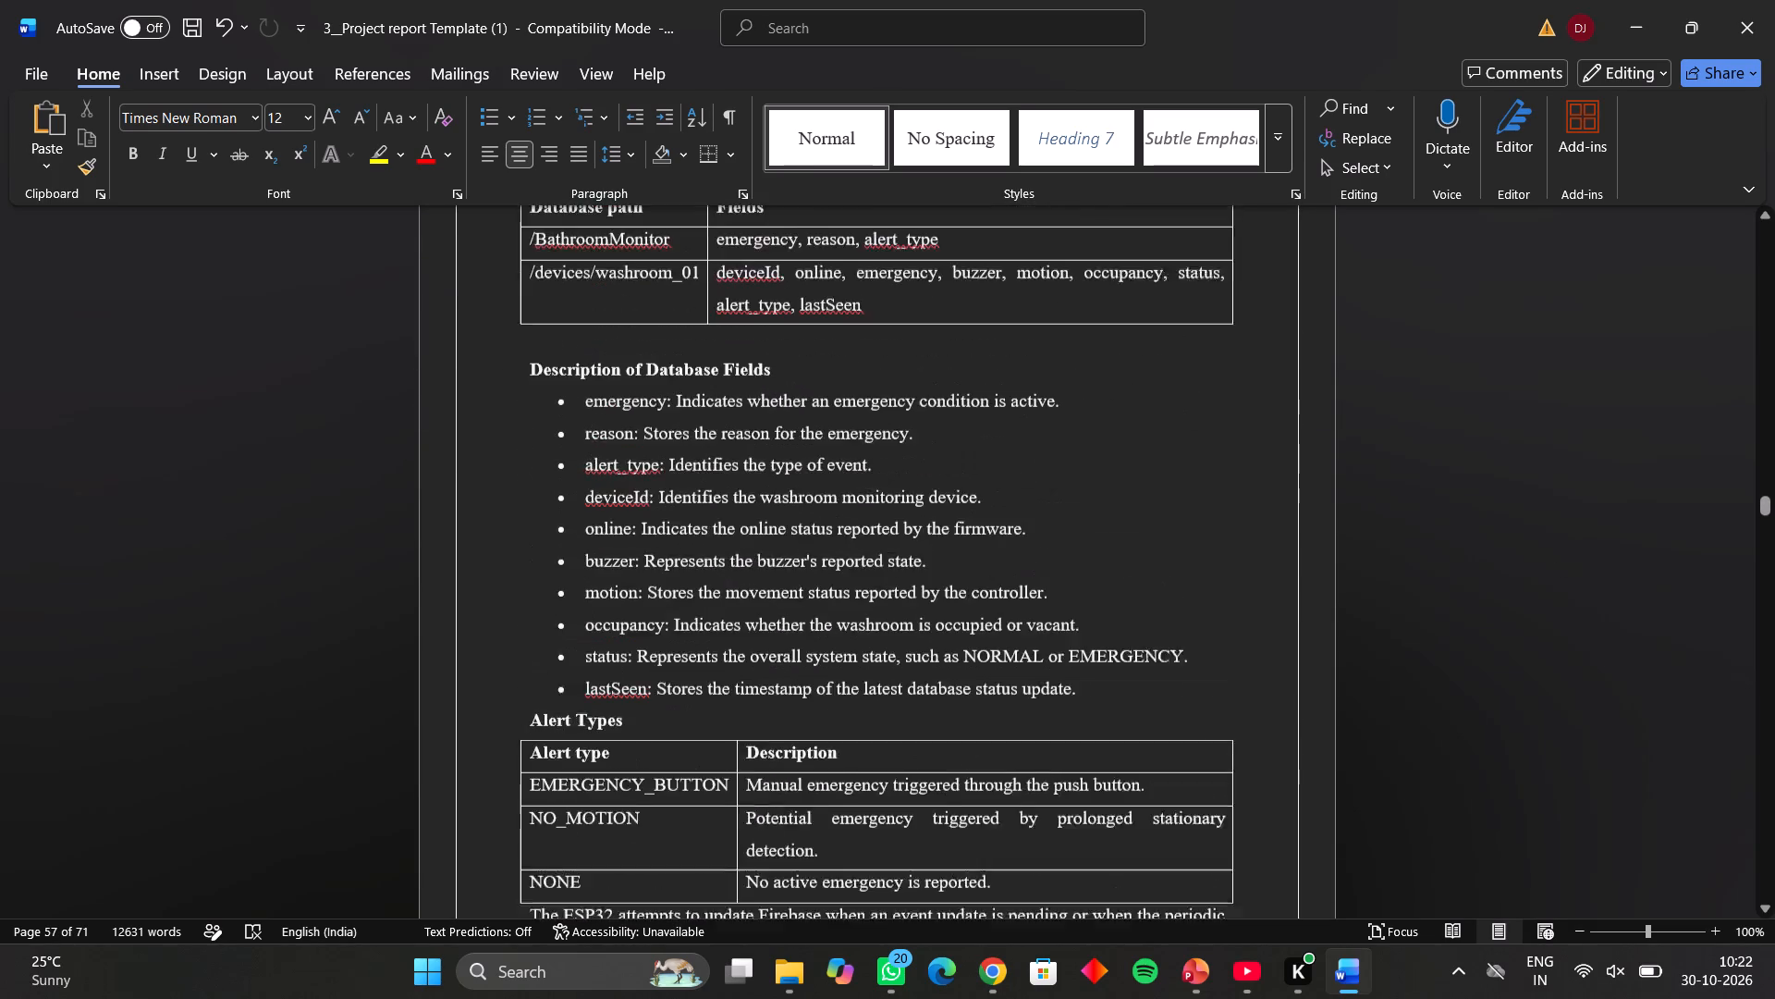
scroll(1556, 558, up, 5)
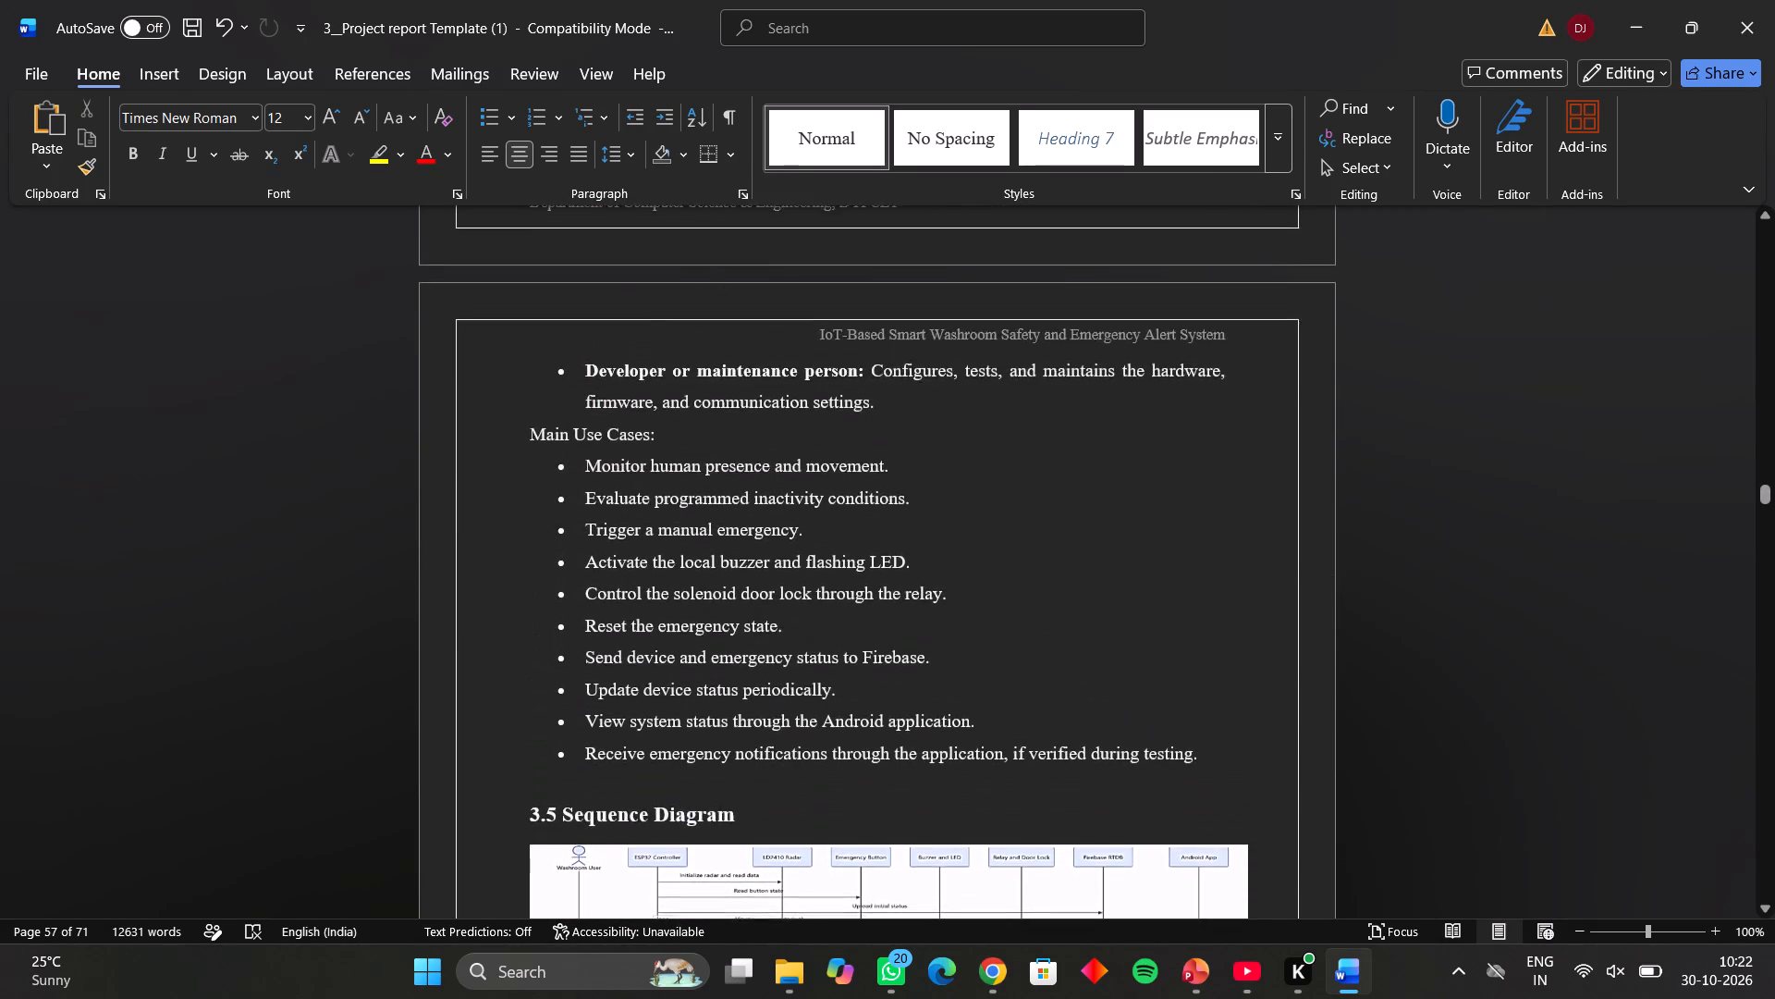
scroll(1556, 558, up, 4)
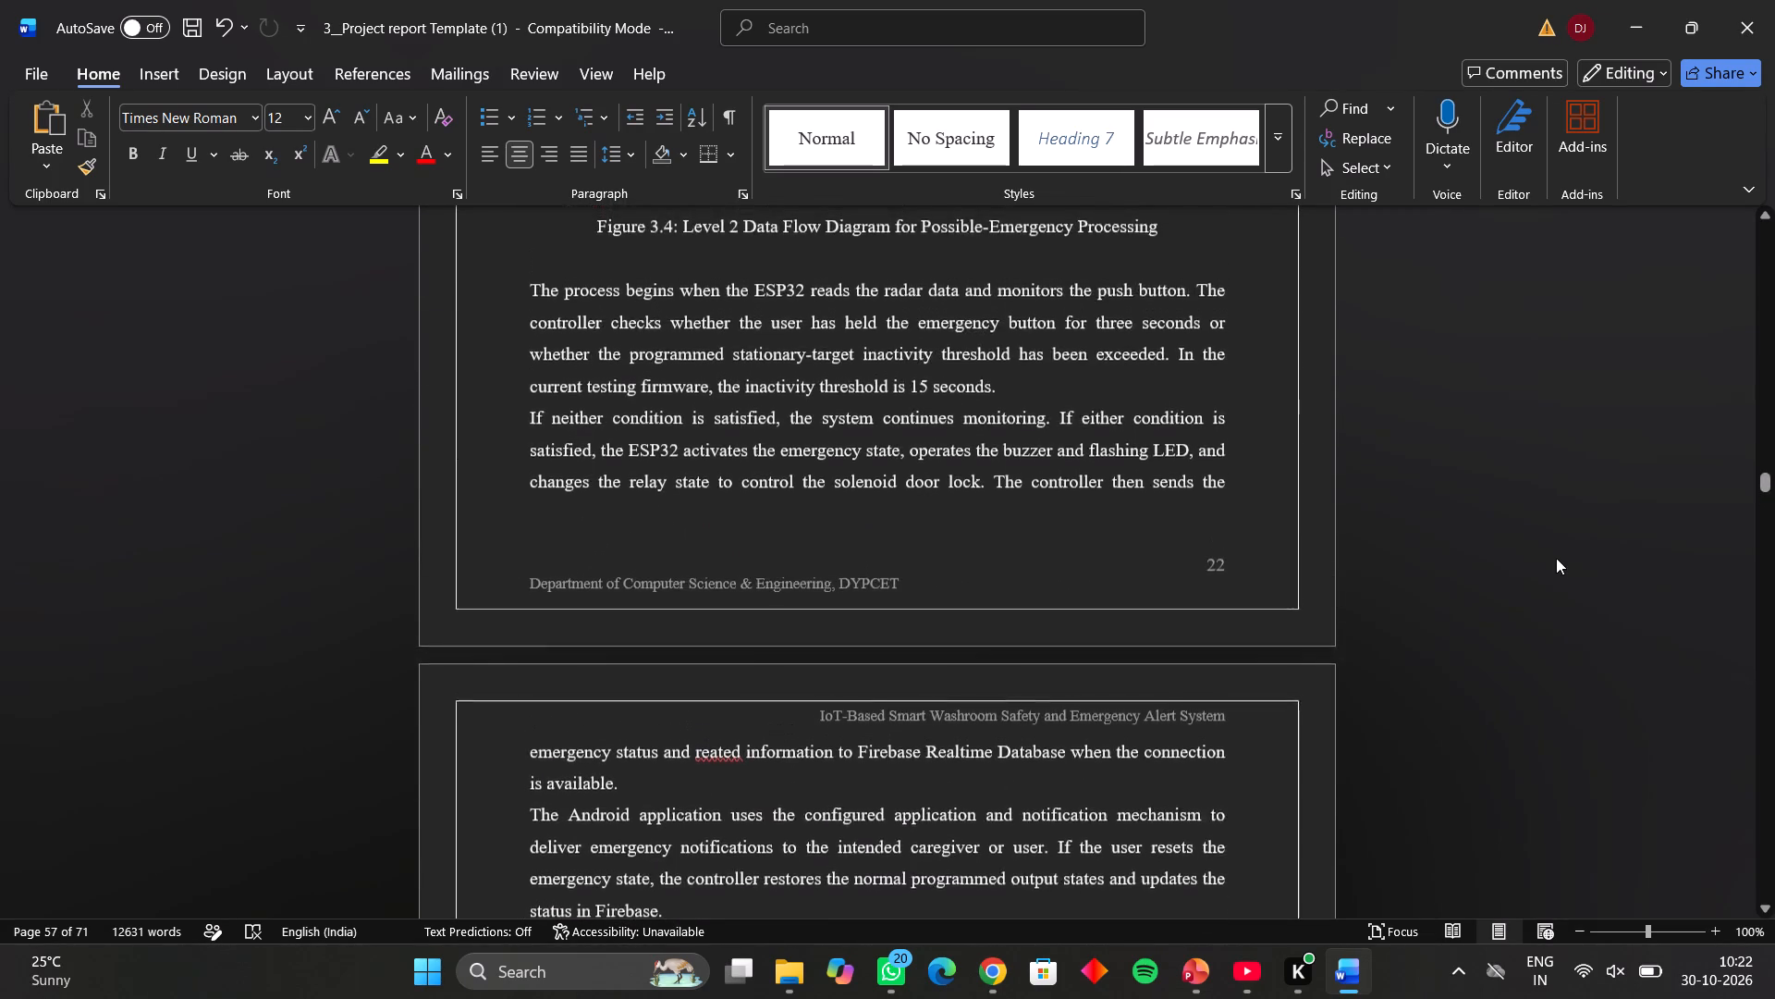
scroll(1556, 558, up, 5)
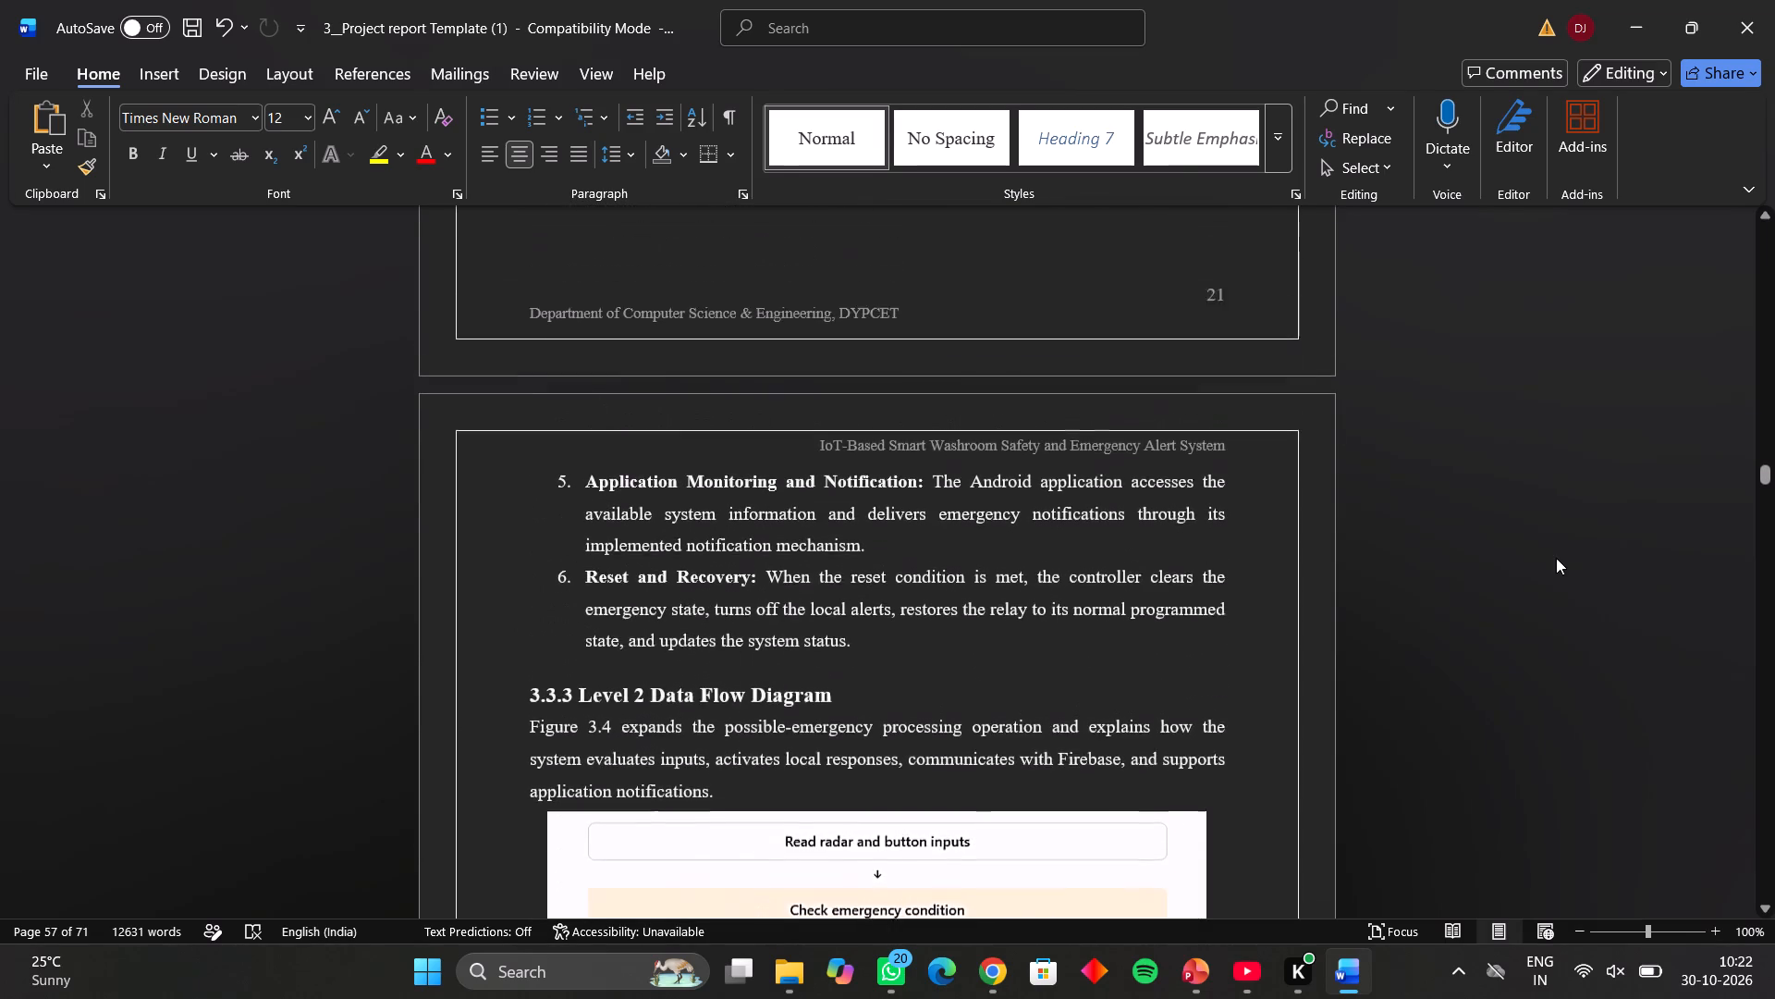
scroll(1556, 558, up, 4)
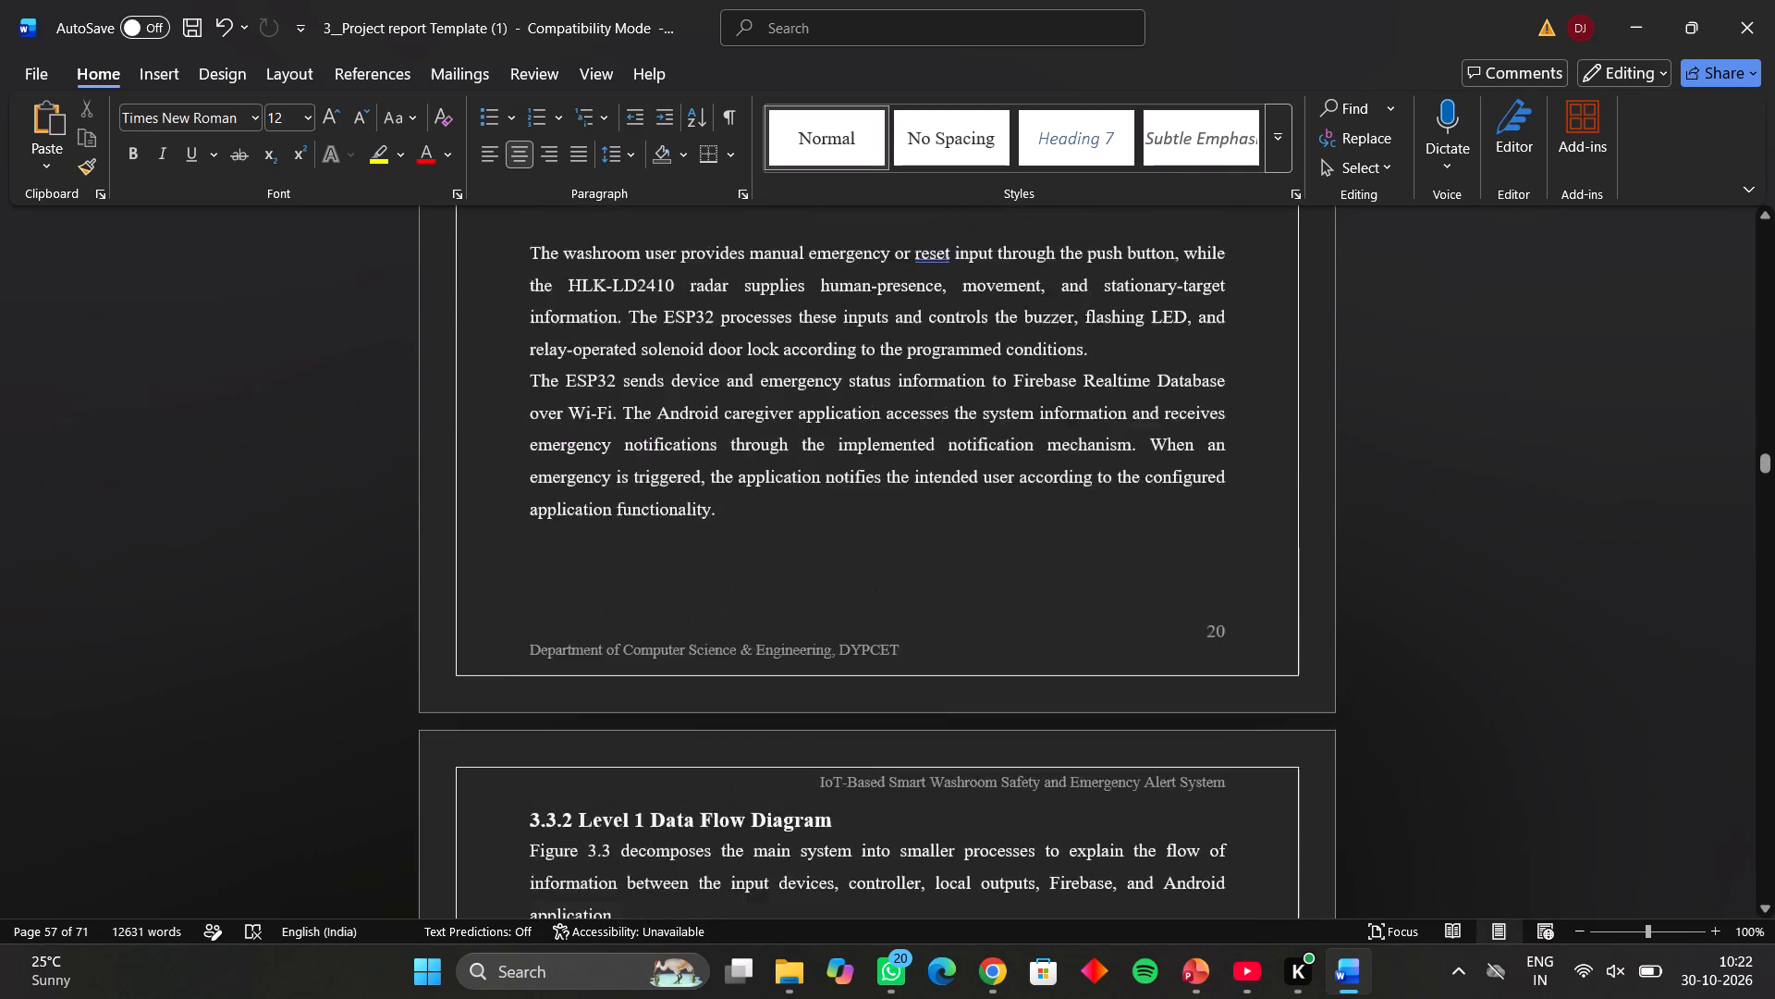
scroll(1556, 558, up, 4)
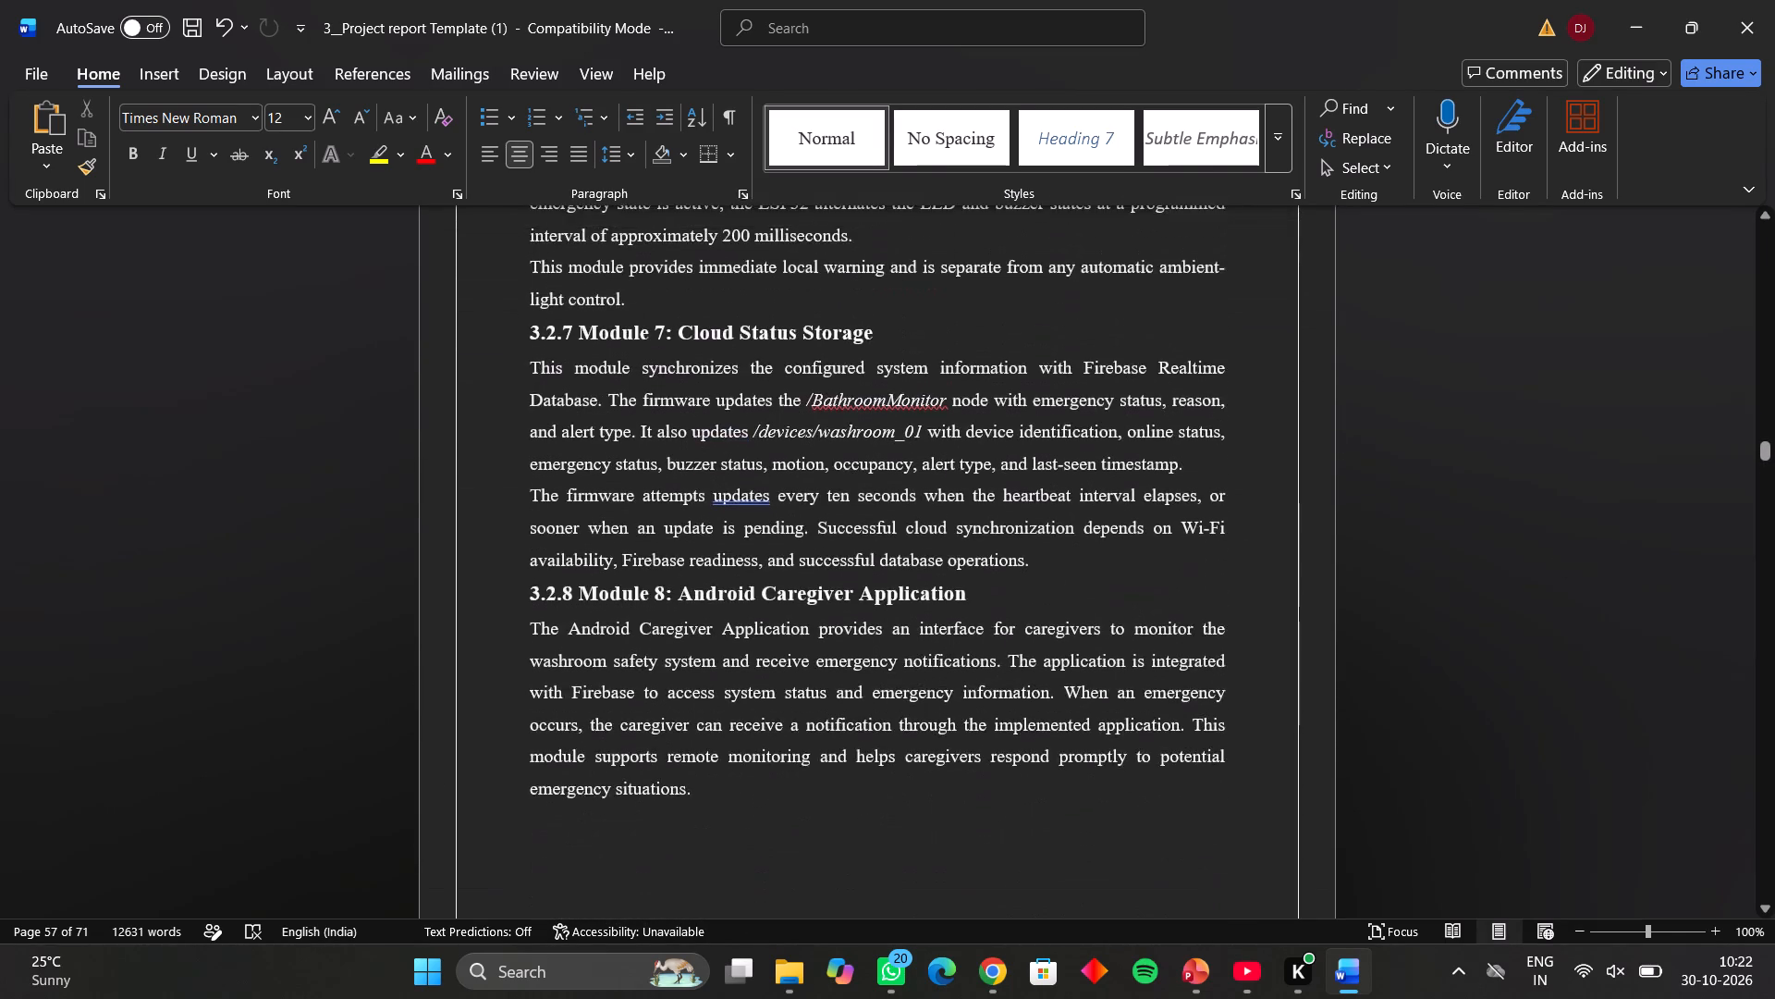
scroll(1556, 558, up, 5)
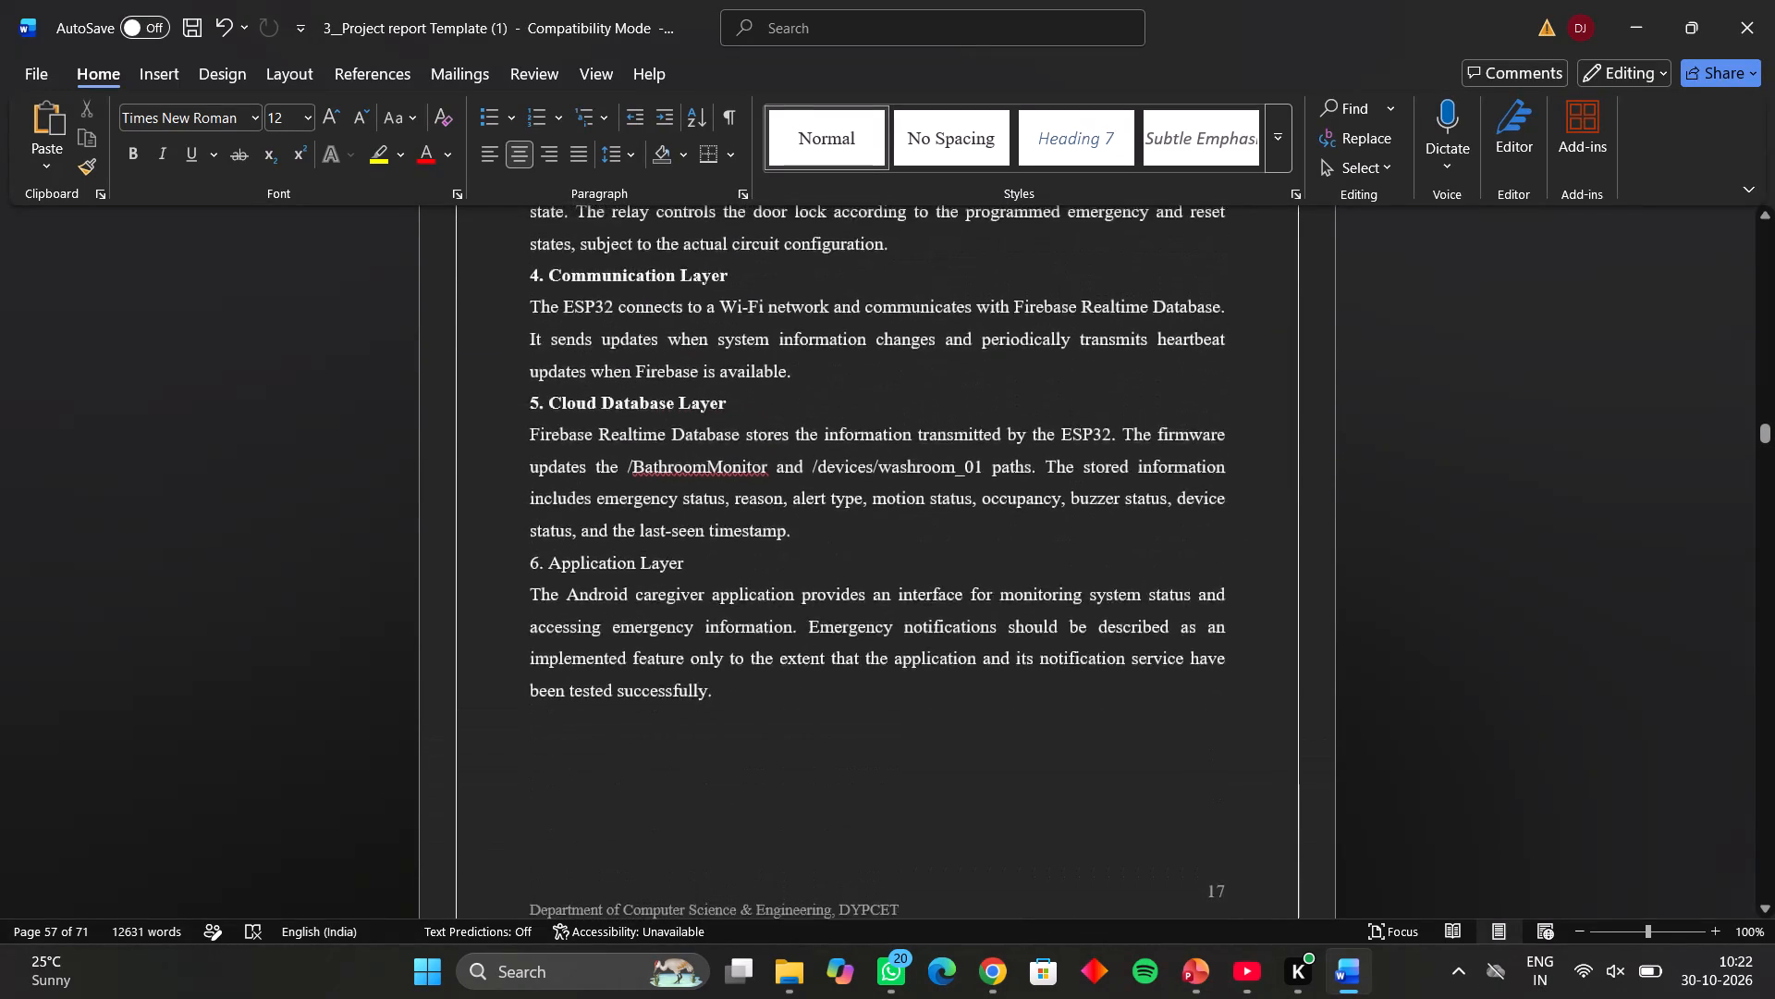
scroll(1556, 558, up, 2)
scroll(1556, 558, down, 1)
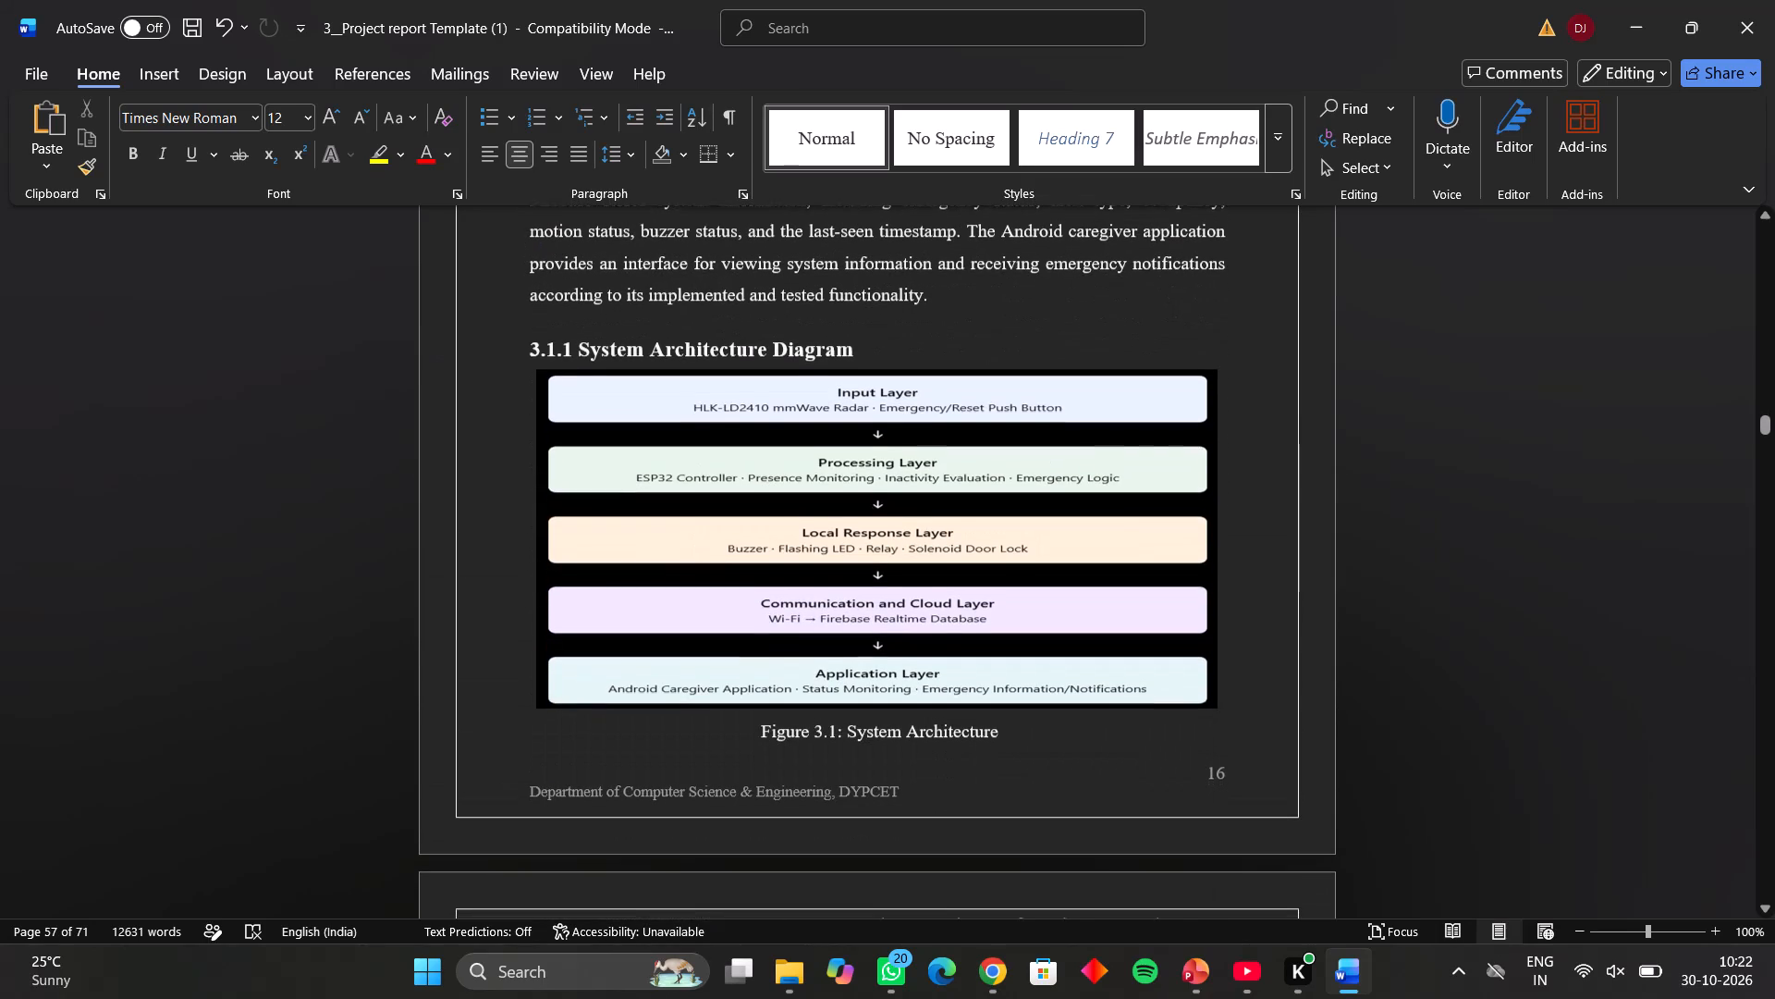
scroll(1556, 558, down, 1)
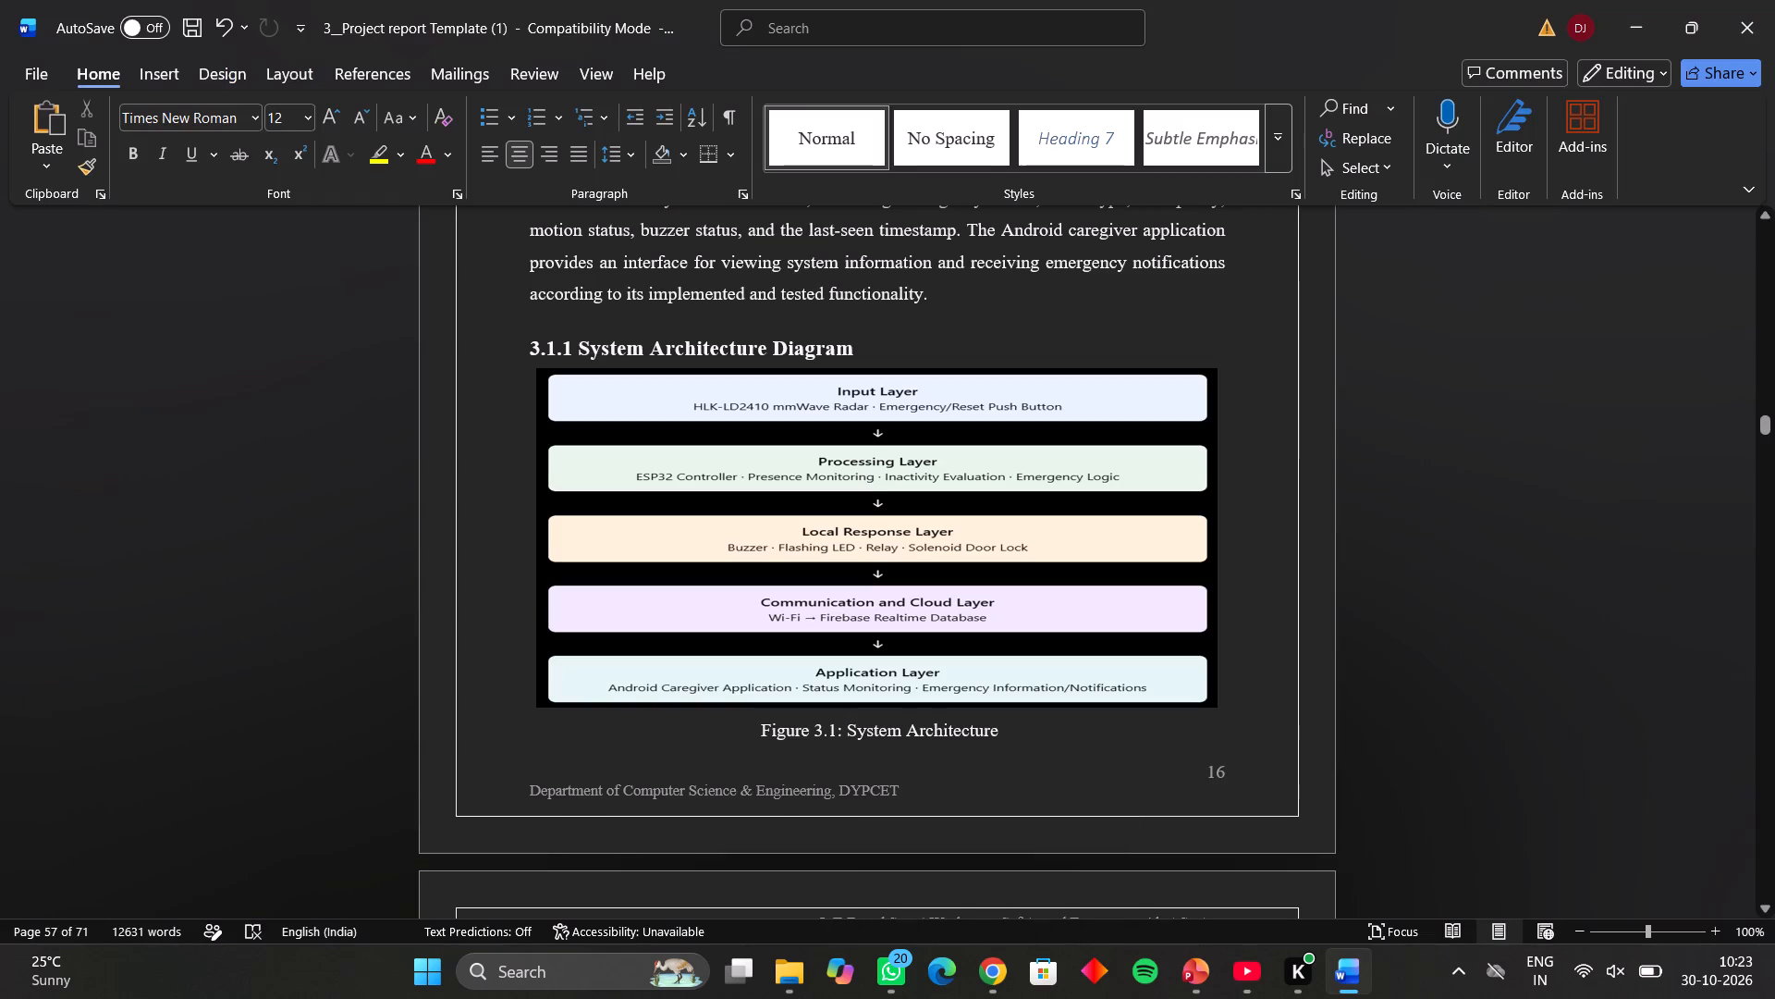
click(853, 400)
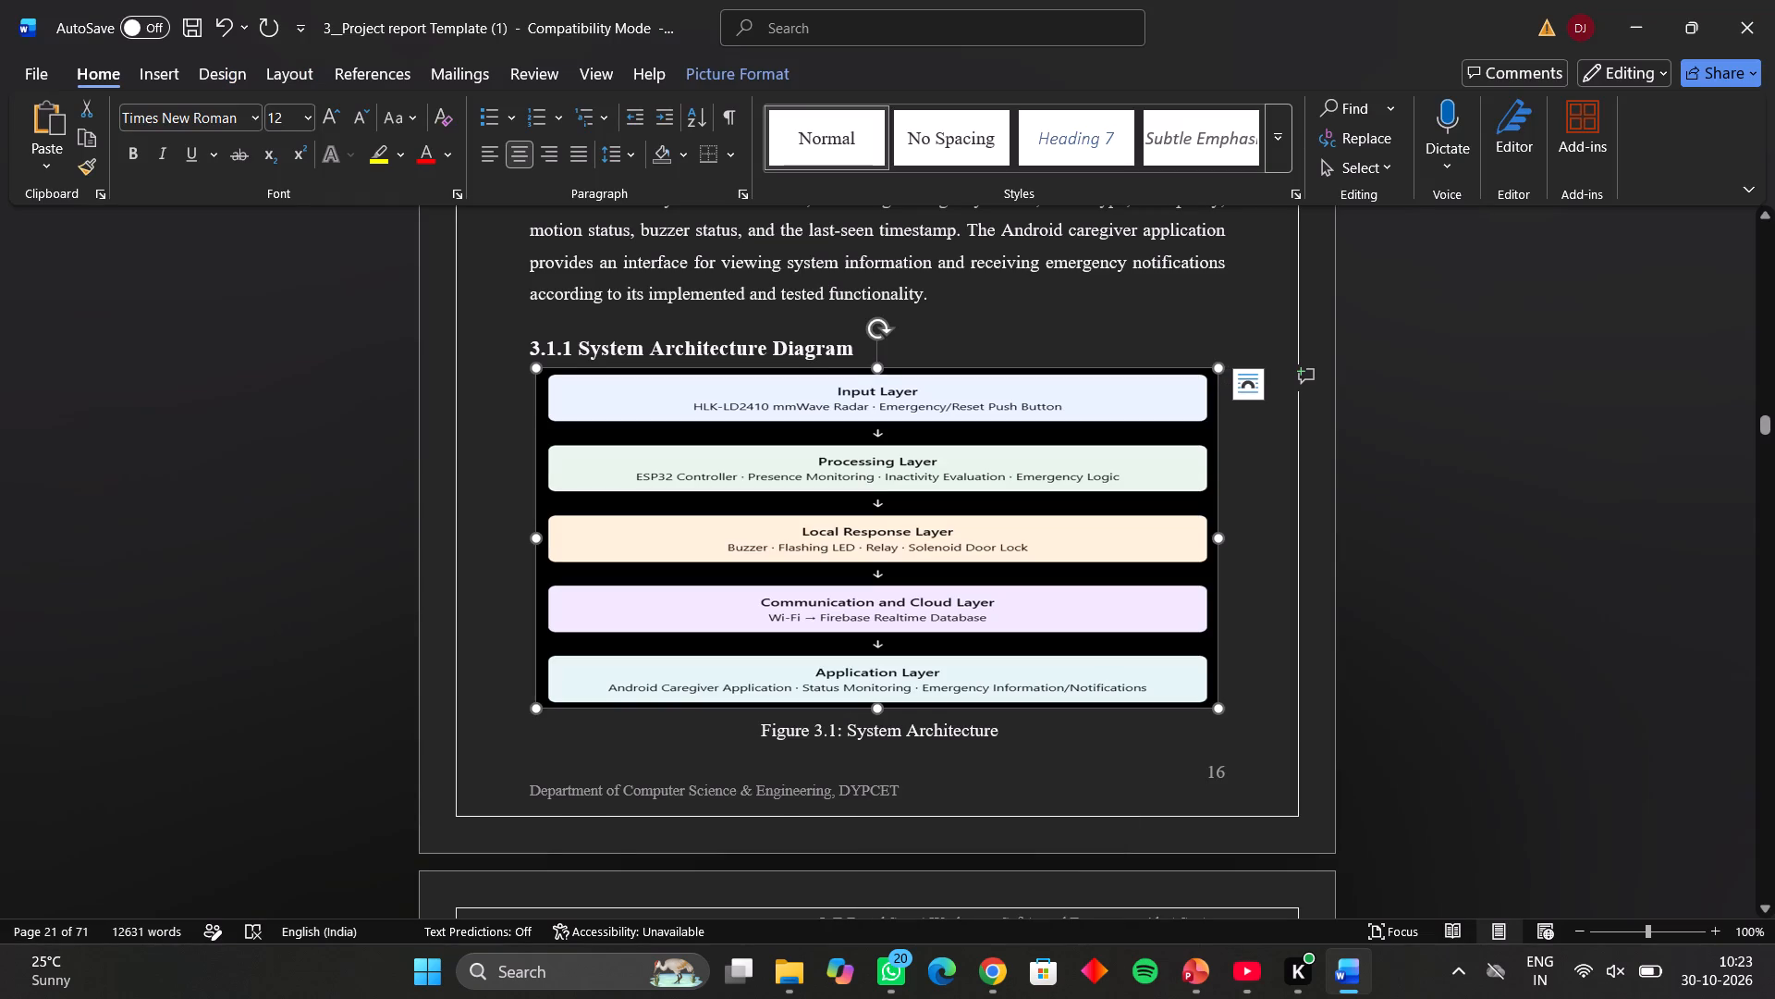
Switch to the arch.drawio diagram in Chrome and select the Bathroom Occupant box.
click(977, 976)
click(900, 326)
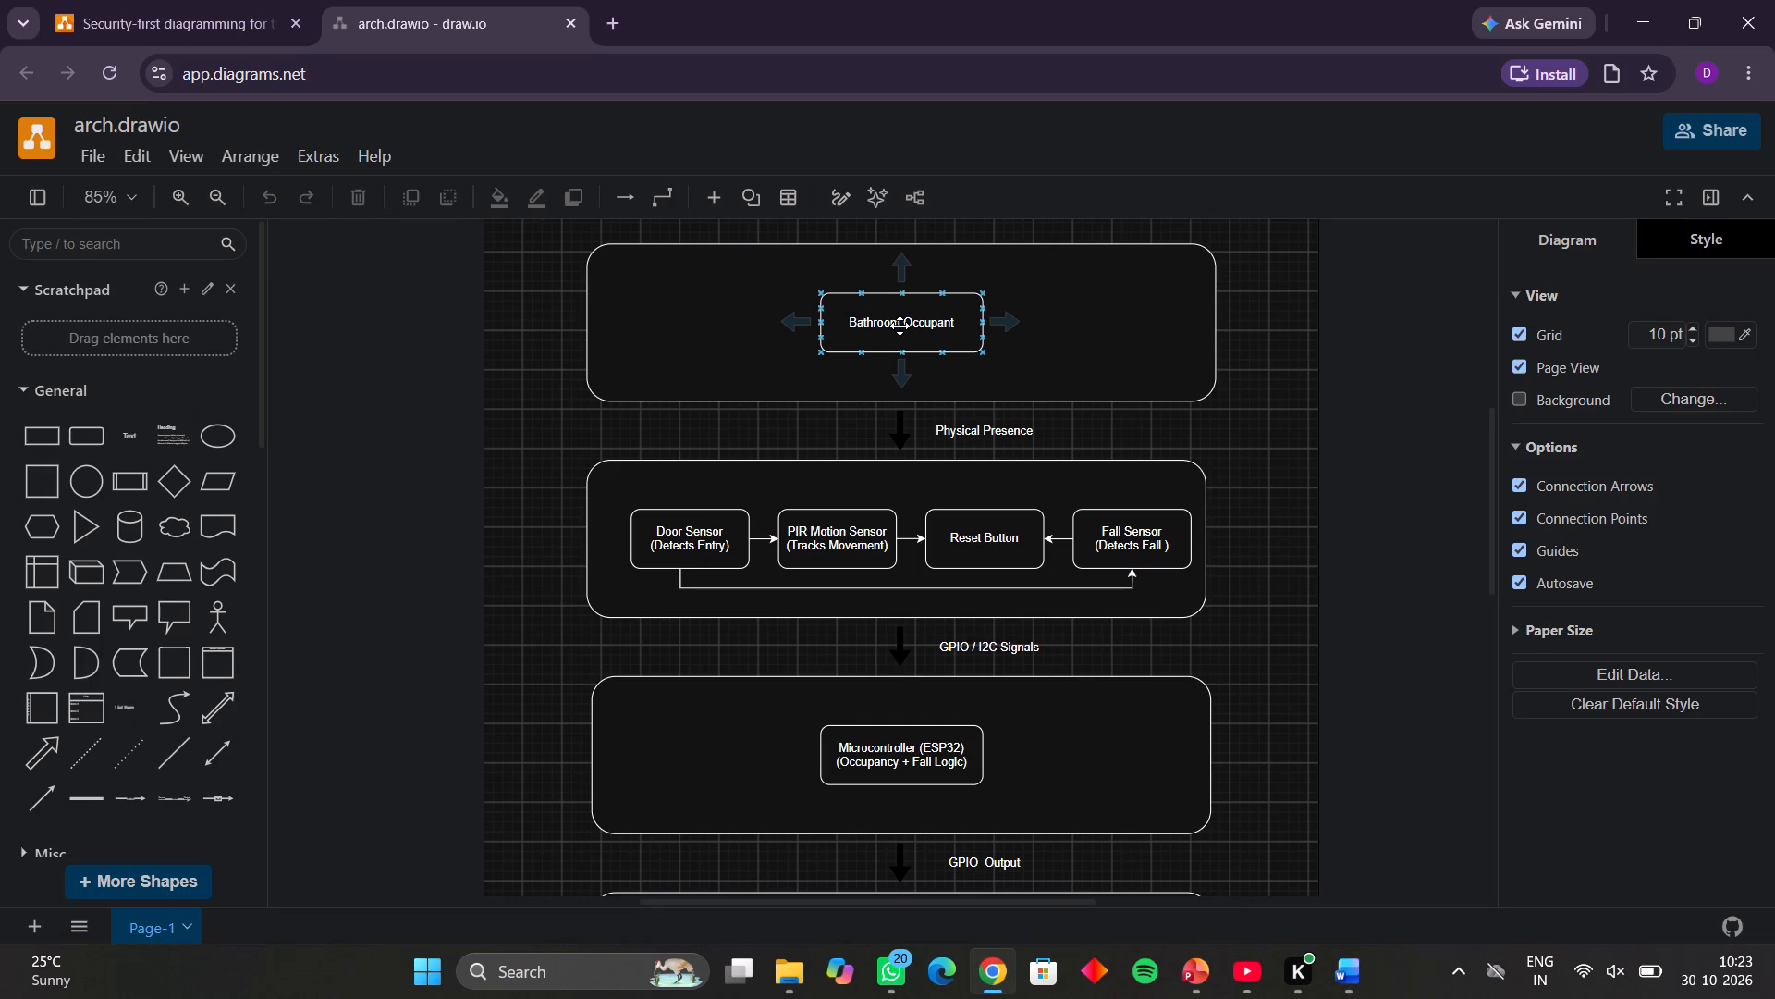